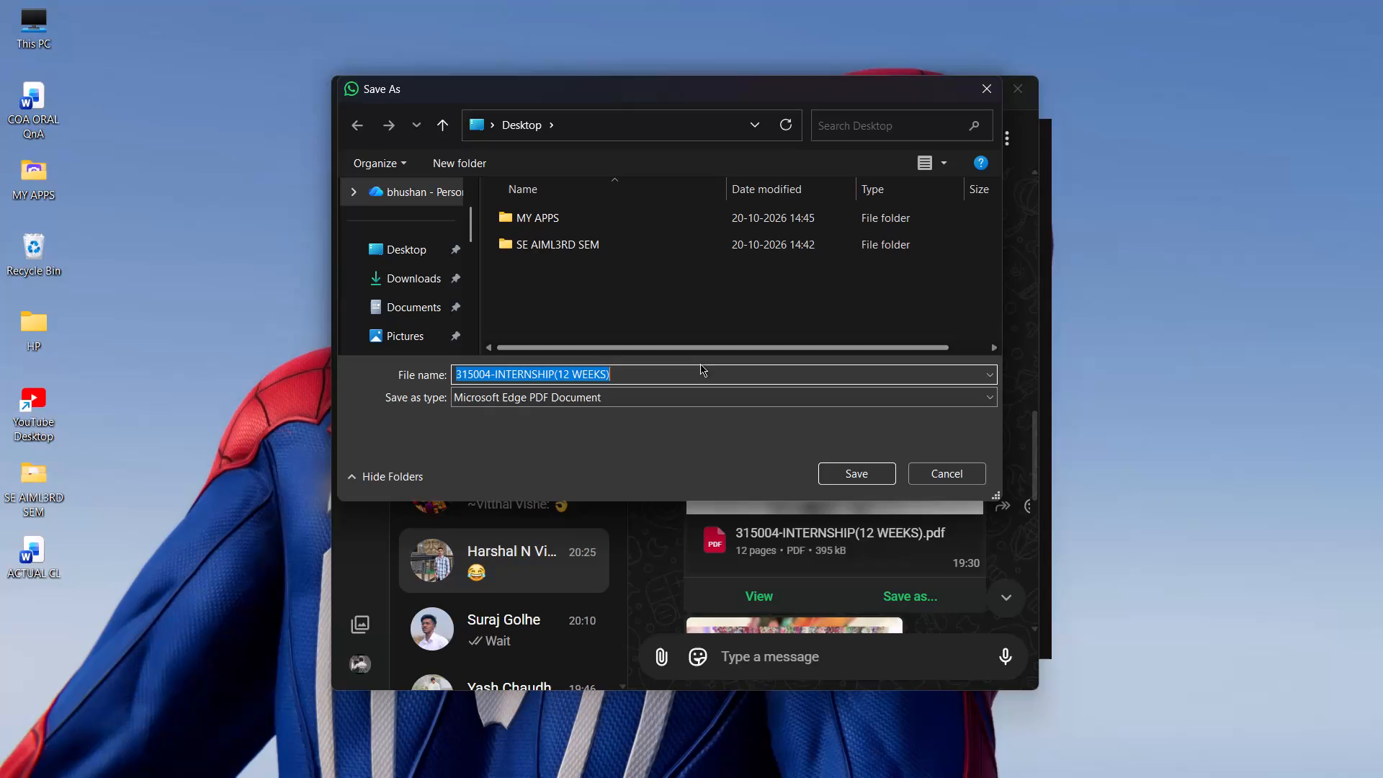
Choose the Desktop folder as the save location for the 315004-INTERNSHIP(12 WEEKS) PDF.
{"action": "left_click", "coordinate": [452, 259]}
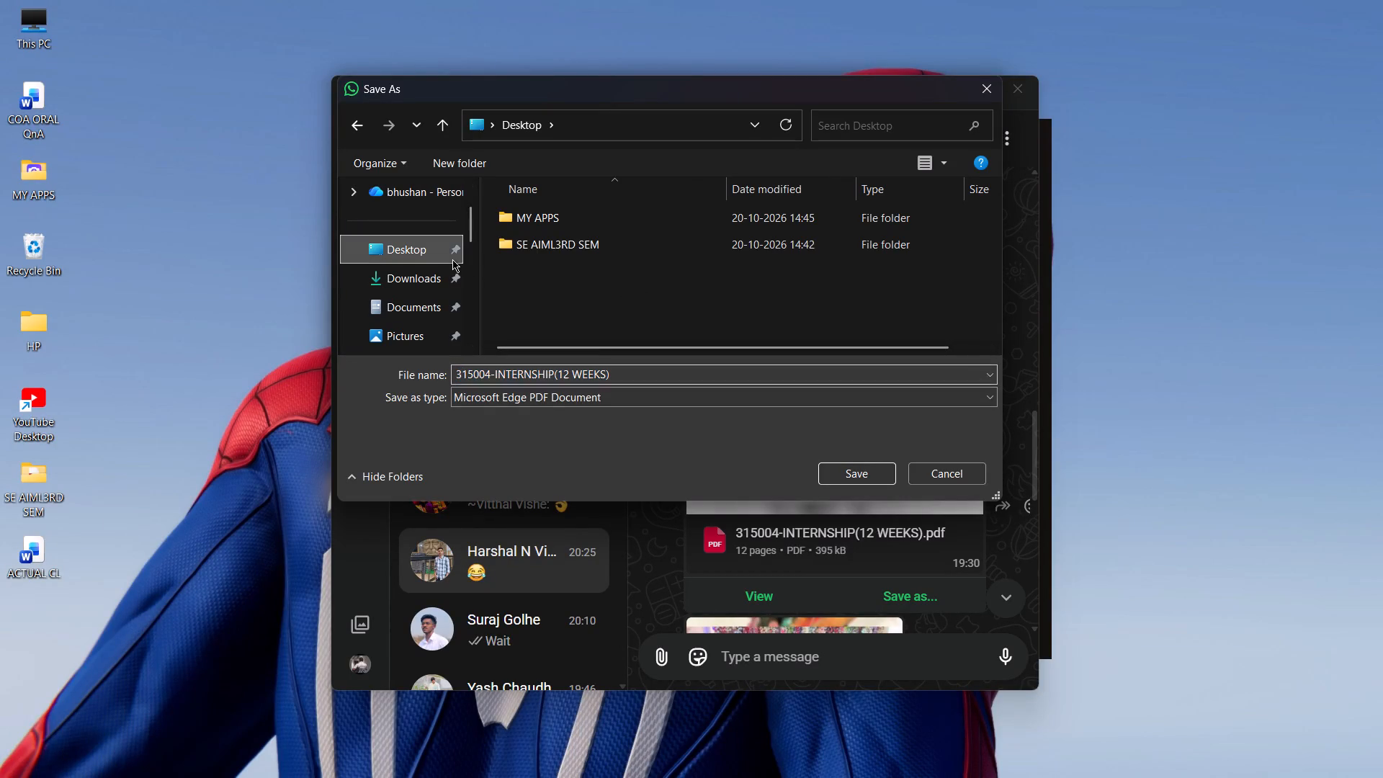
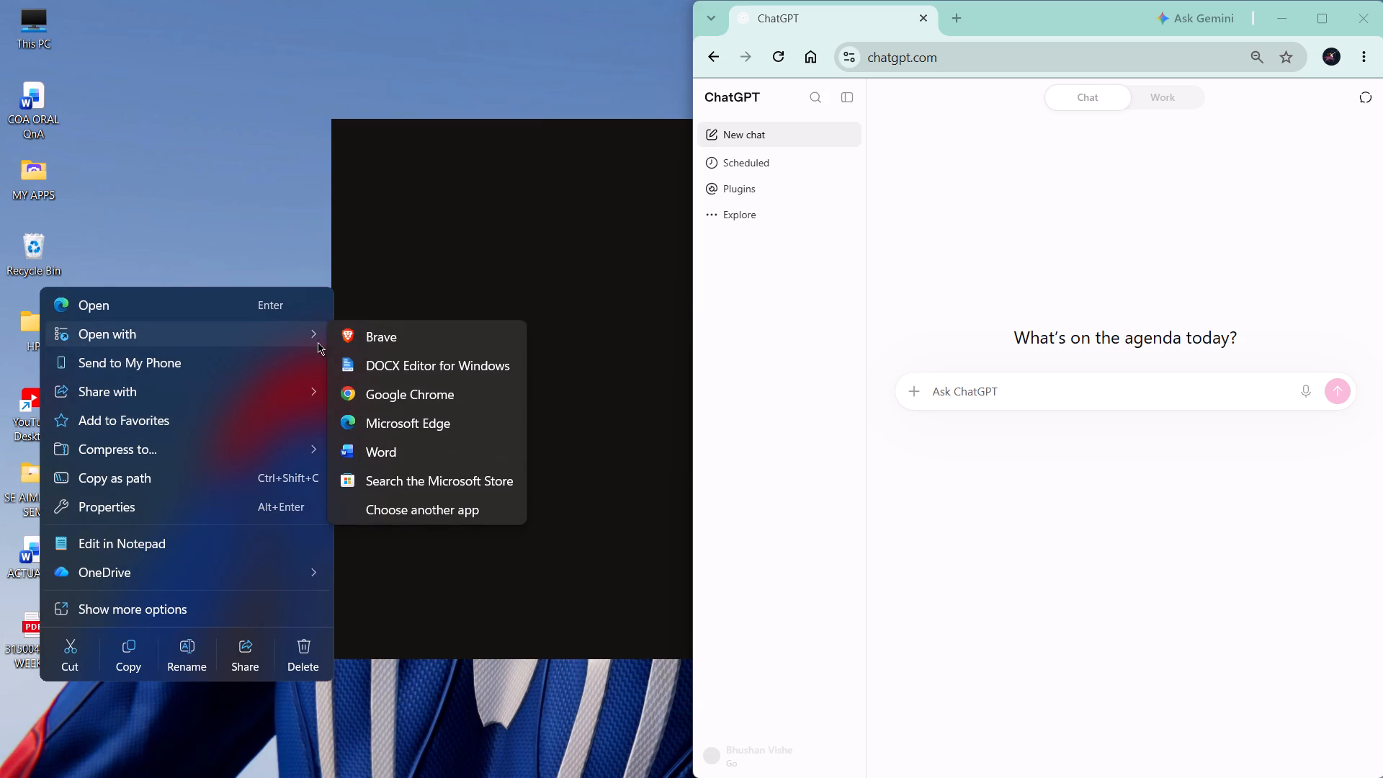
{"action": "left_click", "coordinate": [376, 452]}
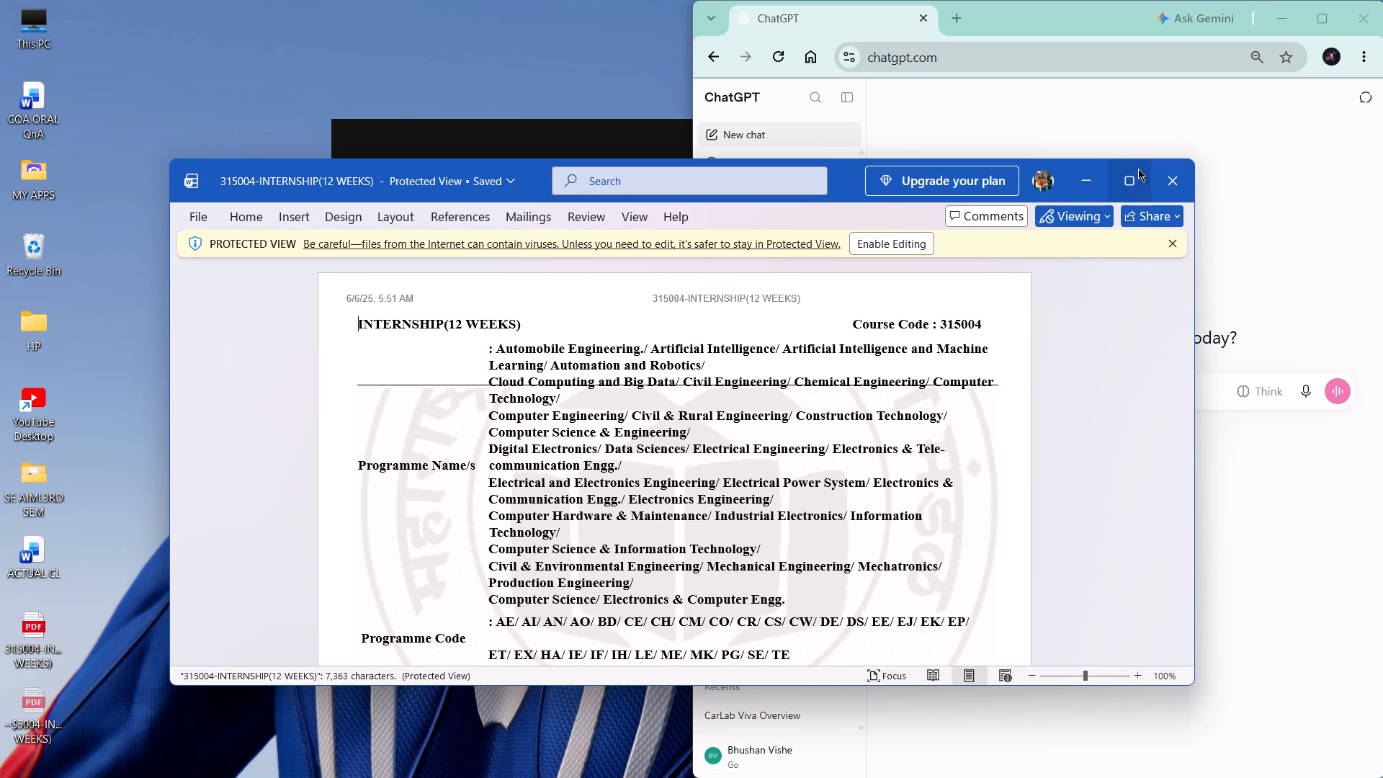
Enable editing for the internship document and snap its Word window to the left half, beside ChatGPT.
{"action": "left_click", "coordinate": [1069, 210]}
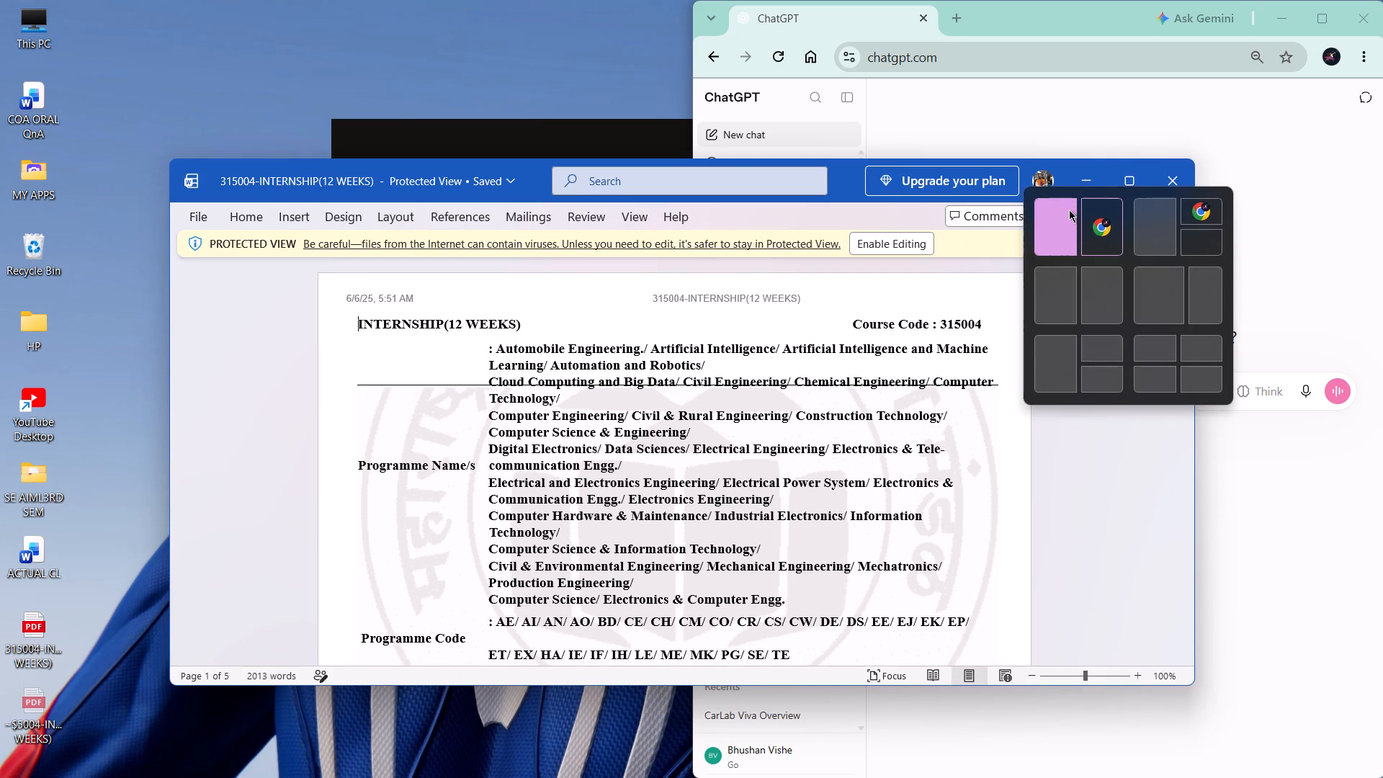
{"action": "scroll", "coordinate": [524, 234], "scroll_direction": "up", "scroll_amount": 2}
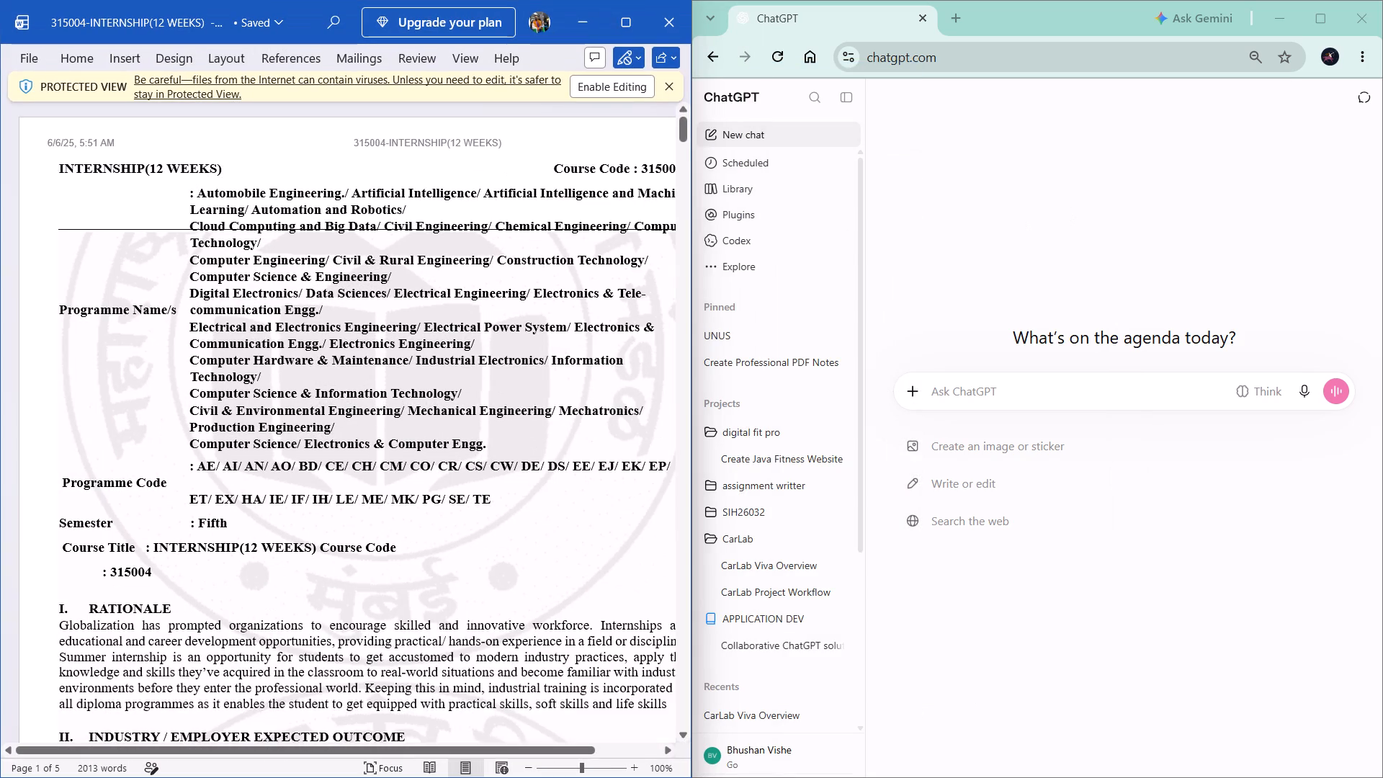
{"action": "scroll", "coordinate": [524, 234], "scroll_direction": "up", "scroll_amount": 4}
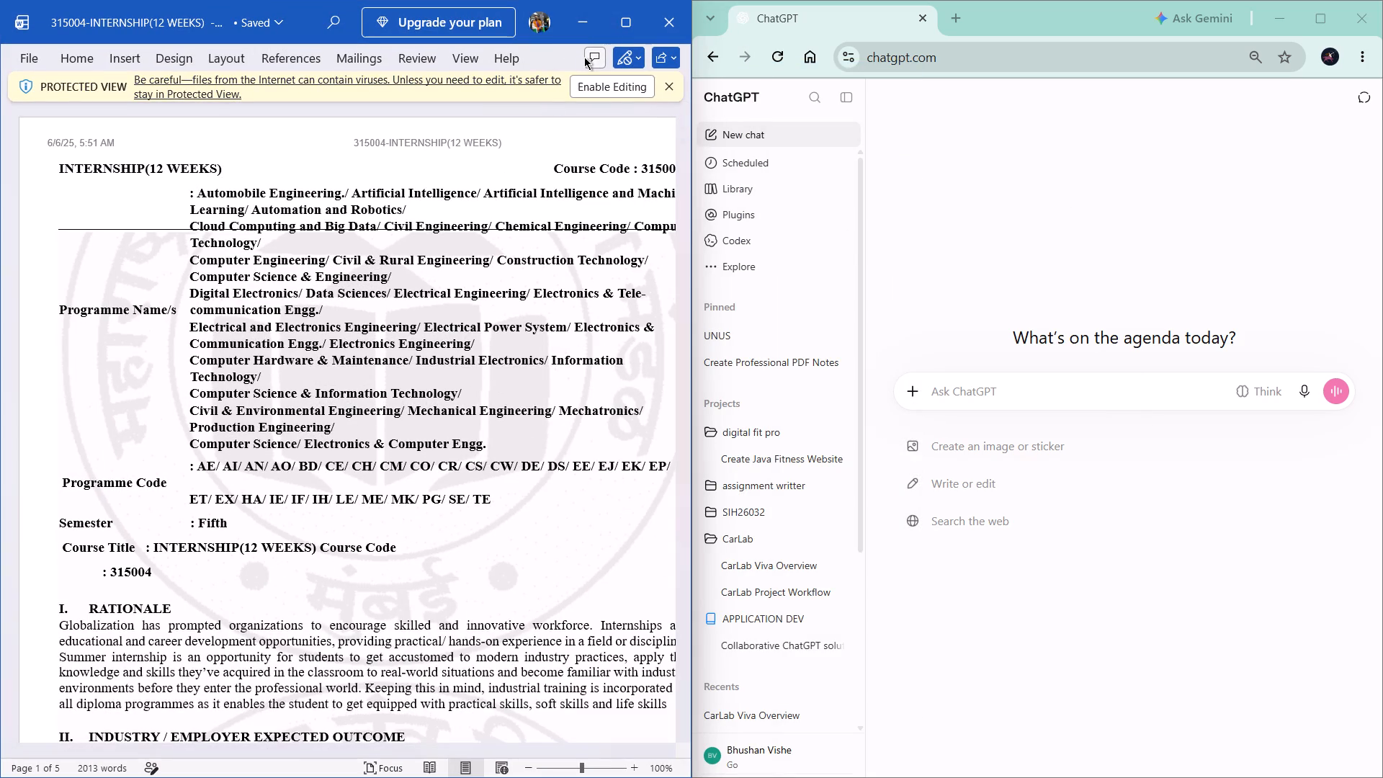
{"action": "left_click", "coordinate": [604, 84]}
{"action": "scroll", "coordinate": [474, 241], "scroll_direction": "up", "scroll_amount": 2}
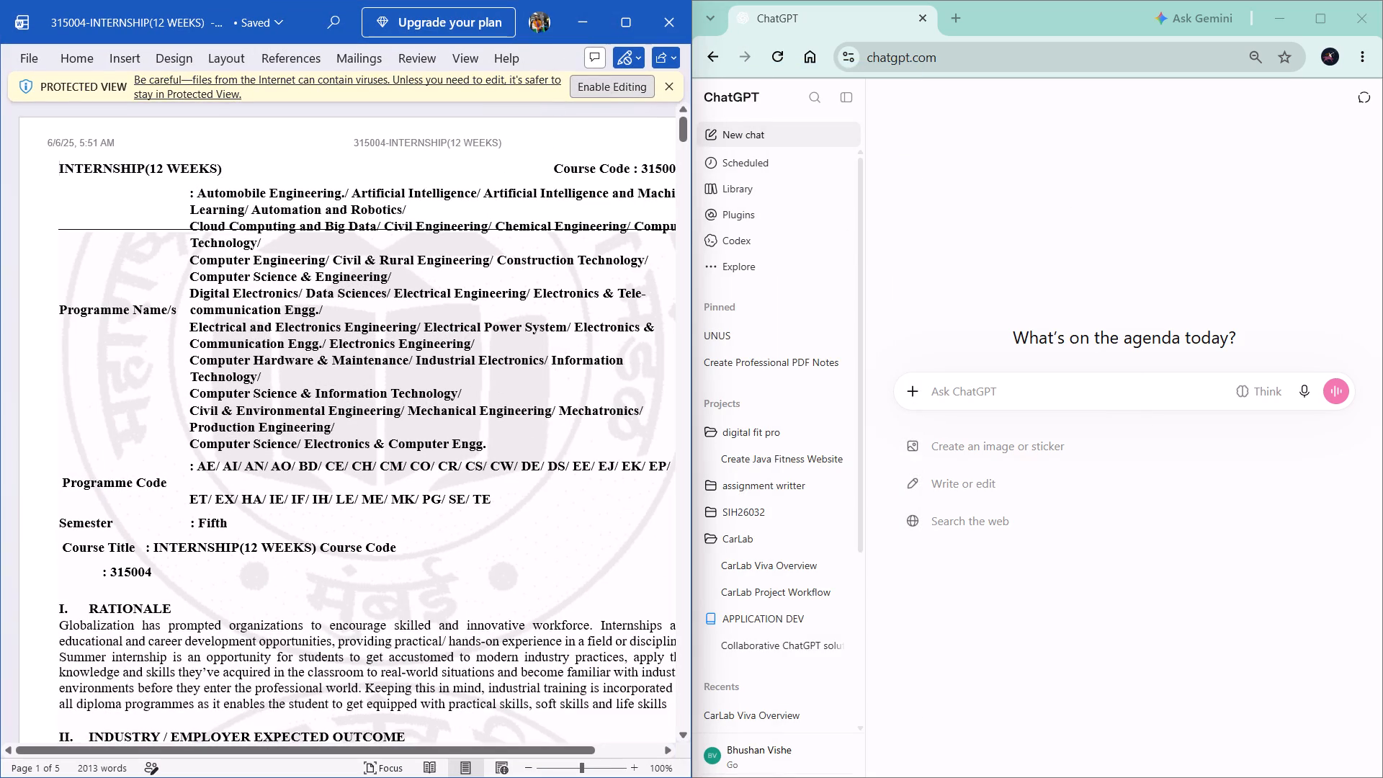
{"action": "scroll", "coordinate": [474, 241], "scroll_direction": "up", "scroll_amount": 2}
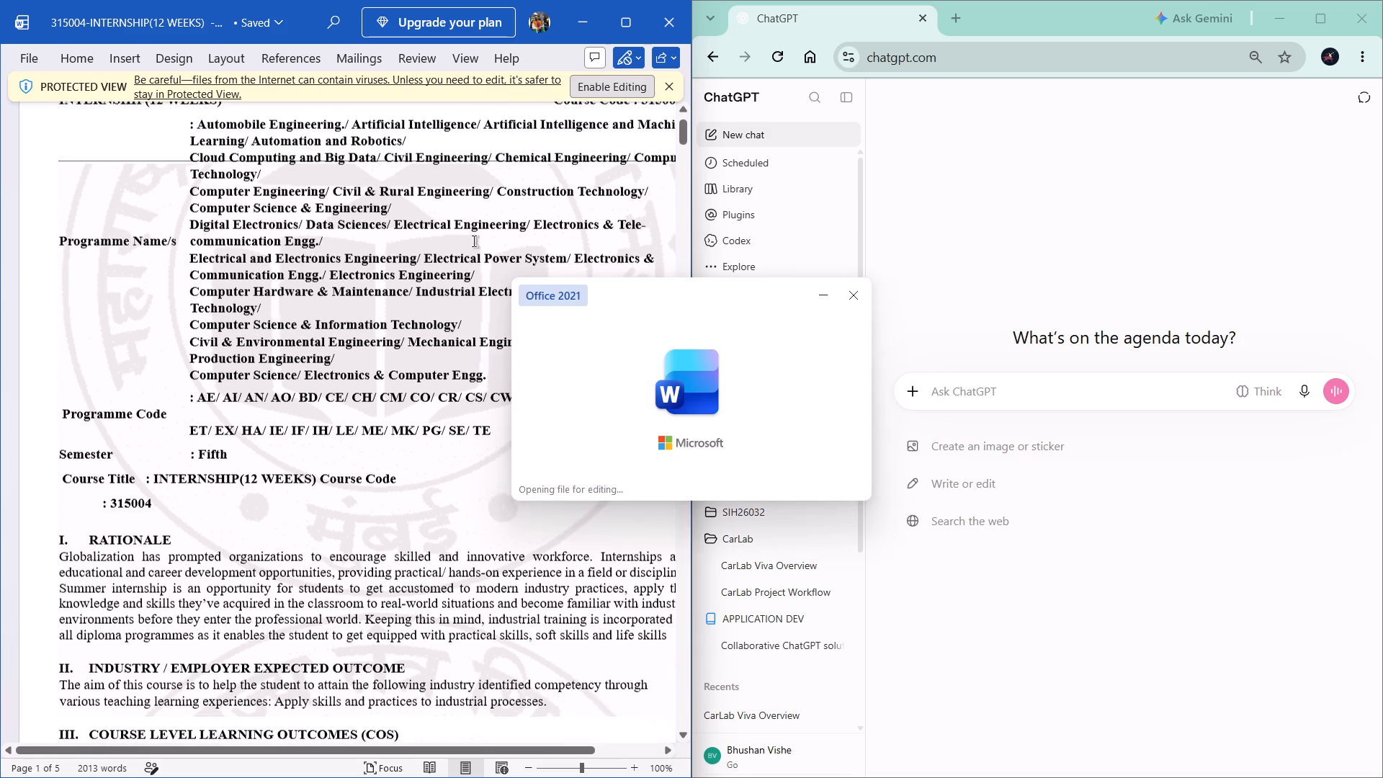
{"action": "scroll", "coordinate": [474, 241], "scroll_direction": "up", "scroll_amount": 1}
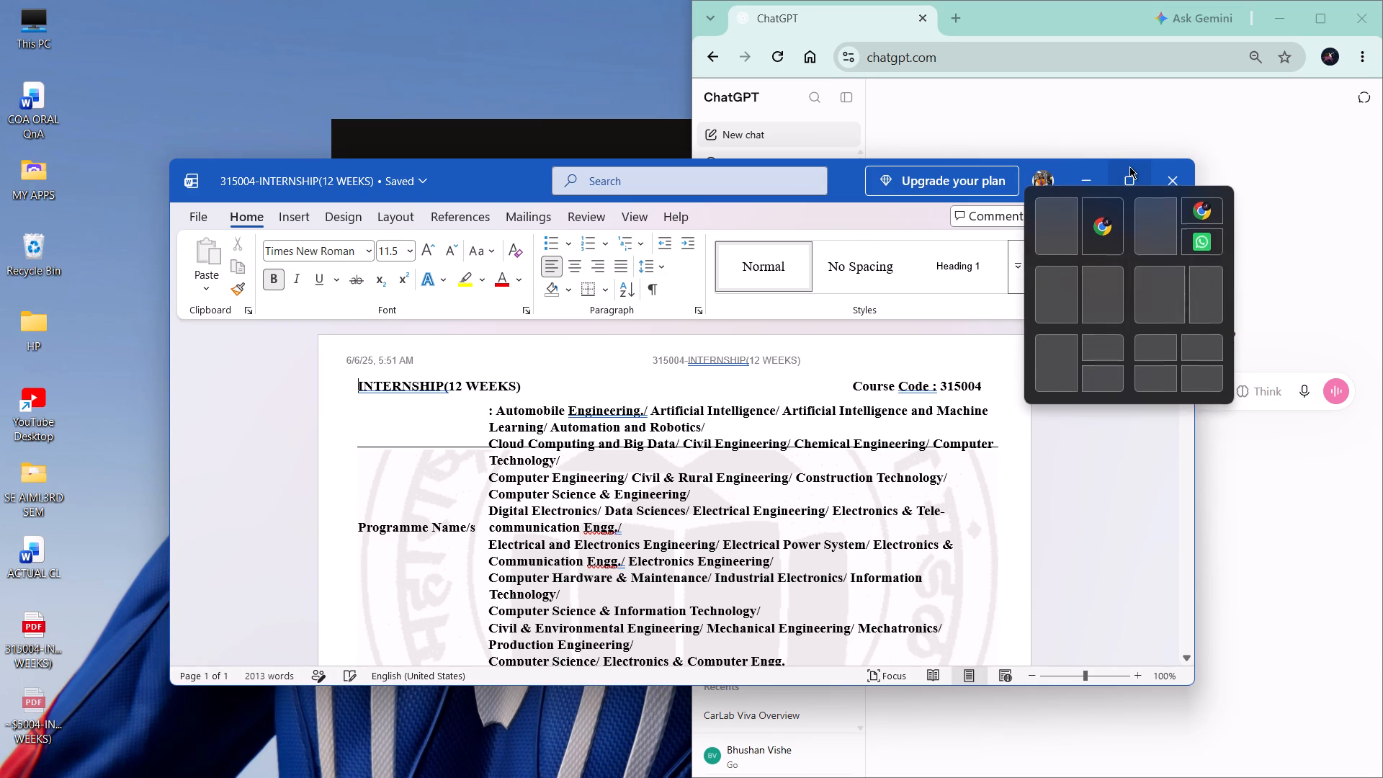
{"action": "left_click", "coordinate": [1058, 217]}
Look through the converted internship document, from the course outcomes to the Format-6: Internships Daily Diary table.
{"action": "scroll", "coordinate": [555, 555], "scroll_direction": "down", "scroll_amount": 5}
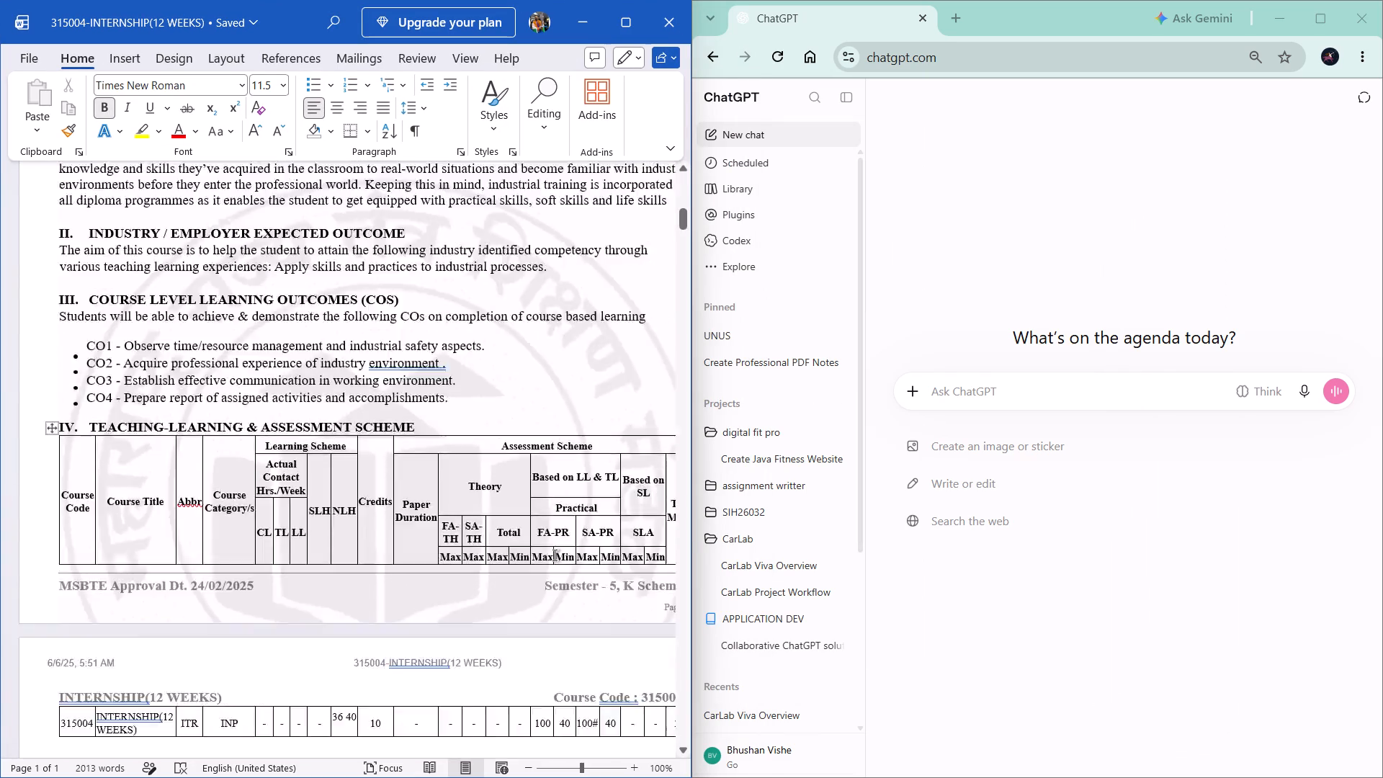
{"action": "scroll", "coordinate": [555, 555], "scroll_direction": "down", "scroll_amount": 4}
{"action": "scroll", "coordinate": [555, 555], "scroll_direction": "down", "scroll_amount": 20}
{"action": "scroll", "coordinate": [555, 555], "scroll_direction": "down", "scroll_amount": 20}
{"action": "scroll", "coordinate": [555, 555], "scroll_direction": "down", "scroll_amount": 20}
{"action": "scroll", "coordinate": [555, 555], "scroll_direction": "down", "scroll_amount": 20}
{"action": "scroll", "coordinate": [555, 555], "scroll_direction": "down", "scroll_amount": 20}
{"action": "scroll", "coordinate": [555, 555], "scroll_direction": "down", "scroll_amount": 20}
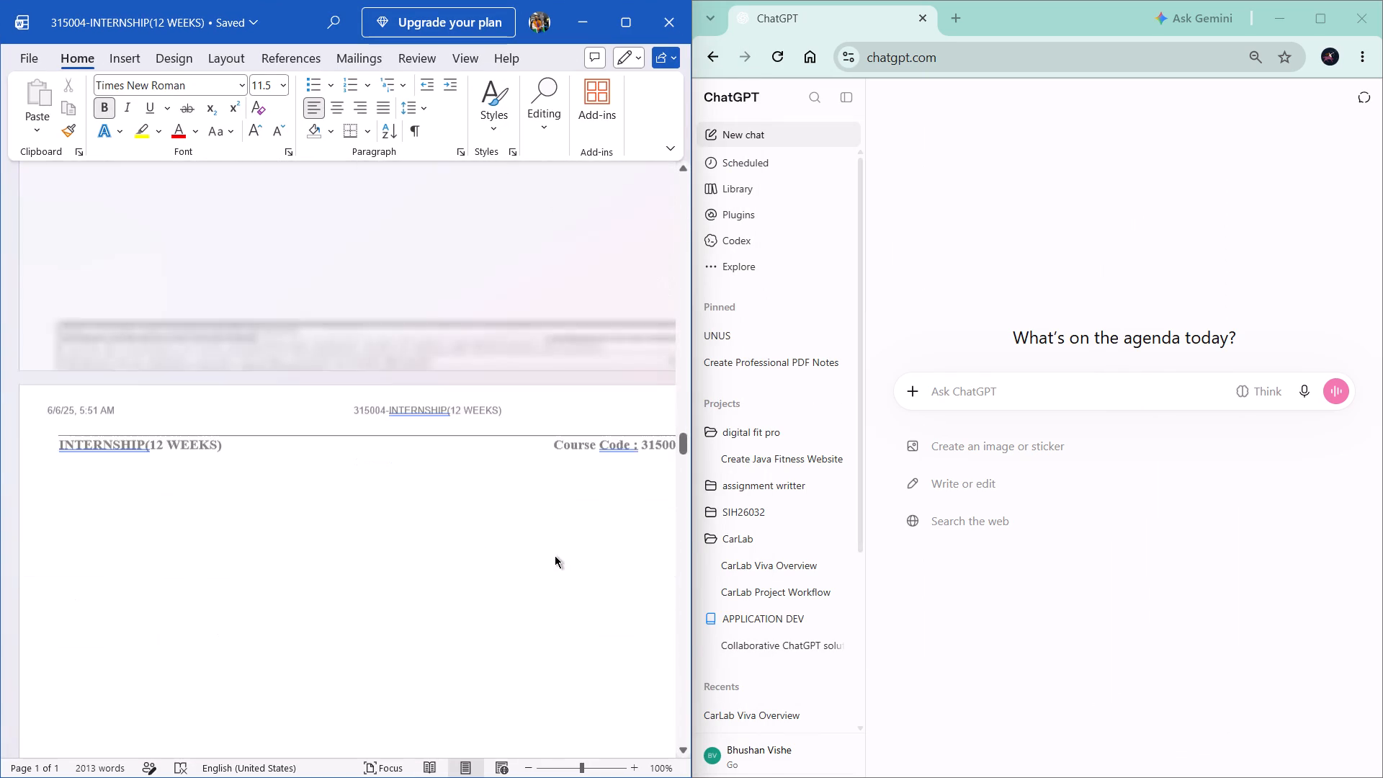
{"action": "scroll", "coordinate": [555, 555], "scroll_direction": "down", "scroll_amount": 20}
{"action": "scroll", "coordinate": [555, 555], "scroll_direction": "down", "scroll_amount": 20}
{"action": "scroll", "coordinate": [555, 555], "scroll_direction": "down", "scroll_amount": 20}
{"action": "scroll", "coordinate": [555, 555], "scroll_direction": "up", "scroll_amount": 1}
{"action": "scroll", "coordinate": [555, 555], "scroll_direction": "down", "scroll_amount": 20}
{"action": "scroll", "coordinate": [555, 555], "scroll_direction": "down", "scroll_amount": 20}
{"action": "scroll", "coordinate": [555, 555], "scroll_direction": "down", "scroll_amount": 11}
{"action": "scroll", "coordinate": [555, 555], "scroll_direction": "down", "scroll_amount": 20}
{"action": "scroll", "coordinate": [555, 555], "scroll_direction": "down", "scroll_amount": 20}
{"action": "scroll", "coordinate": [555, 555], "scroll_direction": "down", "scroll_amount": 20}
{"action": "scroll", "coordinate": [555, 555], "scroll_direction": "up", "scroll_amount": 18}
{"action": "scroll", "coordinate": [555, 555], "scroll_direction": "down", "scroll_amount": 20}
{"action": "scroll", "coordinate": [555, 555], "scroll_direction": "down", "scroll_amount": 20}
{"action": "scroll", "coordinate": [555, 555], "scroll_direction": "down", "scroll_amount": 20}
{"action": "scroll", "coordinate": [555, 555], "scroll_direction": "down", "scroll_amount": 1}
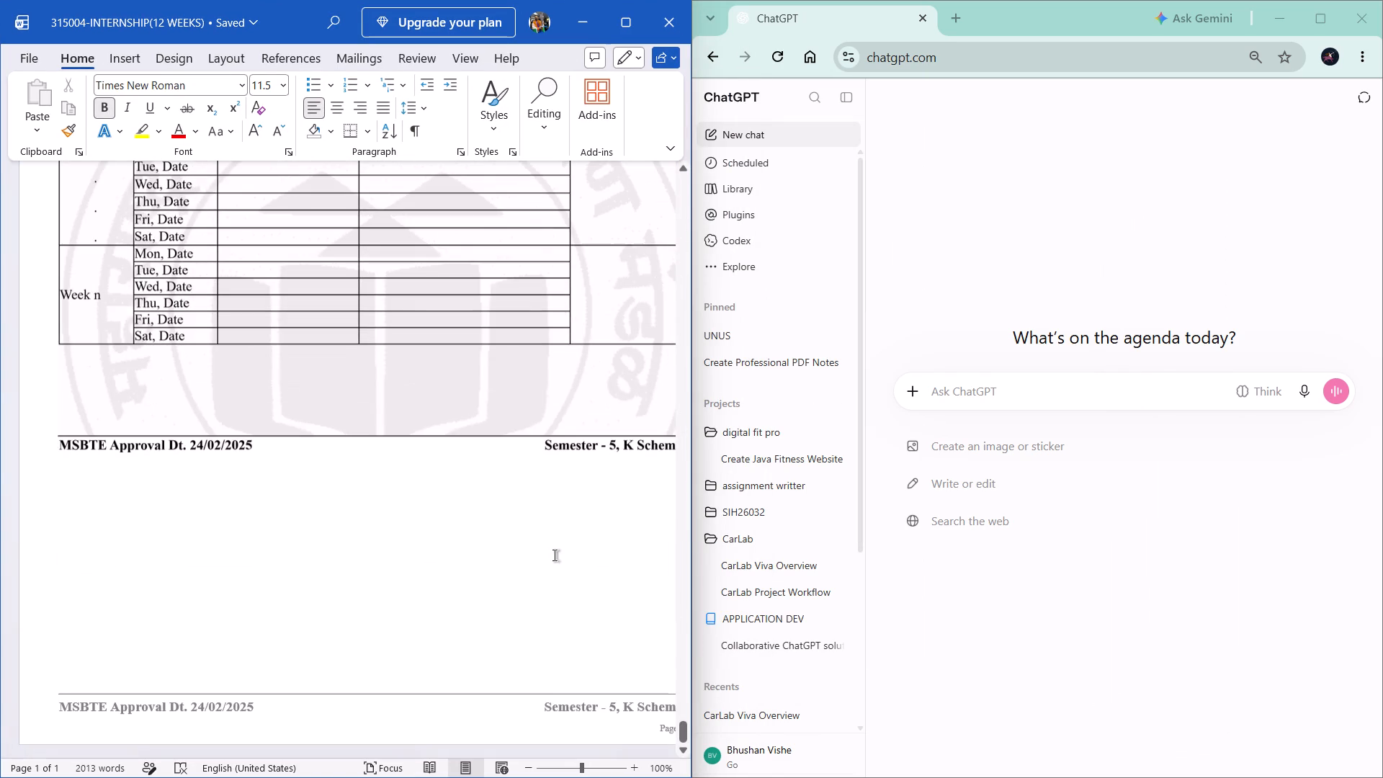
{"action": "scroll", "coordinate": [555, 555], "scroll_direction": "down", "scroll_amount": 1}
{"action": "scroll", "coordinate": [555, 555], "scroll_direction": "up", "scroll_amount": 2}
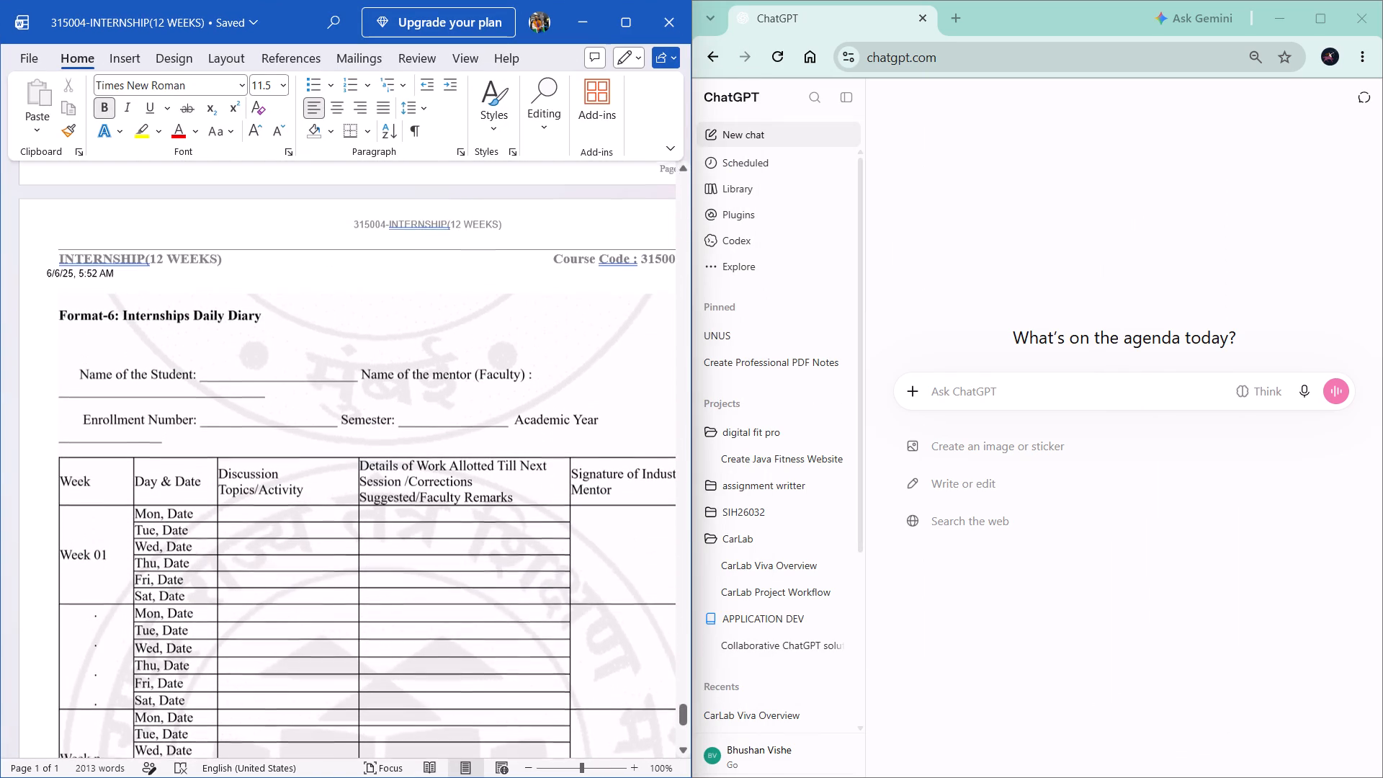
{"action": "scroll", "coordinate": [555, 555], "scroll_direction": "up", "scroll_amount": 2}
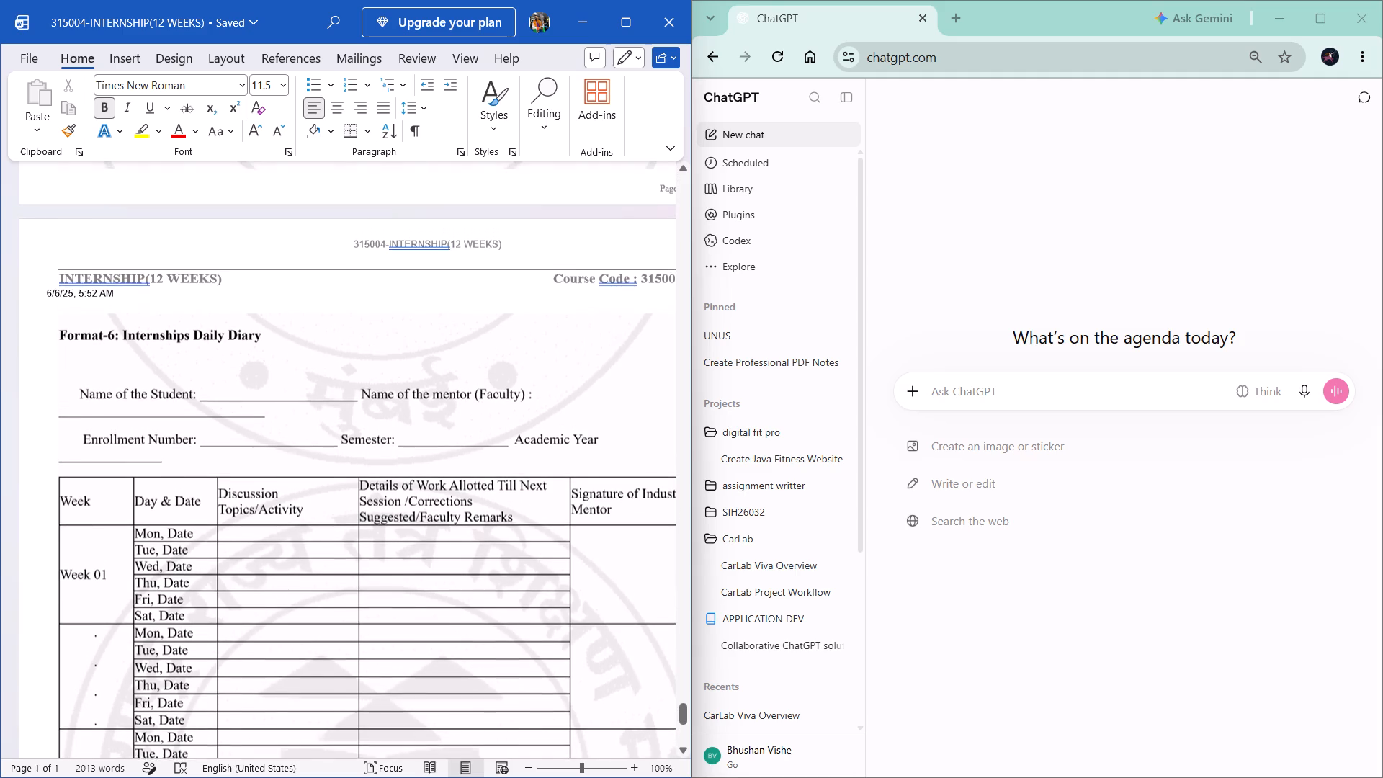
{"action": "scroll", "coordinate": [555, 555], "scroll_direction": "up", "scroll_amount": 1}
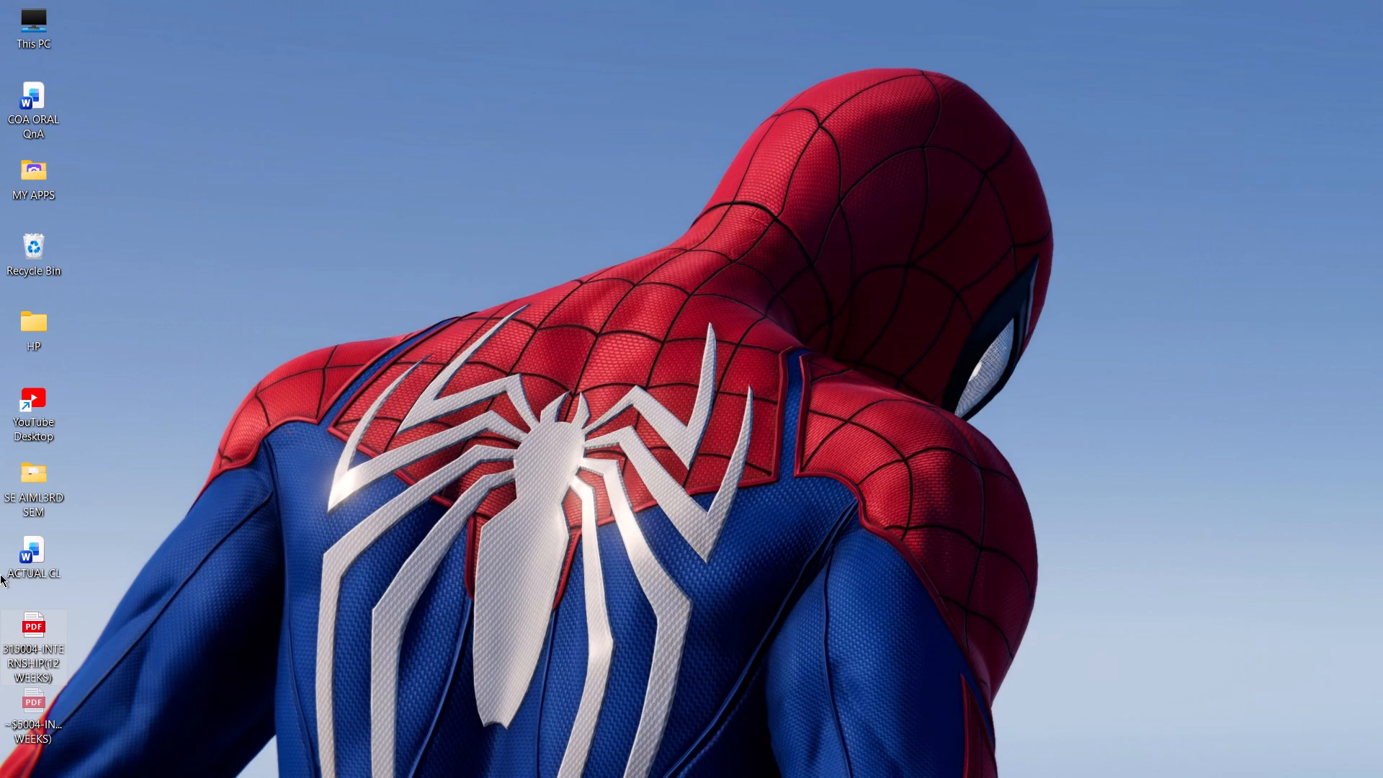
Open the original 315004-INTERNSHIP(12 WEEKS) PDF from the desktop in Edge and snap it to the left half, with Word alongside.
{"action": "double_click", "coordinate": [33, 614]}
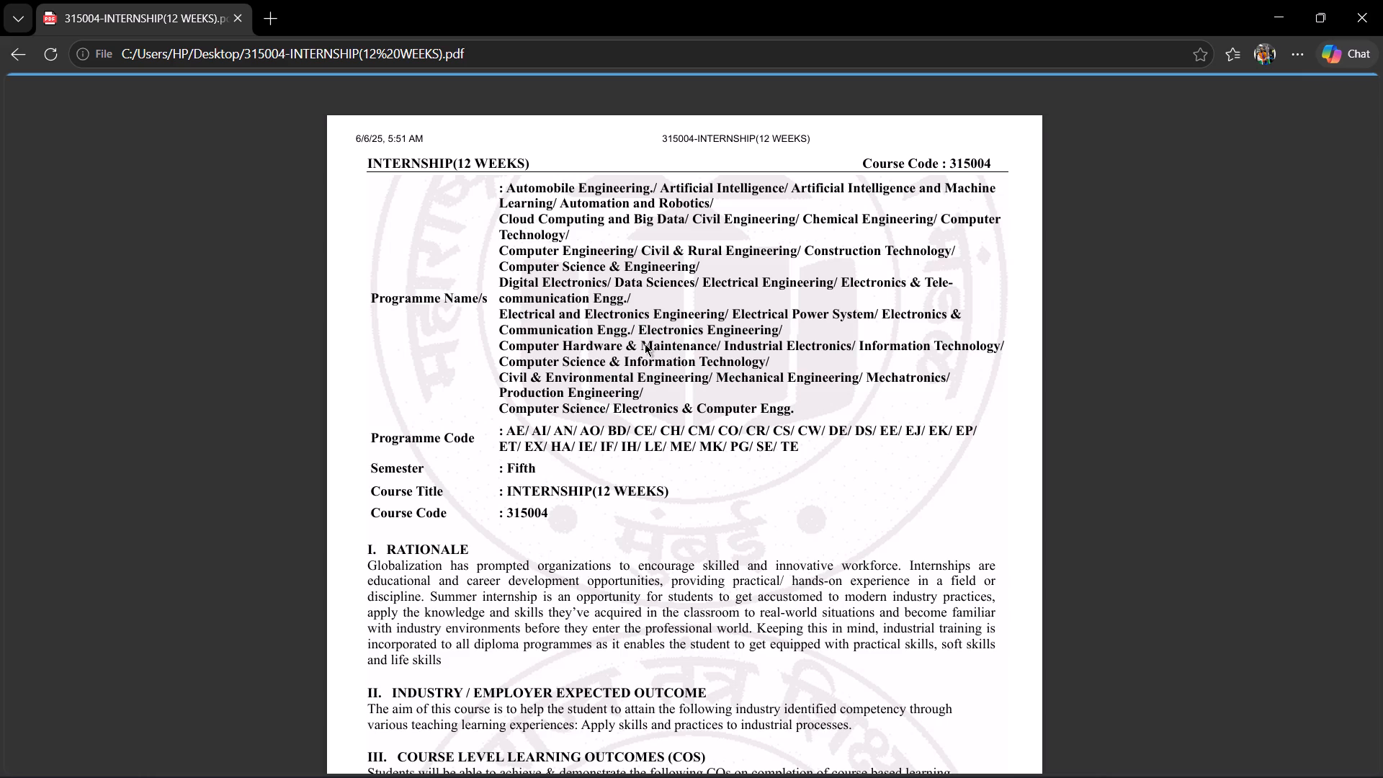
{"action": "scroll", "coordinate": [645, 344], "scroll_direction": "up", "scroll_amount": 1}
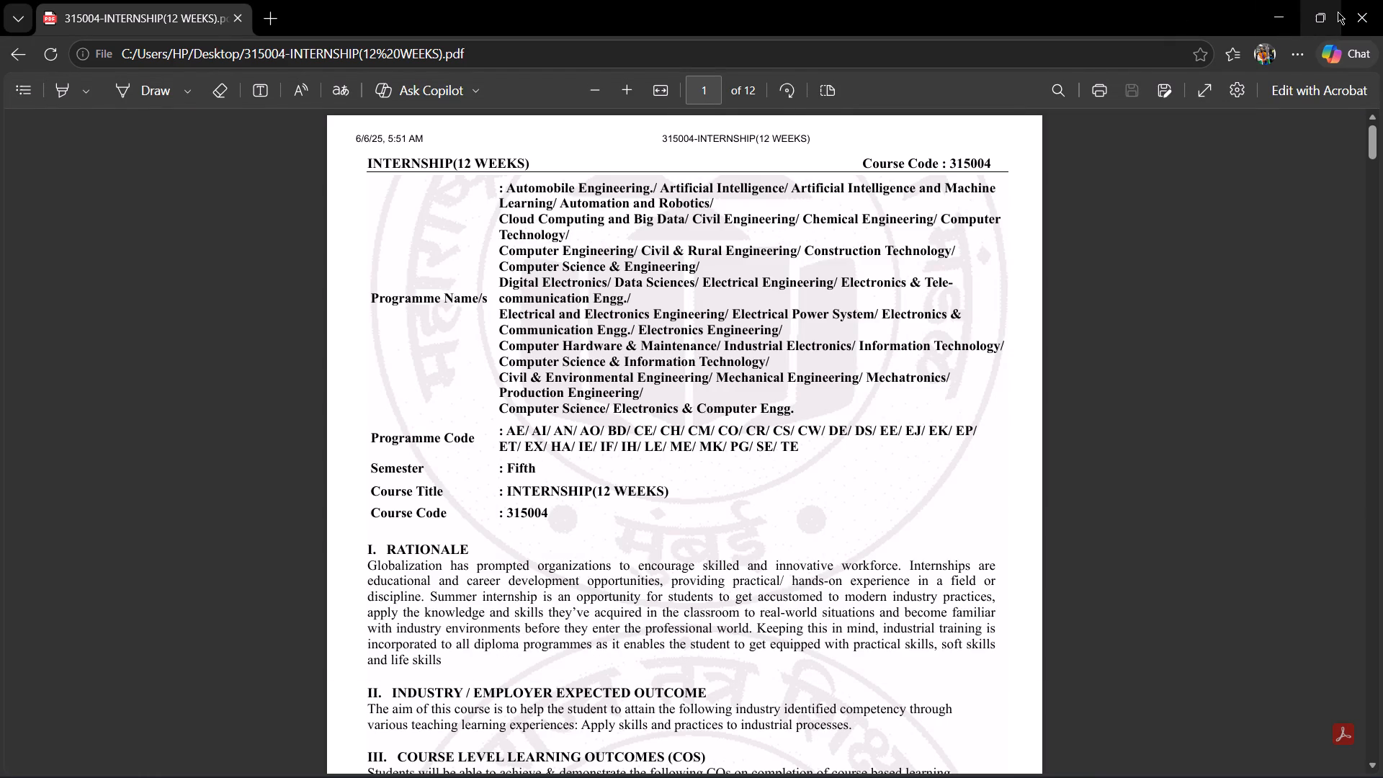
{"action": "left_click", "coordinate": [1239, 81]}
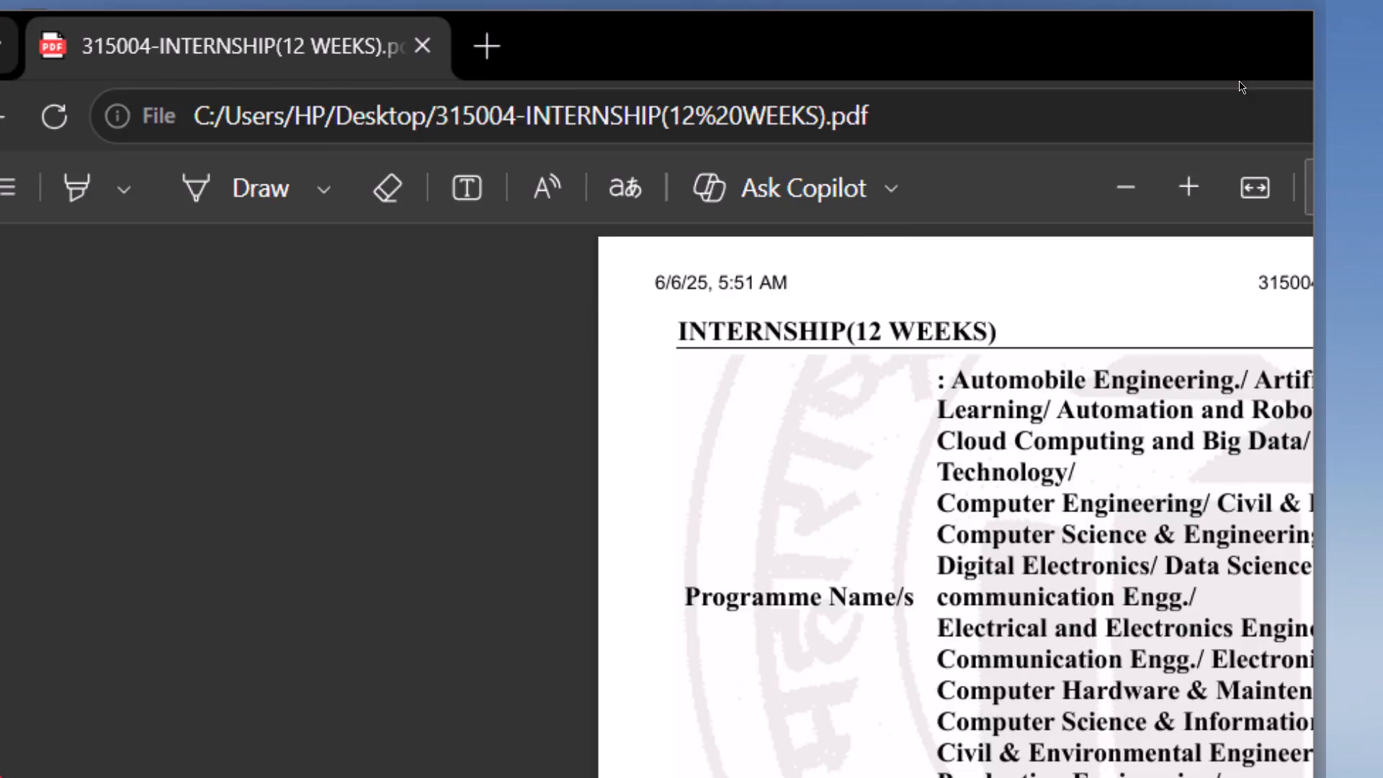
{"action": "scroll", "coordinate": [1010, 432], "scroll_direction": "left", "scroll_amount": 1}
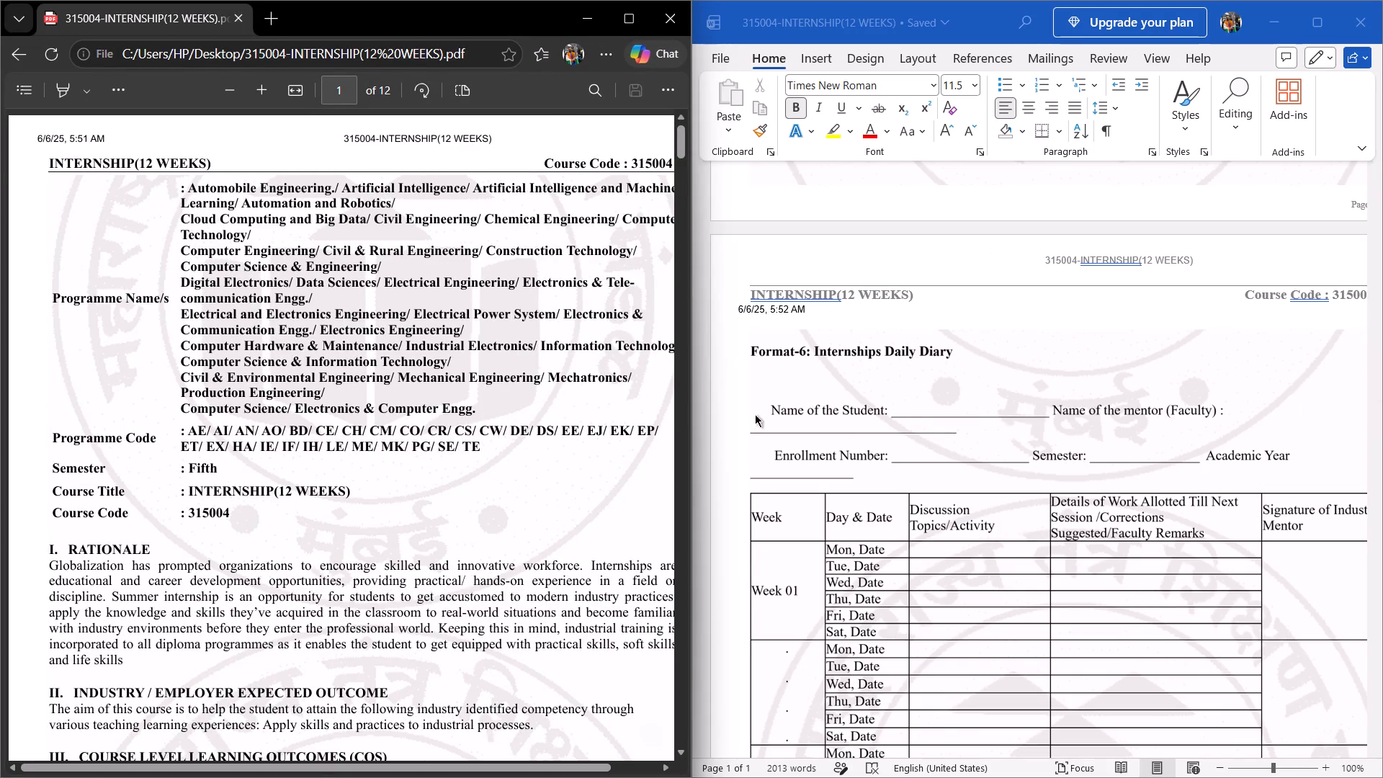
{"action": "scroll", "coordinate": [547, 384], "scroll_direction": "up", "scroll_amount": 2}
Set the Word document's zoom to 90% and insert one blank line above the Programme Name/s text on page 1.
{"action": "scroll", "coordinate": [1055, 349], "scroll_direction": "down", "scroll_amount": 2, "text": "ctrl"}
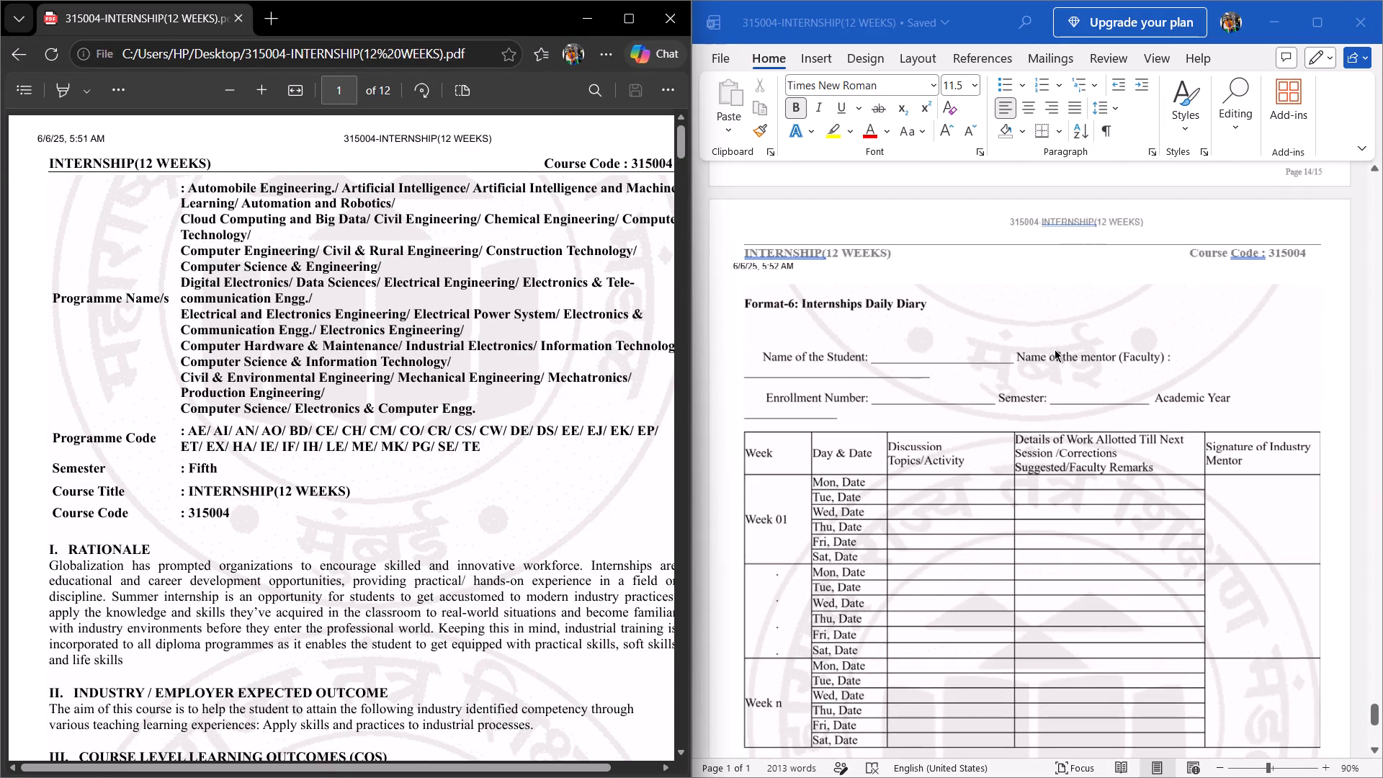
{"action": "scroll", "coordinate": [1055, 349], "scroll_direction": "up", "scroll_amount": 20}
{"action": "scroll", "coordinate": [1055, 349], "scroll_direction": "up", "scroll_amount": 20}
{"action": "scroll", "coordinate": [1055, 349], "scroll_direction": "up", "scroll_amount": 20}
{"action": "scroll", "coordinate": [1055, 349], "scroll_direction": "up", "scroll_amount": 12}
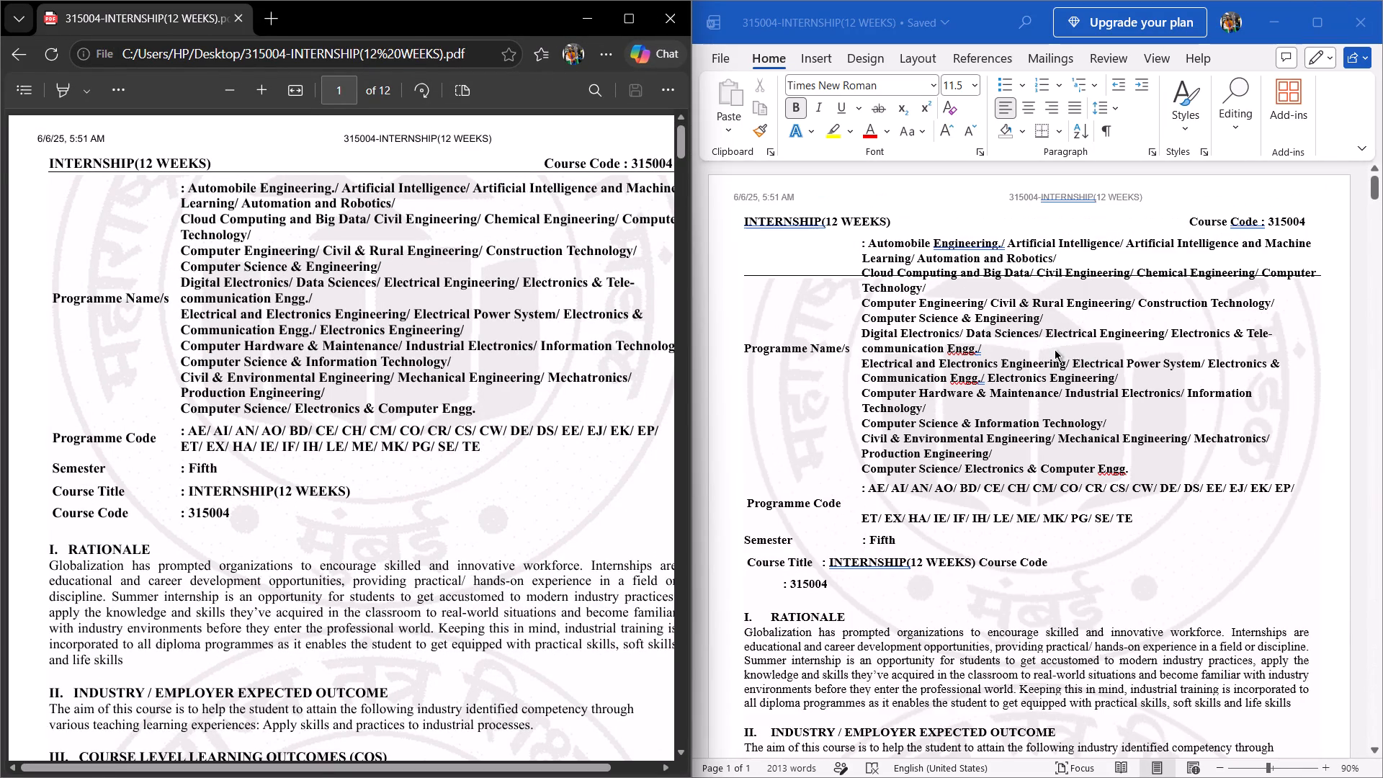
{"action": "scroll", "coordinate": [469, 182], "scroll_direction": "up", "scroll_amount": 1}
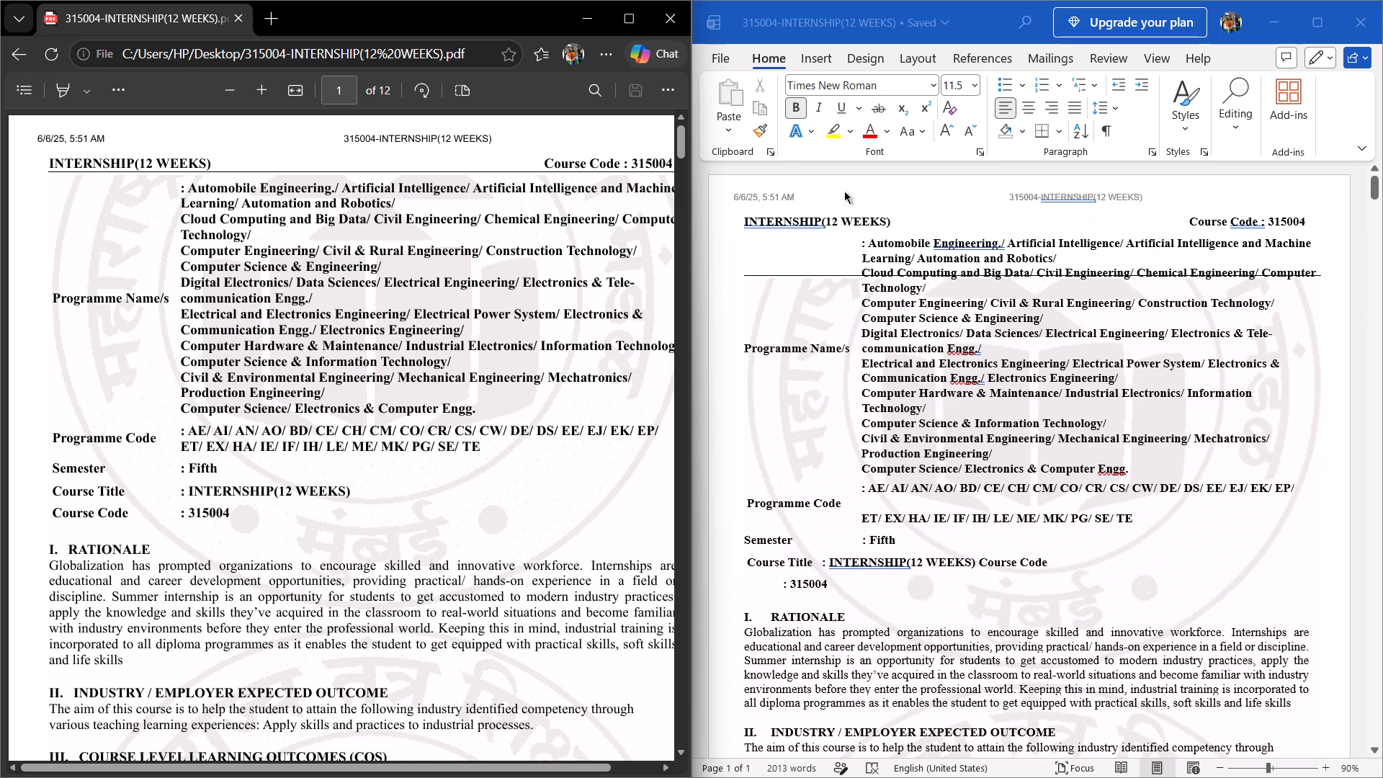
{"action": "left_click", "coordinate": [858, 233]}
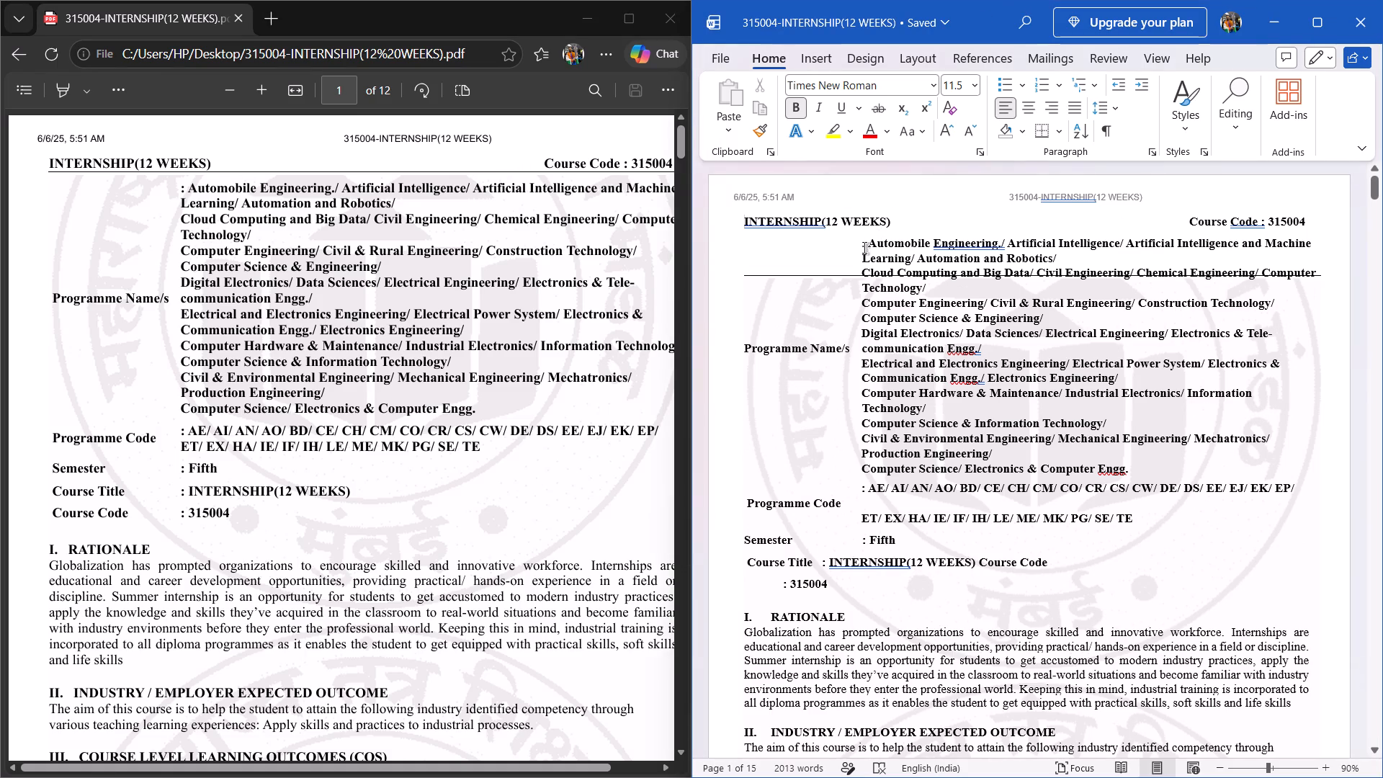
{"action": "left_click", "coordinate": [860, 243]}
{"action": "key", "text": "Return"}
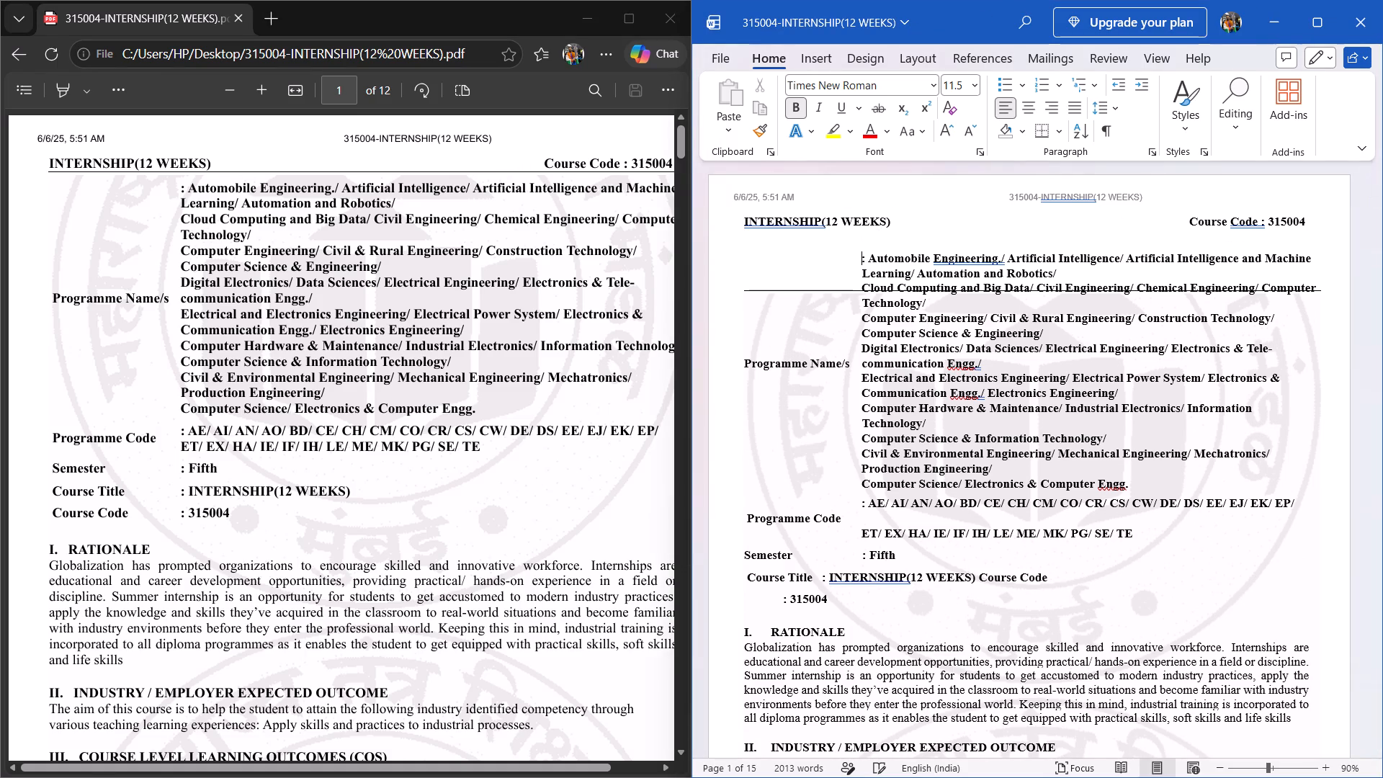
{"action": "key", "text": "Return"}
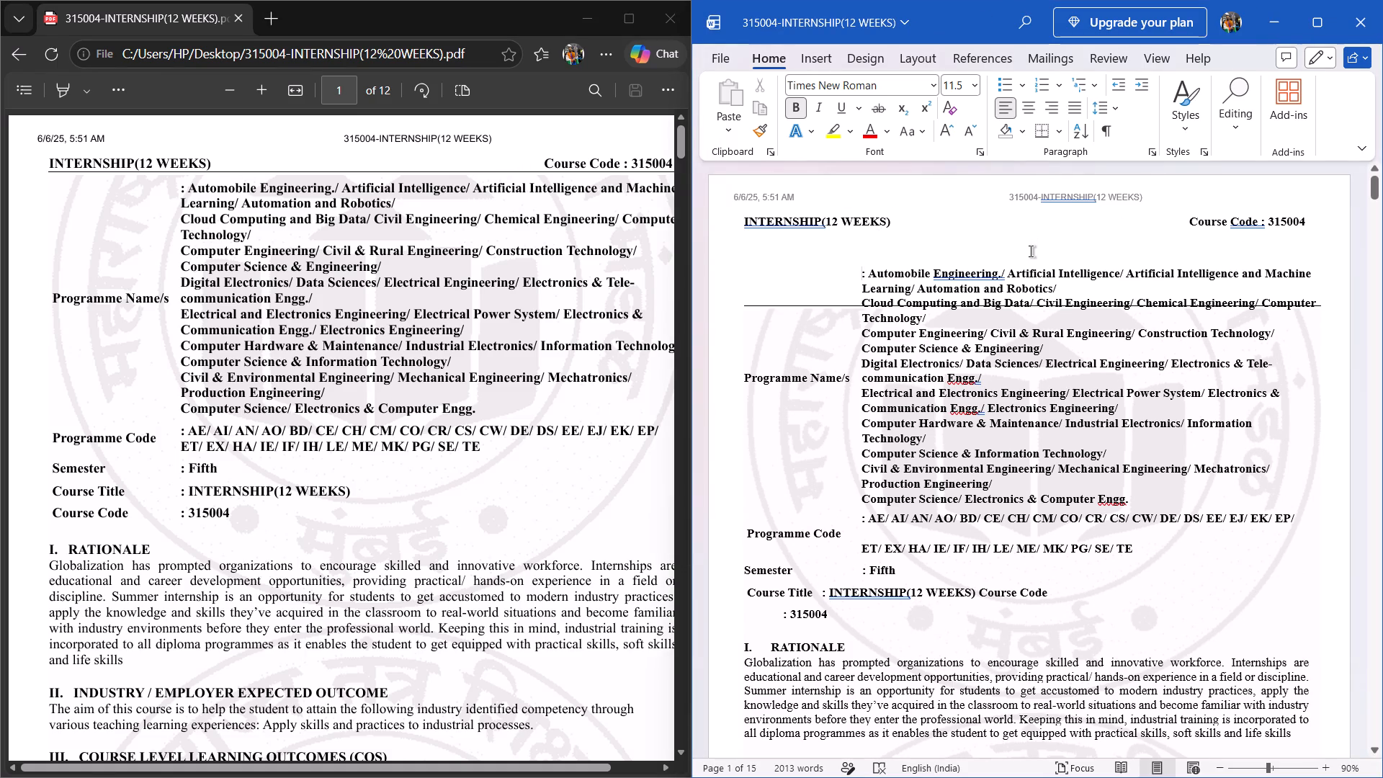
{"action": "key", "text": "BackSpace"}
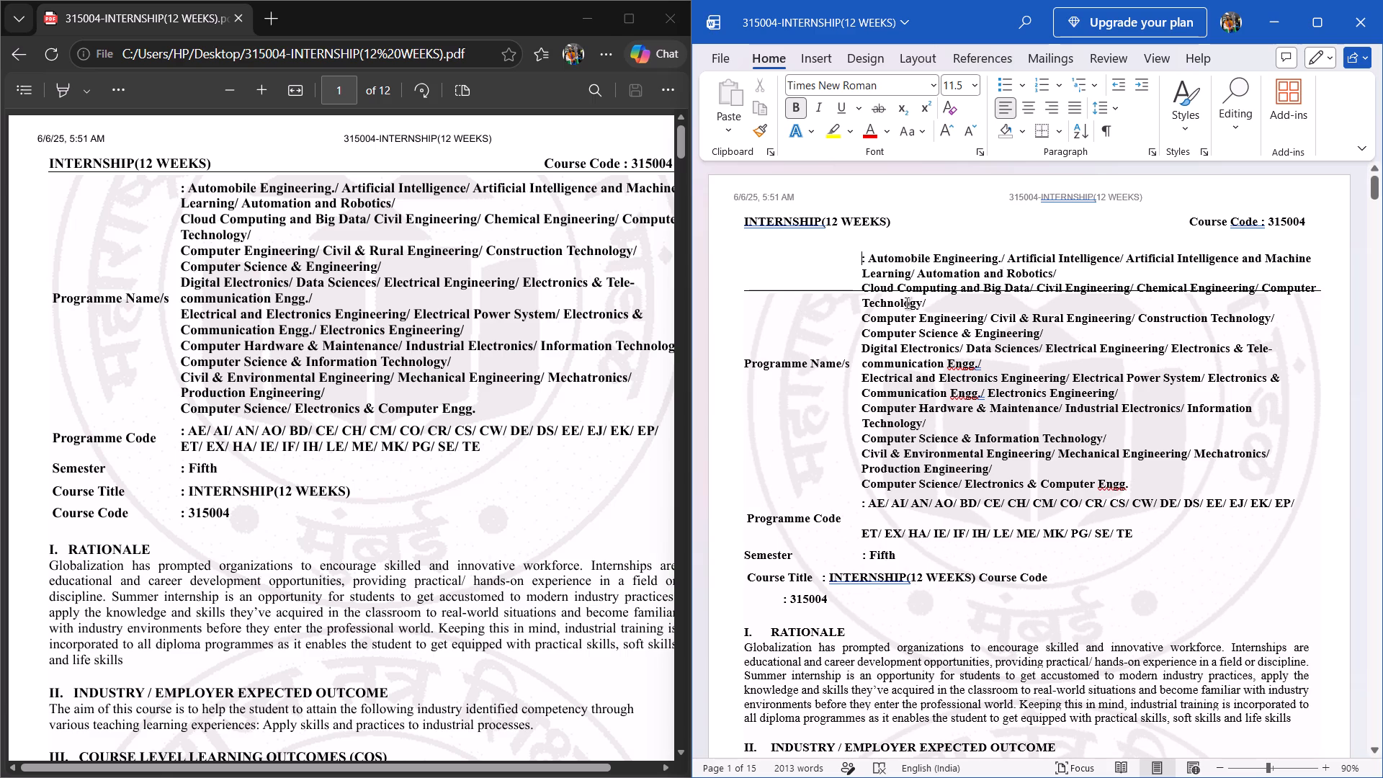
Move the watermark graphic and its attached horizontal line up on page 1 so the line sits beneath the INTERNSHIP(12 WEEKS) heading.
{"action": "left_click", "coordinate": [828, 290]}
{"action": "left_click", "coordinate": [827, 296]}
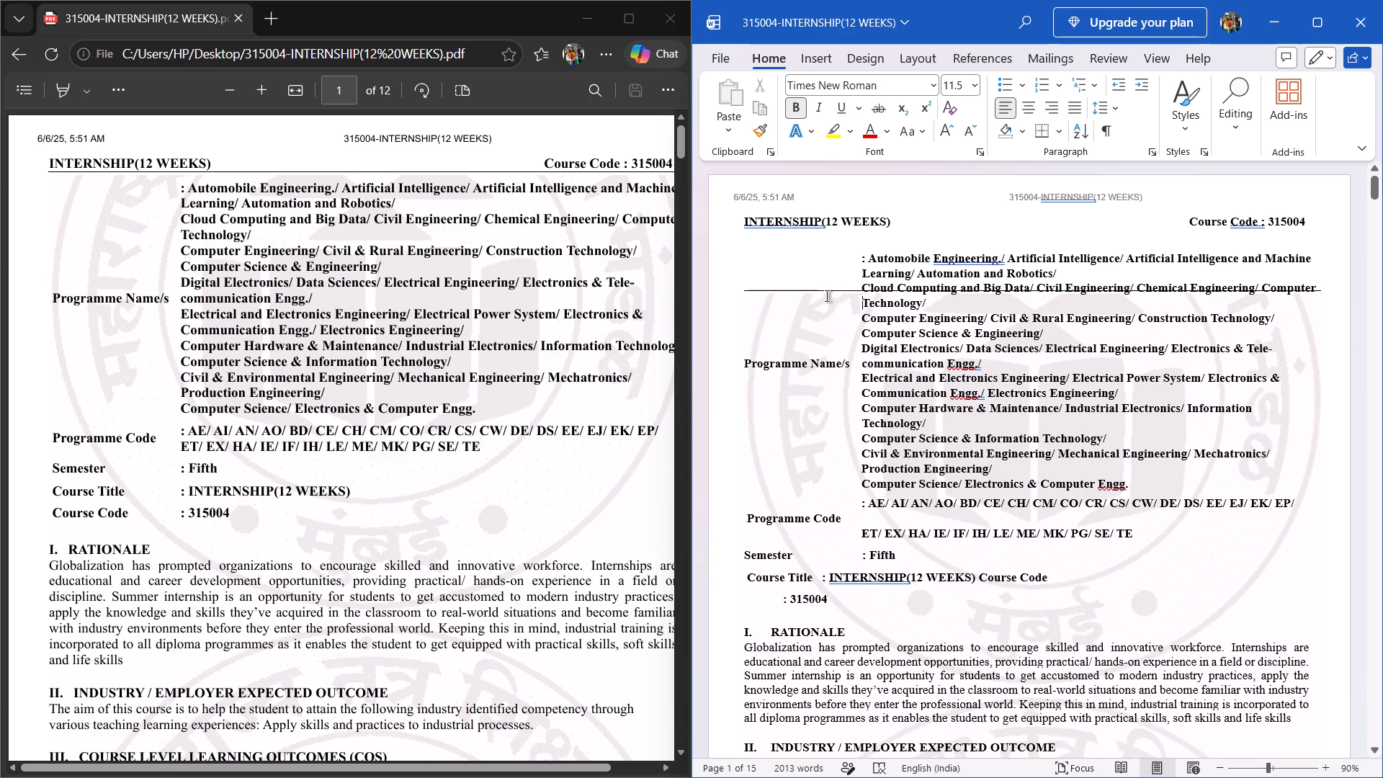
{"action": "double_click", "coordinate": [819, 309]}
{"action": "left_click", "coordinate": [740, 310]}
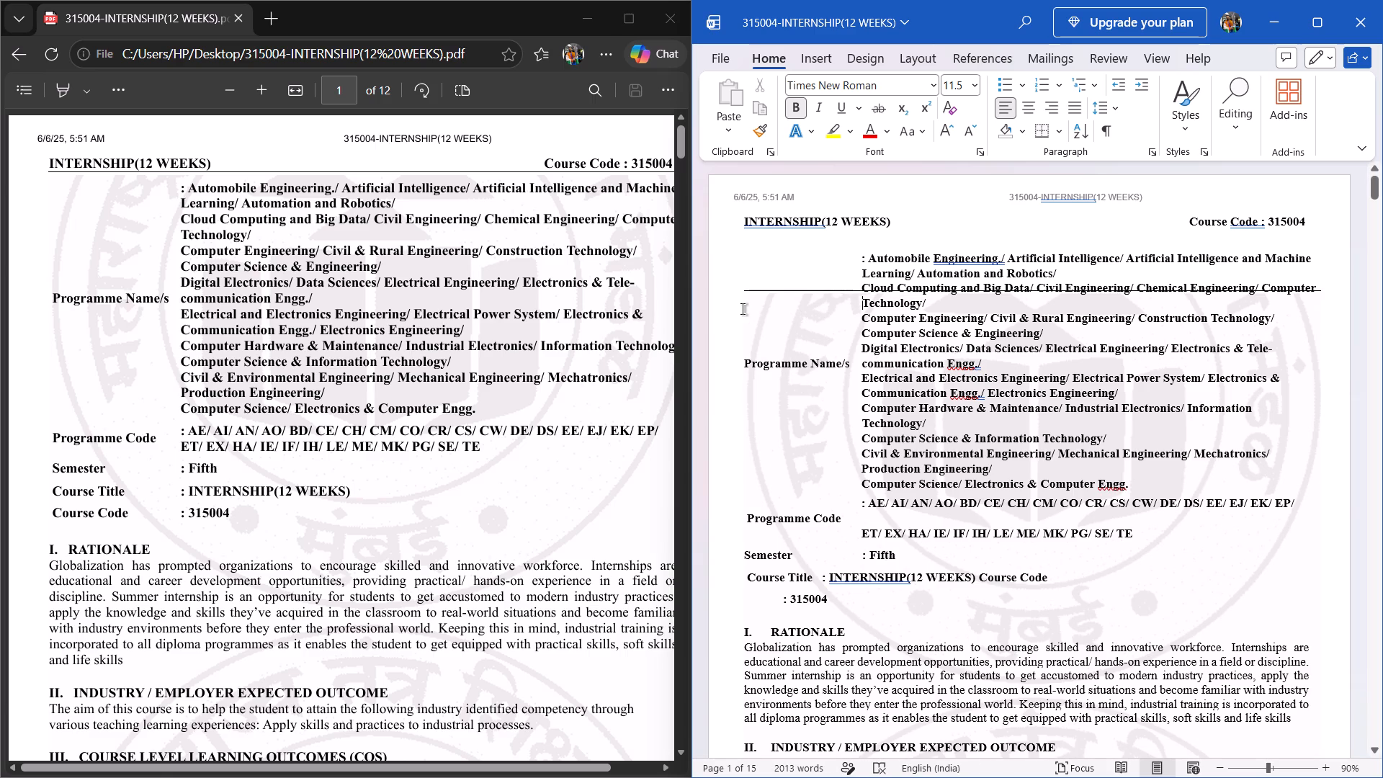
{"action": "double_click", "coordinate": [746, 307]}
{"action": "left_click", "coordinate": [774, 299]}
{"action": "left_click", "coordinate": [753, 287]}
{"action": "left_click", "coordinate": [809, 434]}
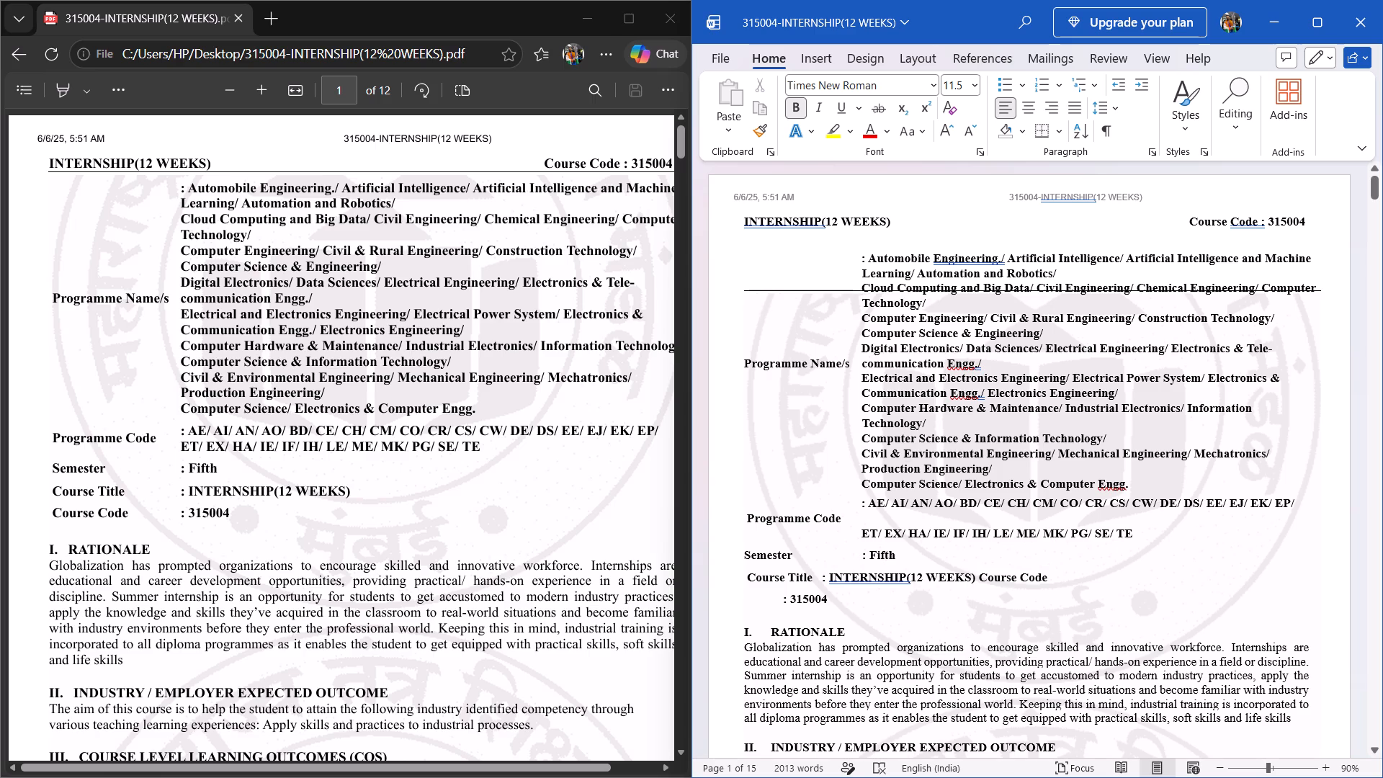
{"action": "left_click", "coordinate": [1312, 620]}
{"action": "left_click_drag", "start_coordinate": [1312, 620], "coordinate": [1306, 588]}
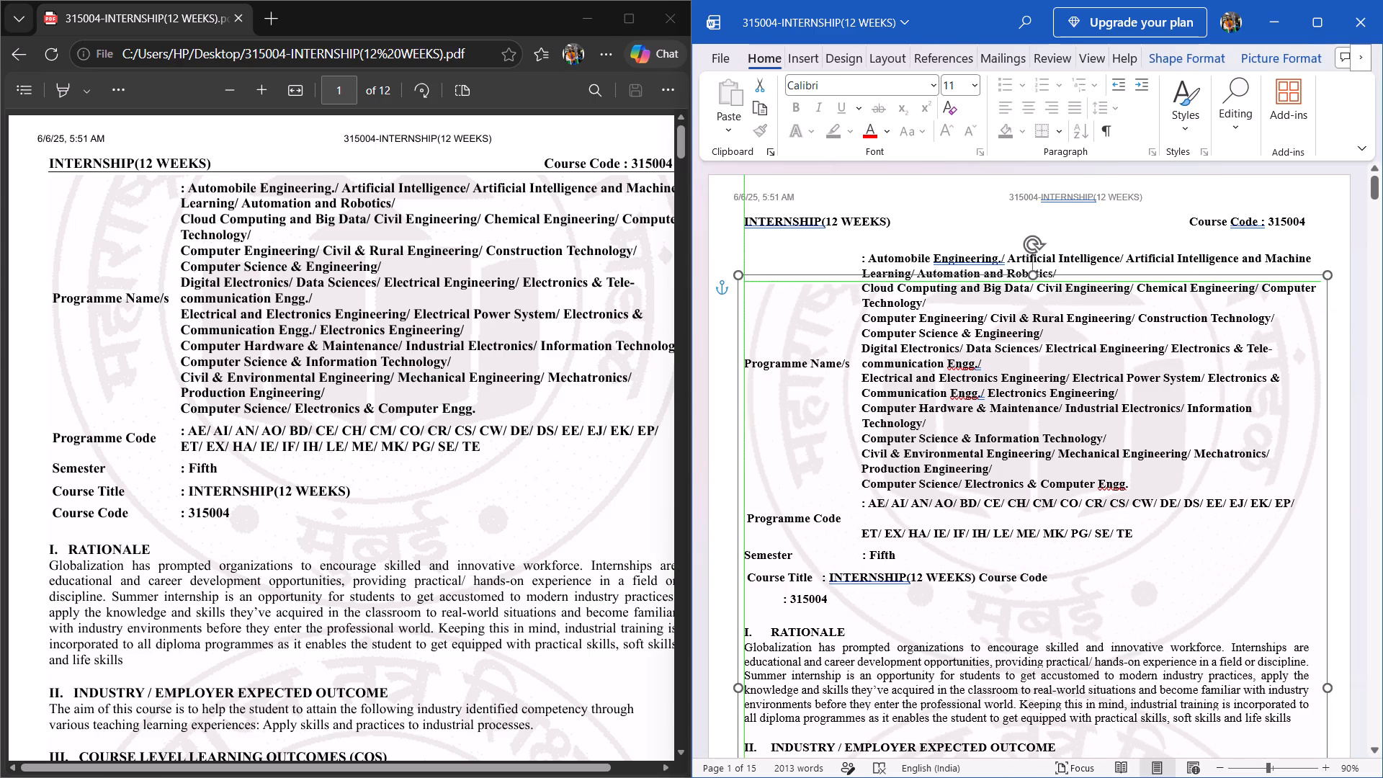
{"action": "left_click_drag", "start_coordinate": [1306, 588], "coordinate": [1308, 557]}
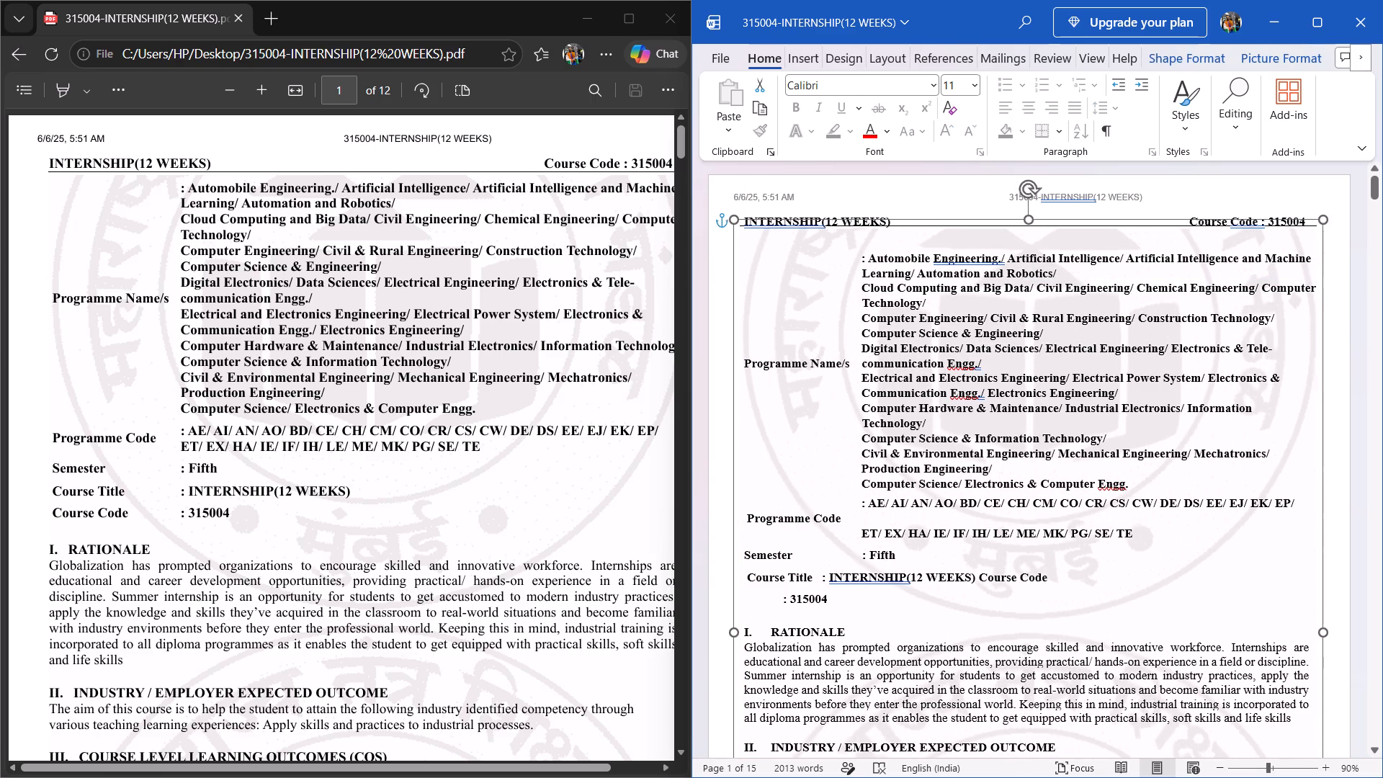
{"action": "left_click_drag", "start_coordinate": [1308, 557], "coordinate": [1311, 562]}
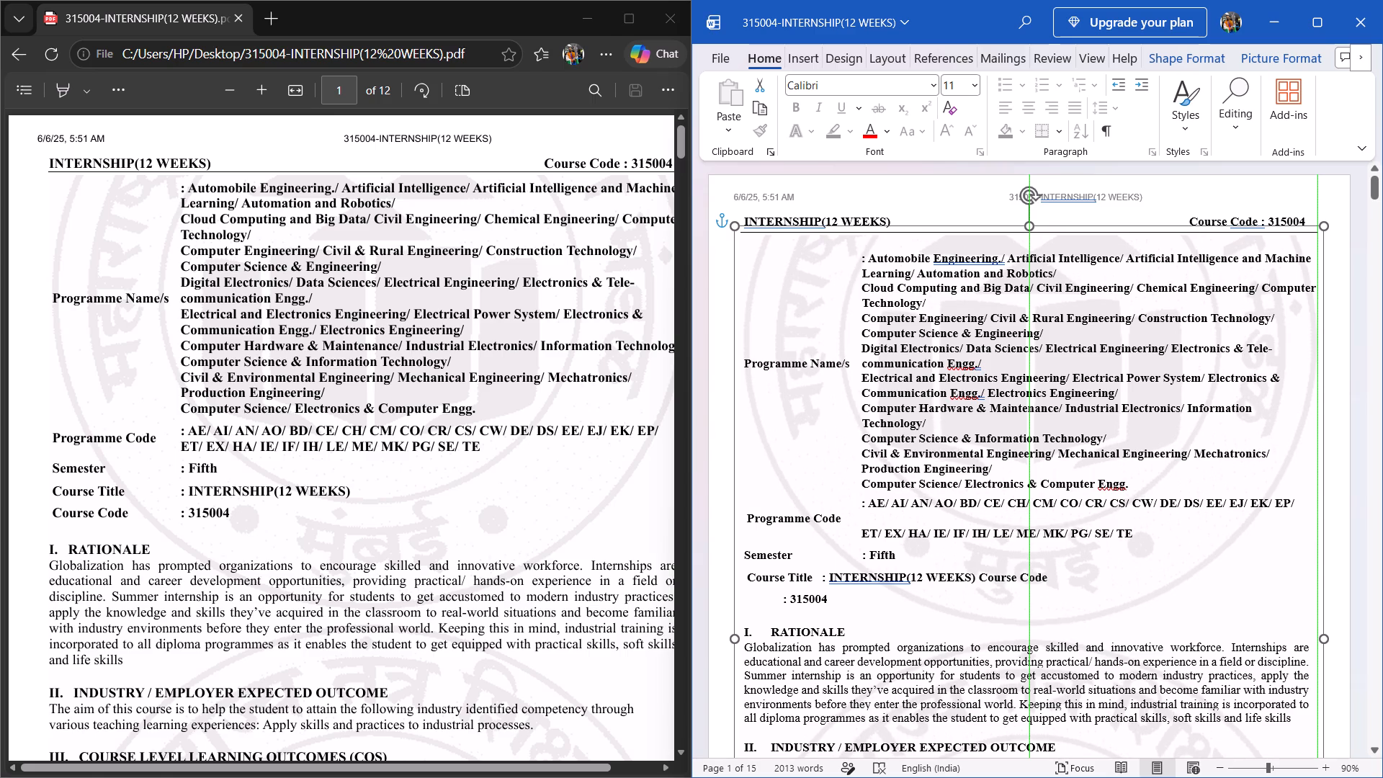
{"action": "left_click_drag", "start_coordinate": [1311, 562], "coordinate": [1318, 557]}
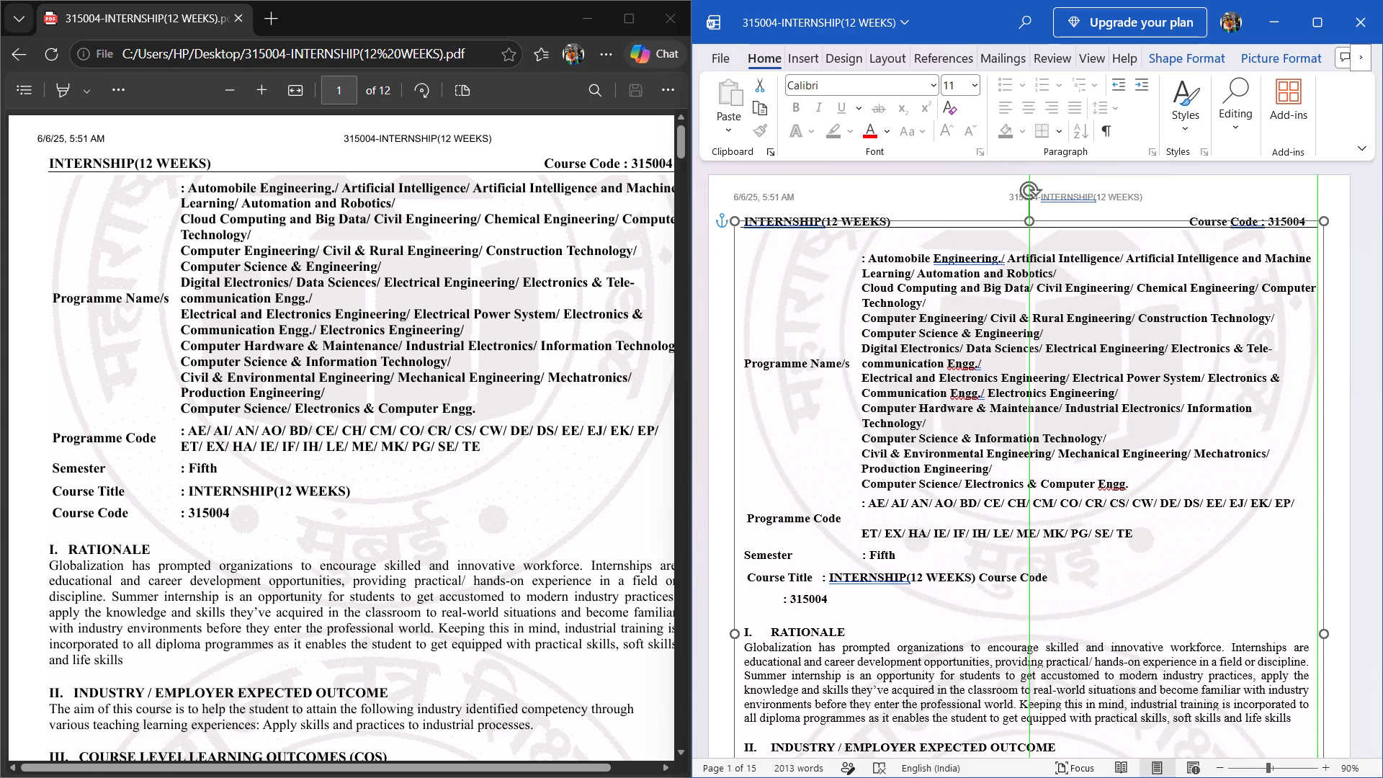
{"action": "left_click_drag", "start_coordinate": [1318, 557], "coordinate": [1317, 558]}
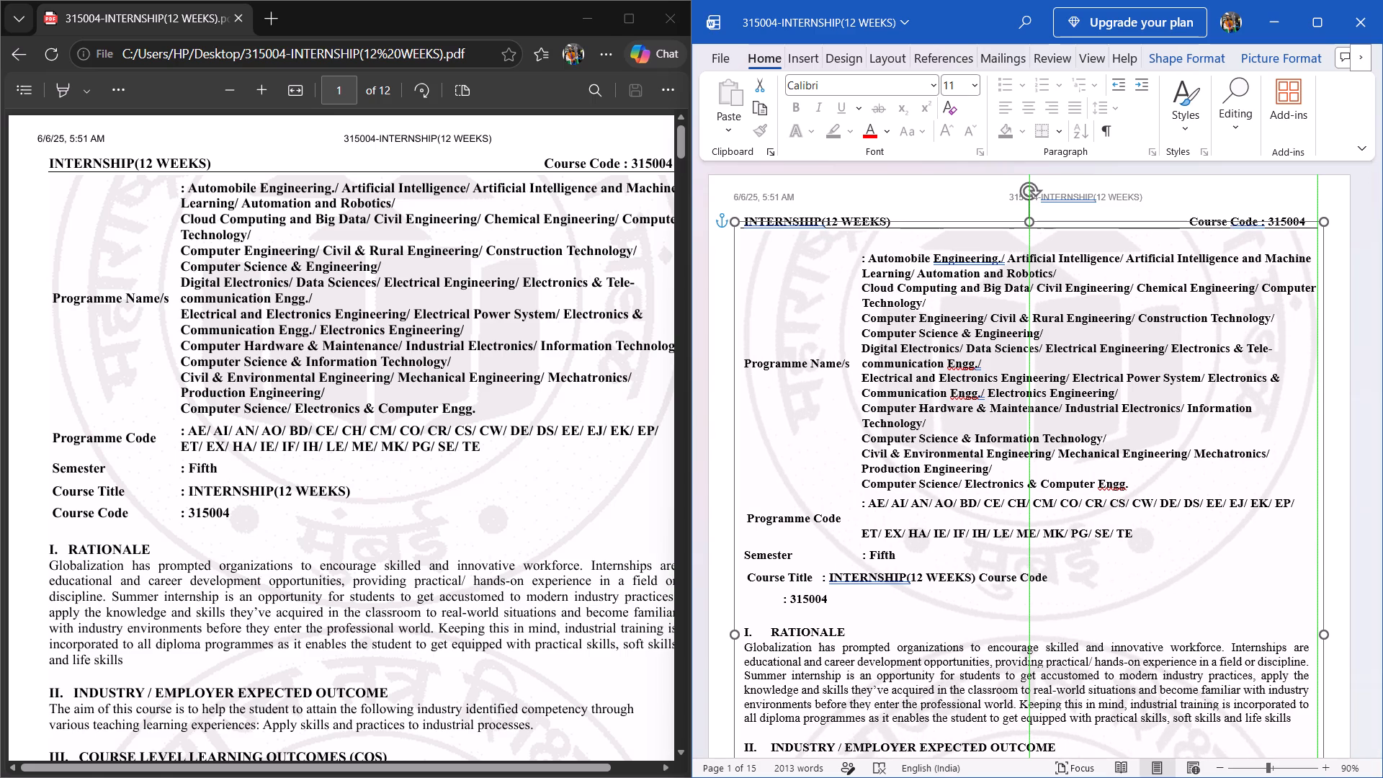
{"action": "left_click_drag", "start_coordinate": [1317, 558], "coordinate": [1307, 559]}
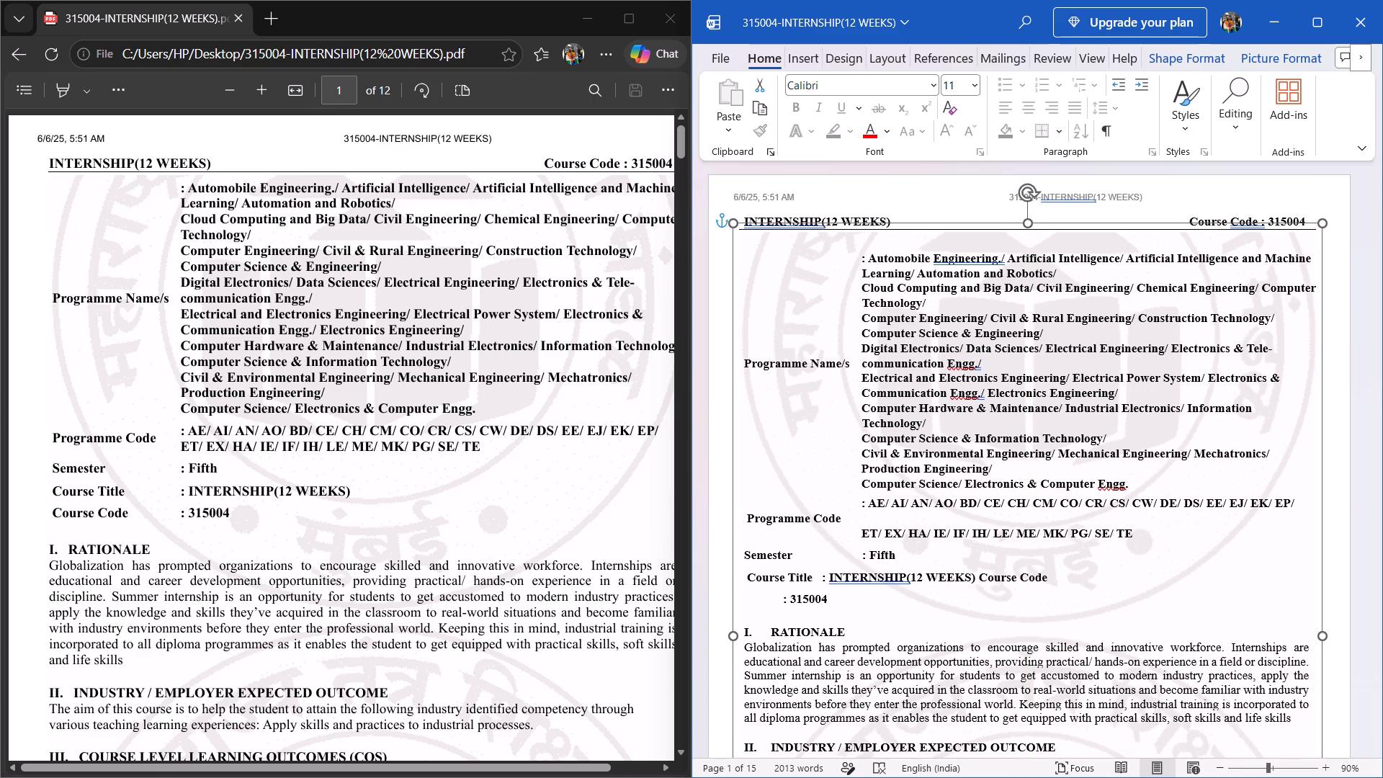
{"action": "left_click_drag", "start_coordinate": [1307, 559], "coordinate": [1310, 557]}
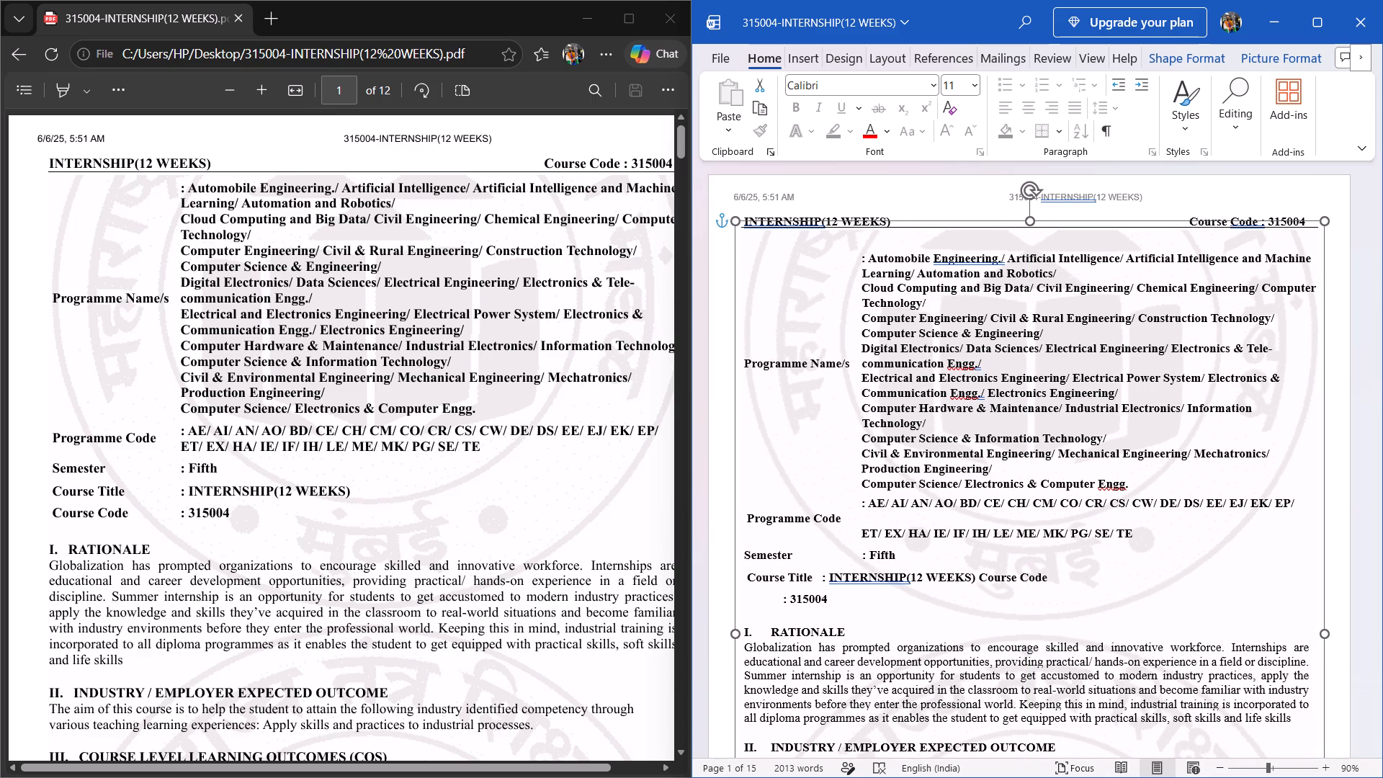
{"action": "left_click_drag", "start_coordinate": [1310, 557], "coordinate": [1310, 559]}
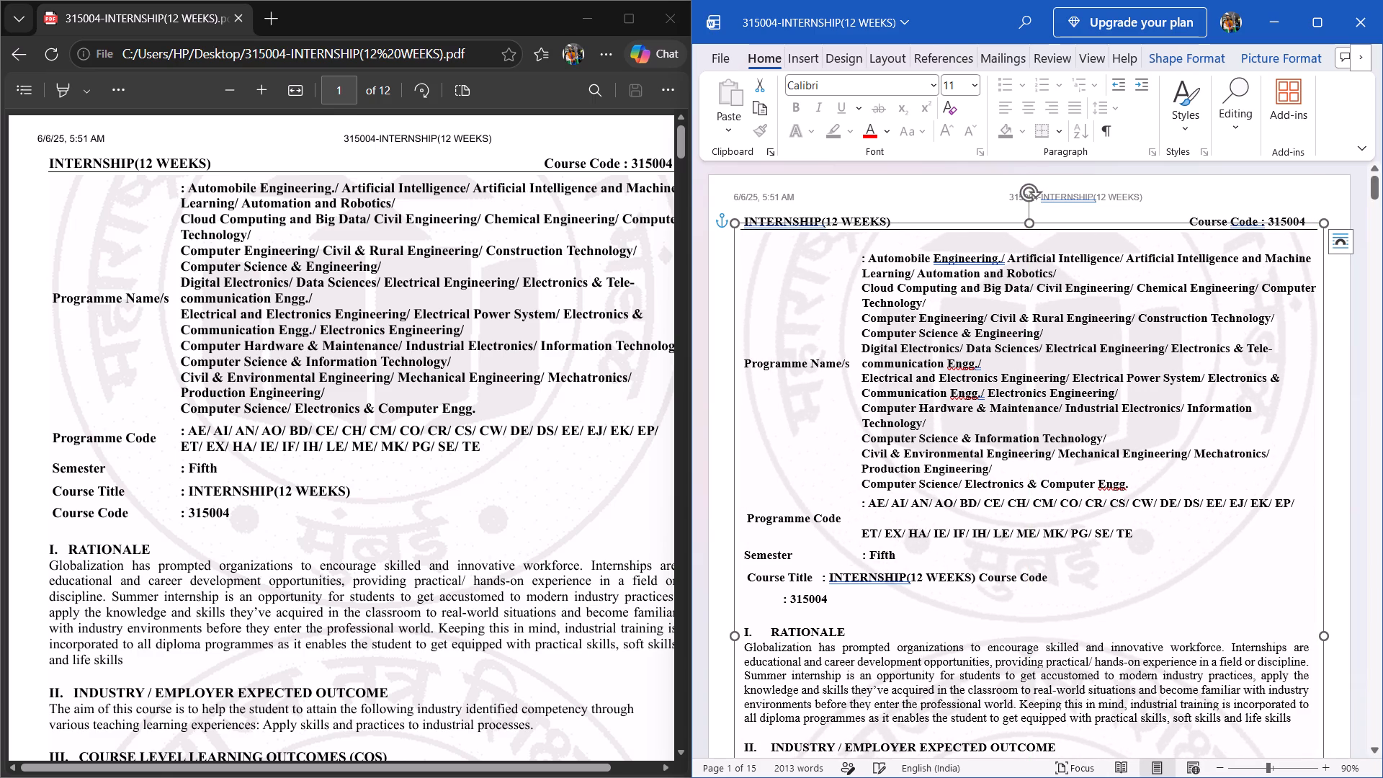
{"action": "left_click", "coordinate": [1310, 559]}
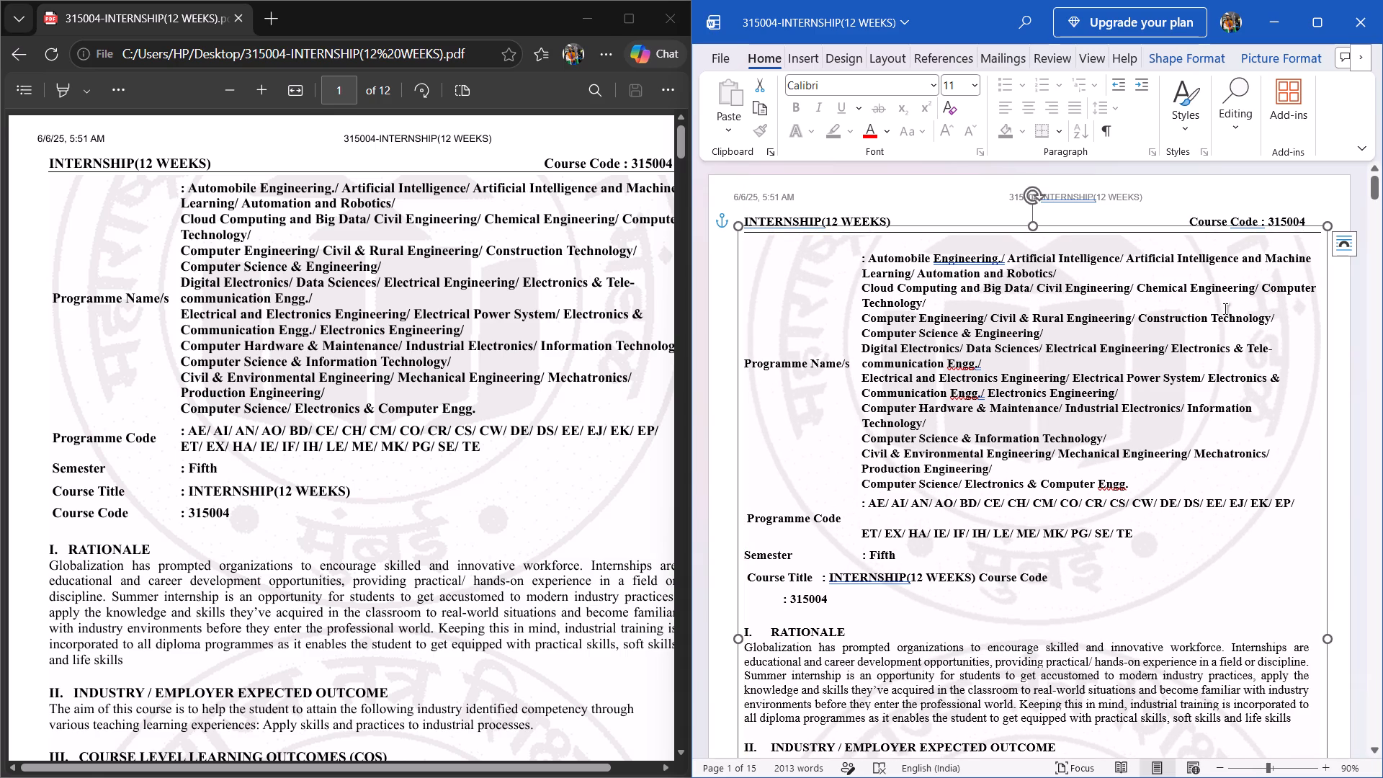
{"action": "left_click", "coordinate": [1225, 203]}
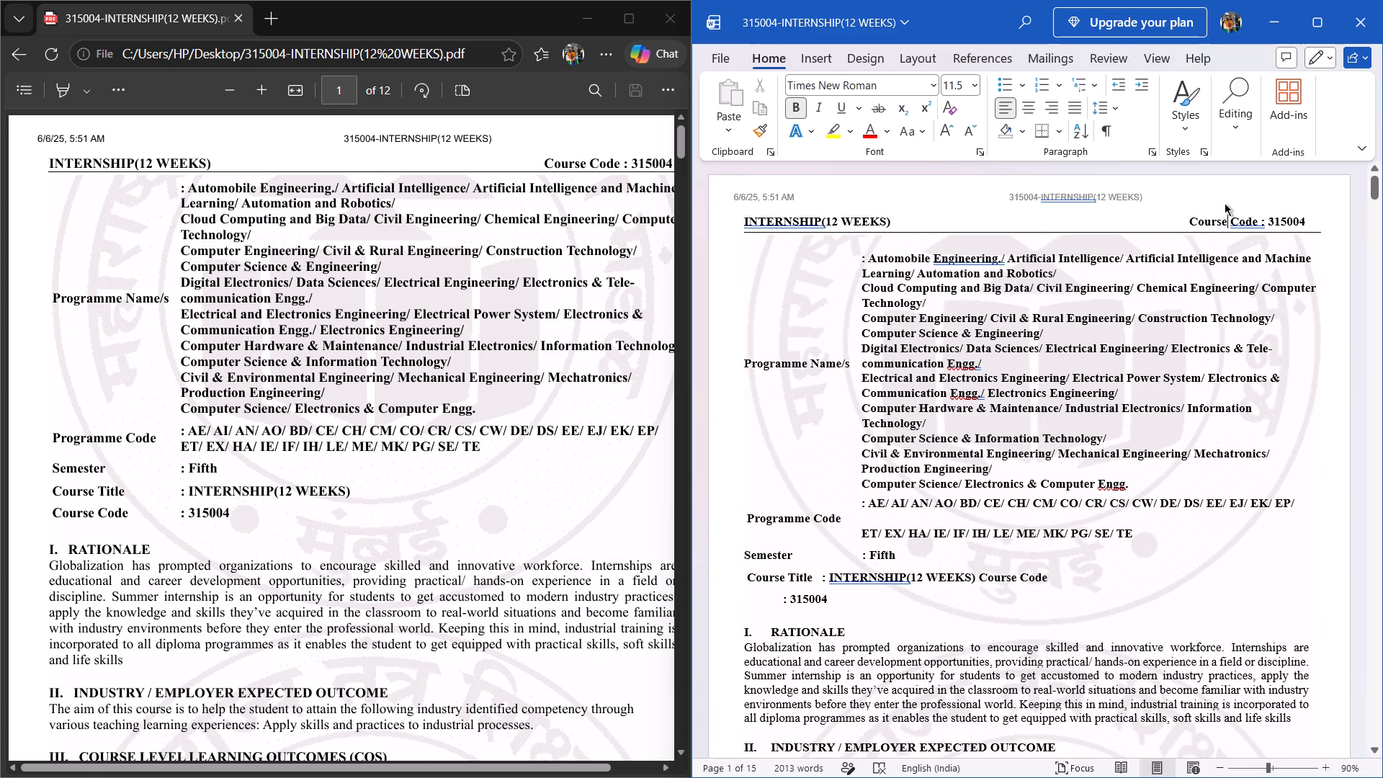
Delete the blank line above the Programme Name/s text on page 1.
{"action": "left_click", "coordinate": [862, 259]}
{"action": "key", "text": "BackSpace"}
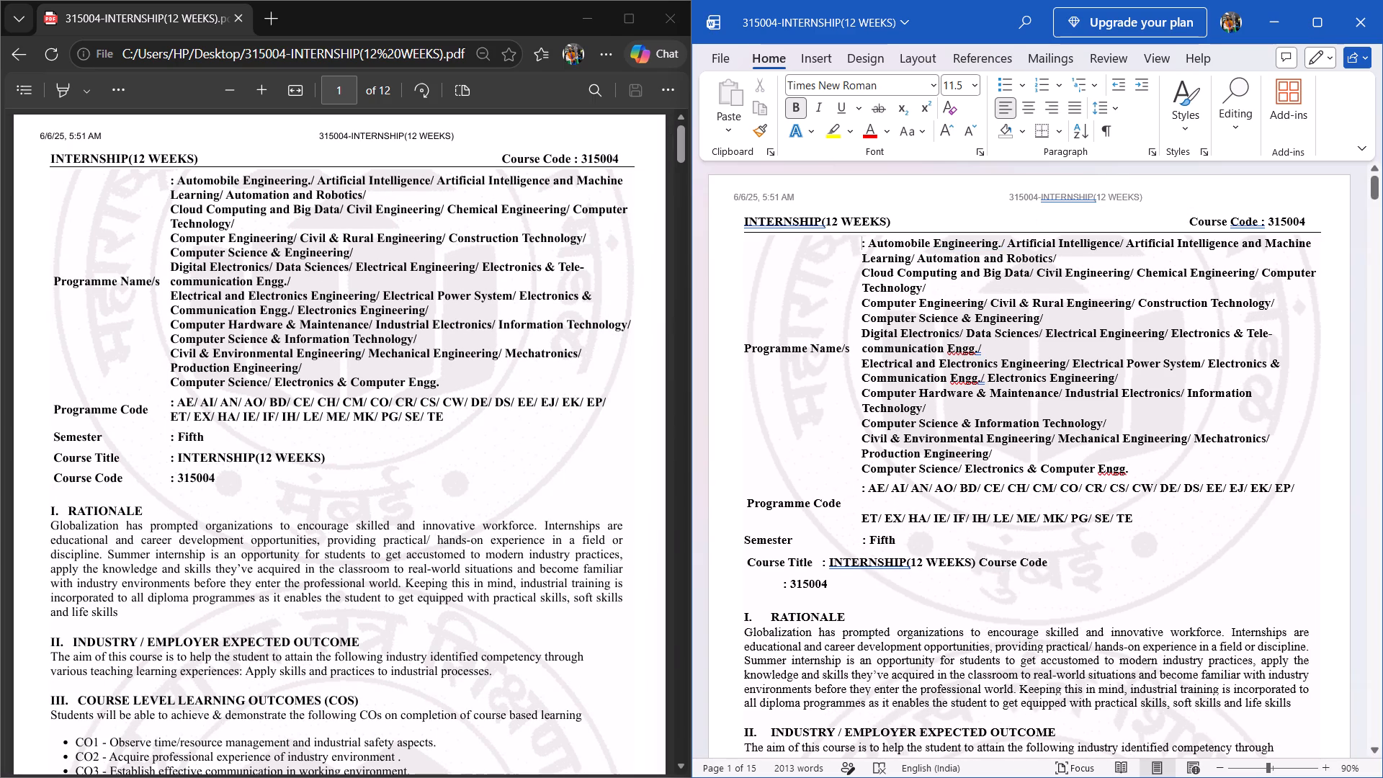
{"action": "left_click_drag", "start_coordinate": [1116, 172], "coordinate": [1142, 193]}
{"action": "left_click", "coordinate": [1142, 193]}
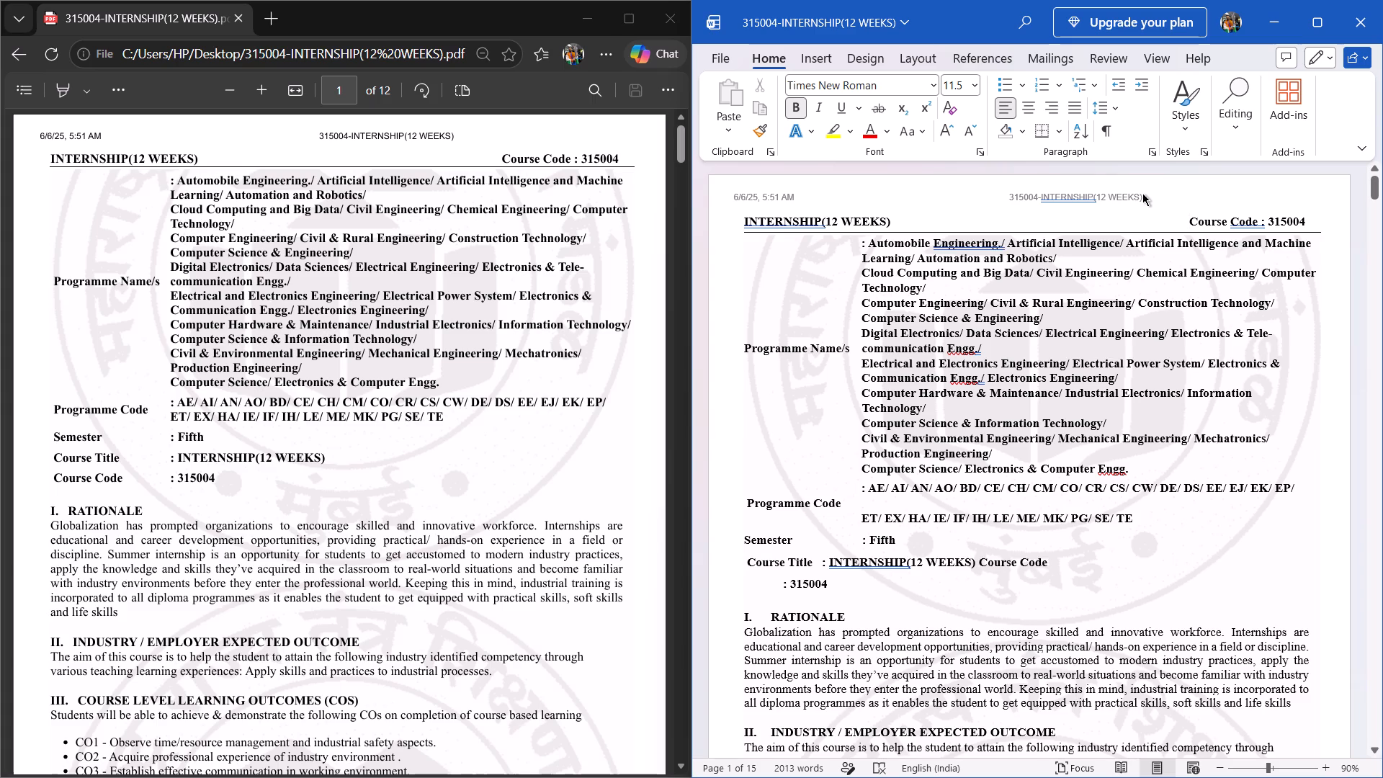
Compare the page layouts of the PDF and the Word document, through to the Format-6: Internships Daily Diary page.
{"action": "scroll", "coordinate": [335, 425], "scroll_direction": "down", "scroll_amount": 4}
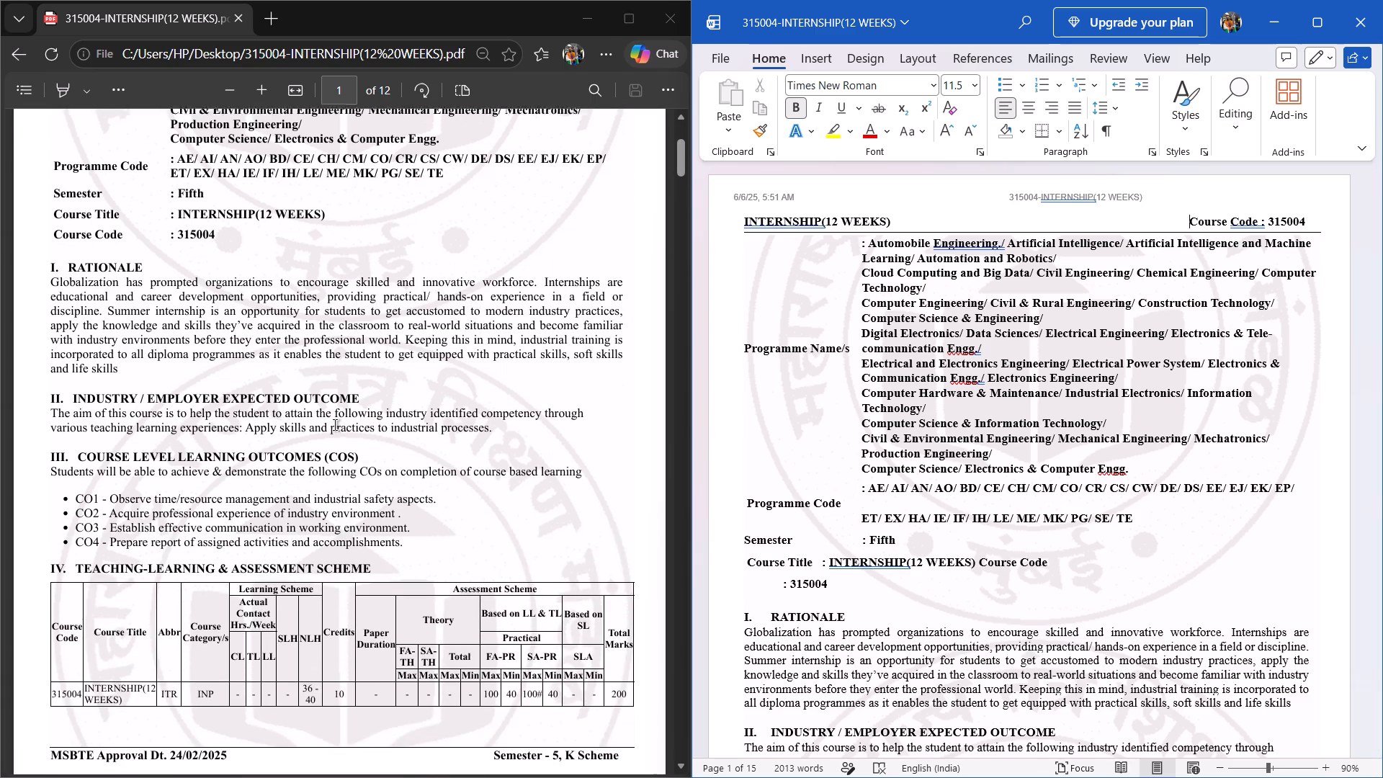
{"action": "scroll", "coordinate": [335, 425], "scroll_direction": "down", "scroll_amount": 1}
{"action": "scroll", "coordinate": [901, 589], "scroll_direction": "down", "scroll_amount": 2}
{"action": "scroll", "coordinate": [302, 689], "scroll_direction": "down", "scroll_amount": 1}
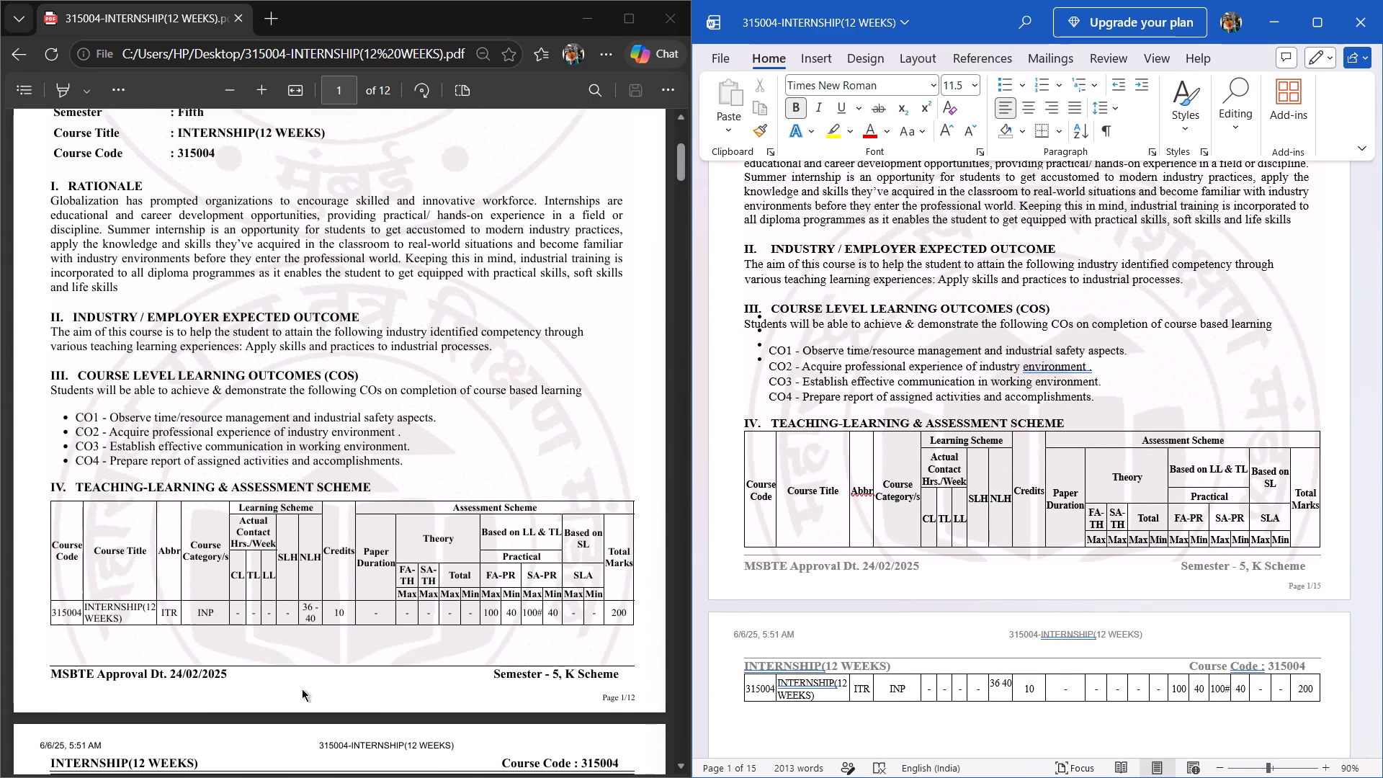
{"action": "scroll", "coordinate": [302, 689], "scroll_direction": "down", "scroll_amount": 2}
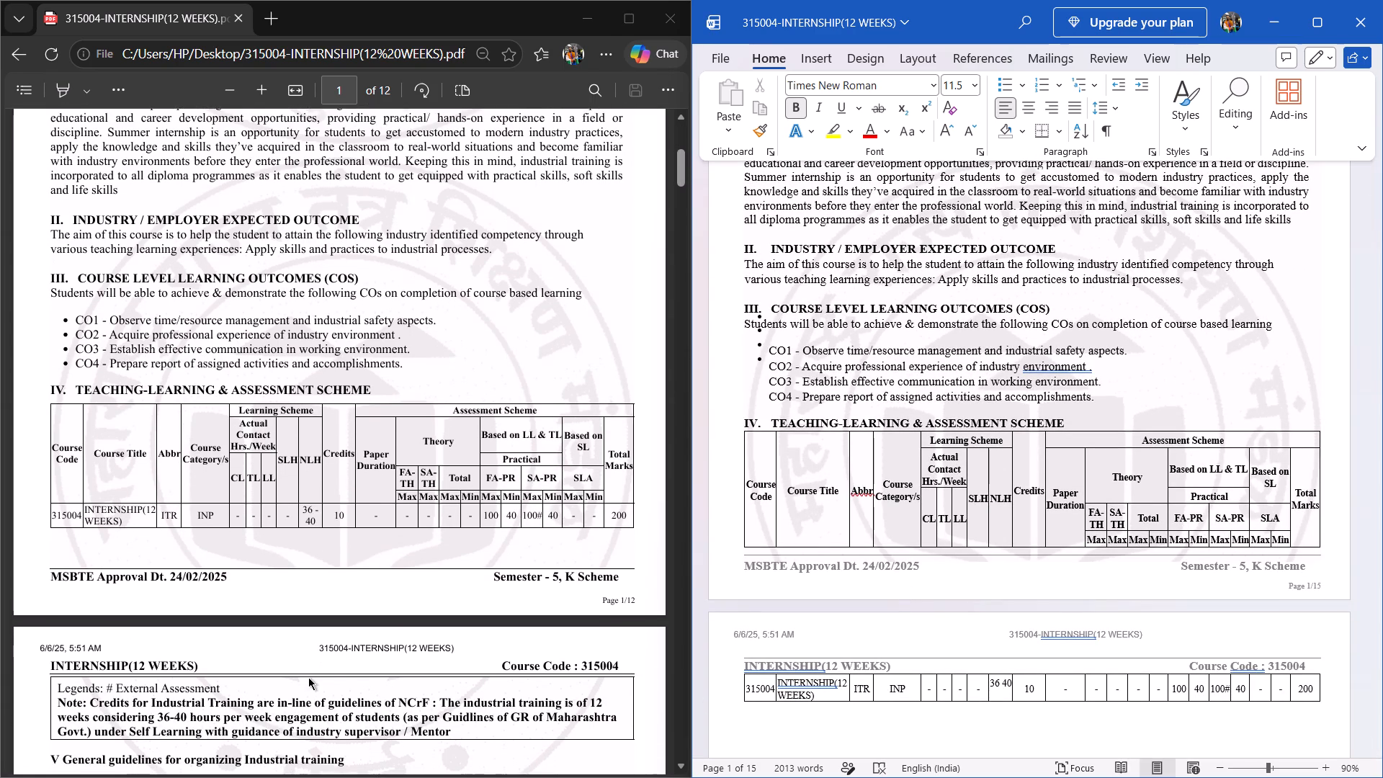
{"action": "scroll", "coordinate": [308, 677], "scroll_direction": "down", "scroll_amount": 1}
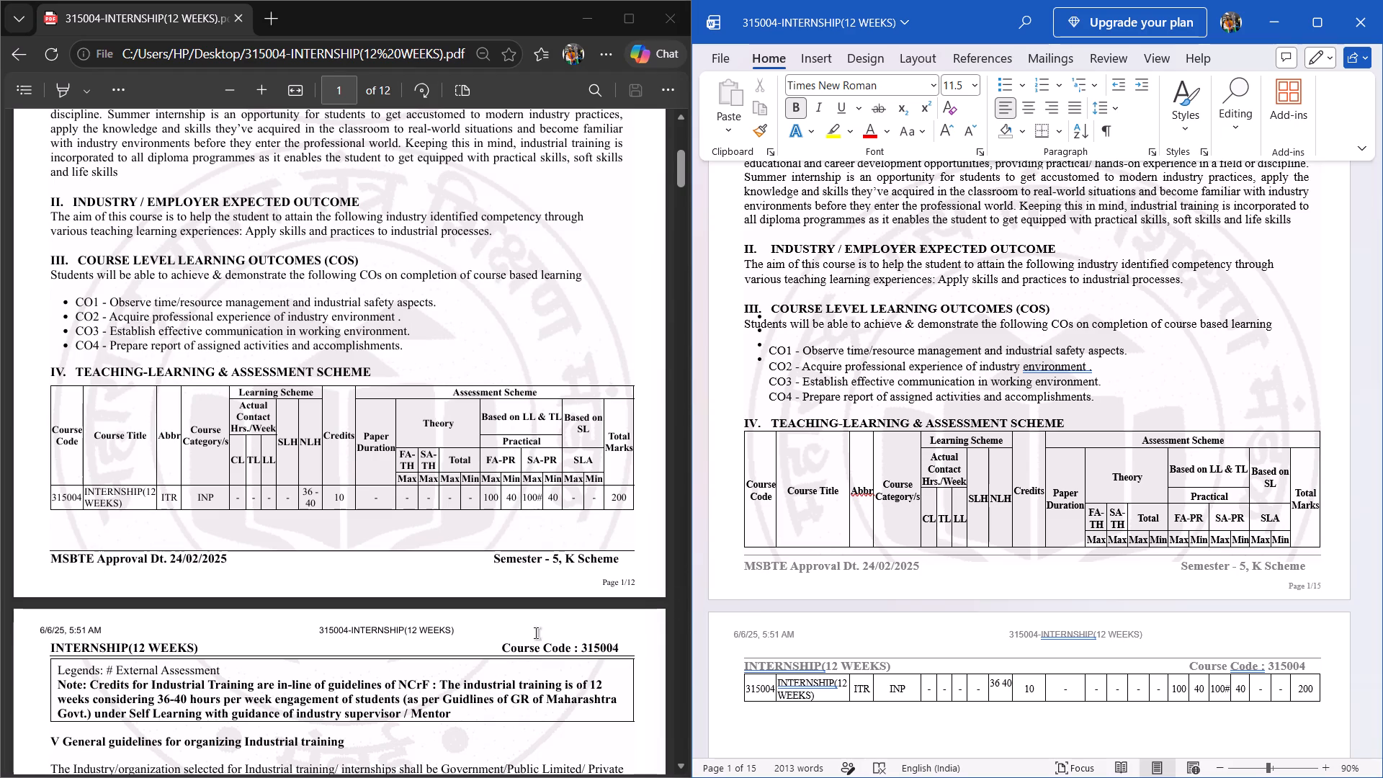
{"action": "scroll", "coordinate": [536, 633], "scroll_direction": "down", "scroll_amount": 20}
{"action": "scroll", "coordinate": [536, 633], "scroll_direction": "down", "scroll_amount": 20}
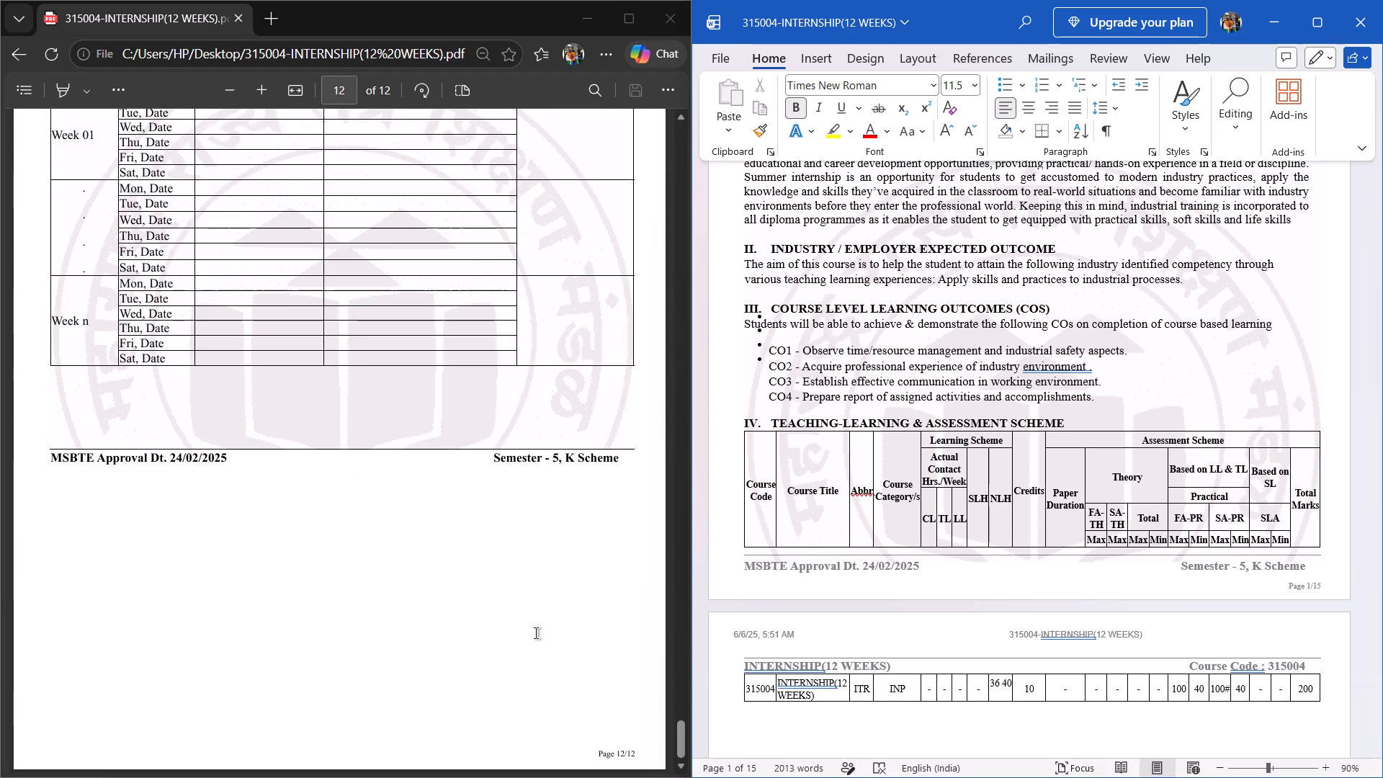
{"action": "scroll", "coordinate": [536, 633], "scroll_direction": "up", "scroll_amount": 2}
{"action": "scroll", "coordinate": [1132, 565], "scroll_direction": "down", "scroll_amount": 20}
{"action": "scroll", "coordinate": [1132, 565], "scroll_direction": "down", "scroll_amount": 20}
{"action": "scroll", "coordinate": [1132, 565], "scroll_direction": "down", "scroll_amount": 20}
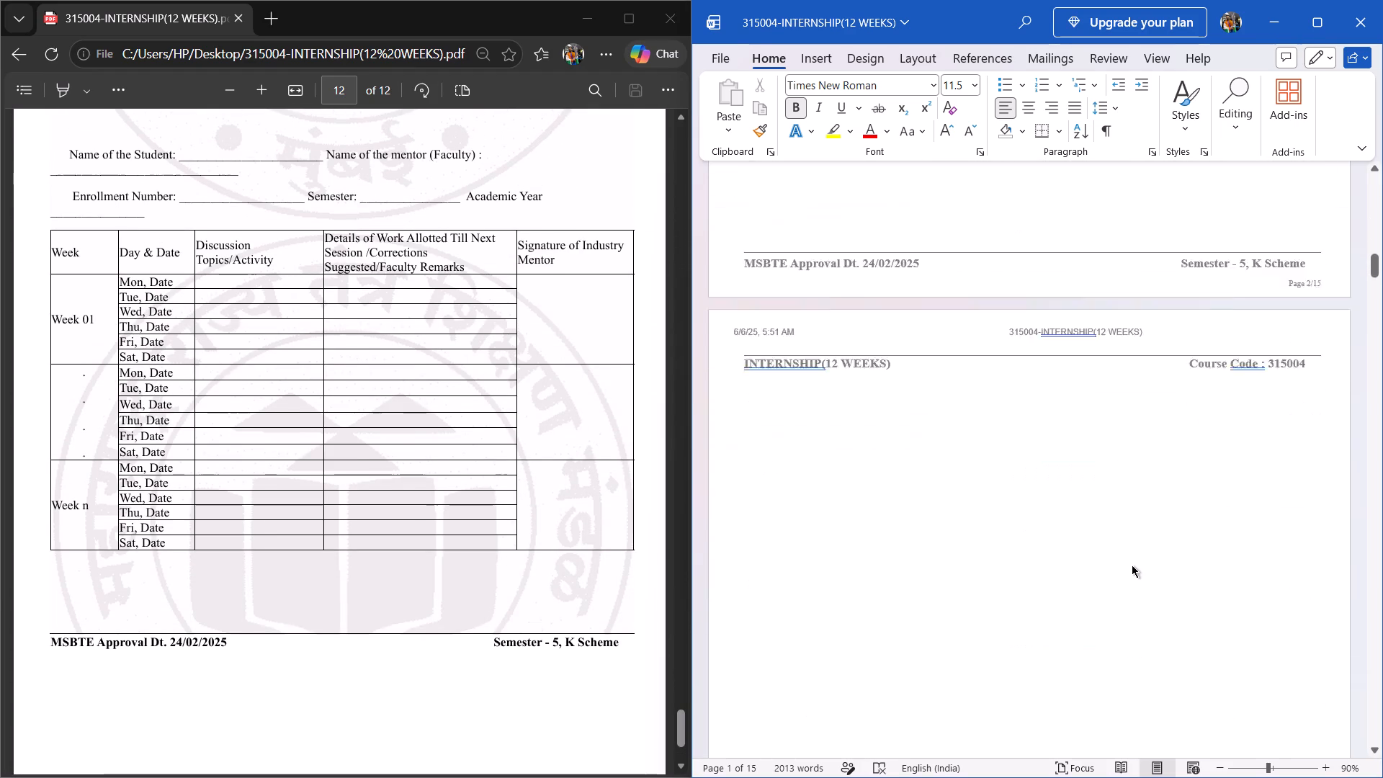
{"action": "scroll", "coordinate": [1132, 565], "scroll_direction": "down", "scroll_amount": 20}
{"action": "scroll", "coordinate": [1132, 565], "scroll_direction": "down", "scroll_amount": 20}
{"action": "scroll", "coordinate": [1132, 565], "scroll_direction": "down", "scroll_amount": 20}
{"action": "scroll", "coordinate": [1132, 565], "scroll_direction": "up", "scroll_amount": 1}
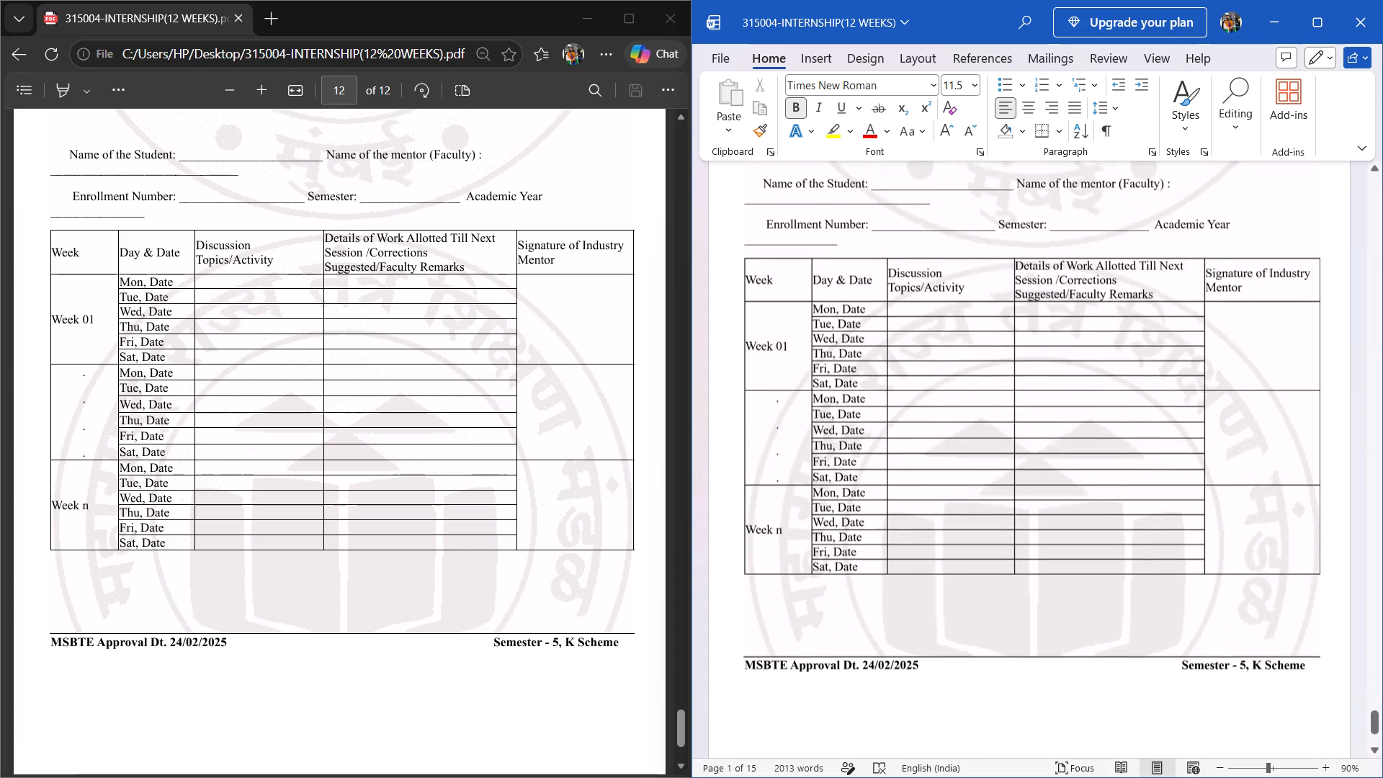
{"action": "scroll", "coordinate": [1132, 565], "scroll_direction": "up", "scroll_amount": 1}
{"action": "scroll", "coordinate": [520, 423], "scroll_direction": "up", "scroll_amount": 3}
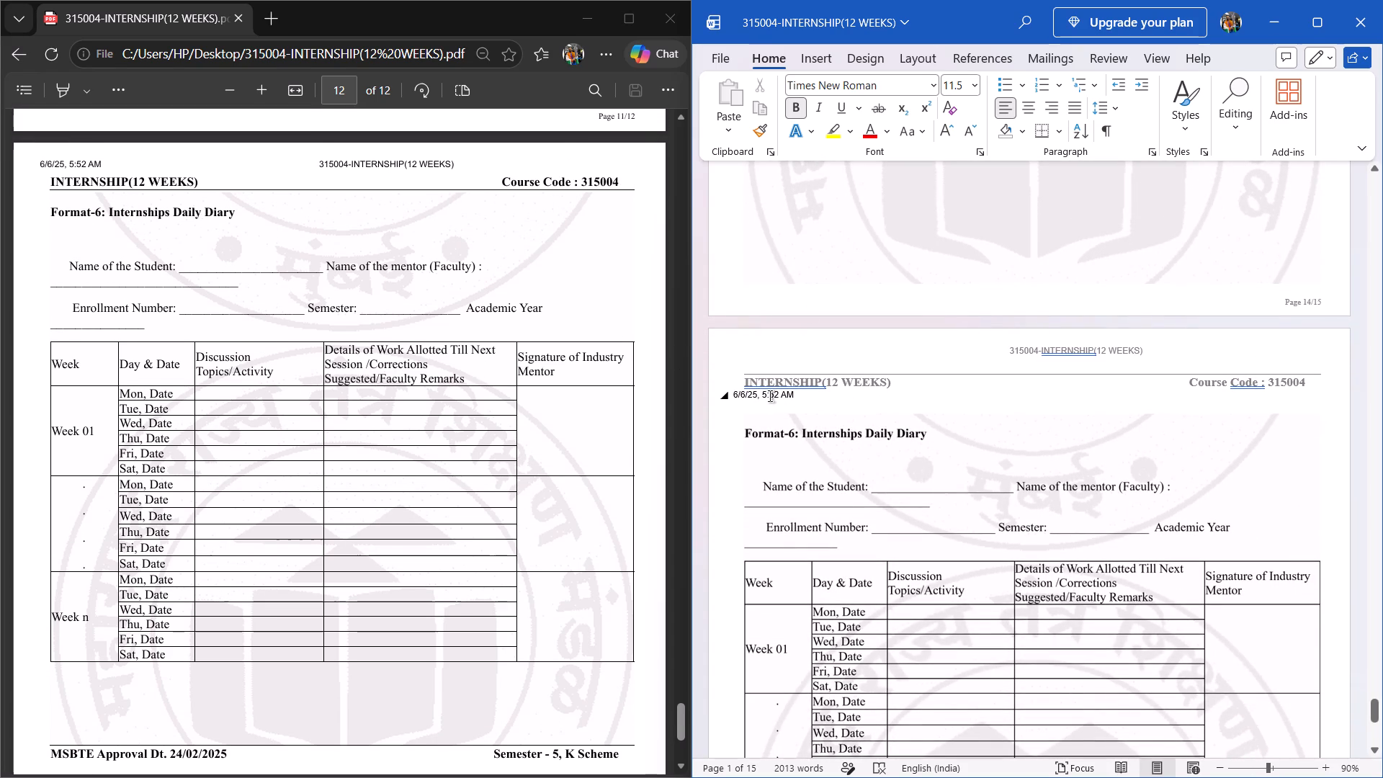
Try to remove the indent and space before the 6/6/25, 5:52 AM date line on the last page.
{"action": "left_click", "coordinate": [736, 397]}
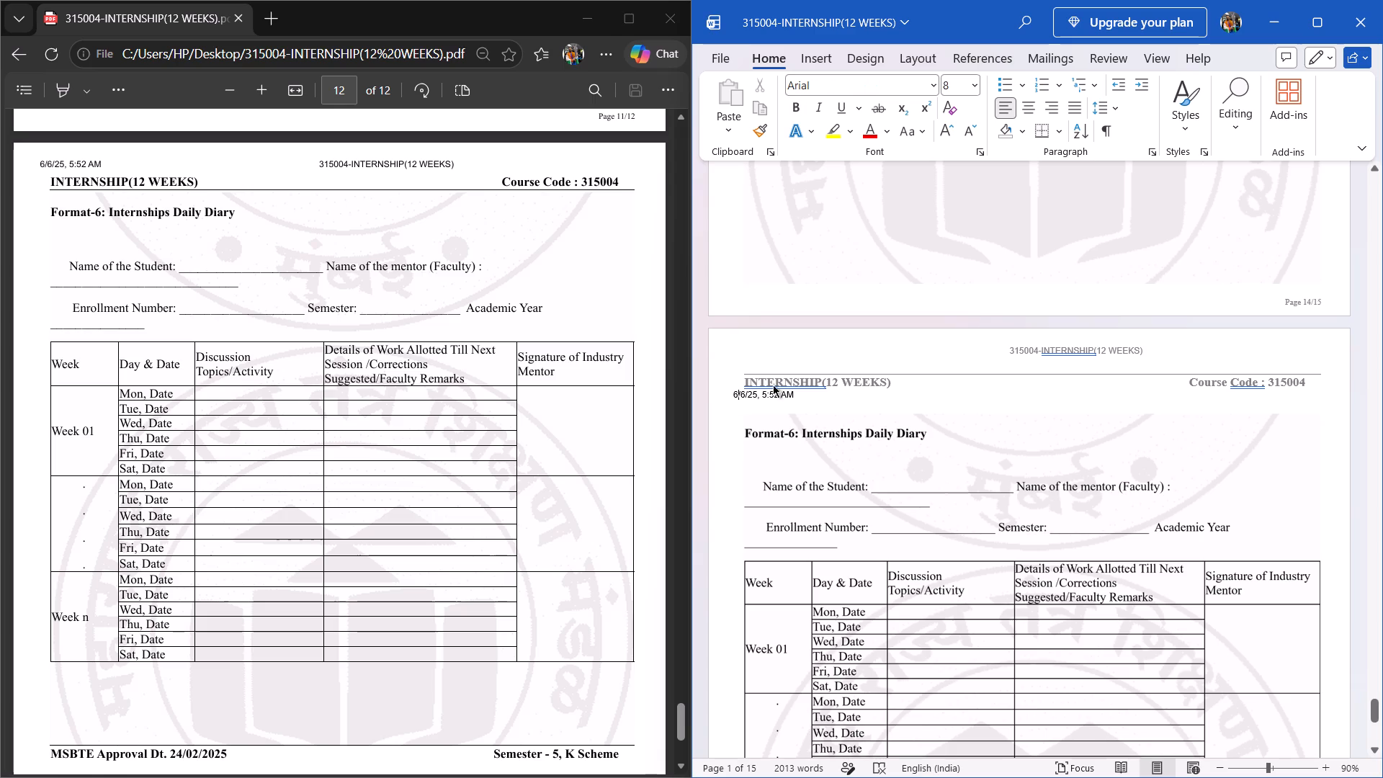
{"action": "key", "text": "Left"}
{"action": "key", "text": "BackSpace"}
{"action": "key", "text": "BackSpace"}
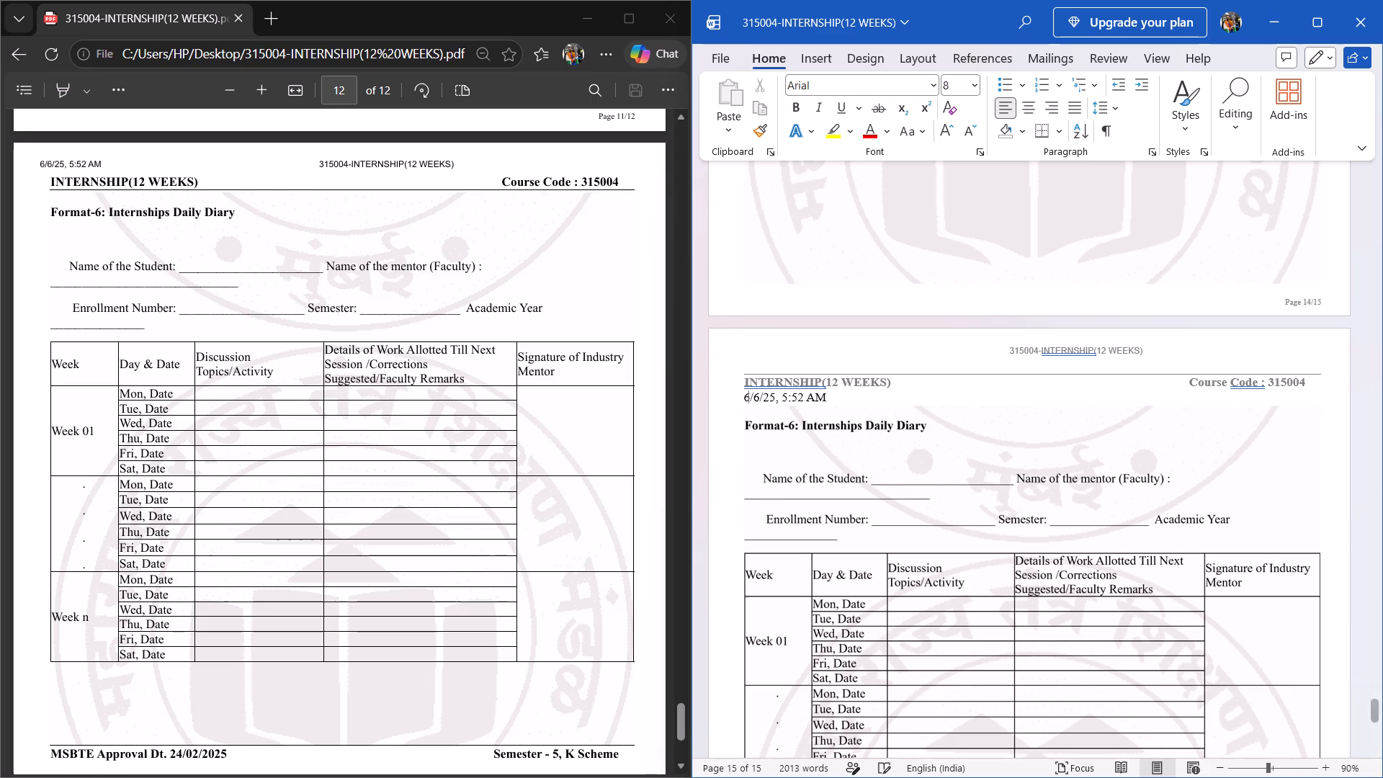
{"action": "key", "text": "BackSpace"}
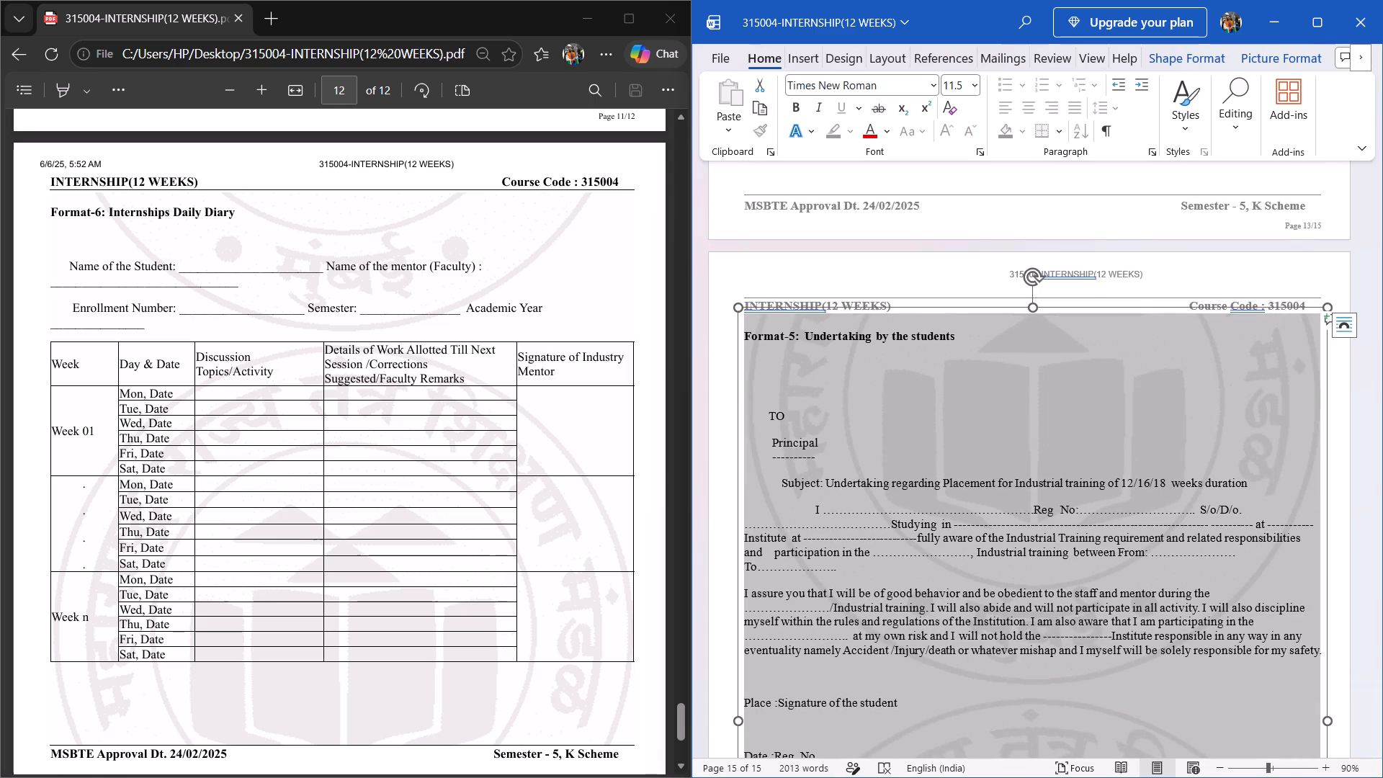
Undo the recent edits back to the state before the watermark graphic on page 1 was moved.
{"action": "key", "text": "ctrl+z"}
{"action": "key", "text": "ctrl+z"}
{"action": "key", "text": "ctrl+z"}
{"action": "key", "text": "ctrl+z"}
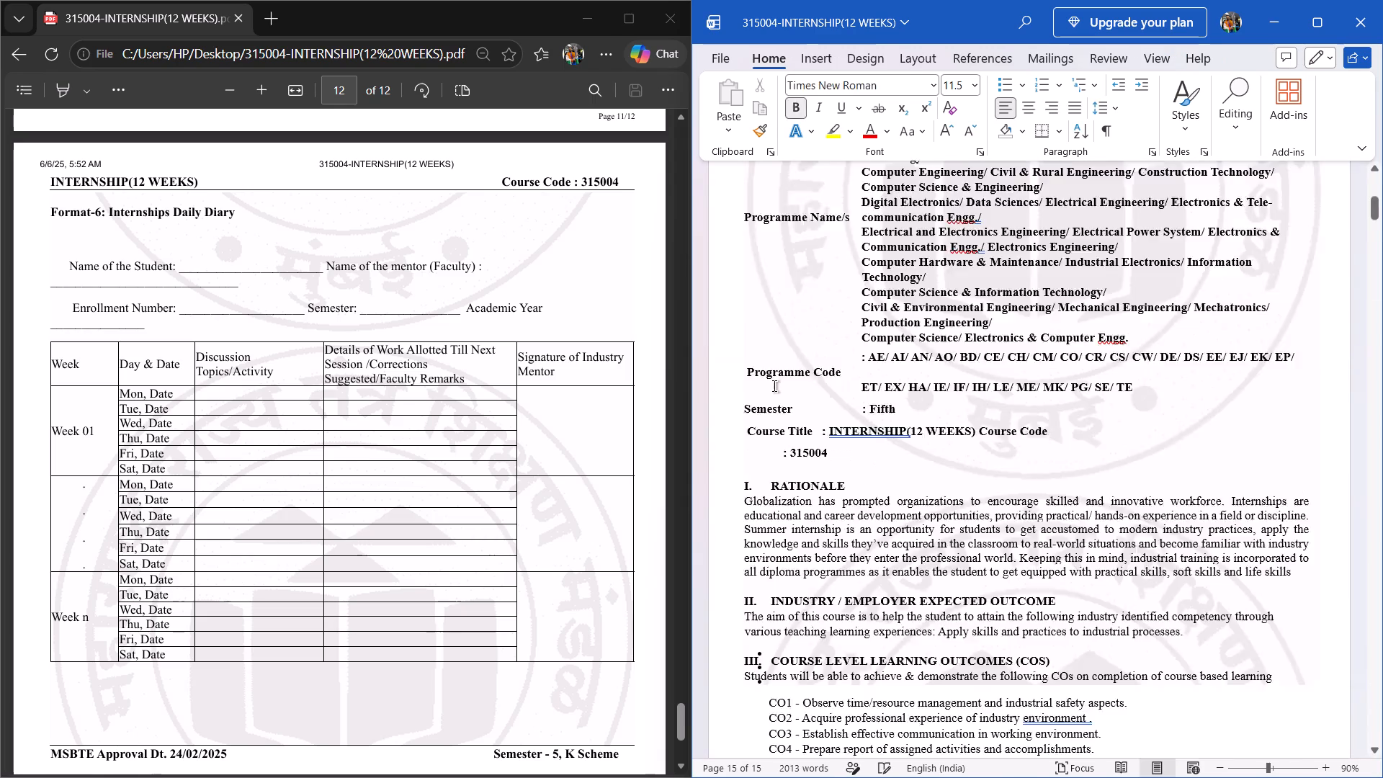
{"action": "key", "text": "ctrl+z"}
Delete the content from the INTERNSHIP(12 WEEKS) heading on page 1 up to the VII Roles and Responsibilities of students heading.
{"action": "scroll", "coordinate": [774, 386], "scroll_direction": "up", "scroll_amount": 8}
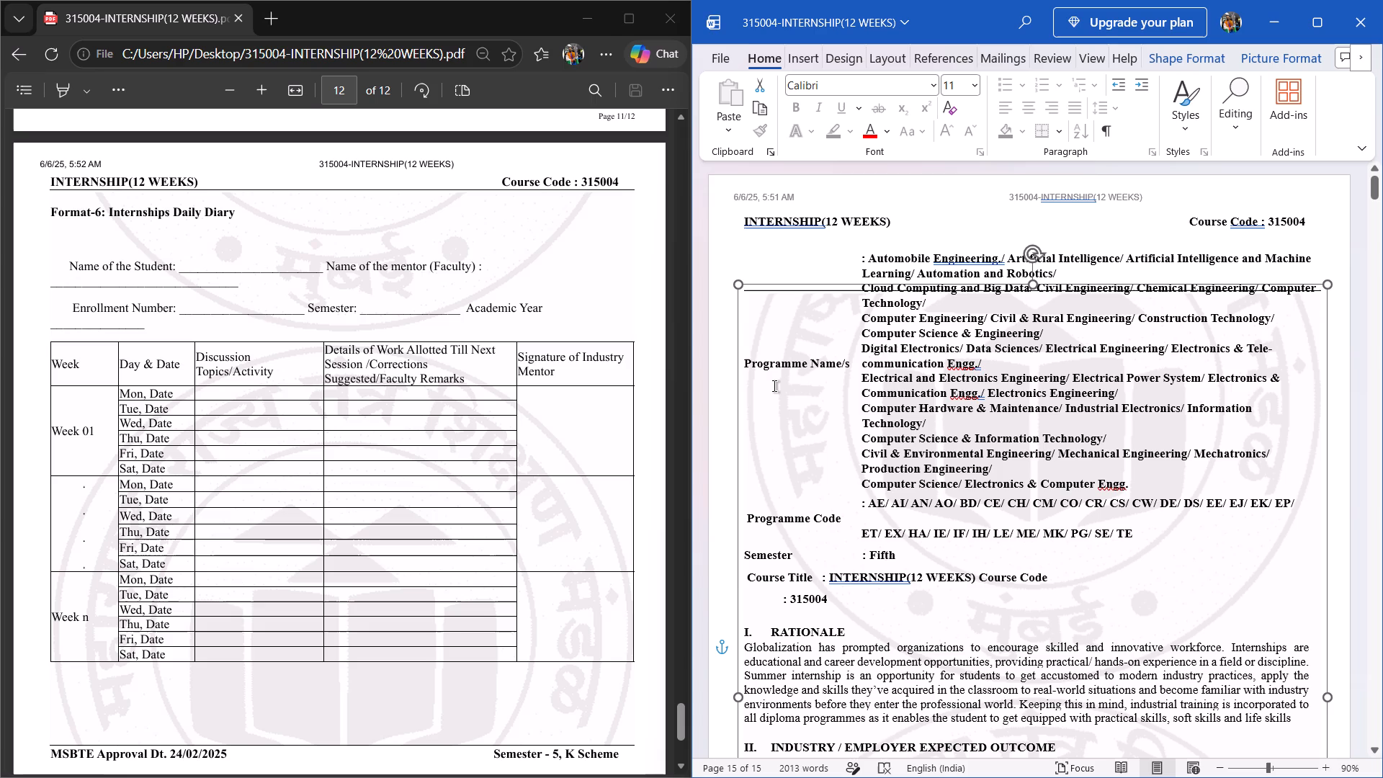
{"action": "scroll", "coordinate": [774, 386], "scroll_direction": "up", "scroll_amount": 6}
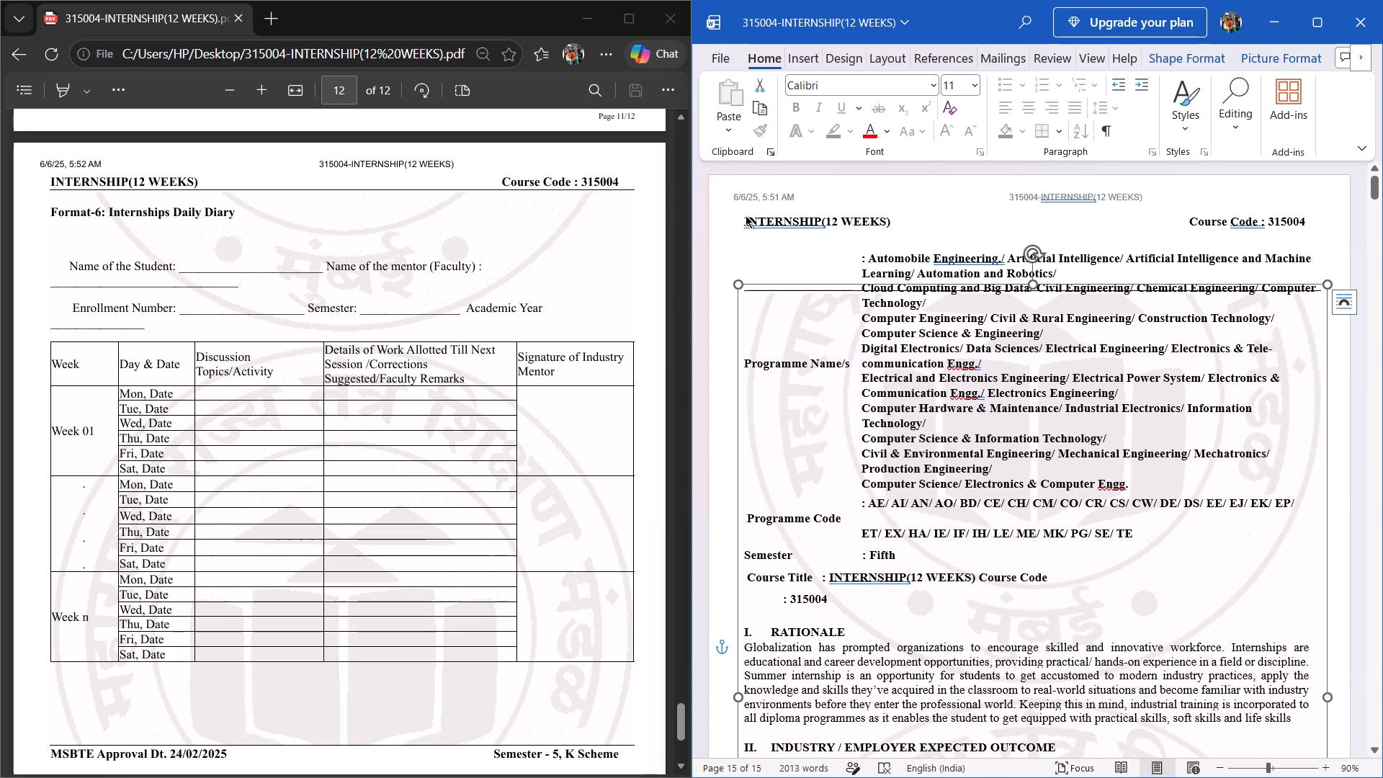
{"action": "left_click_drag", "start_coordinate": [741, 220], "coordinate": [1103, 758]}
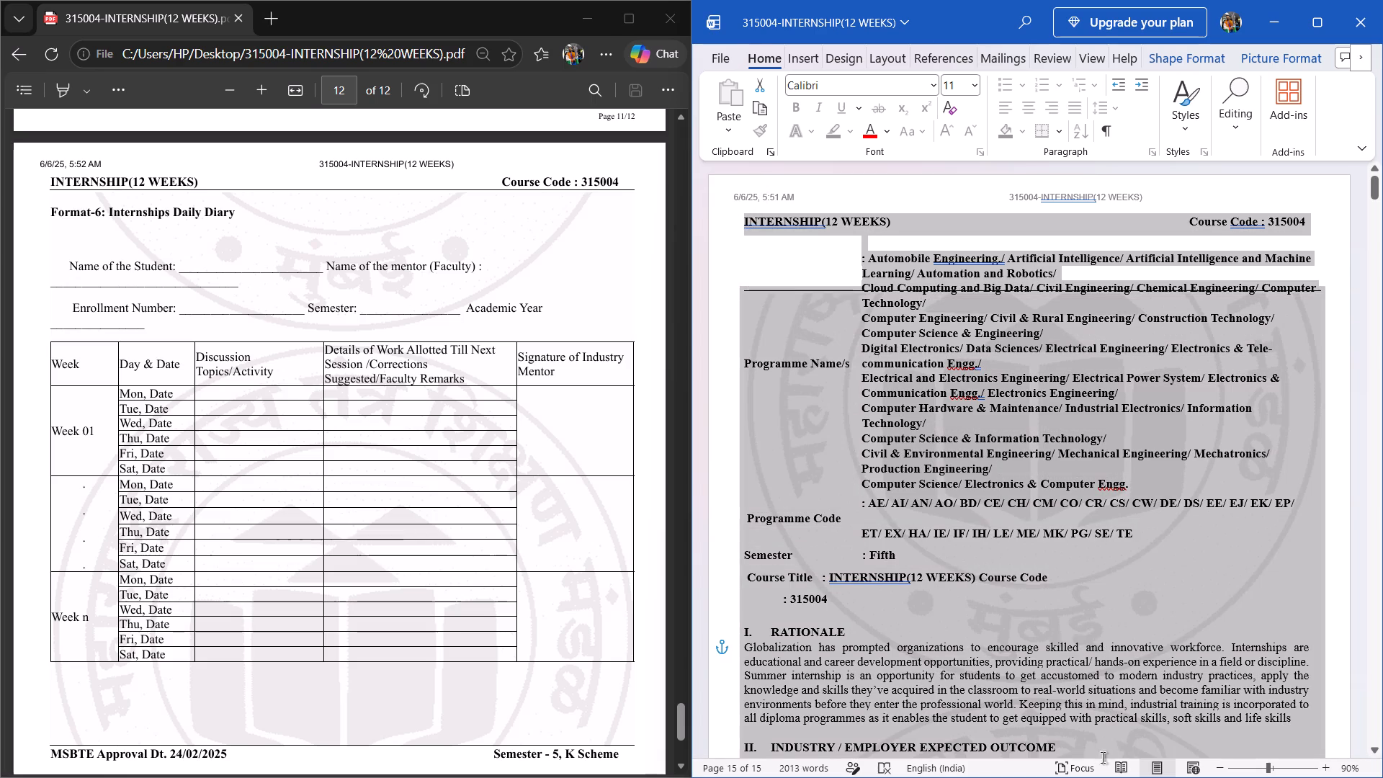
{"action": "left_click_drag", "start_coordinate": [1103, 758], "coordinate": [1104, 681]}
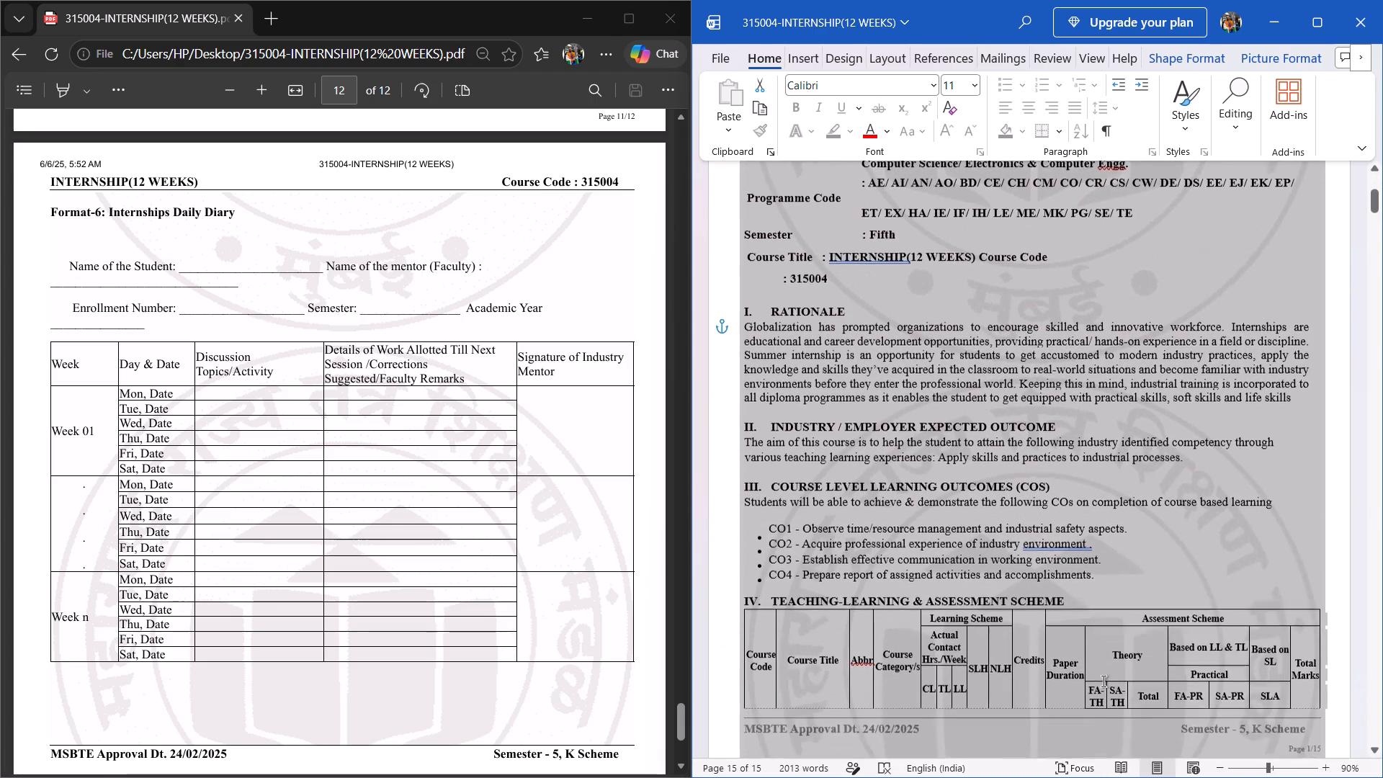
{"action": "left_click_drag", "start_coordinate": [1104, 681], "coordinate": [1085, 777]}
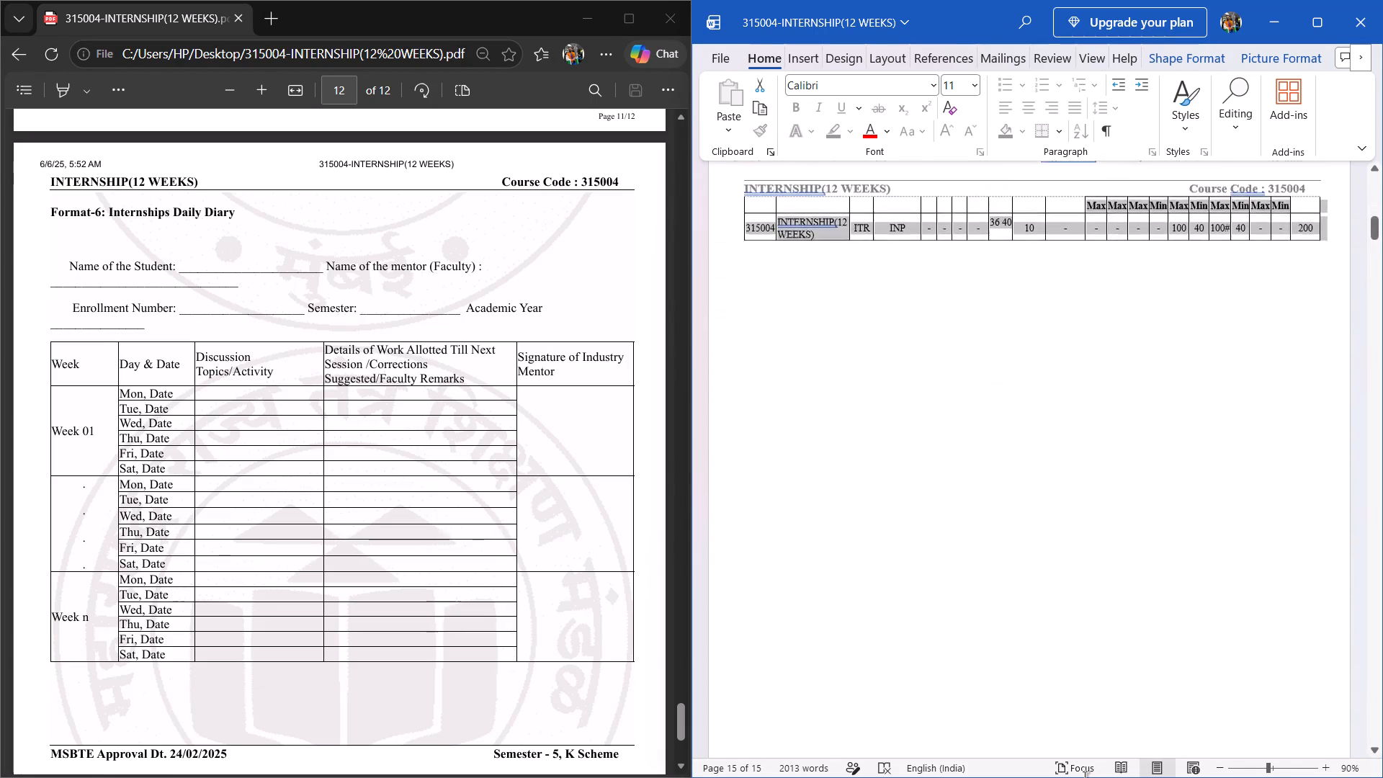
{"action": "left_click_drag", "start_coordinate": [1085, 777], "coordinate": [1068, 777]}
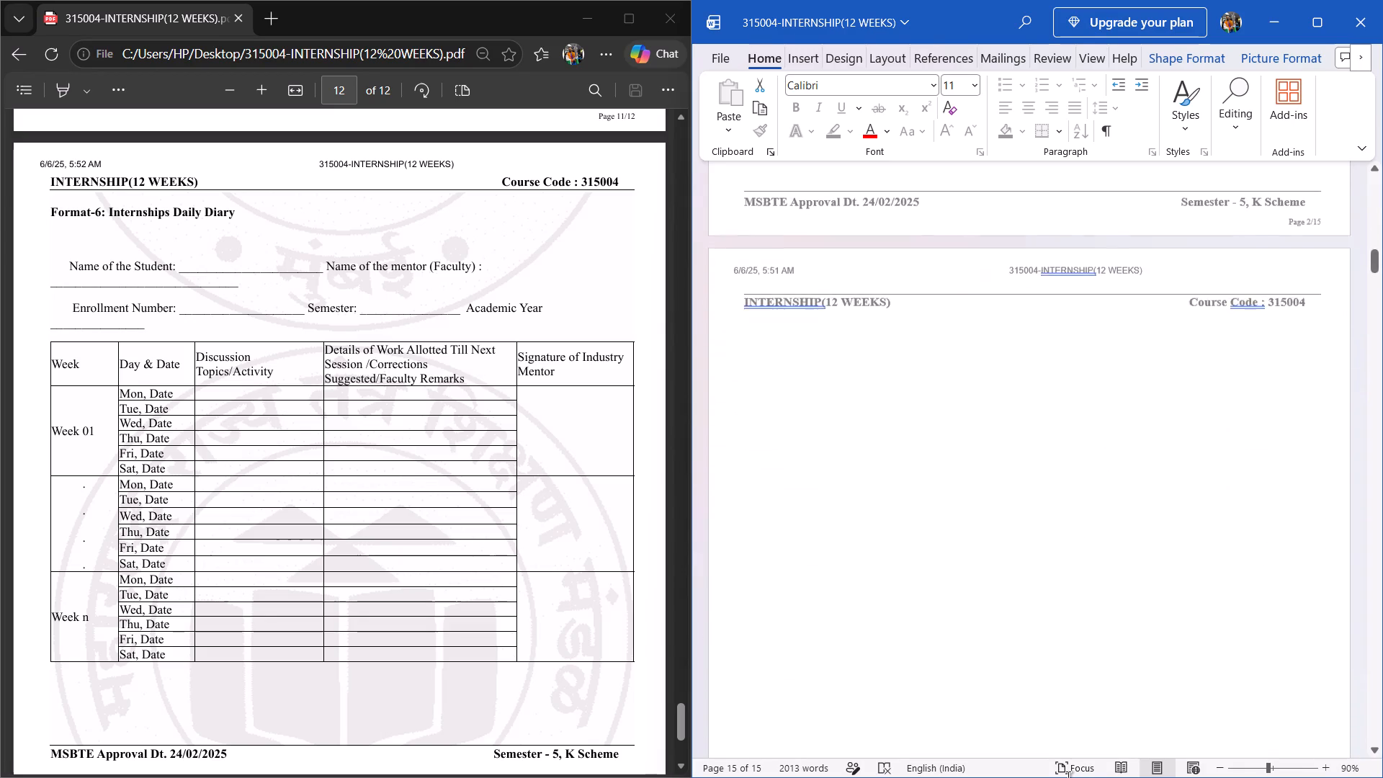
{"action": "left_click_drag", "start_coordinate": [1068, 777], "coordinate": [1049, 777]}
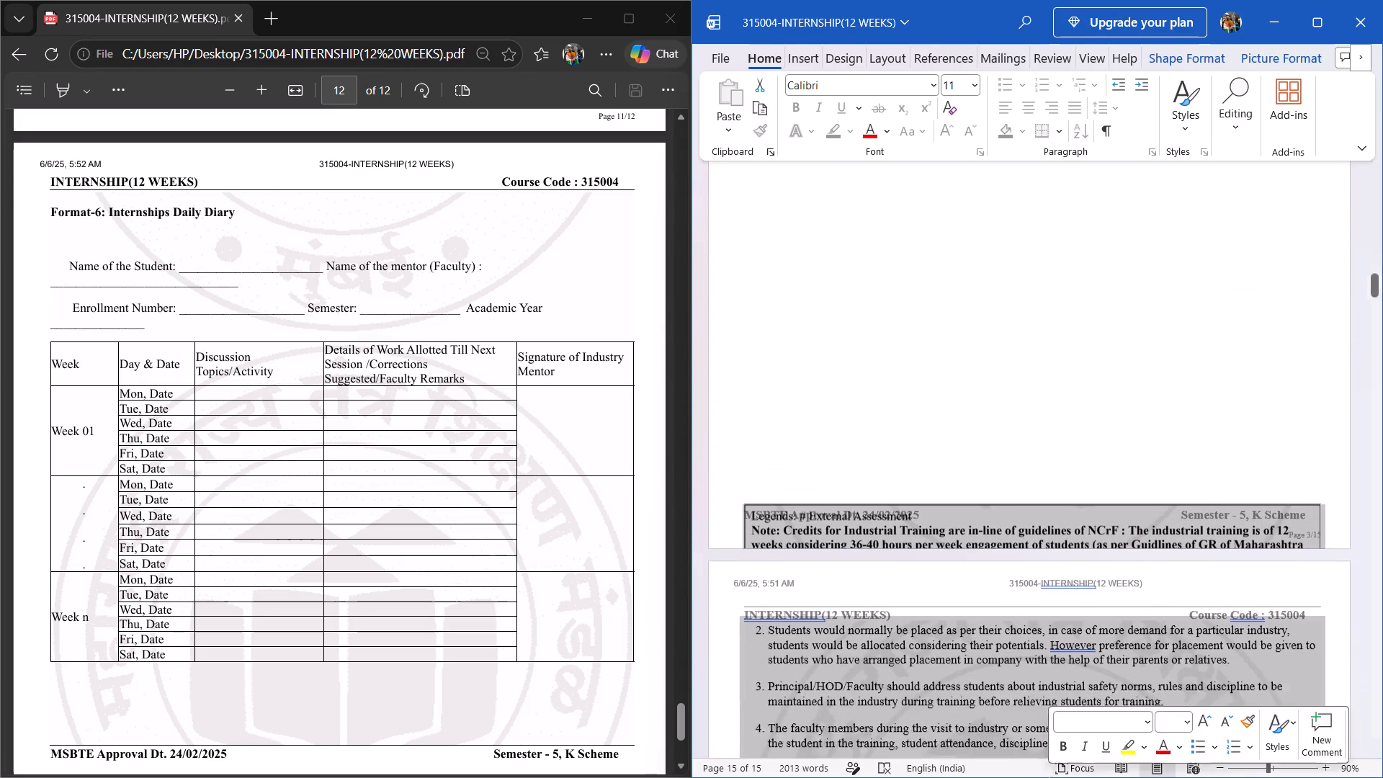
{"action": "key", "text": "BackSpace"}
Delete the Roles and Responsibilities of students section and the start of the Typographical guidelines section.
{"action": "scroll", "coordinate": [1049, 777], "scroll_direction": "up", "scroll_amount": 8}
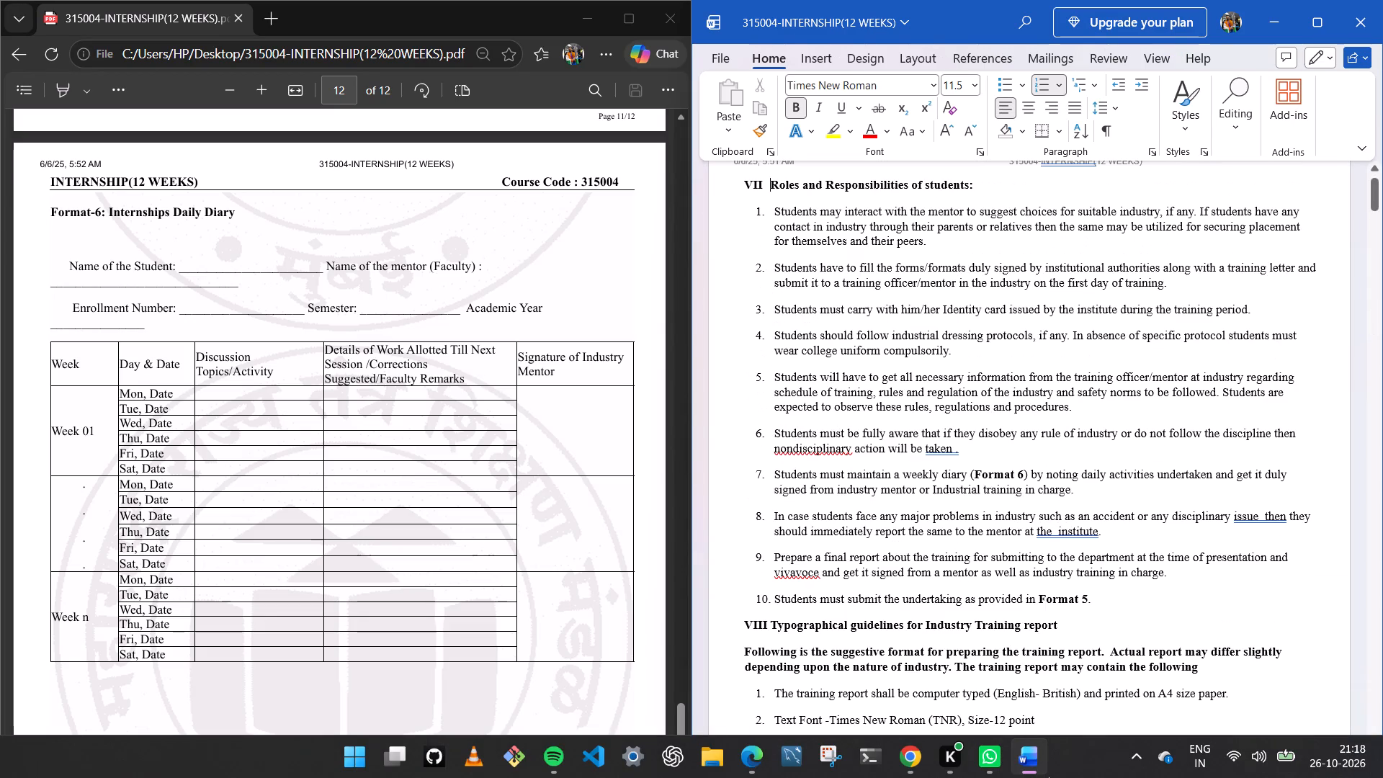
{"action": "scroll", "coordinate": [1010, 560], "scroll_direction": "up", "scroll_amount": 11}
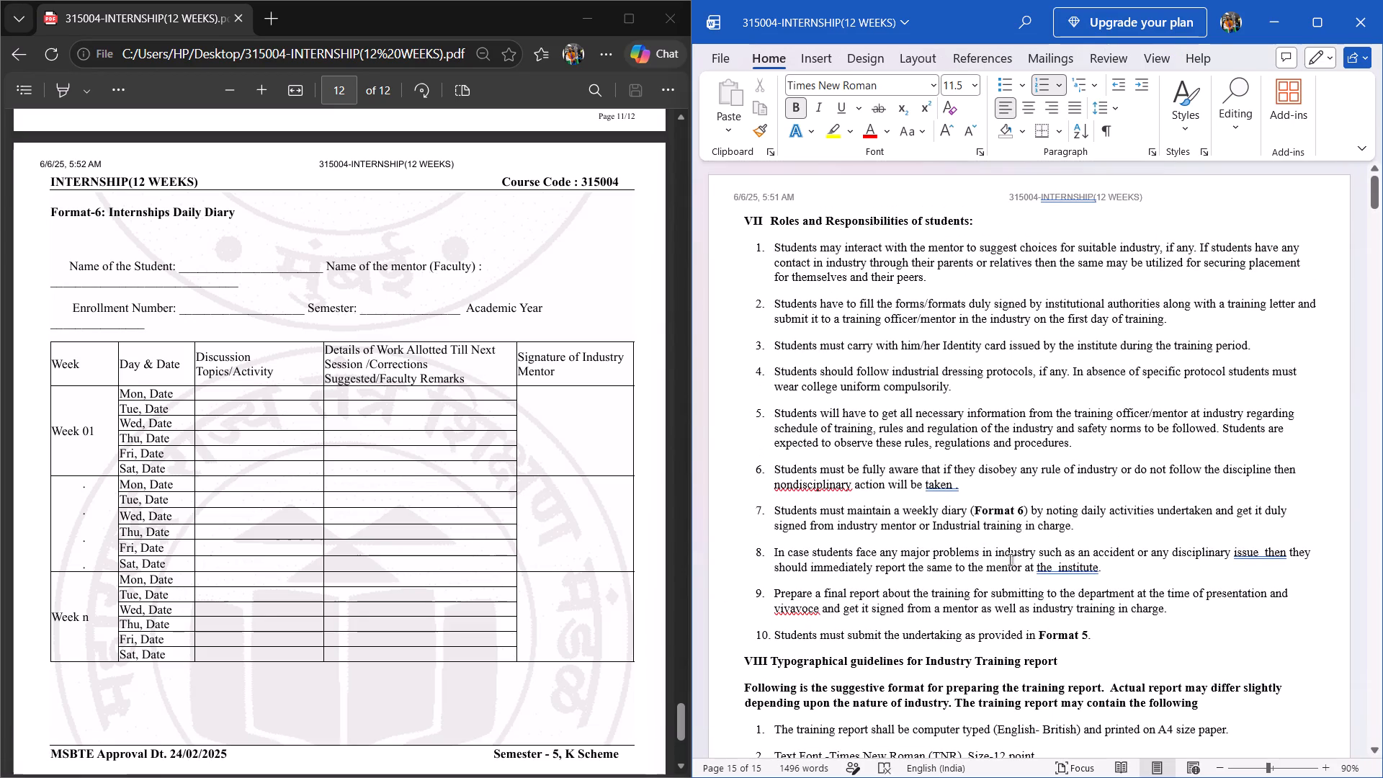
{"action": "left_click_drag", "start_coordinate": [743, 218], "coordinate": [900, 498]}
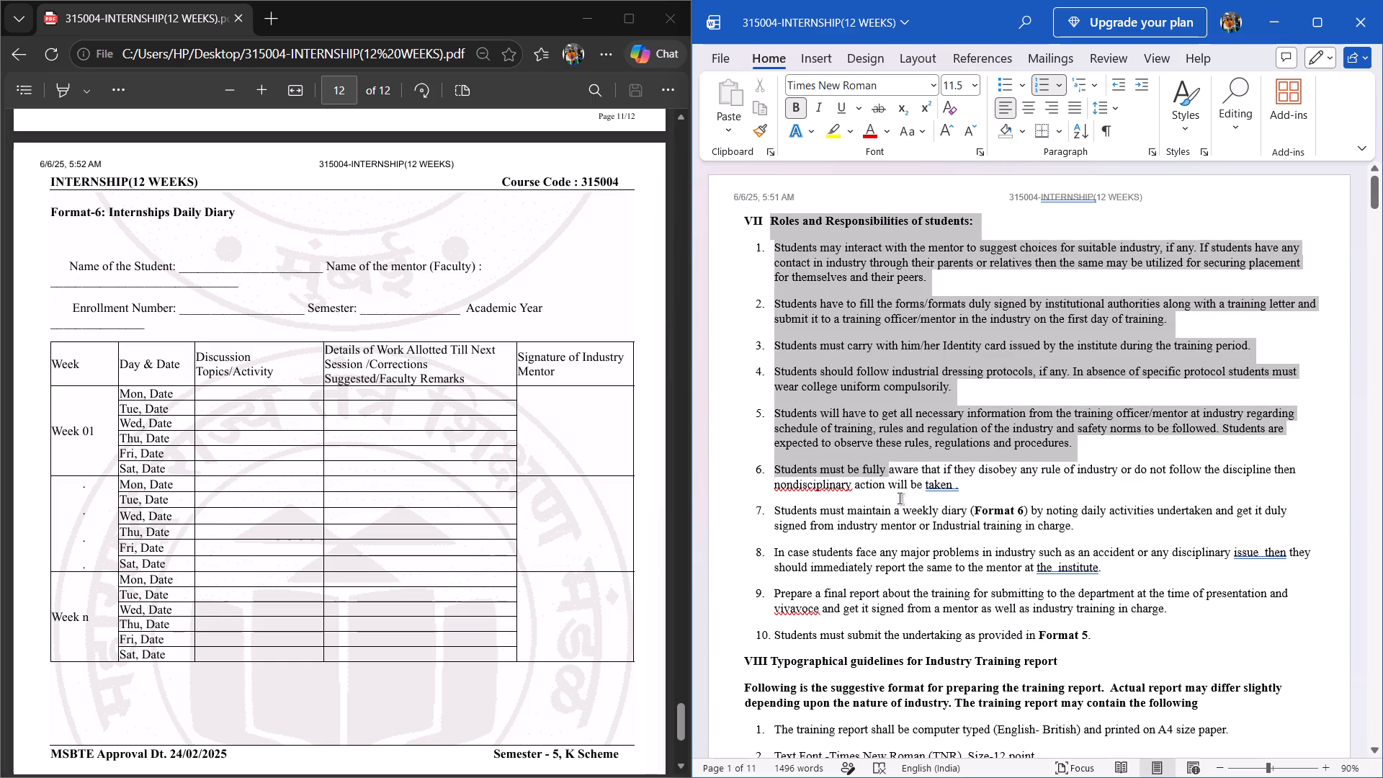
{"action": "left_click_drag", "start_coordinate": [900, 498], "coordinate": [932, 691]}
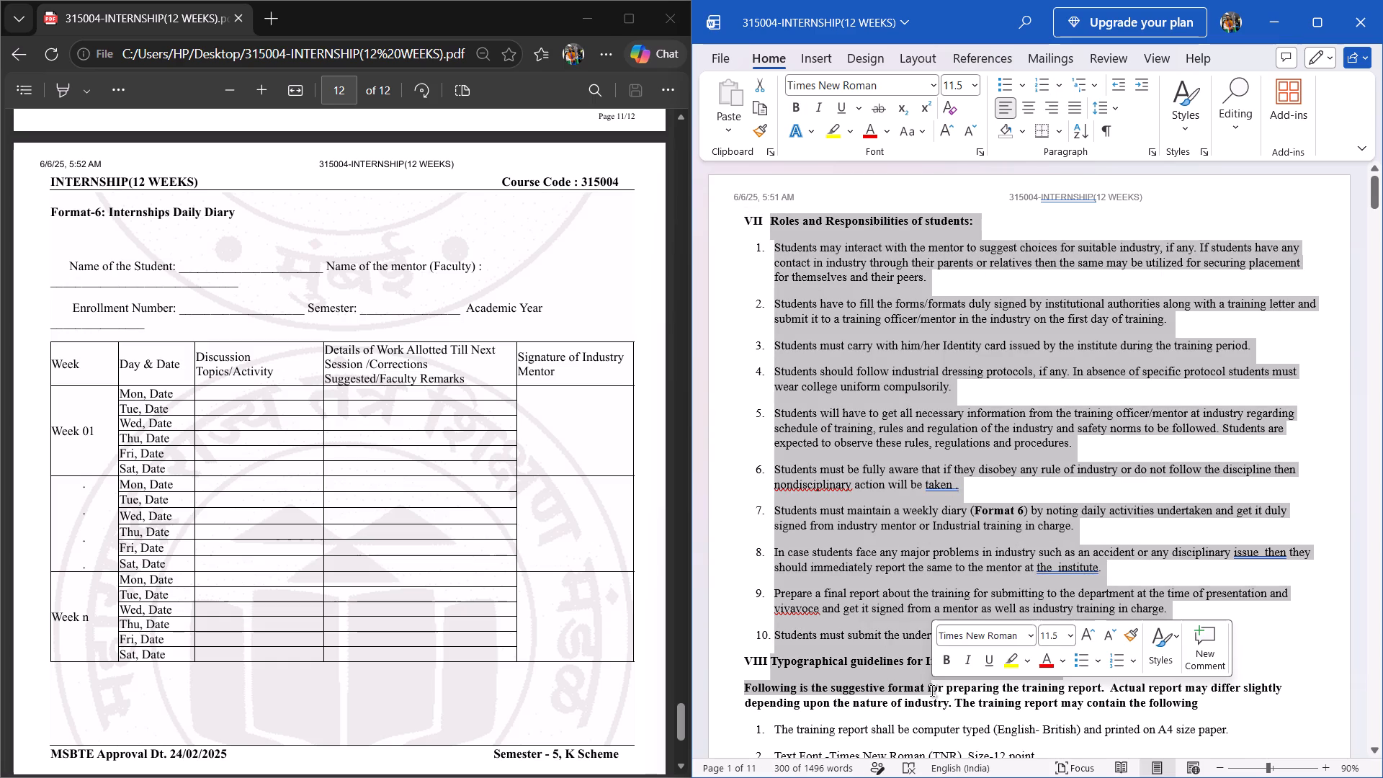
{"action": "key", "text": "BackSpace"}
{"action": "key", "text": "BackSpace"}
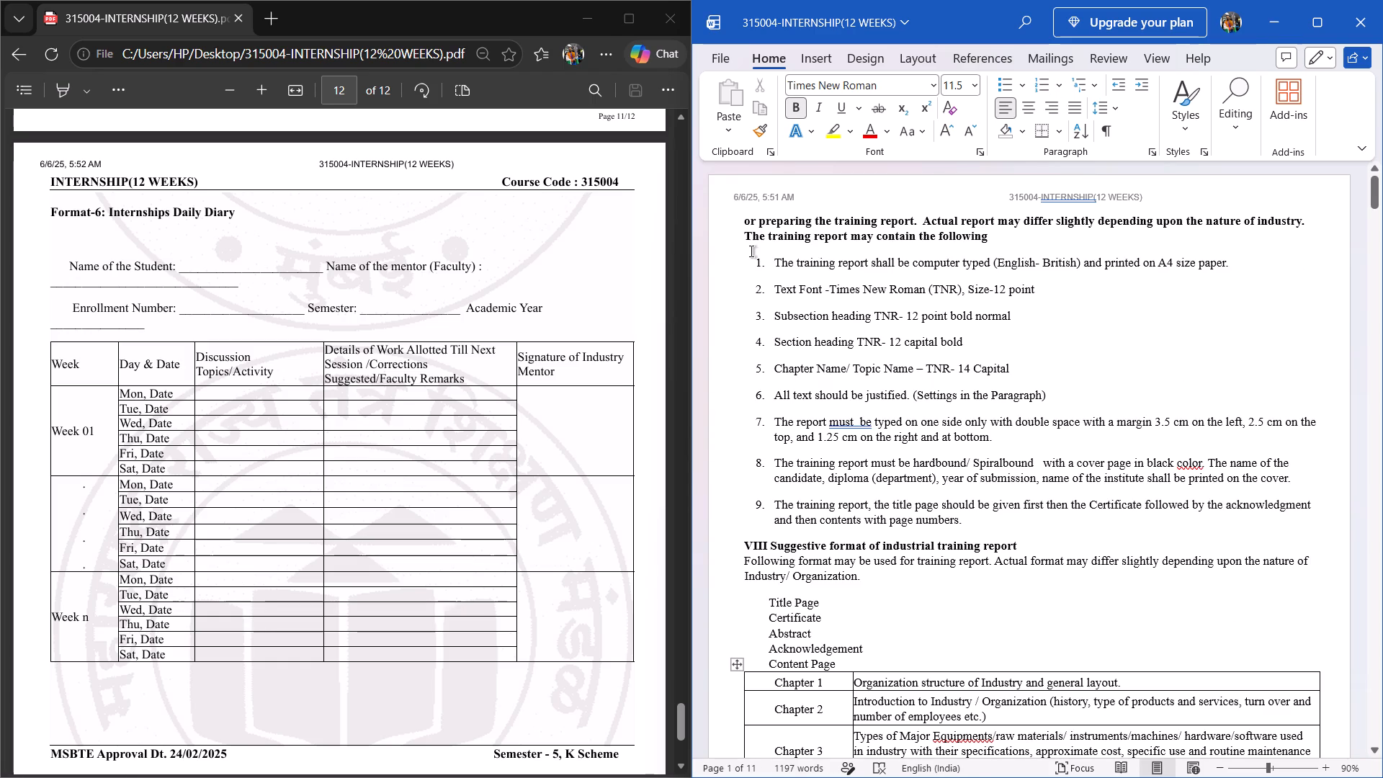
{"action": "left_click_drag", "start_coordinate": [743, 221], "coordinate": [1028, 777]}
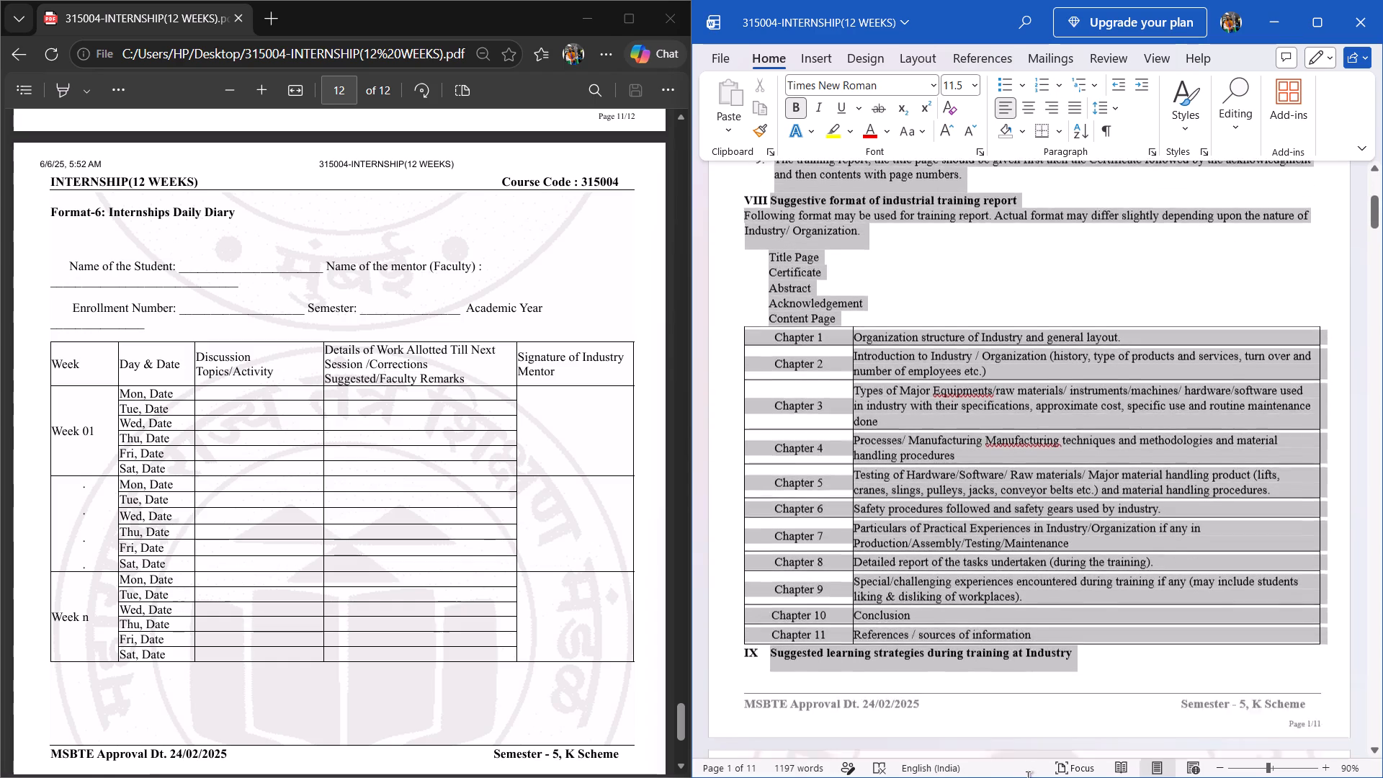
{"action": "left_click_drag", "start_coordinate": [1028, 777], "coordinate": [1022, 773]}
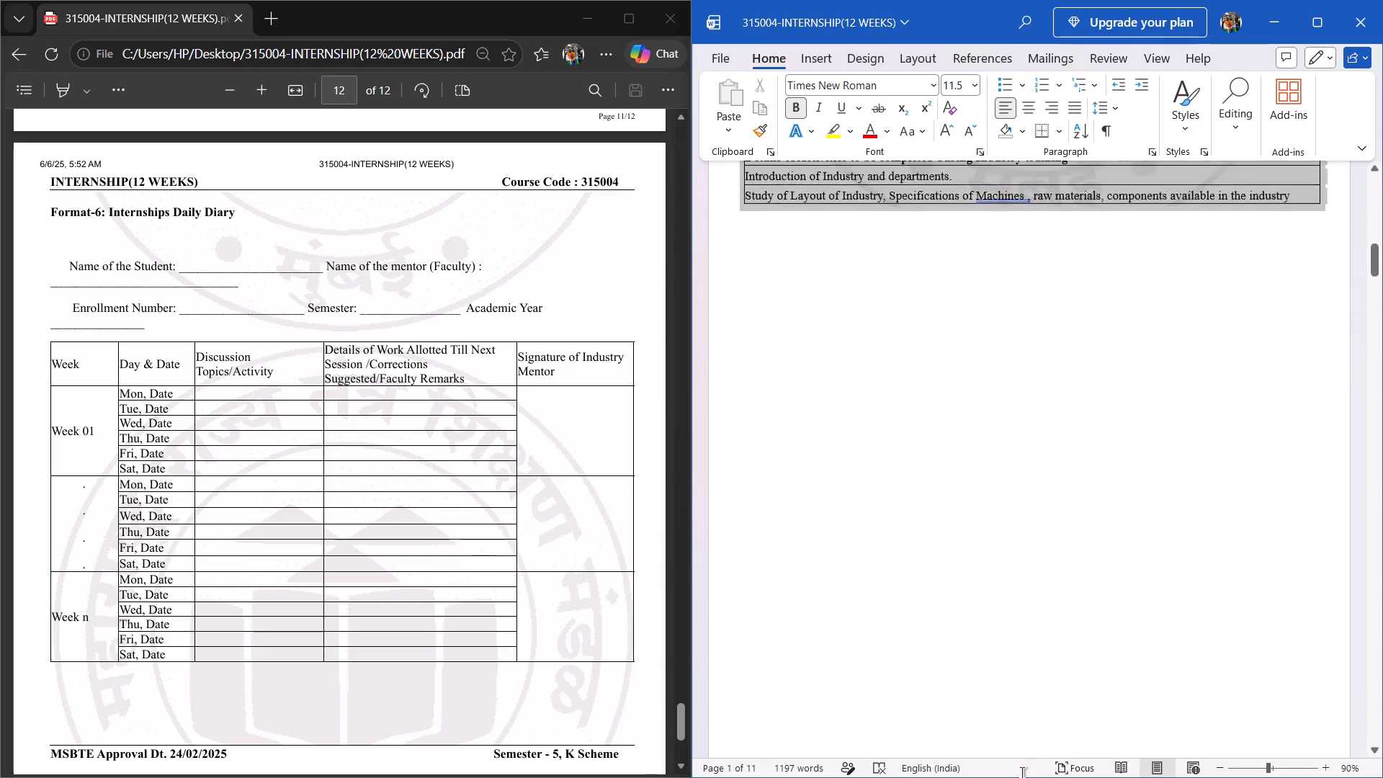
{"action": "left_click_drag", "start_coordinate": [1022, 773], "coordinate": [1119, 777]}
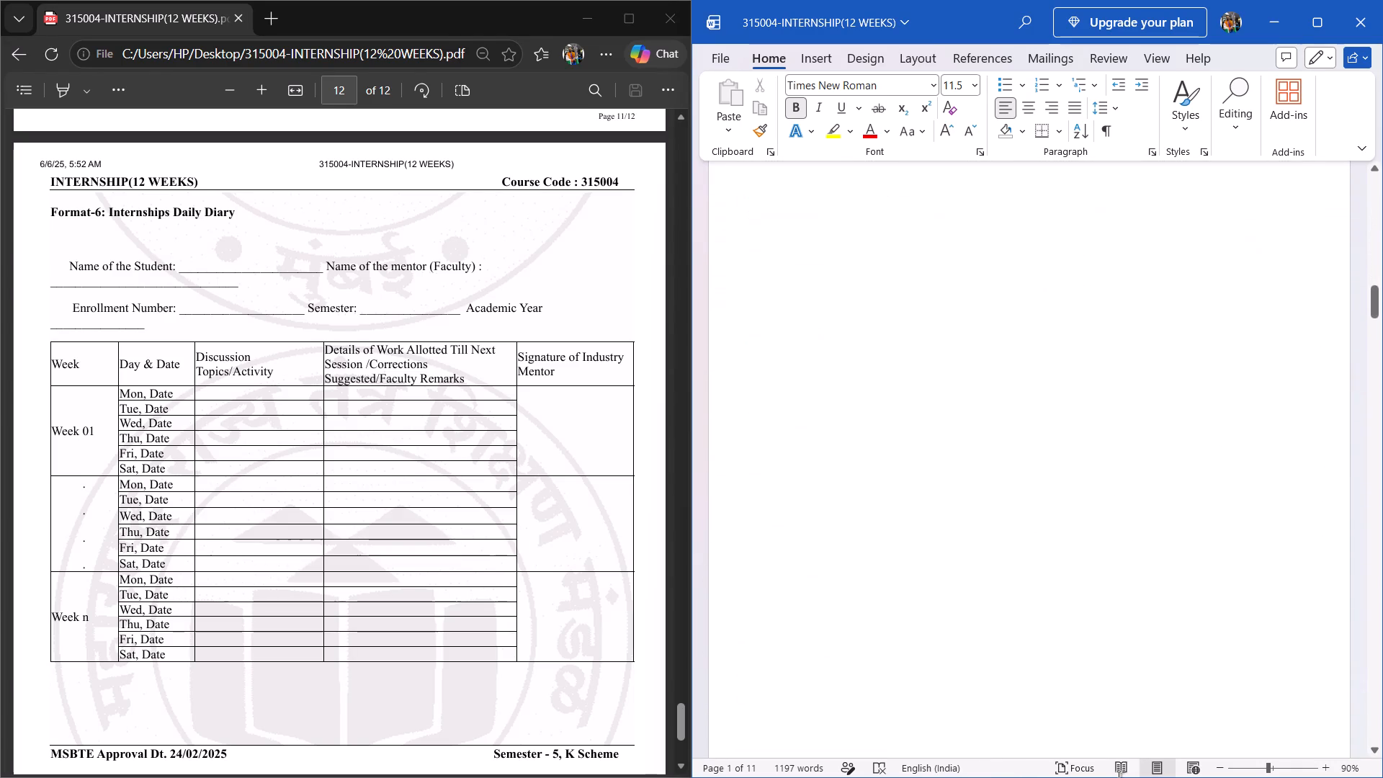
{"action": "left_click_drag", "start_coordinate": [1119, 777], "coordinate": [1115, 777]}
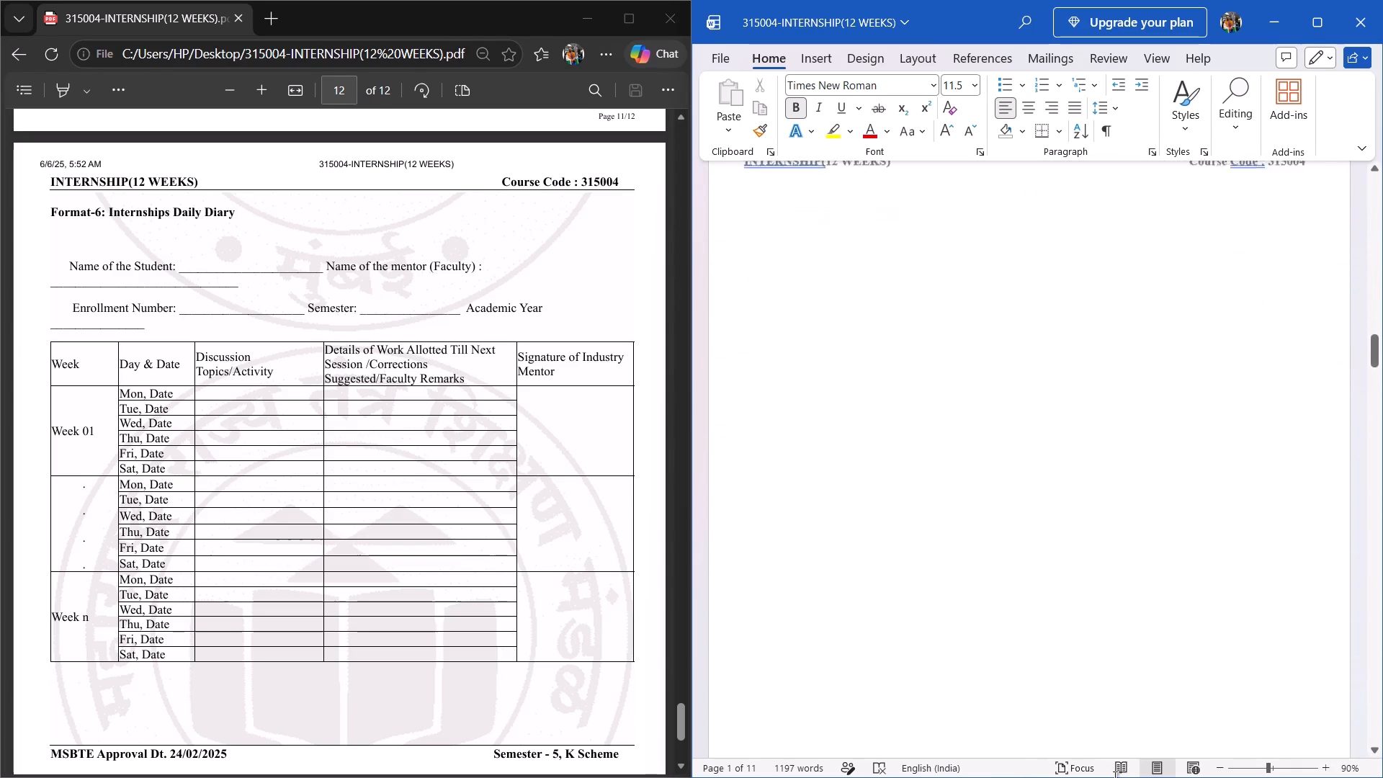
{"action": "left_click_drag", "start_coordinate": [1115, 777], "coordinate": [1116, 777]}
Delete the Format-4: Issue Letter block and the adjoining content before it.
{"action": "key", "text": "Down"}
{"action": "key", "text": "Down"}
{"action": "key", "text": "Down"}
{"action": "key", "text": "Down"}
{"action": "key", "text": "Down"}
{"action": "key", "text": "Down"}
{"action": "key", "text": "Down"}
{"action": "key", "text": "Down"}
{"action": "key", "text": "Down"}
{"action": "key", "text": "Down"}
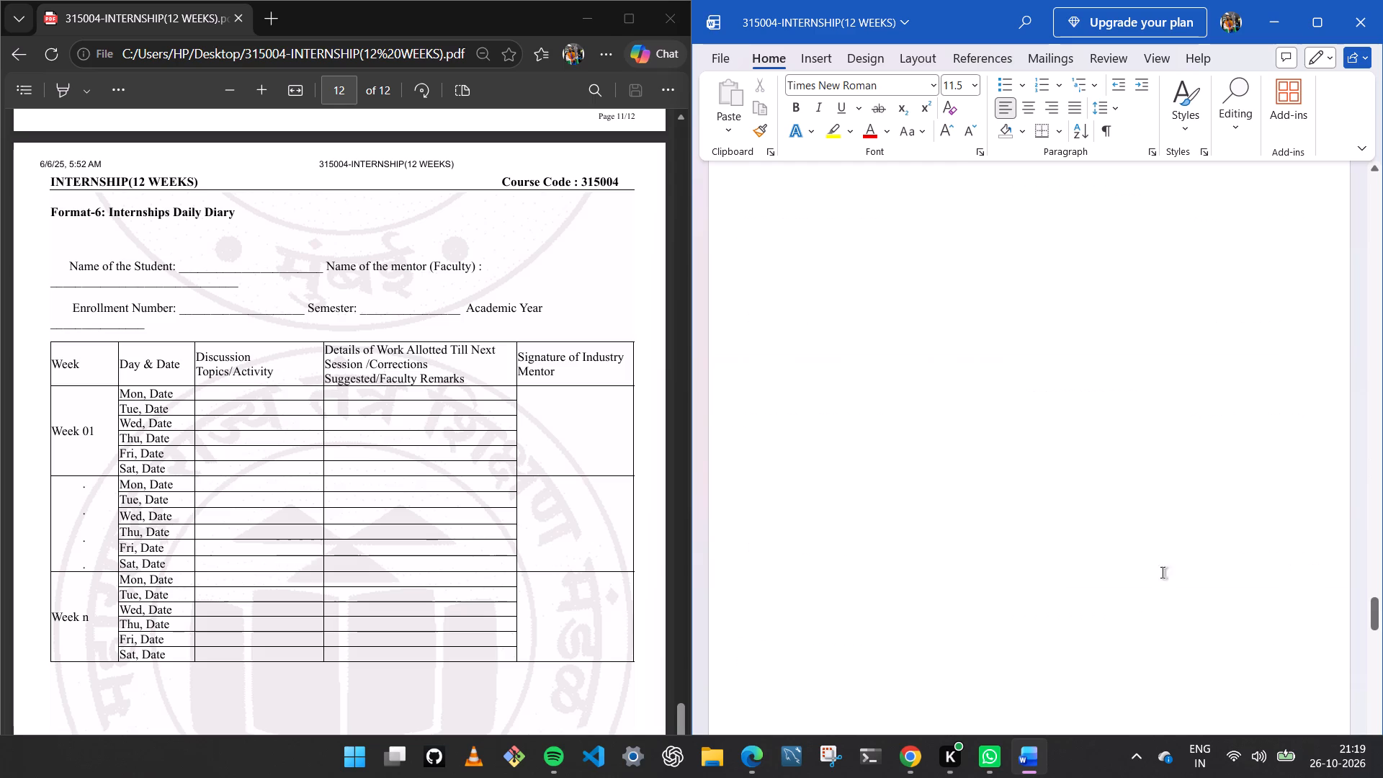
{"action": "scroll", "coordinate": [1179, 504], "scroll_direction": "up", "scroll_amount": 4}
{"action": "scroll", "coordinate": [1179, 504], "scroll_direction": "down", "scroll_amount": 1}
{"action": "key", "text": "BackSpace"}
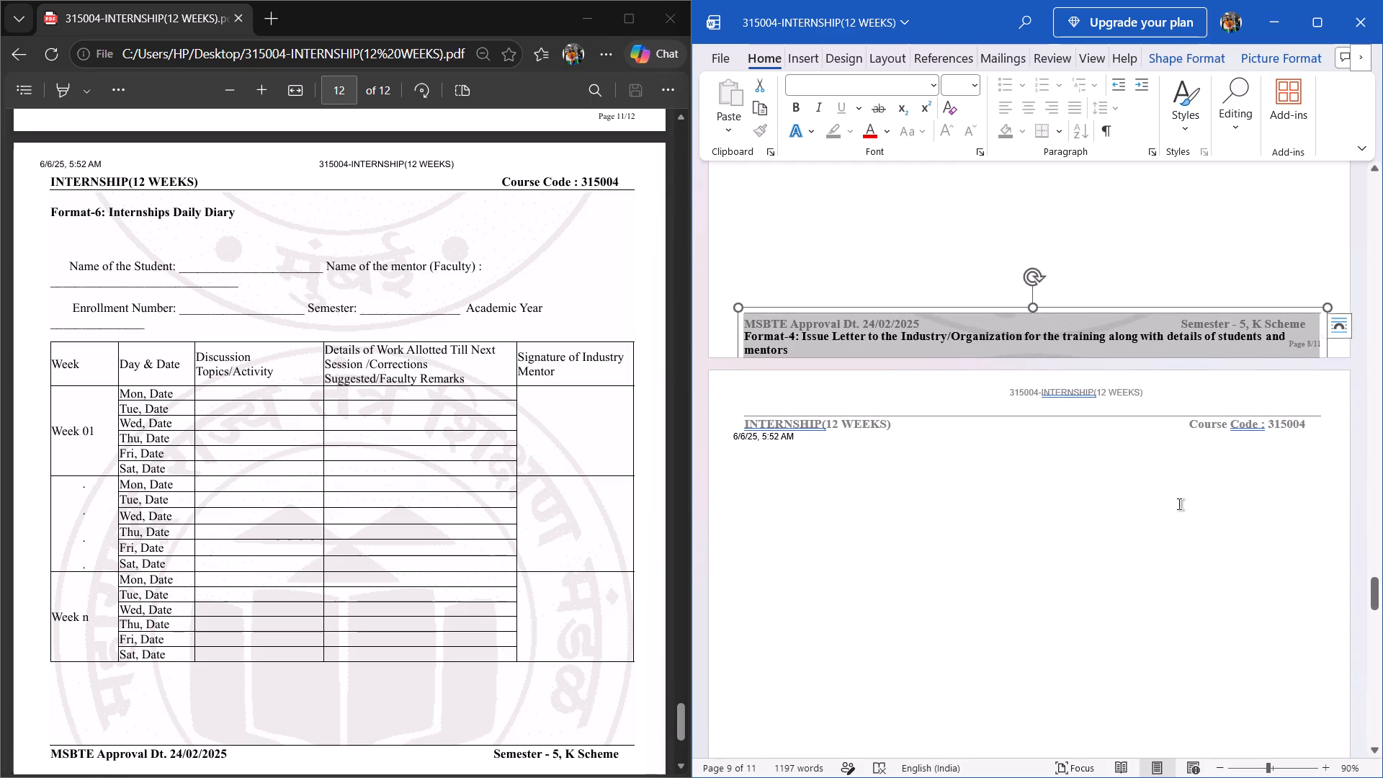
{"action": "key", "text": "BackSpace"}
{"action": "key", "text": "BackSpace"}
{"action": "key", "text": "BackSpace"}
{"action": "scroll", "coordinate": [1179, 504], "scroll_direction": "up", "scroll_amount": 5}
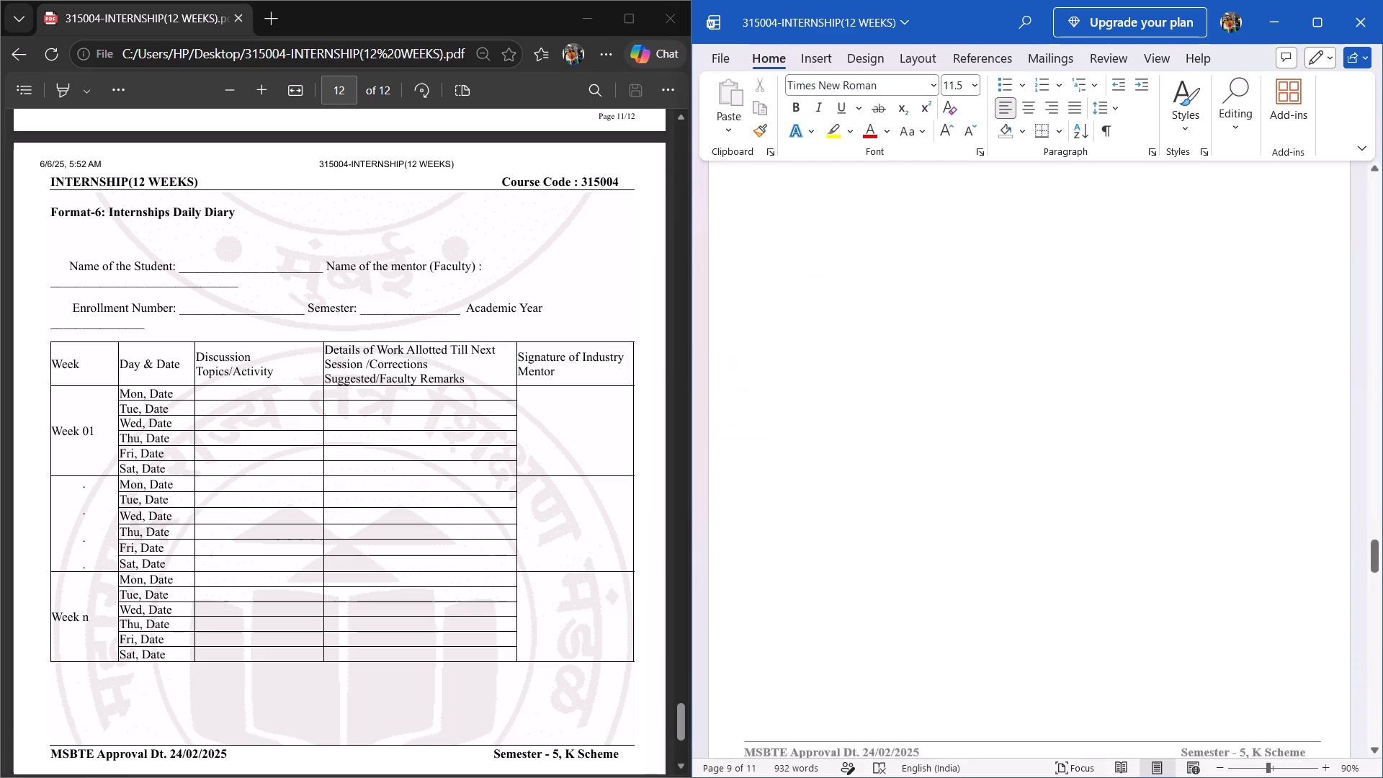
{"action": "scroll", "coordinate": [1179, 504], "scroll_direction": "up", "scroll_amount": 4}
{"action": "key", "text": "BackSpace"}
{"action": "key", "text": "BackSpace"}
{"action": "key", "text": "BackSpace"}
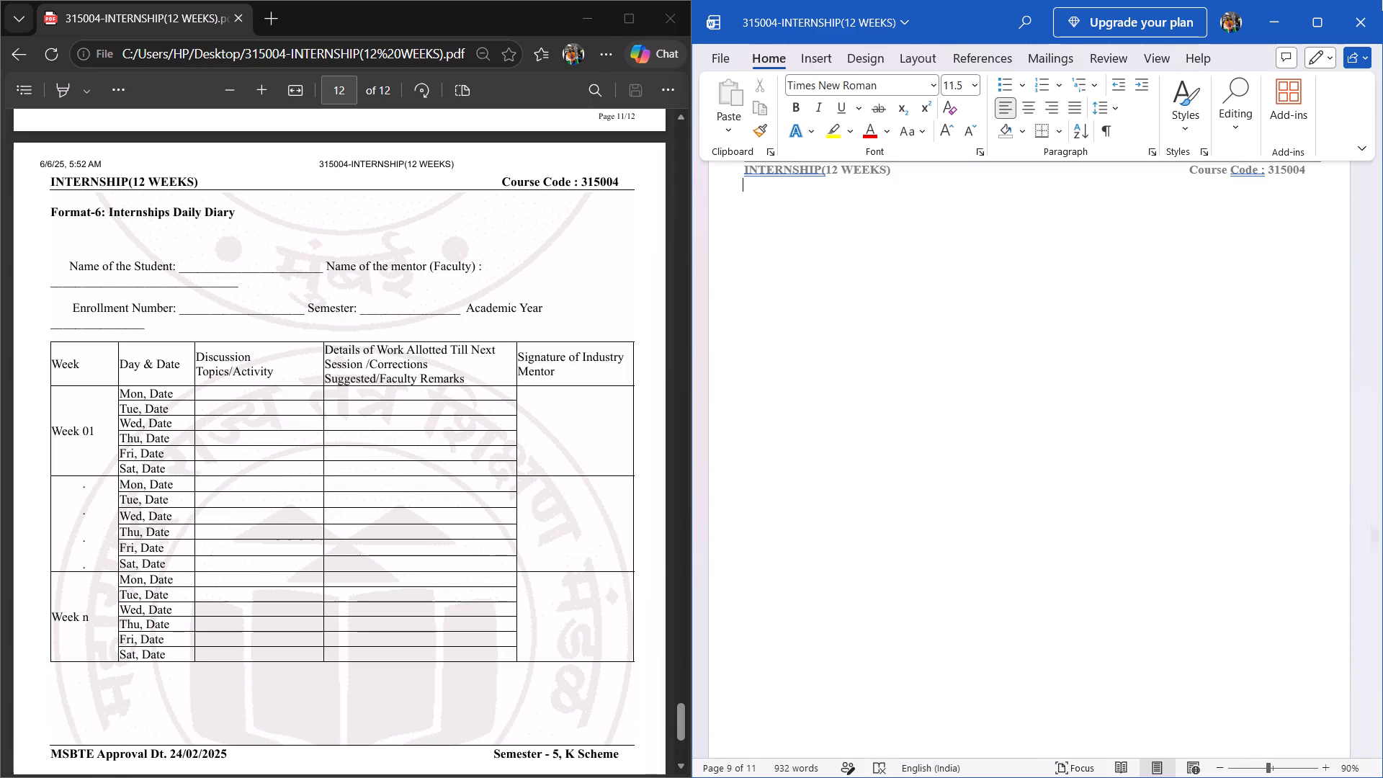
Close the Word document without saving its changes.
{"action": "left_click", "coordinate": [1359, 13]}
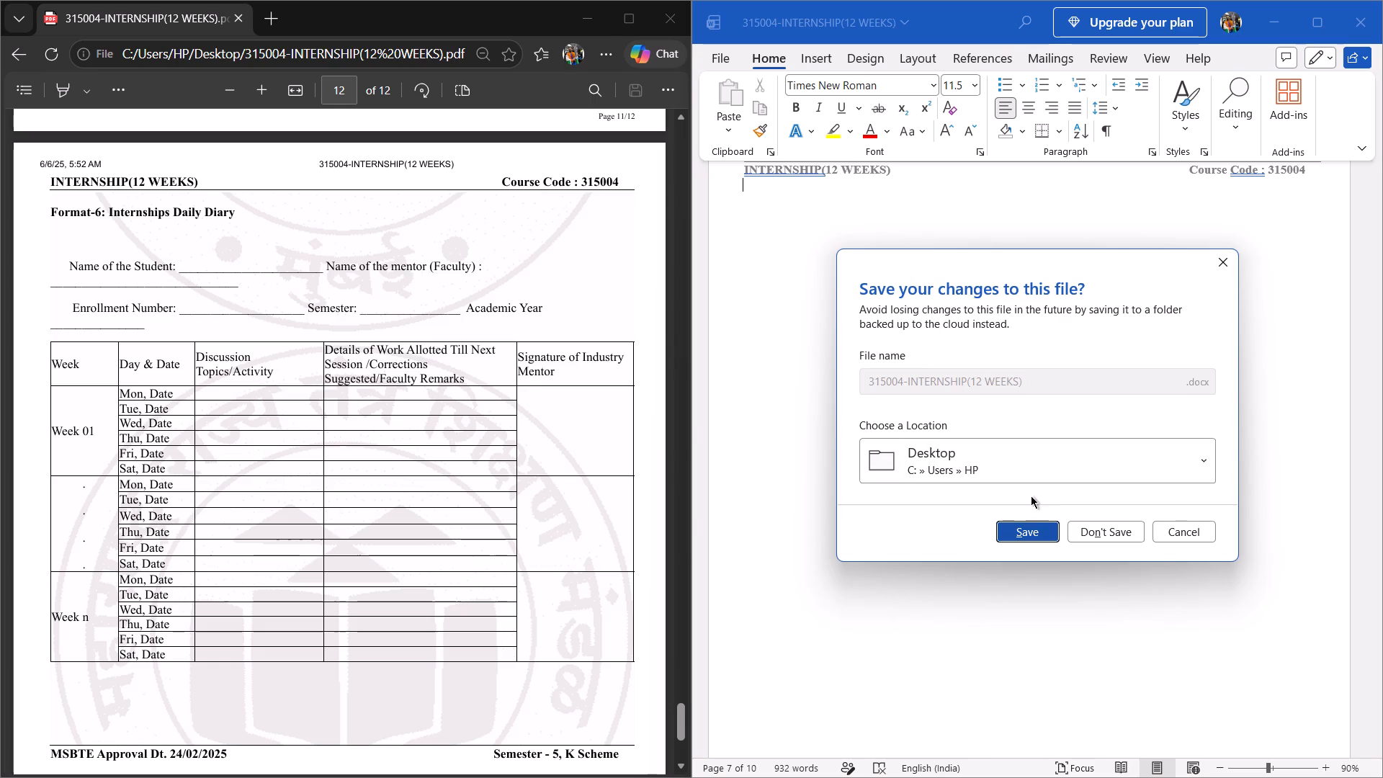
{"action": "left_click", "coordinate": [1088, 540]}
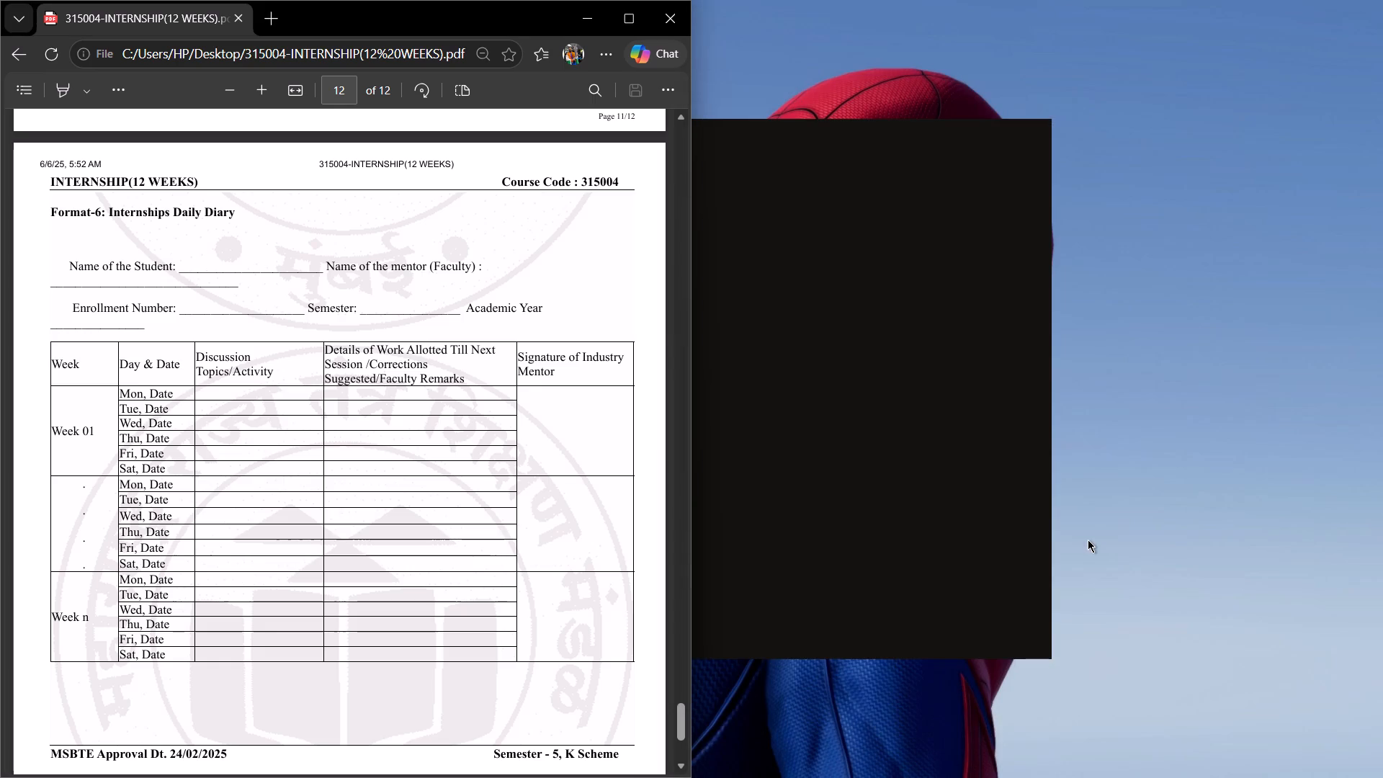
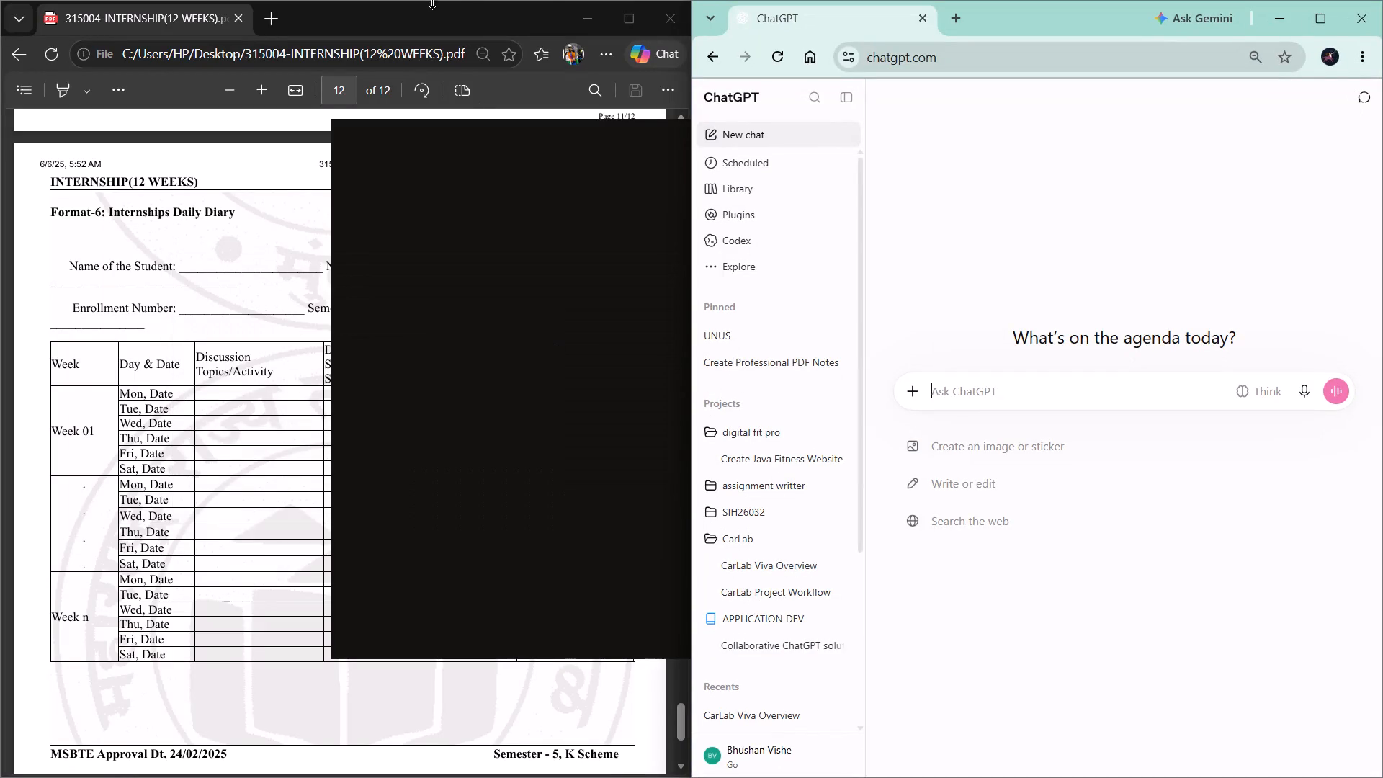
Search the web in a new tab for "pdf to word convert pdf to word online for free" and open iLovePDF's PDF to Word converter.
{"action": "left_click", "coordinate": [962, 17]}
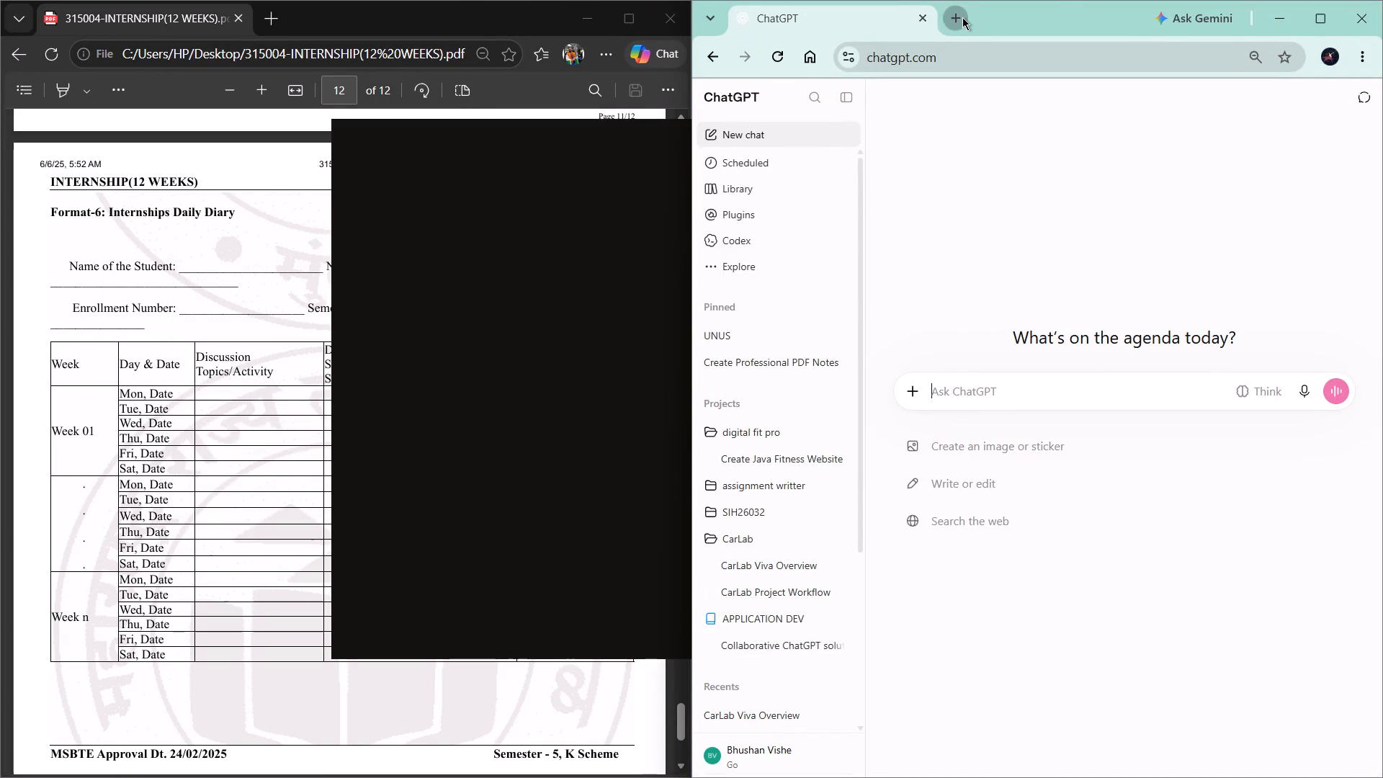
{"action": "left_click", "coordinate": [861, 377]}
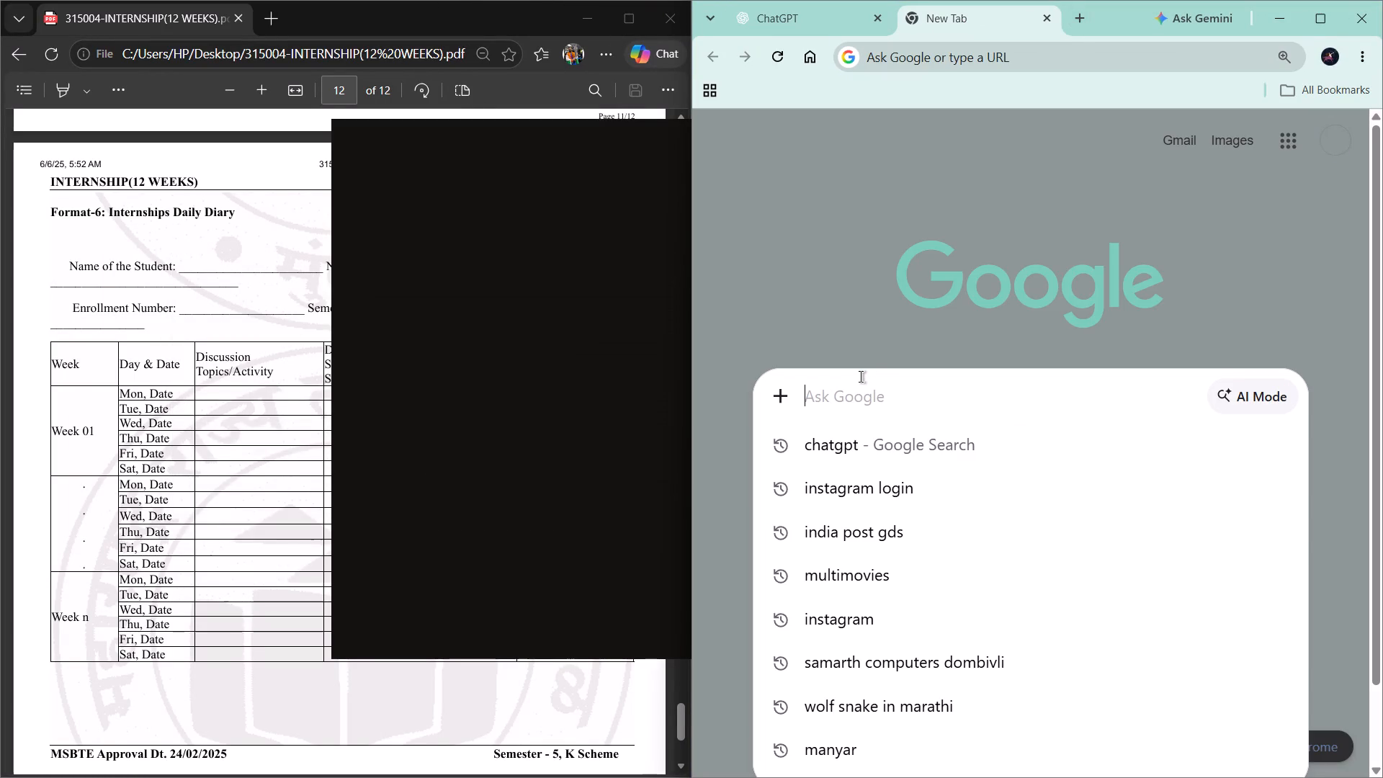
{"action": "type", "text": "pdf to word"}
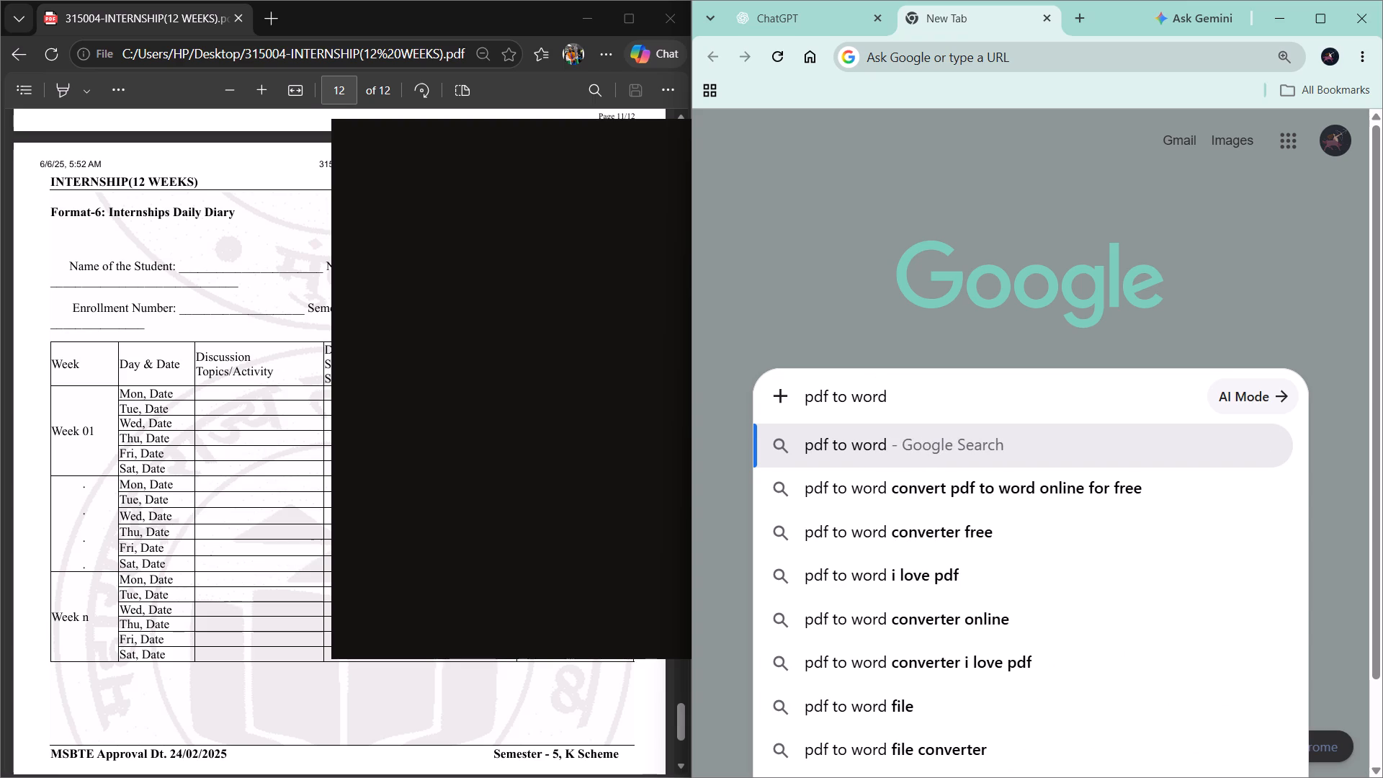
{"action": "left_click", "coordinate": [902, 491]}
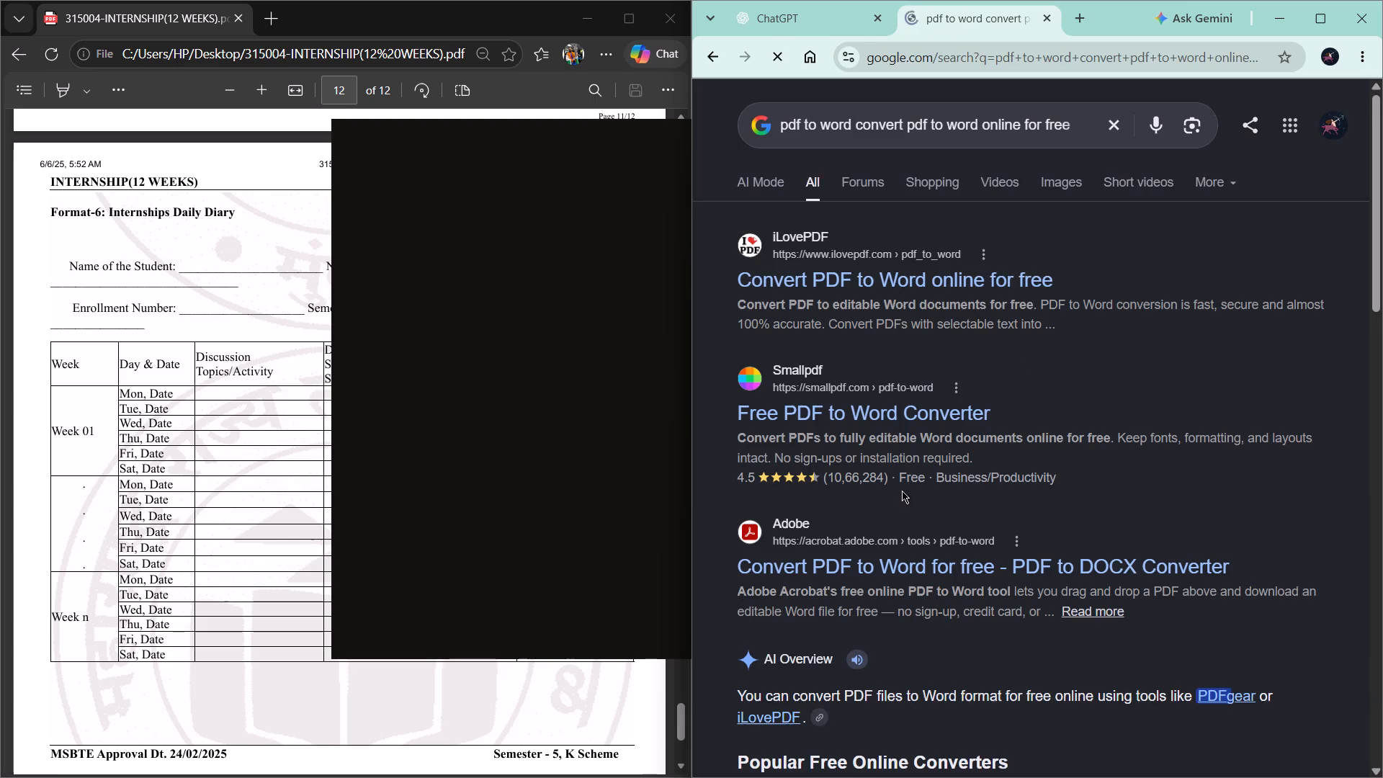
{"action": "left_click", "coordinate": [909, 270]}
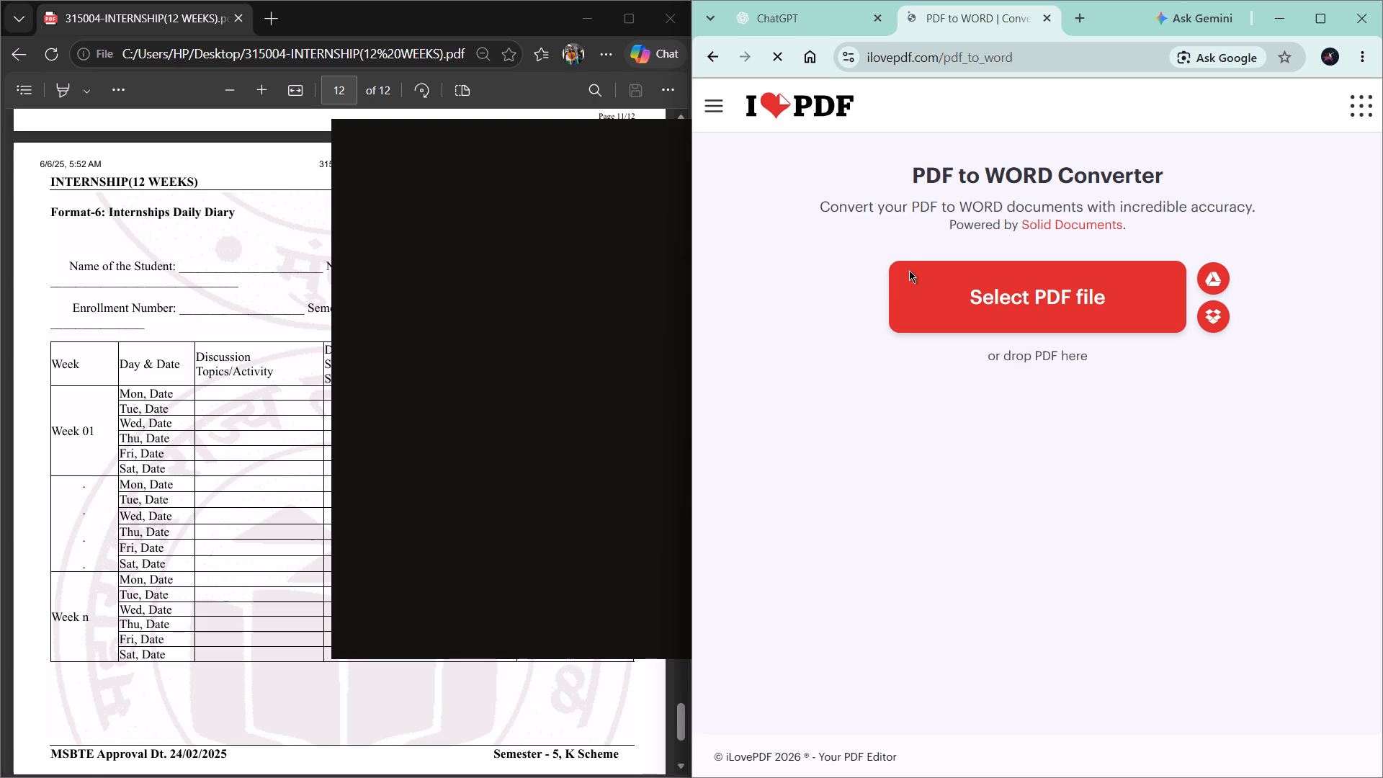
Upload 315004-INTERNSHIP(12 WEEKS) from the Desktop folder to the converter and convert it to Word.
{"action": "left_click", "coordinate": [1006, 294]}
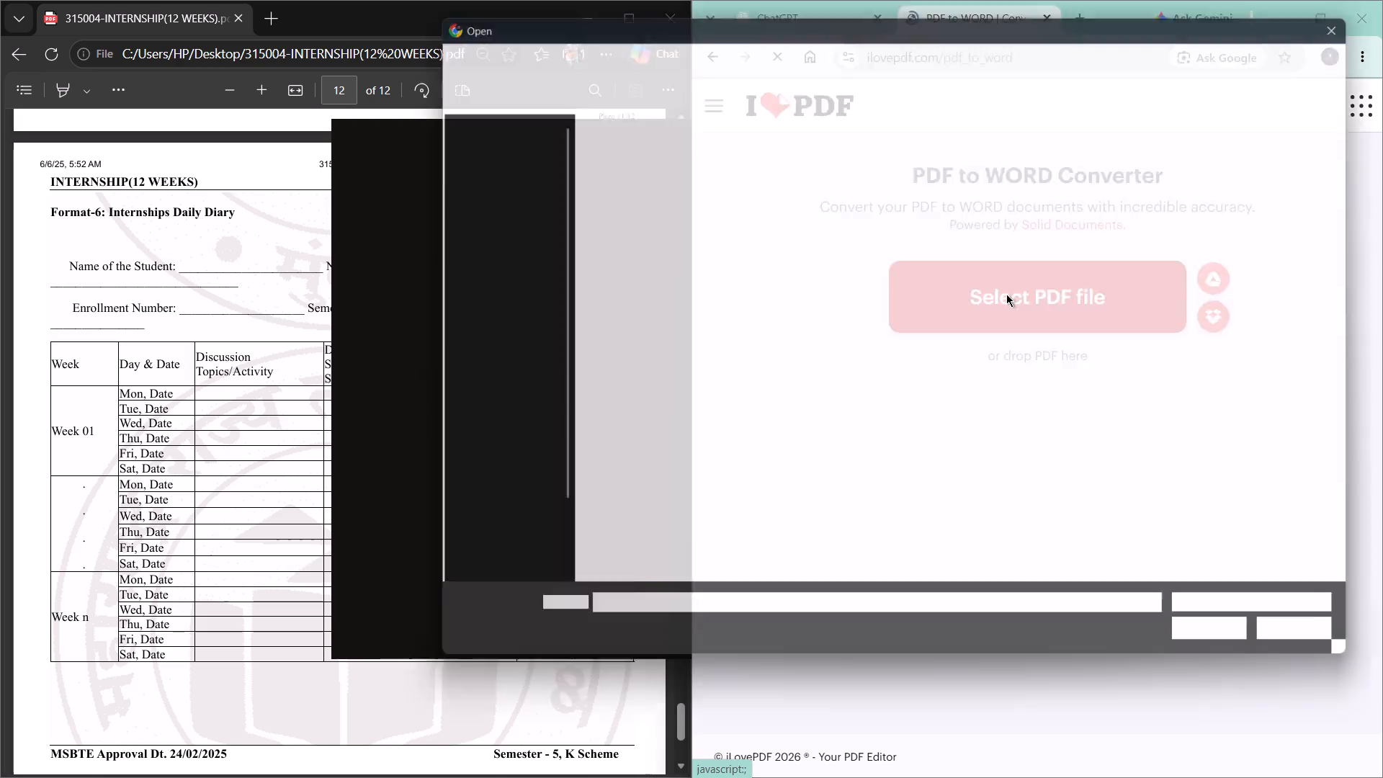
{"action": "left_click", "coordinate": [607, 197]}
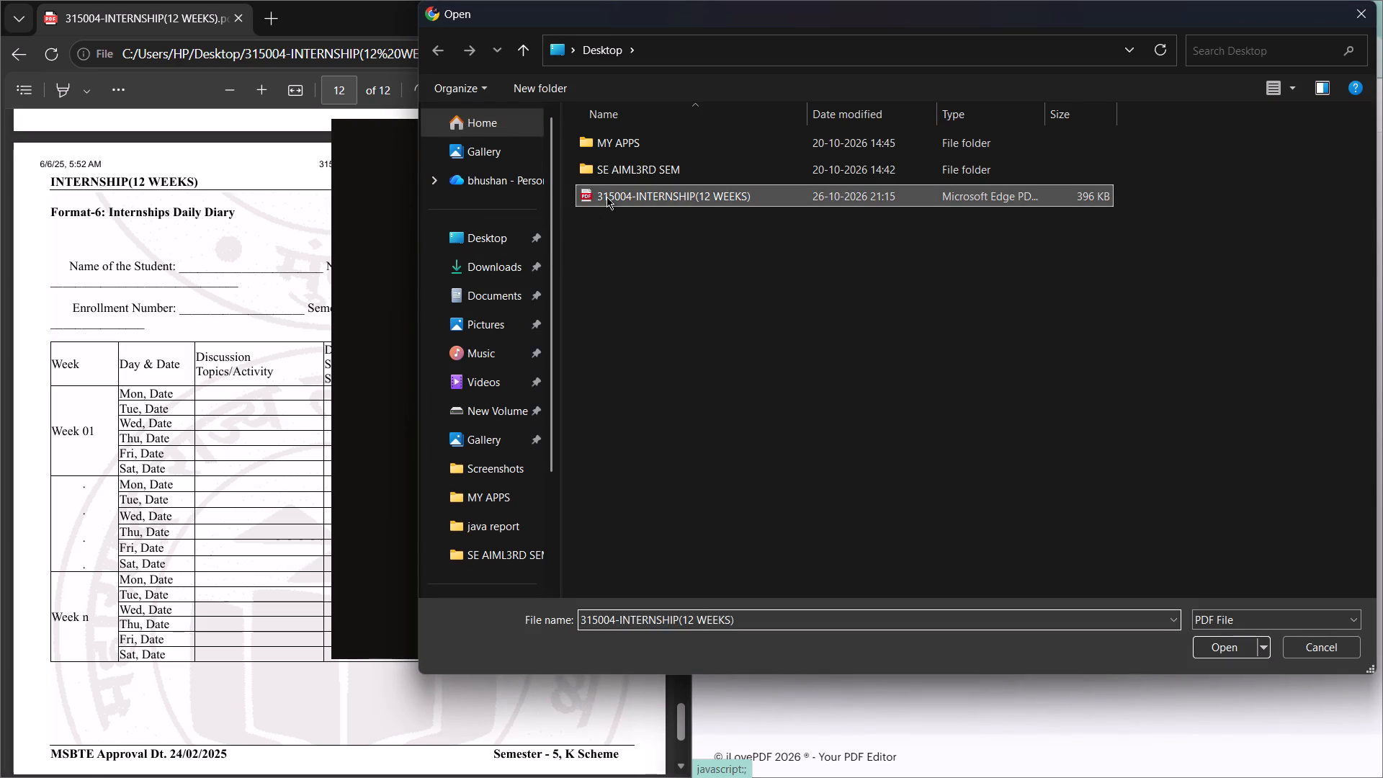
{"action": "left_click", "coordinate": [1239, 656]}
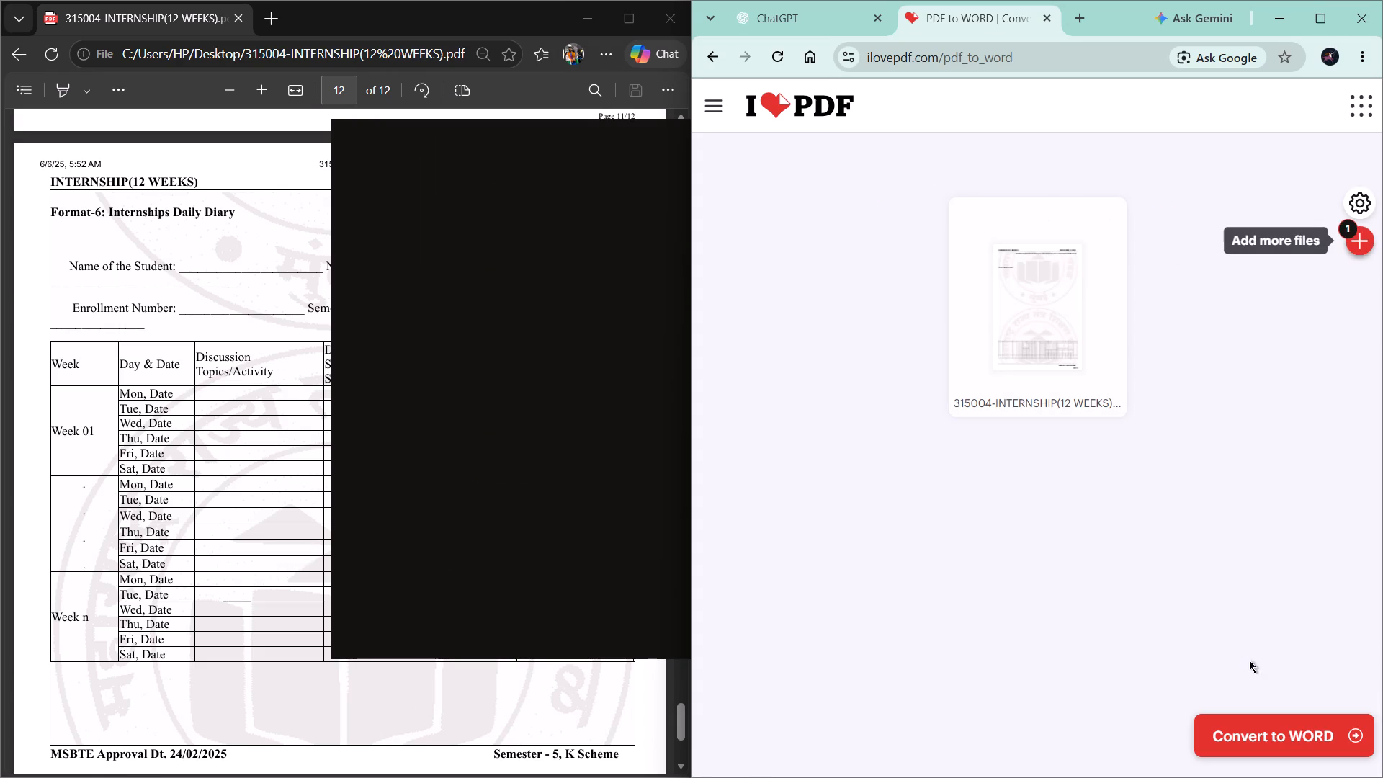
{"action": "left_click", "coordinate": [1278, 735]}
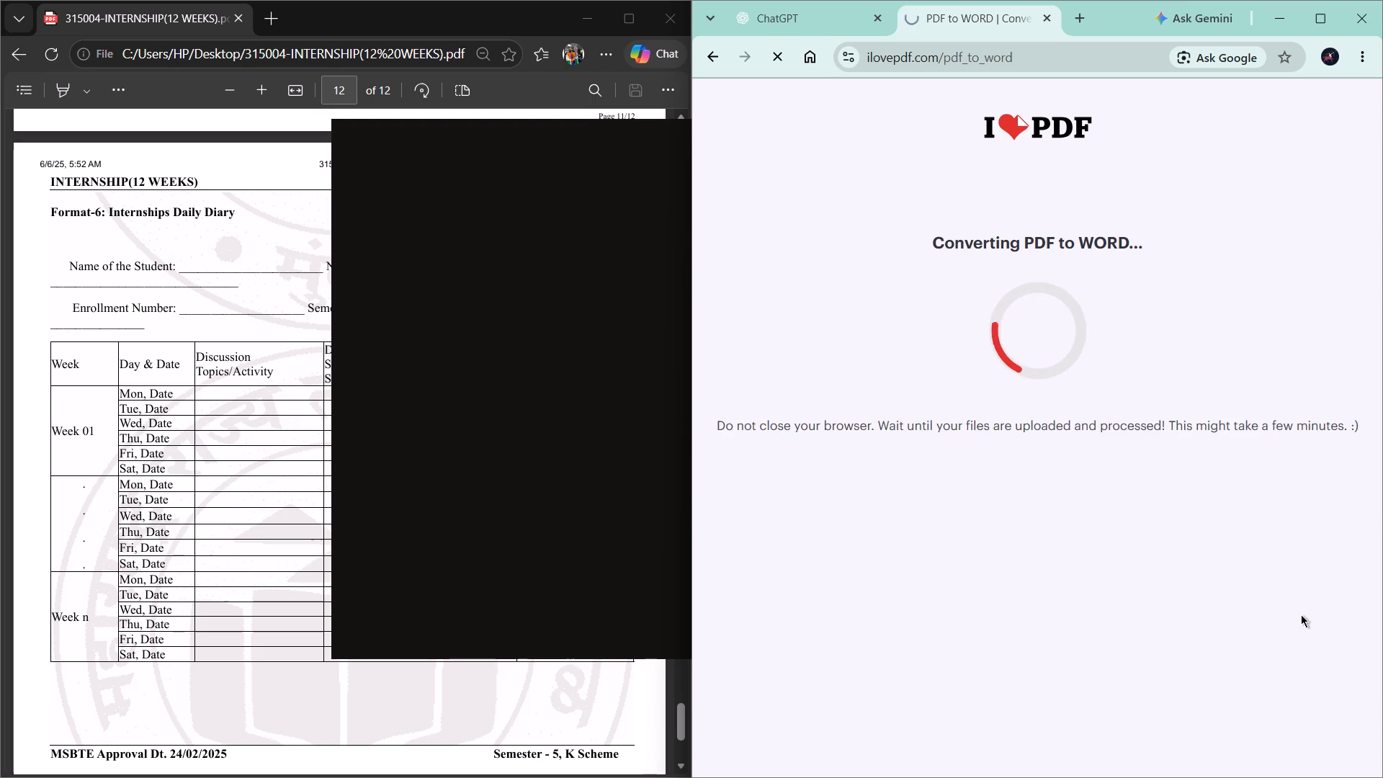
Download the converted Word file and open it from the Downloads folder in Word.
{"action": "left_click", "coordinate": [1104, 267]}
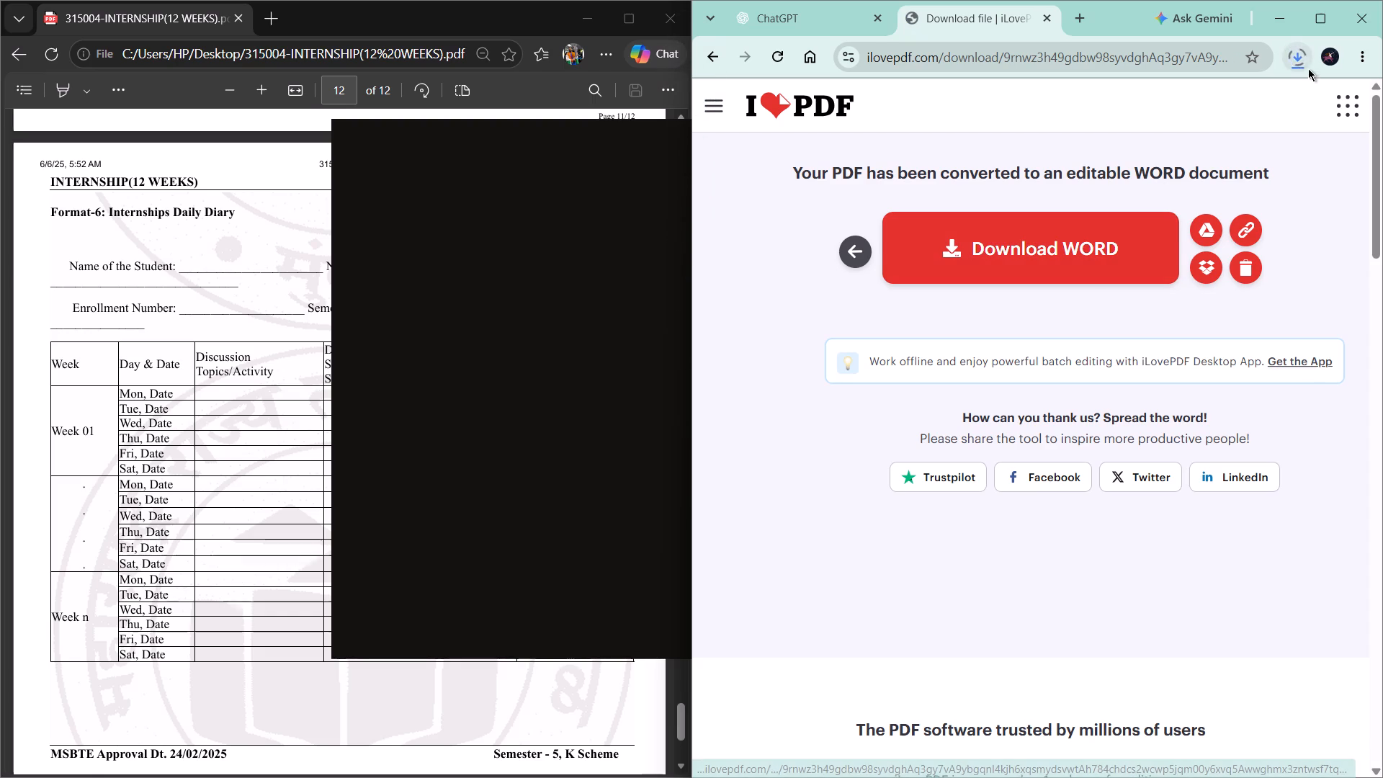
{"action": "left_click", "coordinate": [1299, 55]}
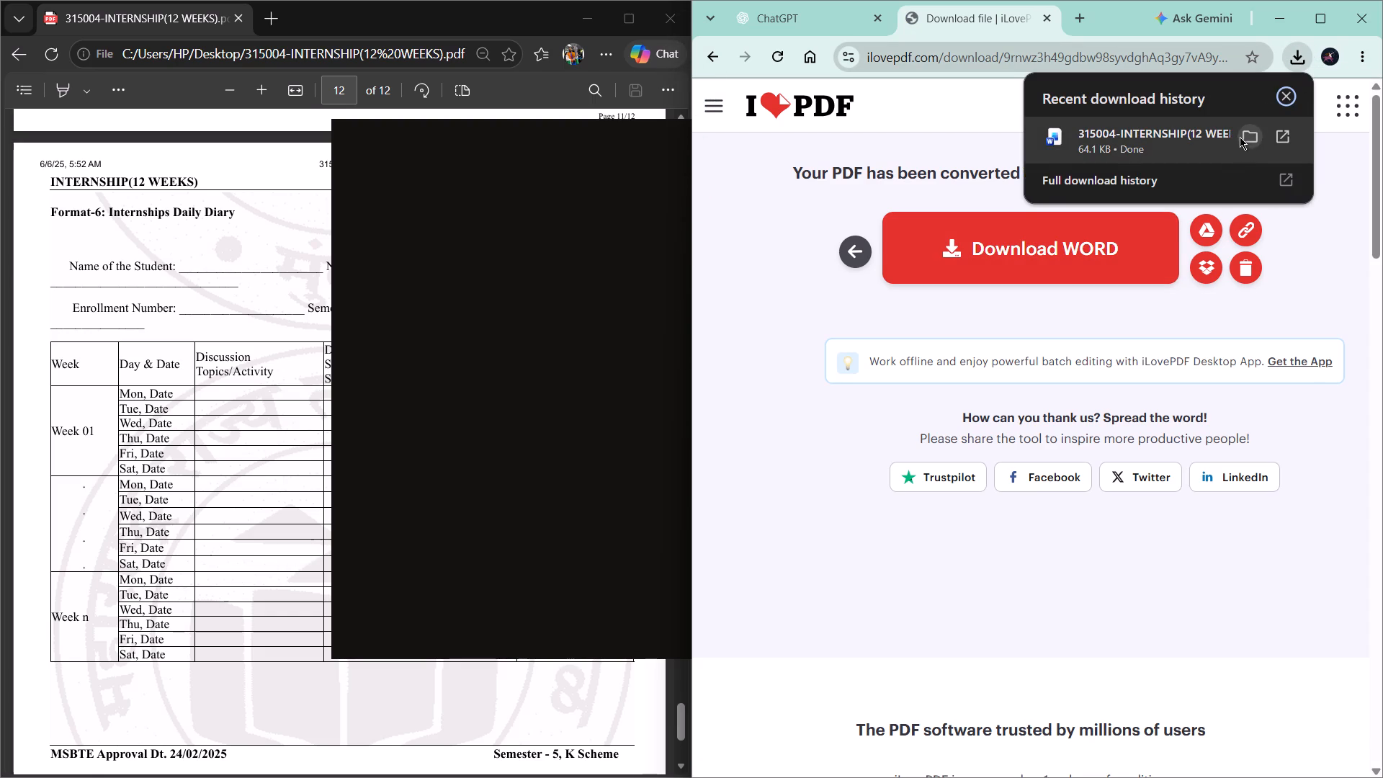
{"action": "left_click", "coordinate": [1248, 138]}
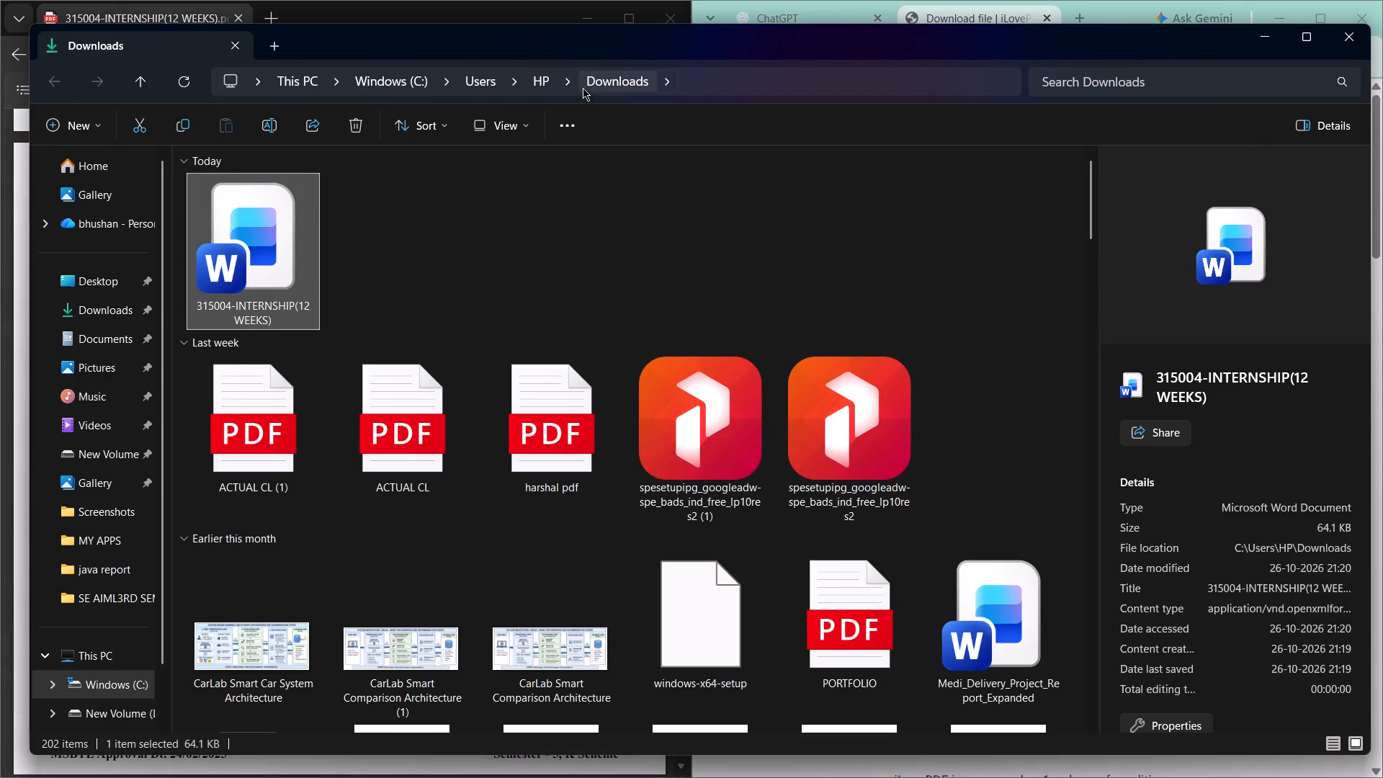
{"action": "double_click", "coordinate": [273, 242]}
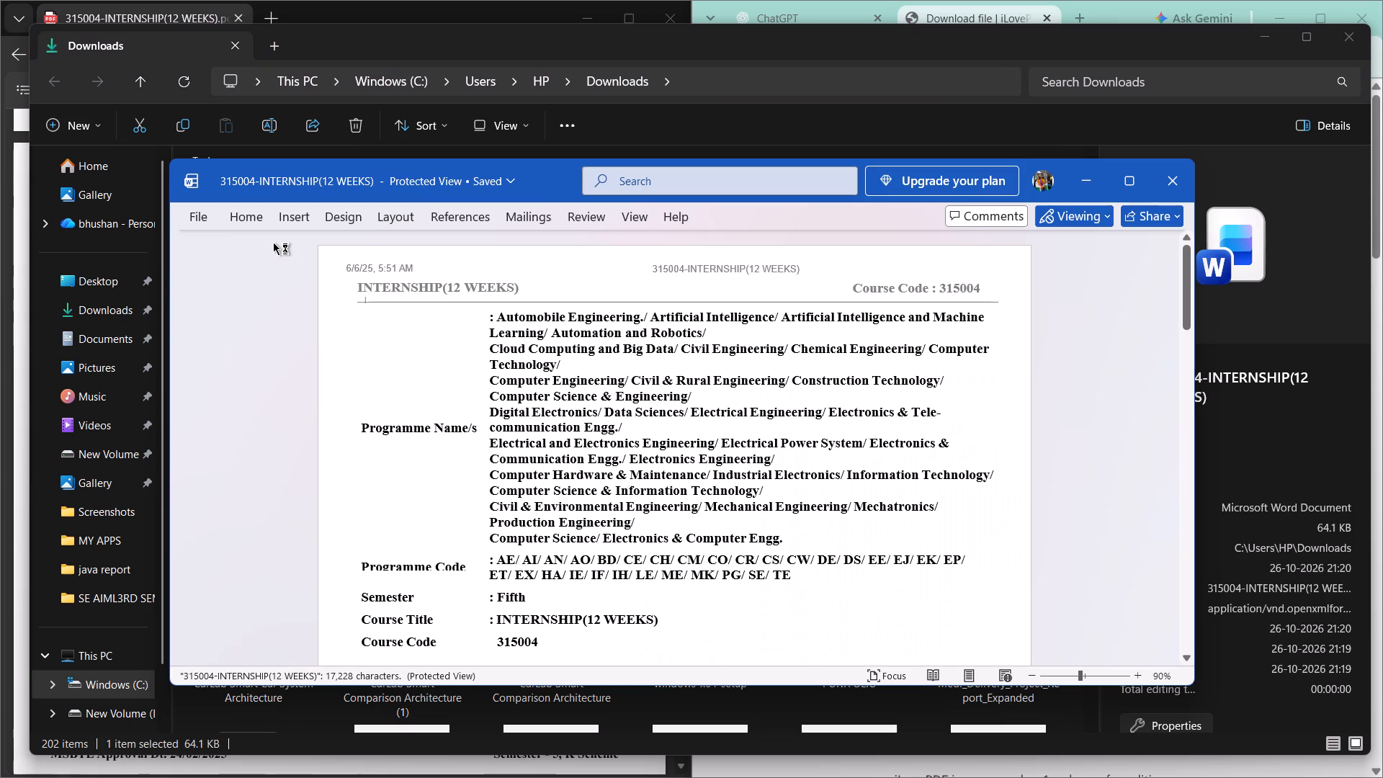
{"action": "scroll", "coordinate": [753, 398], "scroll_direction": "up", "scroll_amount": 2}
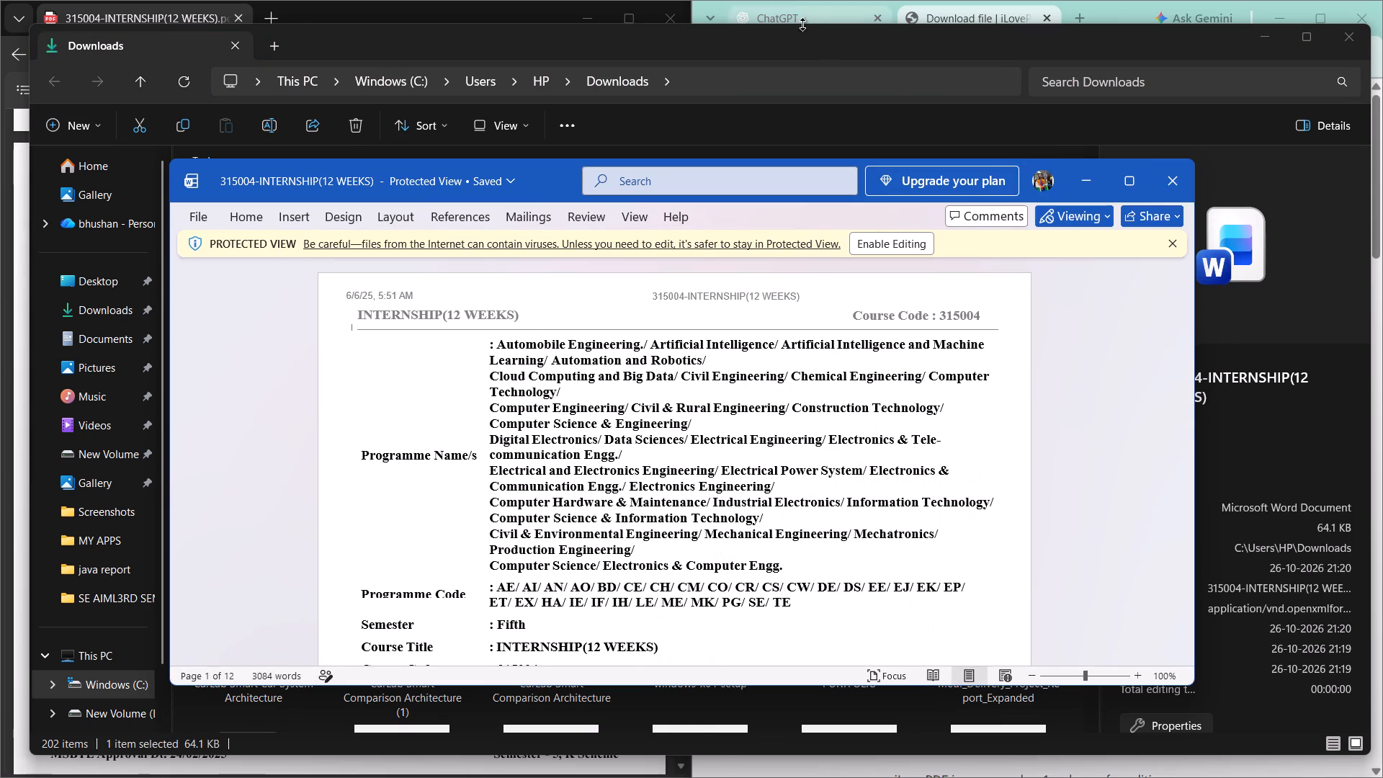
Close the Downloads window, minimize the browser with the converter, and arrange the original PDF and converted Word document side by side.
{"action": "left_click", "coordinate": [835, 37]}
{"action": "left_click", "coordinate": [1344, 31]}
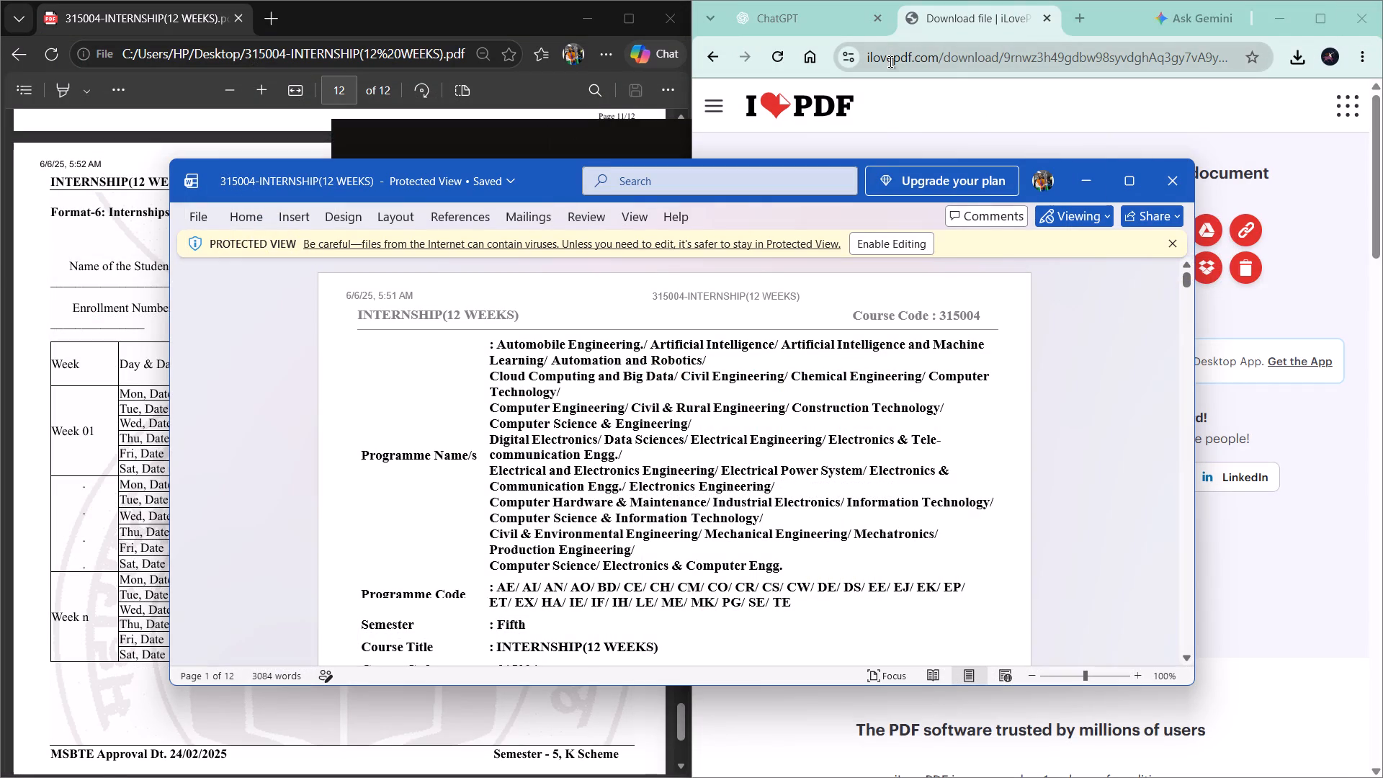
{"action": "left_click", "coordinate": [1284, 16]}
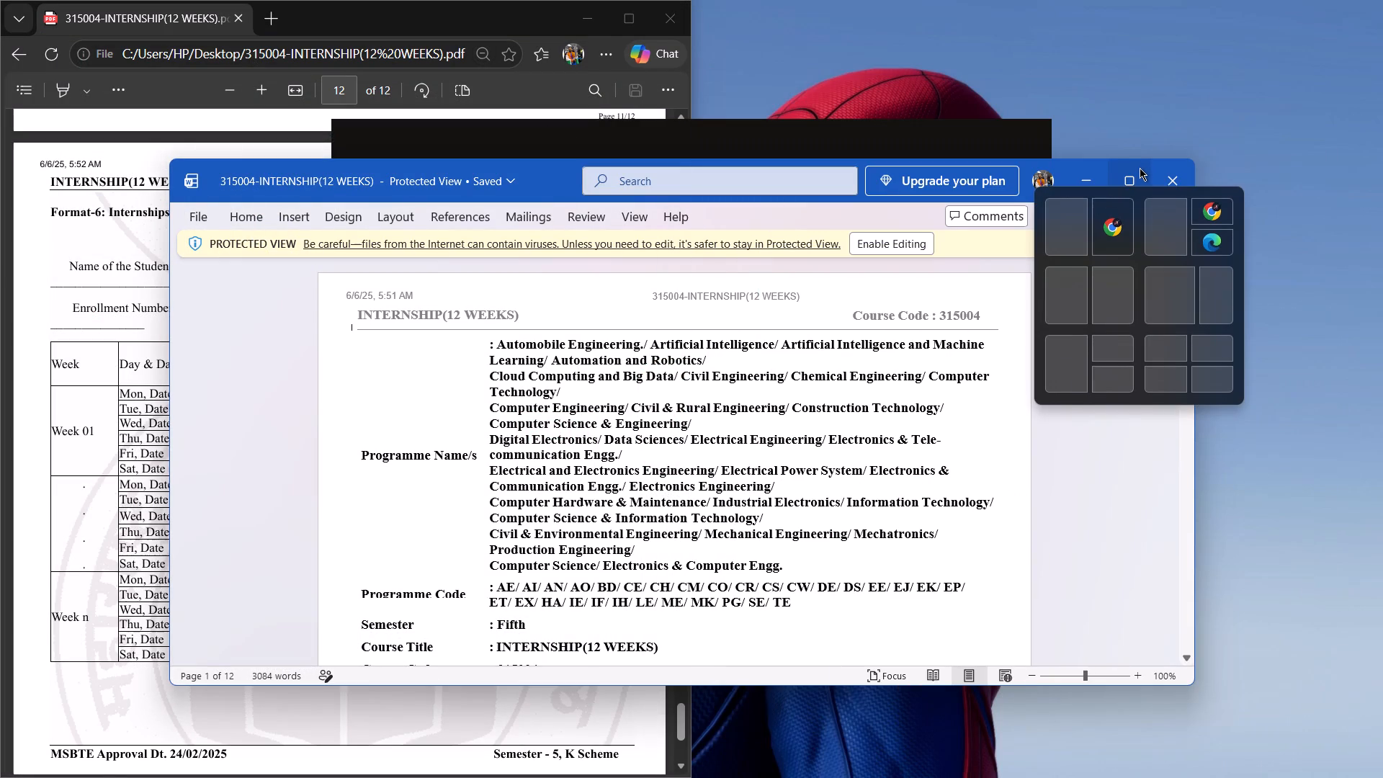
{"action": "left_click", "coordinate": [1073, 213]}
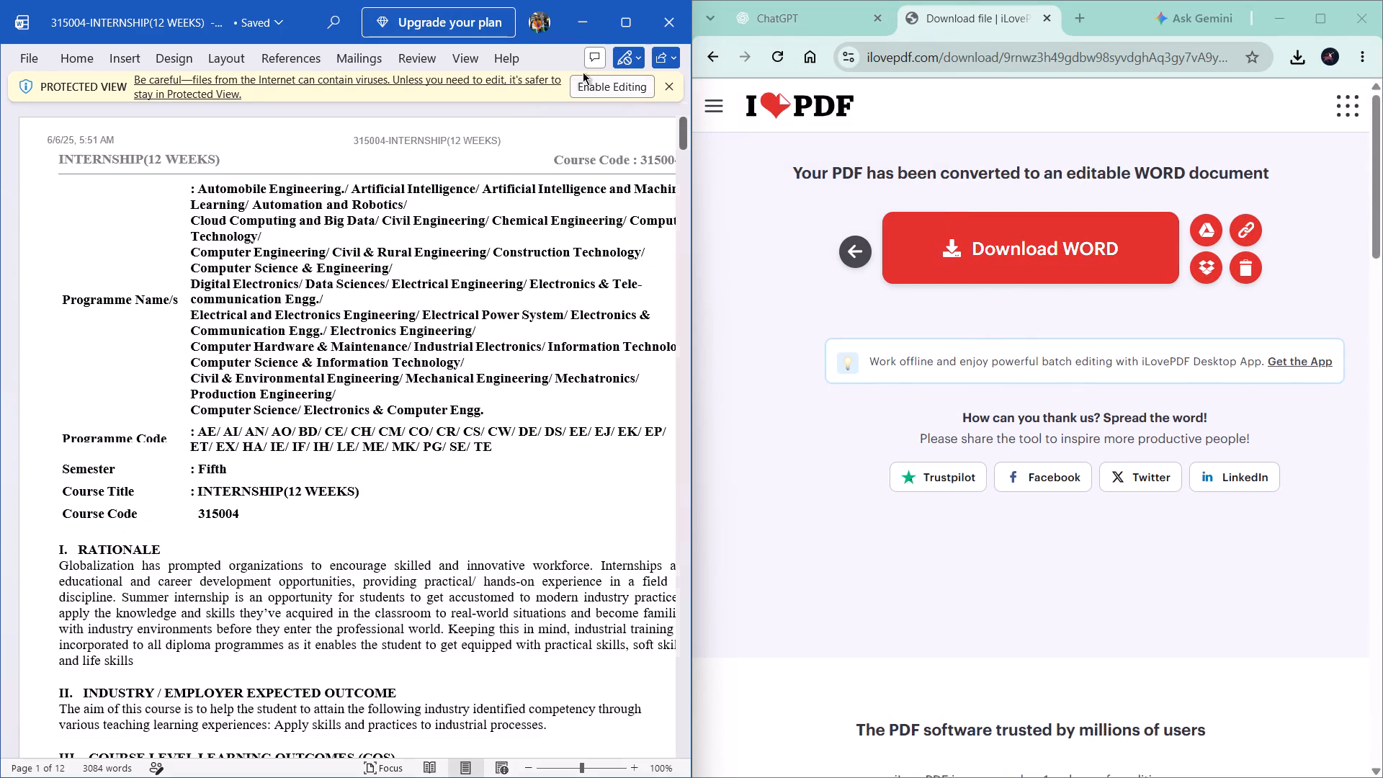
{"action": "left_click", "coordinate": [1294, 9]}
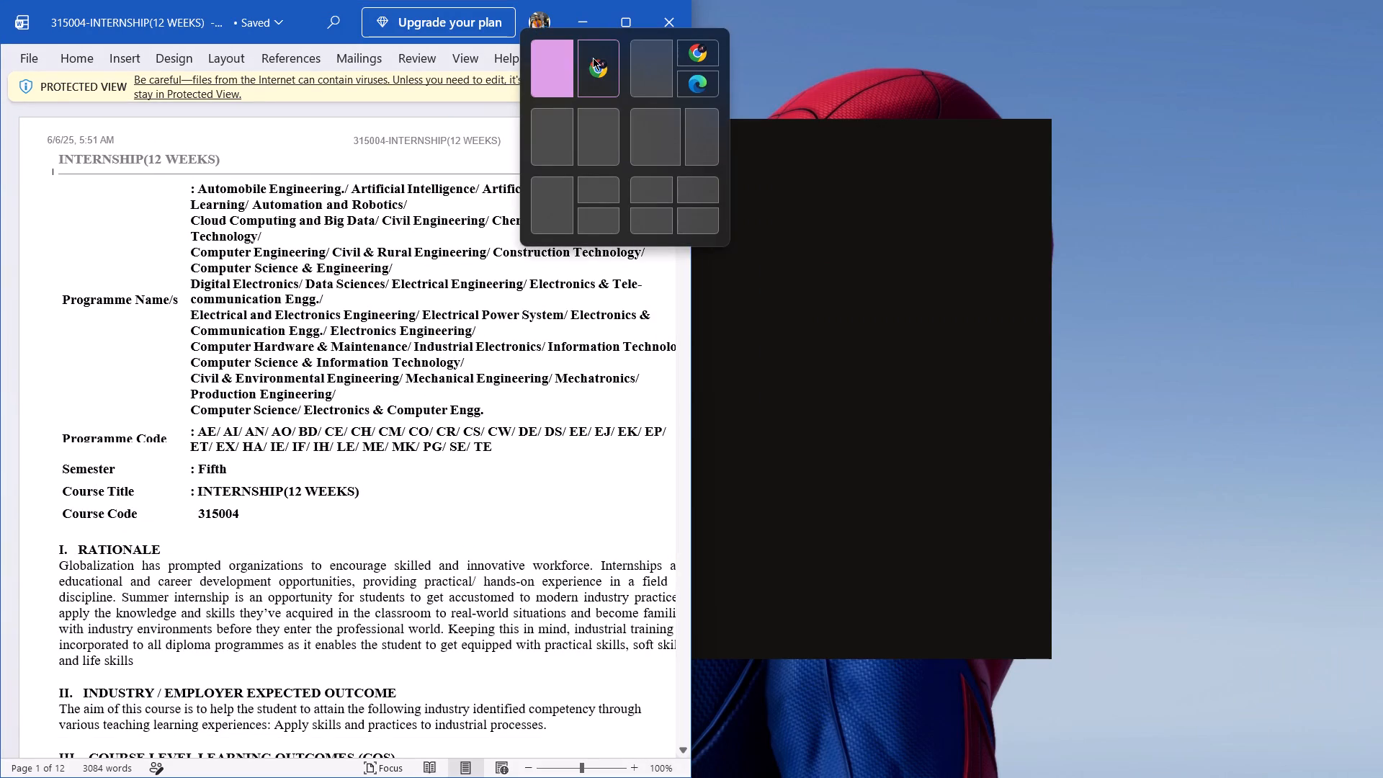
{"action": "left_click", "coordinate": [658, 54]}
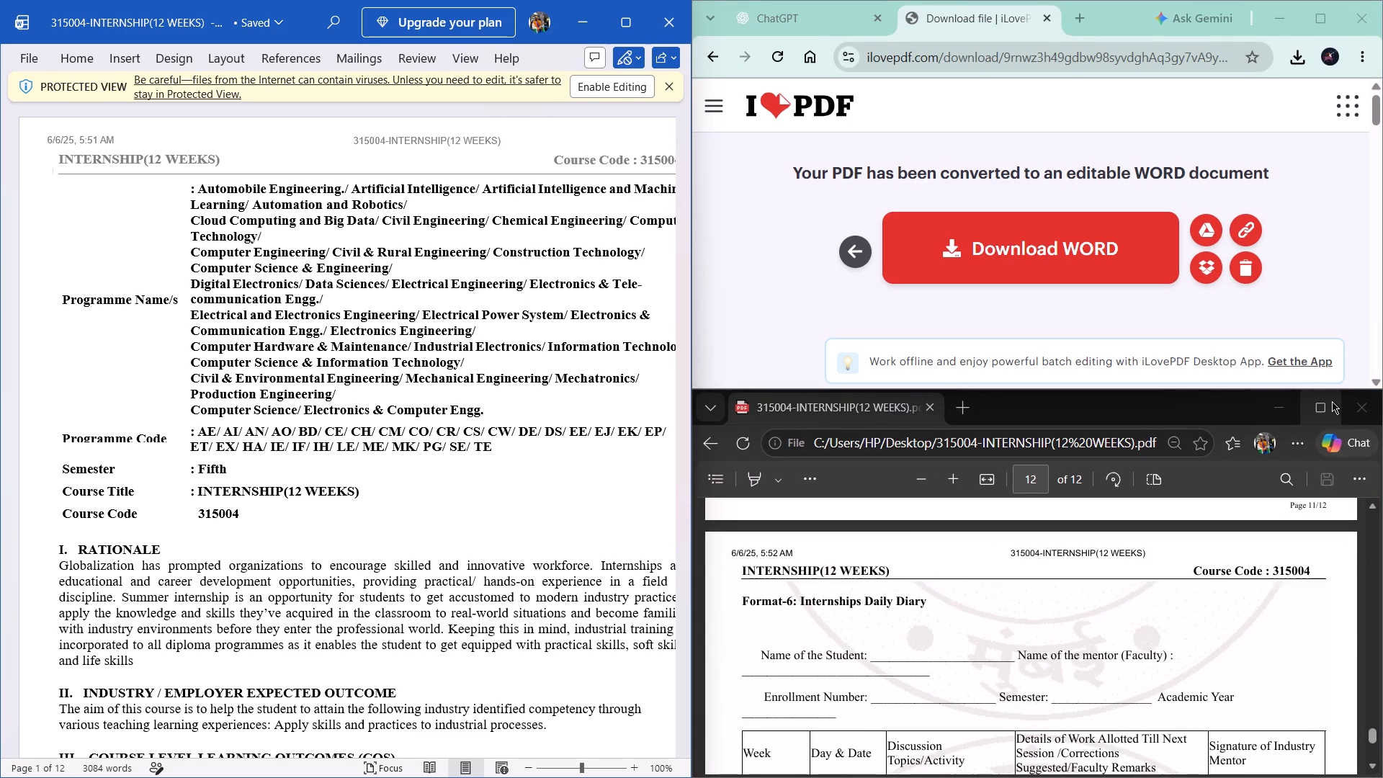
{"action": "left_click", "coordinate": [1276, 5]}
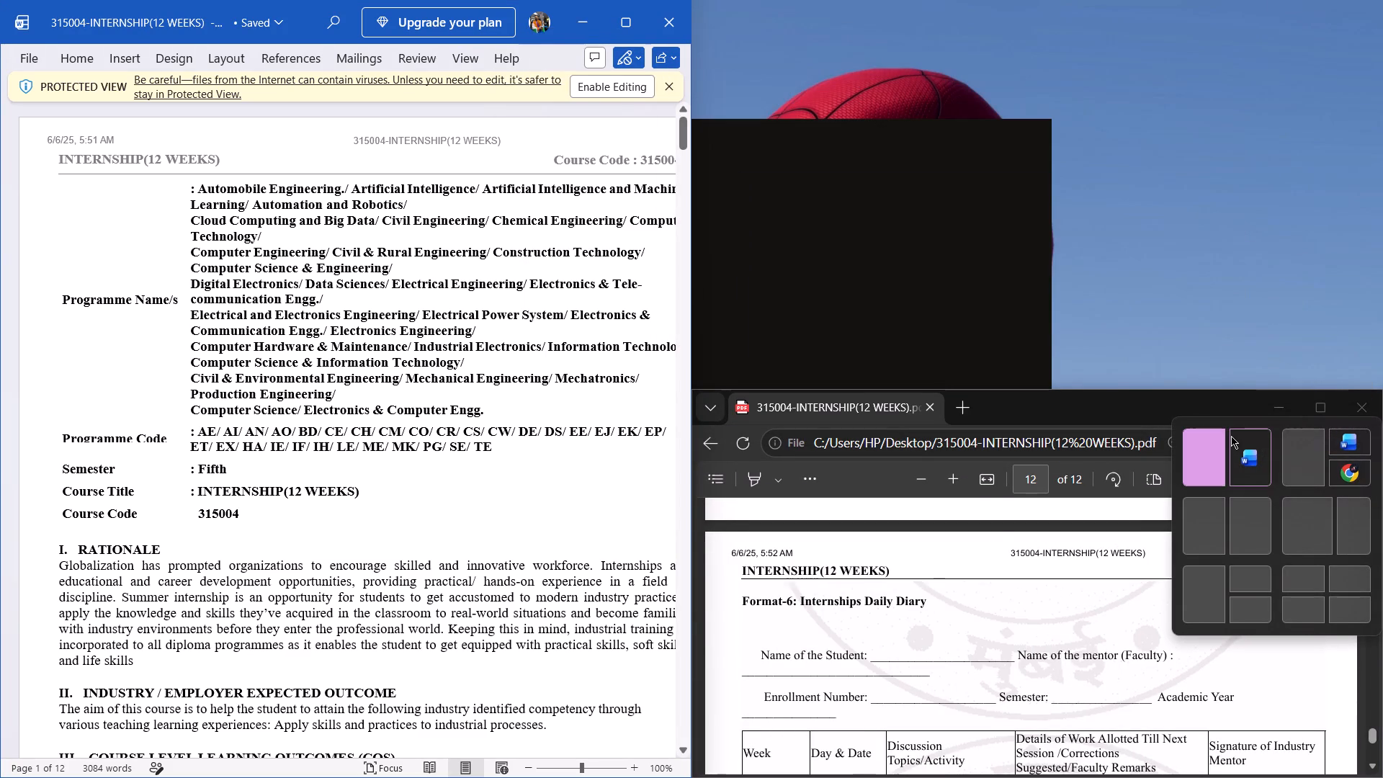
{"action": "left_click", "coordinate": [1231, 436]}
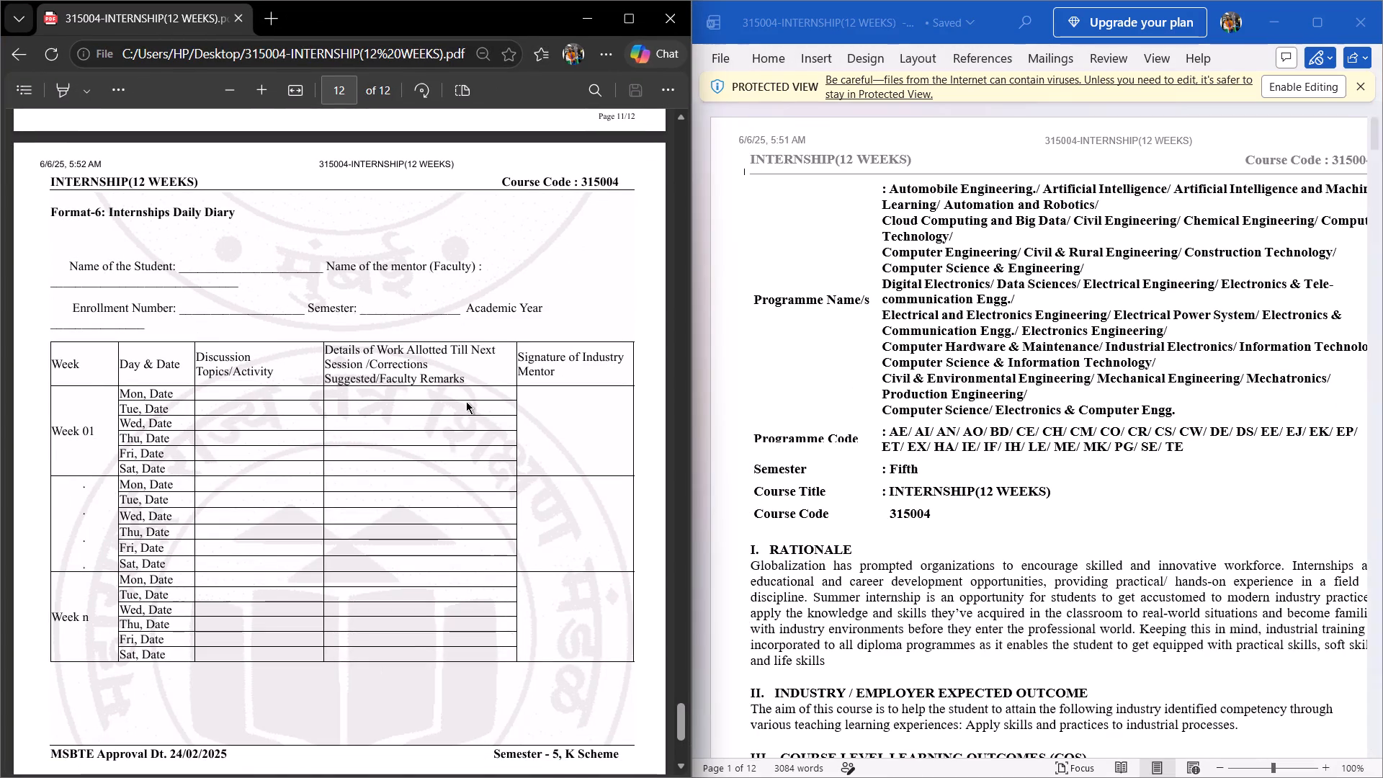
Compare the opening pages of the original PDF with the converted Word document, checking the header, programme details and section layout.
{"action": "scroll", "coordinate": [466, 401], "scroll_direction": "up", "scroll_amount": 20}
{"action": "scroll", "coordinate": [466, 401], "scroll_direction": "up", "scroll_amount": 10}
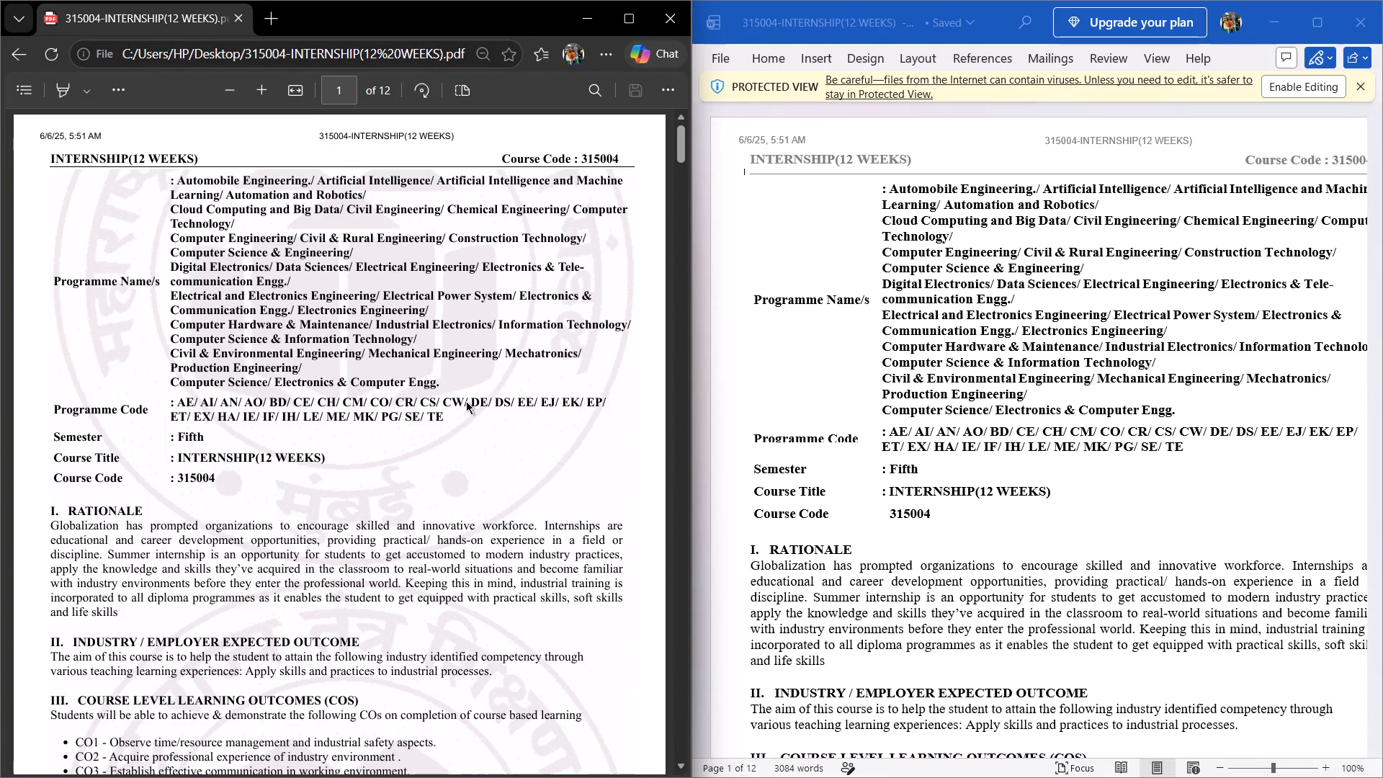
{"action": "scroll", "coordinate": [1047, 245], "scroll_direction": "up", "scroll_amount": 3}
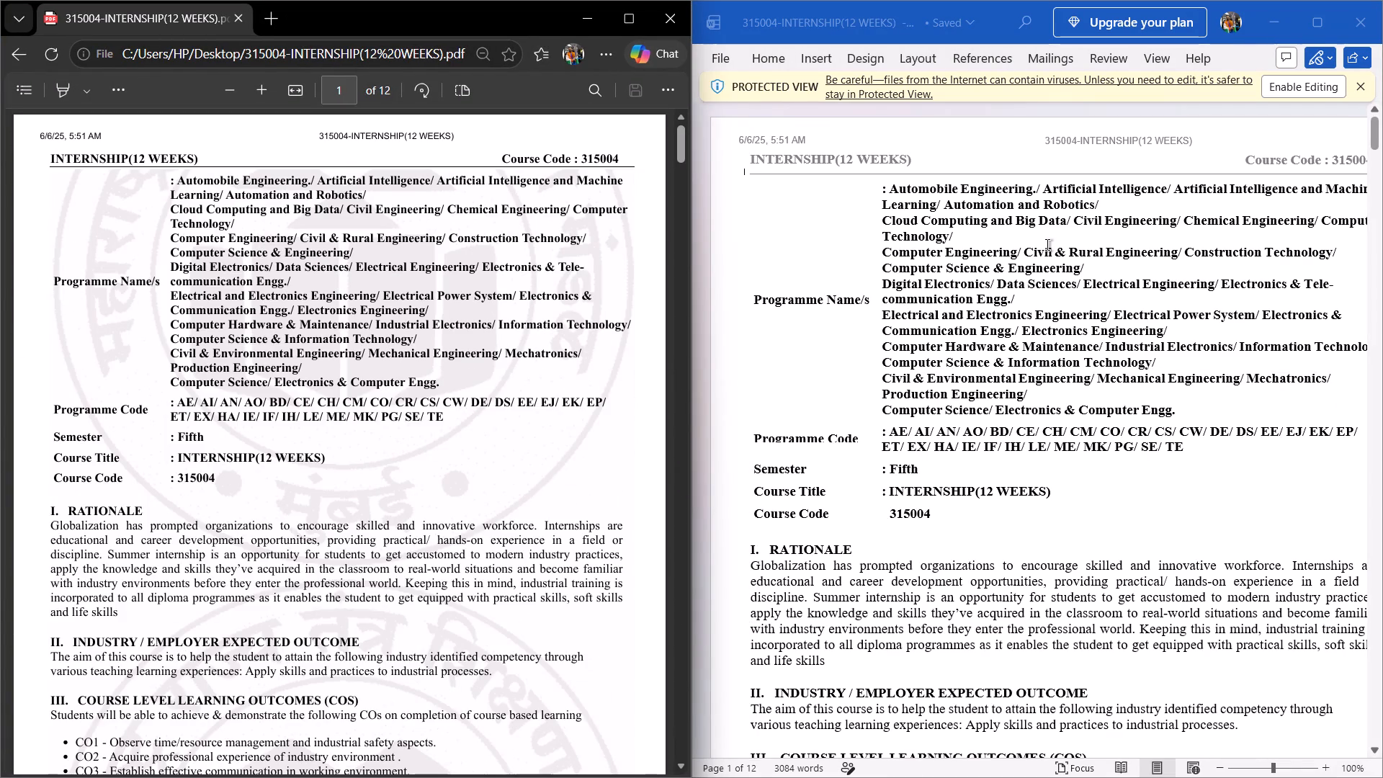
{"action": "scroll", "coordinate": [1147, 213], "scroll_direction": "left", "scroll_amount": 1}
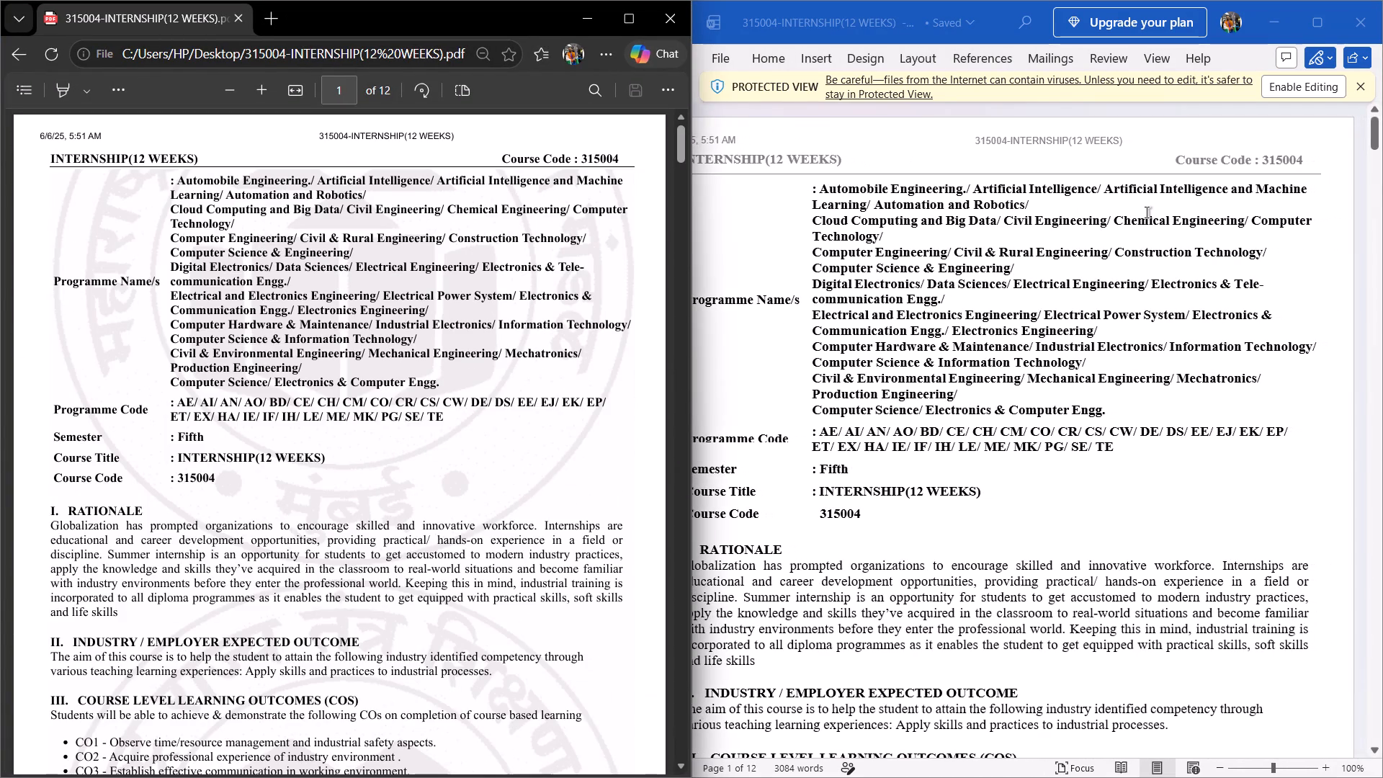
{"action": "scroll", "coordinate": [1147, 213], "scroll_direction": "down", "scroll_amount": 1, "text": "ctrl"}
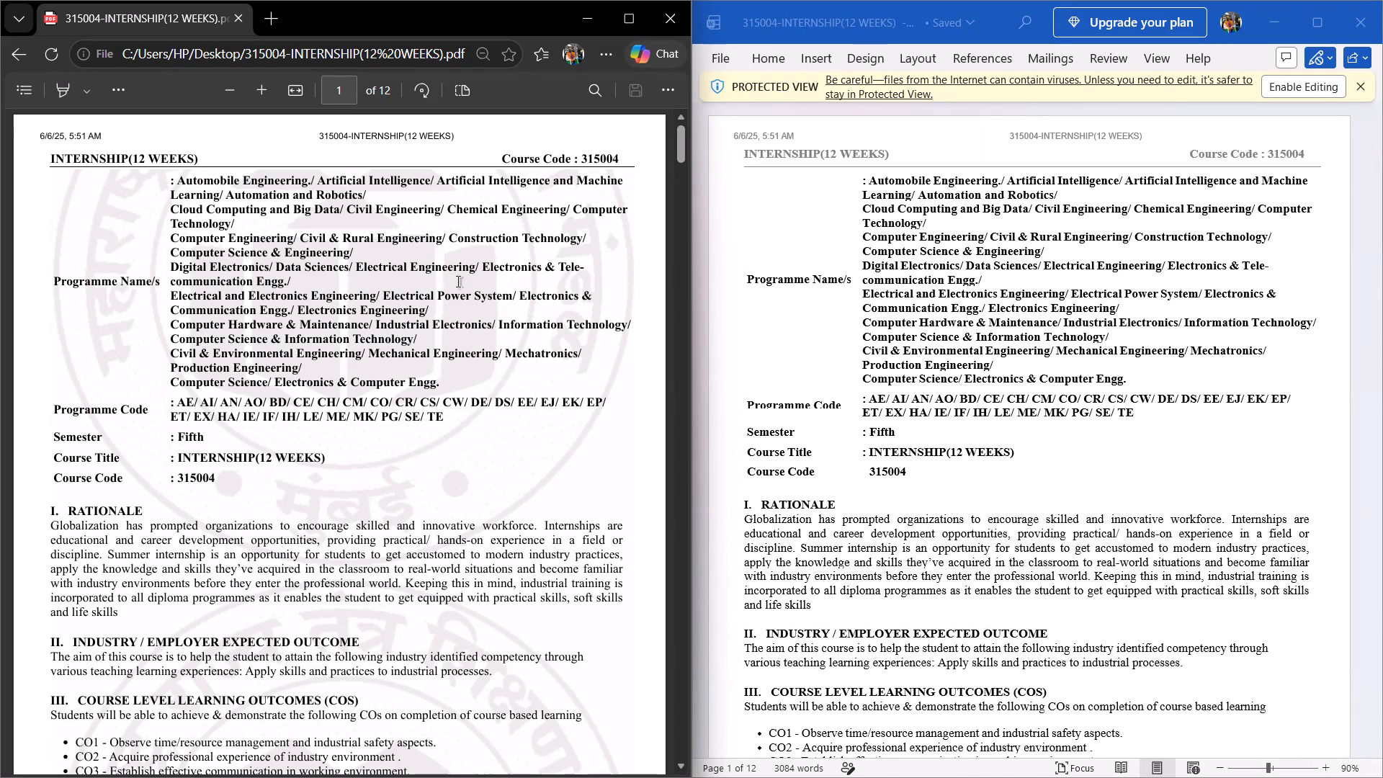
{"action": "scroll", "coordinate": [452, 303], "scroll_direction": "up", "scroll_amount": 1}
{"action": "scroll", "coordinate": [452, 303], "scroll_direction": "down", "scroll_amount": 4}
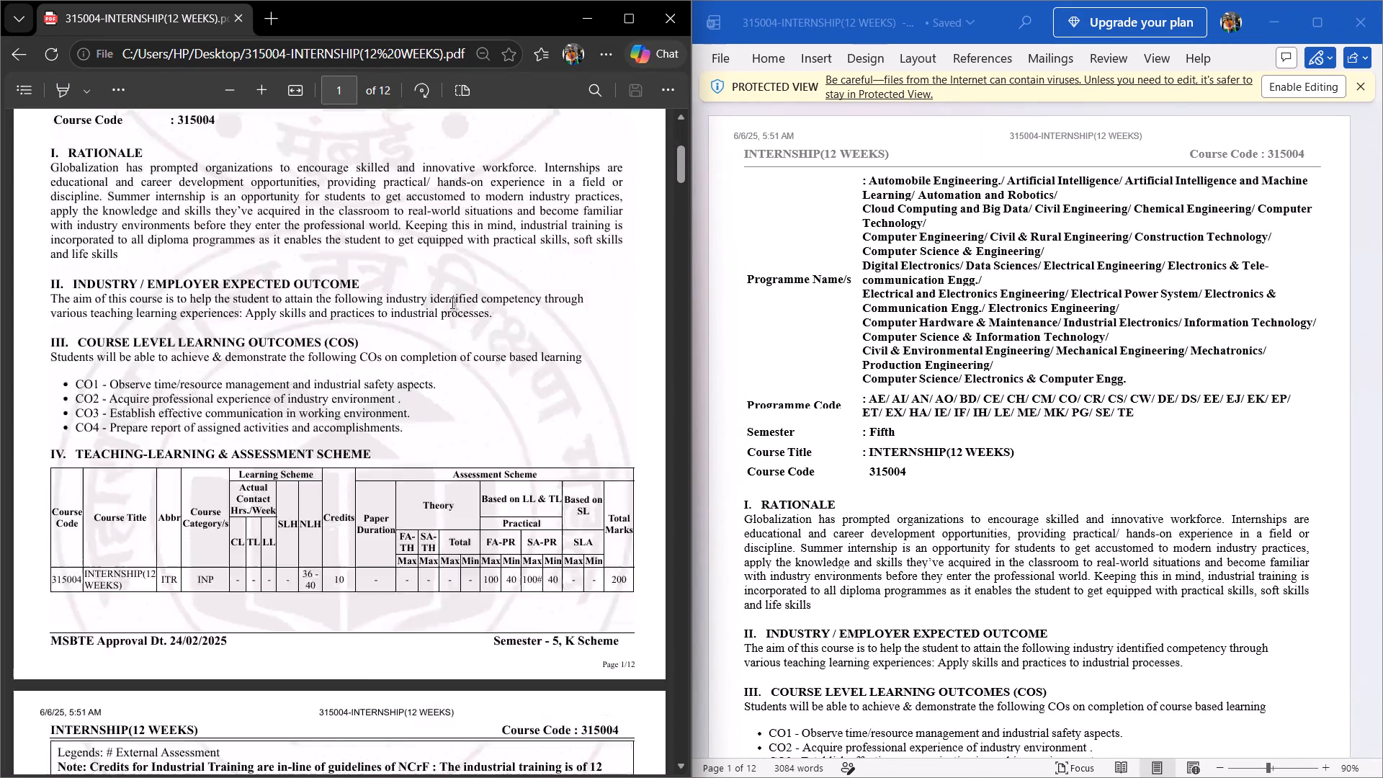
{"action": "scroll", "coordinate": [452, 303], "scroll_direction": "down", "scroll_amount": 1}
{"action": "scroll", "coordinate": [452, 303], "scroll_direction": "up", "scroll_amount": 1}
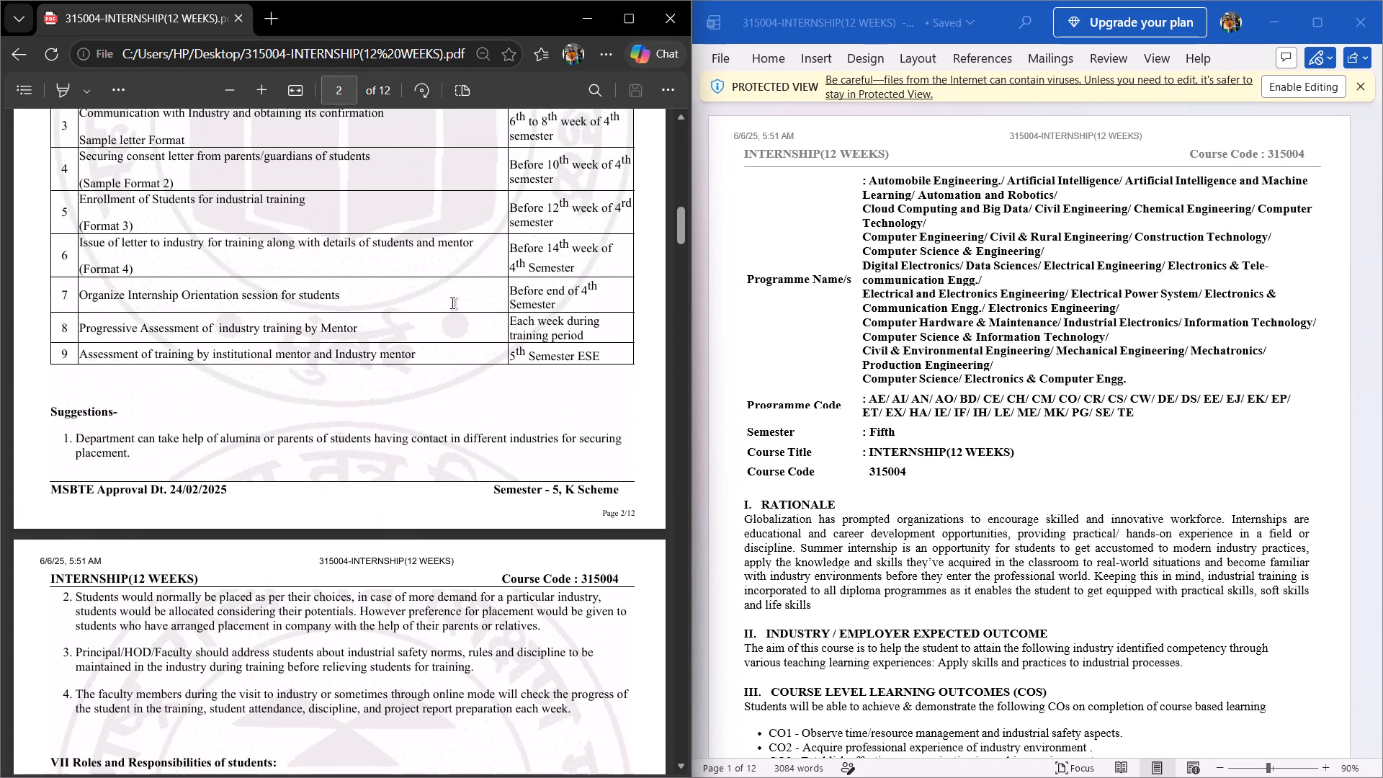
{"action": "scroll", "coordinate": [452, 303], "scroll_direction": "up", "scroll_amount": 3}
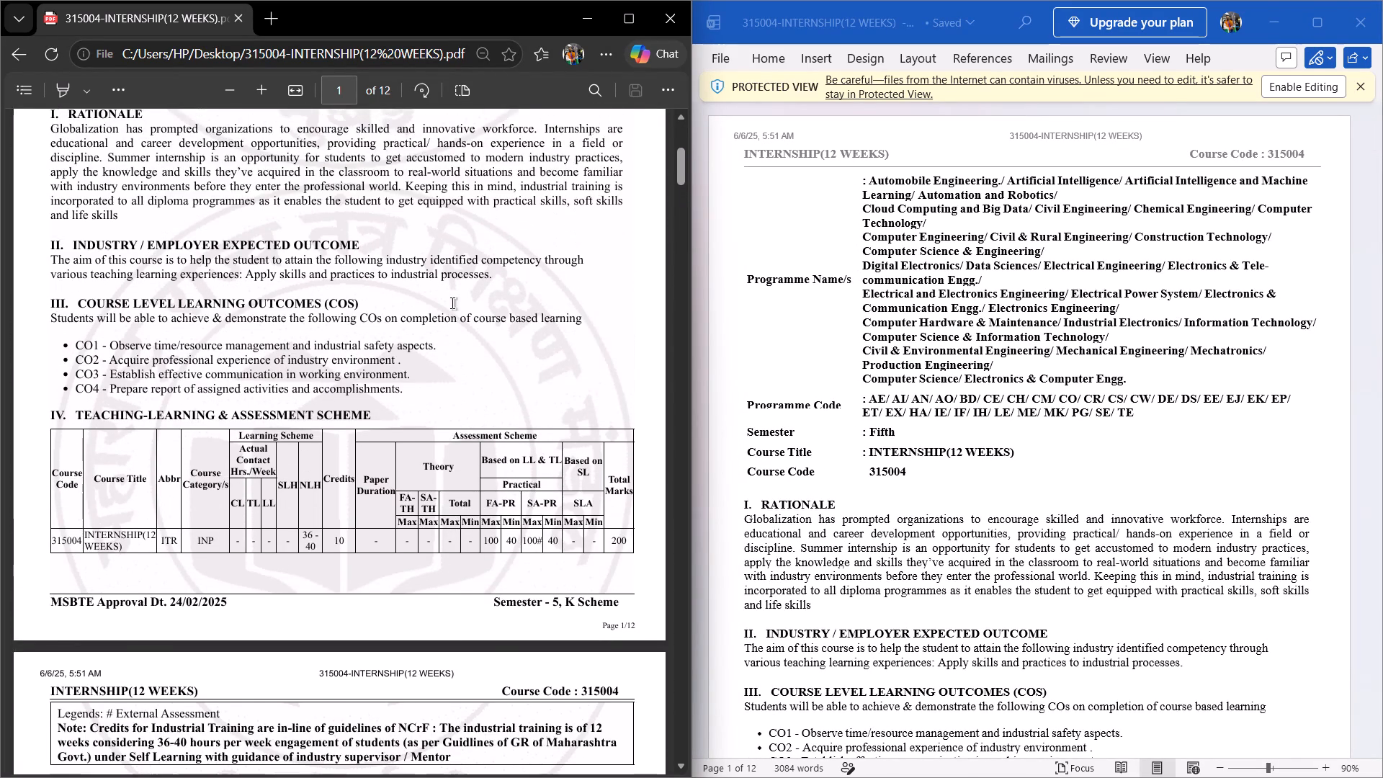
{"action": "scroll", "coordinate": [452, 303], "scroll_direction": "up", "scroll_amount": 1}
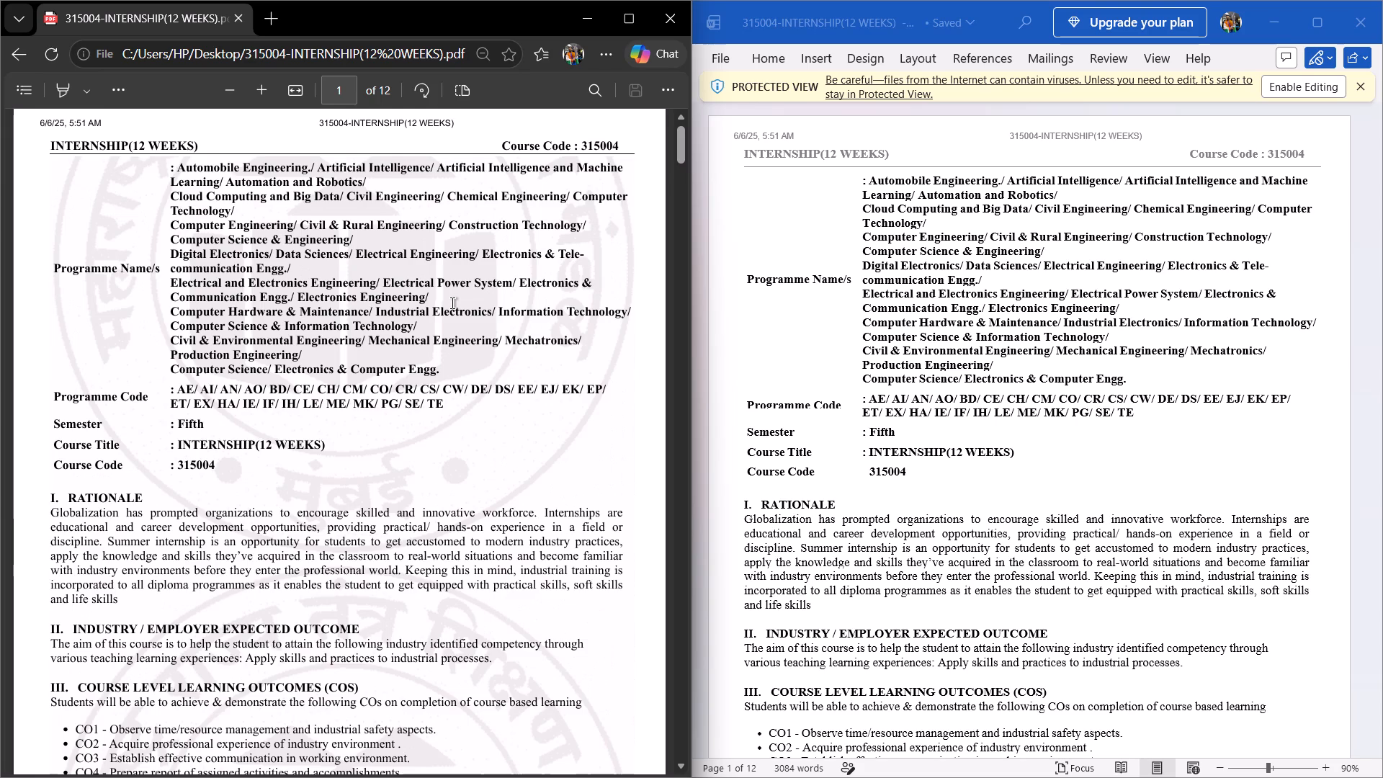
Check the converted Word document through to its last page, comparing the Format-6: Internships Daily Diary table and footer with the PDF.
{"action": "left_click", "coordinate": [787, 406]}
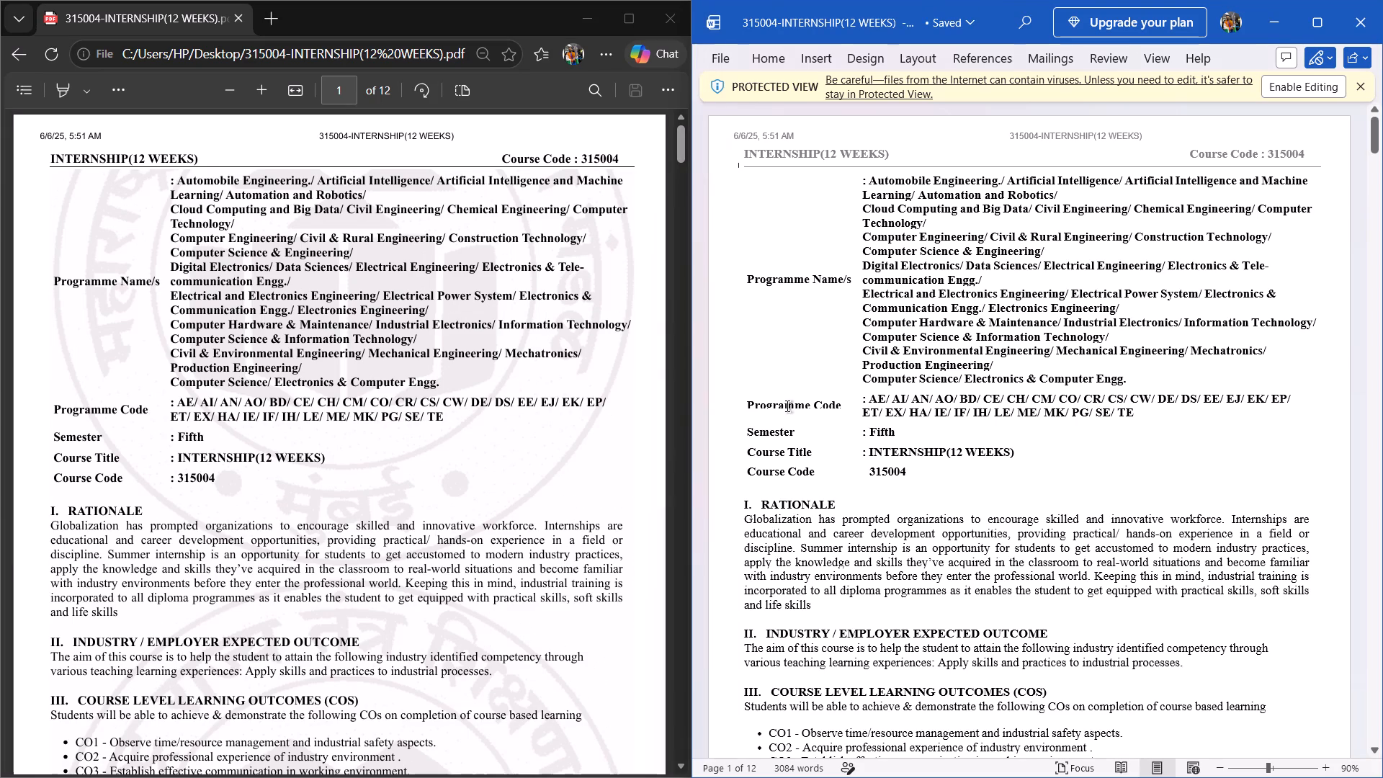
{"action": "scroll", "coordinate": [824, 406], "scroll_direction": "down", "scroll_amount": 20}
{"action": "scroll", "coordinate": [824, 406], "scroll_direction": "down", "scroll_amount": 15}
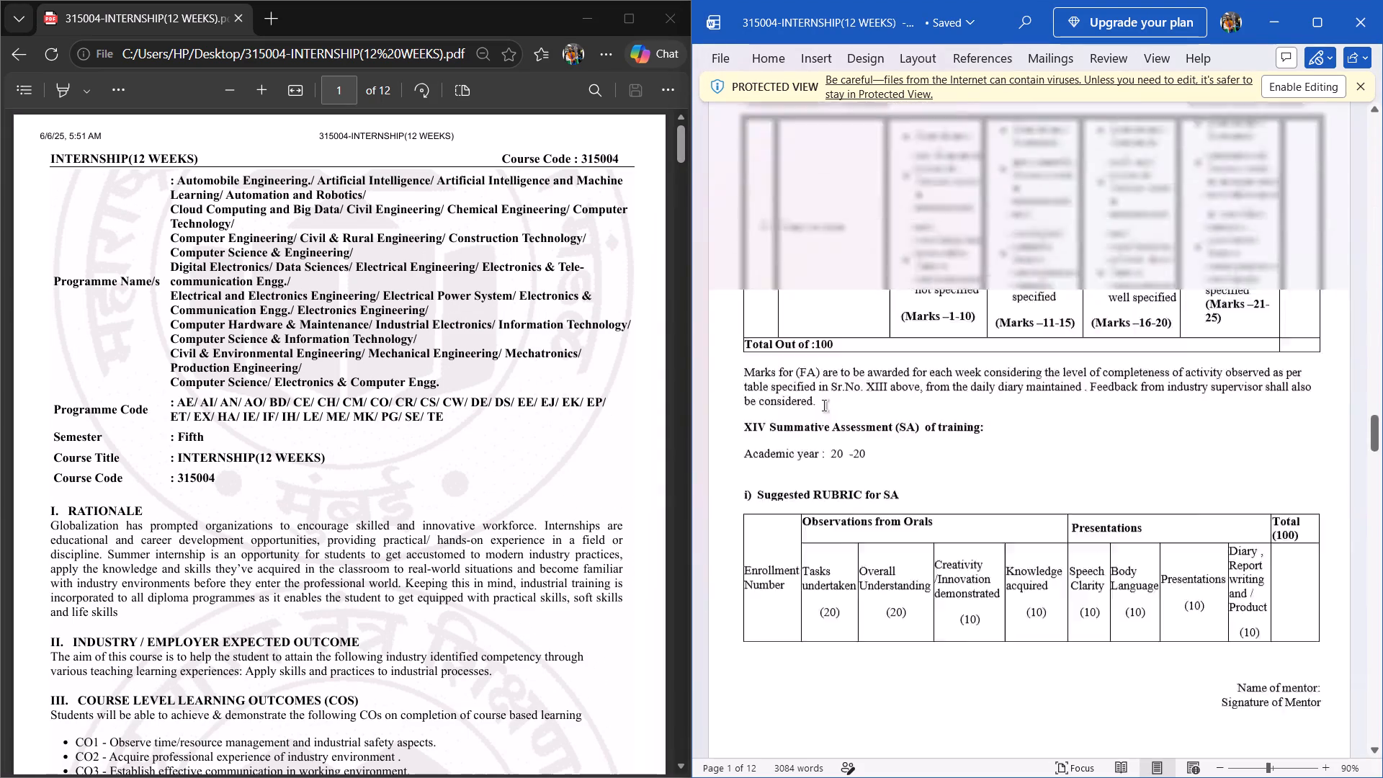
{"action": "scroll", "coordinate": [824, 406], "scroll_direction": "down", "scroll_amount": 20}
{"action": "scroll", "coordinate": [824, 406], "scroll_direction": "down", "scroll_amount": 15}
{"action": "scroll", "coordinate": [824, 406], "scroll_direction": "up", "scroll_amount": 1}
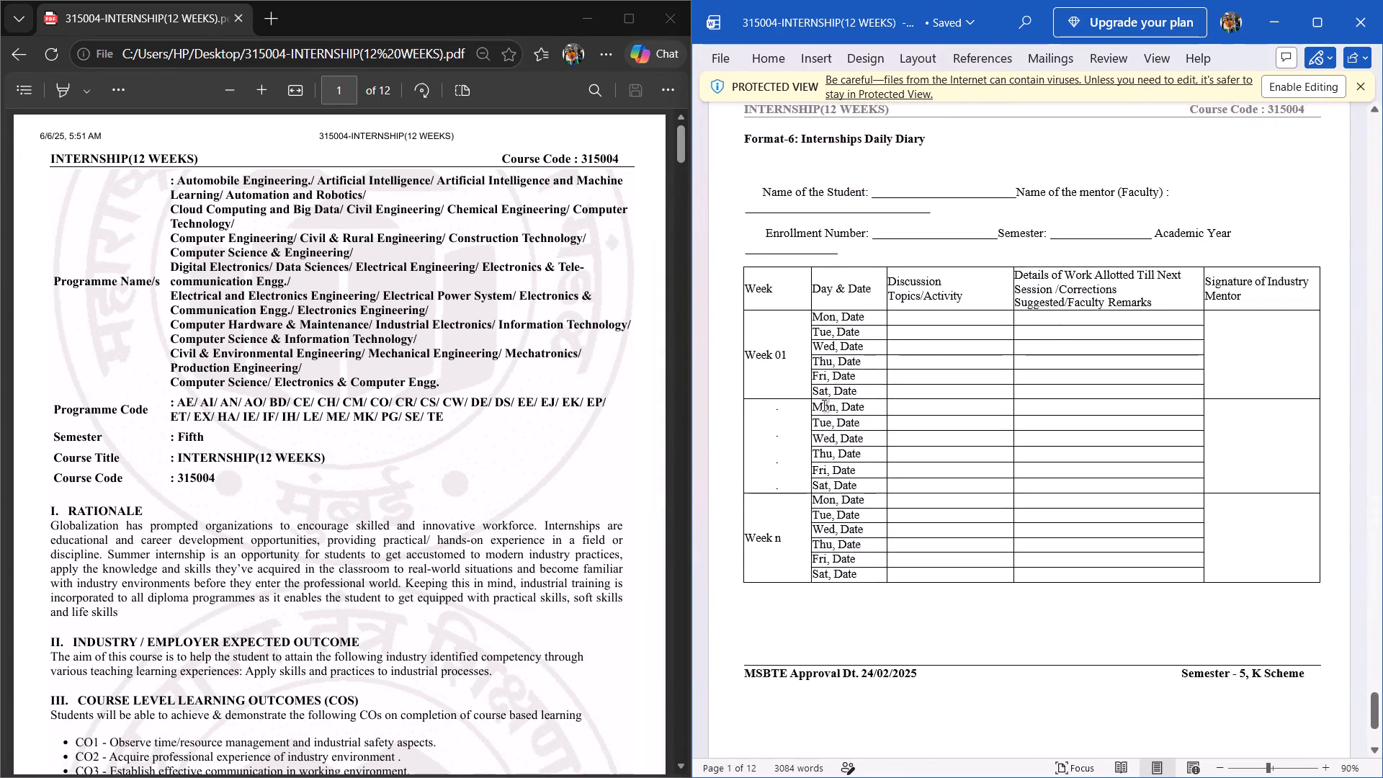
{"action": "scroll", "coordinate": [824, 406], "scroll_direction": "up", "scroll_amount": 1}
{"action": "scroll", "coordinate": [268, 524], "scroll_direction": "down", "scroll_amount": 17}
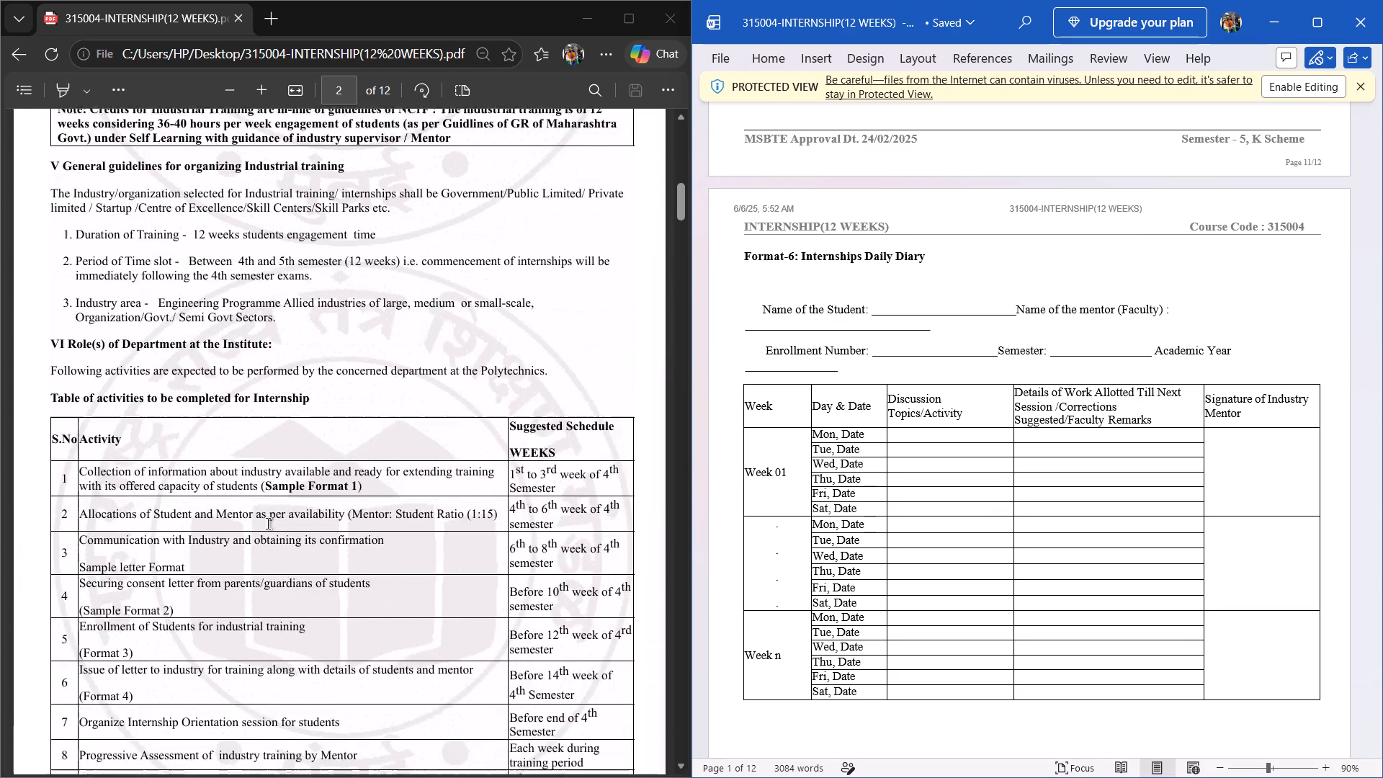
{"action": "scroll", "coordinate": [268, 524], "scroll_direction": "down", "scroll_amount": 20}
{"action": "scroll", "coordinate": [268, 524], "scroll_direction": "down", "scroll_amount": 4}
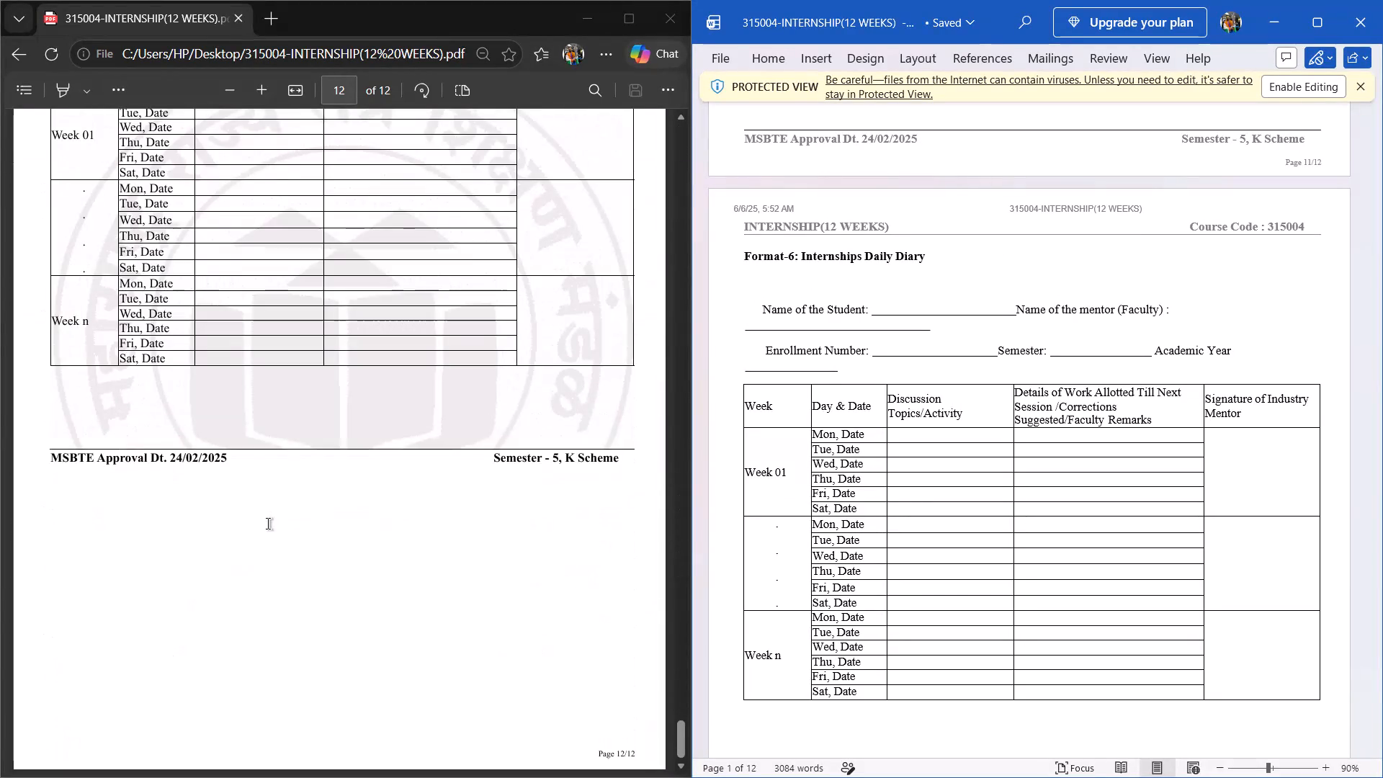
{"action": "scroll", "coordinate": [268, 524], "scroll_direction": "up", "scroll_amount": 1}
{"action": "scroll", "coordinate": [772, 497], "scroll_direction": "down", "scroll_amount": 3}
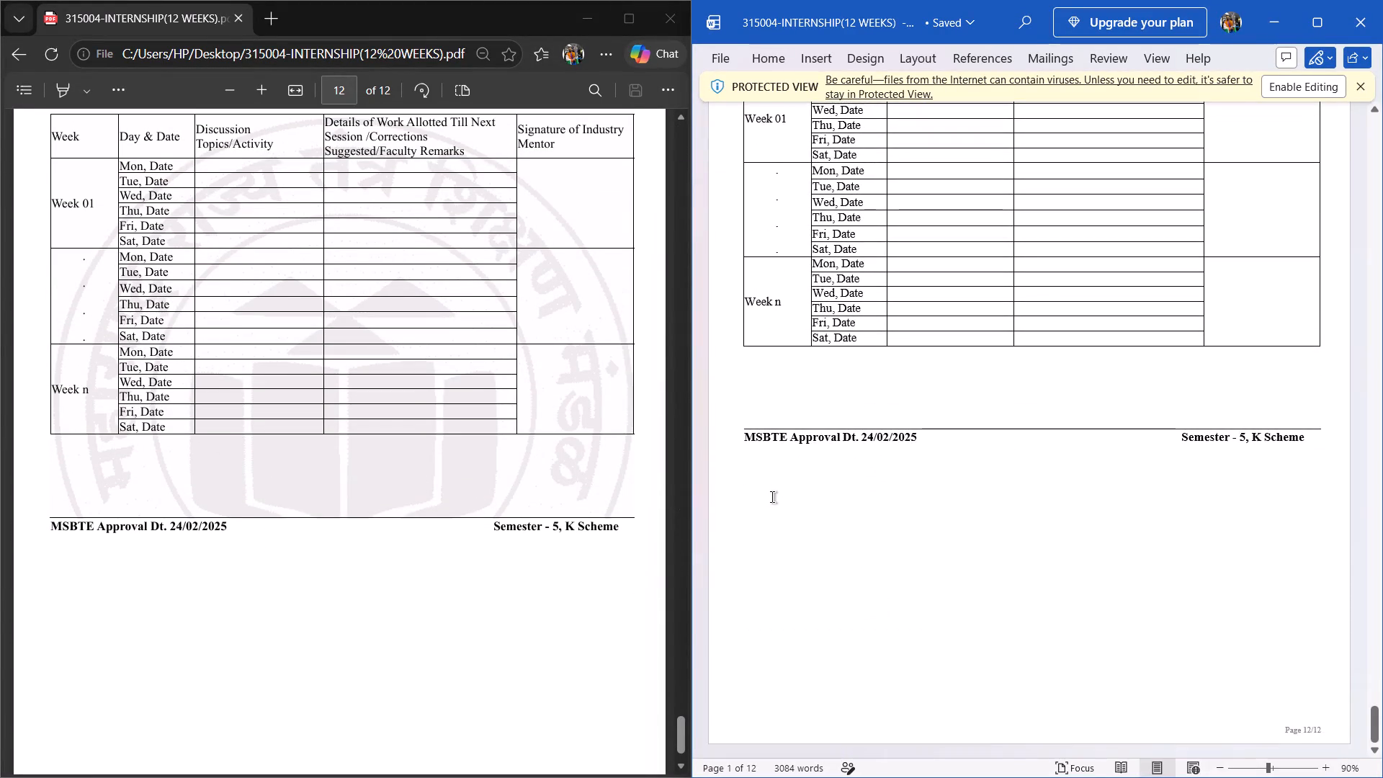
Compare the Format-6: Internships Daily Diary page in the PDF and the Word document, from footer up to header.
{"action": "scroll", "coordinate": [772, 497], "scroll_direction": "up", "scroll_amount": 1}
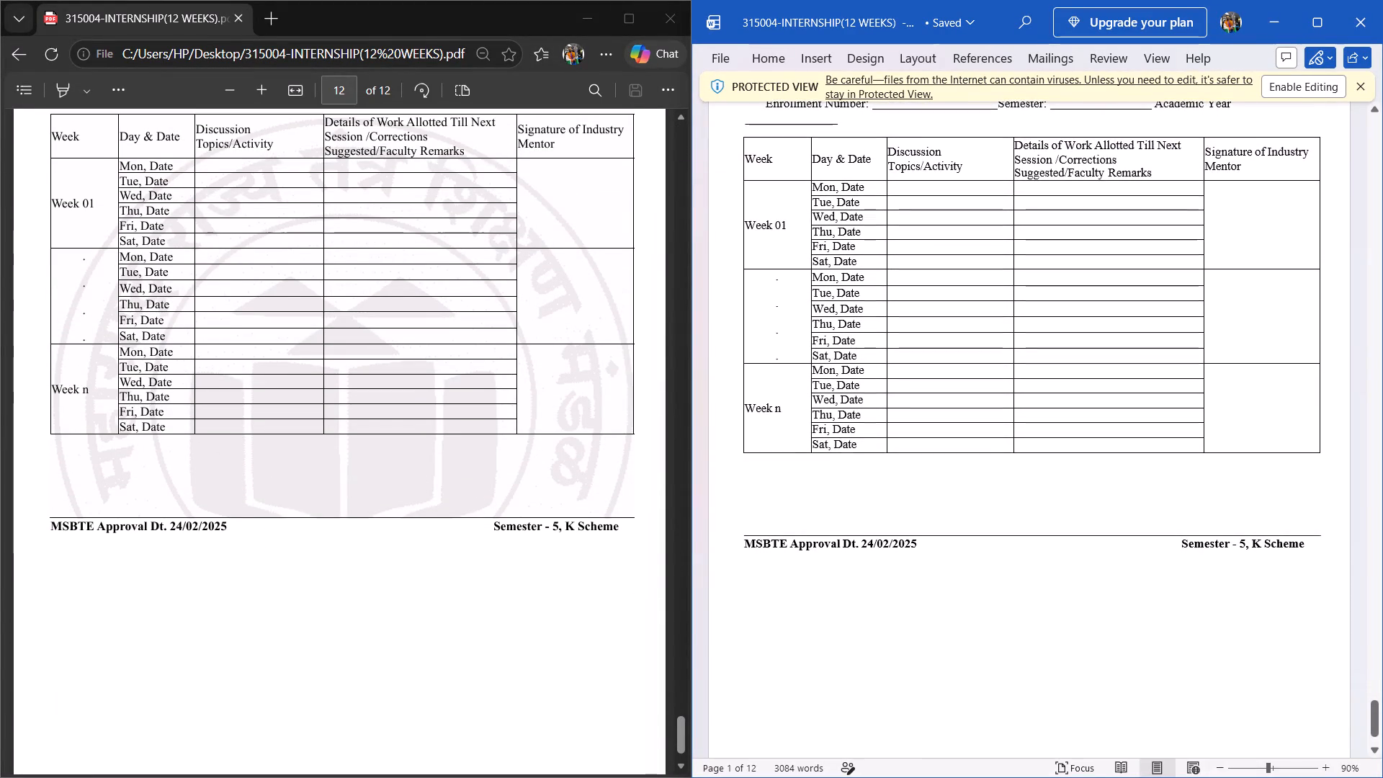
{"action": "scroll", "coordinate": [772, 497], "scroll_direction": "up", "scroll_amount": 1}
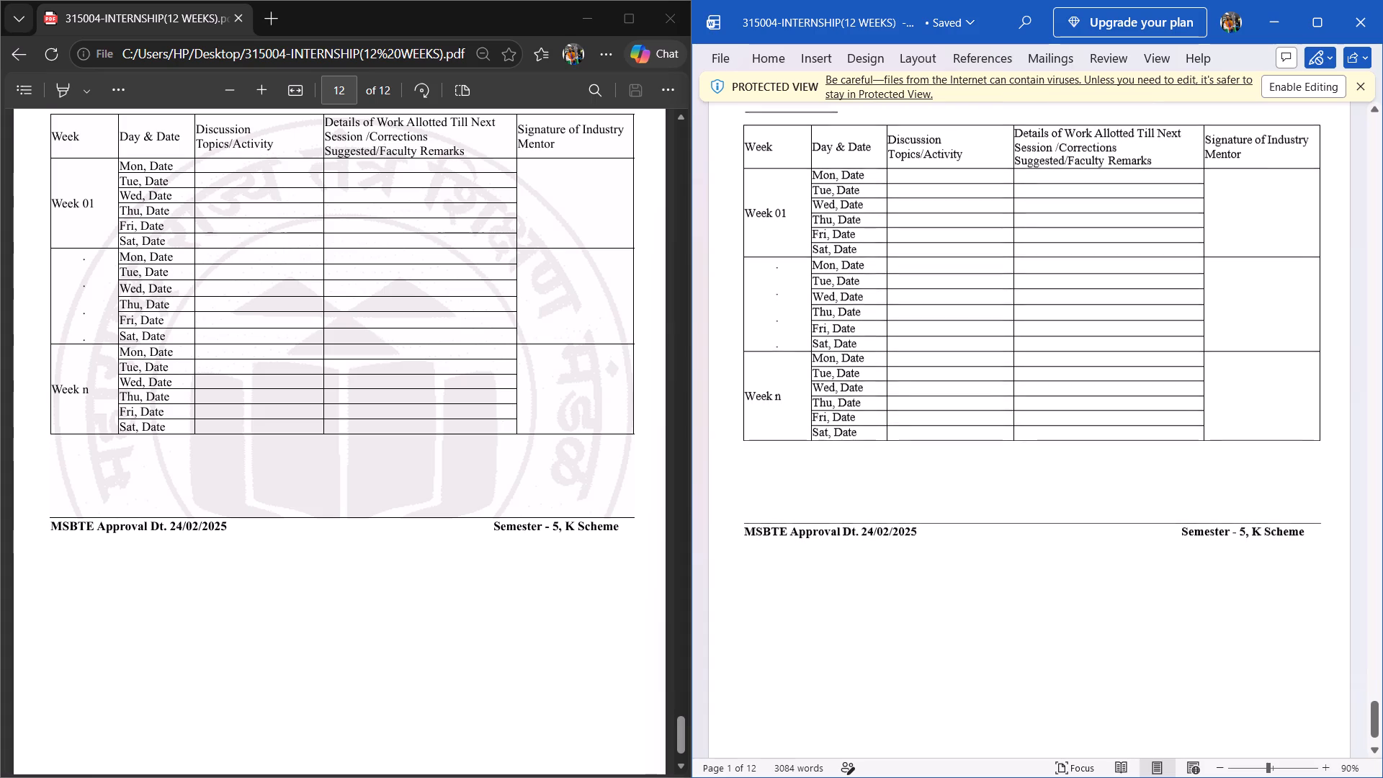
{"action": "scroll", "coordinate": [772, 497], "scroll_direction": "up", "scroll_amount": 1}
{"action": "scroll", "coordinate": [438, 481], "scroll_direction": "up", "scroll_amount": 1}
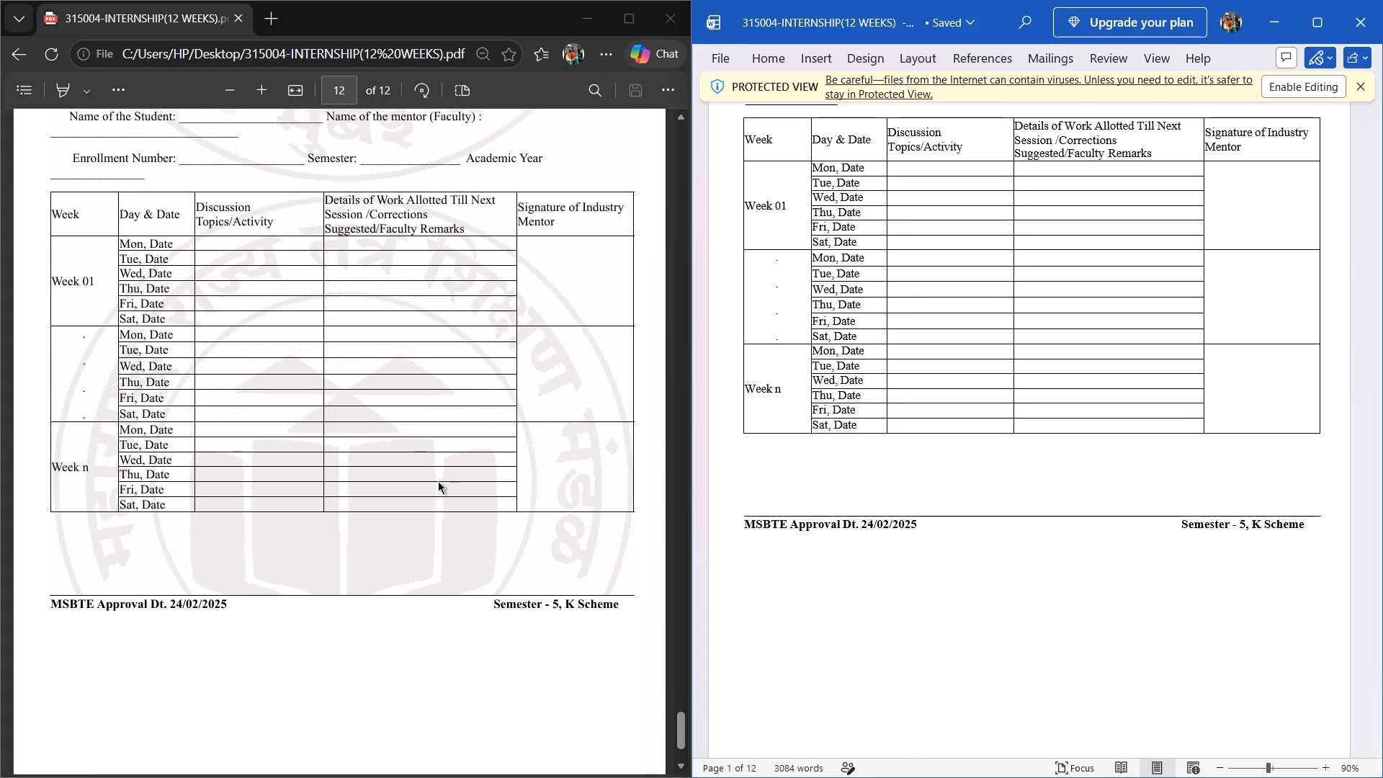
{"action": "scroll", "coordinate": [438, 481], "scroll_direction": "up", "scroll_amount": 1}
{"action": "scroll", "coordinate": [1129, 345], "scroll_direction": "up", "scroll_amount": 1}
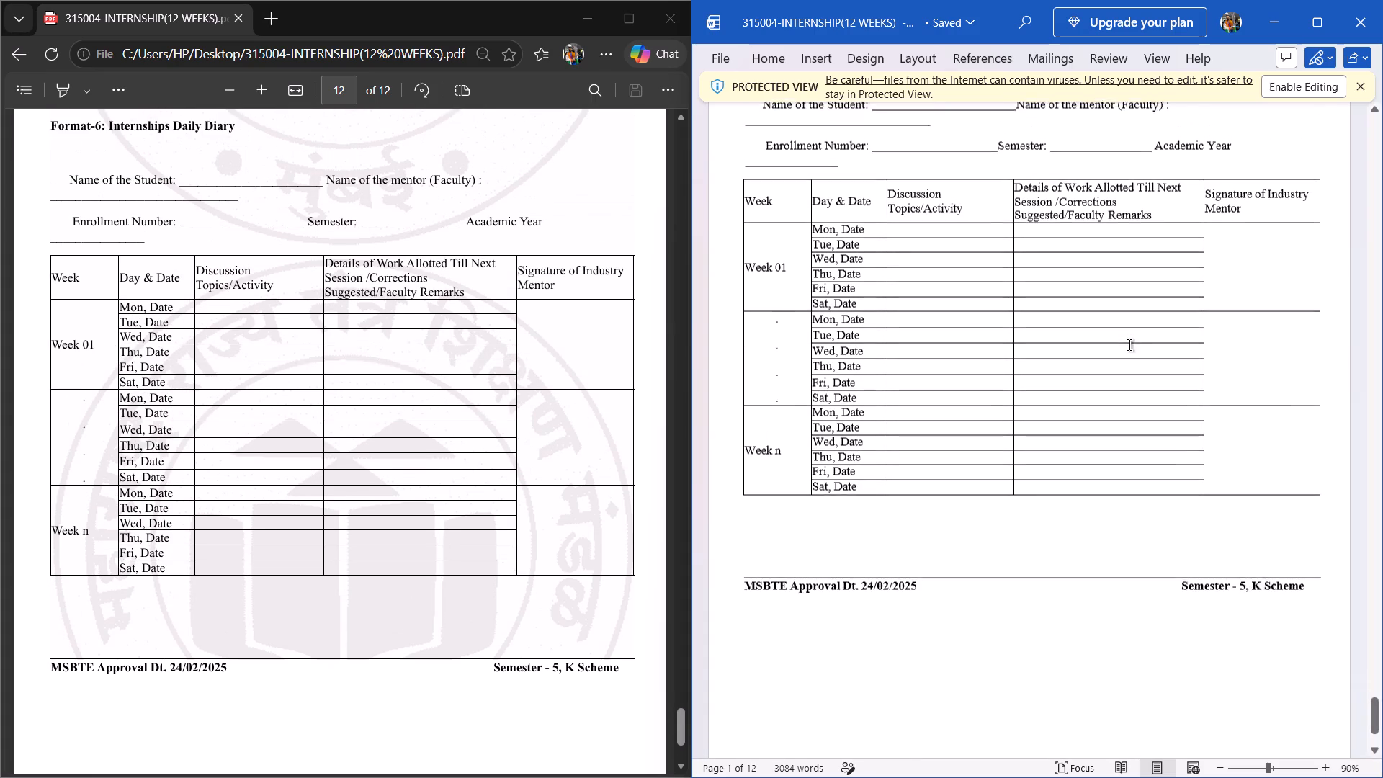
{"action": "scroll", "coordinate": [1129, 345], "scroll_direction": "up", "scroll_amount": 2}
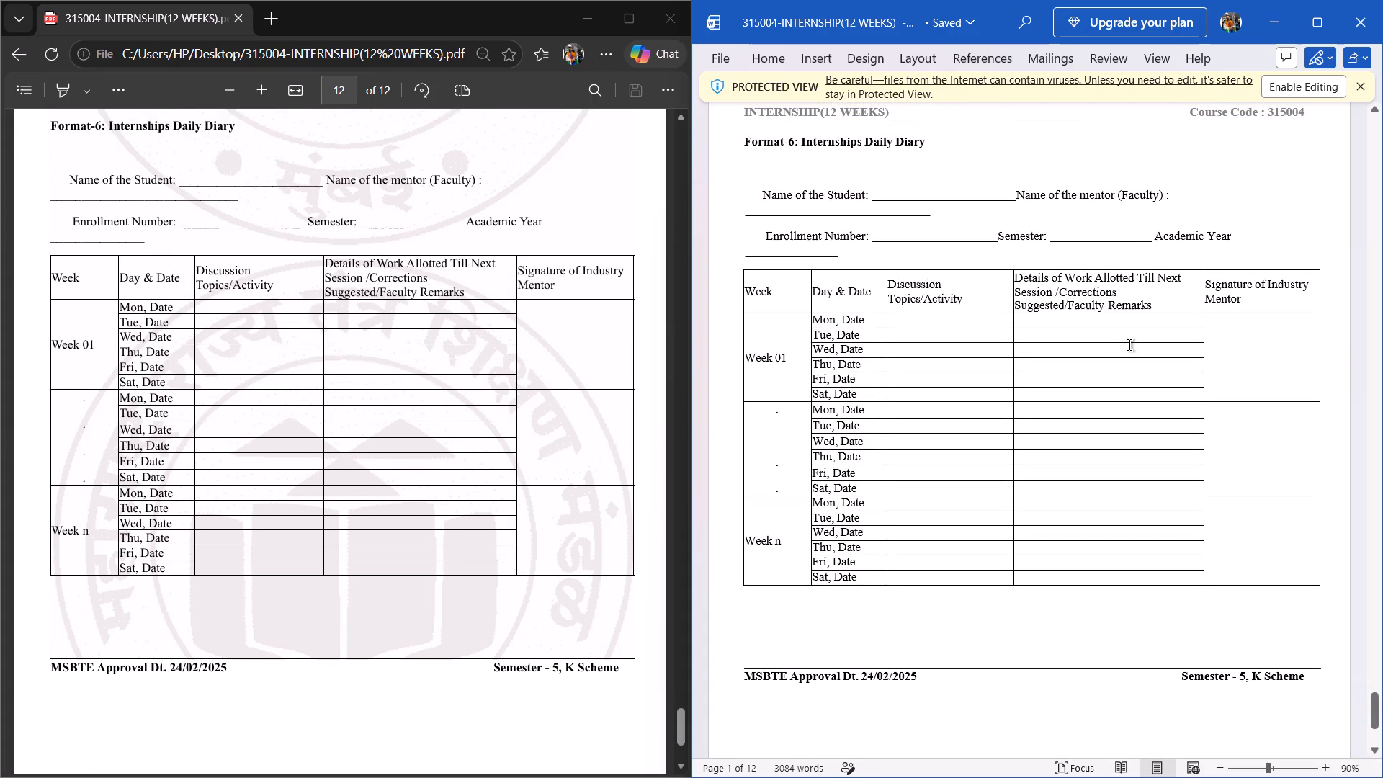
{"action": "scroll", "coordinate": [1129, 345], "scroll_direction": "up", "scroll_amount": 1}
{"action": "scroll", "coordinate": [444, 308], "scroll_direction": "up", "scroll_amount": 1}
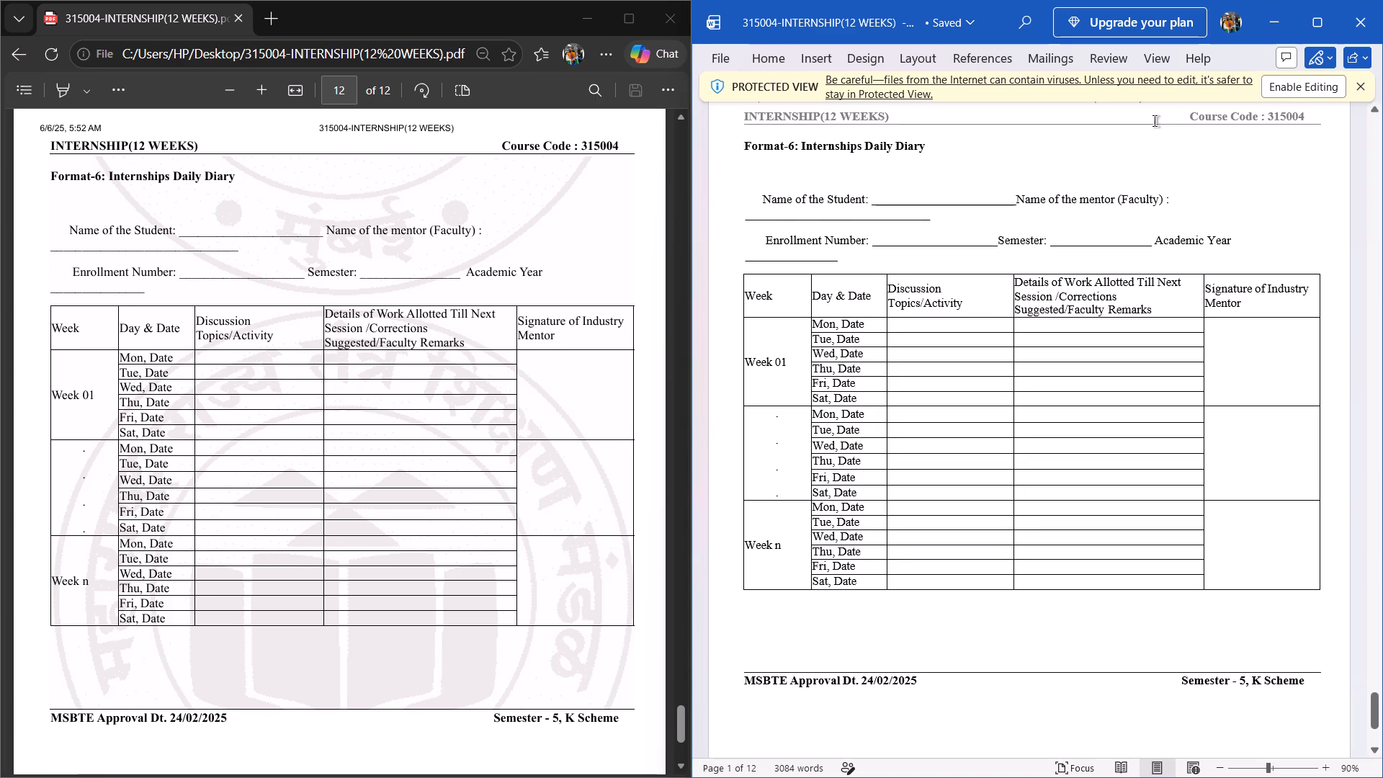
{"action": "scroll", "coordinate": [1157, 141], "scroll_direction": "up", "scroll_amount": 1}
{"action": "scroll", "coordinate": [771, 238], "scroll_direction": "up", "scroll_amount": 1}
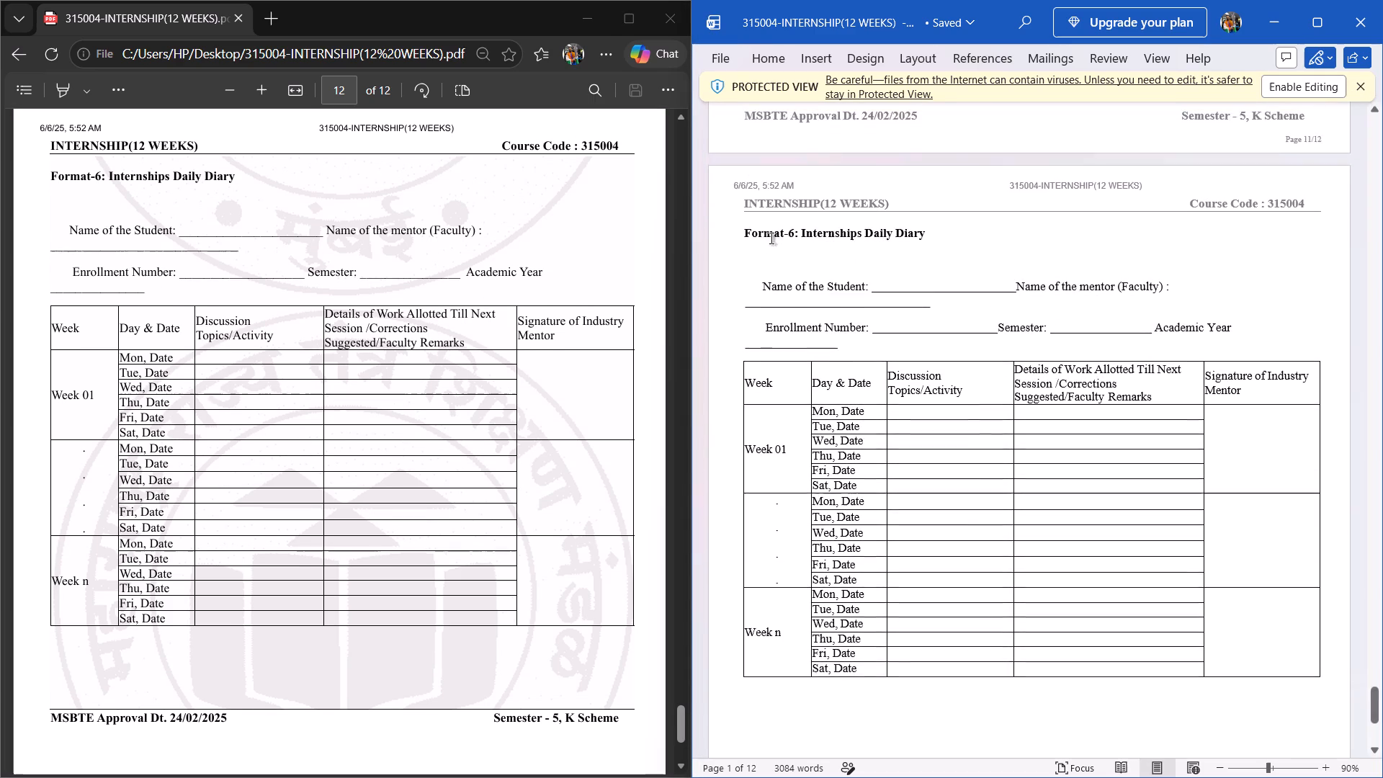
{"action": "scroll", "coordinate": [771, 238], "scroll_direction": "up", "scroll_amount": 1}
{"action": "scroll", "coordinate": [328, 225], "scroll_direction": "up", "scroll_amount": 1}
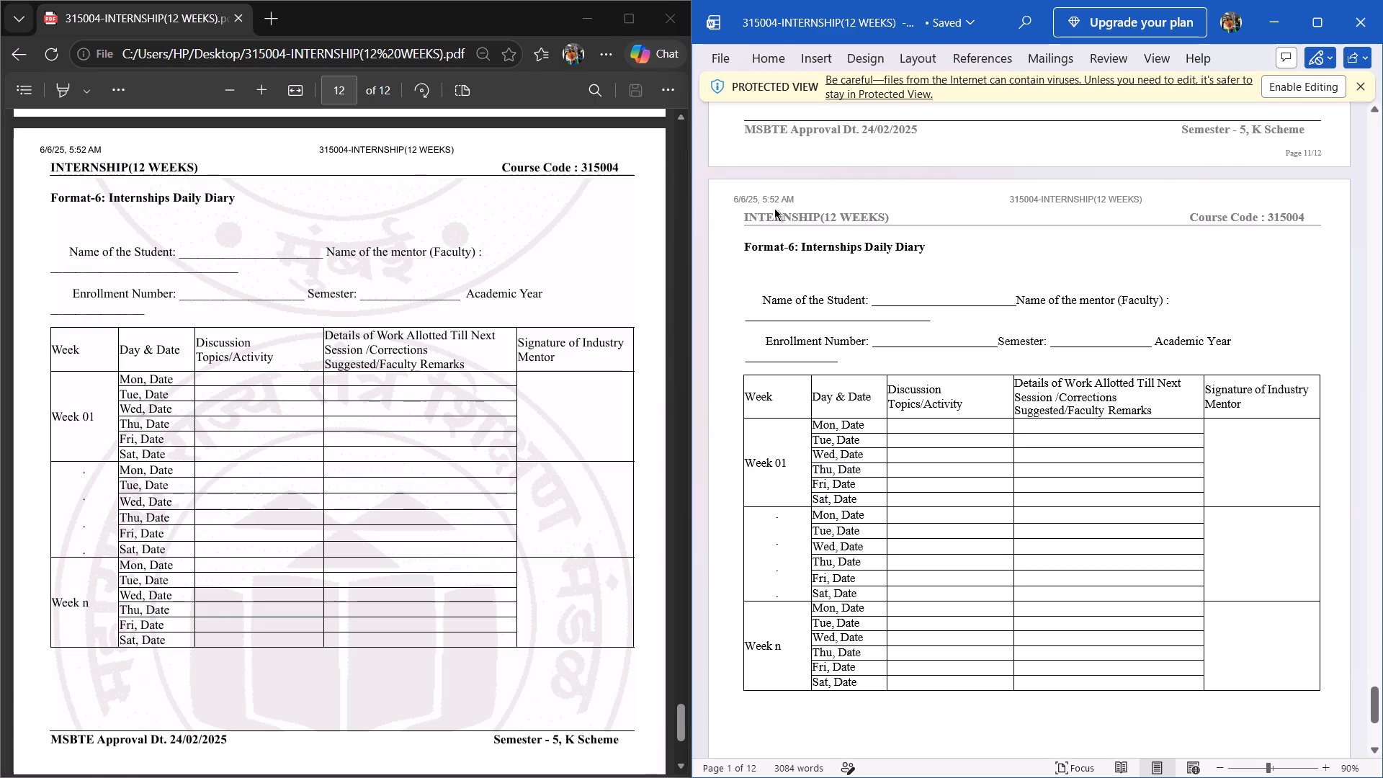
Compare page 11, the student undertaking letter for industrial training, and its footer between the PDF and the Word document.
{"action": "scroll", "coordinate": [680, 222], "scroll_direction": "up", "scroll_amount": 1}
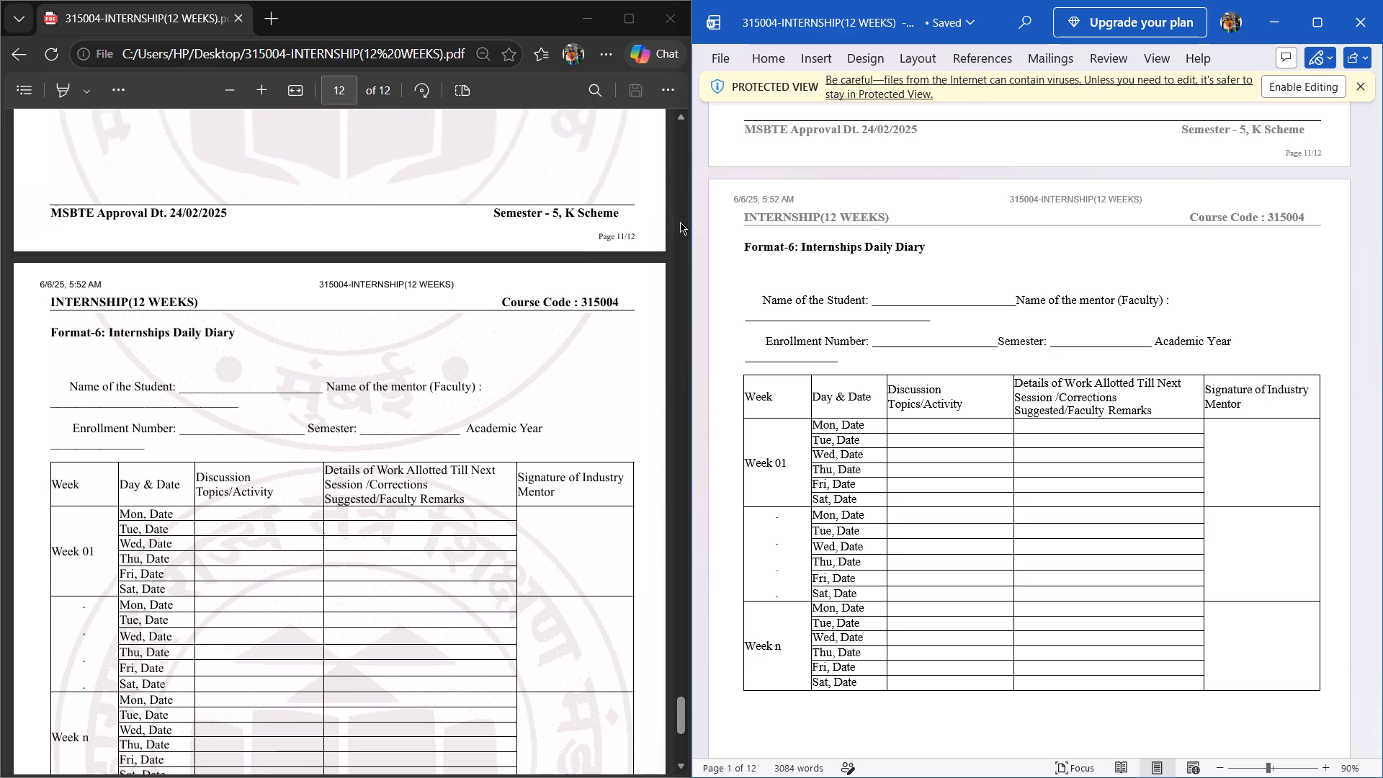
{"action": "scroll", "coordinate": [680, 222], "scroll_direction": "up", "scroll_amount": 1}
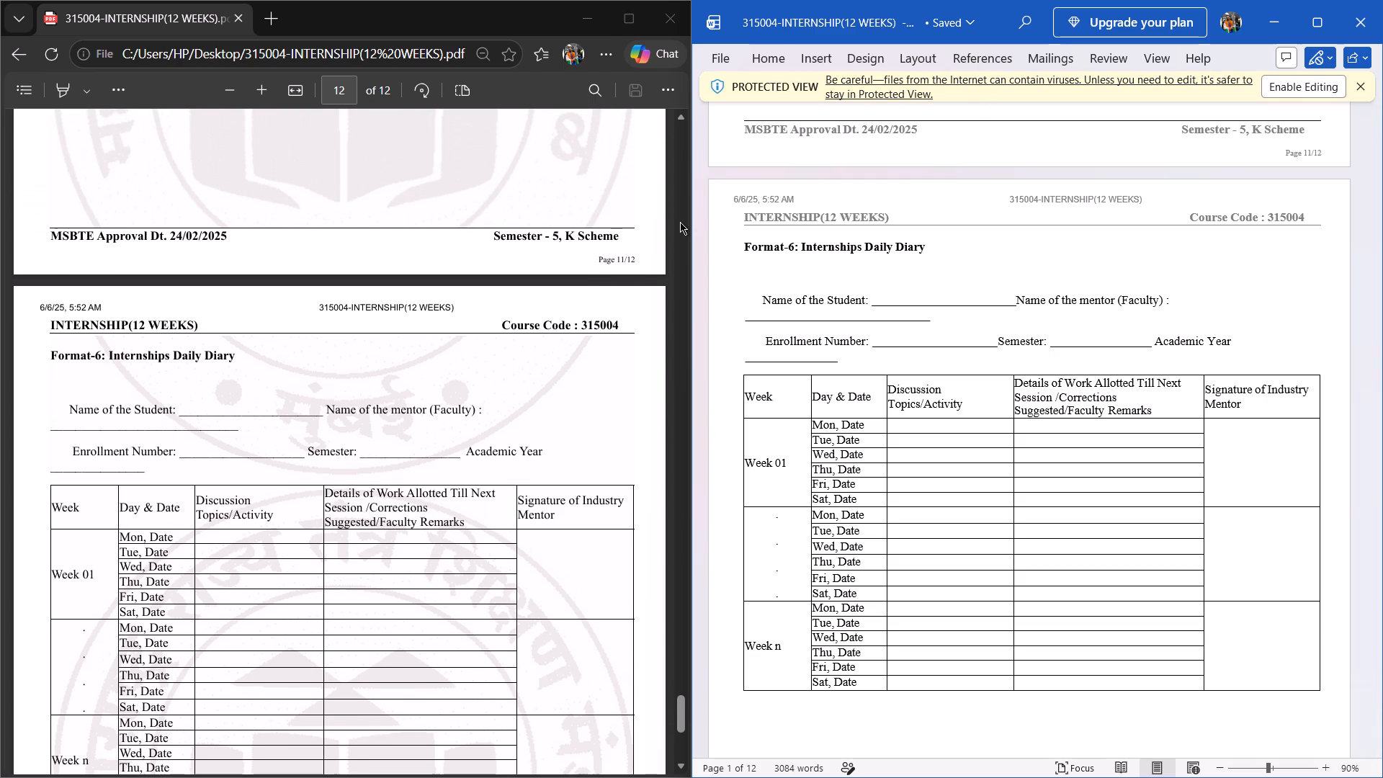
{"action": "scroll", "coordinate": [680, 222], "scroll_direction": "up", "scroll_amount": 4}
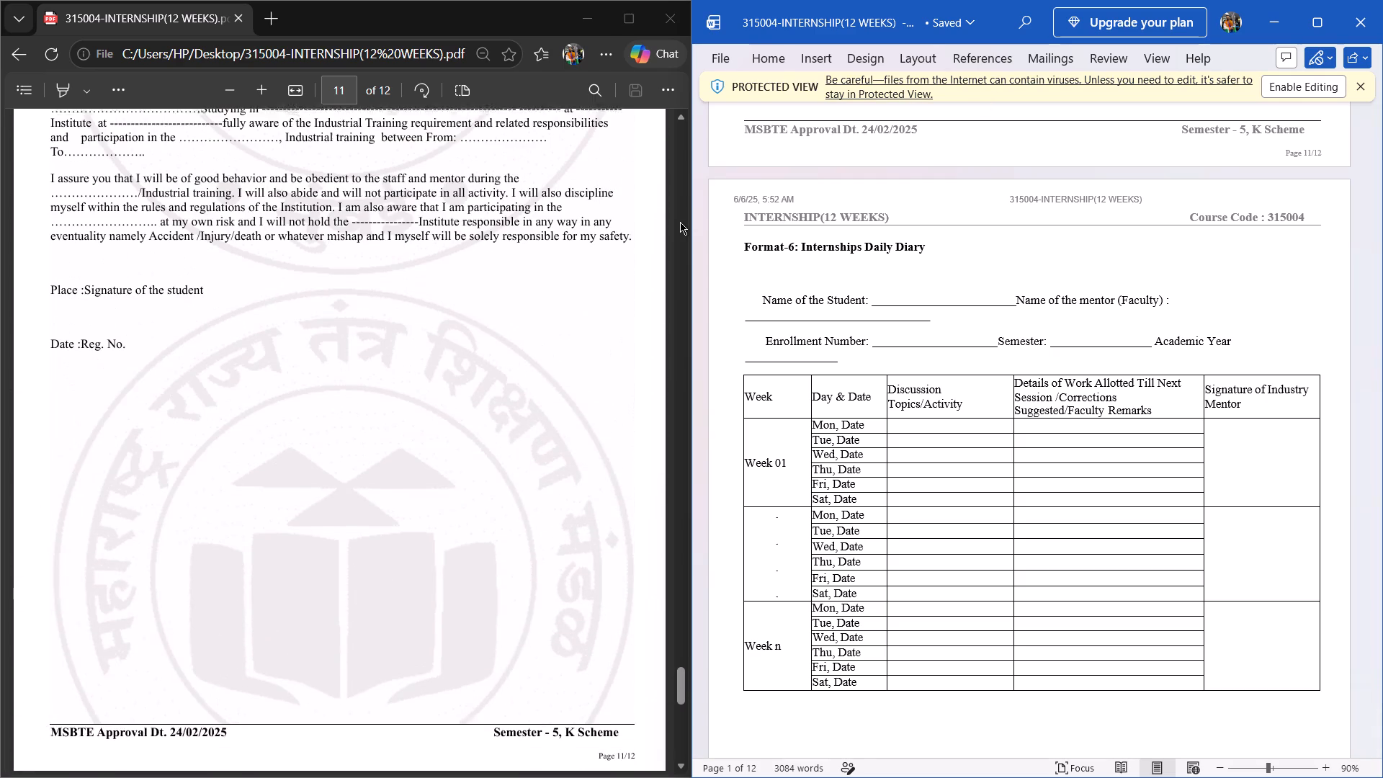
{"action": "scroll", "coordinate": [680, 222], "scroll_direction": "up", "scroll_amount": 1}
{"action": "scroll", "coordinate": [1062, 135], "scroll_direction": "up", "scroll_amount": 5}
{"action": "scroll", "coordinate": [1062, 135], "scroll_direction": "down", "scroll_amount": 1}
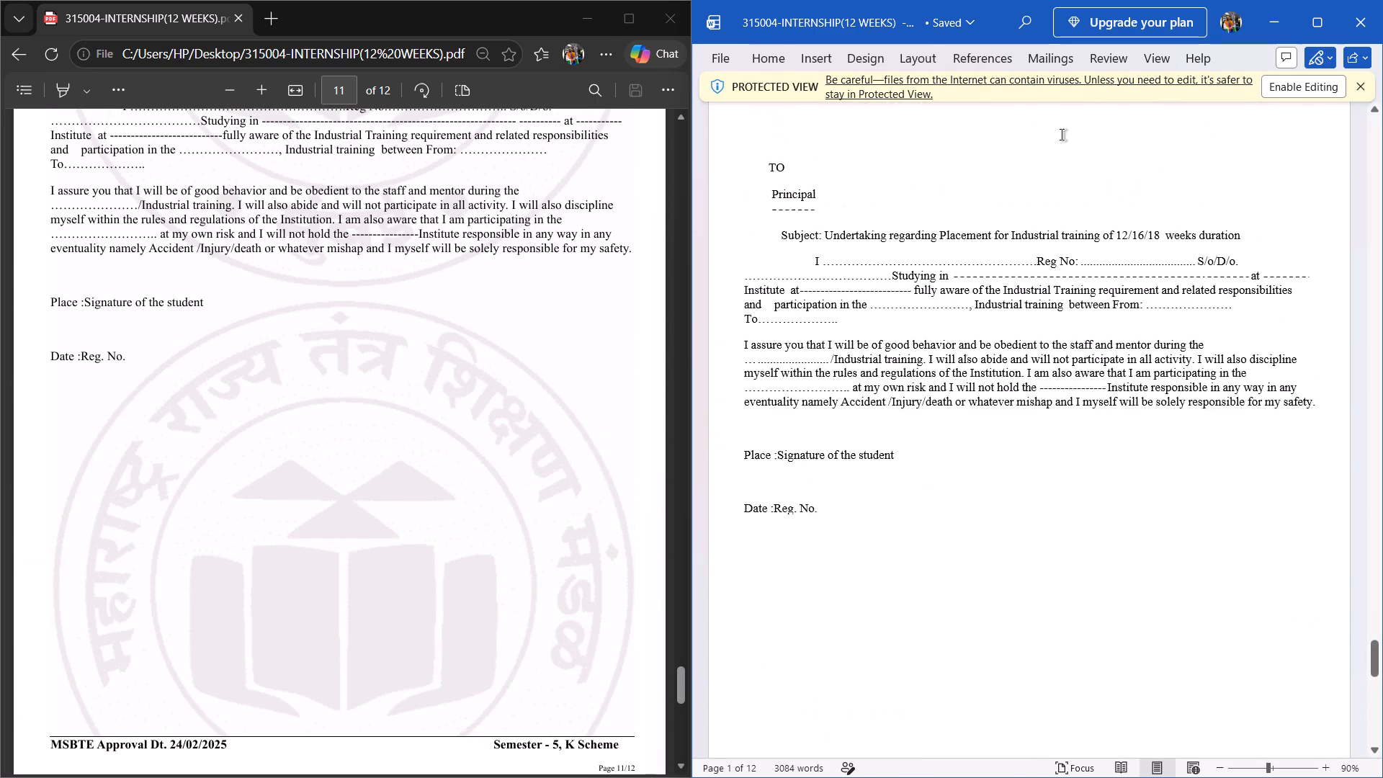
{"action": "scroll", "coordinate": [1062, 135], "scroll_direction": "down", "scroll_amount": 1}
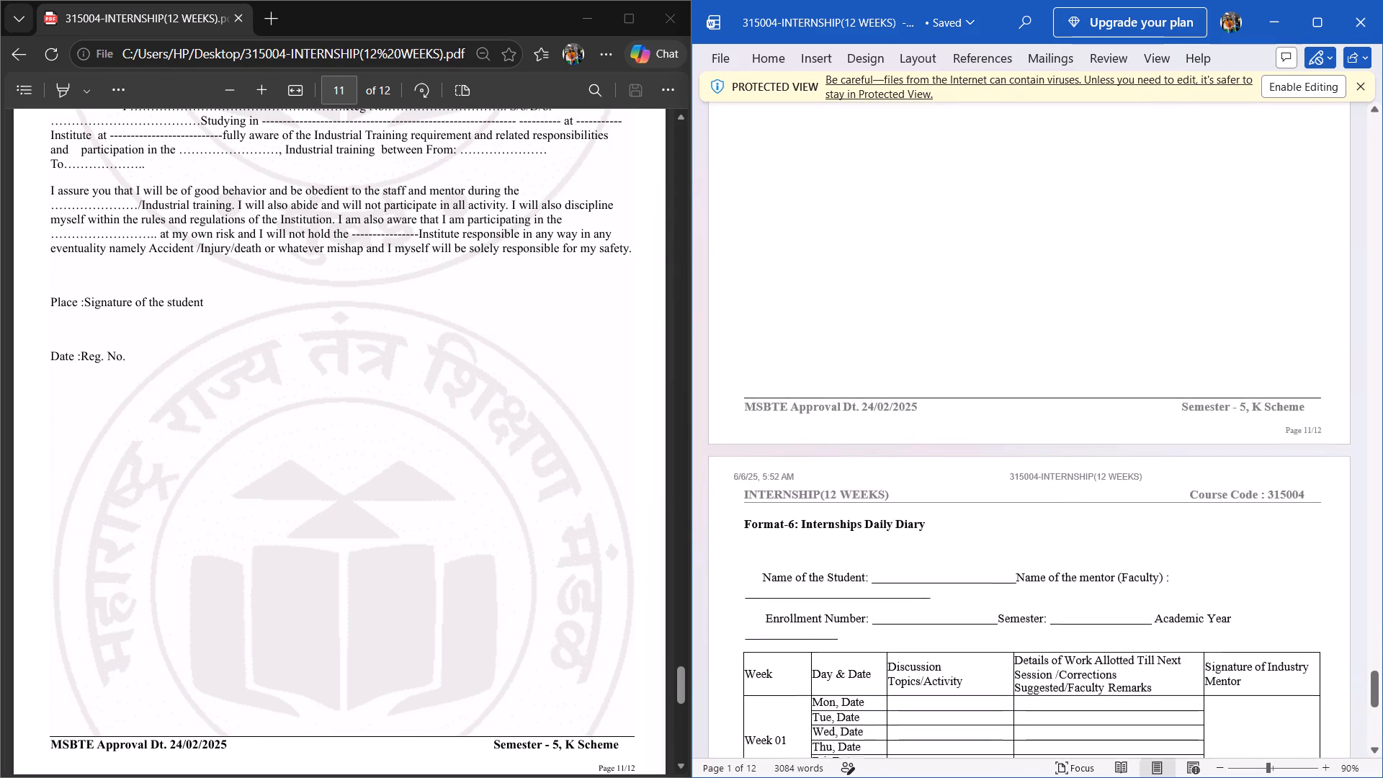
Enable editing for the converted Word document and maximize its window.
{"action": "left_click", "coordinate": [1307, 96]}
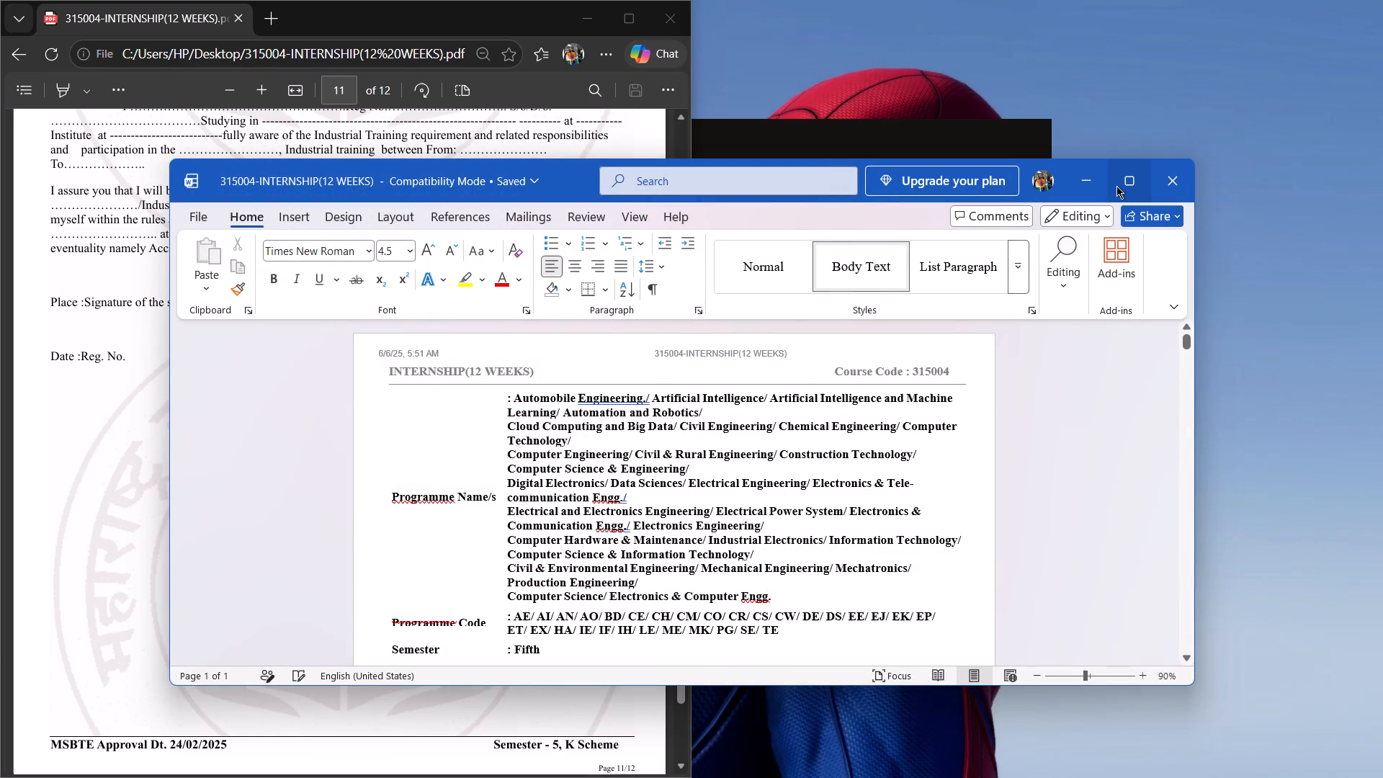
{"action": "left_click", "coordinate": [1116, 186]}
{"action": "left_click", "coordinate": [1116, 186]}
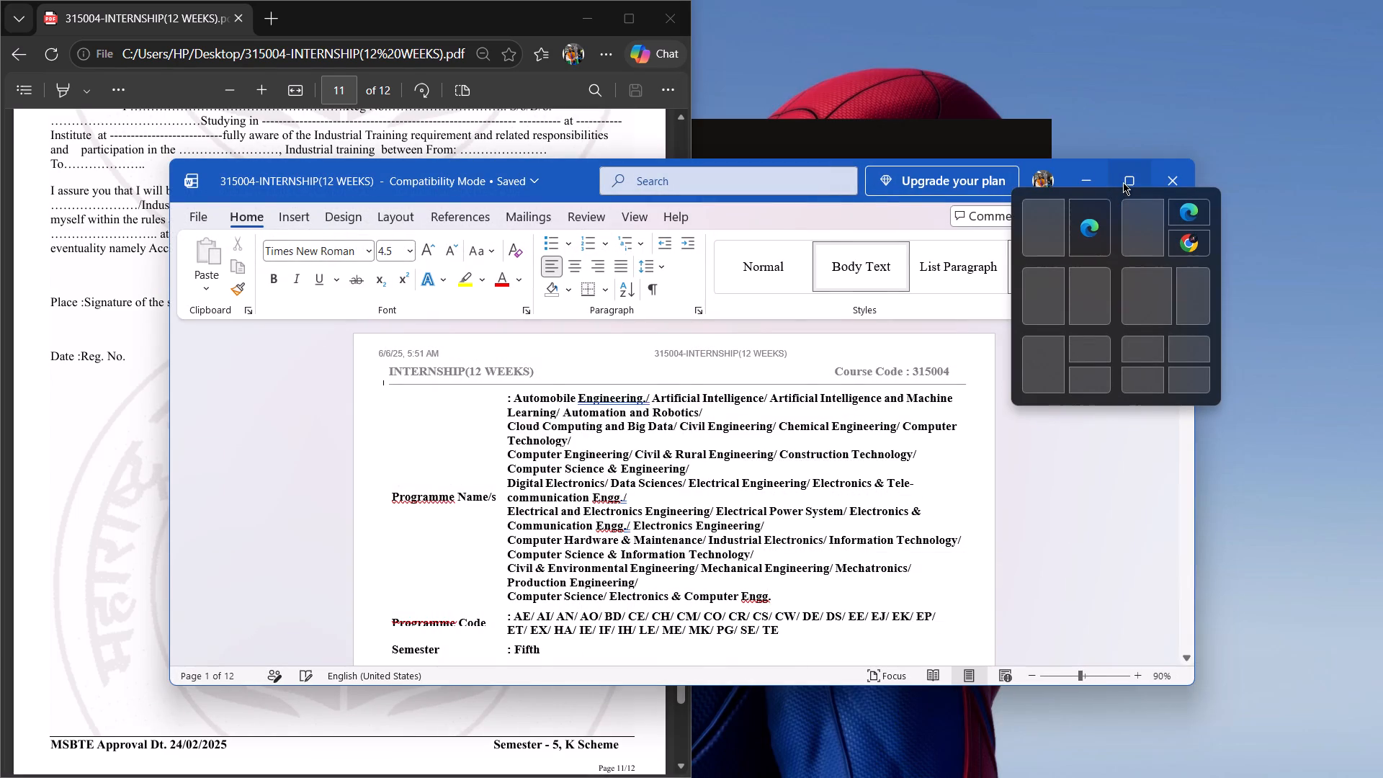
{"action": "left_click", "coordinate": [1123, 182]}
Delete the first page's body content, from the programme details through the Teaching-Learning & Assessment Scheme table, keeping the header and footer.
{"action": "scroll", "coordinate": [831, 331], "scroll_direction": "up", "scroll_amount": 1}
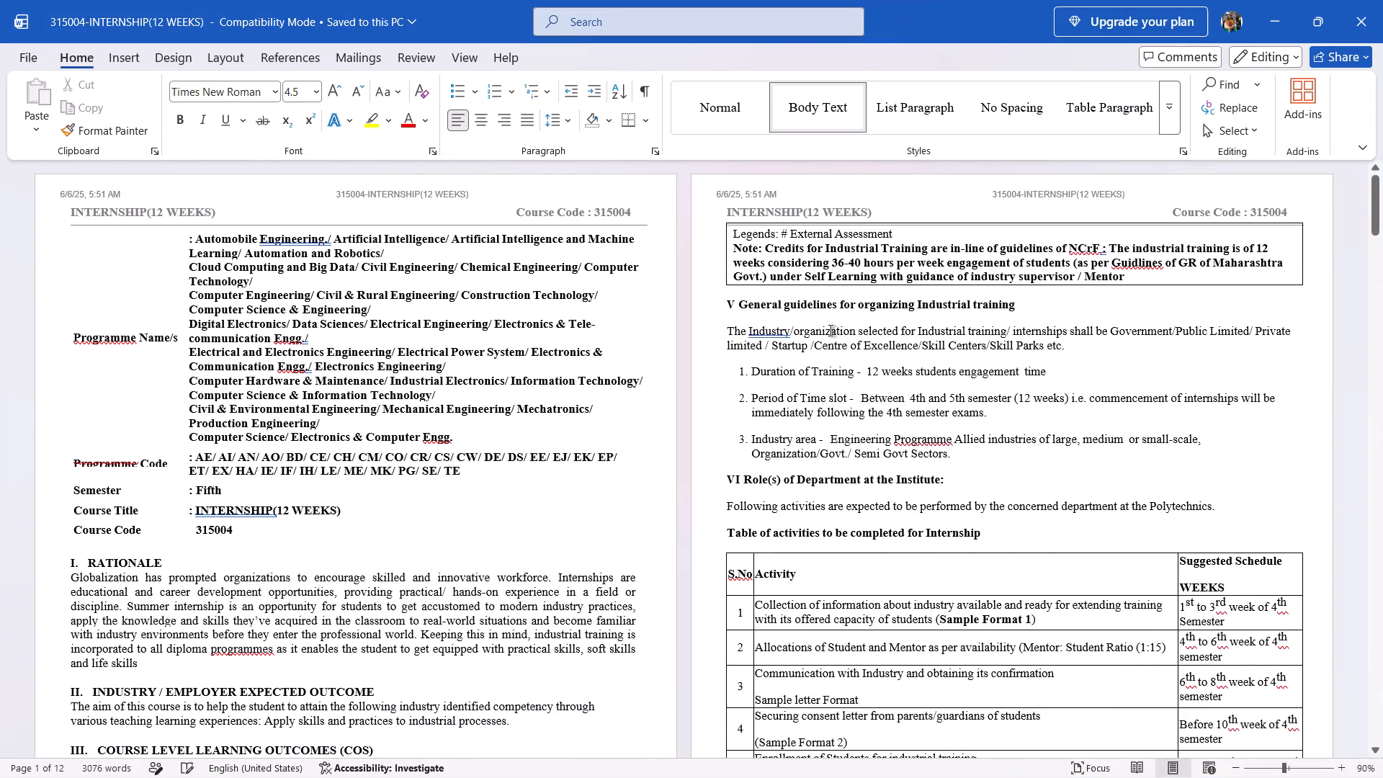
{"action": "scroll", "coordinate": [831, 331], "scroll_direction": "up", "scroll_amount": 2, "text": "ctrl"}
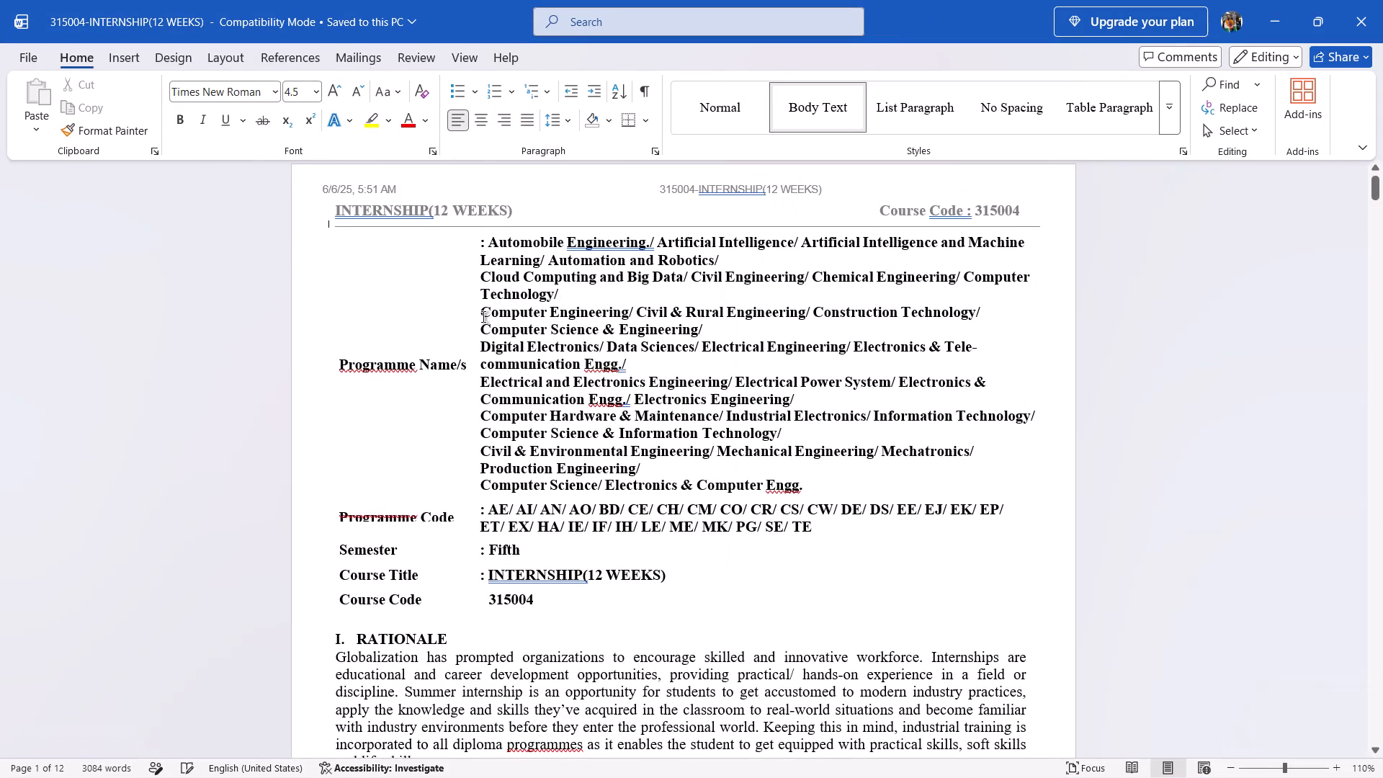
{"action": "scroll", "coordinate": [483, 317], "scroll_direction": "up", "scroll_amount": 1}
{"action": "left_click", "coordinate": [332, 215]}
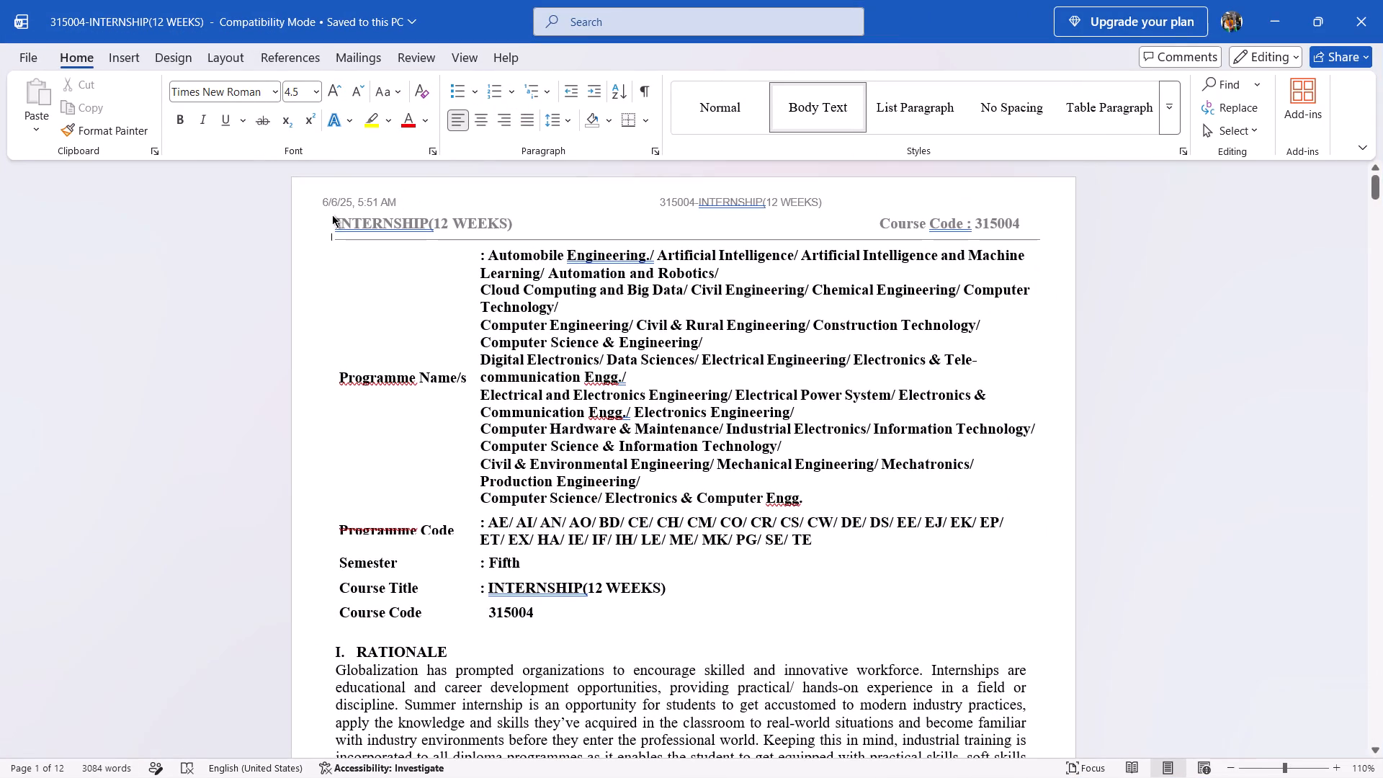
{"action": "left_click_drag", "start_coordinate": [332, 215], "coordinate": [684, 671]}
{"action": "key", "text": "BackSpace"}
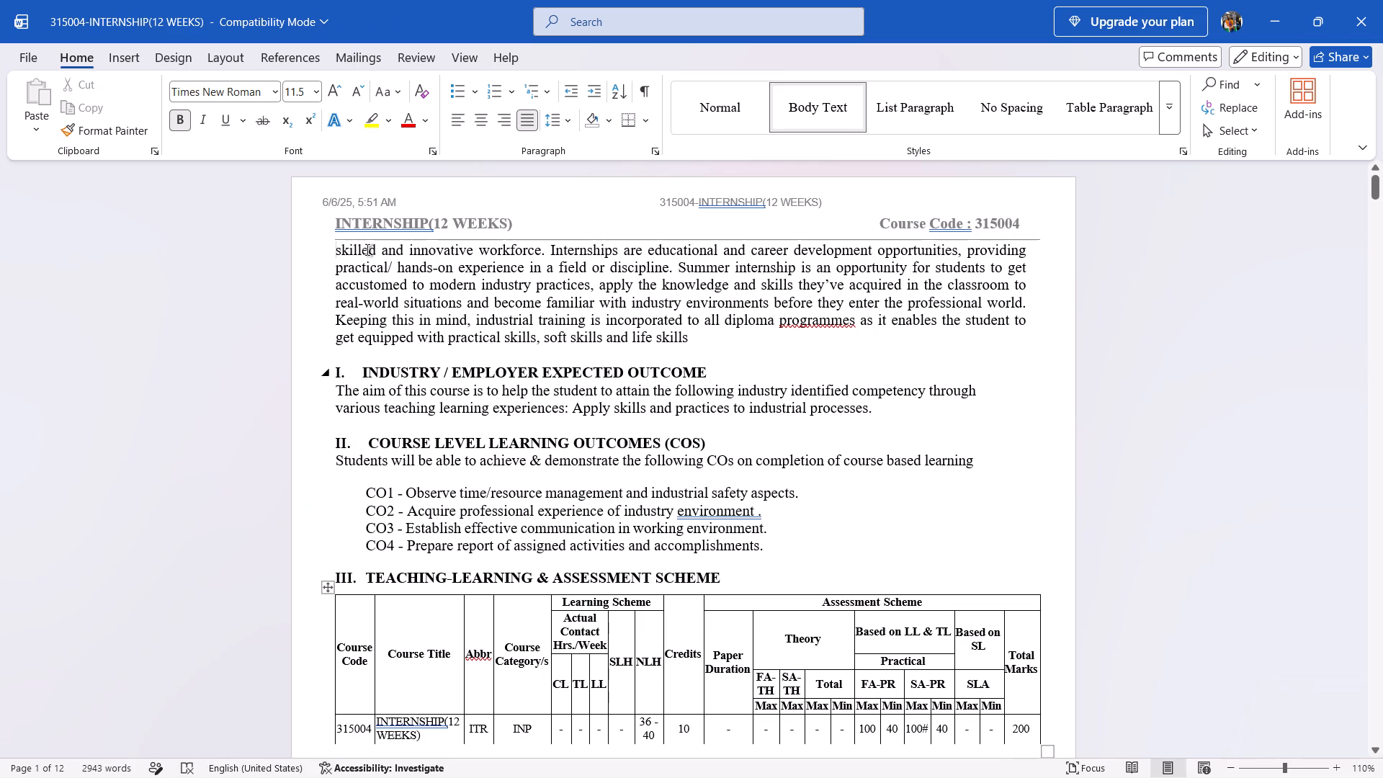
{"action": "left_click_drag", "start_coordinate": [336, 252], "coordinate": [796, 730]}
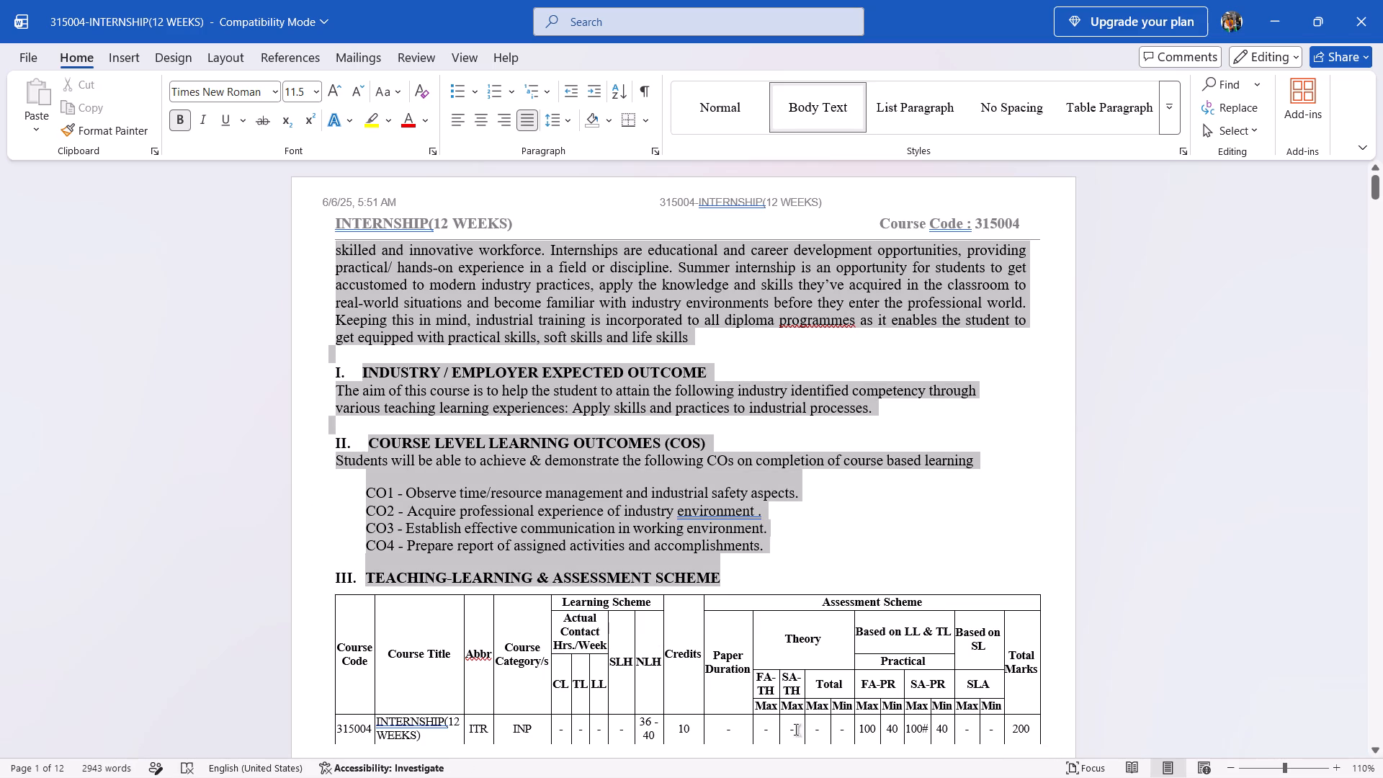
{"action": "left_click_drag", "start_coordinate": [796, 730], "coordinate": [792, 777]}
{"action": "key", "text": "BackSpace"}
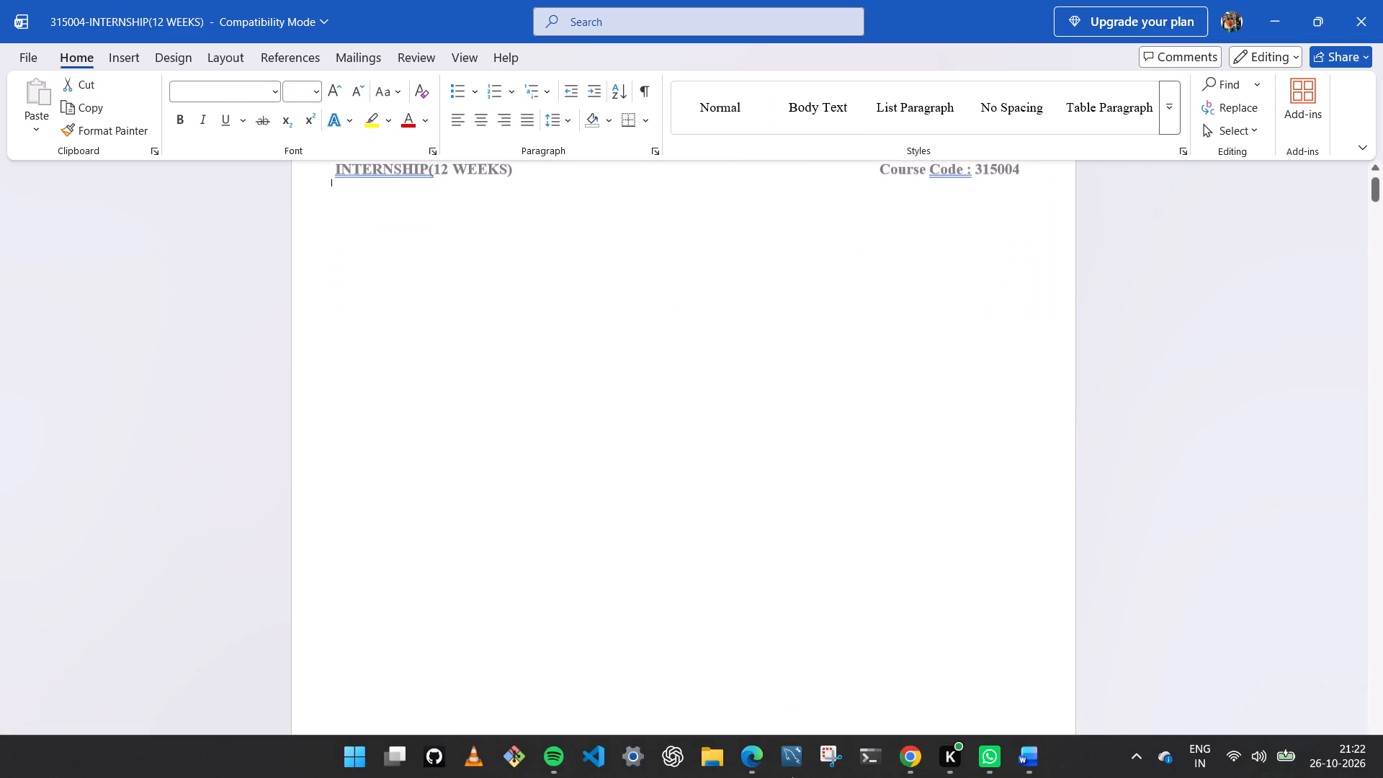
{"action": "scroll", "coordinate": [792, 777], "scroll_direction": "up", "scroll_amount": 2}
{"action": "key", "text": "BackSpace"}
{"action": "key", "text": "BackSpace"}
{"action": "key", "text": "BackSpace"}
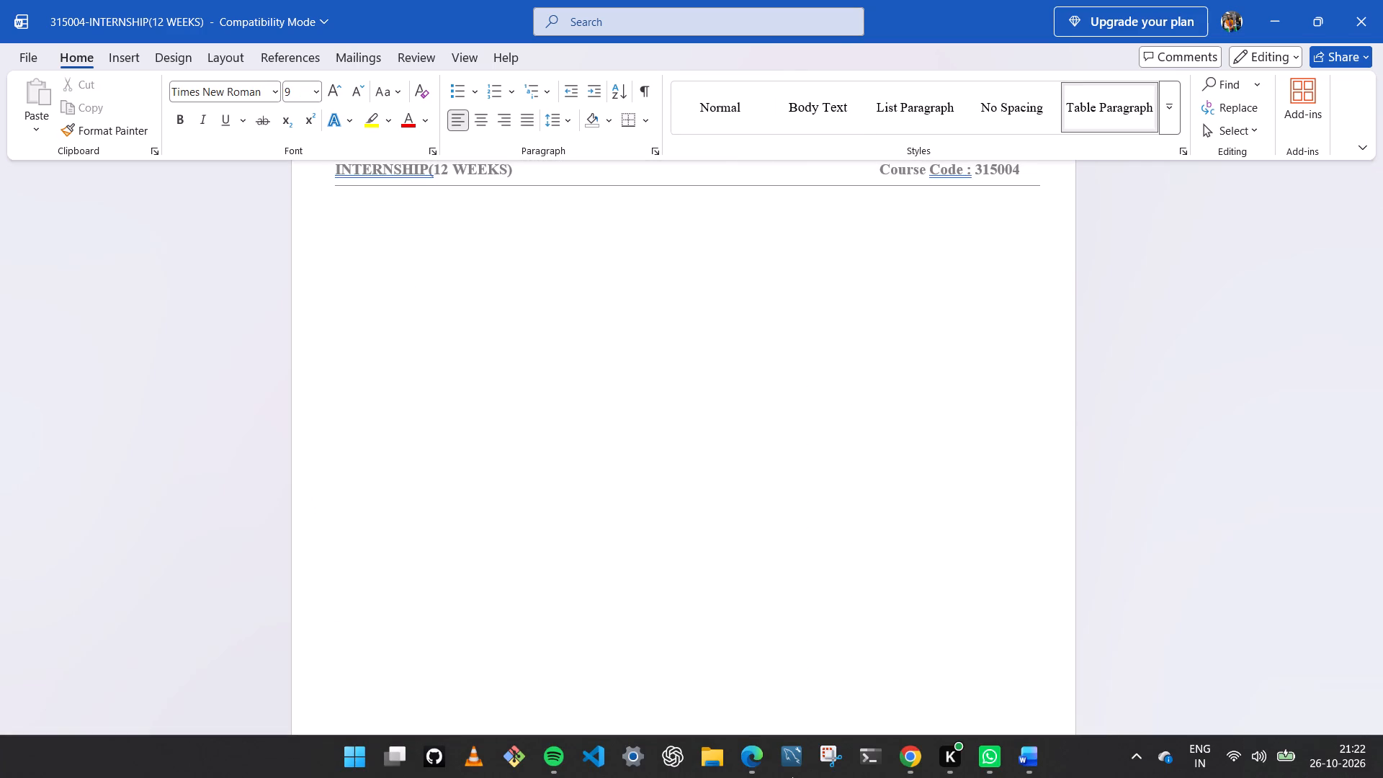
{"action": "scroll", "coordinate": [794, 721], "scroll_direction": "up", "scroll_amount": 4}
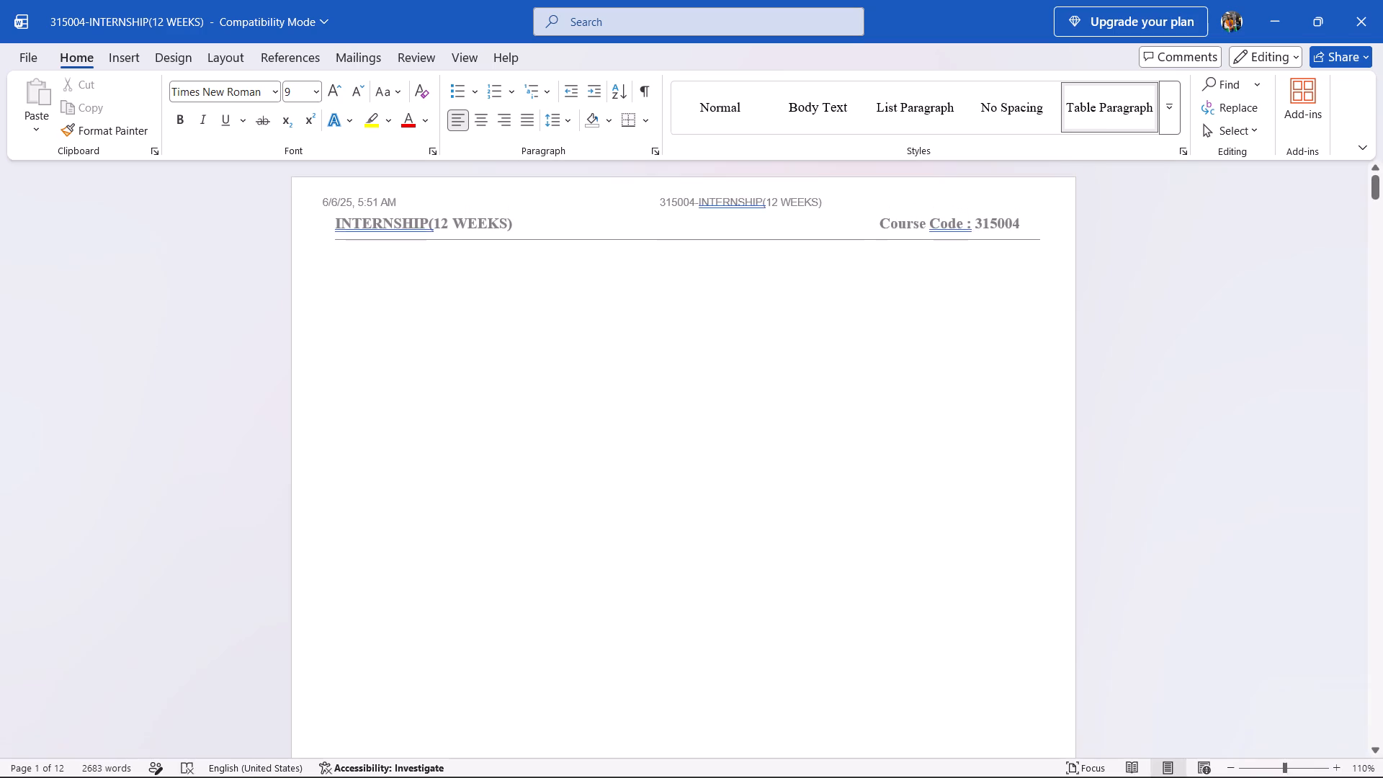
Delete the body content from the Legends note on page 2 past the start of section XI, Tentative week wise schedule of Industry Training.
{"action": "scroll", "coordinate": [794, 721], "scroll_direction": "down", "scroll_amount": 6}
{"action": "scroll", "coordinate": [794, 721], "scroll_direction": "up", "scroll_amount": 1}
{"action": "scroll", "coordinate": [794, 721], "scroll_direction": "down", "scroll_amount": 1}
{"action": "scroll", "coordinate": [794, 721], "scroll_direction": "up", "scroll_amount": 1}
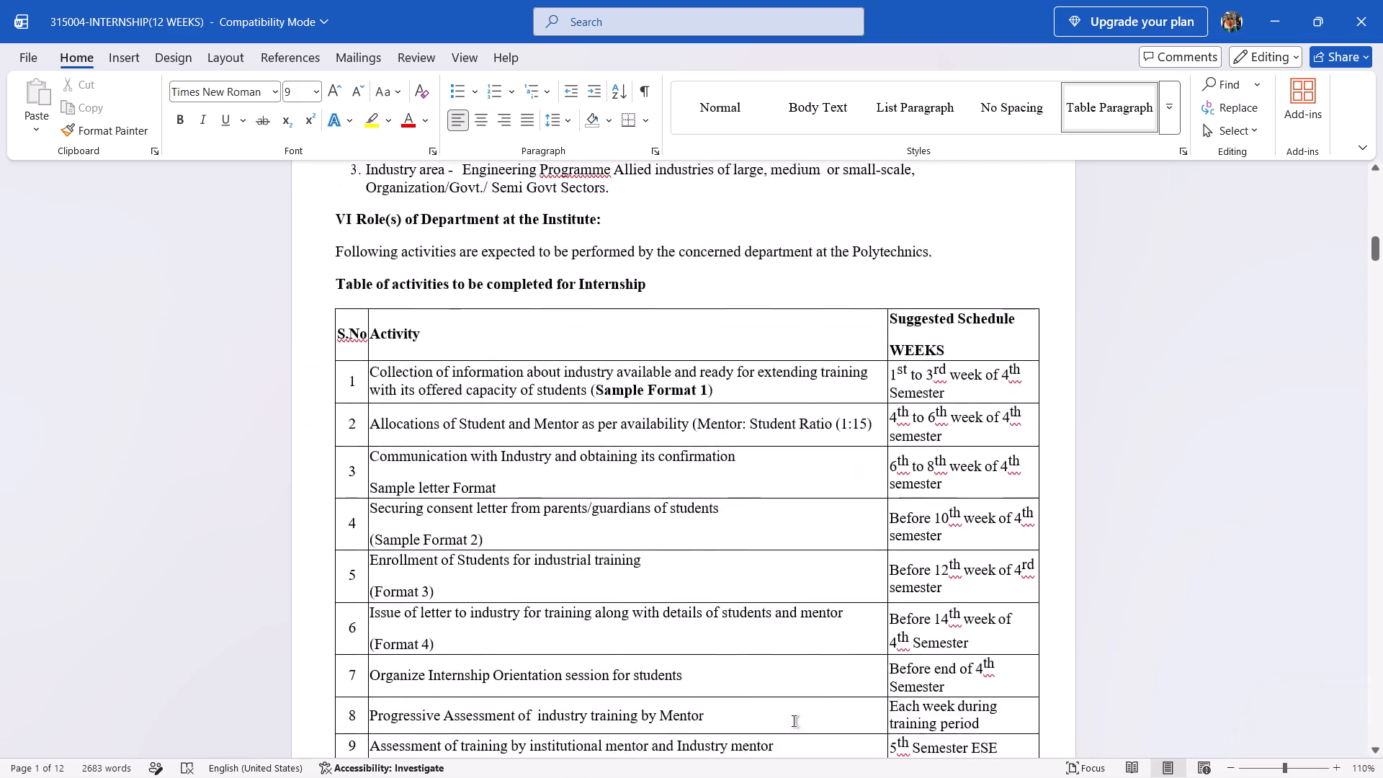
{"action": "scroll", "coordinate": [794, 721], "scroll_direction": "up", "scroll_amount": 1}
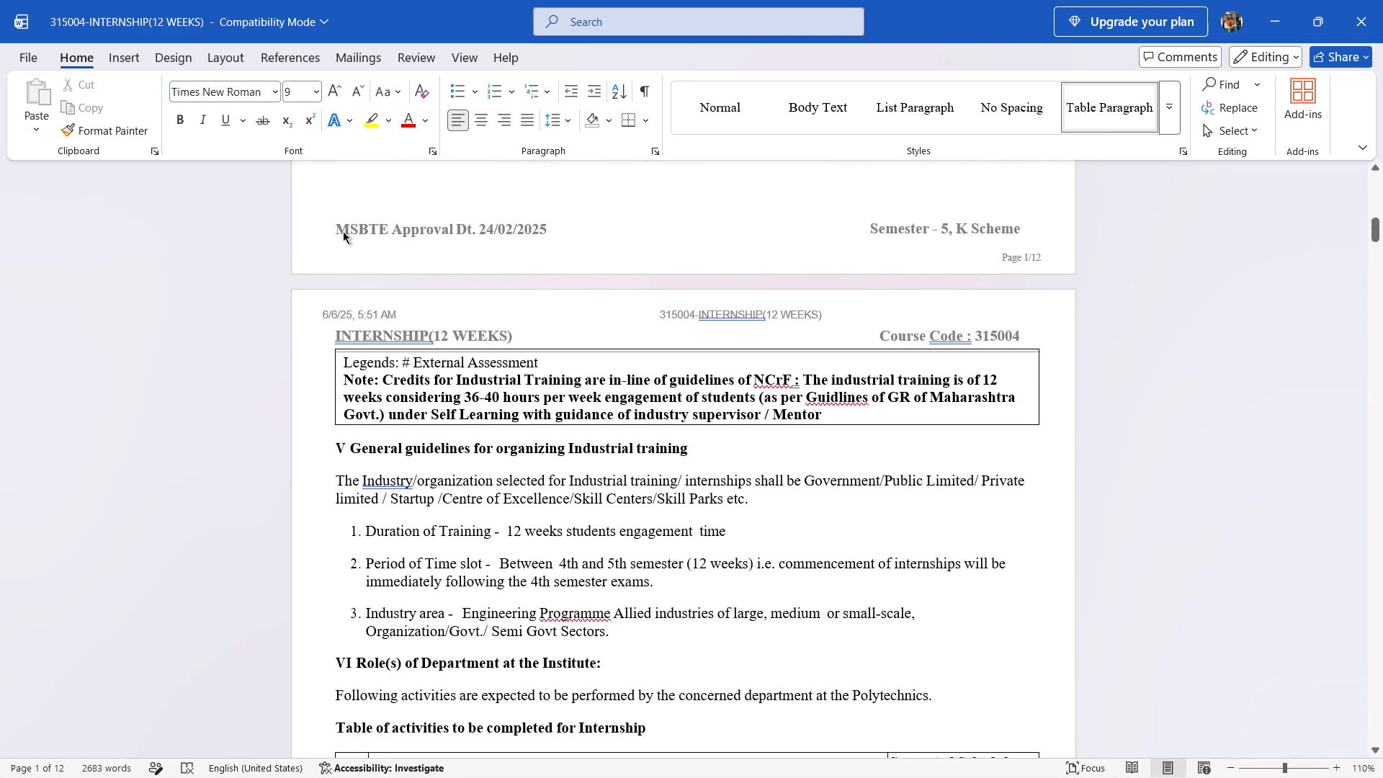
{"action": "left_click_drag", "start_coordinate": [334, 329], "coordinate": [590, 769]}
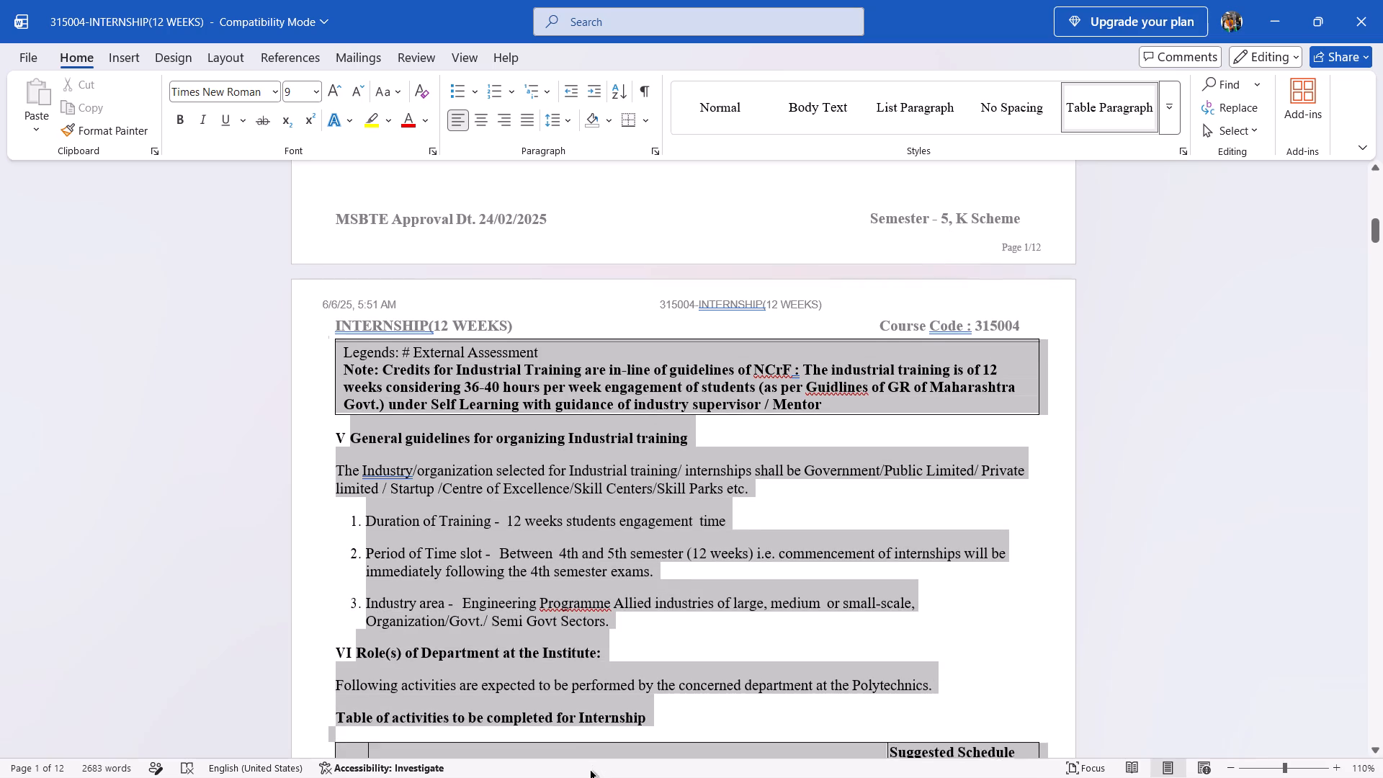
{"action": "left_click_drag", "start_coordinate": [590, 769], "coordinate": [600, 777]}
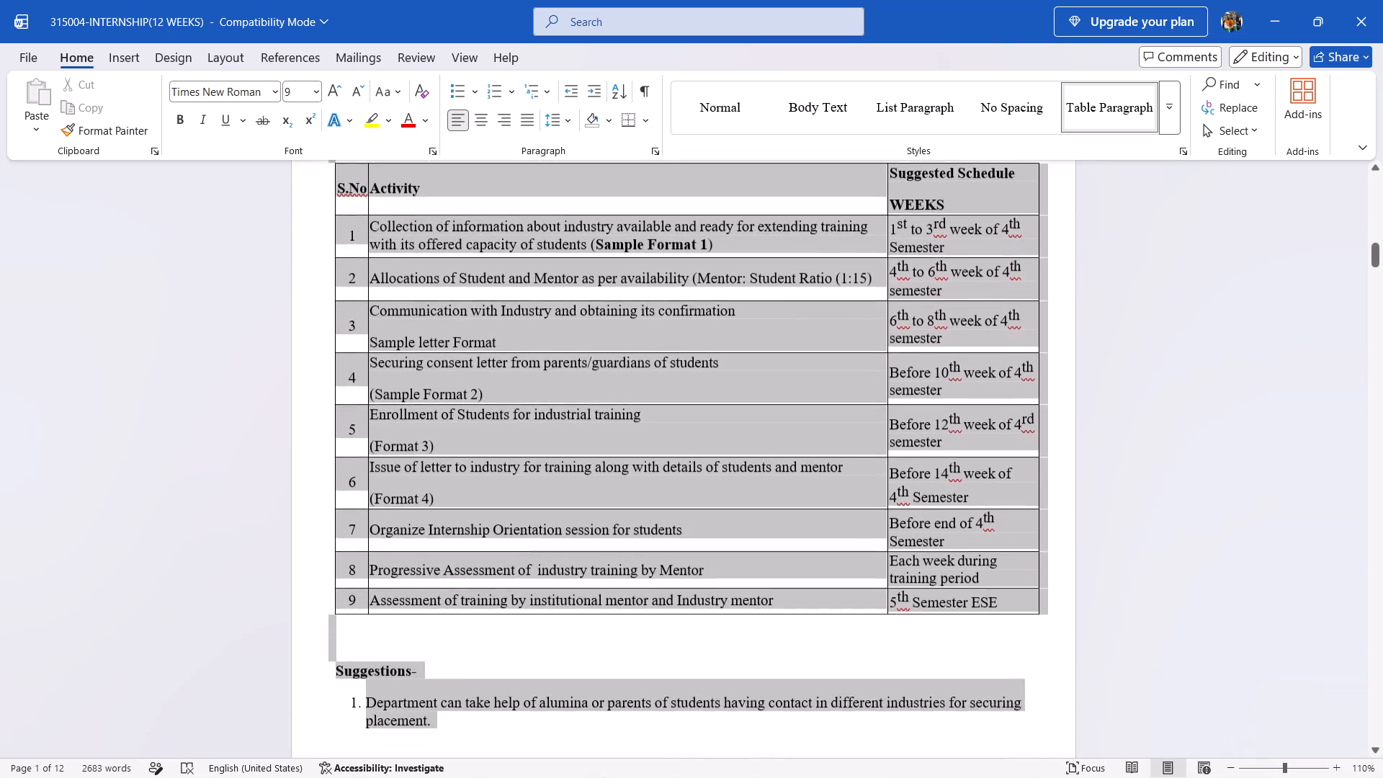
{"action": "left_click_drag", "start_coordinate": [600, 777], "coordinate": [598, 777]}
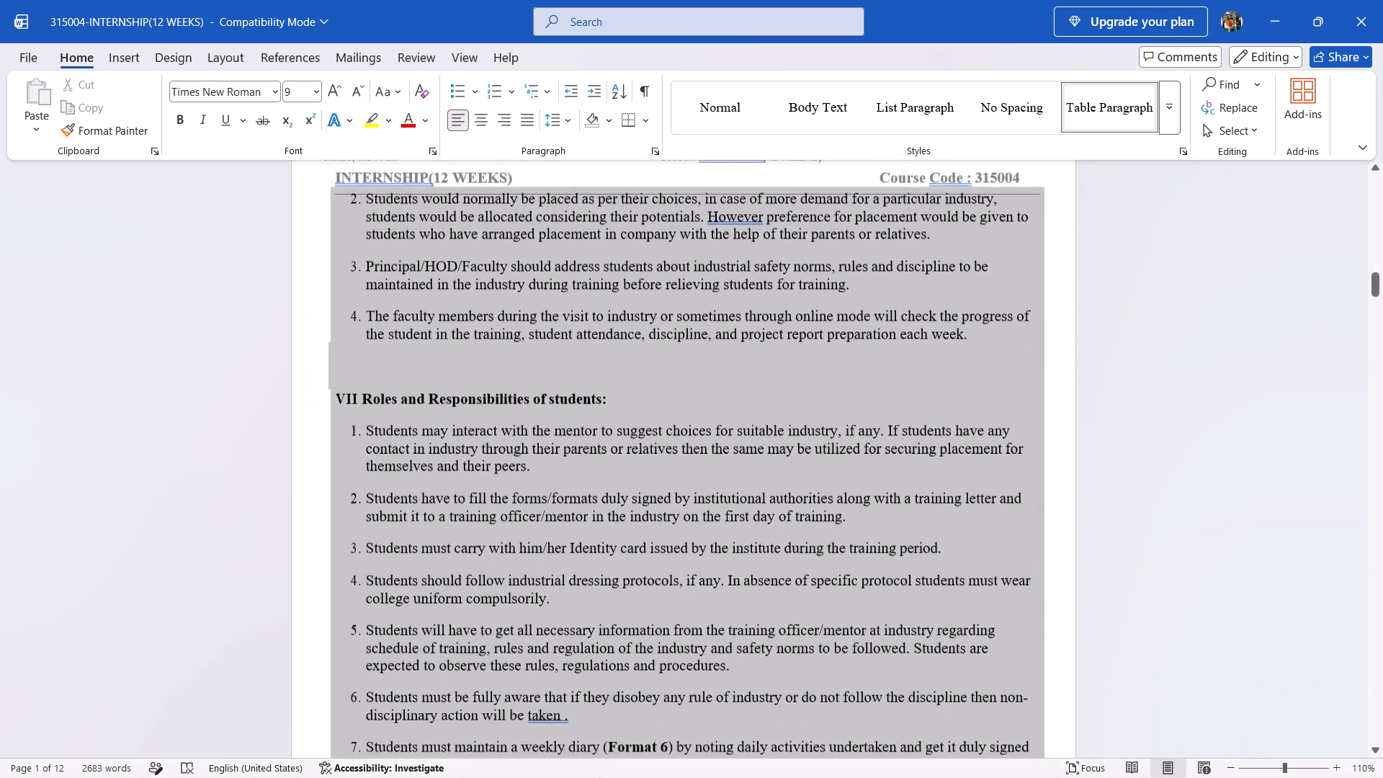
{"action": "left_click_drag", "start_coordinate": [598, 777], "coordinate": [596, 777]}
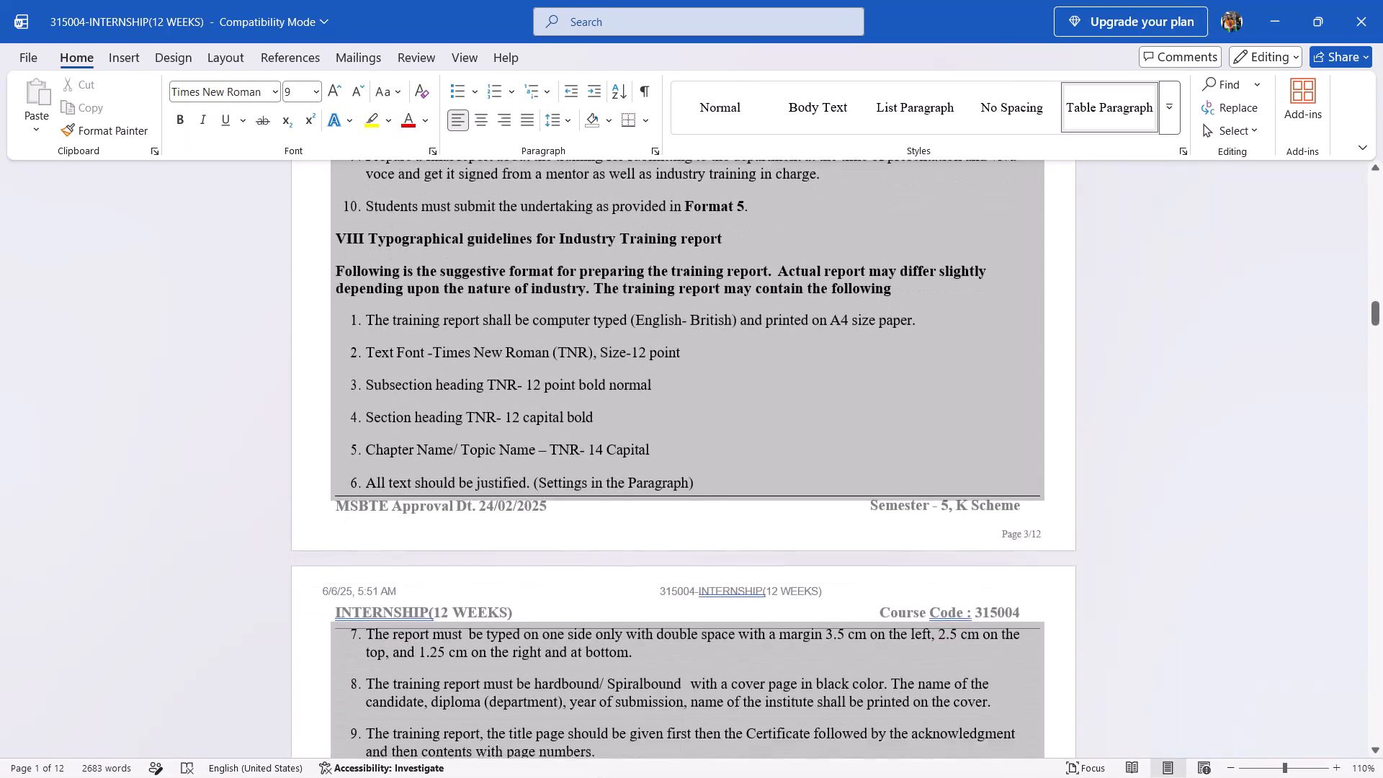
{"action": "left_click_drag", "start_coordinate": [596, 777], "coordinate": [604, 777]}
{"action": "key", "text": "Down"}
{"action": "key", "text": "Down"}
{"action": "key", "text": "Down"}
{"action": "key", "text": "Down"}
{"action": "key", "text": "Down"}
{"action": "key", "text": "Down"}
{"action": "key", "text": "Down"}
{"action": "key", "text": "Down"}
{"action": "key", "text": "Down"}
{"action": "key", "text": "Down"}
{"action": "key", "text": "Down"}
{"action": "key", "text": "Down"}
{"action": "key", "text": "Down"}
{"action": "key", "text": "Down"}
{"action": "key", "text": "Down"}
{"action": "key", "text": "Down"}
{"action": "key", "text": "Down"}
{"action": "key", "text": "Down"}
{"action": "key", "text": "Down"}
{"action": "key", "text": "Down"}
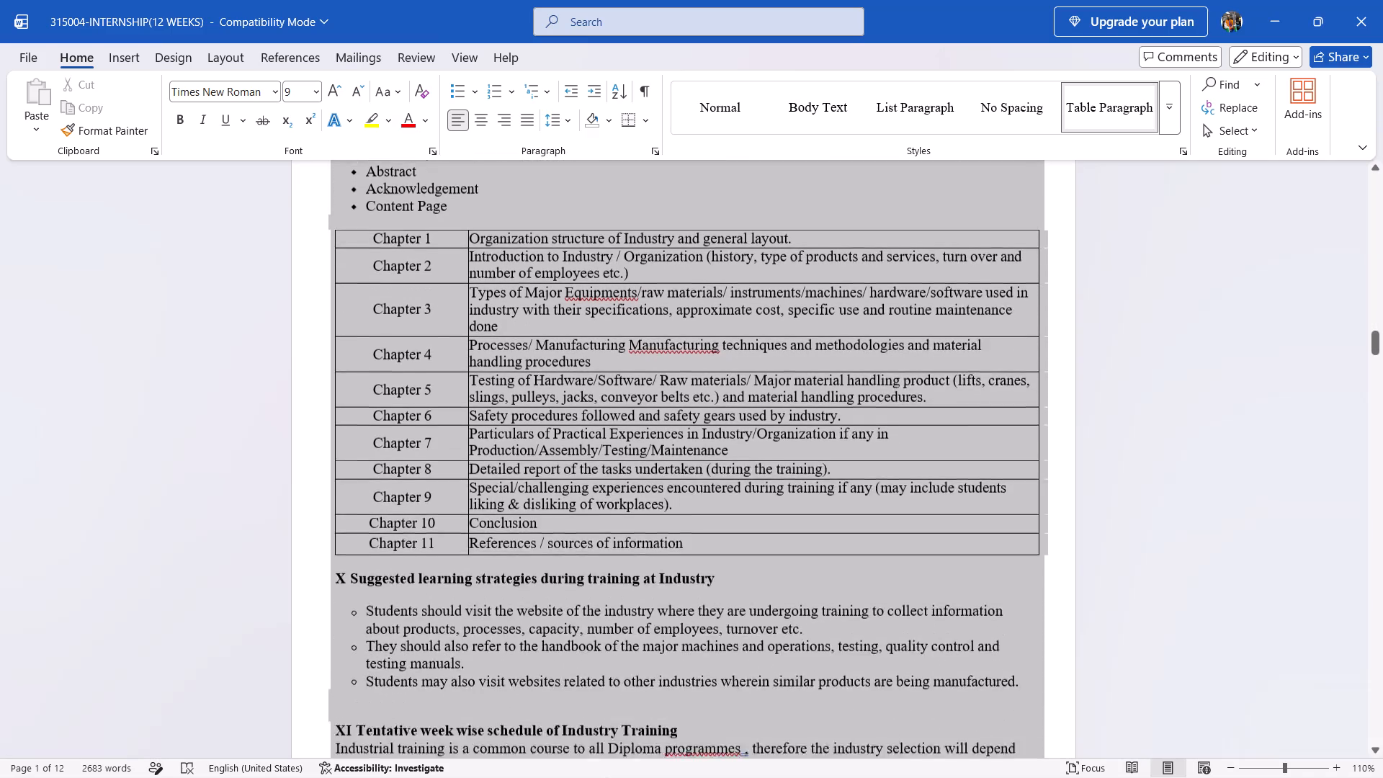
{"action": "left_click_drag", "start_coordinate": [604, 777], "coordinate": [607, 777]}
{"action": "key", "text": "BackSpace"}
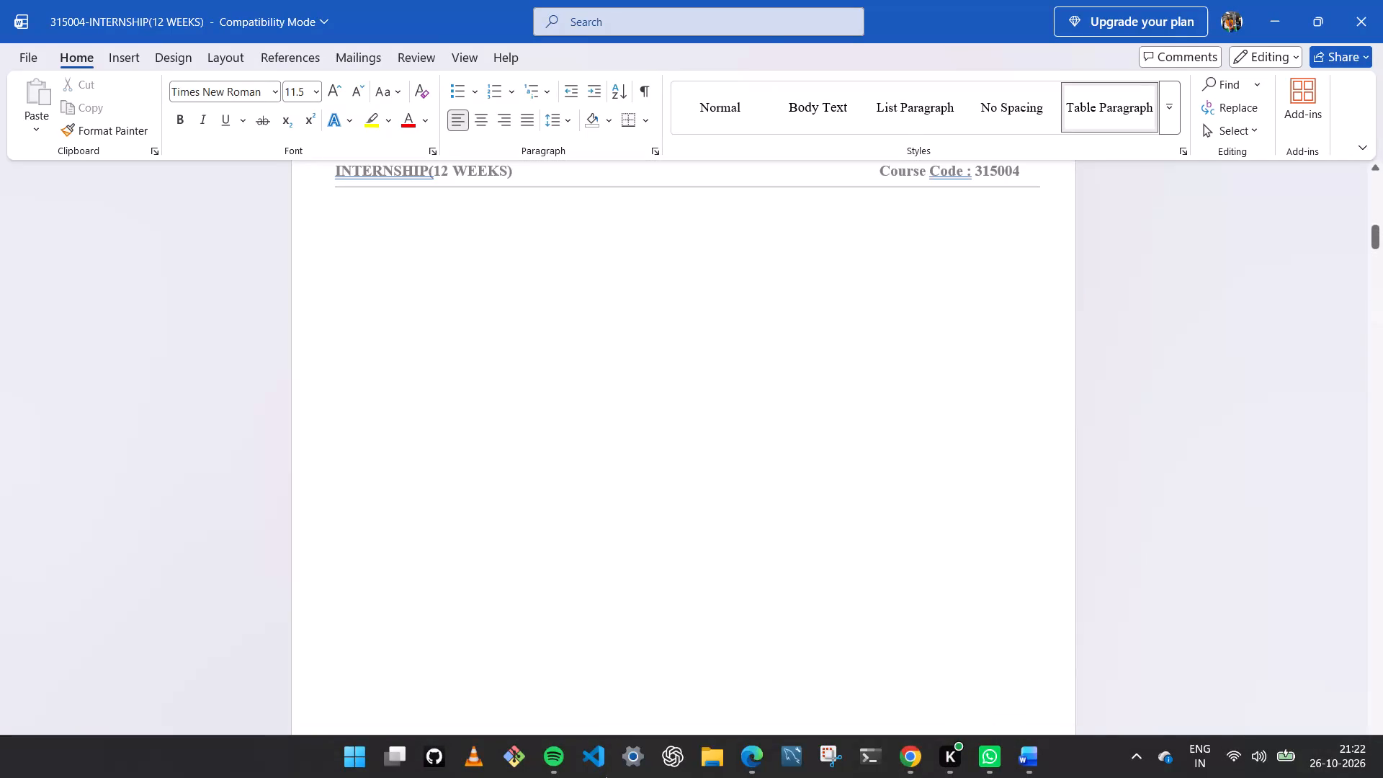
Remove blank lines on page 1 above the table beginning with Study of setup and manufacturing processes.
{"action": "scroll", "coordinate": [607, 777], "scroll_direction": "up", "scroll_amount": 8}
{"action": "scroll", "coordinate": [607, 777], "scroll_direction": "down", "scroll_amount": 7}
{"action": "scroll", "coordinate": [645, 432], "scroll_direction": "down", "scroll_amount": 6}
{"action": "scroll", "coordinate": [645, 432], "scroll_direction": "up", "scroll_amount": 18}
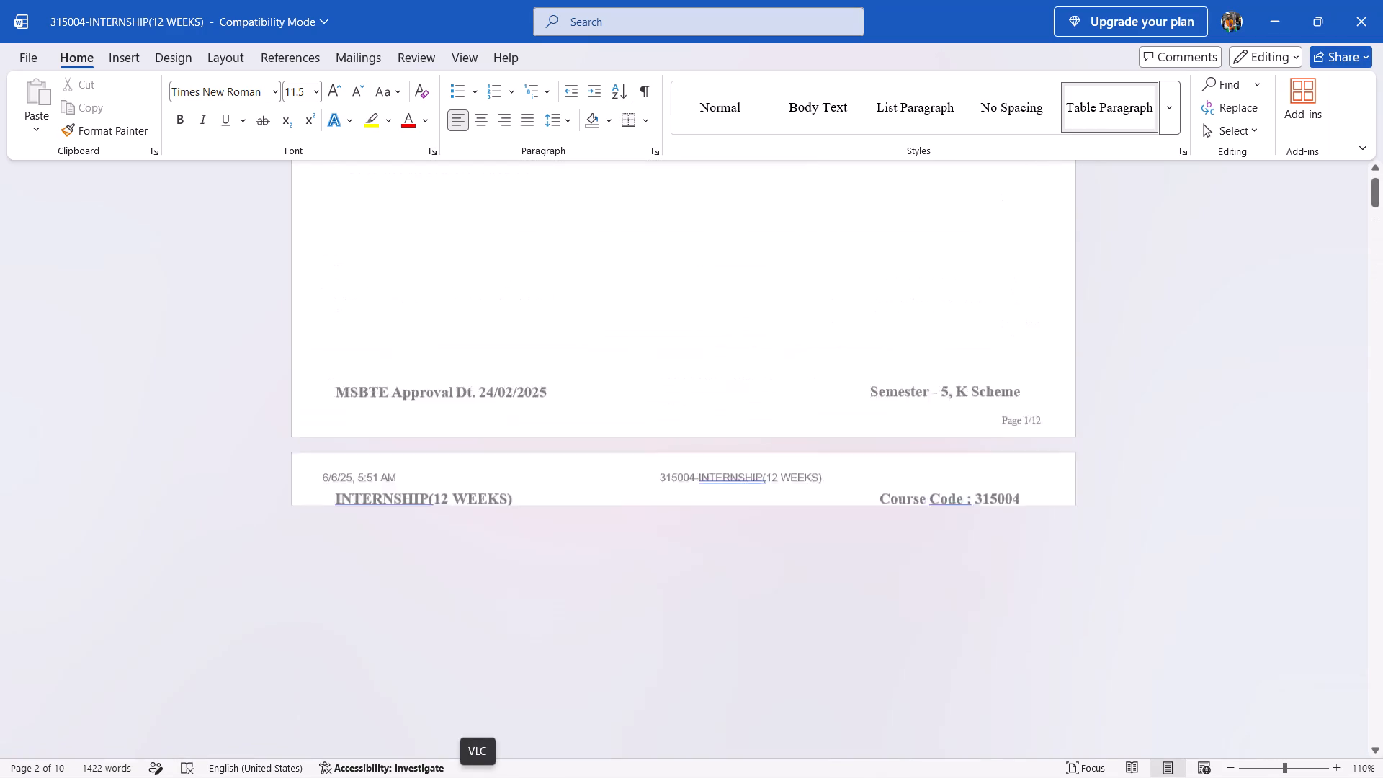
{"action": "scroll", "coordinate": [645, 432], "scroll_direction": "up", "scroll_amount": 20}
{"action": "left_click", "coordinate": [645, 432]}
{"action": "double_click", "coordinate": [645, 432]}
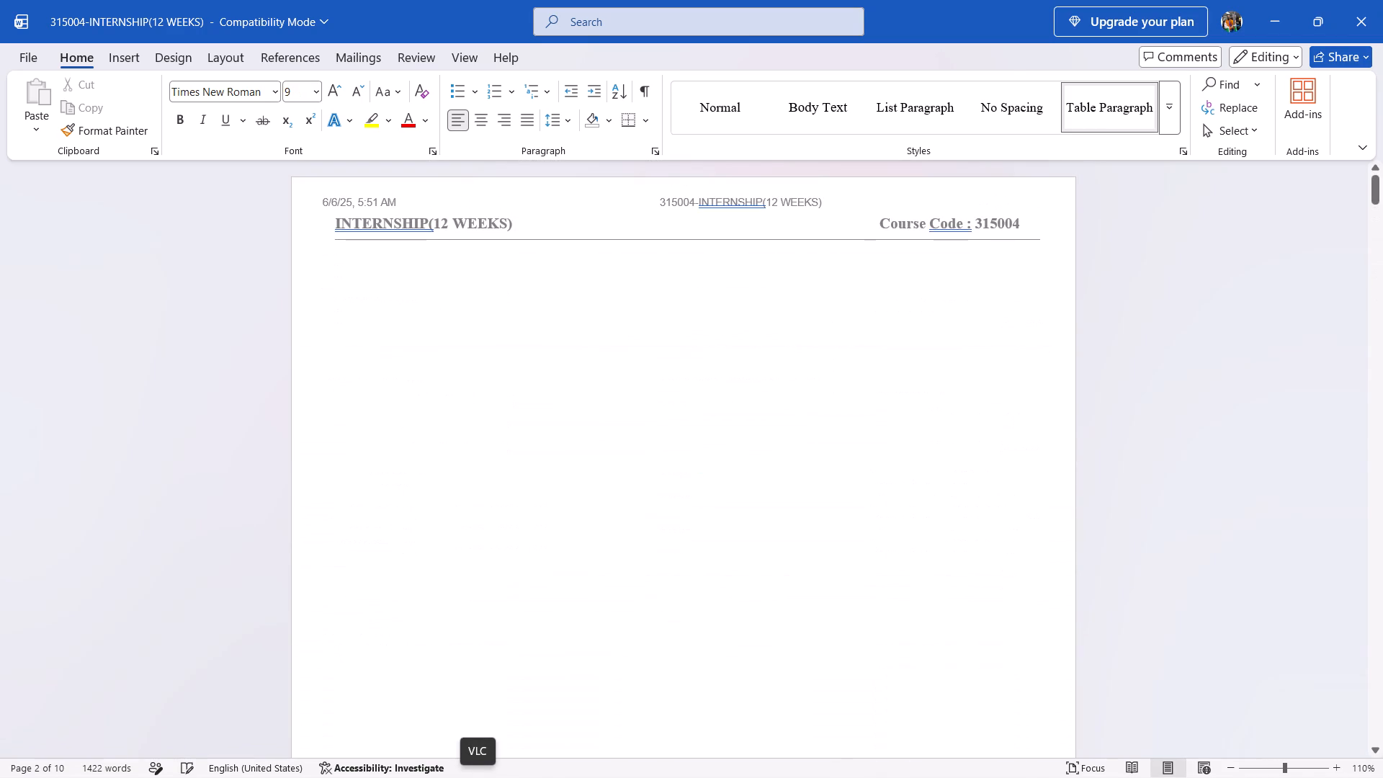
{"action": "key", "text": "m"}
{"action": "key", "text": "BackSpace"}
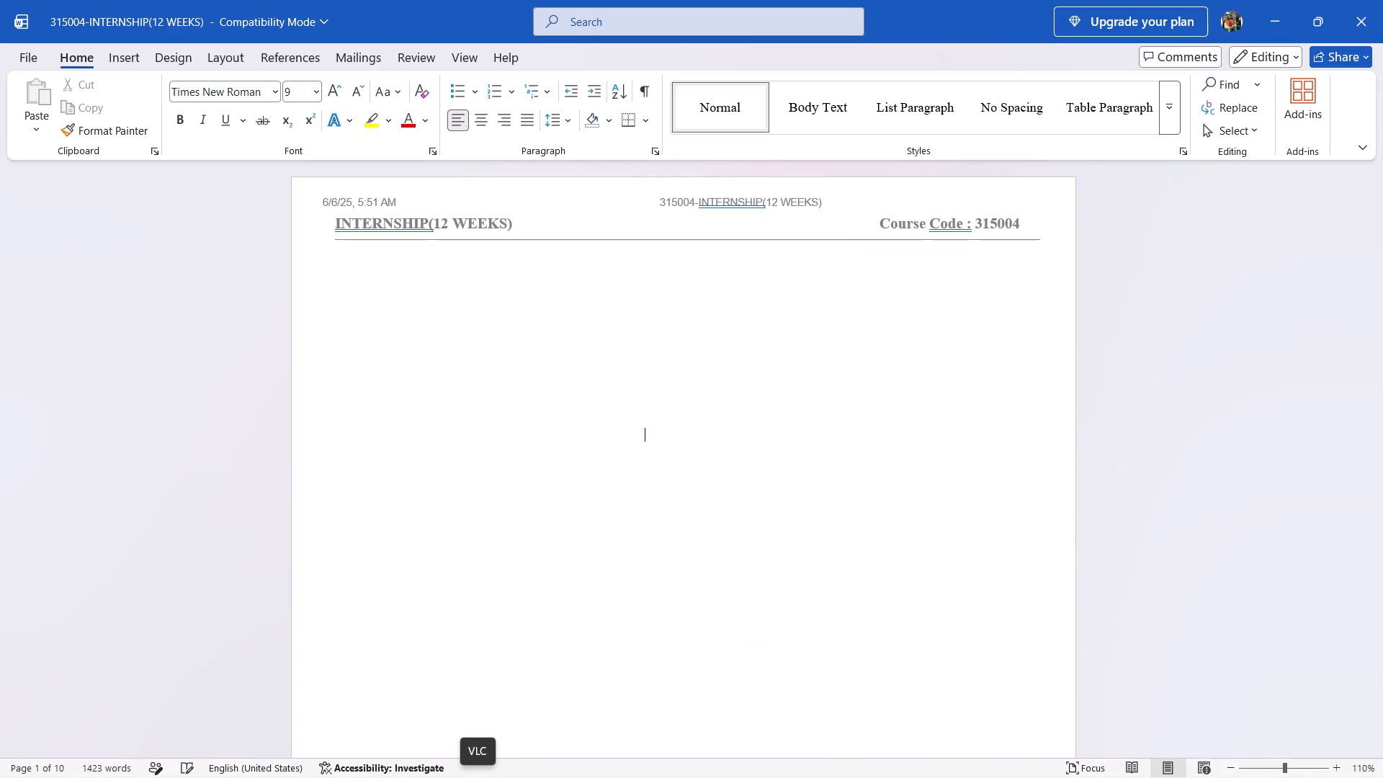
{"action": "key", "text": "BackSpace"}
{"action": "key", "text": "BackSpace"}
{"action": "key", "text": "BackSpace"}
{"action": "key", "text": "BackSpace"}
{"action": "key", "text": "BackSpace"}
{"action": "key", "text": "Delete"}
{"action": "key", "text": "Delete"}
{"action": "key", "text": "Delete"}
{"action": "key", "text": "Delete"}
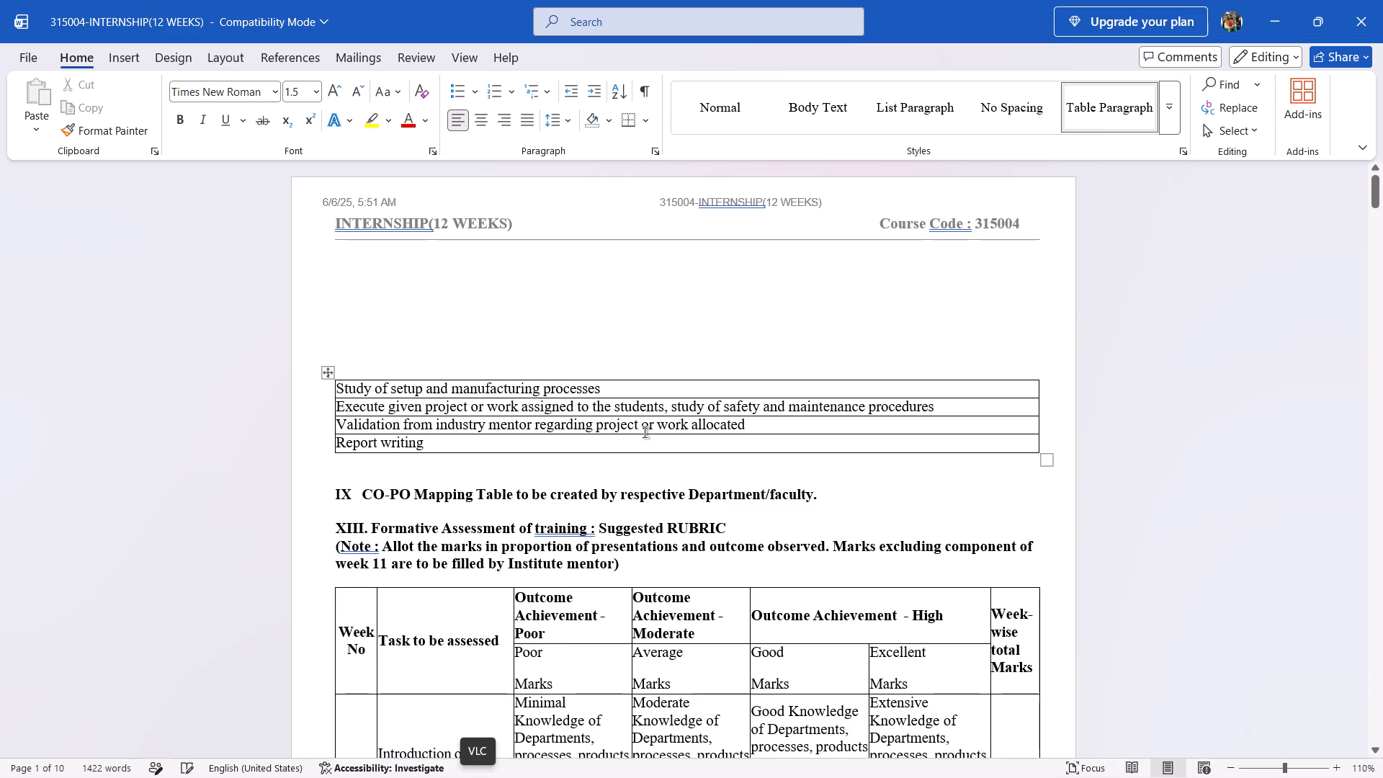
Clear the text of the first table row, Study of setup and manufacturing processes, on page 1.
{"action": "key", "text": "Delete"}
{"action": "key", "text": "Delete"}
{"action": "key", "text": "Delete"}
{"action": "key", "text": "Delete"}
{"action": "key", "text": "Delete"}
{"action": "key", "text": "Delete"}
{"action": "key", "text": "Delete"}
{"action": "key", "text": "Delete"}
{"action": "key", "text": "Delete"}
{"action": "key", "text": "Delete"}
{"action": "key", "text": "Delete"}
{"action": "key", "text": "Delete"}
{"action": "key", "text": "Delete"}
{"action": "key", "text": "Delete"}
{"action": "key", "text": "Delete"}
{"action": "key", "text": "Delete"}
{"action": "key", "text": "Delete"}
{"action": "key", "text": "Delete"}
{"action": "key", "text": "Delete"}
{"action": "key", "text": "Delete"}
{"action": "key", "text": "Delete"}
{"action": "key", "text": "Delete"}
{"action": "key", "text": "Delete"}
{"action": "key", "text": "Delete"}
{"action": "key", "text": "Delete"}
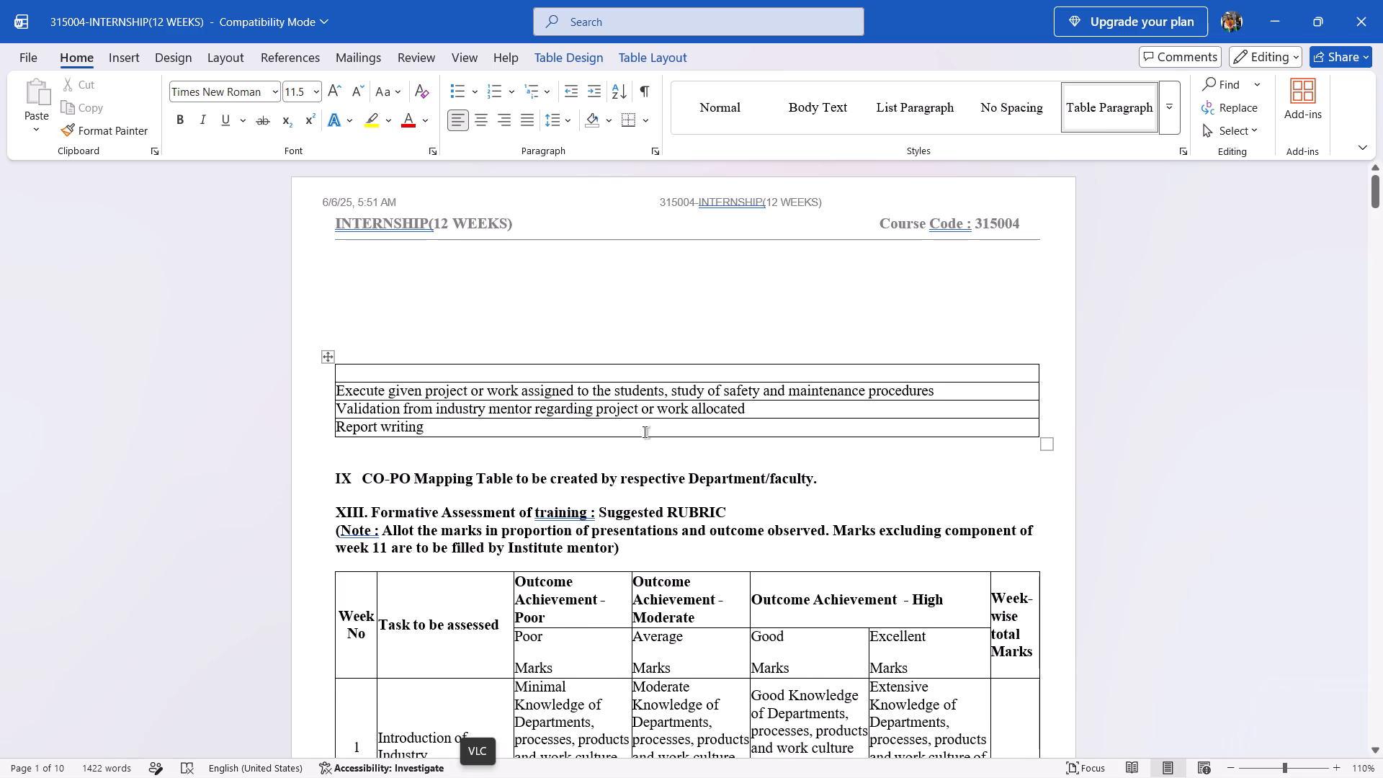
Remove the remaining blank lines between the page 1 header and the table whose first row is empty.
{"action": "left_click", "coordinate": [648, 271]}
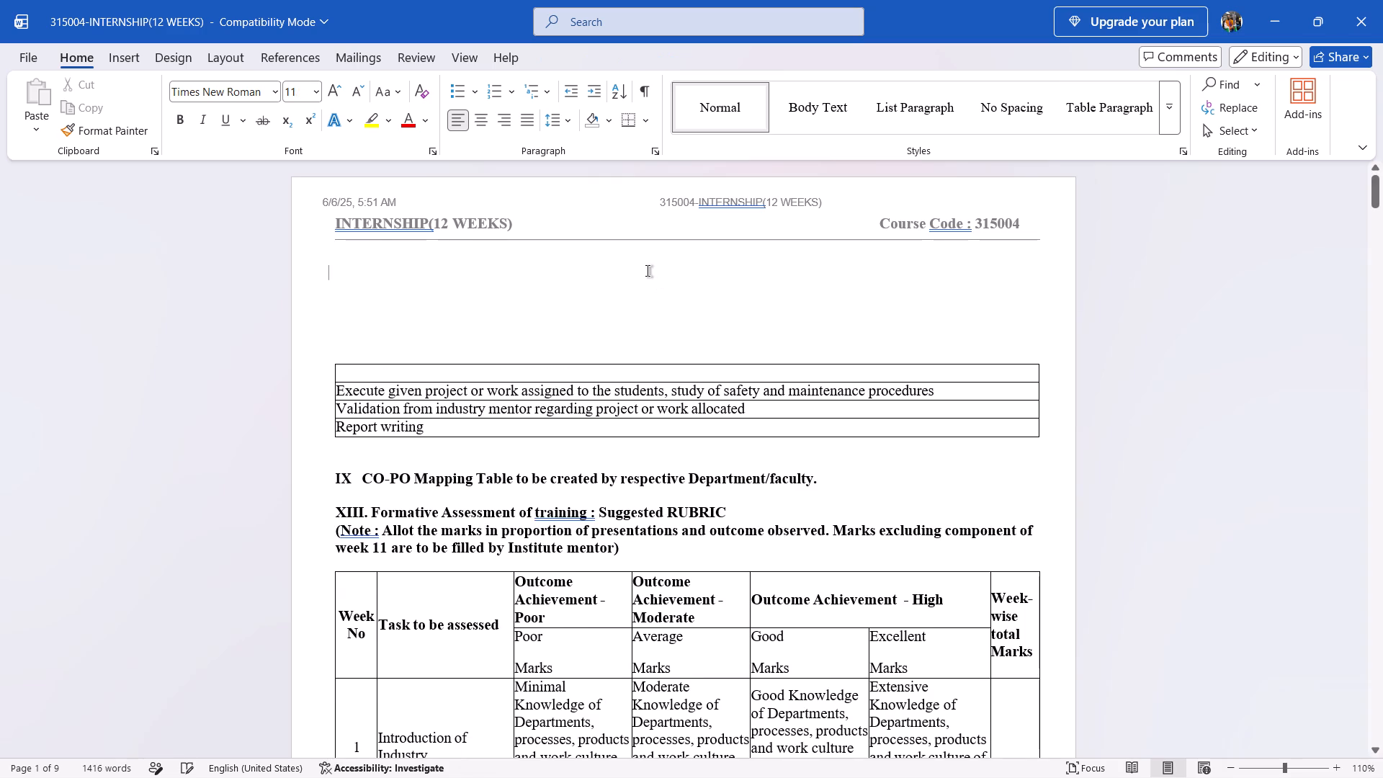
{"action": "key", "text": "Delete"}
{"action": "key", "text": "Delete"}
{"action": "key", "text": "Delete"}
{"action": "key", "text": "Delete"}
{"action": "key", "text": "Delete"}
{"action": "key", "text": "Delete"}
{"action": "key", "text": "Delete"}
{"action": "key", "text": "Delete"}
{"action": "key", "text": "Delete"}
{"action": "key", "text": "Delete"}
{"action": "key", "text": "Delete"}
{"action": "key", "text": "Delete"}
{"action": "key", "text": "Delete"}
{"action": "key", "text": "Delete"}
{"action": "key", "text": "Delete"}
{"action": "key", "text": "Delete"}
{"action": "key", "text": "Delete"}
{"action": "key", "text": "Delete"}
{"action": "key", "text": "Delete"}
{"action": "key", "text": "Delete"}
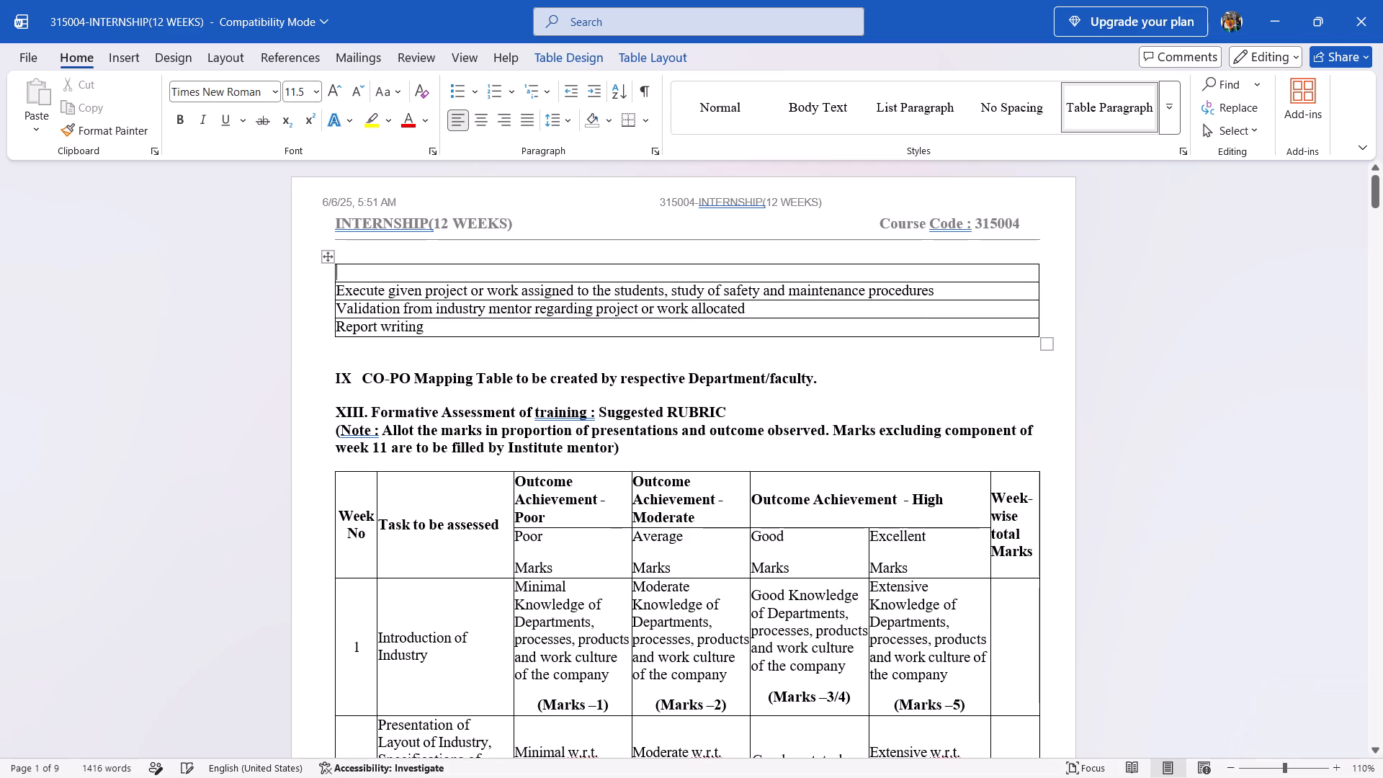
{"action": "key", "text": "Delete"}
{"action": "key", "text": "ctrl+Delete"}
{"action": "key", "text": "ctrl+Delete"}
Delete the blank space on page 2 ahead of the Diary writing row of the assessment rubric.
{"action": "scroll", "coordinate": [648, 271], "scroll_direction": "down", "scroll_amount": 10}
{"action": "scroll", "coordinate": [648, 271], "scroll_direction": "up", "scroll_amount": 4}
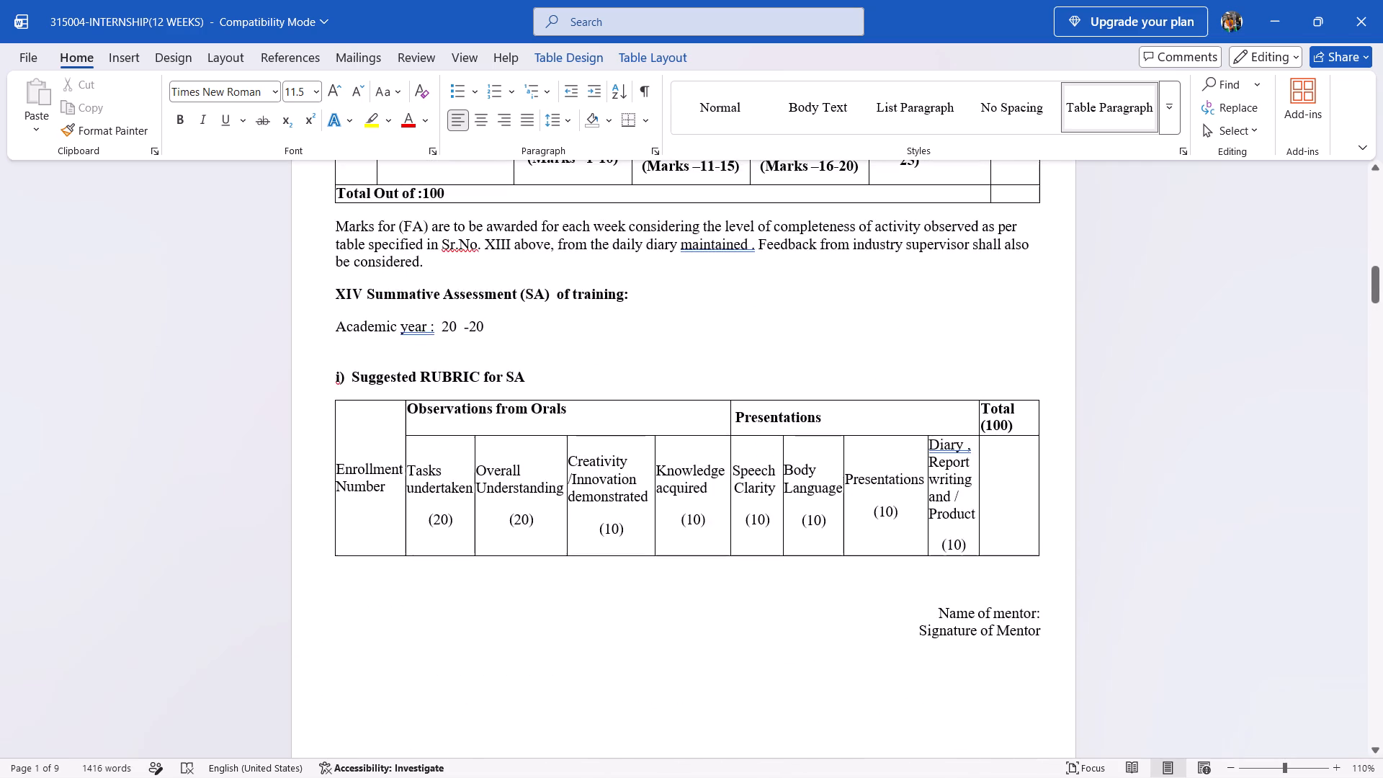
{"action": "left_click", "coordinate": [644, 368]}
{"action": "key", "text": "Delete"}
{"action": "key", "text": "Delete"}
{"action": "key", "text": "Delete"}
{"action": "key", "text": "Delete"}
{"action": "key", "text": "Delete"}
{"action": "key", "text": "Delete"}
{"action": "key", "text": "Delete"}
{"action": "key", "text": "Delete"}
{"action": "key", "text": "Delete"}
{"action": "key", "text": "Delete"}
{"action": "key", "text": "Delete"}
{"action": "key", "text": "Delete"}
{"action": "key", "text": "Delete"}
{"action": "key", "text": "Delete"}
{"action": "key", "text": "Delete"}
{"action": "key", "text": "Delete"}
{"action": "key", "text": "Delete"}
{"action": "key", "text": "Delete"}
{"action": "key", "text": "Delete"}
{"action": "key", "text": "Delete"}
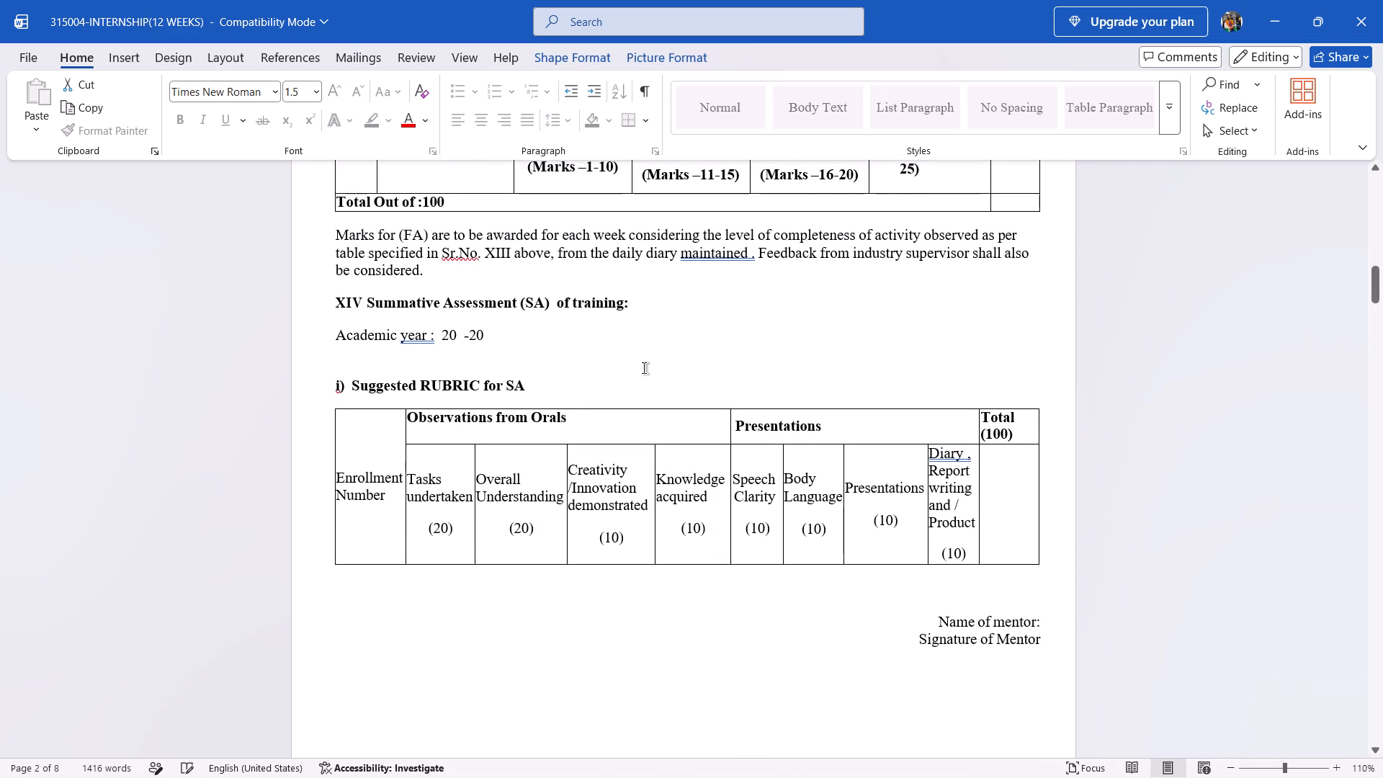
Delete page 1's body content, from the Execute given project table through the week 11 row of the Formative Assessment rubric.
{"action": "scroll", "coordinate": [644, 368], "scroll_direction": "down", "scroll_amount": 1}
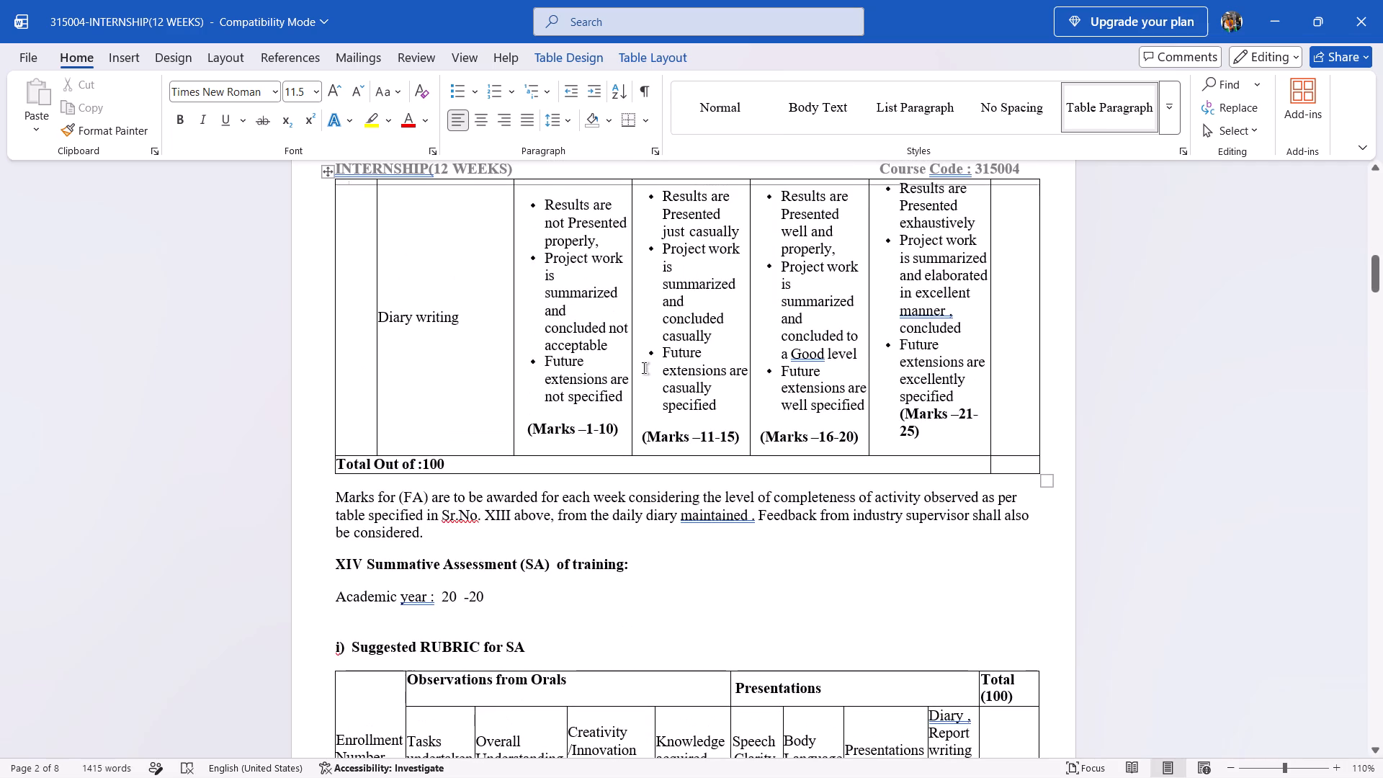
{"action": "scroll", "coordinate": [644, 368], "scroll_direction": "down", "scroll_amount": 1}
{"action": "scroll", "coordinate": [644, 368], "scroll_direction": "up", "scroll_amount": 9}
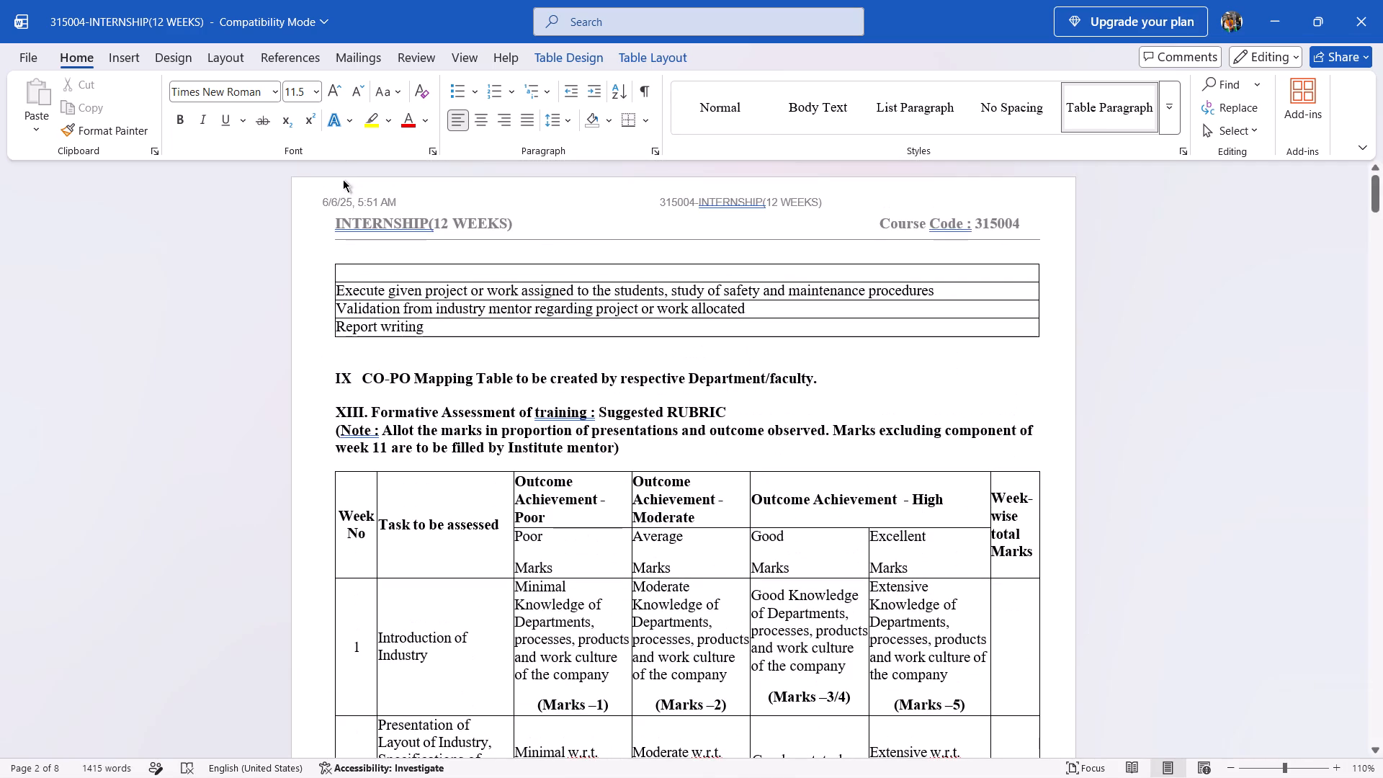
{"action": "left_click_drag", "start_coordinate": [337, 277], "coordinate": [551, 661]}
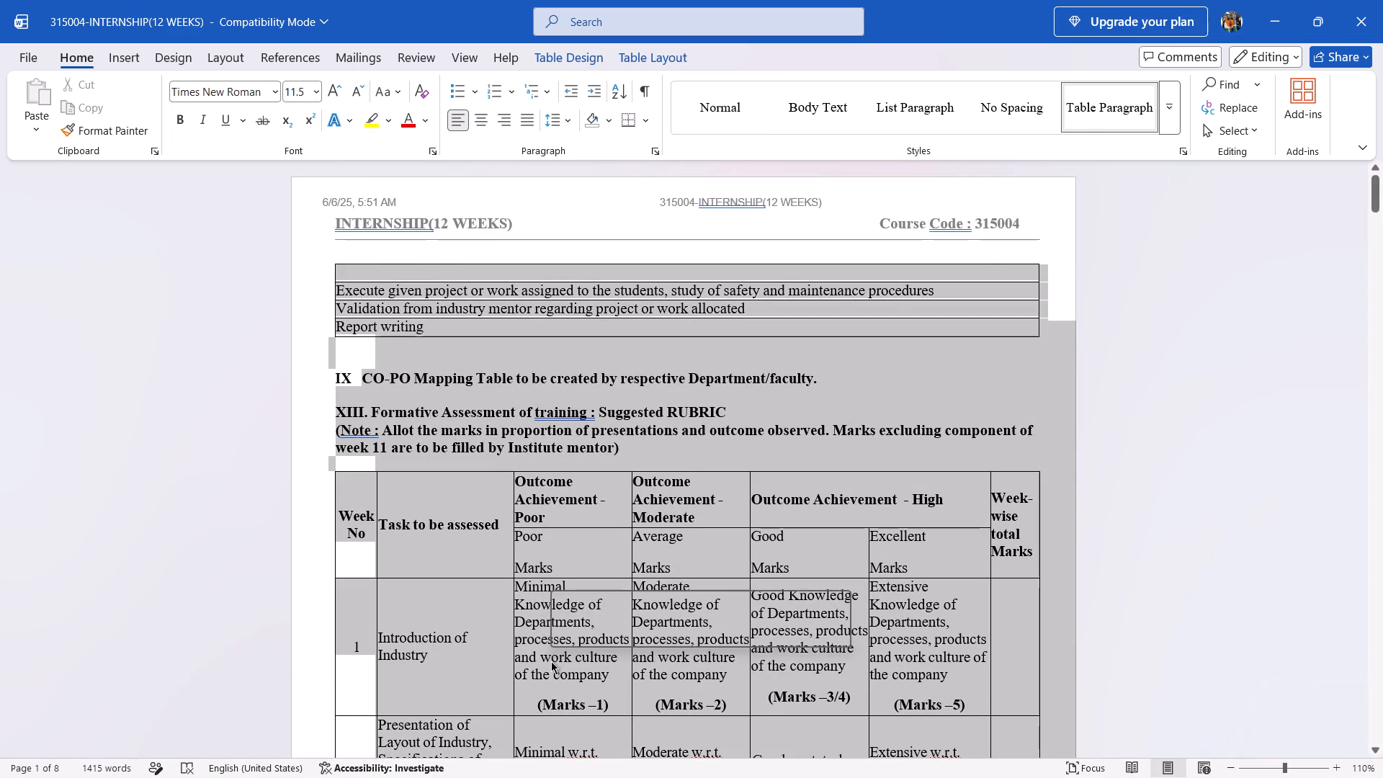
{"action": "key", "text": "Delete"}
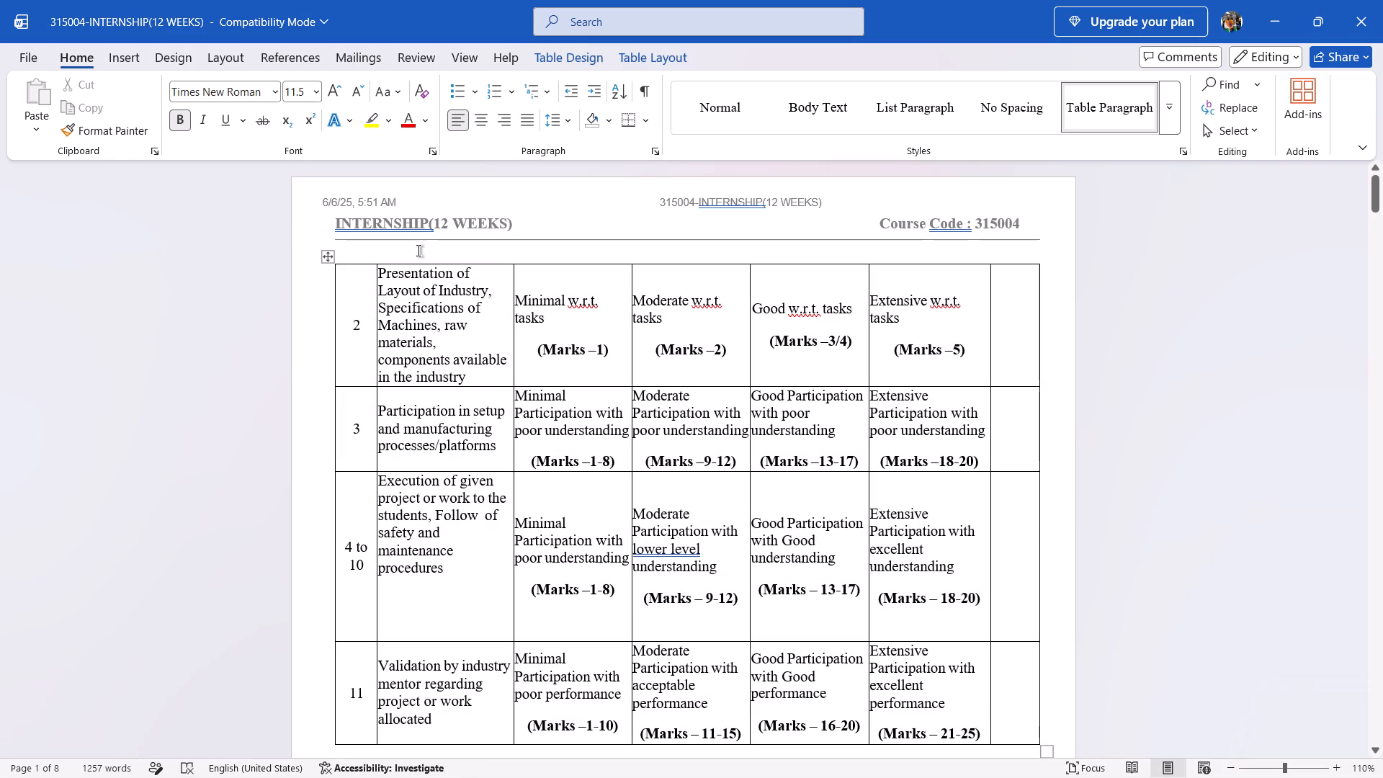
{"action": "left_click_drag", "start_coordinate": [341, 266], "coordinate": [672, 743]}
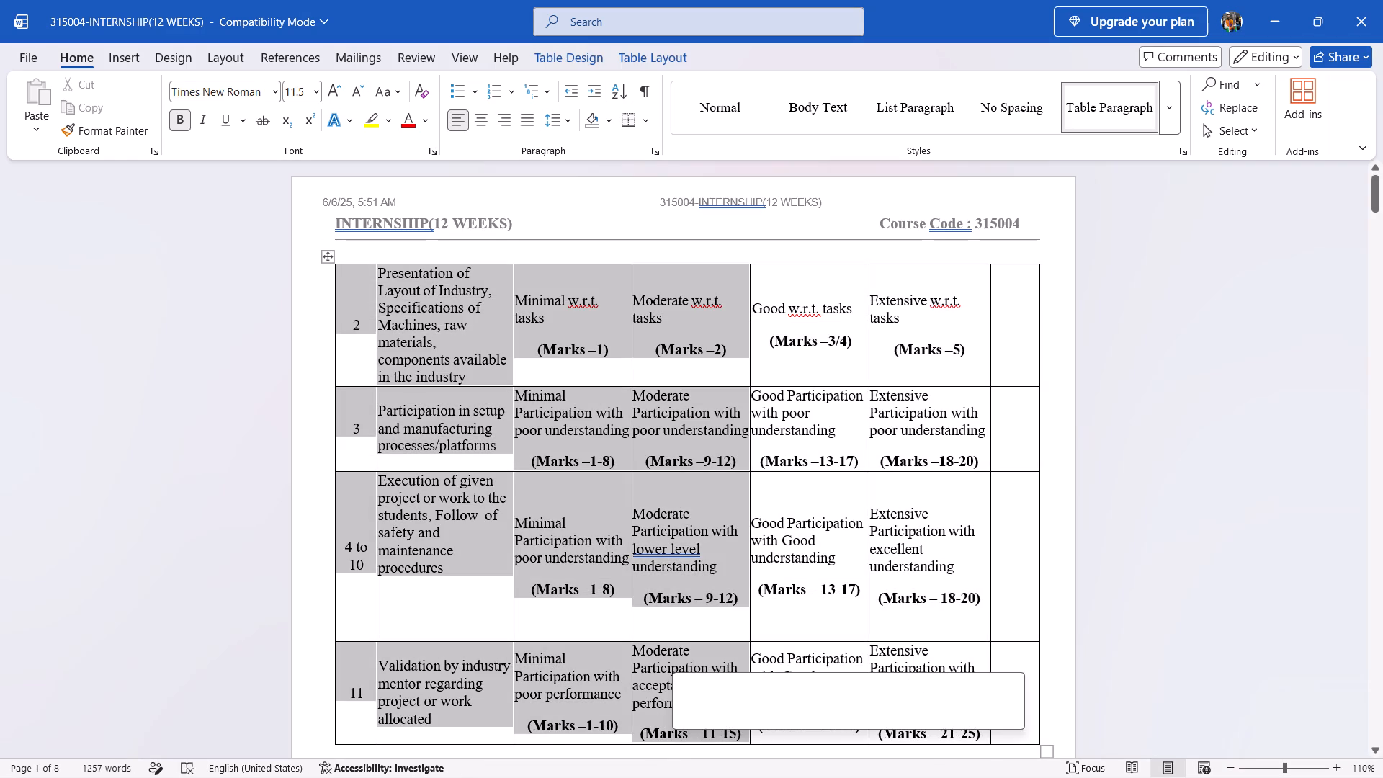
{"action": "key", "text": "Delete"}
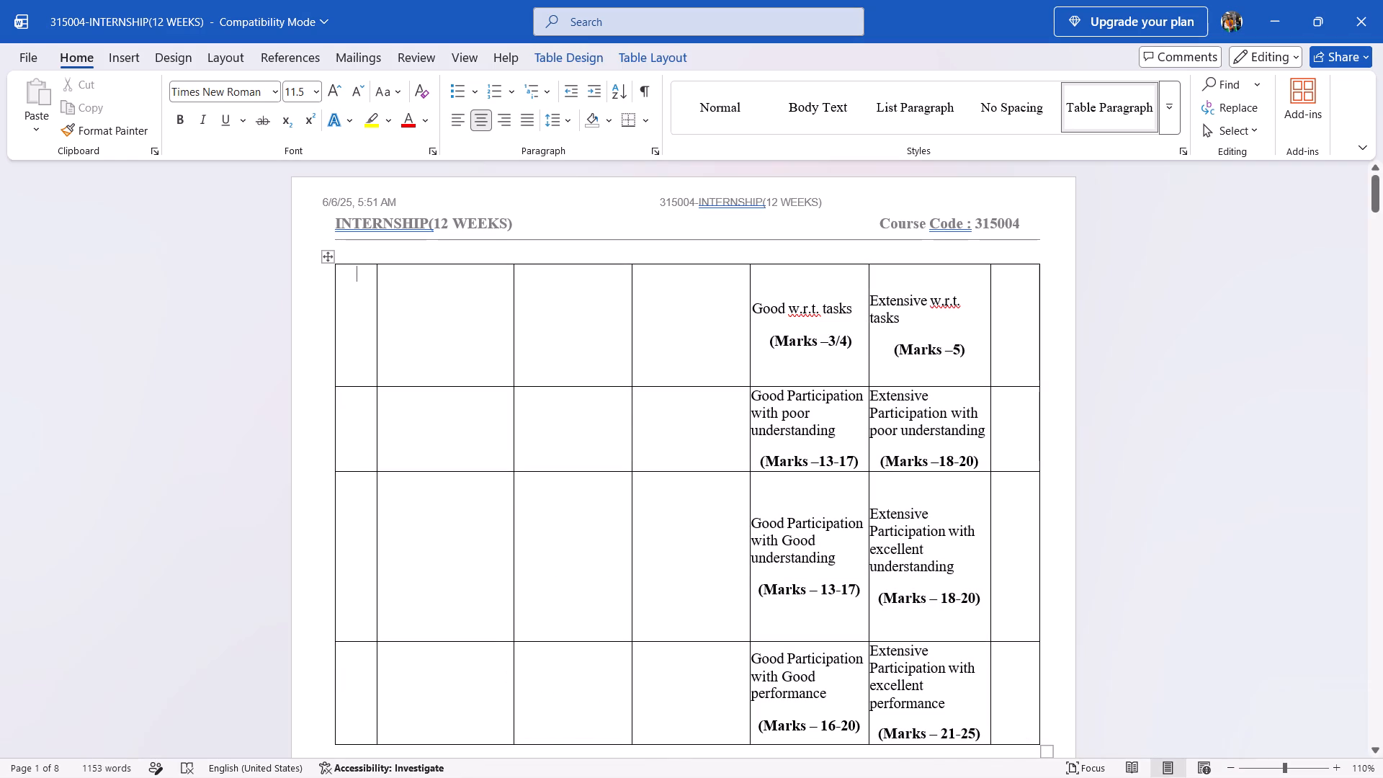
{"action": "left_click_drag", "start_coordinate": [340, 261], "coordinate": [911, 697]}
{"action": "key", "text": "Delete"}
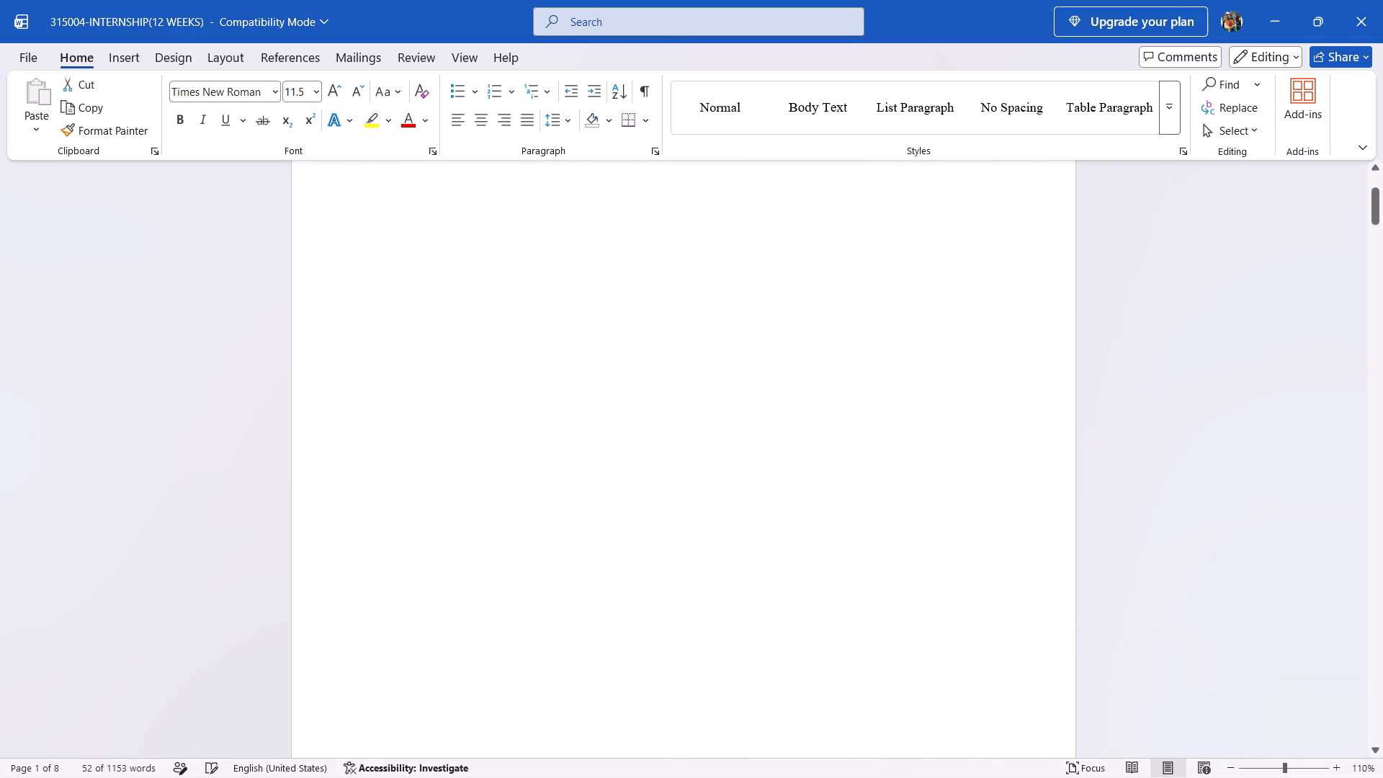
Examine the remaining body content from page 1 to the end of the document.
{"action": "scroll", "coordinate": [911, 697], "scroll_direction": "up", "scroll_amount": 1}
{"action": "scroll", "coordinate": [911, 697], "scroll_direction": "down", "scroll_amount": 11}
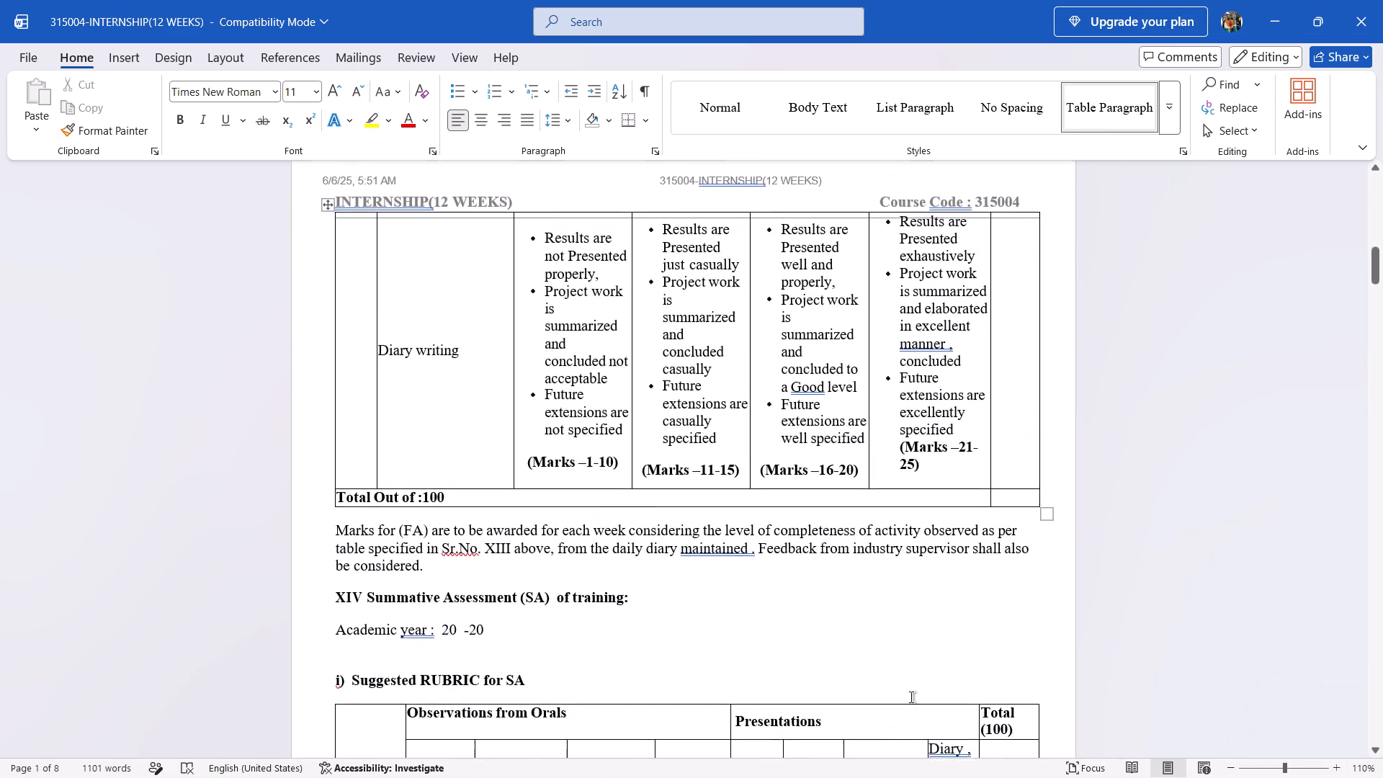
{"action": "scroll", "coordinate": [911, 697], "scroll_direction": "down", "scroll_amount": 12}
{"action": "scroll", "coordinate": [911, 697], "scroll_direction": "up", "scroll_amount": 2}
{"action": "scroll", "coordinate": [911, 697], "scroll_direction": "down", "scroll_amount": 20}
{"action": "scroll", "coordinate": [911, 697], "scroll_direction": "down", "scroll_amount": 19}
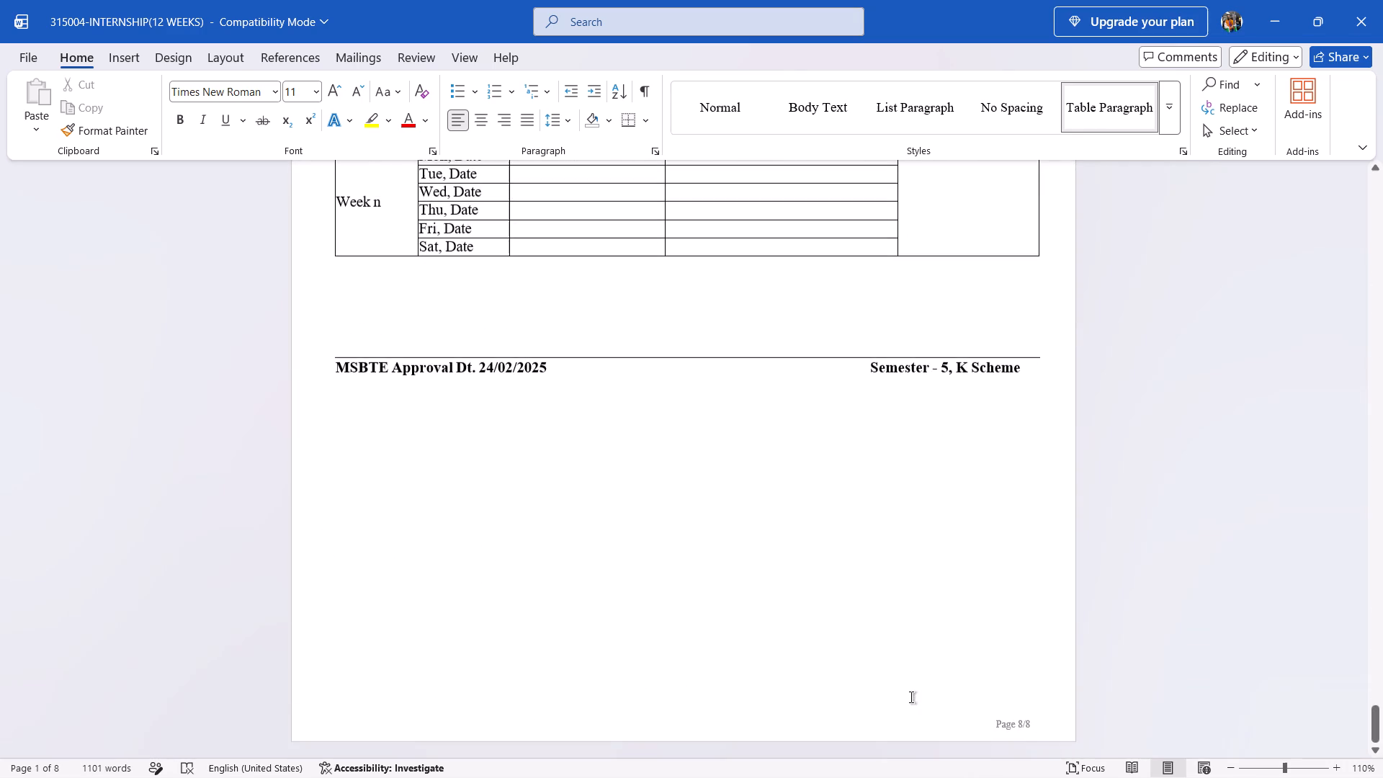
{"action": "scroll", "coordinate": [911, 697], "scroll_direction": "down", "scroll_amount": 1}
{"action": "scroll", "coordinate": [911, 697], "scroll_direction": "up", "scroll_amount": 4}
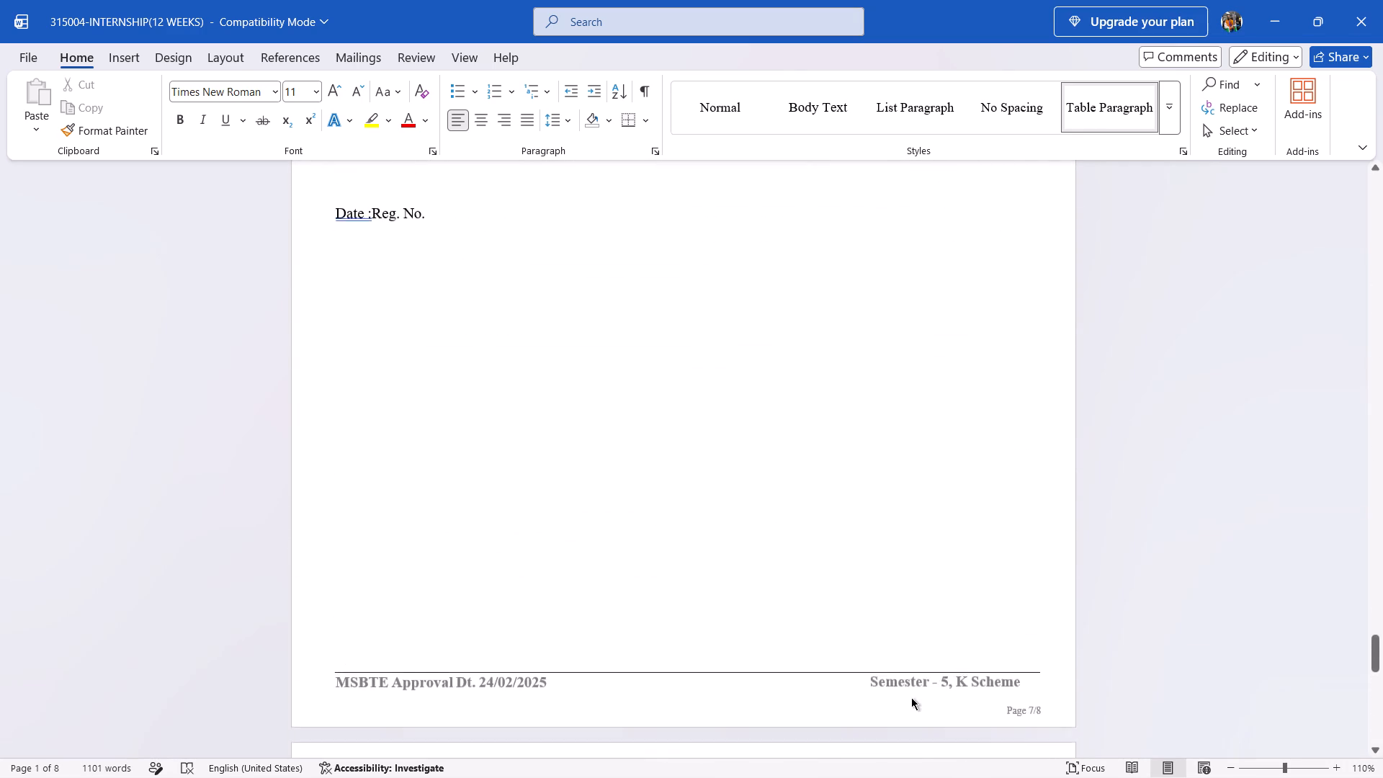
{"action": "scroll", "coordinate": [911, 697], "scroll_direction": "up", "scroll_amount": 2}
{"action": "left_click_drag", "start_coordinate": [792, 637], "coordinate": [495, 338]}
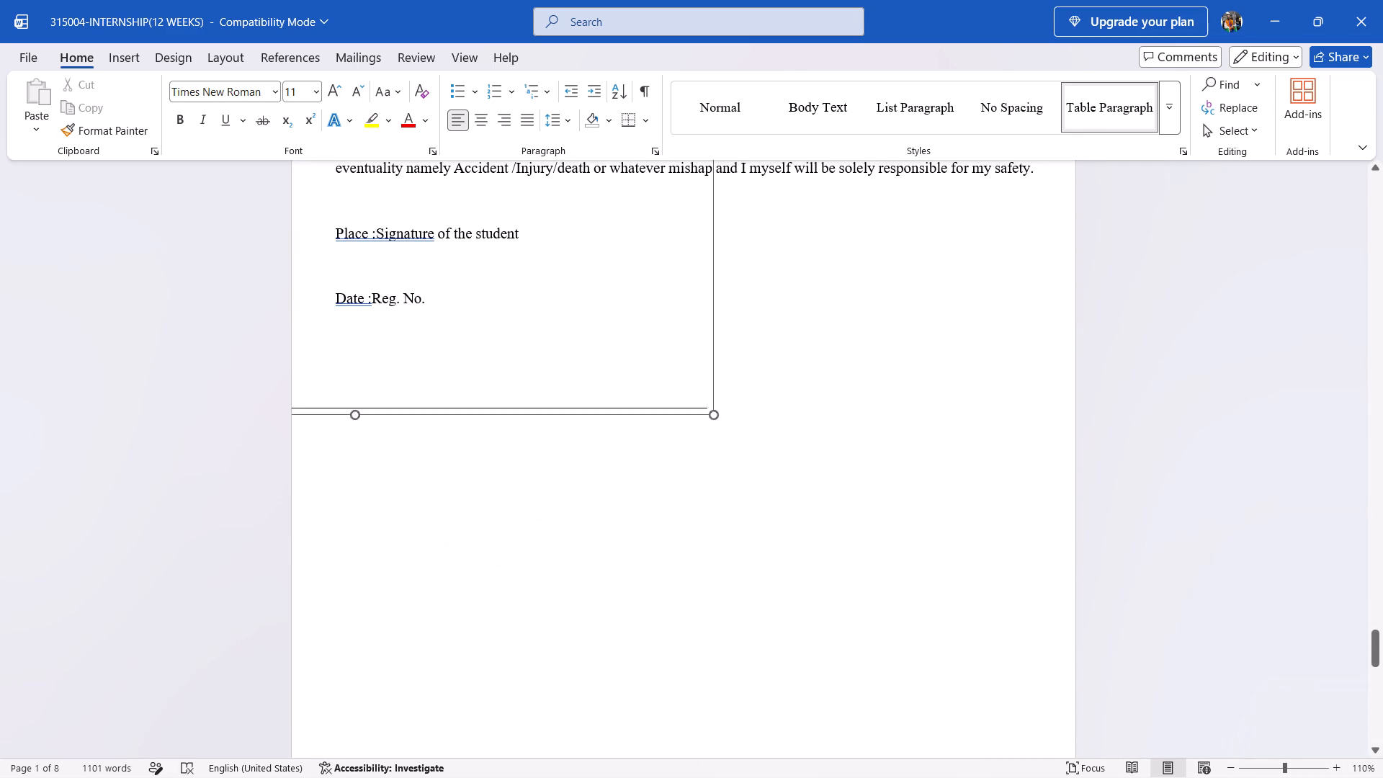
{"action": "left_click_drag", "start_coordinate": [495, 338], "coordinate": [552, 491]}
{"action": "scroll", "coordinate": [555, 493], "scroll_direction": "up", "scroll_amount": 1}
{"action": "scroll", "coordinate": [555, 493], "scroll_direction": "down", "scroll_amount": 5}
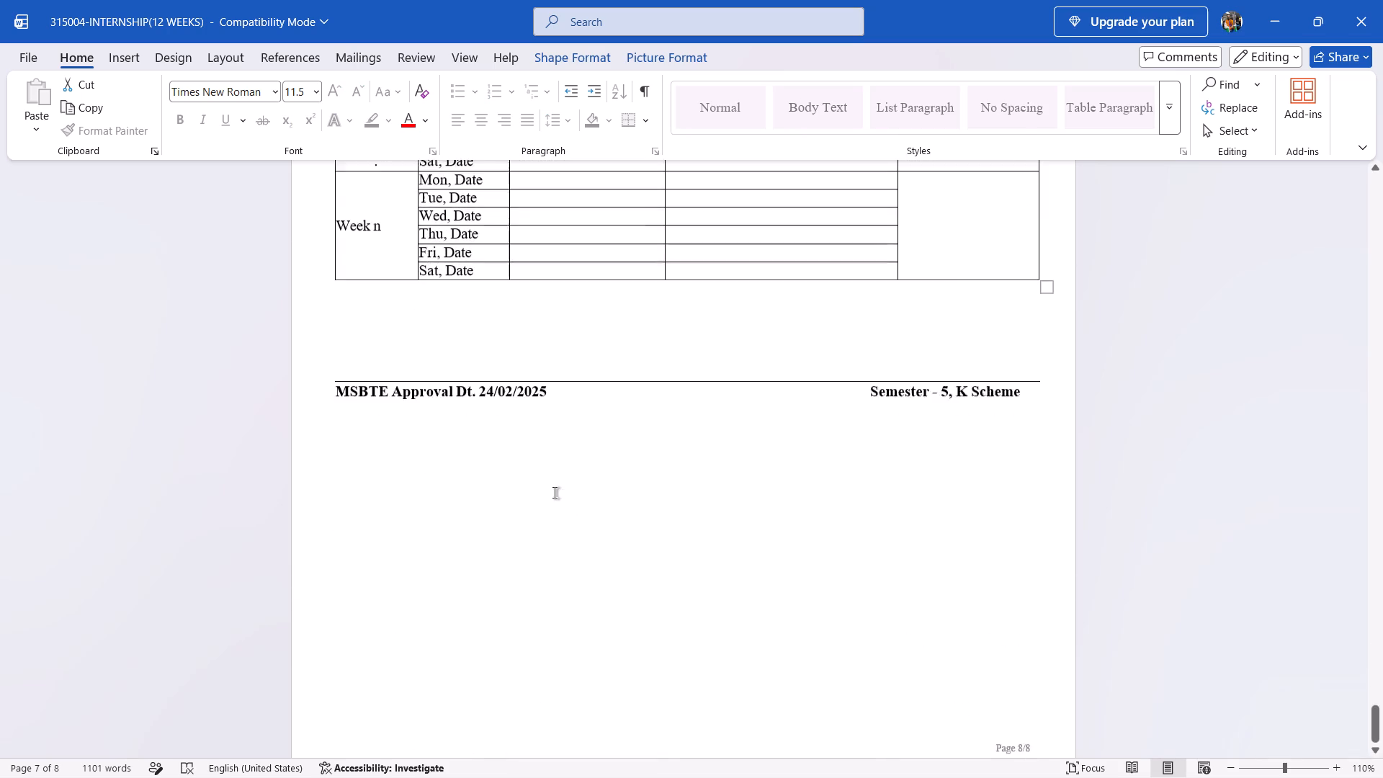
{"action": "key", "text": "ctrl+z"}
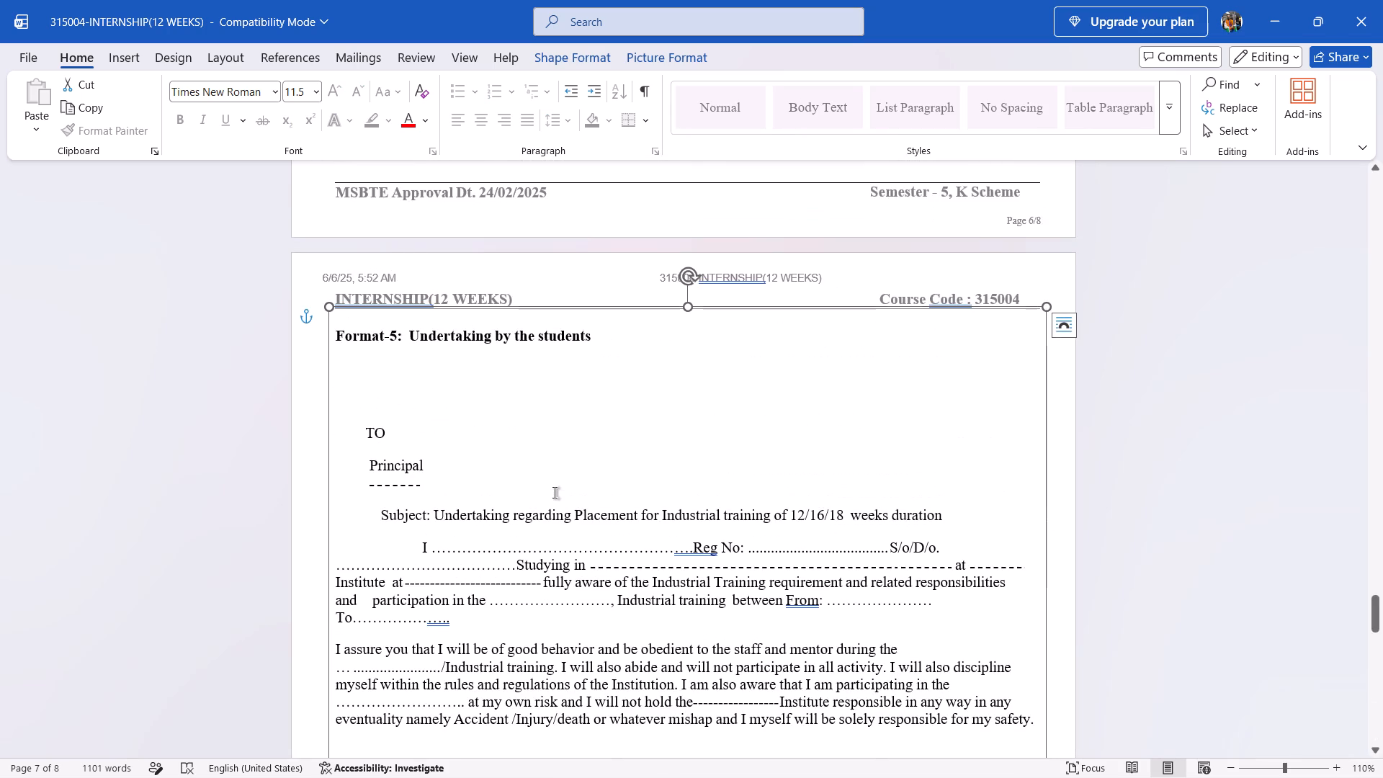
Delete all body content from the end of Format-5, Undertaking by the students, on page 7 back to the top of page 1.
{"action": "scroll", "coordinate": [555, 493], "scroll_direction": "down", "scroll_amount": 4}
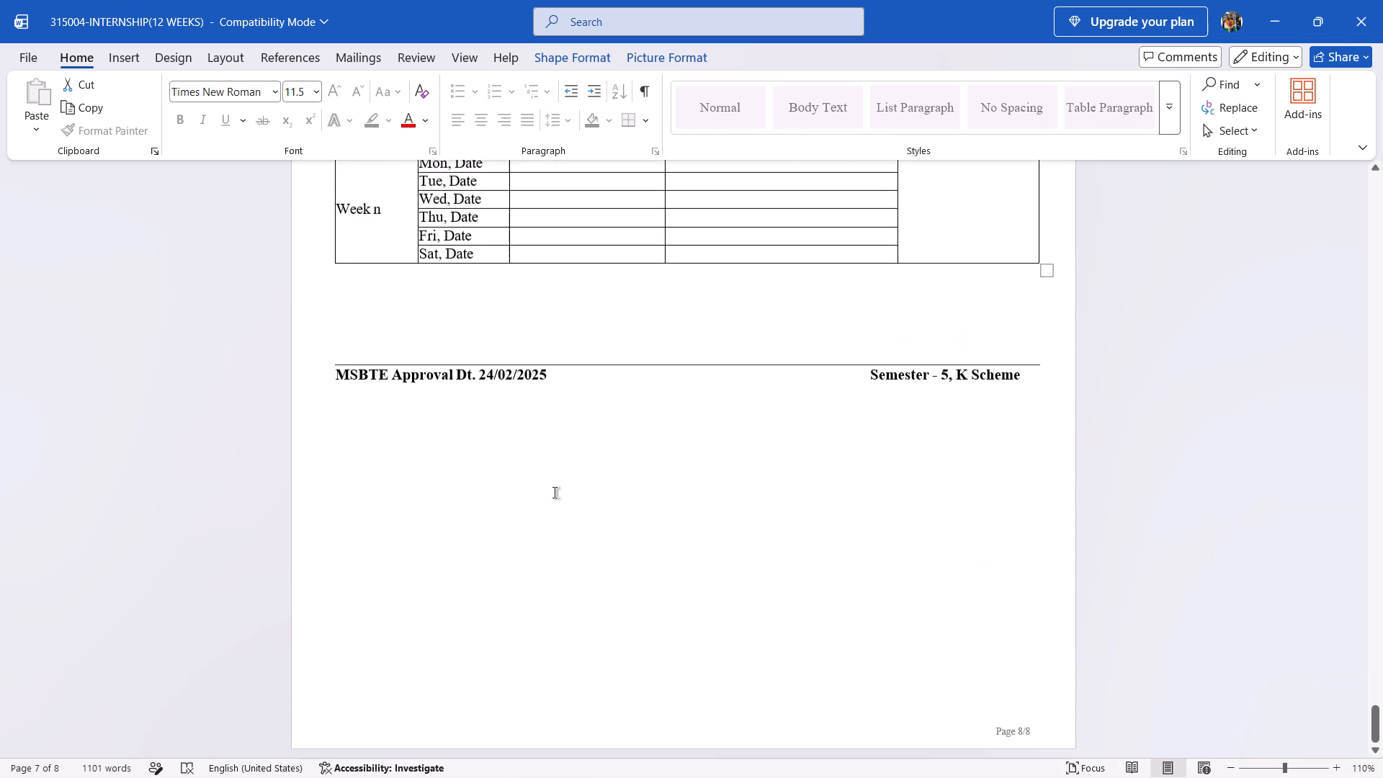
{"action": "scroll", "coordinate": [555, 493], "scroll_direction": "up", "scroll_amount": 6}
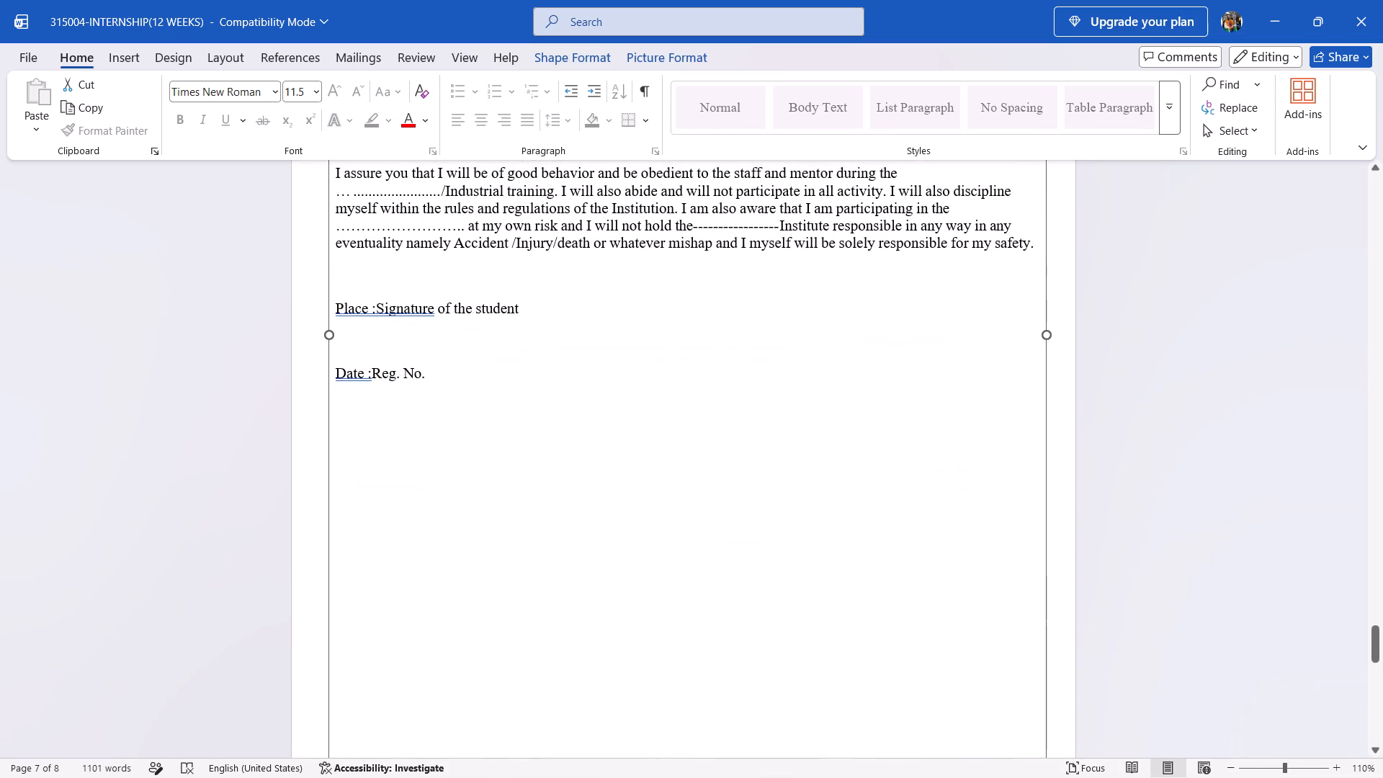
{"action": "left_click", "coordinate": [418, 381]}
{"action": "left_click_drag", "start_coordinate": [431, 374], "coordinate": [328, 47]}
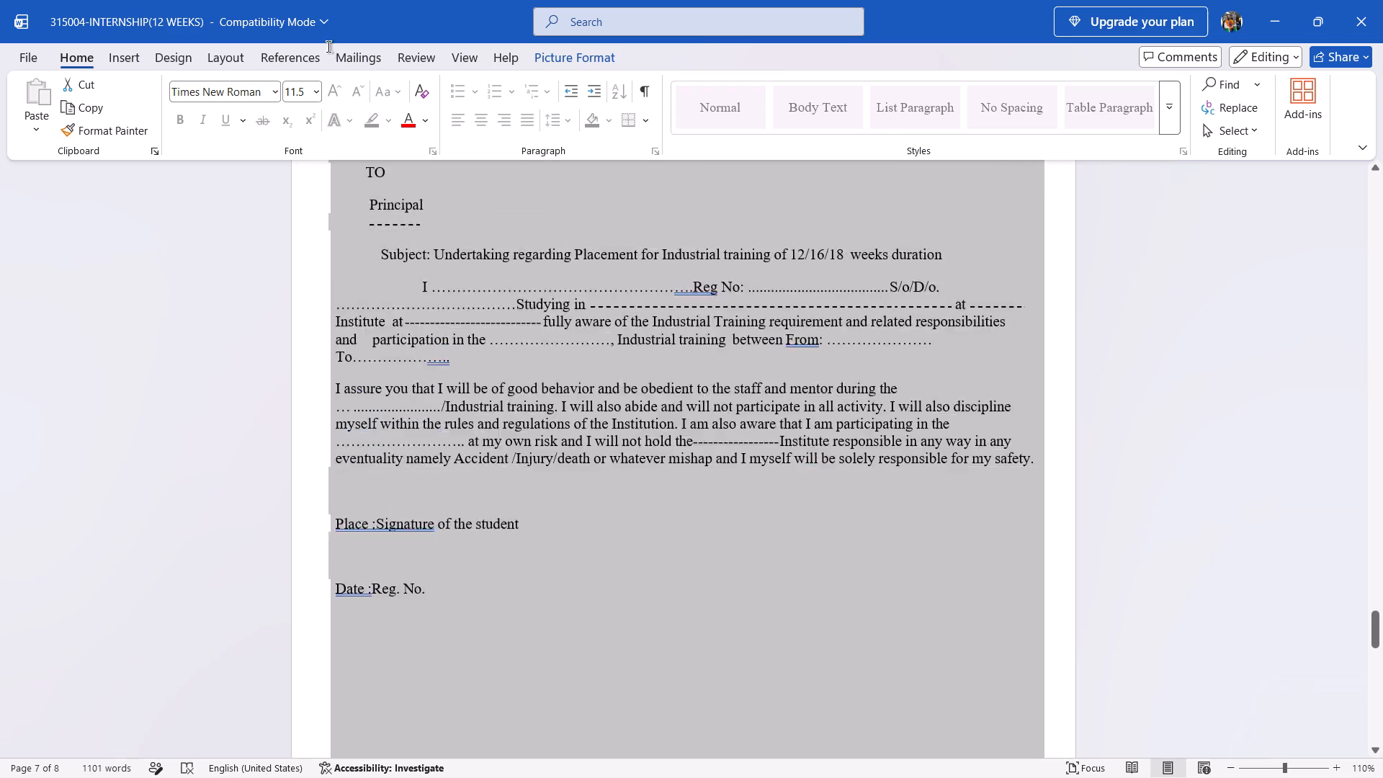
{"action": "left_click_drag", "start_coordinate": [328, 47], "coordinate": [326, 0]}
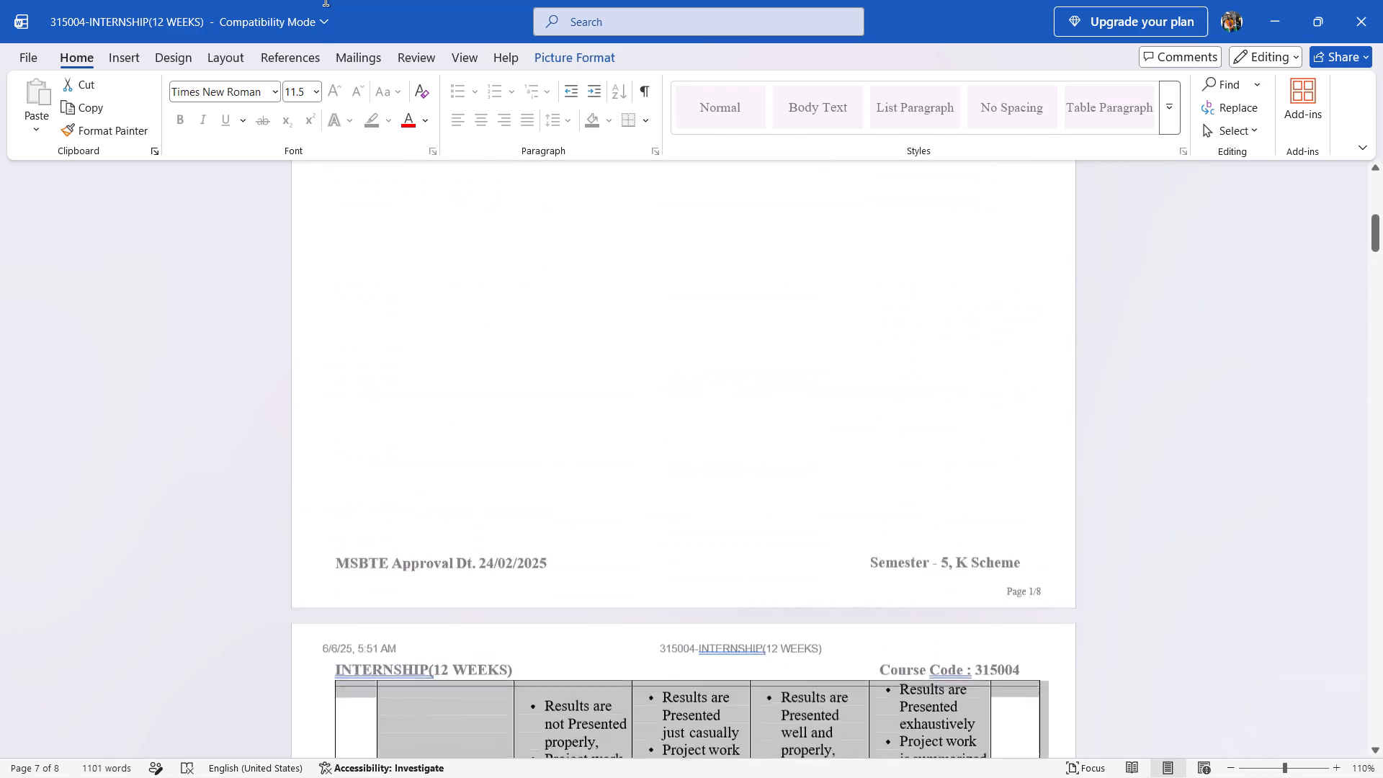
{"action": "left_click_drag", "start_coordinate": [326, 0], "coordinate": [323, 0]}
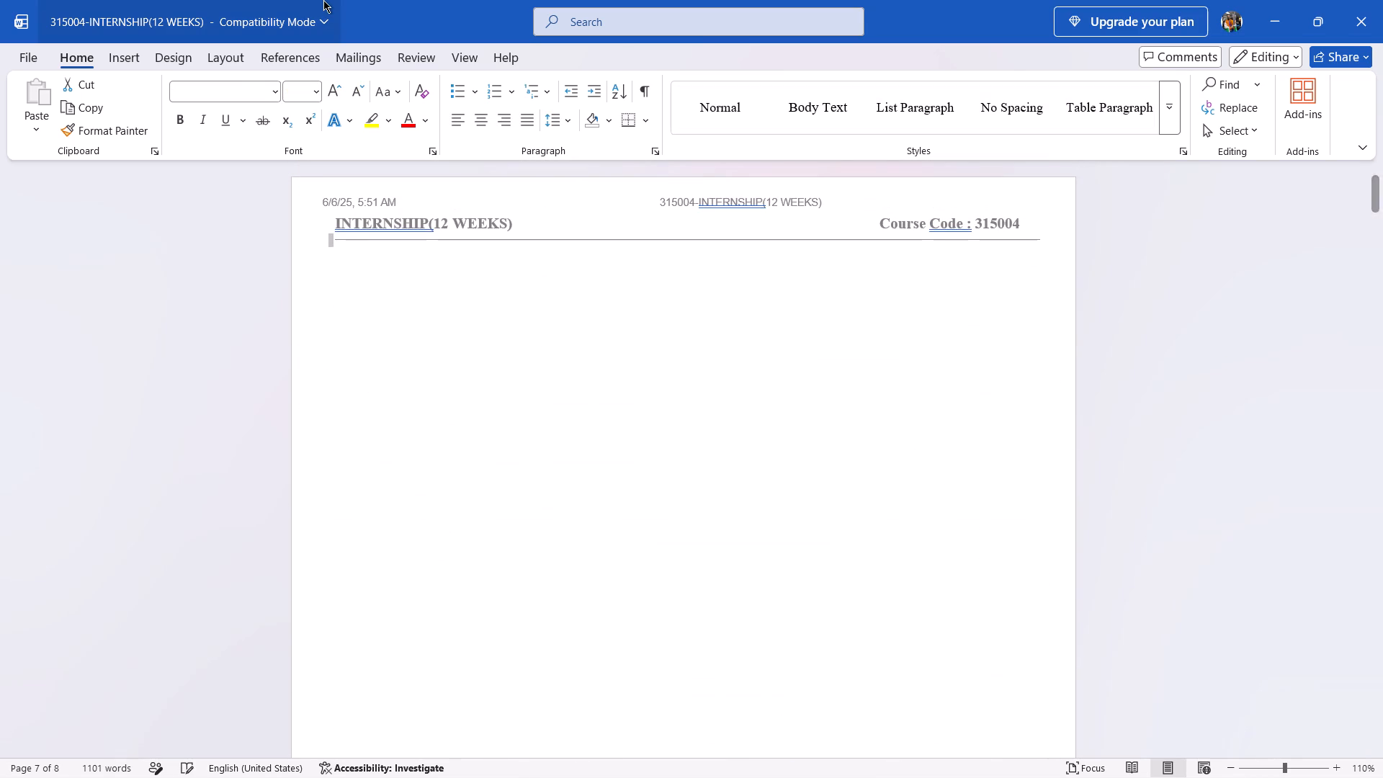
{"action": "key", "text": "Delete"}
Check the two remaining pages for leftover body content, including Format-6: Internships Daily Diary.
{"action": "scroll", "coordinate": [323, 0], "scroll_direction": "down", "scroll_amount": 3}
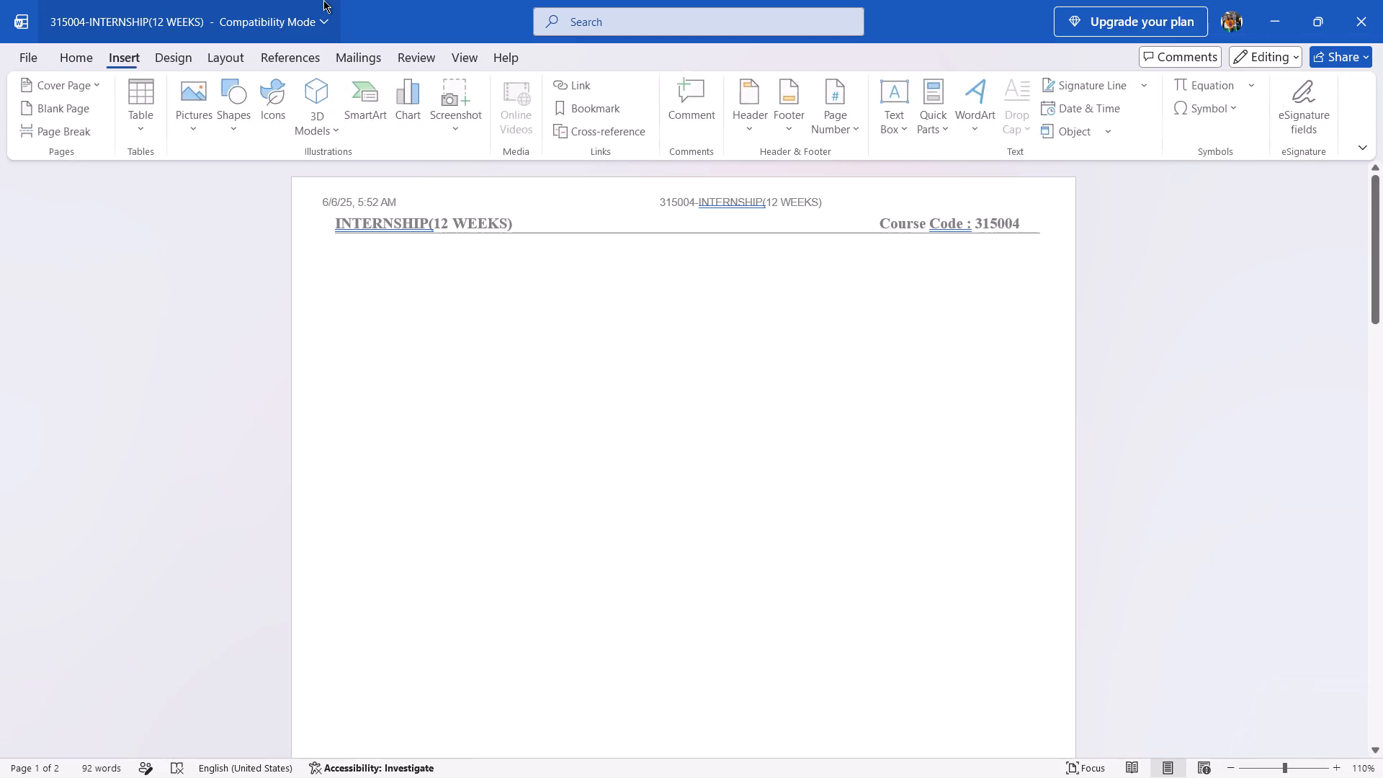
{"action": "scroll", "coordinate": [323, 0], "scroll_direction": "down", "scroll_amount": 5}
{"action": "scroll", "coordinate": [461, 301], "scroll_direction": "down", "scroll_amount": 8}
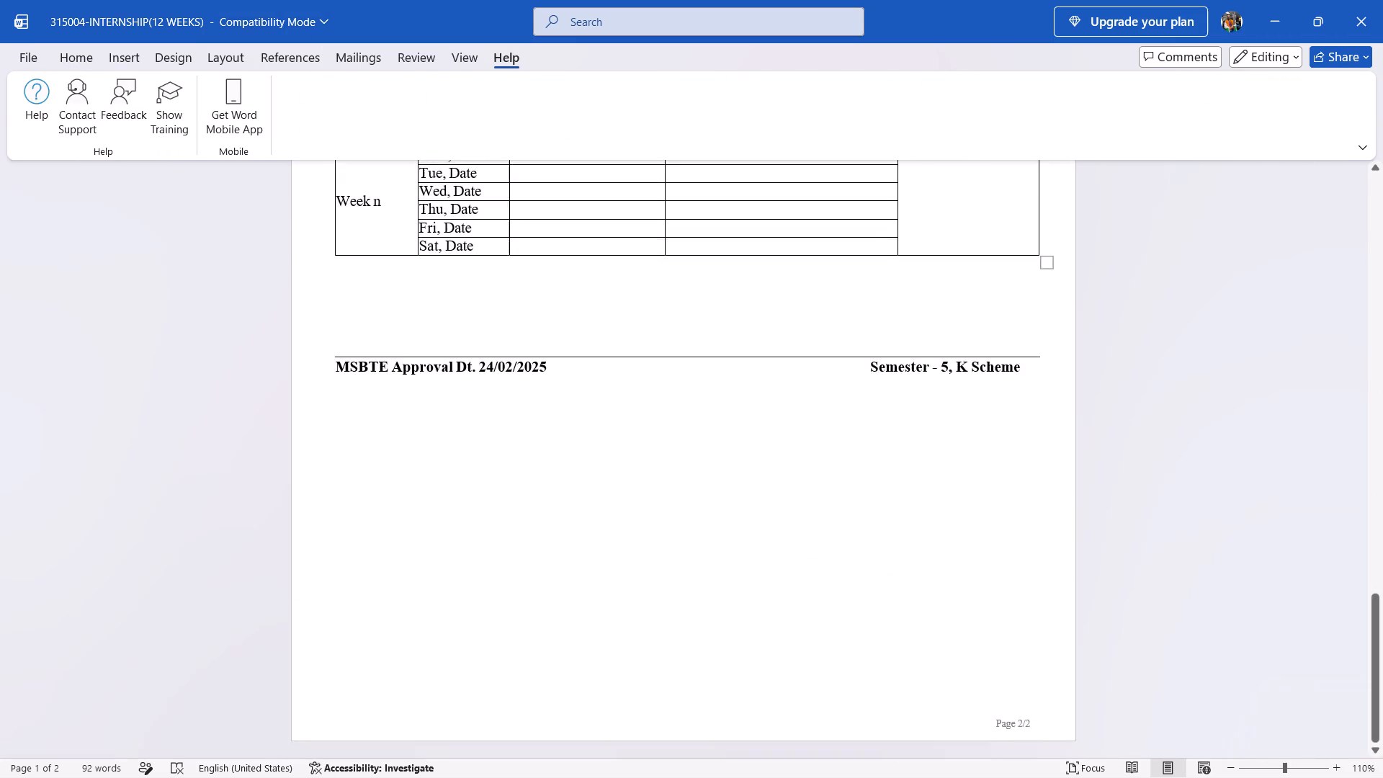
{"action": "scroll", "coordinate": [461, 301], "scroll_direction": "up", "scroll_amount": 18}
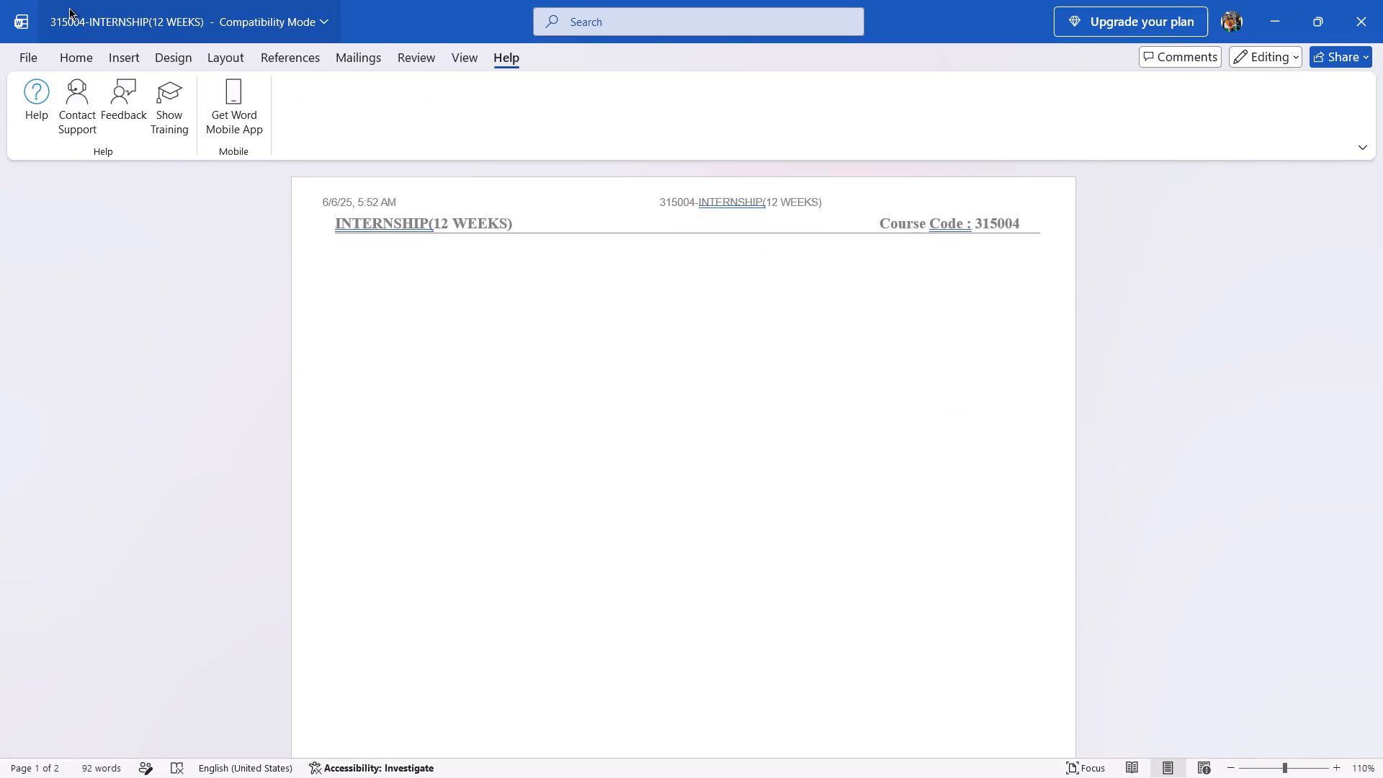
{"action": "left_click", "coordinate": [70, 64]}
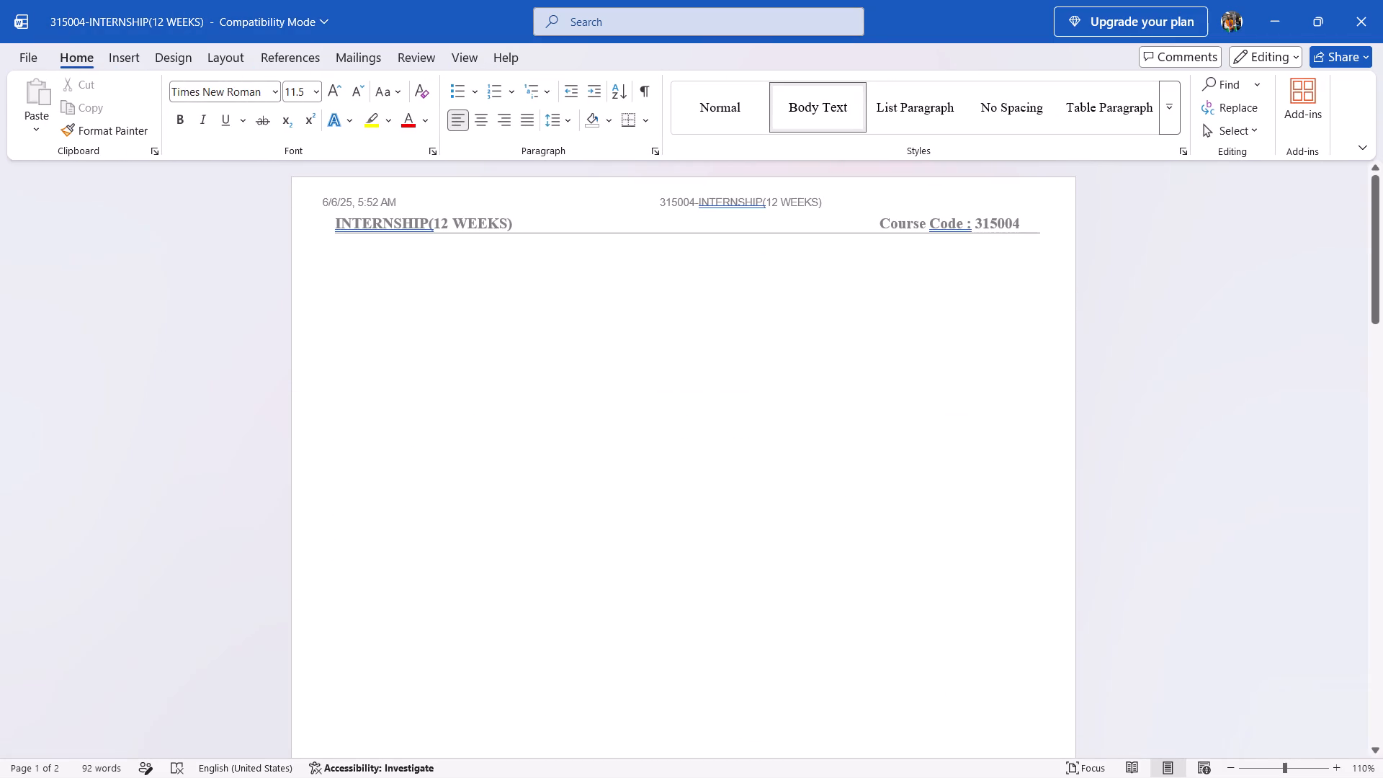
{"action": "scroll", "coordinate": [515, 346], "scroll_direction": "up", "scroll_amount": 3}
{"action": "scroll", "coordinate": [515, 346], "scroll_direction": "down", "scroll_amount": 5}
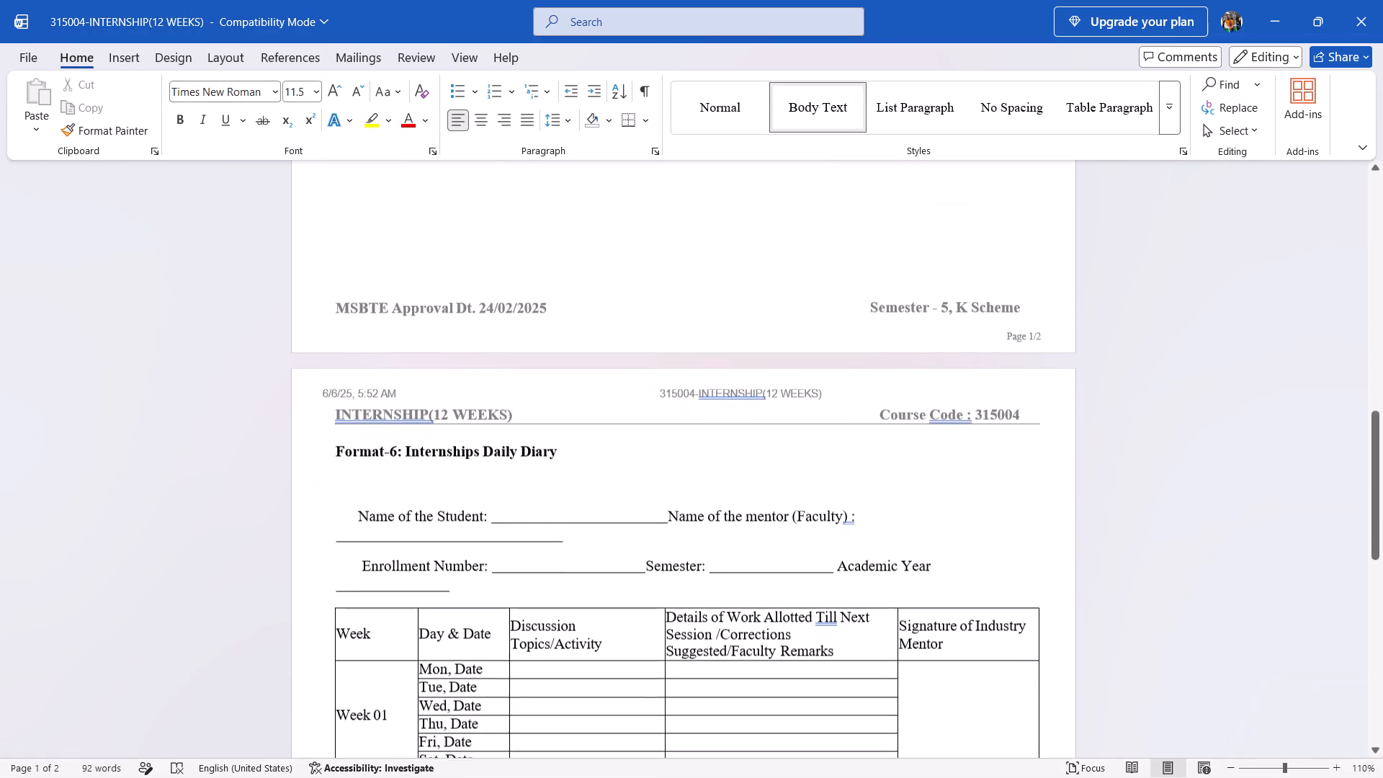
Remove the empty first page by deleting its blank space so that Format-6: Internships Daily Diary starts directly under the page 1 header.
{"action": "scroll", "coordinate": [515, 346], "scroll_direction": "down", "scroll_amount": 6}
{"action": "scroll", "coordinate": [515, 346], "scroll_direction": "up", "scroll_amount": 2}
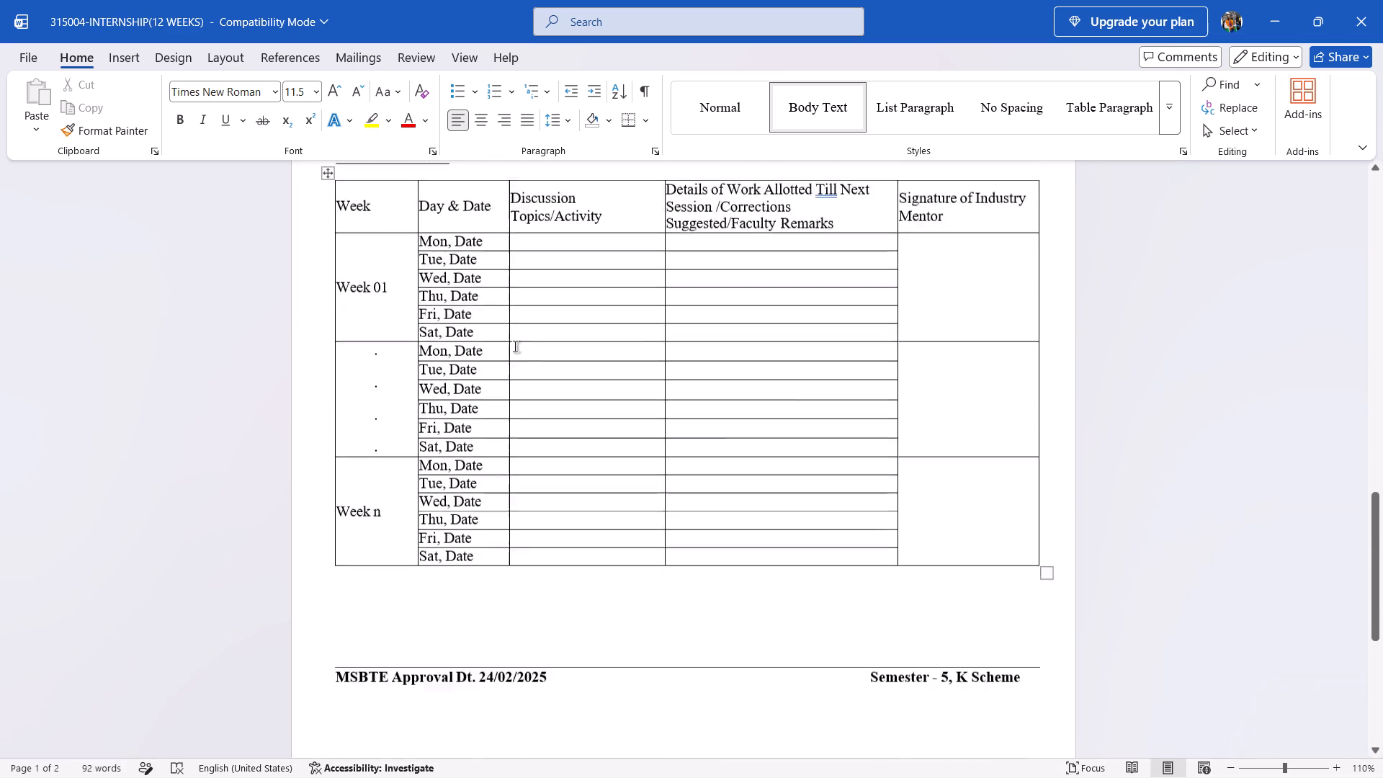
{"action": "scroll", "coordinate": [515, 346], "scroll_direction": "up", "scroll_amount": 5}
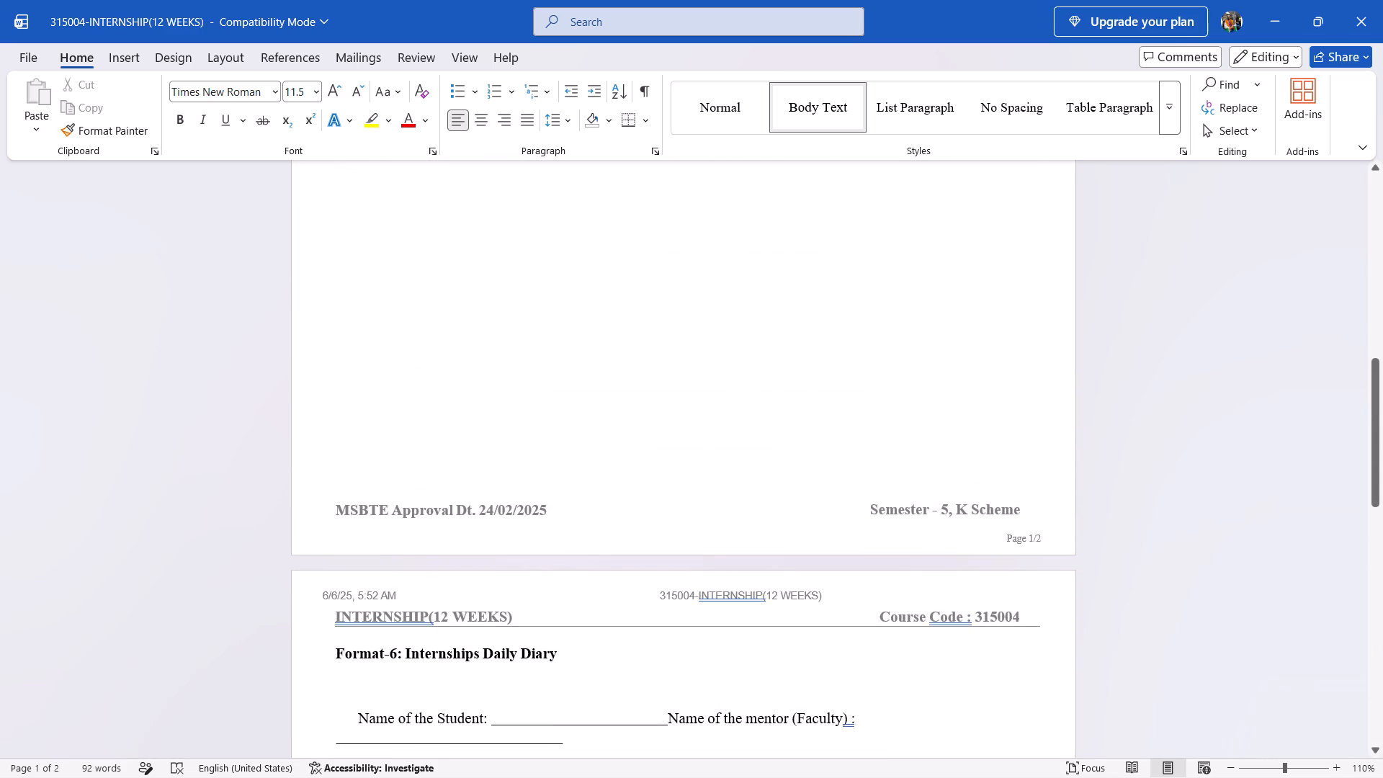
{"action": "left_click", "coordinate": [550, 507]}
{"action": "left_click", "coordinate": [969, 533]}
{"action": "scroll", "coordinate": [969, 533], "scroll_direction": "up", "scroll_amount": 1}
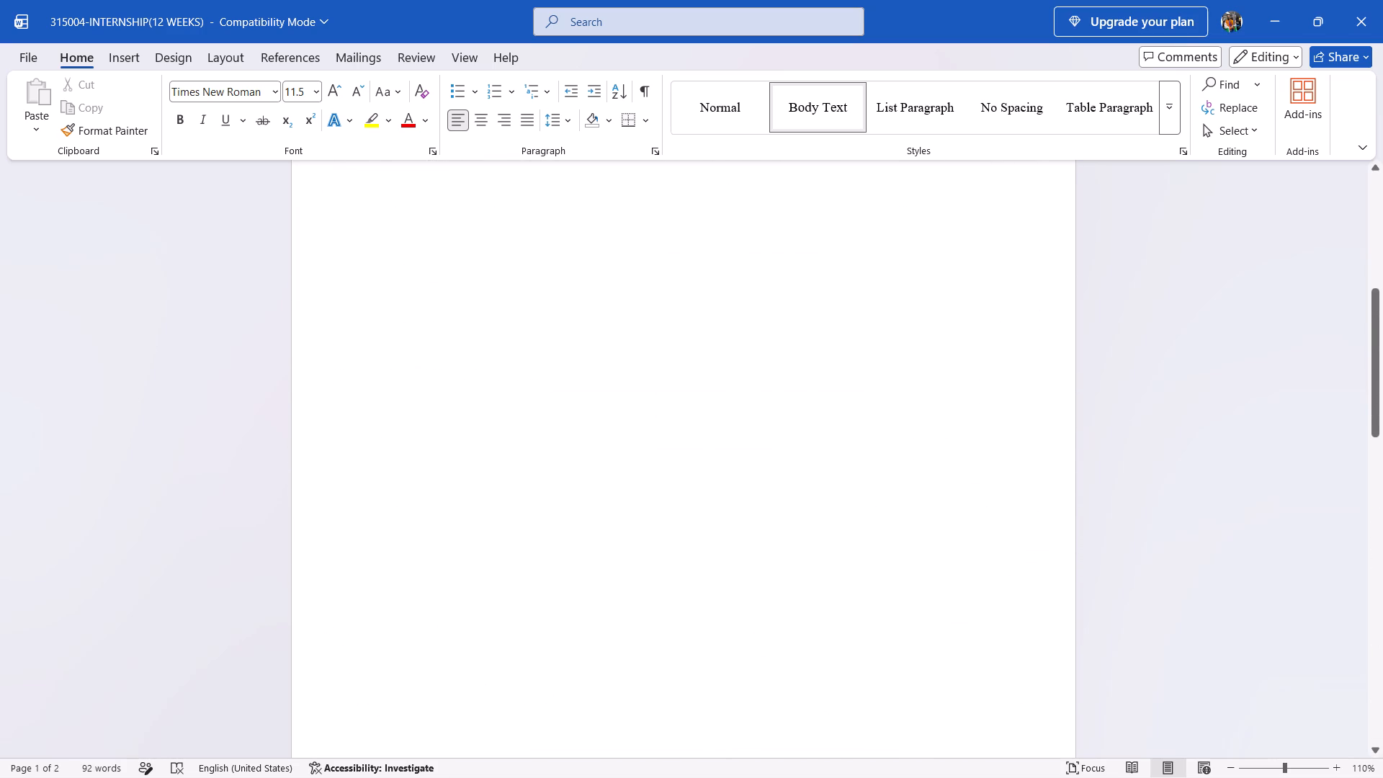
{"action": "left_click", "coordinate": [967, 530]}
{"action": "double_click", "coordinate": [967, 530]}
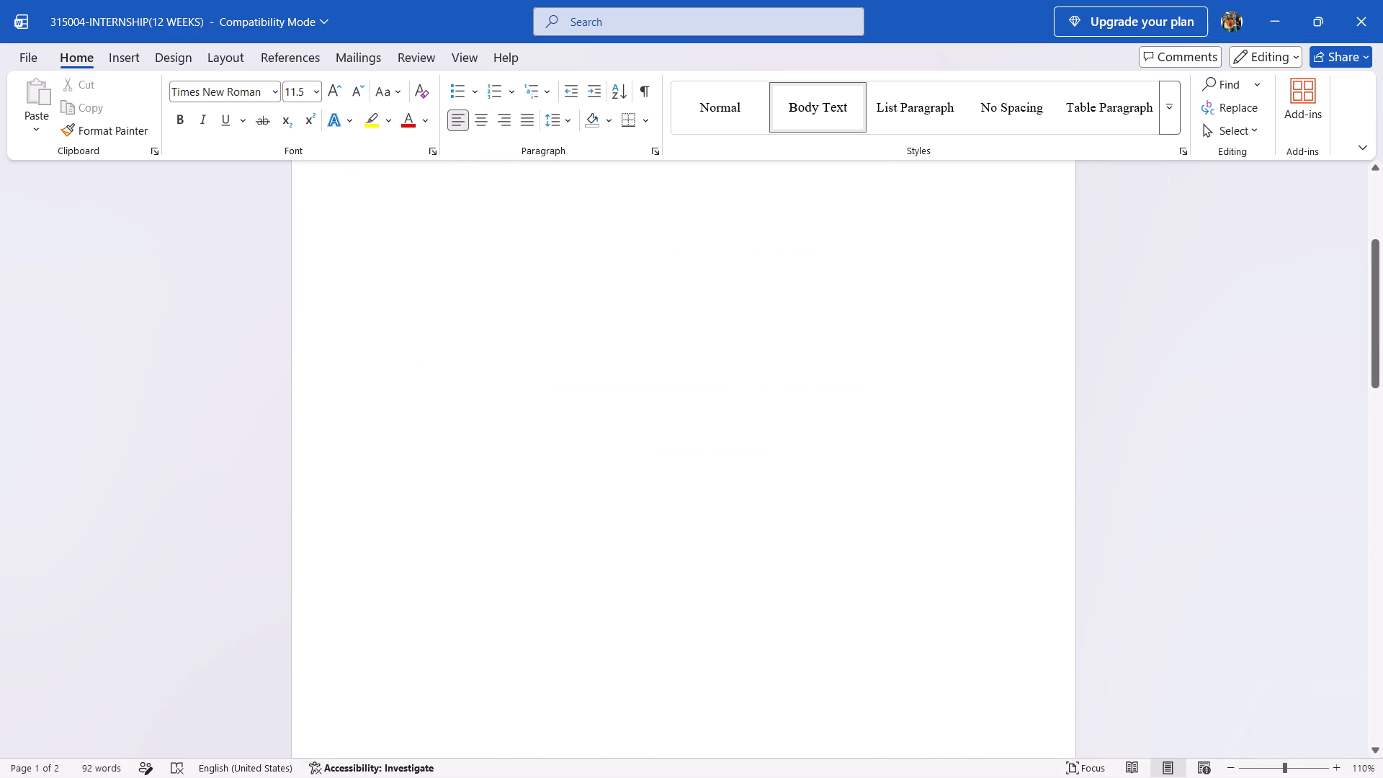
{"action": "scroll", "coordinate": [967, 530], "scroll_direction": "up", "scroll_amount": 3}
{"action": "key", "text": "m"}
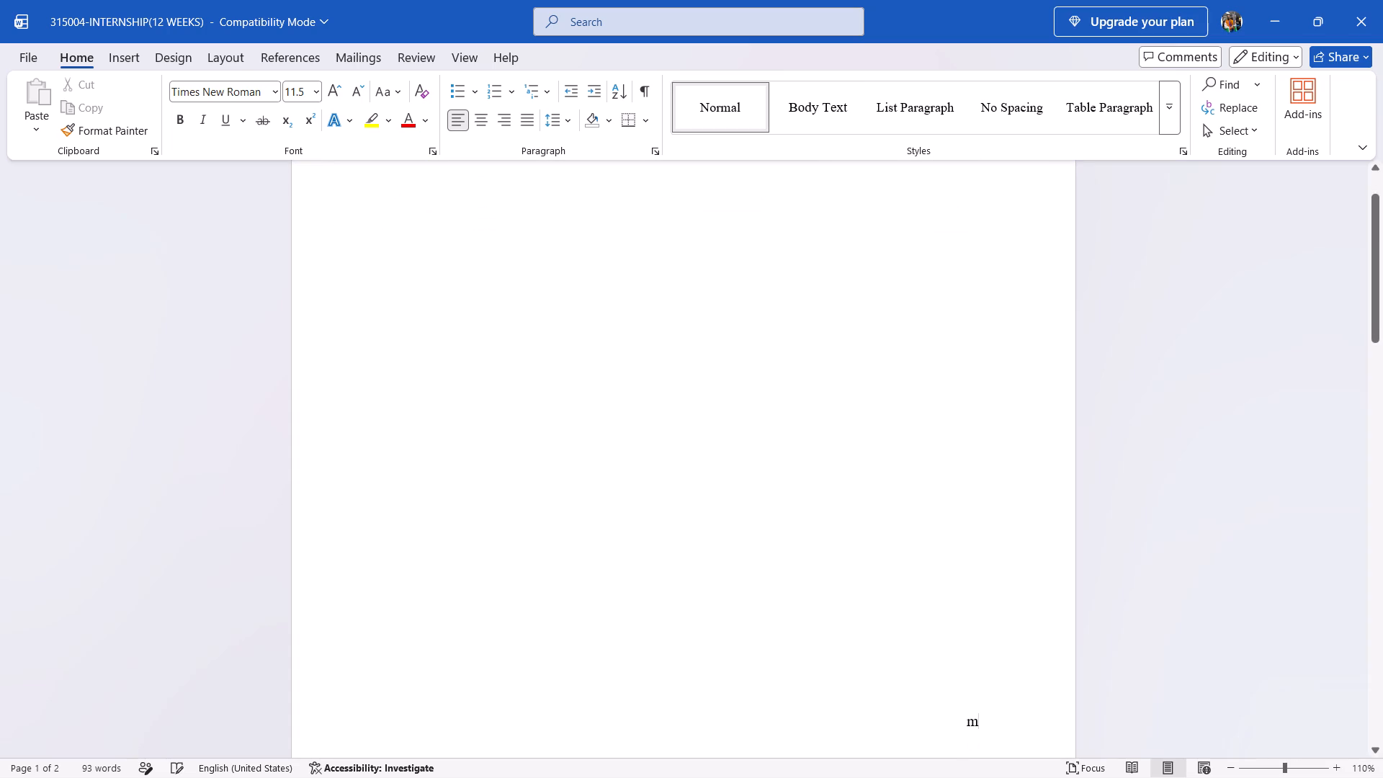
{"action": "key", "text": "BackSpace"}
{"action": "key", "text": "BackSpace"}
{"action": "key", "text": "BackSpace"}
{"action": "key", "text": "BackSpace"}
{"action": "key", "text": "BackSpace"}
{"action": "key", "text": "BackSpace"}
{"action": "key", "text": "BackSpace"}
{"action": "key", "text": "BackSpace"}
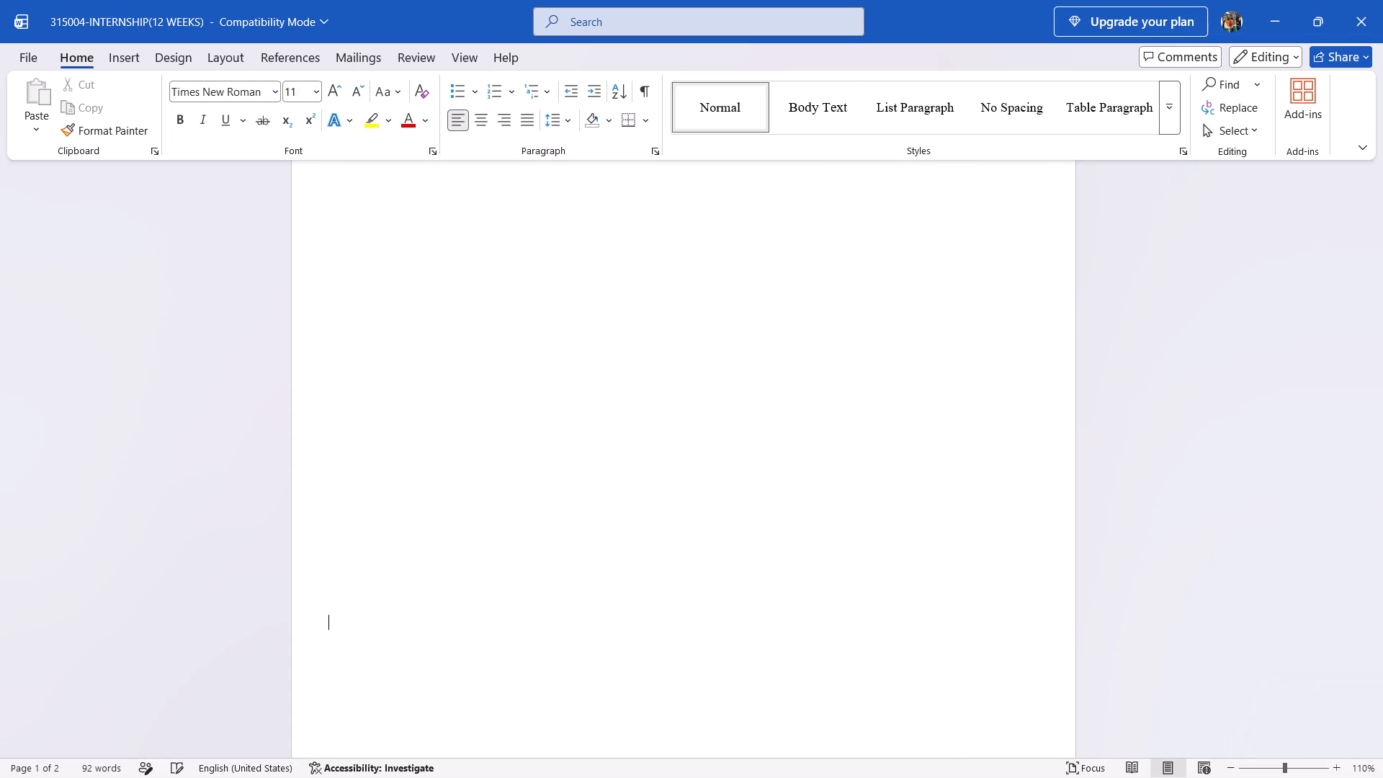
{"action": "key", "text": "BackSpace"}
{"action": "key", "text": "BackSpace"}
{"action": "key", "text": "BackSpace"}
{"action": "key", "text": "BackSpace"}
{"action": "key", "text": "BackSpace"}
{"action": "key", "text": "BackSpace"}
{"action": "key", "text": "BackSpace"}
{"action": "key", "text": "BackSpace"}
{"action": "key", "text": "BackSpace"}
{"action": "key", "text": "BackSpace"}
{"action": "key", "text": "BackSpace"}
{"action": "key", "text": "BackSpace"}
{"action": "key", "text": "BackSpace"}
{"action": "key", "text": "BackSpace"}
{"action": "key", "text": "BackSpace"}
{"action": "key", "text": "BackSpace"}
{"action": "key", "text": "BackSpace"}
{"action": "key", "text": "BackSpace"}
{"action": "key", "text": "BackSpace"}
{"action": "key", "text": "BackSpace"}
{"action": "key", "text": "BackSpace"}
{"action": "key", "text": "BackSpace"}
{"action": "key", "text": "BackSpace"}
{"action": "key", "text": "BackSpace"}
{"action": "key", "text": "BackSpace"}
{"action": "key", "text": "BackSpace"}
{"action": "key", "text": "BackSpace"}
{"action": "key", "text": "BackSpace"}
{"action": "key", "text": "BackSpace"}
{"action": "key", "text": "BackSpace"}
{"action": "key", "text": "BackSpace"}
{"action": "key", "text": "BackSpace"}
{"action": "key", "text": "BackSpace"}
{"action": "key", "text": "BackSpace"}
{"action": "scroll", "coordinate": [967, 530], "scroll_direction": "up", "scroll_amount": 1}
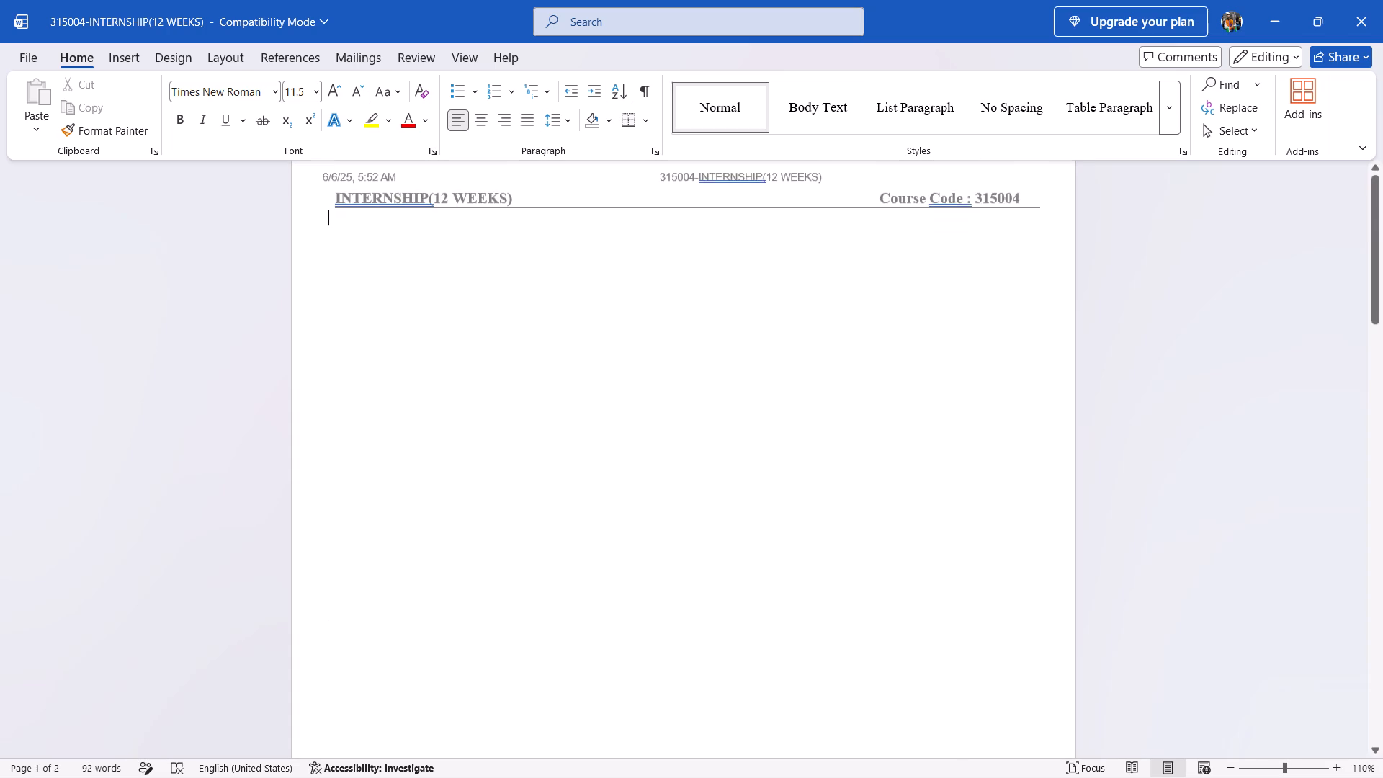
{"action": "scroll", "coordinate": [967, 530], "scroll_direction": "up", "scroll_amount": 2}
{"action": "key", "text": "BackSpace"}
{"action": "key", "text": "BackSpace"}
{"action": "key", "text": "Delete"}
{"action": "key", "text": "Delete"}
{"action": "key", "text": "Delete"}
{"action": "key", "text": "Delete"}
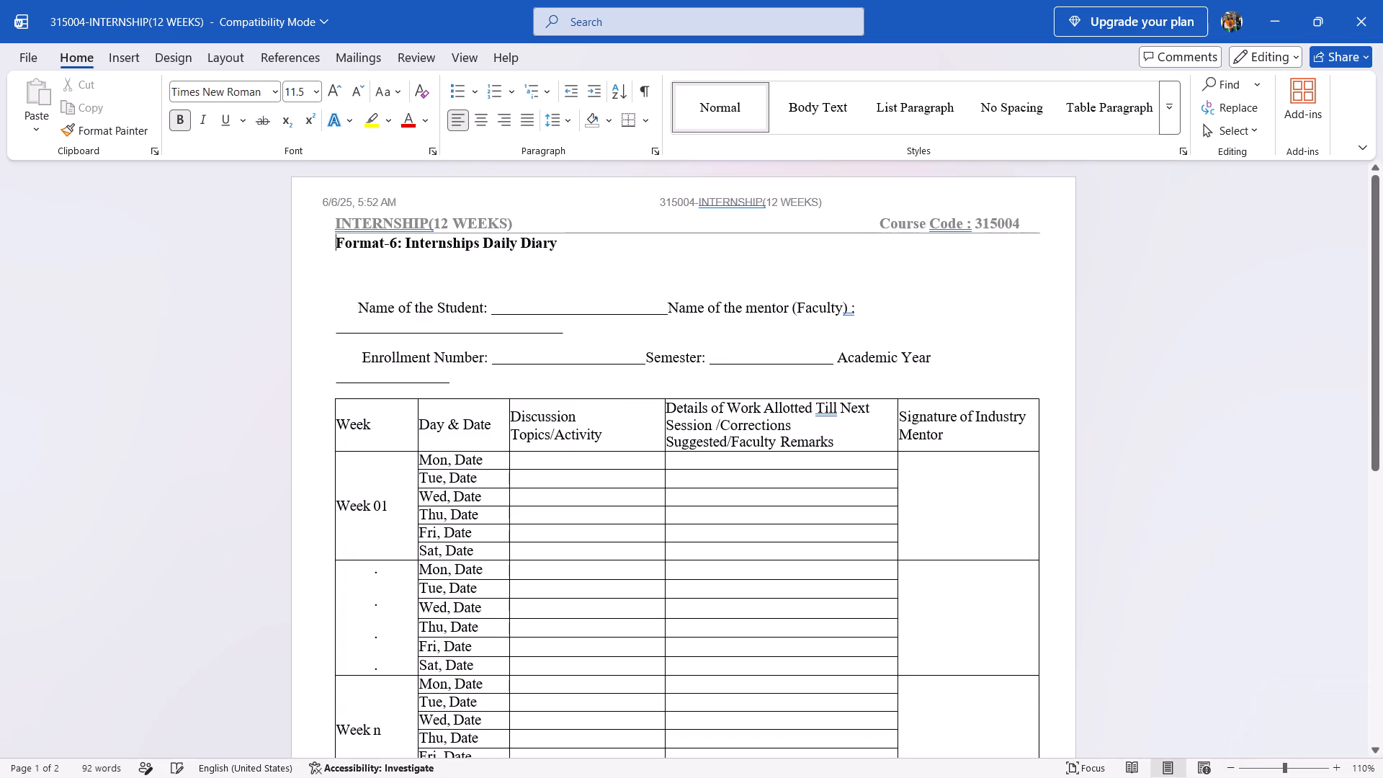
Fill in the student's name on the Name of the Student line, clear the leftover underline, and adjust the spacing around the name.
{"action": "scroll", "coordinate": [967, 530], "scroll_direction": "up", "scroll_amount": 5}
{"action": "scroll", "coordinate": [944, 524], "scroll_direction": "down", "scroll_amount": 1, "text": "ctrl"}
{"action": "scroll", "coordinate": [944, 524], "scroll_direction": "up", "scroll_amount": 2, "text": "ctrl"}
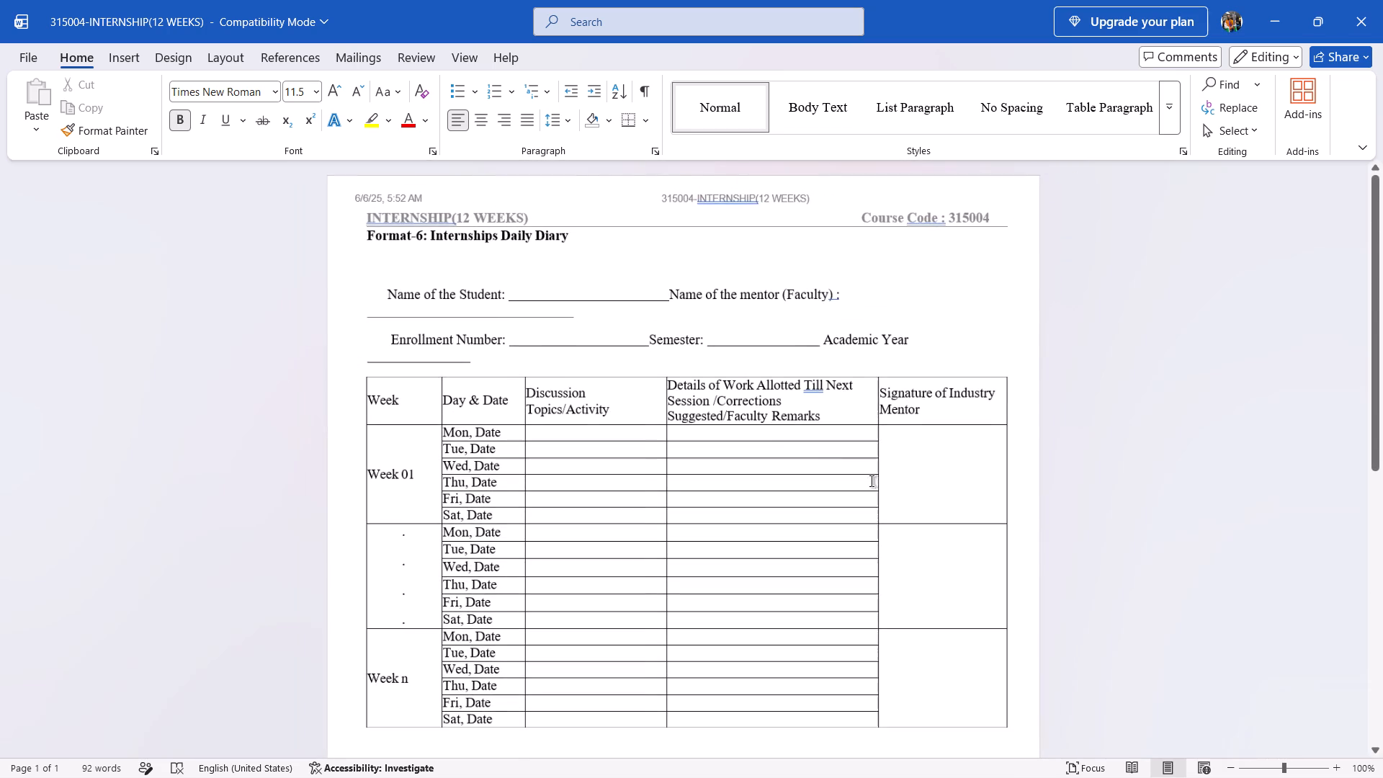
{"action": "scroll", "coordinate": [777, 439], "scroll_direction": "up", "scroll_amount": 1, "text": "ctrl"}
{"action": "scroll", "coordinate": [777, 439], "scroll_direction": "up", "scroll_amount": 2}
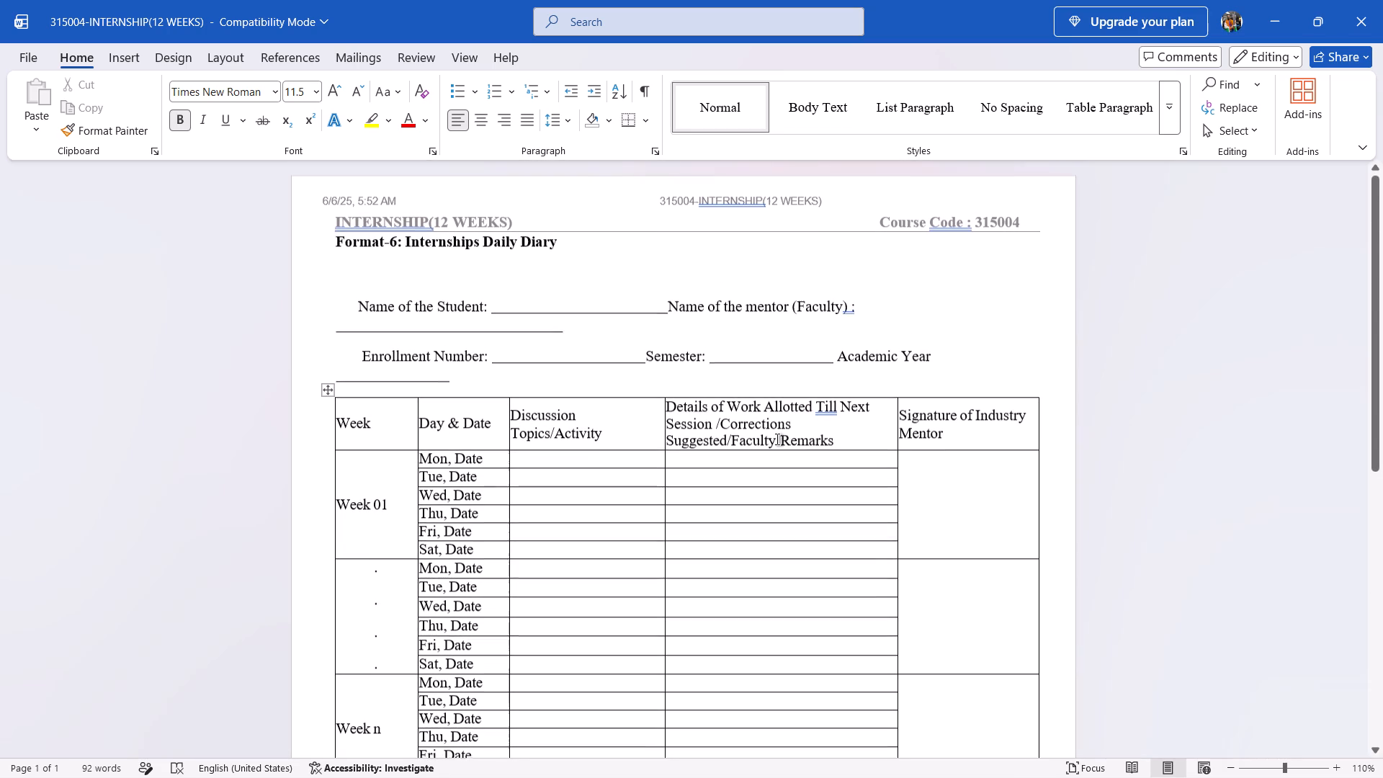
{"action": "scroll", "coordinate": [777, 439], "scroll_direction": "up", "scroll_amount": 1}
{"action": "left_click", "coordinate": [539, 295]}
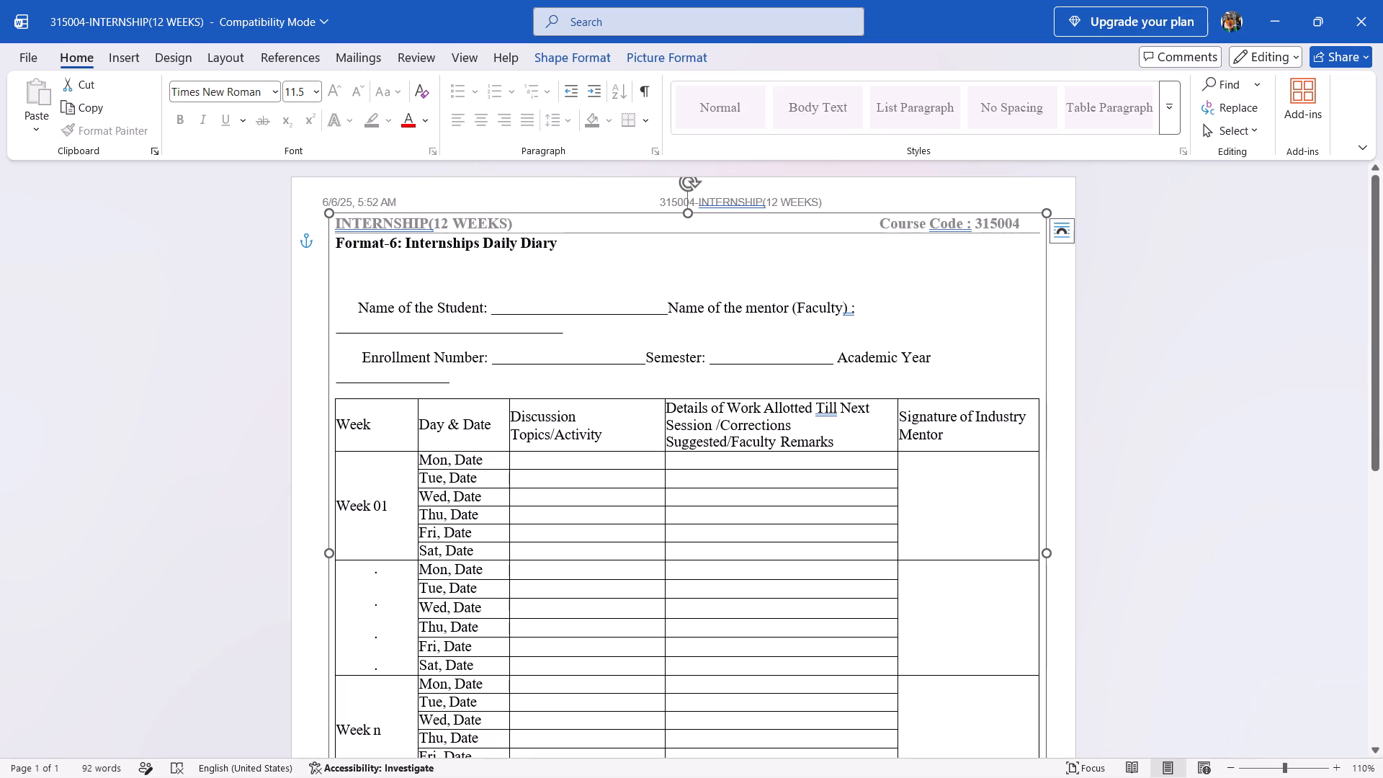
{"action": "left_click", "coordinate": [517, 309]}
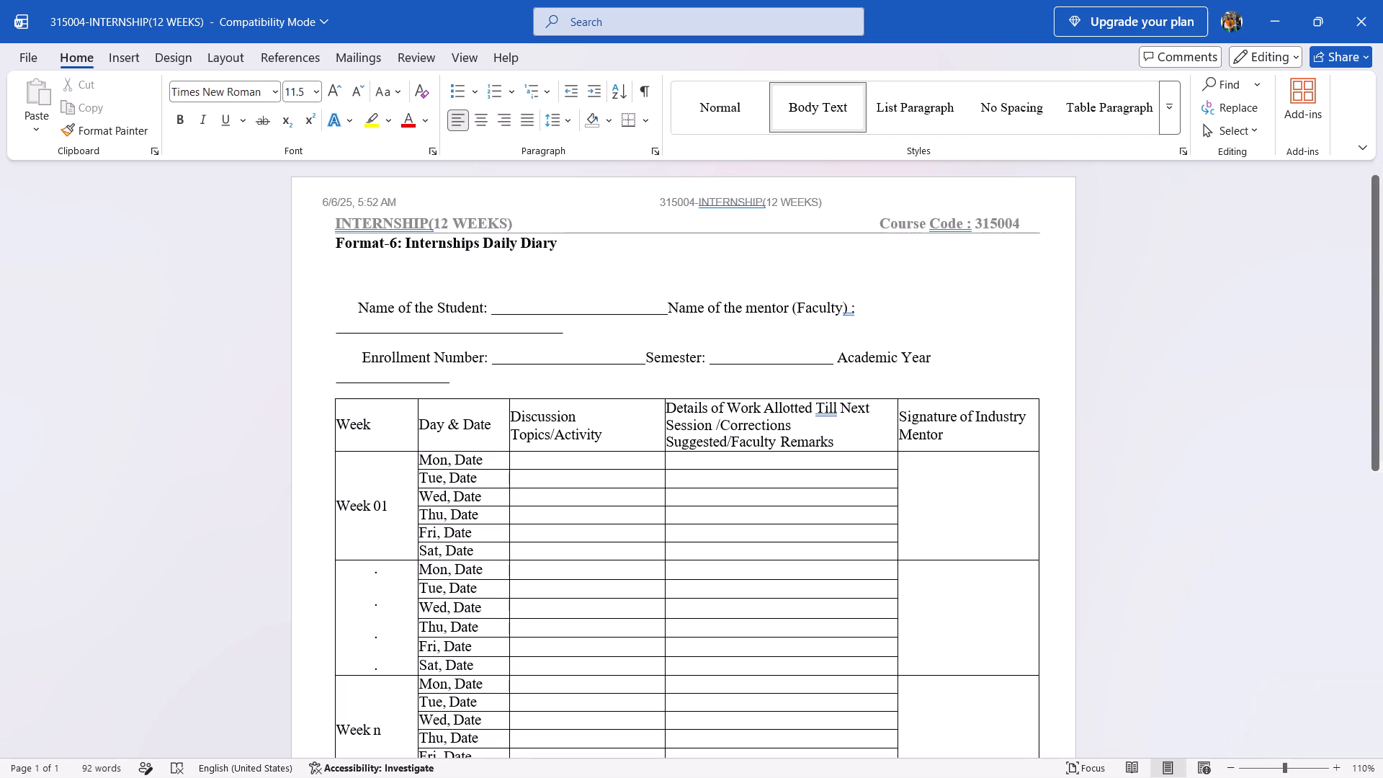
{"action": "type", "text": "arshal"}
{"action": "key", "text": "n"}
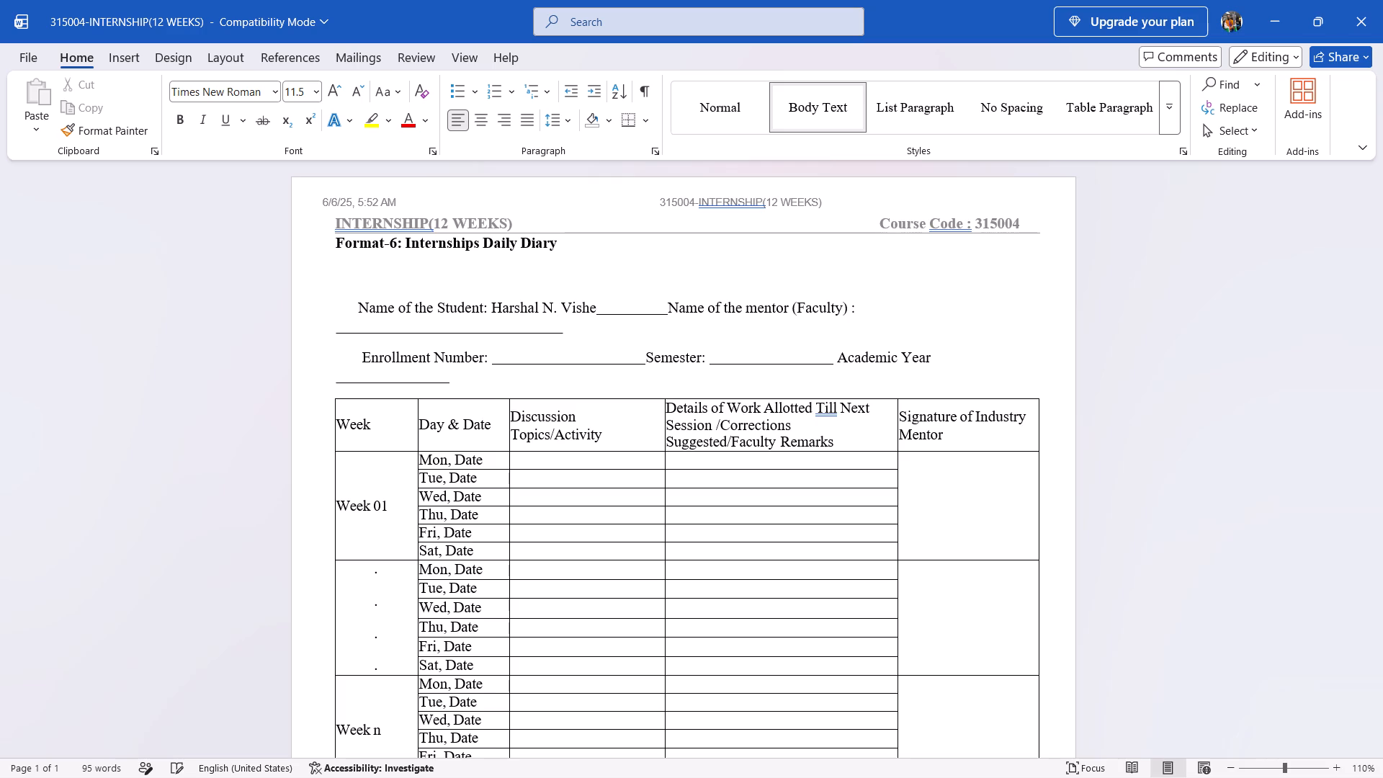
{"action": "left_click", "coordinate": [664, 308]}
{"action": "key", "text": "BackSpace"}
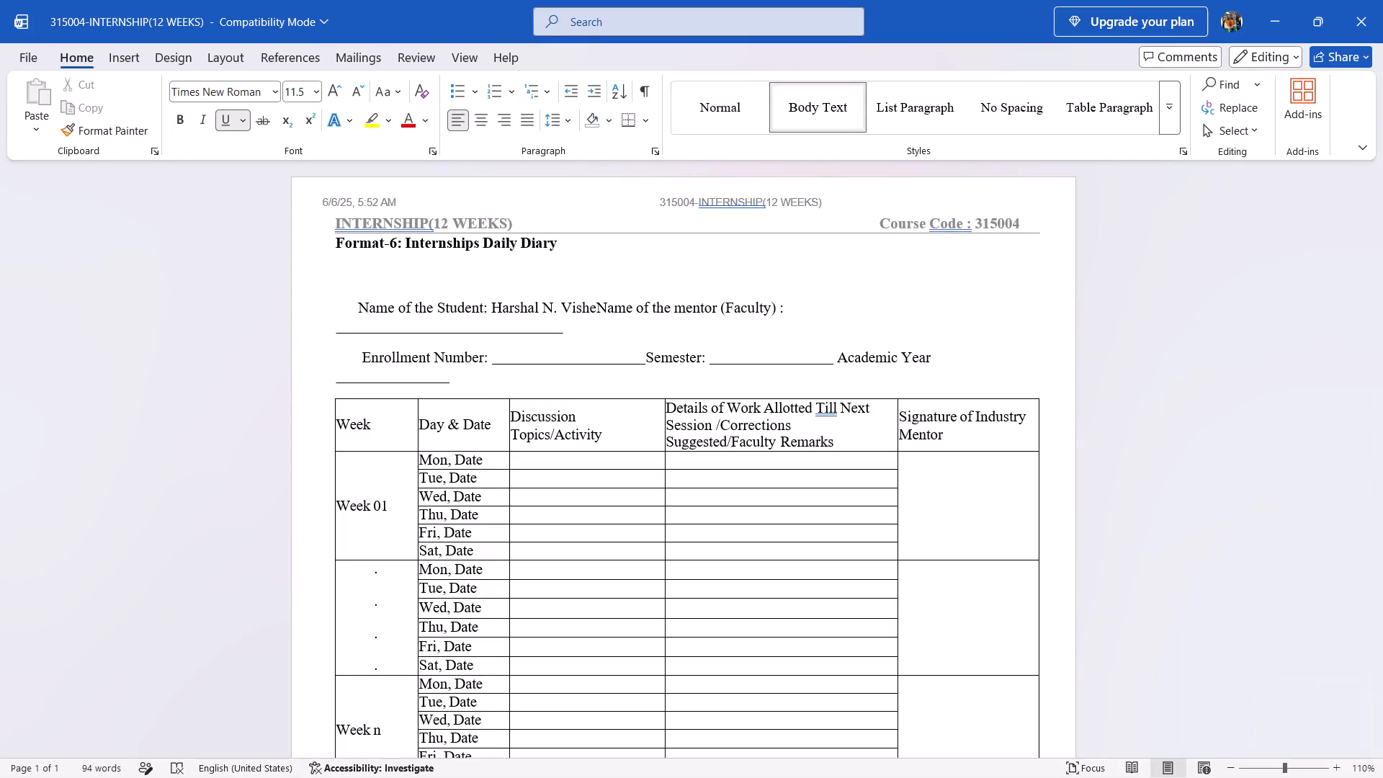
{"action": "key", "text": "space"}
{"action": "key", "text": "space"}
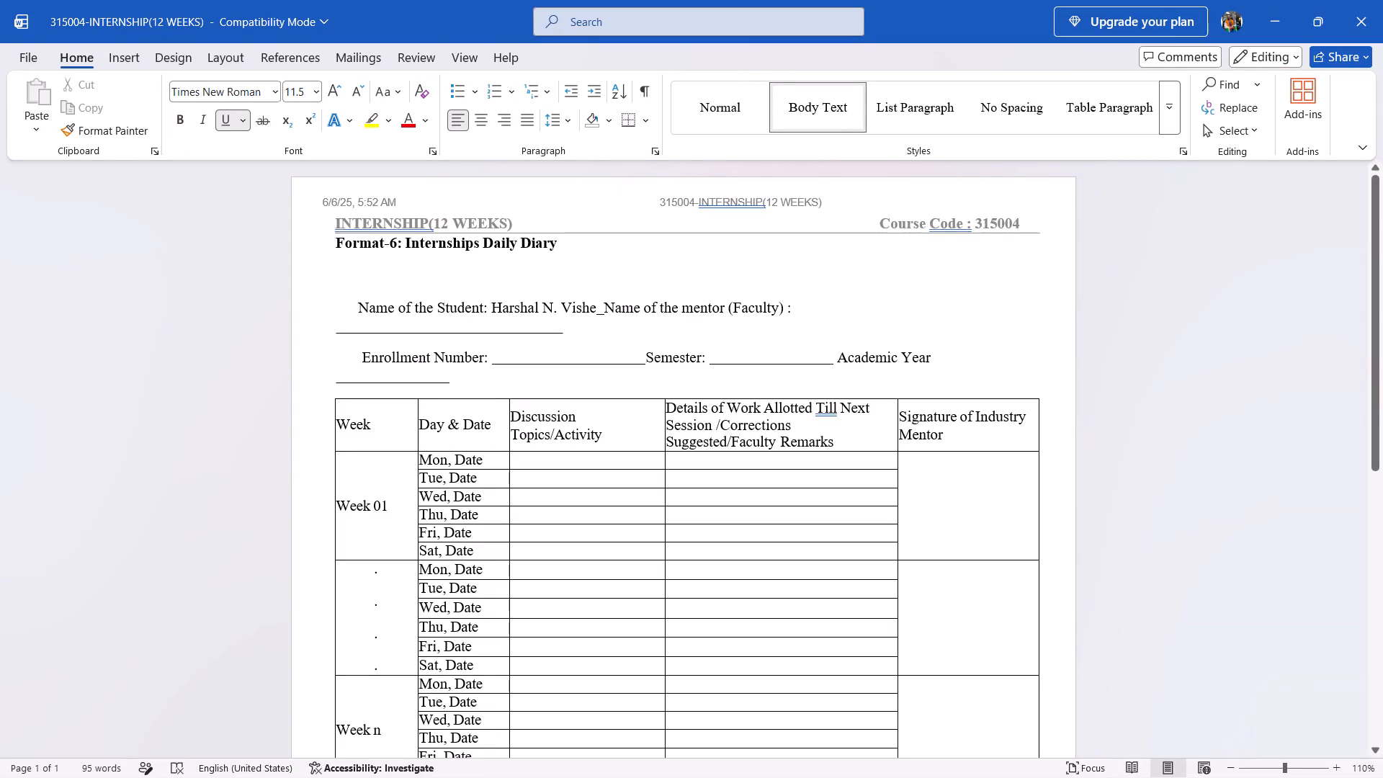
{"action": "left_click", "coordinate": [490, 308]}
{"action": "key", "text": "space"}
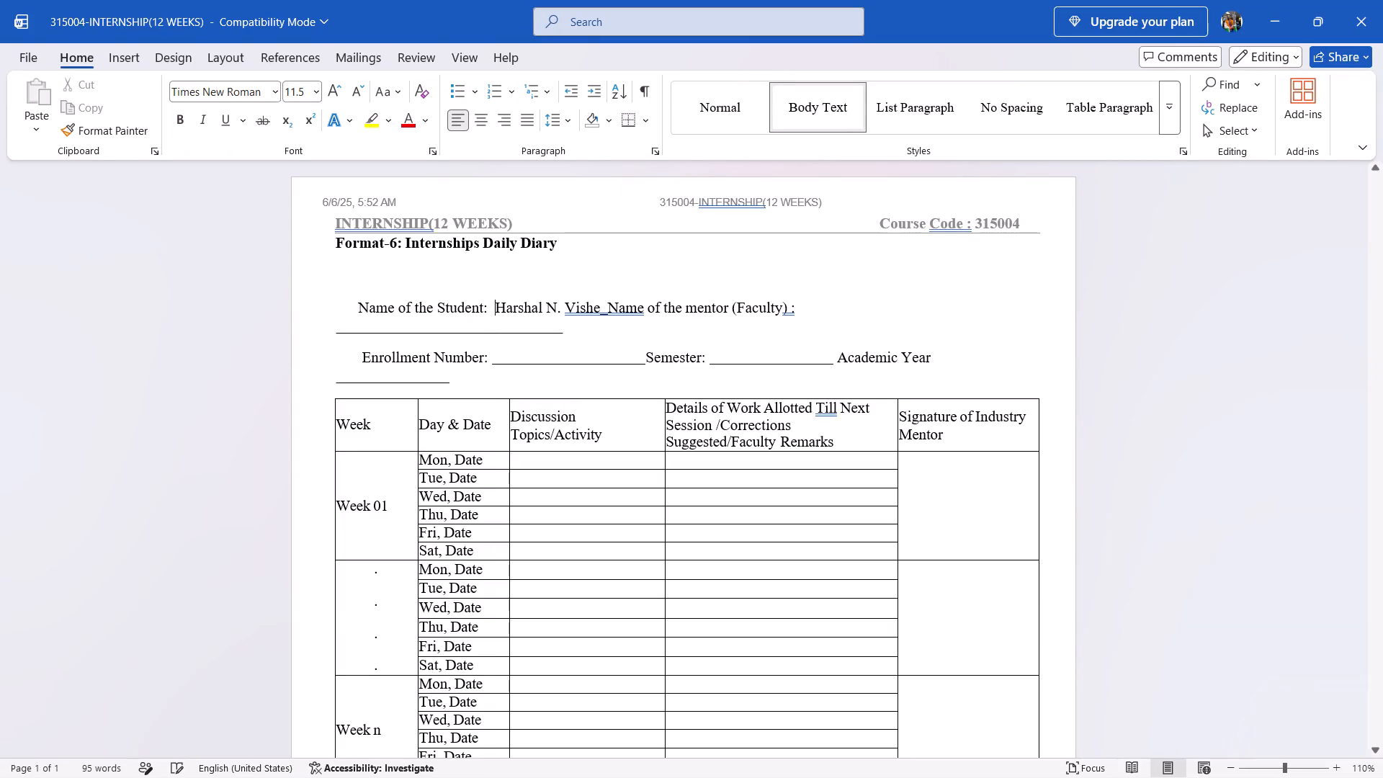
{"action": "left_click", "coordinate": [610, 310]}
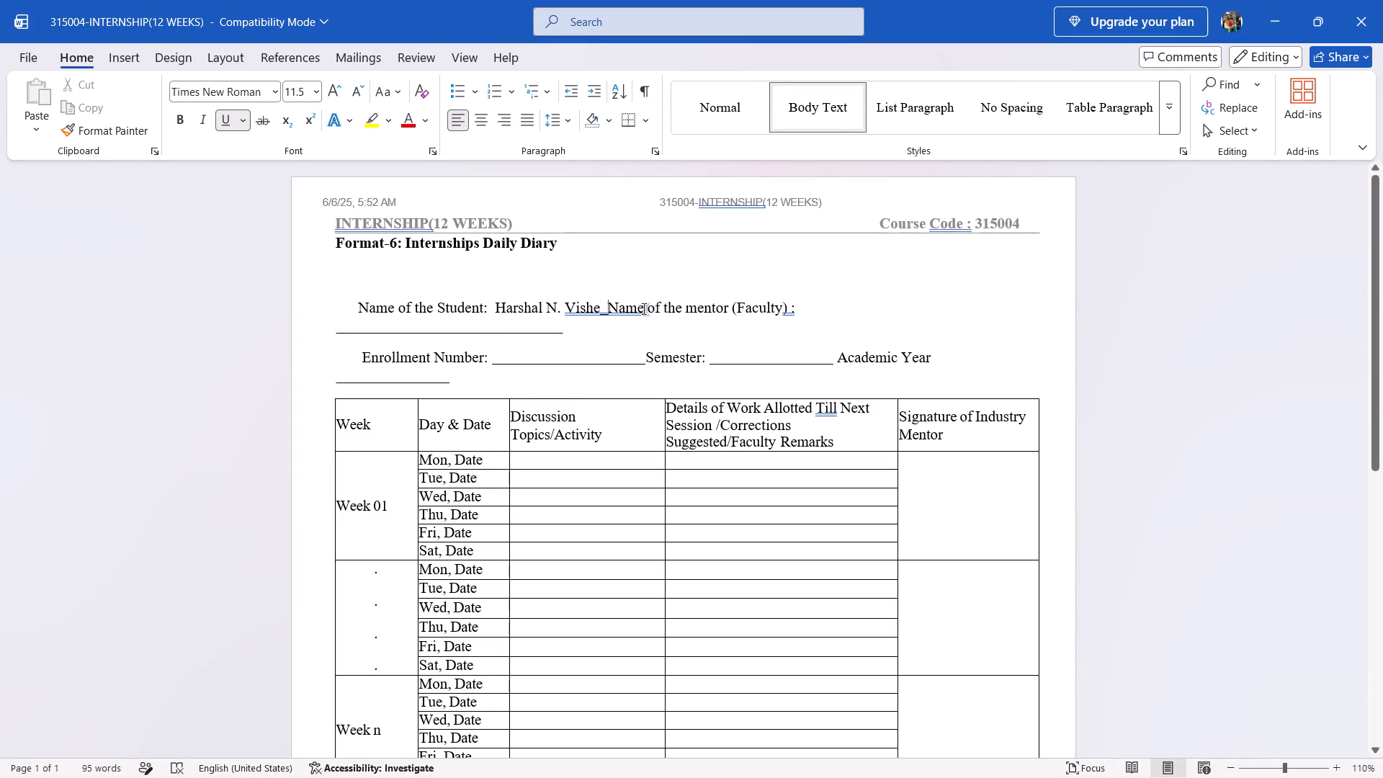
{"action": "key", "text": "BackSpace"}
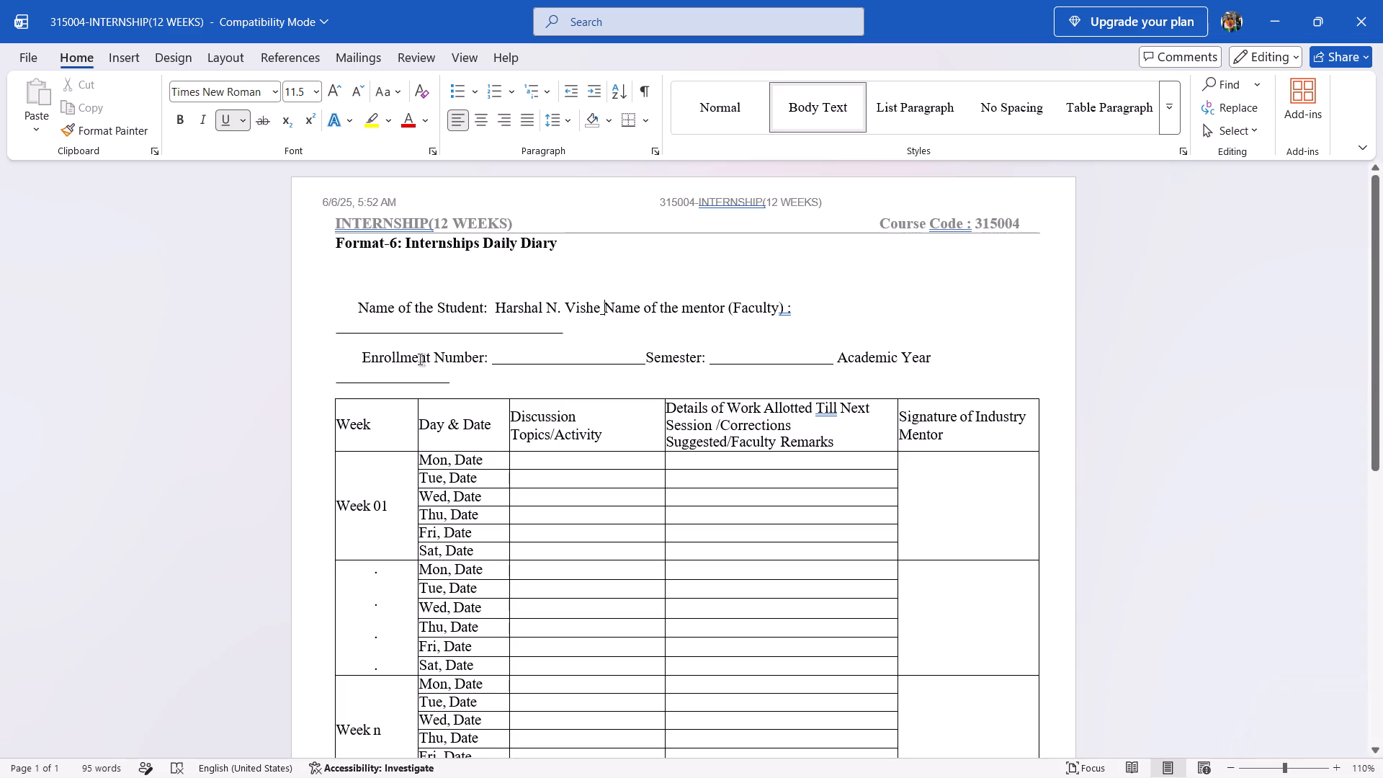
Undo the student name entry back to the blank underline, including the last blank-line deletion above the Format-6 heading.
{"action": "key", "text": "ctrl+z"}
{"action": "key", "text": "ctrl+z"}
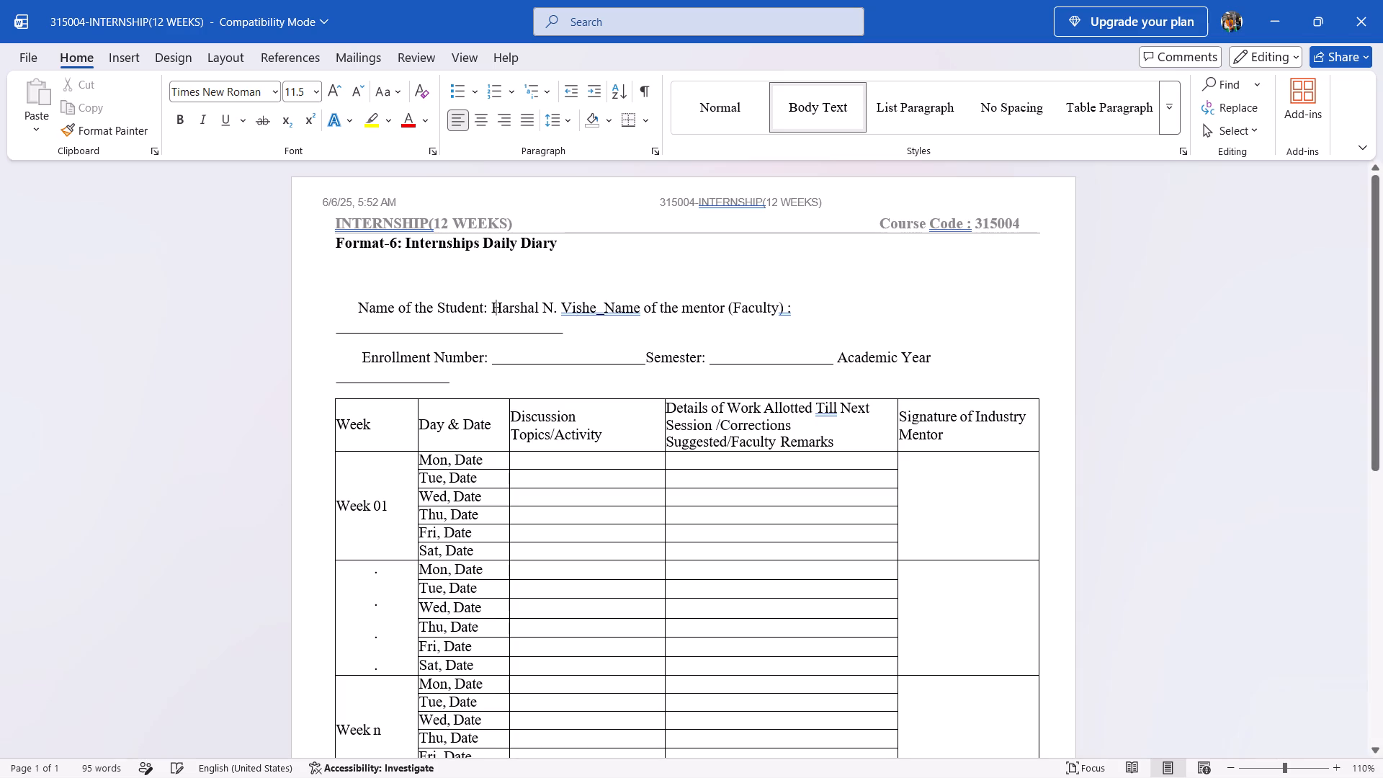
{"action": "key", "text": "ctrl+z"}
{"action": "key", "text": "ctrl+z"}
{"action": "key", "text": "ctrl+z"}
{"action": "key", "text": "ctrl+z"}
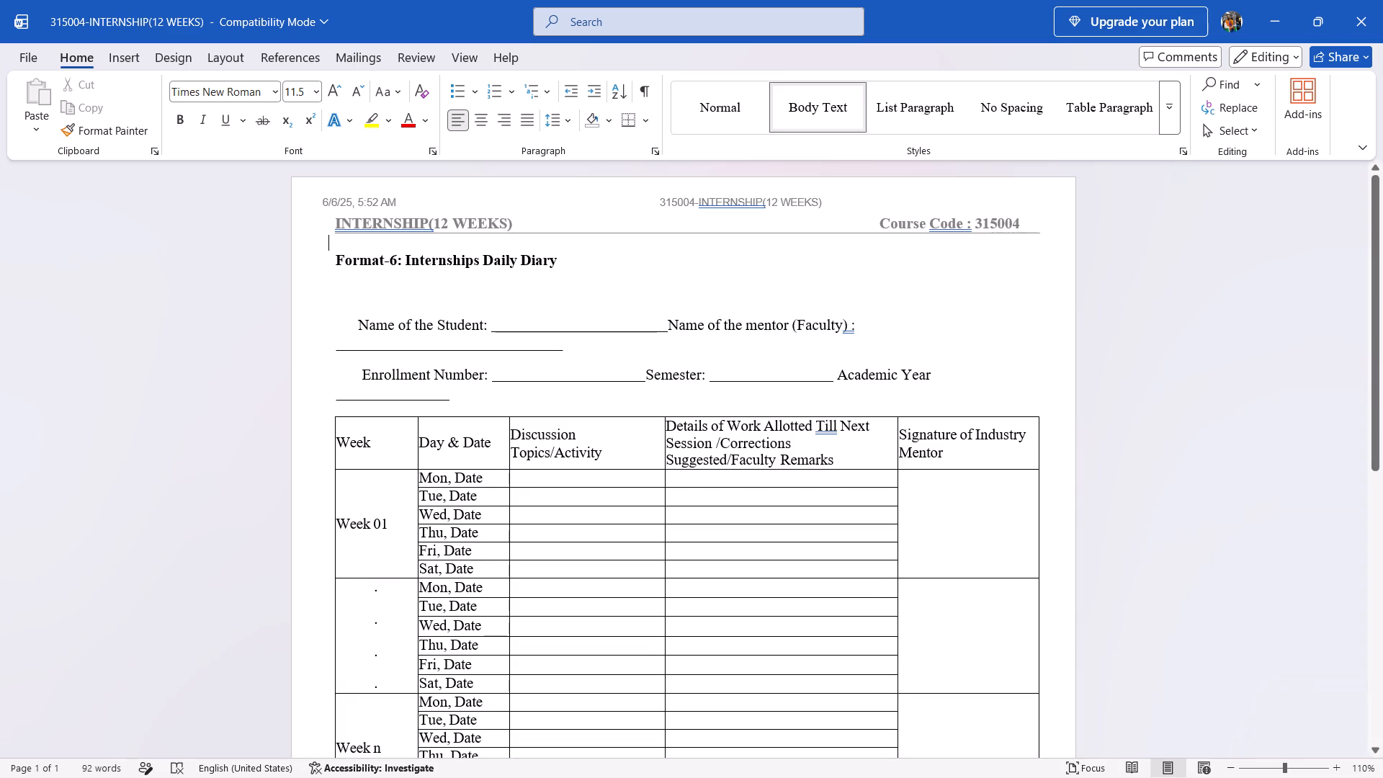
Replace the blank on the Name of the Student line with the student's underlined name, leaving a space before Name of the mentor.
{"action": "left_click", "coordinate": [515, 319]}
{"action": "key", "text": "Right"}
{"action": "key", "text": "BackSpace"}
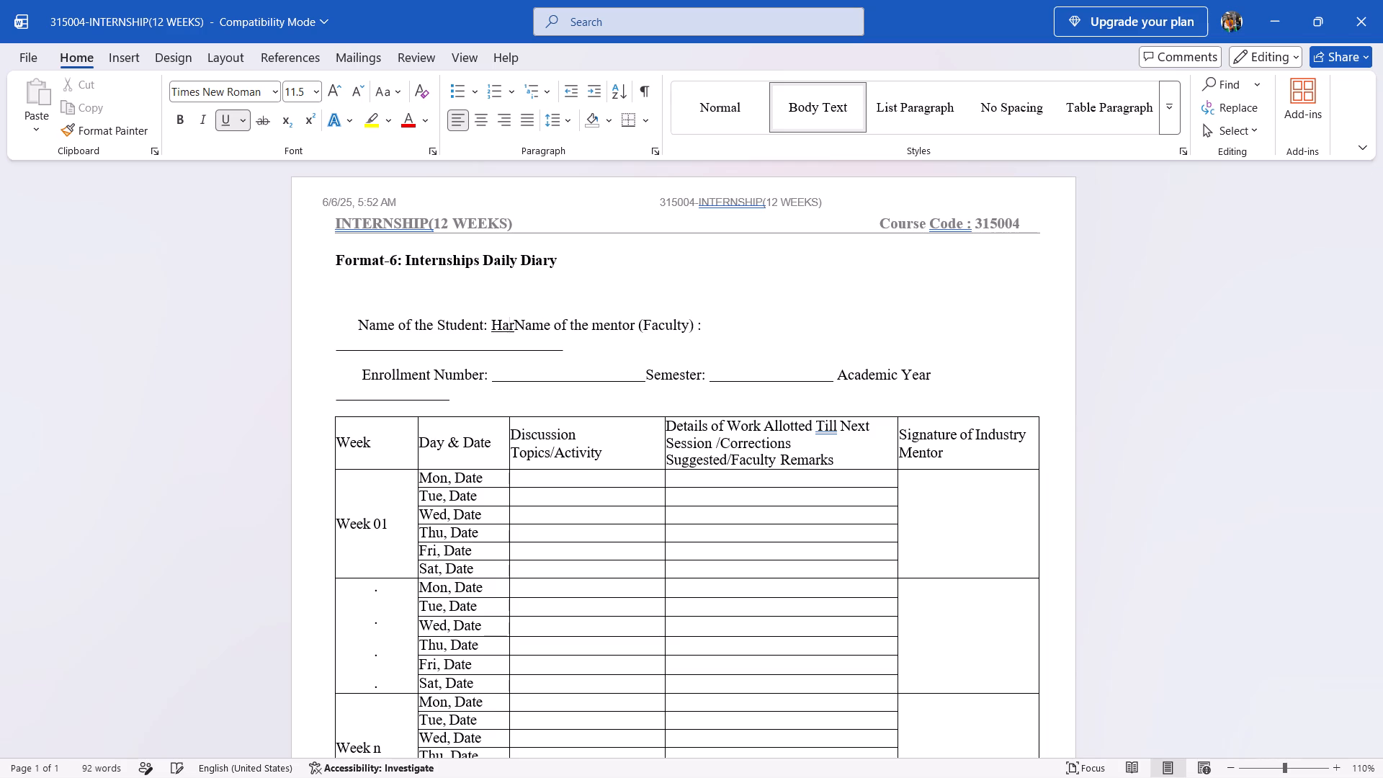
{"action": "key", "text": "BackSpace"}
{"action": "key", "text": "BackSpace"}
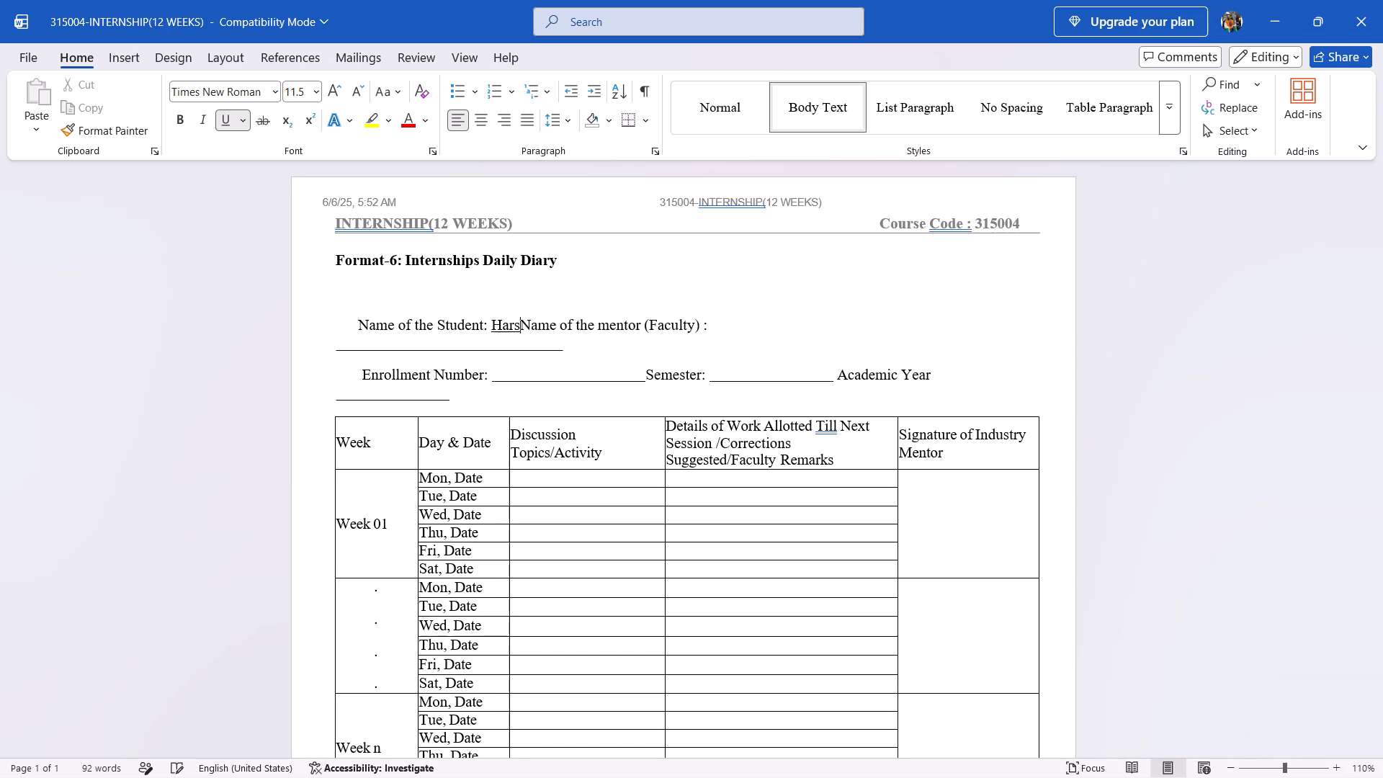
{"action": "key", "text": "n"}
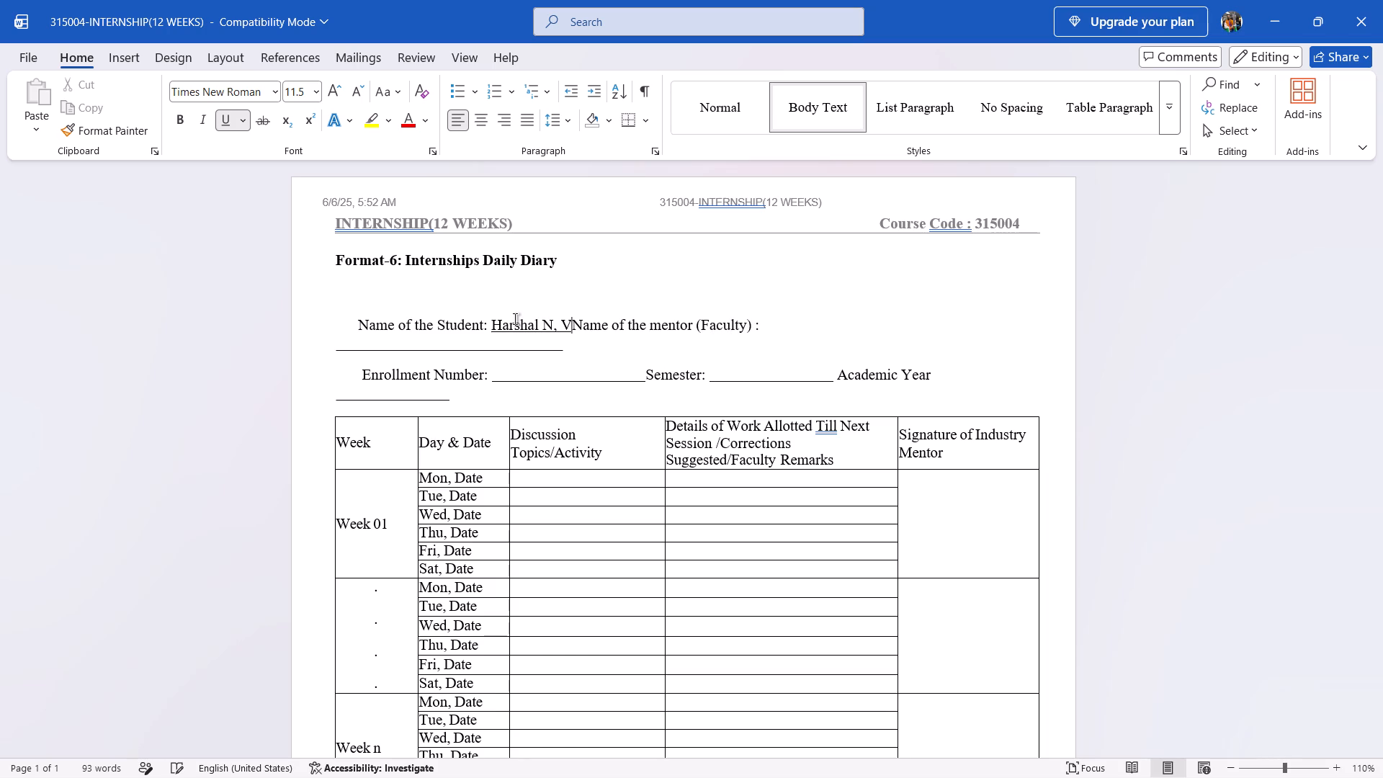
{"action": "key", "text": "space"}
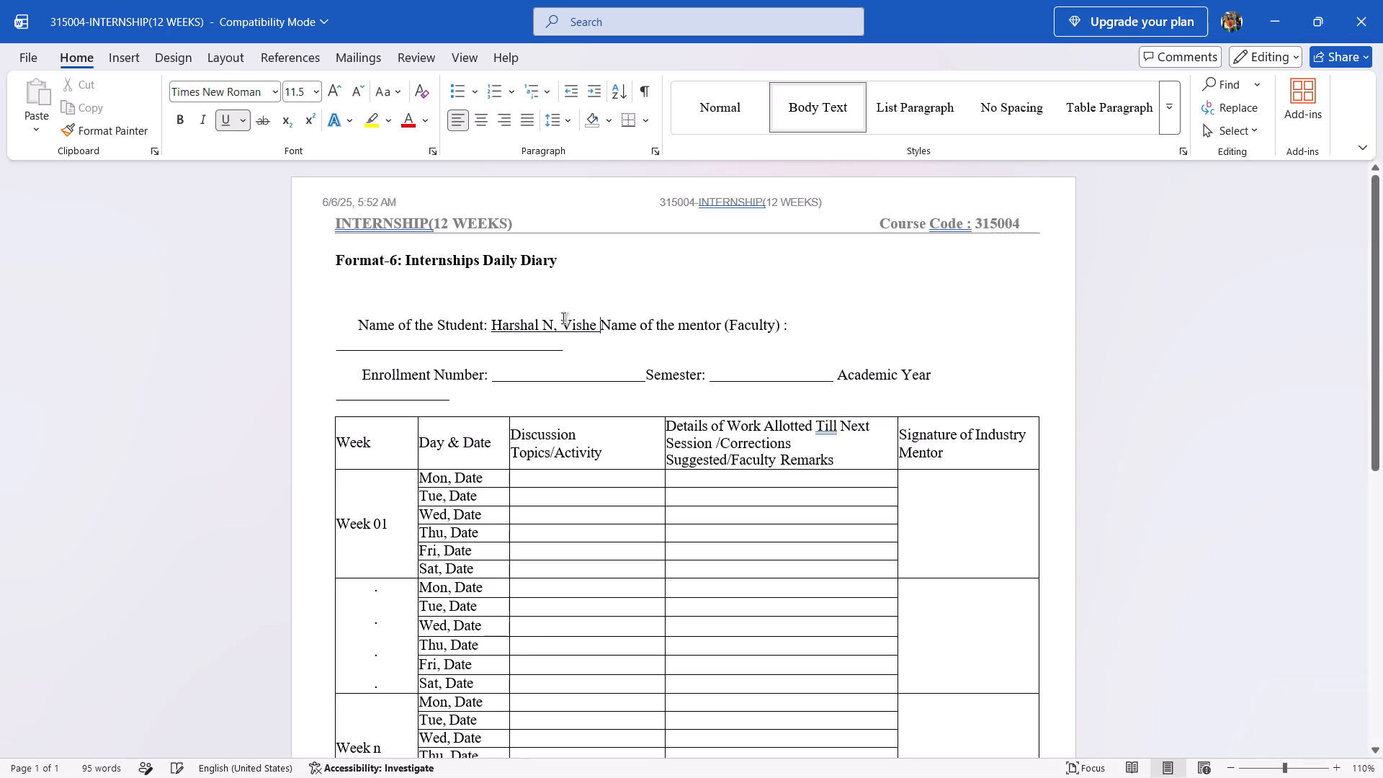
Replace the comma after the middle initial in the student's name with a full stop and a space.
{"action": "left_click", "coordinate": [560, 330]}
{"action": "key", "text": "BackSpace"}
{"action": "key", "text": "BackSpace"}
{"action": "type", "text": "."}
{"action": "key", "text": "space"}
Review the daily diary form from its student details through the weekly table to the approval footer.
{"action": "scroll", "coordinate": [579, 367], "scroll_direction": "up", "scroll_amount": 2}
{"action": "scroll", "coordinate": [579, 367], "scroll_direction": "down", "scroll_amount": 2}
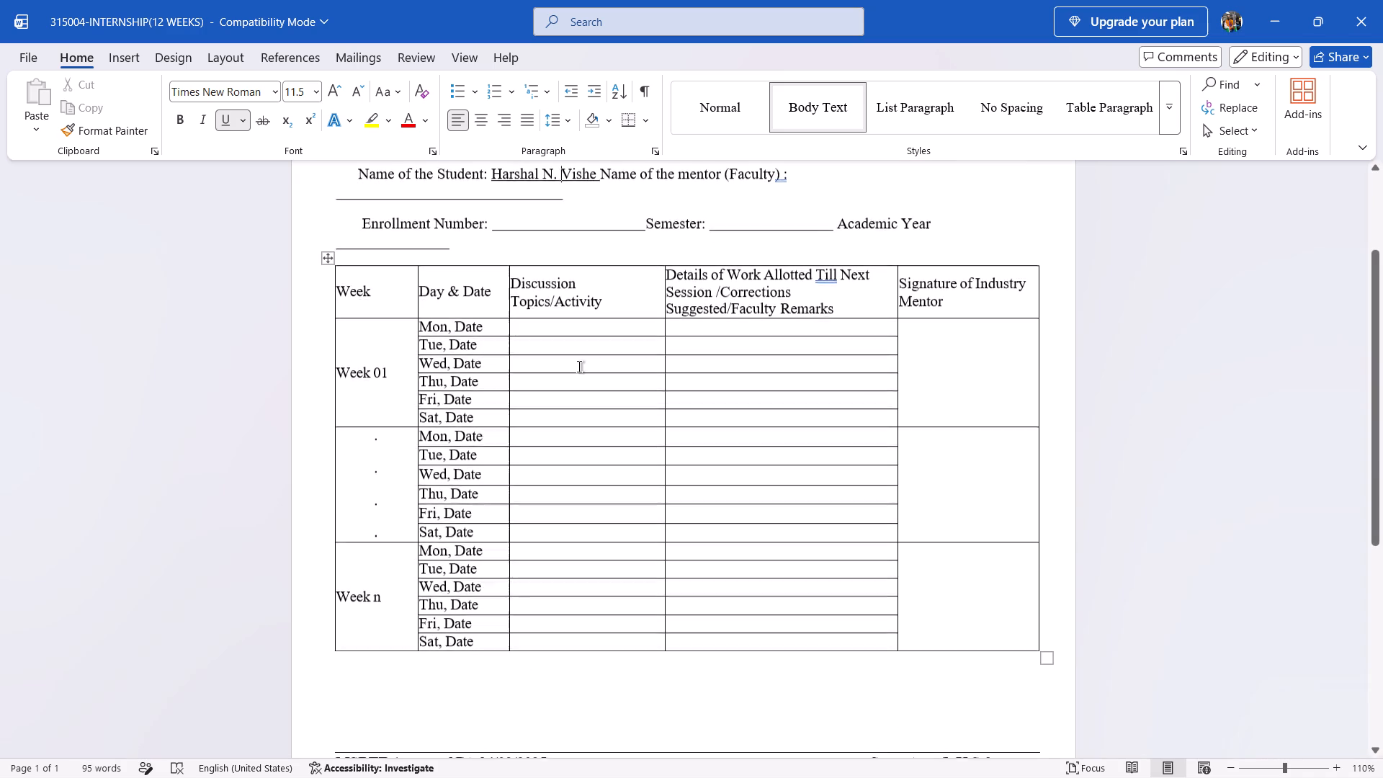
{"action": "scroll", "coordinate": [579, 367], "scroll_direction": "down", "scroll_amount": 1}
{"action": "scroll", "coordinate": [578, 486], "scroll_direction": "down", "scroll_amount": 3}
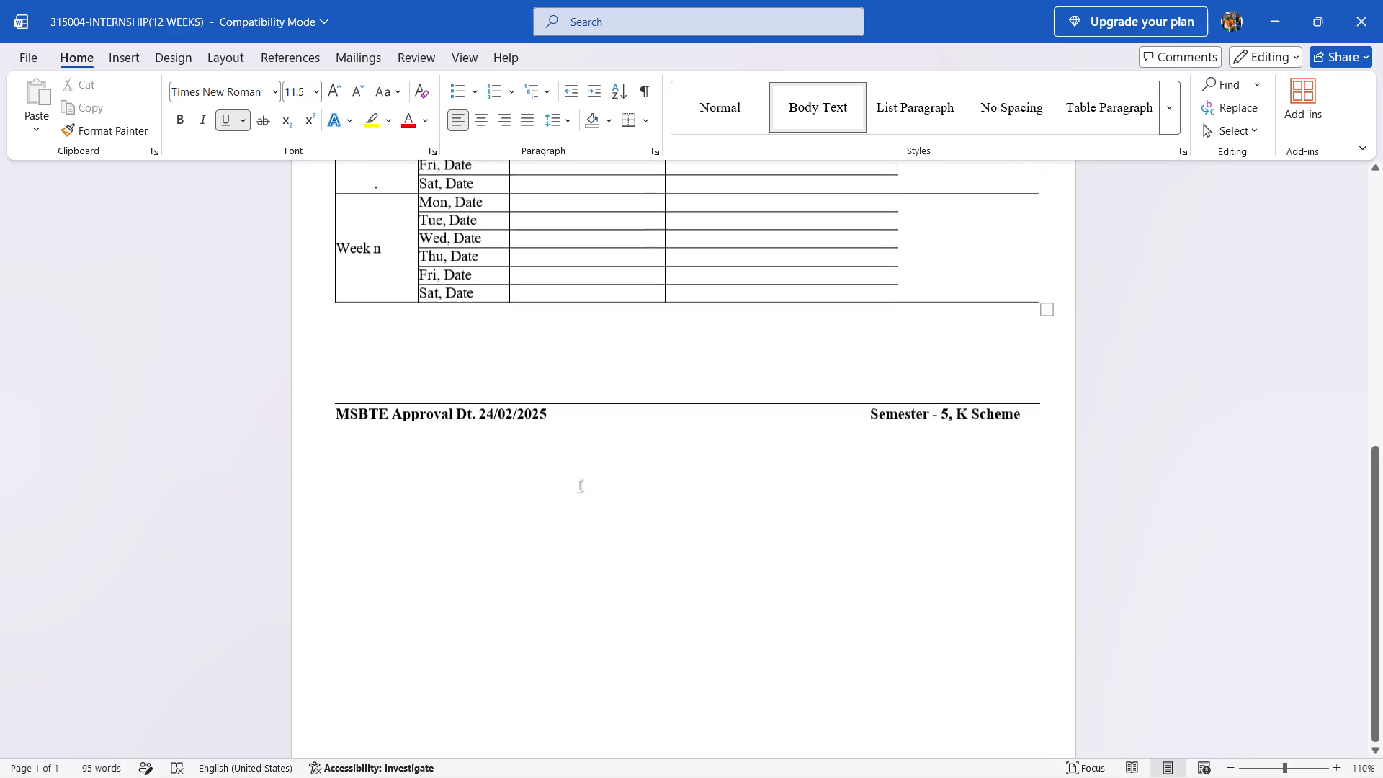
{"action": "scroll", "coordinate": [578, 486], "scroll_direction": "down", "scroll_amount": 3}
{"action": "scroll", "coordinate": [578, 486], "scroll_direction": "up", "scroll_amount": 2}
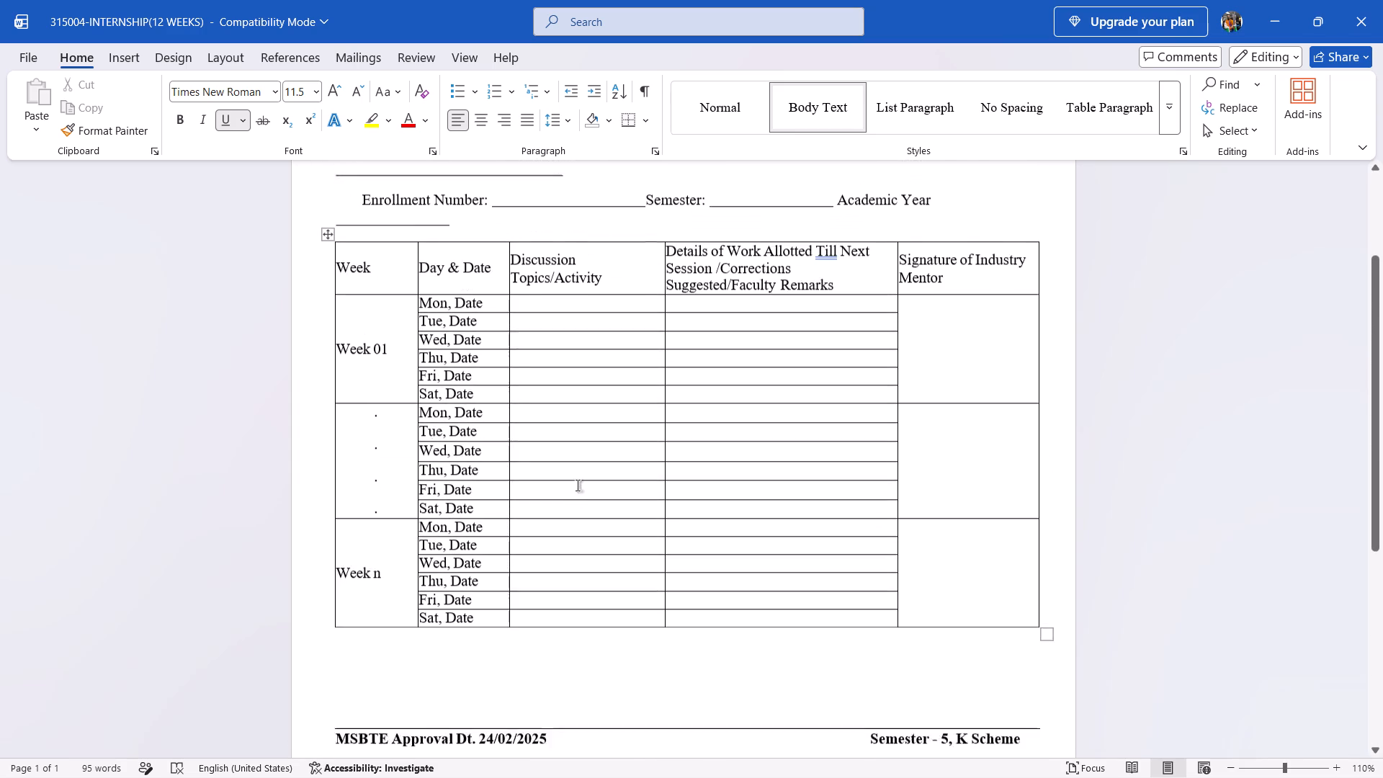
{"action": "scroll", "coordinate": [578, 486], "scroll_direction": "up", "scroll_amount": 2}
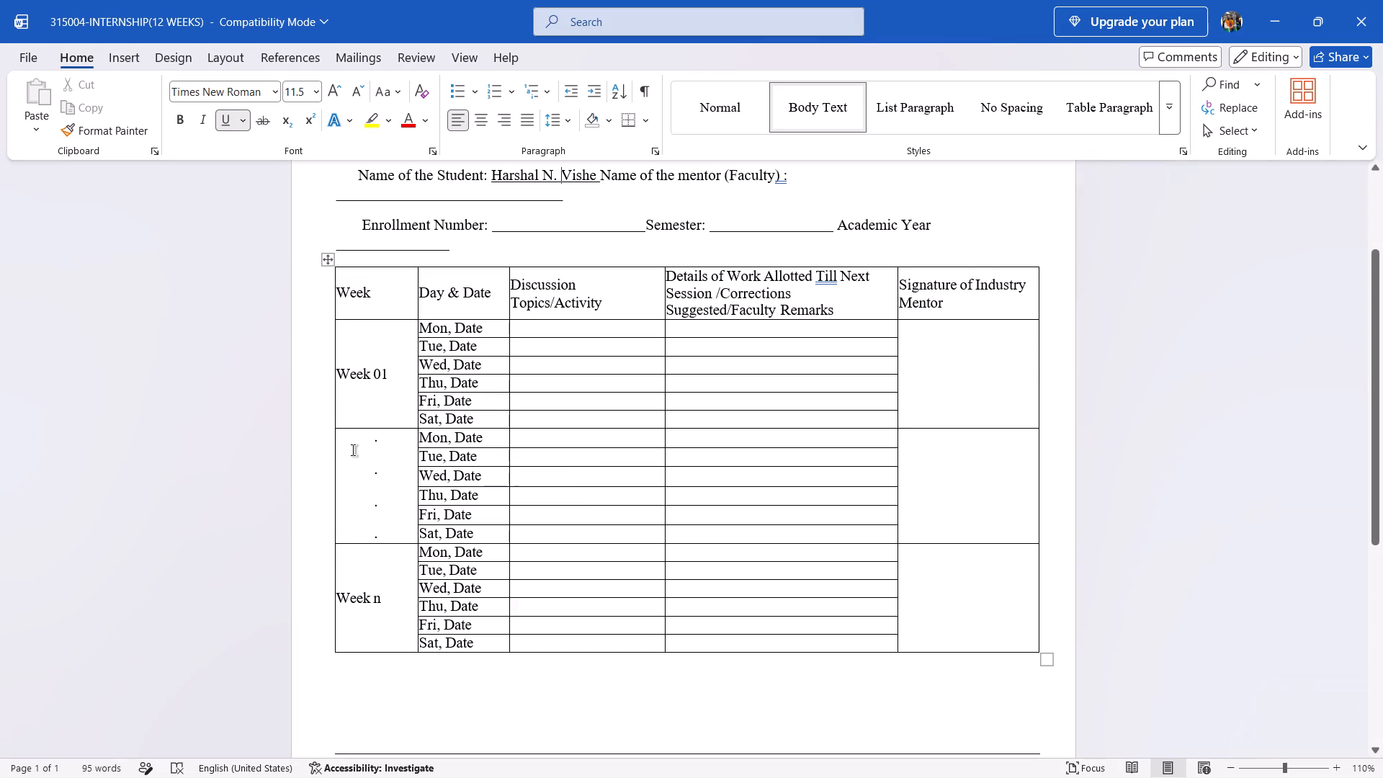
{"action": "scroll", "coordinate": [467, 376], "scroll_direction": "up", "scroll_amount": 1}
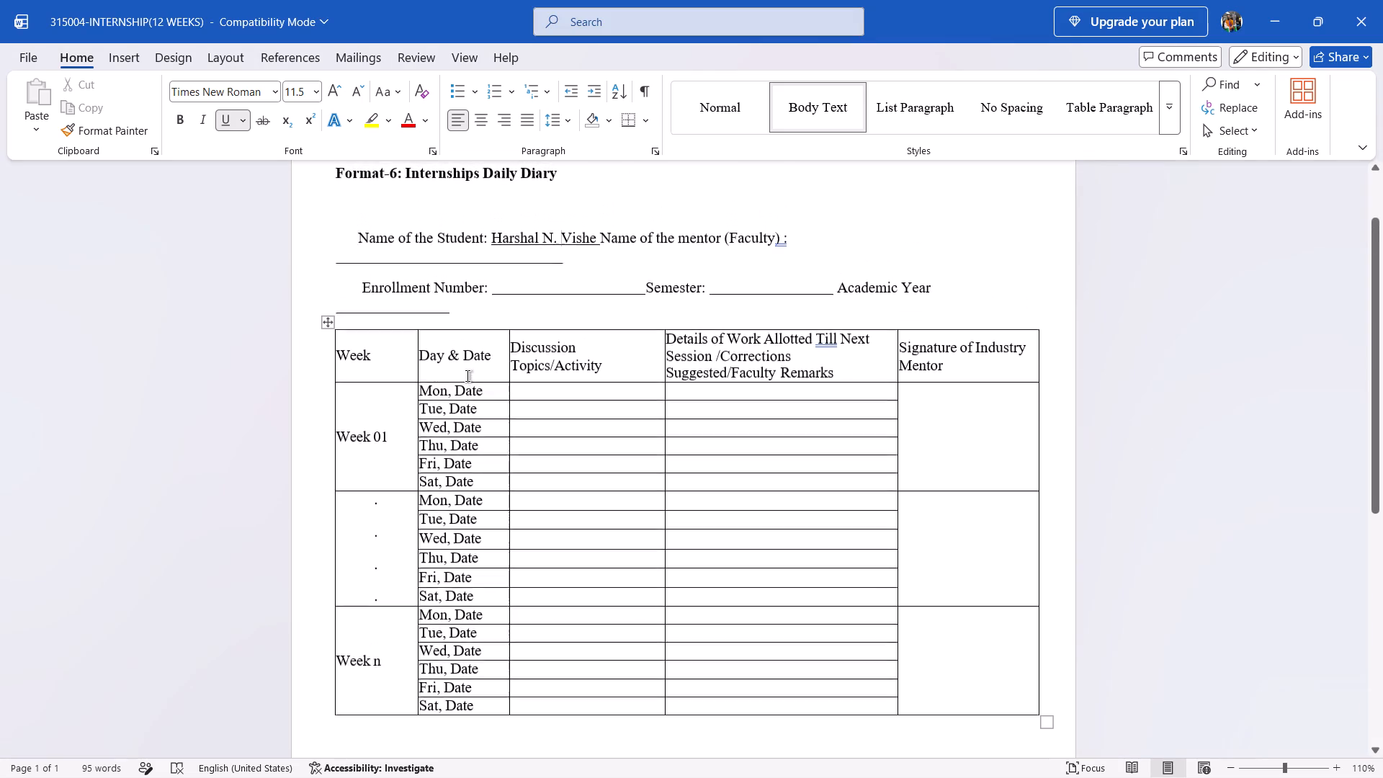
{"action": "scroll", "coordinate": [467, 376], "scroll_direction": "down", "scroll_amount": 2}
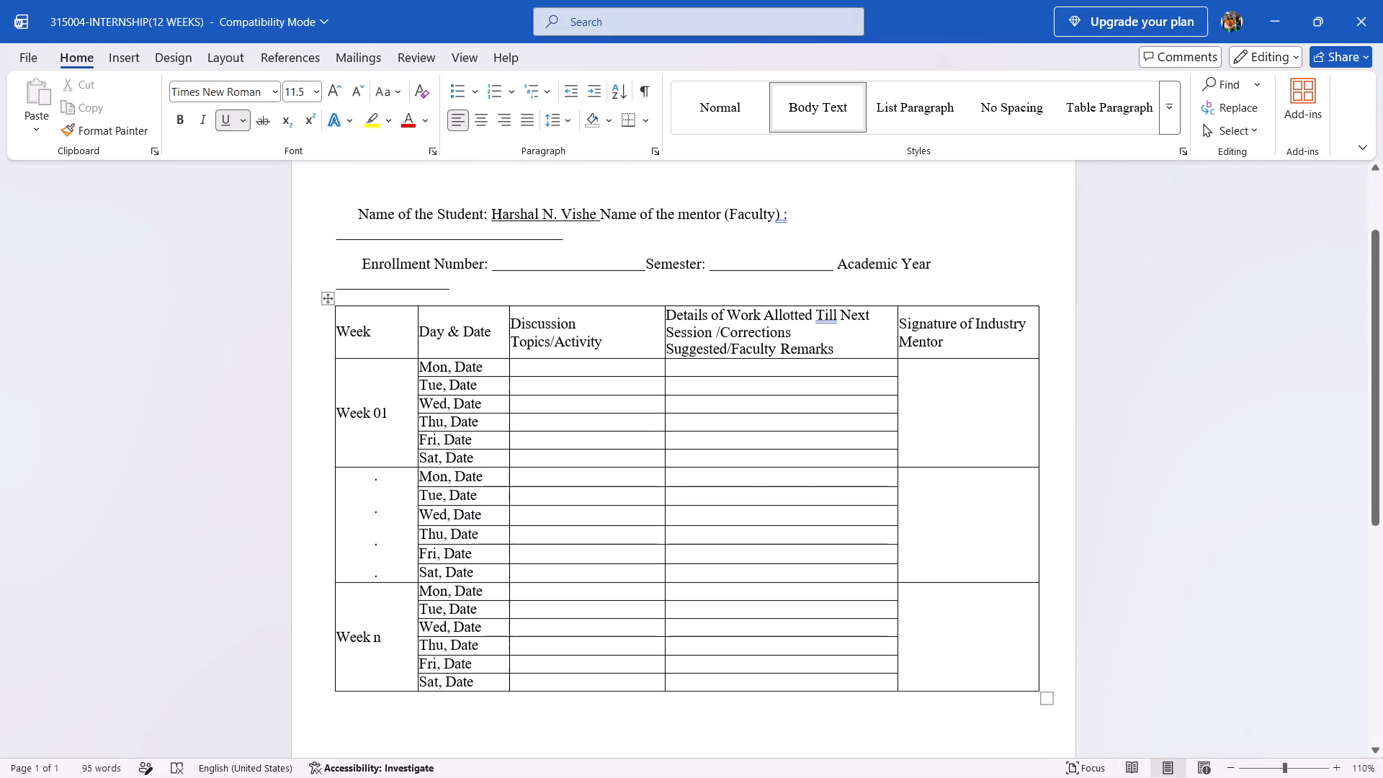
{"action": "scroll", "coordinate": [467, 376], "scroll_direction": "down", "scroll_amount": 2}
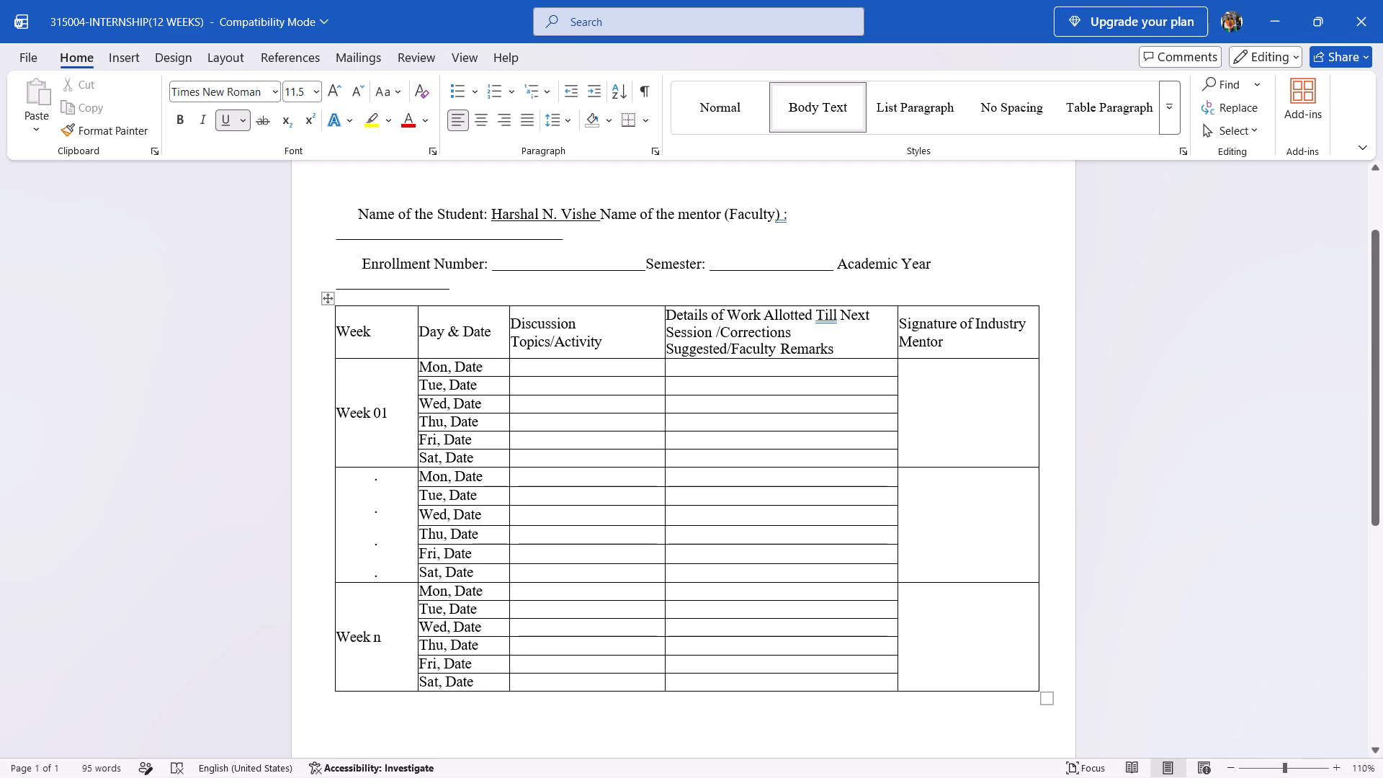
{"action": "scroll", "coordinate": [467, 376], "scroll_direction": "down", "scroll_amount": 1}
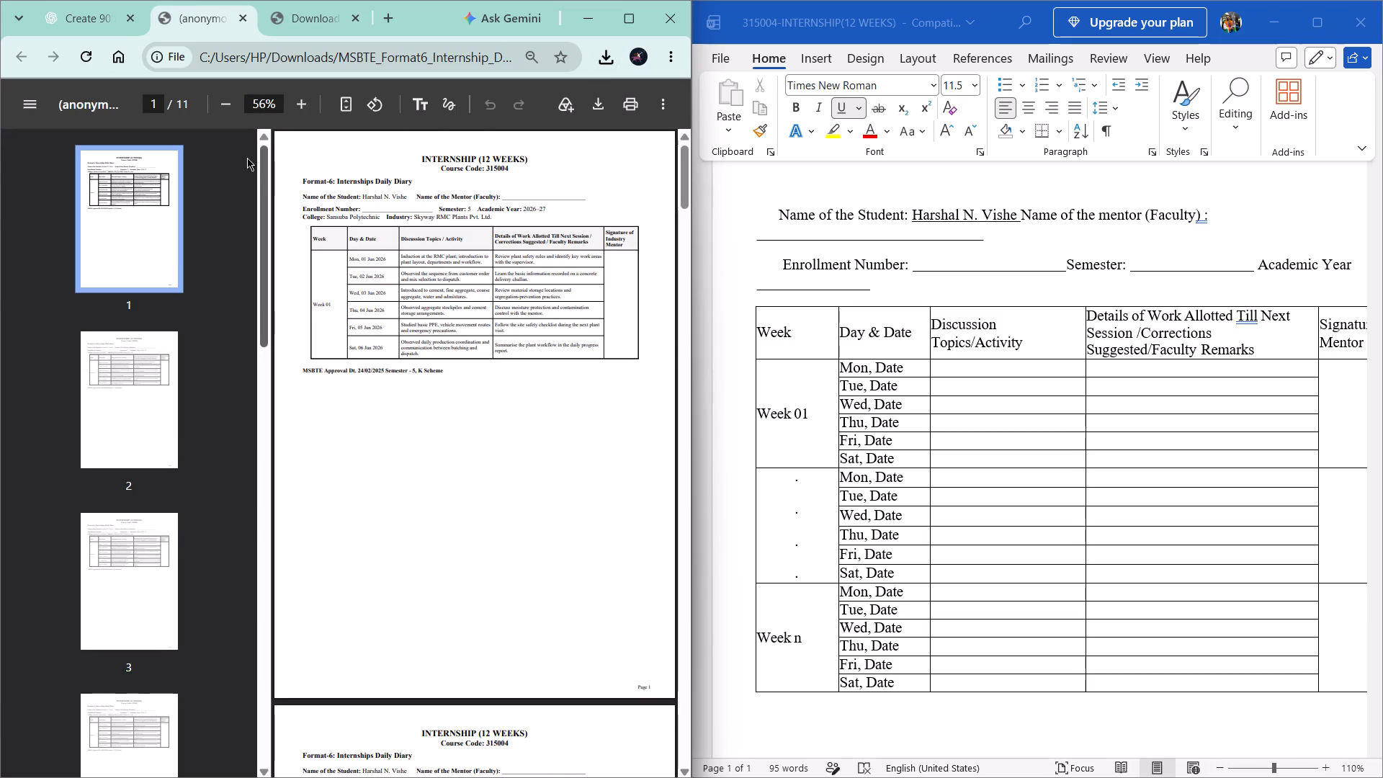
Hide the diary PDF's page thumbnails and enlarge the first page to 107% so the Week 01 table is readable beside Word.
{"action": "left_click", "coordinate": [318, 176]}
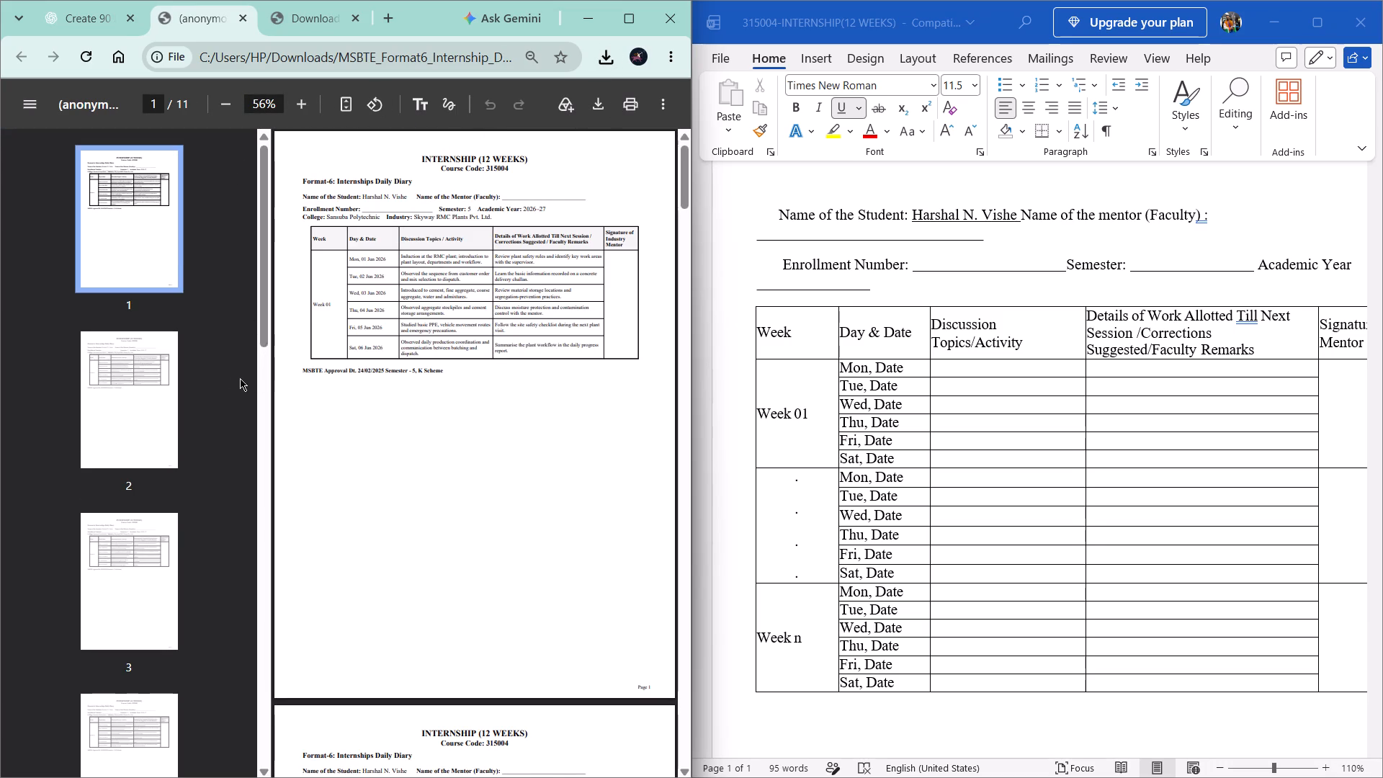
{"action": "left_click", "coordinate": [138, 256]}
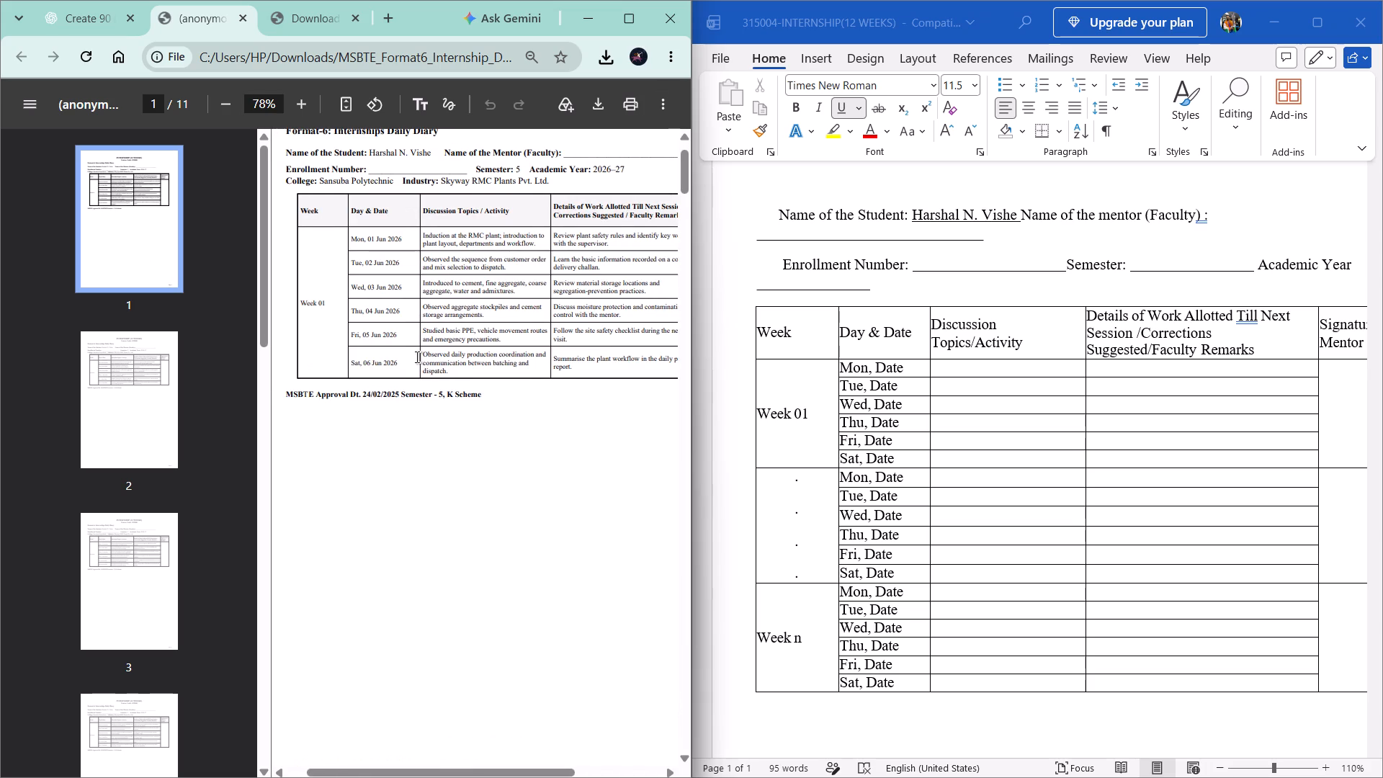
{"action": "left_click", "coordinate": [34, 103]}
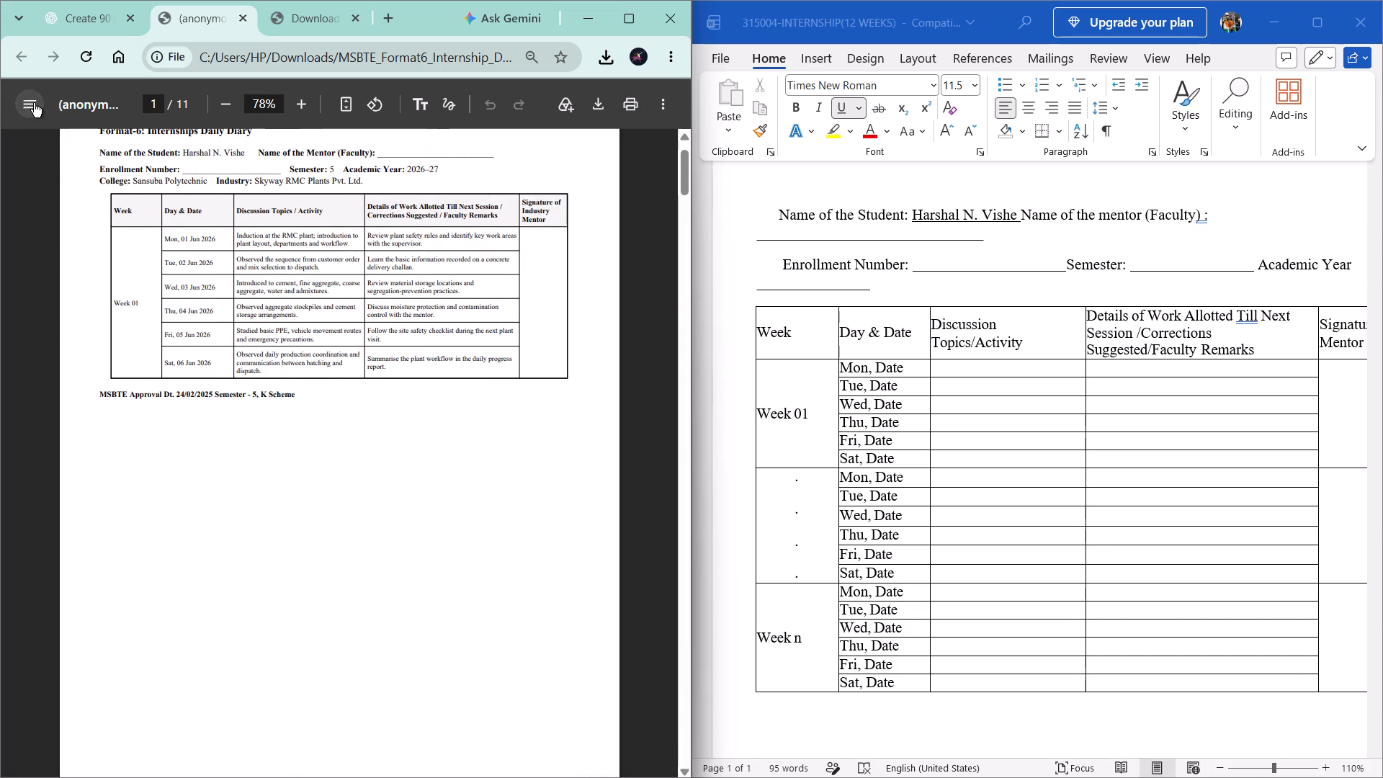
{"action": "scroll", "coordinate": [226, 318], "scroll_direction": "up", "scroll_amount": 3}
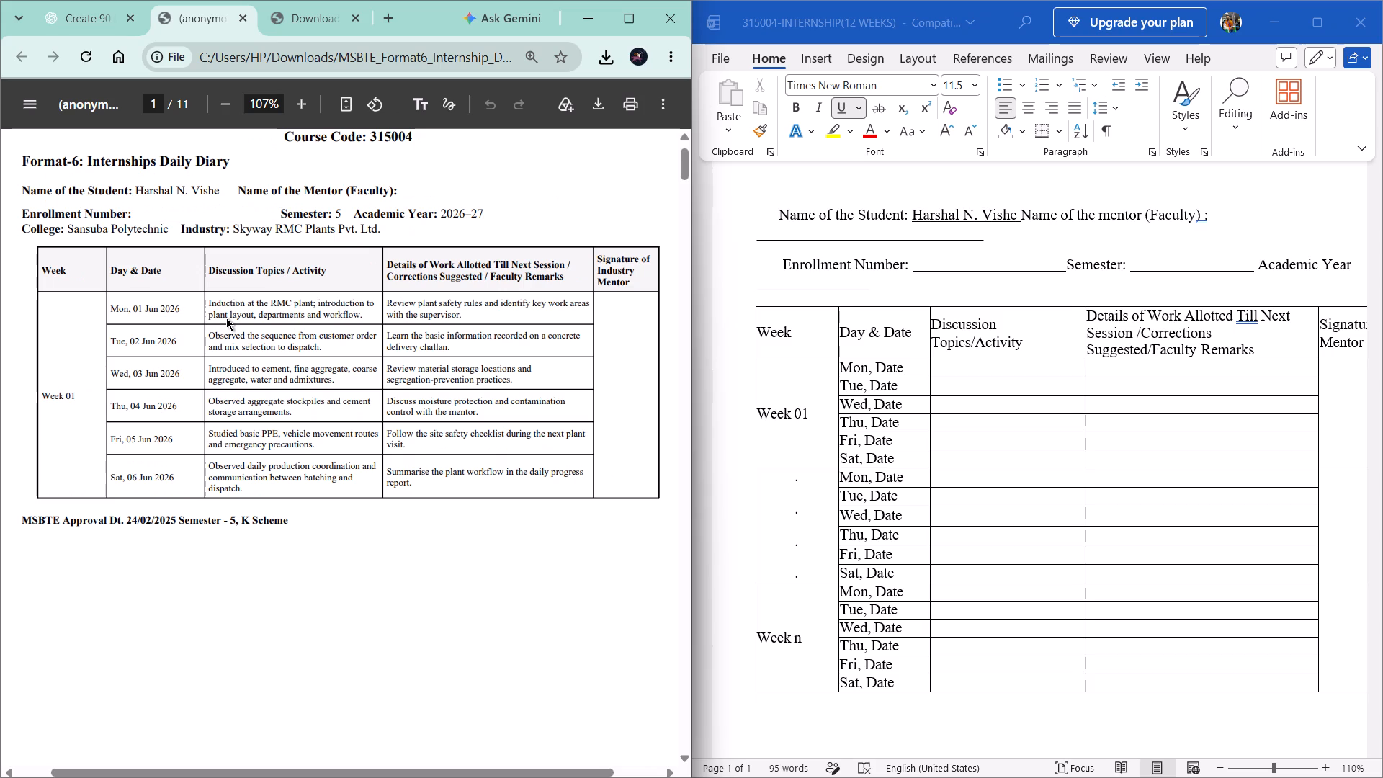
{"action": "scroll", "coordinate": [79, 374], "scroll_direction": "left", "scroll_amount": 1}
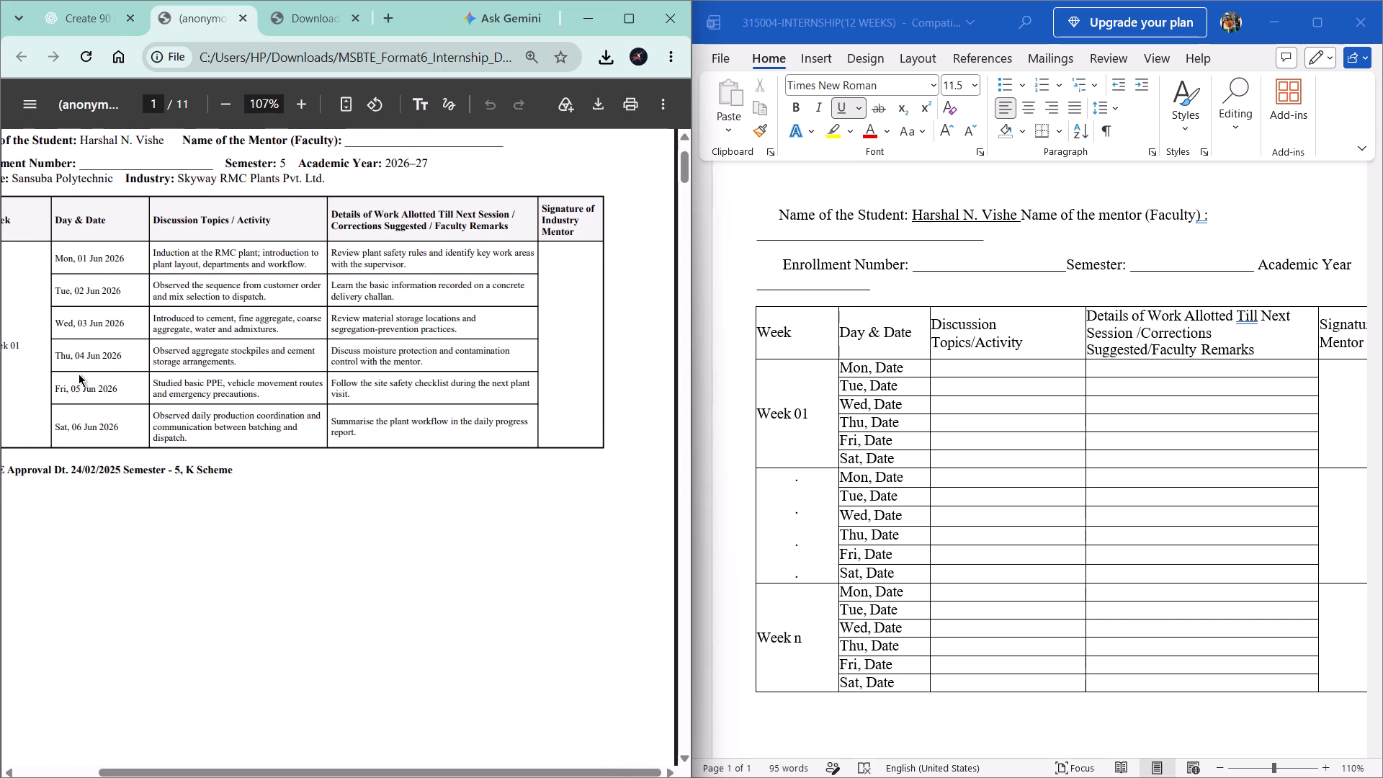
{"action": "scroll", "coordinate": [498, 450], "scroll_direction": "right", "scroll_amount": 1}
Insert six blank rows below the Week n block of the Word diary table, based on its Monday to Saturday rows.
{"action": "scroll", "coordinate": [1142, 454], "scroll_direction": "down", "scroll_amount": 1}
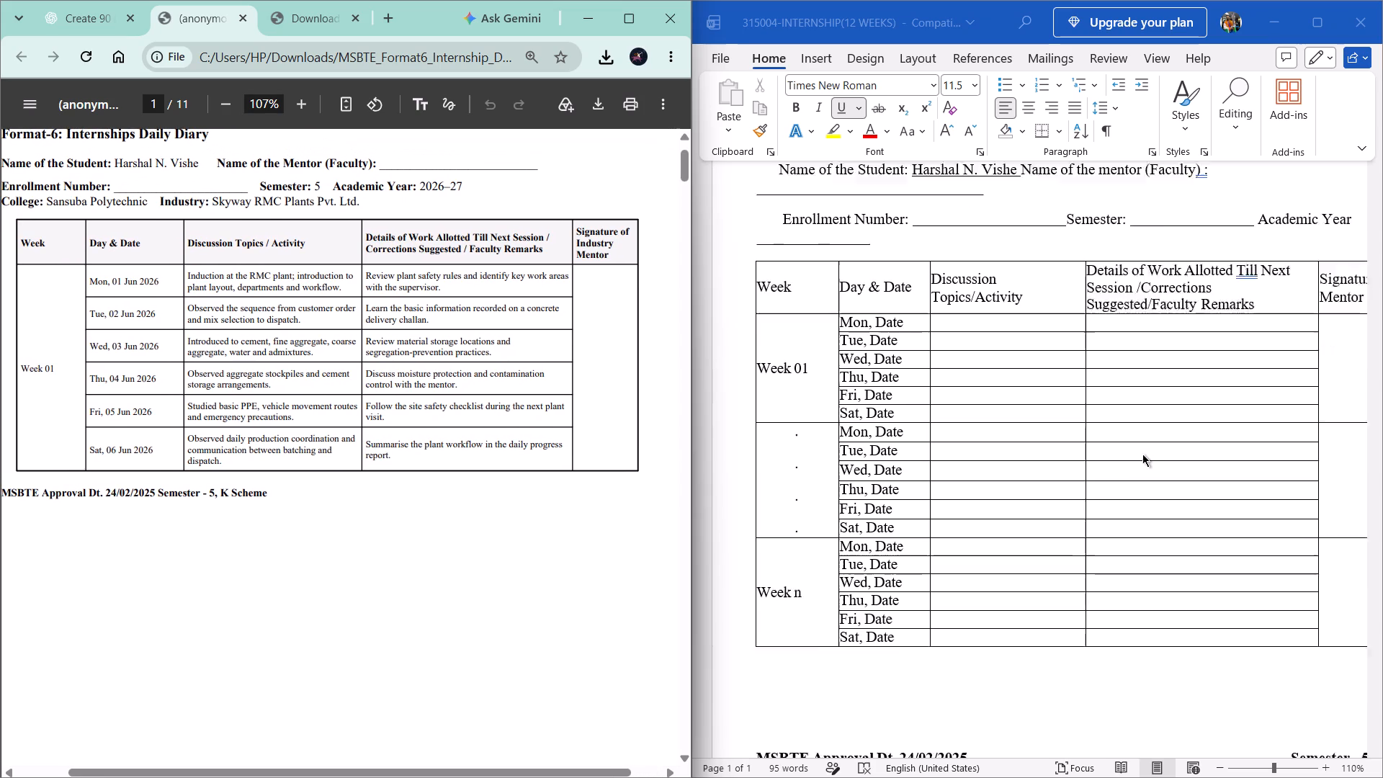
{"action": "scroll", "coordinate": [1142, 454], "scroll_direction": "down", "scroll_amount": 1}
{"action": "left_click", "coordinate": [764, 442]}
{"action": "left_click_drag", "start_coordinate": [764, 442], "coordinate": [1016, 532]}
{"action": "left_click_drag", "start_coordinate": [763, 452], "coordinate": [1312, 540]}
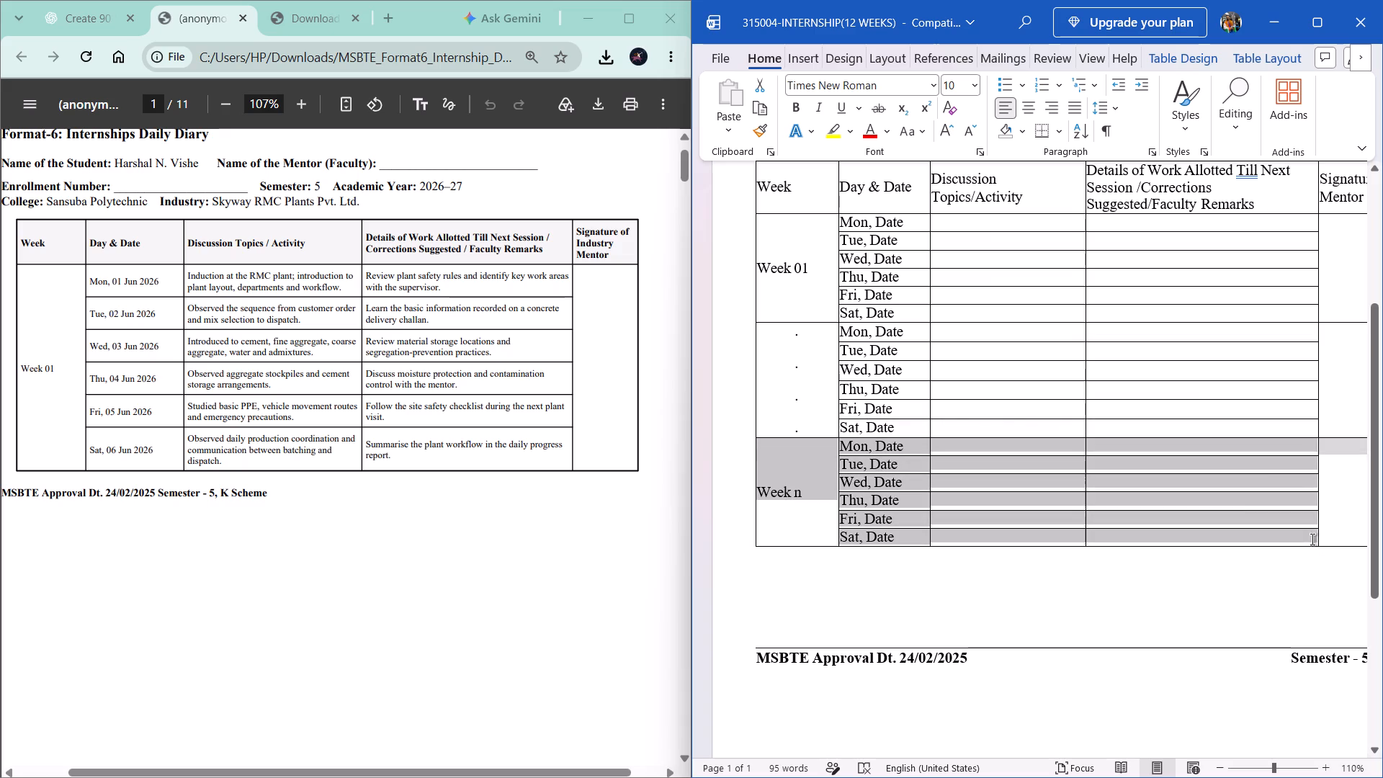
{"action": "left_click_drag", "start_coordinate": [1312, 540], "coordinate": [1305, 540]}
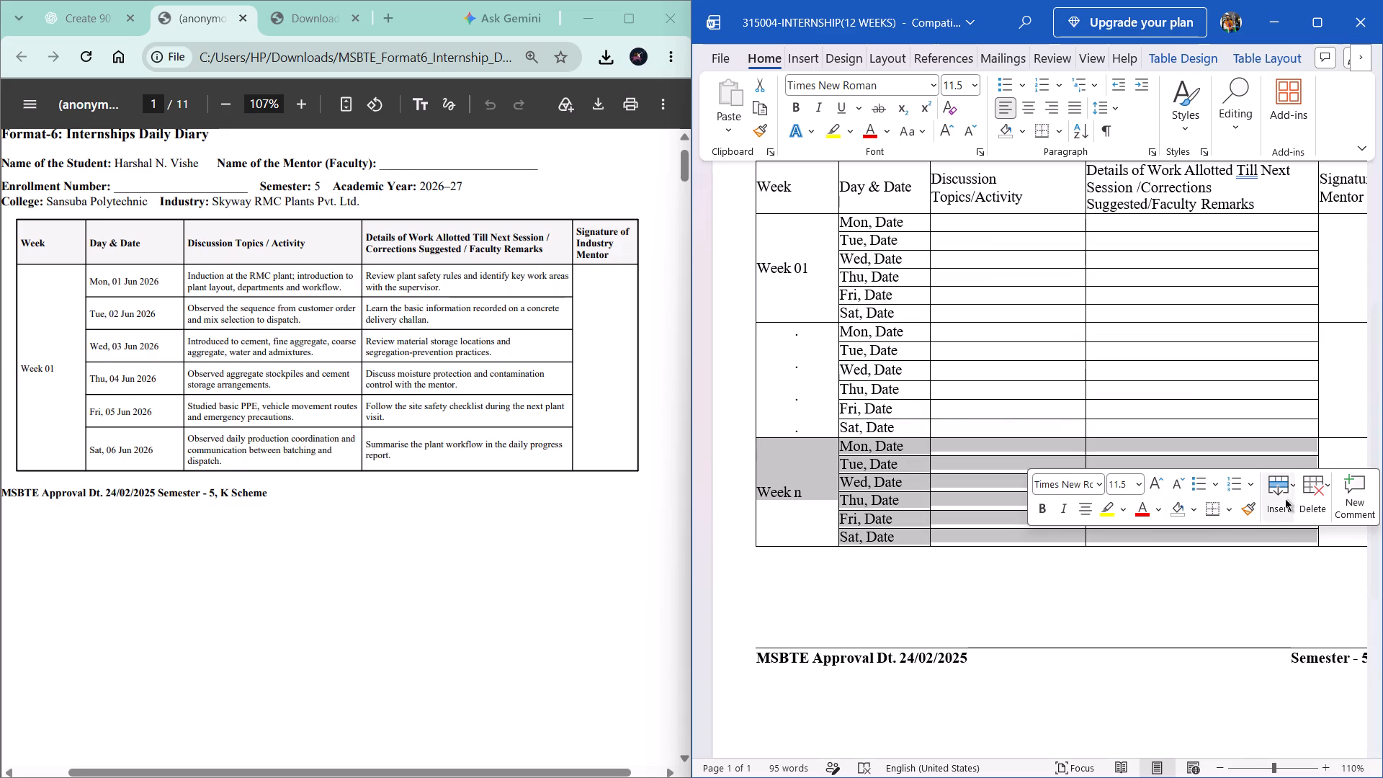
{"action": "left_click", "coordinate": [1284, 497]}
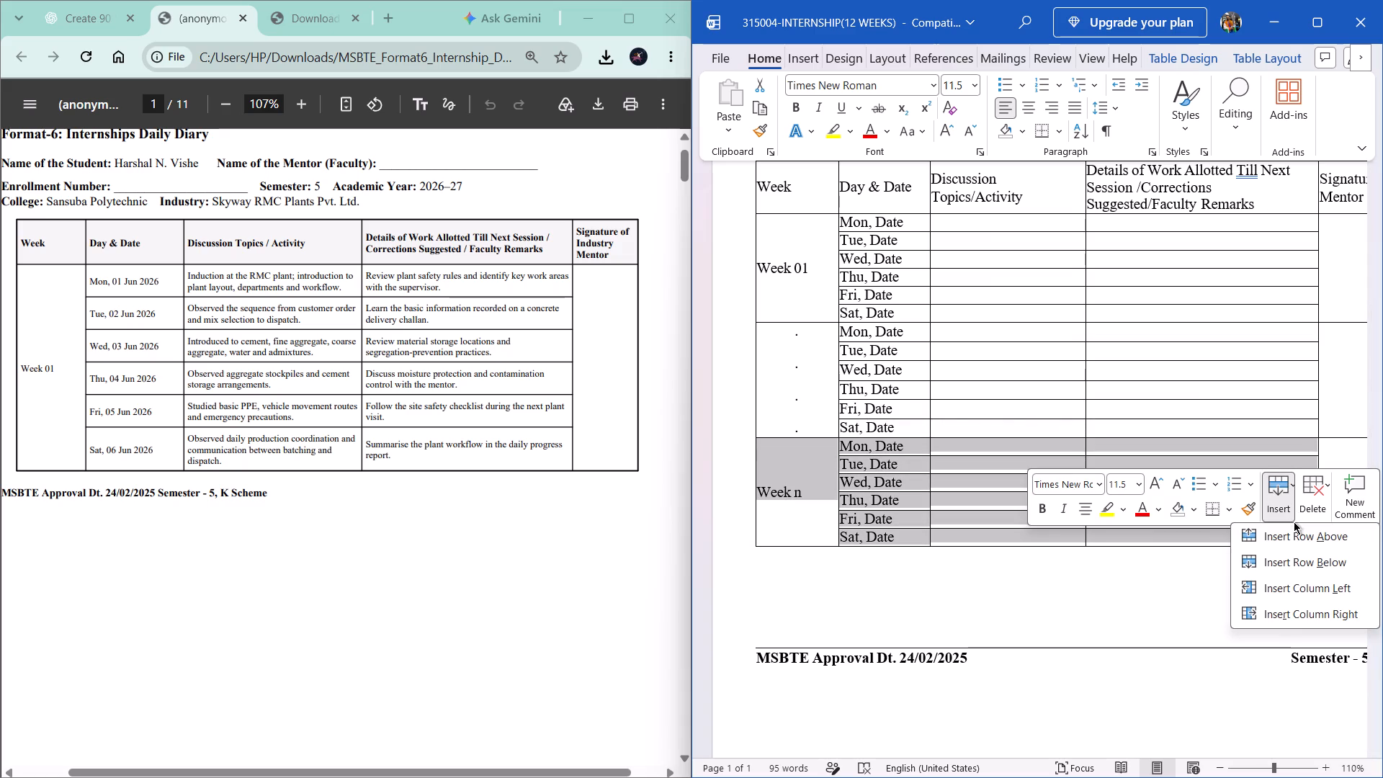
{"action": "left_click", "coordinate": [1295, 565]}
Add two more sets of six blank rows below the newly inserted rows at the end of the diary table.
{"action": "scroll", "coordinate": [1295, 565], "scroll_direction": "down", "scroll_amount": 1}
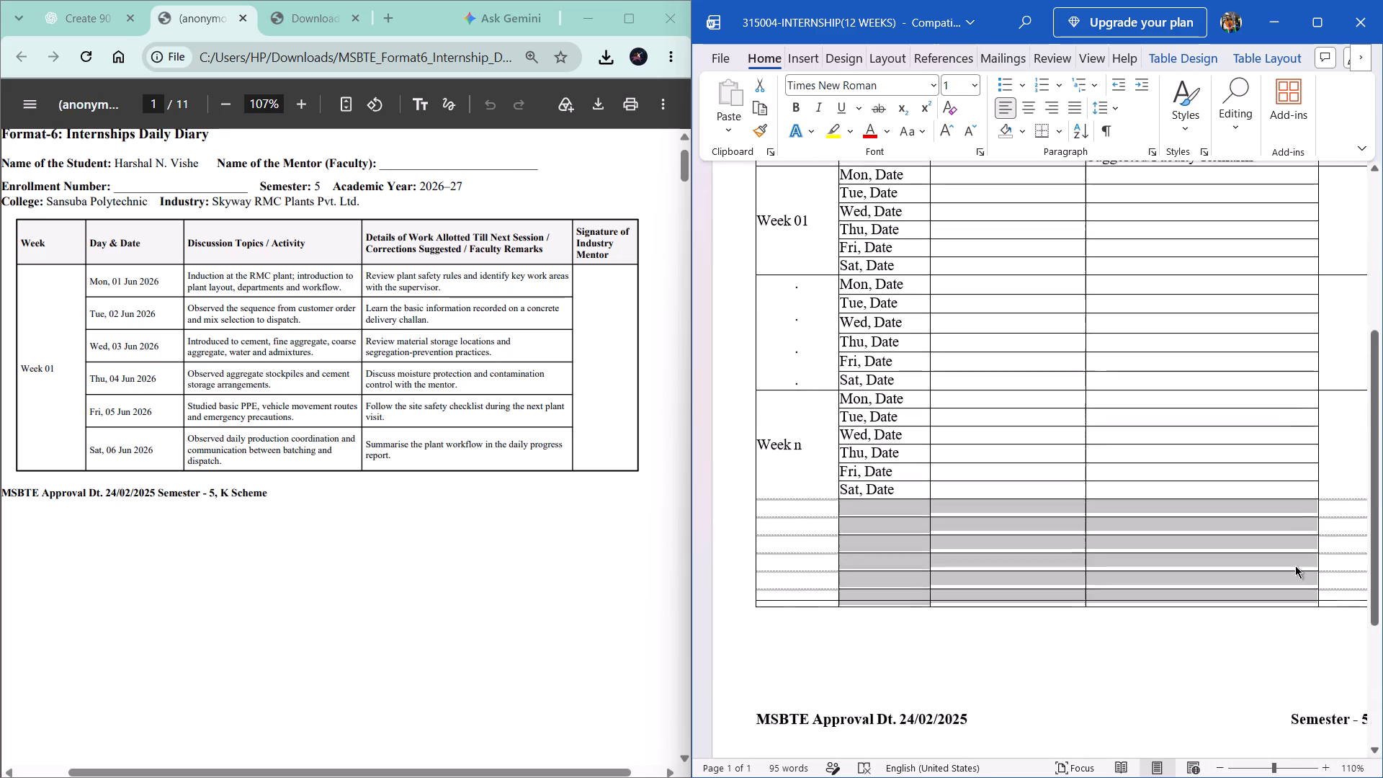
{"action": "scroll", "coordinate": [1295, 565], "scroll_direction": "down", "scroll_amount": 1}
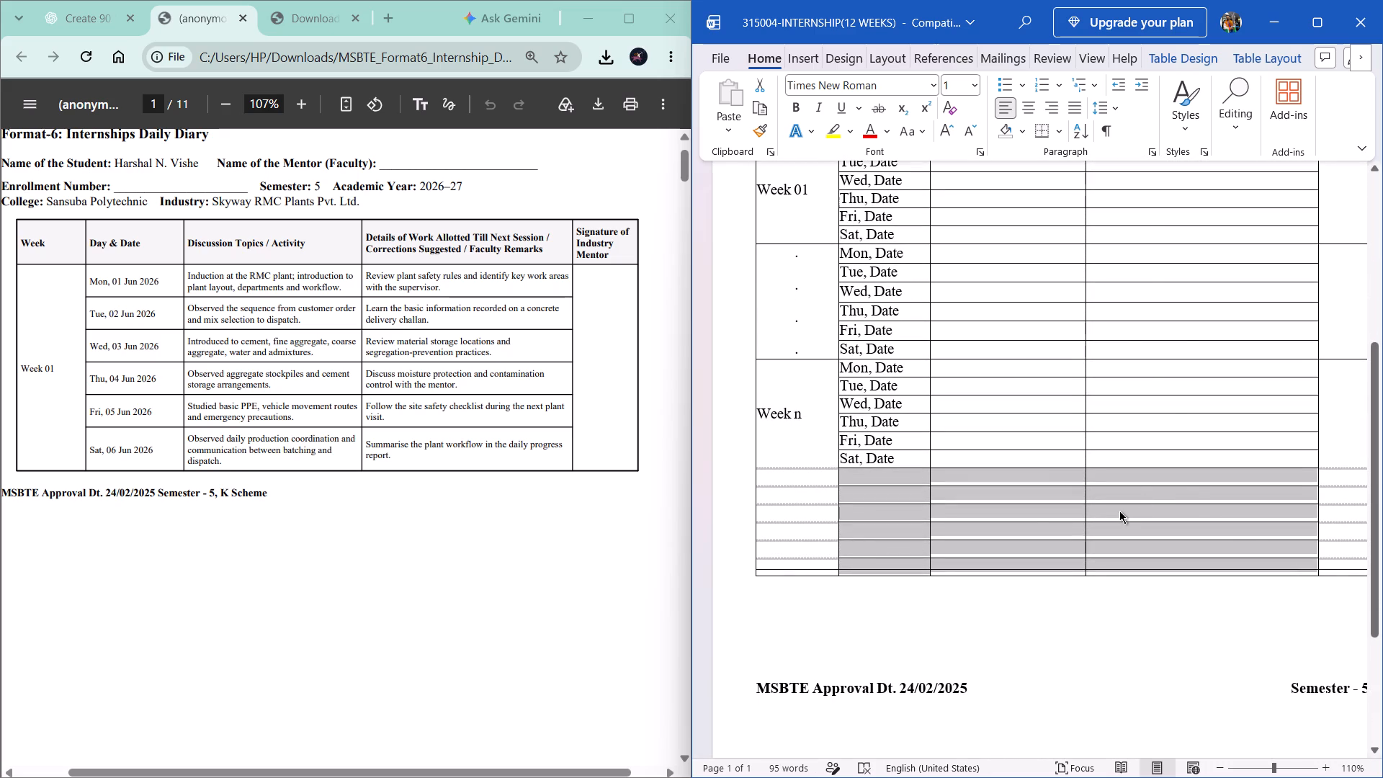
{"action": "right_click", "coordinate": [1119, 511]}
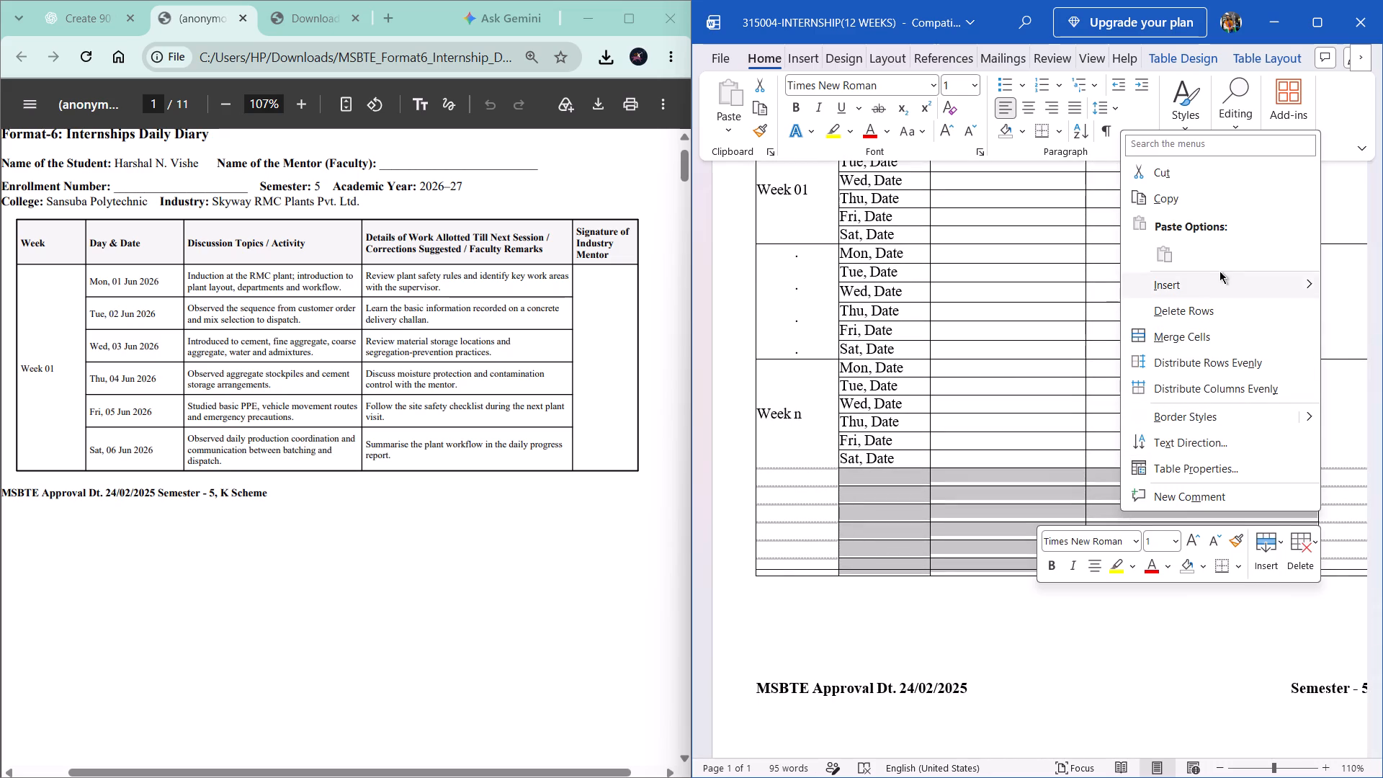
{"action": "left_click", "coordinate": [1205, 292]}
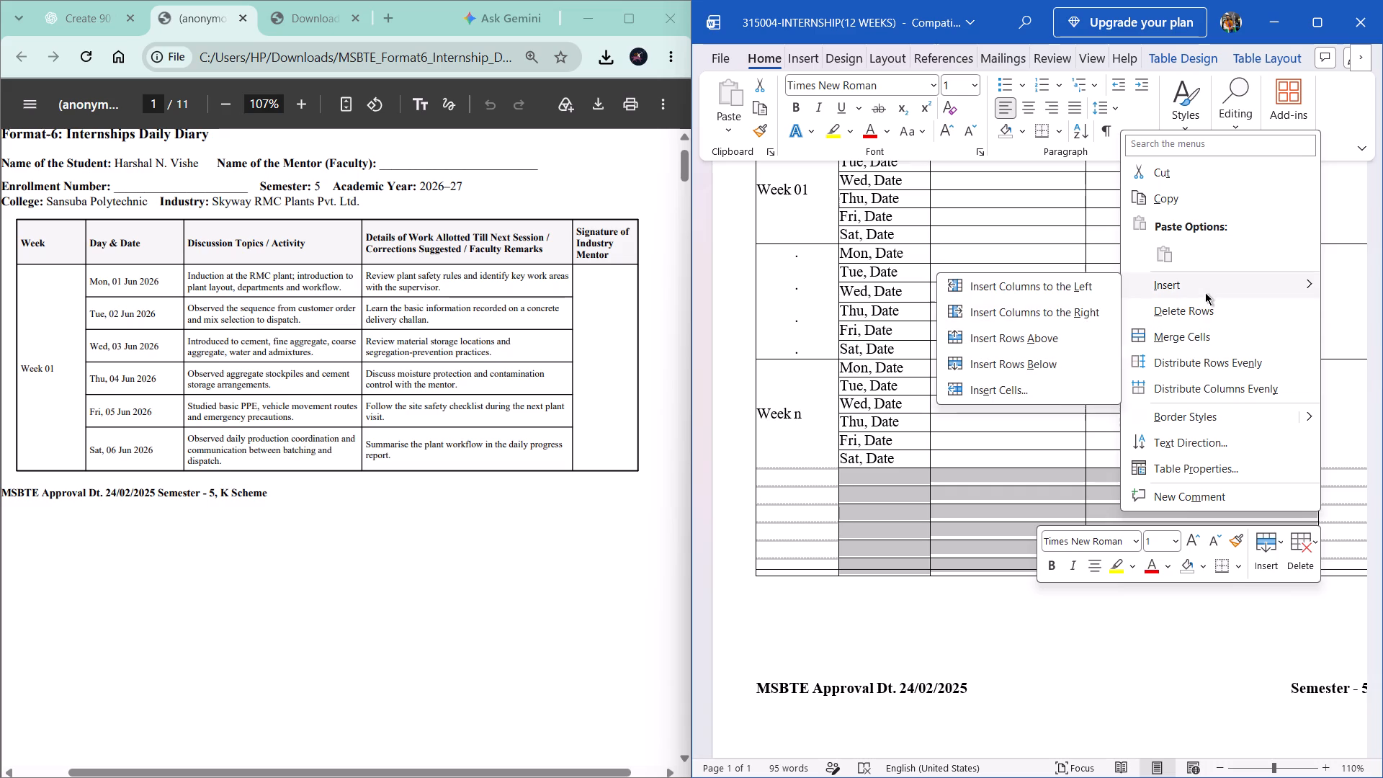
{"action": "left_click", "coordinate": [998, 365]}
{"action": "scroll", "coordinate": [998, 365], "scroll_direction": "down", "scroll_amount": 1}
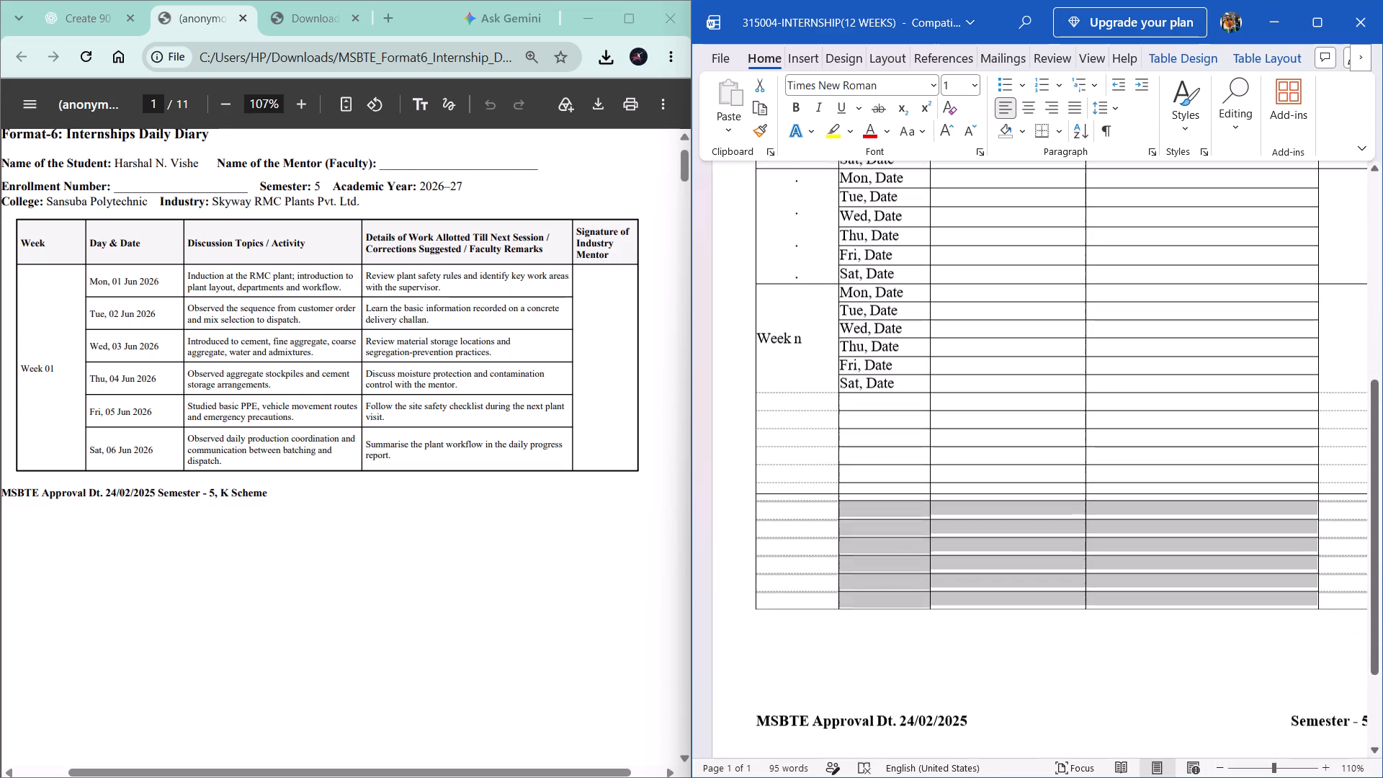
{"action": "right_click", "coordinate": [918, 539]}
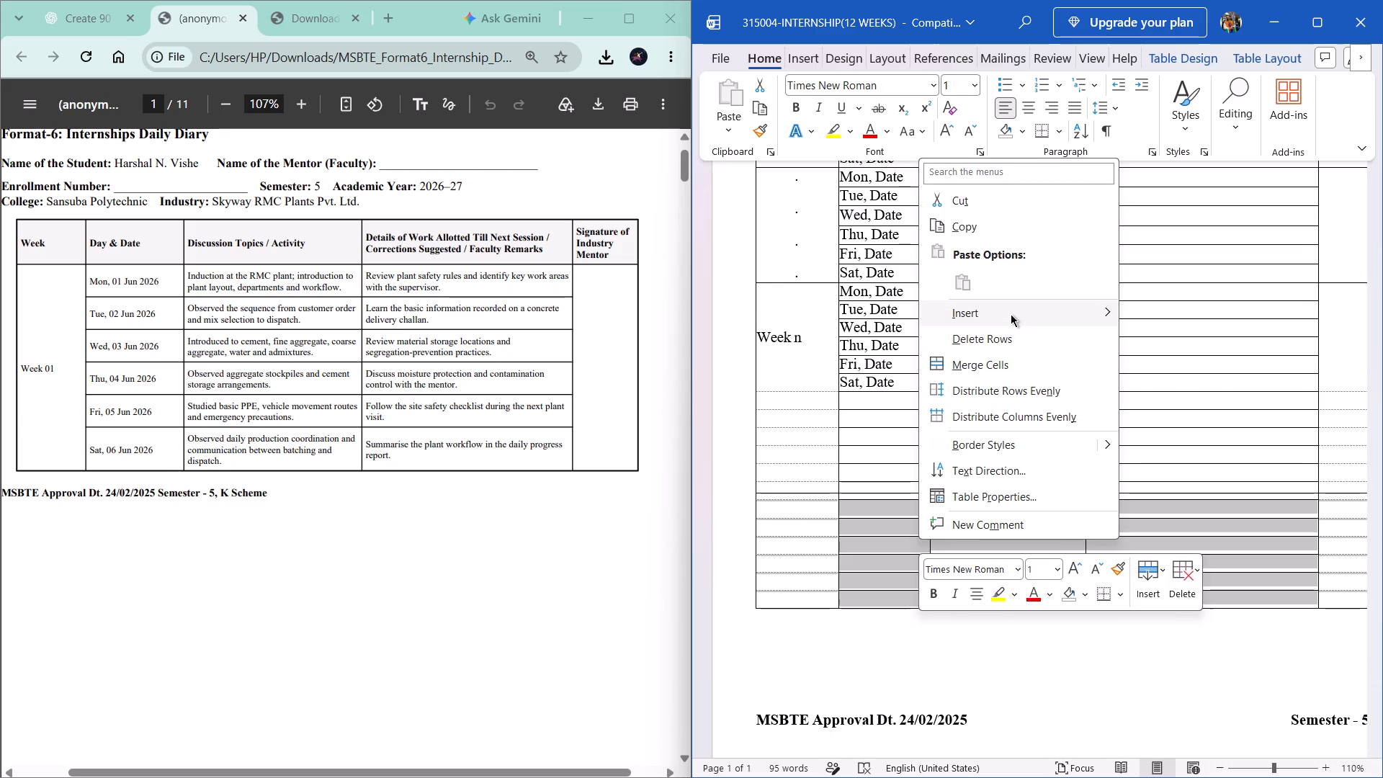
{"action": "left_click", "coordinate": [1011, 314]}
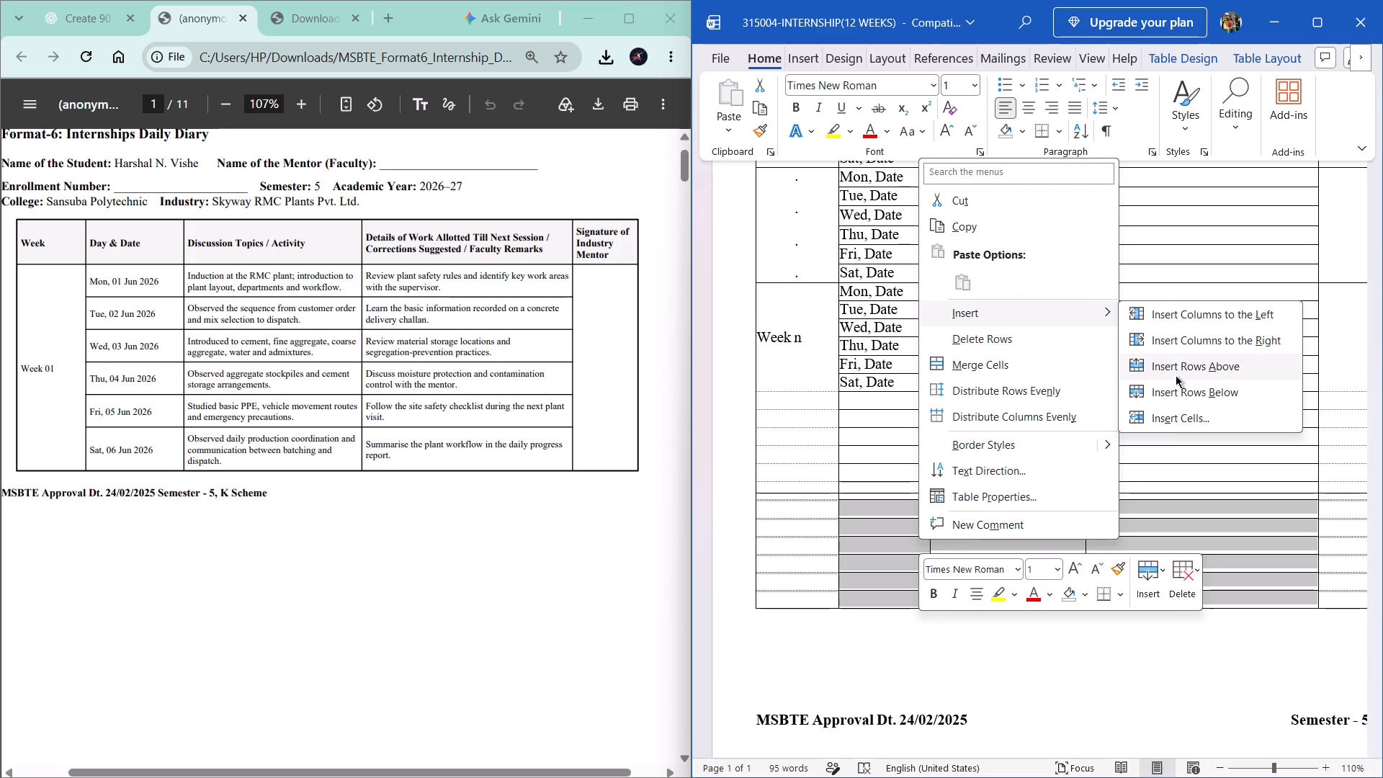
{"action": "left_click", "coordinate": [1177, 387]}
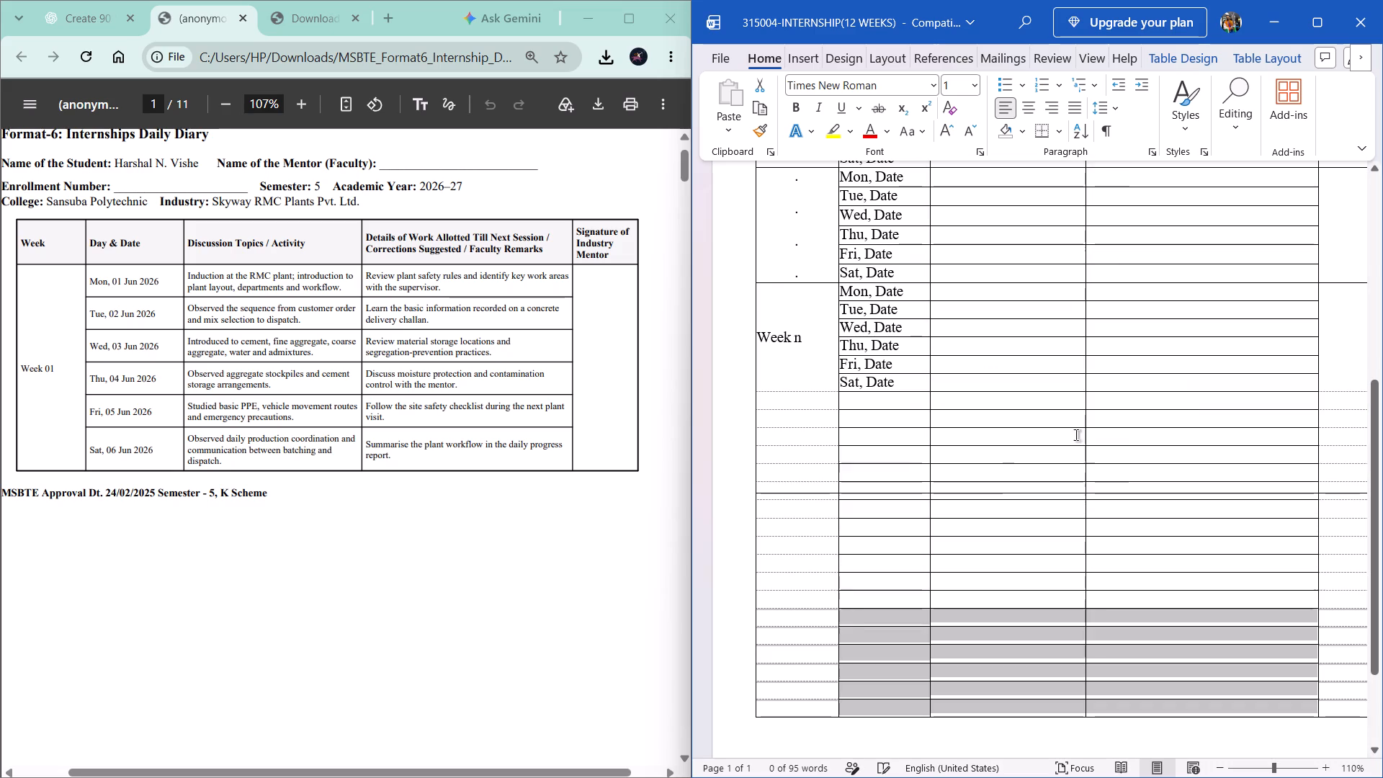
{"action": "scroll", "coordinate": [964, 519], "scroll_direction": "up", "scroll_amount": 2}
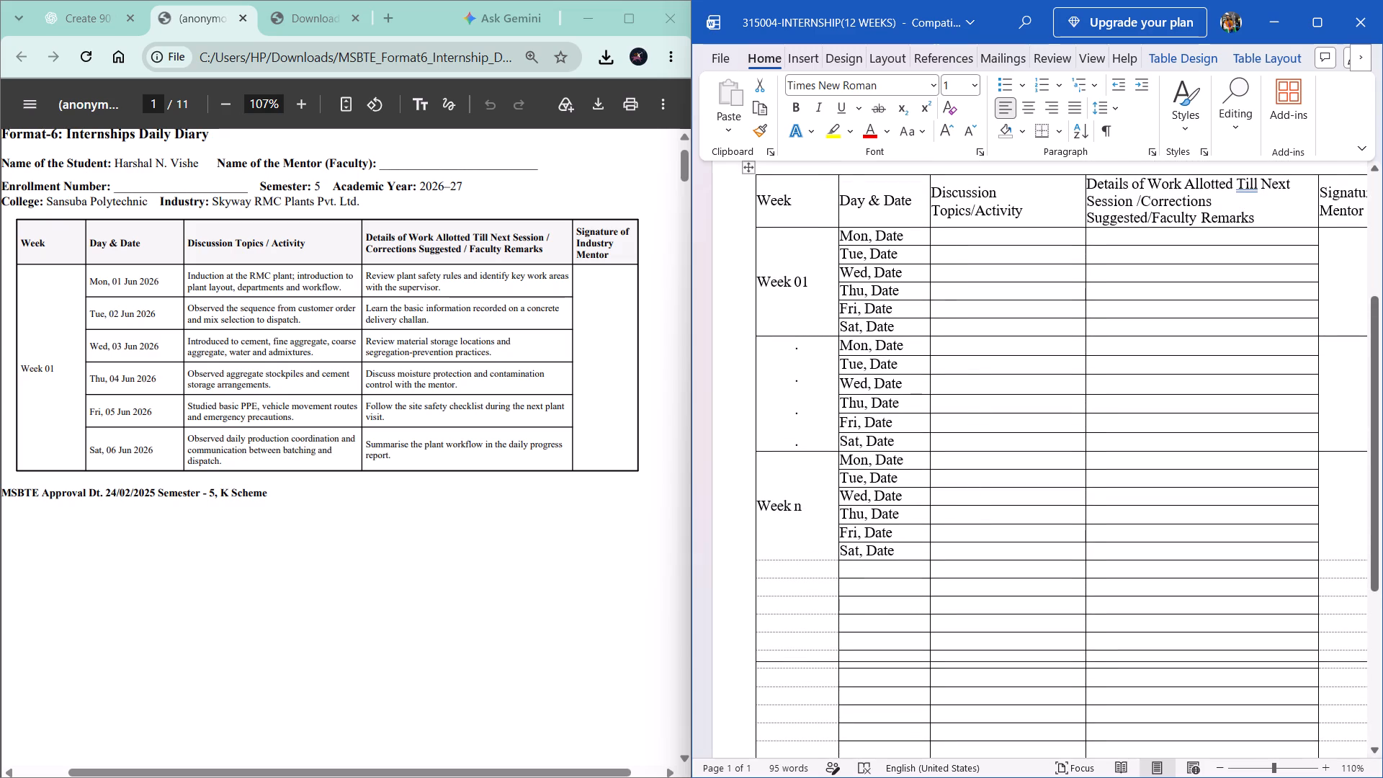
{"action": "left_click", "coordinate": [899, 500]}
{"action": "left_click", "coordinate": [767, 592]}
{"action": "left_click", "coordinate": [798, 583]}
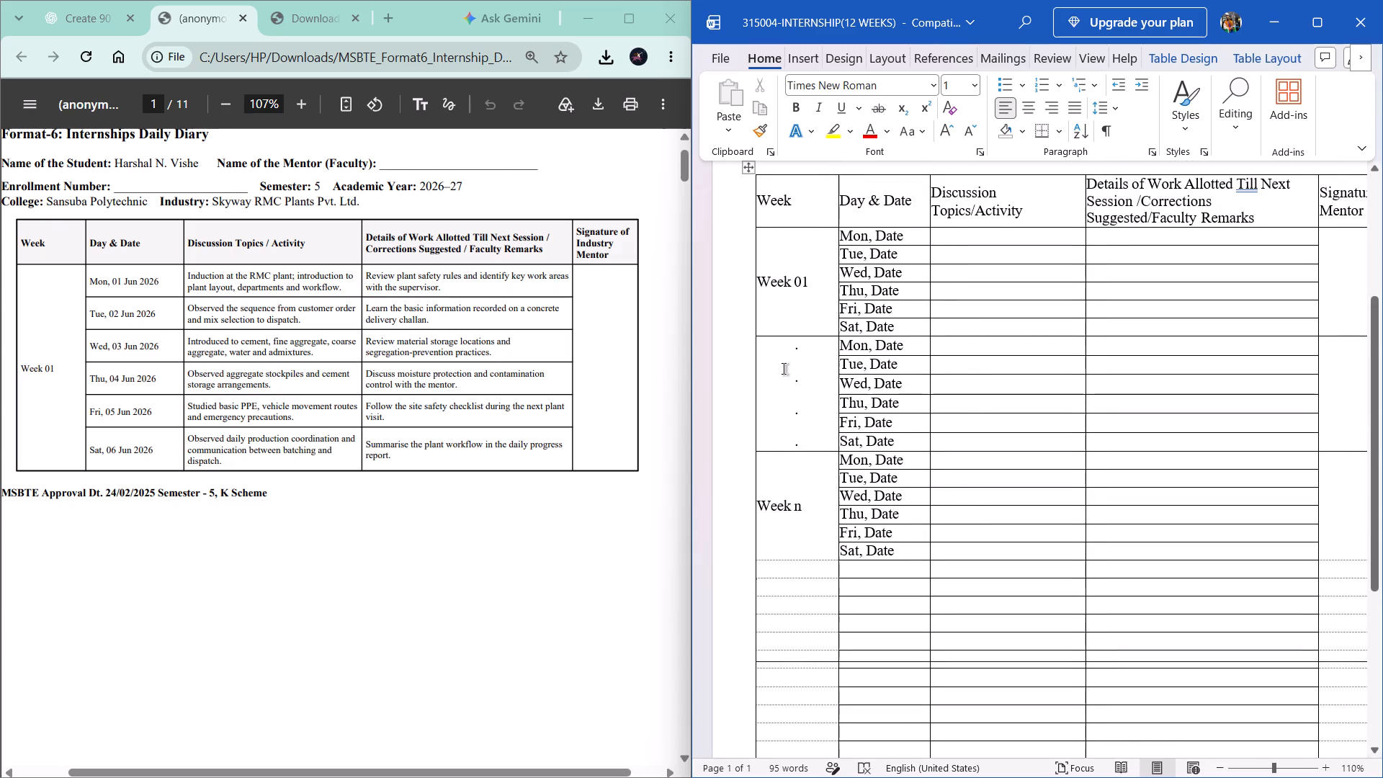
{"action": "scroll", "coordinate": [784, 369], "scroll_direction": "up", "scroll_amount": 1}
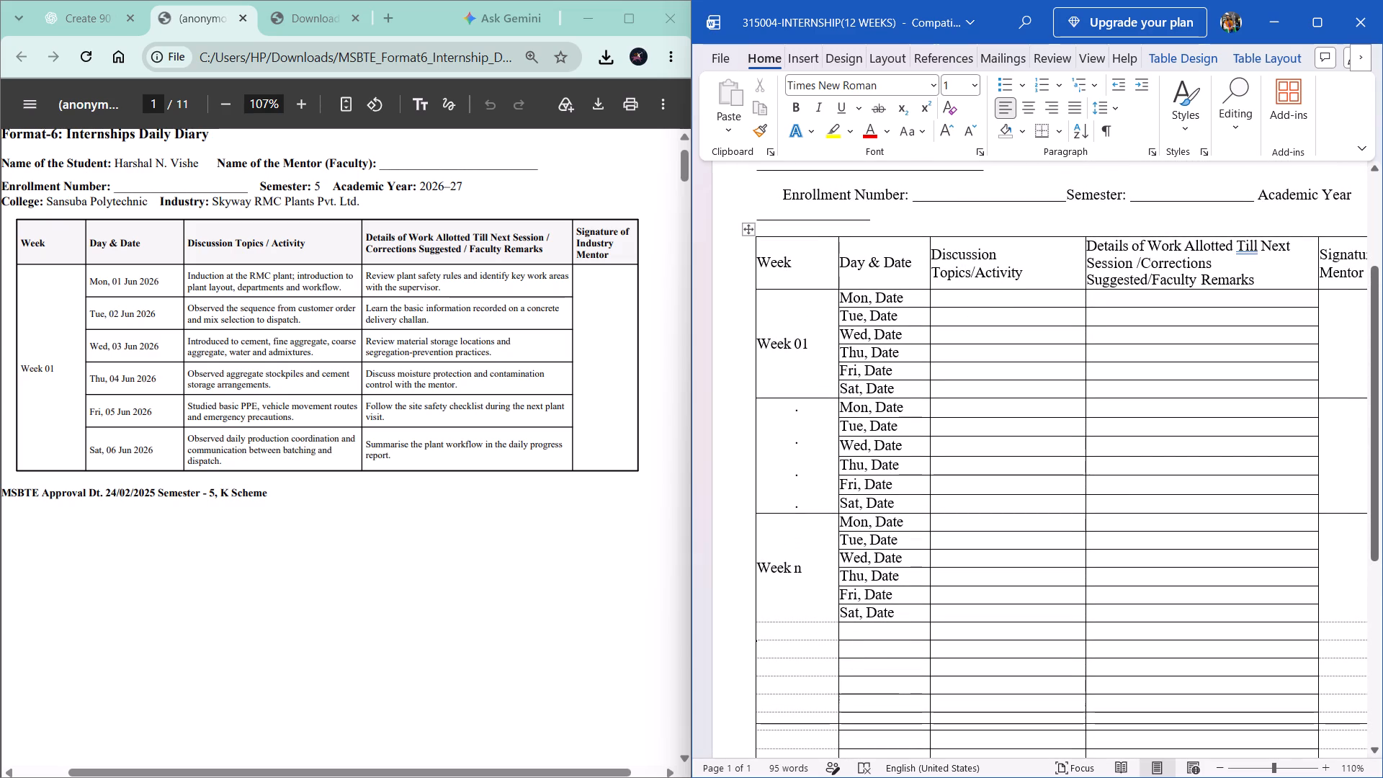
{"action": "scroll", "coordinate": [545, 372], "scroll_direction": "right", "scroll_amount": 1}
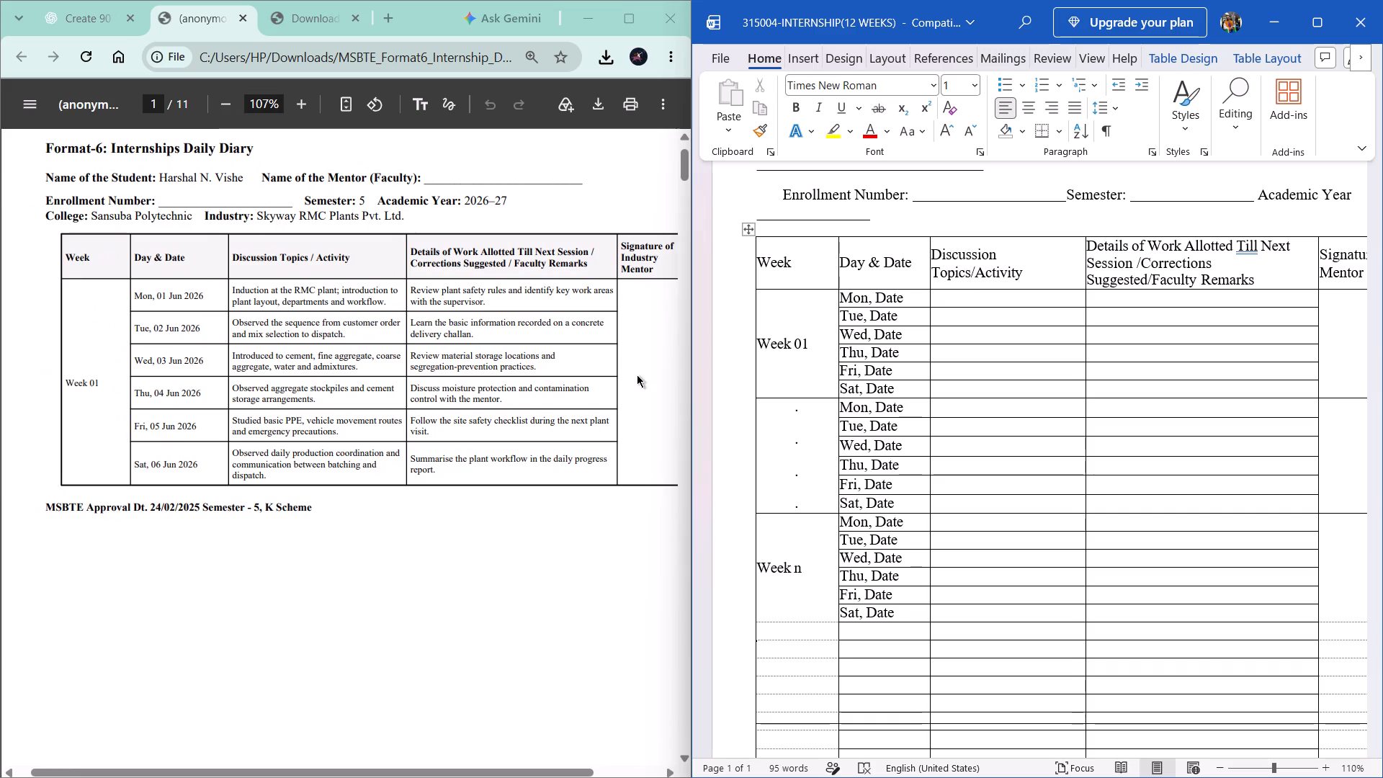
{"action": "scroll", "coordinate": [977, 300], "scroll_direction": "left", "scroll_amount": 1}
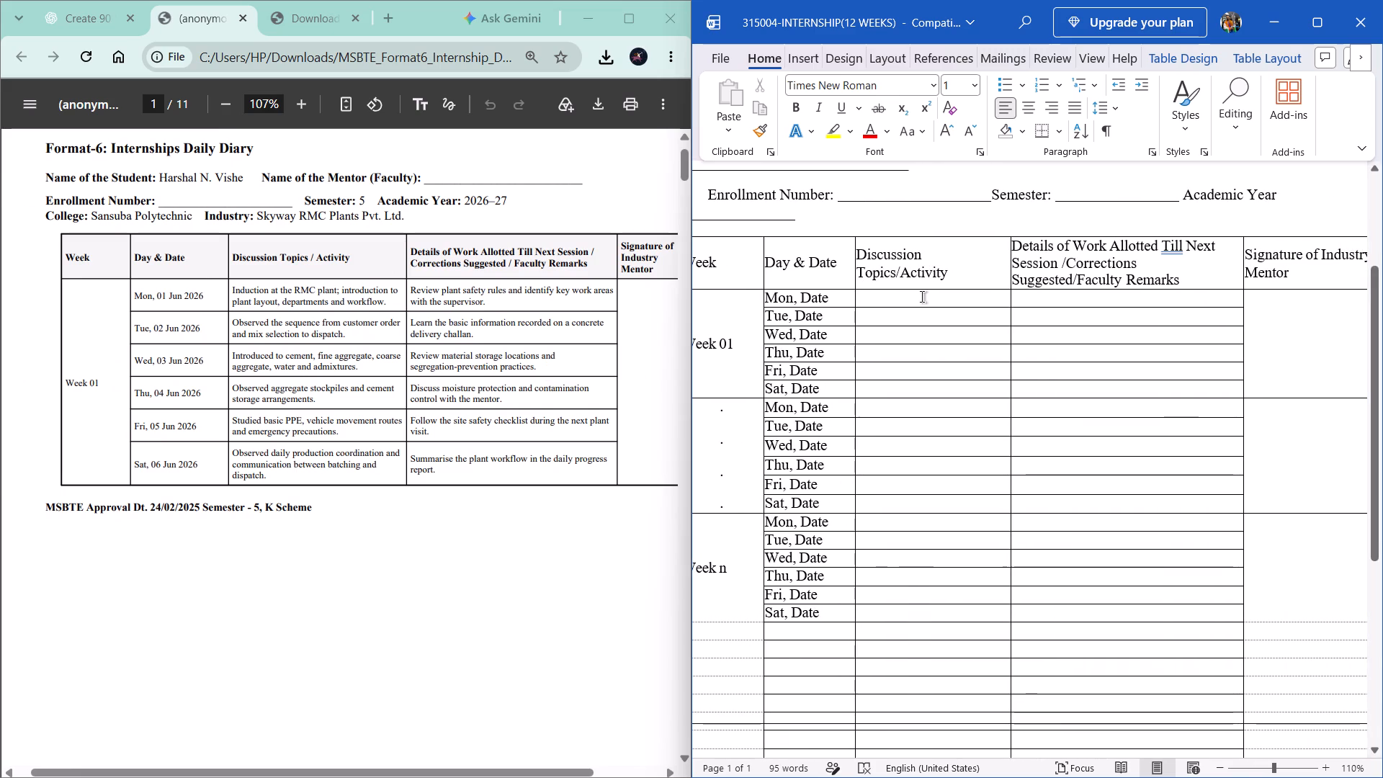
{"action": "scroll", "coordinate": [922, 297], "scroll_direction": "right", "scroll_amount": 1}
Replace the Date placeholder in Week 01's Monday cell of the Word table with 01 Jun 2026, following the diary PDF.
{"action": "scroll", "coordinate": [922, 297], "scroll_direction": "up", "scroll_amount": 1}
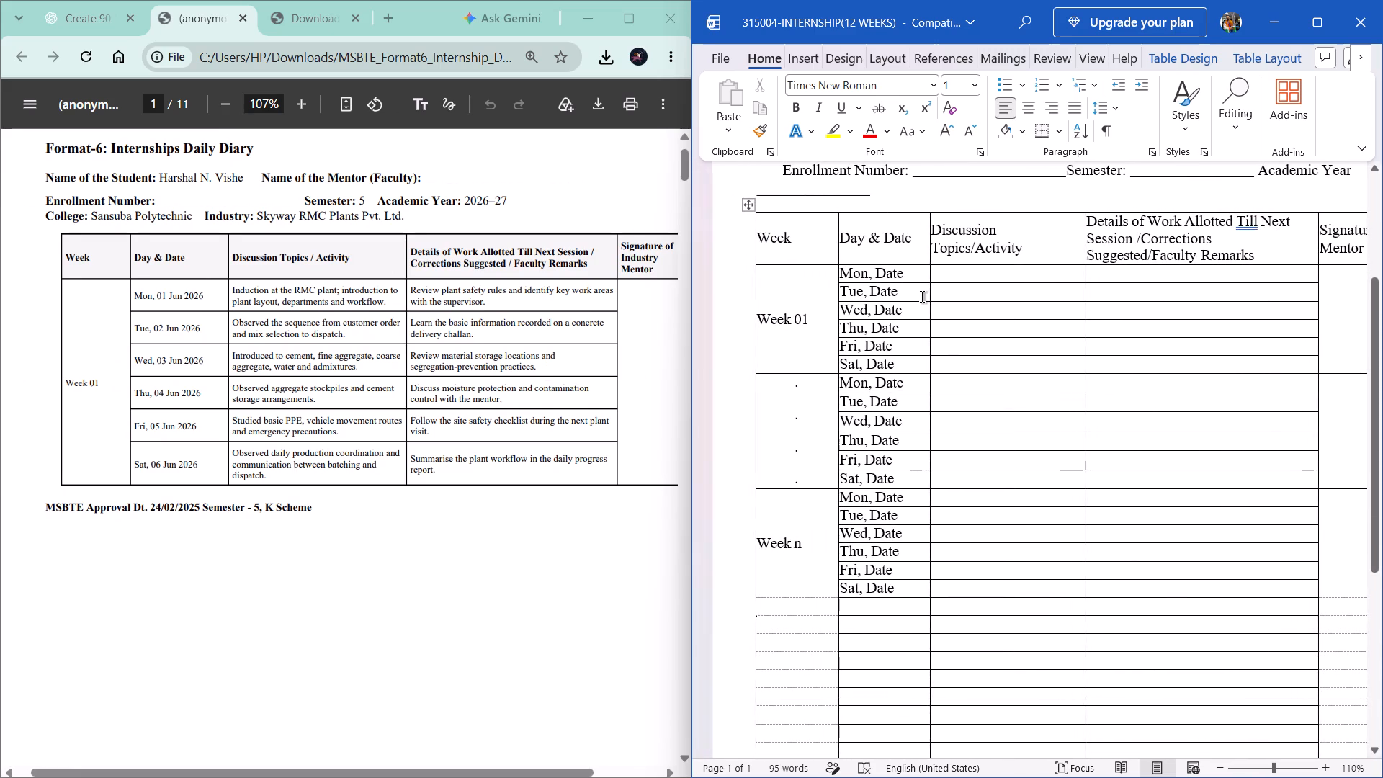
{"action": "scroll", "coordinate": [922, 297], "scroll_direction": "up", "scroll_amount": 1}
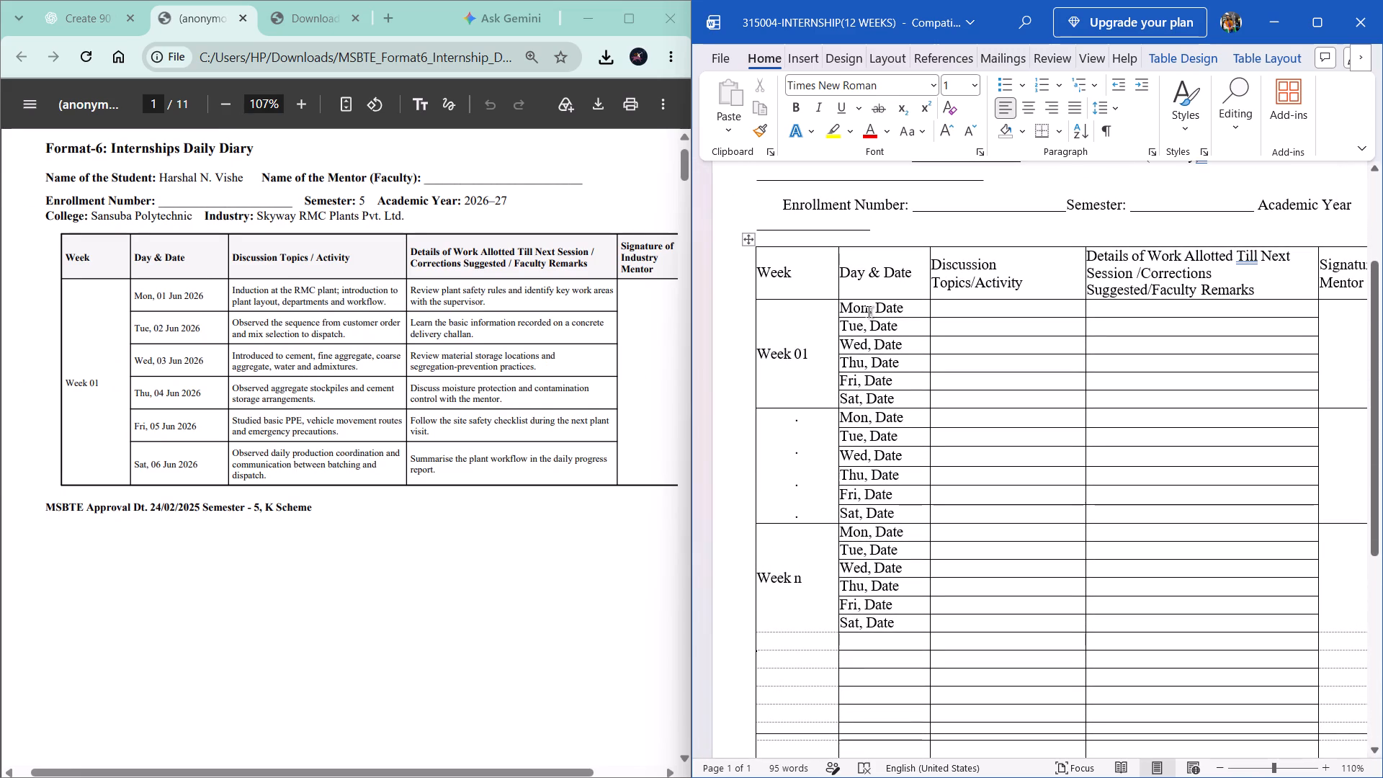
{"action": "left_click", "coordinate": [912, 307]}
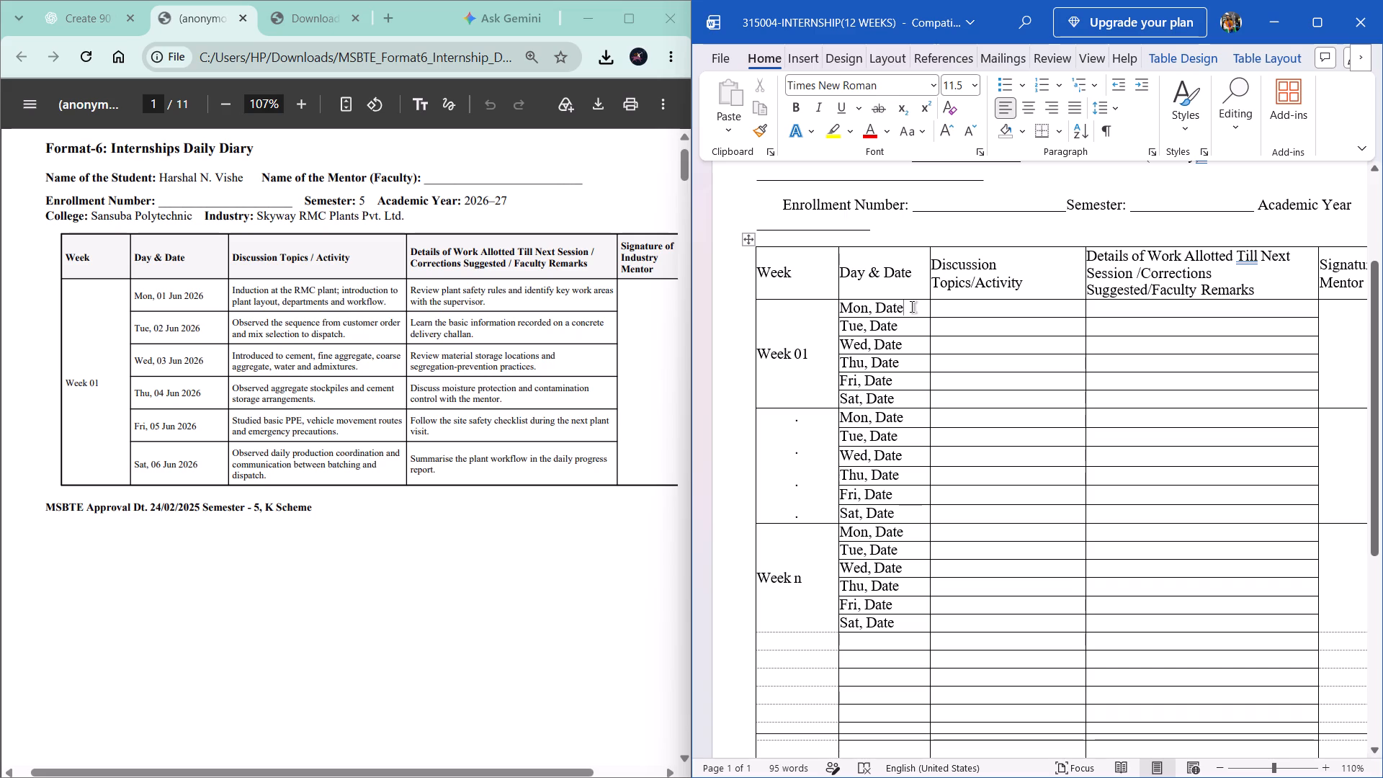
{"action": "scroll", "coordinate": [340, 403], "scroll_direction": "down", "scroll_amount": 6}
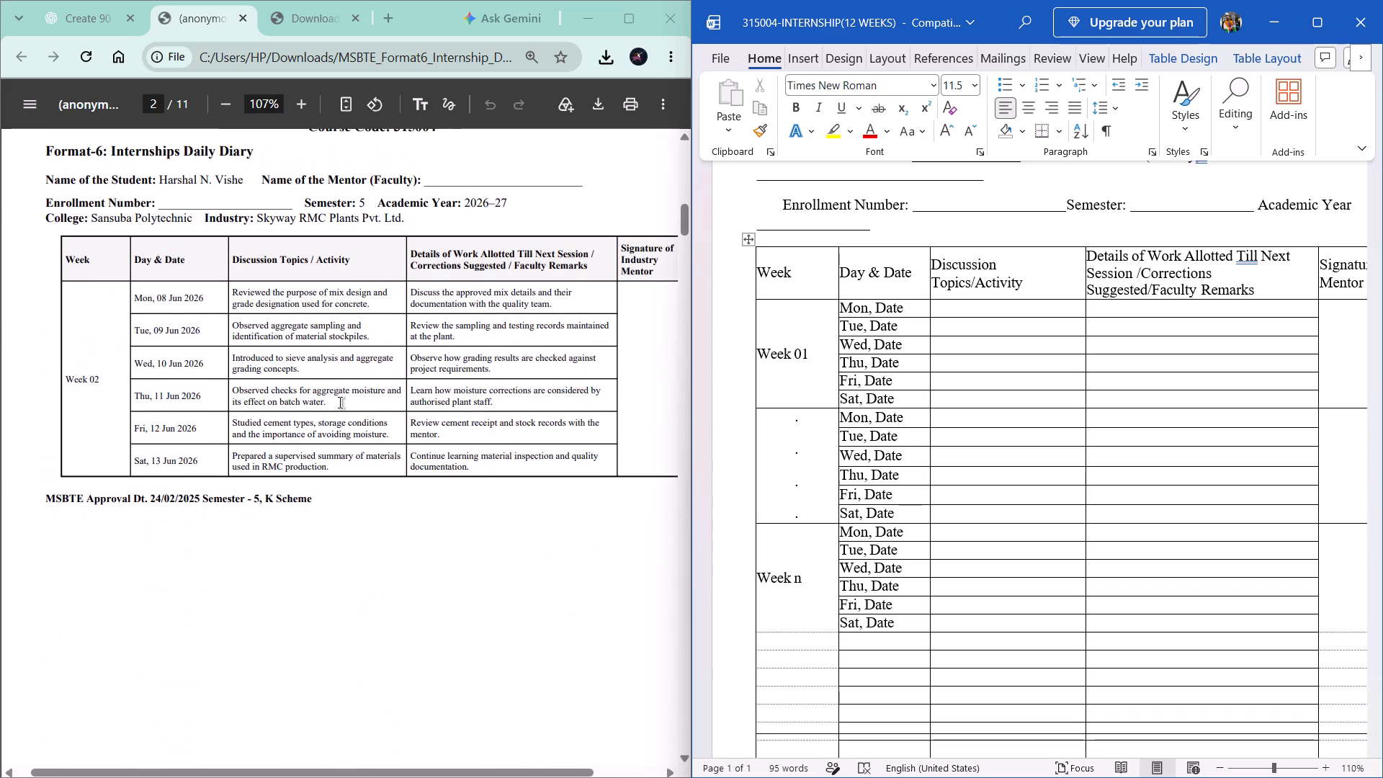
{"action": "scroll", "coordinate": [340, 403], "scroll_direction": "down", "scroll_amount": 1}
{"action": "scroll", "coordinate": [340, 403], "scroll_direction": "up", "scroll_amount": 9}
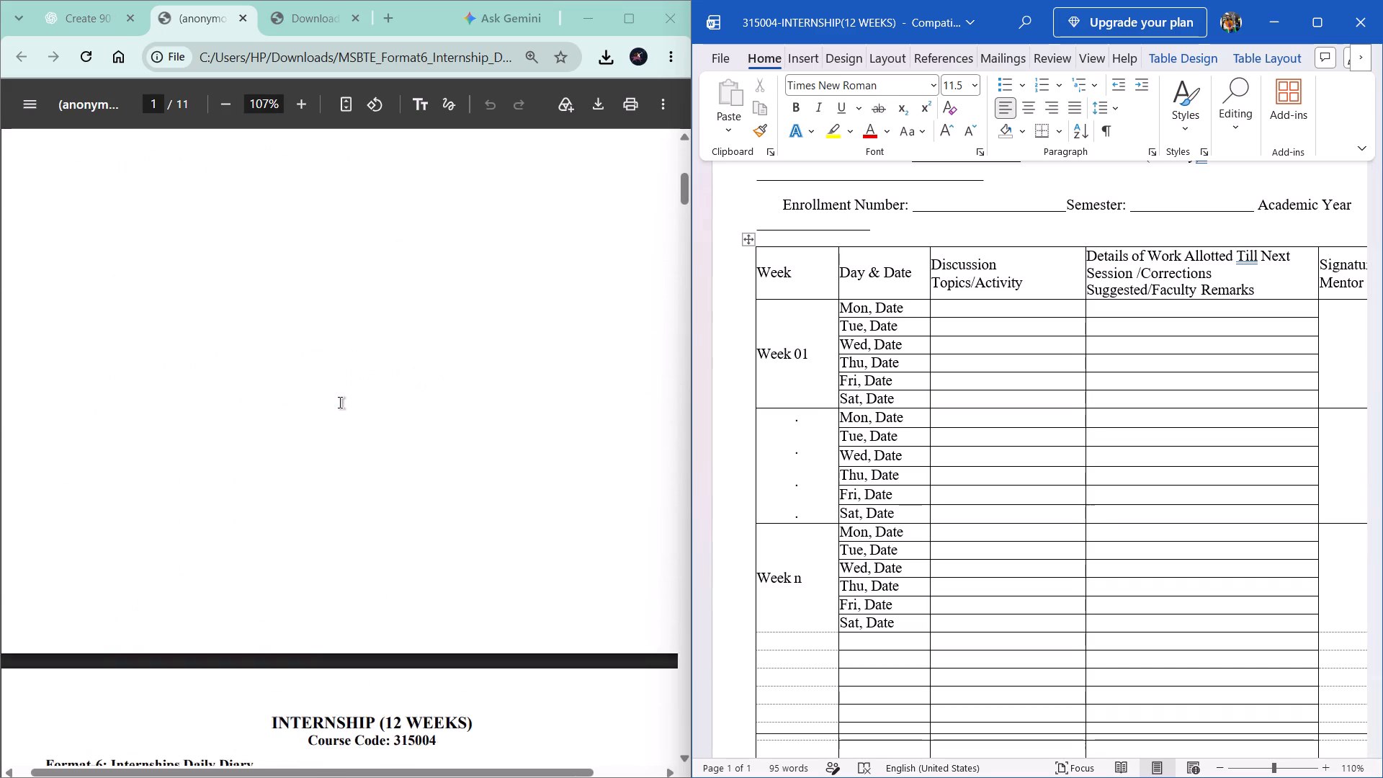
{"action": "scroll", "coordinate": [340, 403], "scroll_direction": "up", "scroll_amount": 3}
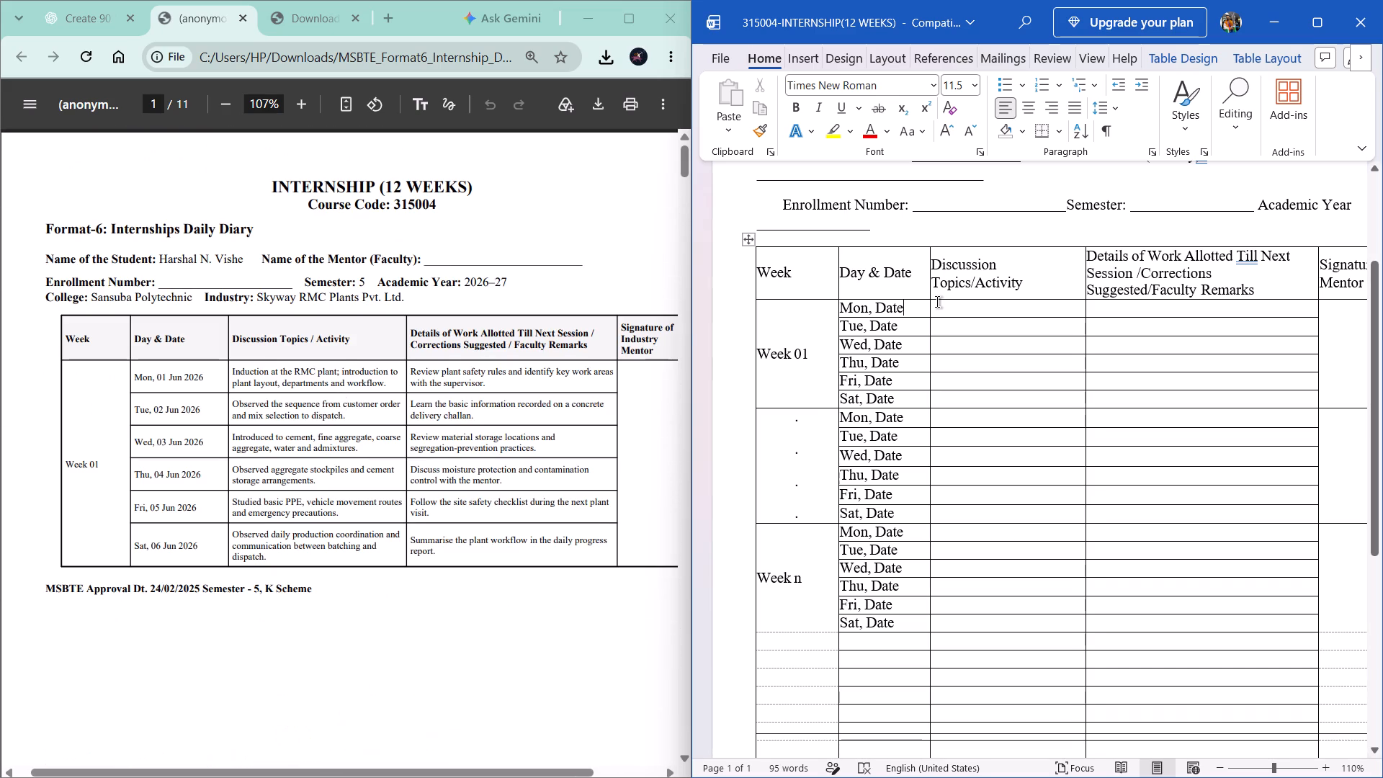
{"action": "key", "text": "BackSpace"}
{"action": "key", "text": "BackSpace"}
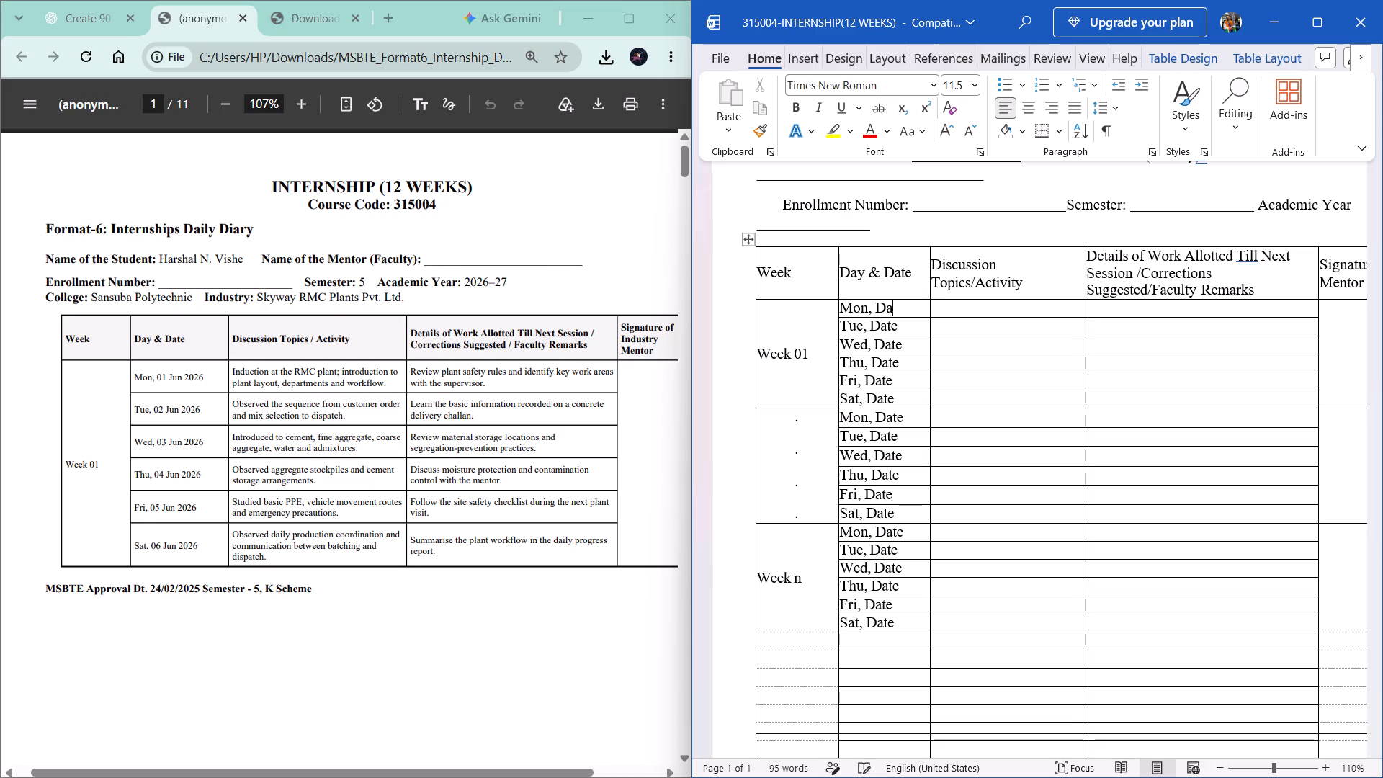
{"action": "key", "text": "BackSpace"}
{"action": "key", "text": "BackSpace"}
{"action": "type", "text": "01"}
{"action": "key", "text": "space"}
{"action": "type", "text": "june"}
{"action": "key", "text": "BackSpace"}
{"action": "key", "text": "BackSpace"}
{"action": "key", "text": "BackSpace"}
{"action": "key", "text": "BackSpace"}
{"action": "key", "text": "BackSpace"}
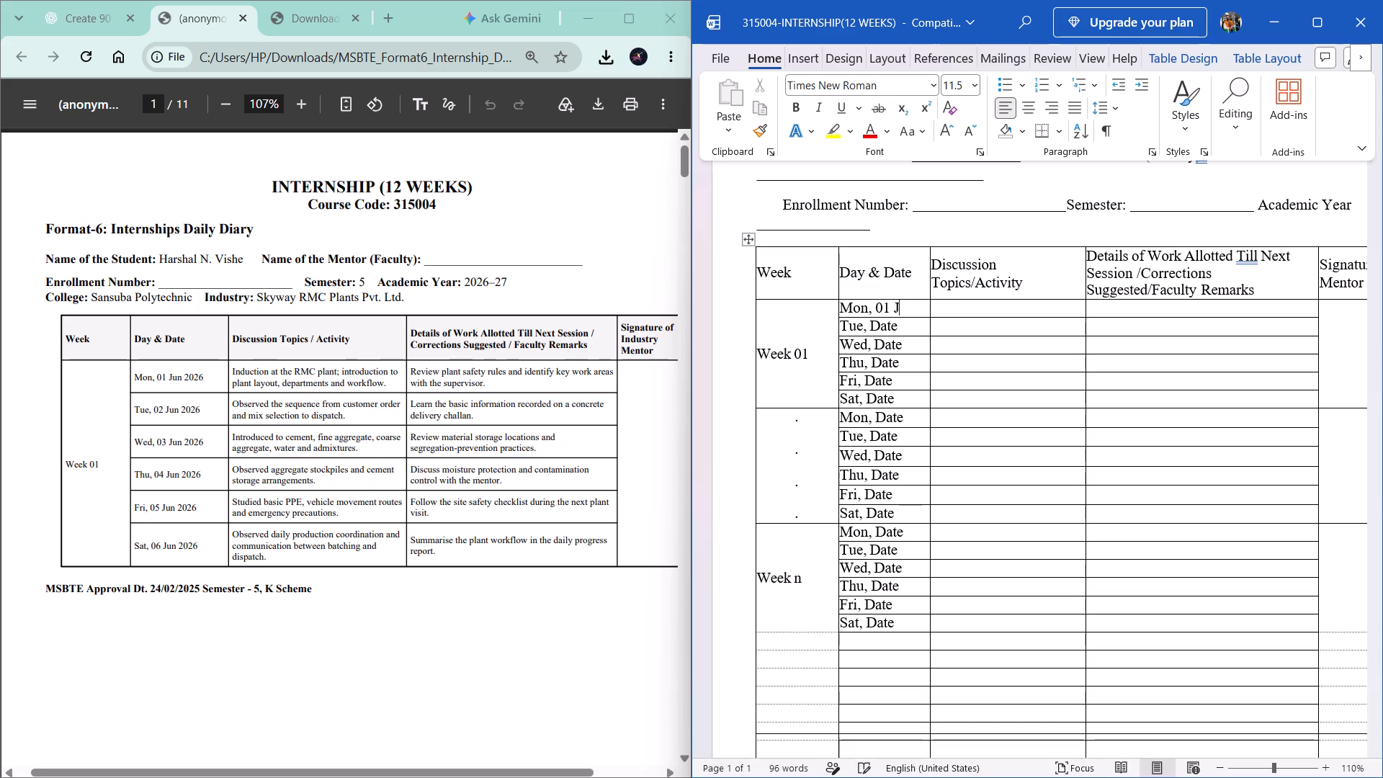
{"action": "type", "text": "un"}
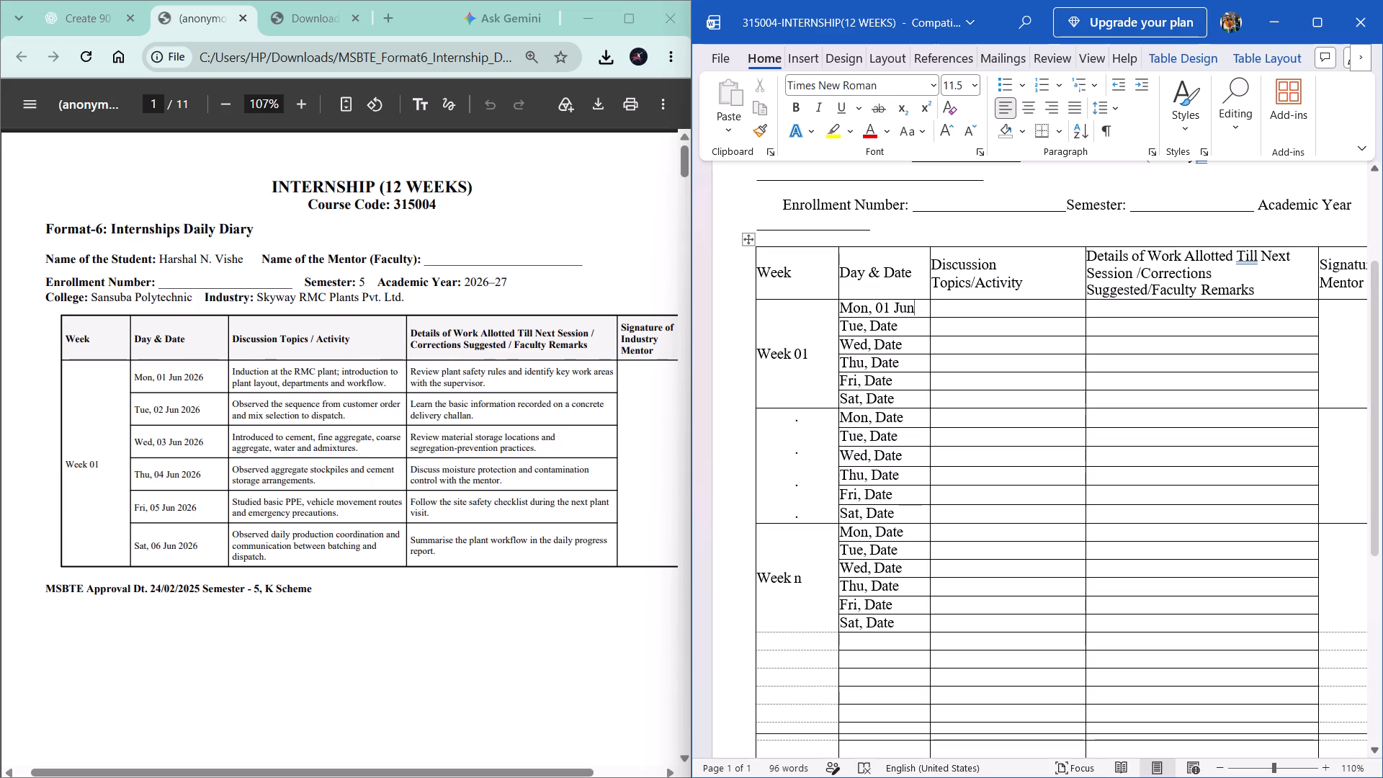
{"action": "key", "text": "space"}
{"action": "type", "text": "202"}
{"action": "key", "text": "6"}
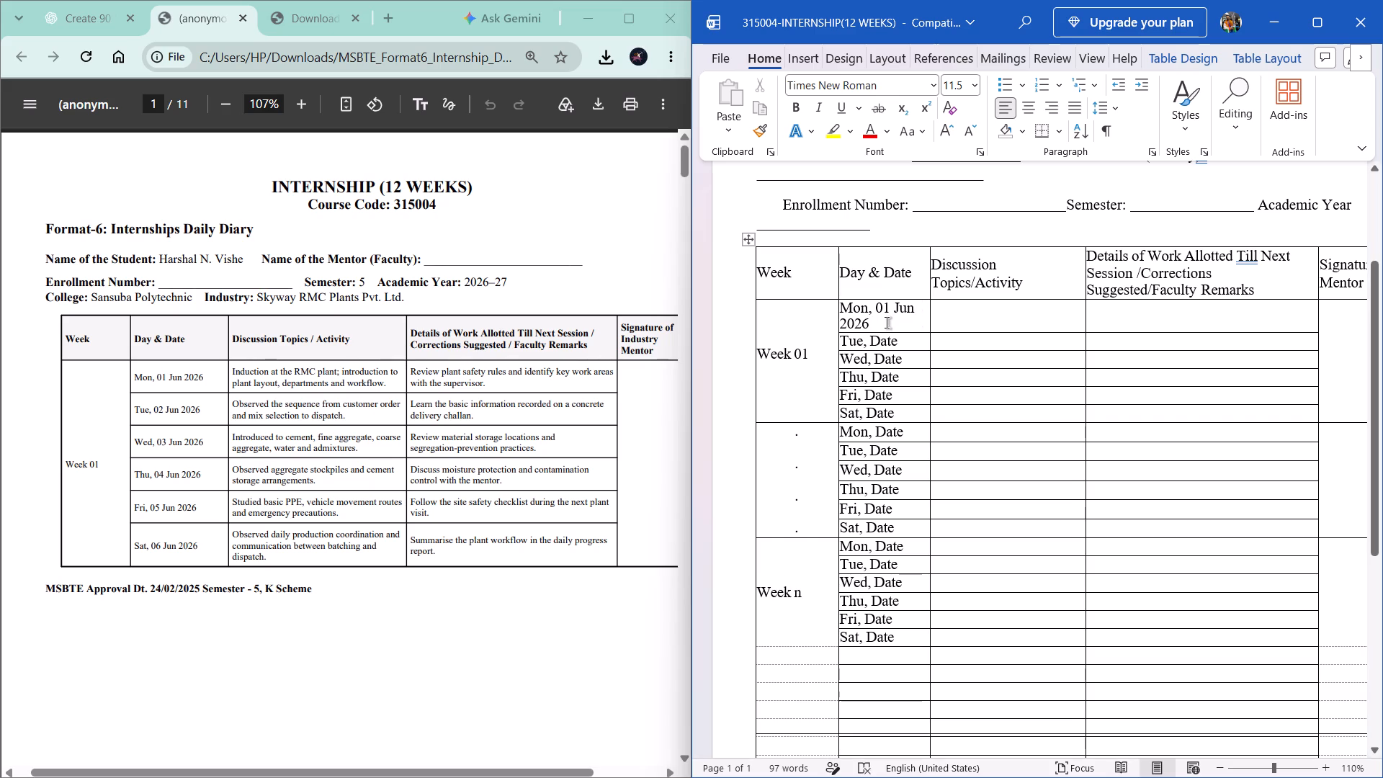
Widen the Day & Date column slightly by moving its border with the Discussion Topics/Activity column.
{"action": "left_click_drag", "start_coordinate": [930, 315], "coordinate": [933, 315]}
{"action": "left_click_drag", "start_coordinate": [933, 315], "coordinate": [943, 313]}
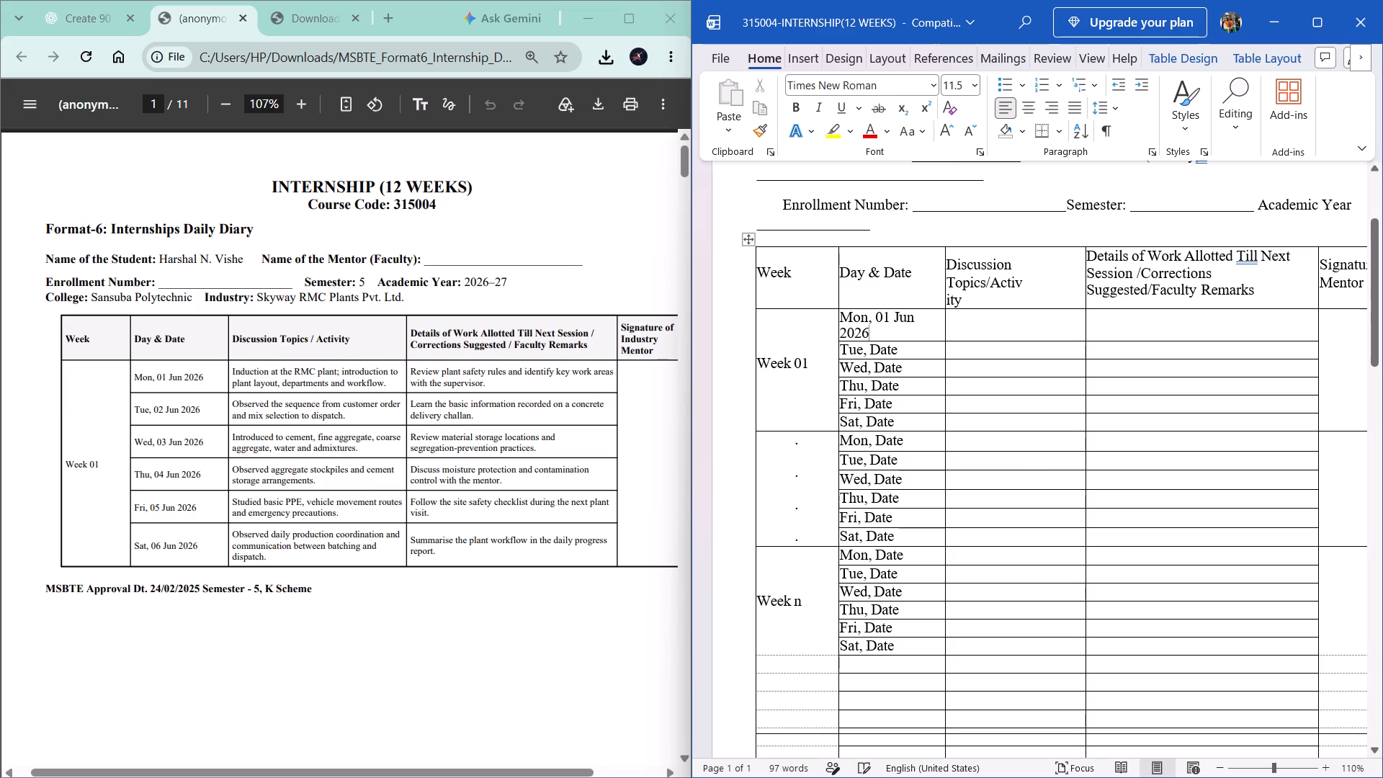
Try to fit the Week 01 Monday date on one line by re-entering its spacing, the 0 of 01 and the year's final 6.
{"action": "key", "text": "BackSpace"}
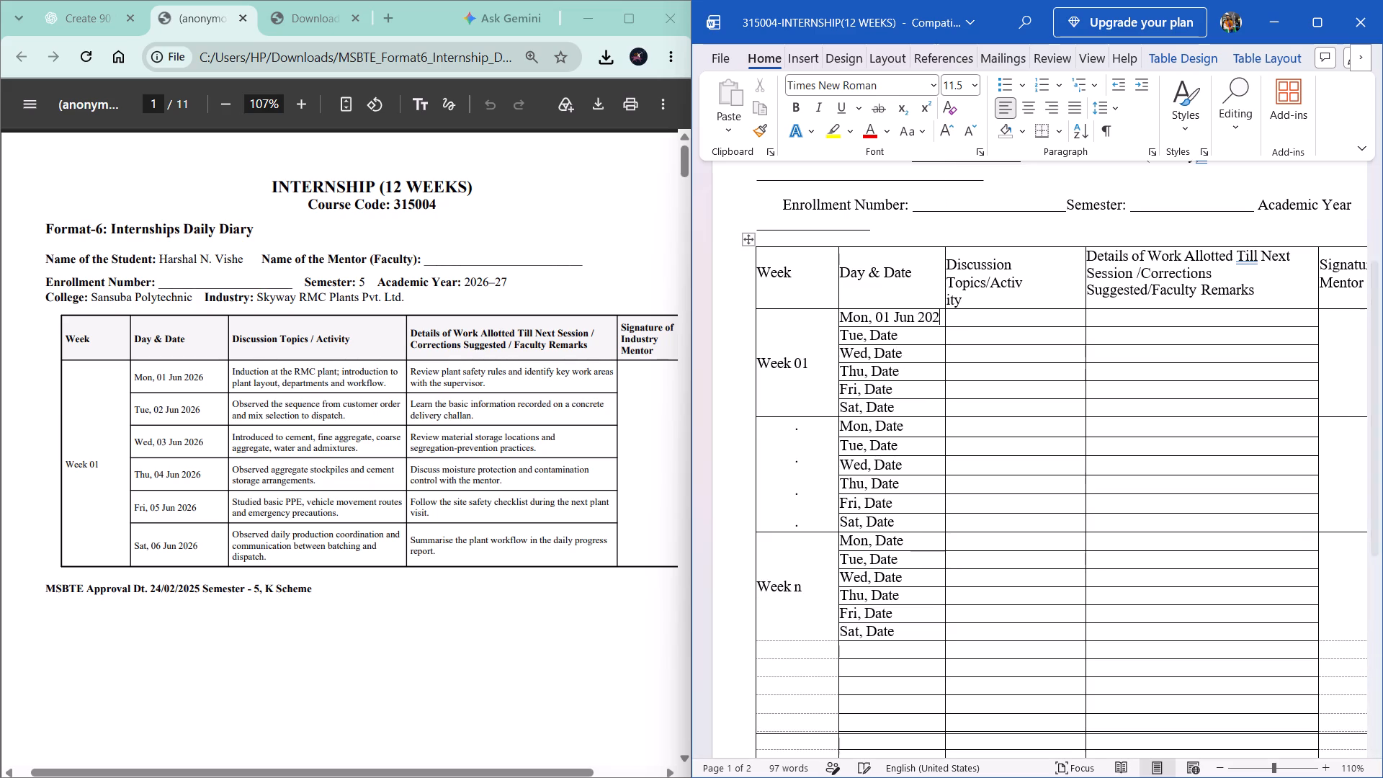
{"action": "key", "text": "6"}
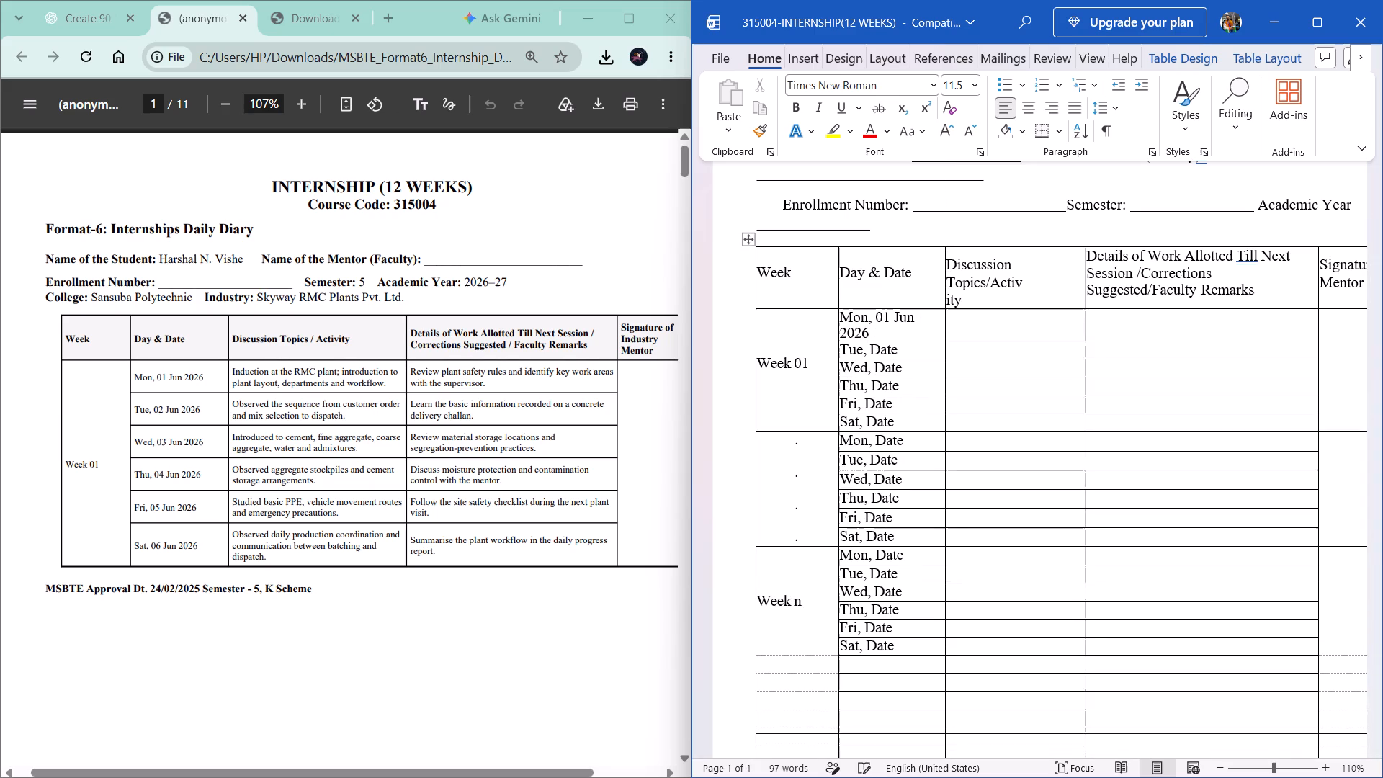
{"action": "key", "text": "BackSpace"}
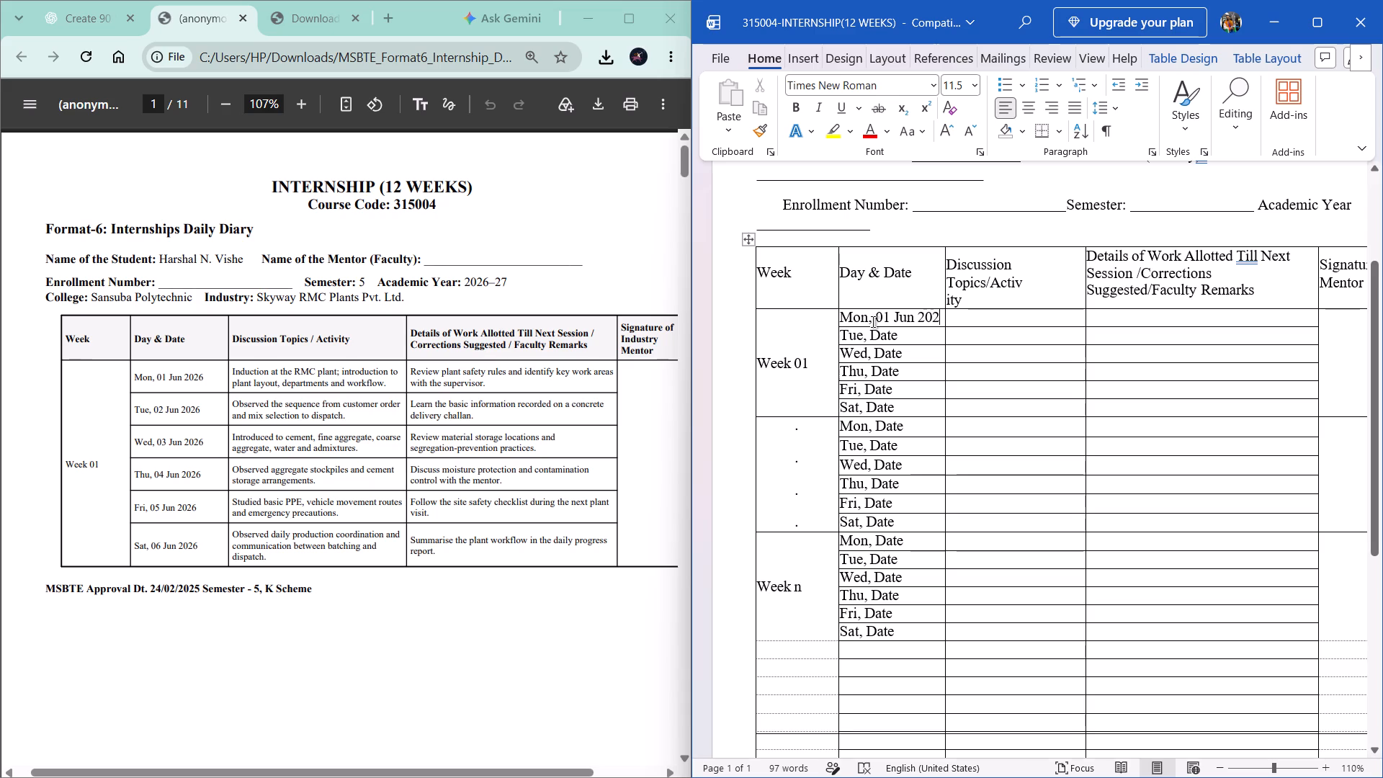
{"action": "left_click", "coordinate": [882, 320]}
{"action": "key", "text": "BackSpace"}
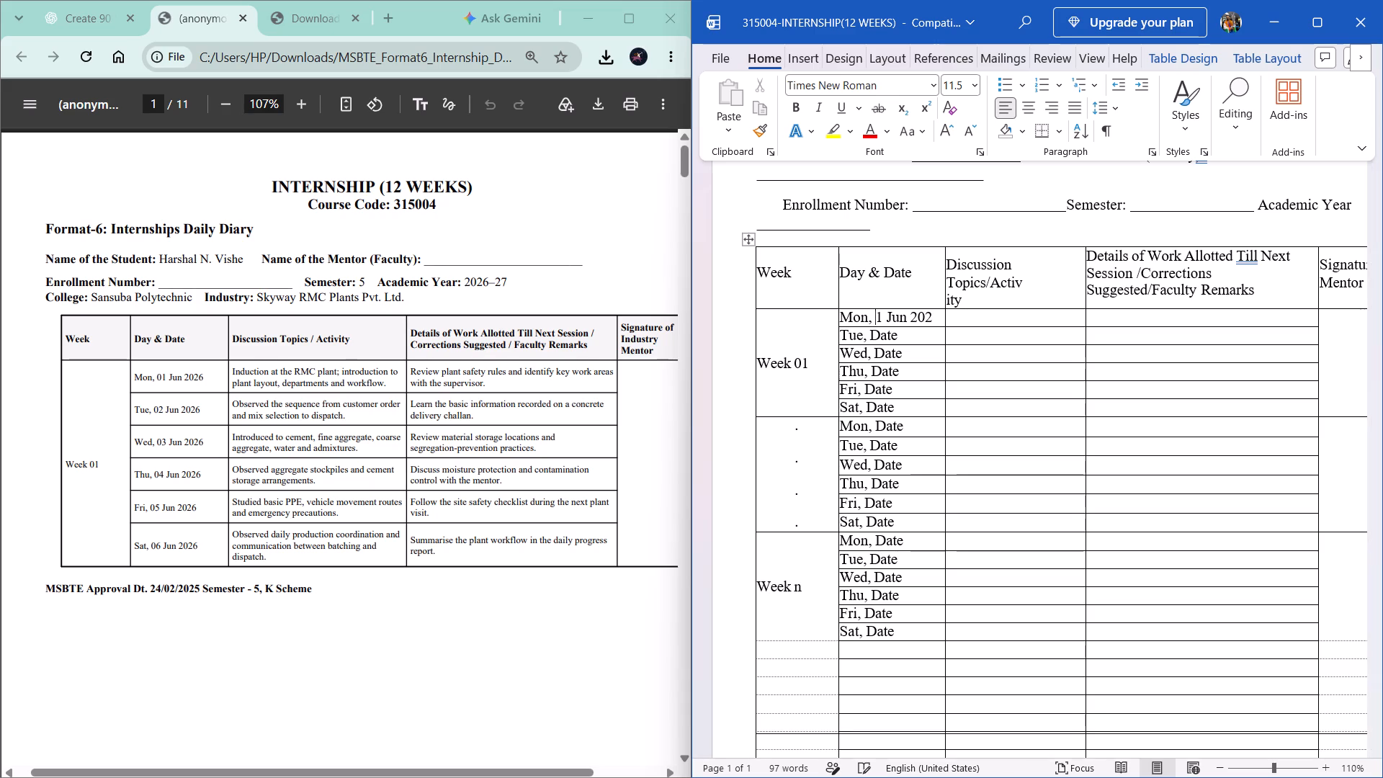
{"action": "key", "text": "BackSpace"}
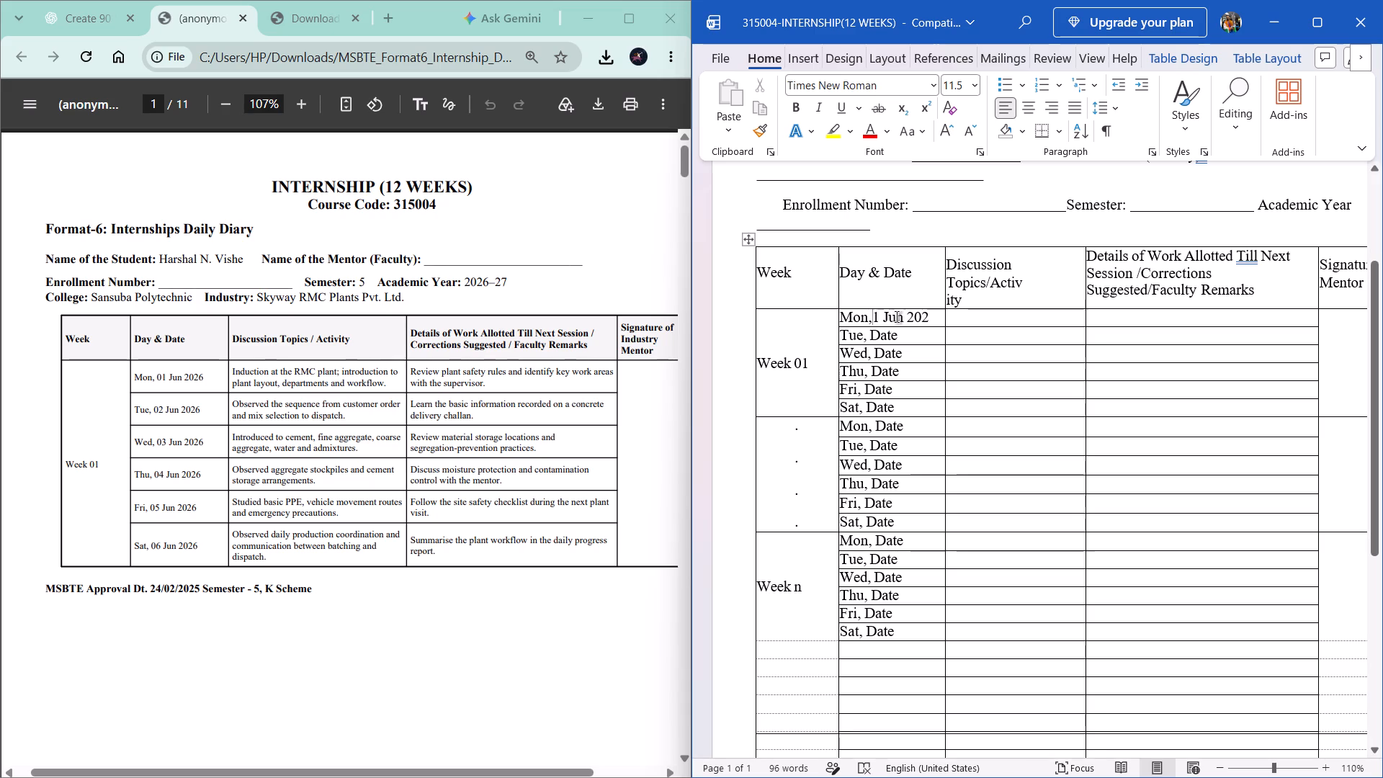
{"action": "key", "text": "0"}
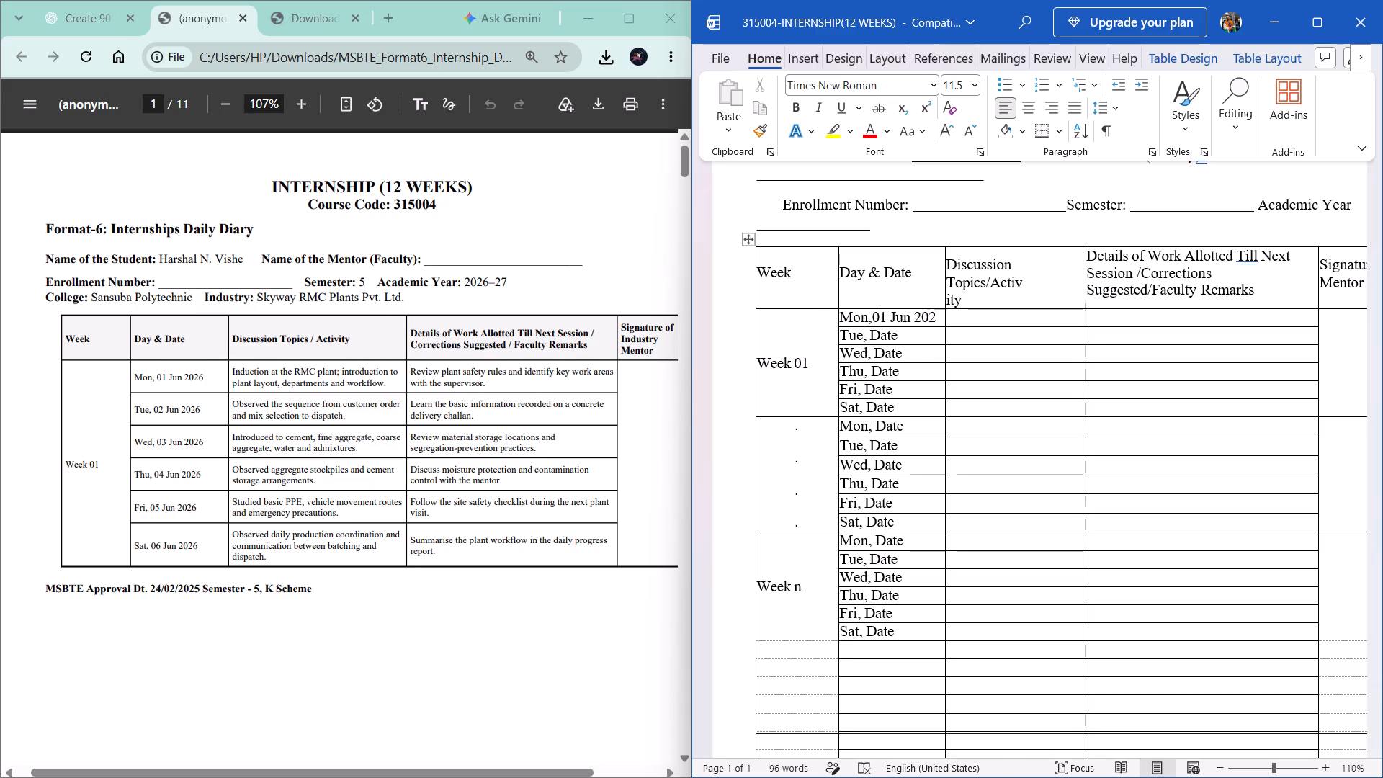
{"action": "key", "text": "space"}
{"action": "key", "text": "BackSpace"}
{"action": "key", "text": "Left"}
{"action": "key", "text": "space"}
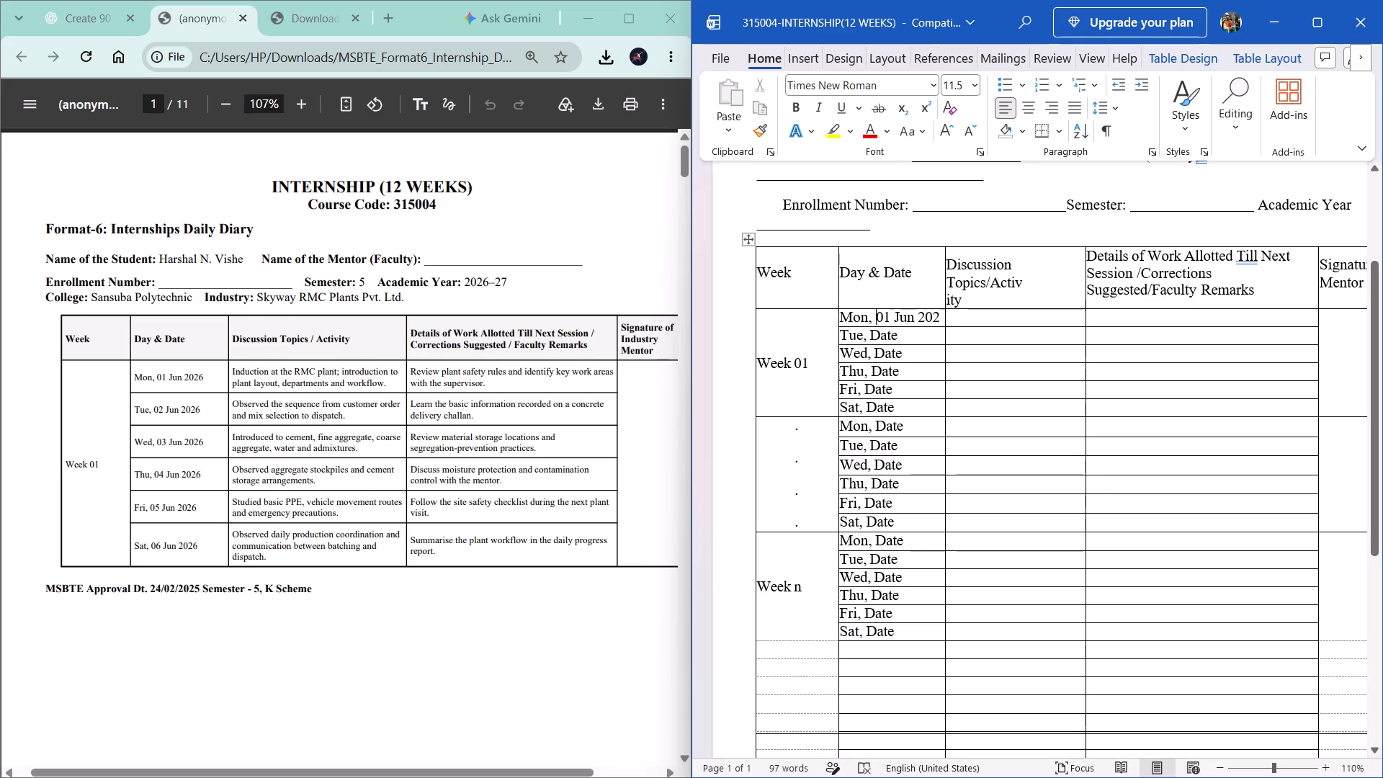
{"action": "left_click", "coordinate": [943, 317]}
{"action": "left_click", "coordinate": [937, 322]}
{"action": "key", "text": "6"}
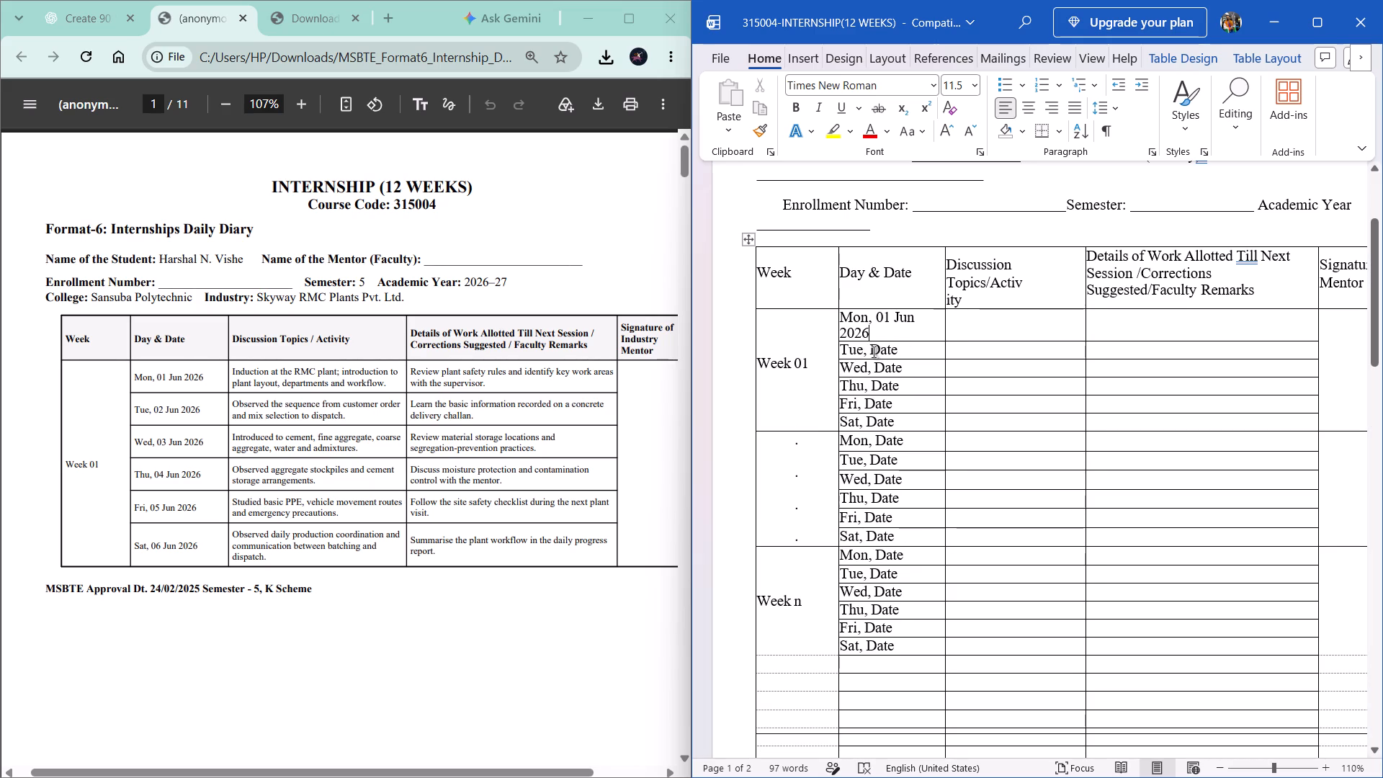
Replace the Date placeholder in Week 01's Tuesday cell with 02 Jun 2026.
{"action": "left_click", "coordinate": [898, 345]}
{"action": "key", "text": "BackSpace"}
{"action": "key", "text": "BackSpace"}
{"action": "key", "text": "BackSpace"}
{"action": "key", "text": "BackSpace"}
{"action": "key", "text": "2"}
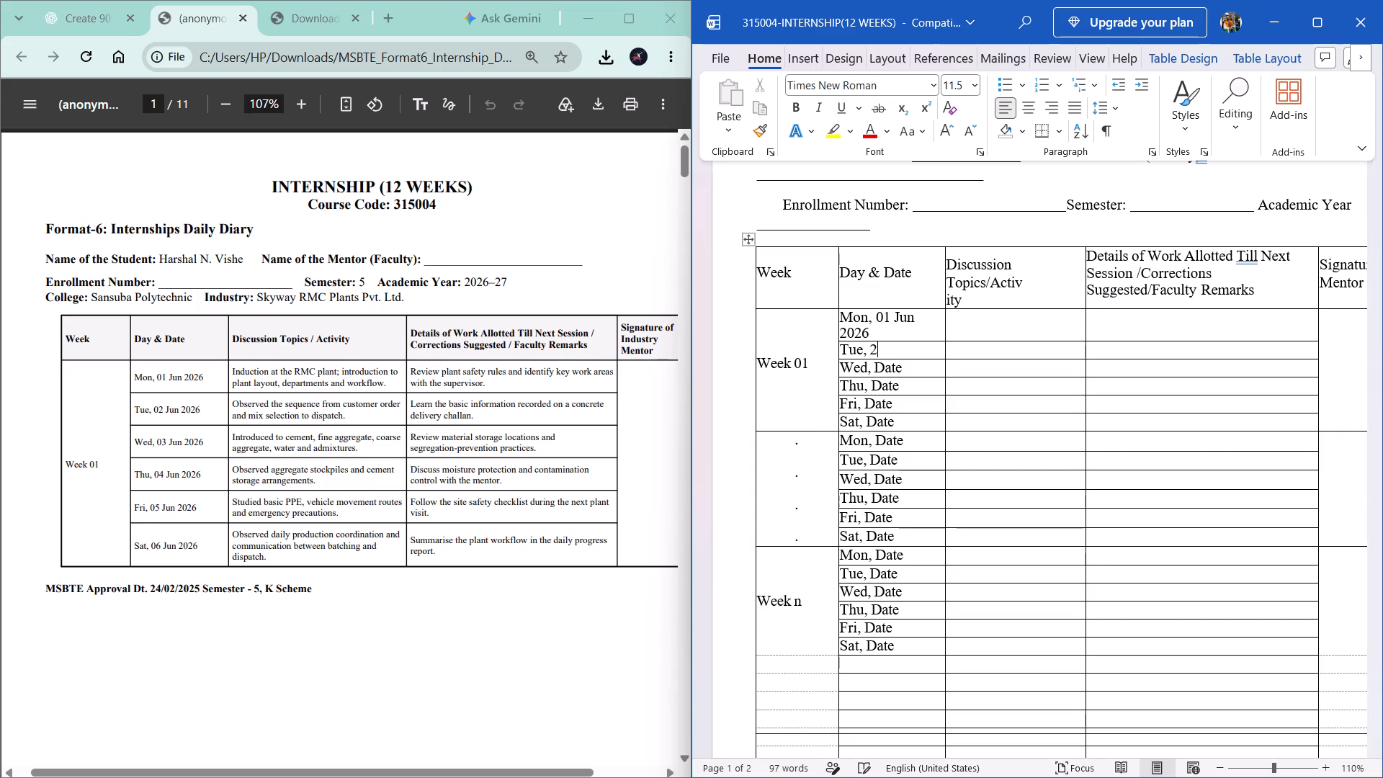
{"action": "key", "text": "BackSpace"}
{"action": "type", "text": "02"}
{"action": "key", "text": "space"}
{"action": "key", "text": "space"}
{"action": "type", "text": "2025"}
{"action": "key", "text": "BackSpace"}
{"action": "key", "text": "6"}
Replace the Date placeholder in Week 01's Wednesday cell with 03 June 2026.
{"action": "left_click", "coordinate": [912, 371]}
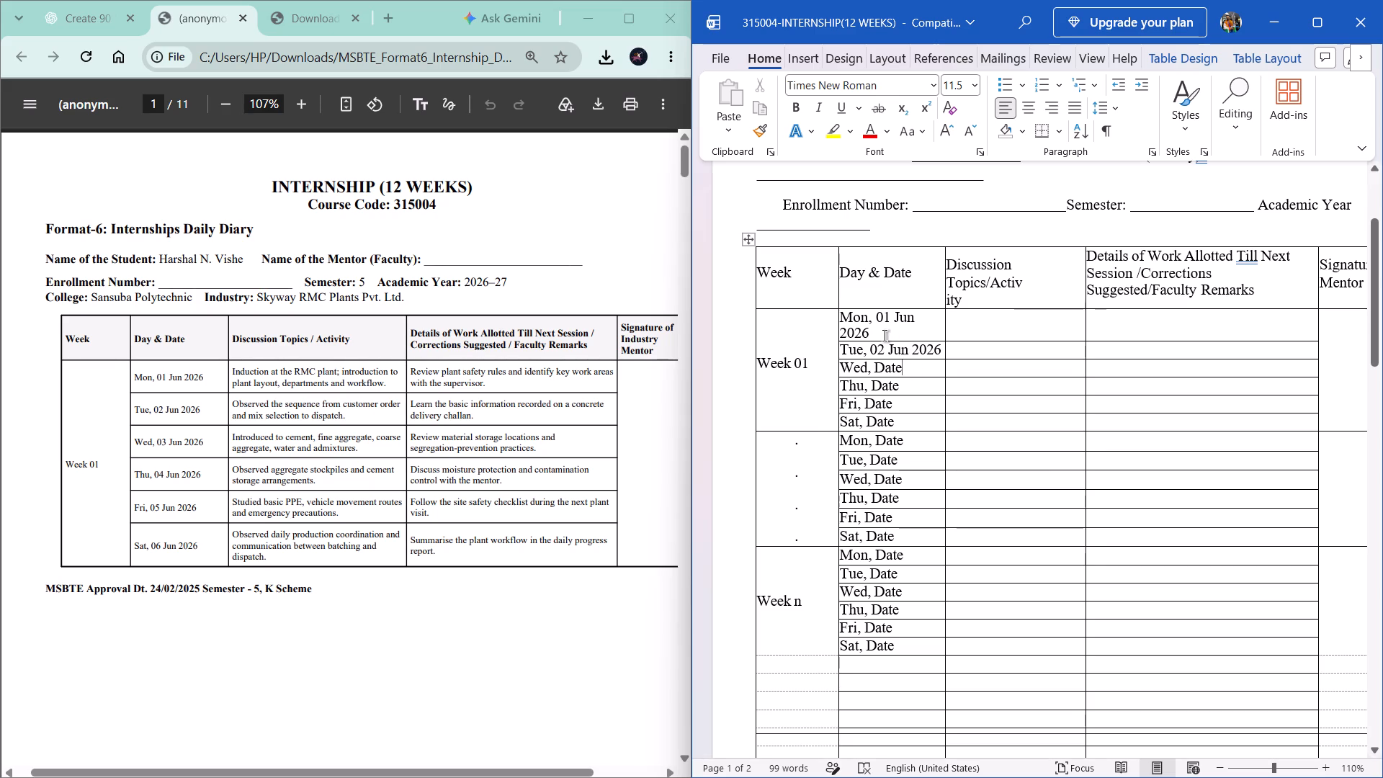
{"action": "key", "text": "BackSpace"}
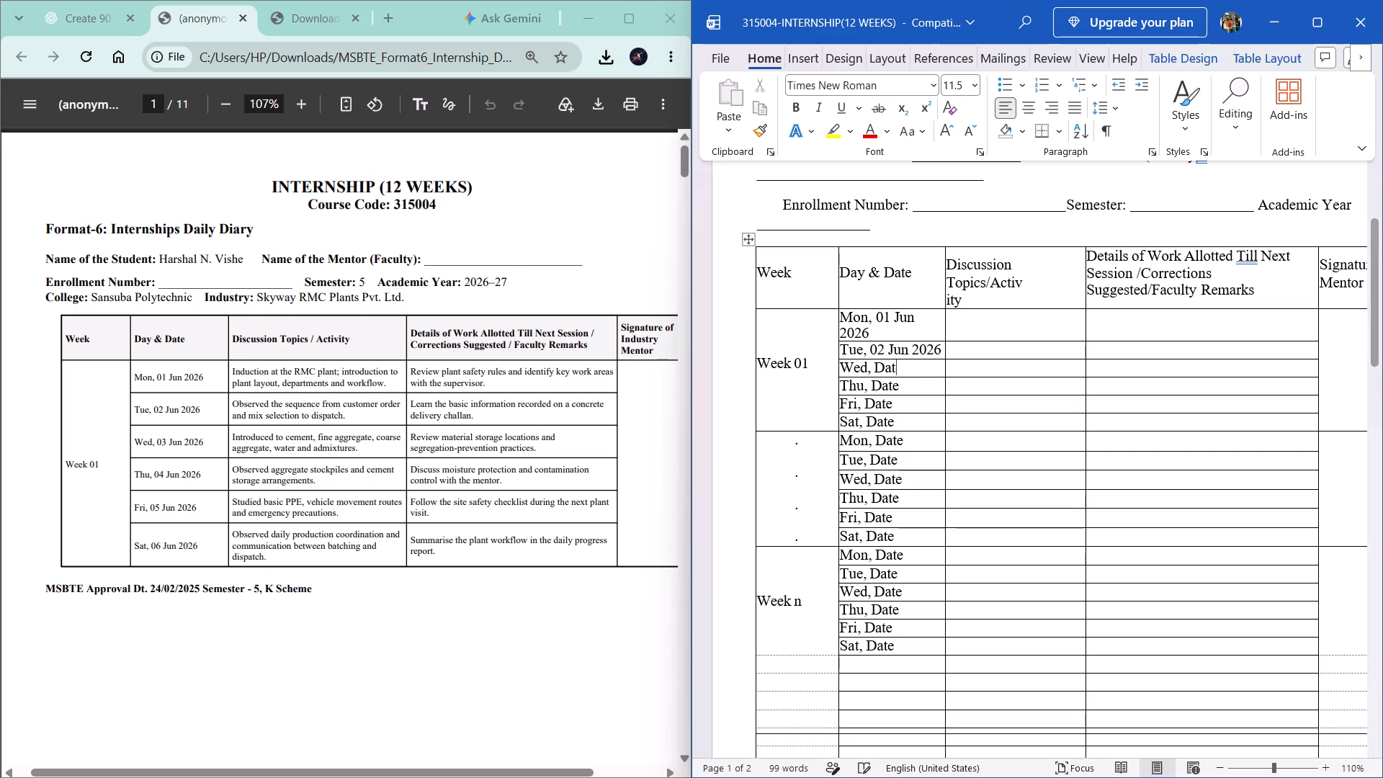
{"action": "key", "text": "BackSpace"}
{"action": "key", "text": "BackSpace"}
{"action": "key", "text": "BackSpace"}
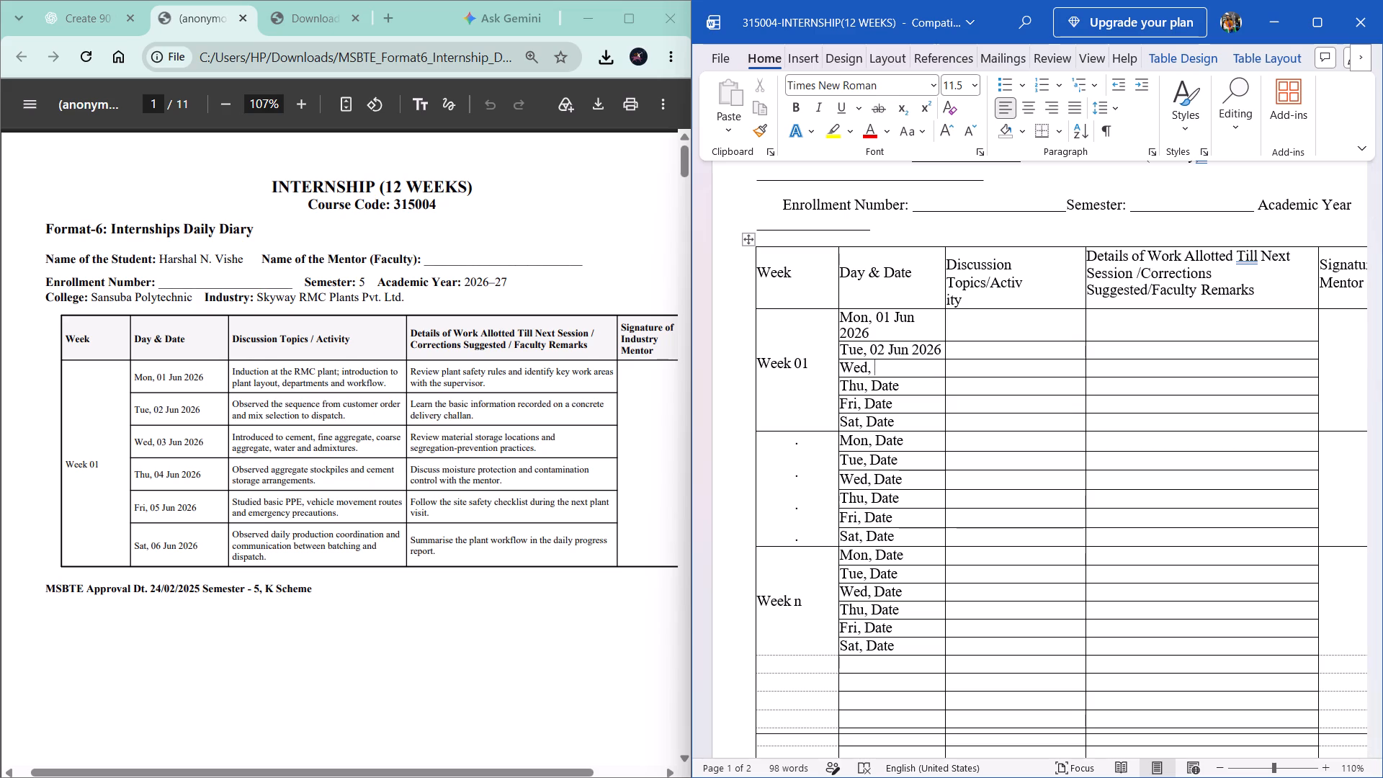
{"action": "type", "text": "03"}
{"action": "key", "text": "space"}
{"action": "type", "text": "Ju"}
{"action": "type", "text": "ne"}
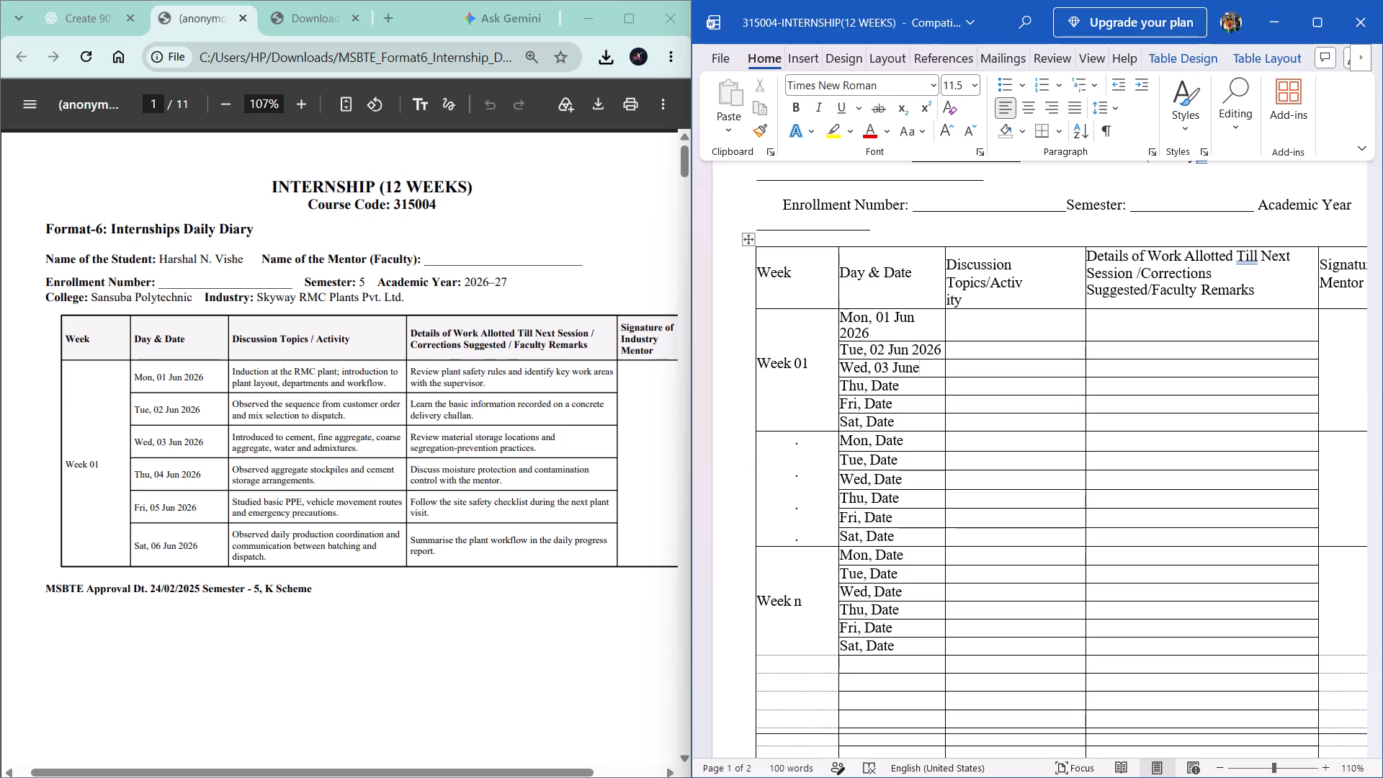
{"action": "key", "text": "space"}
{"action": "type", "text": "2026"}
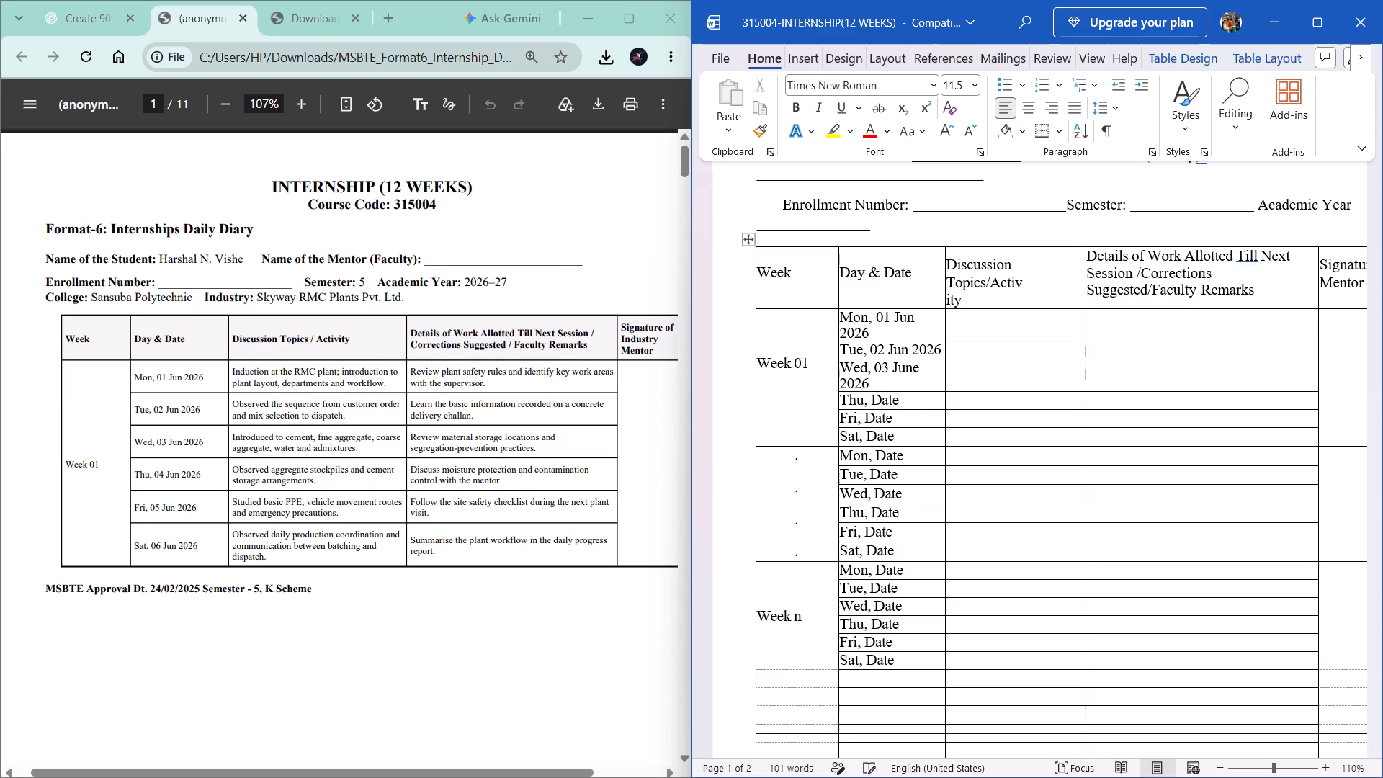
Replace the Date placeholder in Week 01's Thursday cell with 04 Jun, using a capital J.
{"action": "left_click", "coordinate": [918, 398]}
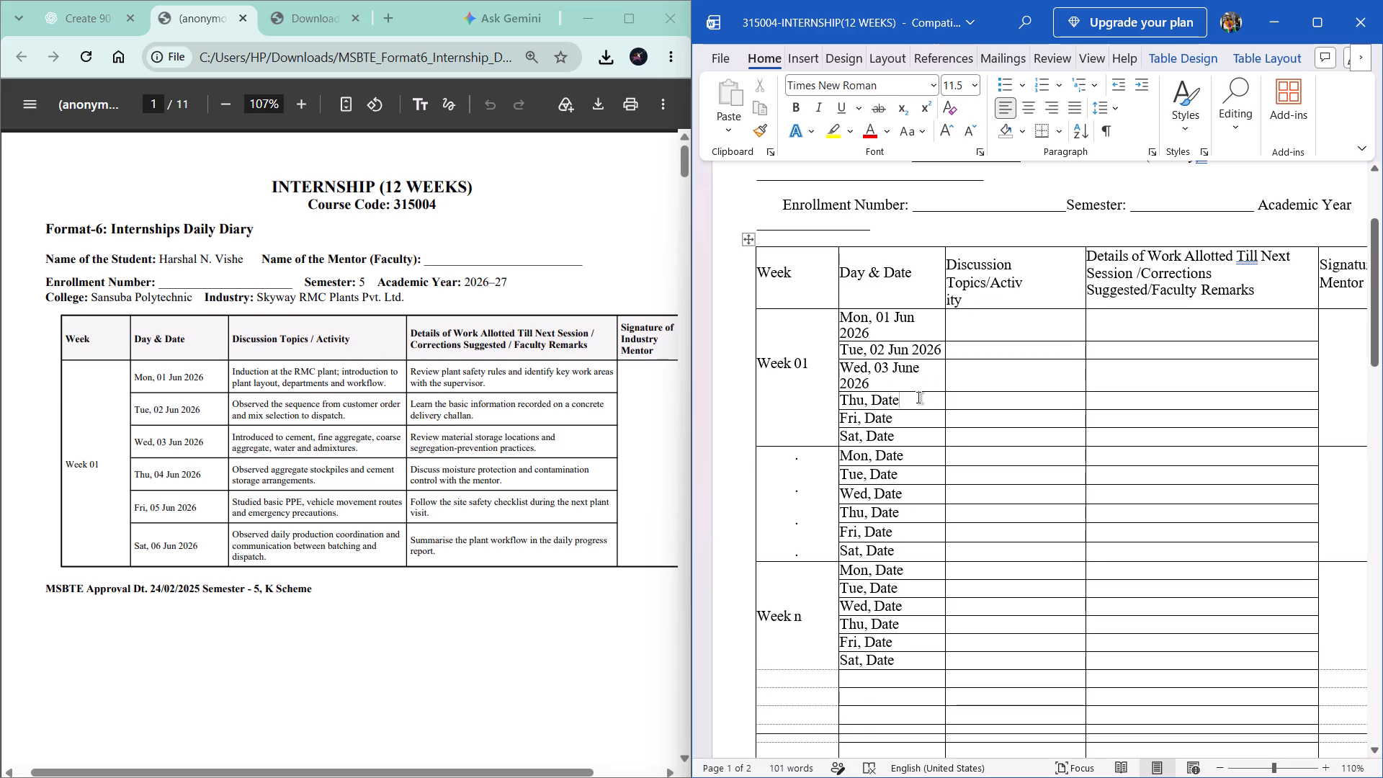
{"action": "key", "text": "BackSpace"}
{"action": "key", "text": "BackSpace"}
{"action": "key", "text": "BackSpace"}
{"action": "key", "text": "BackSpace"}
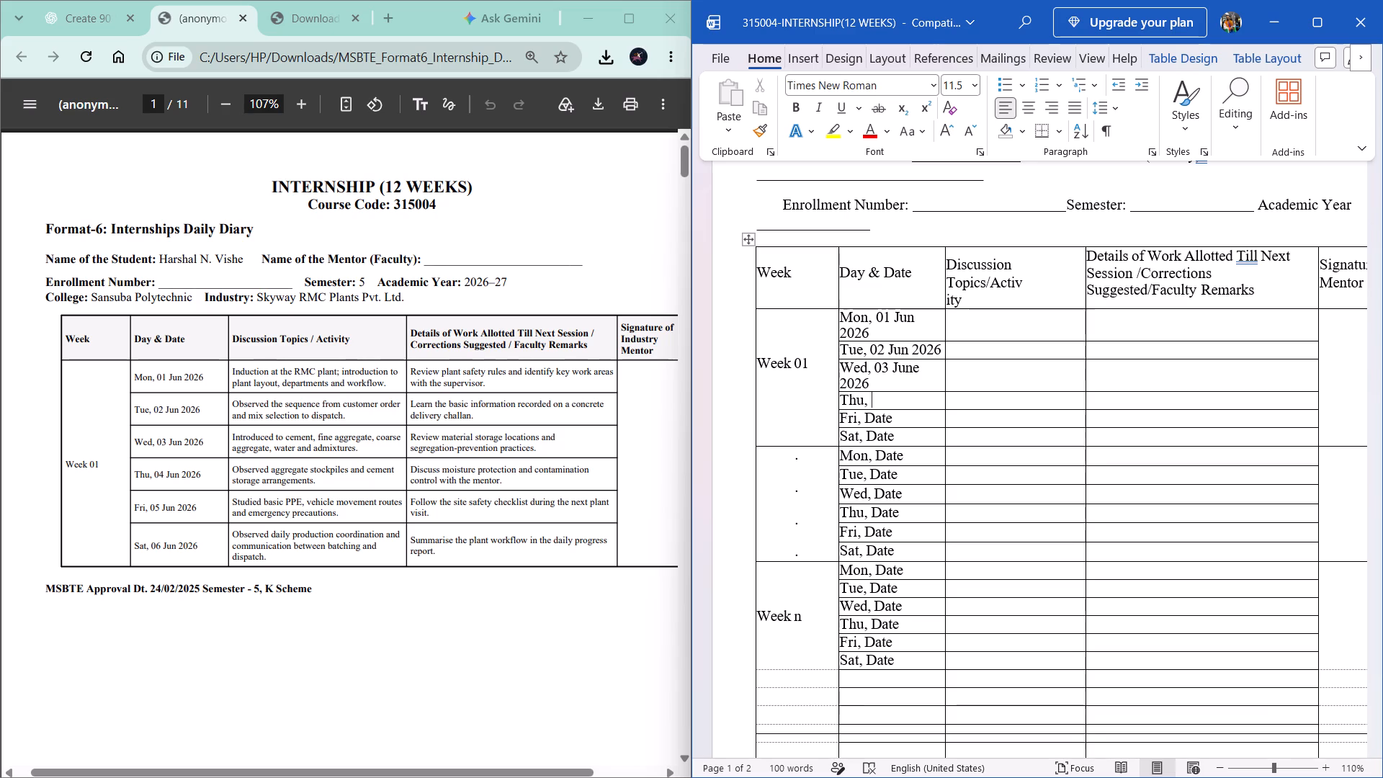
{"action": "type", "text": "04"}
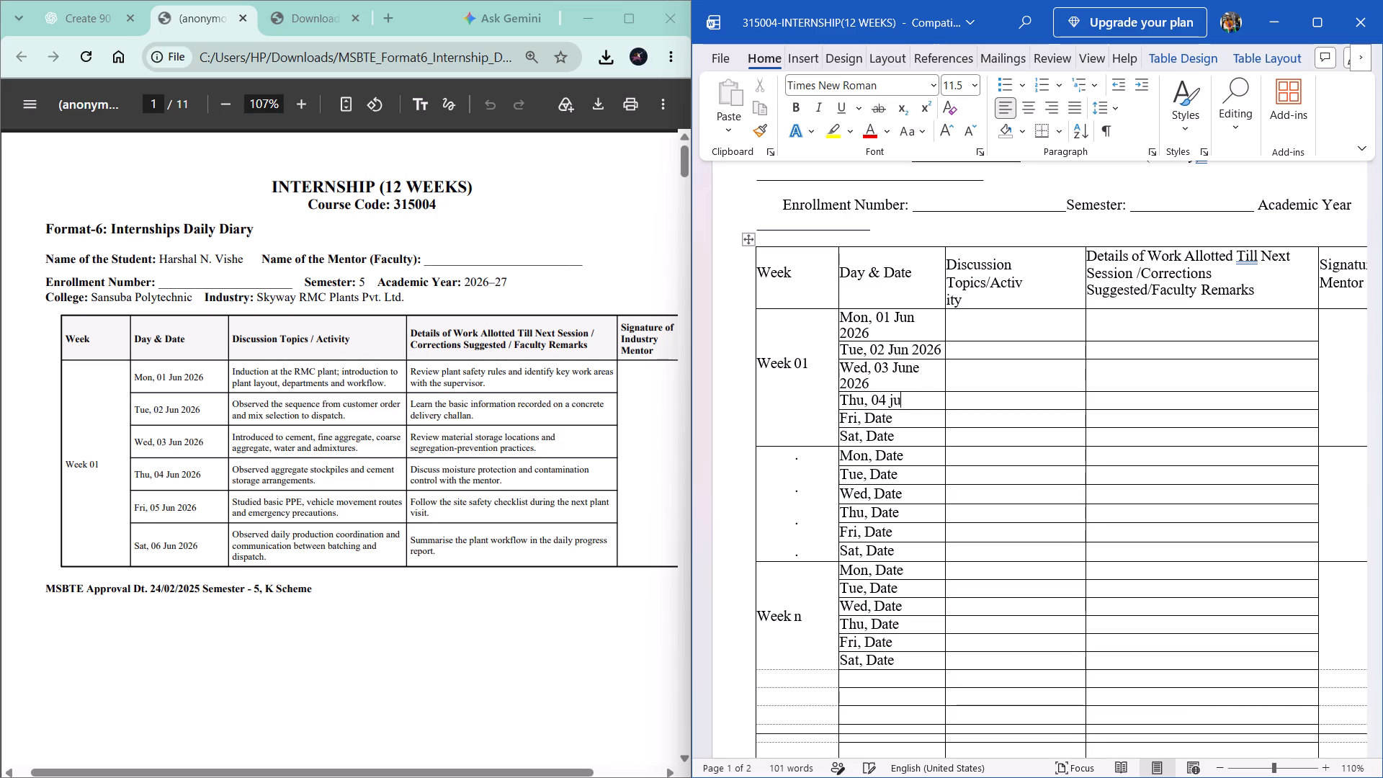
{"action": "key", "text": "BackSpace"}
{"action": "key", "text": "BackSpace"}
{"action": "key", "text": "BackSpace"}
{"action": "type", "text": "jUne"}
{"action": "key", "text": "BackSpace"}
{"action": "key", "text": "BackSpace"}
{"action": "key", "text": "BackSpace"}
{"action": "key", "text": "u"}
{"action": "key", "text": "BackSpace"}
{"action": "key", "text": "BackSpace"}
{"action": "key", "text": "shift+j"}
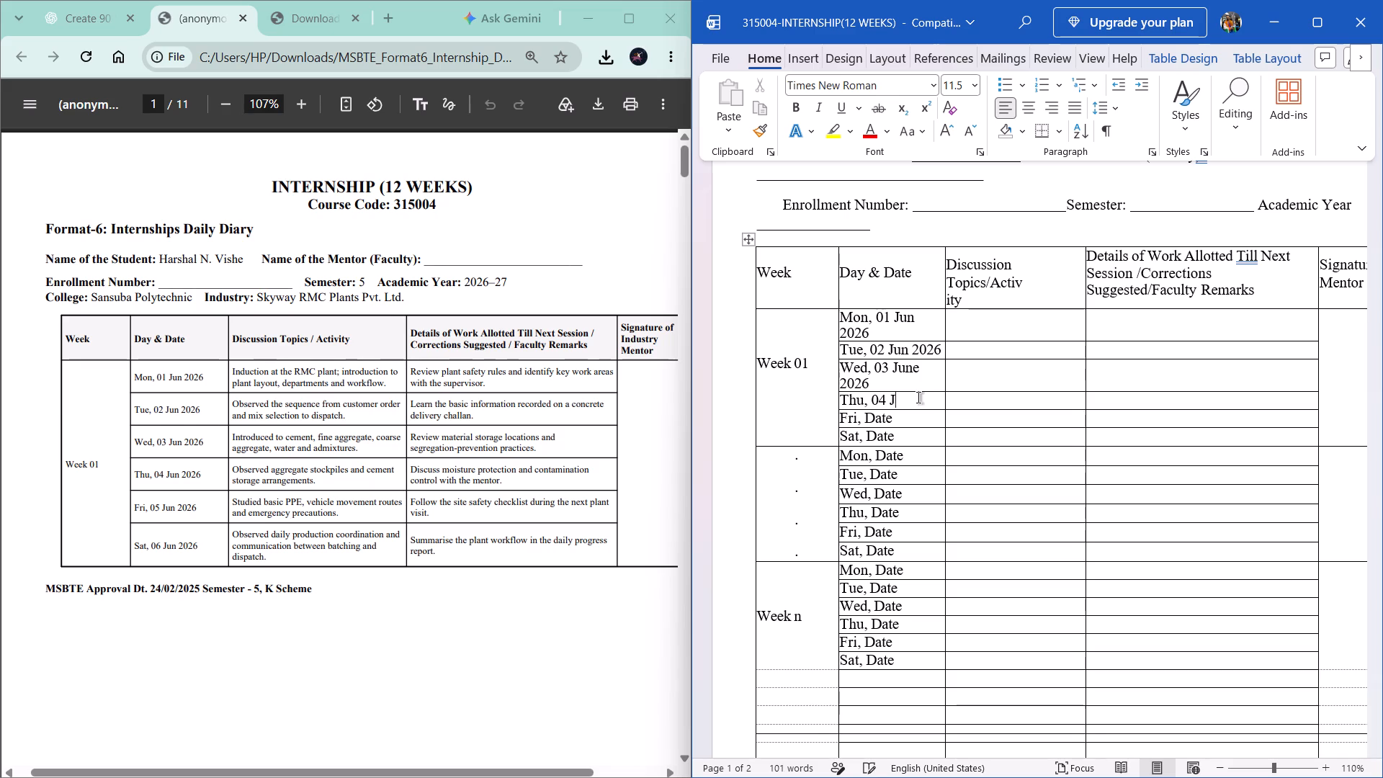
{"action": "type", "text": "un"}
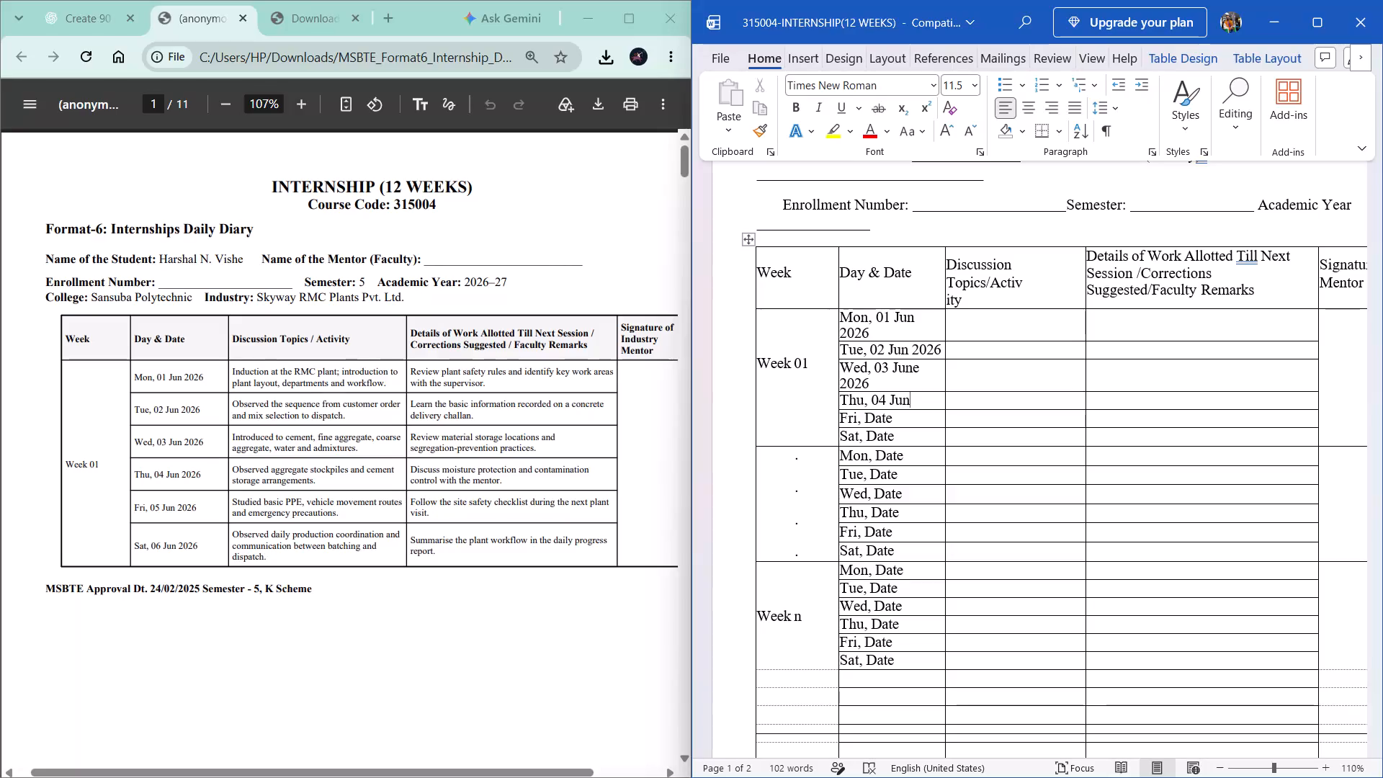
Shorten June to Jun in Week 01's Wednesday date and re-enter the space before the year.
{"action": "key", "text": "Up"}
{"action": "key", "text": "Up"}
{"action": "key", "text": "Up"}
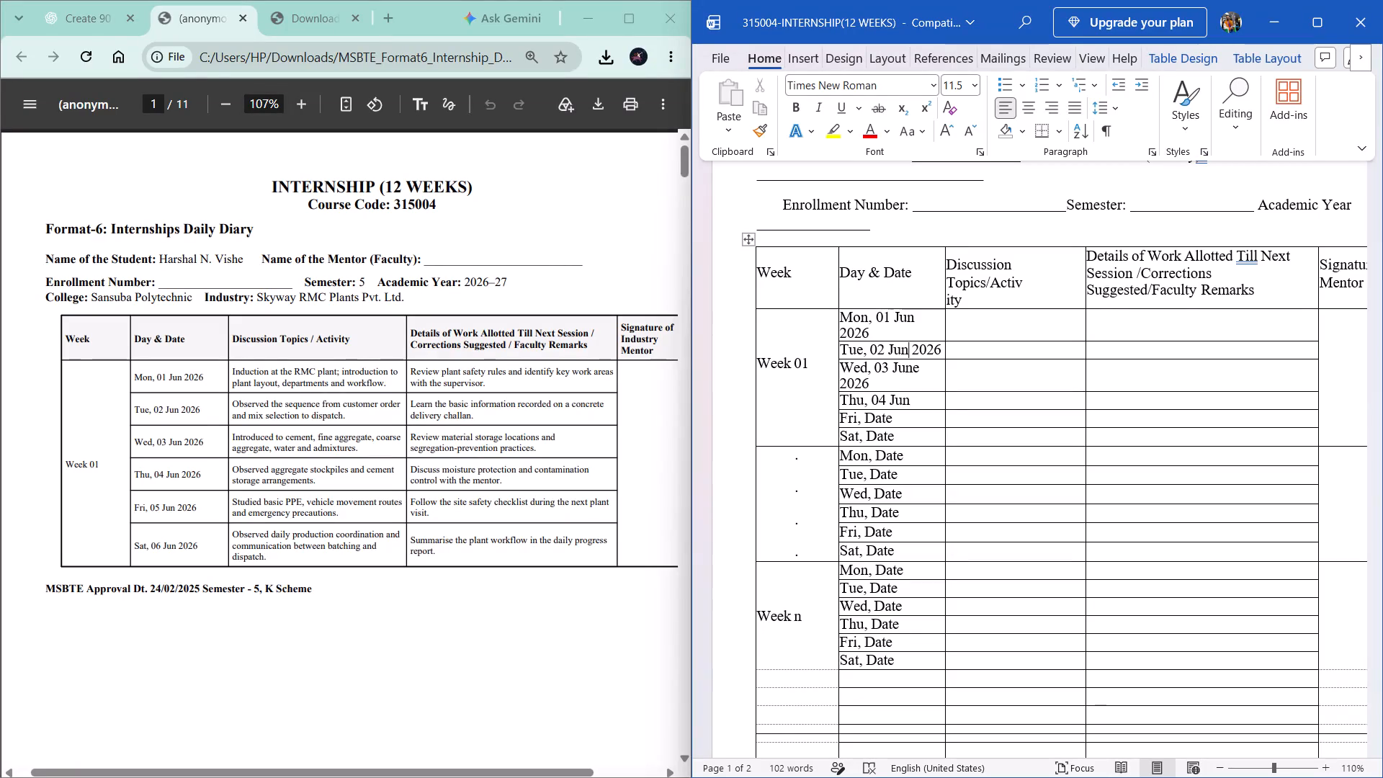
{"action": "key", "text": "Down"}
{"action": "key", "text": "Right"}
{"action": "key", "text": "BackSpace"}
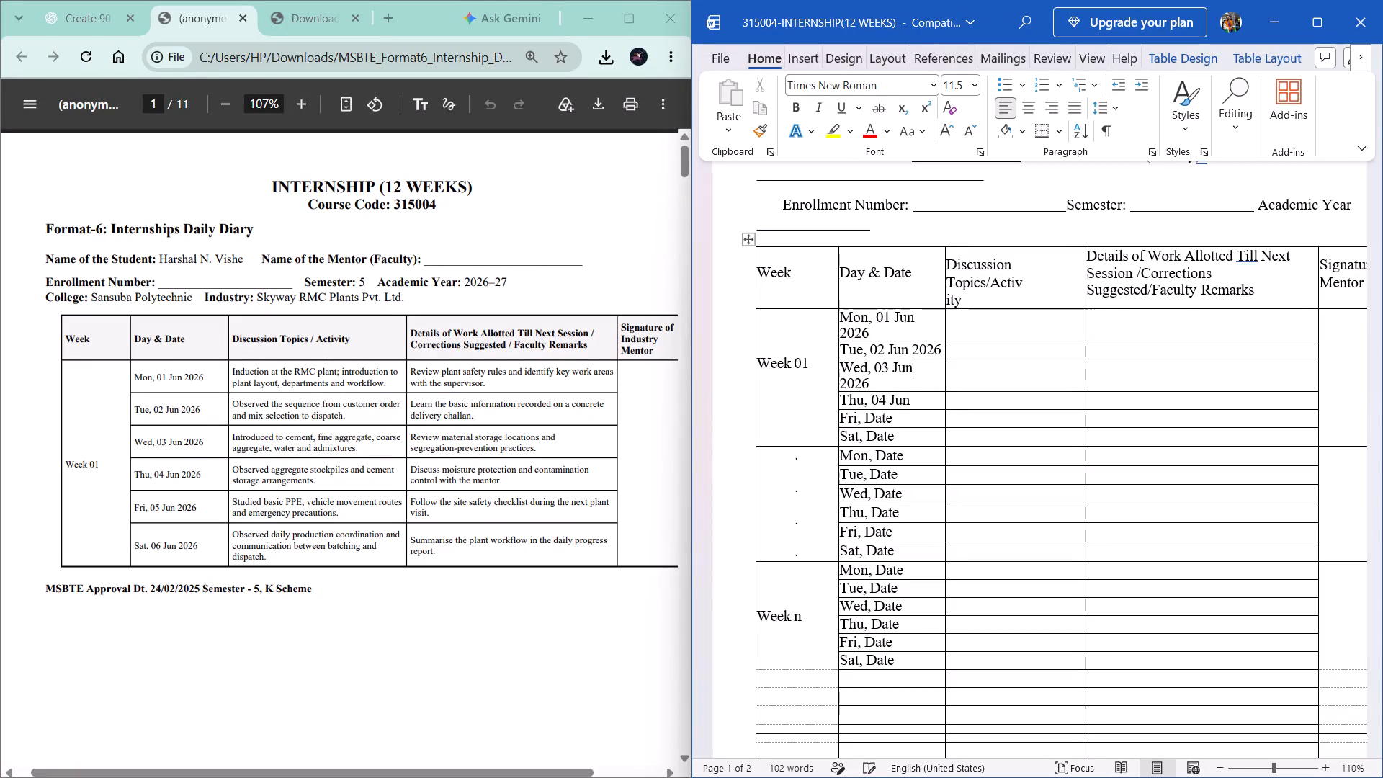
{"action": "key", "text": "Right"}
{"action": "key", "text": "Right"}
{"action": "key", "text": "Left"}
{"action": "key", "text": "BackSpace"}
{"action": "key", "text": "space"}
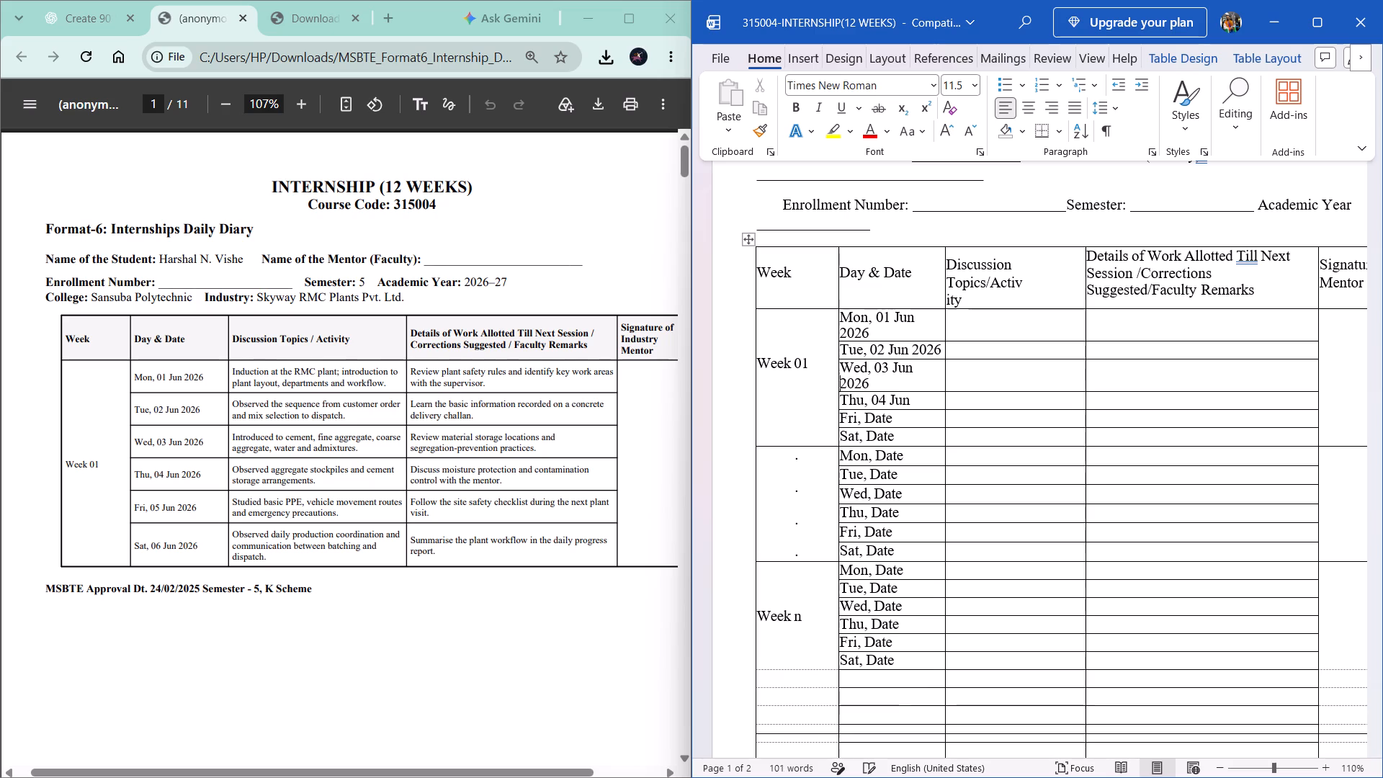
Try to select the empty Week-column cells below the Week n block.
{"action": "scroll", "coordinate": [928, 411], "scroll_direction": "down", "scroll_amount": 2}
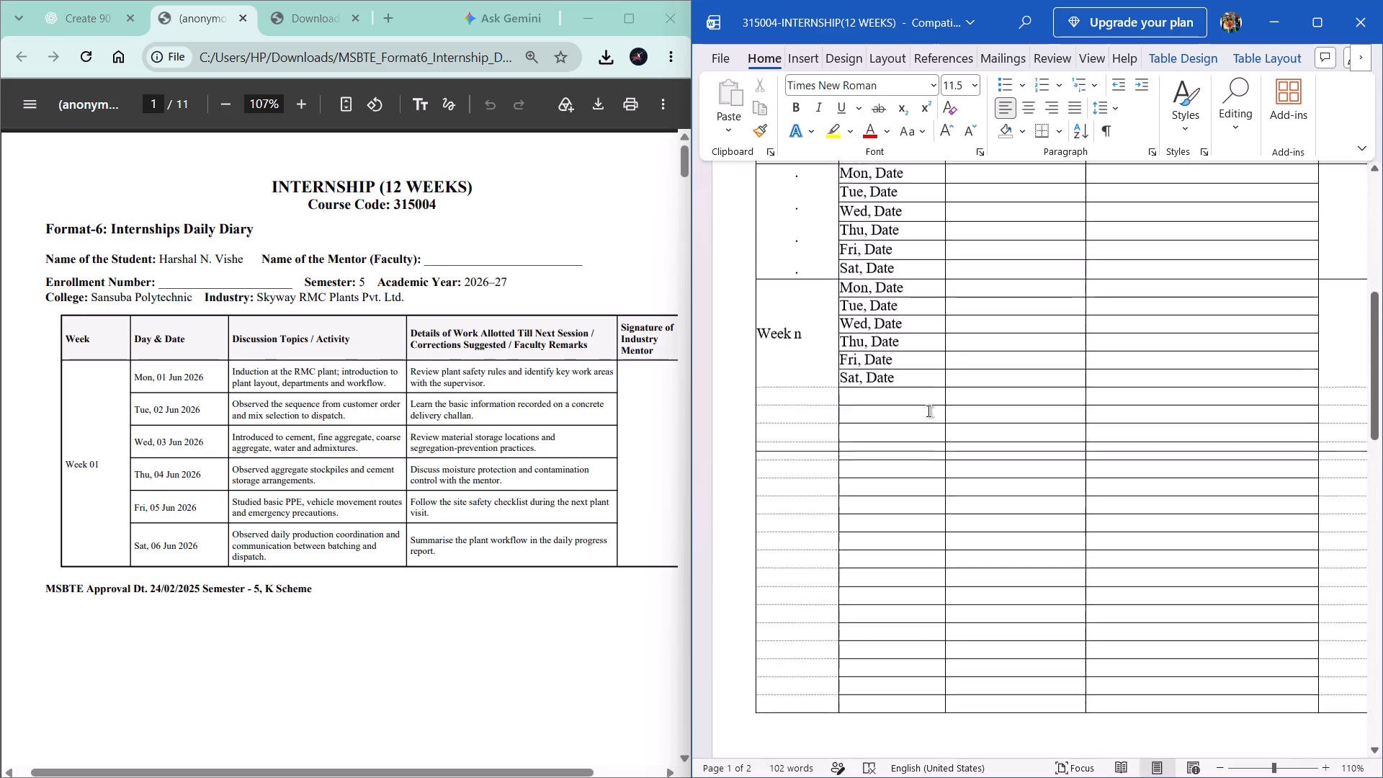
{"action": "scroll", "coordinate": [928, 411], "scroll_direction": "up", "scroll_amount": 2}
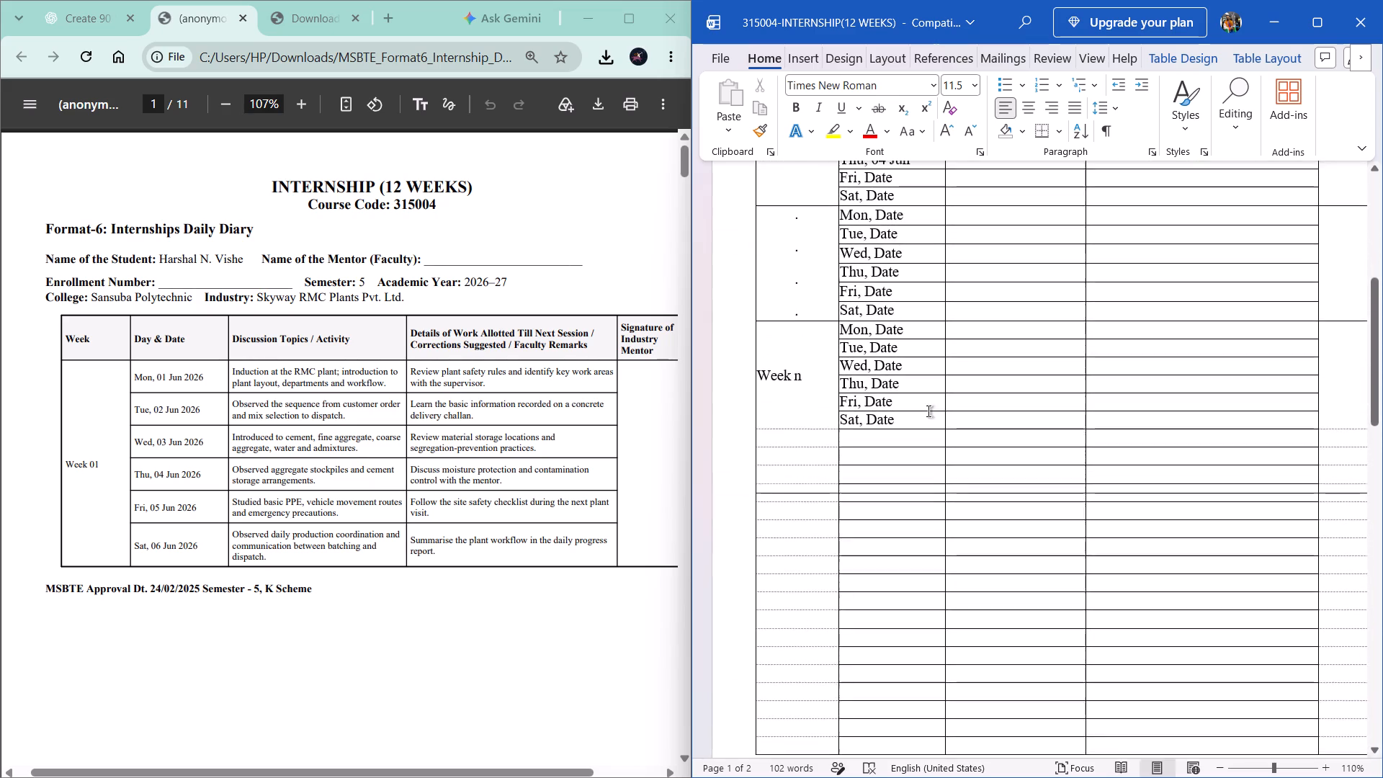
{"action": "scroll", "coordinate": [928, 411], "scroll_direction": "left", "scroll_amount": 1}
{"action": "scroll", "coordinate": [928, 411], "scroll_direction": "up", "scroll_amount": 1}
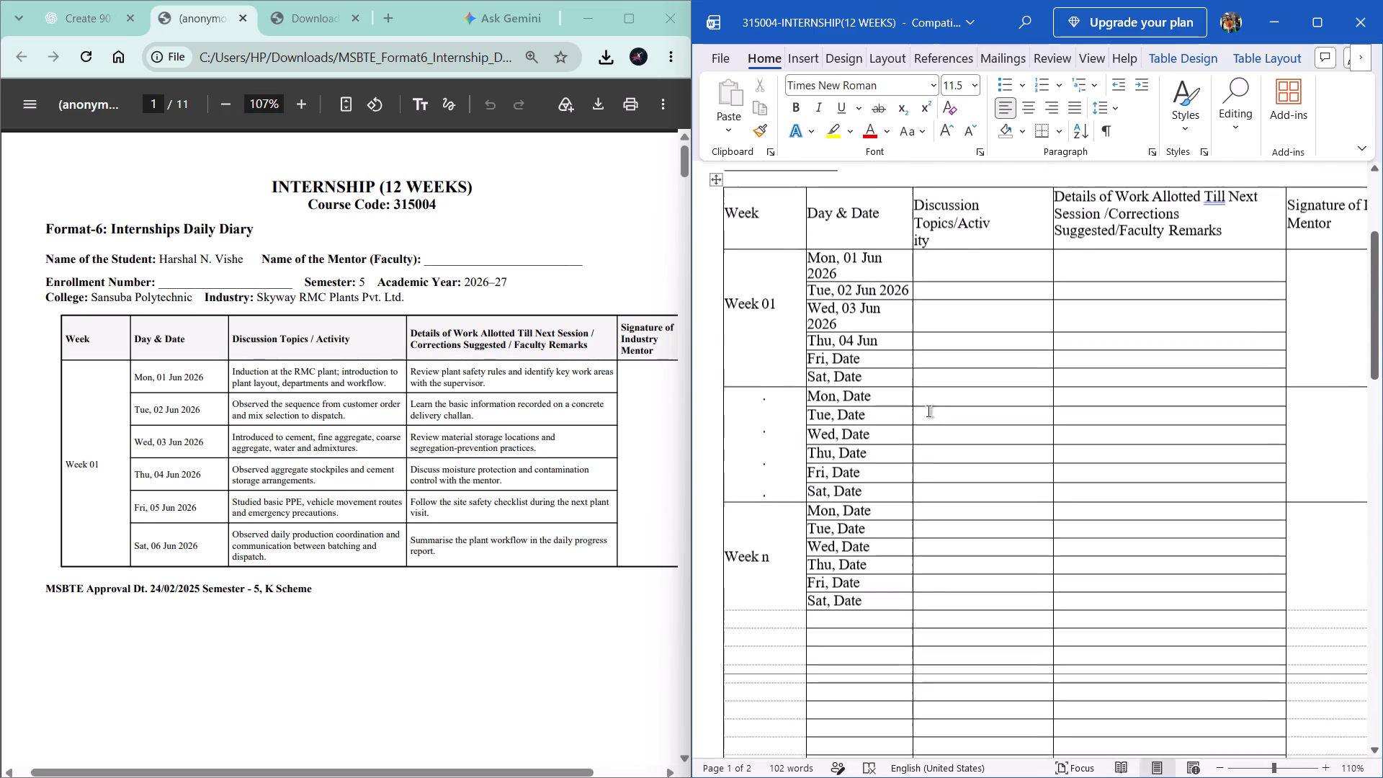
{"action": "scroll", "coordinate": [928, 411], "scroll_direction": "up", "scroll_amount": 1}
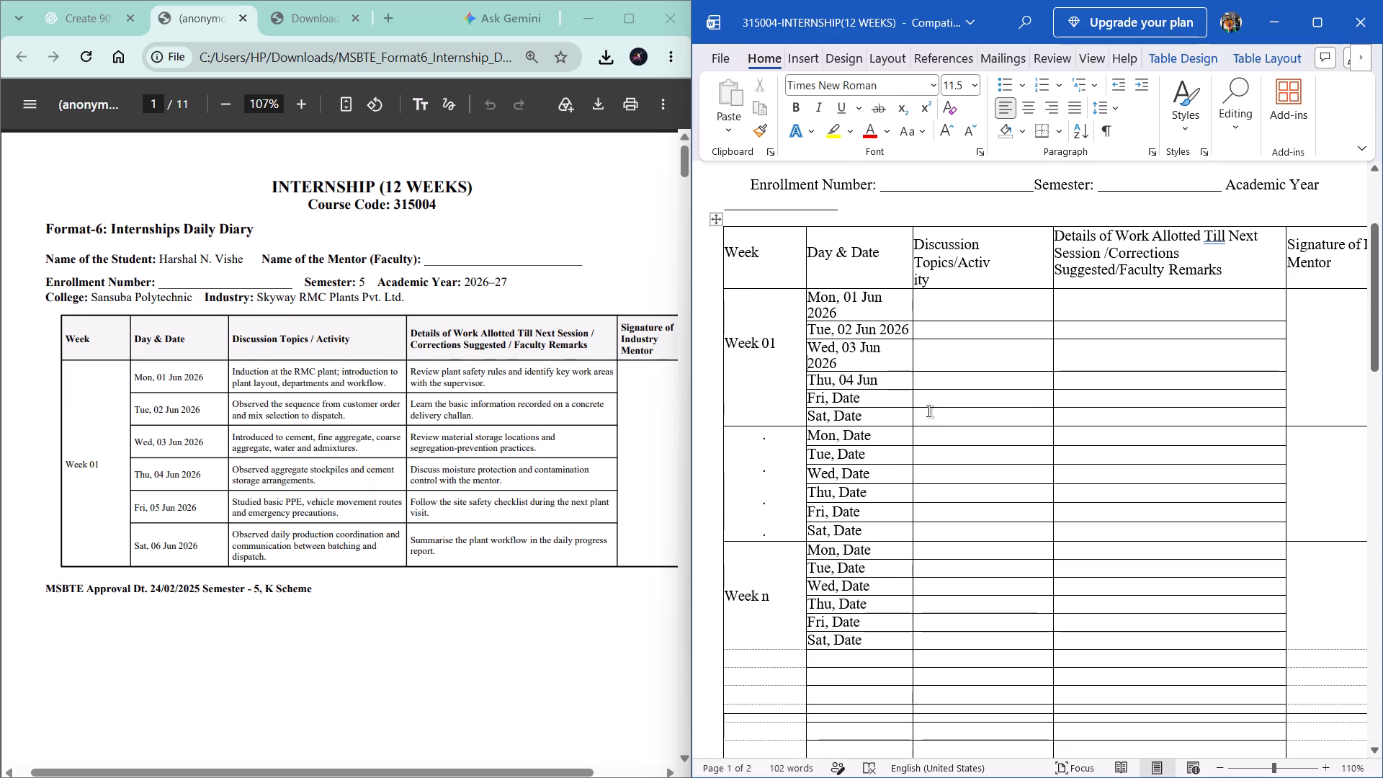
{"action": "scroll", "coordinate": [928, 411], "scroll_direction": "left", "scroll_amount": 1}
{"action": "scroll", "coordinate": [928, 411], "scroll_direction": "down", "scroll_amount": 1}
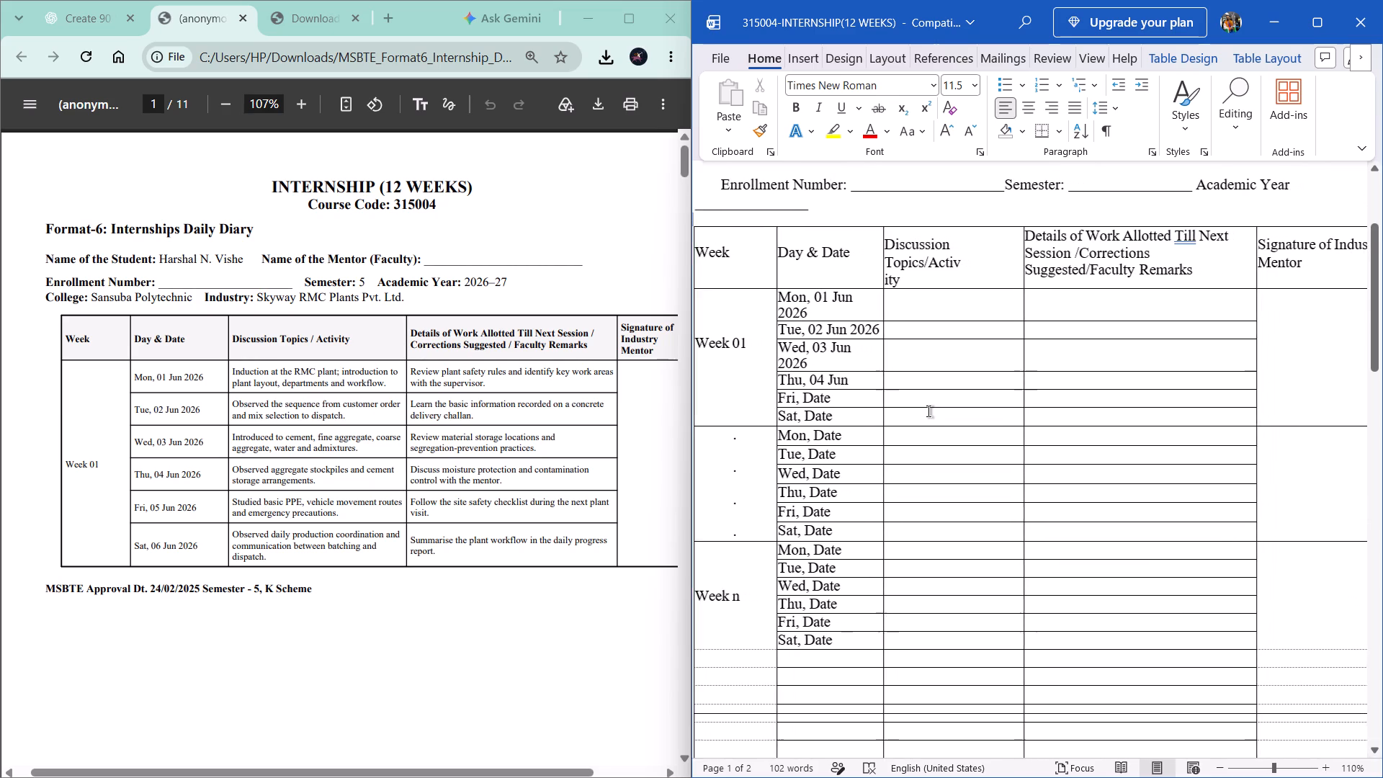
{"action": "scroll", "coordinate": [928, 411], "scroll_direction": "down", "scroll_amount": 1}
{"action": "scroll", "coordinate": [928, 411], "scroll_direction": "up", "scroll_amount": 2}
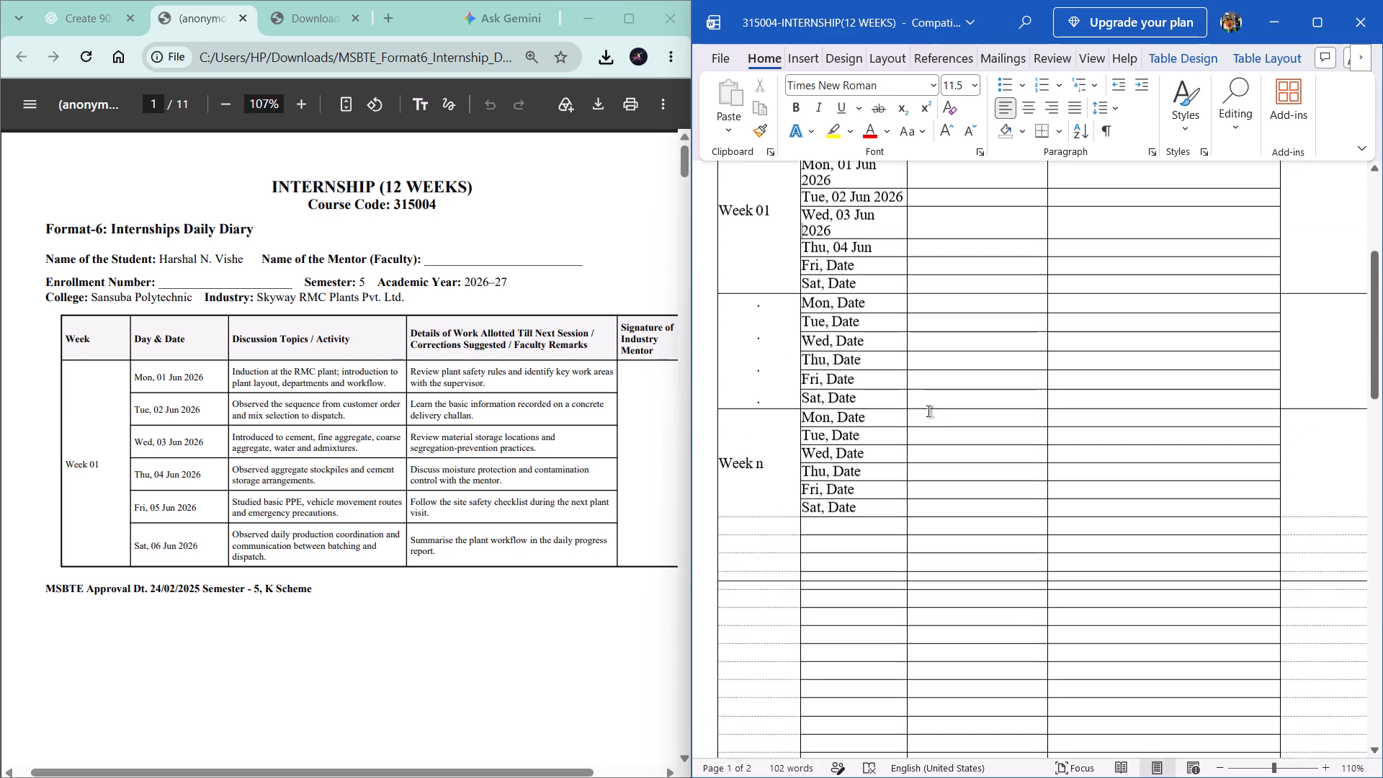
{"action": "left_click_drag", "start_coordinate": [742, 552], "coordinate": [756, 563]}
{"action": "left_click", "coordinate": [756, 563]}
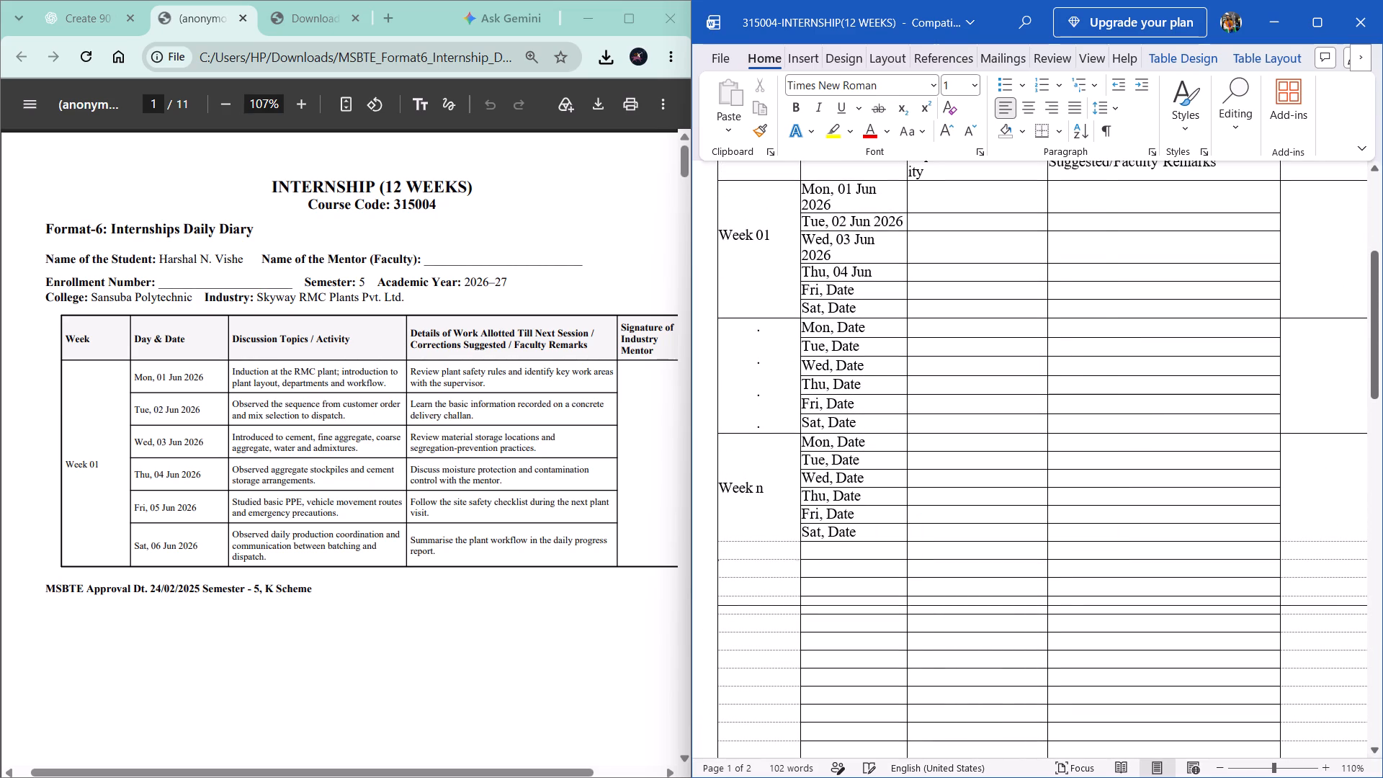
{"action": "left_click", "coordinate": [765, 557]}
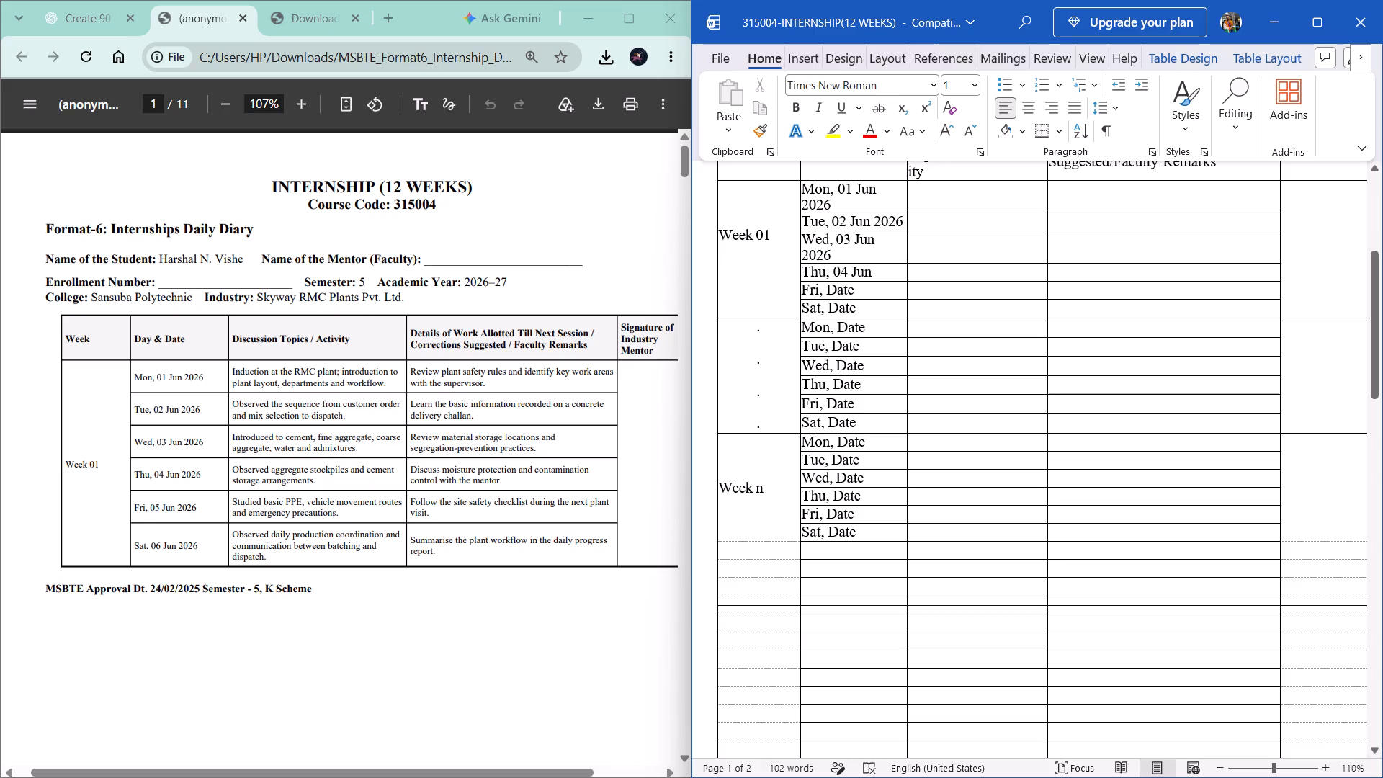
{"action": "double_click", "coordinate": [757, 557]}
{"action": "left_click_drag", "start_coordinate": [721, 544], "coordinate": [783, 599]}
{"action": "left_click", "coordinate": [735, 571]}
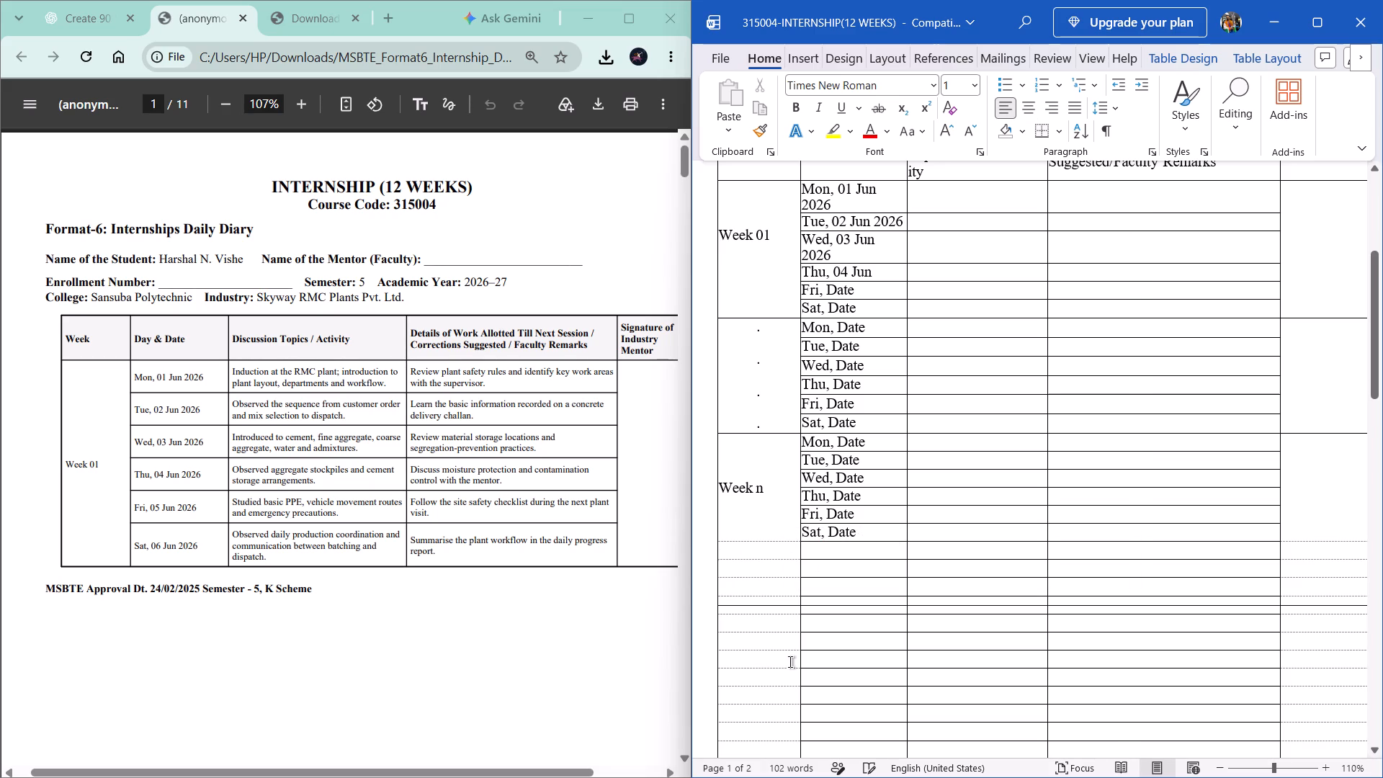
Delete all the empty rows below the Week n block as entire rows.
{"action": "scroll", "coordinate": [790, 662], "scroll_direction": "down", "scroll_amount": 2}
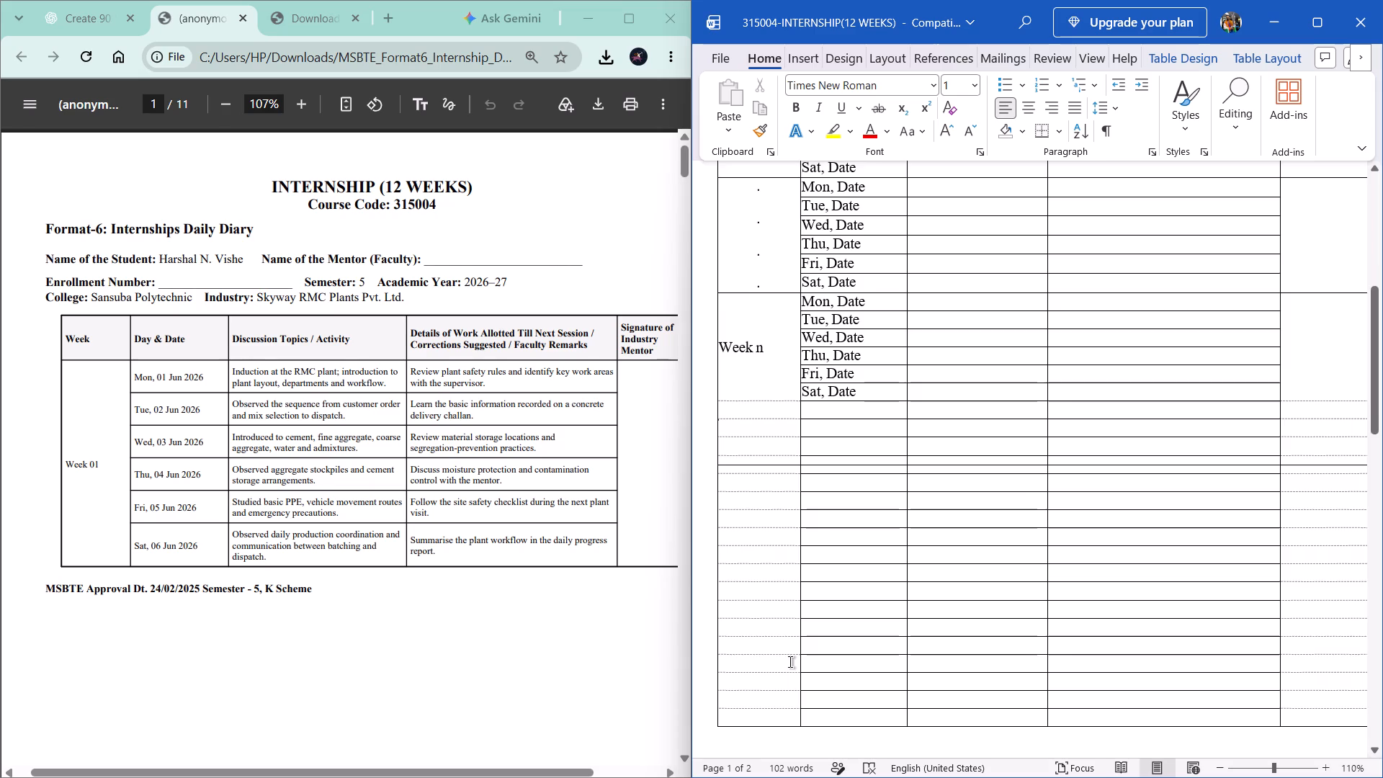
{"action": "scroll", "coordinate": [790, 662], "scroll_direction": "down", "scroll_amount": 1}
{"action": "left_click", "coordinate": [841, 549]}
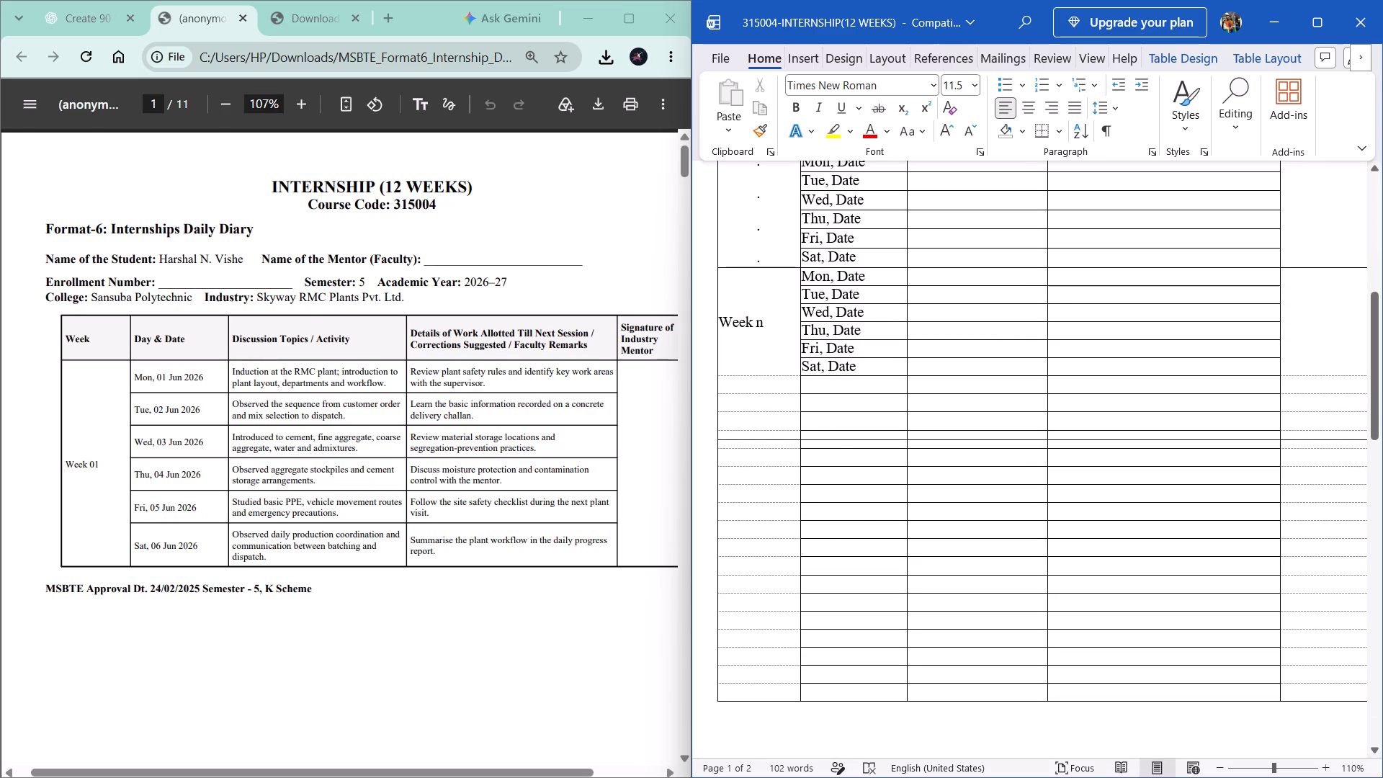
{"action": "left_click_drag", "start_coordinate": [722, 378], "coordinate": [1138, 664]}
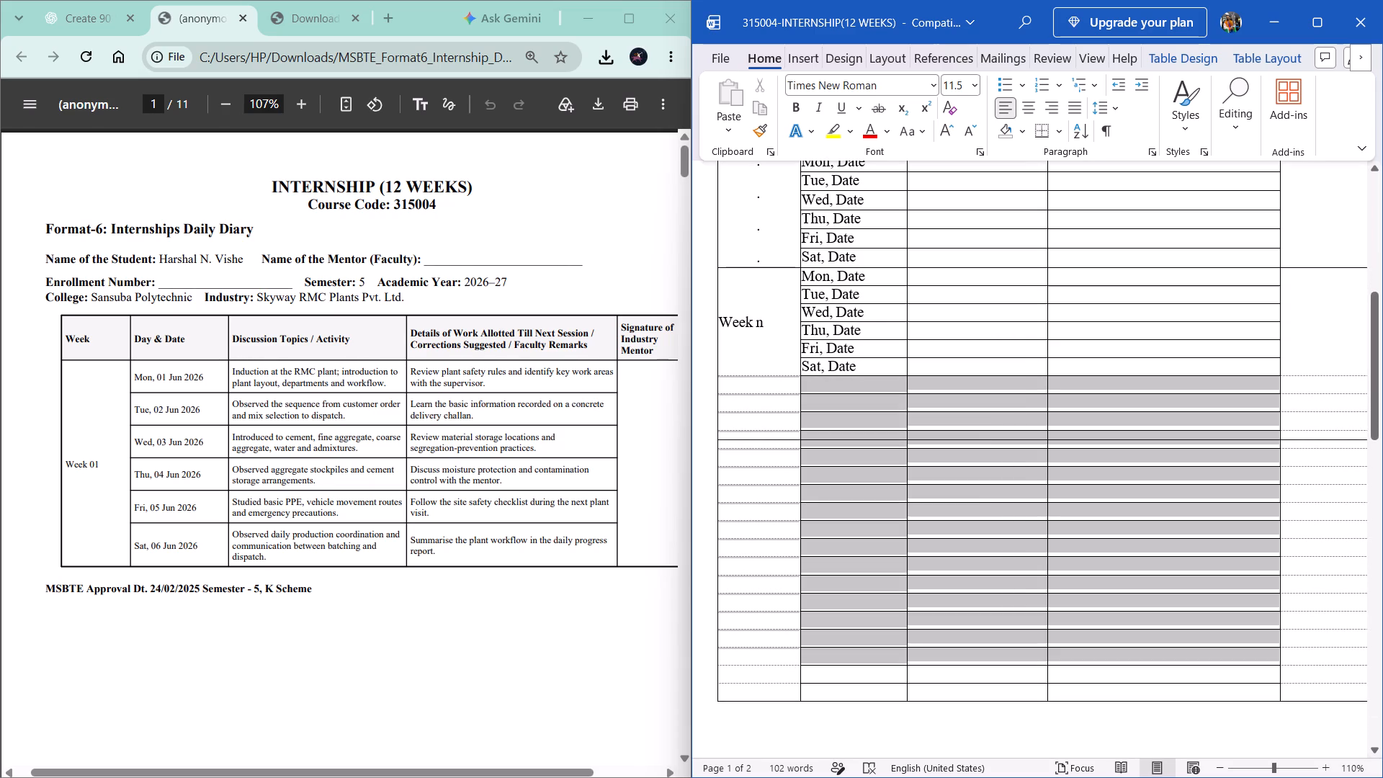
{"action": "left_click_drag", "start_coordinate": [1138, 664], "coordinate": [1353, 702]}
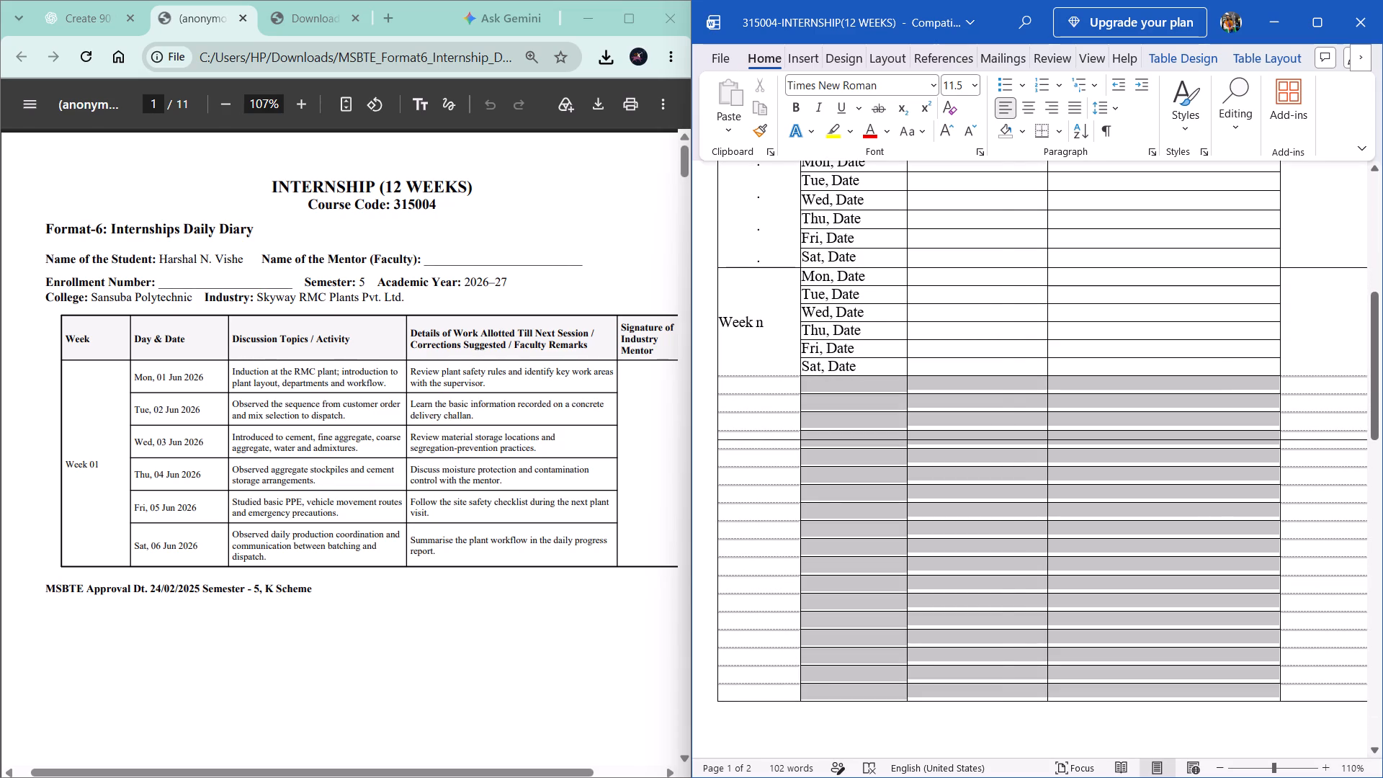
{"action": "left_click_drag", "start_coordinate": [1353, 702], "coordinate": [1382, 693]}
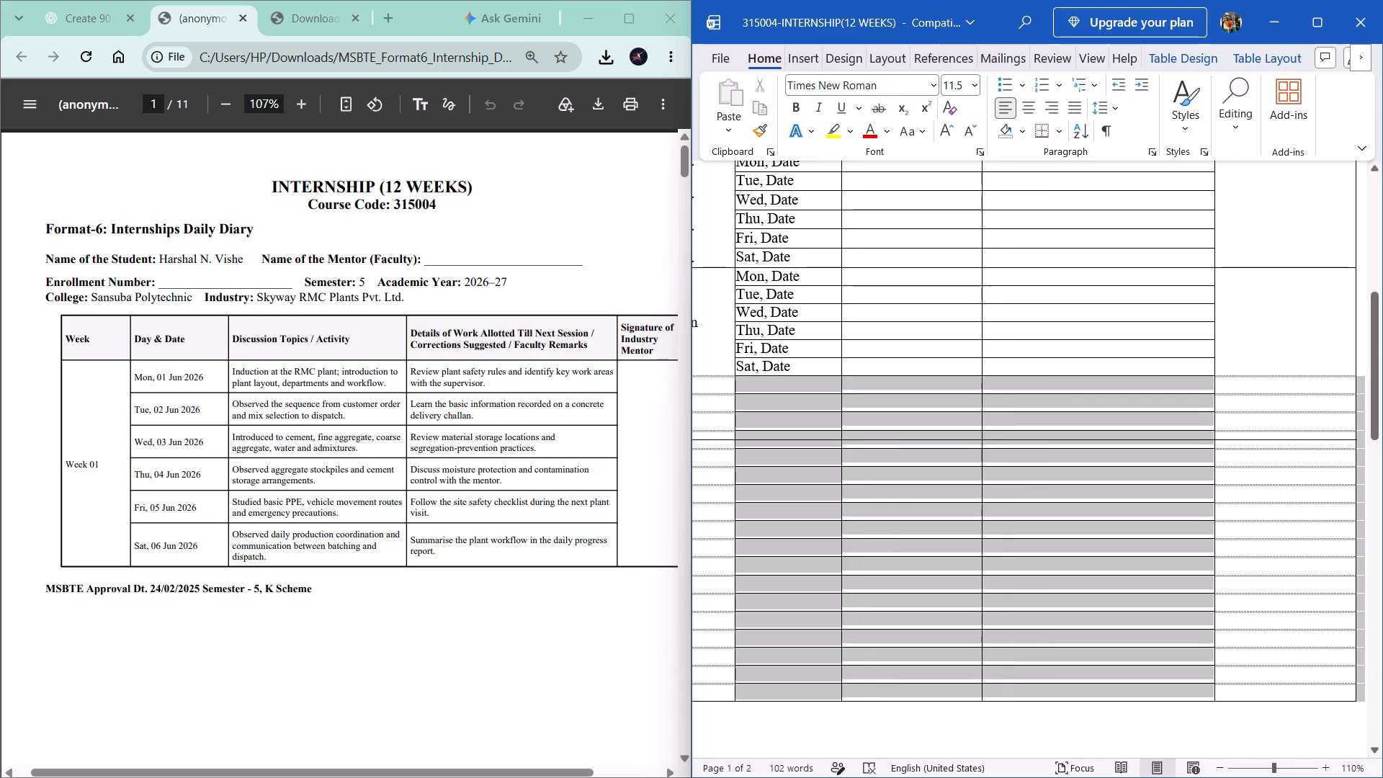
{"action": "left_click_drag", "start_coordinate": [1382, 693], "coordinate": [1347, 691]}
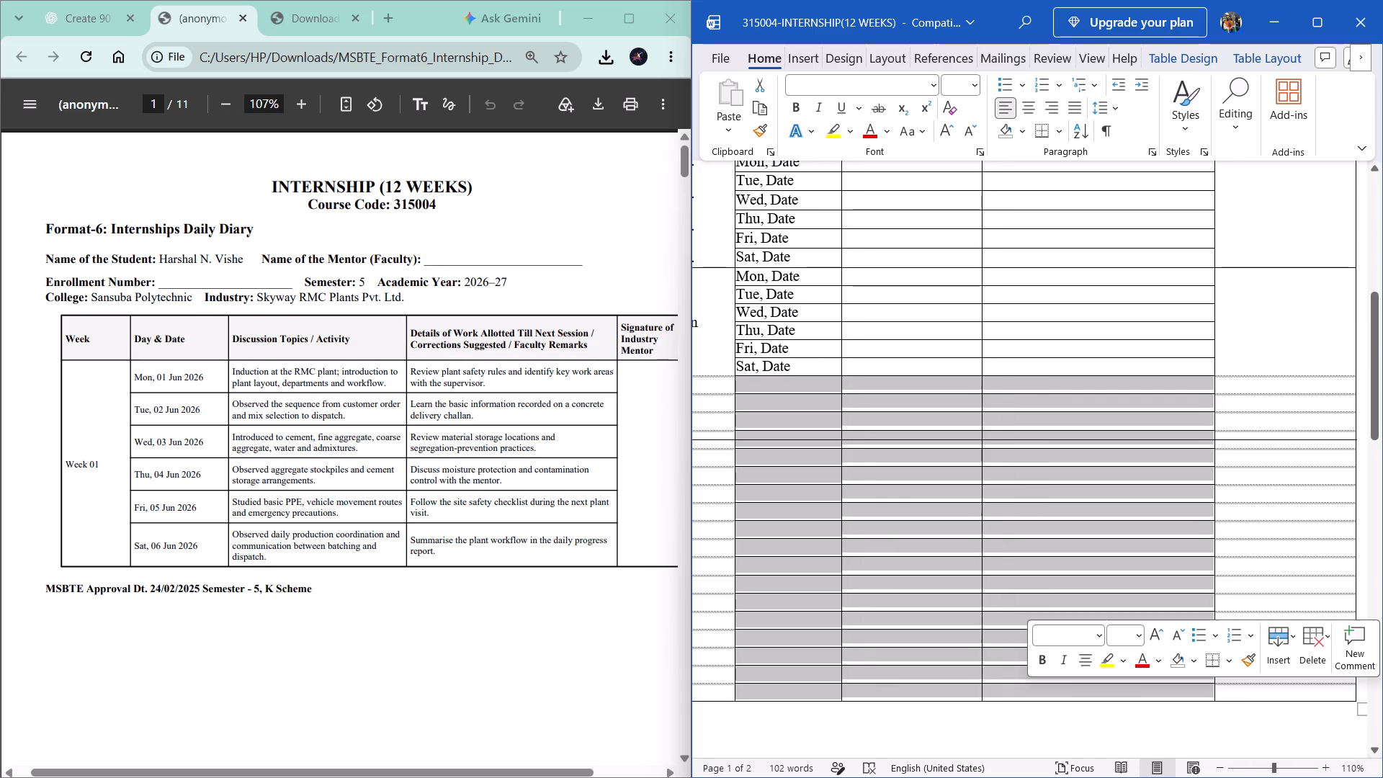
{"action": "key", "text": "BackSpace"}
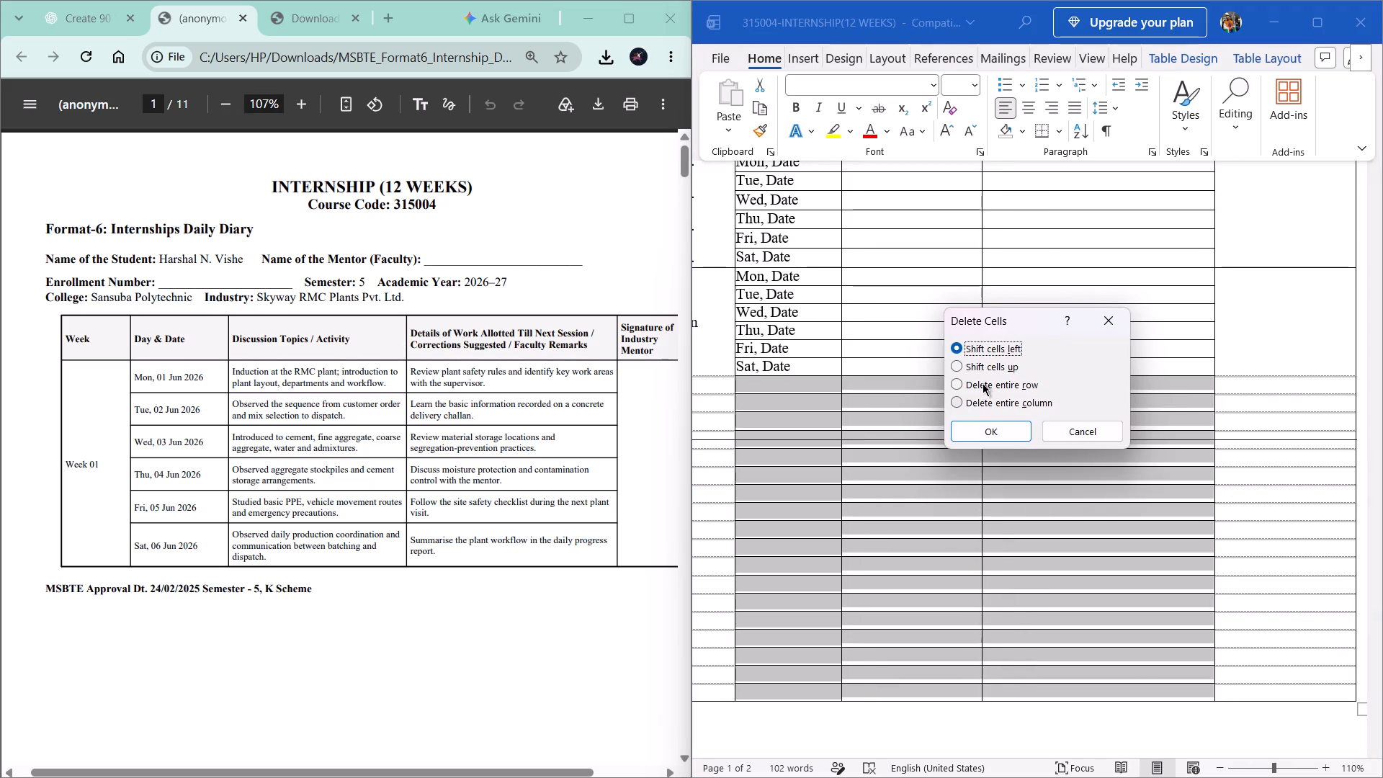
{"action": "left_click", "coordinate": [963, 386]}
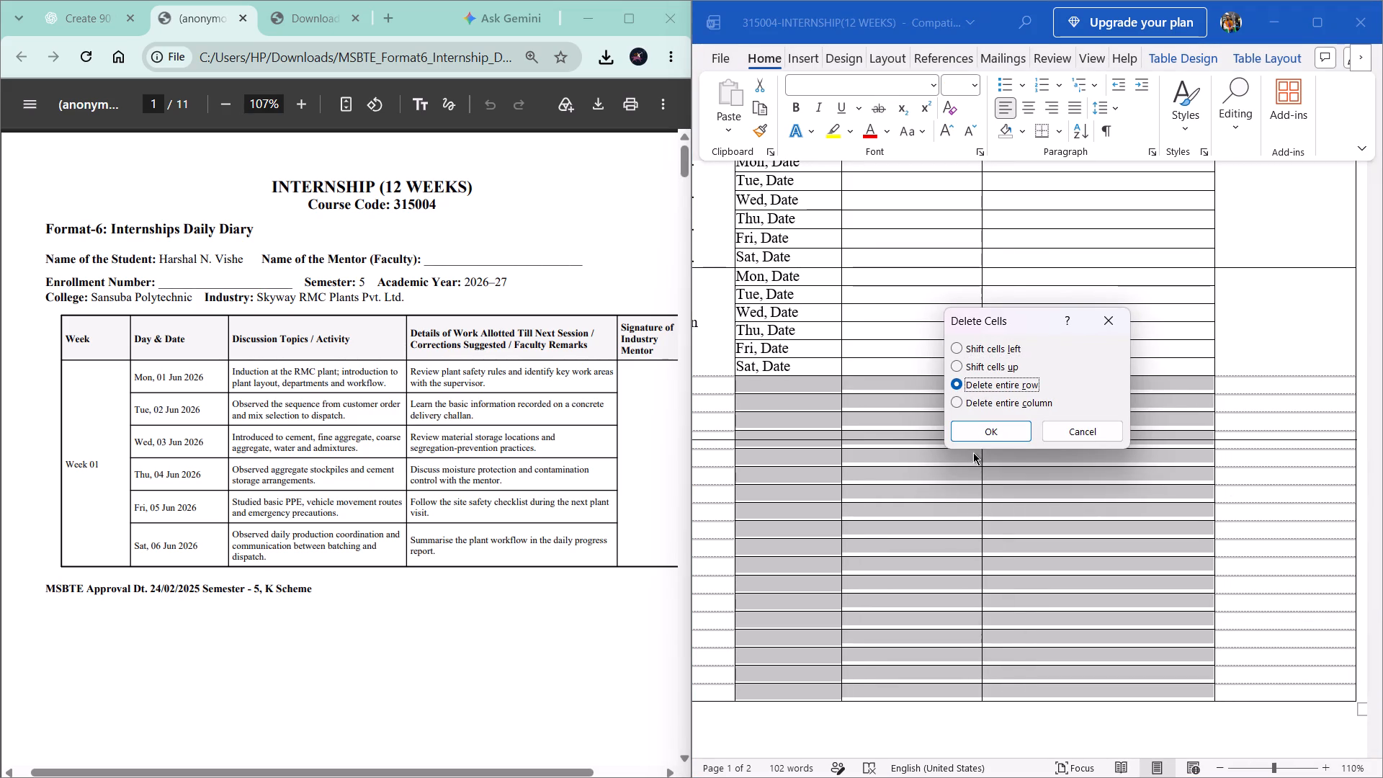
{"action": "left_click", "coordinate": [989, 429]}
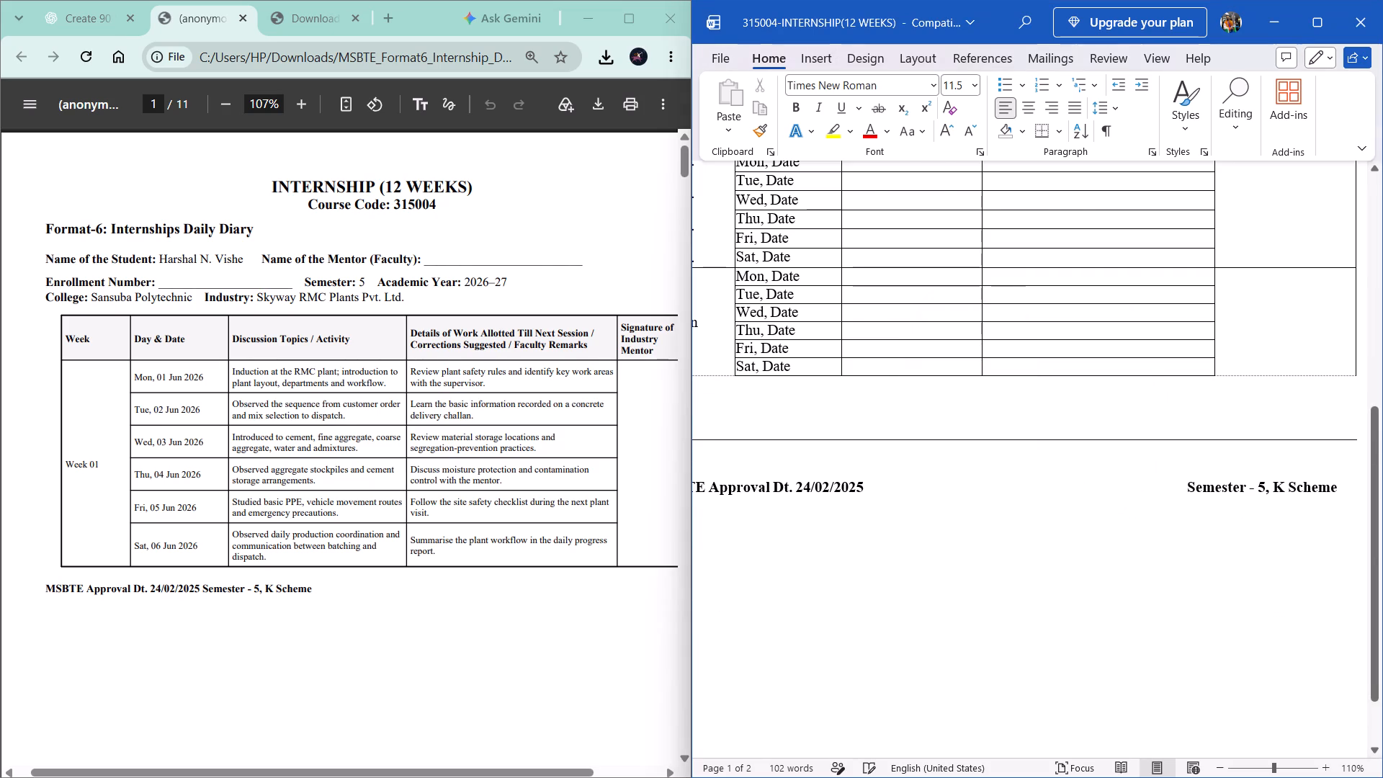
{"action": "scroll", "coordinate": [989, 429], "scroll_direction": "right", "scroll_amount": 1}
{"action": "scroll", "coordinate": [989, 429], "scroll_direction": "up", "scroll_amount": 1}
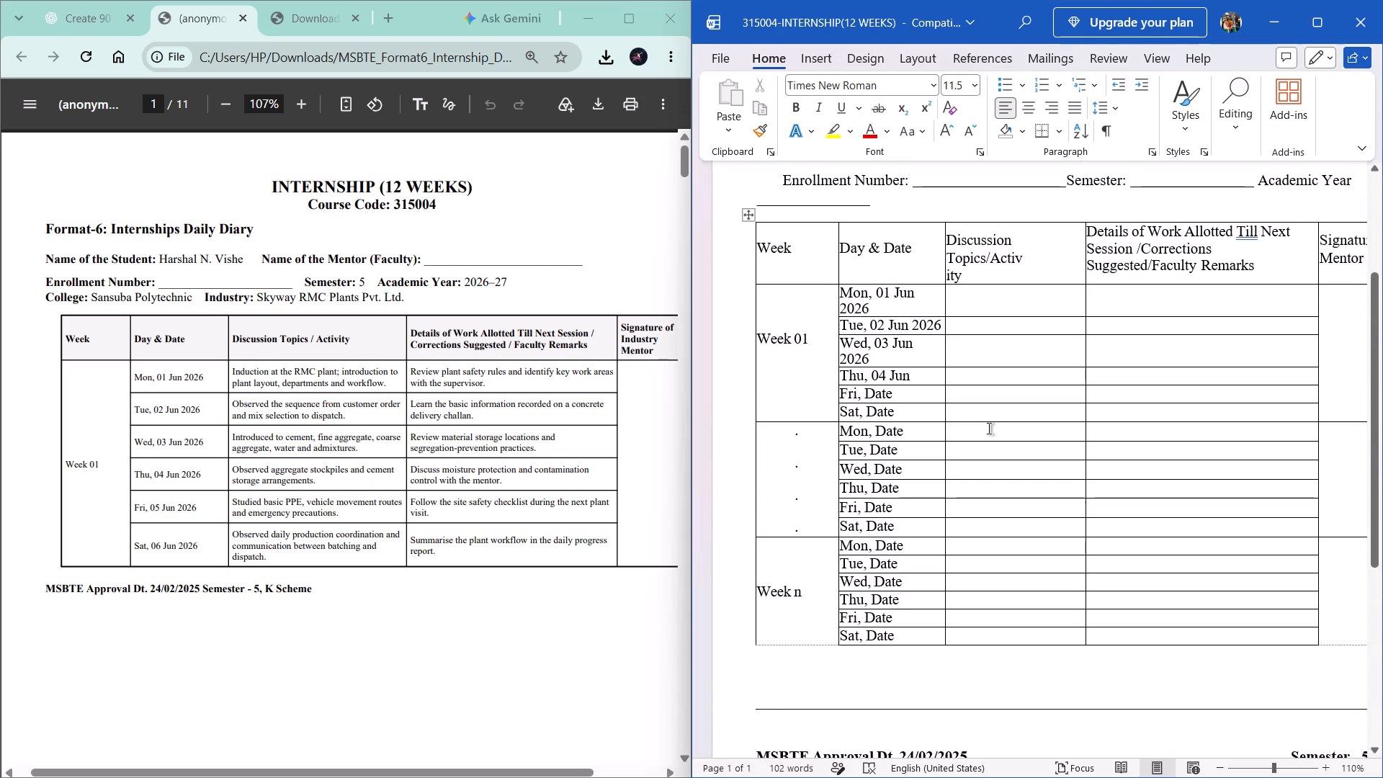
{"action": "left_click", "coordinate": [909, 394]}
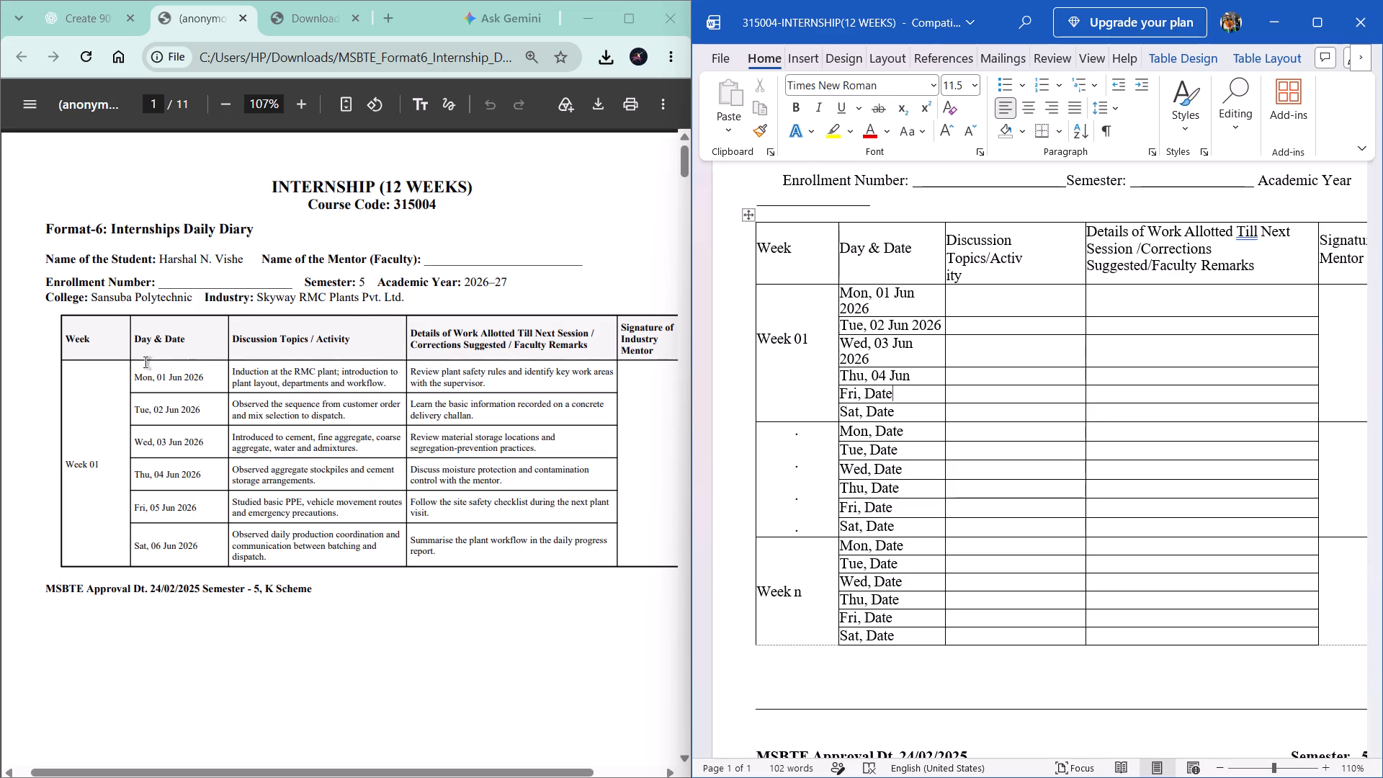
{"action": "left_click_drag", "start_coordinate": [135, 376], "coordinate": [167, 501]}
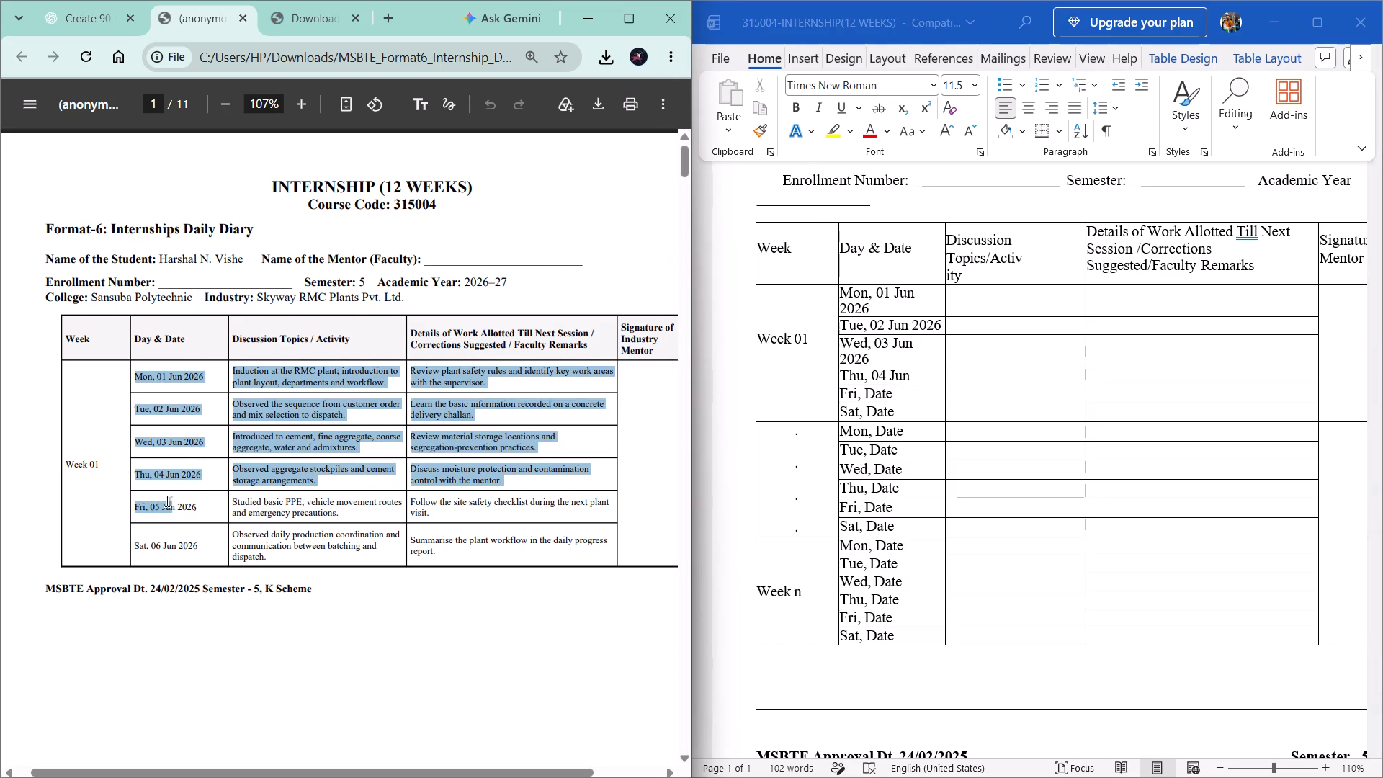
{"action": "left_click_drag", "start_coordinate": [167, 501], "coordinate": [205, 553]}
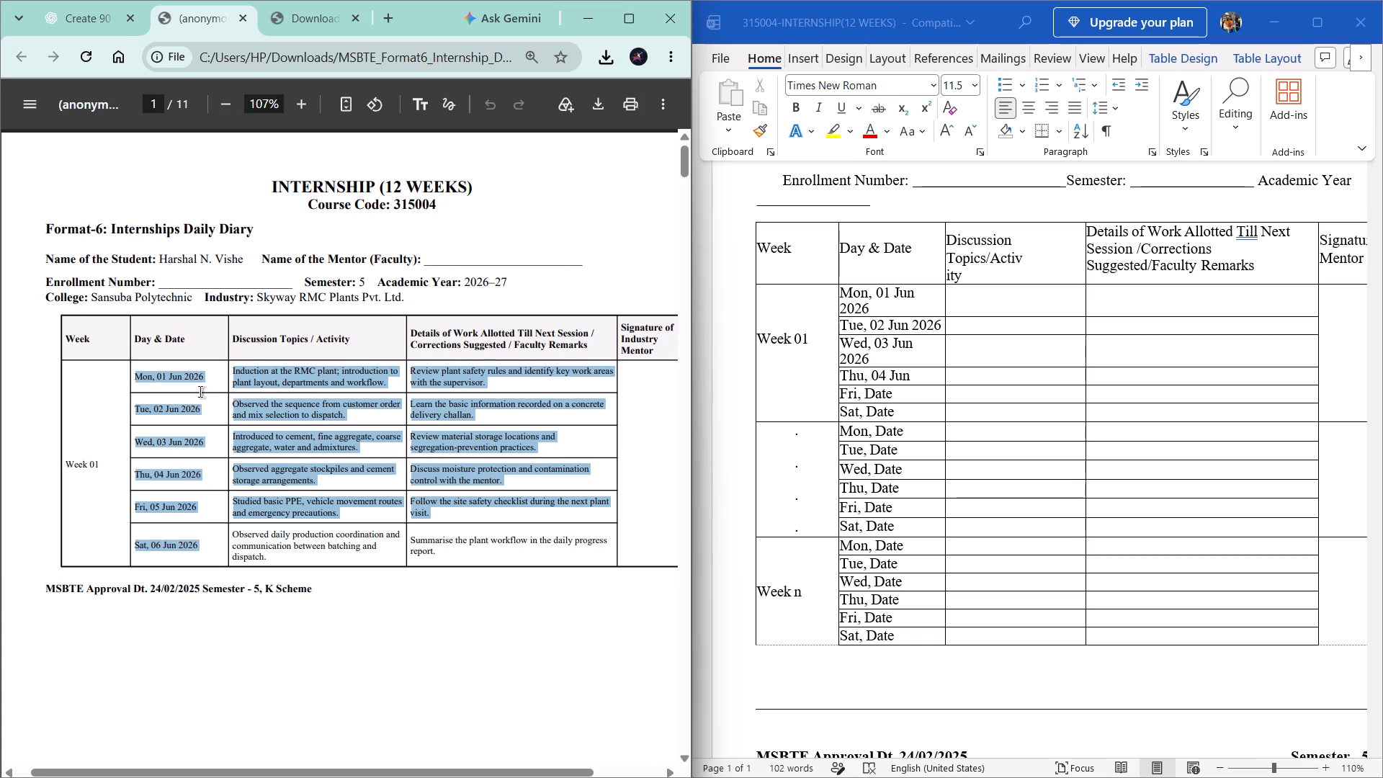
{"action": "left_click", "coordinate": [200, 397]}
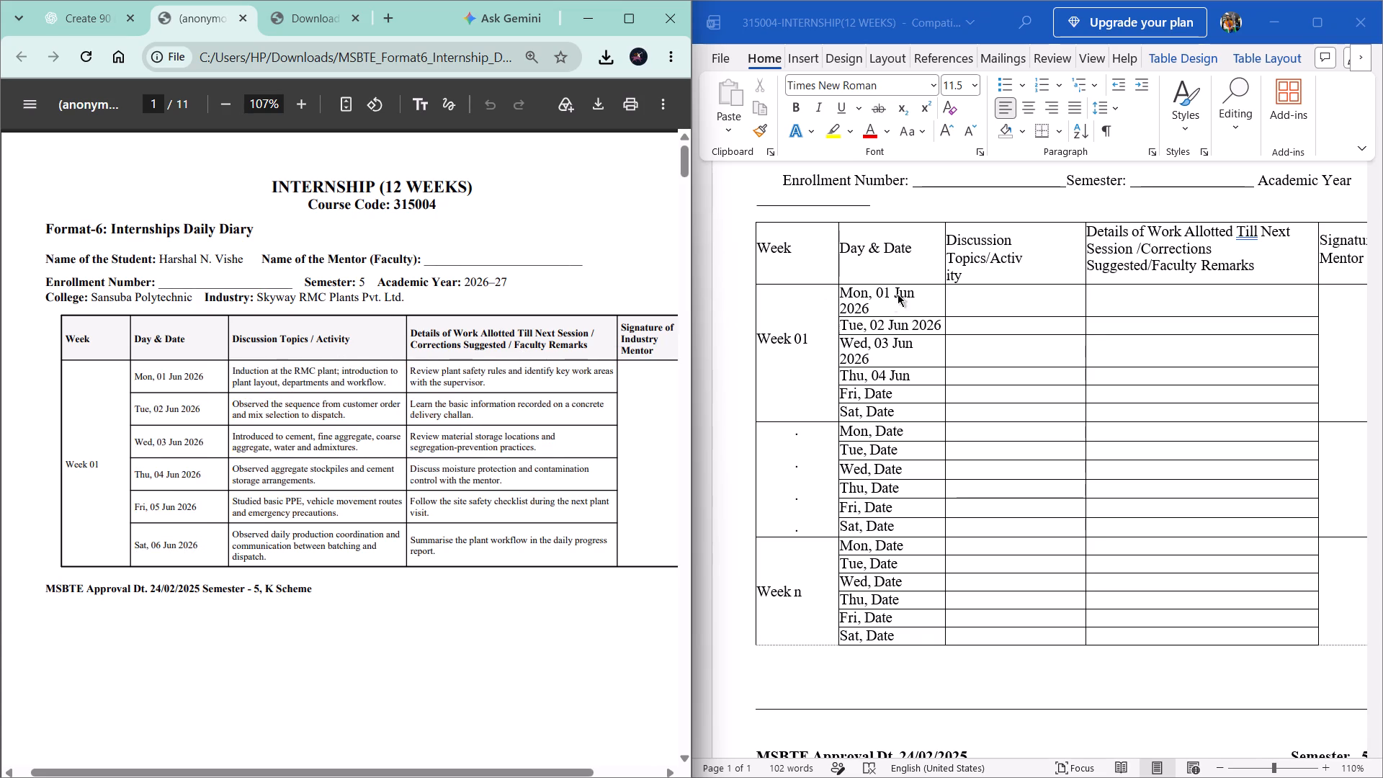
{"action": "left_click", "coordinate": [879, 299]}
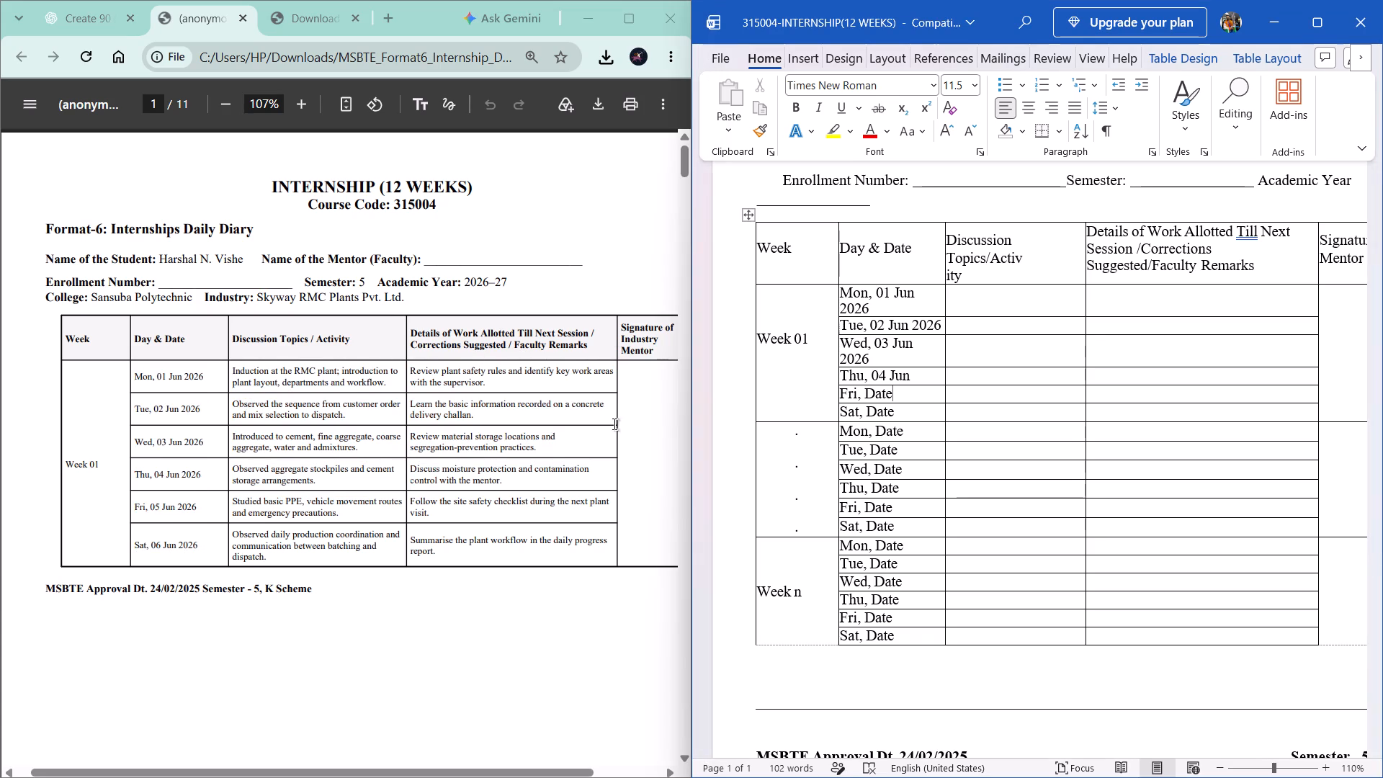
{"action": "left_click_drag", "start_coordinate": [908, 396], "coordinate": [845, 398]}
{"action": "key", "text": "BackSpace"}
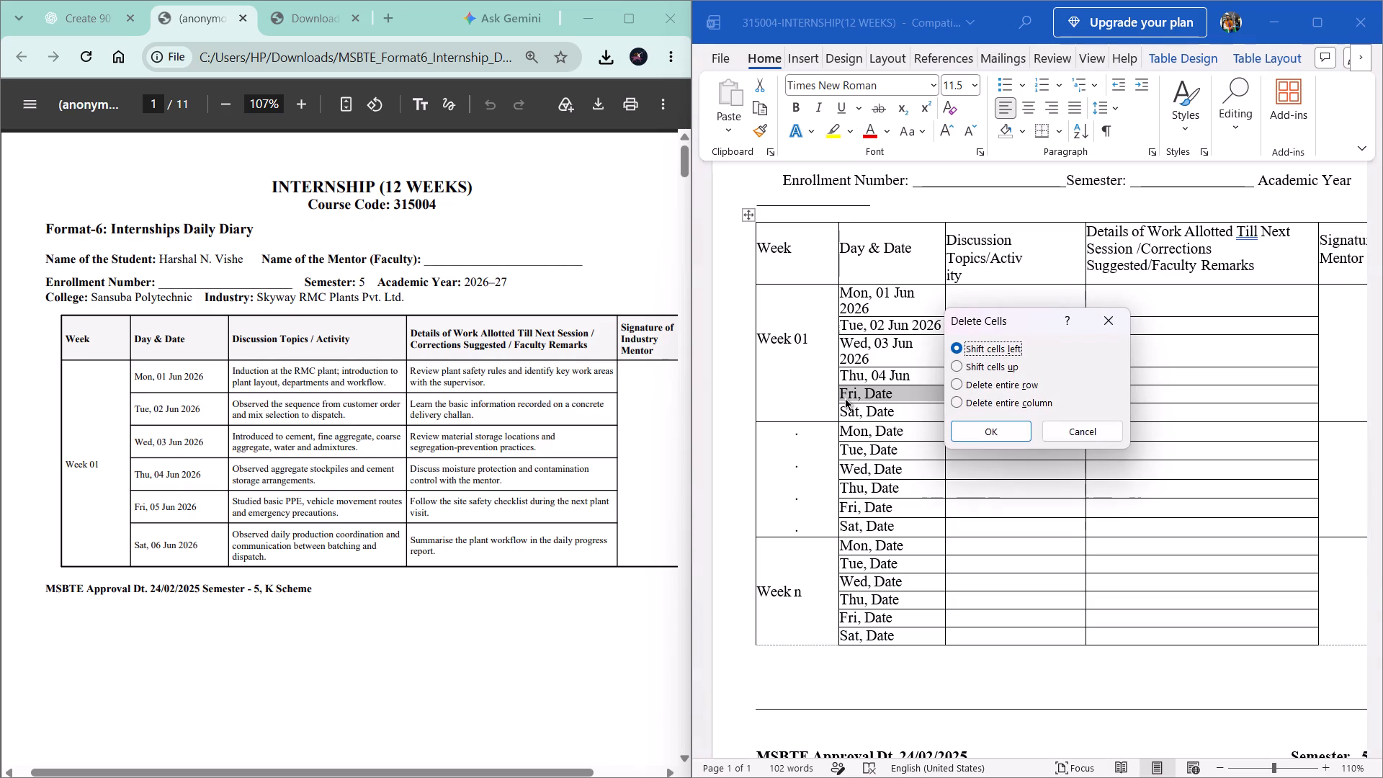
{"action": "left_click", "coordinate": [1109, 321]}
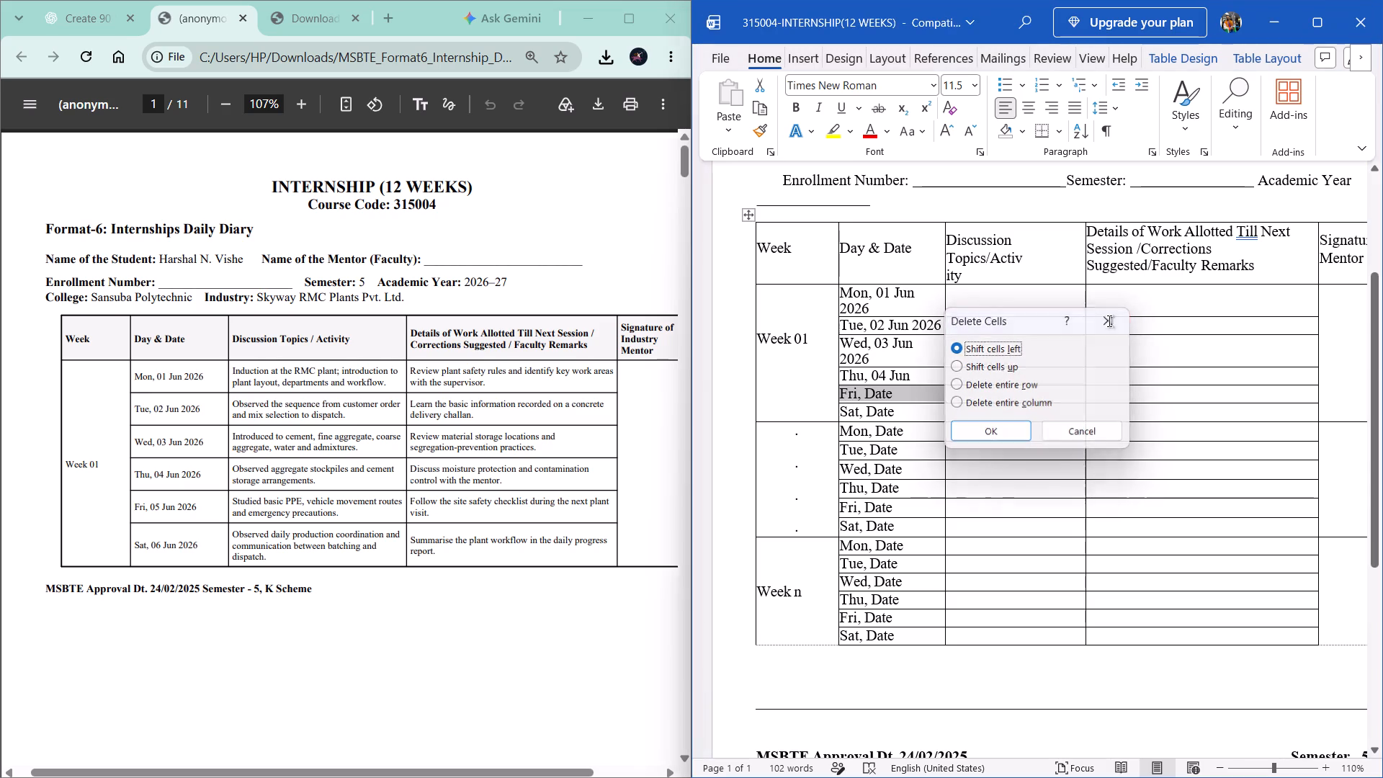
Replace the text in Week 01's Friday cell with Fri, 05 Jun 2026, copied from the diary PDF.
{"action": "left_click", "coordinate": [903, 395]}
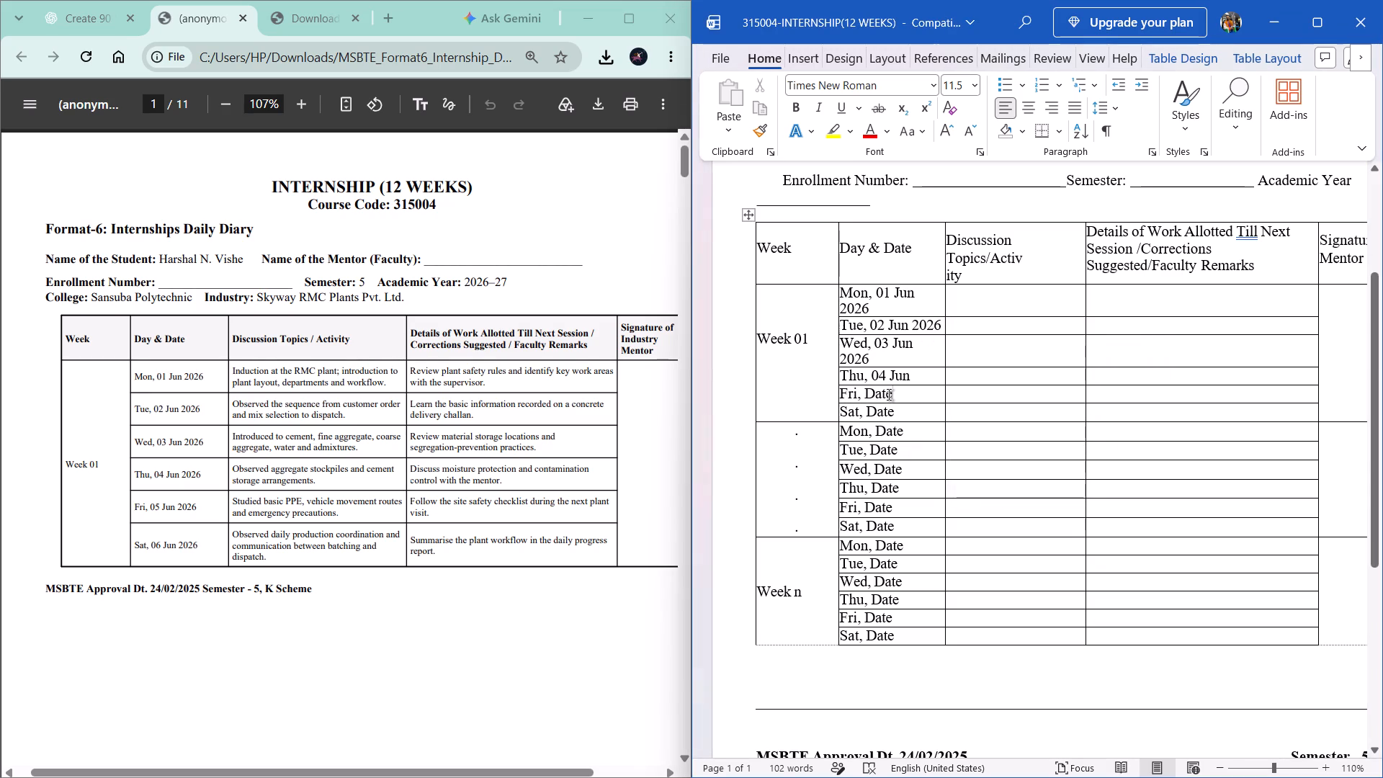
{"action": "key", "text": "BackSpace"}
{"action": "key", "text": "BackSpace"}
{"action": "key", "text": "BackSpace"}
{"action": "key", "text": "BackSpace"}
{"action": "key", "text": "BackSpace"}
{"action": "key", "text": "BackSpace"}
{"action": "key", "text": "BackSpace"}
{"action": "key", "text": "BackSpace"}
{"action": "key", "text": "BackSpace"}
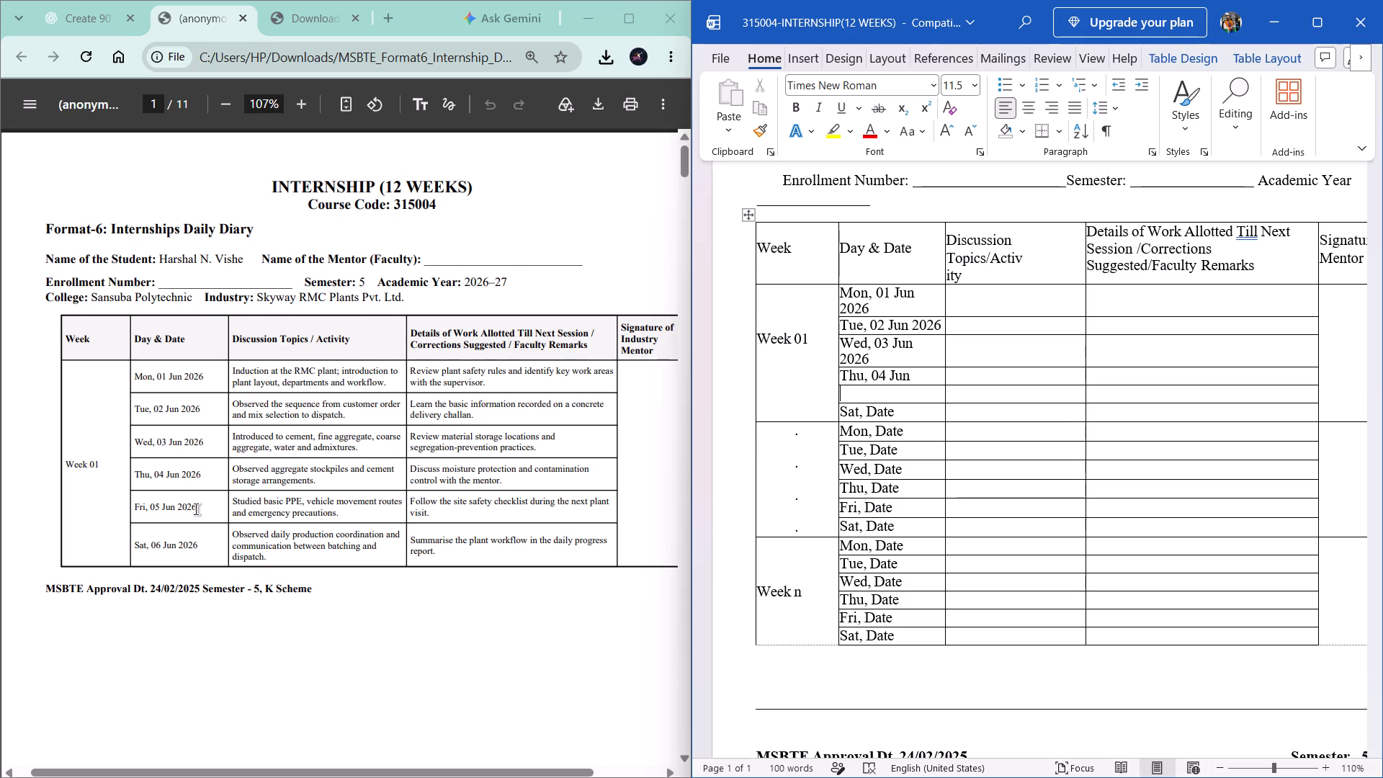
{"action": "left_click_drag", "start_coordinate": [196, 509], "coordinate": [133, 509]}
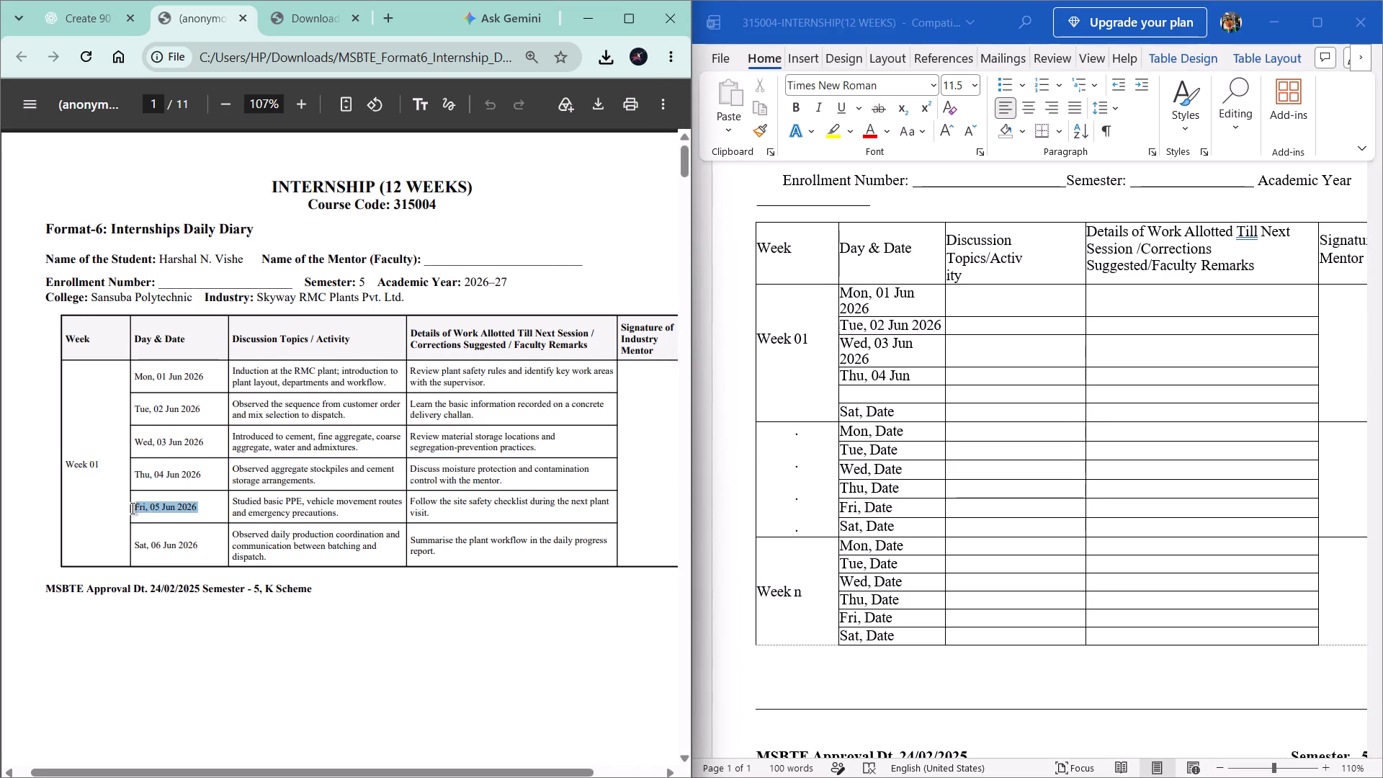
{"action": "key", "text": "ctrl+c"}
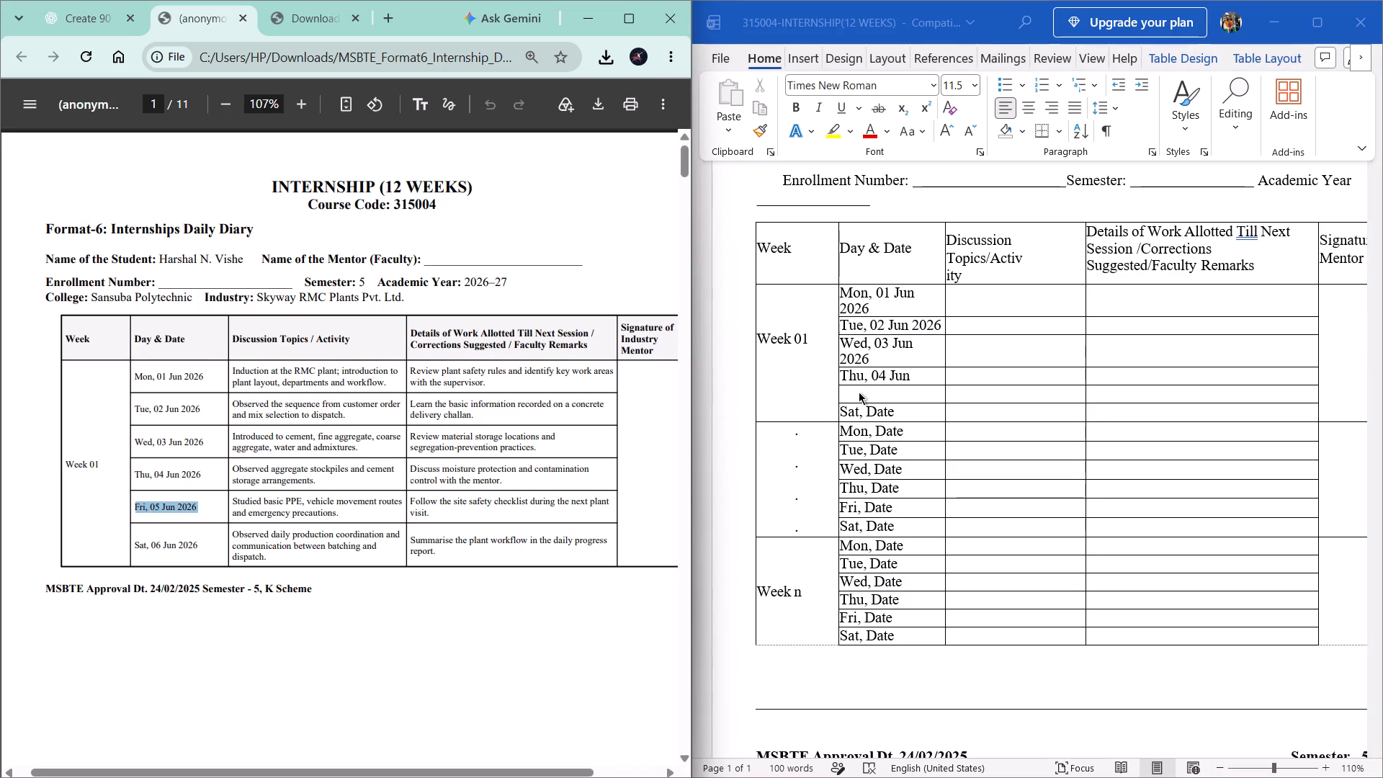
{"action": "left_click", "coordinate": [859, 392]}
{"action": "key", "text": "ctrl+v"}
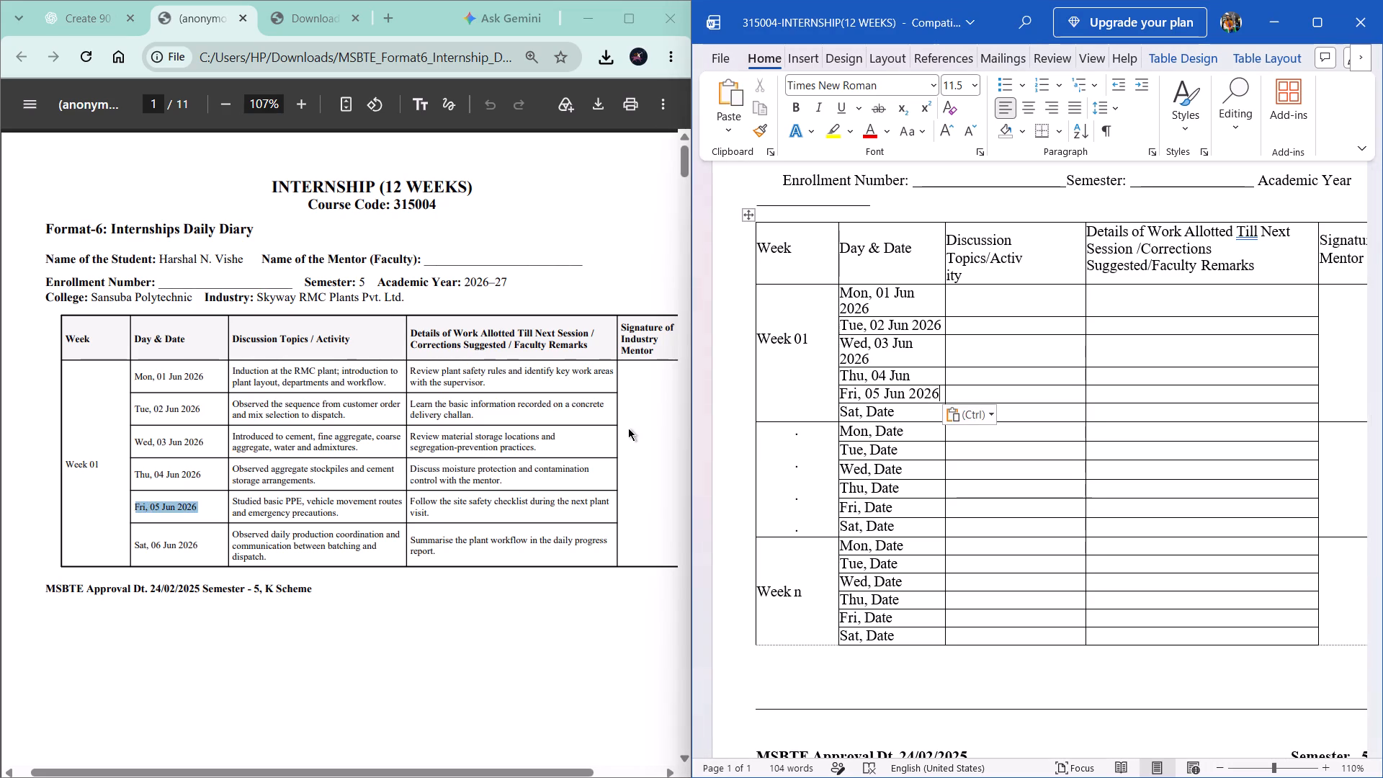
Replace the text in Week 01's Saturday cell with Sat, 06 Jun 2026, copied from the diary PDF.
{"action": "left_click_drag", "start_coordinate": [200, 545], "coordinate": [193, 545]}
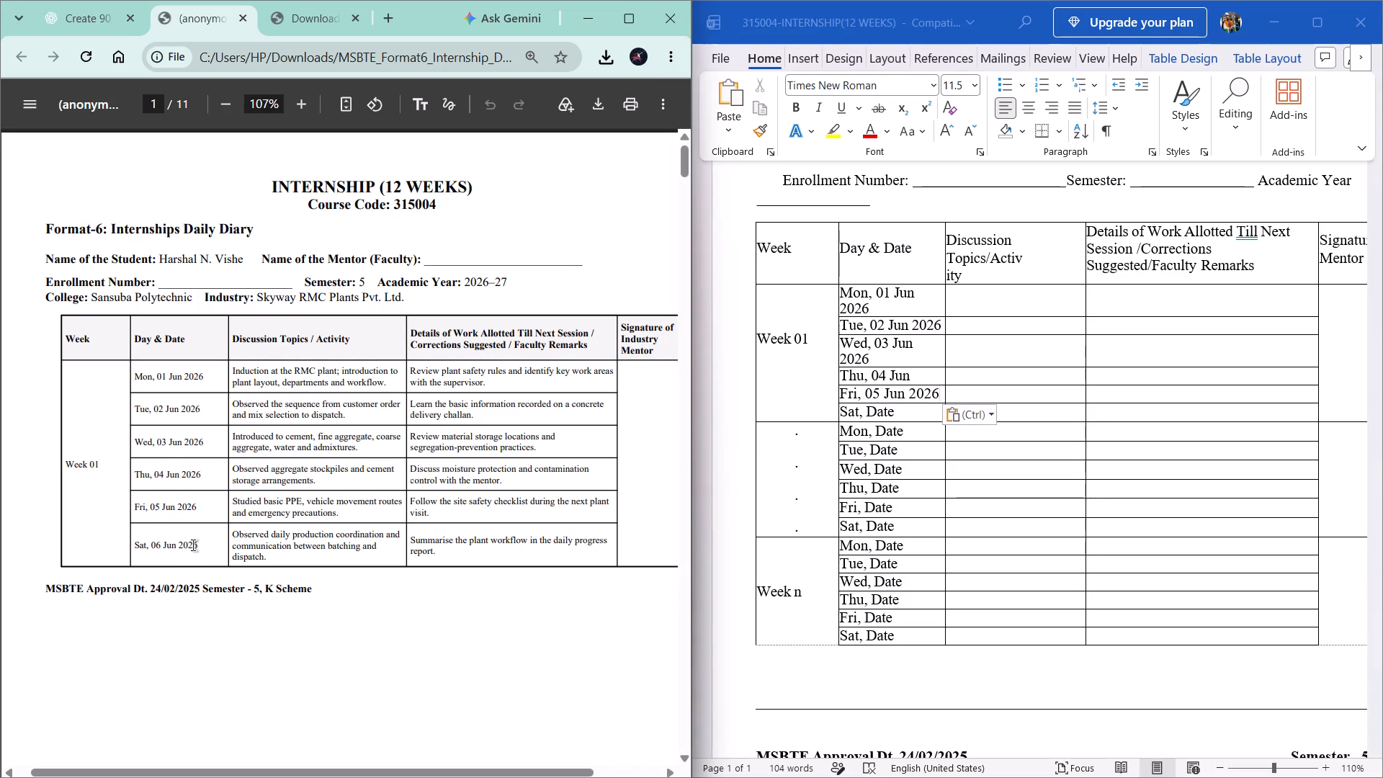
{"action": "left_click_drag", "start_coordinate": [193, 545], "coordinate": [135, 549]}
{"action": "key", "text": "ctrl+c"}
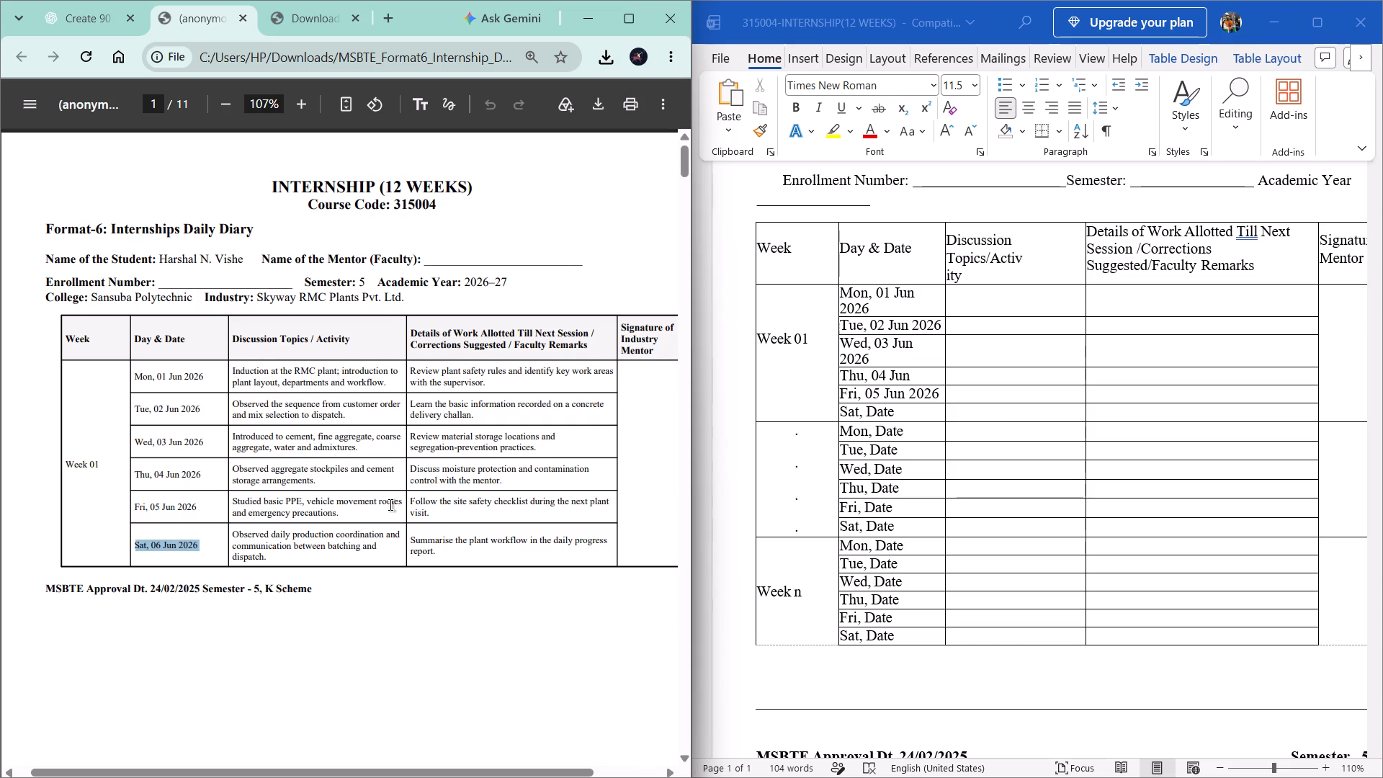
{"action": "left_click", "coordinate": [890, 413]}
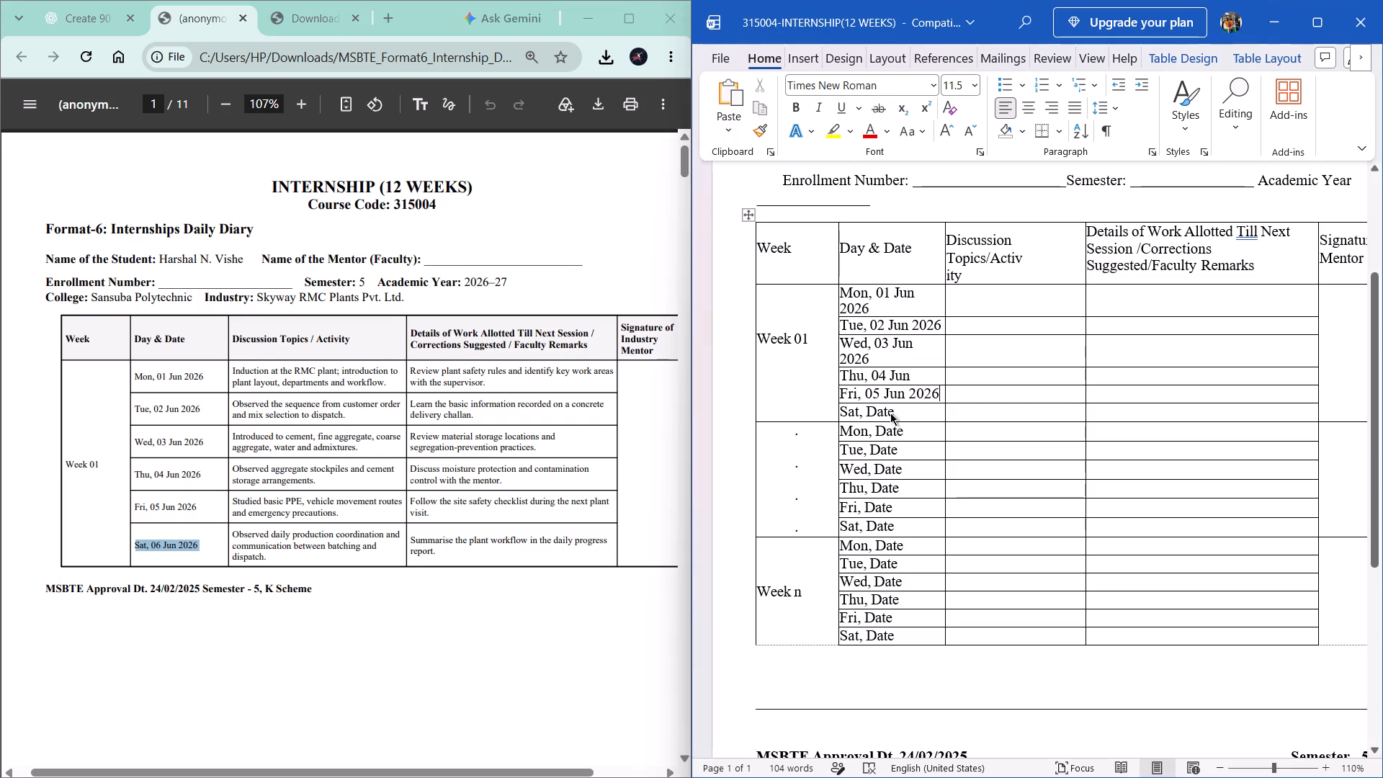
{"action": "left_click_drag", "start_coordinate": [900, 413], "coordinate": [844, 416]}
{"action": "key", "text": "ctrl+v"}
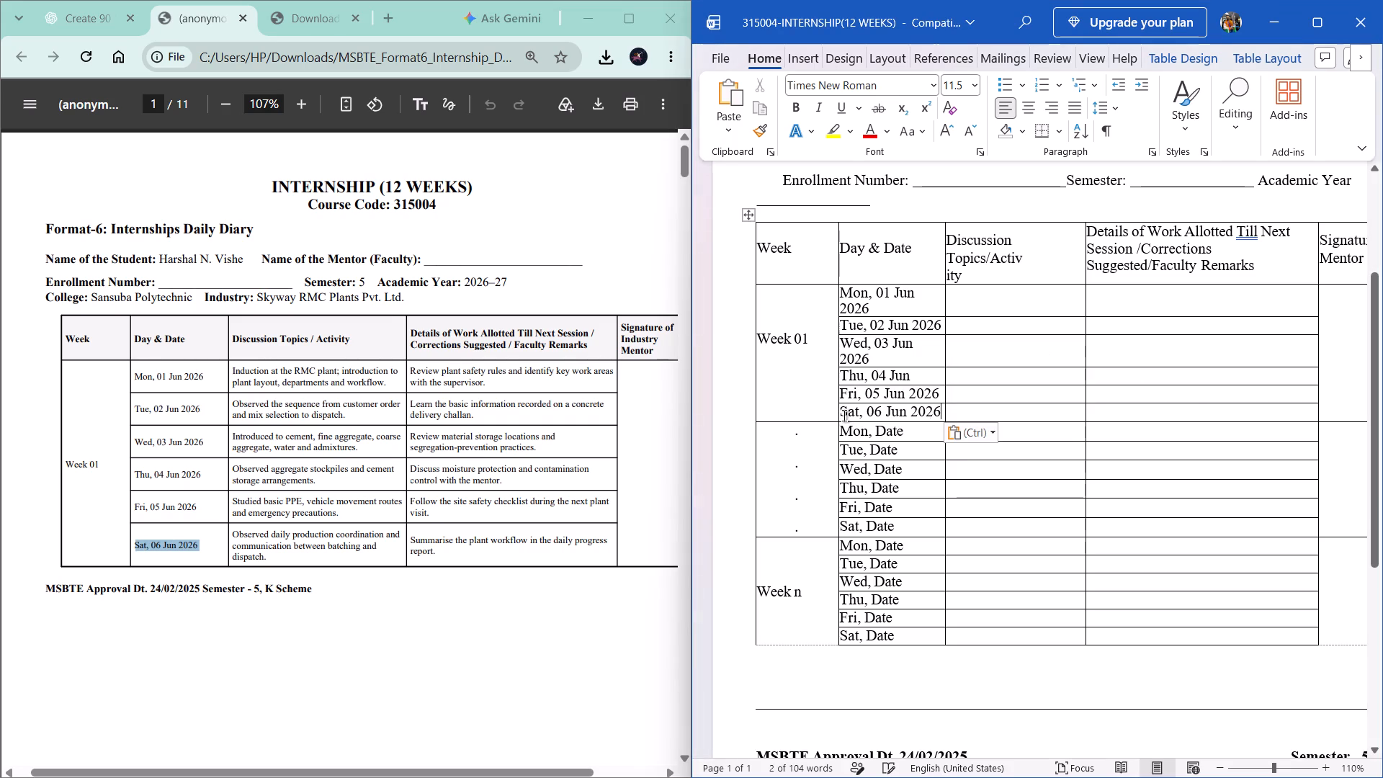
Copy Monday 01 Jun's discussion topic, "Induction at the RMC plant; introduction to plant layout, departments and workflow.", from the PDF into its Word cell.
{"action": "scroll", "coordinate": [364, 498], "scroll_direction": "down", "scroll_amount": 1}
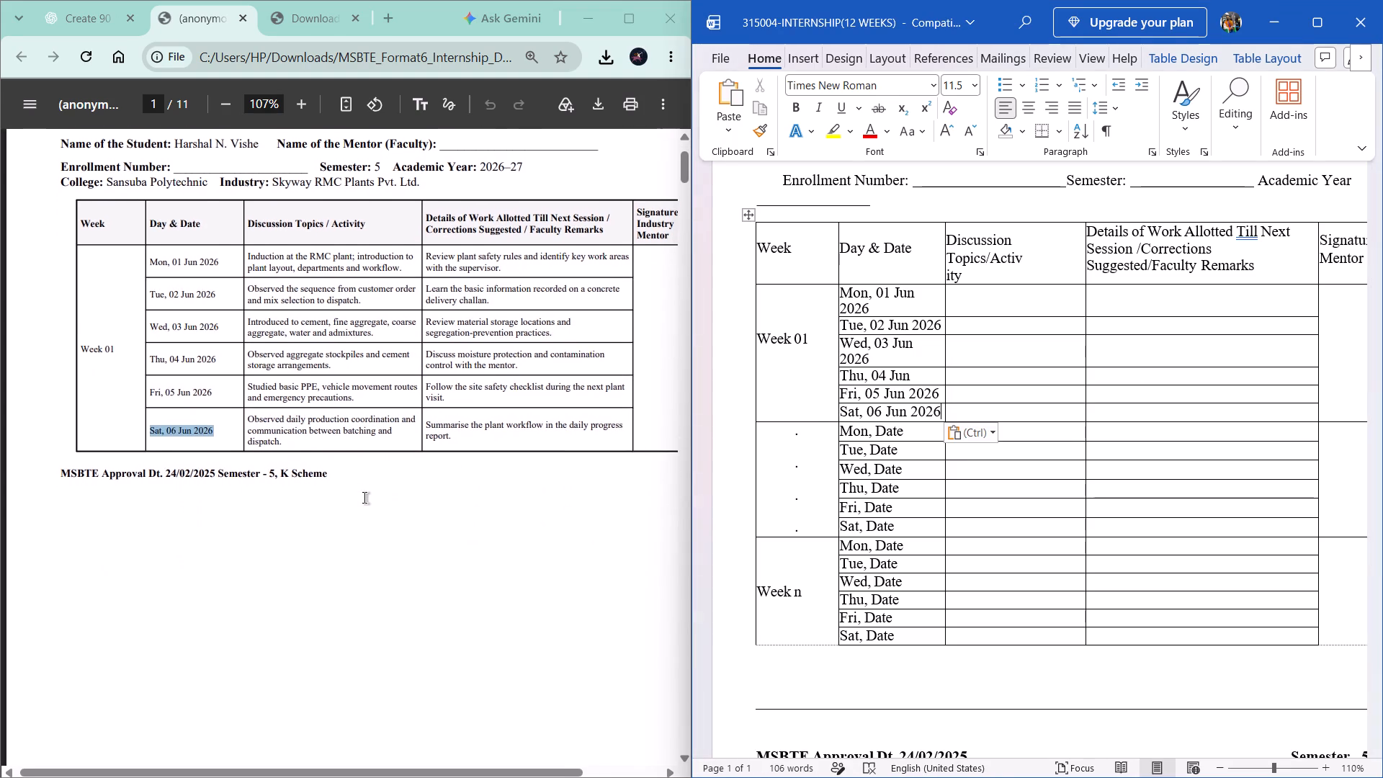
{"action": "scroll", "coordinate": [364, 498], "scroll_direction": "down", "scroll_amount": 2}
{"action": "scroll", "coordinate": [364, 498], "scroll_direction": "up", "scroll_amount": 1}
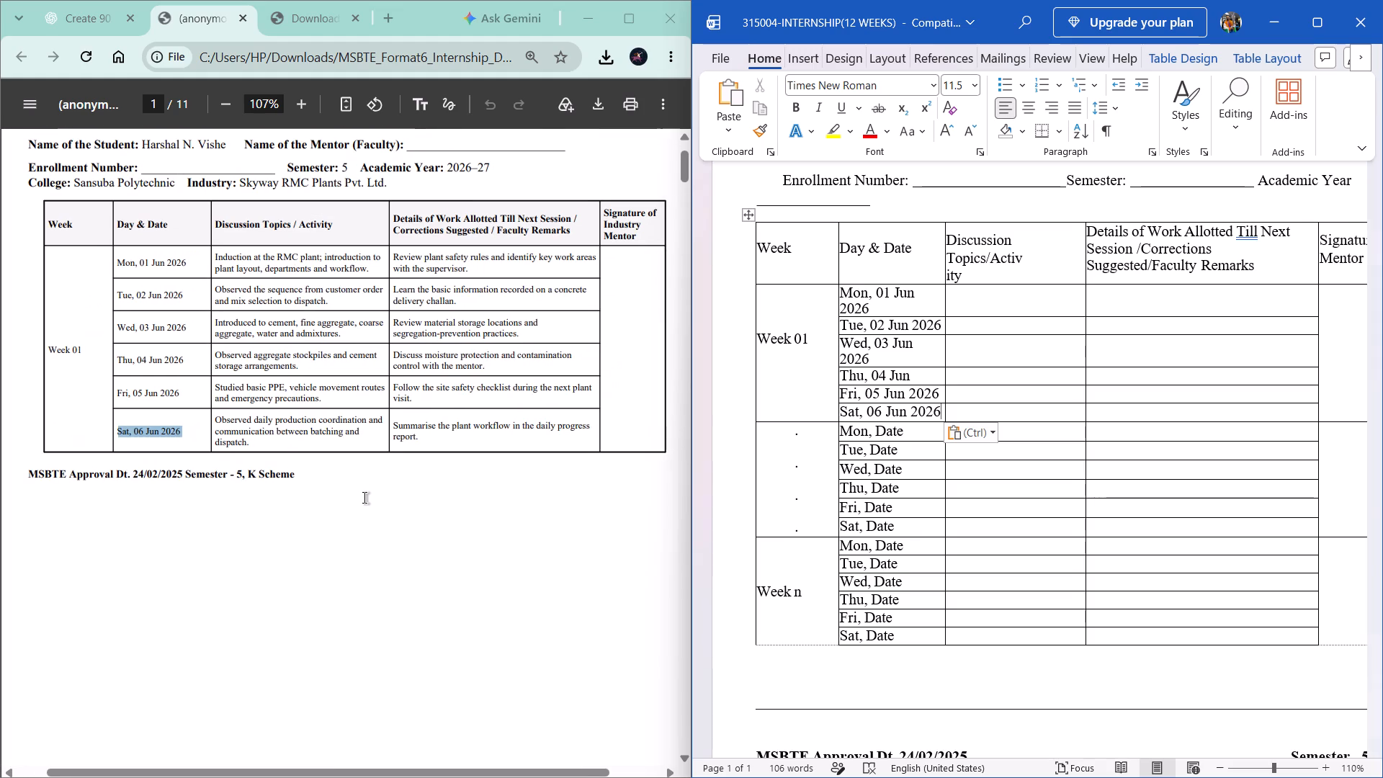
{"action": "scroll", "coordinate": [1378, 386], "scroll_direction": "left", "scroll_amount": 1}
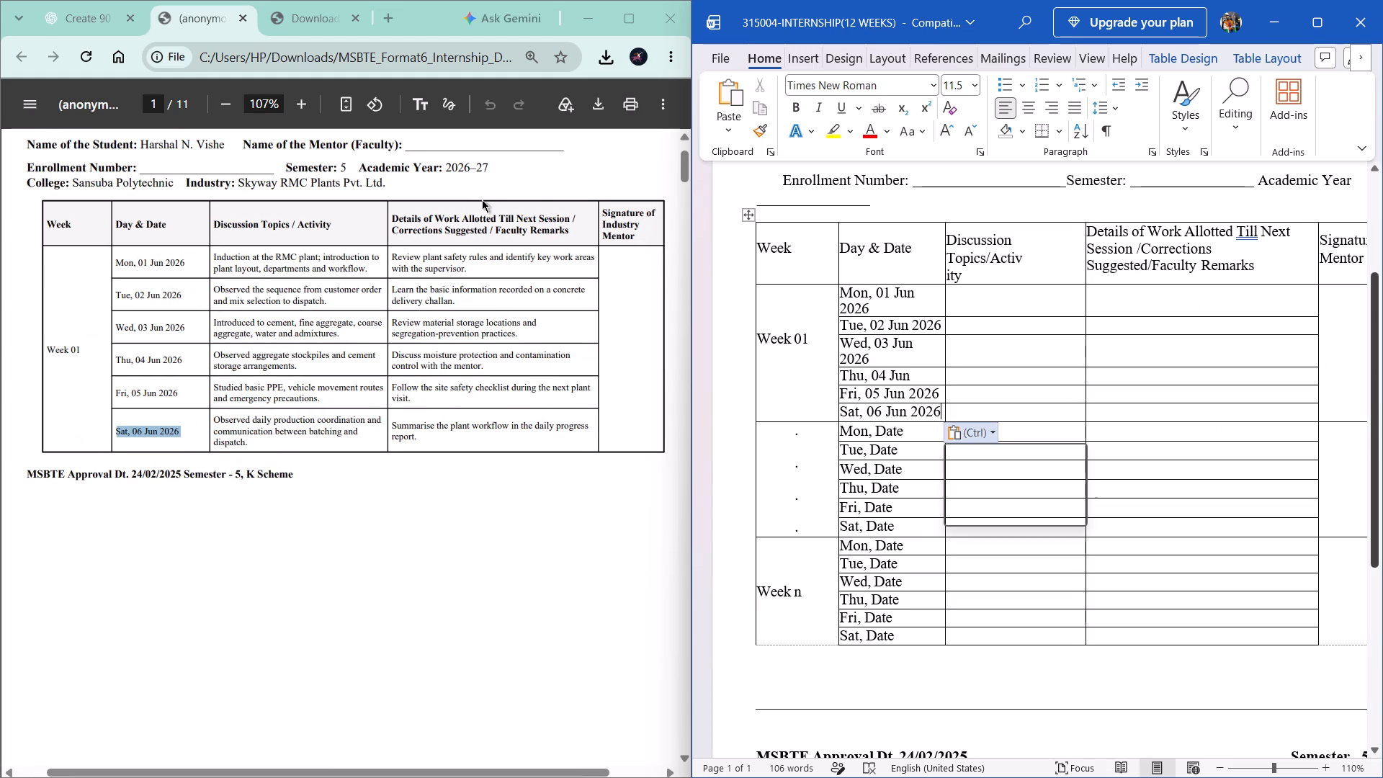
{"action": "left_click_drag", "start_coordinate": [215, 256], "coordinate": [305, 267]}
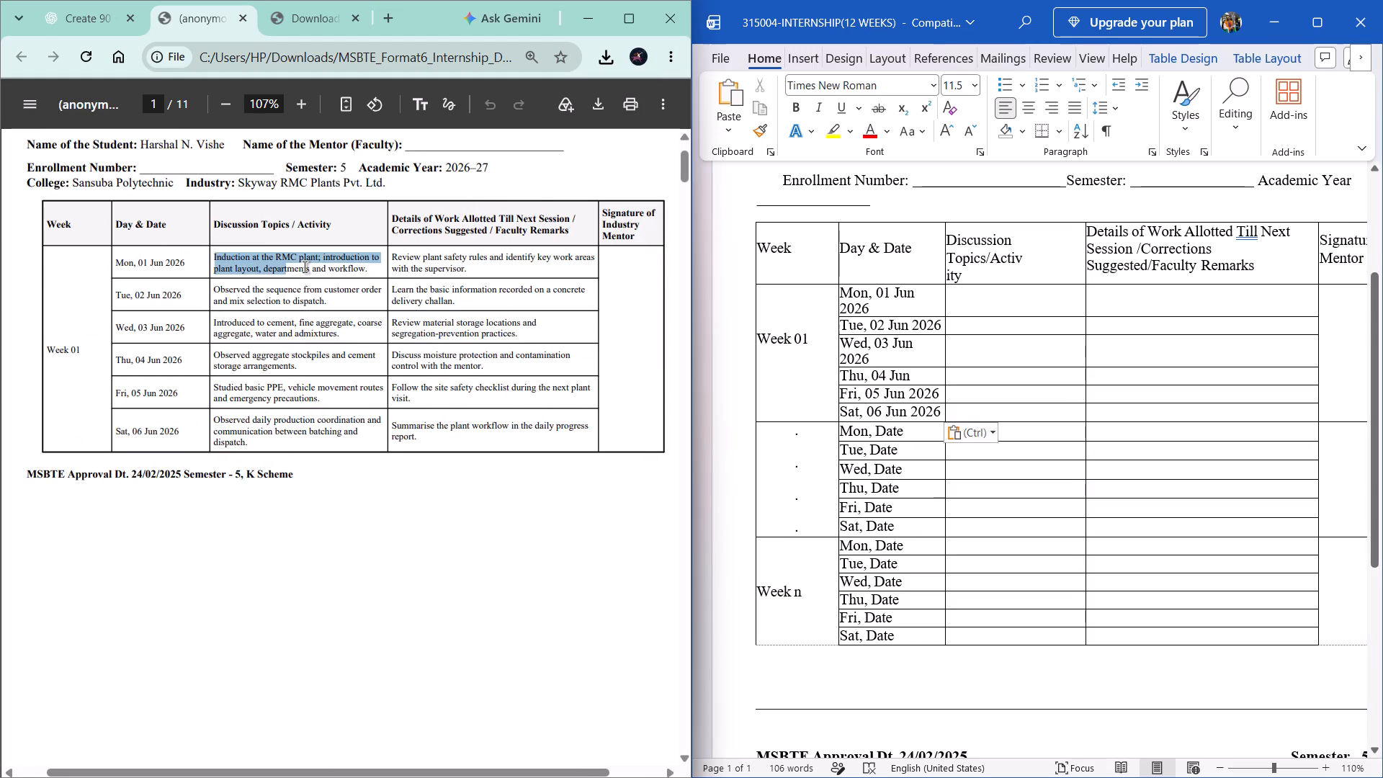
{"action": "left_click_drag", "start_coordinate": [305, 267], "coordinate": [372, 272]}
{"action": "key", "text": "ctrl+c"}
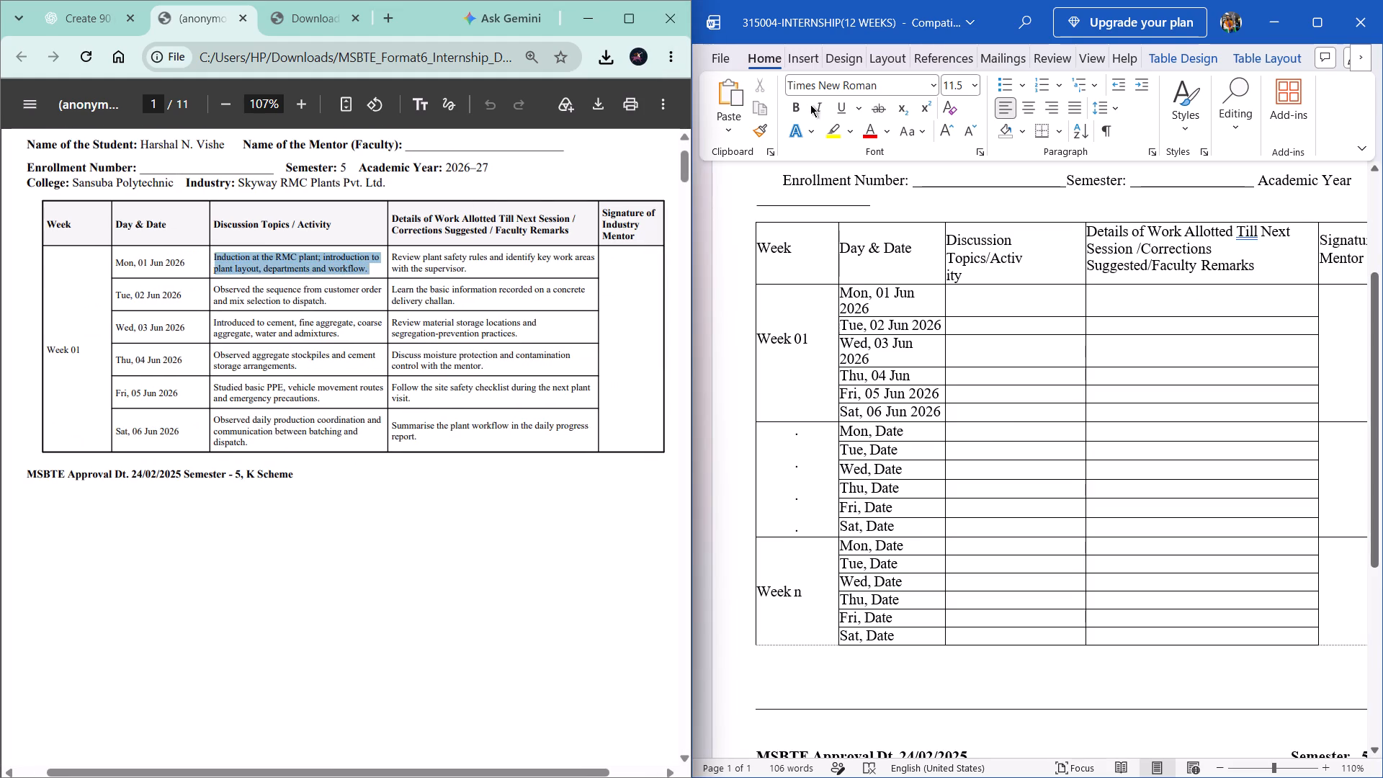
{"action": "left_click", "coordinate": [973, 295]}
{"action": "left_click", "coordinate": [973, 295]}
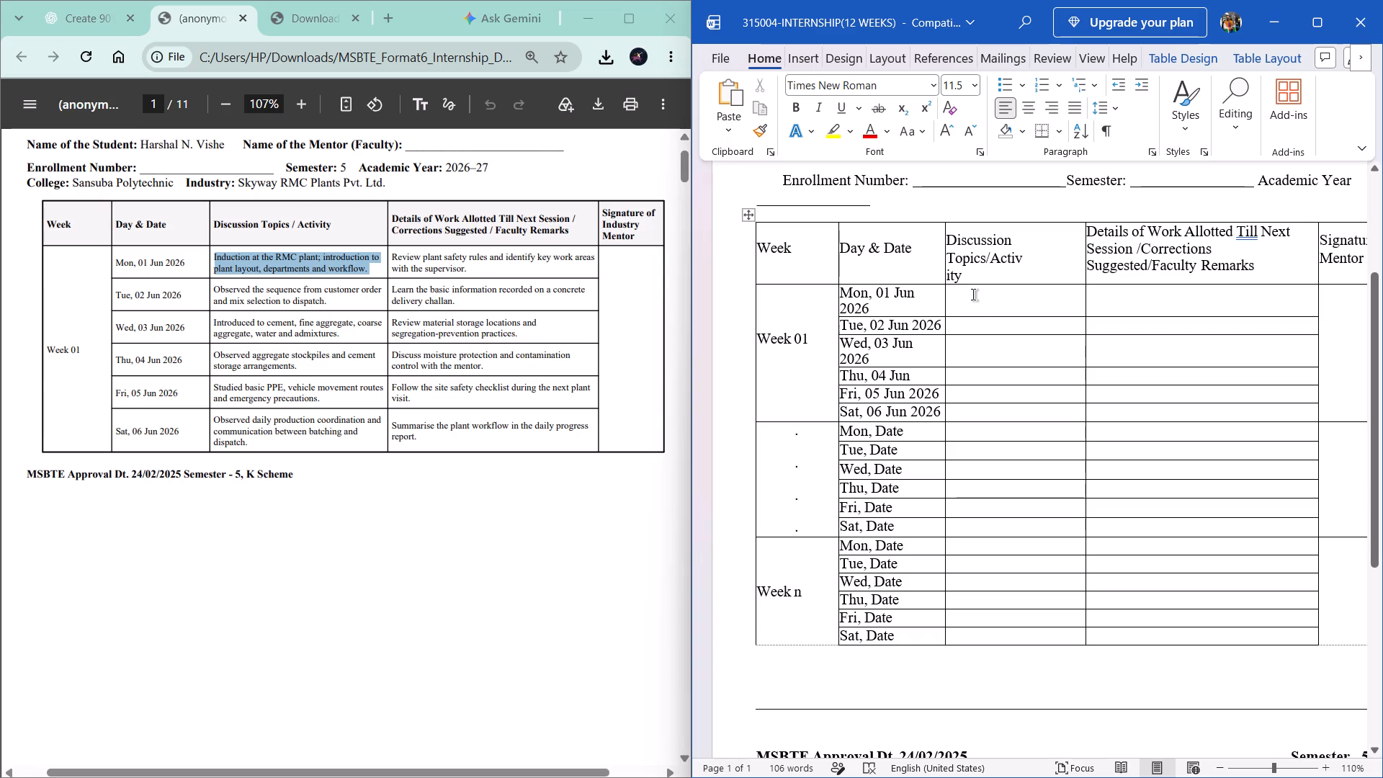
{"action": "key", "text": "ctrl+v"}
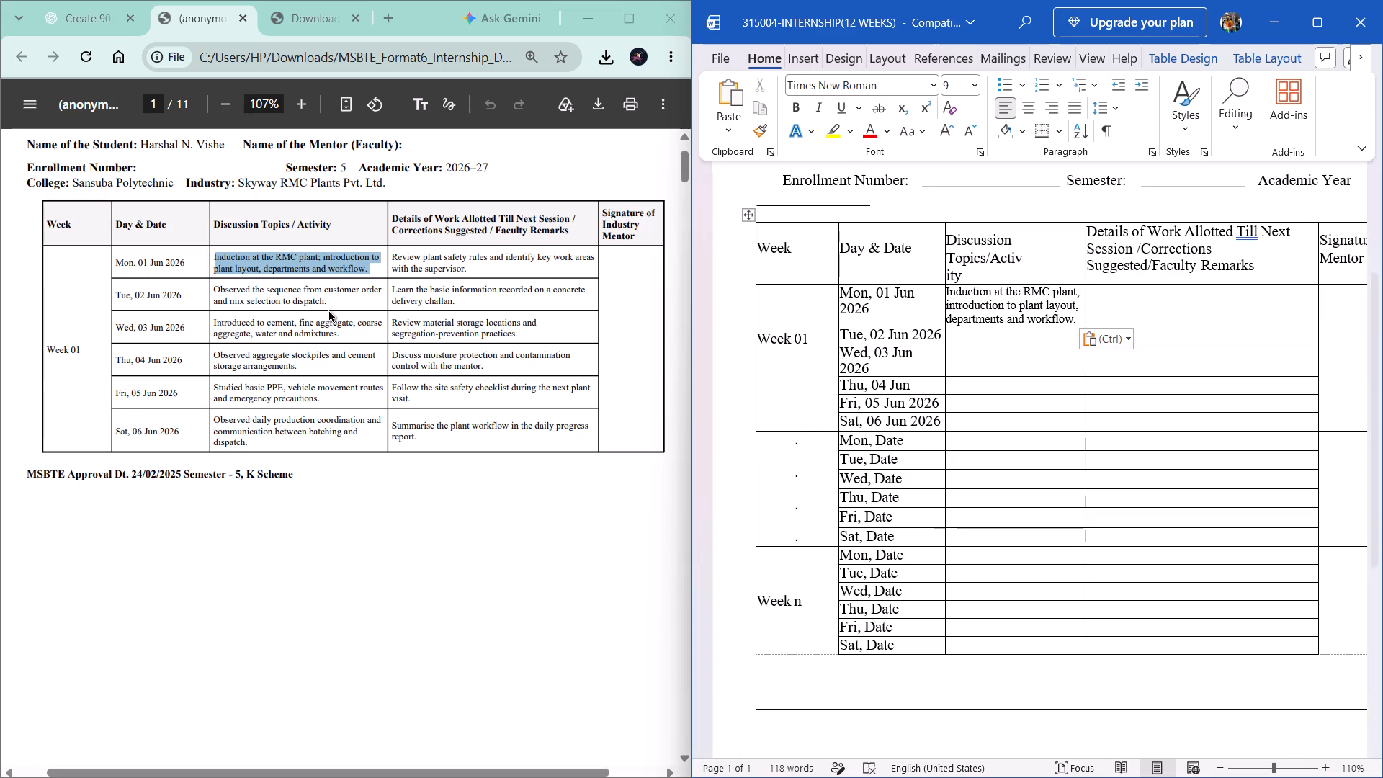
Copy Monday 01 Jun's work details, "Review plant safety rules and identify key work areas with the supervisor.", from the PDF into its Word cell.
{"action": "left_click_drag", "start_coordinate": [389, 253], "coordinate": [478, 274]}
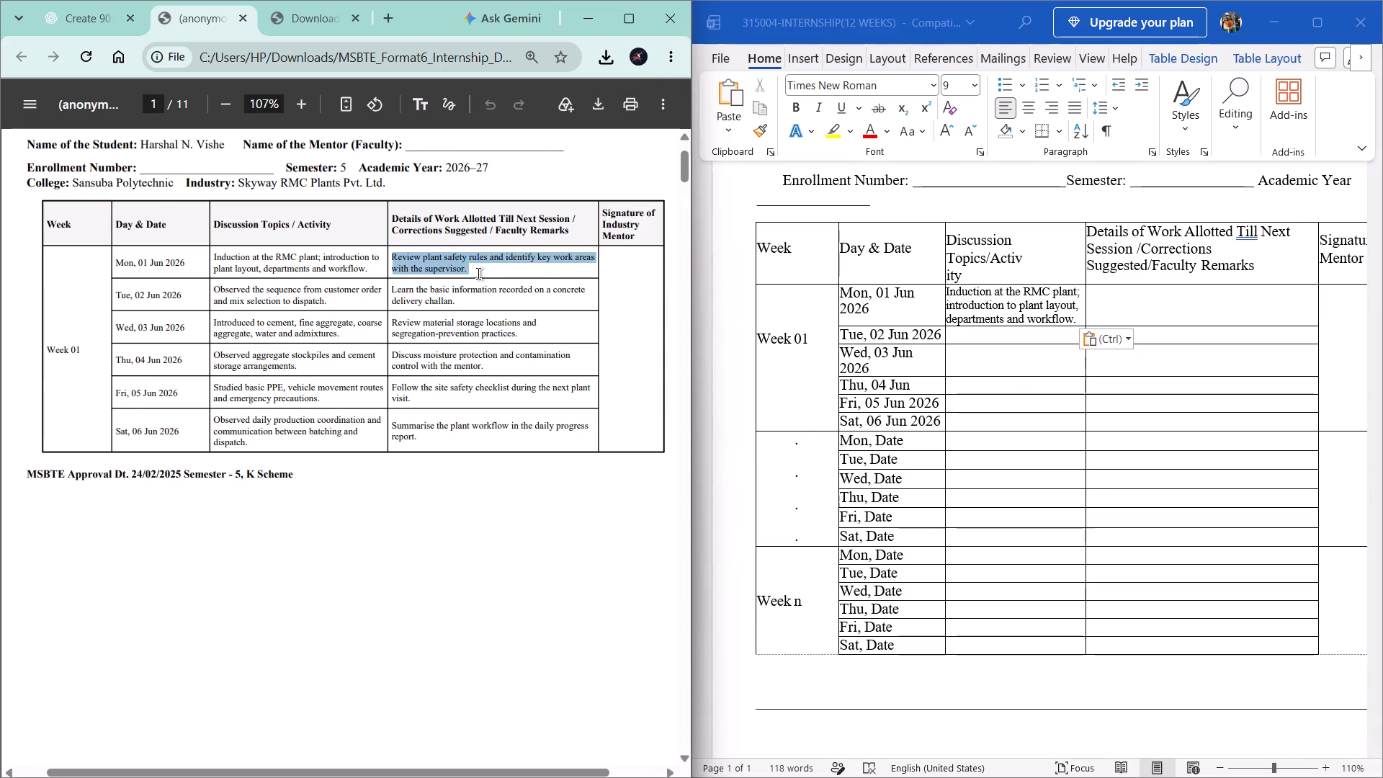
{"action": "left_click_drag", "start_coordinate": [478, 274], "coordinate": [478, 274]}
{"action": "key", "text": "ctrl+c"}
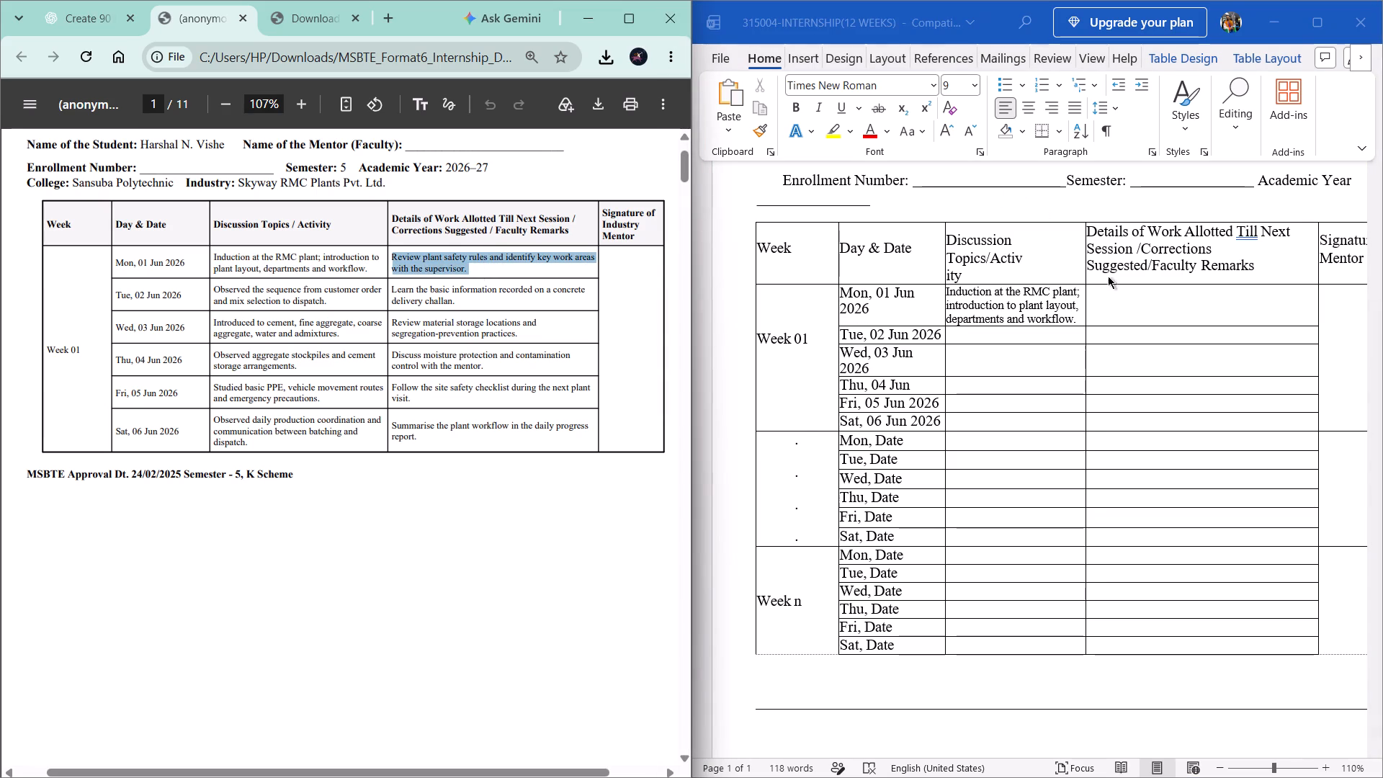
{"action": "left_click", "coordinate": [1109, 290]}
{"action": "left_click", "coordinate": [1109, 290]}
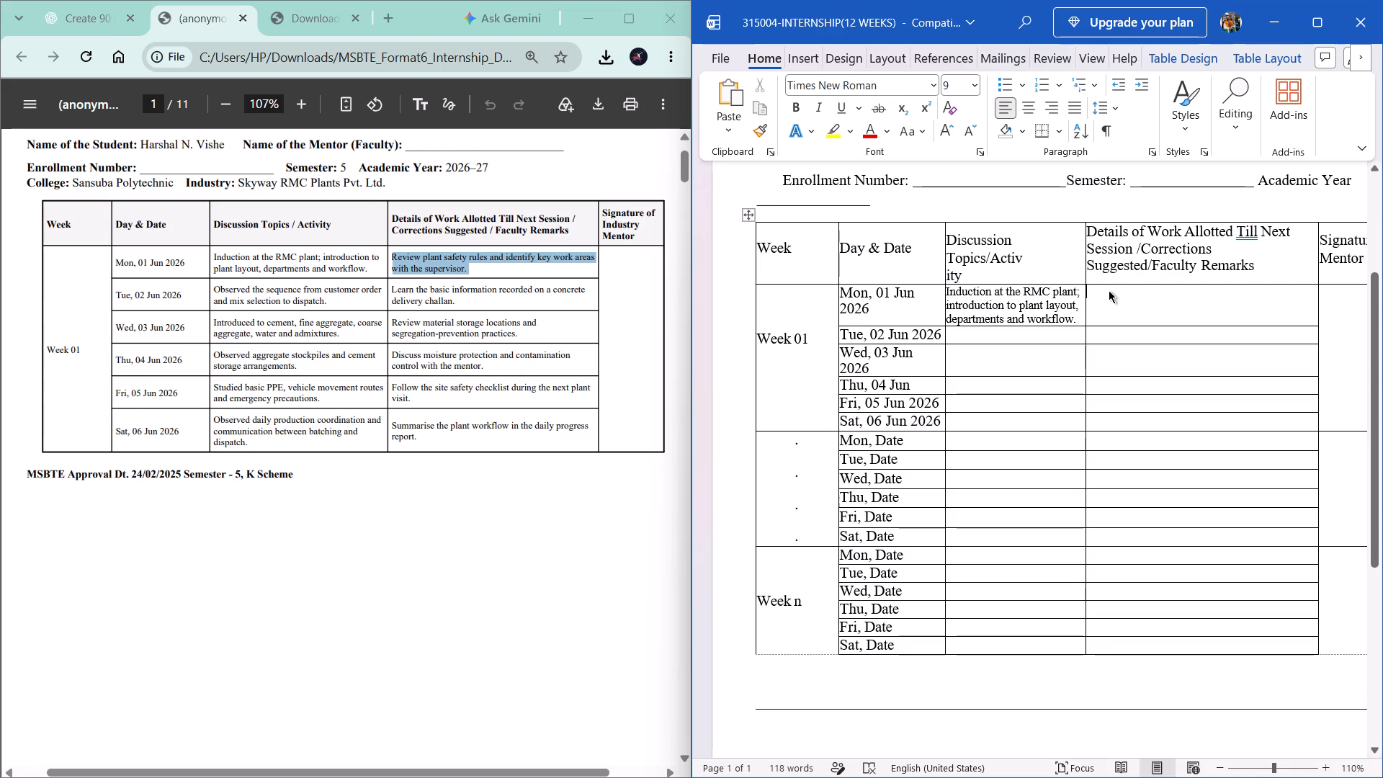
{"action": "key", "text": "ctrl+v"}
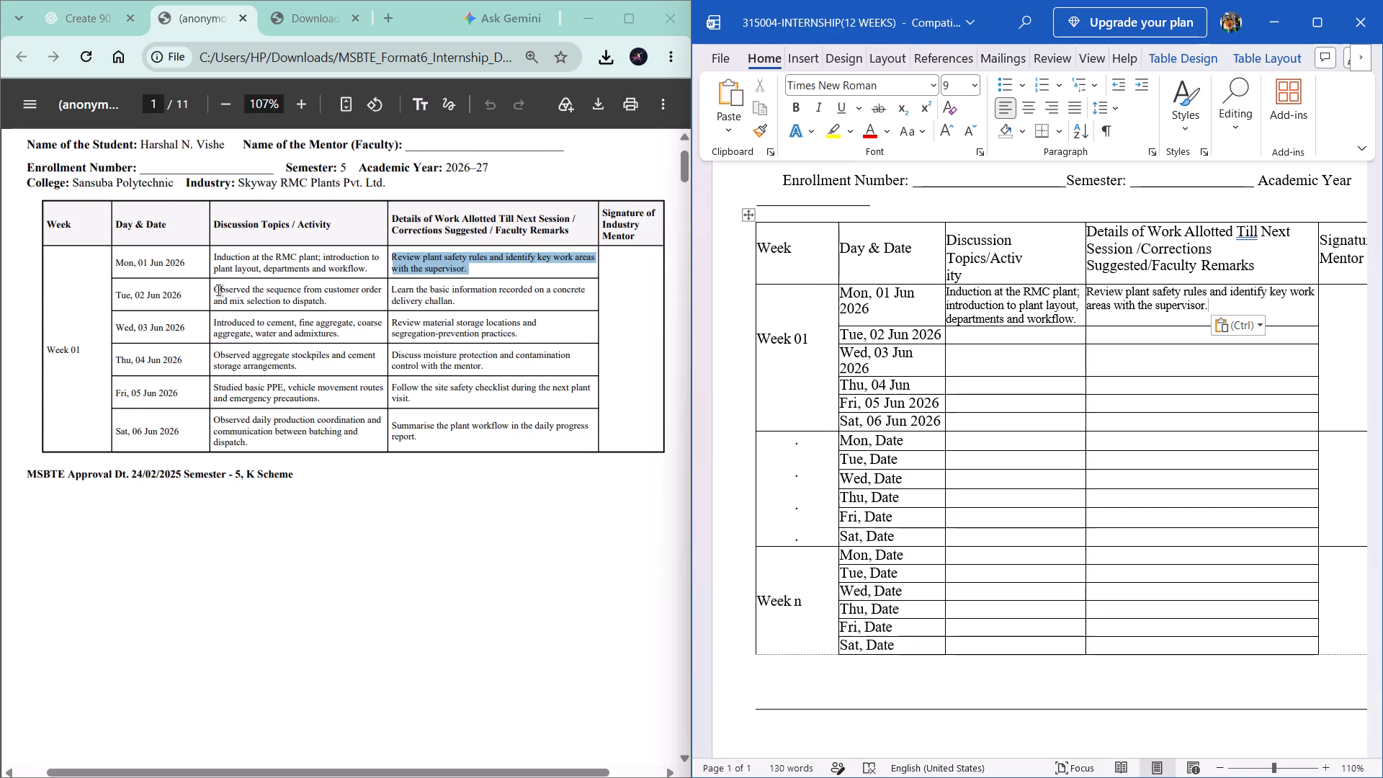
Copy Tuesday 02 Jun's discussion topic, "Observed the sequence from customer order and mix selection to dispatch.", from the PDF into its Word cell.
{"action": "left_click_drag", "start_coordinate": [215, 288], "coordinate": [335, 300]}
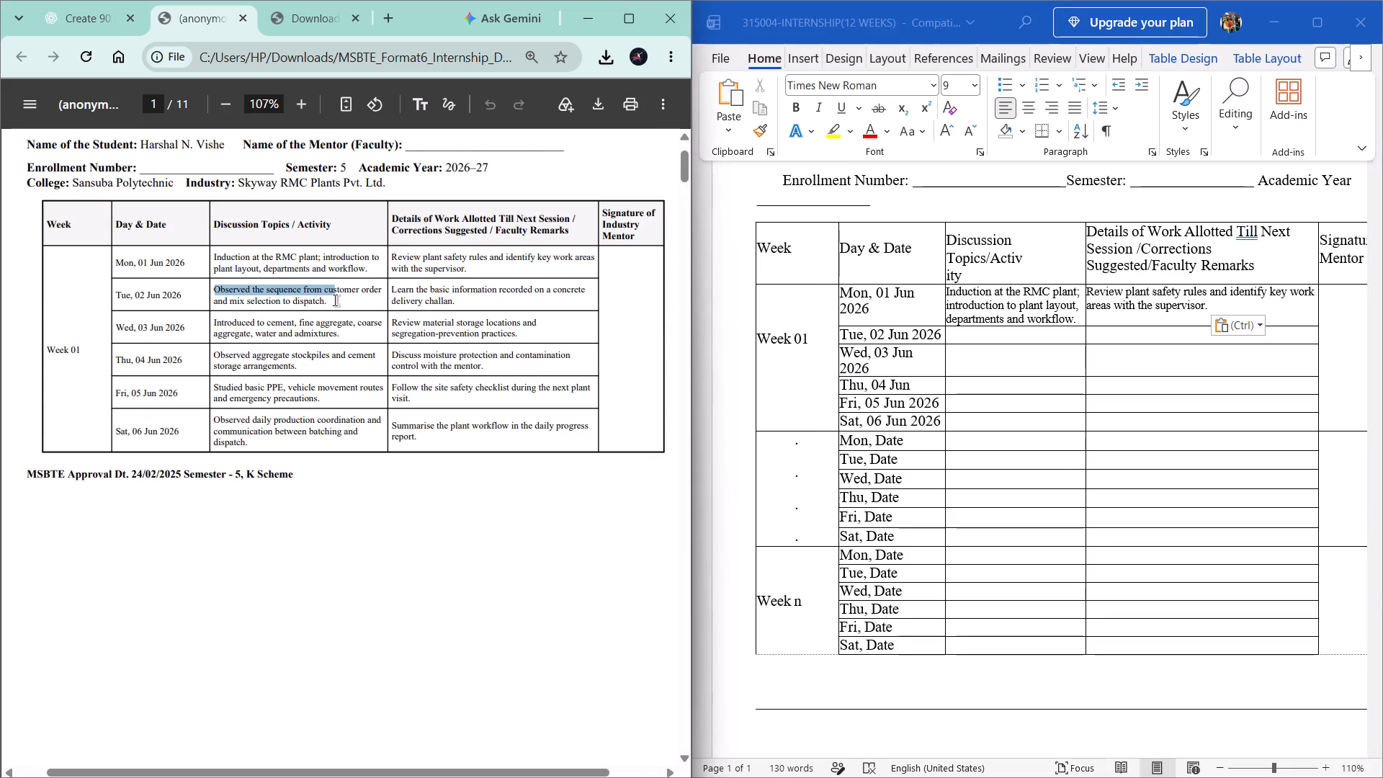
{"action": "left_click_drag", "start_coordinate": [335, 300], "coordinate": [333, 301]}
{"action": "key", "text": "ctrl+c"}
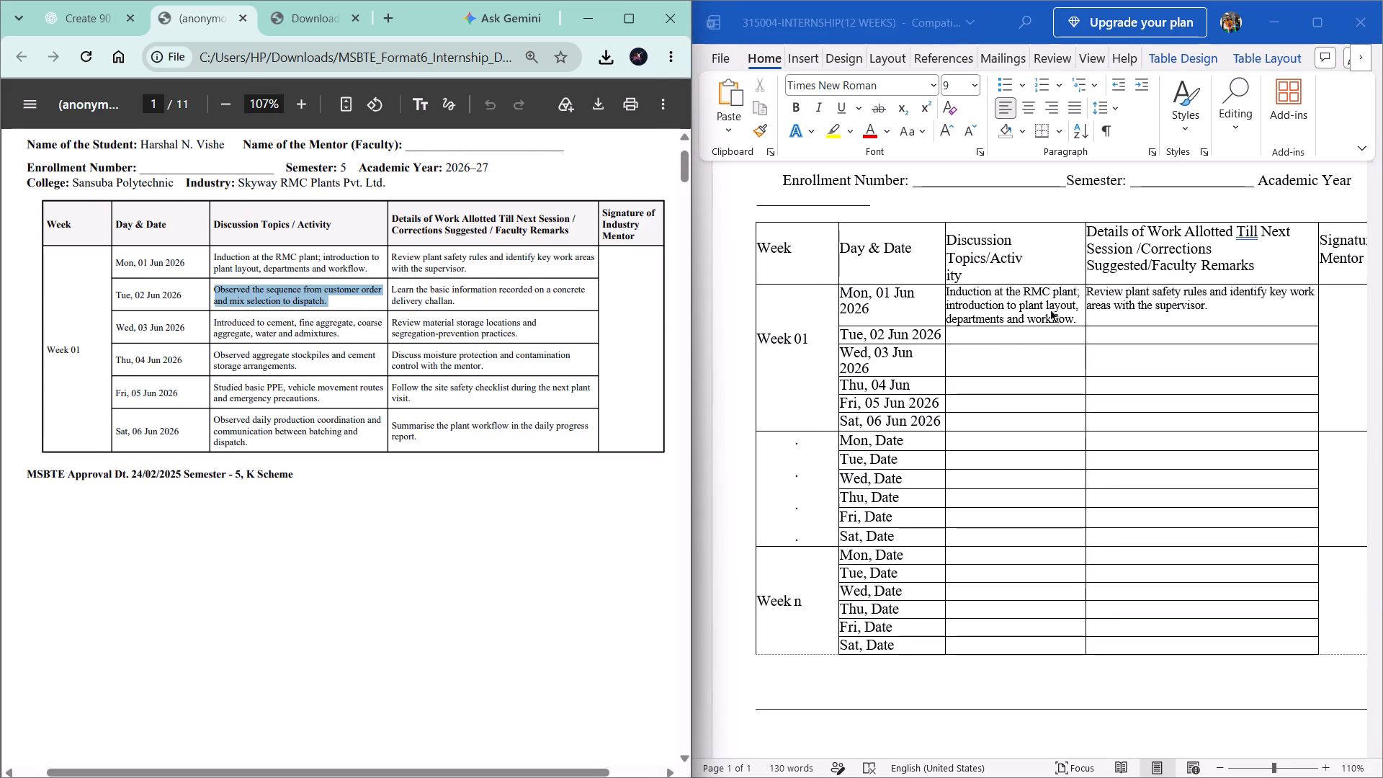
{"action": "left_click", "coordinate": [998, 329]}
{"action": "left_click", "coordinate": [985, 336]}
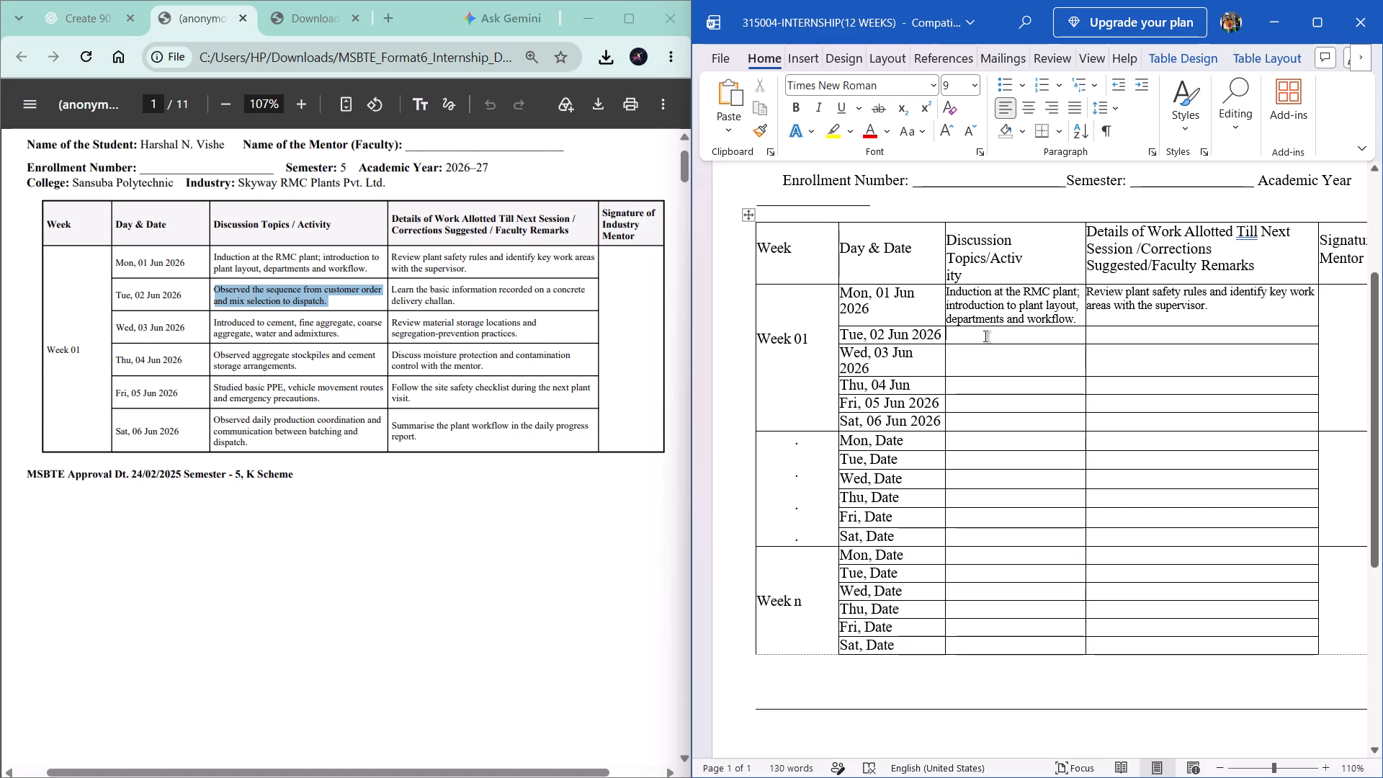
{"action": "key", "text": "ctrl+v"}
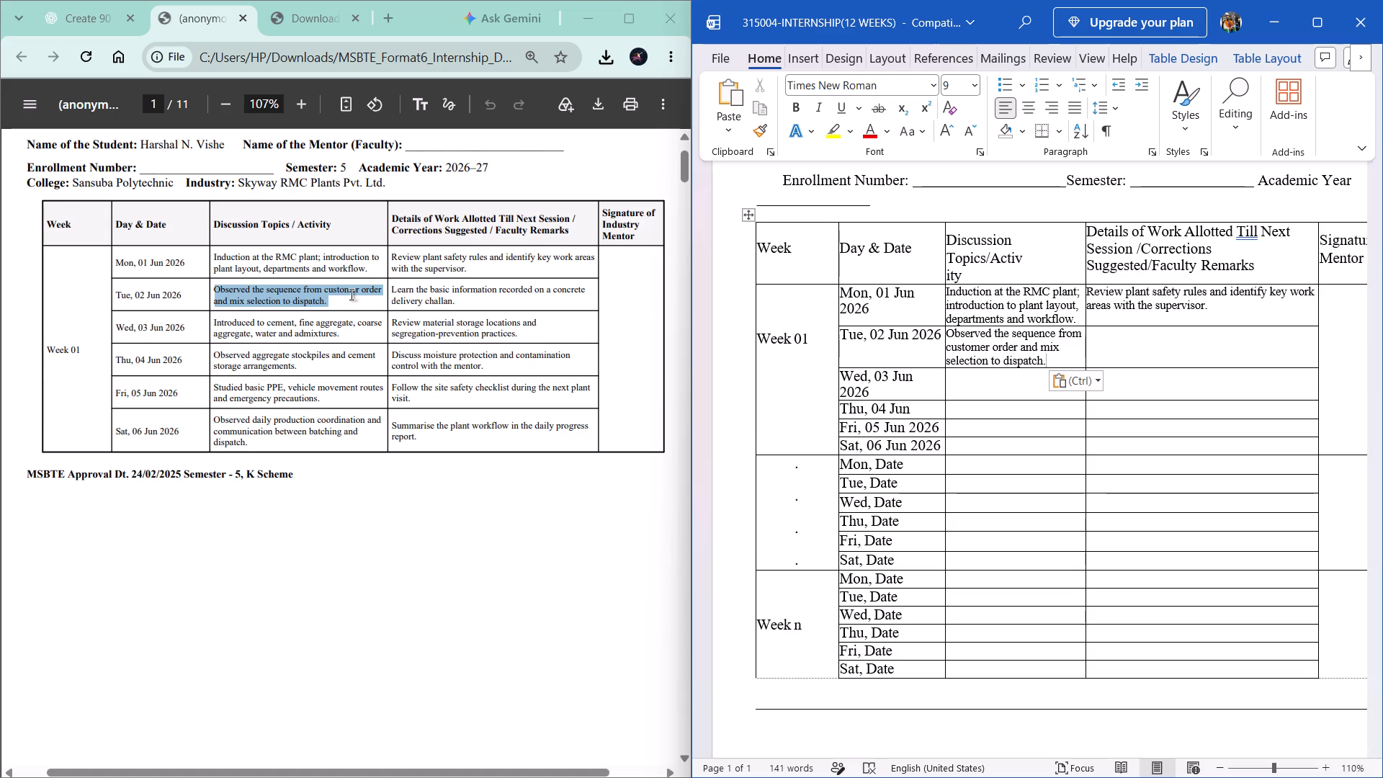
Copy Tuesday 02 Jun's work details, "Learn the basic information recorded on a concrete delivery challan.", from the PDF into its Word cell.
{"action": "left_click_drag", "start_coordinate": [390, 287], "coordinate": [463, 298]}
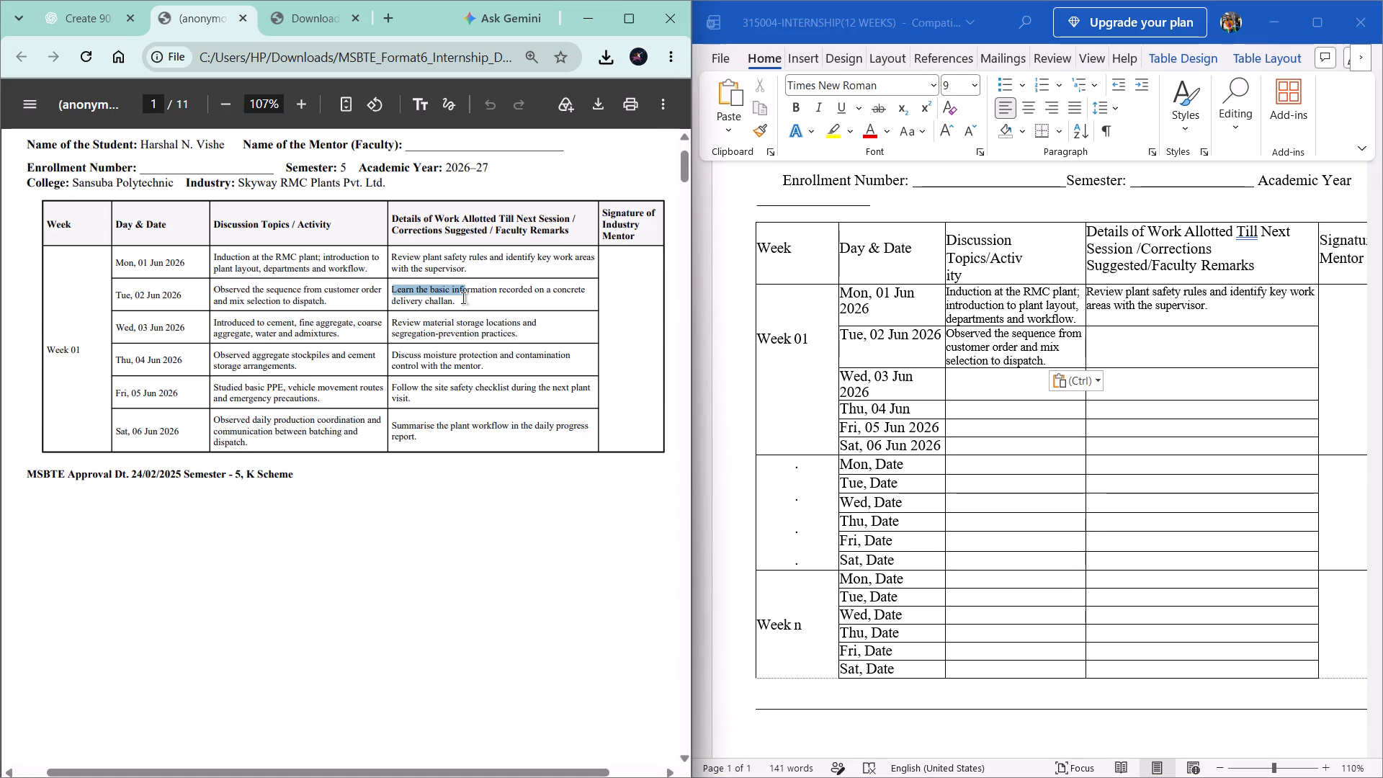
{"action": "left_click_drag", "start_coordinate": [463, 298], "coordinate": [461, 302]}
{"action": "key", "text": "ctrl+c"}
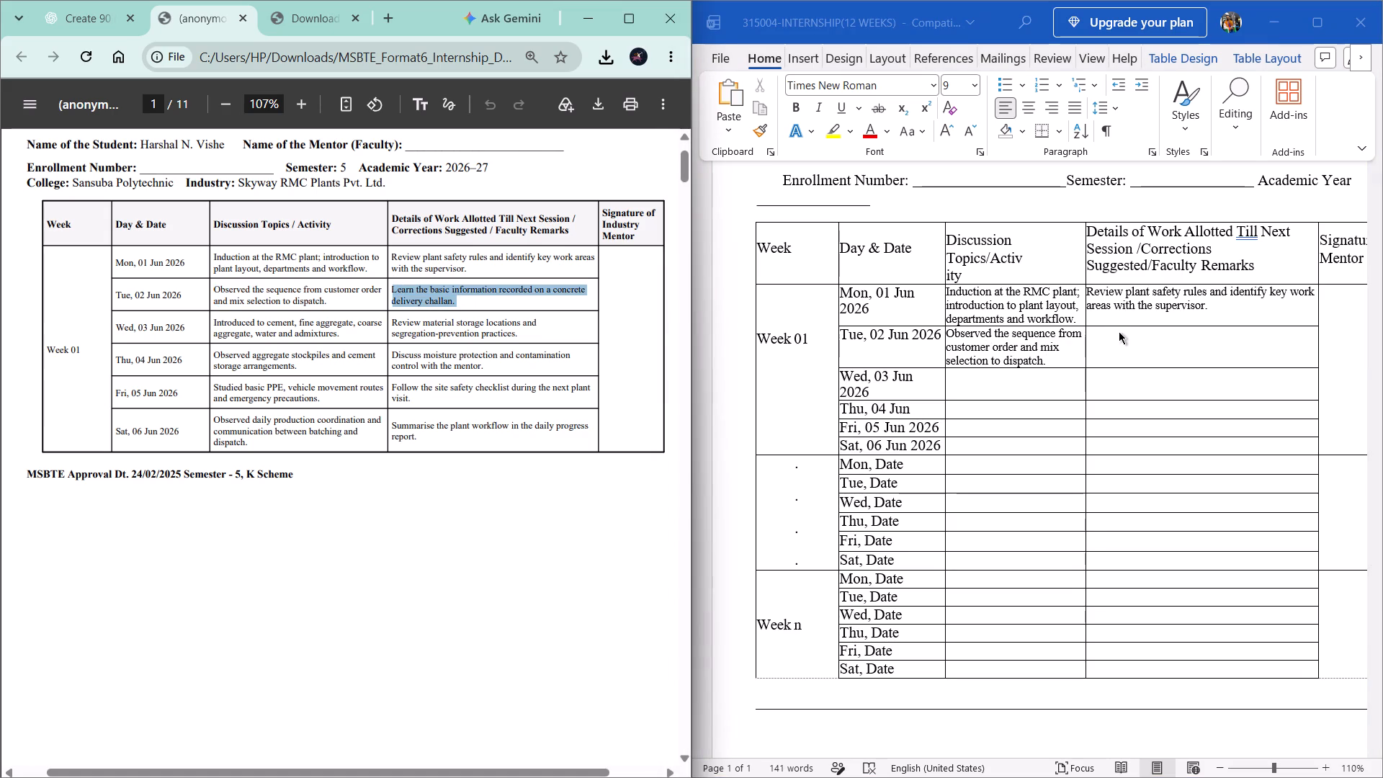
{"action": "left_click", "coordinate": [1119, 338]}
{"action": "left_click", "coordinate": [1119, 338]}
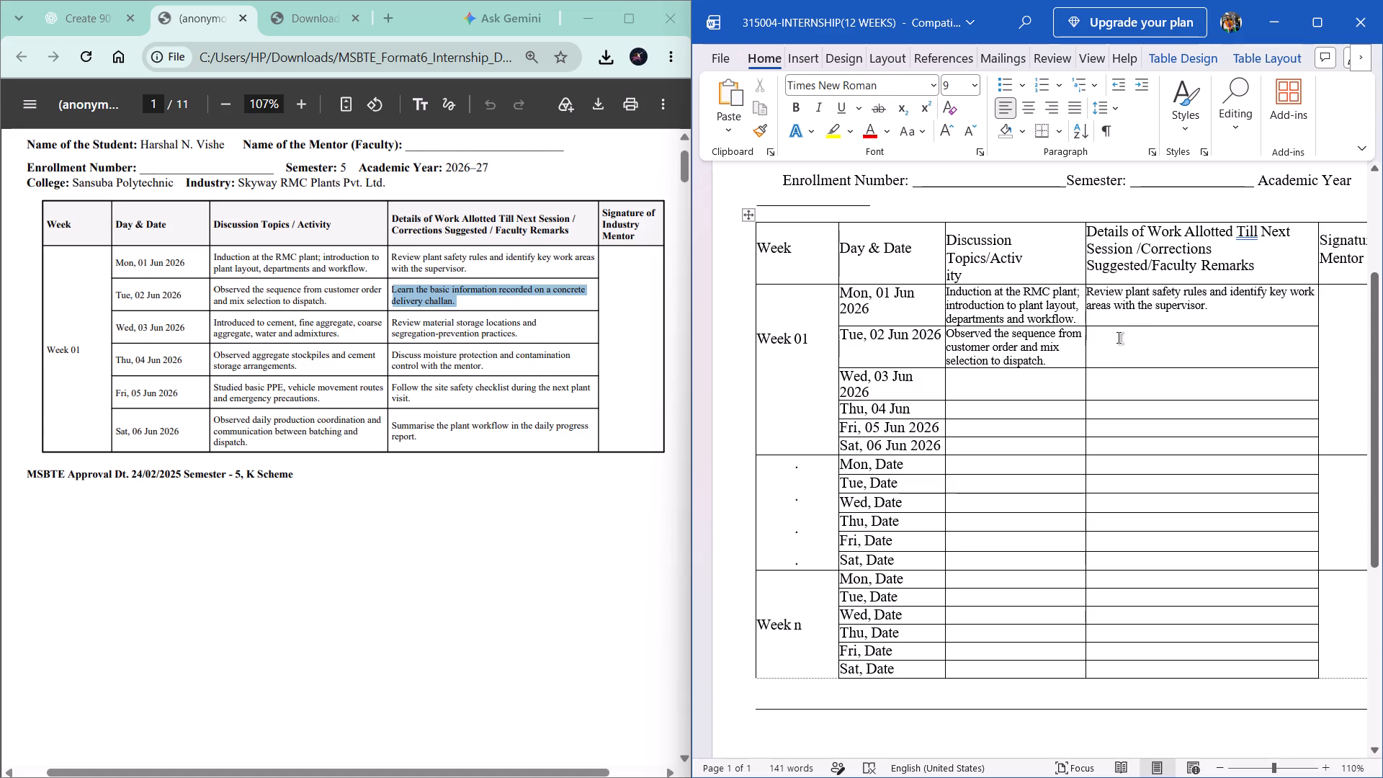
{"action": "key", "text": "ctrl+v"}
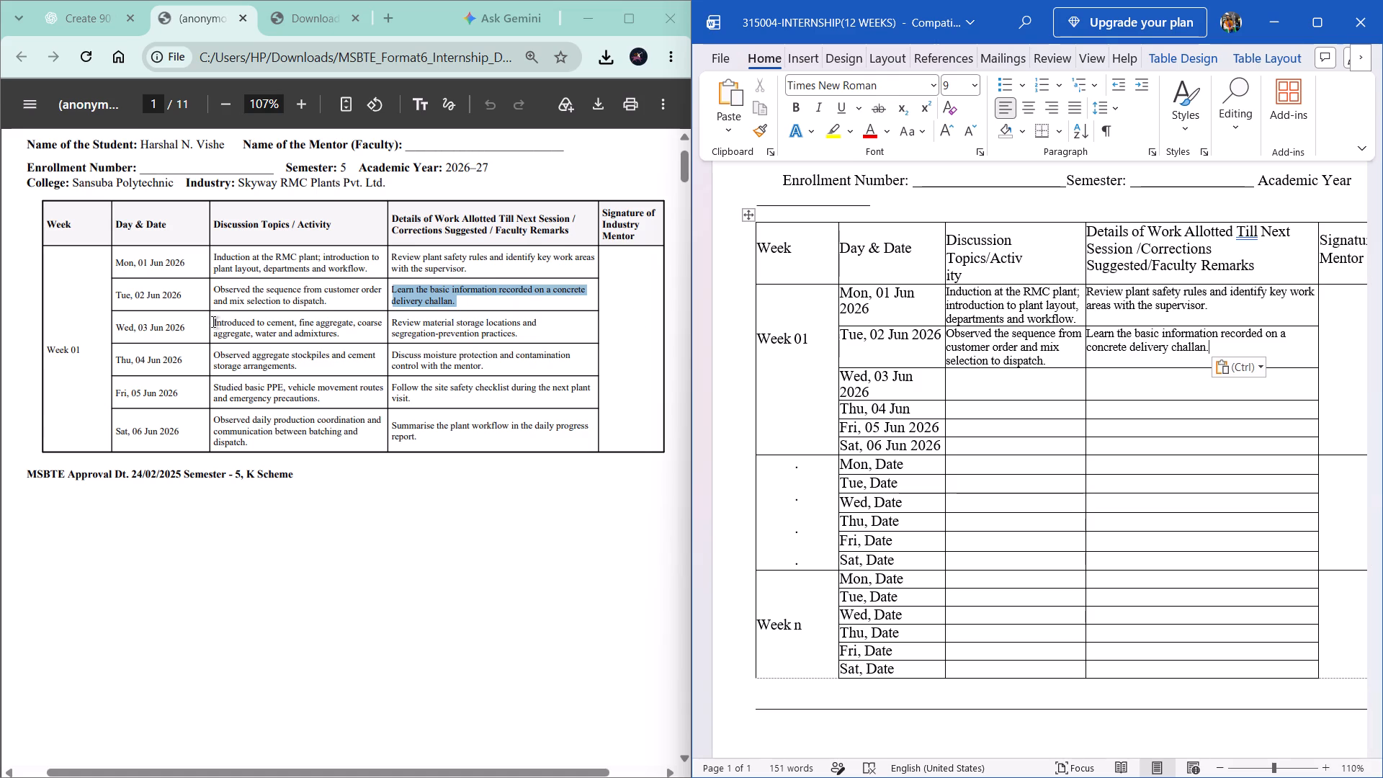
Copy Wednesday 03 Jun's discussion topic, "Introduced to cement, fine aggregate, coarse aggregate, water and admixtures.", from the PDF into its Word cell.
{"action": "left_click_drag", "start_coordinate": [215, 322], "coordinate": [340, 343]}
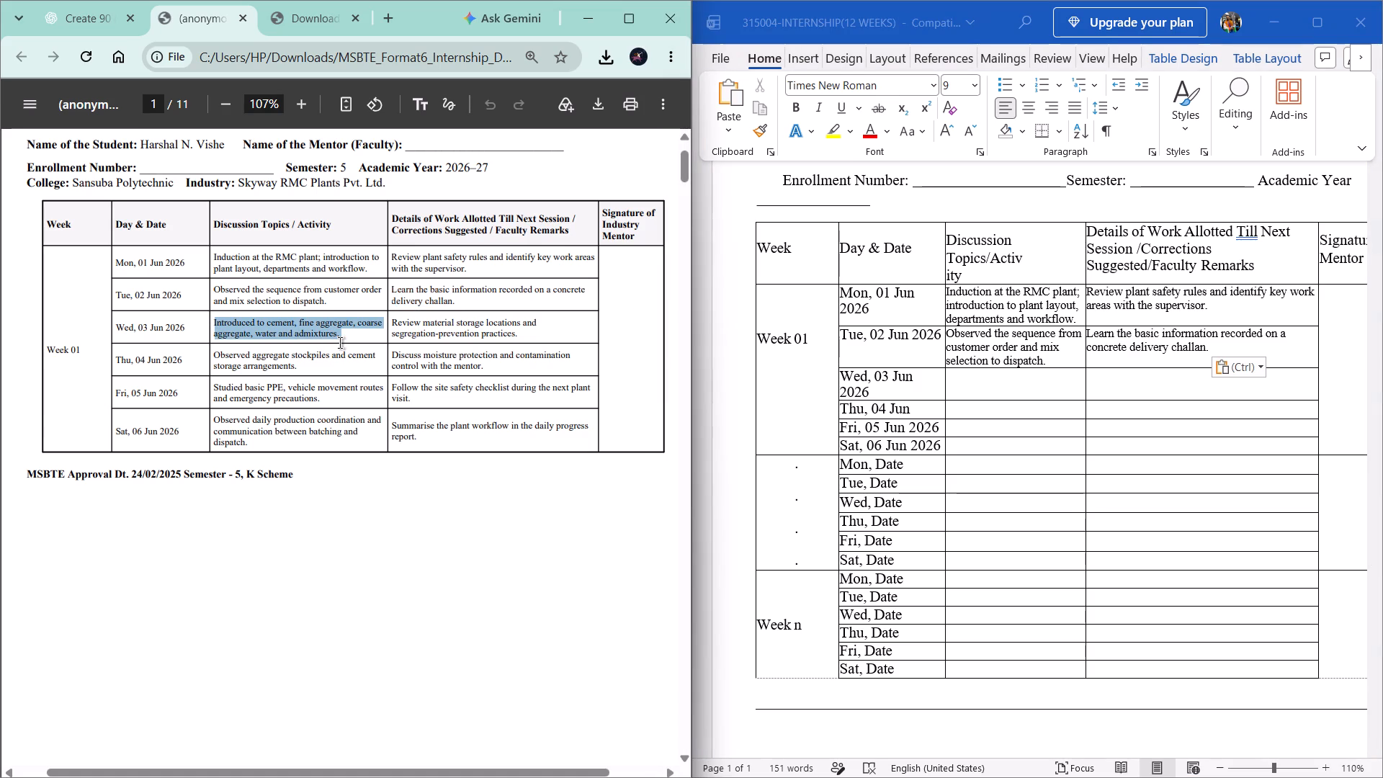
{"action": "key", "text": "ctrl+c"}
{"action": "left_click", "coordinate": [951, 377]}
{"action": "left_click", "coordinate": [951, 377]}
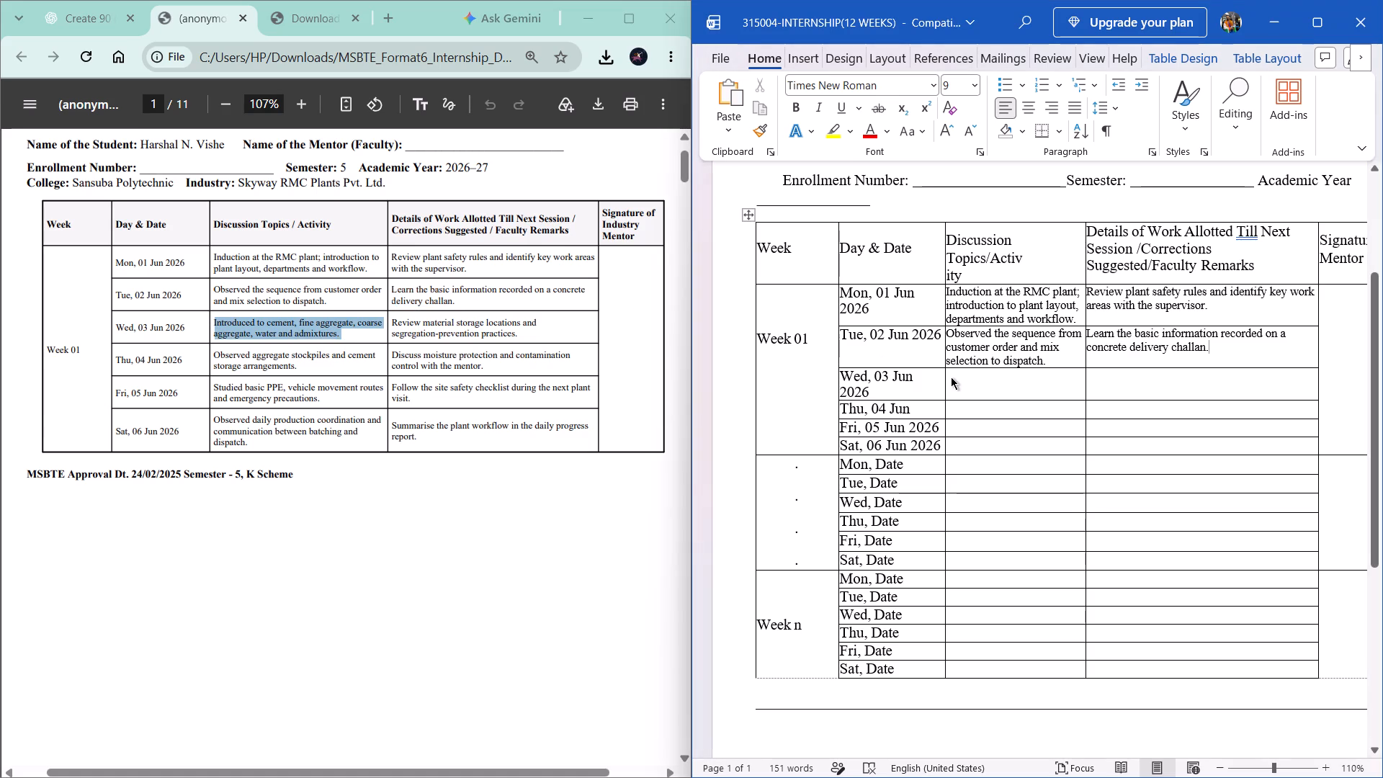
{"action": "key", "text": "ctrl+v"}
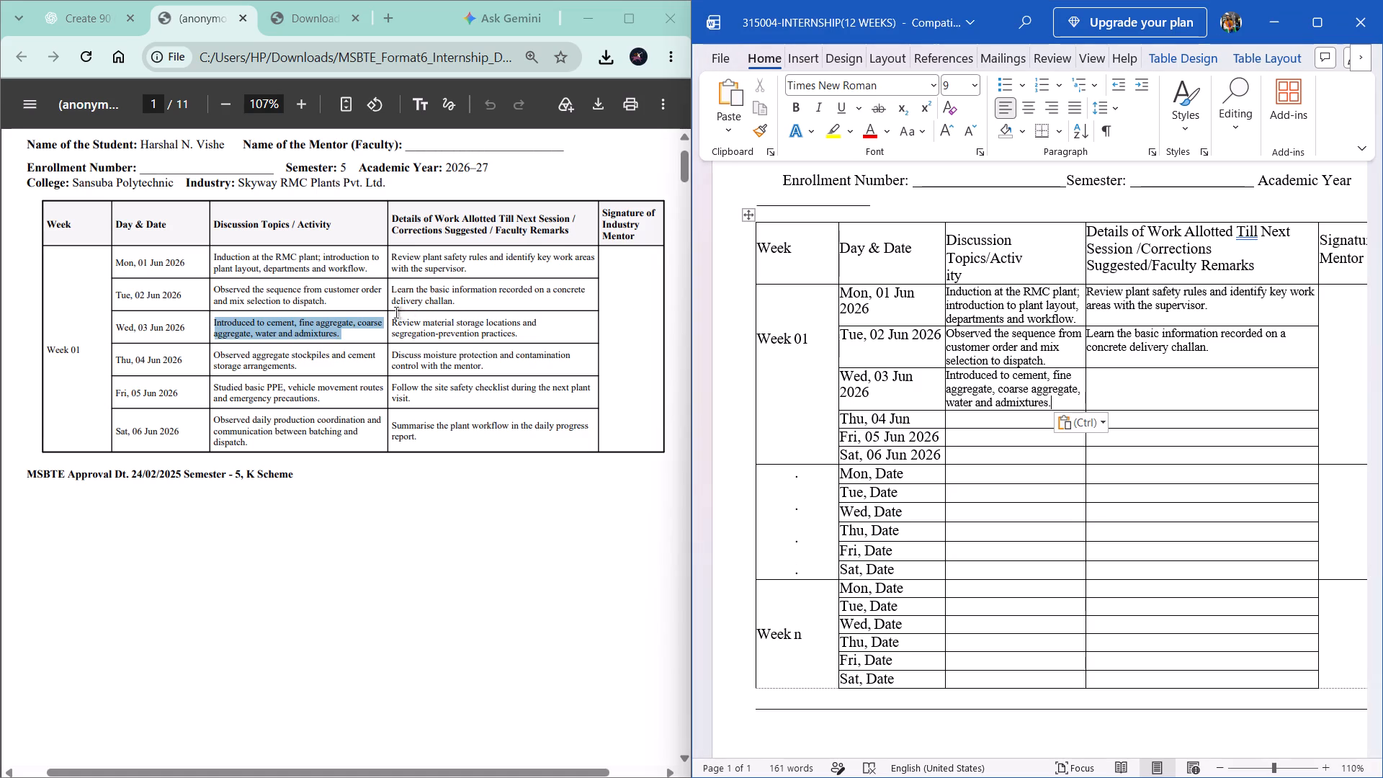
Copy Wednesday 03 Jun's work details, "Review material storage locations and segregation-prevention practices.", from the PDF into its Word cell.
{"action": "left_click_drag", "start_coordinate": [390, 321], "coordinate": [517, 343]}
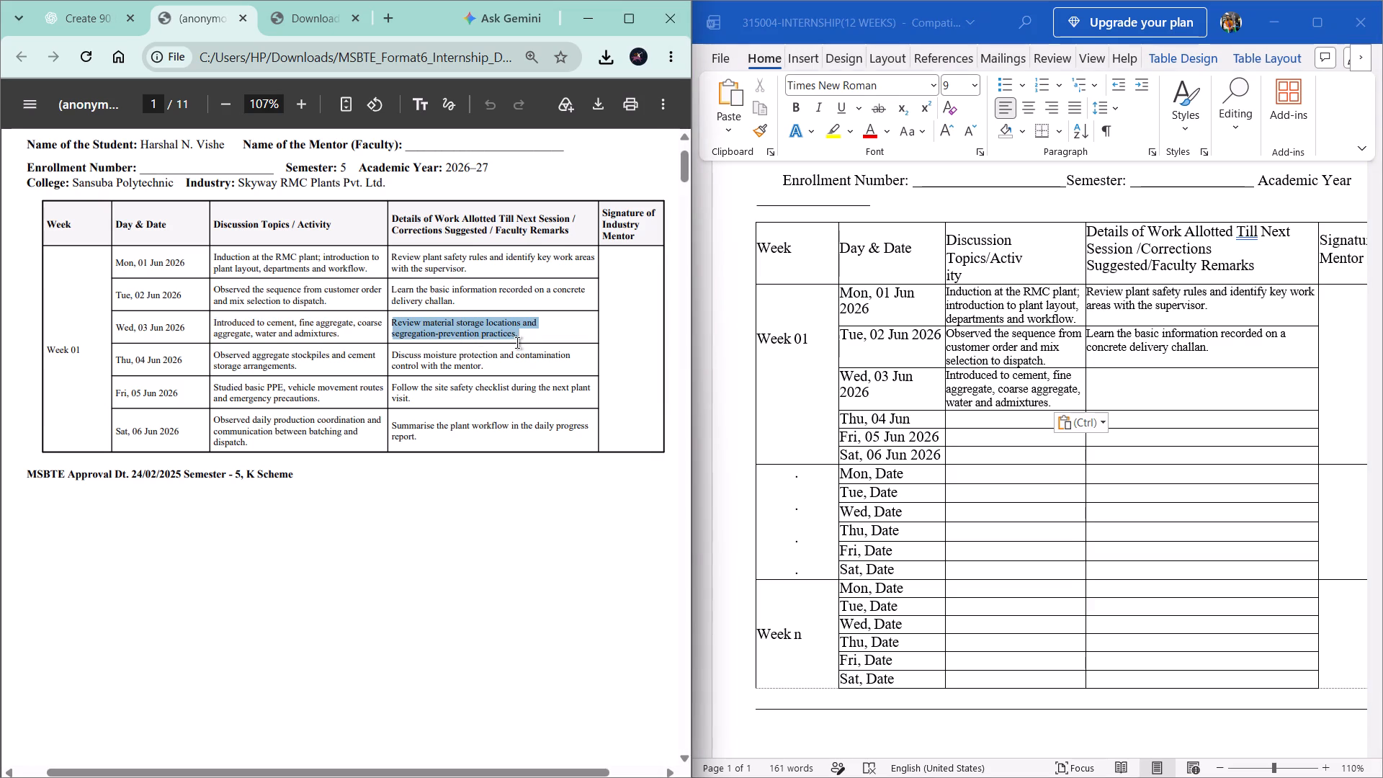
{"action": "key", "text": "ctrl+c"}
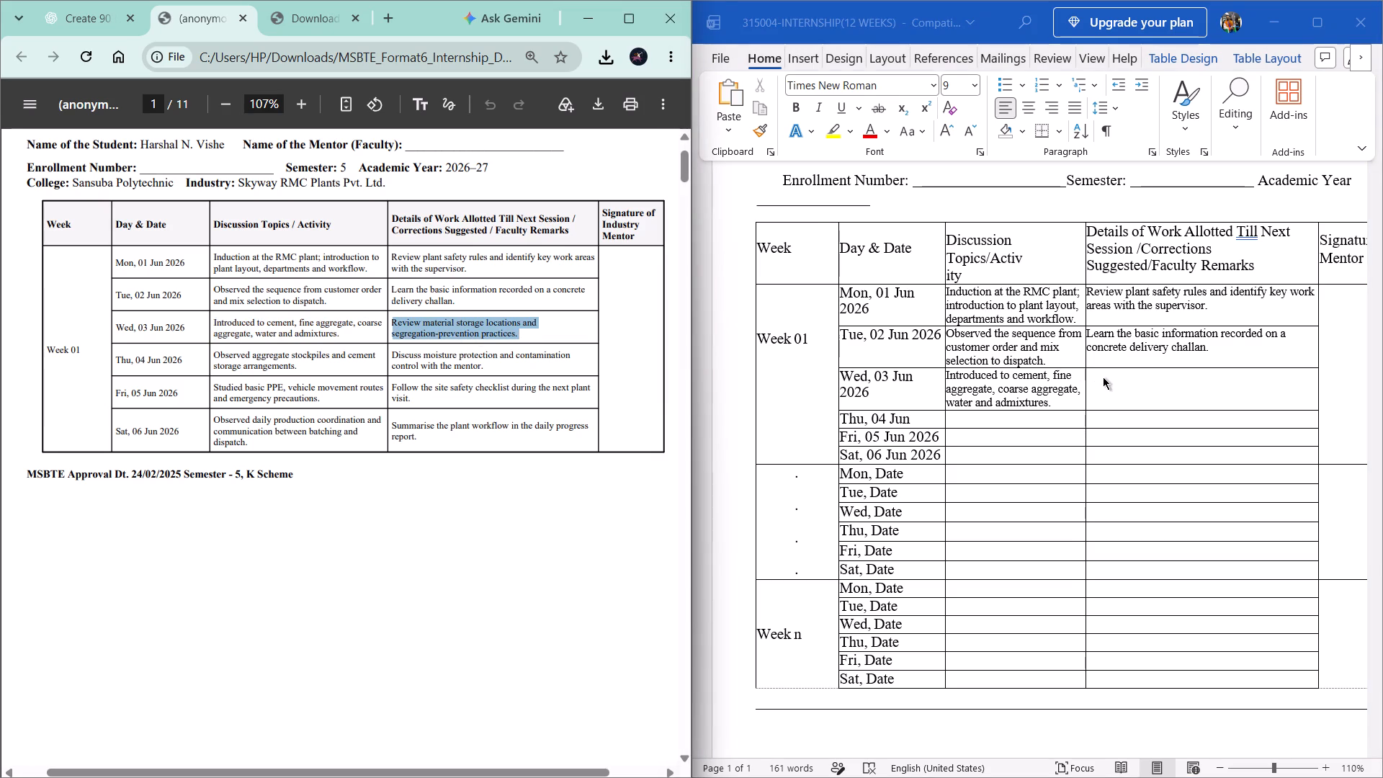
{"action": "left_click", "coordinate": [1103, 377]}
{"action": "left_click", "coordinate": [1103, 377]}
{"action": "key", "text": "ctrl+v"}
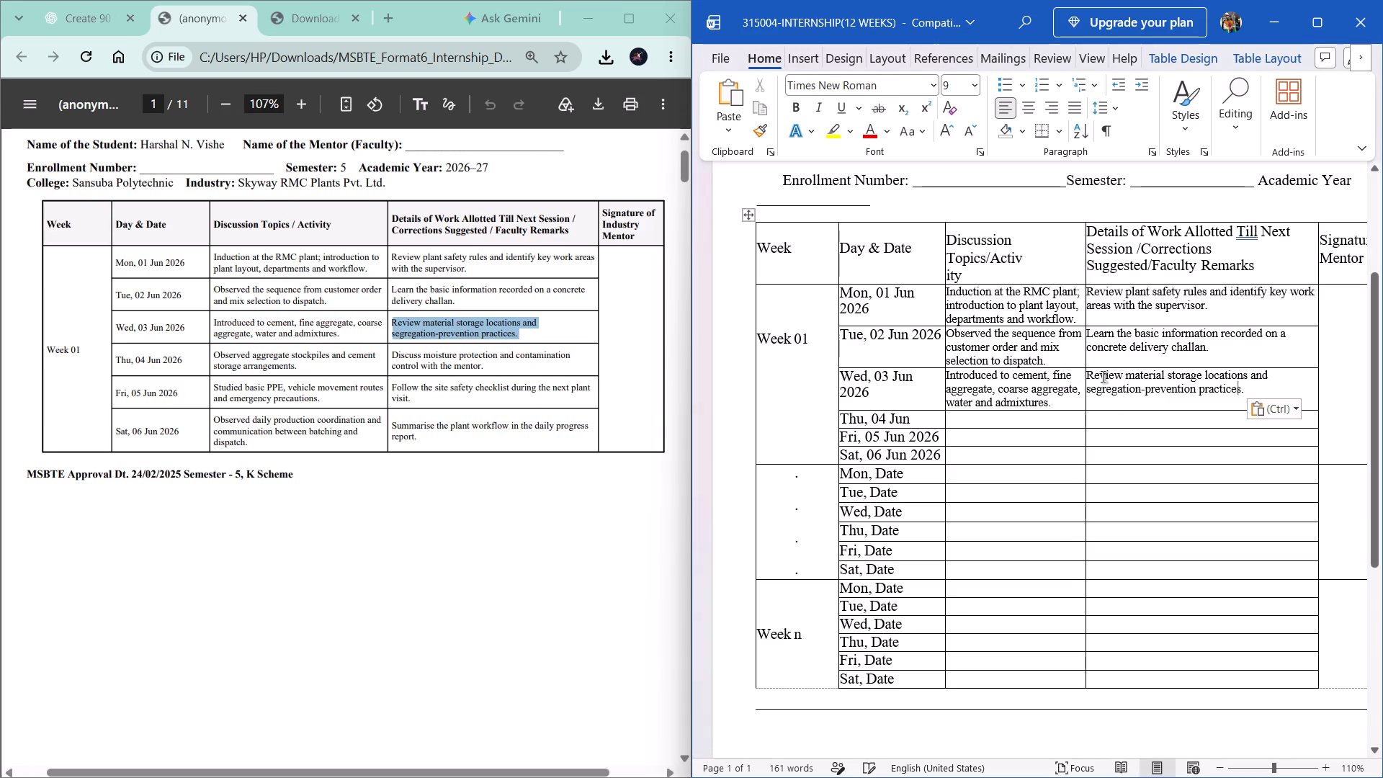
Copy Thursday 04 Jun's discussion topic, "Observed aggregate stockpiles and cement storage arrangements.", from the PDF into its Word cell.
{"action": "left_click_drag", "start_coordinate": [210, 355], "coordinate": [292, 375]}
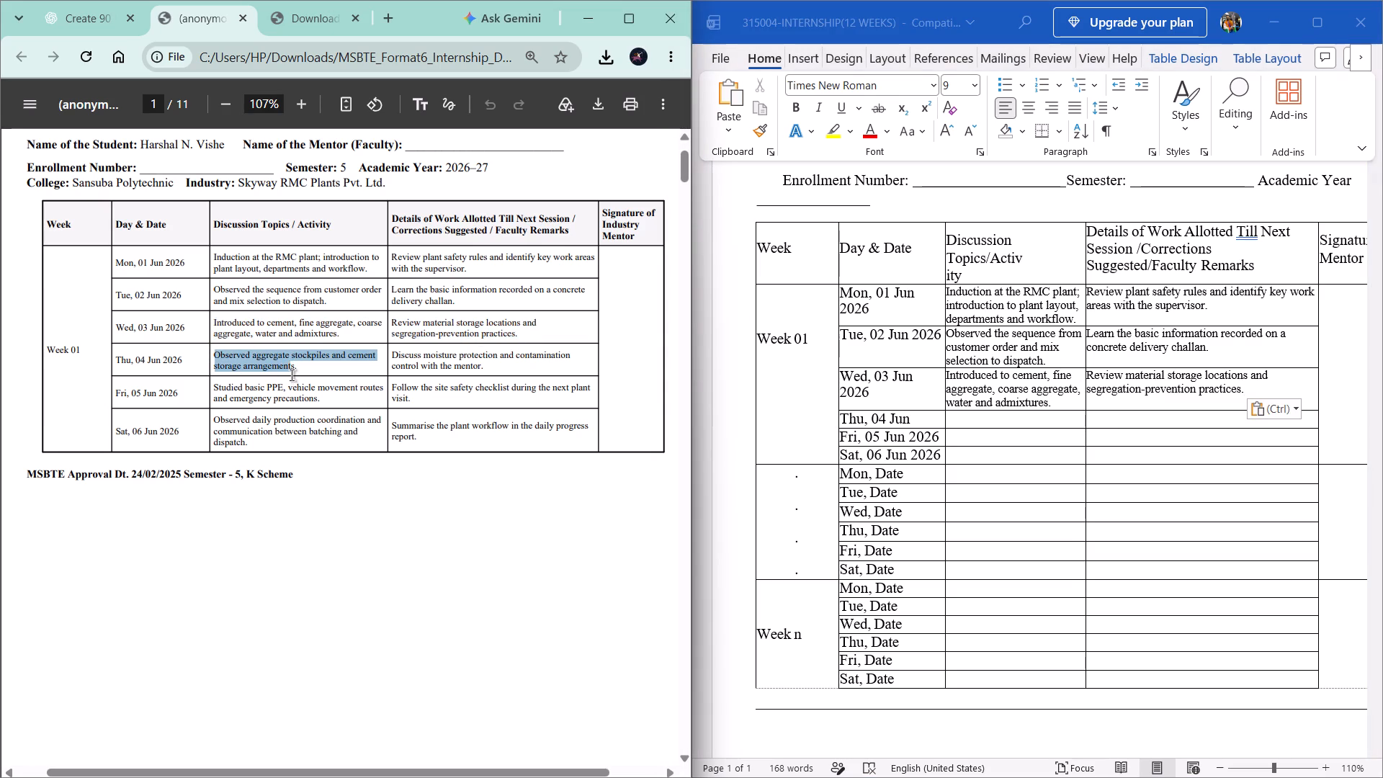
{"action": "left_click_drag", "start_coordinate": [292, 375], "coordinate": [299, 375]}
{"action": "key", "text": "ctrl+c"}
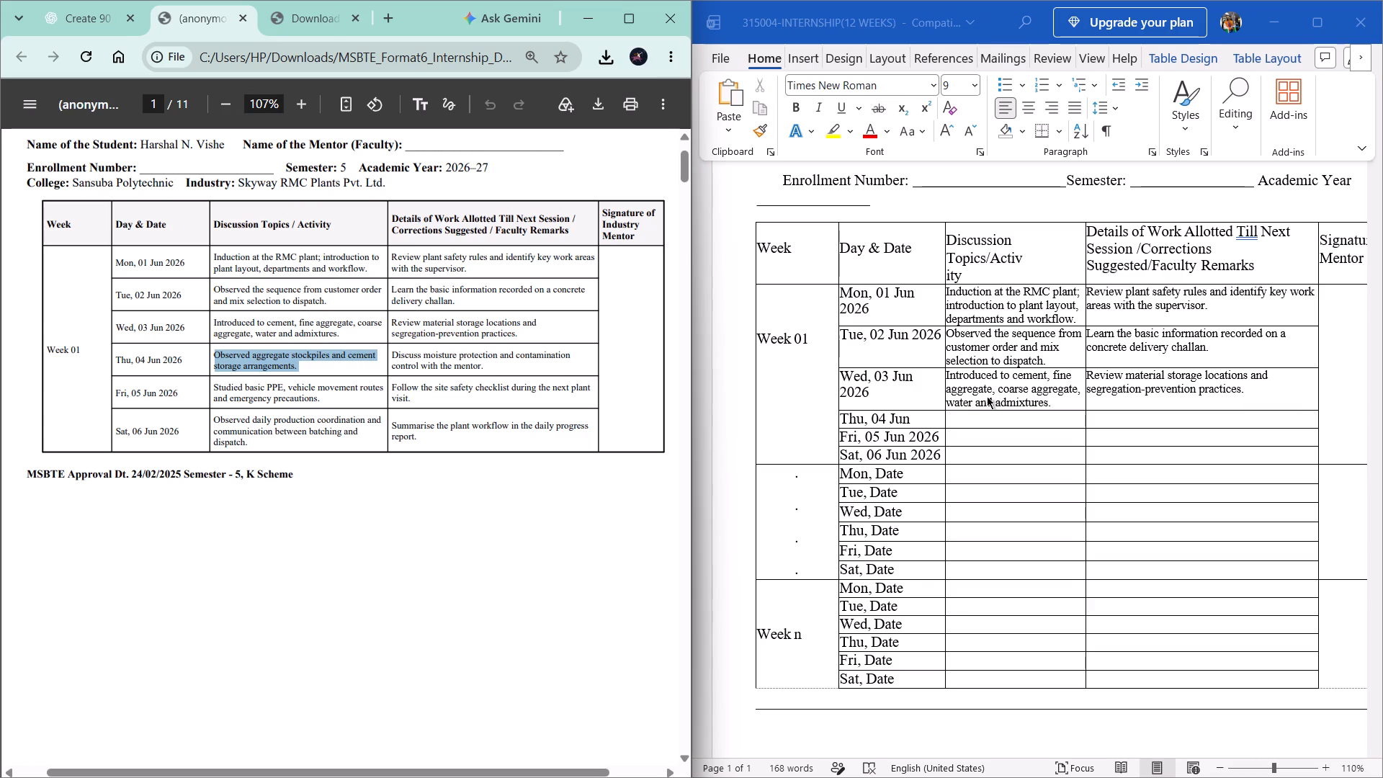
{"action": "left_click", "coordinate": [973, 419]}
{"action": "left_click", "coordinate": [973, 419]}
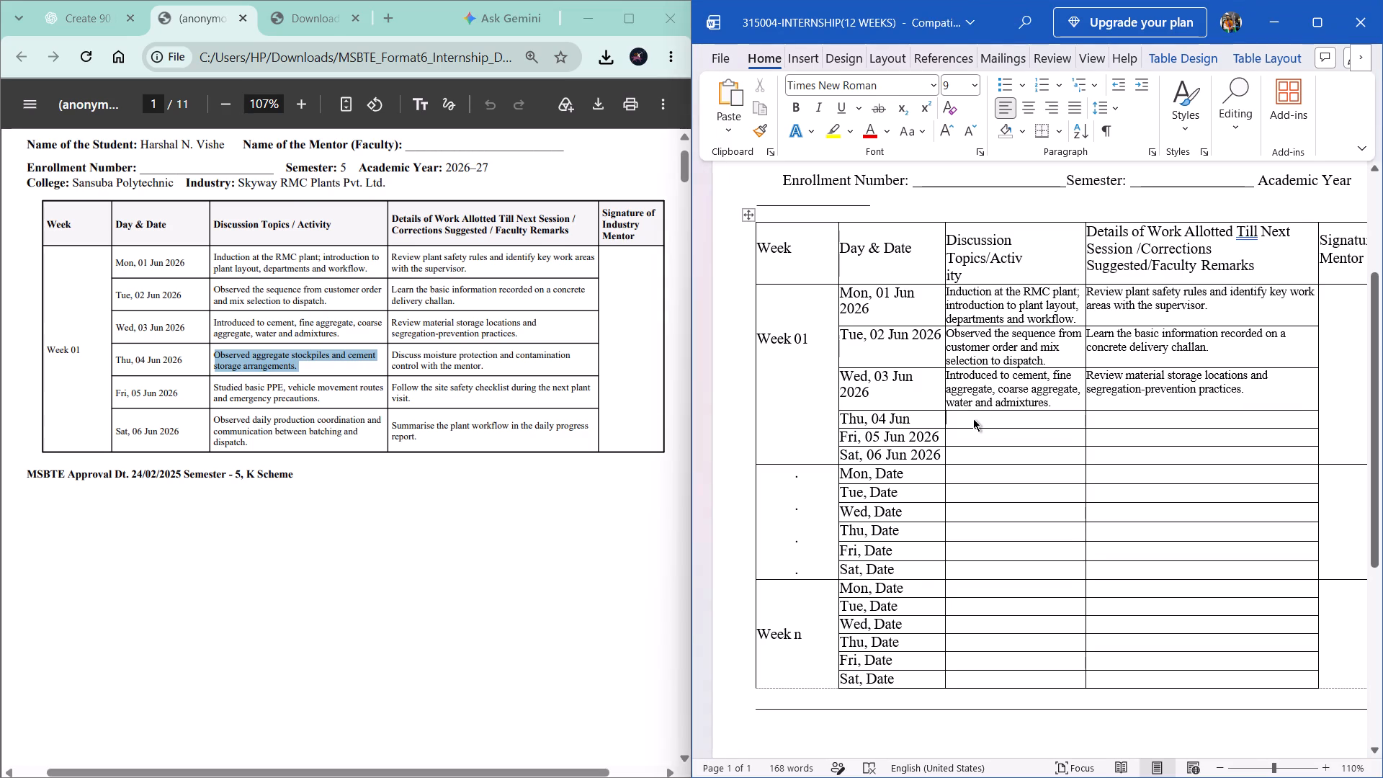
{"action": "key", "text": "ctrl+v"}
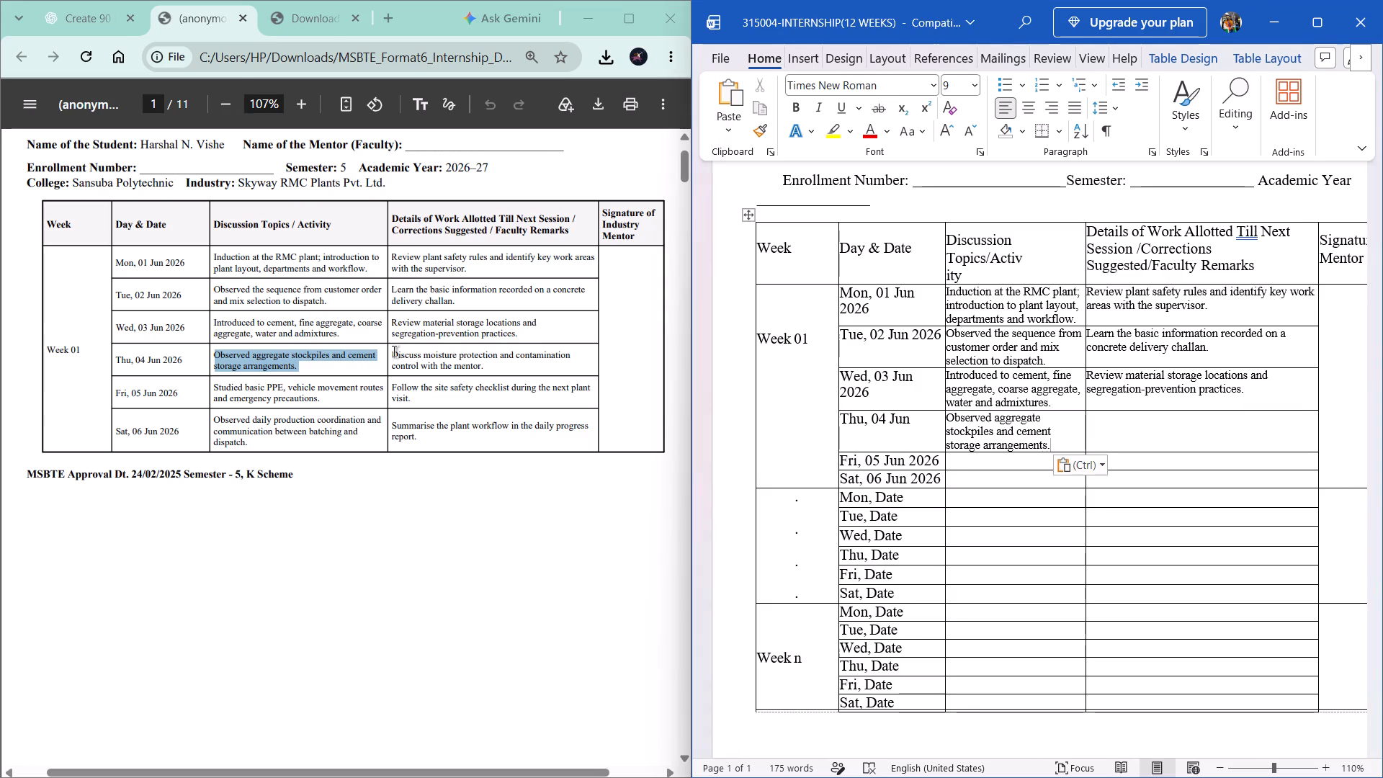
Copy Thursday 04 Jun's work details, "Discuss moisture protection and contamination control with the mentor", from the PDF into its Word cell.
{"action": "left_click_drag", "start_coordinate": [390, 354], "coordinate": [484, 365]}
{"action": "key", "text": "ctrl+c"}
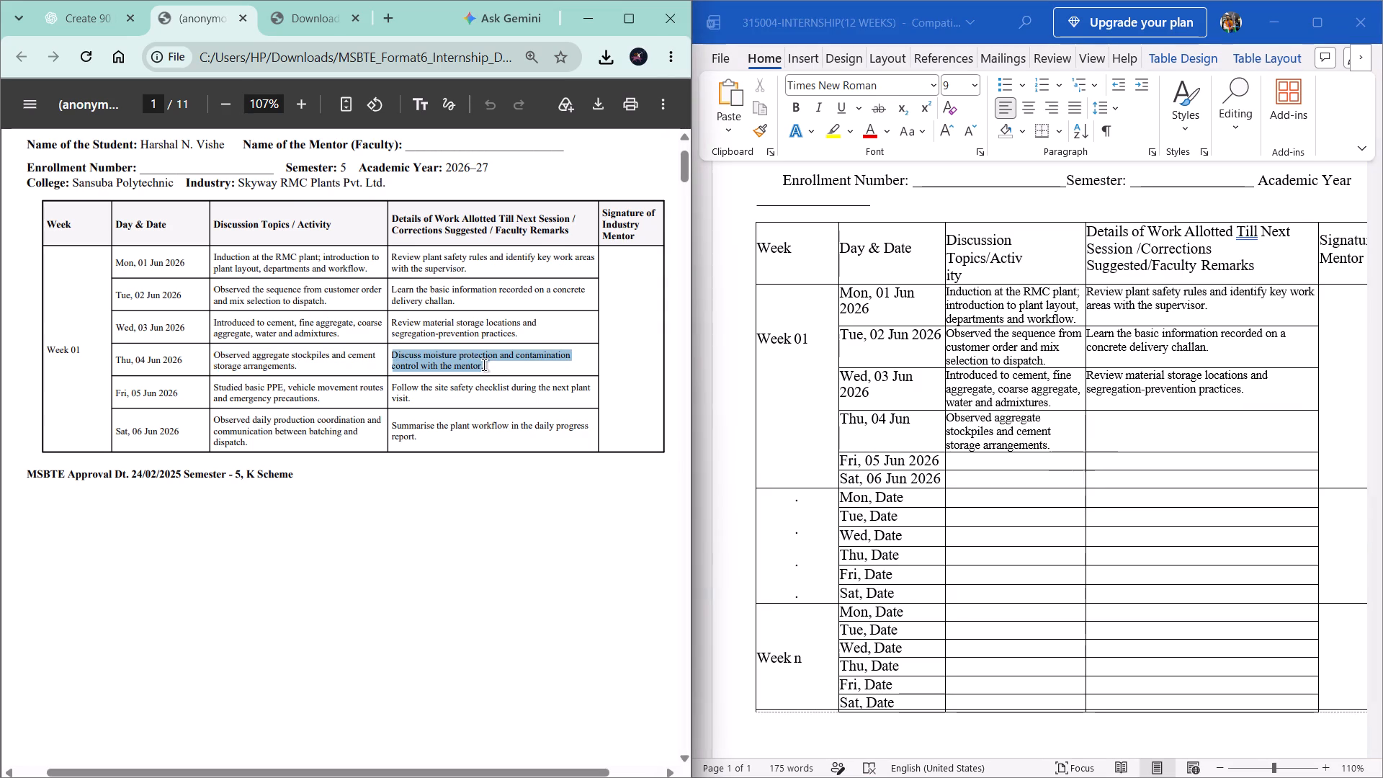
{"action": "left_click", "coordinate": [1113, 421]}
{"action": "left_click", "coordinate": [1113, 421]}
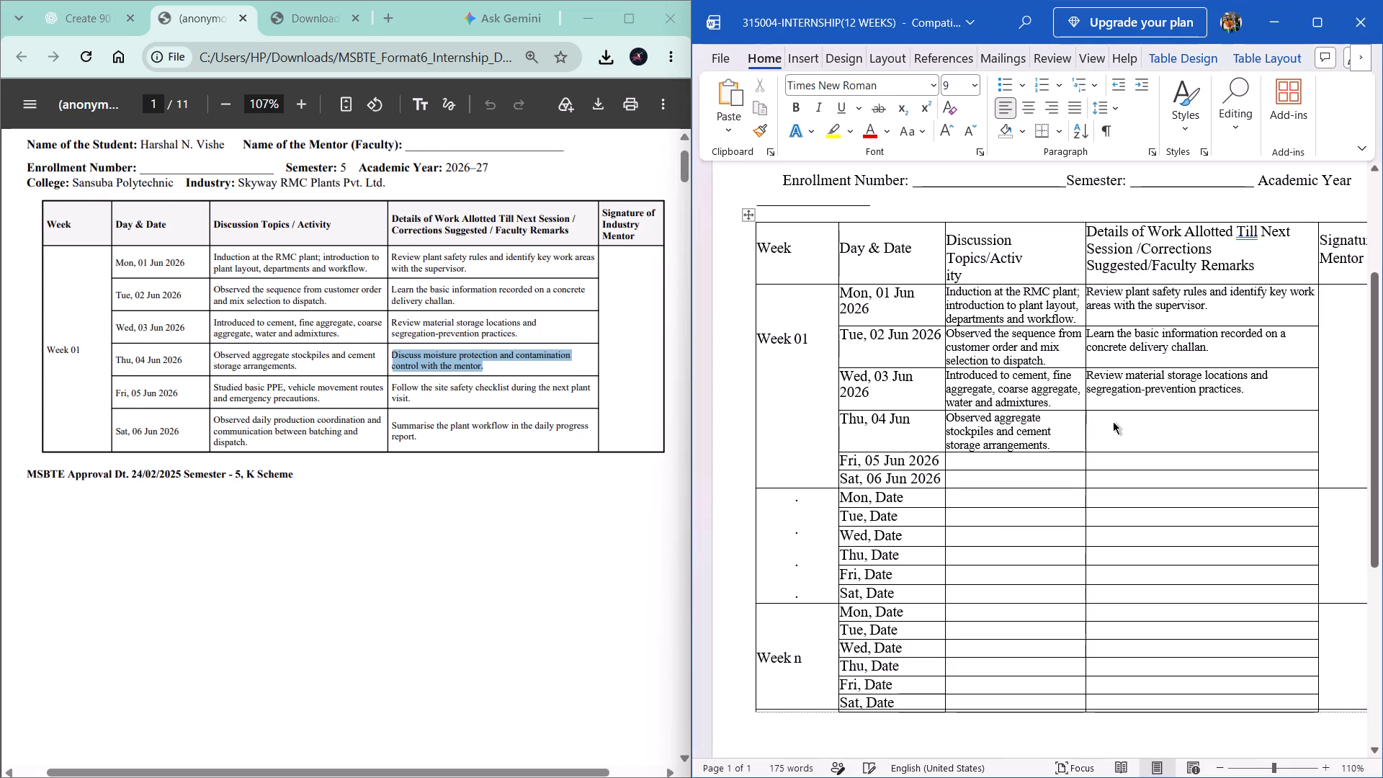
{"action": "key", "text": "ctrl+v"}
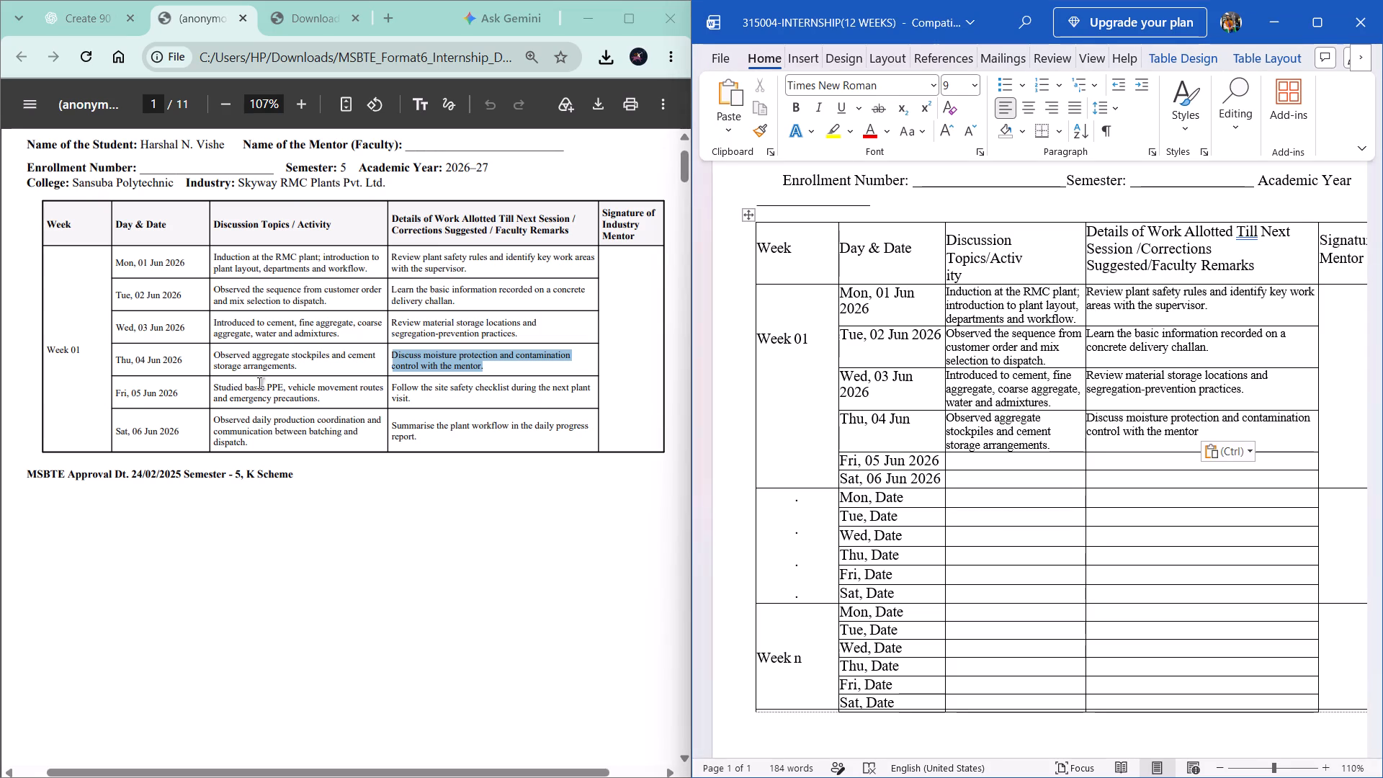
Copy Friday 05 Jun's discussion topic, "Studied basic PPE, vehicle movement routes and emergency precautions.", from the PDF into its Word cell.
{"action": "left_click_drag", "start_coordinate": [212, 388], "coordinate": [307, 401]}
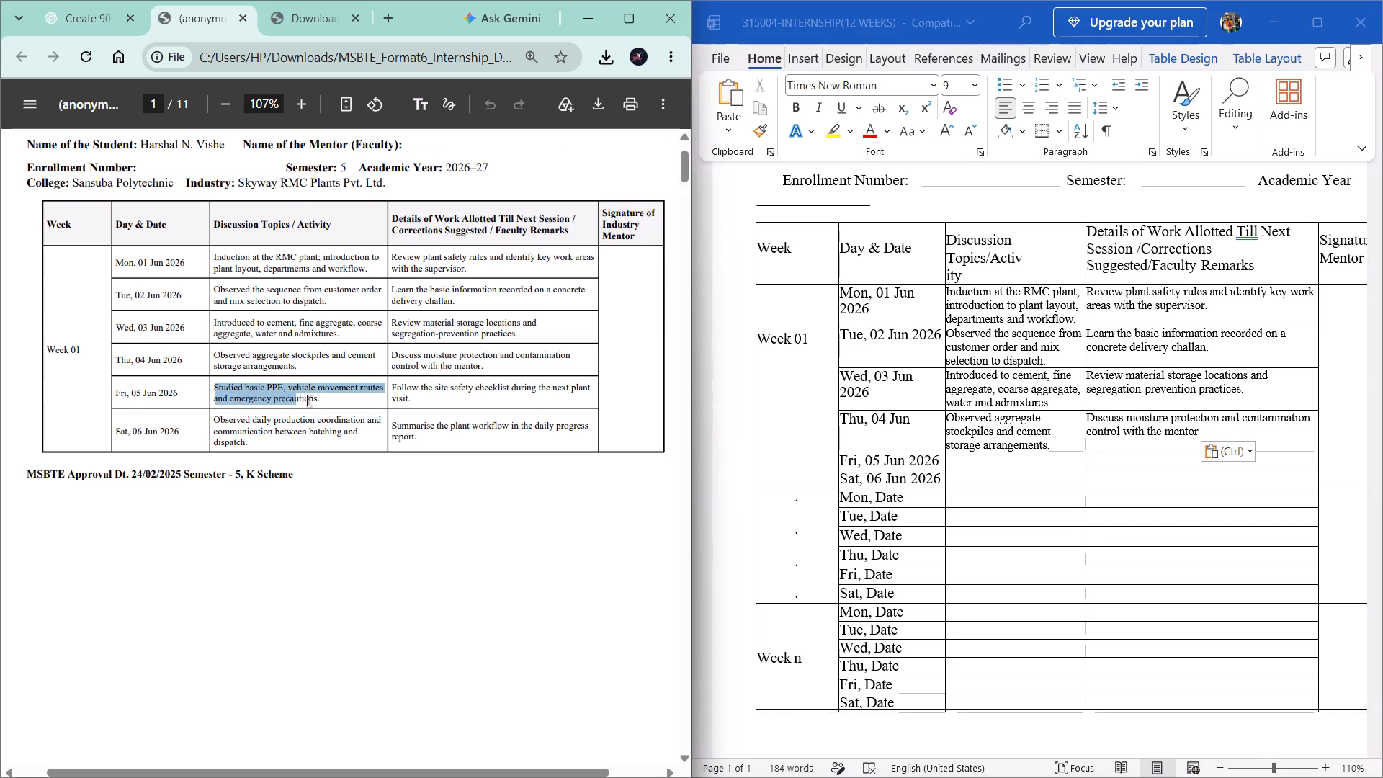
{"action": "left_click_drag", "start_coordinate": [307, 401], "coordinate": [326, 401]}
{"action": "key", "text": "ctrl+c"}
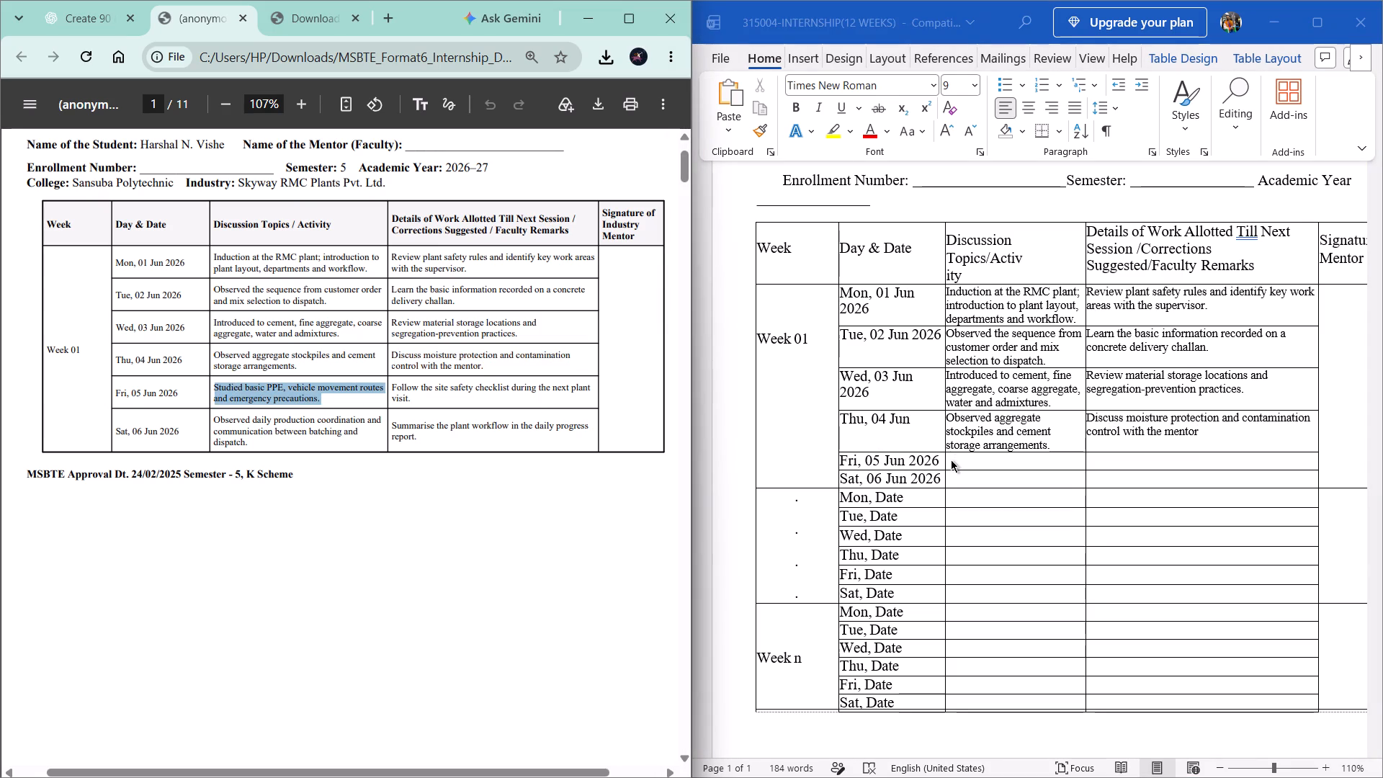
{"action": "left_click", "coordinate": [951, 460]}
{"action": "left_click", "coordinate": [951, 460]}
{"action": "key", "text": "ctrl+v"}
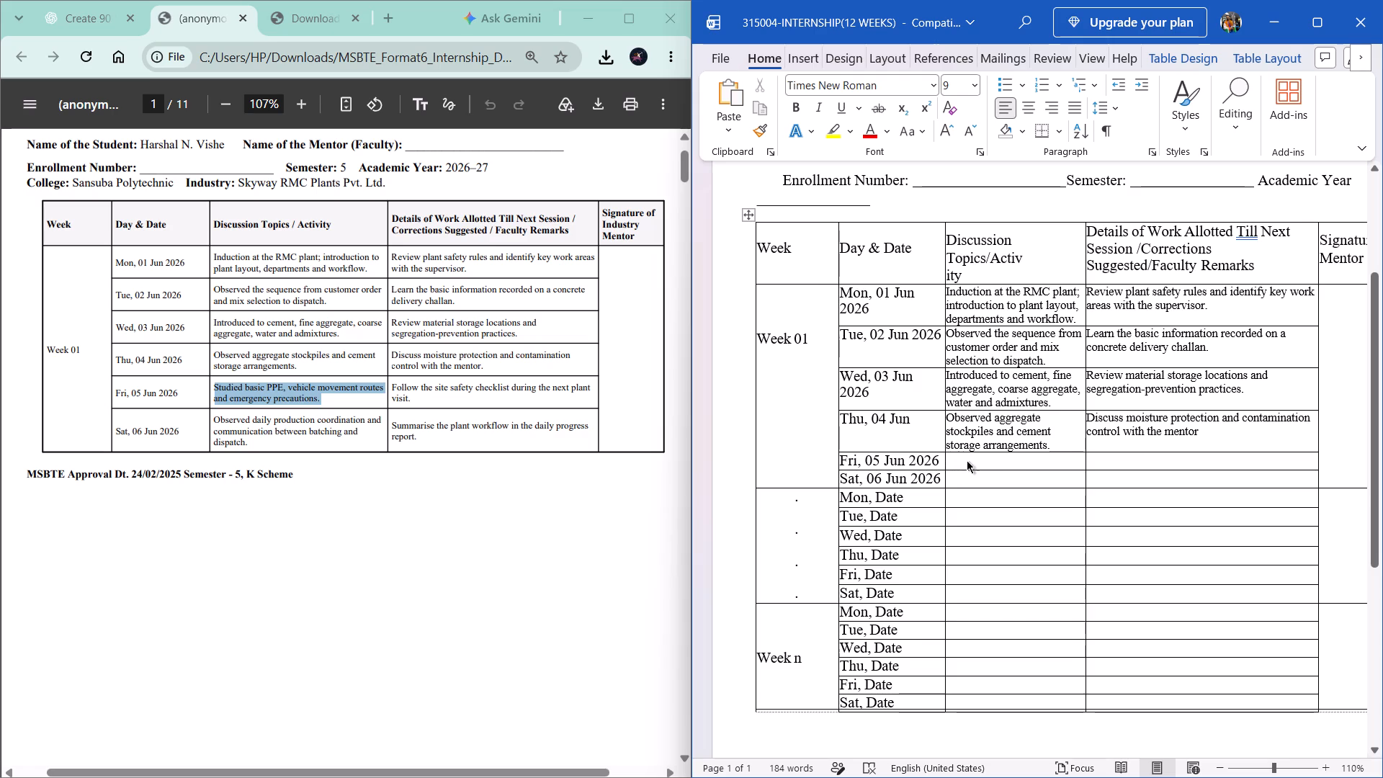
Copy Friday 05 Jun's work details, "Follow the site safety checklist during the next plant visit.", from the PDF into its Word cell.
{"action": "left_click_drag", "start_coordinate": [391, 388], "coordinate": [409, 393]}
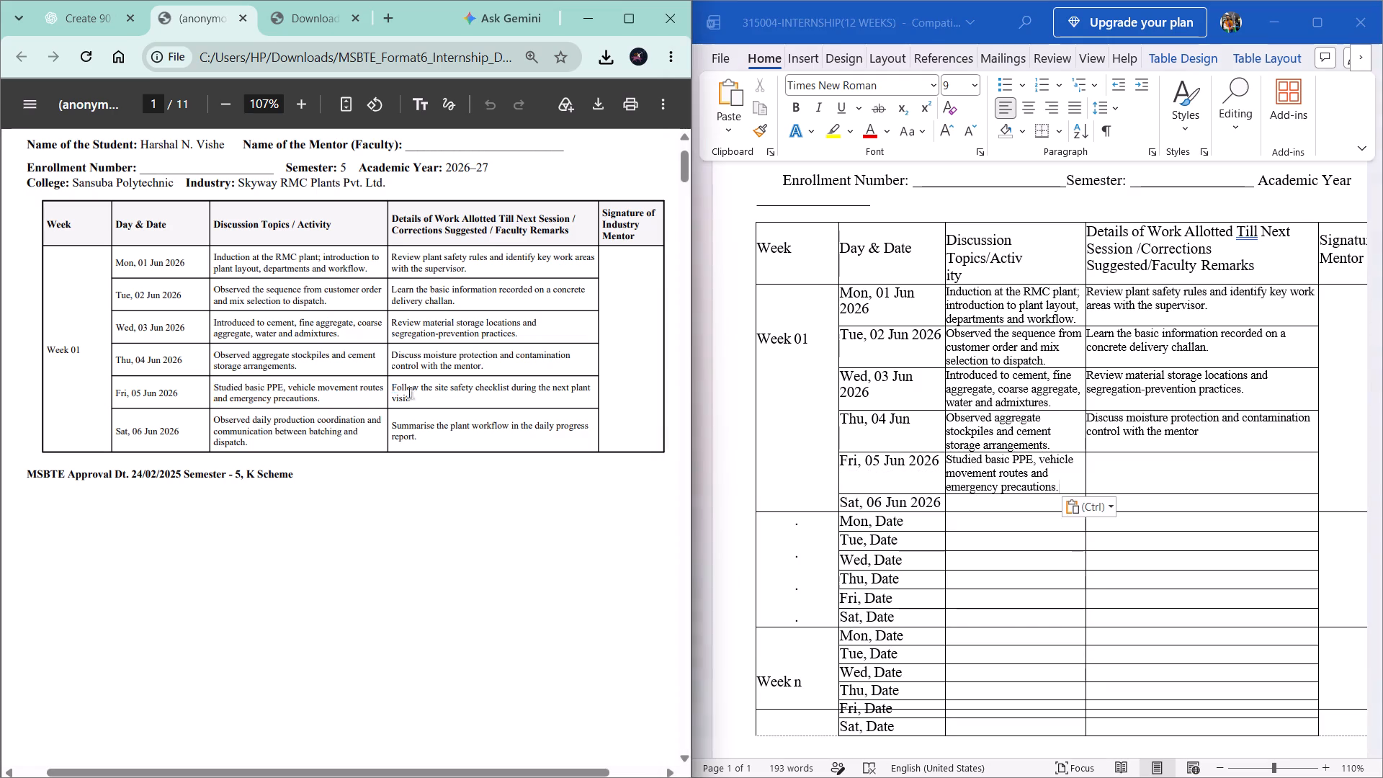
{"action": "left_click_drag", "start_coordinate": [409, 393], "coordinate": [421, 403]}
{"action": "key", "text": "ctrl+c"}
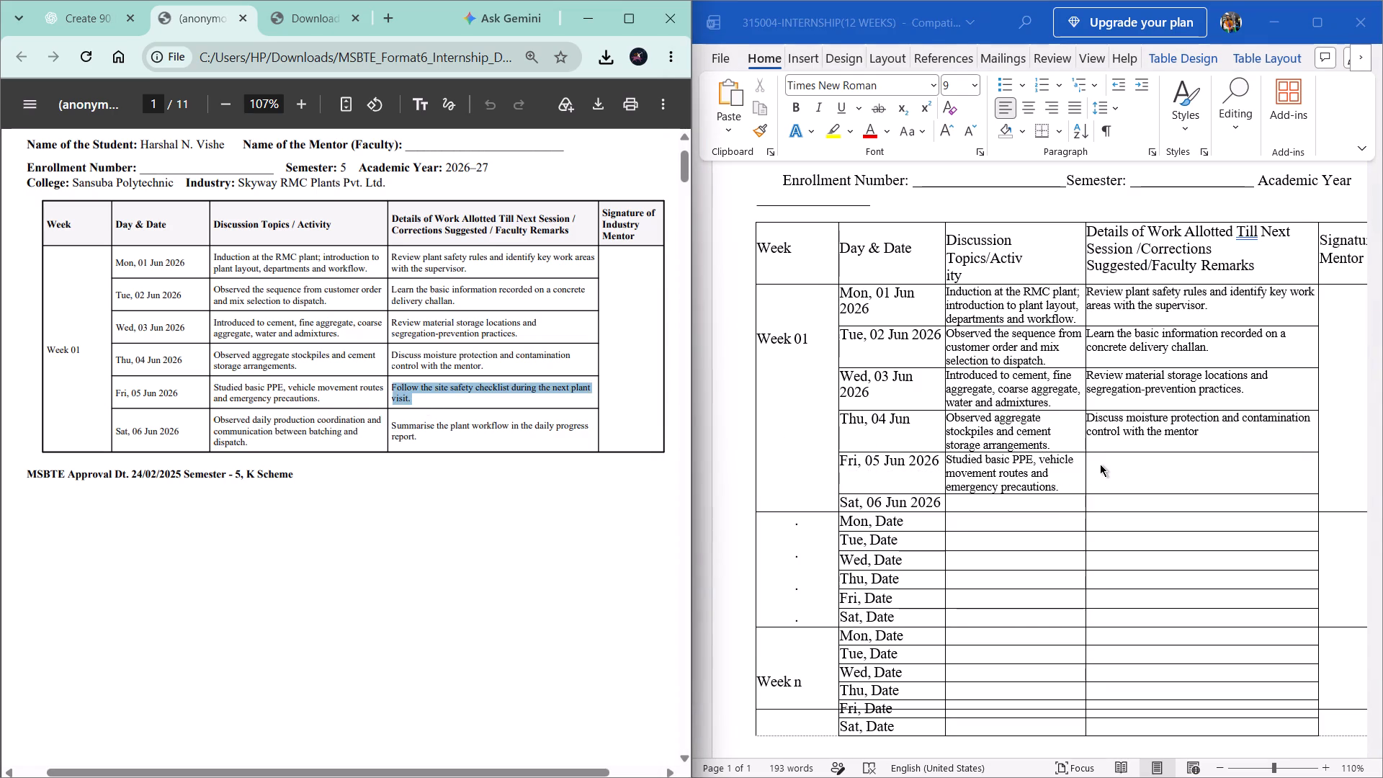
{"action": "left_click", "coordinate": [1100, 464]}
{"action": "left_click", "coordinate": [1100, 464]}
{"action": "key", "text": "ctrl+v"}
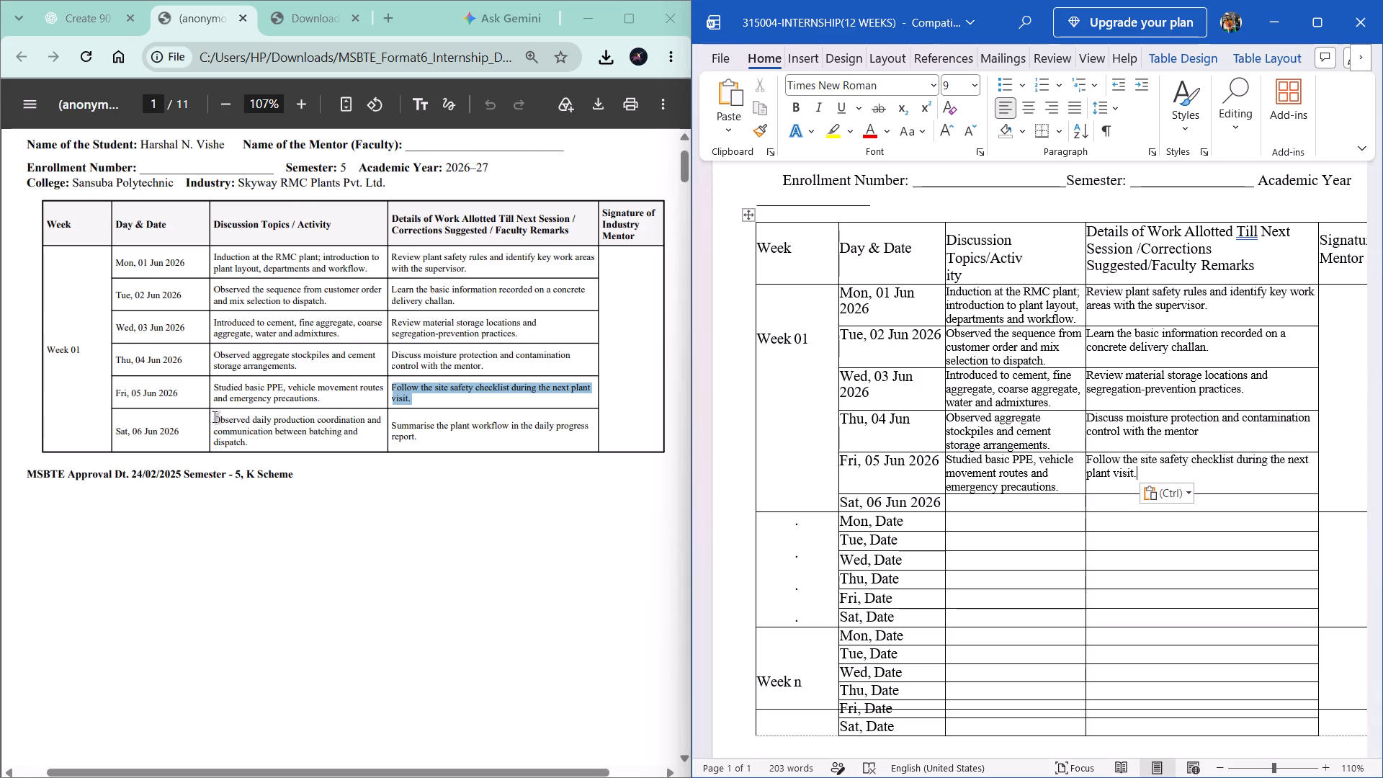
Copy Saturday 06 Jun's discussion topic, "Observed daily production coordination and communication between batching and dispatch.", from the PDF into its Word cell.
{"action": "left_click_drag", "start_coordinate": [214, 418], "coordinate": [251, 444]}
{"action": "key", "text": "ctrl+c"}
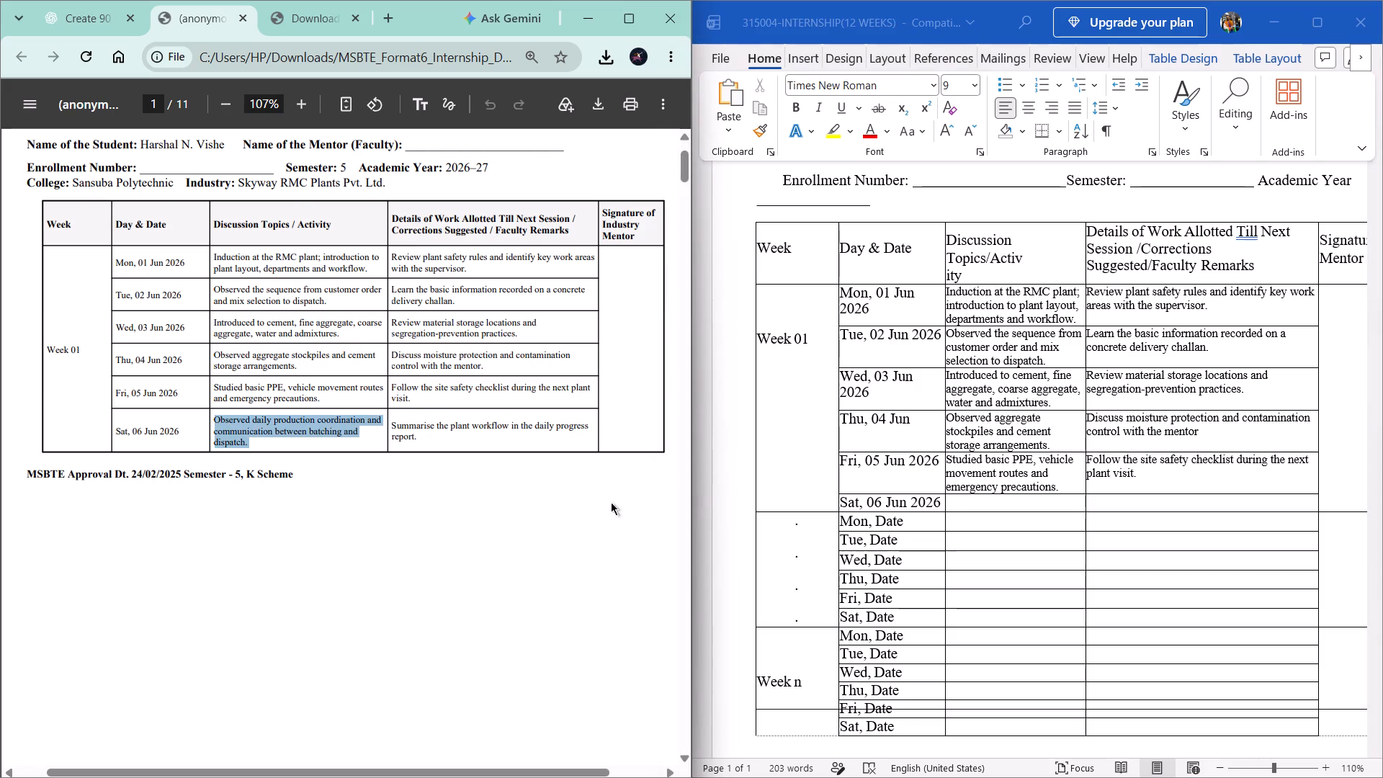
{"action": "left_click", "coordinate": [975, 498]}
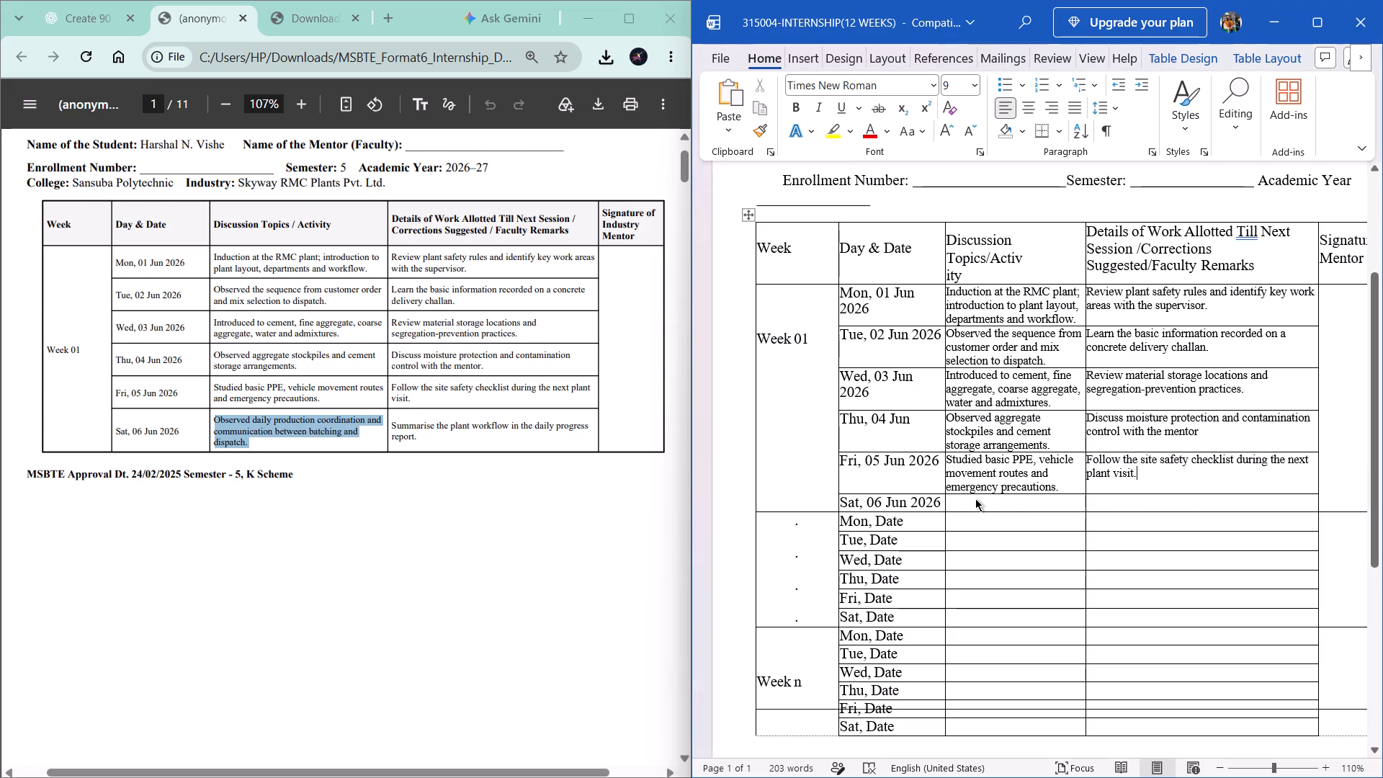
{"action": "left_click", "coordinate": [975, 498]}
{"action": "key", "text": "ctrl+v"}
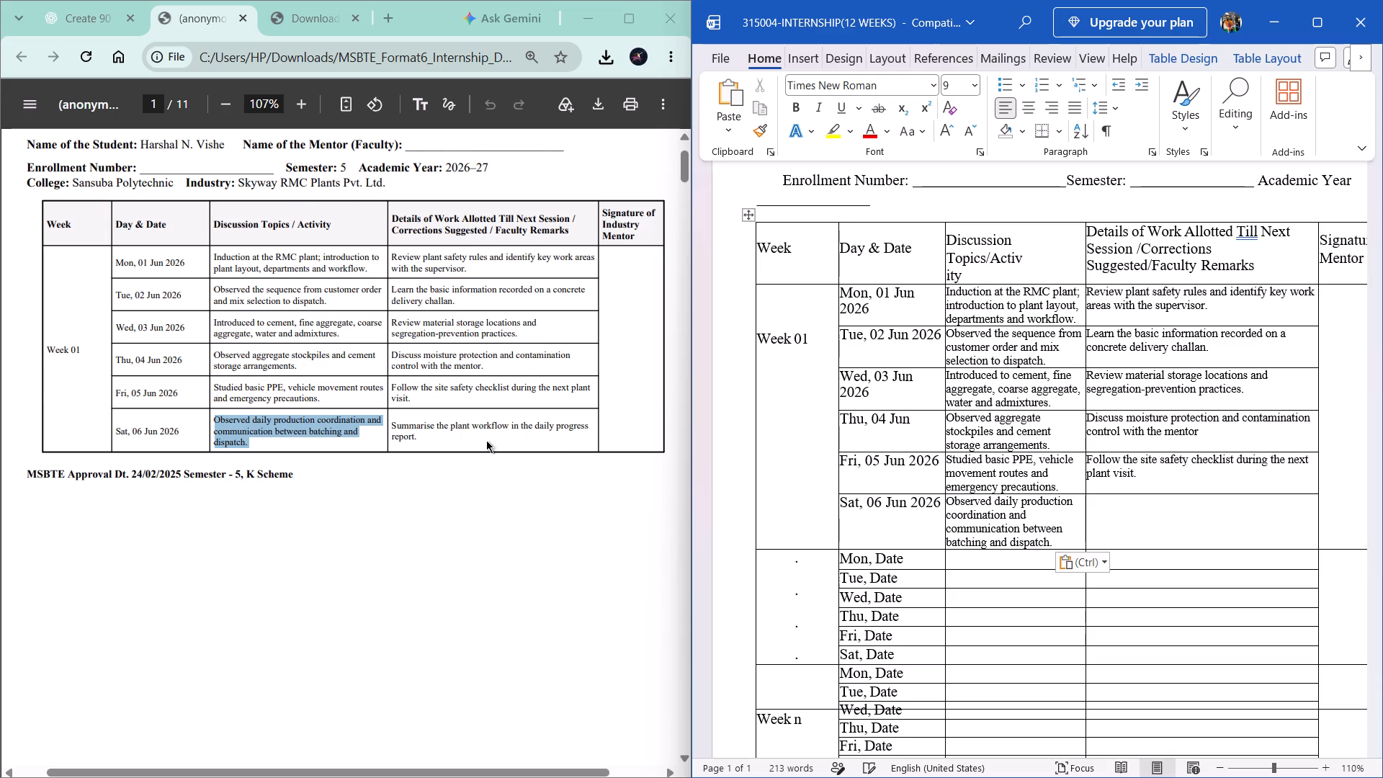
Copy Saturday 06 Jun's work details, "Summarise the plant workflow in the daily progress report.", from the PDF into its Word cell.
{"action": "left_click_drag", "start_coordinate": [393, 424], "coordinate": [428, 439]}
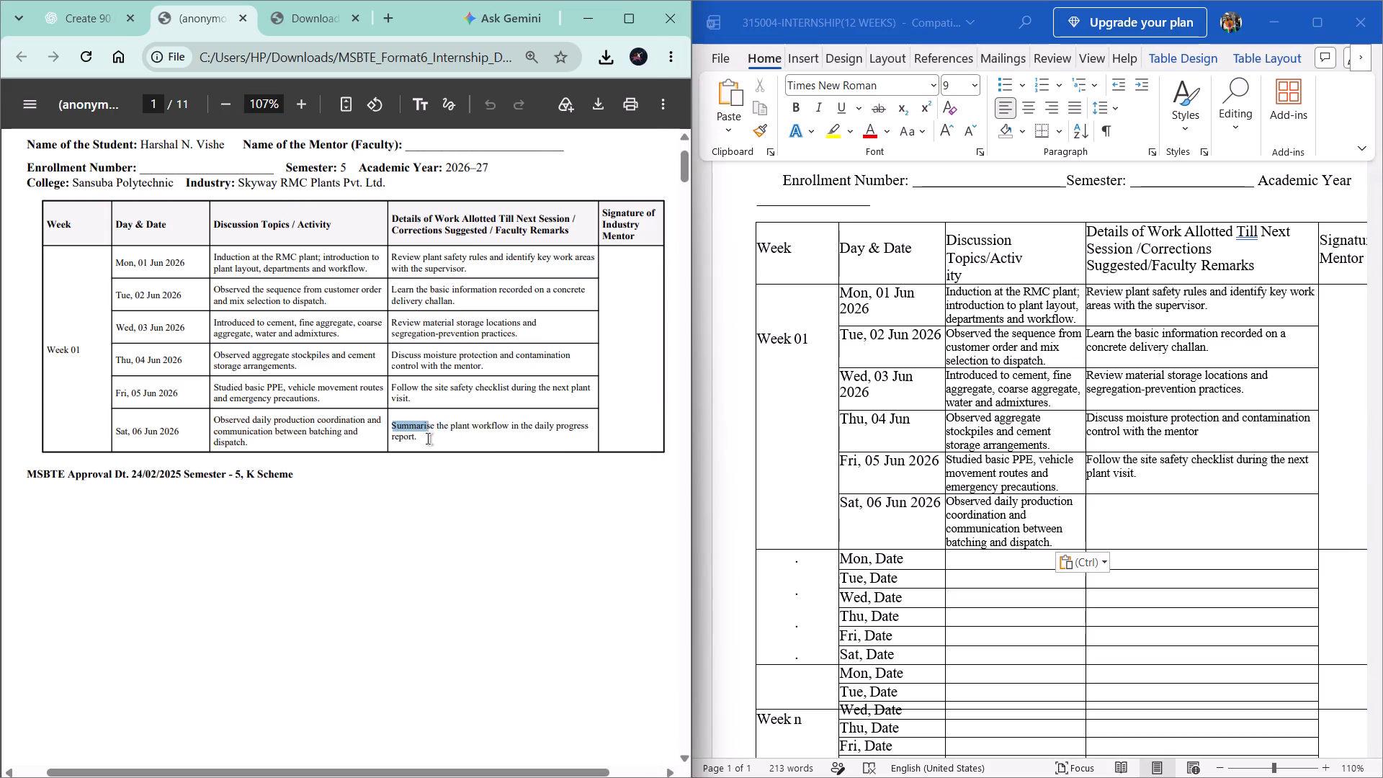
{"action": "left_click_drag", "start_coordinate": [428, 439], "coordinate": [424, 439]}
{"action": "key", "text": "ctrl+c"}
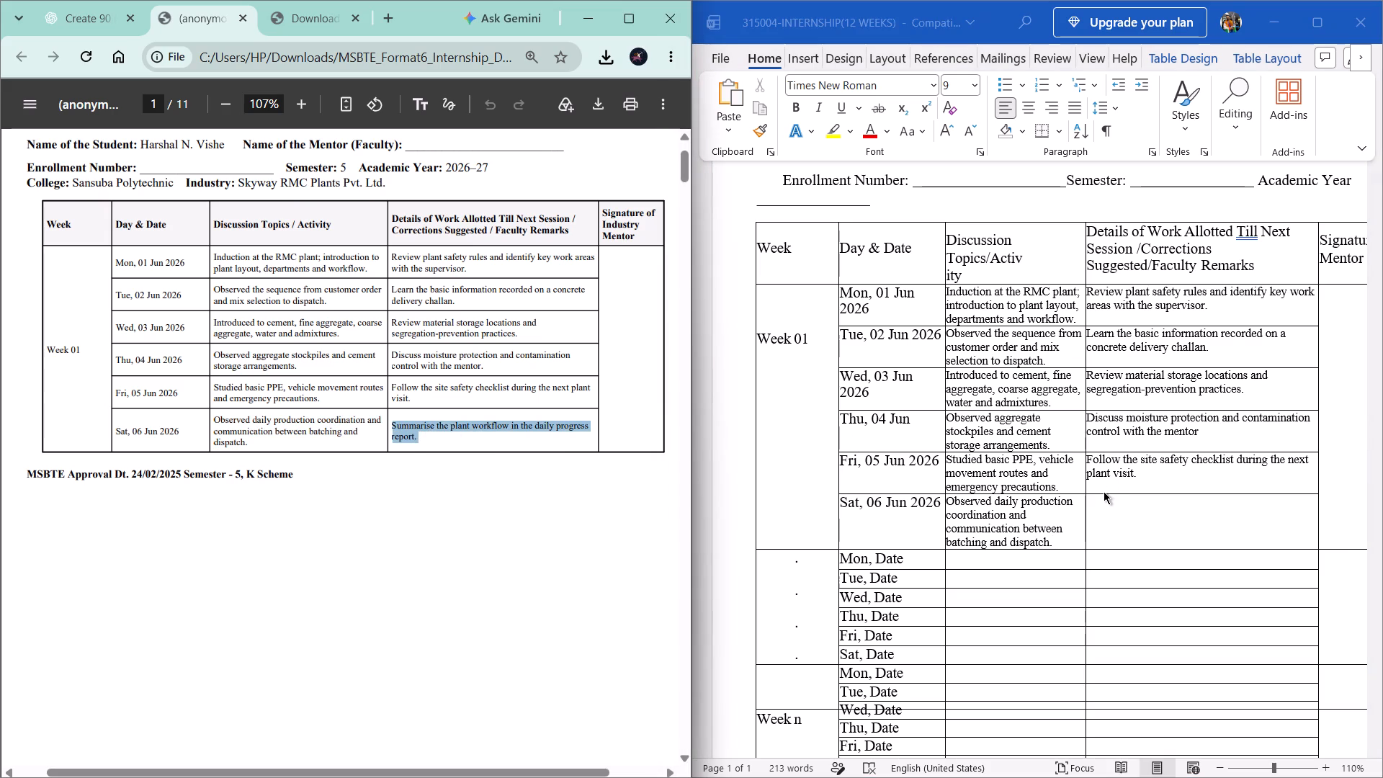
{"action": "left_click", "coordinate": [1101, 511]}
{"action": "left_click", "coordinate": [1101, 511]}
{"action": "key", "text": "ctrl+v"}
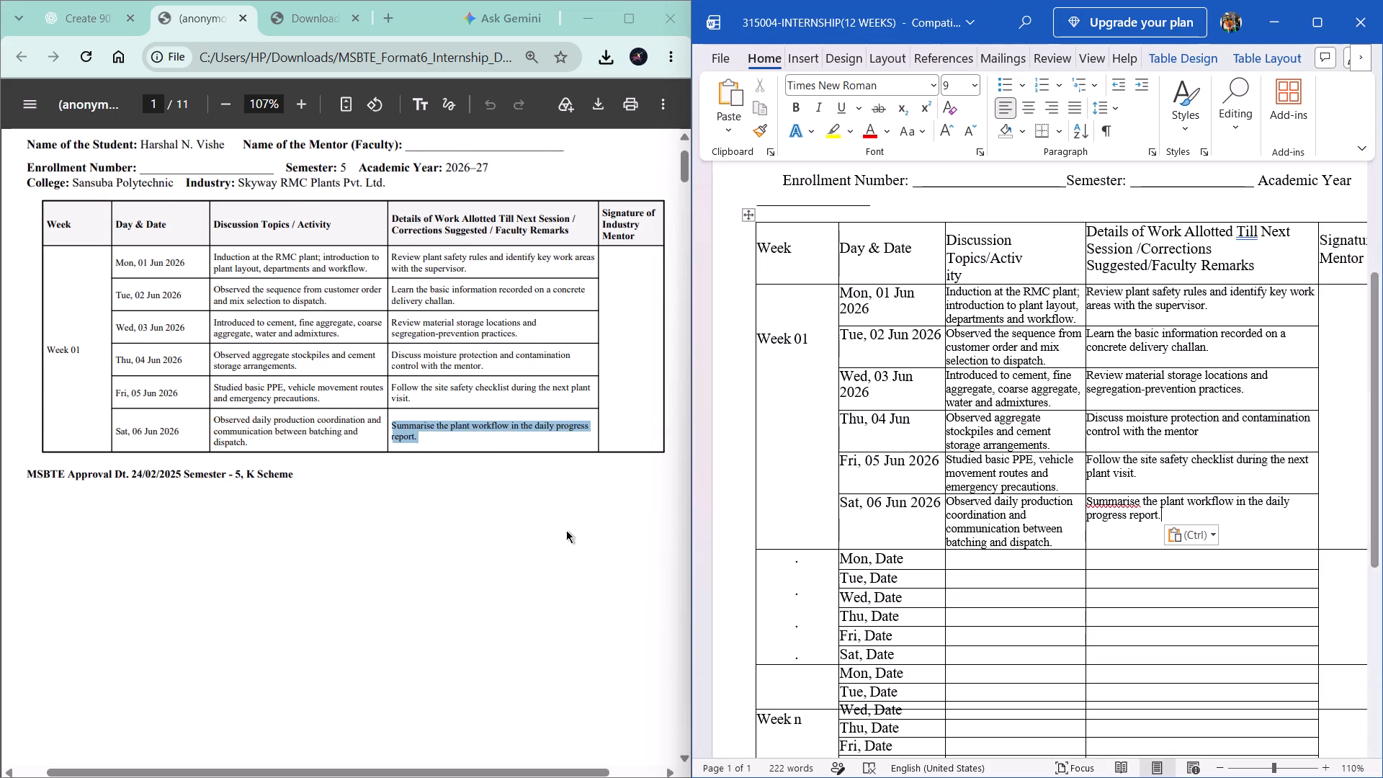
Replace the placeholder dots in the Week column below Week 01 with "Week 02".
{"action": "scroll", "coordinate": [566, 530], "scroll_direction": "down", "scroll_amount": 2}
{"action": "scroll", "coordinate": [1211, 707], "scroll_direction": "down", "scroll_amount": 1}
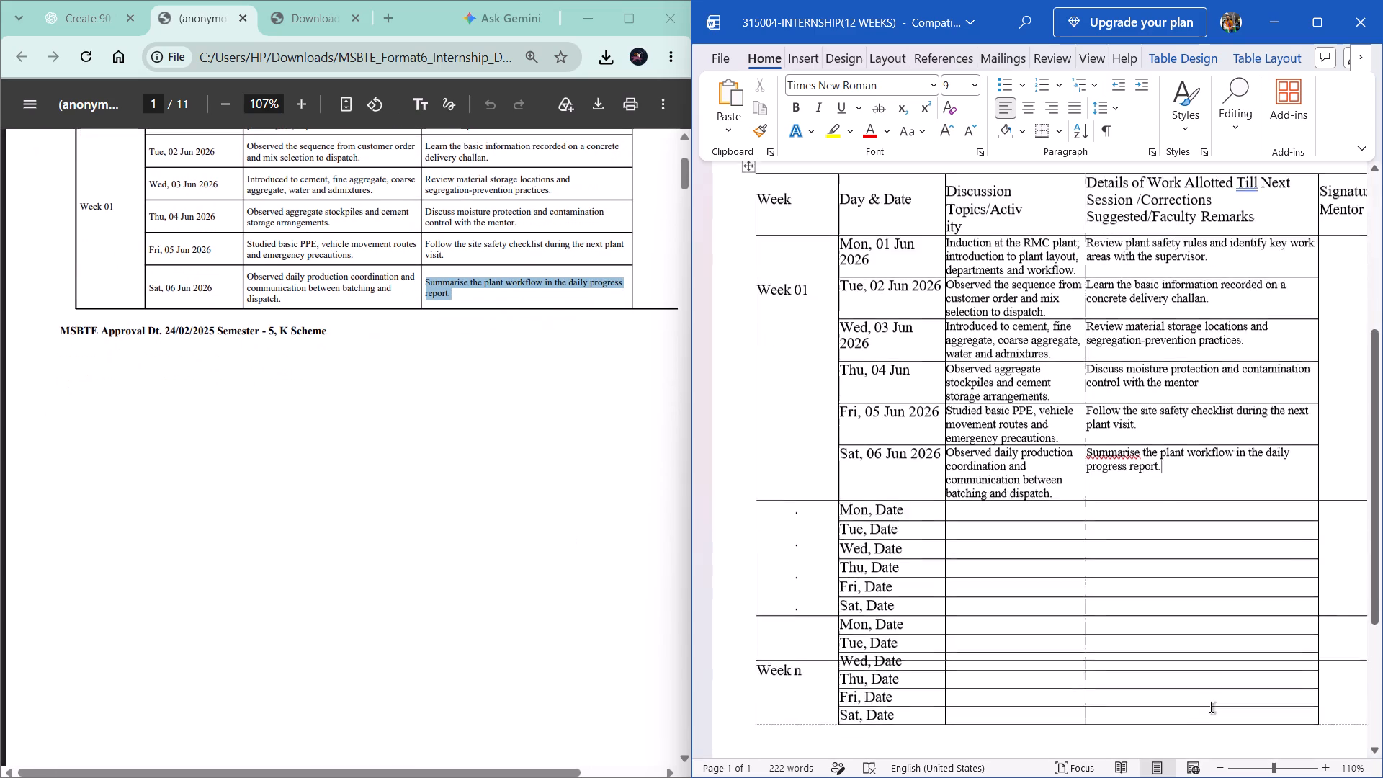
{"action": "scroll", "coordinate": [1211, 707], "scroll_direction": "down", "scroll_amount": 1}
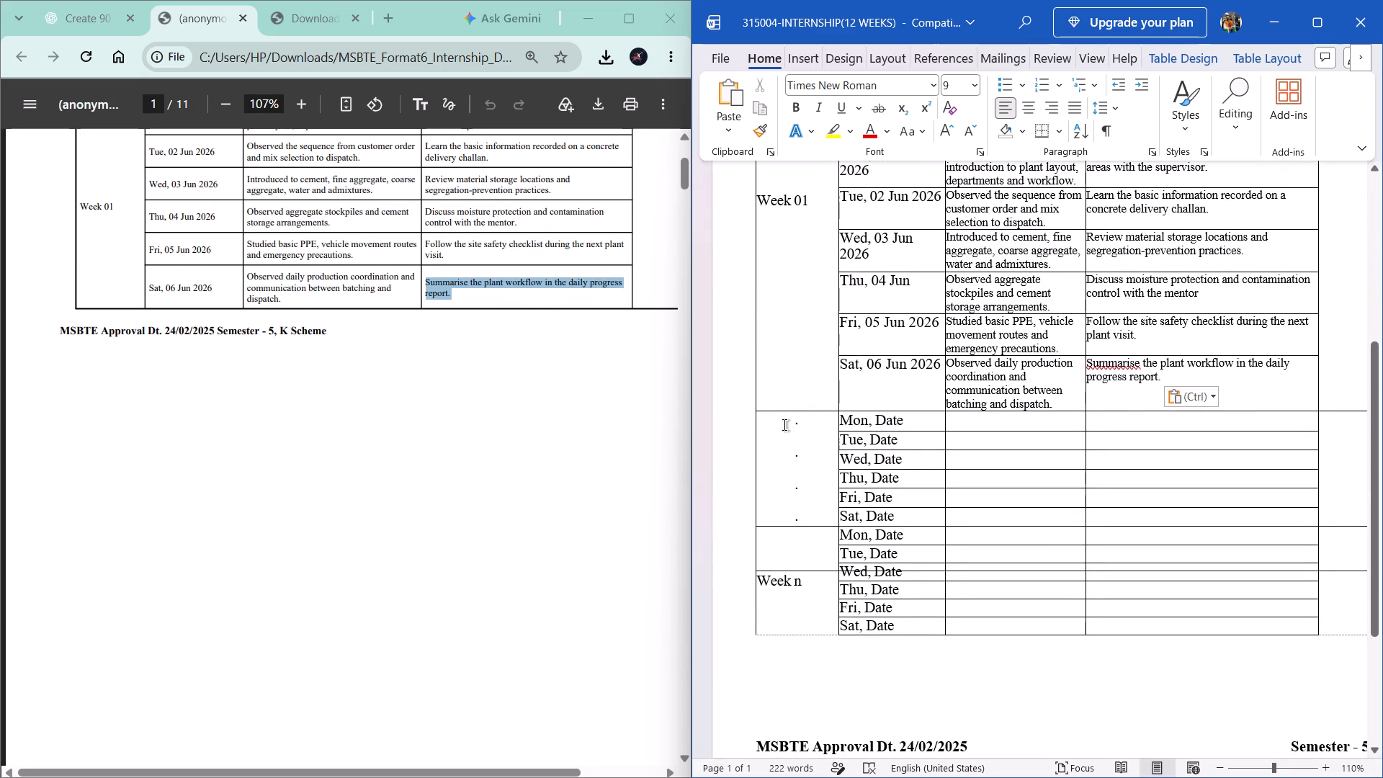
{"action": "left_click_drag", "start_coordinate": [784, 425], "coordinate": [815, 506]}
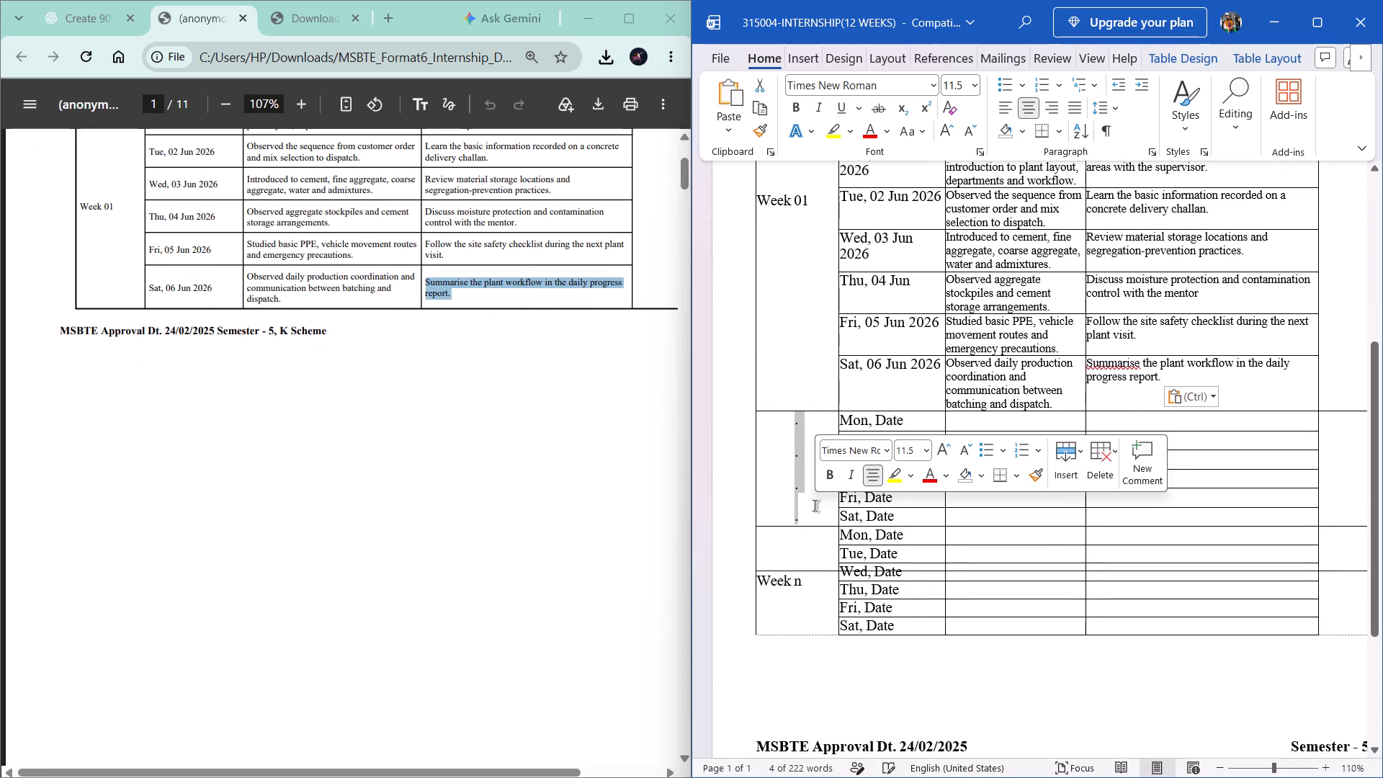
{"action": "key", "text": "BackSpace"}
{"action": "scroll", "coordinate": [815, 506], "scroll_direction": "up", "scroll_amount": 1}
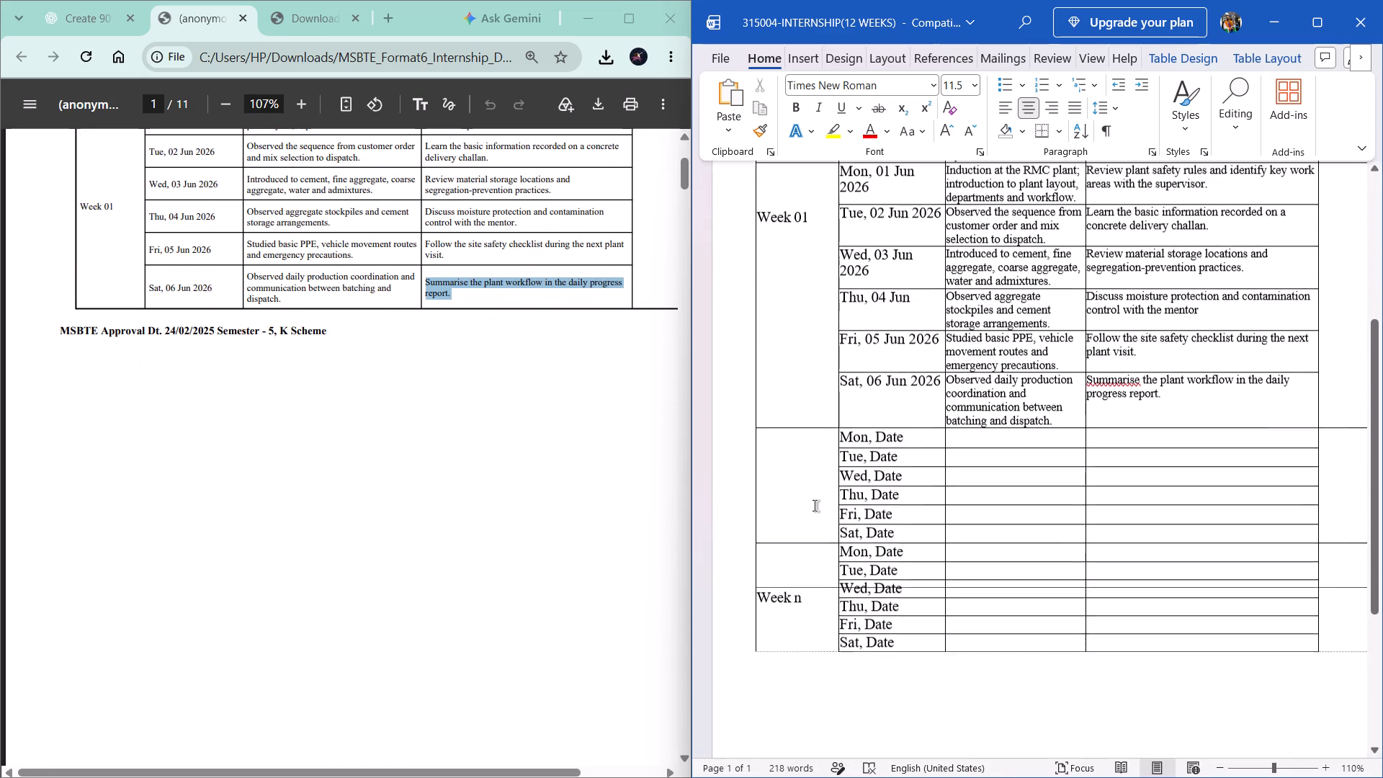
{"action": "scroll", "coordinate": [815, 506], "scroll_direction": "up", "scroll_amount": 1}
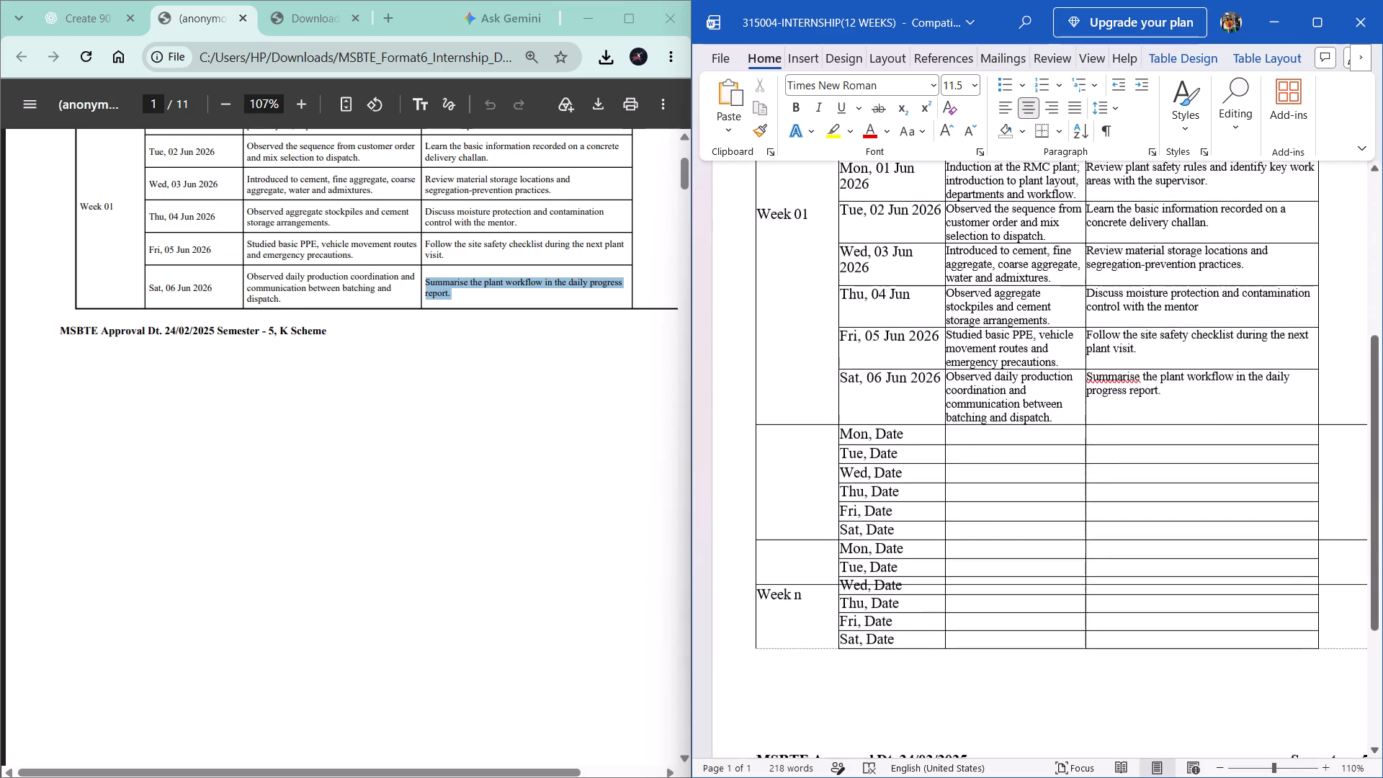
{"action": "scroll", "coordinate": [815, 506], "scroll_direction": "up", "scroll_amount": 1}
{"action": "type", "text": "wee"}
{"action": "key", "text": "BackSpace"}
{"action": "key", "text": "BackSpace"}
{"action": "key", "text": "BackSpace"}
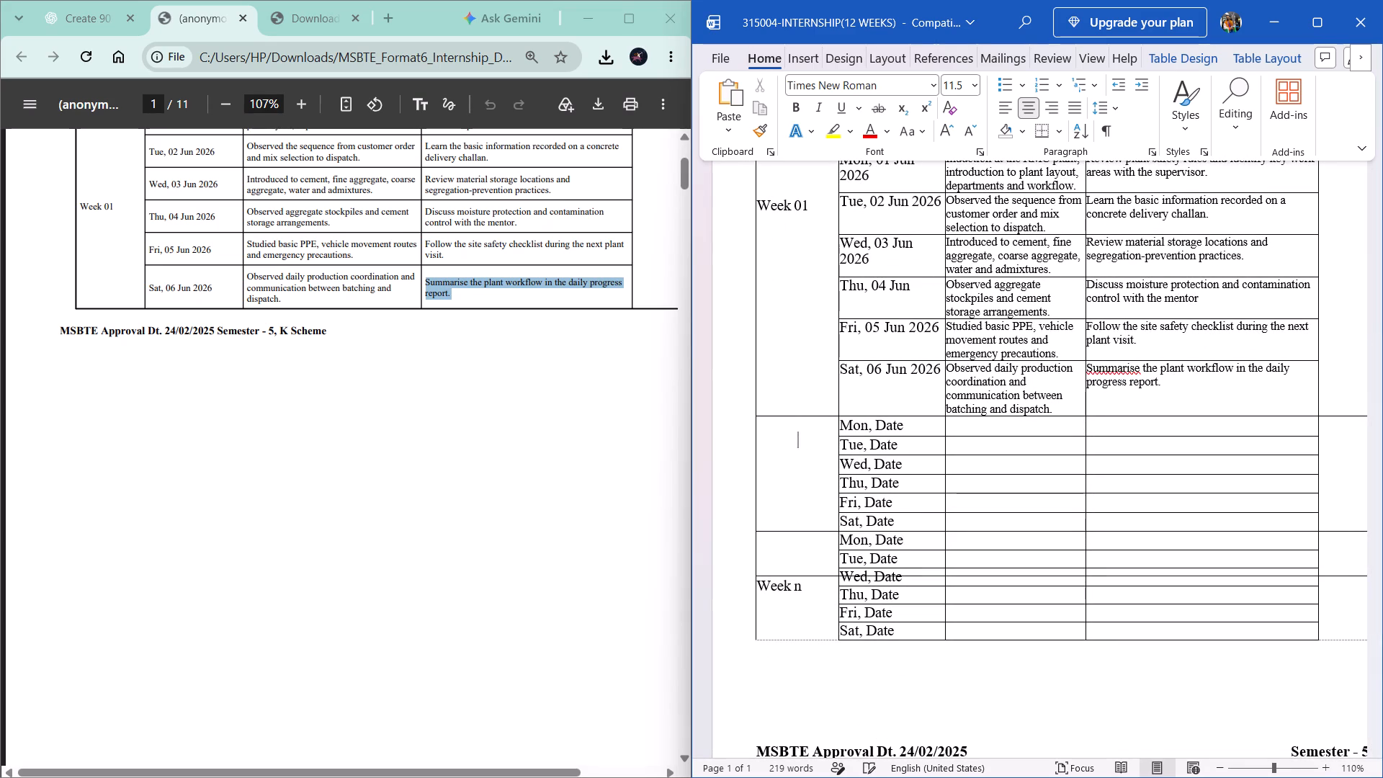
{"action": "type", "text": "Week"}
{"action": "key", "text": "space"}
{"action": "type", "text": "02"}
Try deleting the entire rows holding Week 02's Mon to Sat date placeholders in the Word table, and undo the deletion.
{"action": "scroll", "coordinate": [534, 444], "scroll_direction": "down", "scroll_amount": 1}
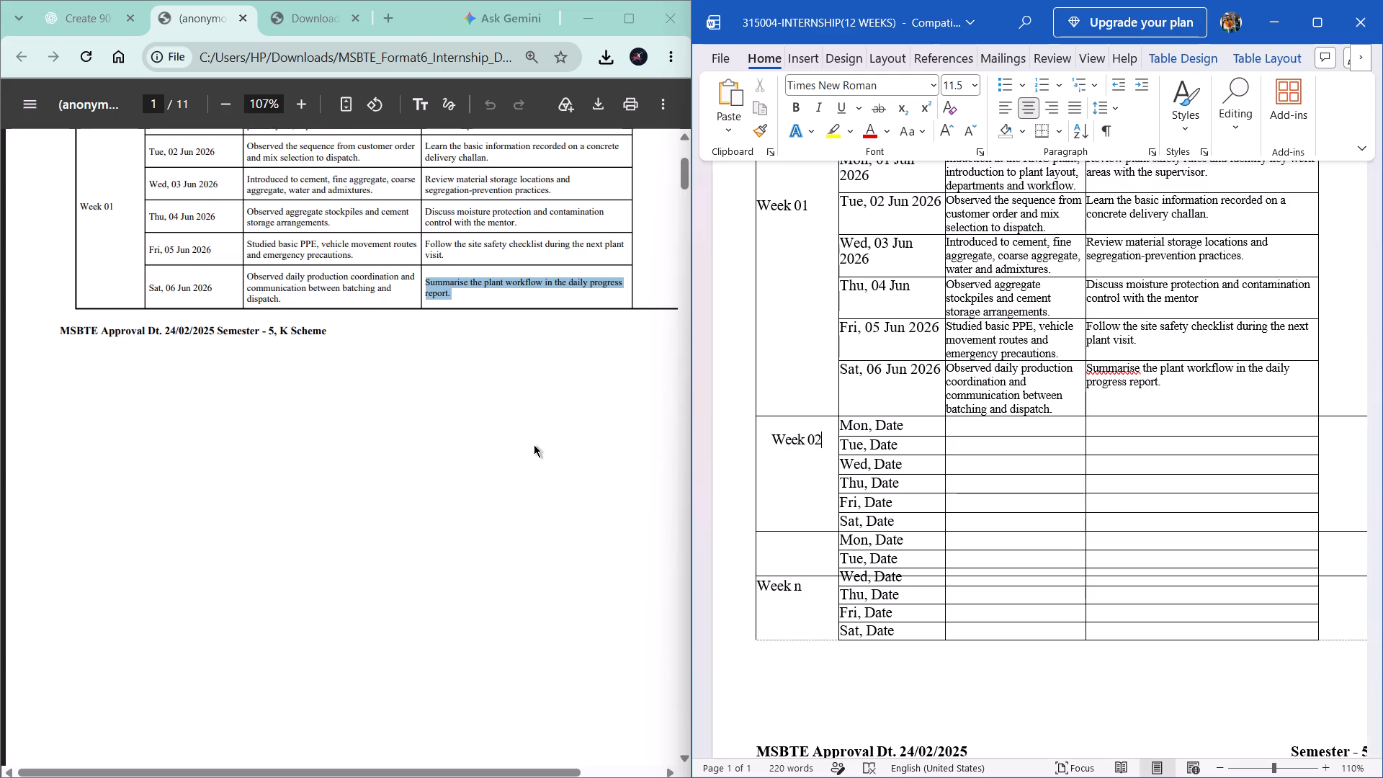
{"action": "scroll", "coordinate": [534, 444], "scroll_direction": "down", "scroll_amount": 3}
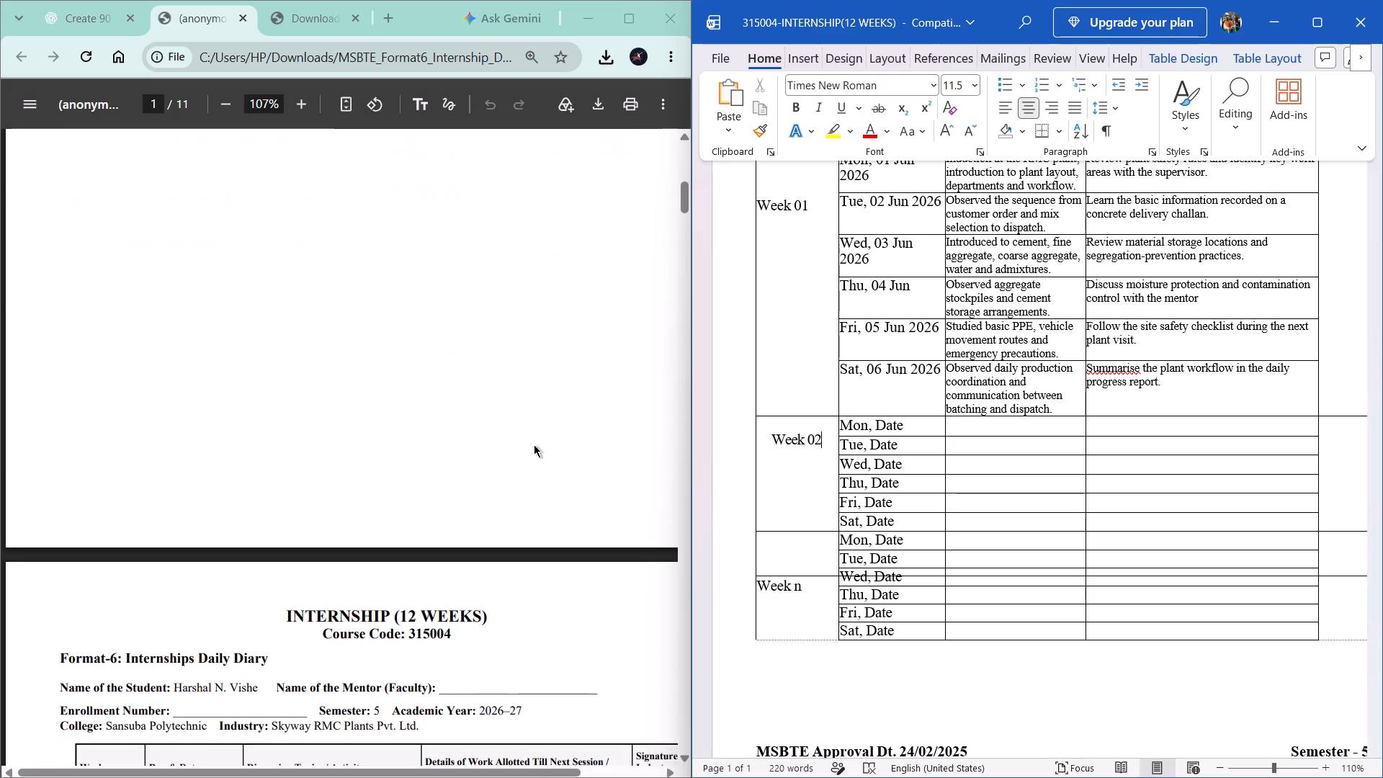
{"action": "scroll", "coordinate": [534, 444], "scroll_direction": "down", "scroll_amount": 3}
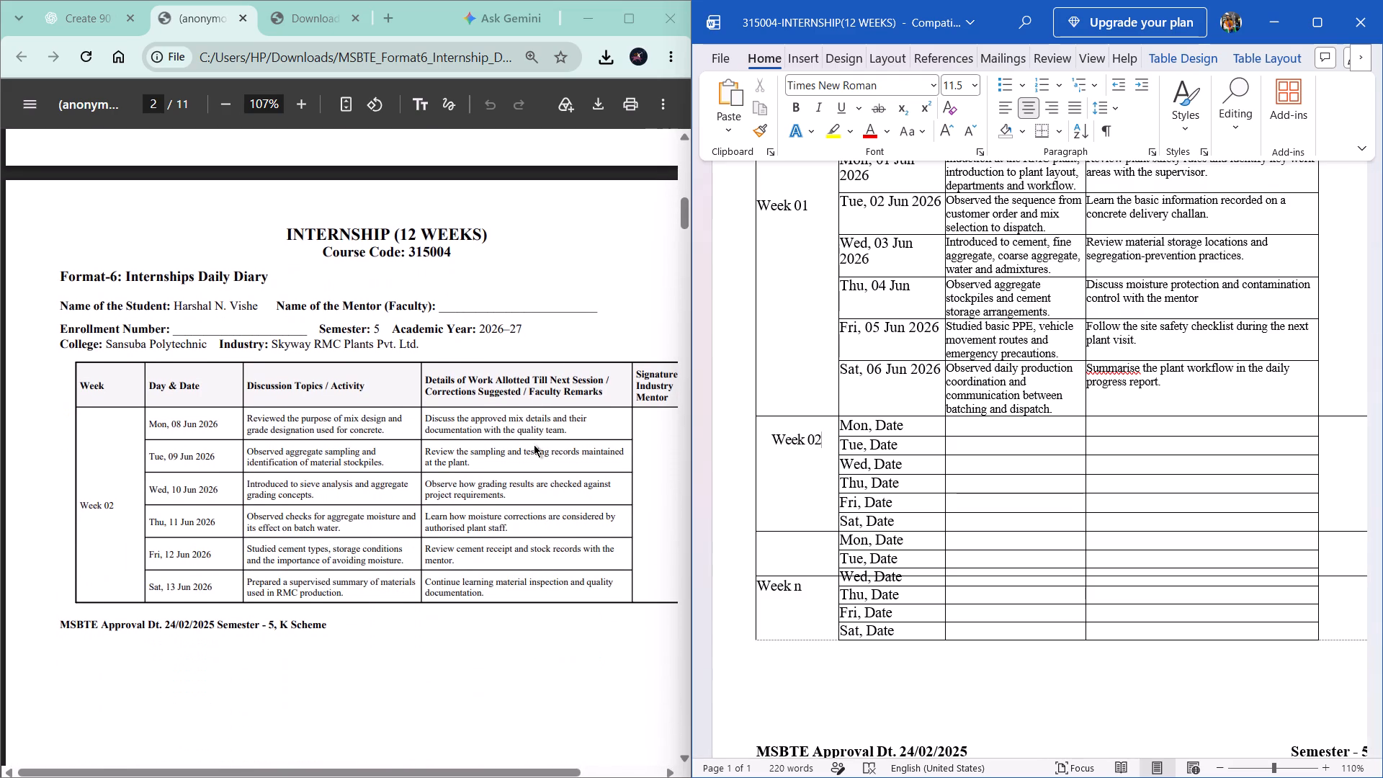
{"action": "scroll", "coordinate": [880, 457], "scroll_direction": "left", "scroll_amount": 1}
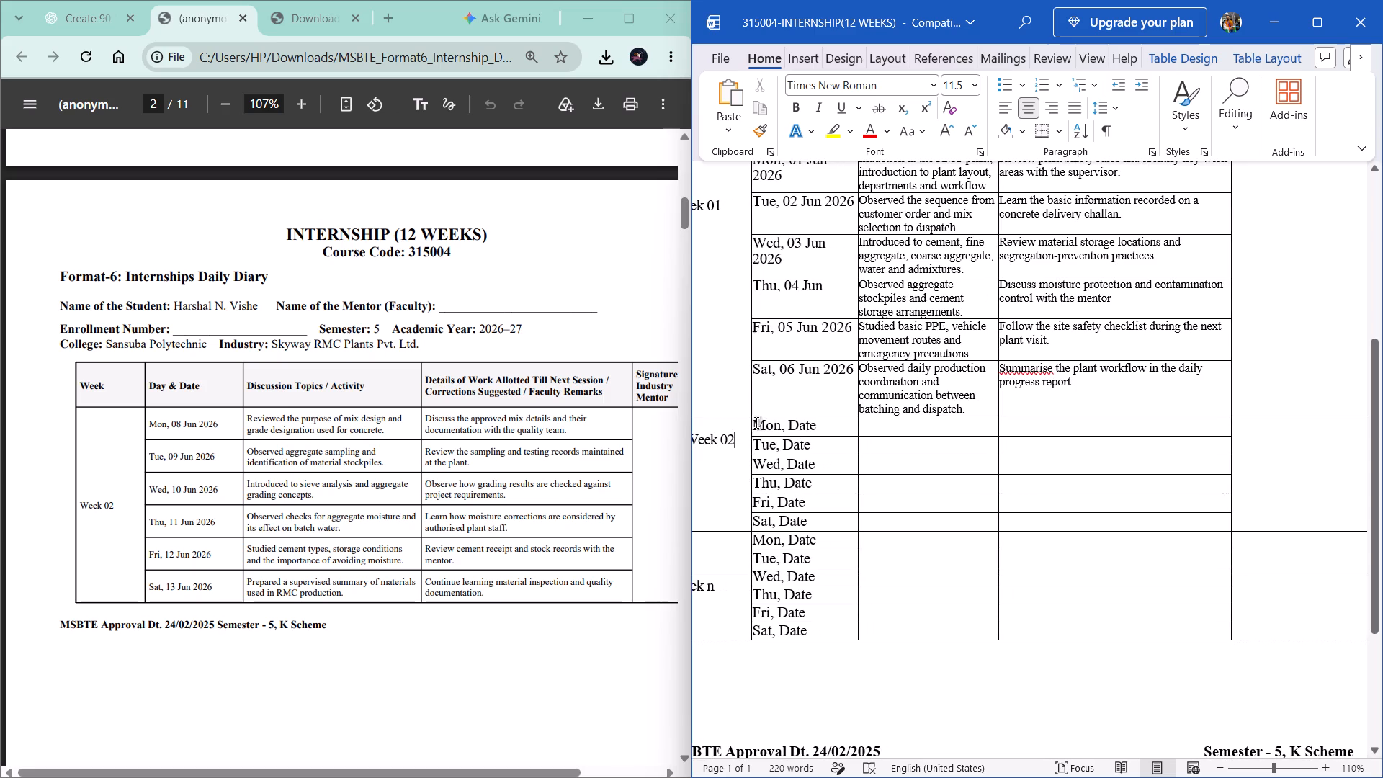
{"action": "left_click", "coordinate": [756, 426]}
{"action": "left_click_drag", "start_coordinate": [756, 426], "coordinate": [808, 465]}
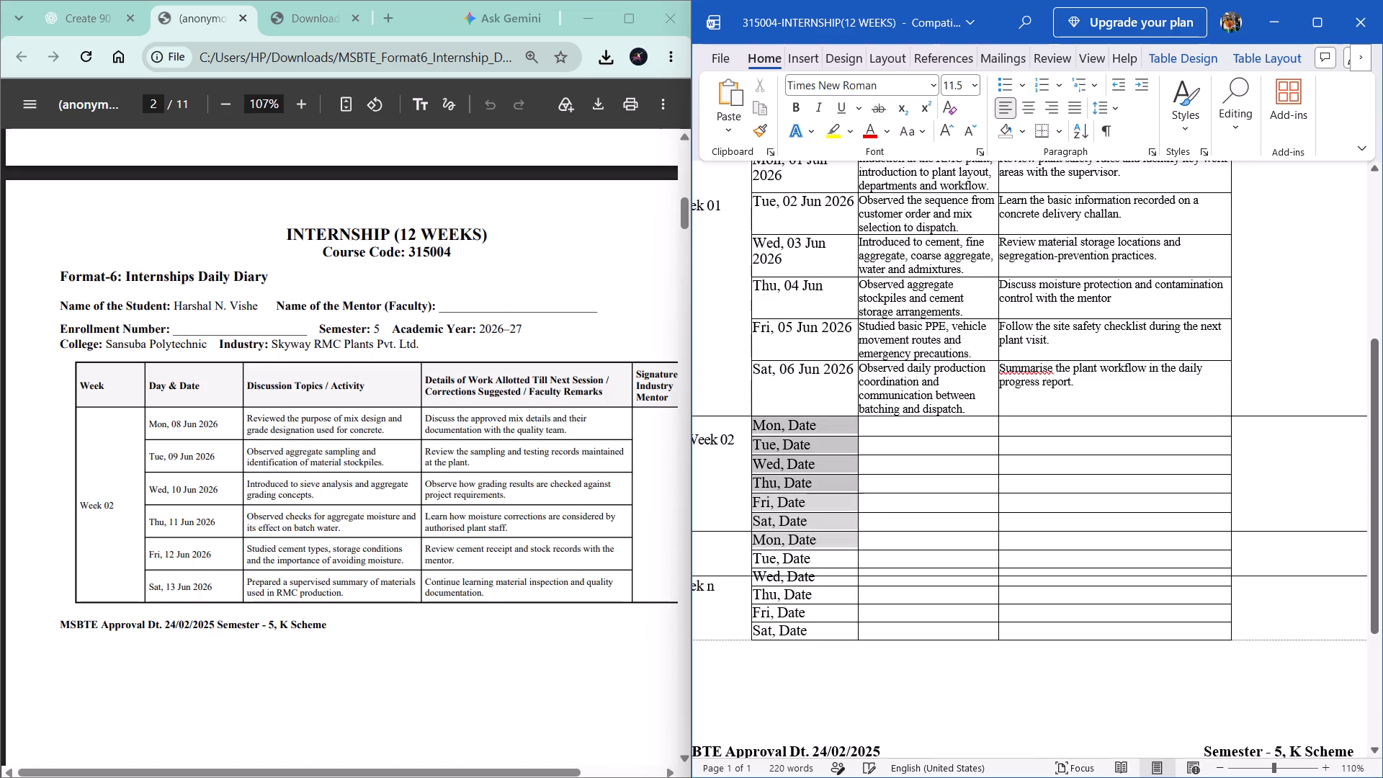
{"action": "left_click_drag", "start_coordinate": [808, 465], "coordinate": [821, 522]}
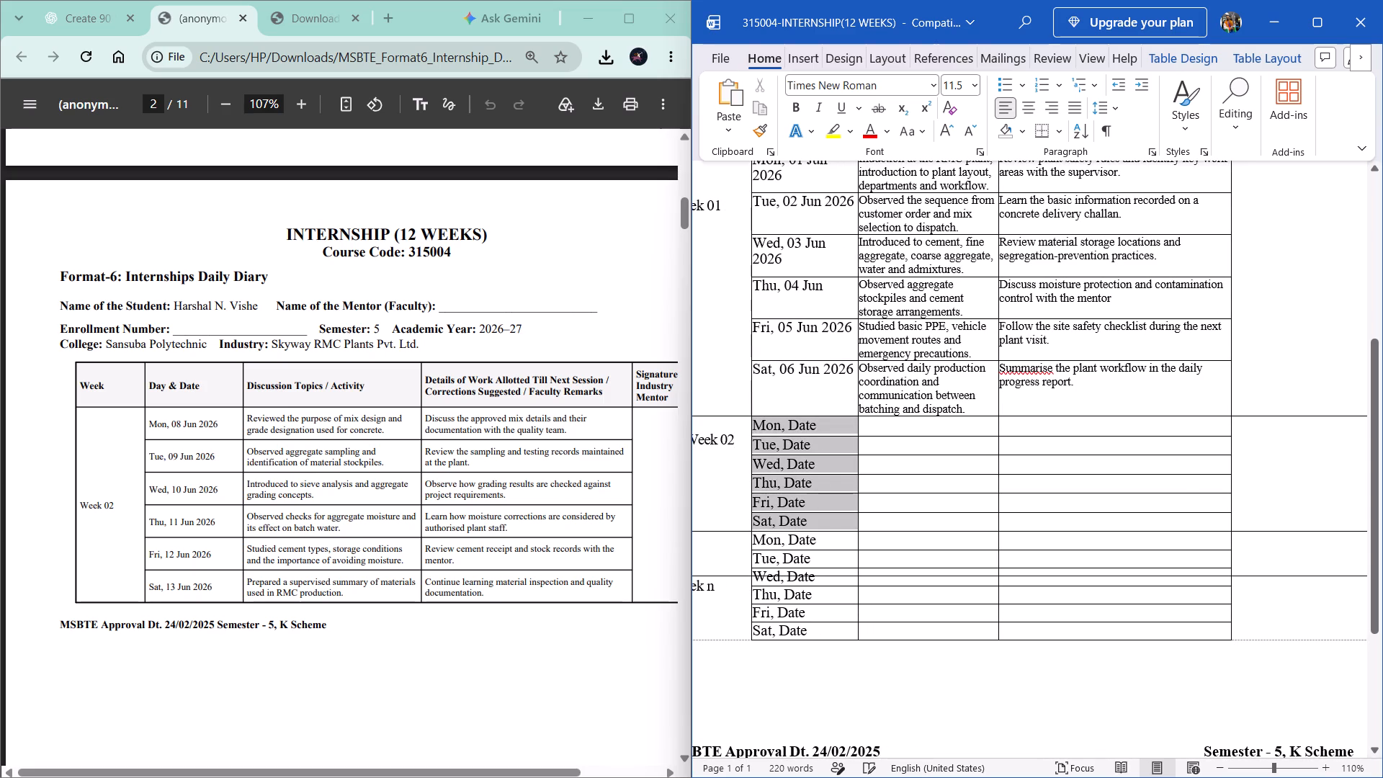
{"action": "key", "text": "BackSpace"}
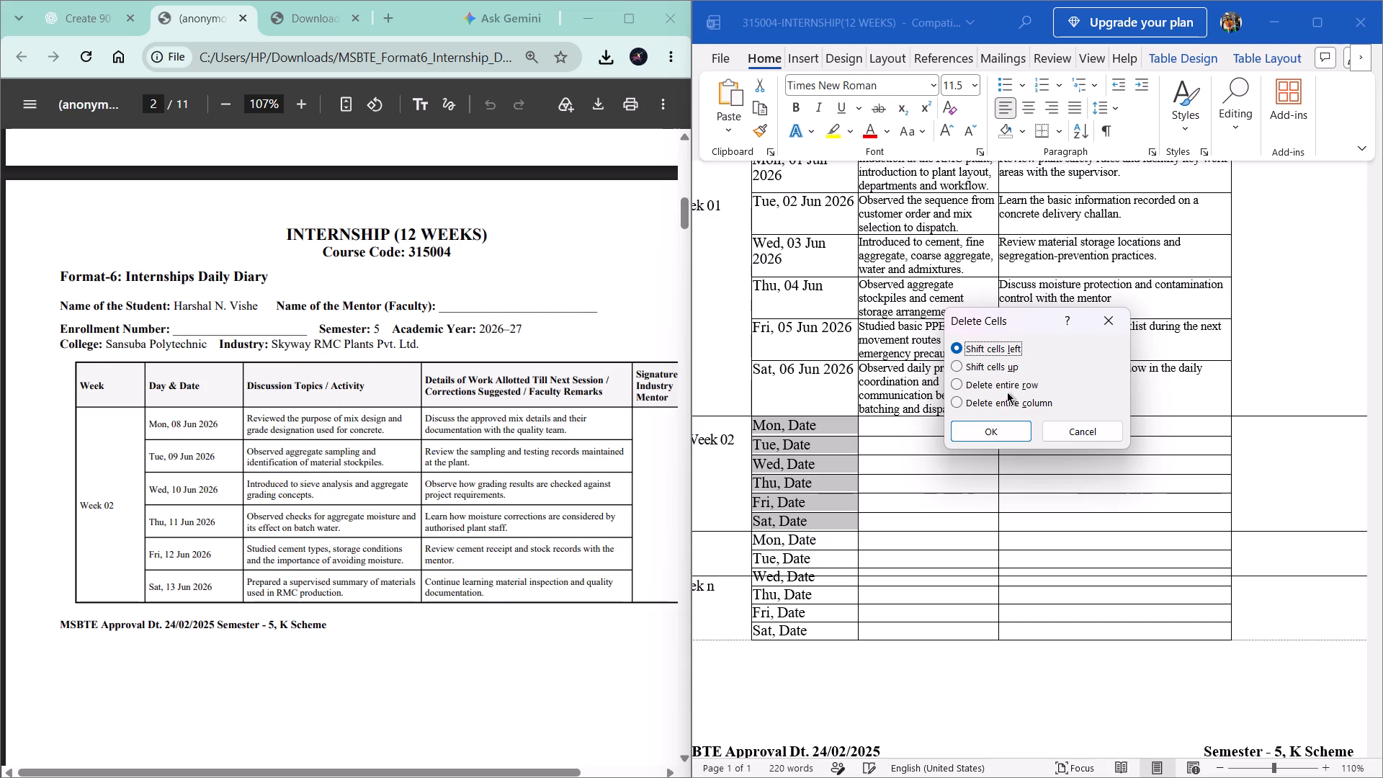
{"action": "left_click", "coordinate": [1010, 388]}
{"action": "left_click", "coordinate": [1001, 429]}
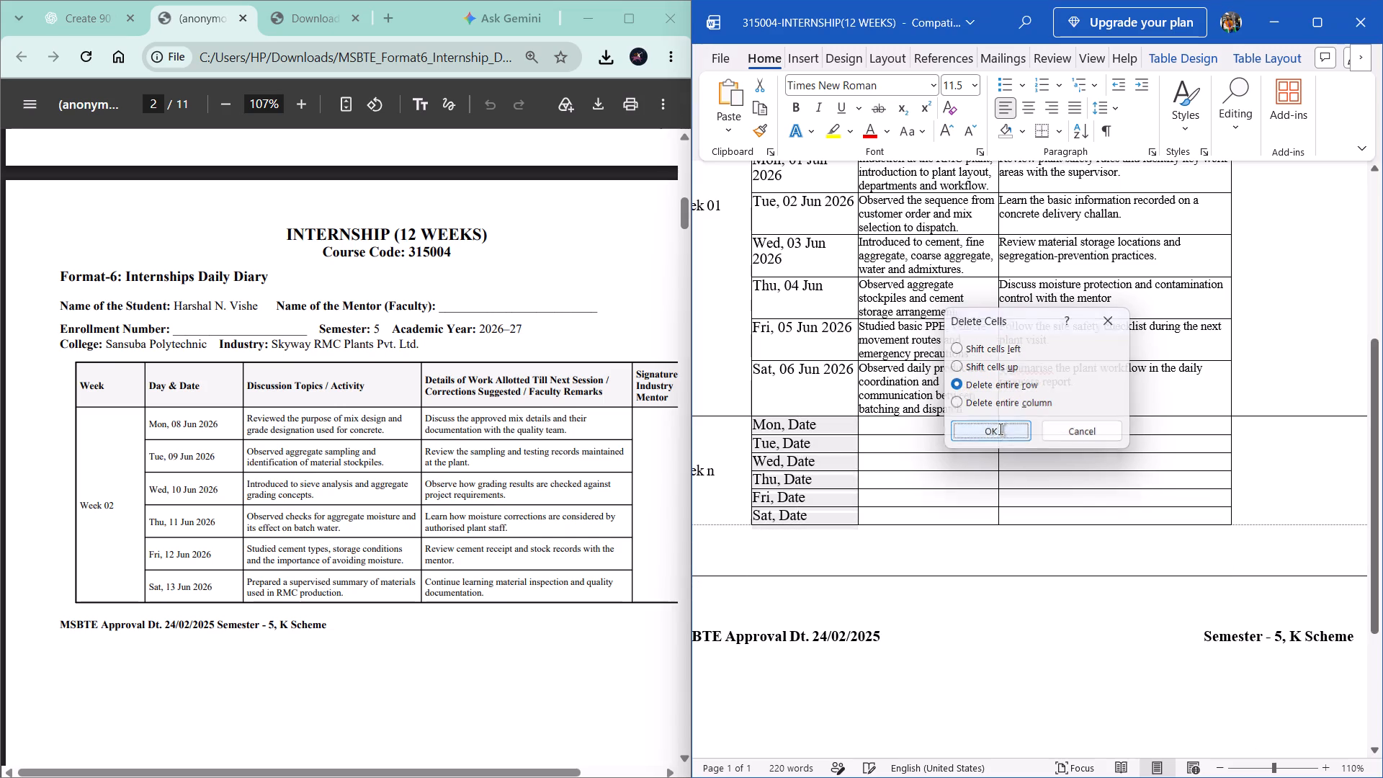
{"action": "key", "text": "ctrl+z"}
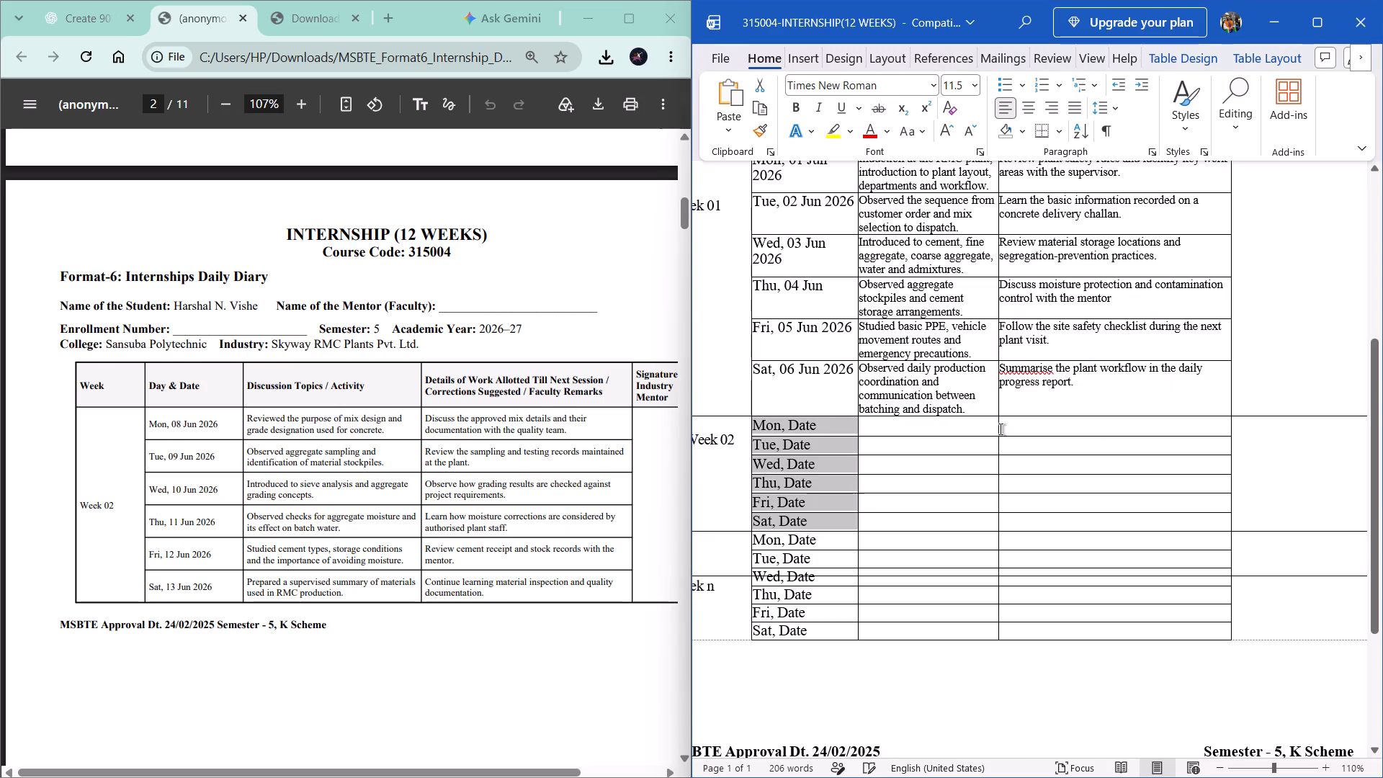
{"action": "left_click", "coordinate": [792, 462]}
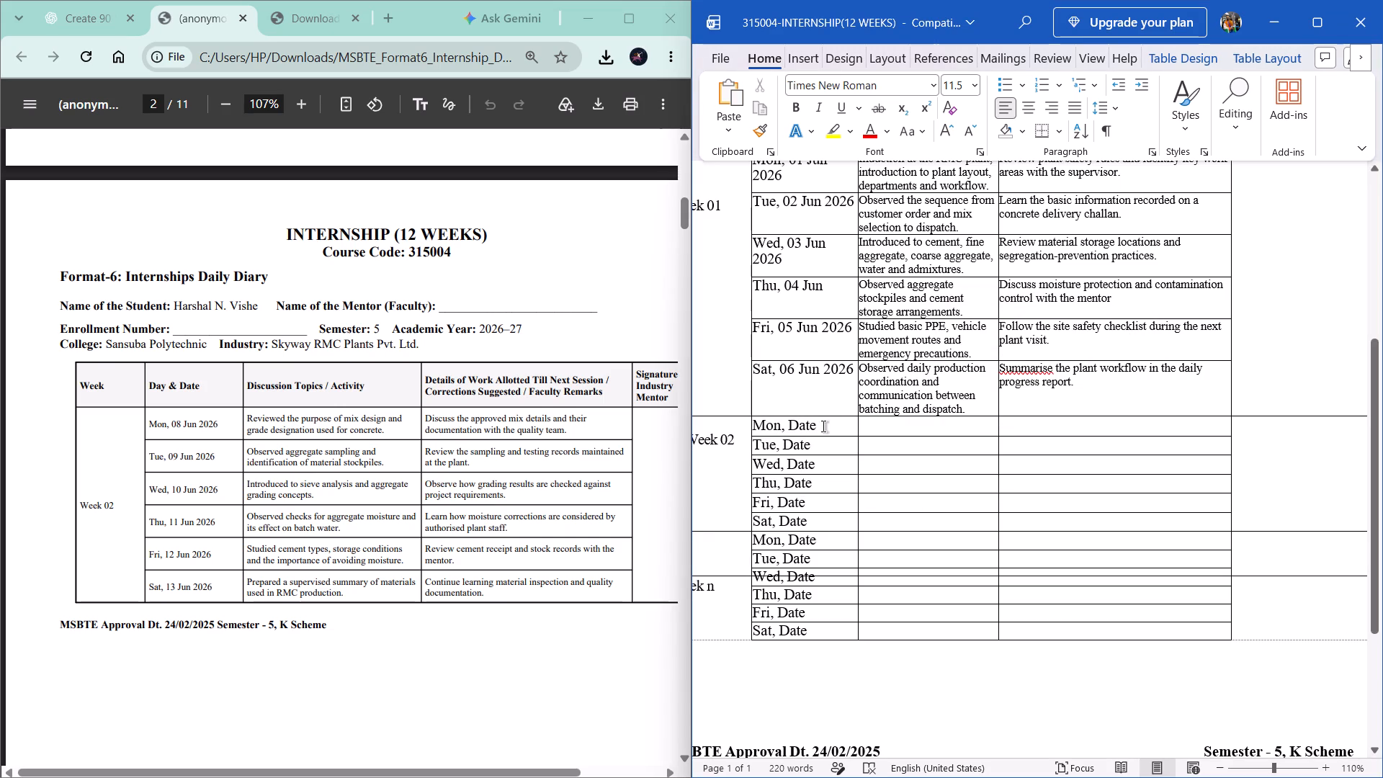
Replace Week 02's "Mon, Date" placeholder in Word with "Mon, 08 Jun 2026" copied from the PDF.
{"action": "left_click_drag", "start_coordinate": [150, 424], "coordinate": [217, 435]}
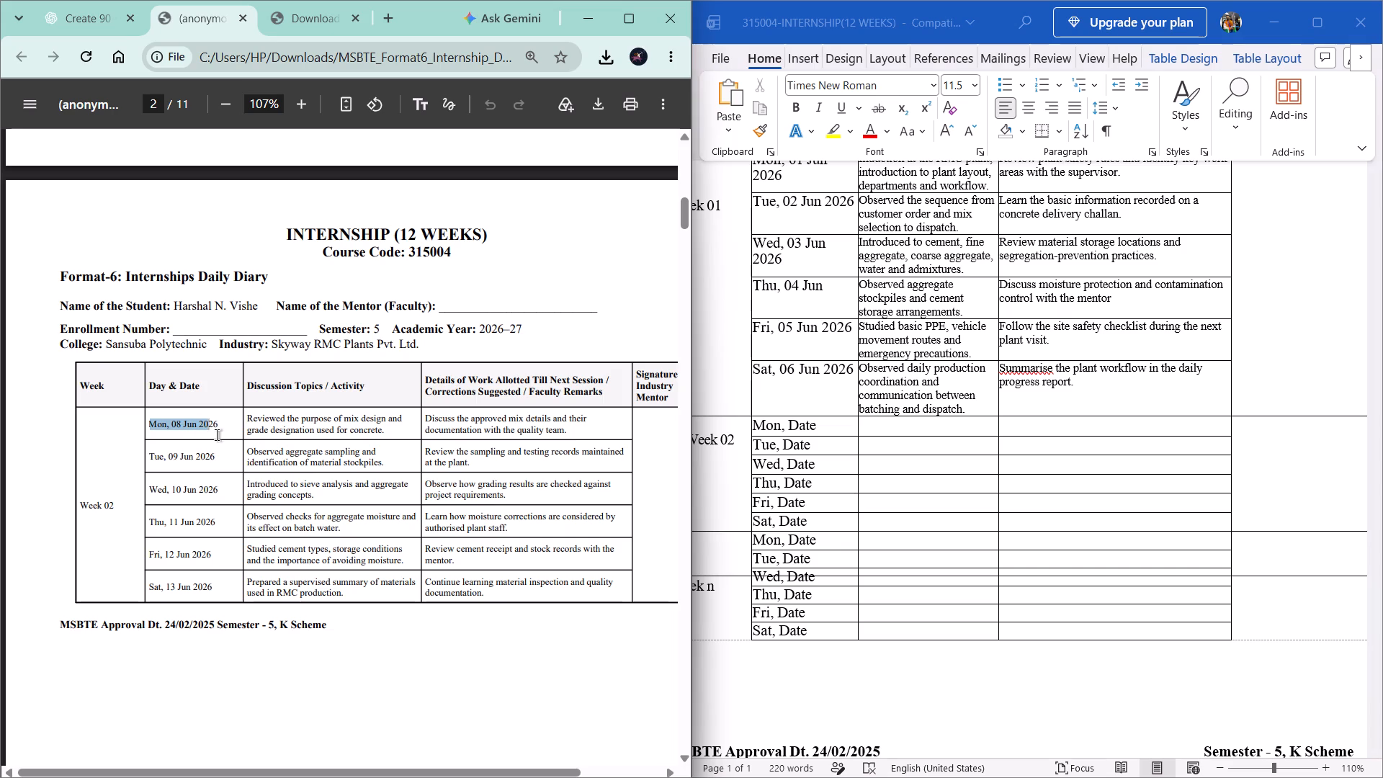
{"action": "left_click_drag", "start_coordinate": [217, 435], "coordinate": [226, 432]}
{"action": "key", "text": "ctrl+c"}
{"action": "left_click_drag", "start_coordinate": [835, 421], "coordinate": [820, 429]}
{"action": "left_click_drag", "start_coordinate": [820, 429], "coordinate": [764, 431]}
{"action": "key", "text": "ctrl+v"}
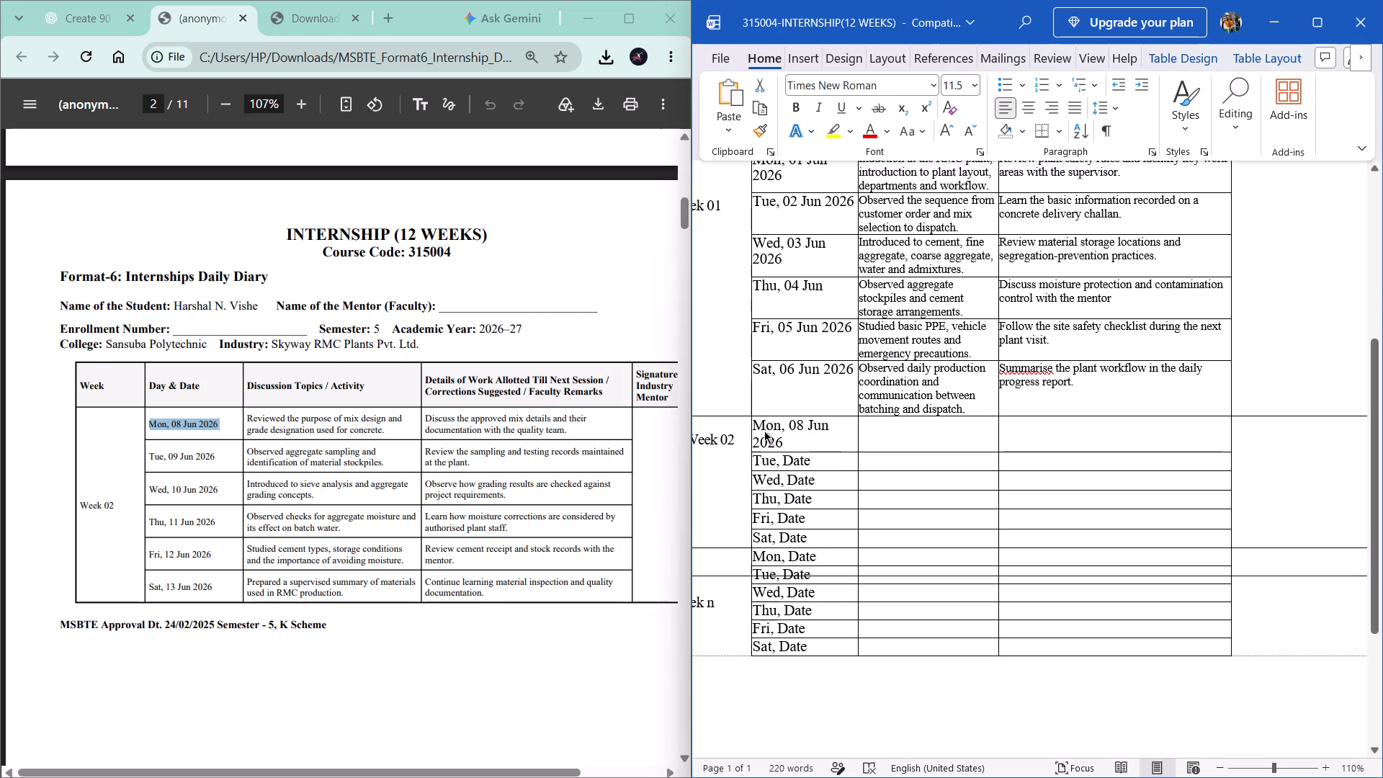
Replace Week 02's "Tue, Date" placeholder in Word with "Tue, 09 Jun 2026" copied from the PDF.
{"action": "left_click", "coordinate": [217, 461]}
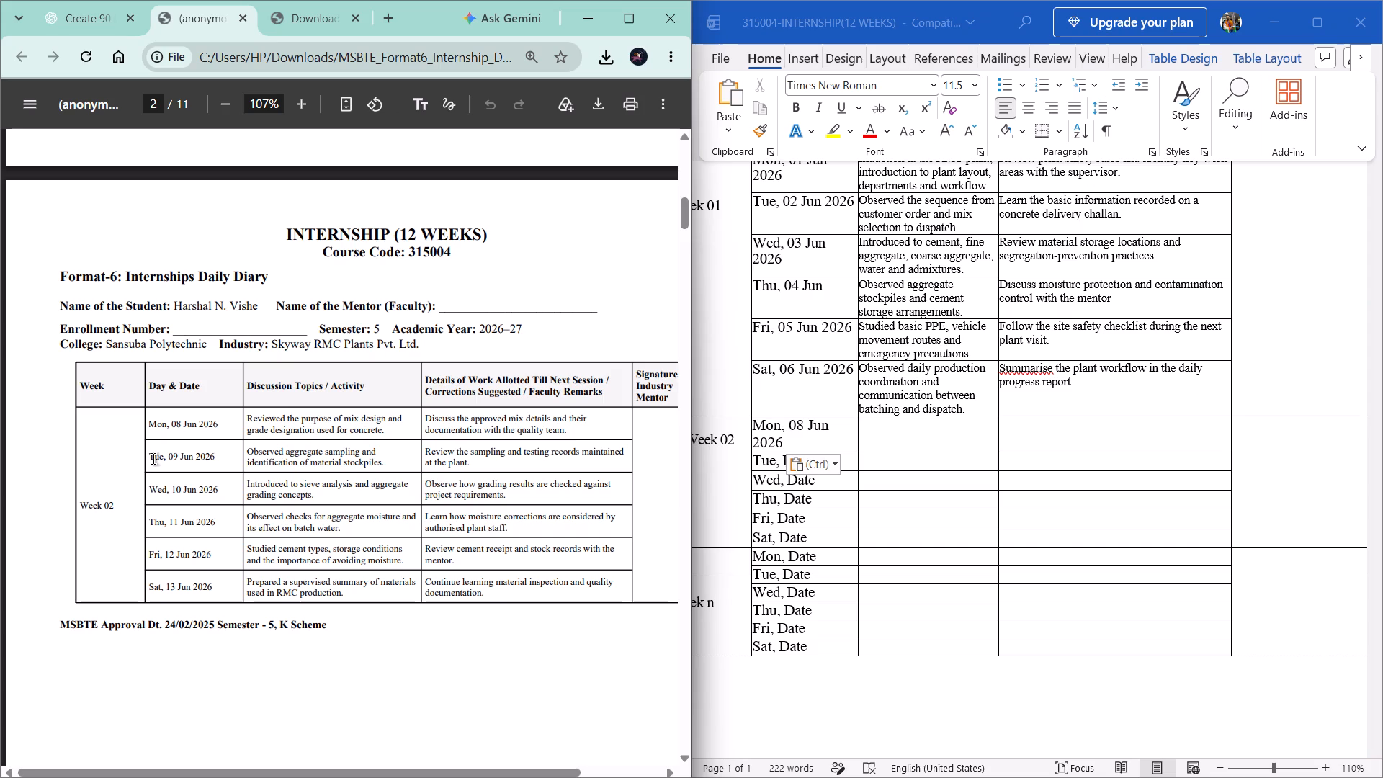
{"action": "left_click_drag", "start_coordinate": [153, 459], "coordinate": [224, 453]}
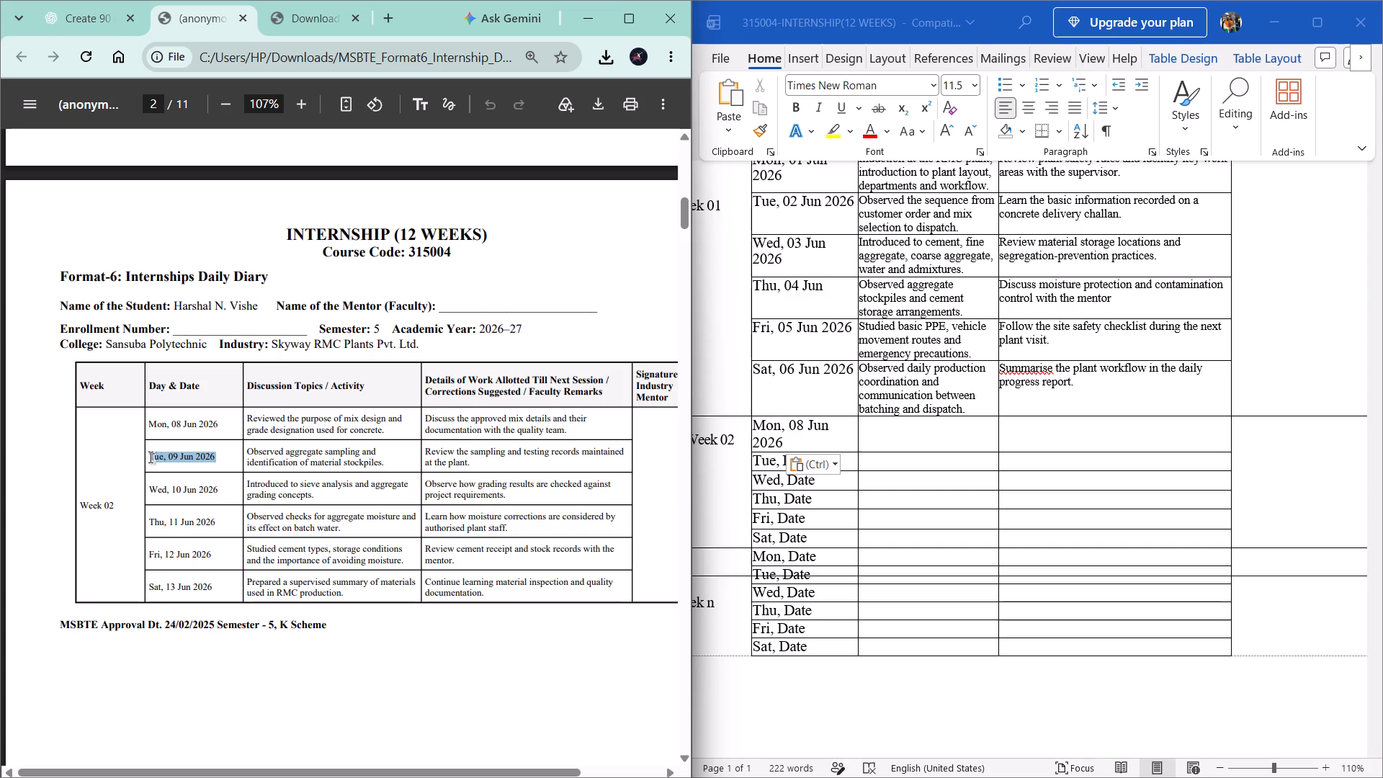
{"action": "left_click", "coordinate": [151, 457]}
{"action": "left_click_drag", "start_coordinate": [151, 457], "coordinate": [218, 457]}
{"action": "left_click", "coordinate": [218, 457]}
{"action": "left_click_drag", "start_coordinate": [218, 457], "coordinate": [171, 460]}
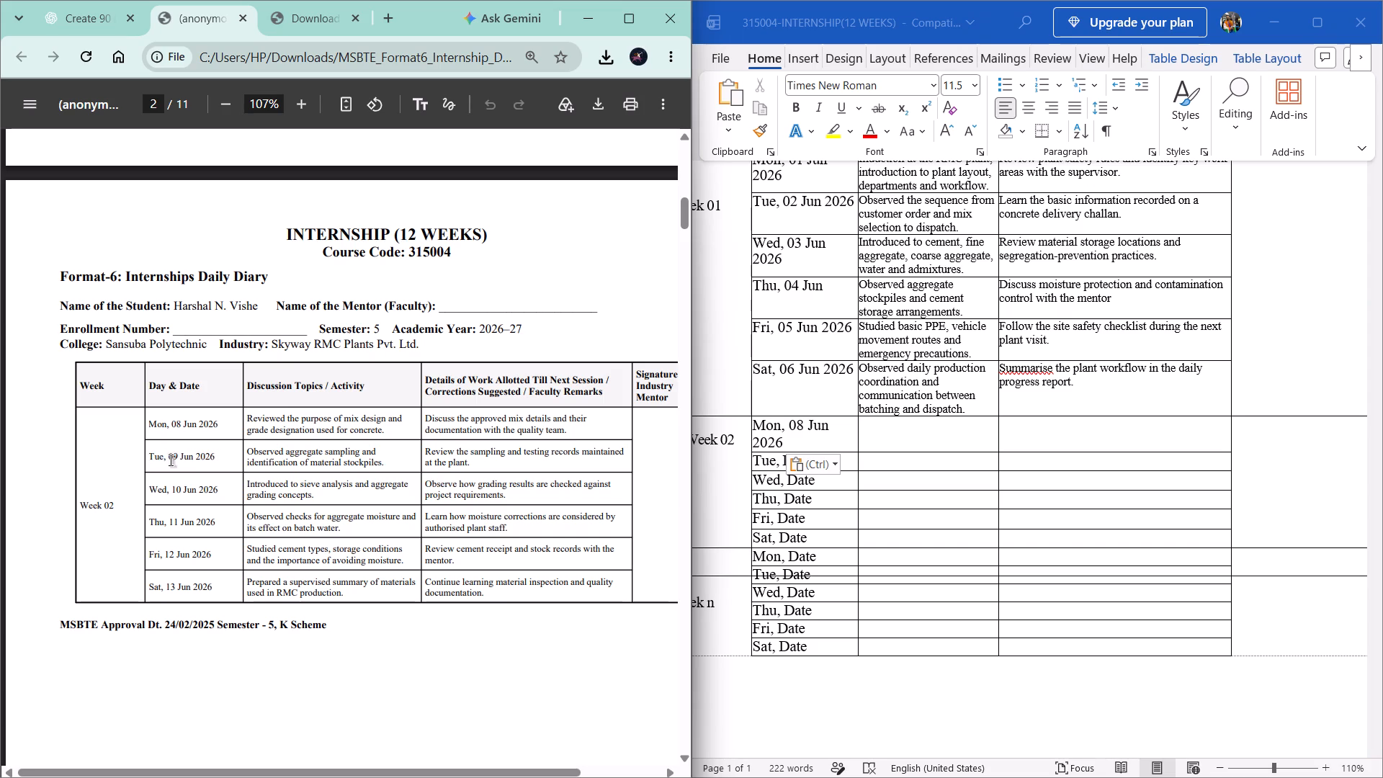
{"action": "left_click_drag", "start_coordinate": [171, 460], "coordinate": [149, 456]}
{"action": "left_click_drag", "start_coordinate": [149, 456], "coordinate": [220, 455]}
{"action": "key", "text": "ctrl+c"}
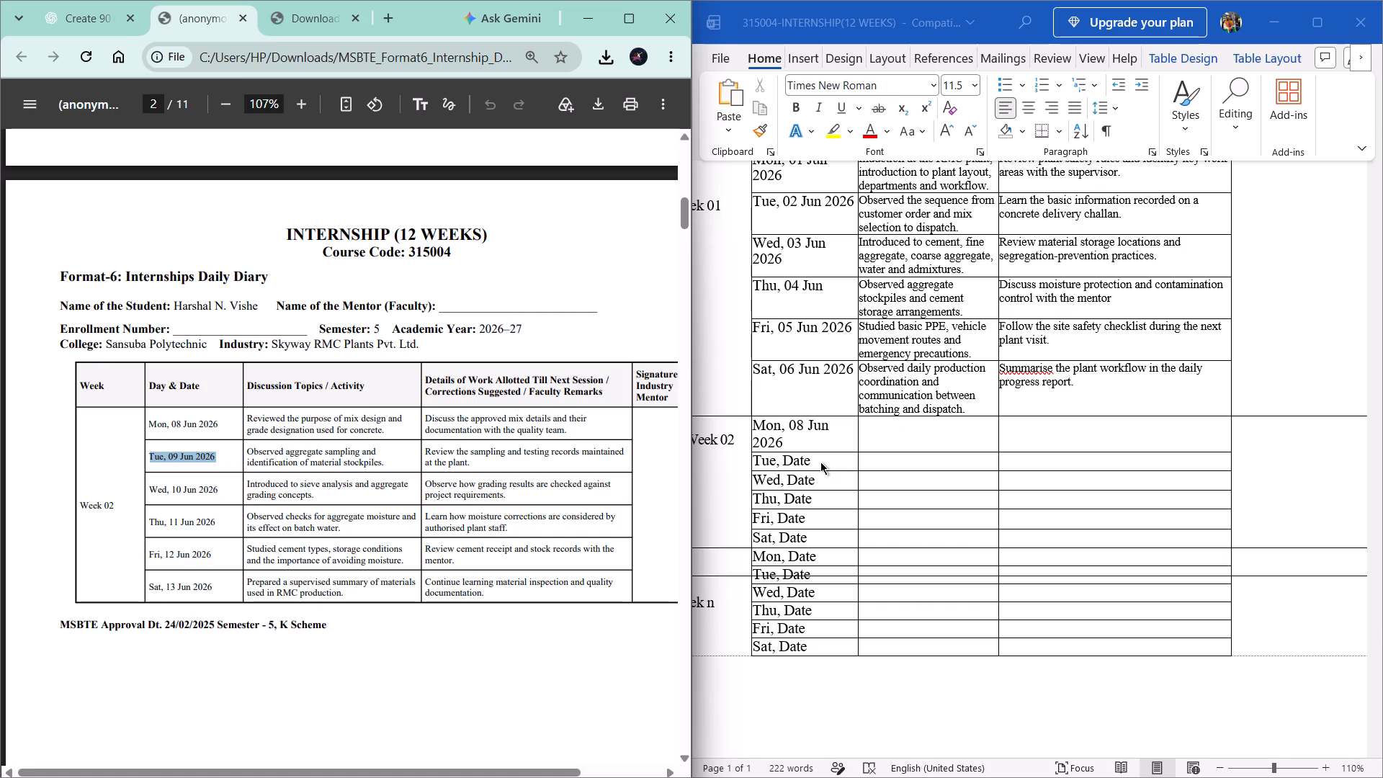
{"action": "left_click", "coordinate": [820, 462]}
{"action": "left_click_drag", "start_coordinate": [820, 462], "coordinate": [754, 461]}
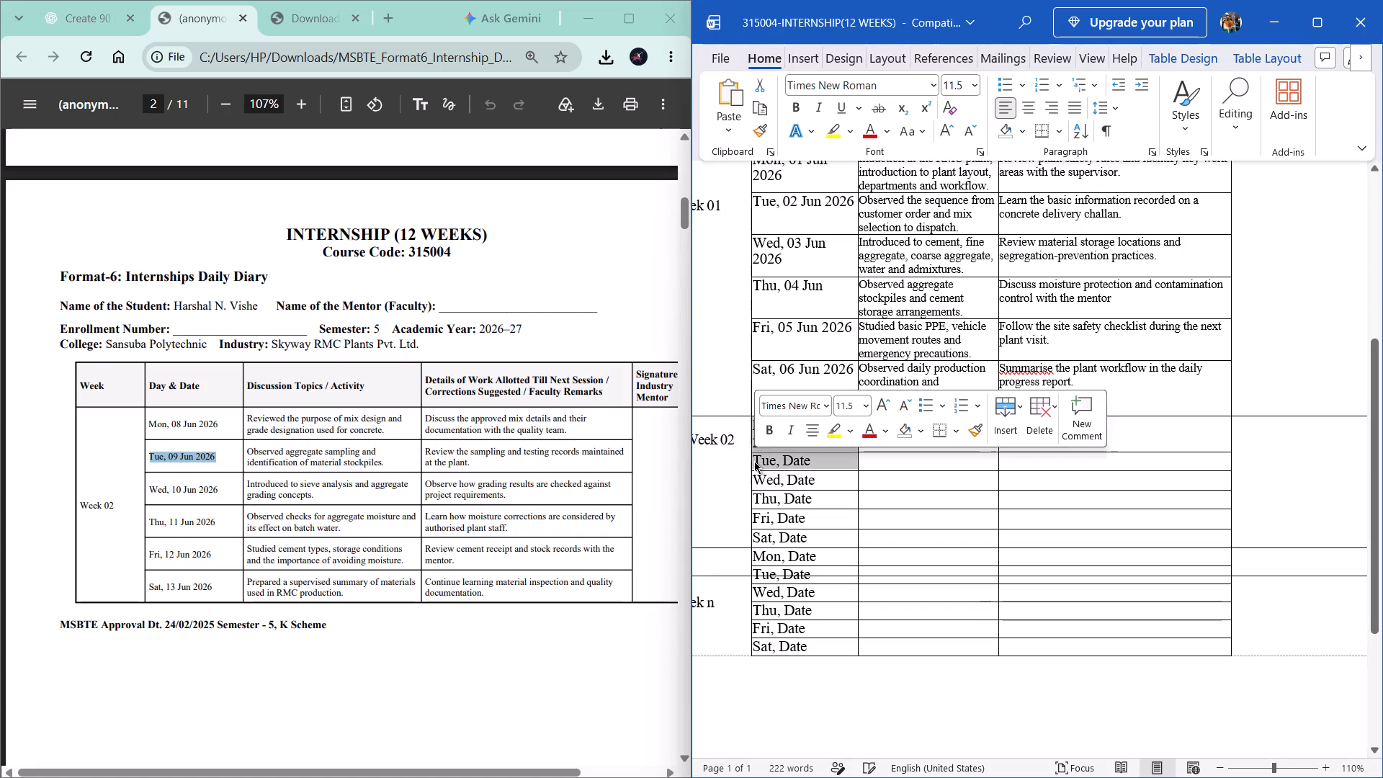
{"action": "triple_click", "coordinate": [754, 461]}
{"action": "left_click", "coordinate": [754, 461]}
{"action": "double_click", "coordinate": [754, 461]}
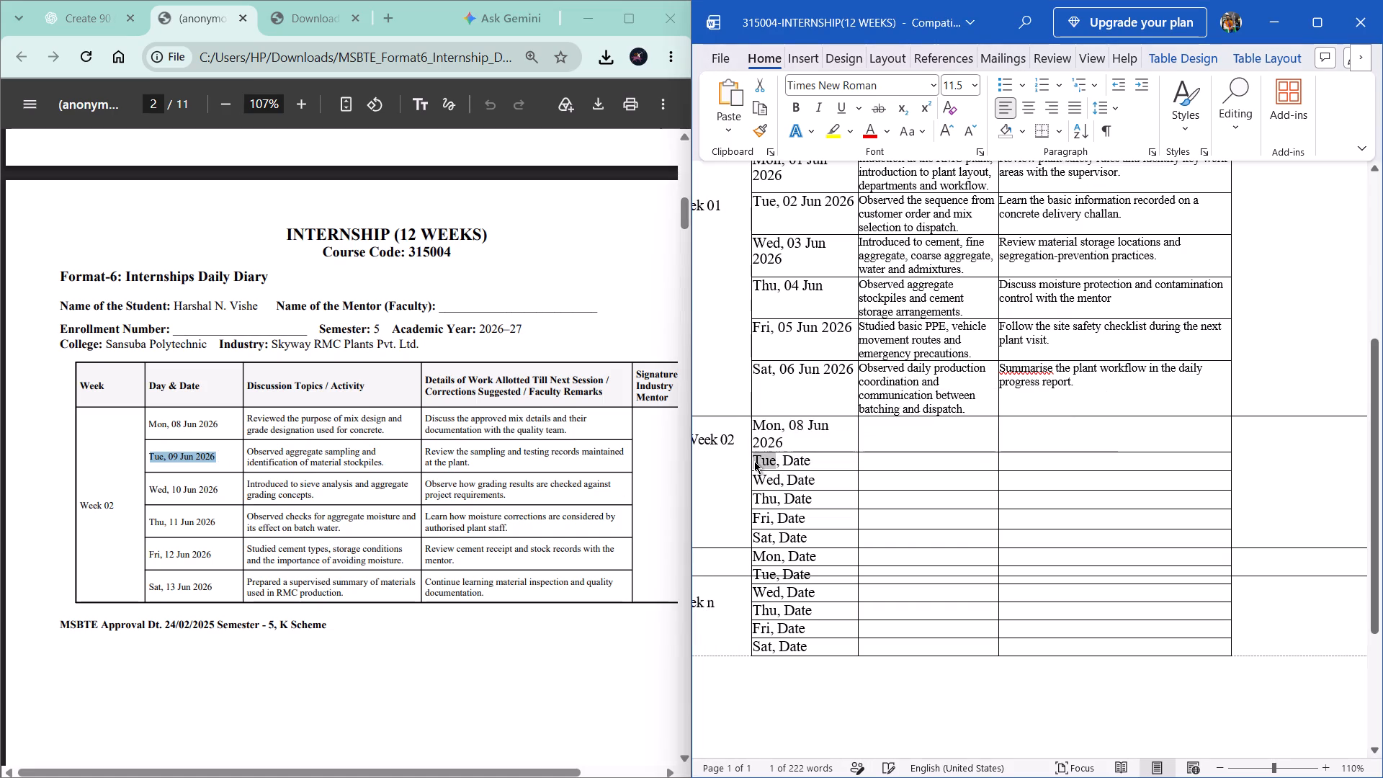
{"action": "double_click", "coordinate": [754, 461]}
{"action": "double_click", "coordinate": [754, 461]}
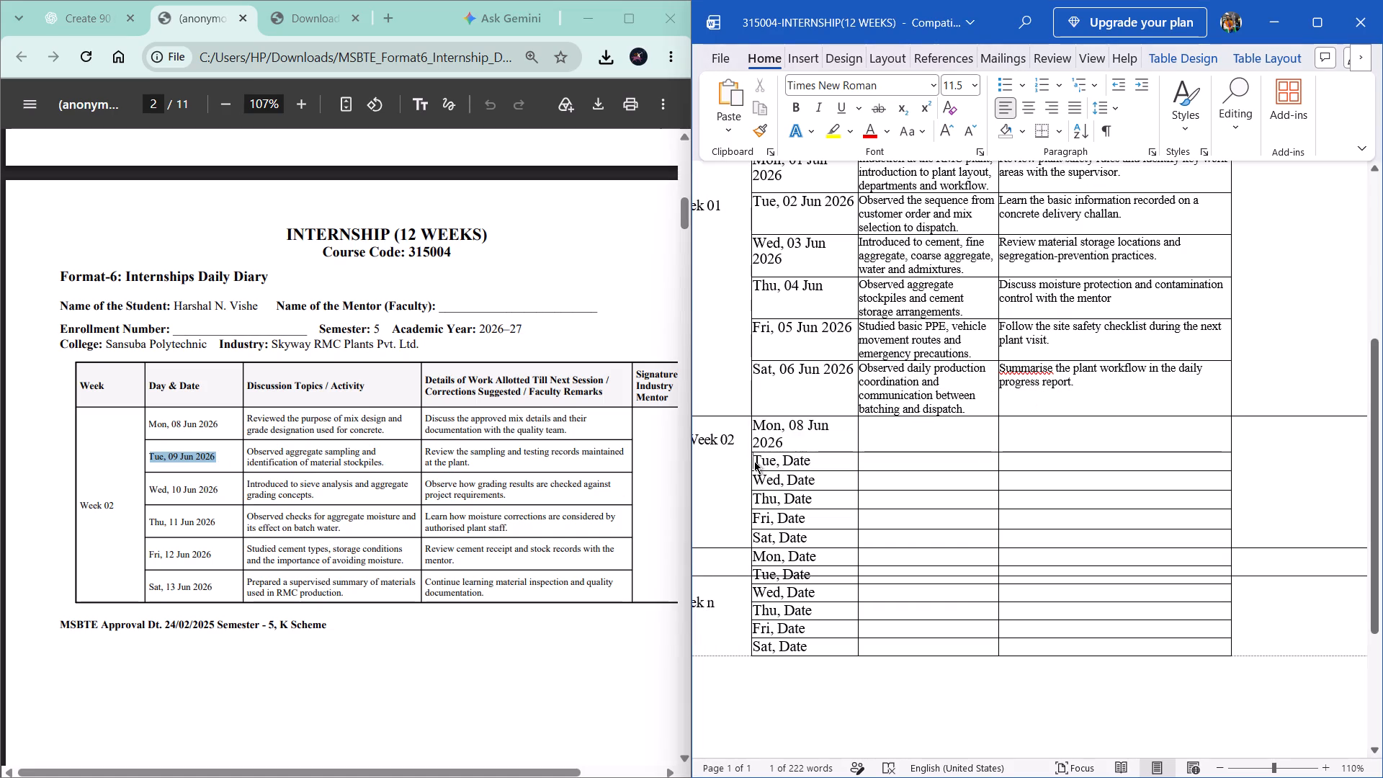
{"action": "double_click", "coordinate": [754, 461]}
{"action": "double_click", "coordinate": [807, 459]}
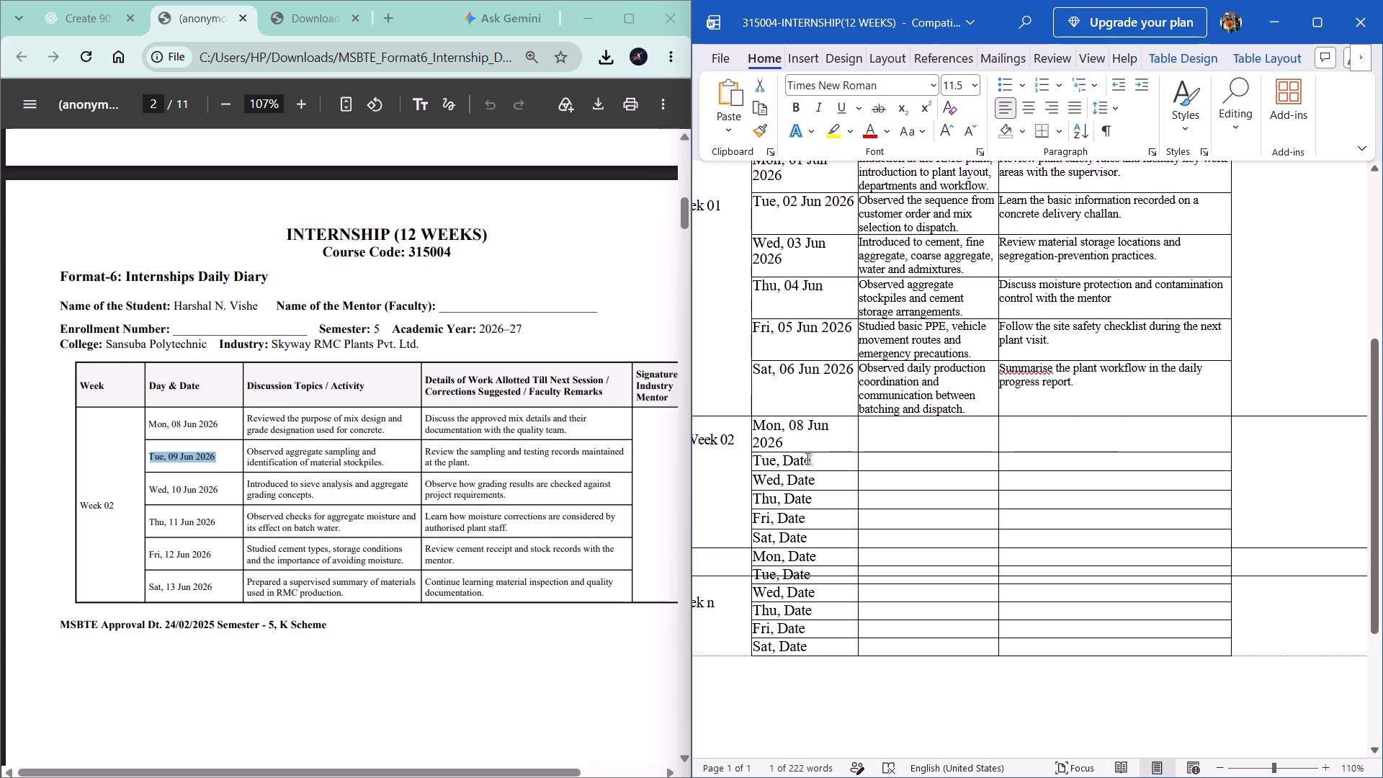
{"action": "triple_click", "coordinate": [807, 459]}
{"action": "left_click", "coordinate": [807, 459]}
{"action": "double_click", "coordinate": [807, 459]}
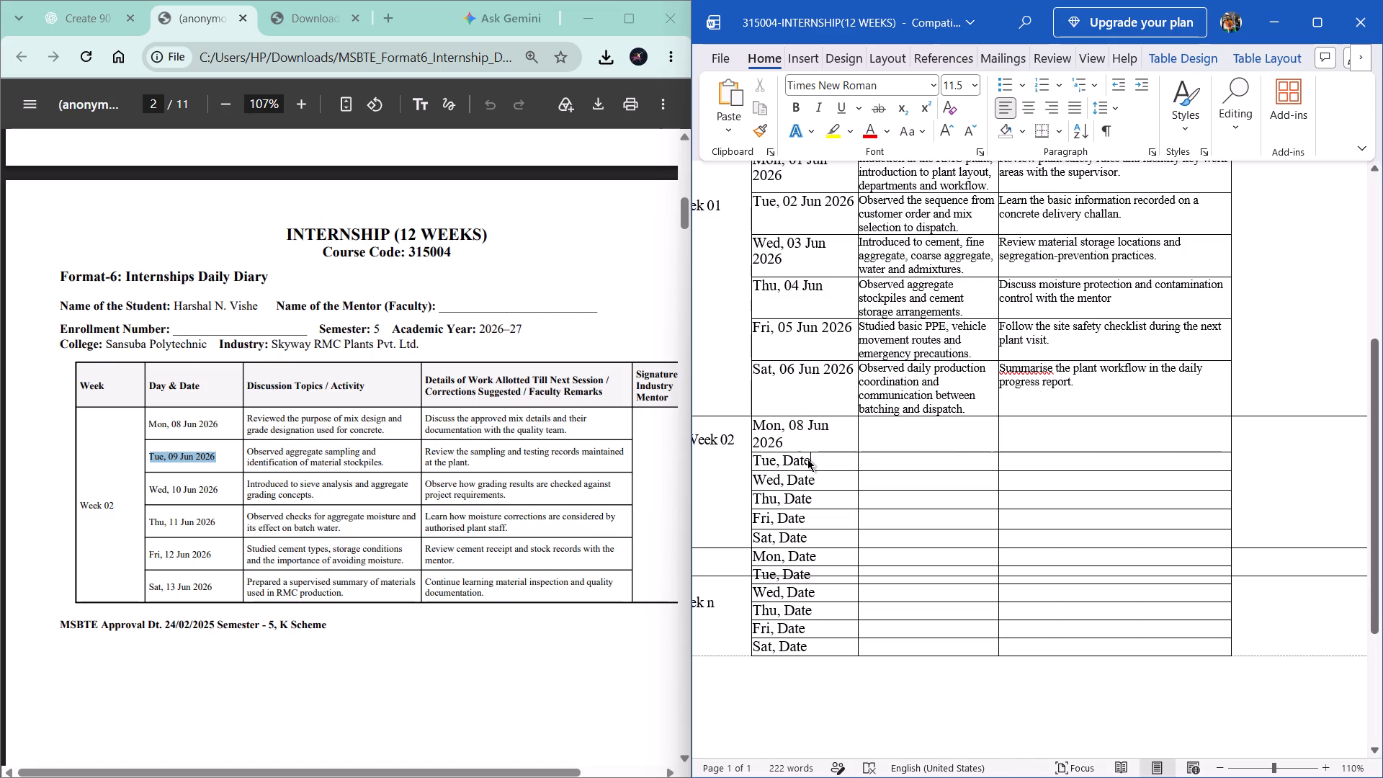
{"action": "double_click", "coordinate": [807, 459]}
{"action": "triple_click", "coordinate": [807, 459]}
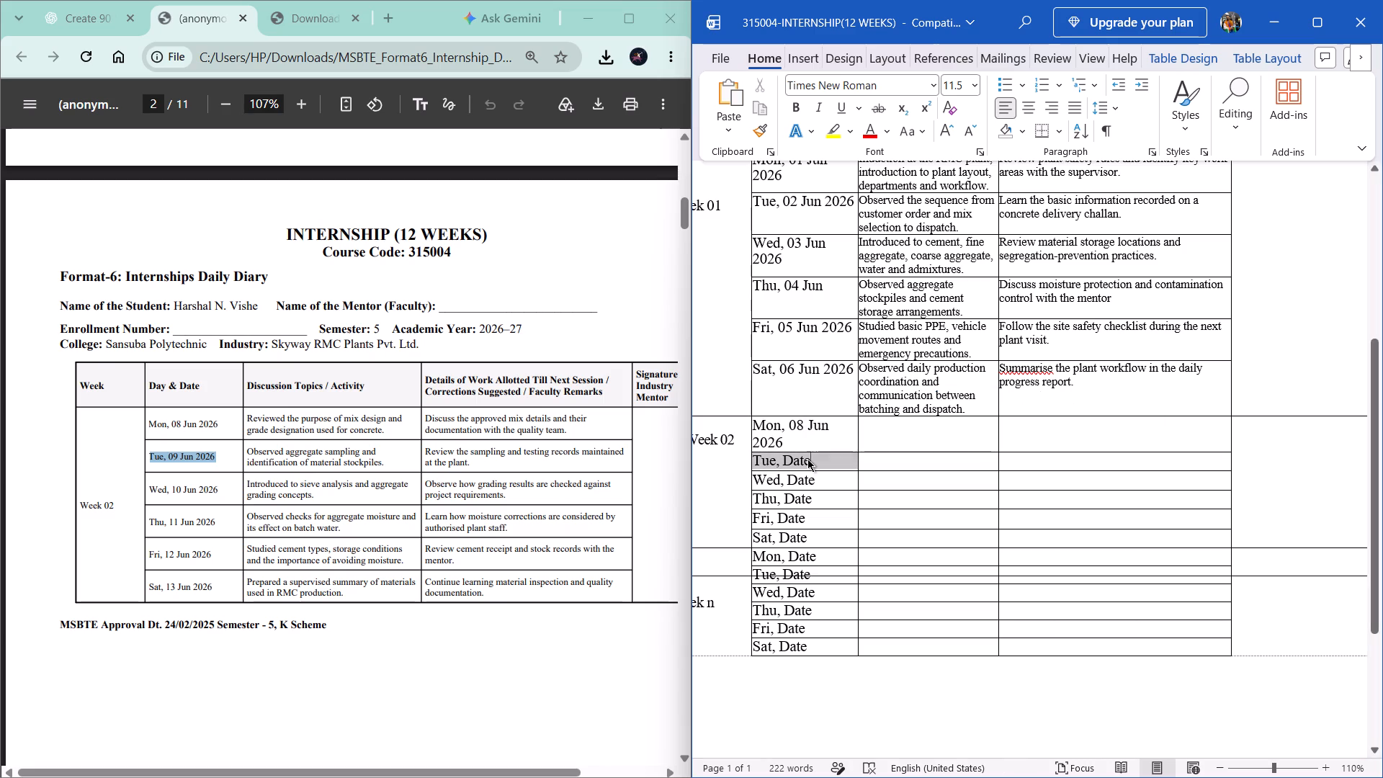
{"action": "key", "text": "ctrl+v"}
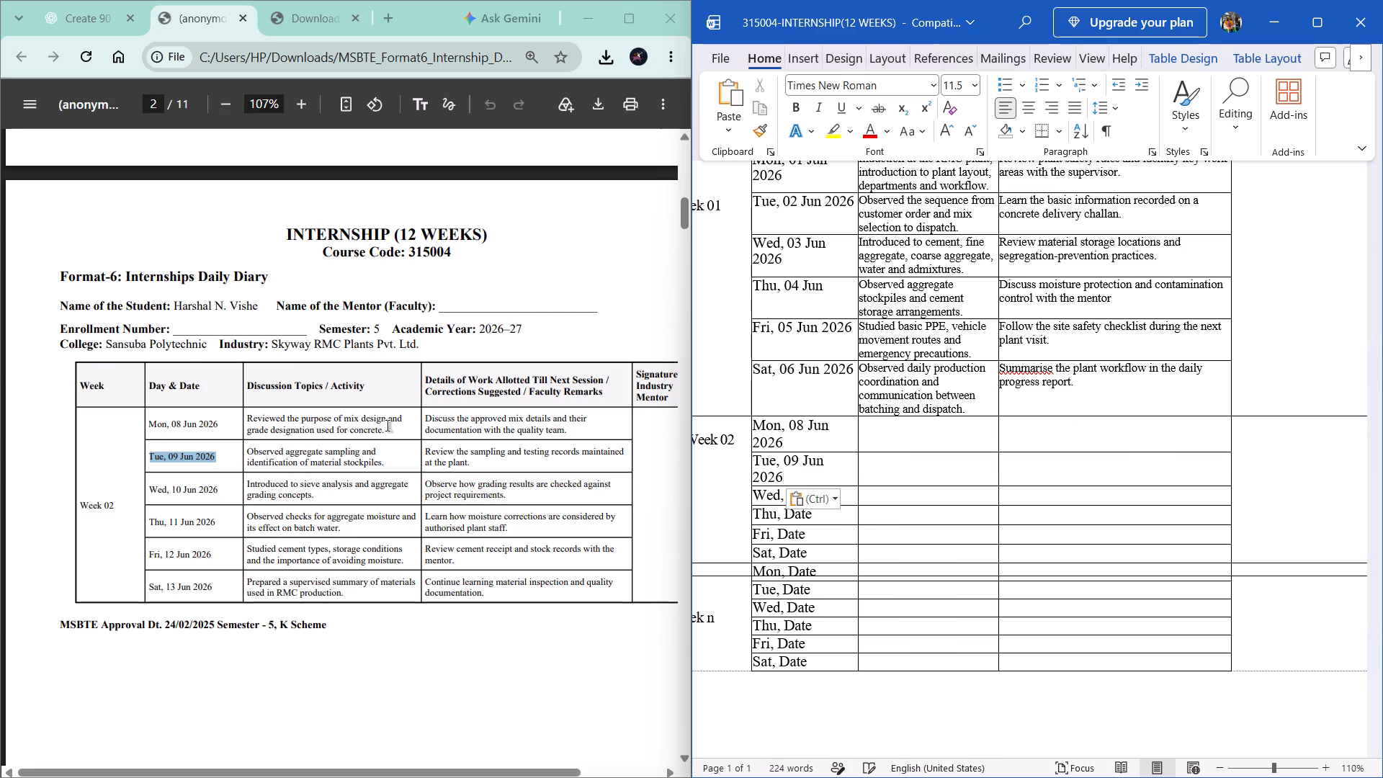
Replace Week 02's "Wed, Date" placeholder in Word with "Wed, 10 Jun 2026" copied from the PDF.
{"action": "left_click", "coordinate": [215, 491]}
{"action": "left_click_drag", "start_coordinate": [215, 491], "coordinate": [184, 488]}
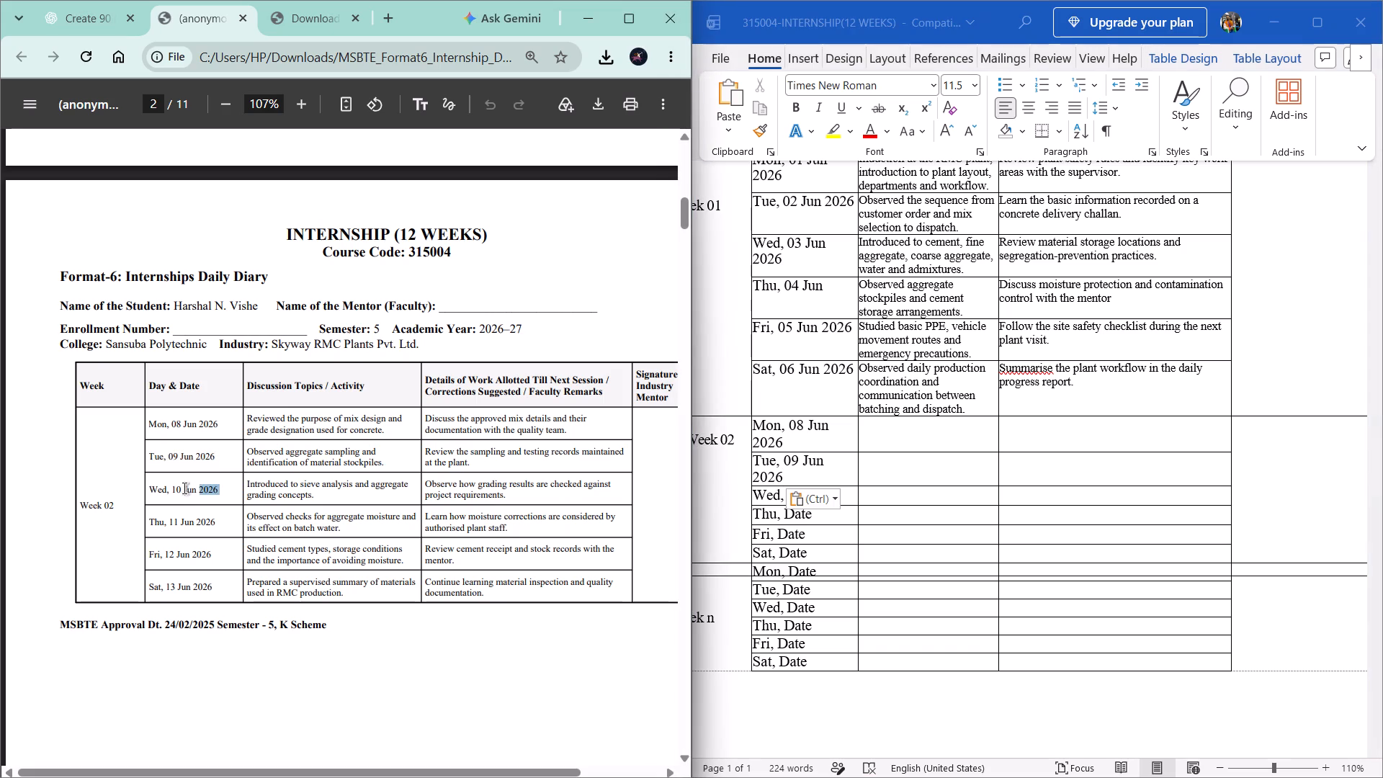
{"action": "left_click_drag", "start_coordinate": [184, 488], "coordinate": [158, 490]}
{"action": "left_click_drag", "start_coordinate": [148, 490], "coordinate": [215, 491]}
{"action": "left_click_drag", "start_coordinate": [215, 491], "coordinate": [223, 491]}
{"action": "key", "text": "ctrl+c"}
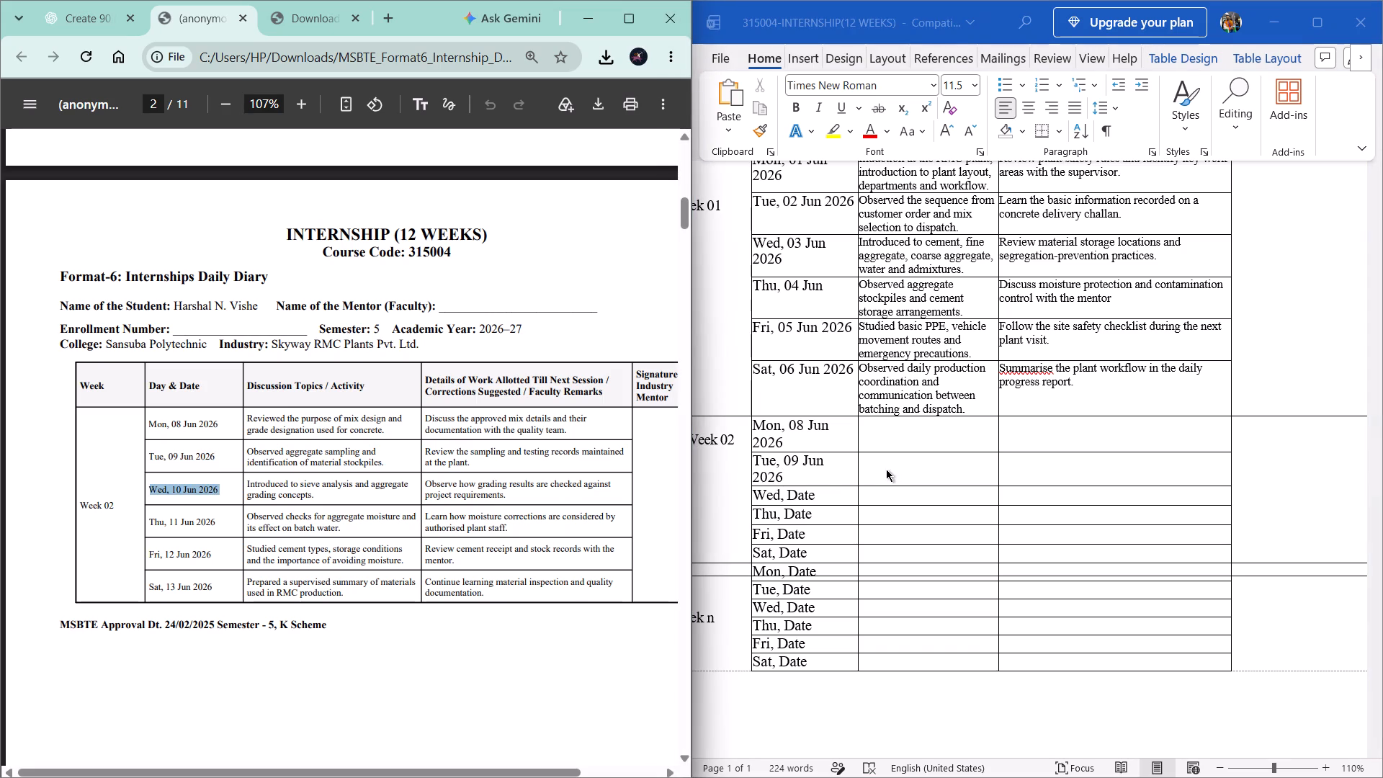
{"action": "double_click", "coordinate": [833, 491]}
{"action": "double_click", "coordinate": [833, 491]}
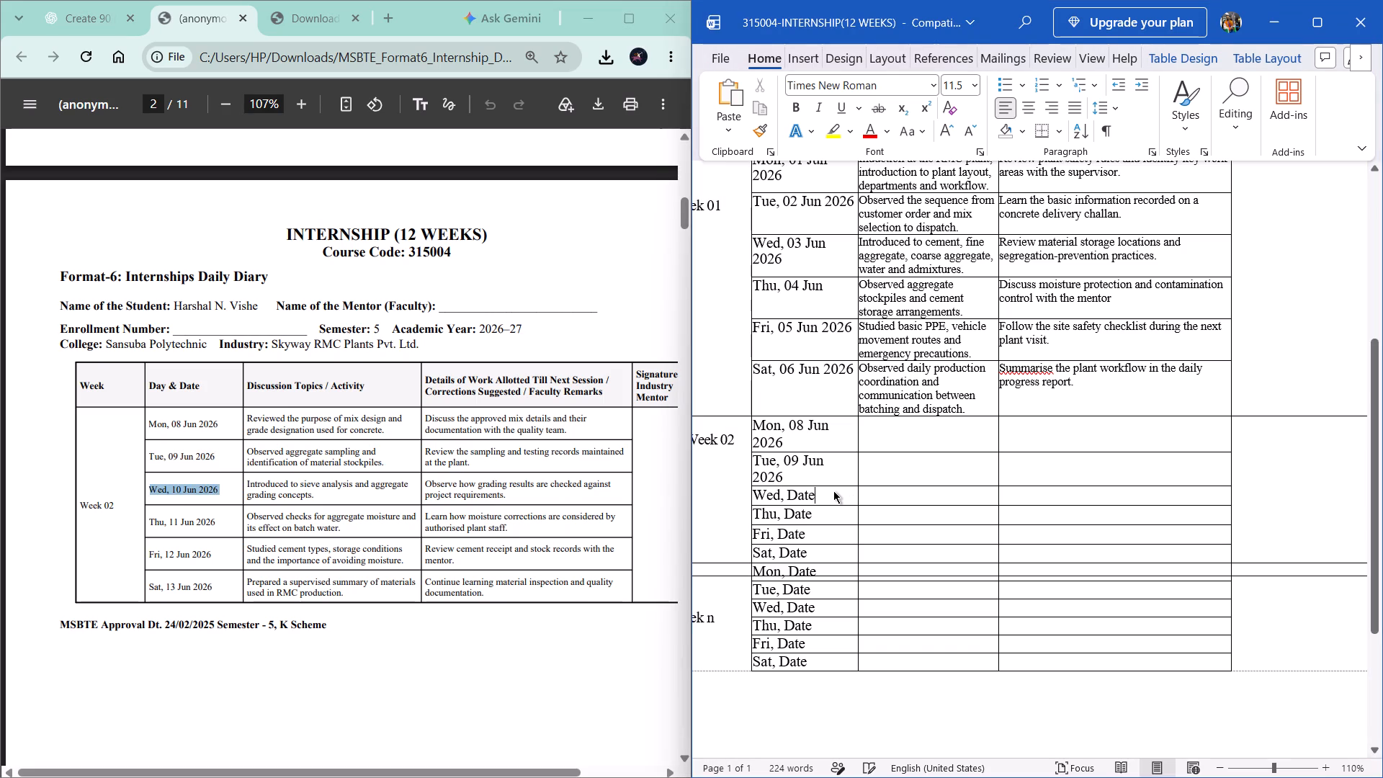
{"action": "triple_click", "coordinate": [833, 491]}
{"action": "key", "text": "ctrl+v"}
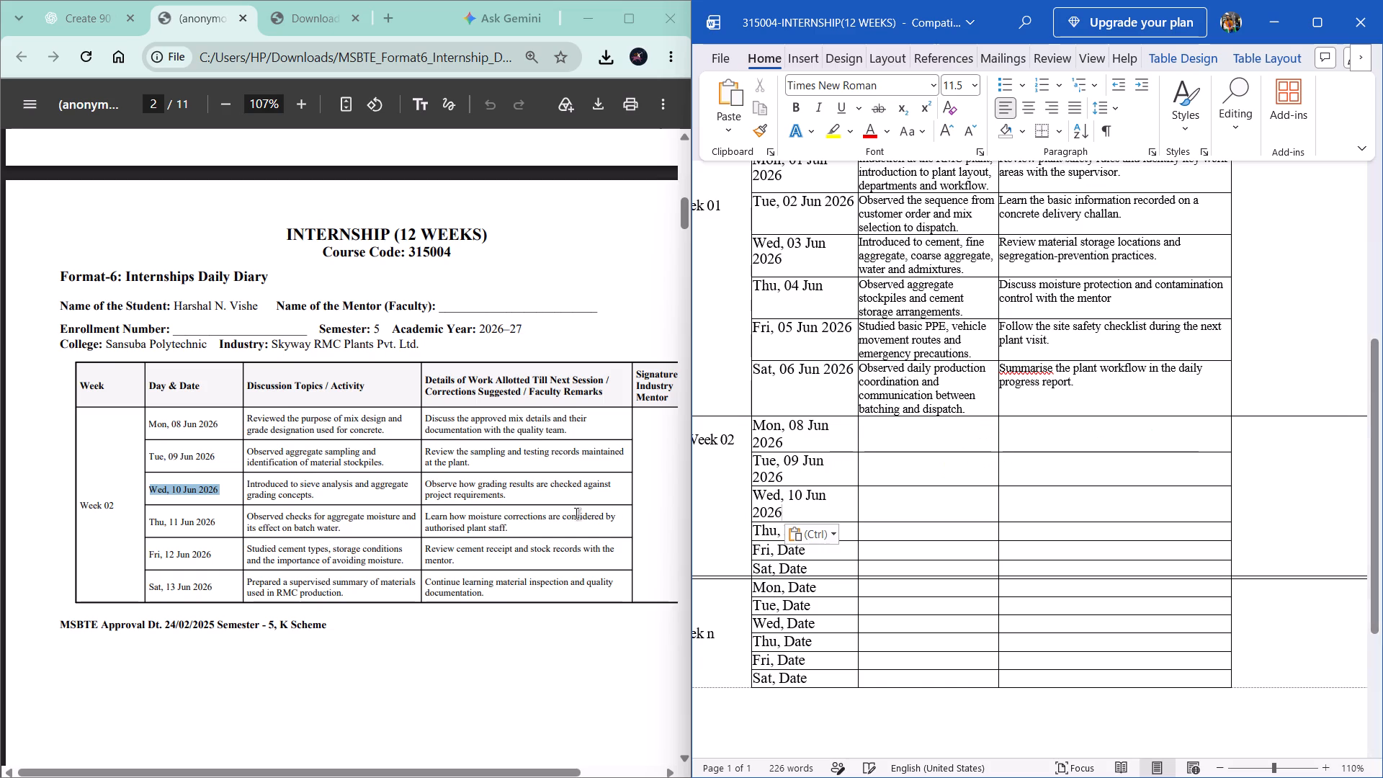
Replace Week 02's "Thu, Date" placeholder in Word with "Thu, 11 Jun 2026" copied from the PDF.
{"action": "left_click_drag", "start_coordinate": [151, 520], "coordinate": [207, 520]}
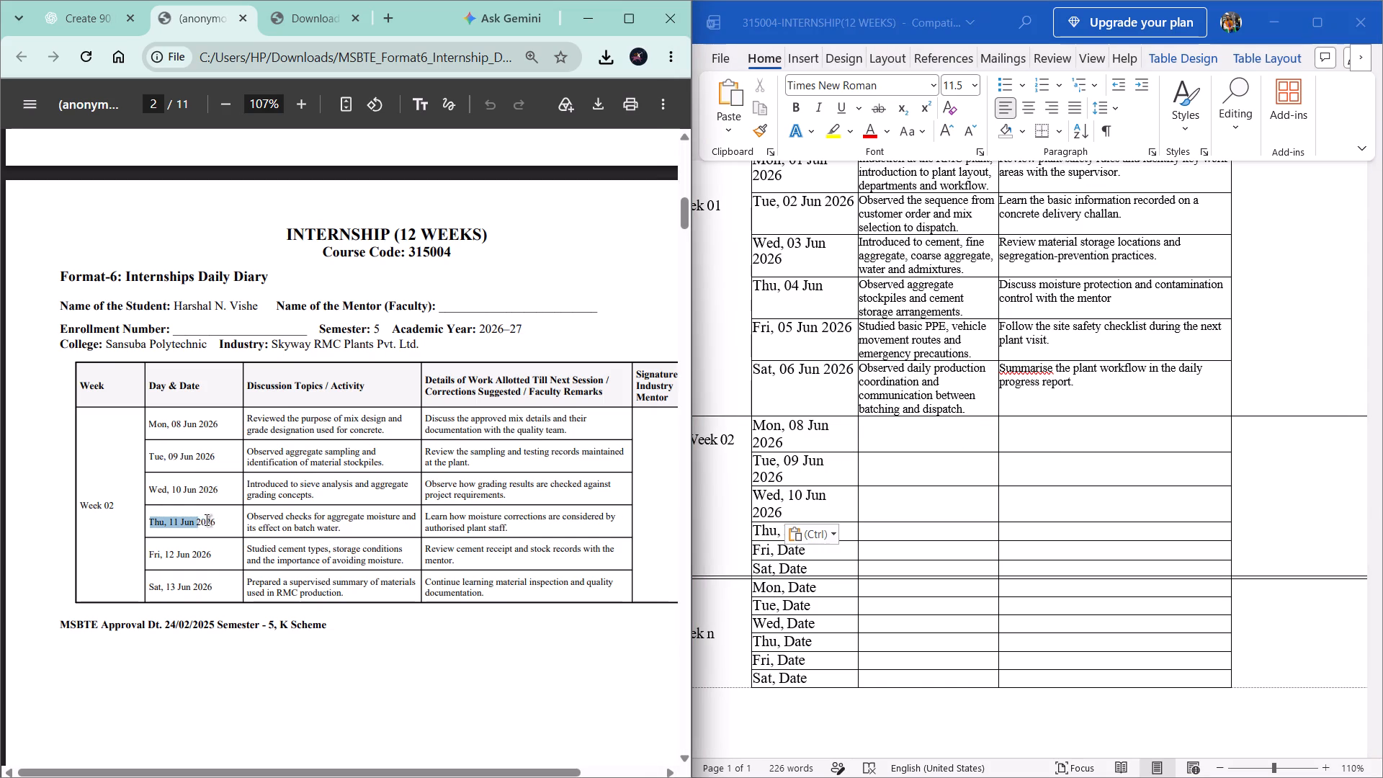
{"action": "left_click_drag", "start_coordinate": [207, 520], "coordinate": [219, 519]}
{"action": "key", "text": "ctrl+c"}
{"action": "left_click", "coordinate": [824, 531]}
{"action": "triple_click", "coordinate": [829, 533]}
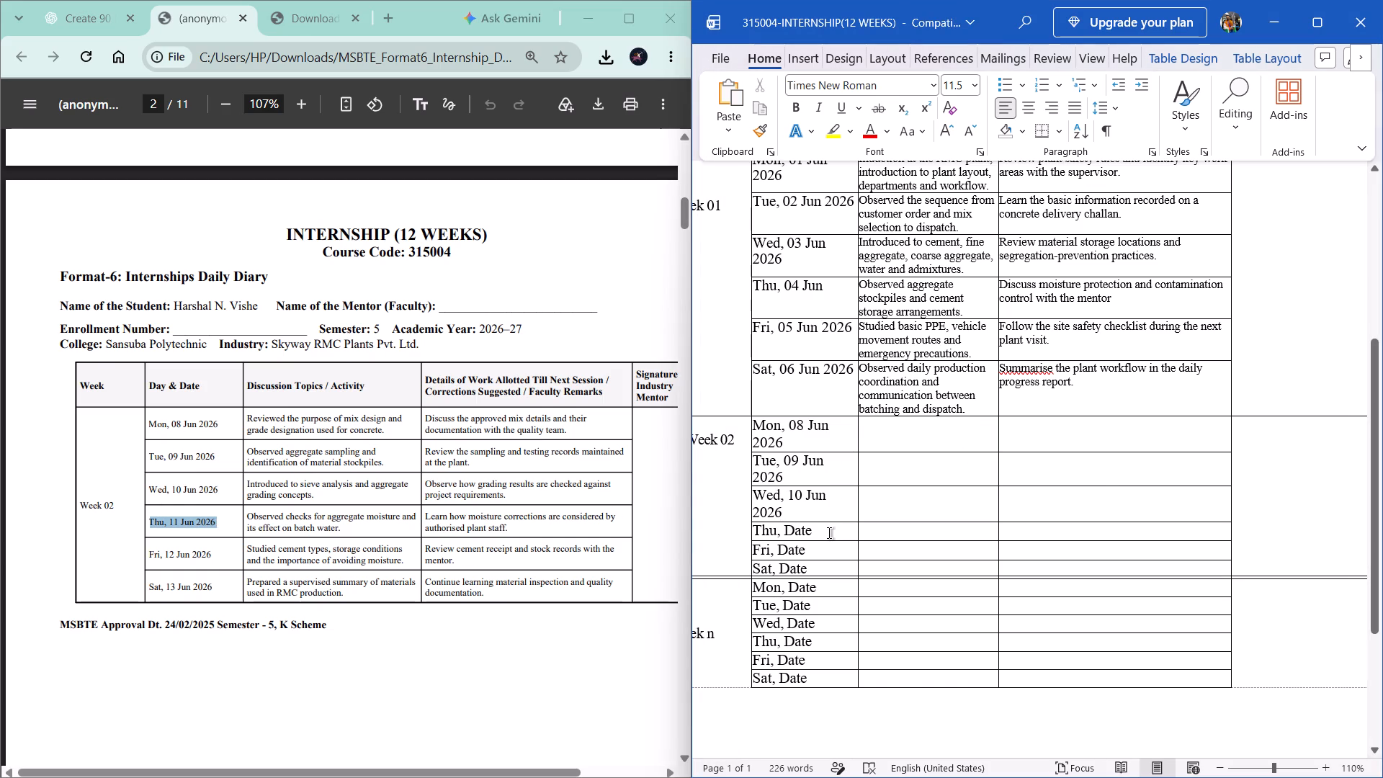
{"action": "key", "text": "ctrl+v"}
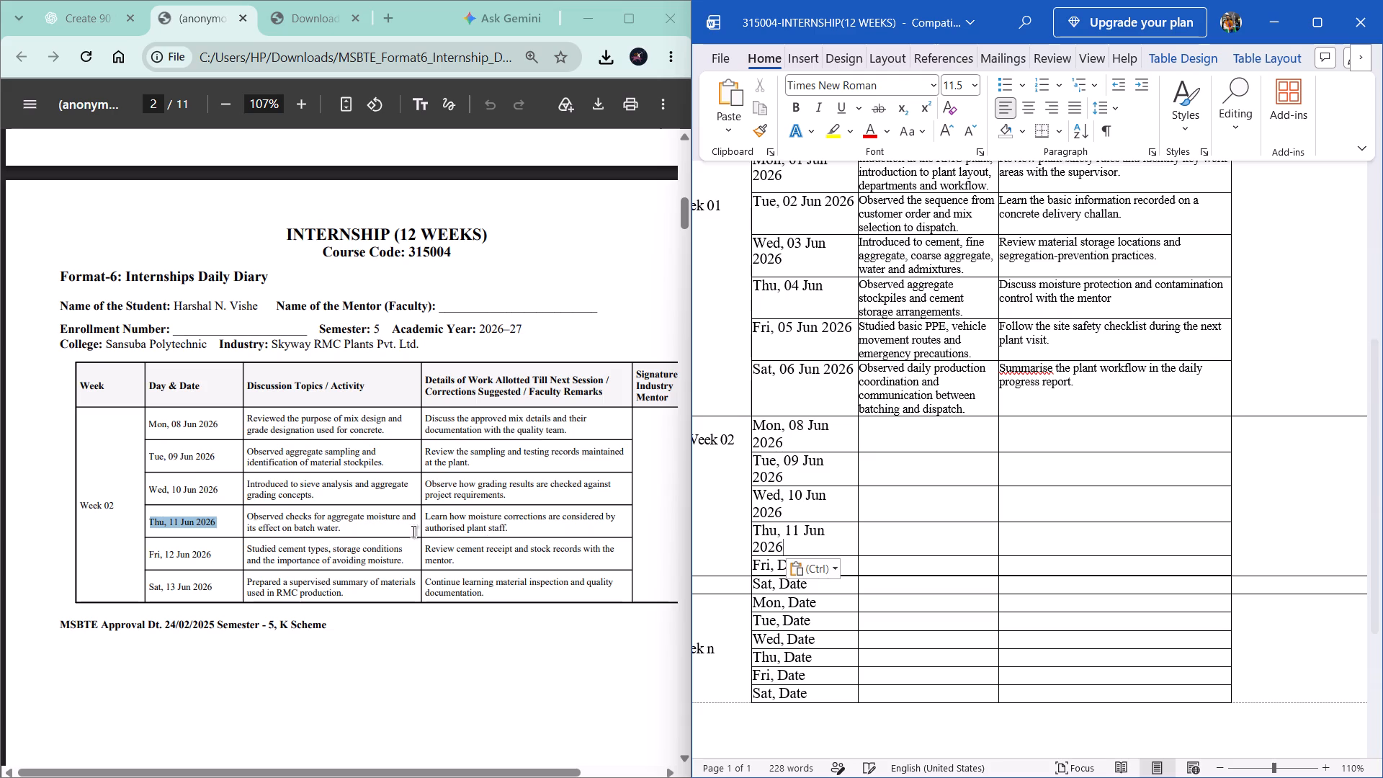
Replace Week 02's "Fri, Date" placeholder in Word with "Fri, 12 Jun 2026" copied from the PDF.
{"action": "left_click", "coordinate": [148, 555]}
{"action": "left_click_drag", "start_coordinate": [148, 555], "coordinate": [203, 545]}
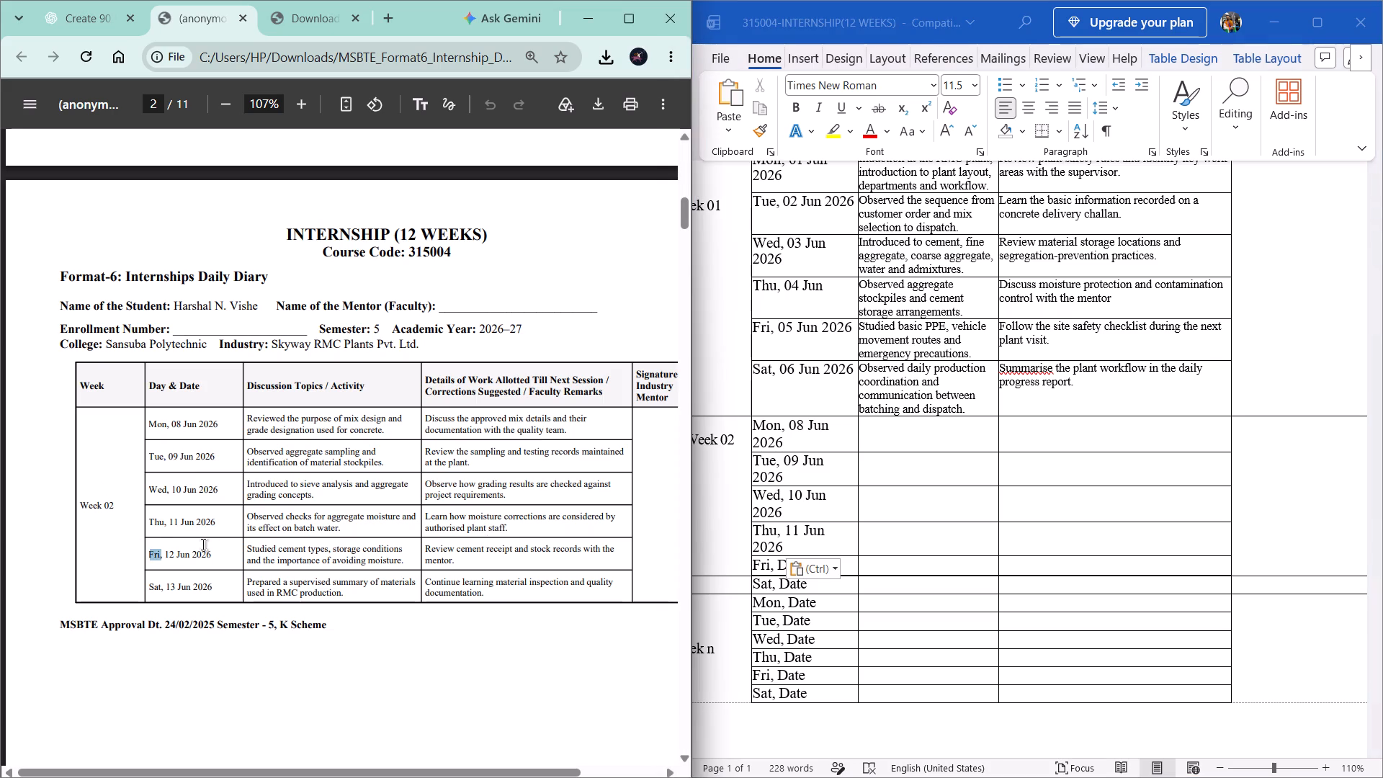
{"action": "left_click_drag", "start_coordinate": [203, 545], "coordinate": [214, 553]}
{"action": "left_click_drag", "start_coordinate": [214, 553], "coordinate": [151, 558]}
{"action": "left_click_drag", "start_coordinate": [151, 558], "coordinate": [148, 558]}
{"action": "key", "text": "ctrl+c"}
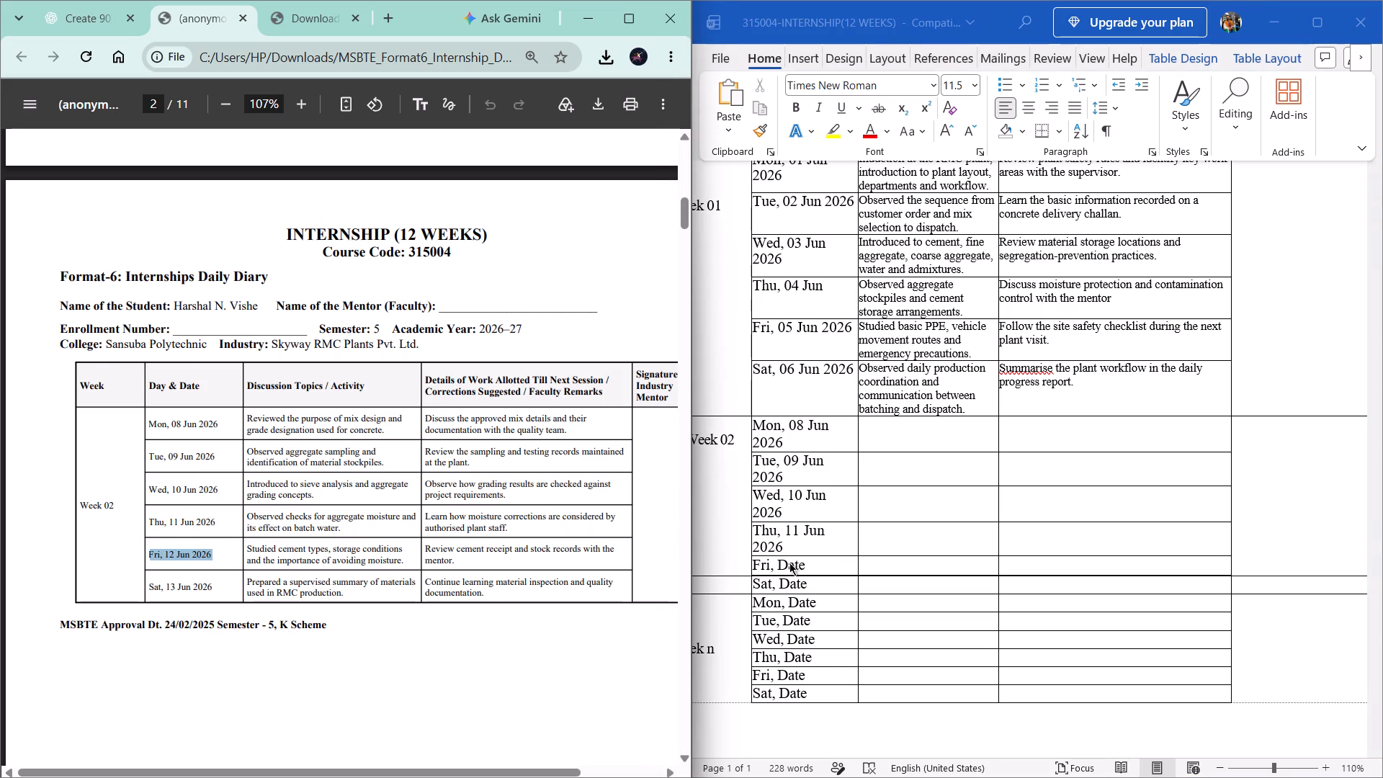
{"action": "triple_click", "coordinate": [789, 561]}
{"action": "key", "text": "ctrl+v"}
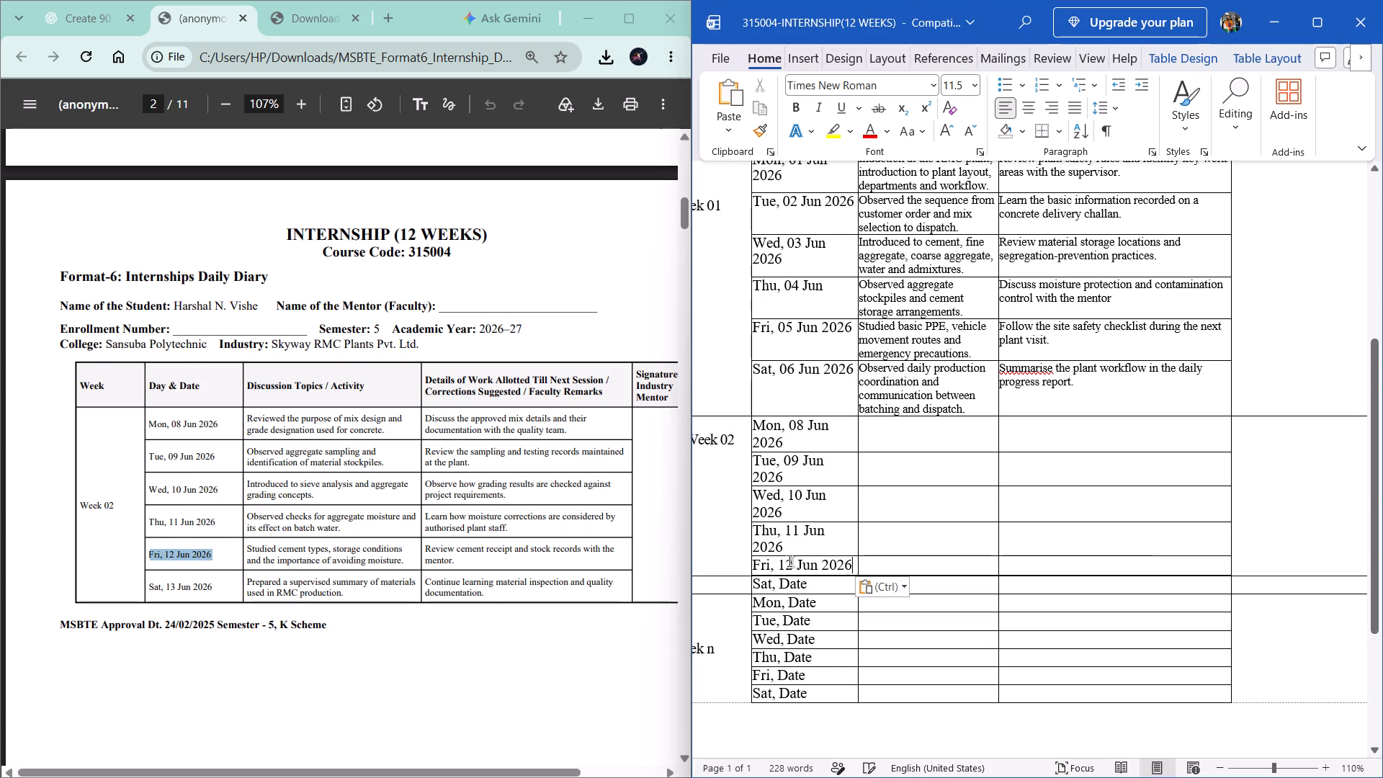
Replace Week 02's "Sat, Date" placeholder in Word with "Sat, 13 Jun 2026" copied from the PDF.
{"action": "left_click_drag", "start_coordinate": [148, 586], "coordinate": [229, 587]}
{"action": "key", "text": "ctrl+c"}
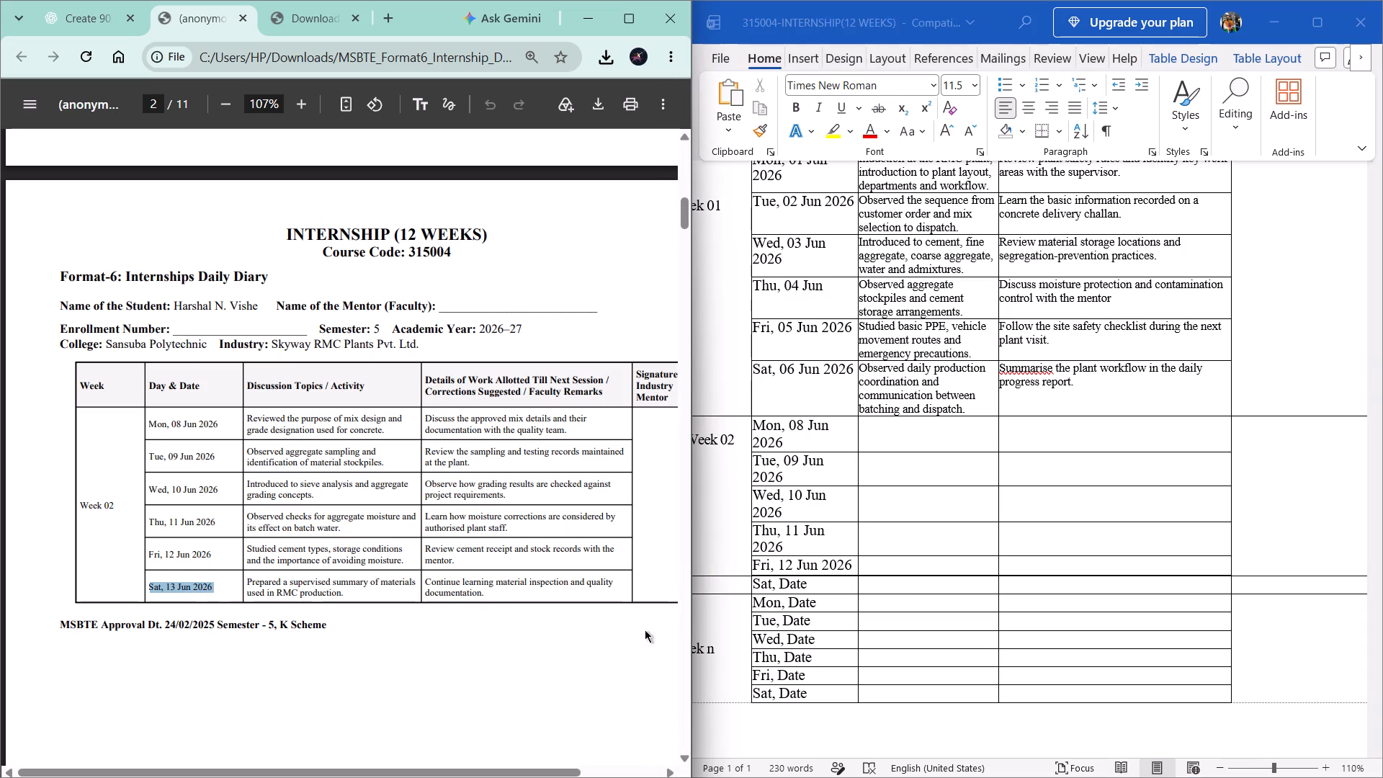
{"action": "triple_click", "coordinate": [790, 583]}
{"action": "key", "text": "ctrl+v"}
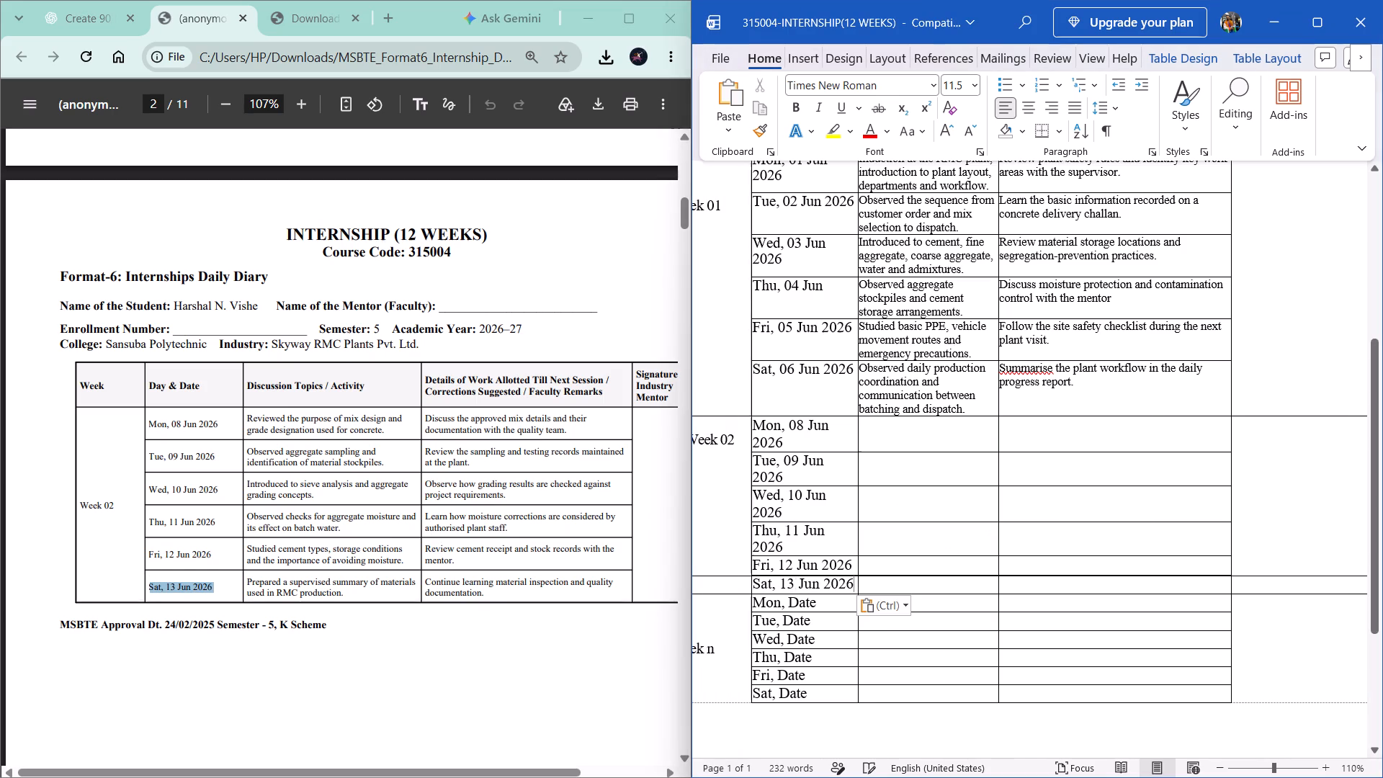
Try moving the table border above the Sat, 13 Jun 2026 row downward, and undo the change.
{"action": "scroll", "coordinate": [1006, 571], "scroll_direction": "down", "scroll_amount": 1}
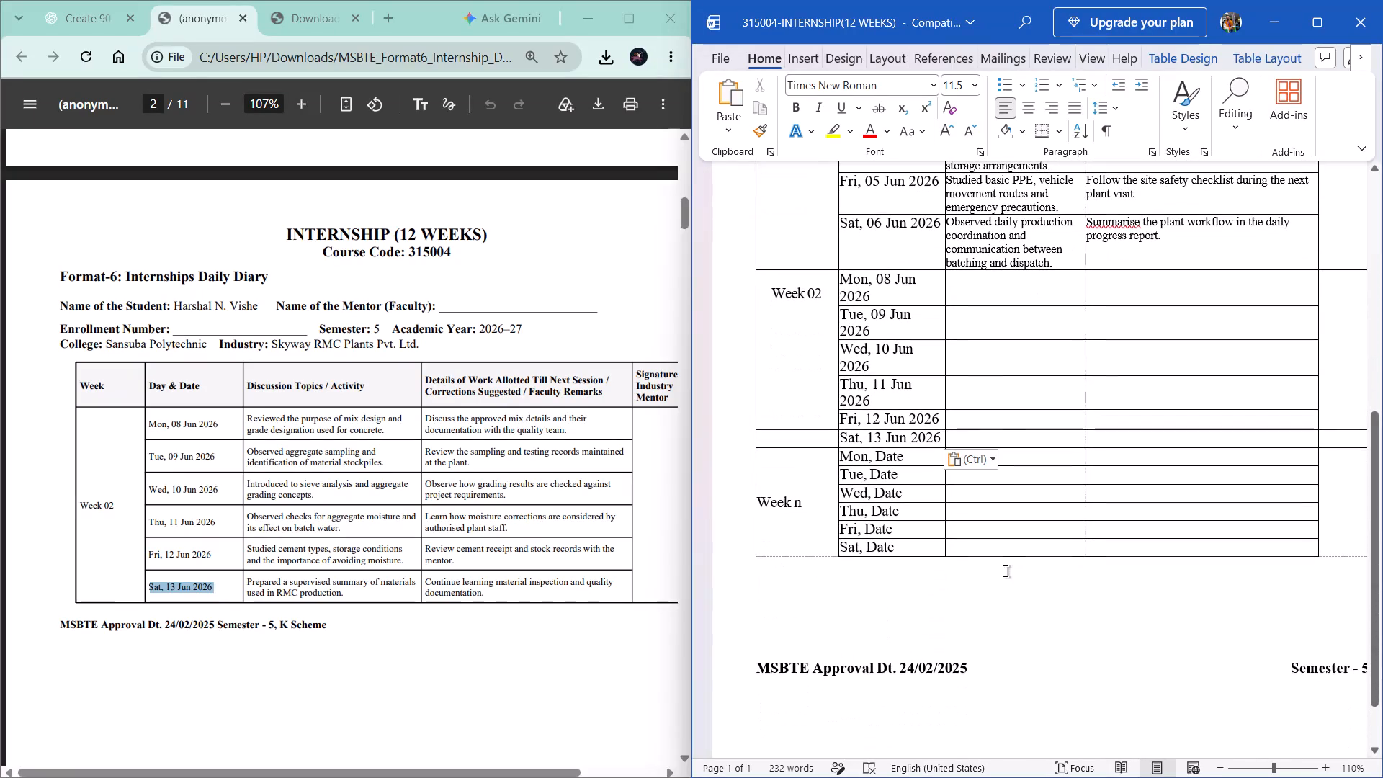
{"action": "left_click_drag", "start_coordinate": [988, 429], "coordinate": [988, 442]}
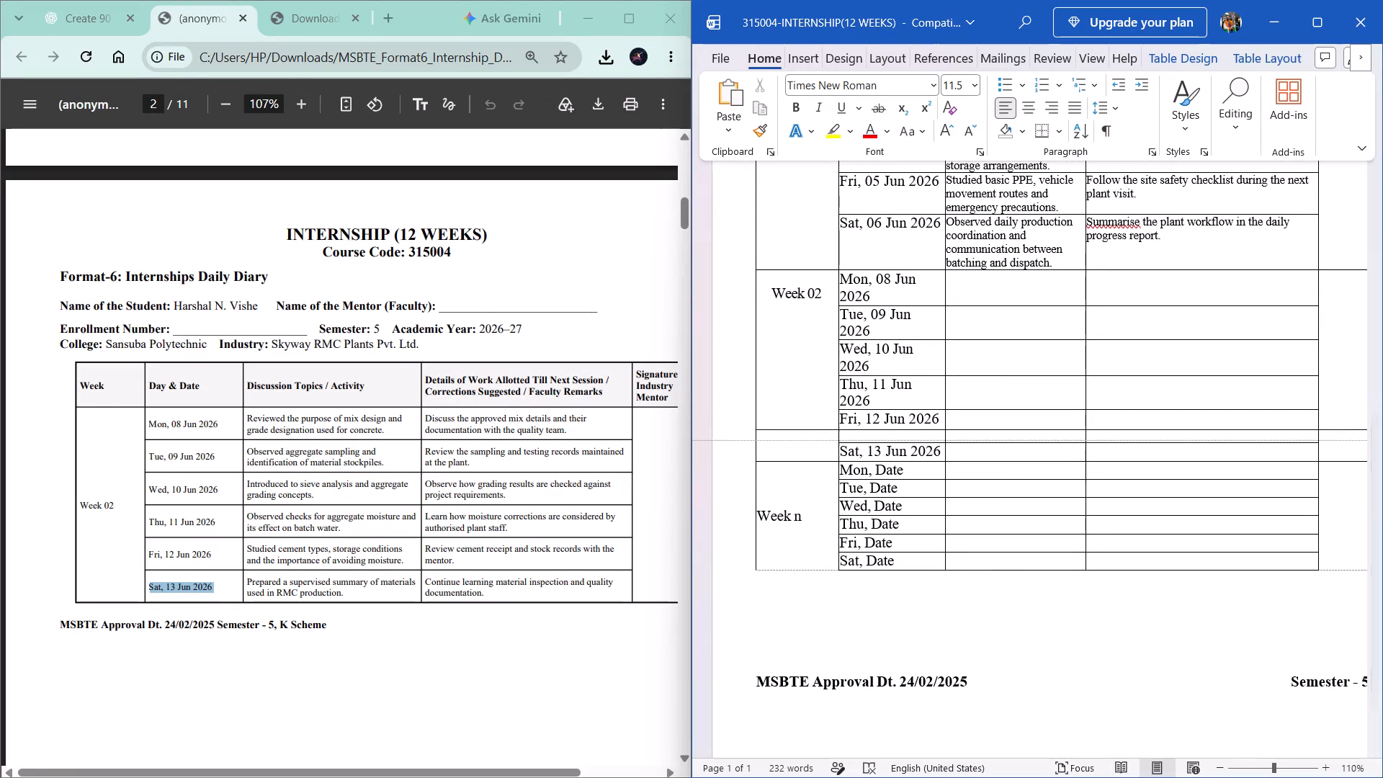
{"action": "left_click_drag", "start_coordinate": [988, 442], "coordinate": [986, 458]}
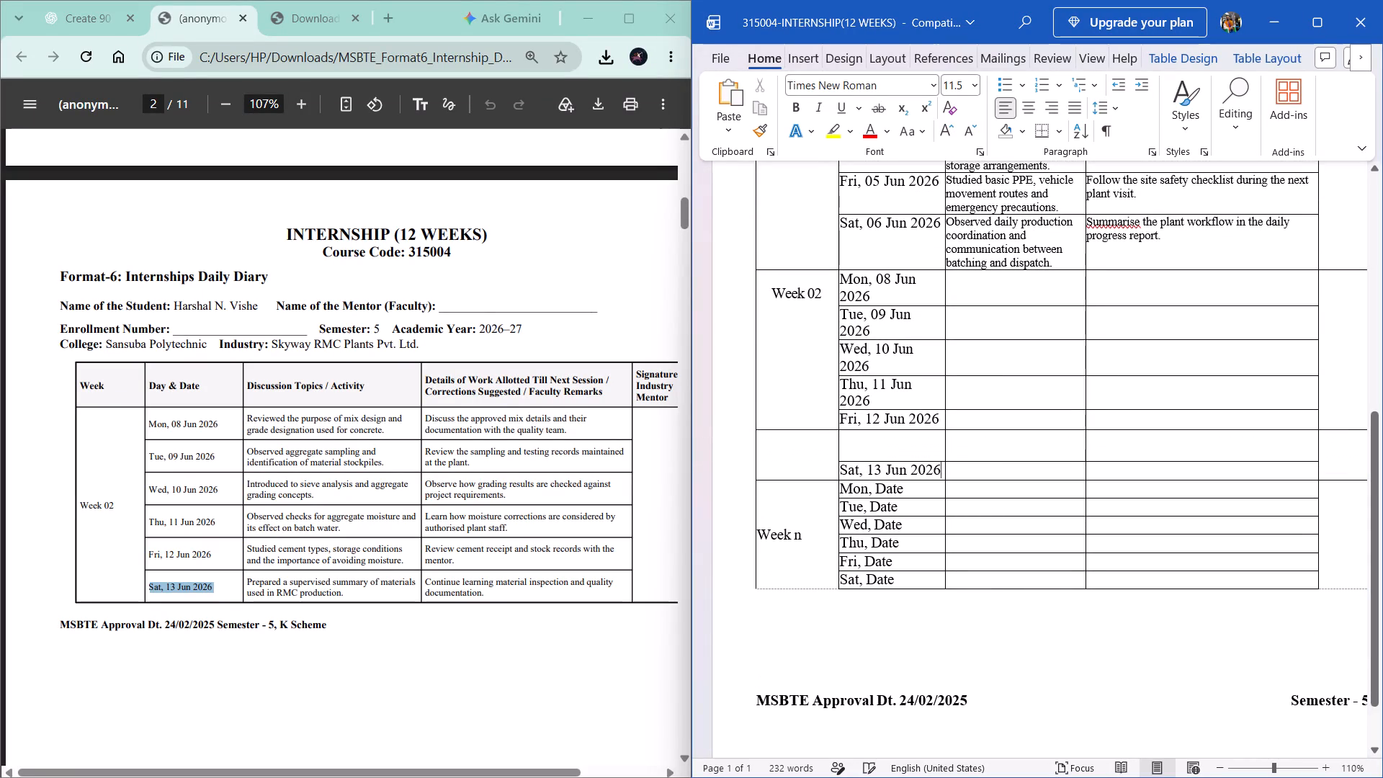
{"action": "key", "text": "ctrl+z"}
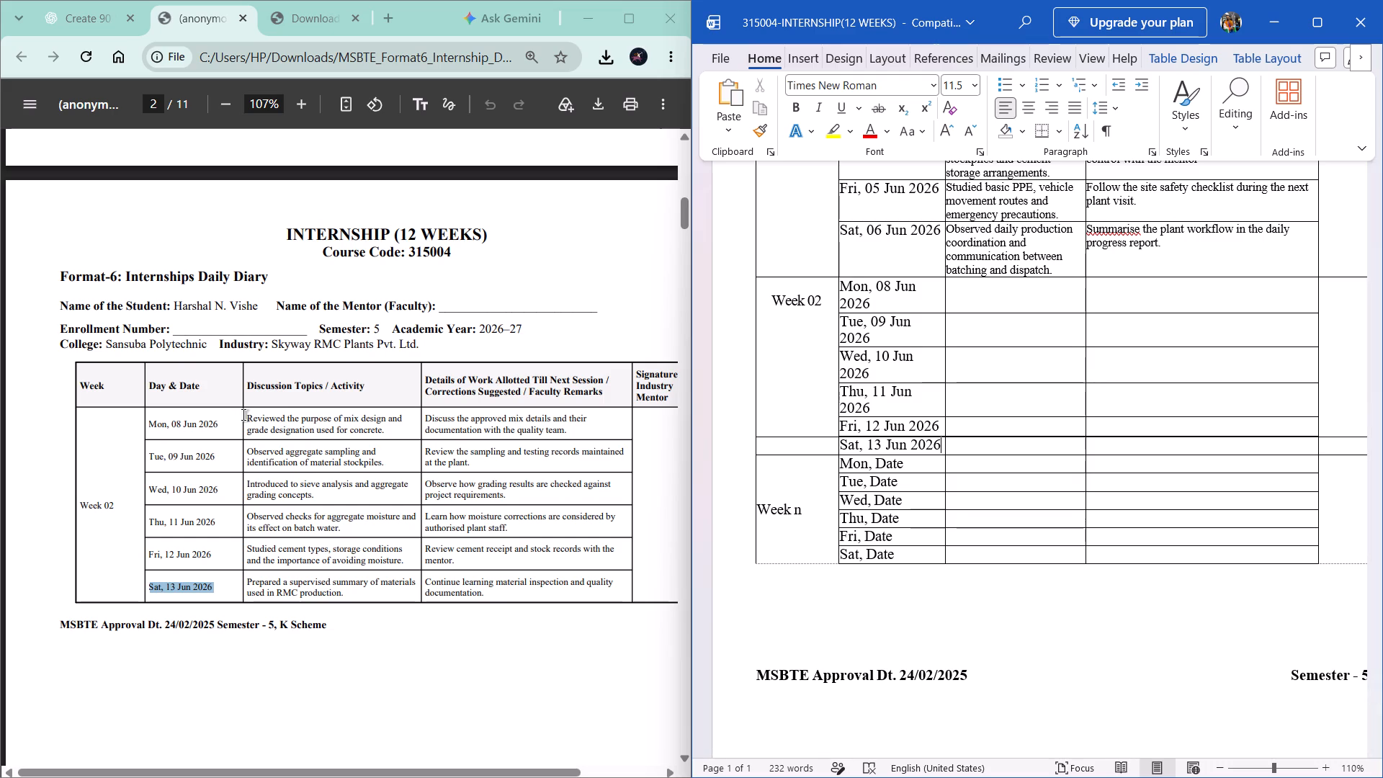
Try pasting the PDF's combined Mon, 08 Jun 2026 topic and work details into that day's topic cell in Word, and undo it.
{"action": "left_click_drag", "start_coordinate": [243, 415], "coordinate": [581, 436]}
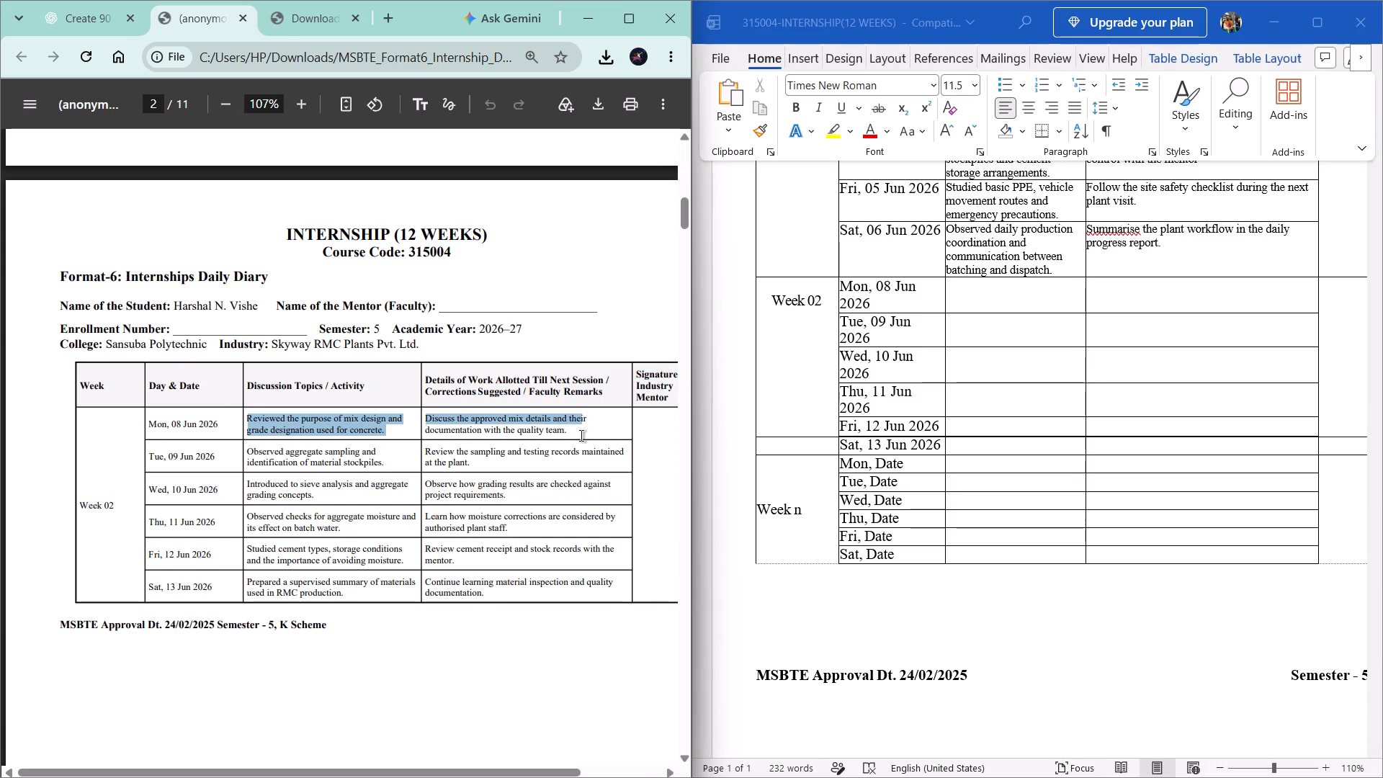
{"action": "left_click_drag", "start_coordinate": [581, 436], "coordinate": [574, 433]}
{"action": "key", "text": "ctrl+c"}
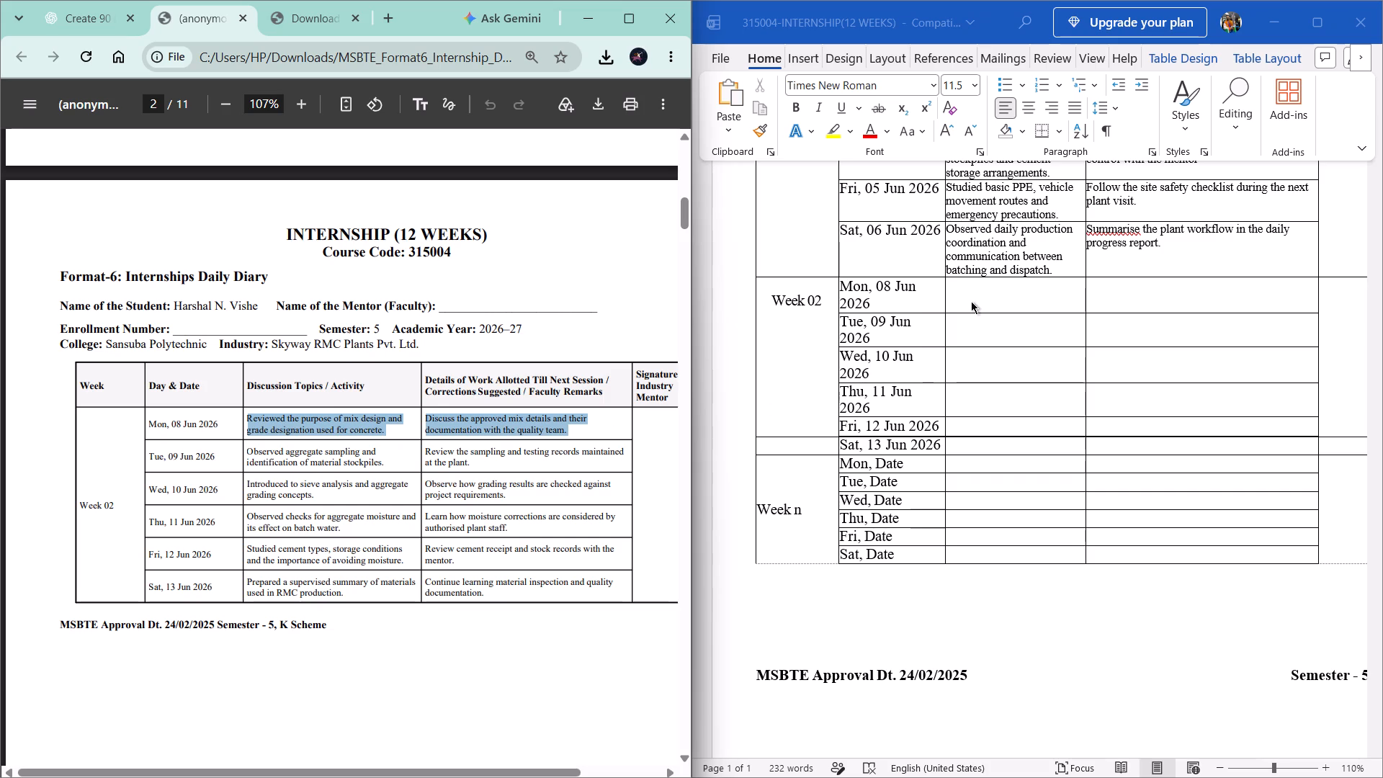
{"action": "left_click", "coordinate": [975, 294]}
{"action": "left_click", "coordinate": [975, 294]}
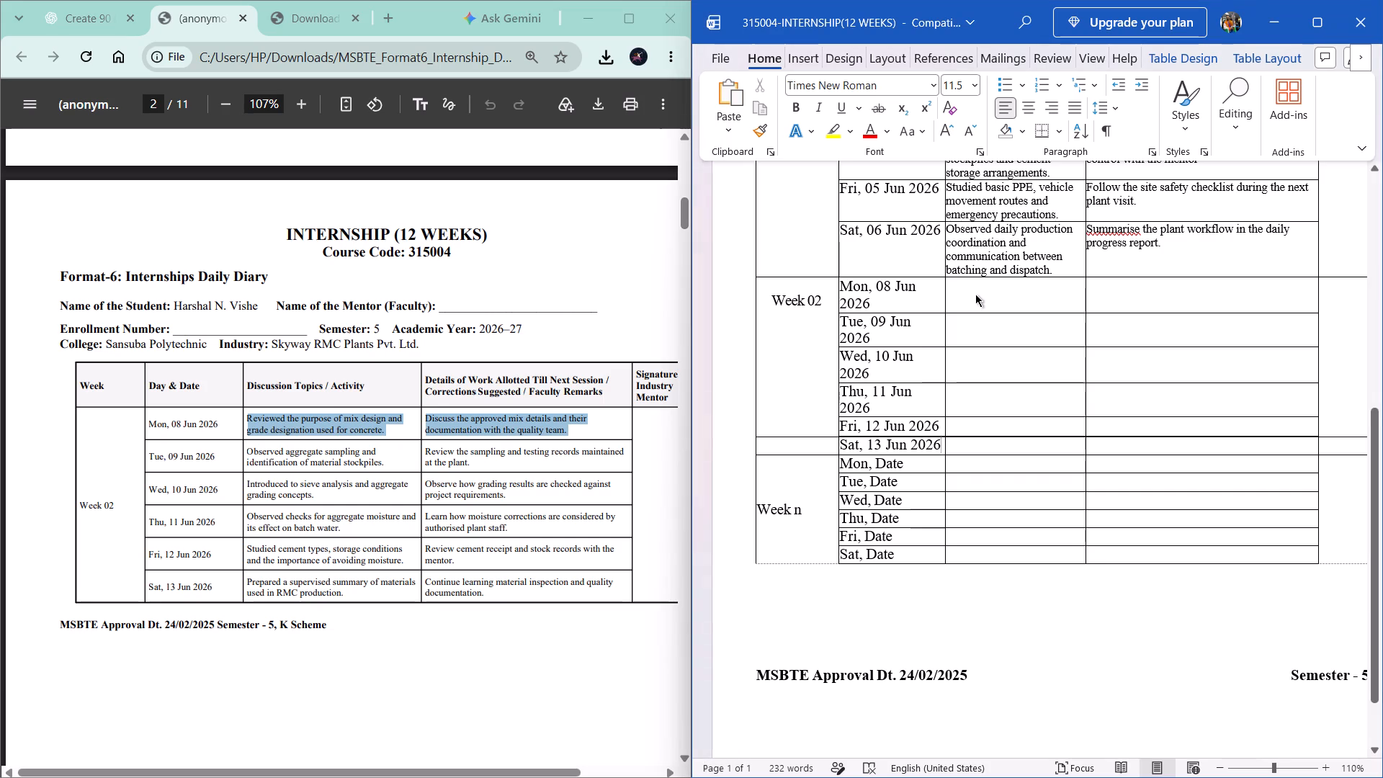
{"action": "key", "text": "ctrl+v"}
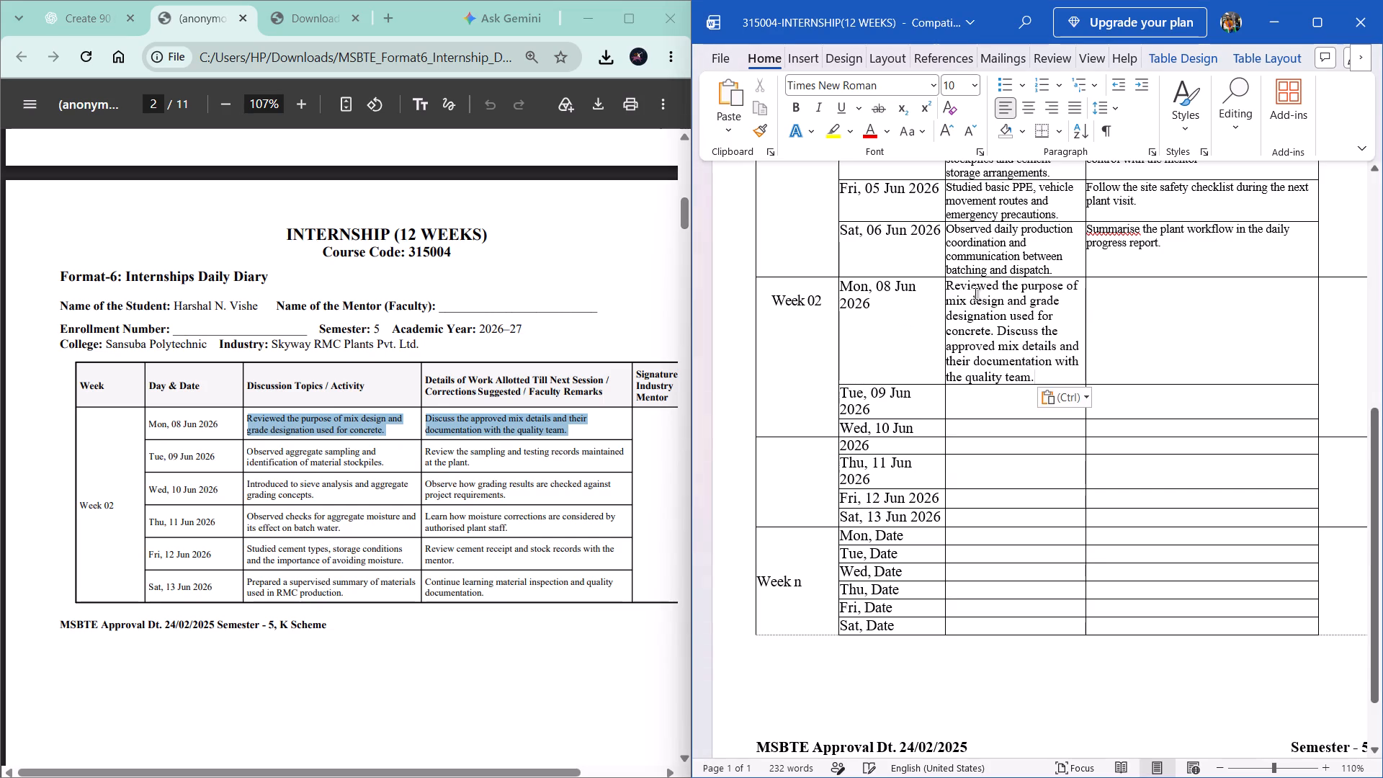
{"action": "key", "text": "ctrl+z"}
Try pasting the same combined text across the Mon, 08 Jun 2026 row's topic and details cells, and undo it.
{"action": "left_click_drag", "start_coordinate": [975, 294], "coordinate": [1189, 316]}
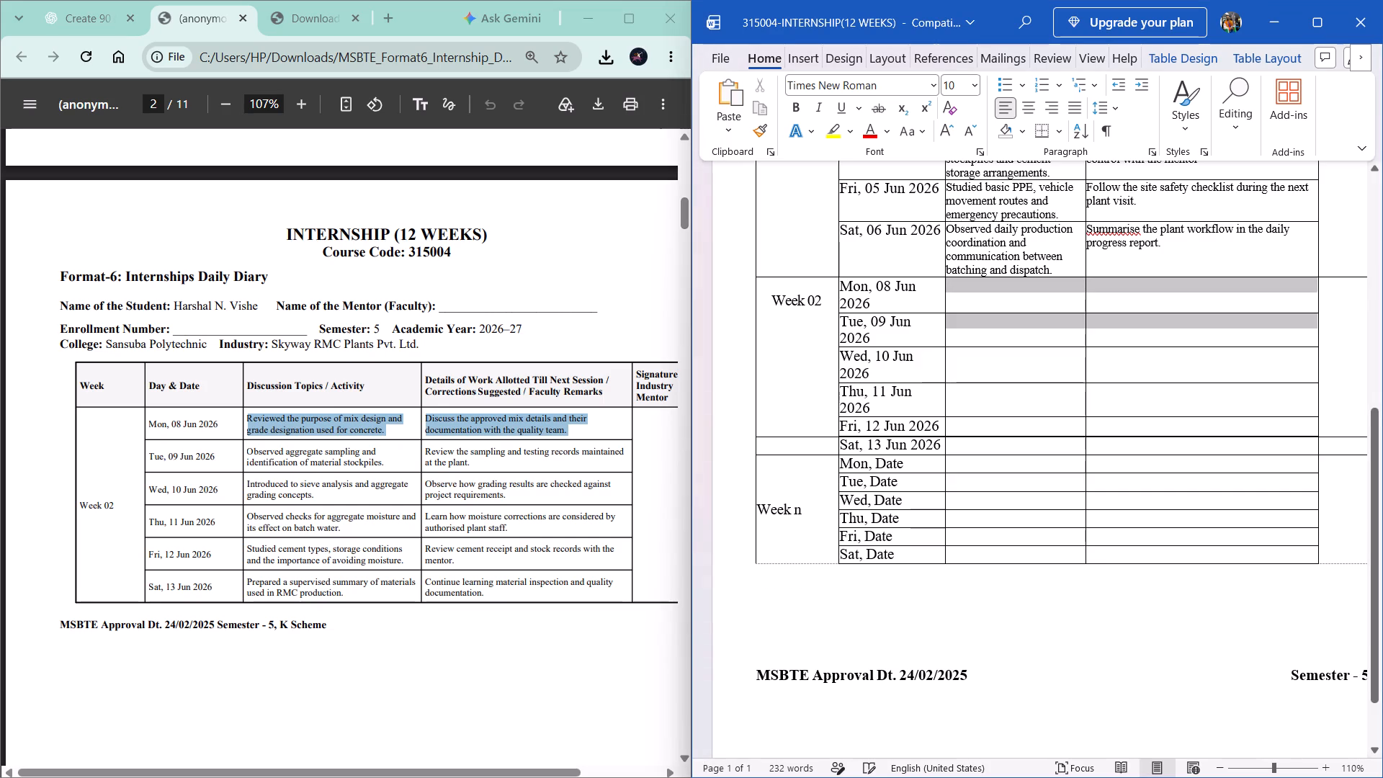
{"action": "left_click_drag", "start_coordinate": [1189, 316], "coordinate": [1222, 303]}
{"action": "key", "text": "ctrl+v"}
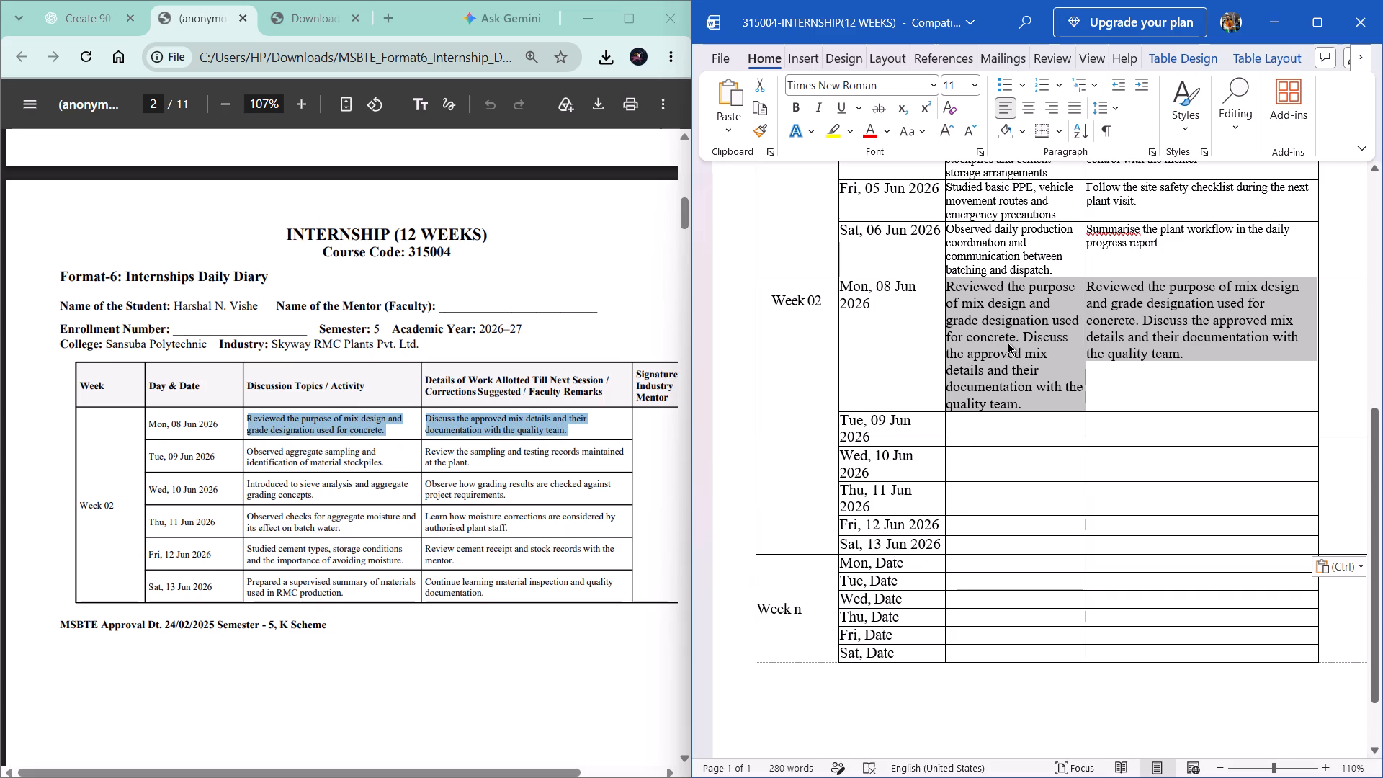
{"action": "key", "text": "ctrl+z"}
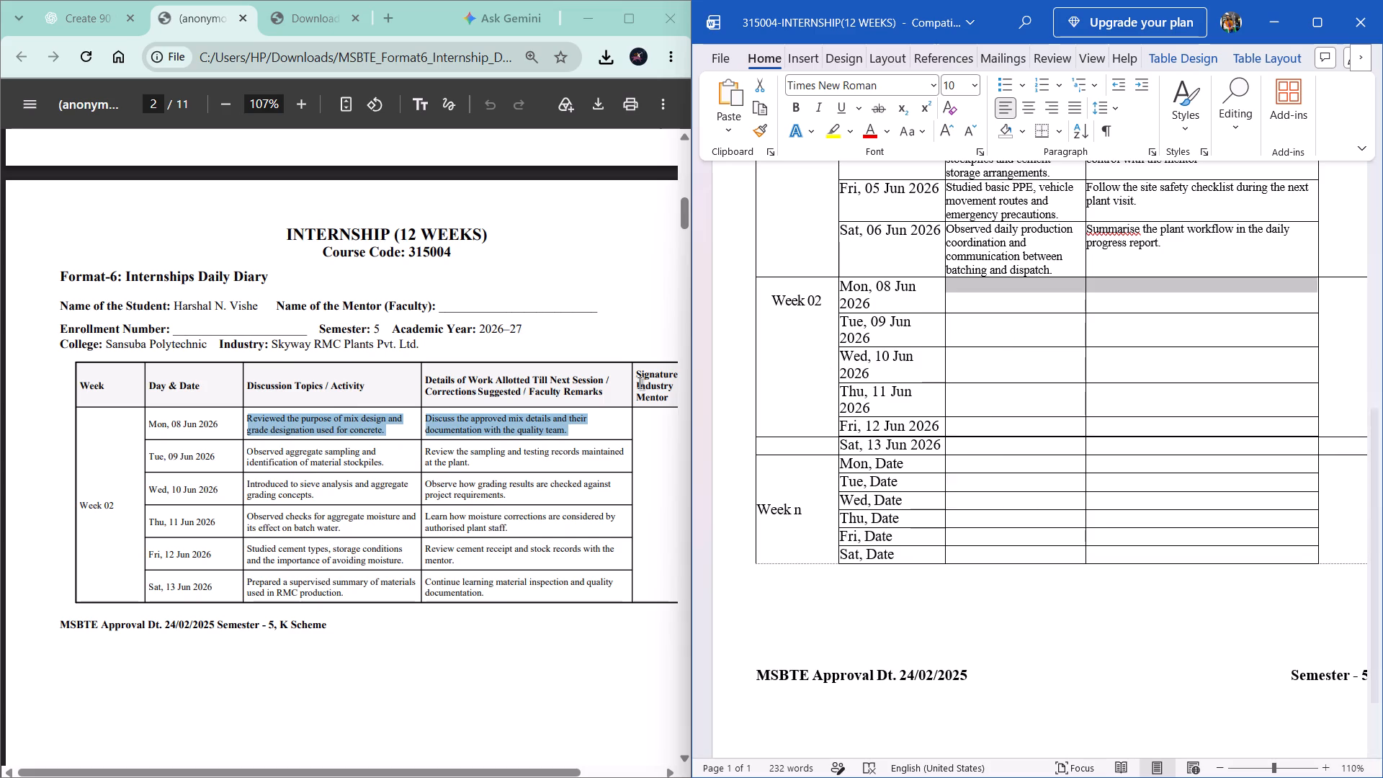
Fill the Mon, 08 Jun 2026 topic cell in Word with "Reviewed the purpose of mix design and grade designation used for concrete." from the PDF.
{"action": "left_click", "coordinate": [640, 383]}
{"action": "left_click_drag", "start_coordinate": [246, 418], "coordinate": [352, 419]}
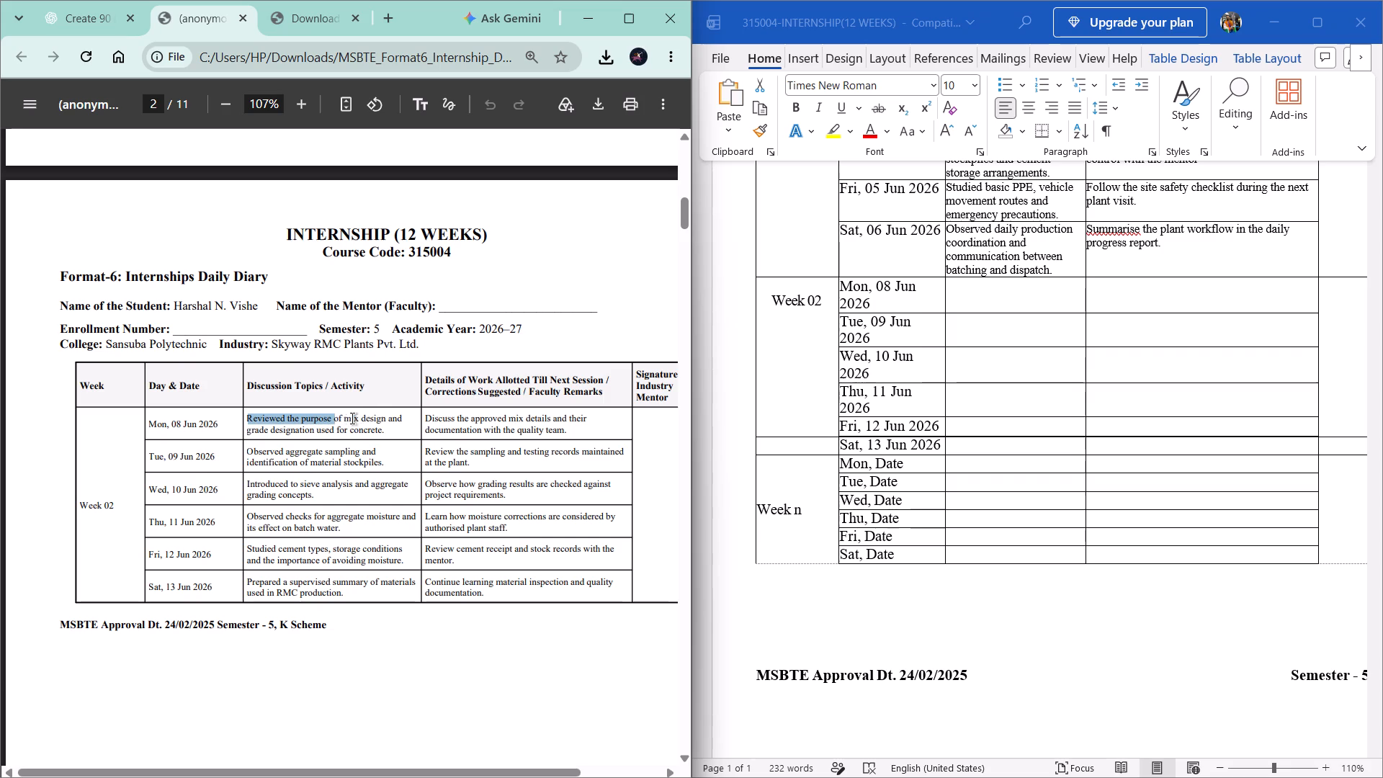
{"action": "left_click_drag", "start_coordinate": [352, 419], "coordinate": [392, 432]}
{"action": "key", "text": "ctrl+c"}
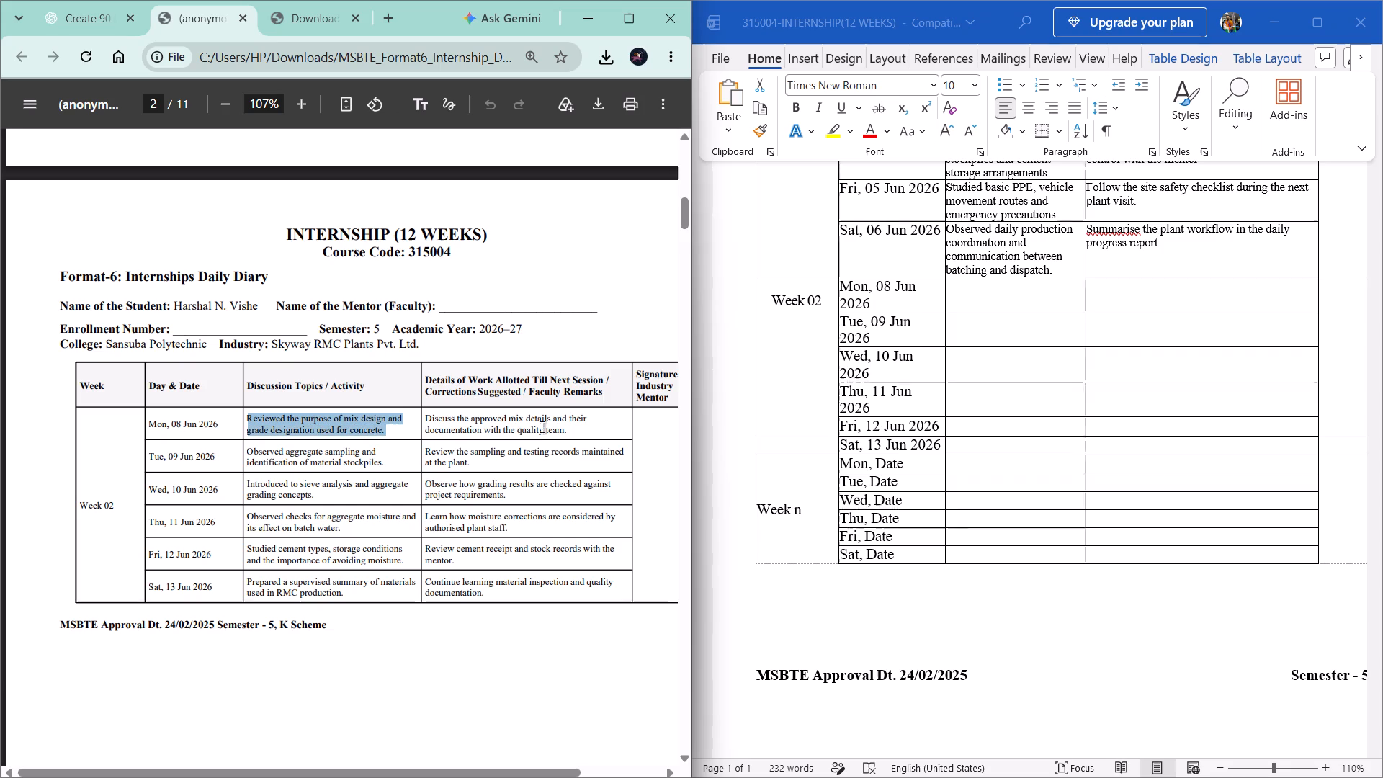
{"action": "left_click", "coordinate": [979, 298]}
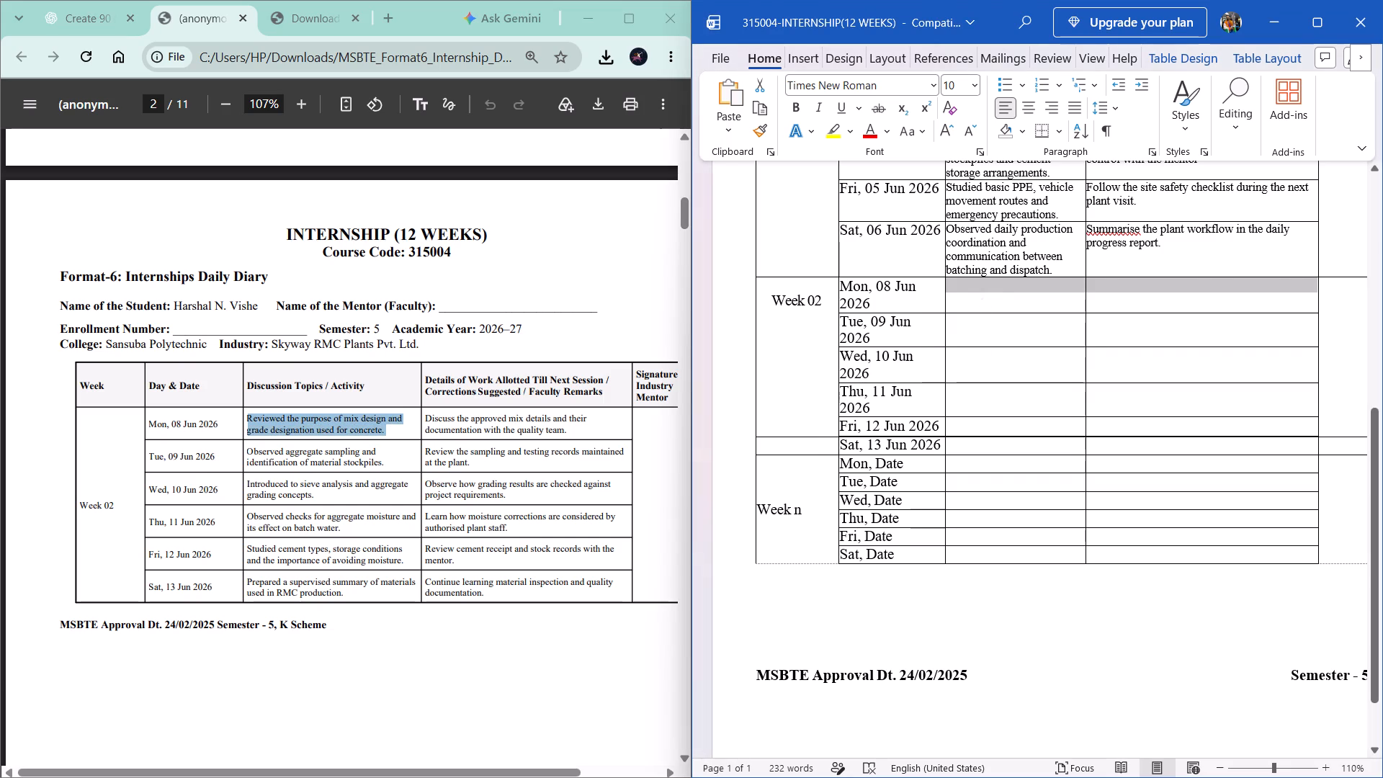
{"action": "key", "text": "ctrl+v"}
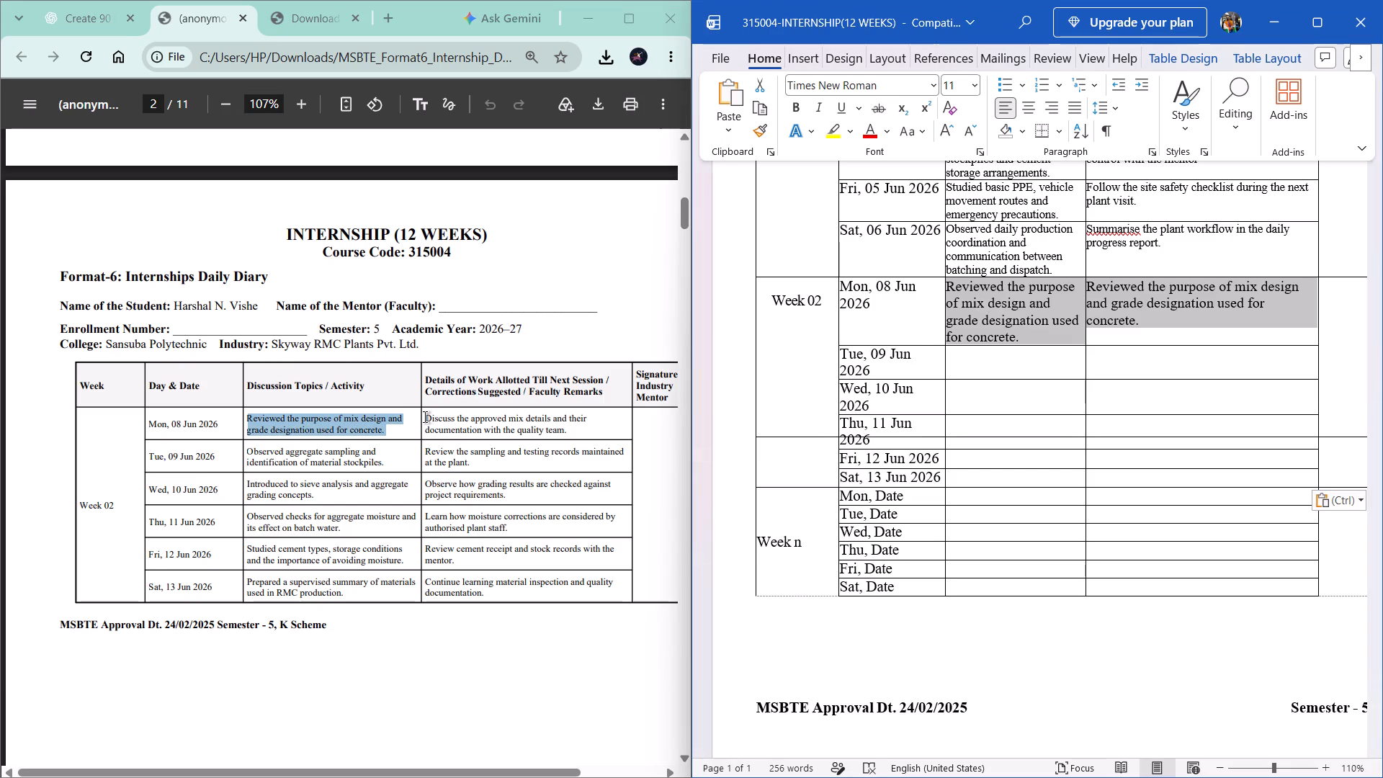
Replace the Mon, 08 Jun 2026 details cell's text with "Discuss the approved mix details and their documentation with the quality team." from the PDF.
{"action": "left_click_drag", "start_coordinate": [425, 417], "coordinate": [590, 432]}
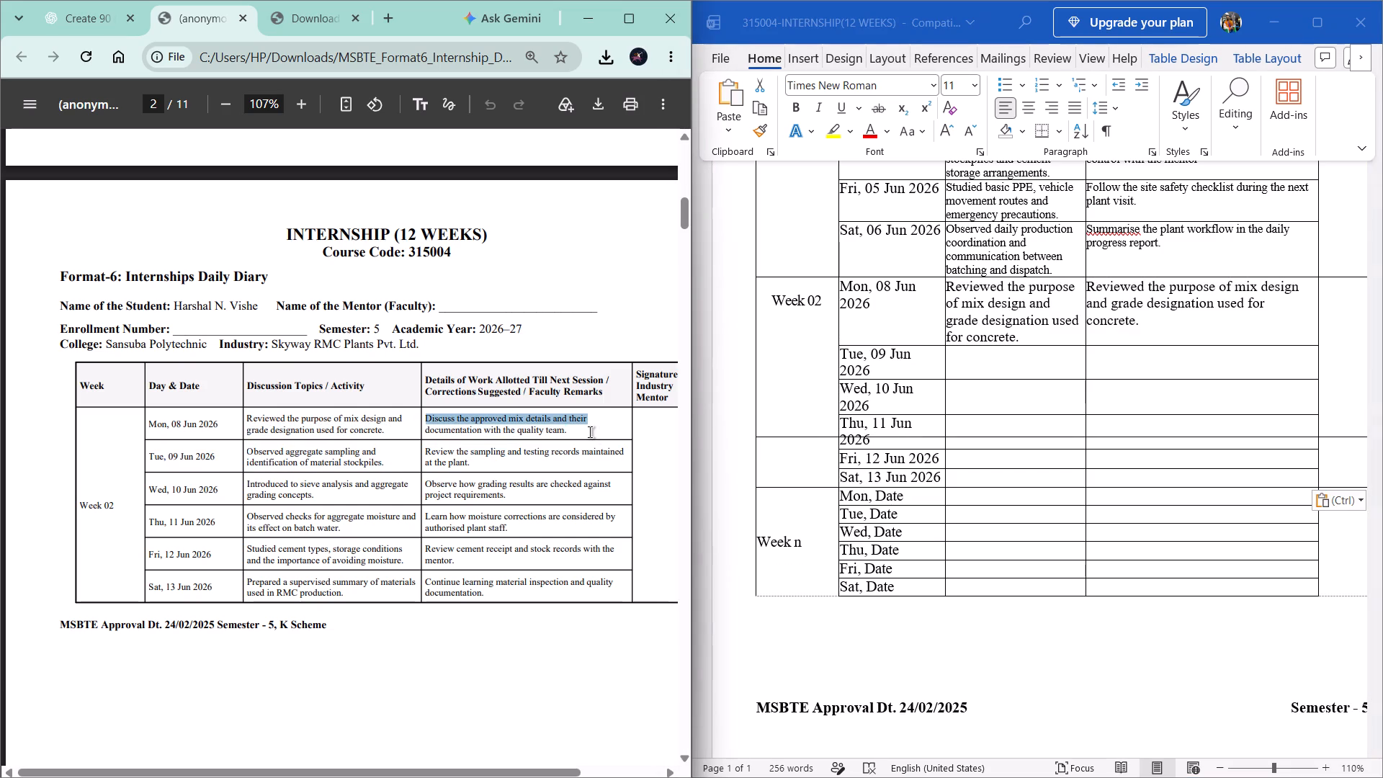
{"action": "left_click_drag", "start_coordinate": [590, 432], "coordinate": [573, 433]}
{"action": "key", "text": "ctrl+c"}
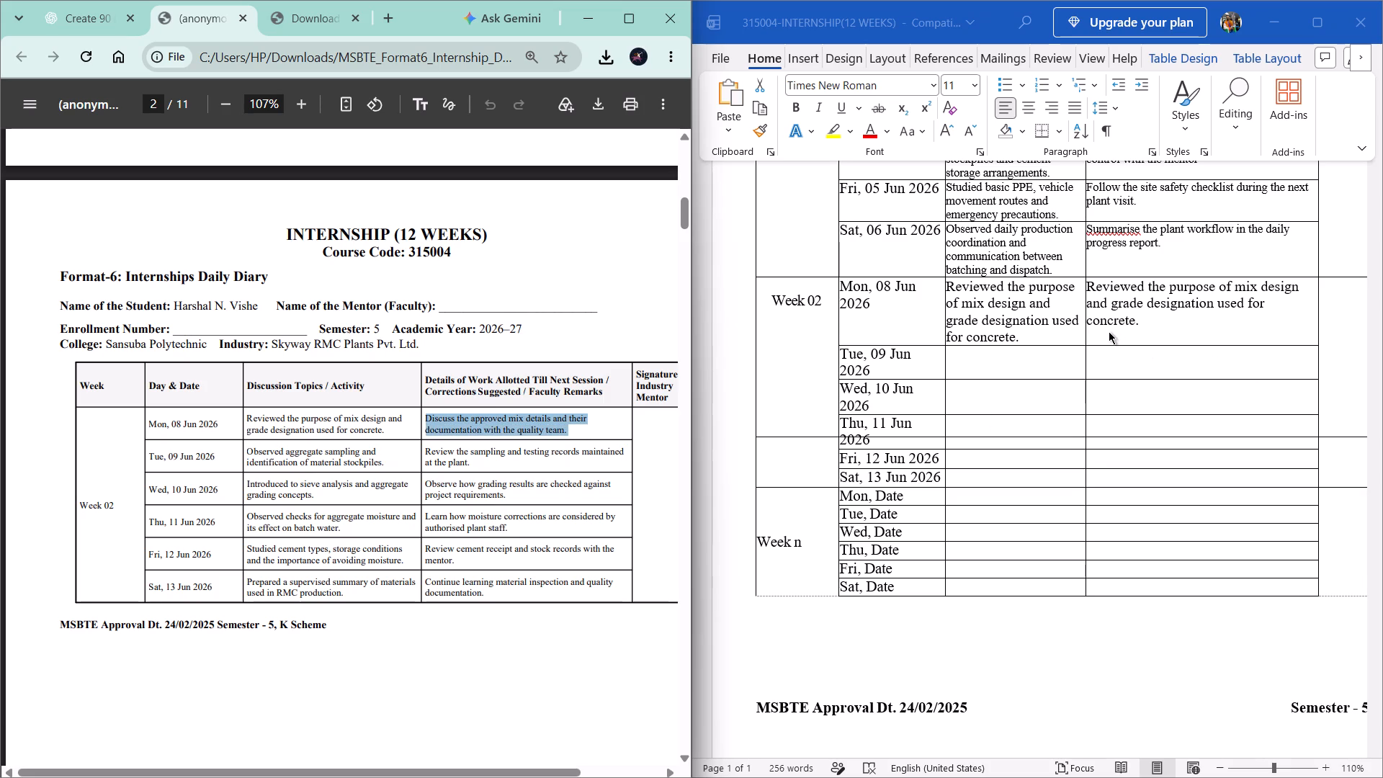
{"action": "double_click", "coordinate": [1142, 321]}
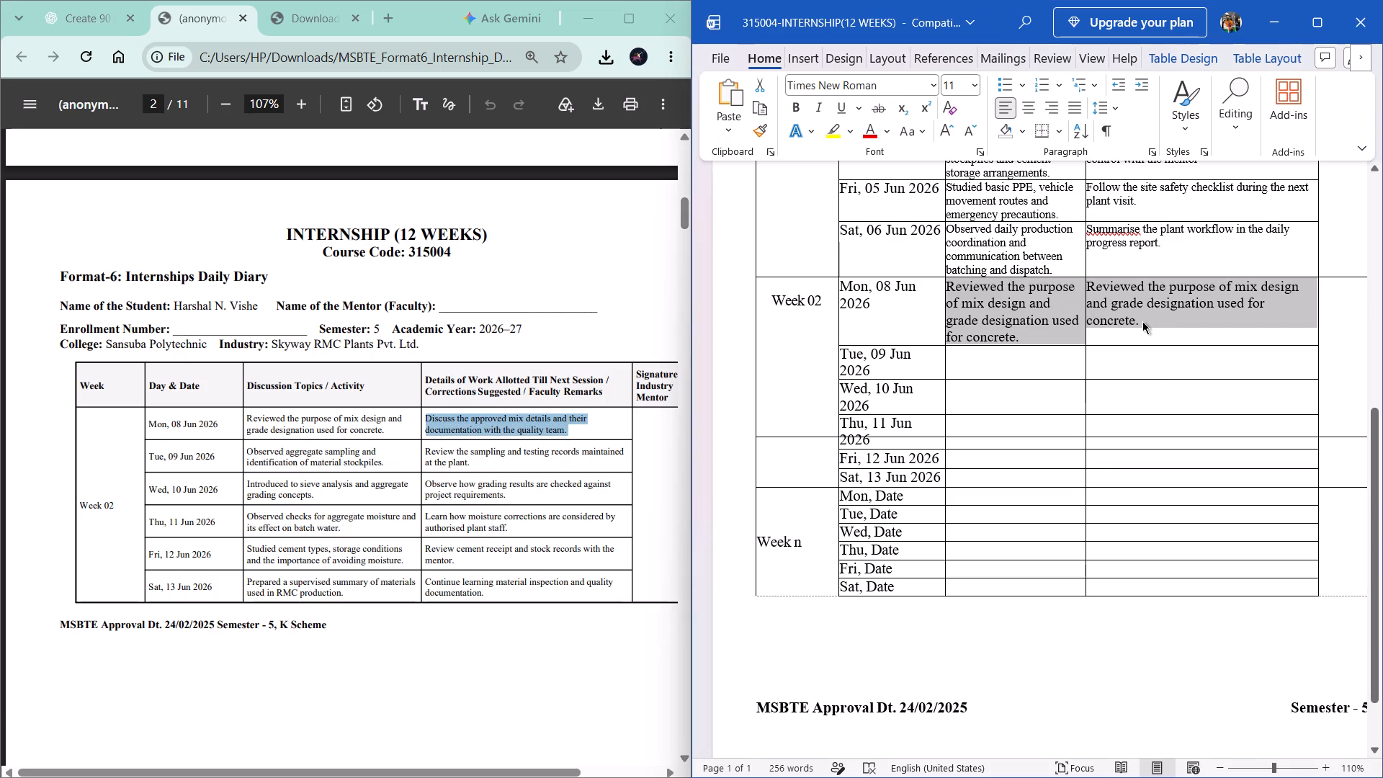
{"action": "double_click", "coordinate": [1142, 321]}
{"action": "left_click_drag", "start_coordinate": [1142, 321], "coordinate": [1111, 294]}
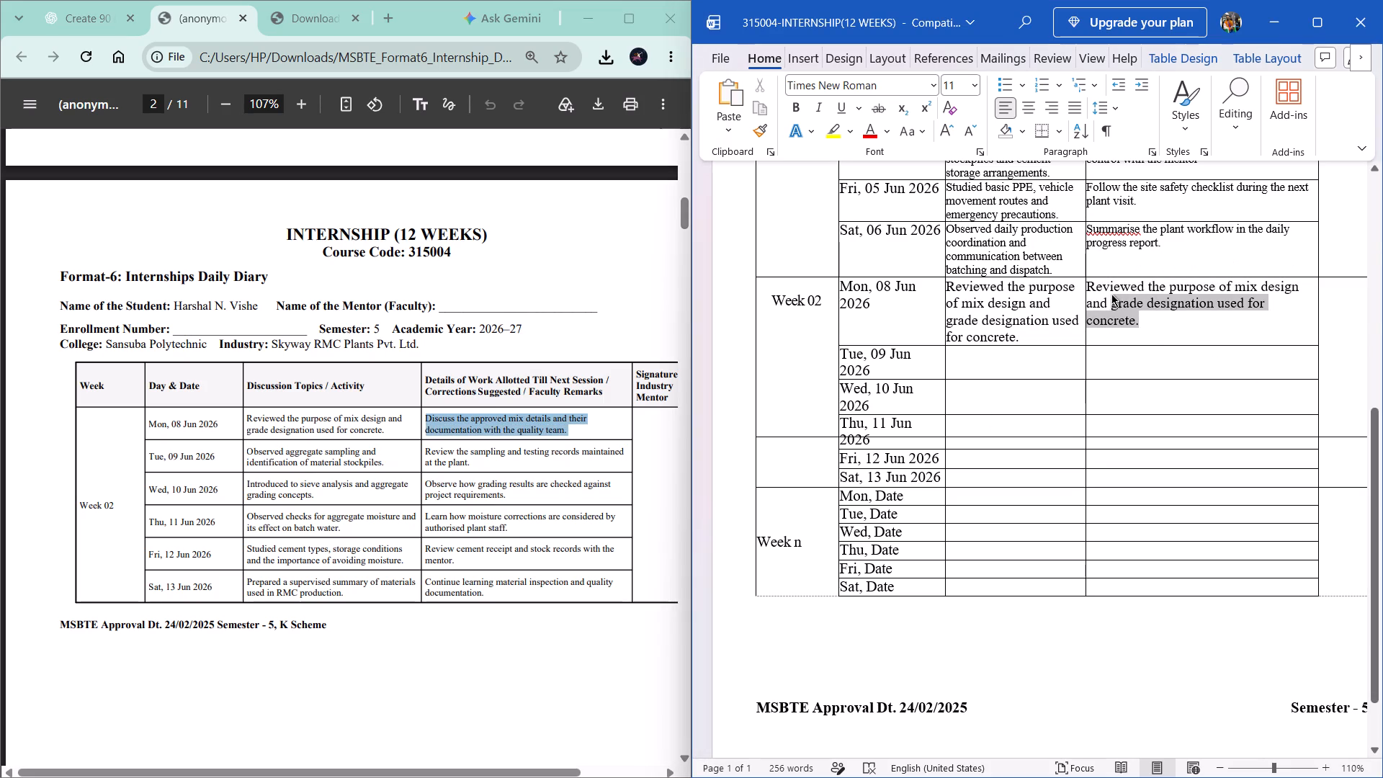
{"action": "left_click_drag", "start_coordinate": [1111, 294], "coordinate": [1096, 285]}
{"action": "key", "text": "ctrl+v"}
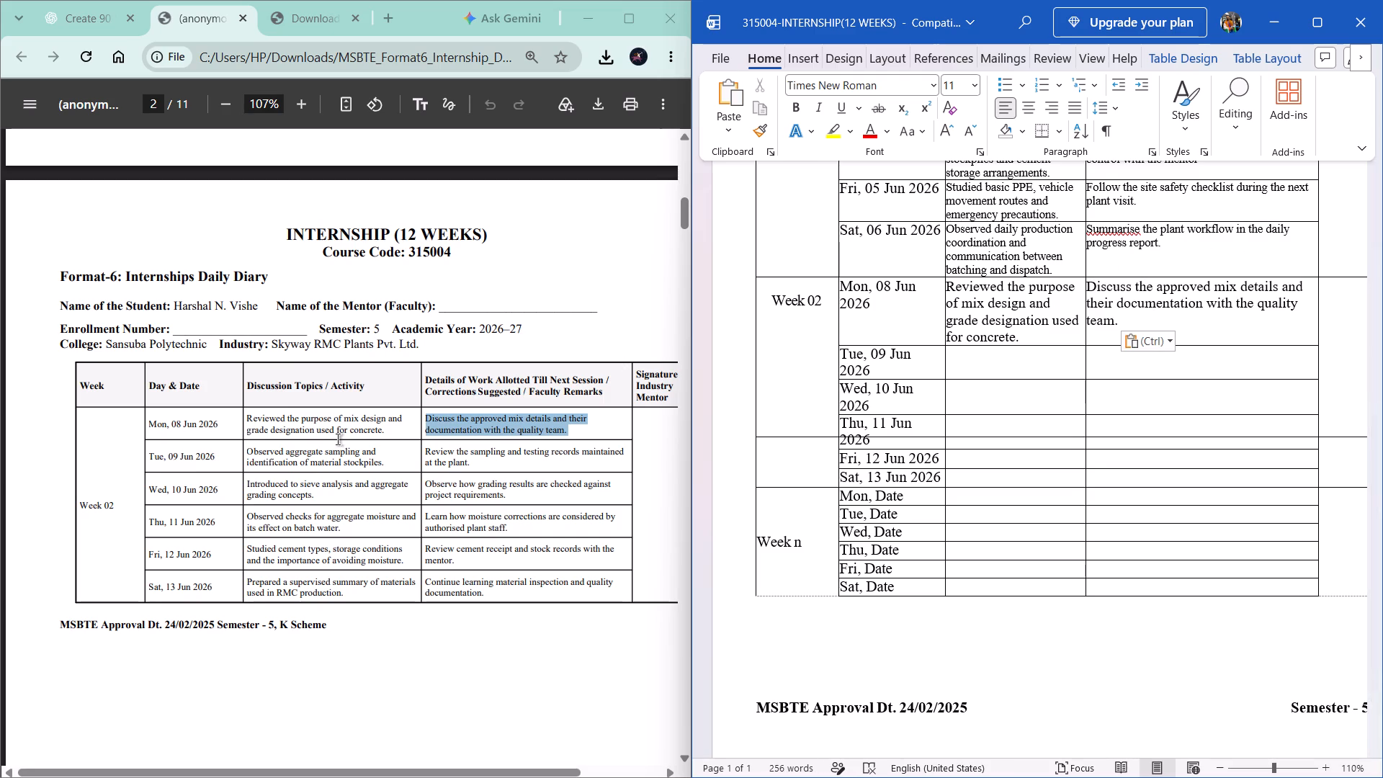
Fill the Tue, 09 Jun 2026 topic cell in Word with "Observed aggregate sampling and identification of material stockpiles." from the PDF.
{"action": "left_click_drag", "start_coordinate": [249, 452], "coordinate": [373, 463]}
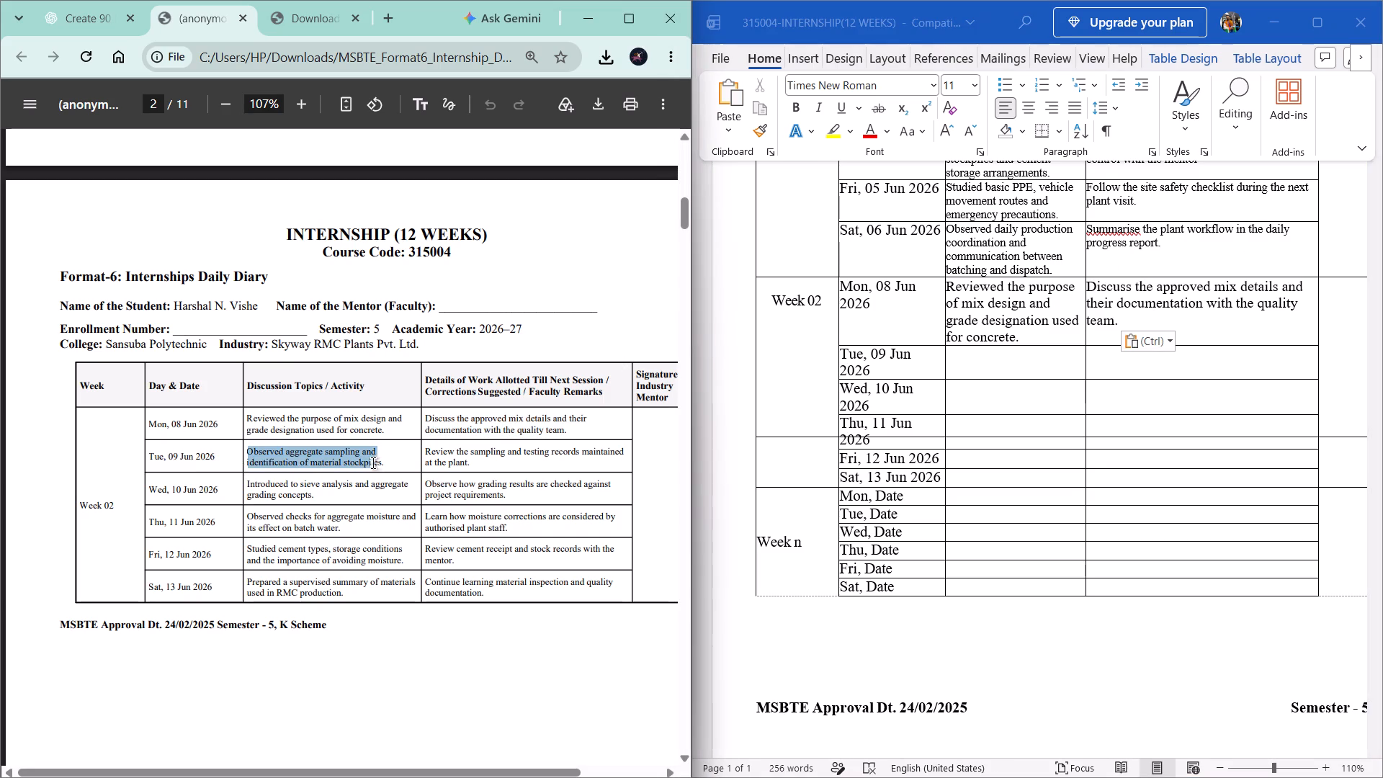
{"action": "left_click_drag", "start_coordinate": [373, 463], "coordinate": [385, 463]}
{"action": "key", "text": "ctrl+c"}
{"action": "left_click", "coordinate": [968, 359]}
{"action": "left_click", "coordinate": [968, 359]}
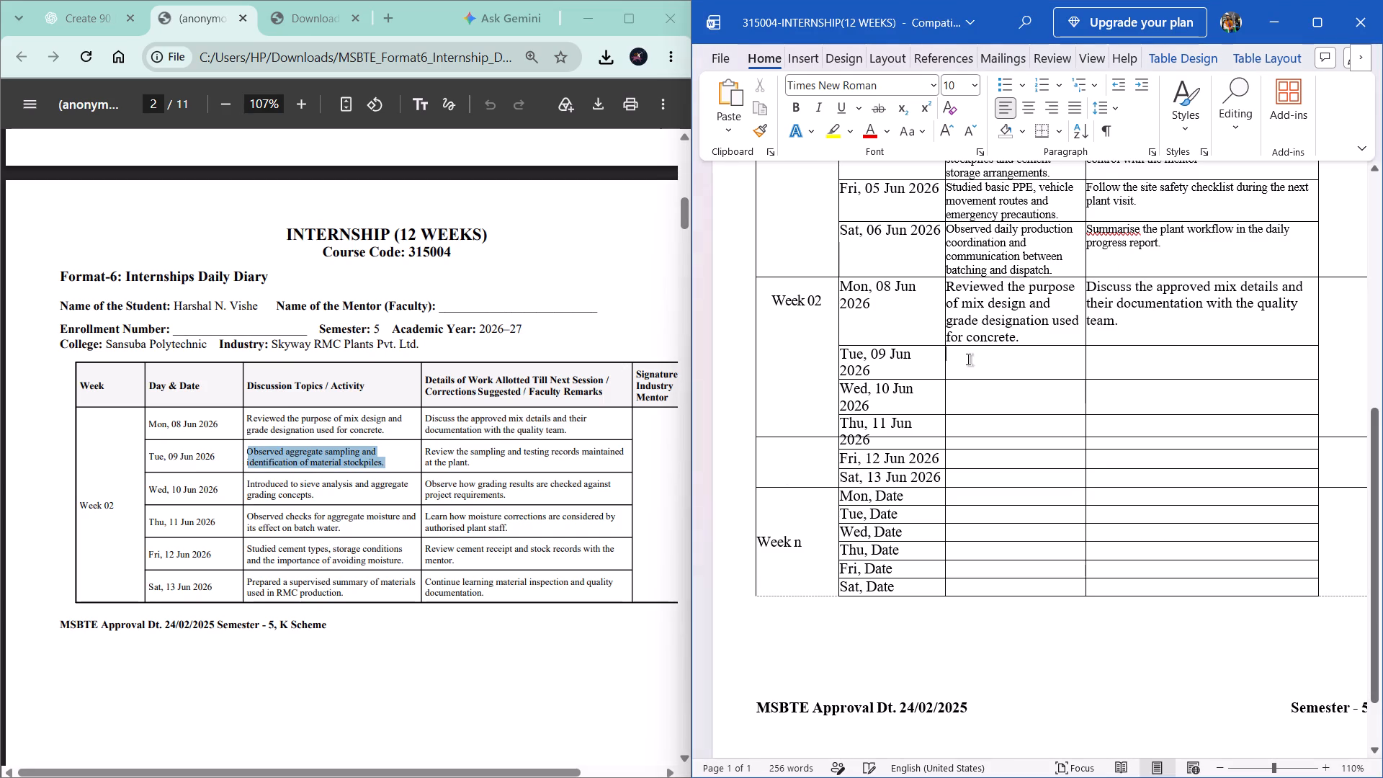
{"action": "key", "text": "ctrl+v"}
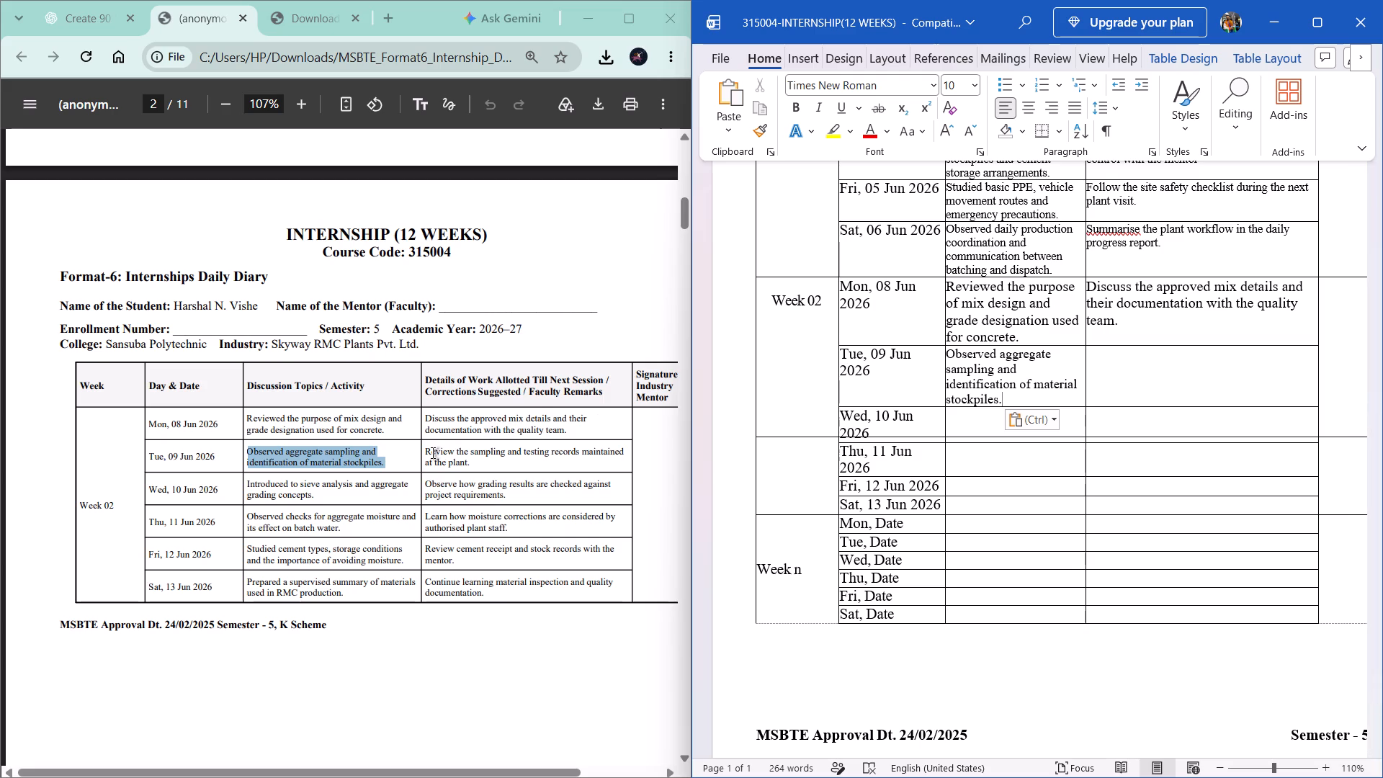
Fill the Tue, 09 Jun 2026 details cell in Word with "Review the sampling and testing records maintained at the plant." from the PDF.
{"action": "left_click_drag", "start_coordinate": [423, 453], "coordinate": [474, 463]}
{"action": "key", "text": "ctrl+c"}
{"action": "left_click", "coordinate": [1177, 362]}
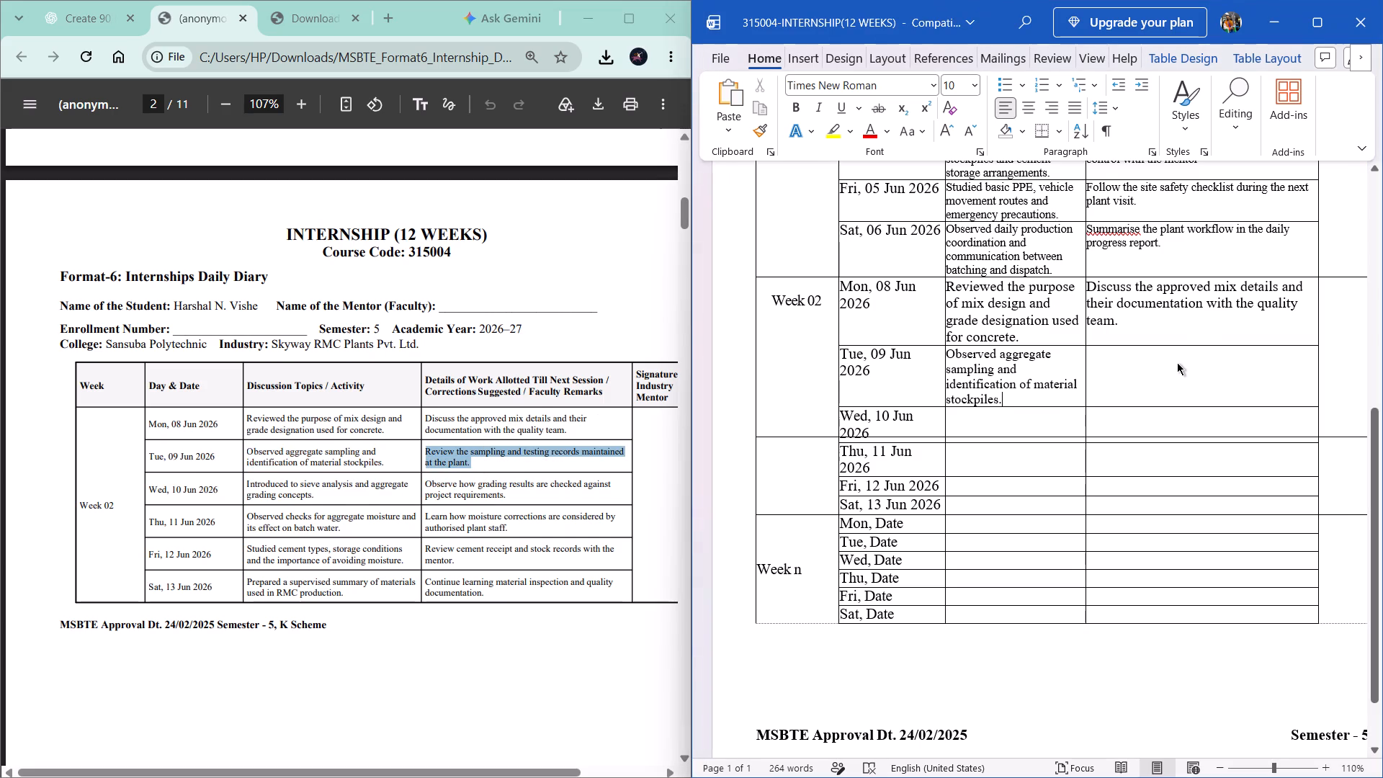
{"action": "left_click", "coordinate": [1177, 362]}
{"action": "key", "text": "ctrl+v"}
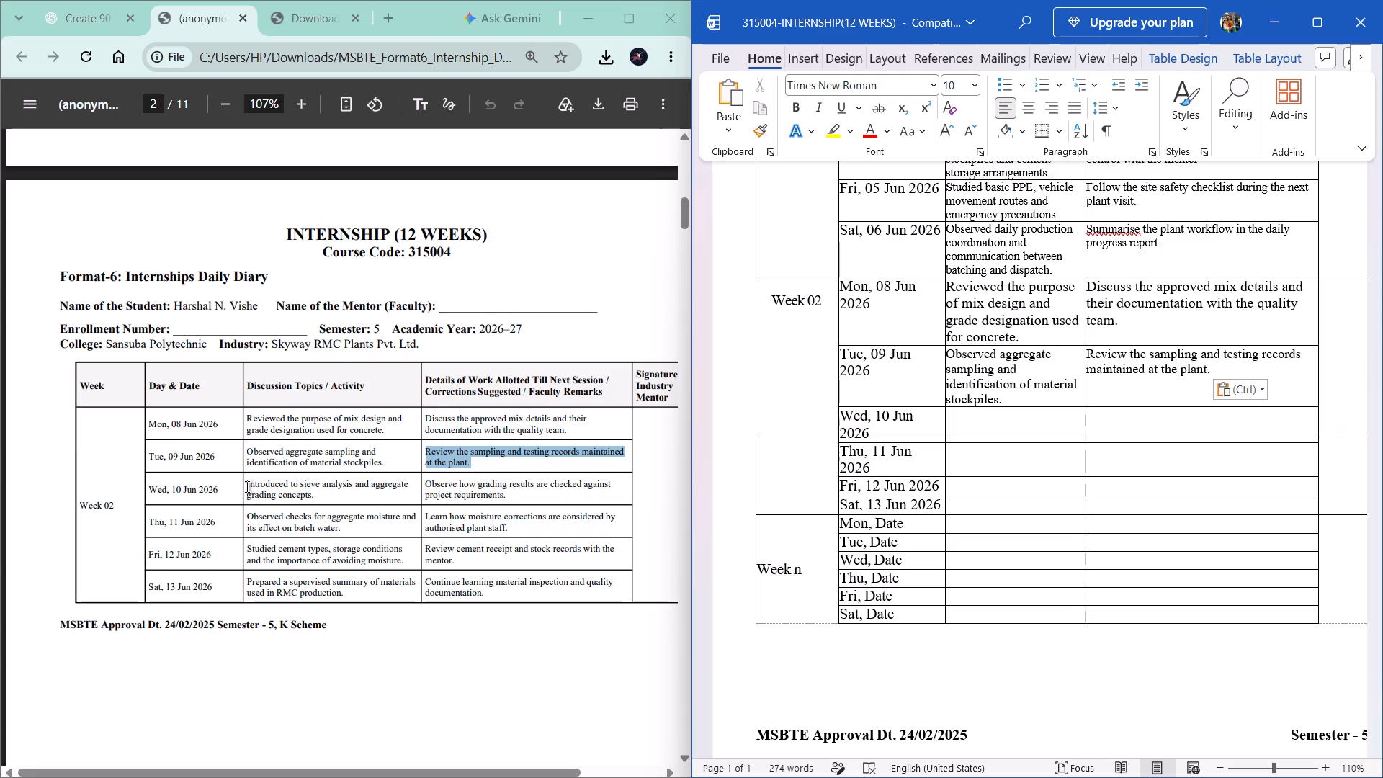
Fill the Wed, 10 Jun 2026 topic cell in Word with "Introduced to sieve analysis and aggregate grading concepts." from the PDF.
{"action": "left_click_drag", "start_coordinate": [248, 485], "coordinate": [320, 500]}
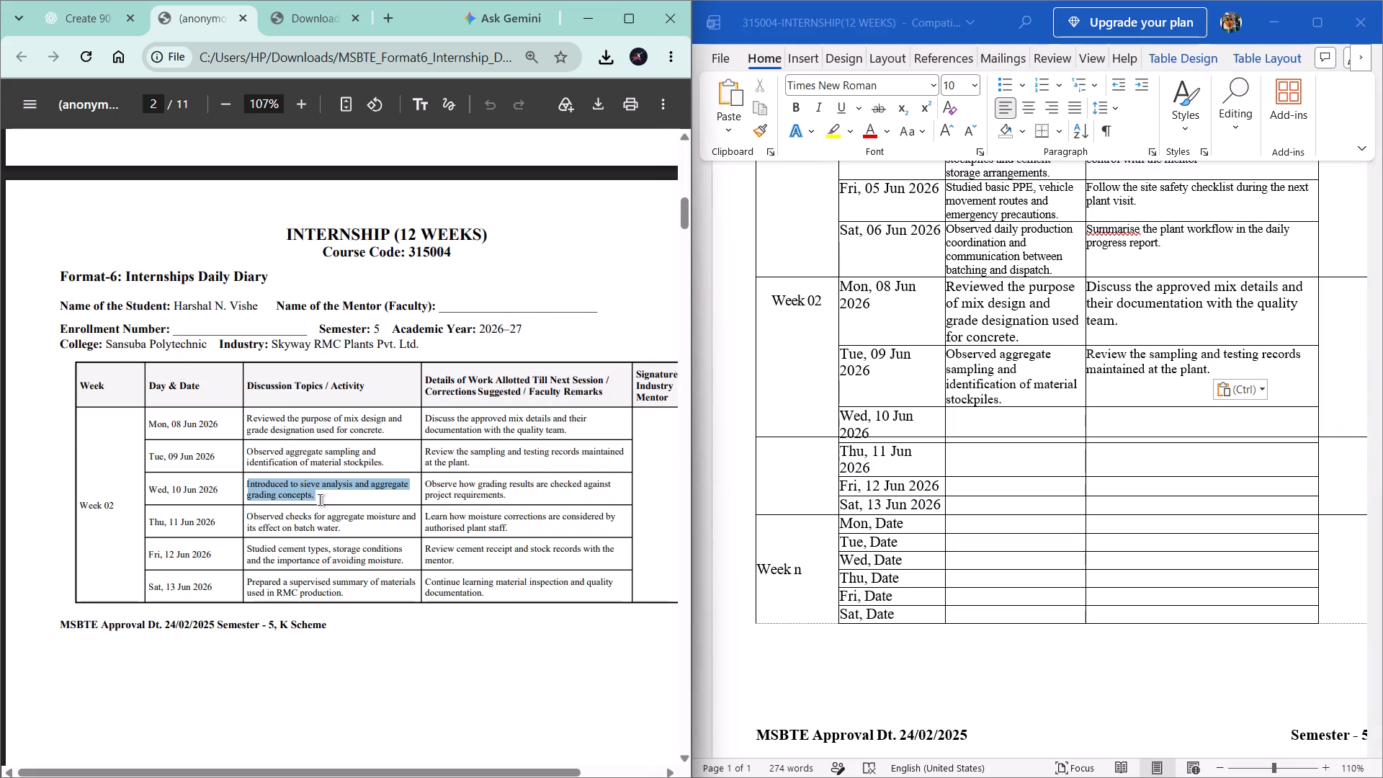
{"action": "key", "text": "ctrl+c"}
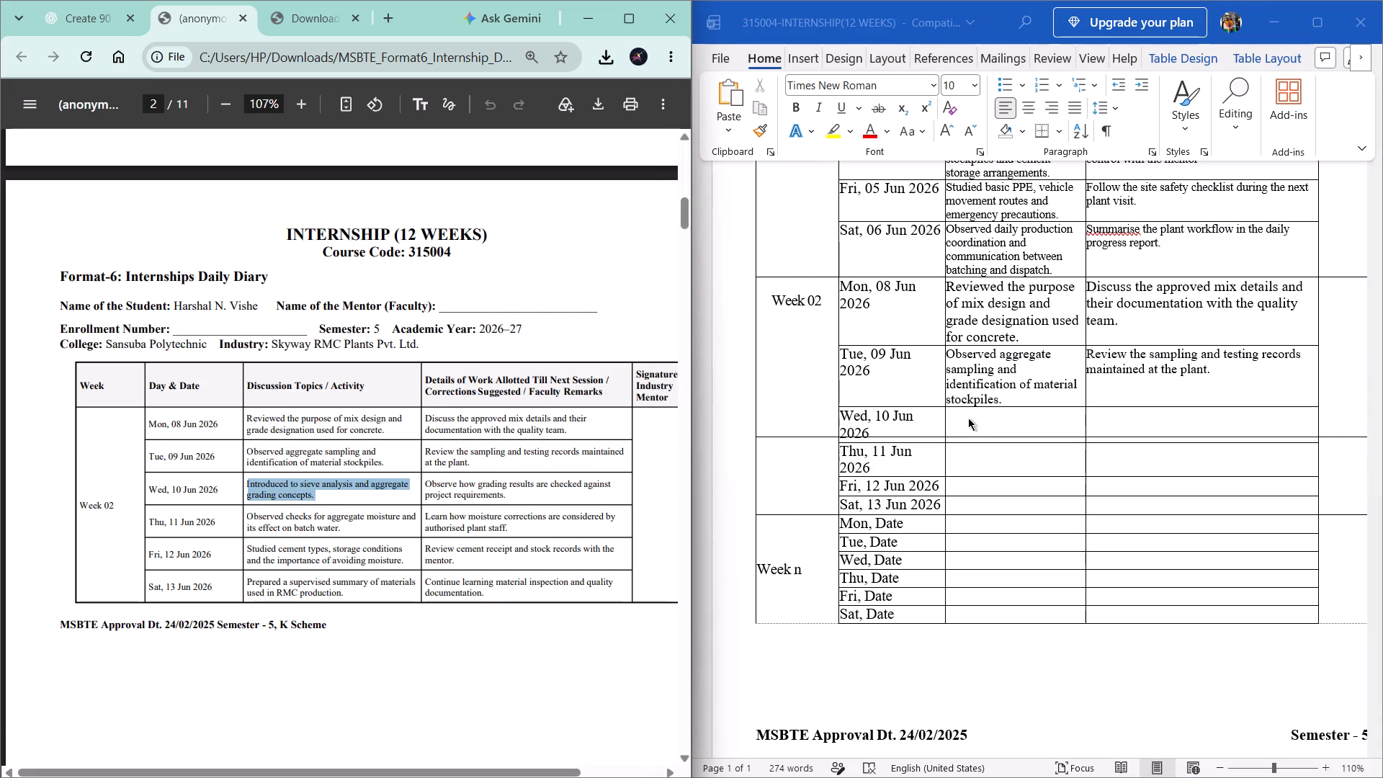
{"action": "left_click", "coordinate": [956, 431]}
{"action": "left_click", "coordinate": [966, 416]}
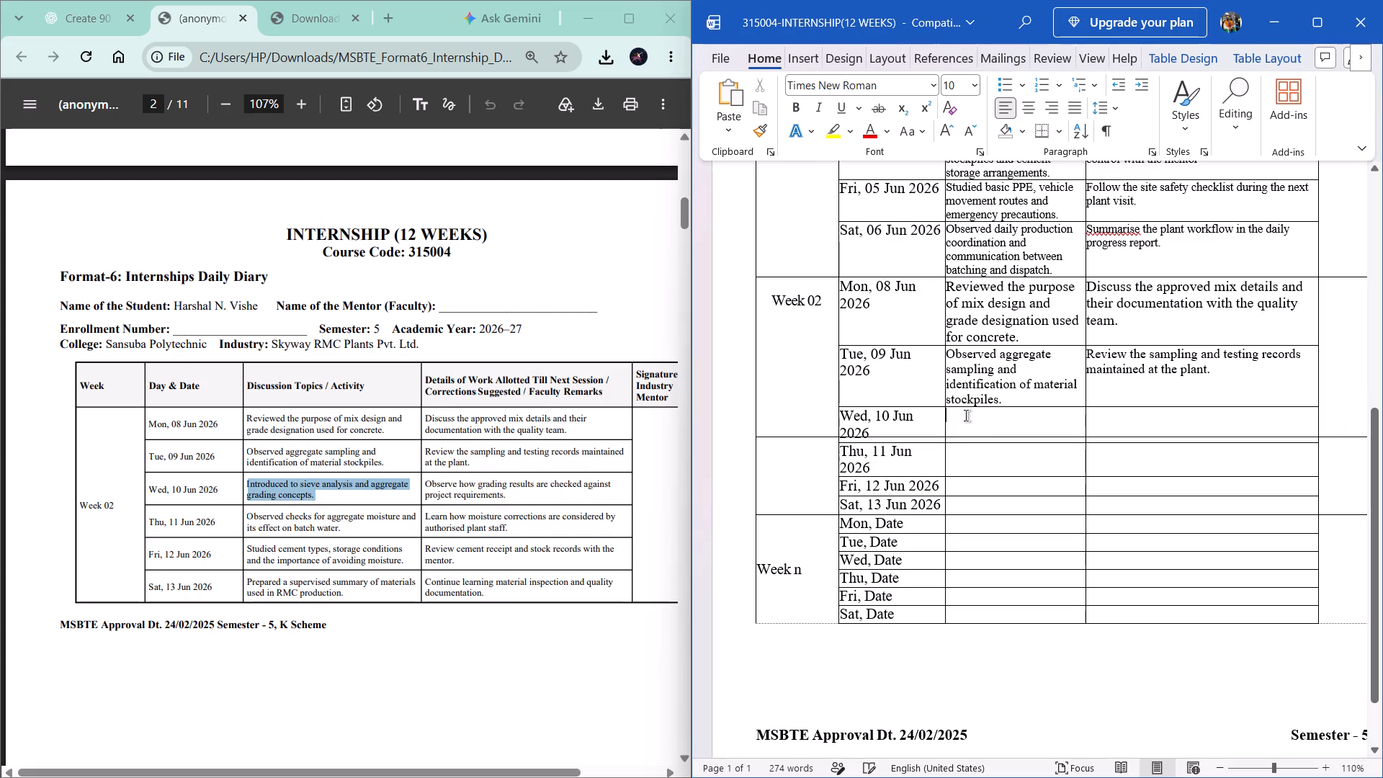
{"action": "key", "text": "ctrl+v"}
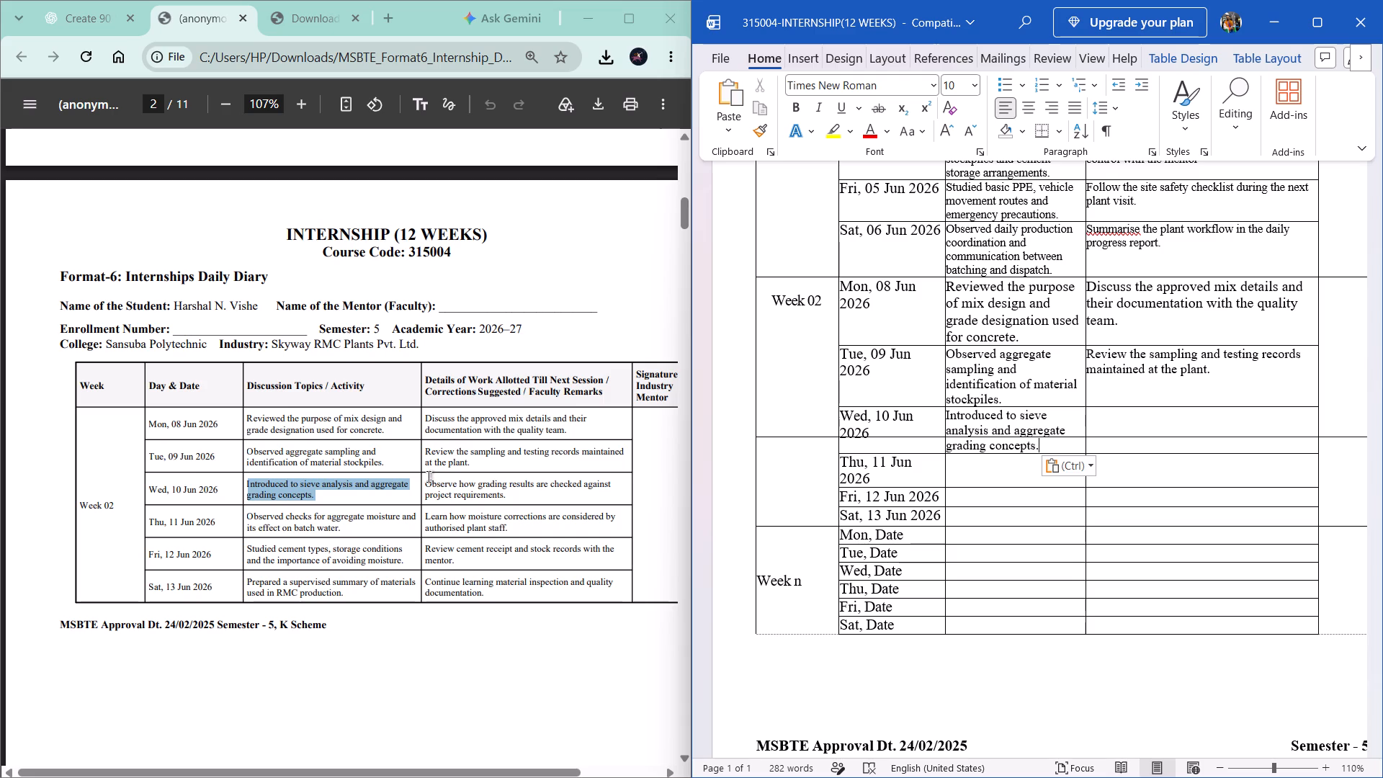
Fill the Wed, 10 Jun 2026 details cell in Word with "Observe how grading results are checked against project requirements." from the PDF.
{"action": "left_click_drag", "start_coordinate": [425, 482], "coordinate": [517, 505]}
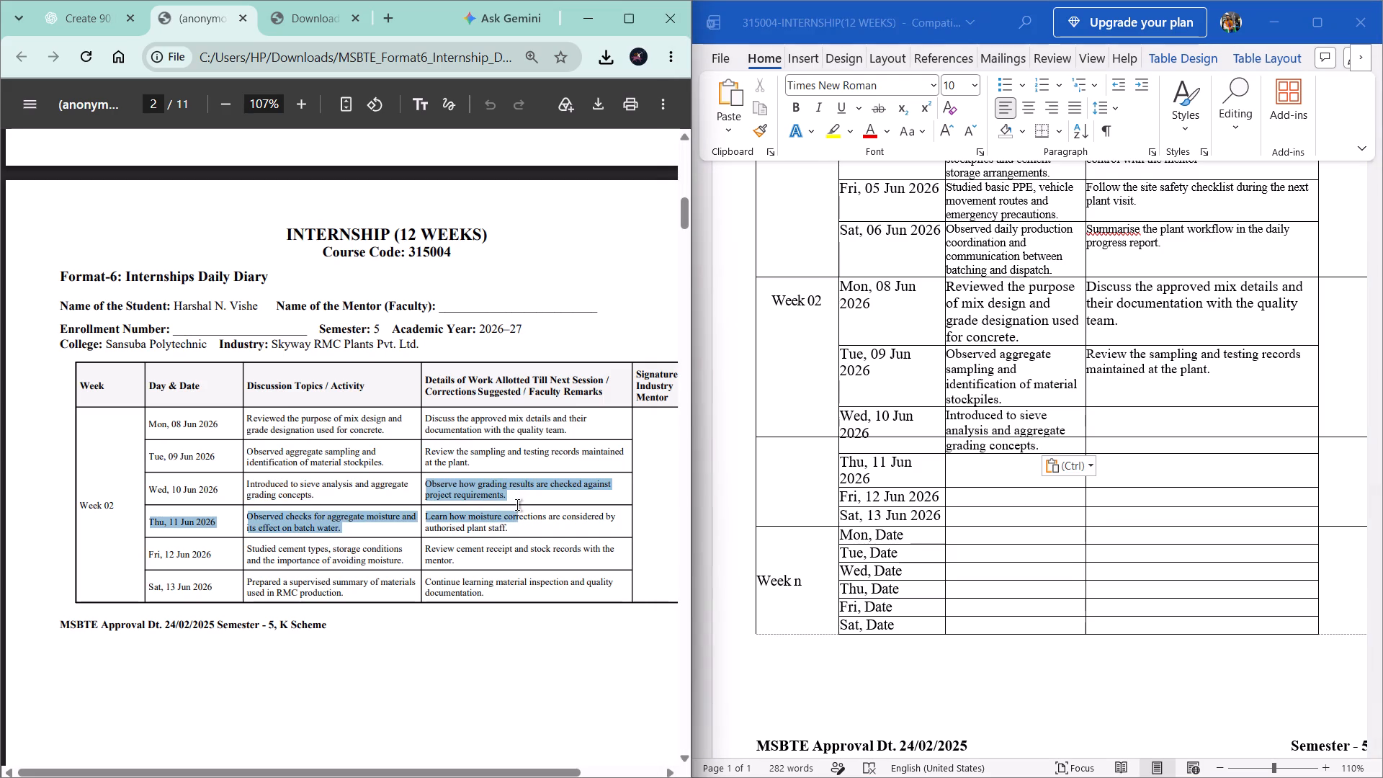
{"action": "left_click", "coordinate": [511, 499]}
{"action": "left_click_drag", "start_coordinate": [511, 499], "coordinate": [426, 485]}
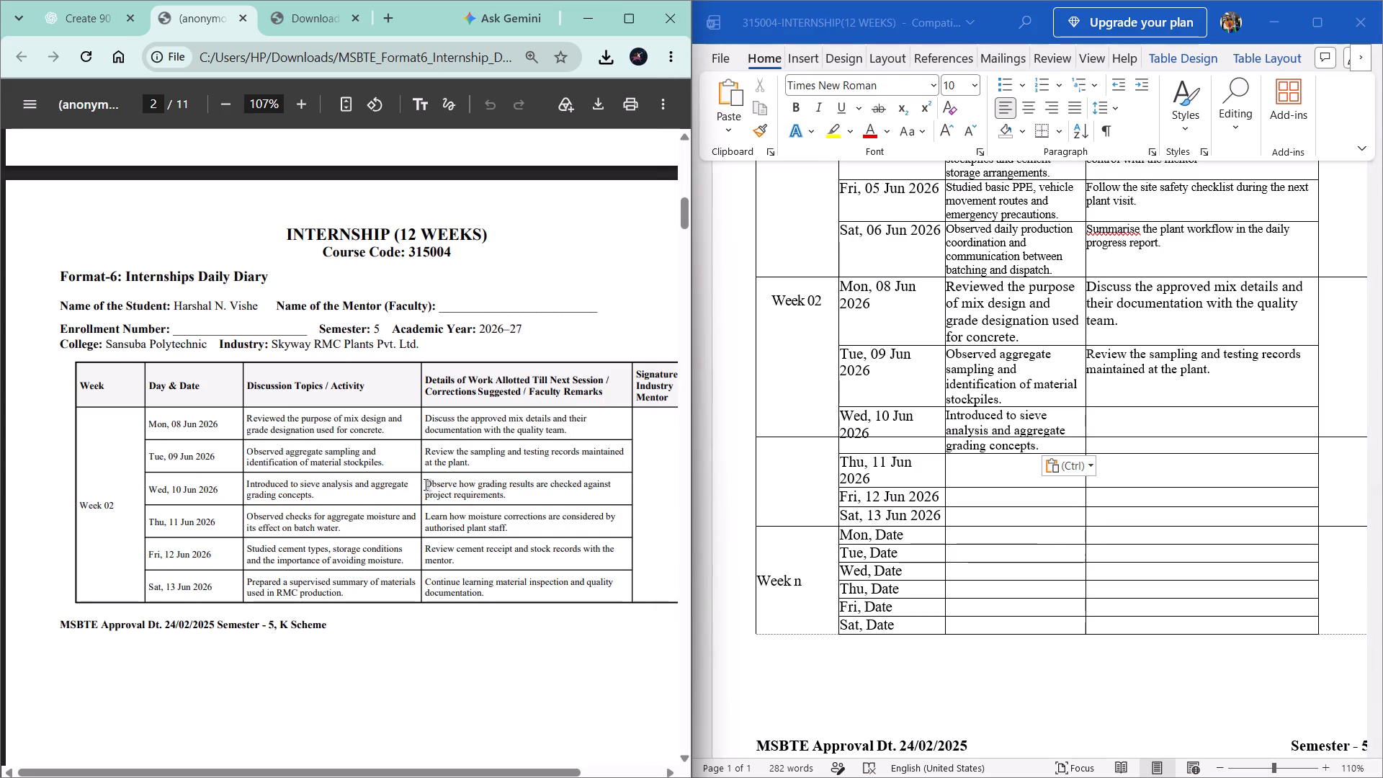
{"action": "left_click_drag", "start_coordinate": [426, 485], "coordinate": [425, 485]}
{"action": "left_click_drag", "start_coordinate": [425, 485], "coordinate": [513, 498]}
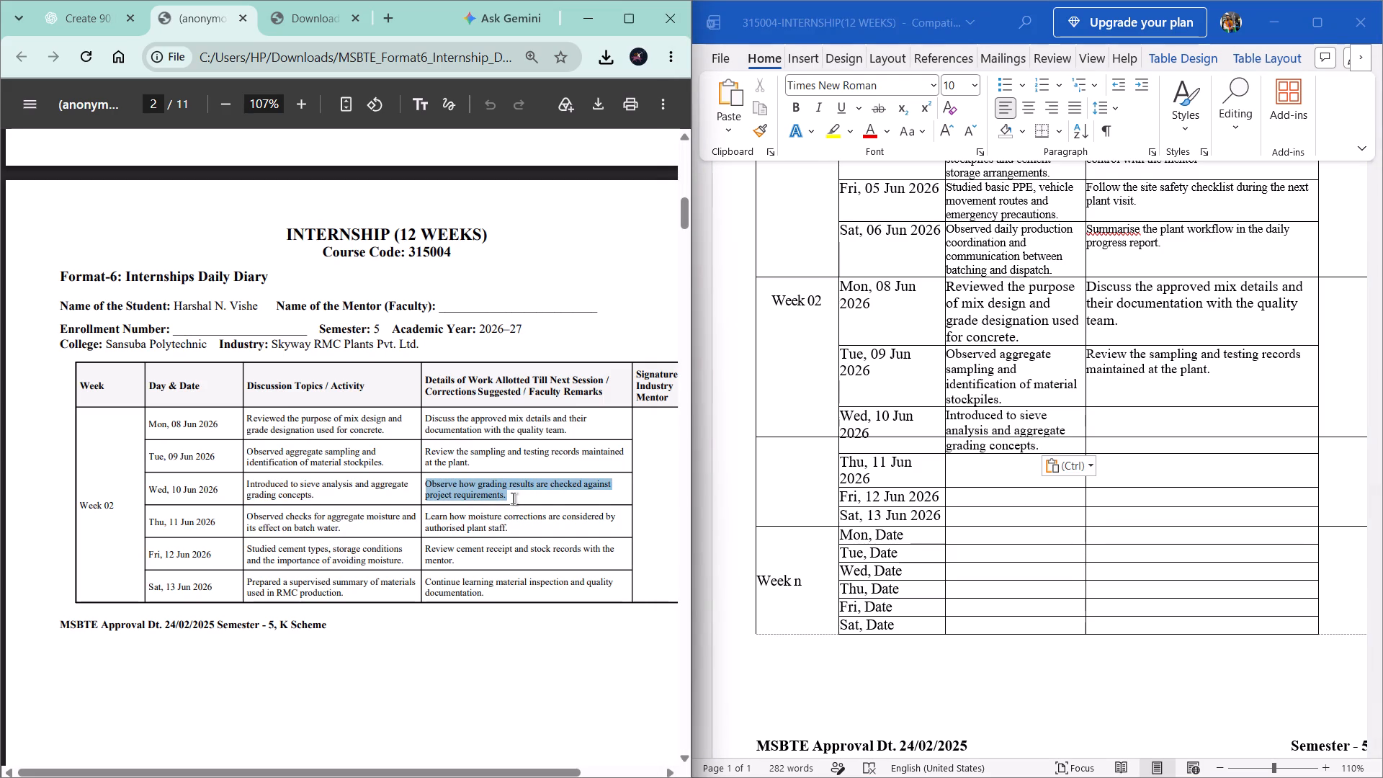
{"action": "key", "text": "ctrl+c"}
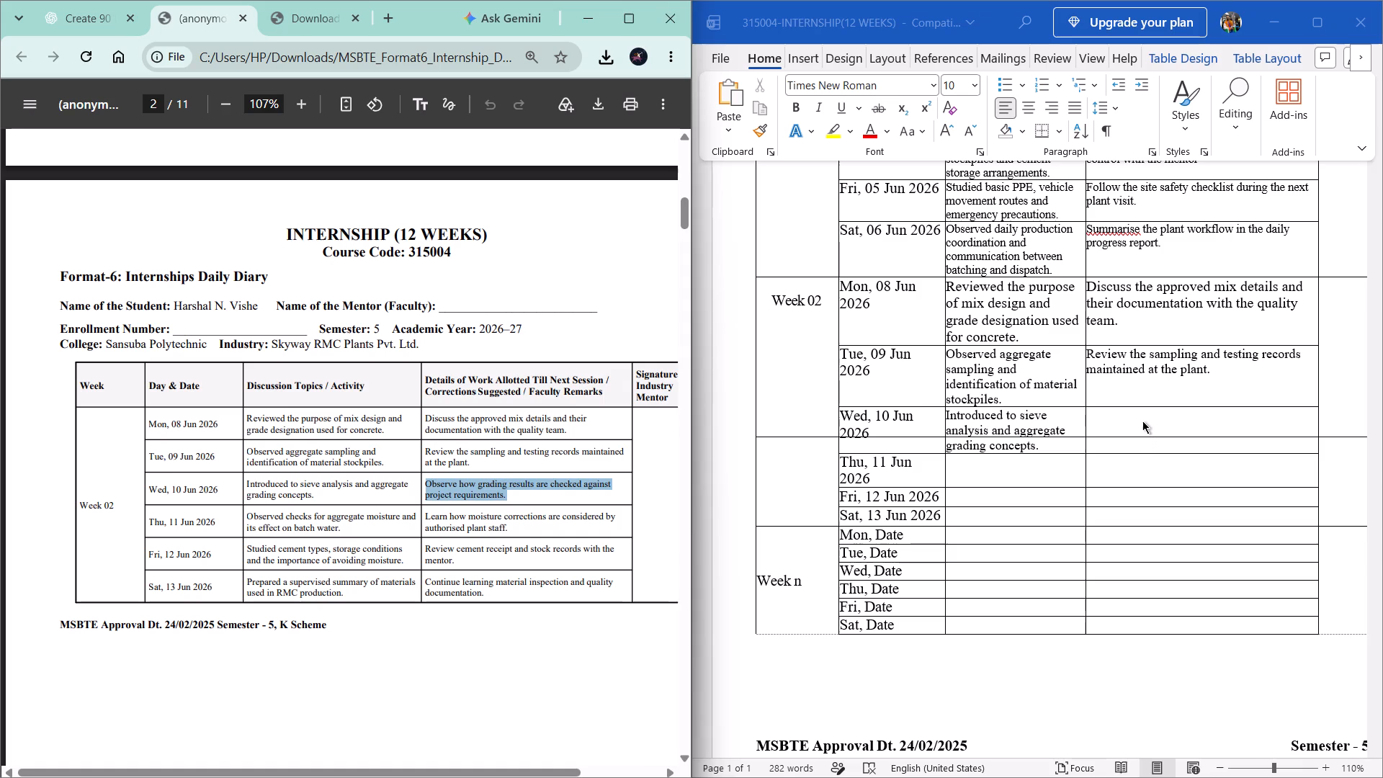
{"action": "left_click", "coordinate": [1142, 421]}
{"action": "left_click", "coordinate": [1142, 421]}
{"action": "left_click", "coordinate": [1101, 413]}
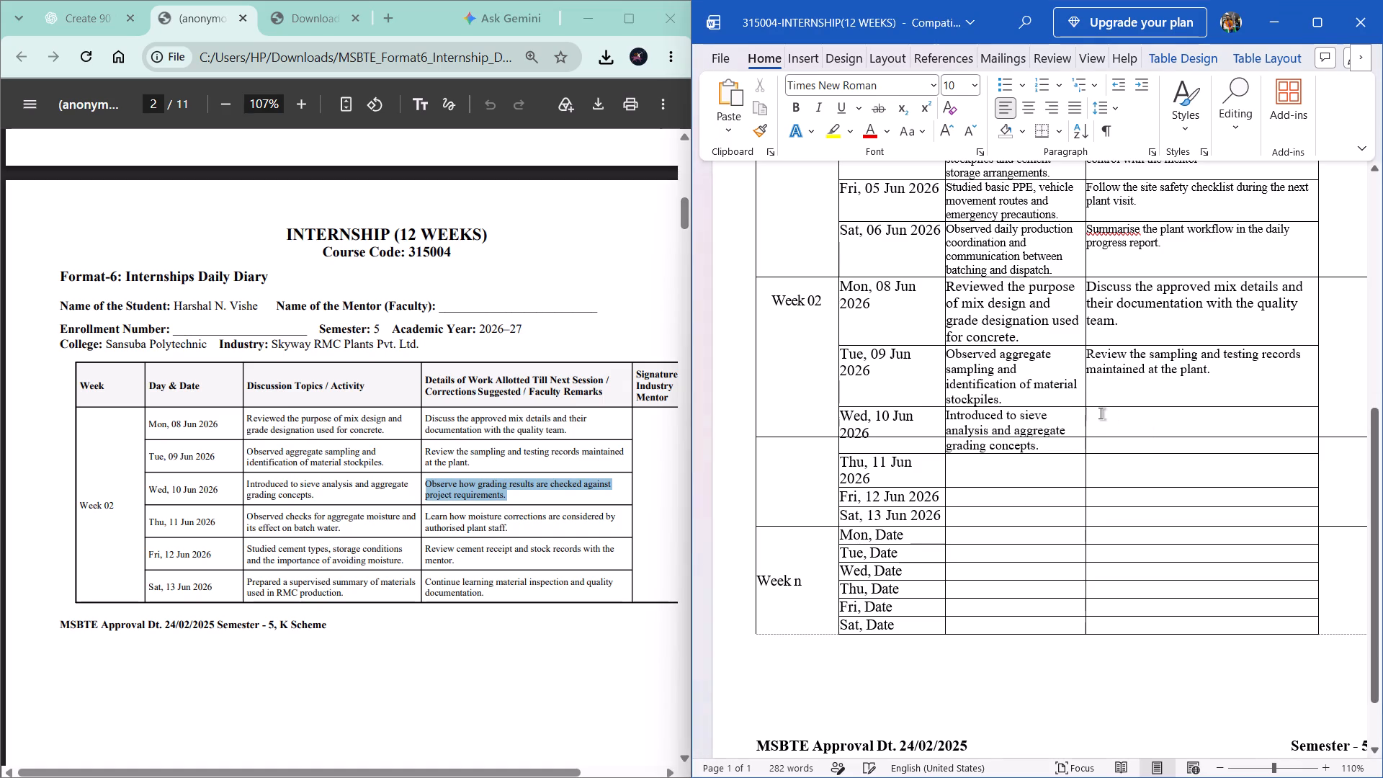
{"action": "key", "text": "ctrl+v"}
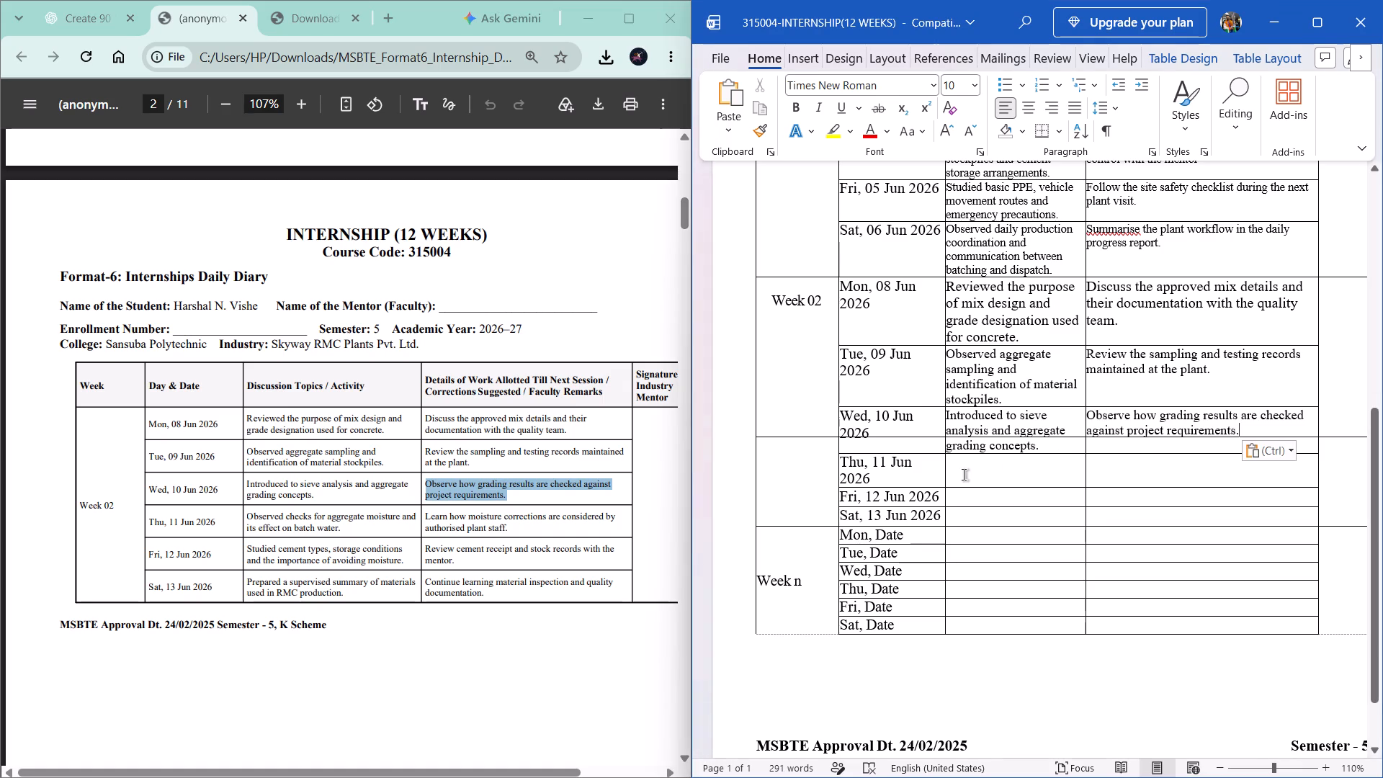
Stretch the drawn frame behind the Word diary table so its bottom edge reaches down to the Week n rows.
{"action": "scroll", "coordinate": [1039, 459], "scroll_direction": "down", "scroll_amount": 1}
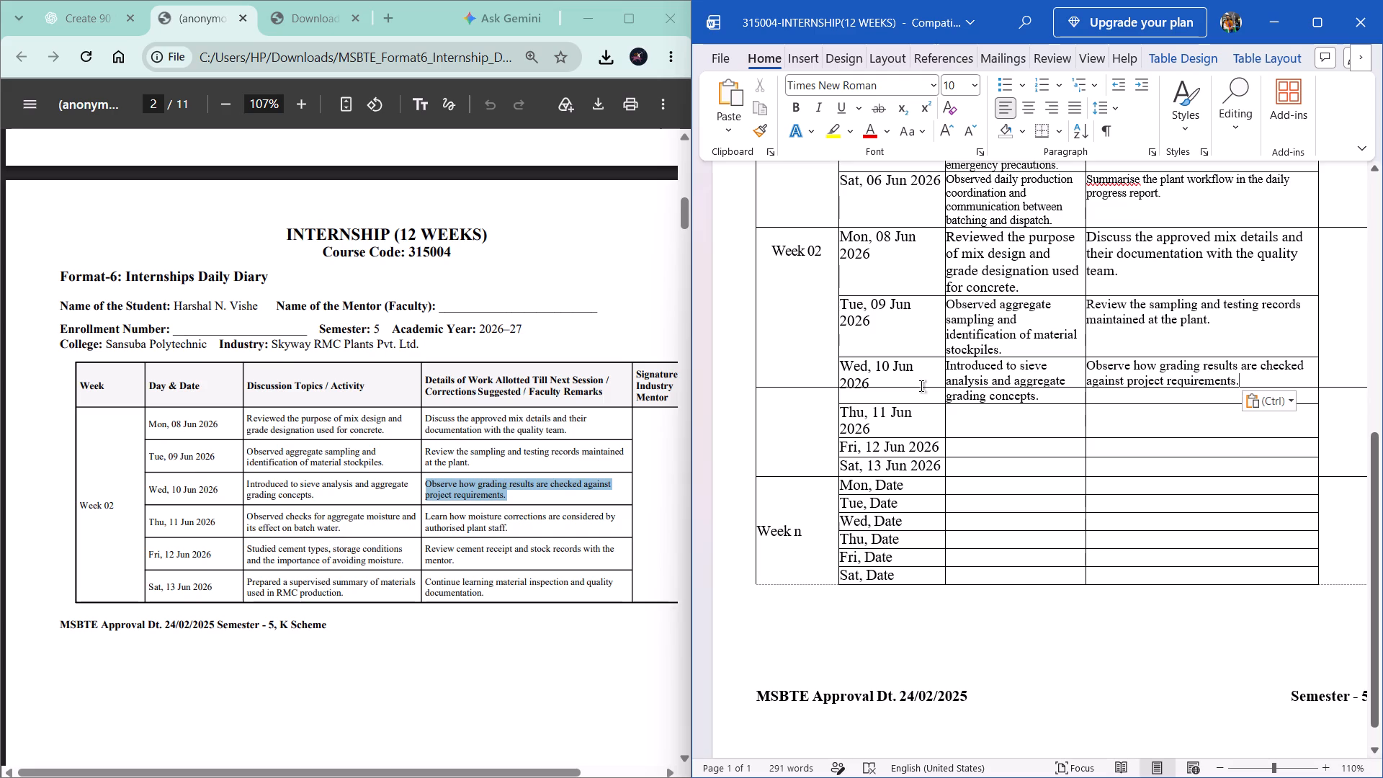
{"action": "left_click", "coordinate": [813, 387]}
{"action": "scroll", "coordinate": [817, 387], "scroll_direction": "up", "scroll_amount": 1}
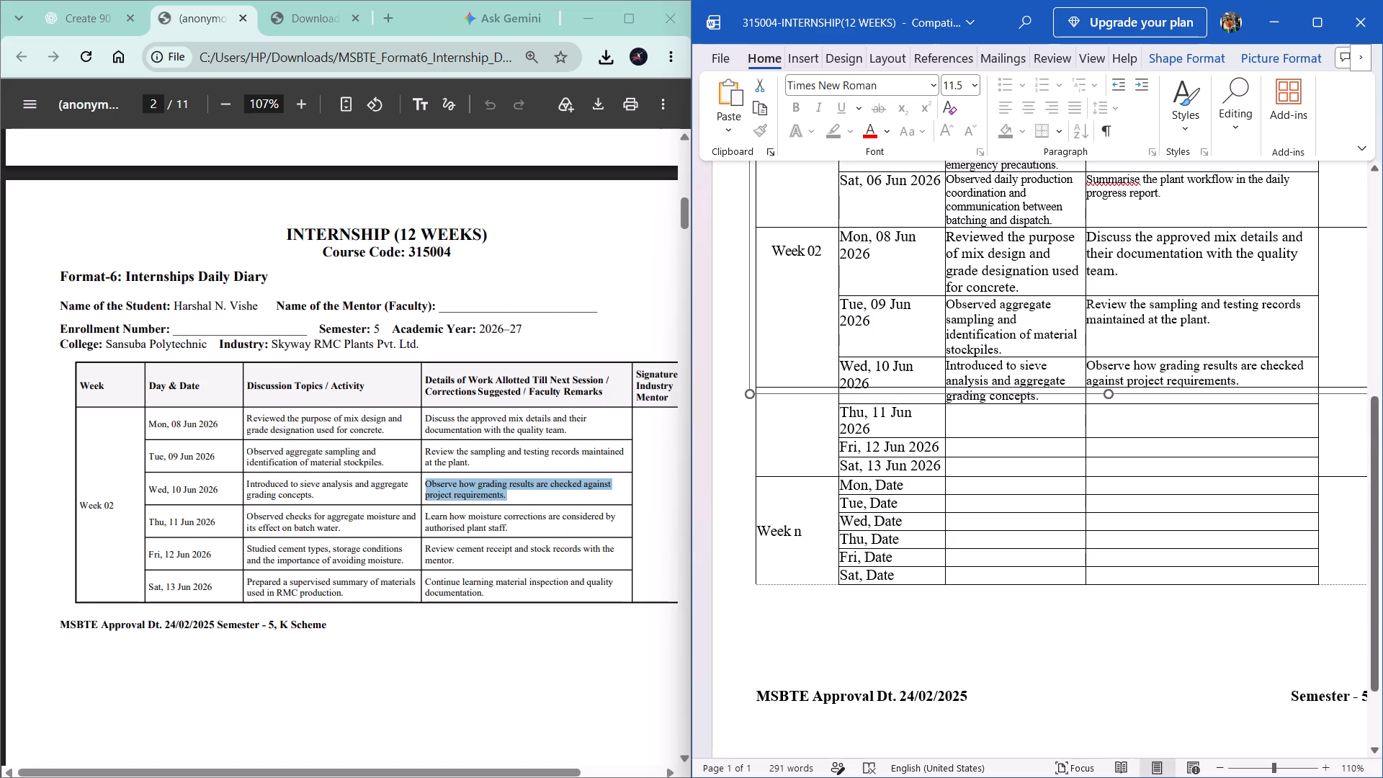
{"action": "scroll", "coordinate": [817, 387], "scroll_direction": "up", "scroll_amount": 3}
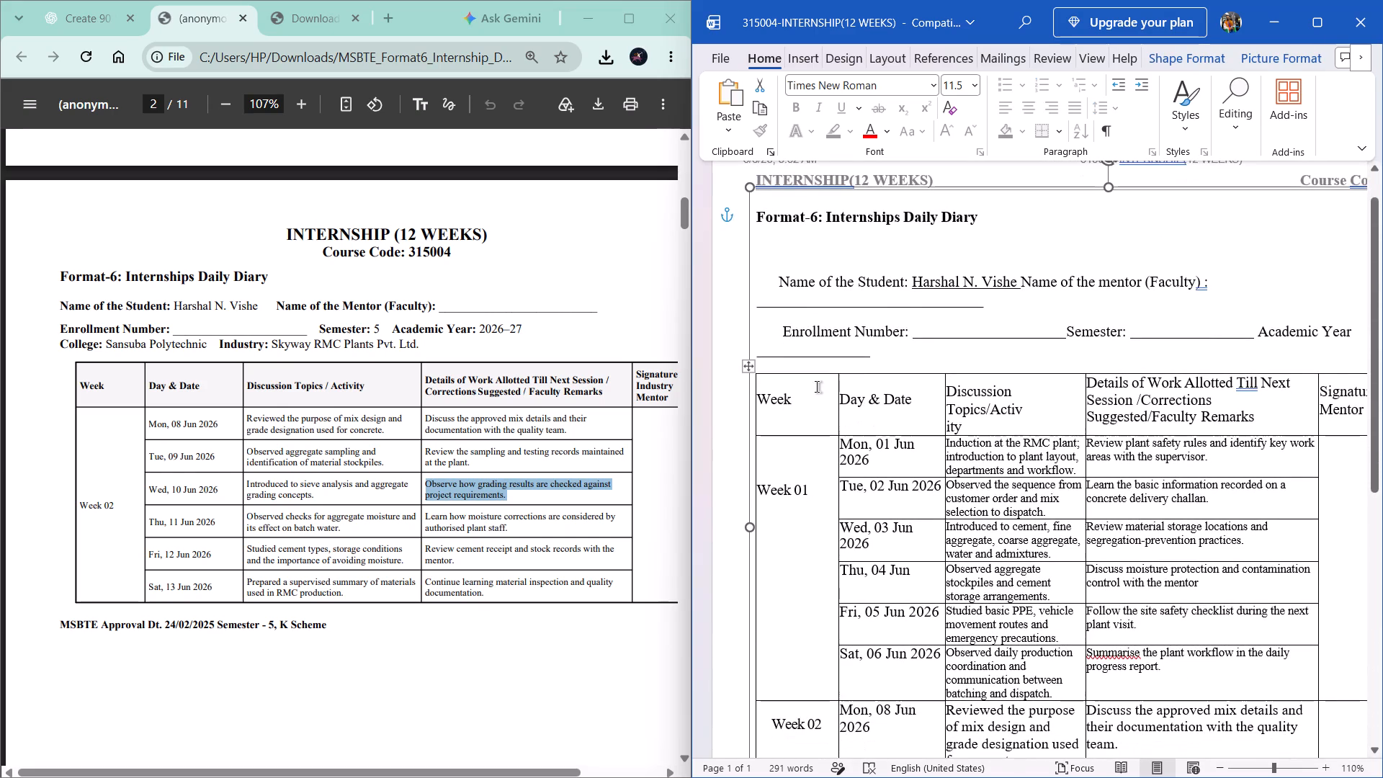
{"action": "scroll", "coordinate": [817, 387], "scroll_direction": "down", "scroll_amount": 1}
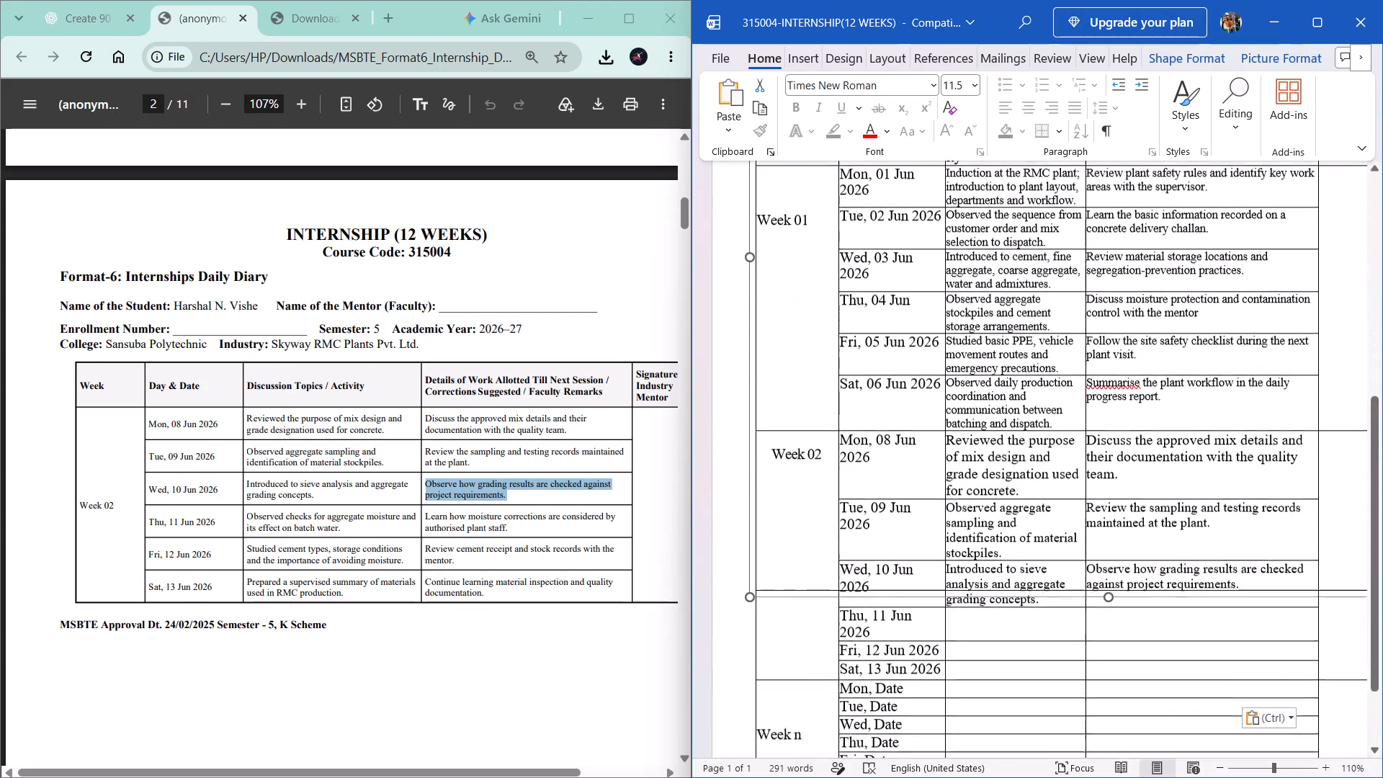
{"action": "scroll", "coordinate": [817, 387], "scroll_direction": "down", "scroll_amount": 1}
{"action": "left_click_drag", "start_coordinate": [748, 413], "coordinate": [746, 428]}
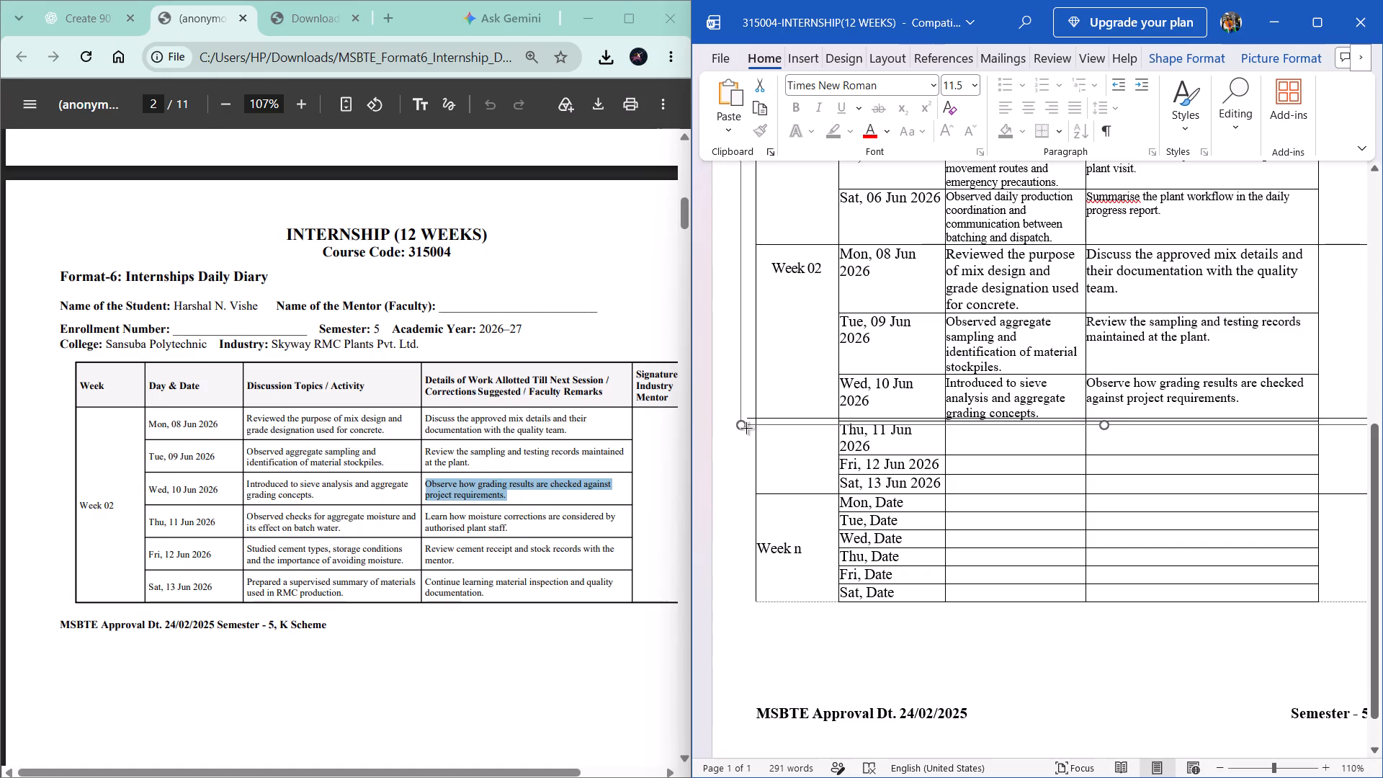
{"action": "left_click_drag", "start_coordinate": [746, 428], "coordinate": [770, 541]}
Move the drawn frame's upper-left corner inward and down, to just above the Name of the Student line.
{"action": "scroll", "coordinate": [770, 541], "scroll_direction": "up", "scroll_amount": 1}
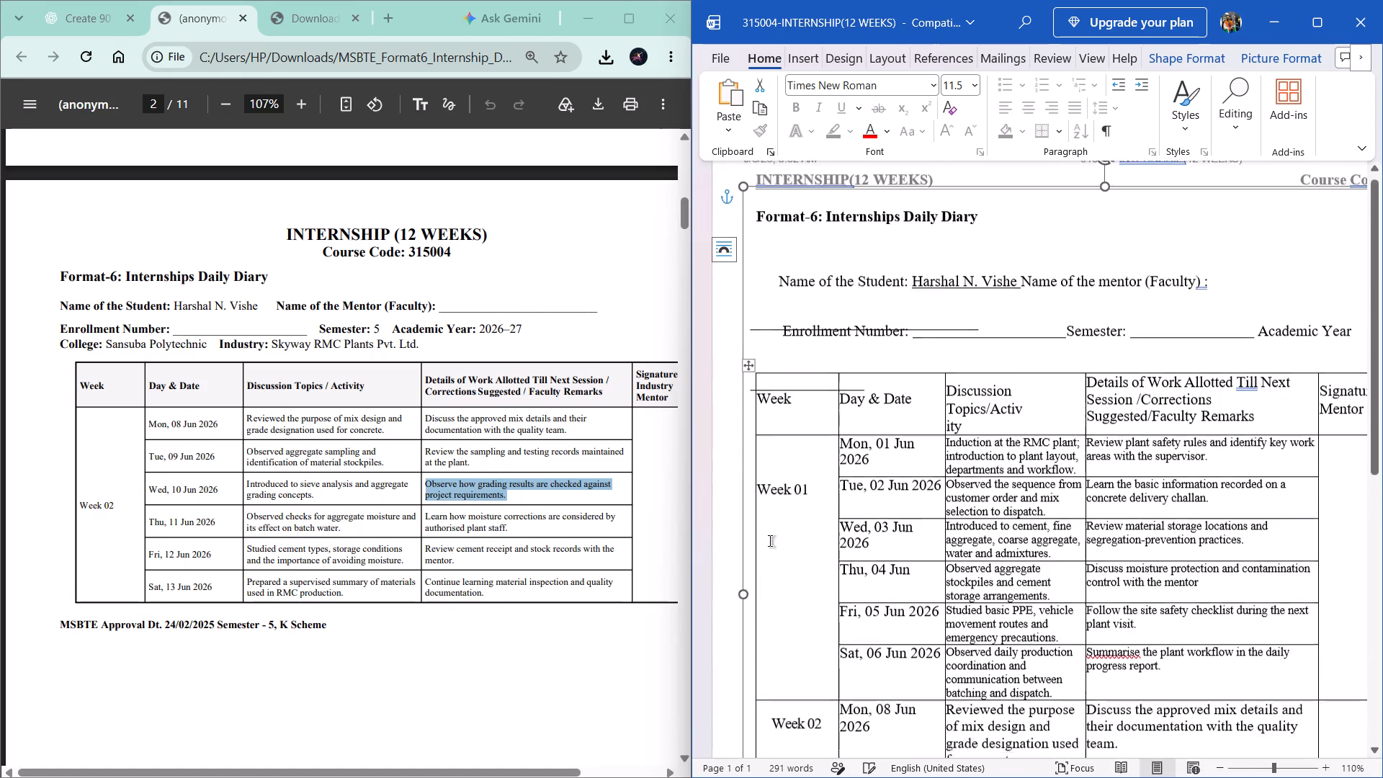
{"action": "scroll", "coordinate": [770, 541], "scroll_direction": "up", "scroll_amount": 1}
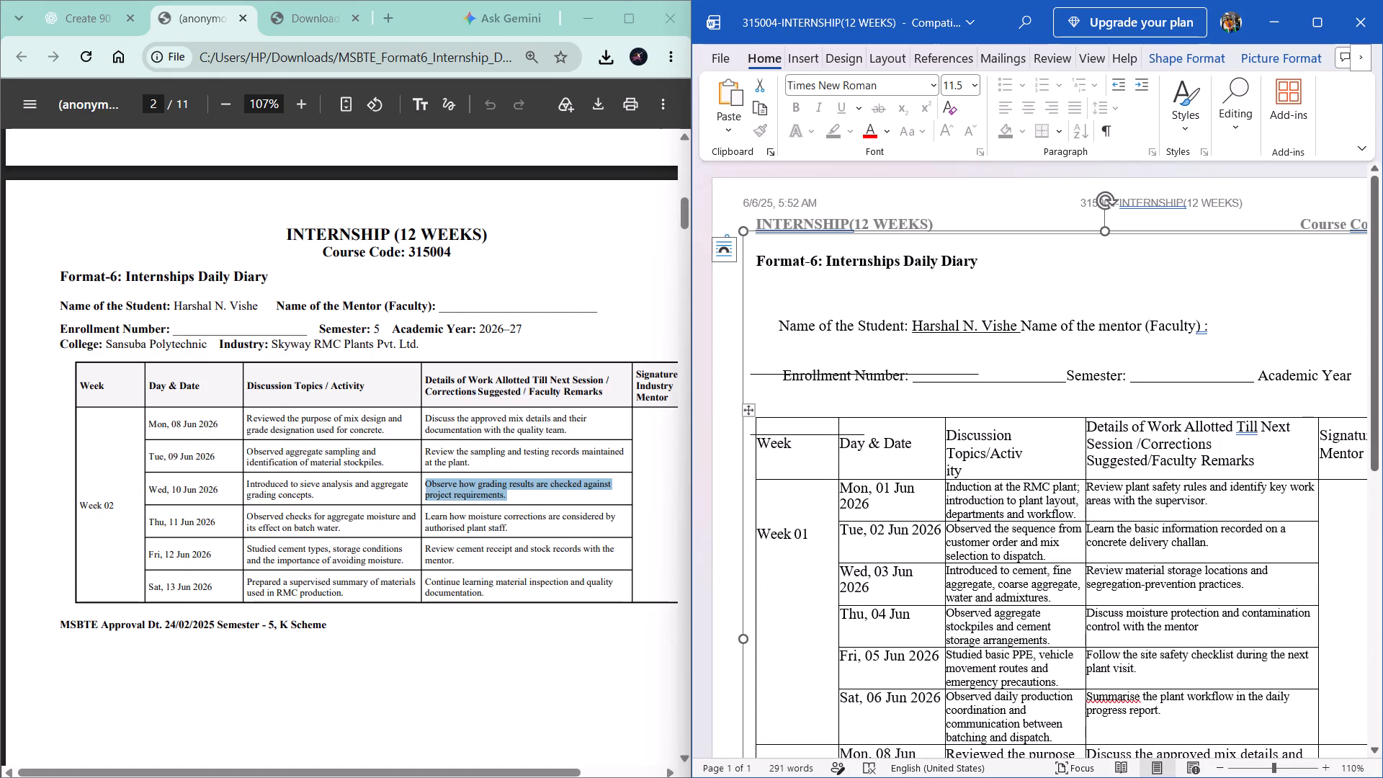
{"action": "left_click_drag", "start_coordinate": [743, 234], "coordinate": [789, 280]}
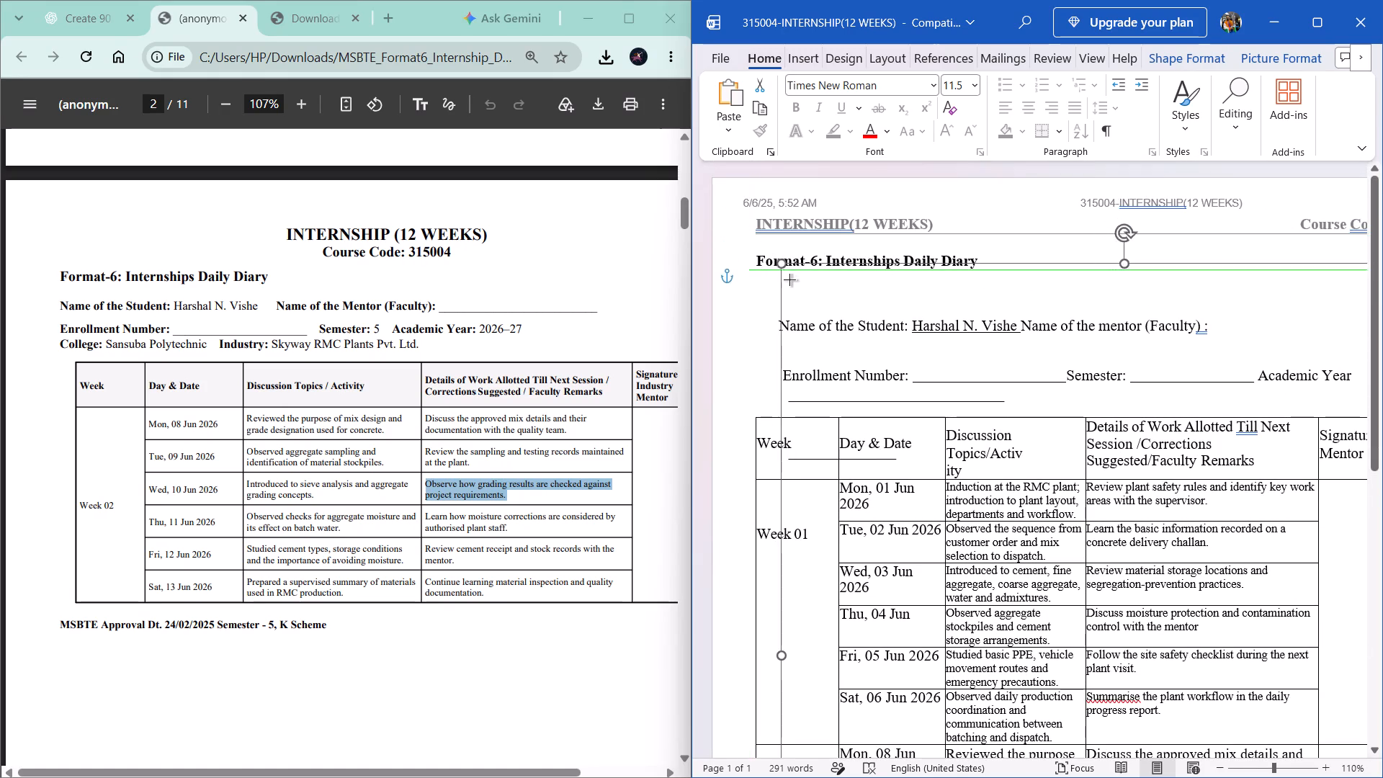
{"action": "left_click_drag", "start_coordinate": [789, 280], "coordinate": [797, 304]}
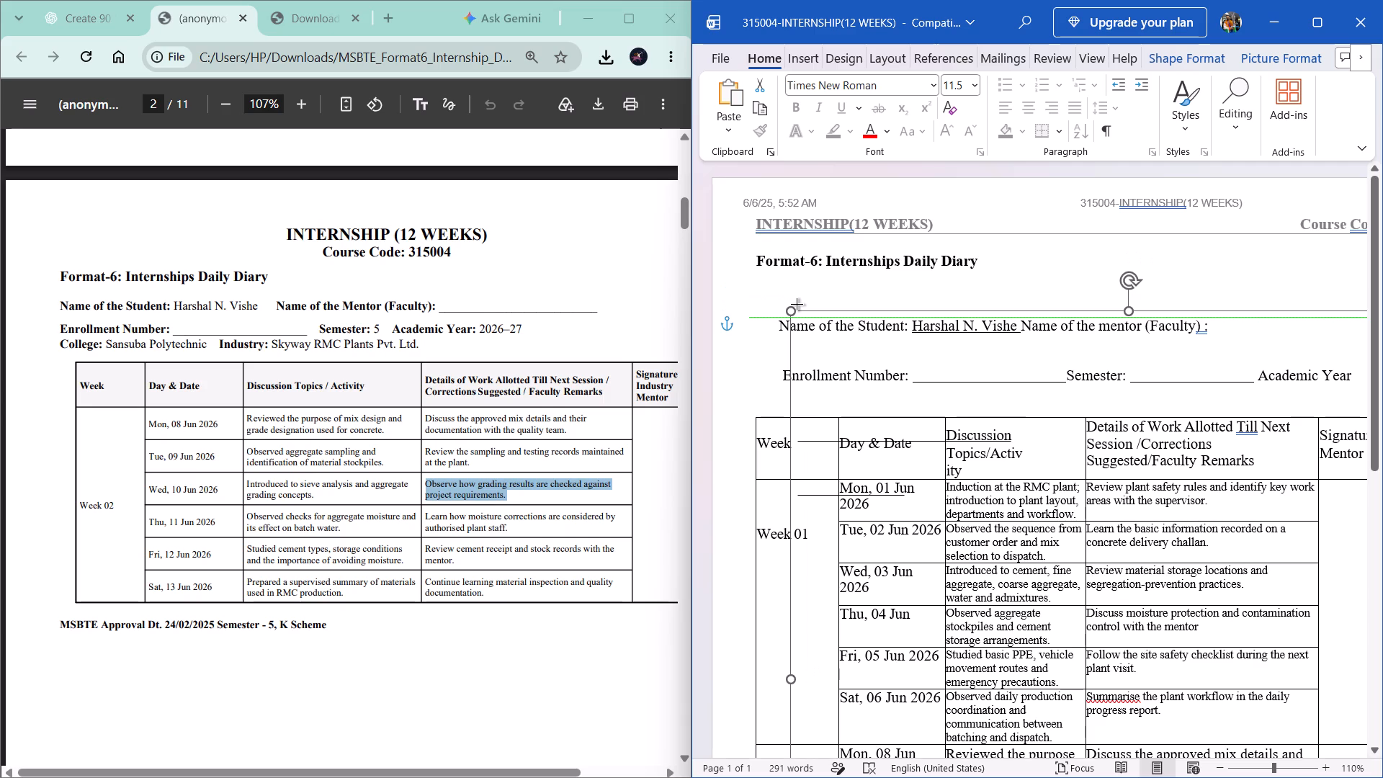
{"action": "left_click_drag", "start_coordinate": [797, 304], "coordinate": [795, 304]}
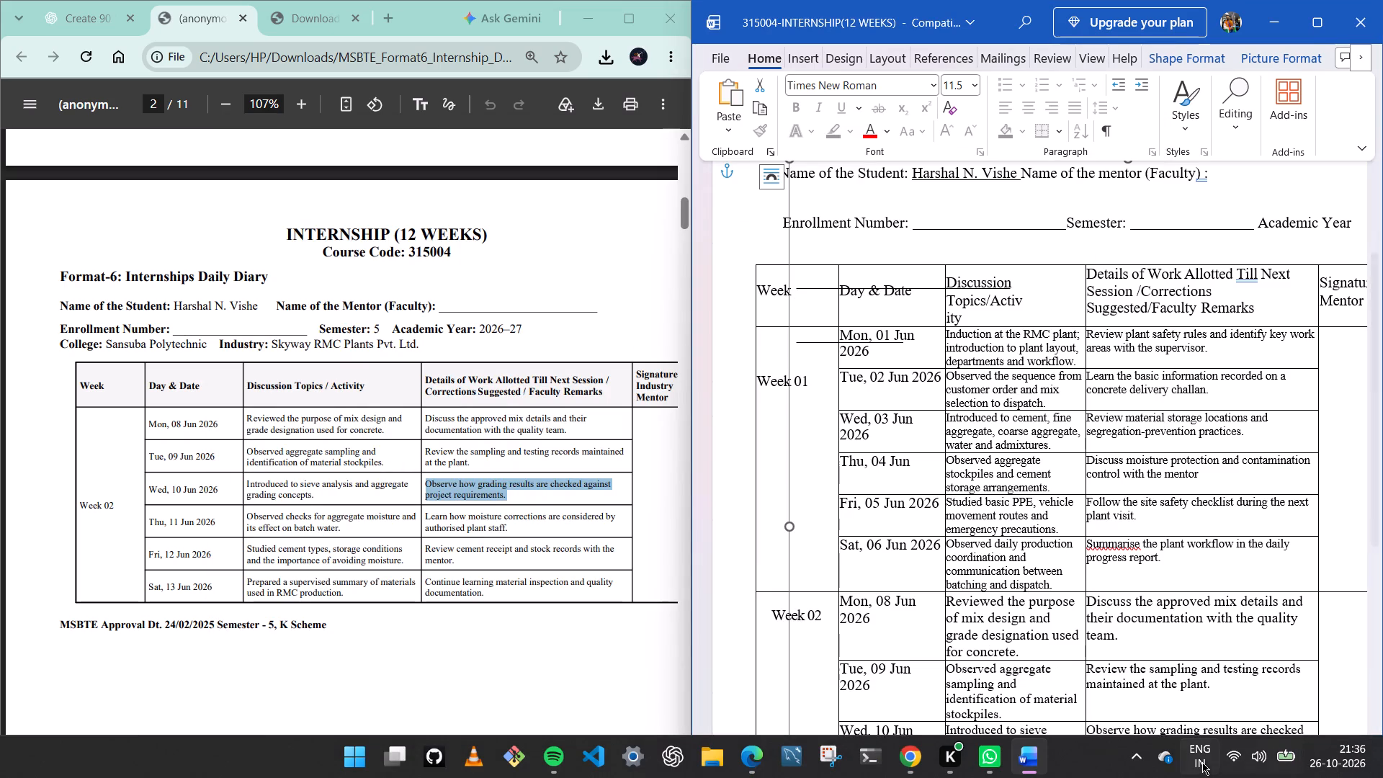
Turn off the computer's Bluetooth in the system quick settings.
{"action": "left_click", "coordinate": [1243, 777]}
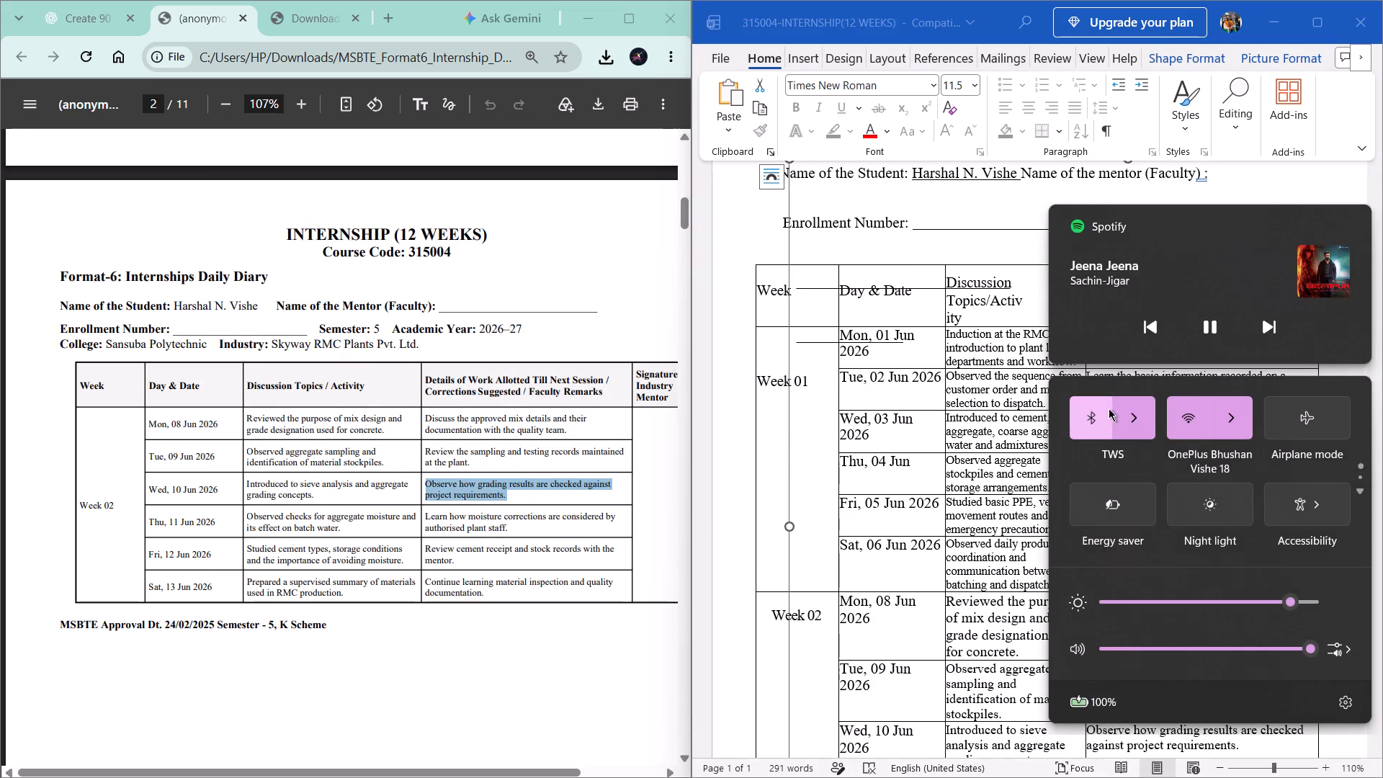
{"action": "left_click", "coordinate": [1120, 408]}
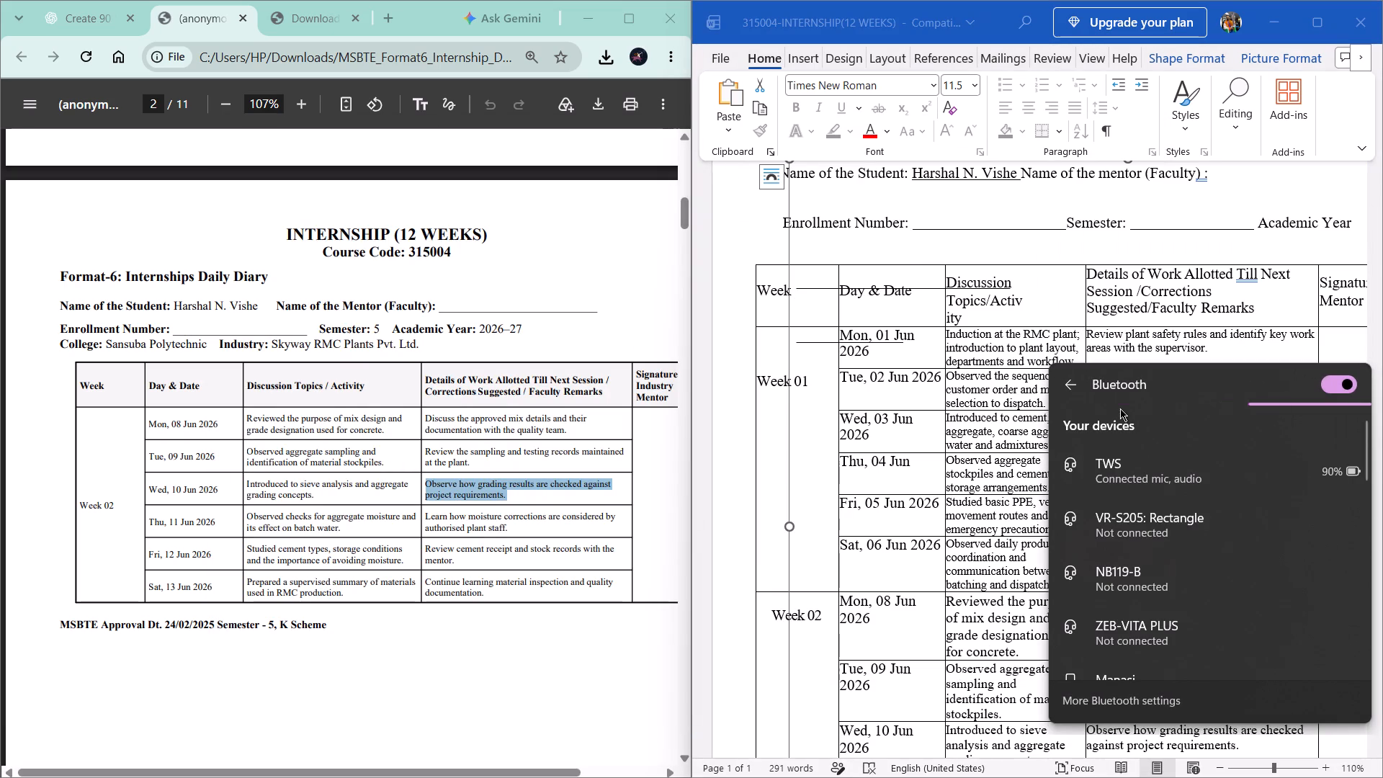
{"action": "double_click", "coordinate": [1343, 391]}
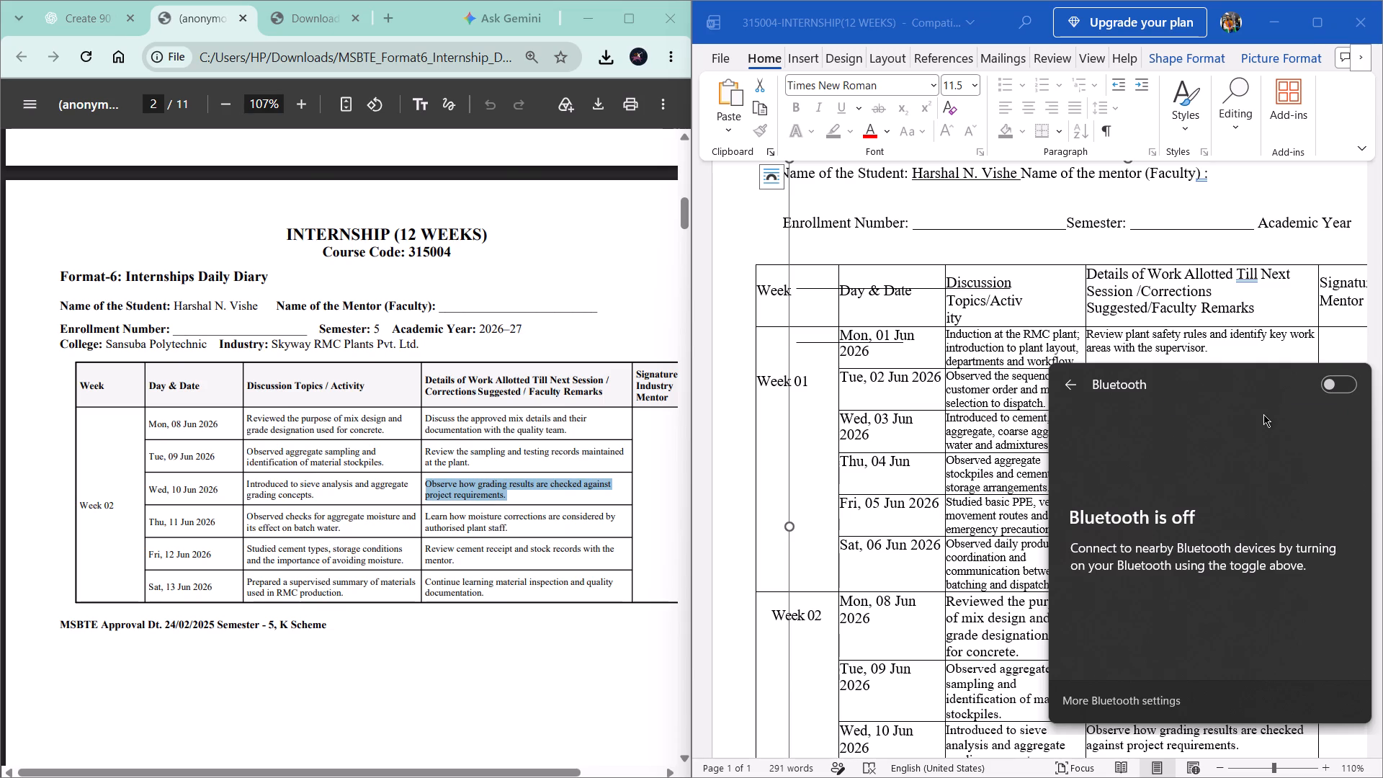
Switch to Spotify and toggle the music playback.
{"action": "key", "text": "space"}
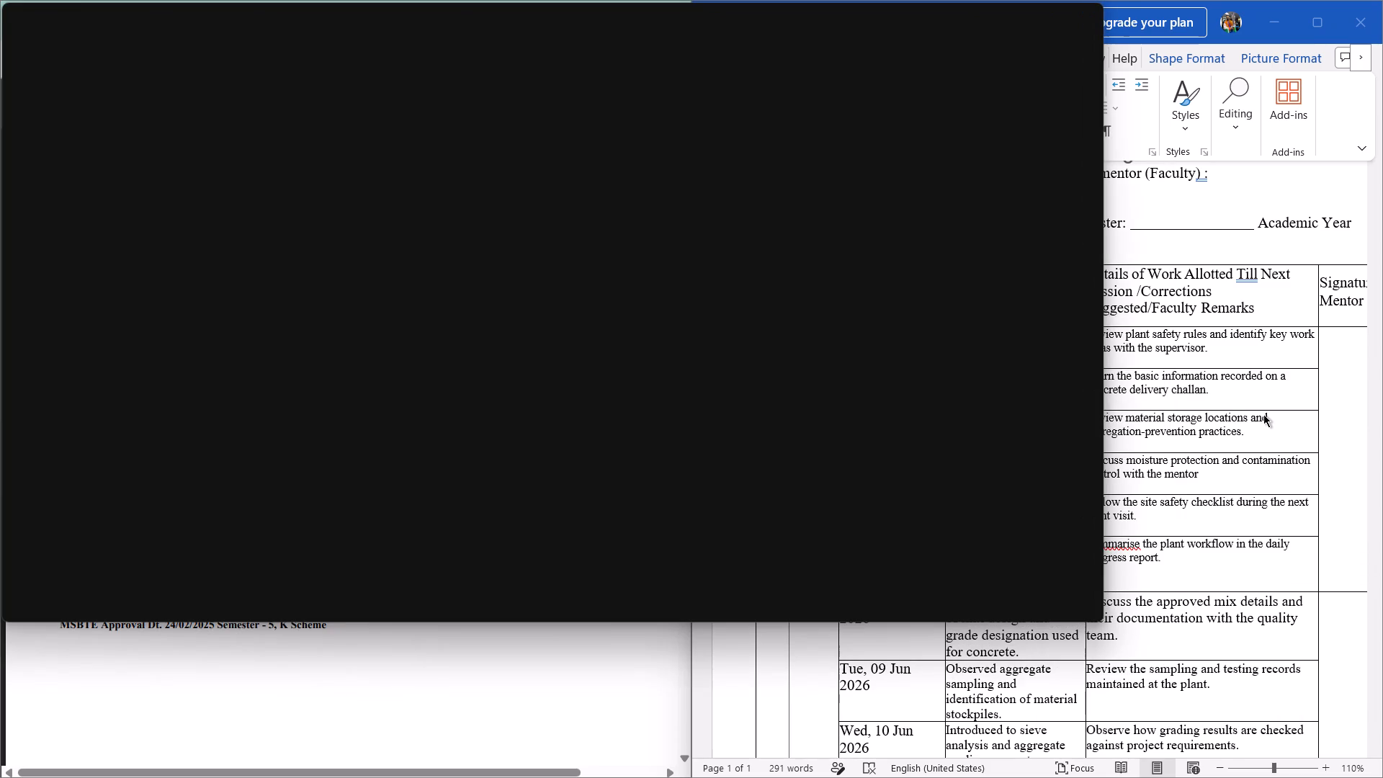
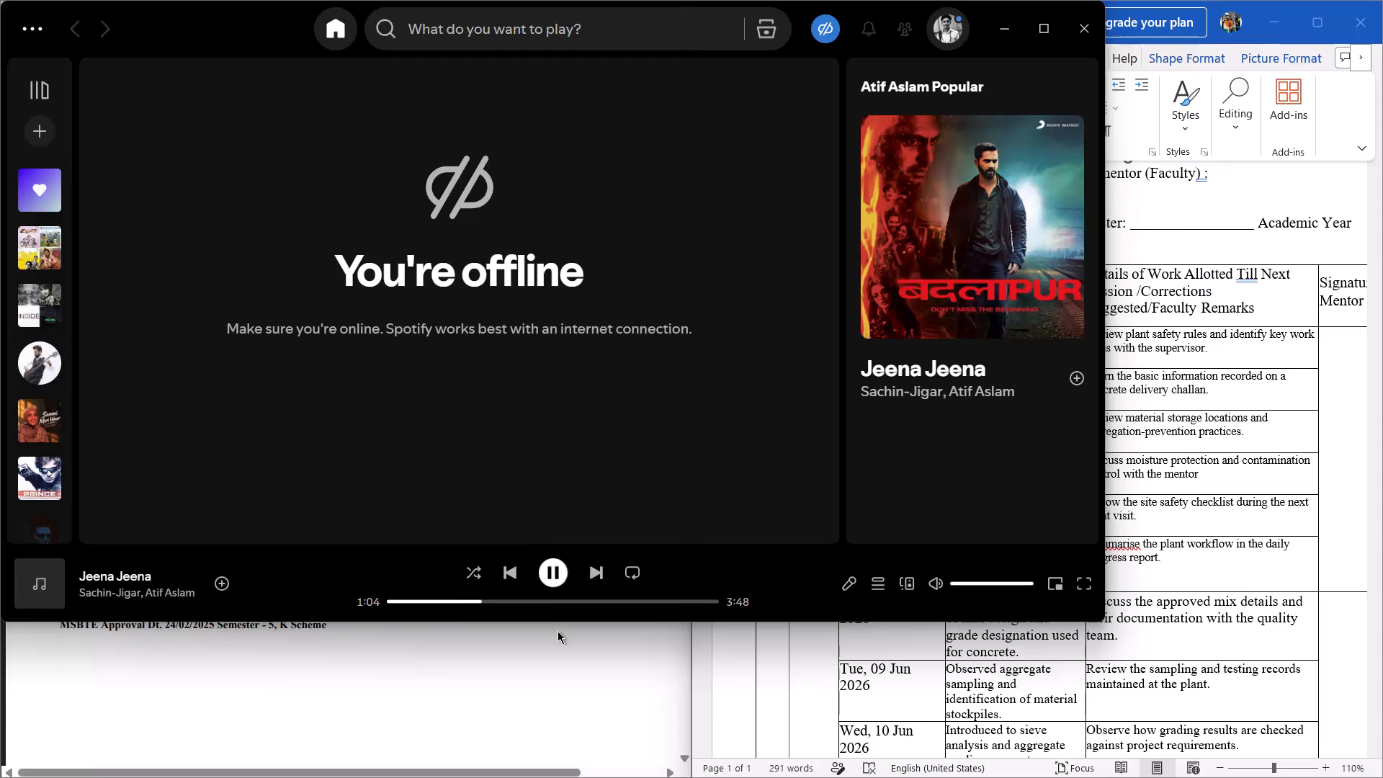
Switch back to the Word diary document and undo the last two adjustments of the drawn frame.
{"action": "left_click", "coordinate": [558, 631]}
{"action": "left_click", "coordinate": [1183, 632]}
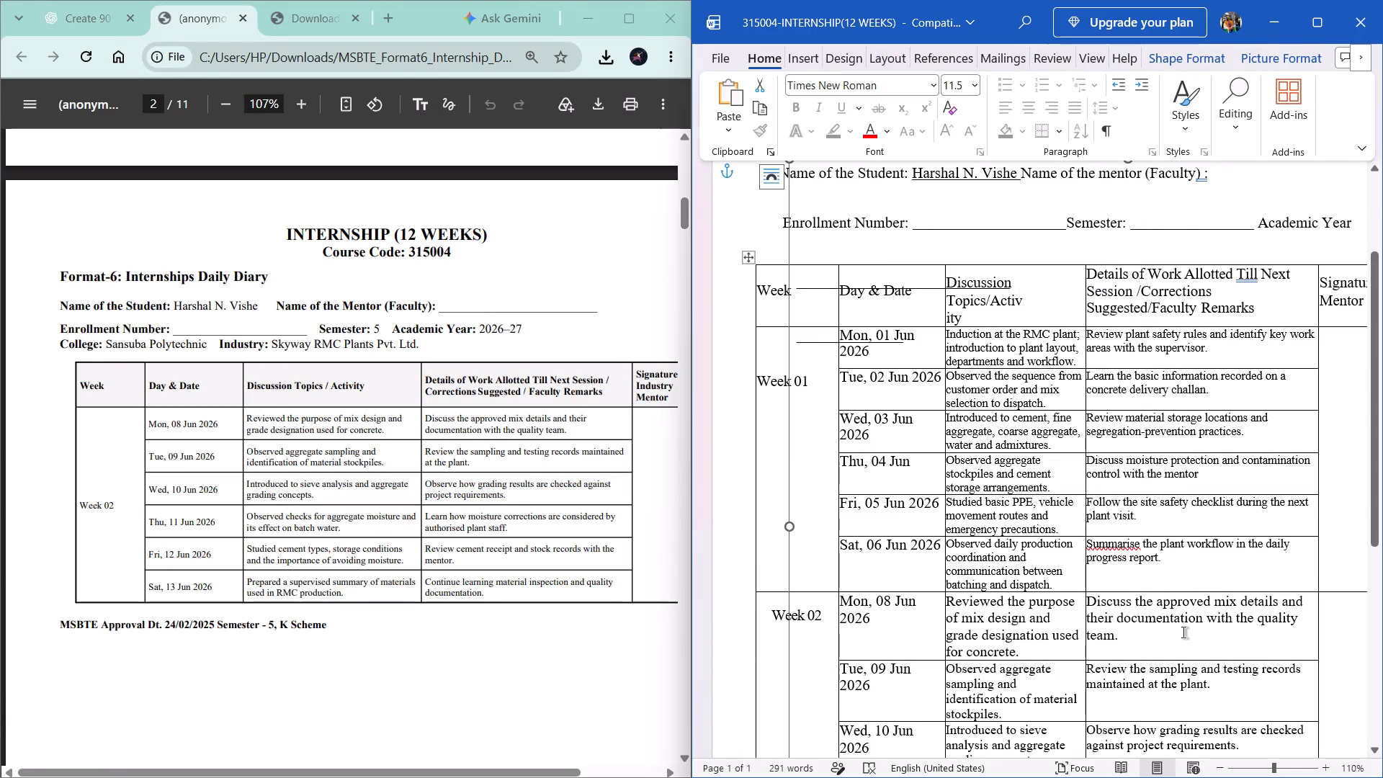
{"action": "scroll", "coordinate": [1083, 660], "scroll_direction": "down", "scroll_amount": 2}
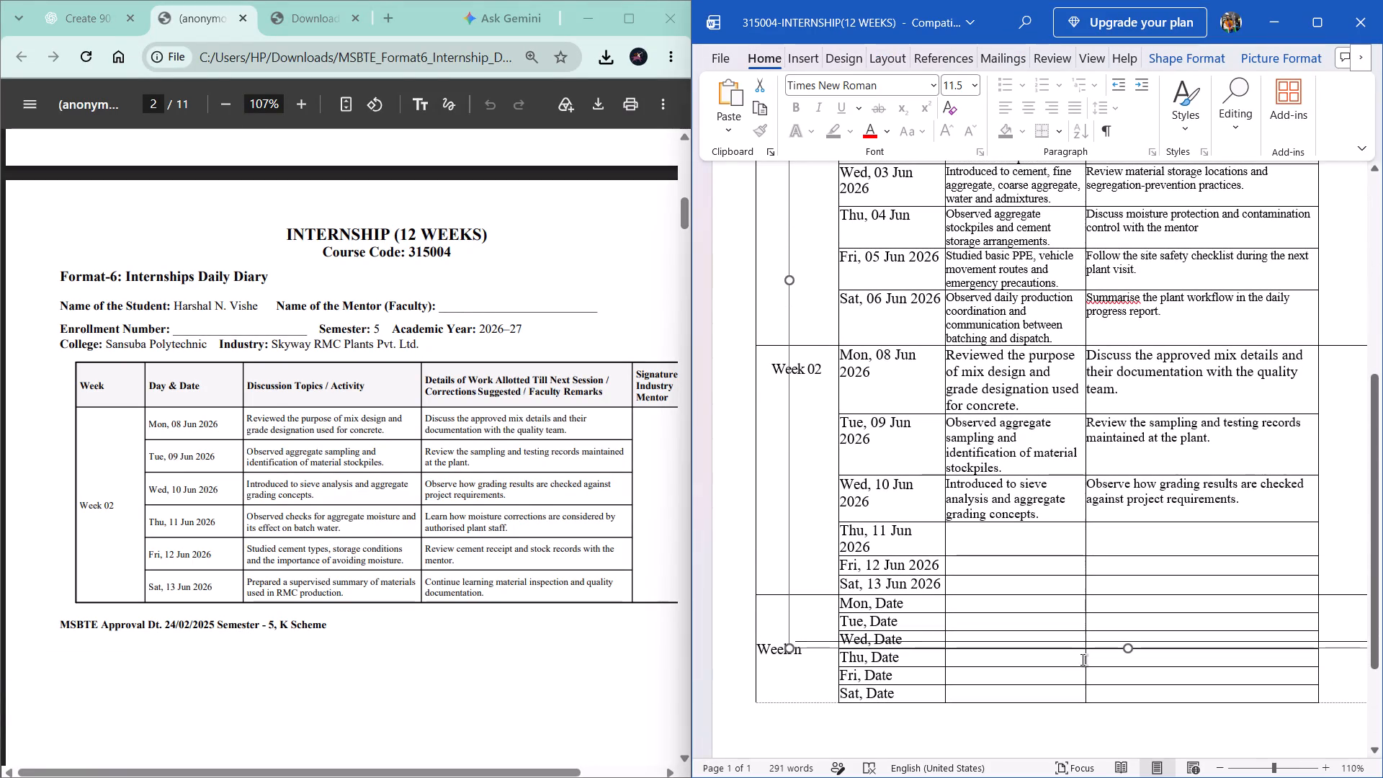
{"action": "key", "text": "ctrl+z"}
{"action": "key", "text": "ctrl+z"}
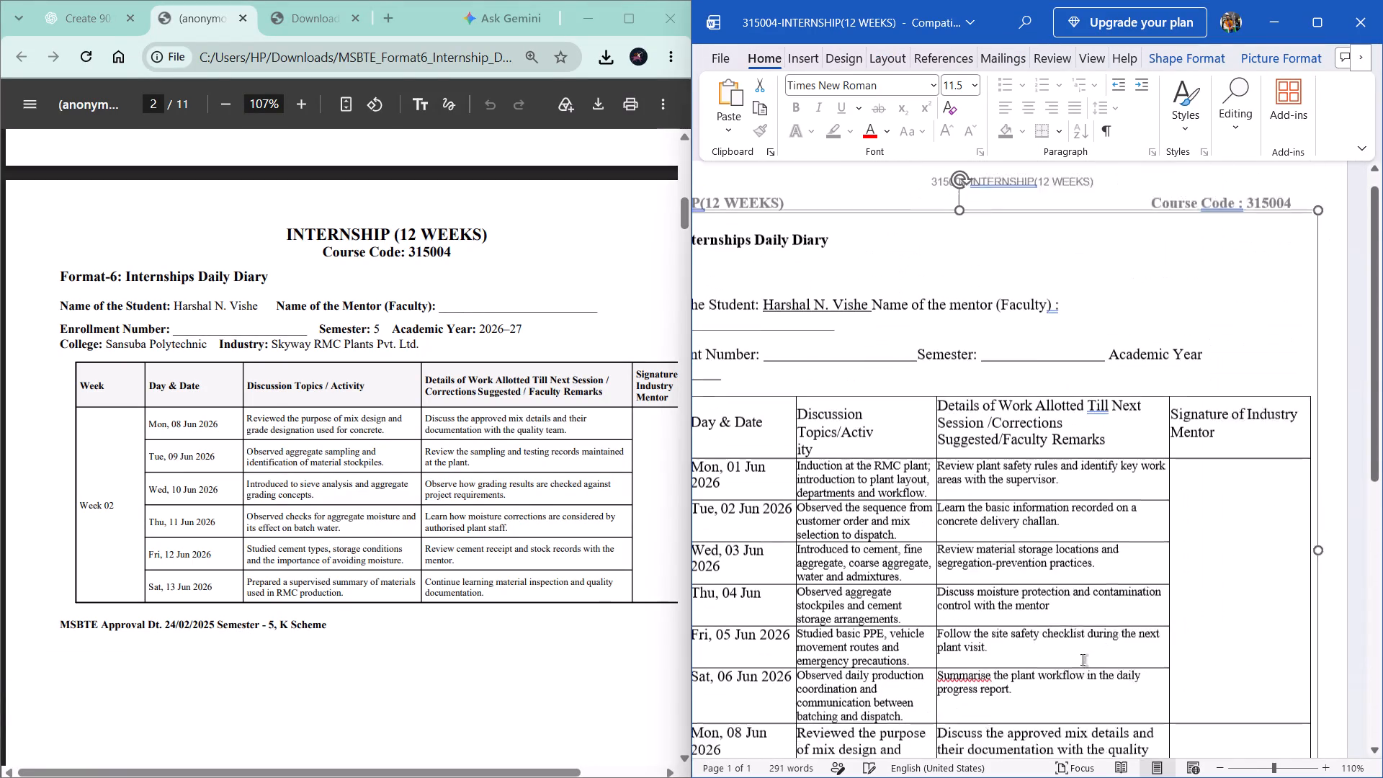
{"action": "scroll", "coordinate": [1083, 660], "scroll_direction": "right", "scroll_amount": 1}
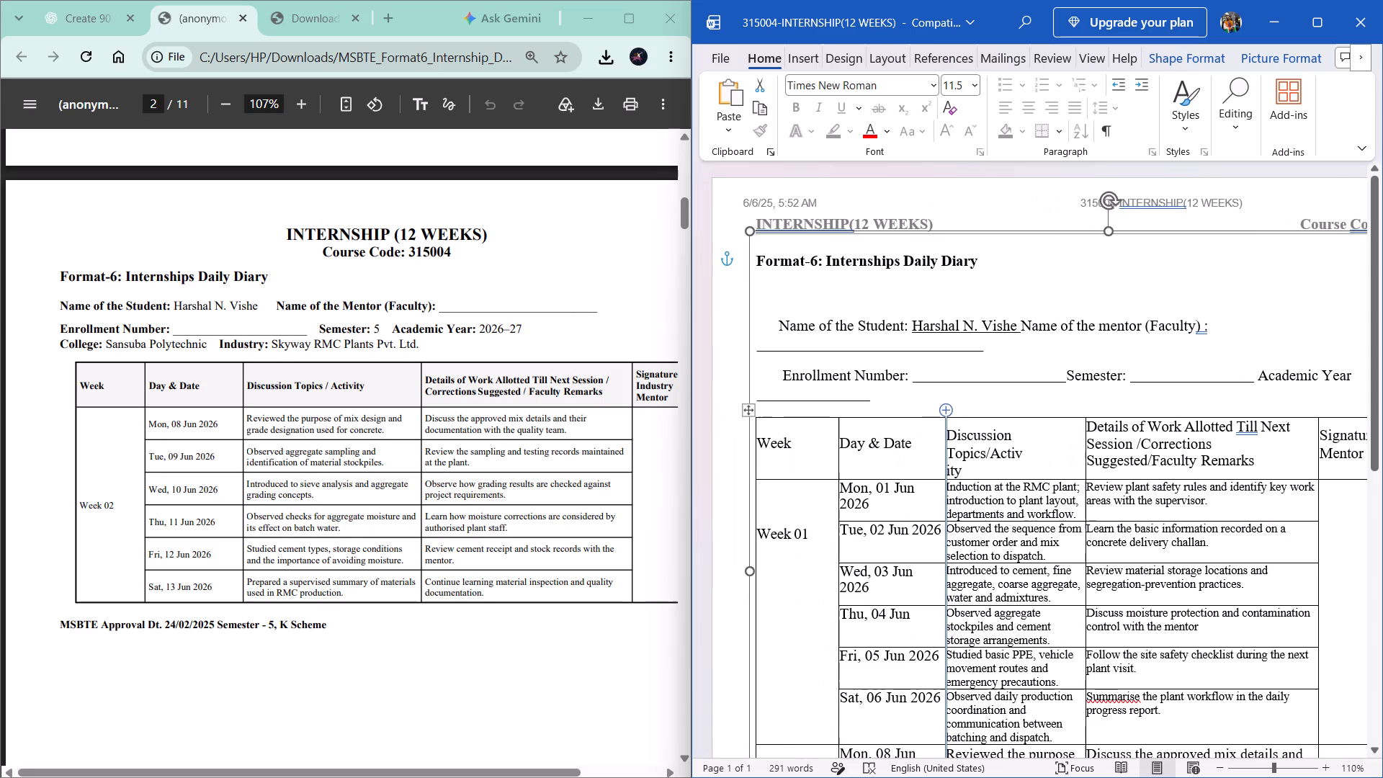
{"action": "left_click", "coordinate": [1069, 298]}
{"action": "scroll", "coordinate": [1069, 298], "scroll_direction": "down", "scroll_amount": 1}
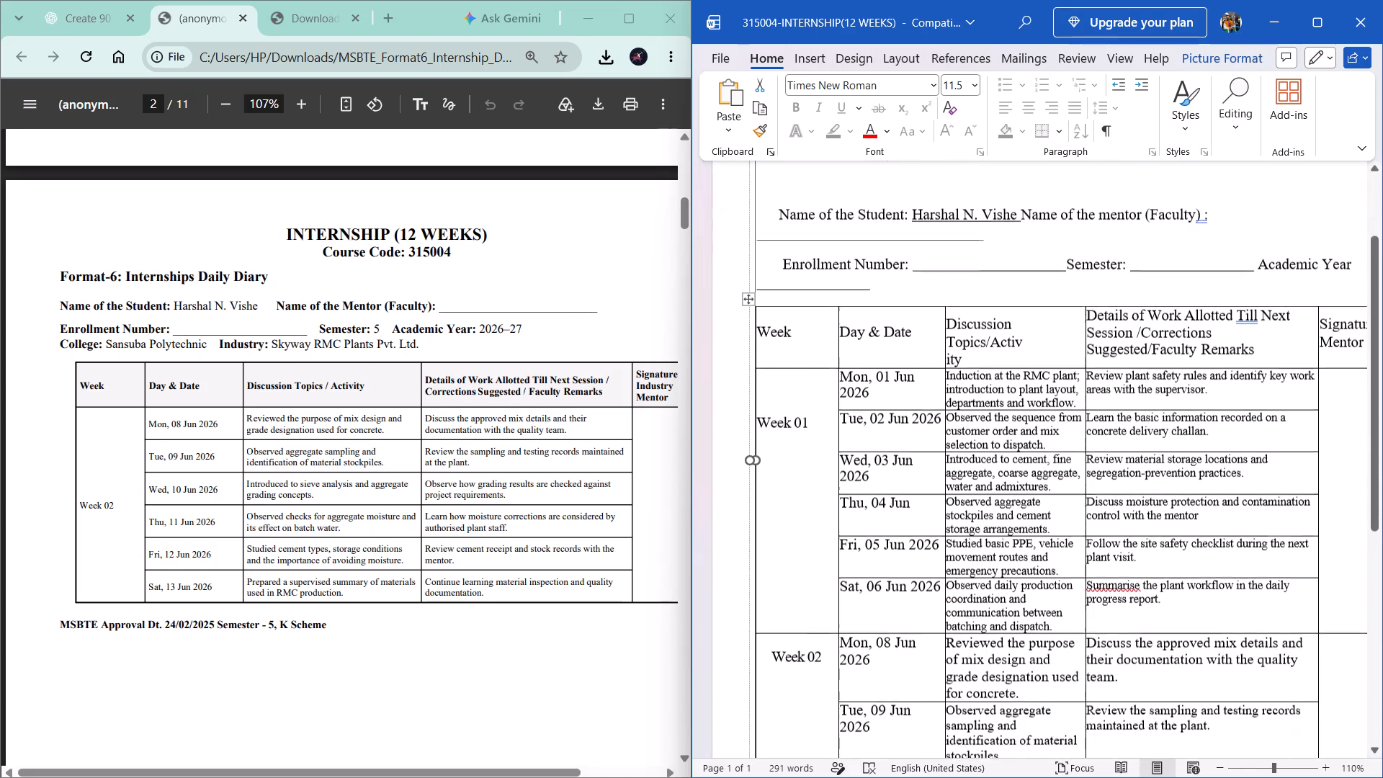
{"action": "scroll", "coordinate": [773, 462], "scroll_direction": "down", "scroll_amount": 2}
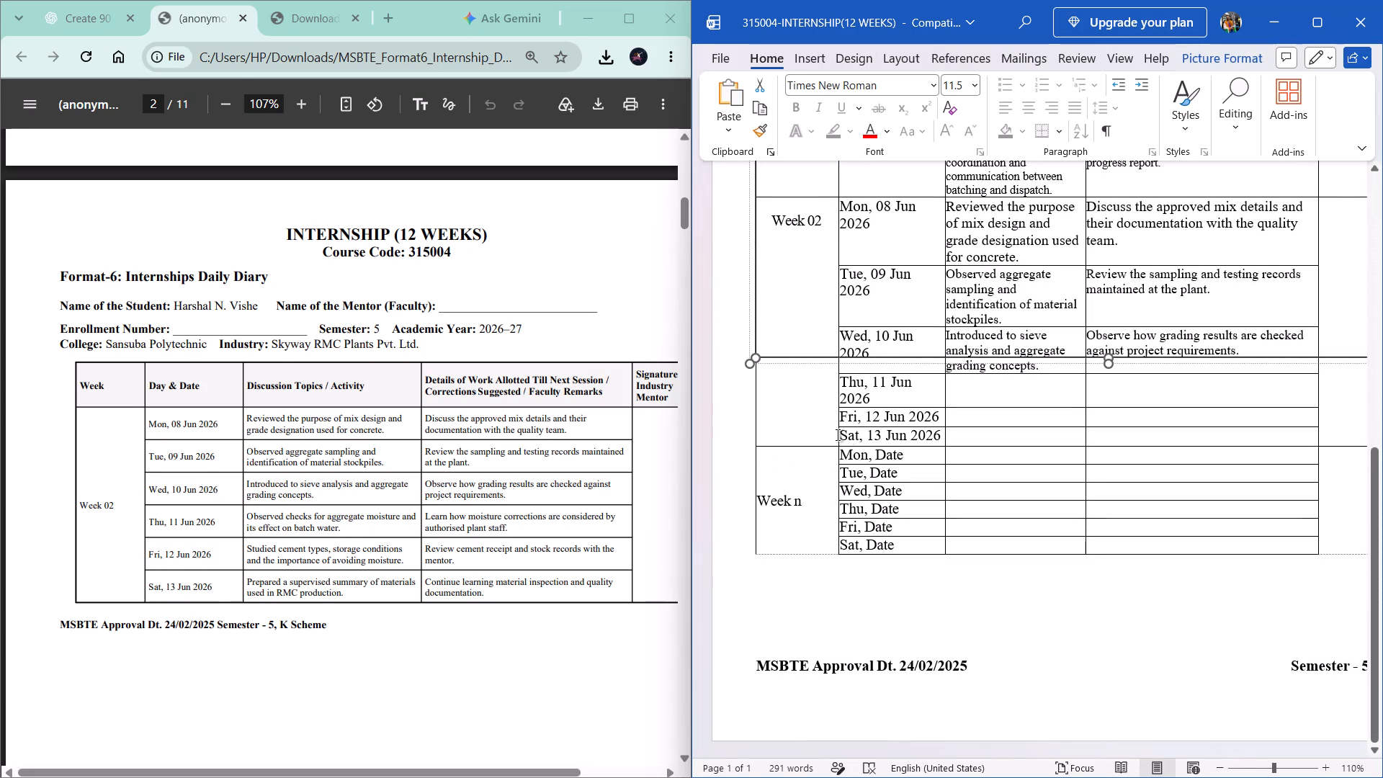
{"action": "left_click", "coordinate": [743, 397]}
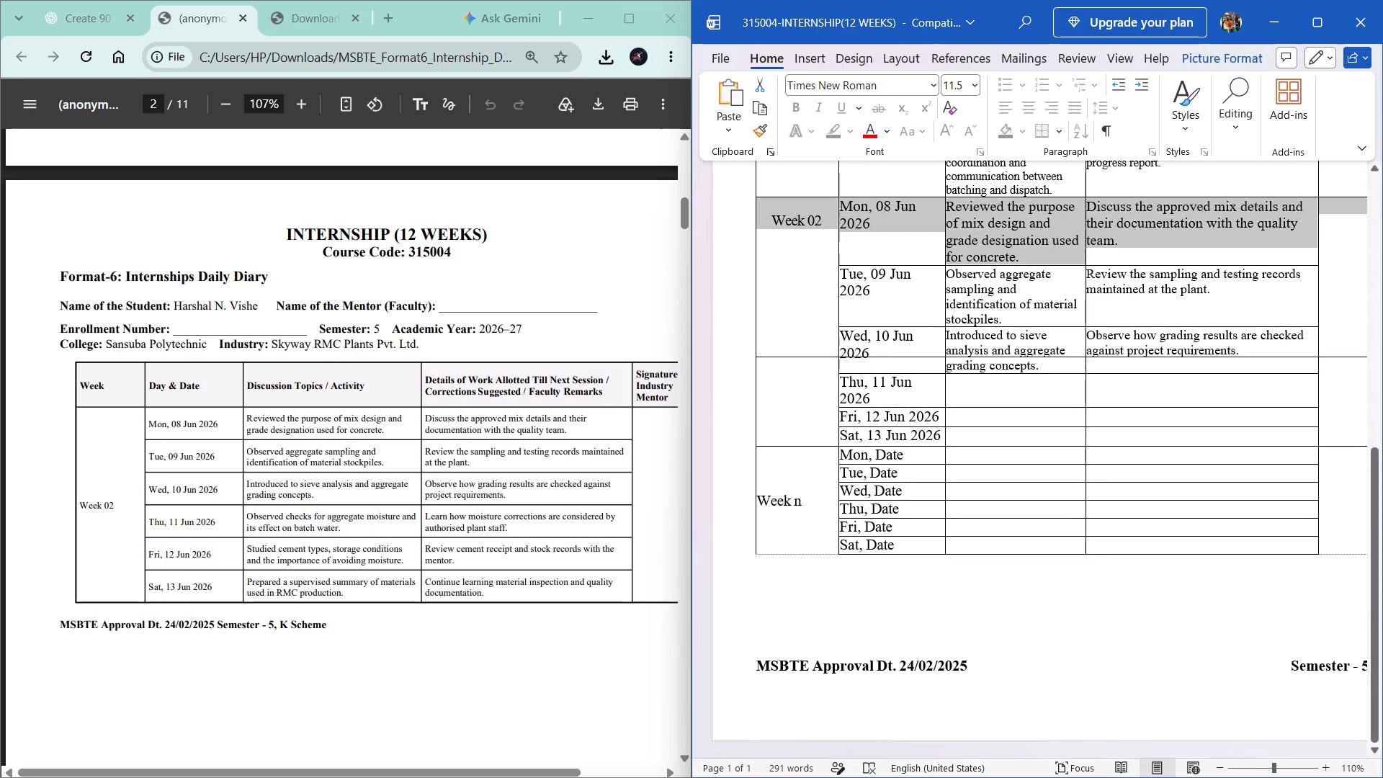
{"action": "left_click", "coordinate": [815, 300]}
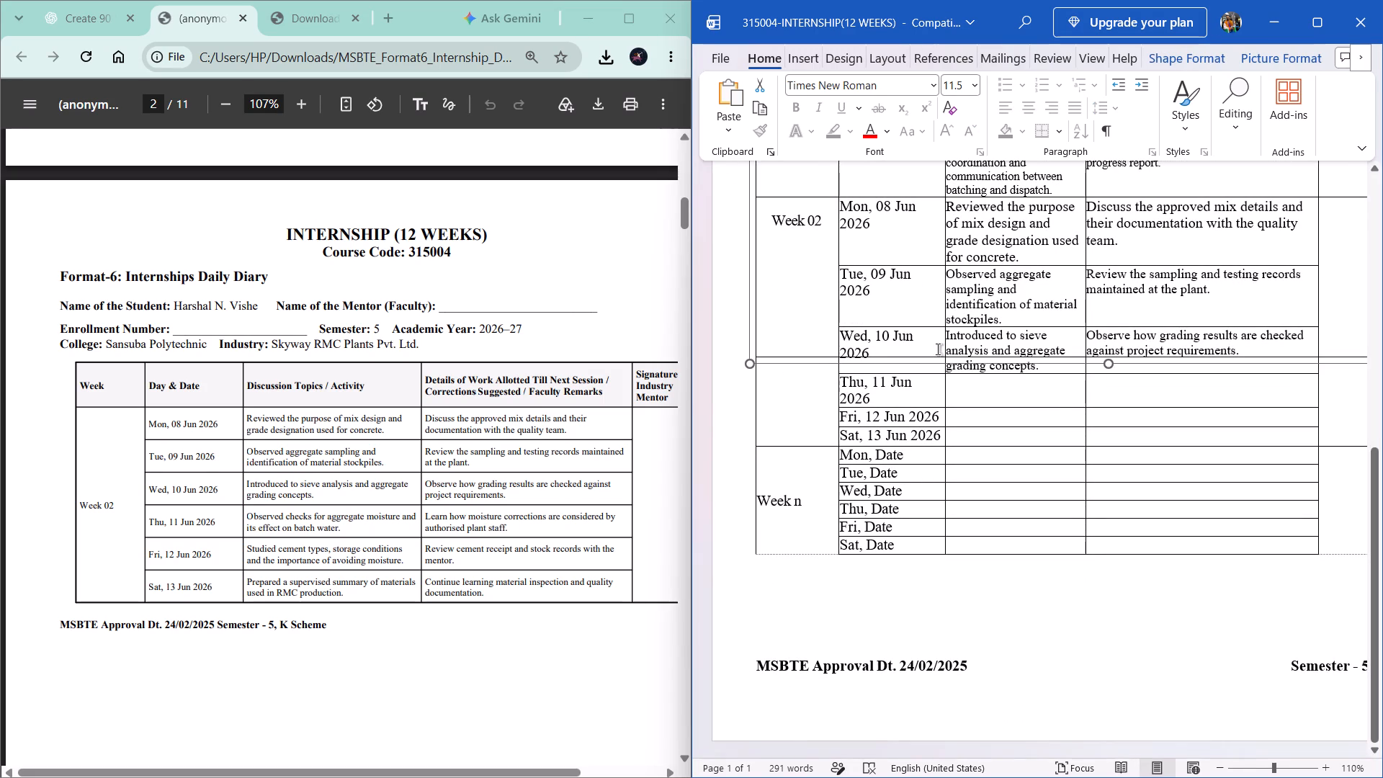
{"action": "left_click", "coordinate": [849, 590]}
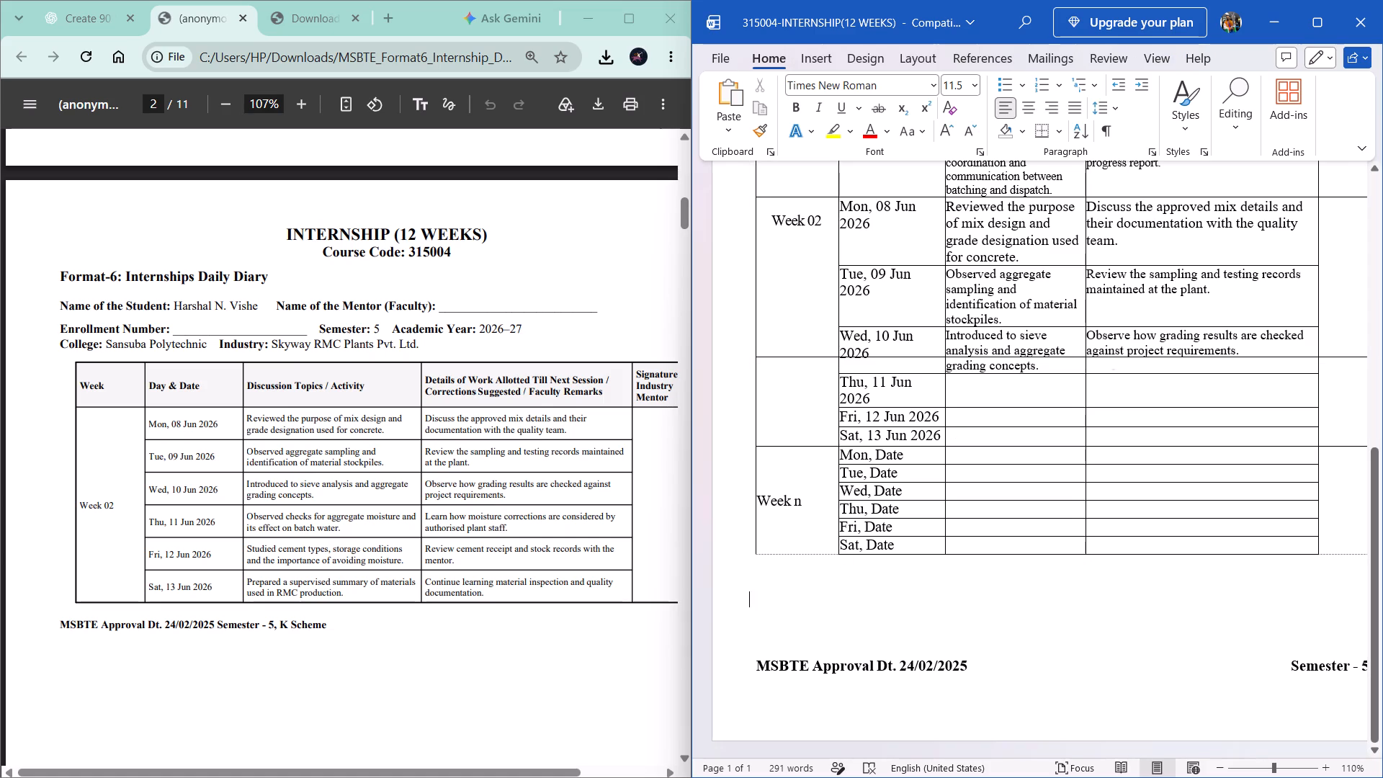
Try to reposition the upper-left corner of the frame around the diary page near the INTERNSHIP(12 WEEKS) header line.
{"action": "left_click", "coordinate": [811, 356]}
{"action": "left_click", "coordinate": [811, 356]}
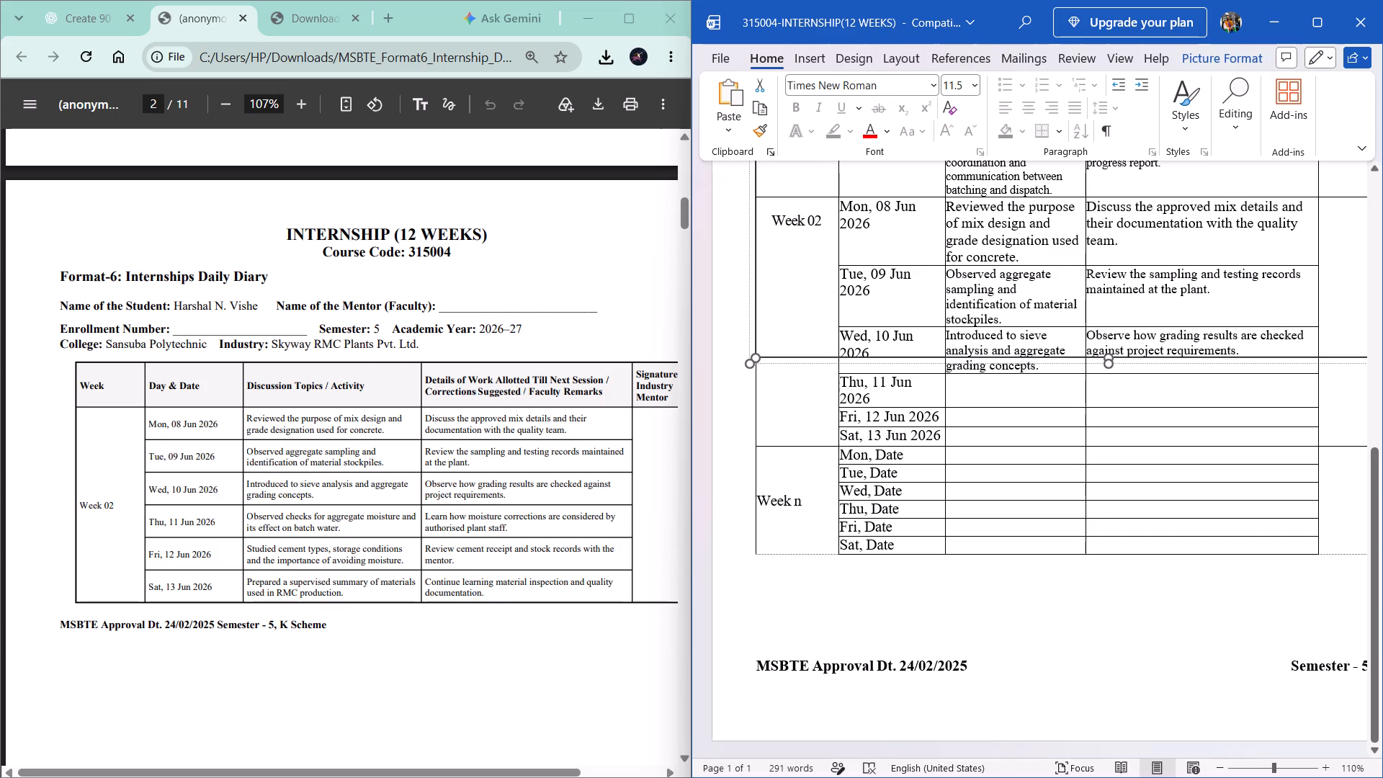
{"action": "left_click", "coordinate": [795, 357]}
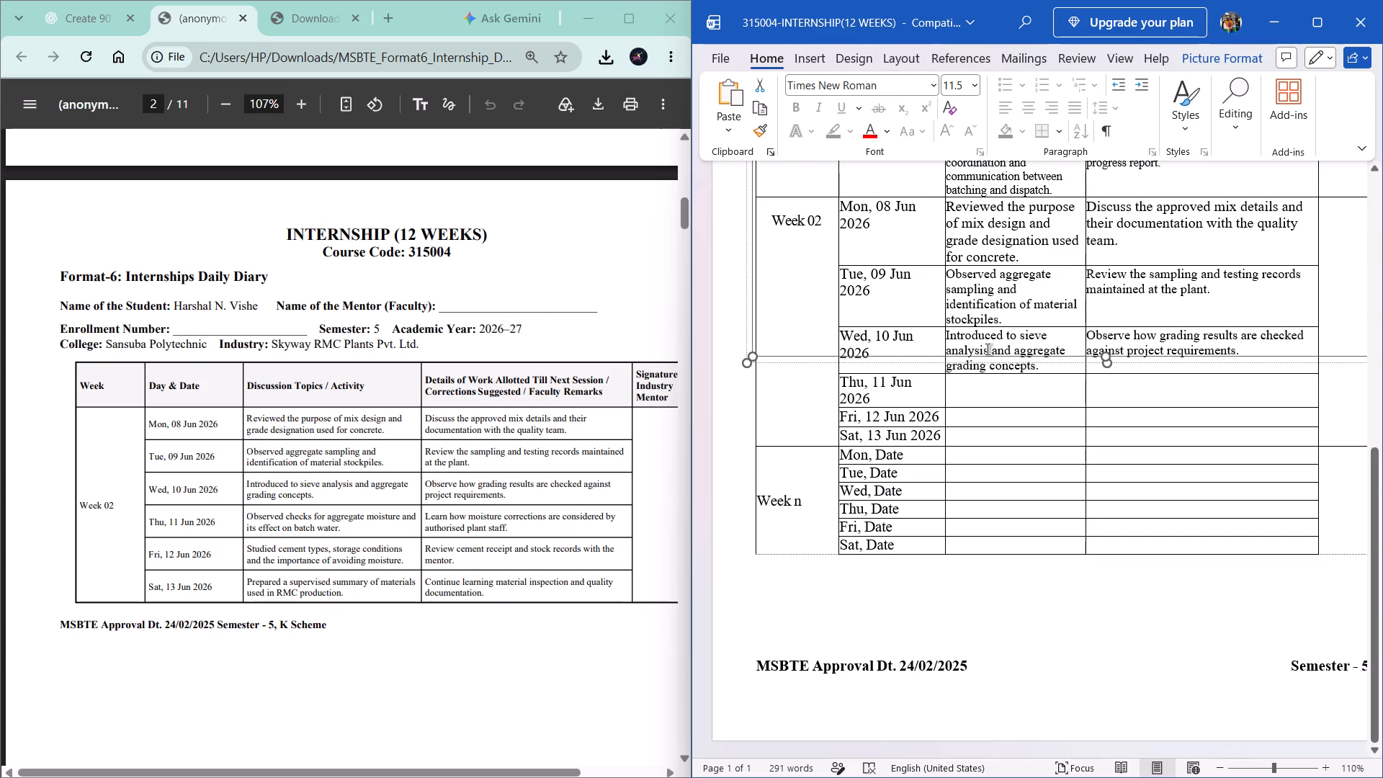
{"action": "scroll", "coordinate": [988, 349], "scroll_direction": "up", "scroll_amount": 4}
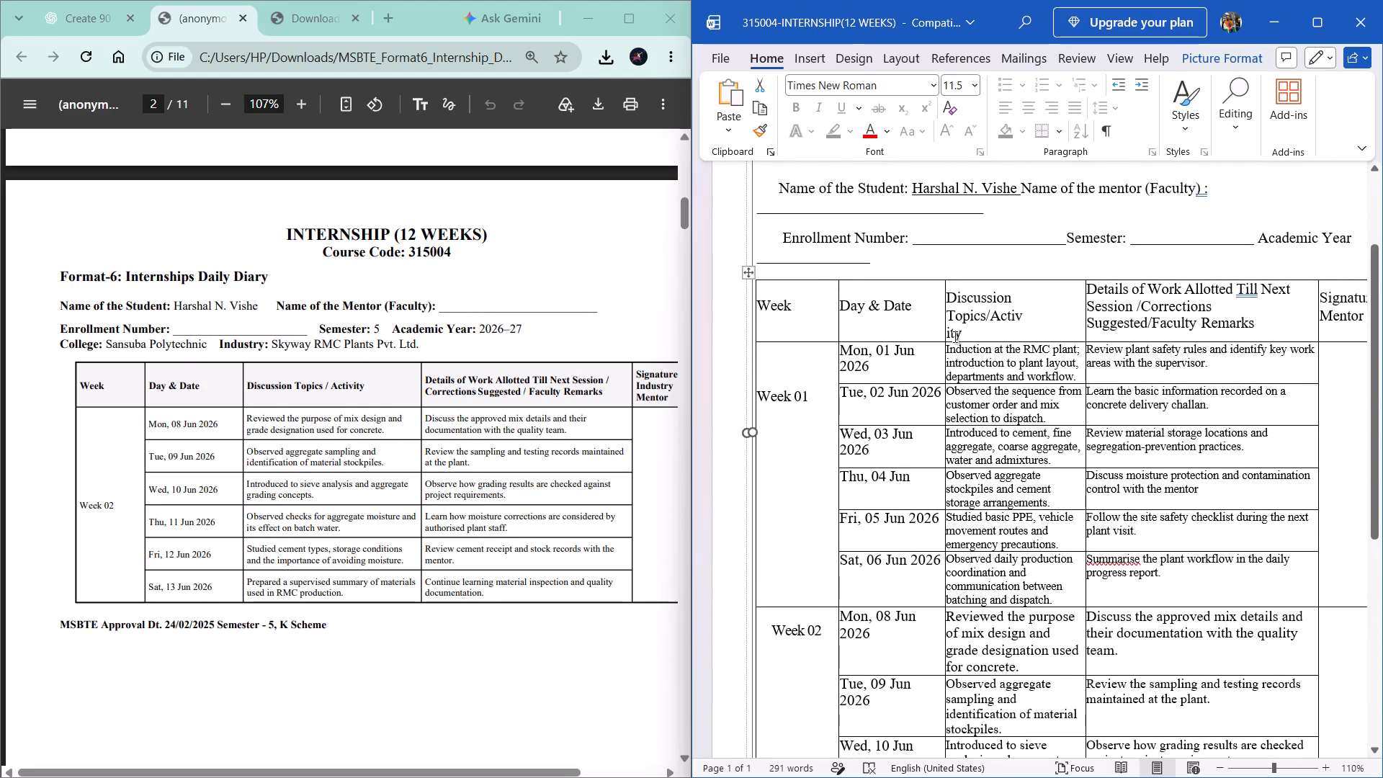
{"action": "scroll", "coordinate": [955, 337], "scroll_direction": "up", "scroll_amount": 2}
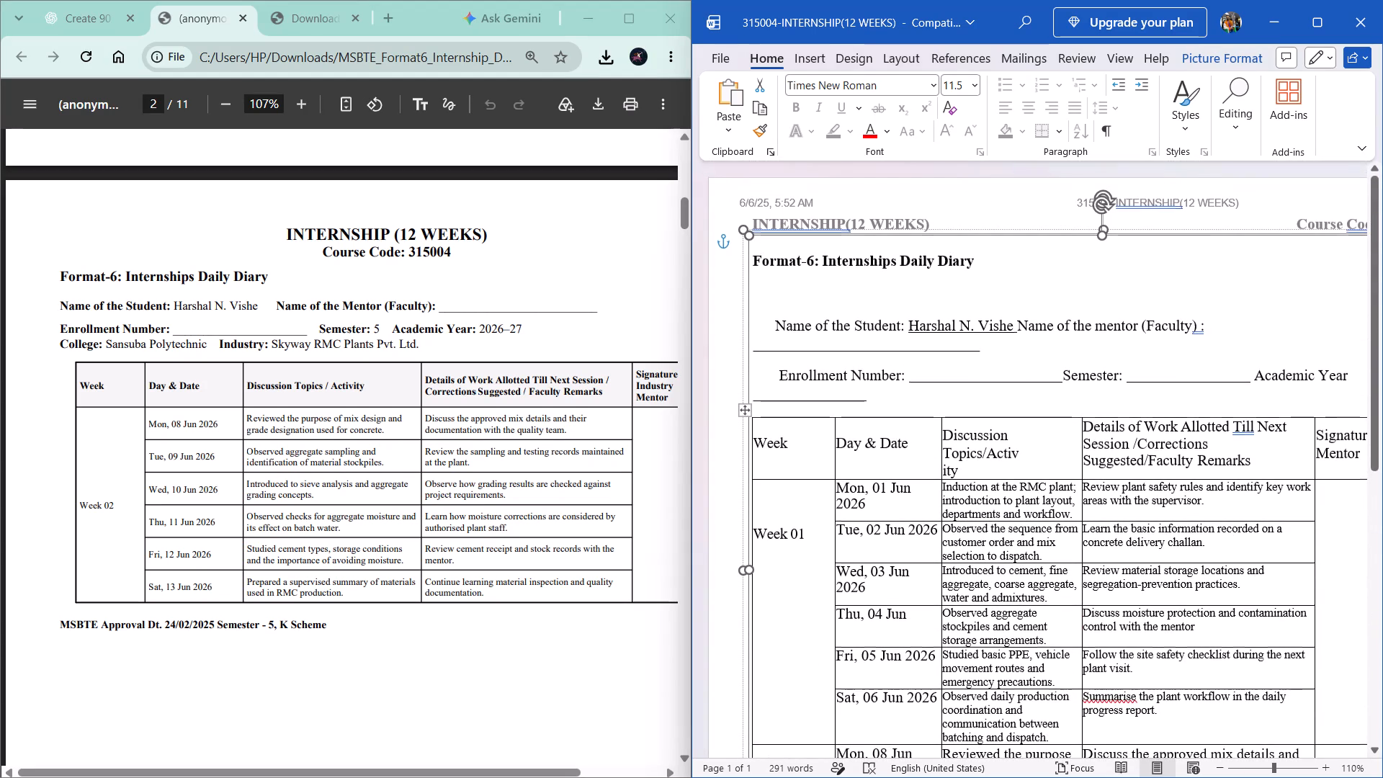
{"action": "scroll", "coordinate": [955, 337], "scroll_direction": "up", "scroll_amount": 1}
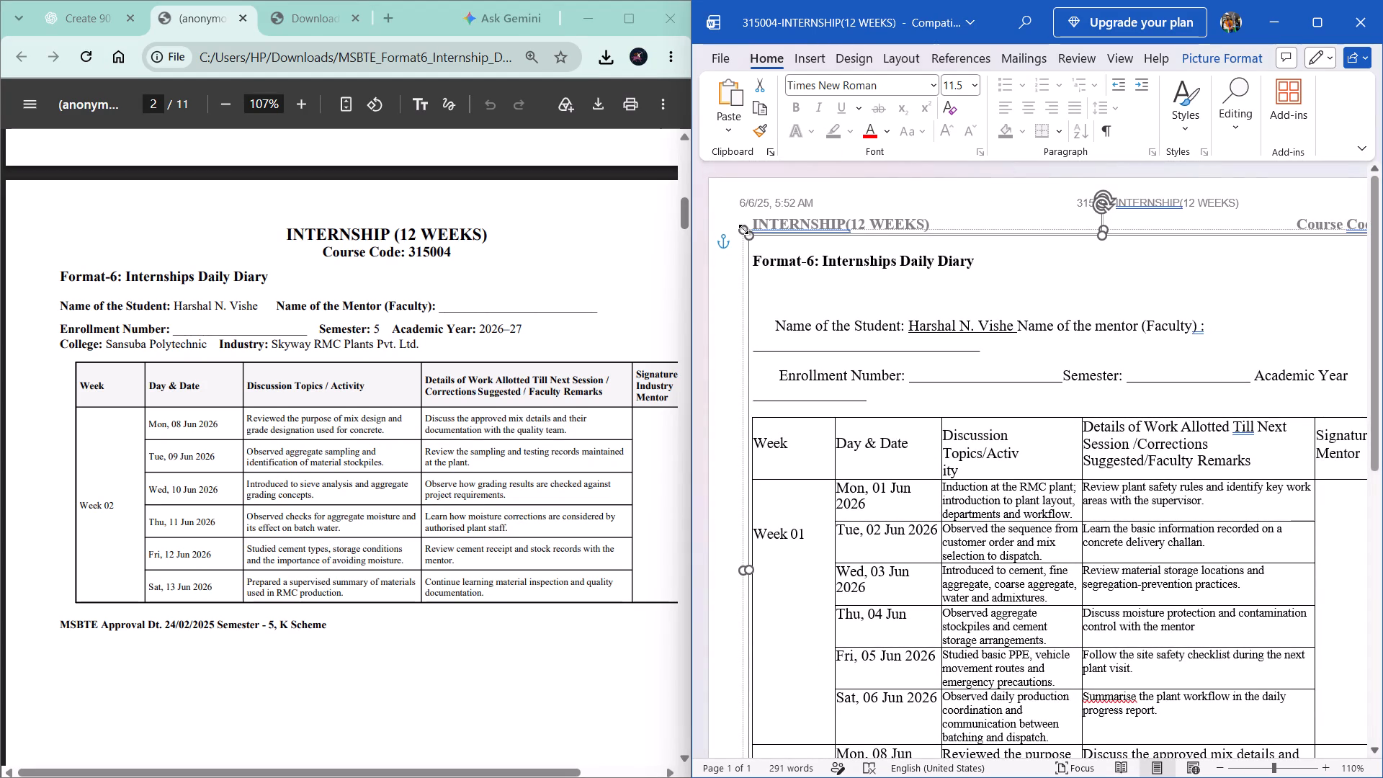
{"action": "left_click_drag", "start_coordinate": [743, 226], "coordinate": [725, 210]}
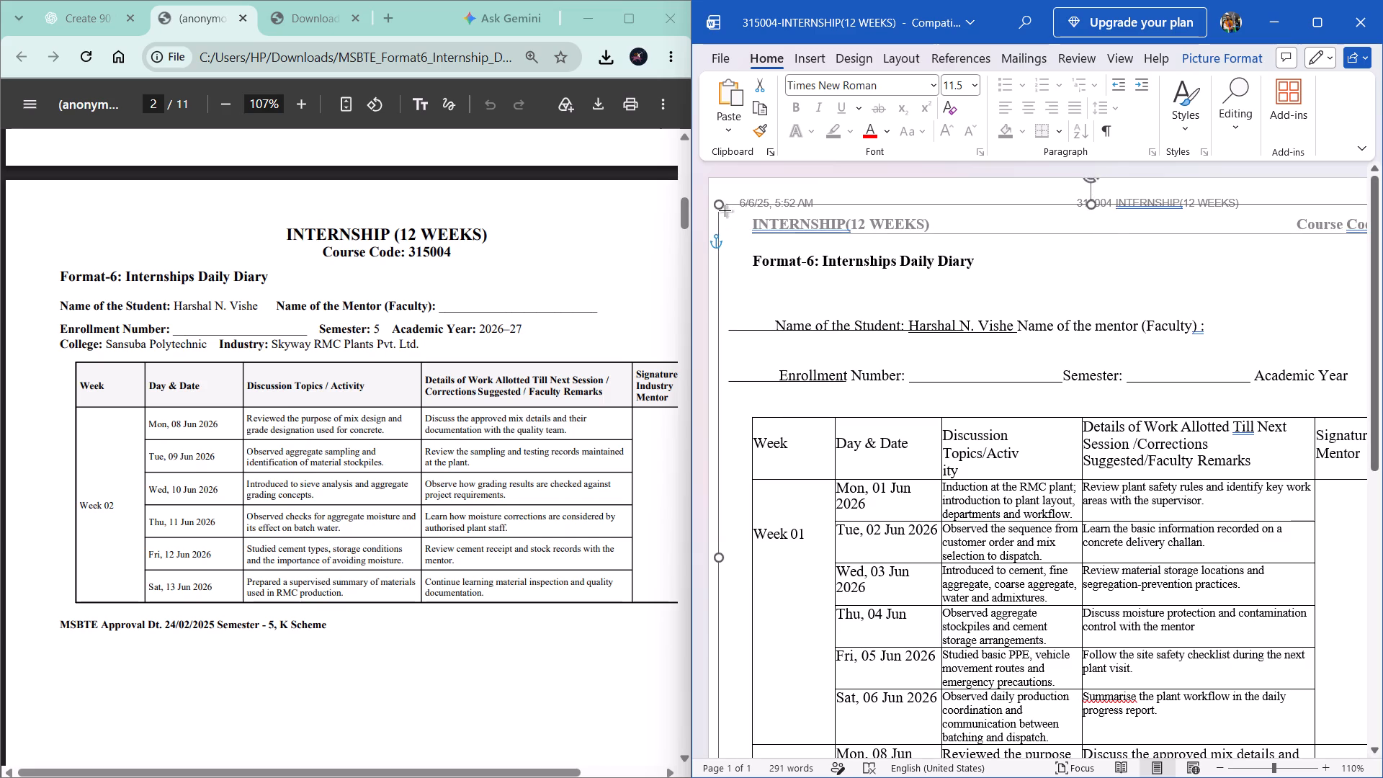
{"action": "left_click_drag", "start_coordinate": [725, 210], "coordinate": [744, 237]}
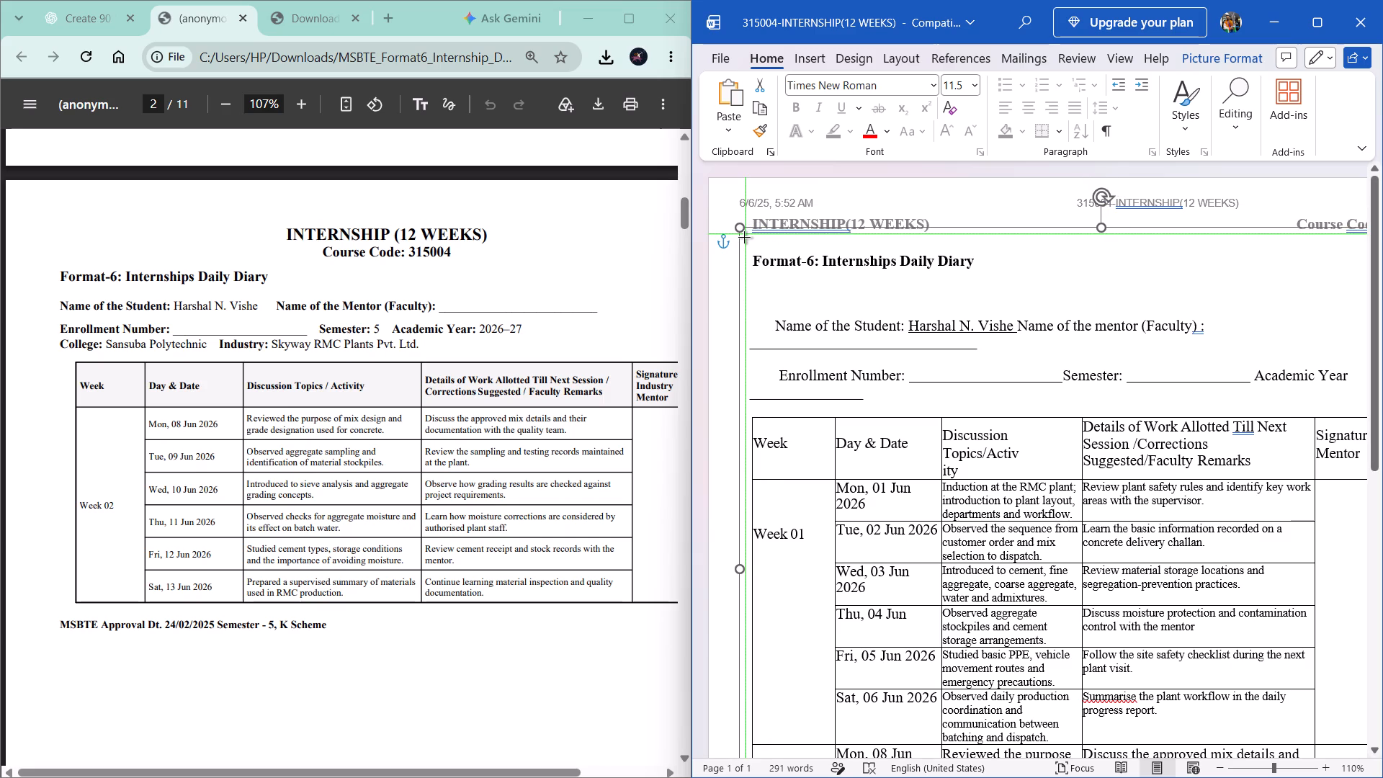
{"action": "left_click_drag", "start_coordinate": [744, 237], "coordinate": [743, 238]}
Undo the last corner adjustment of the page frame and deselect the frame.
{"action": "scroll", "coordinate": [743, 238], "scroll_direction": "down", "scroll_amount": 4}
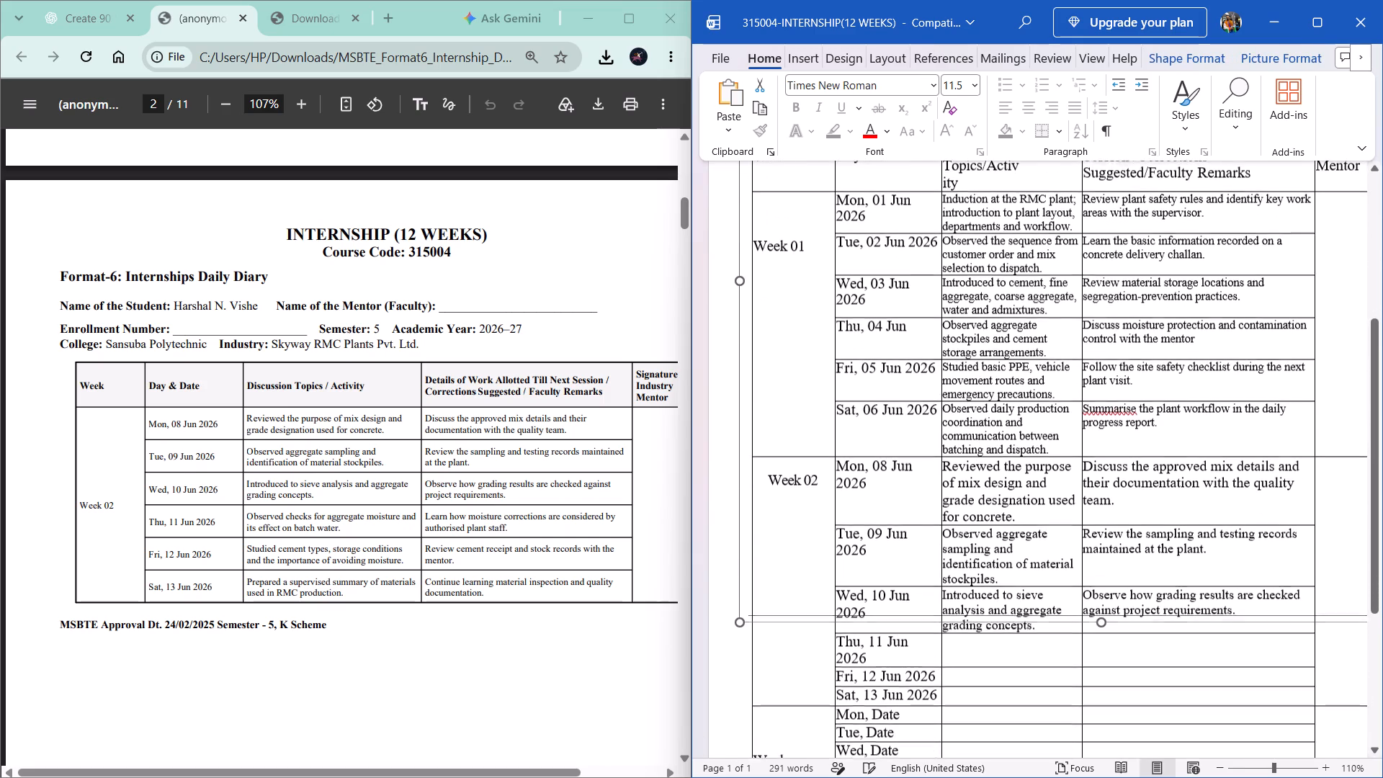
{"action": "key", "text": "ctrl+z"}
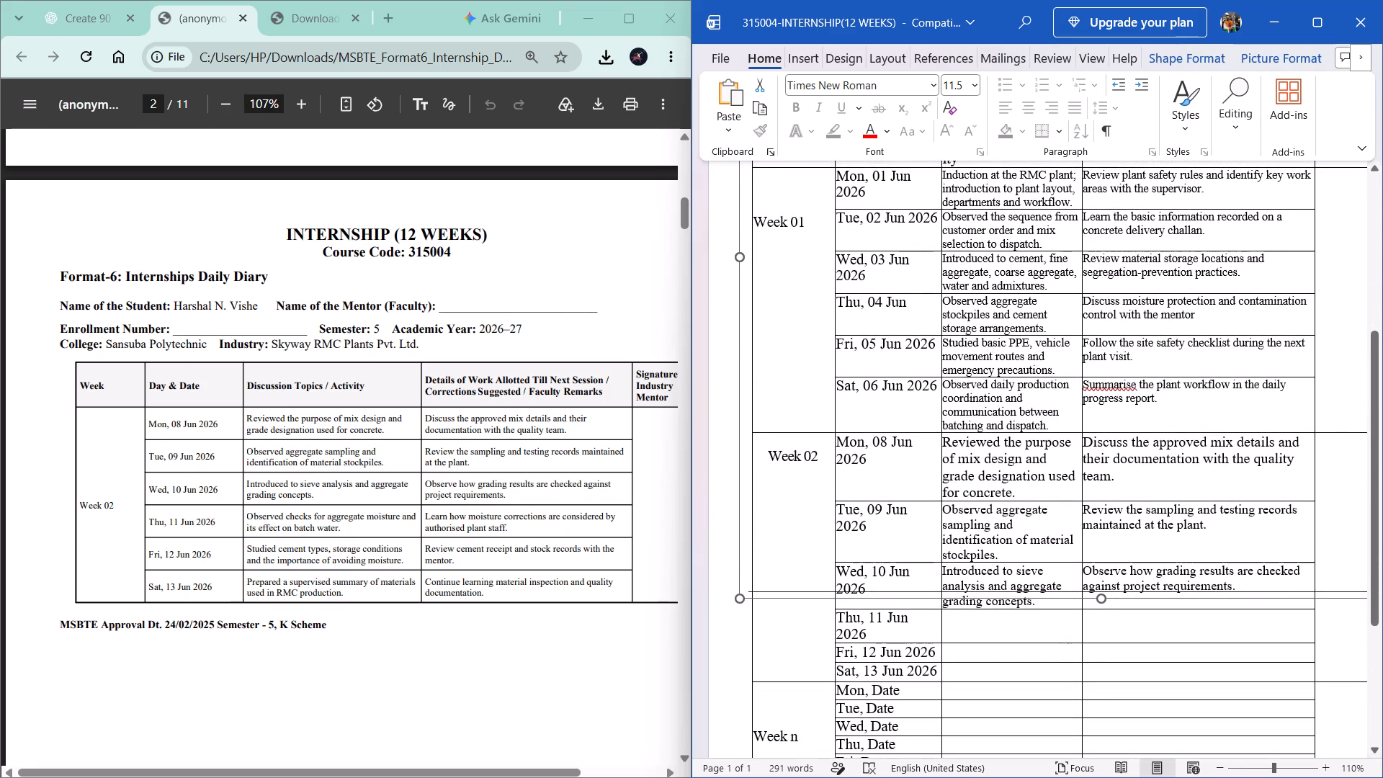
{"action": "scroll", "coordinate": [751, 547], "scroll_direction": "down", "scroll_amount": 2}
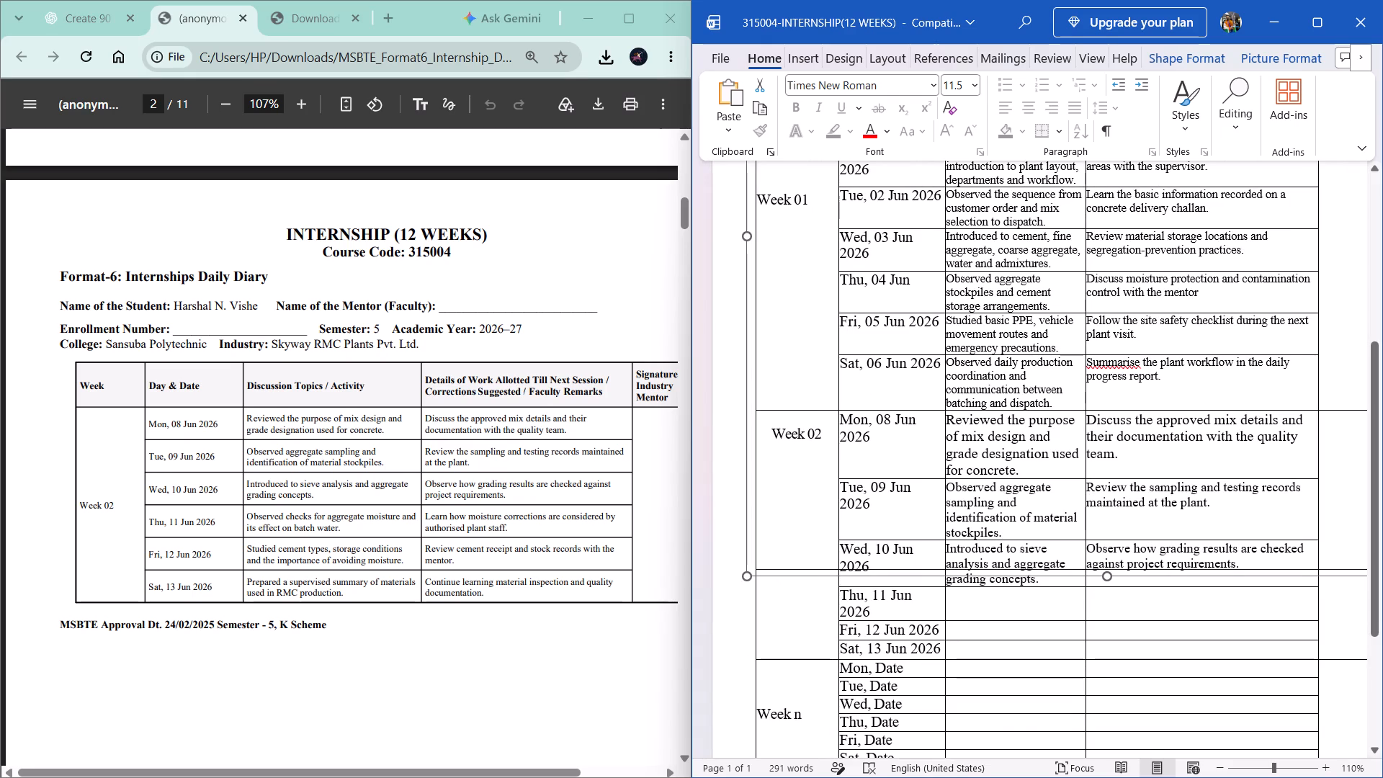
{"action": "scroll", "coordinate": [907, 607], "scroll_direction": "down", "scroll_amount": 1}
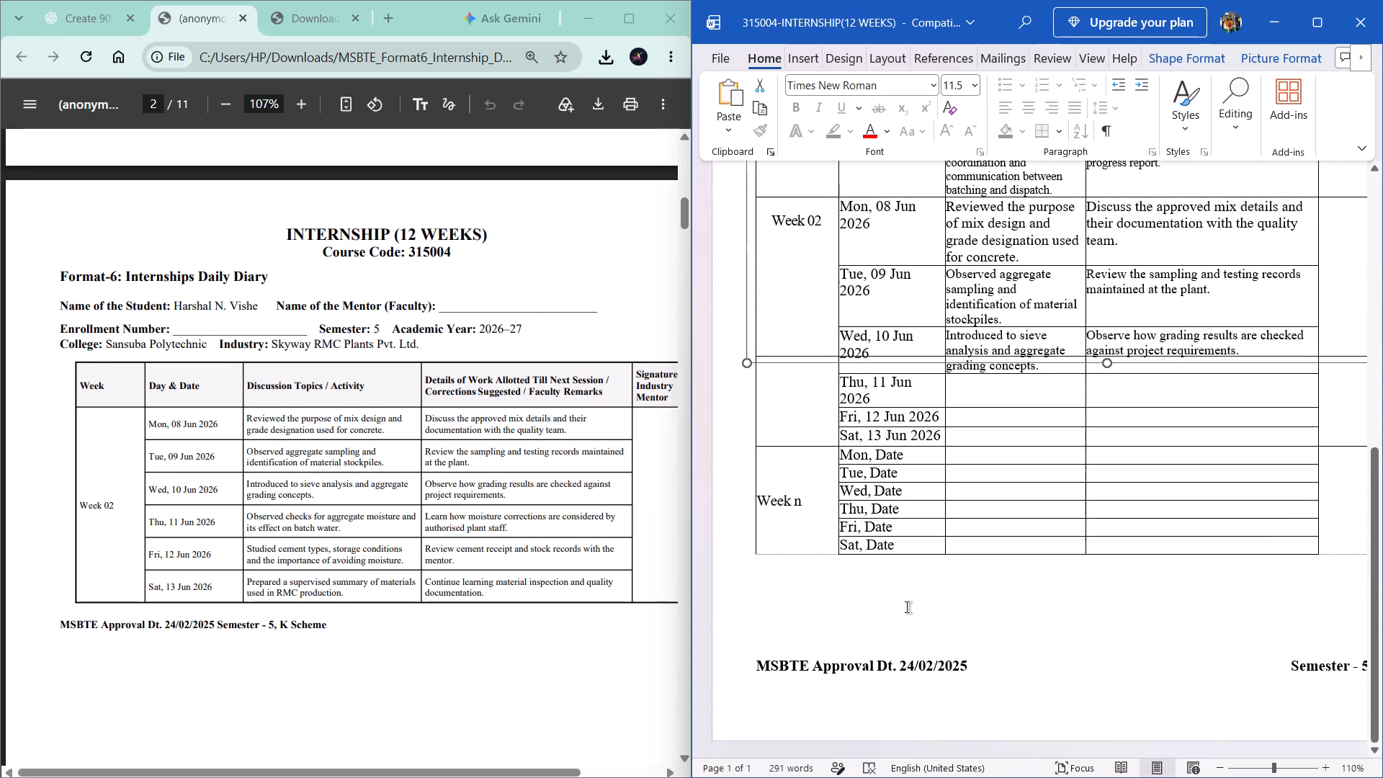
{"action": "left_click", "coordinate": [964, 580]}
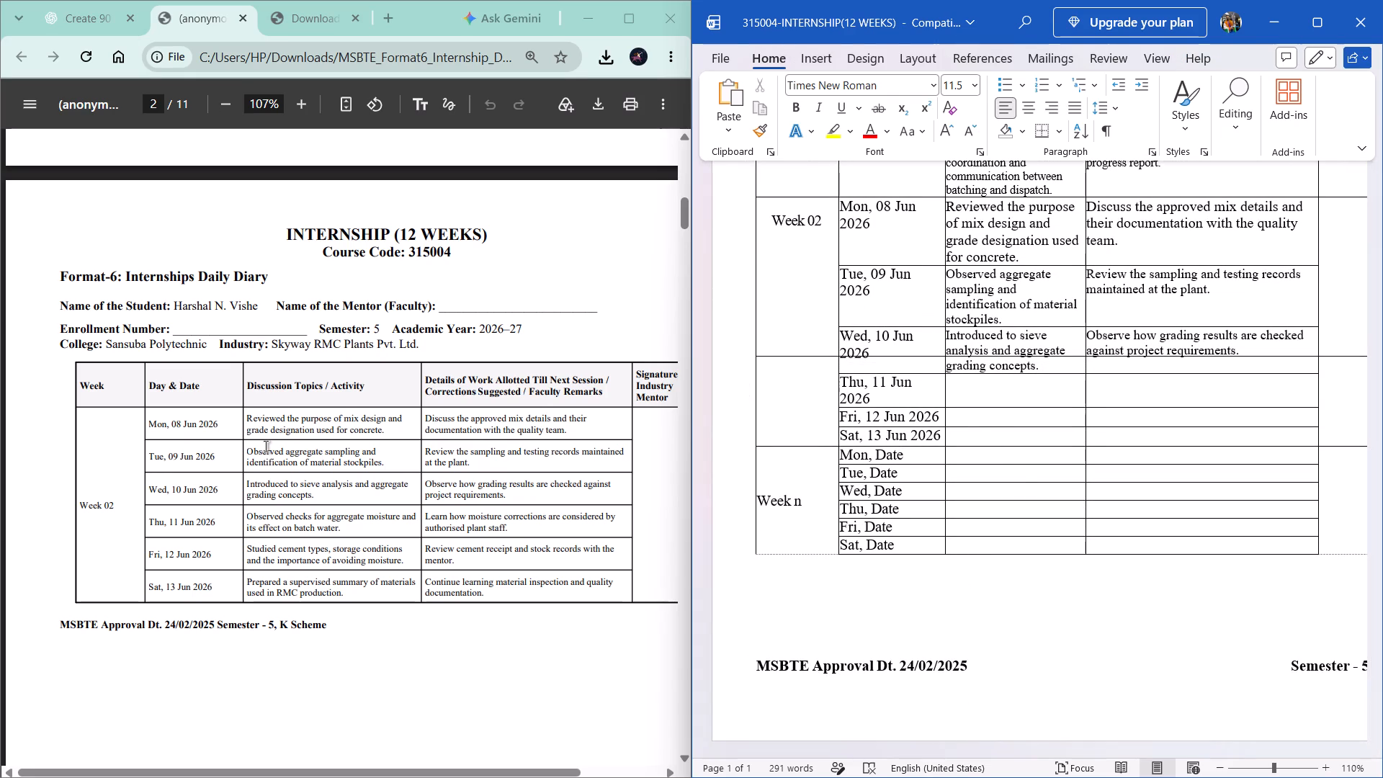
Copy the PDF's Thu, 11 Jun 2026 discussion topic, "Observed checks for aggregate moisture and its effect on batch water.", into the matching Word table cell.
{"action": "left_click_drag", "start_coordinate": [246, 515], "coordinate": [261, 518]}
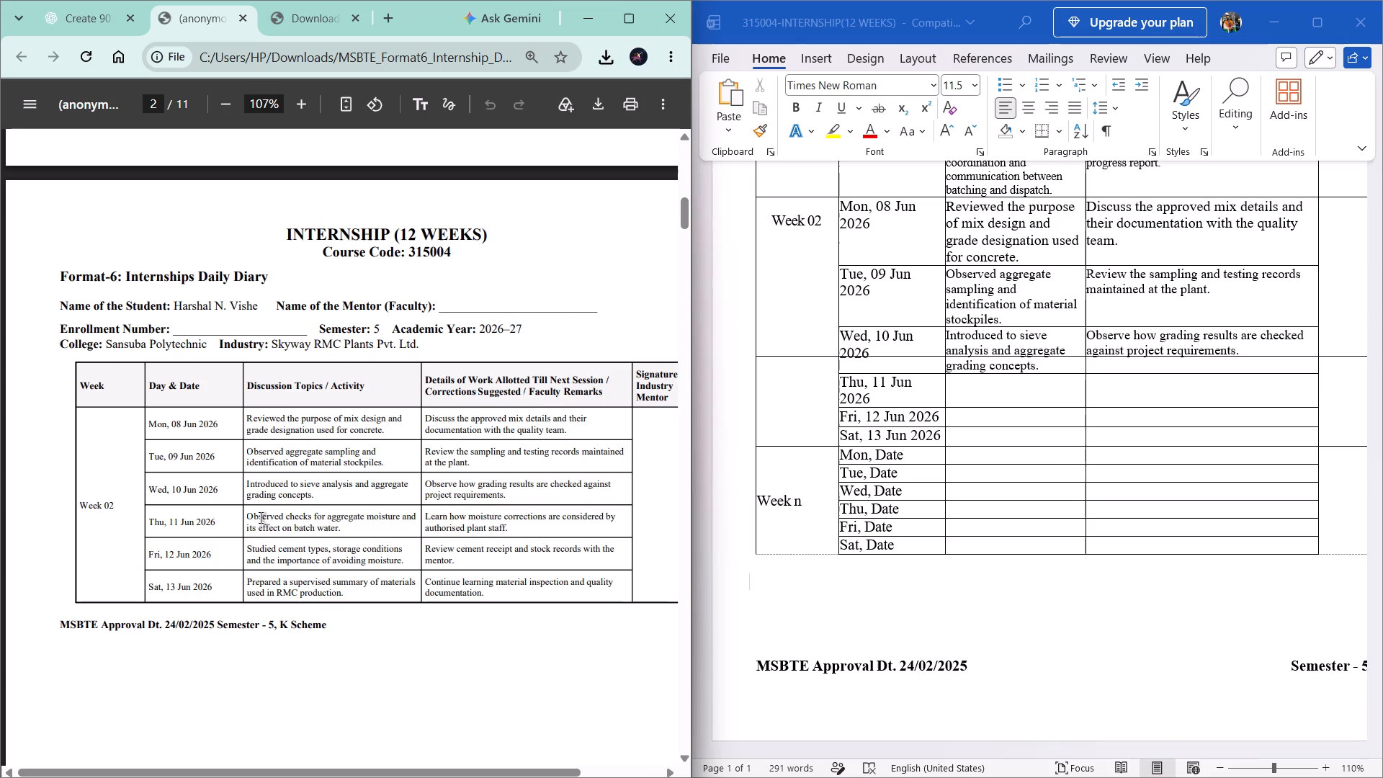
{"action": "left_click_drag", "start_coordinate": [261, 518], "coordinate": [345, 531]}
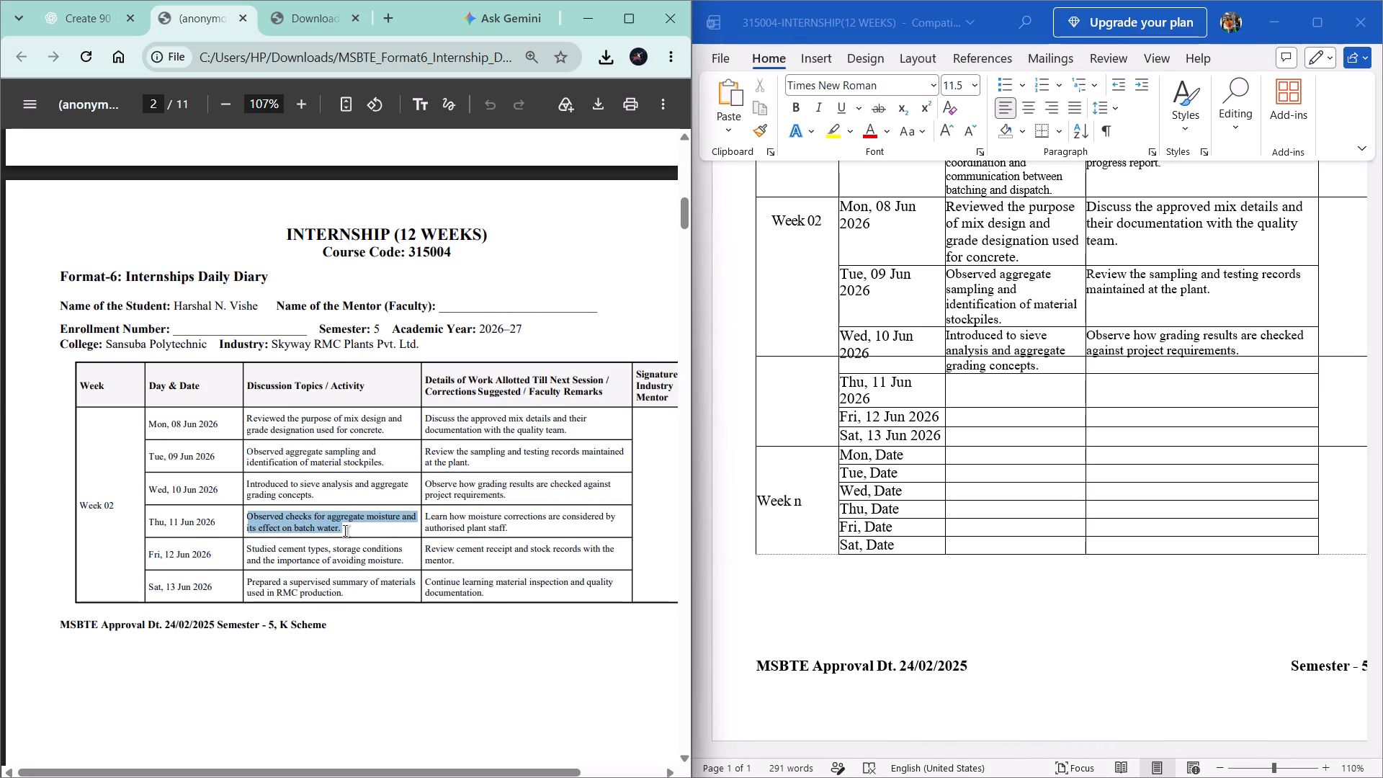
{"action": "key", "text": "ctrl+c"}
{"action": "left_click", "coordinate": [971, 382]}
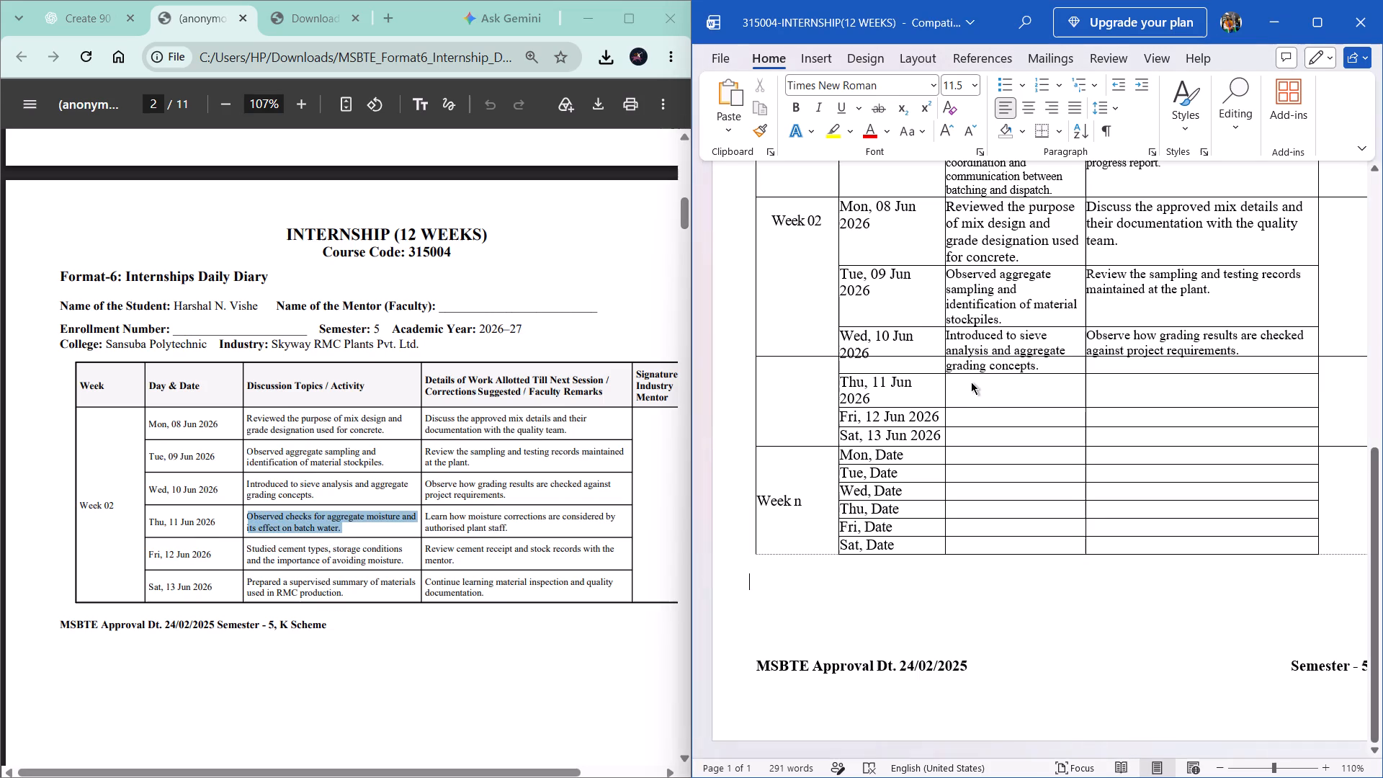
{"action": "left_click", "coordinate": [971, 382]}
{"action": "key", "text": "ctrl+v"}
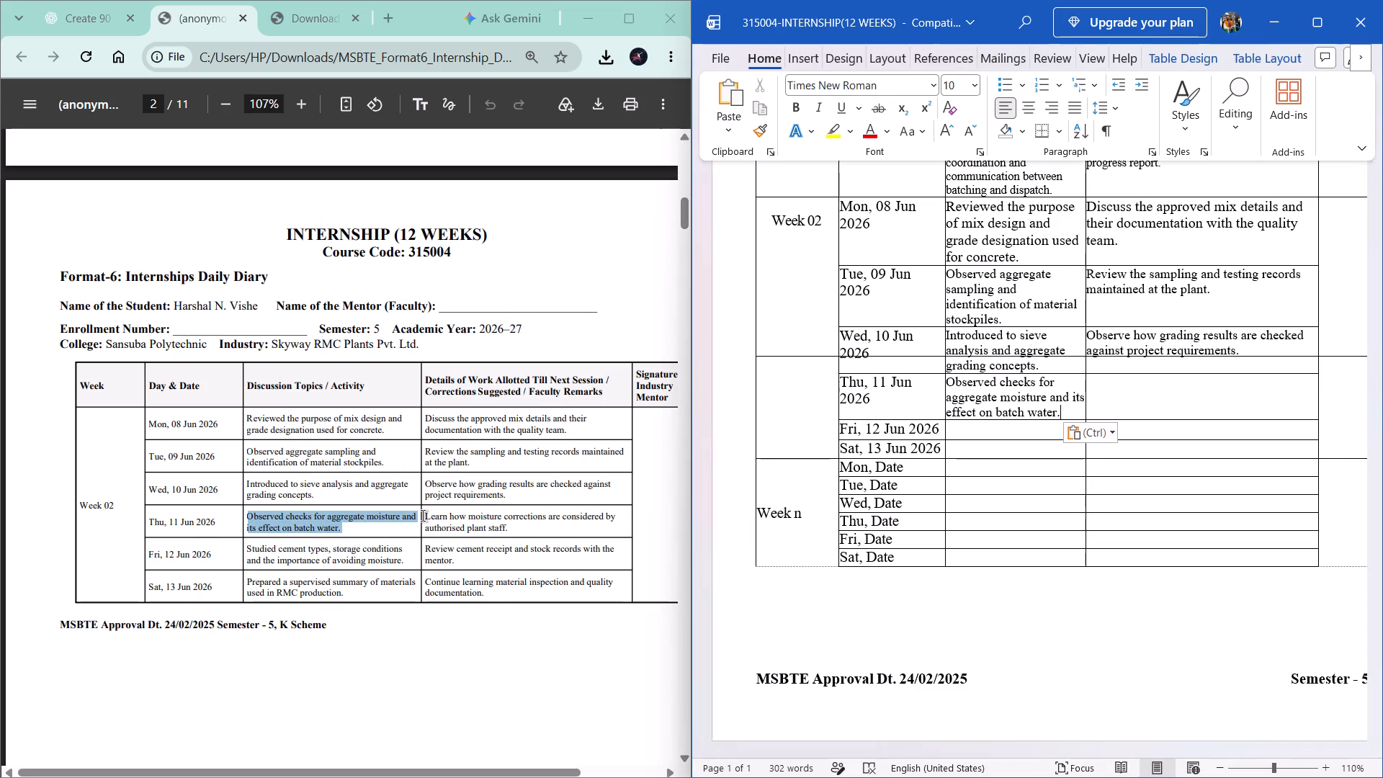
Copy the PDF's Thu, 11 Jun 2026 work details, "Learn how moisture corrections are considered by authorised plant staff.", into the matching Word table cell.
{"action": "left_click_drag", "start_coordinate": [423, 516], "coordinate": [505, 527]}
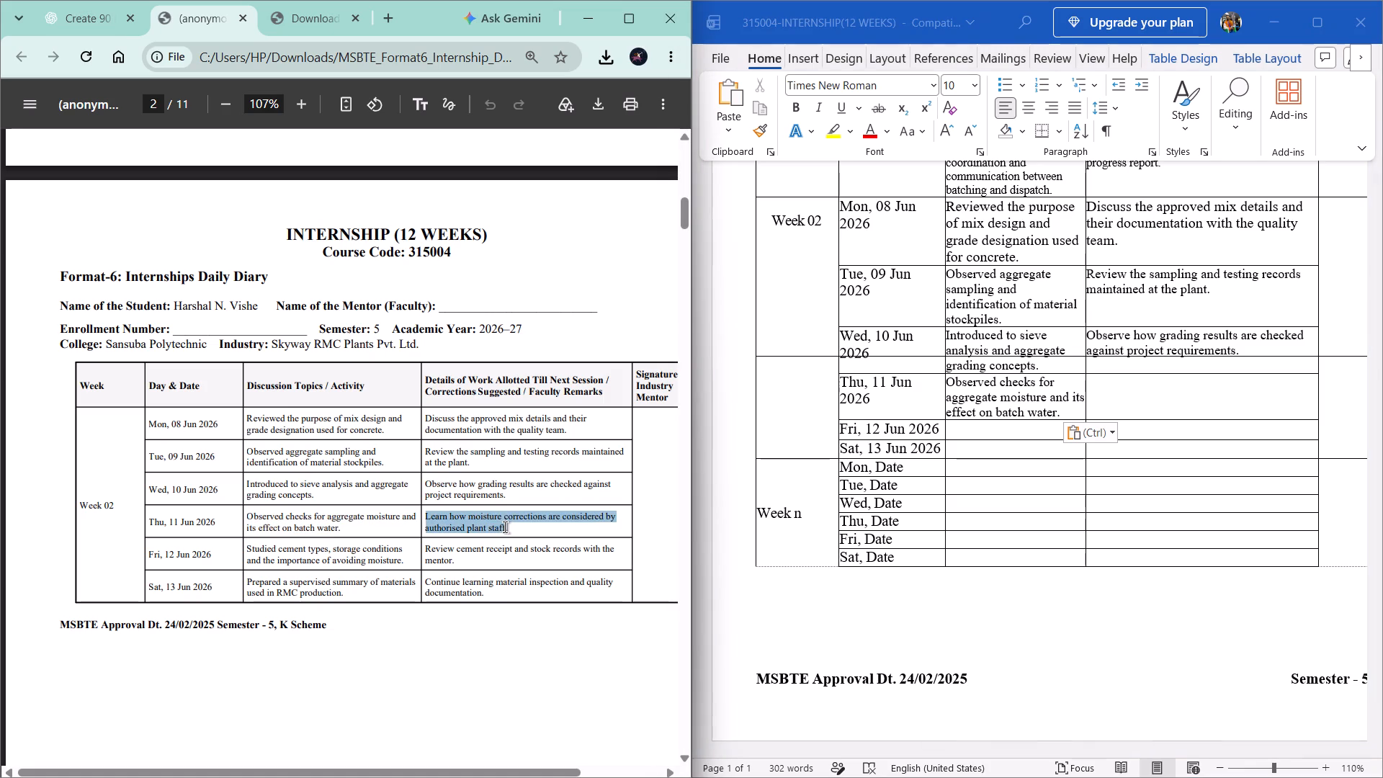
{"action": "key", "text": "ctrl+c"}
{"action": "left_click", "coordinate": [1127, 392]}
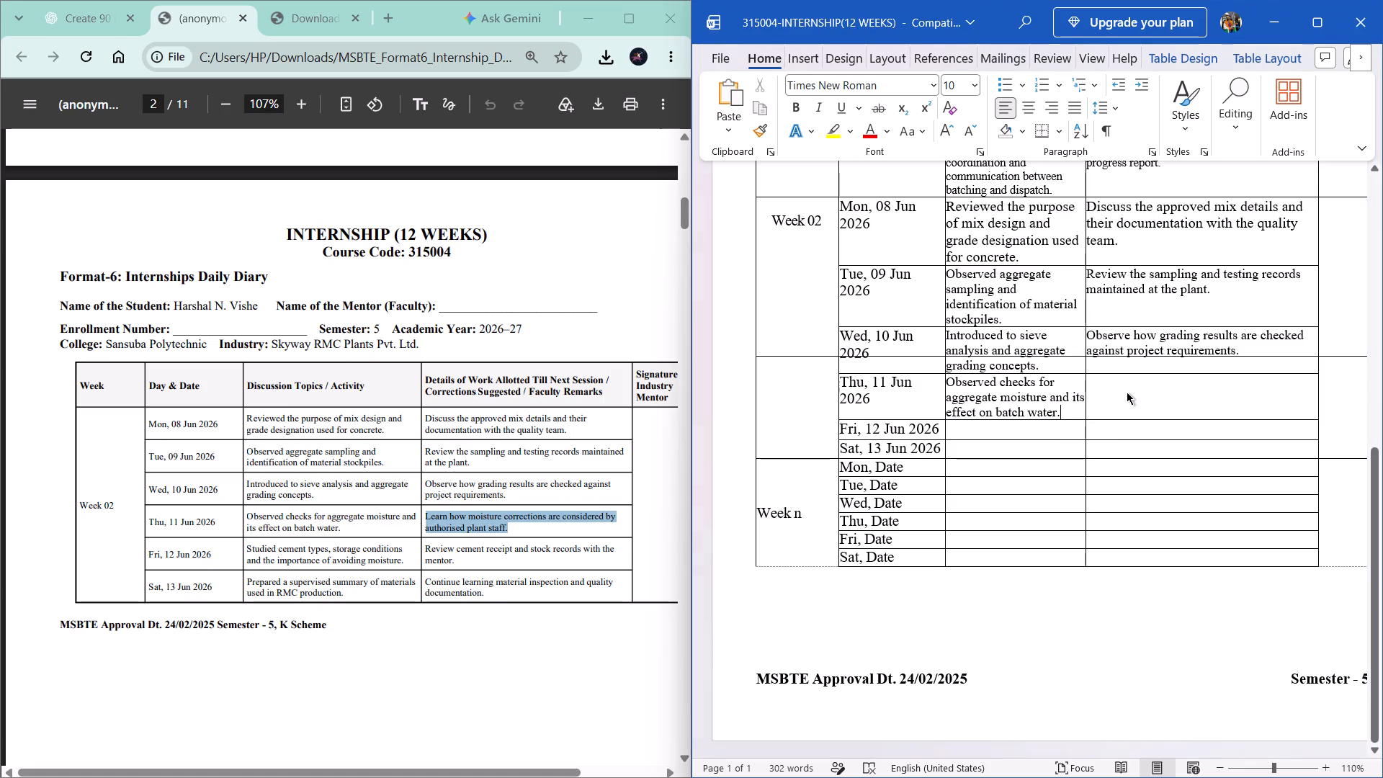
{"action": "left_click", "coordinate": [1111, 374]}
{"action": "left_click", "coordinate": [1111, 384]}
{"action": "key", "text": "ctrl+v"}
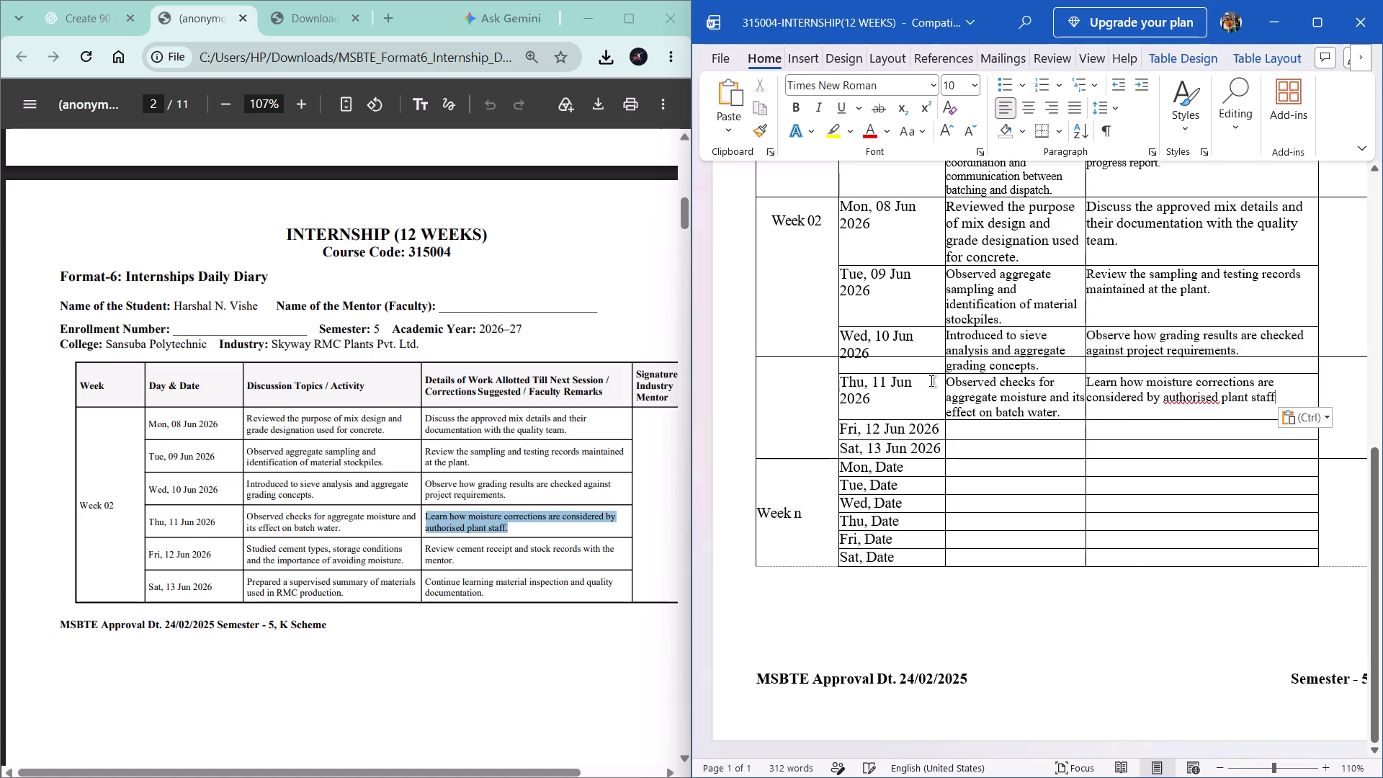
Copy the PDF's Fri, 12 Jun 2026 discussion topic, "Studied cement types, storage conditions and the importance of avoiding moisture", into the matching Word table cell.
{"action": "scroll", "coordinate": [440, 465], "scroll_direction": "down", "scroll_amount": 1}
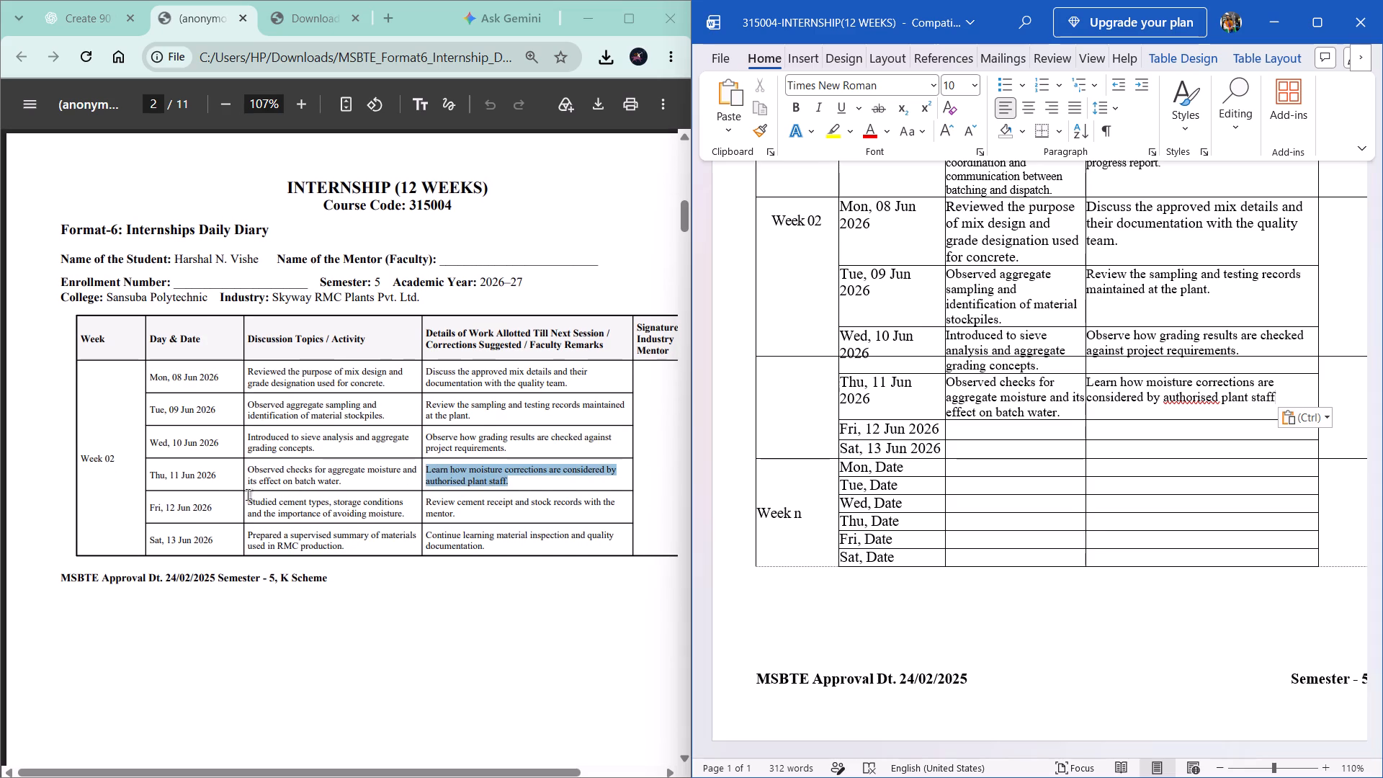
{"action": "left_click_drag", "start_coordinate": [248, 496], "coordinate": [416, 513]}
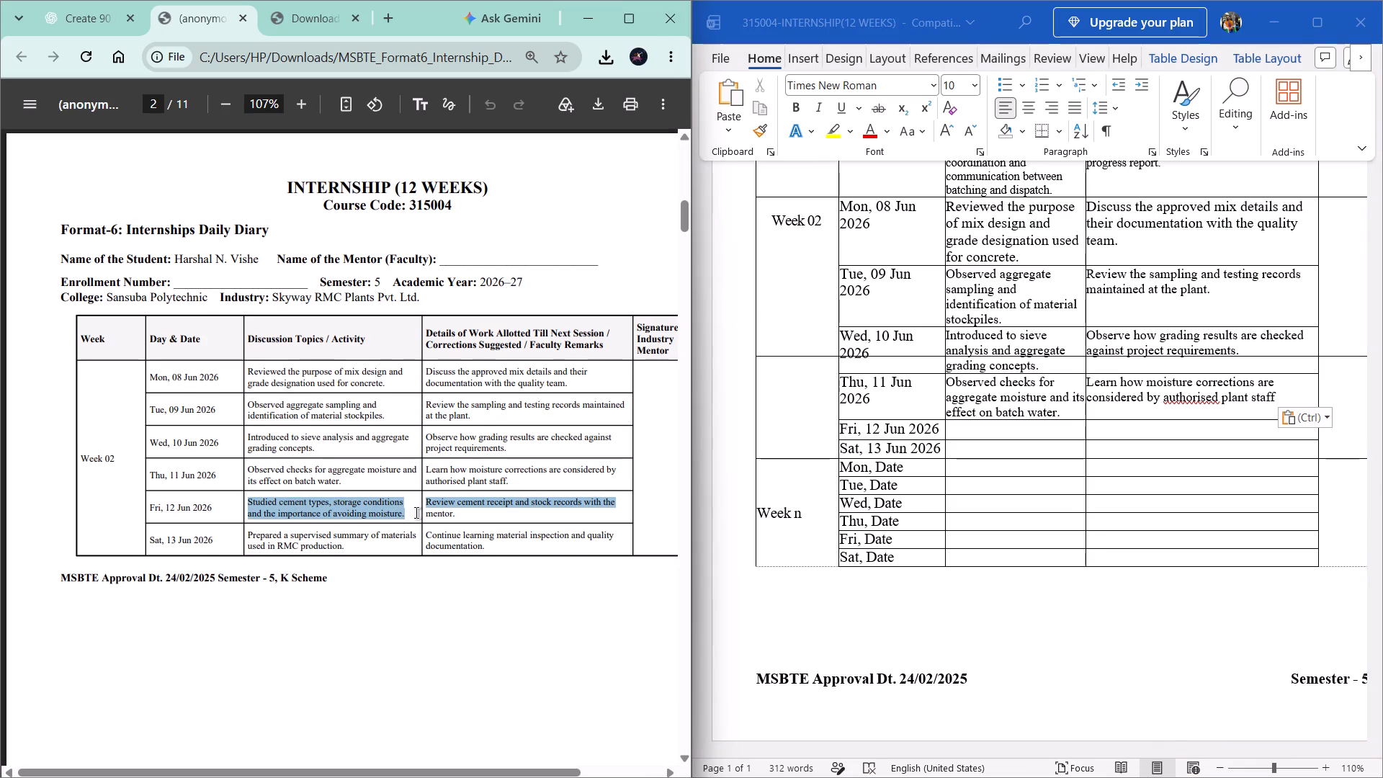
{"action": "left_click", "coordinate": [408, 513]}
{"action": "left_click_drag", "start_coordinate": [408, 513], "coordinate": [260, 498]}
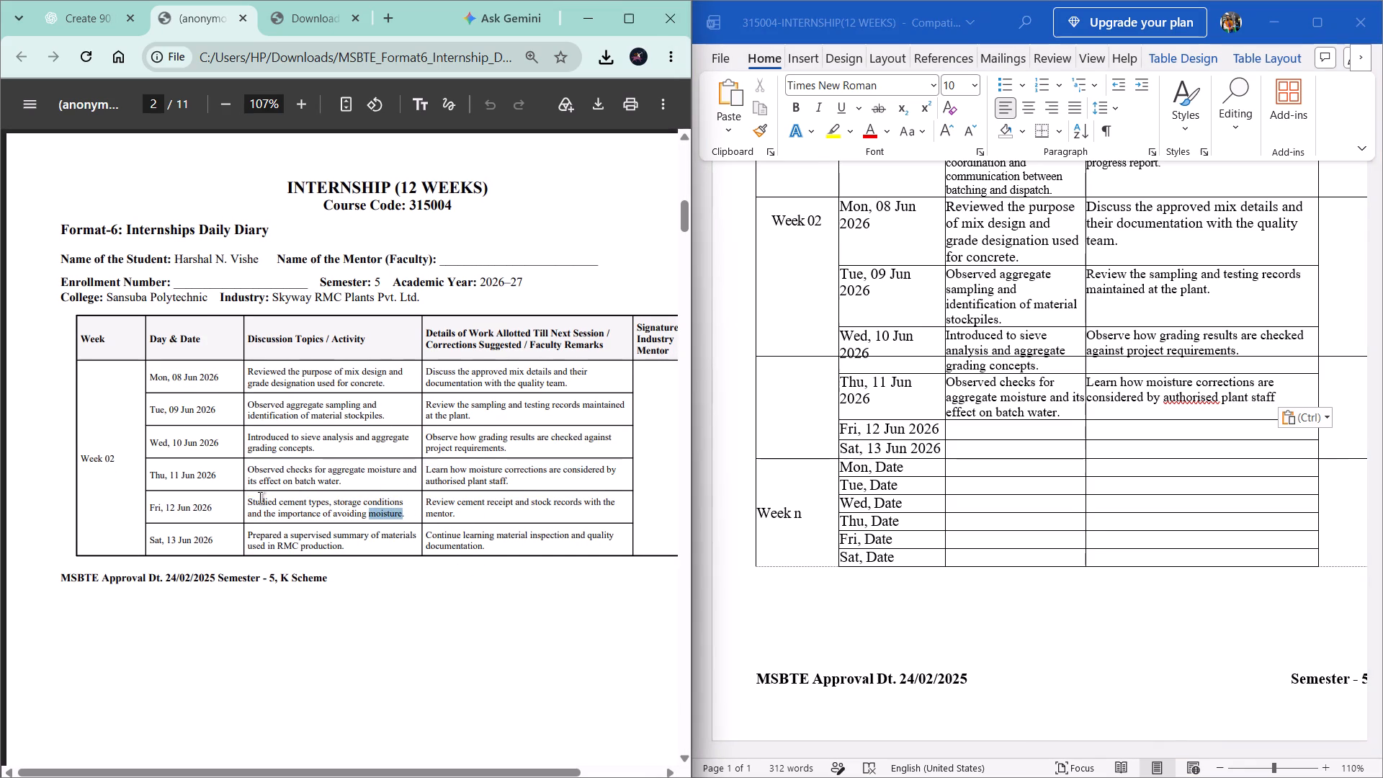
{"action": "left_click_drag", "start_coordinate": [260, 498], "coordinate": [263, 500]}
{"action": "triple_click", "coordinate": [263, 500]}
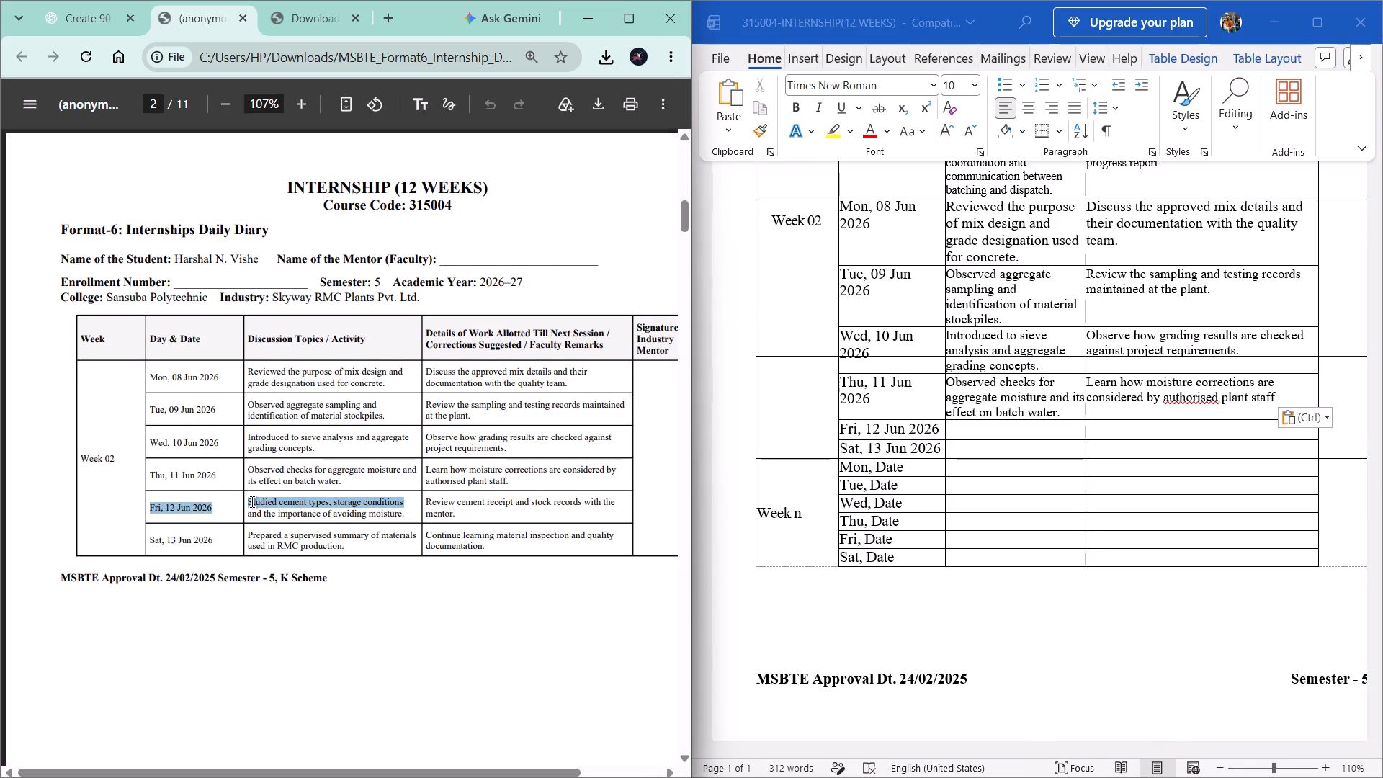
{"action": "left_click", "coordinate": [252, 502]}
{"action": "left_click_drag", "start_coordinate": [249, 501], "coordinate": [407, 512]}
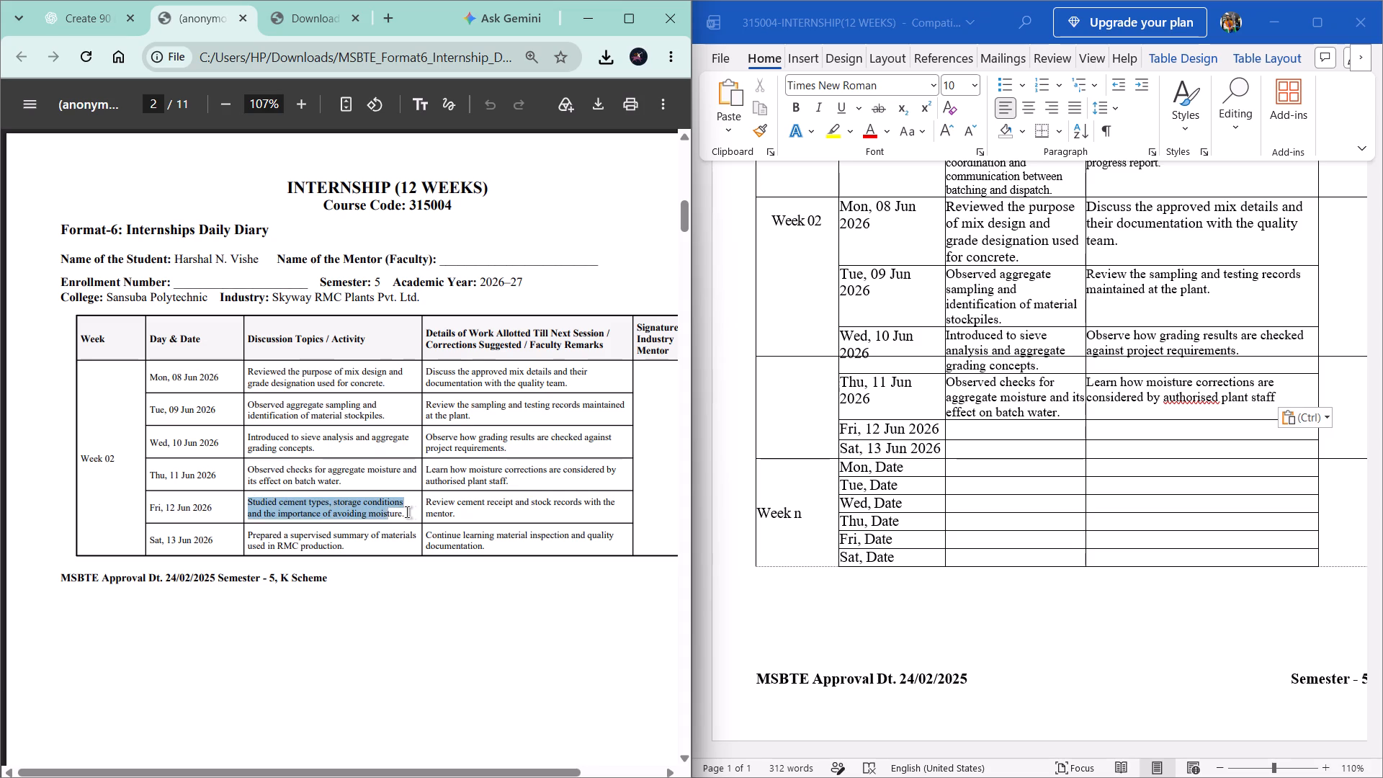
{"action": "left_click_drag", "start_coordinate": [407, 512], "coordinate": [412, 512]}
{"action": "key", "text": "ctrl+c"}
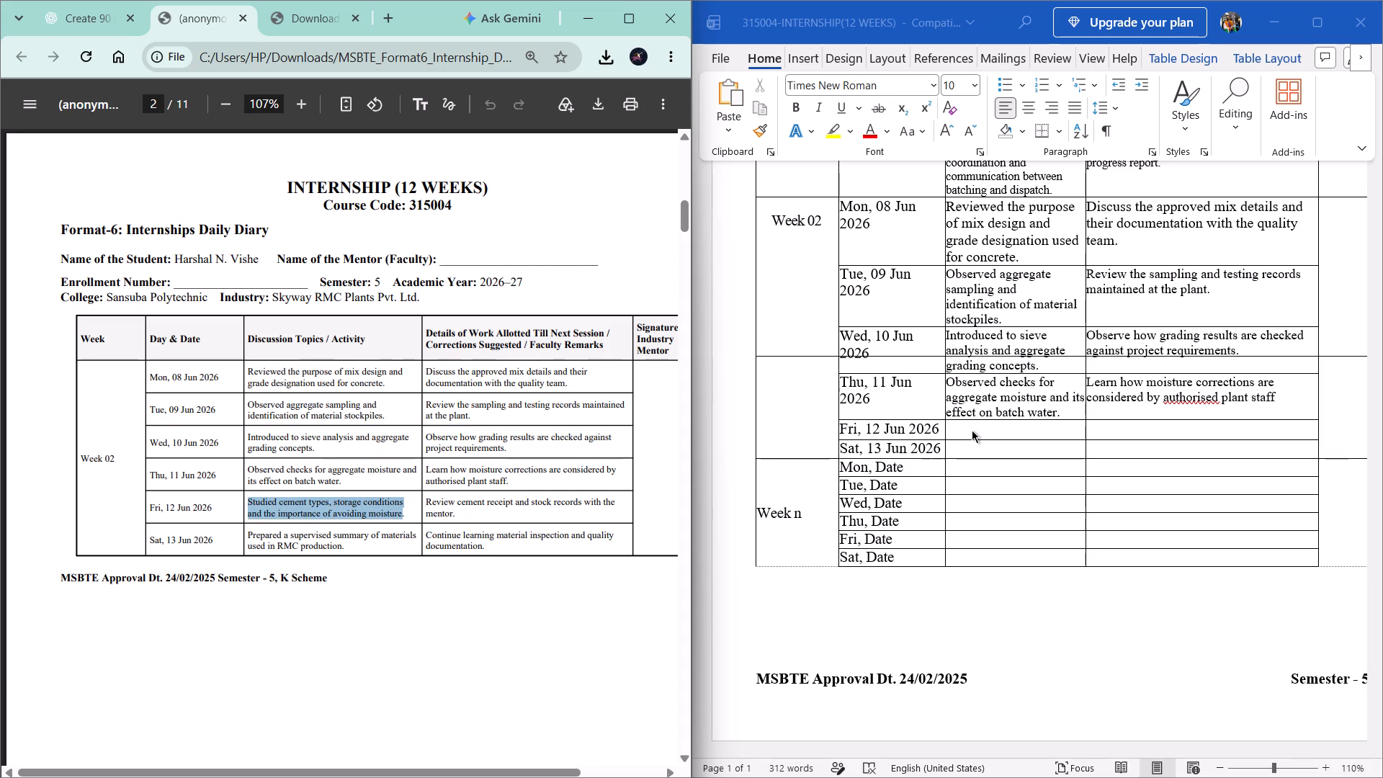
{"action": "left_click", "coordinate": [972, 429]}
{"action": "left_click", "coordinate": [962, 428]}
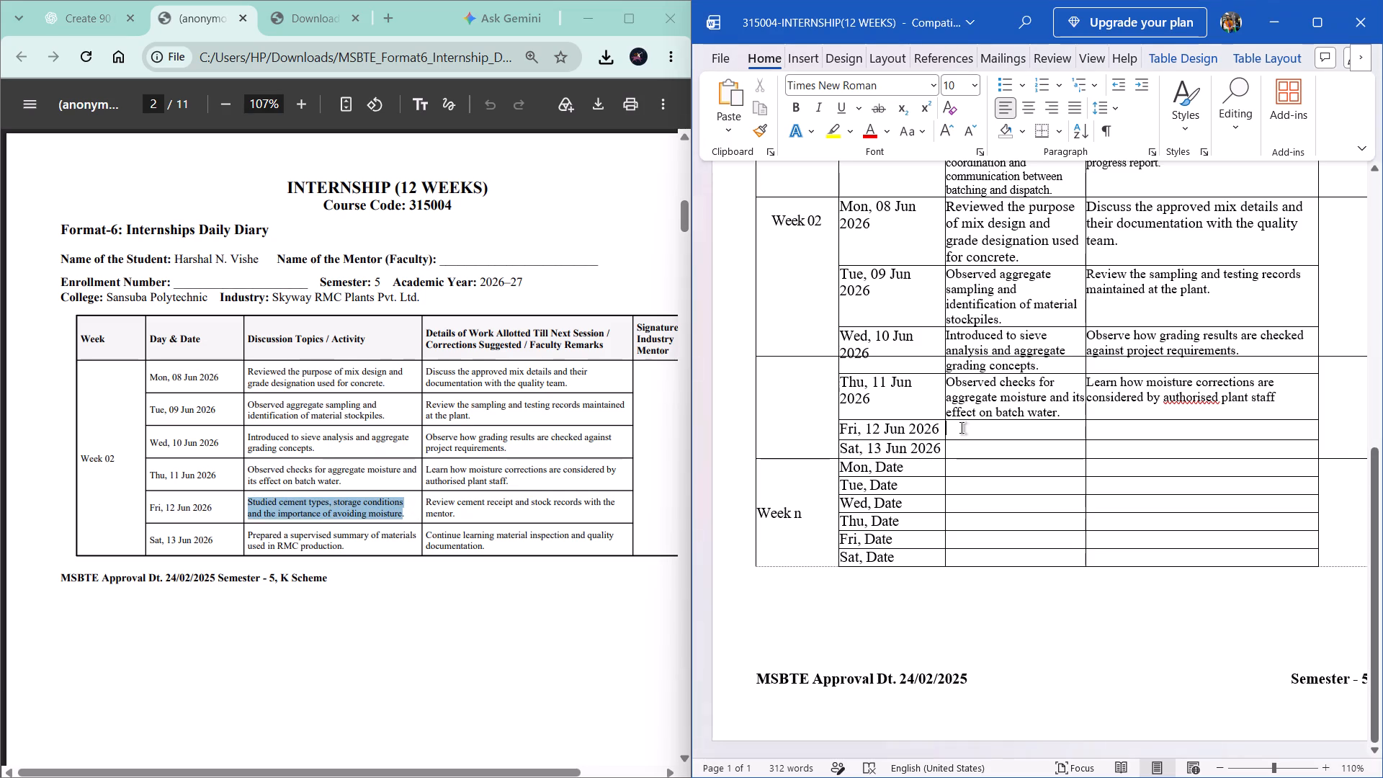
{"action": "key", "text": "ctrl+v"}
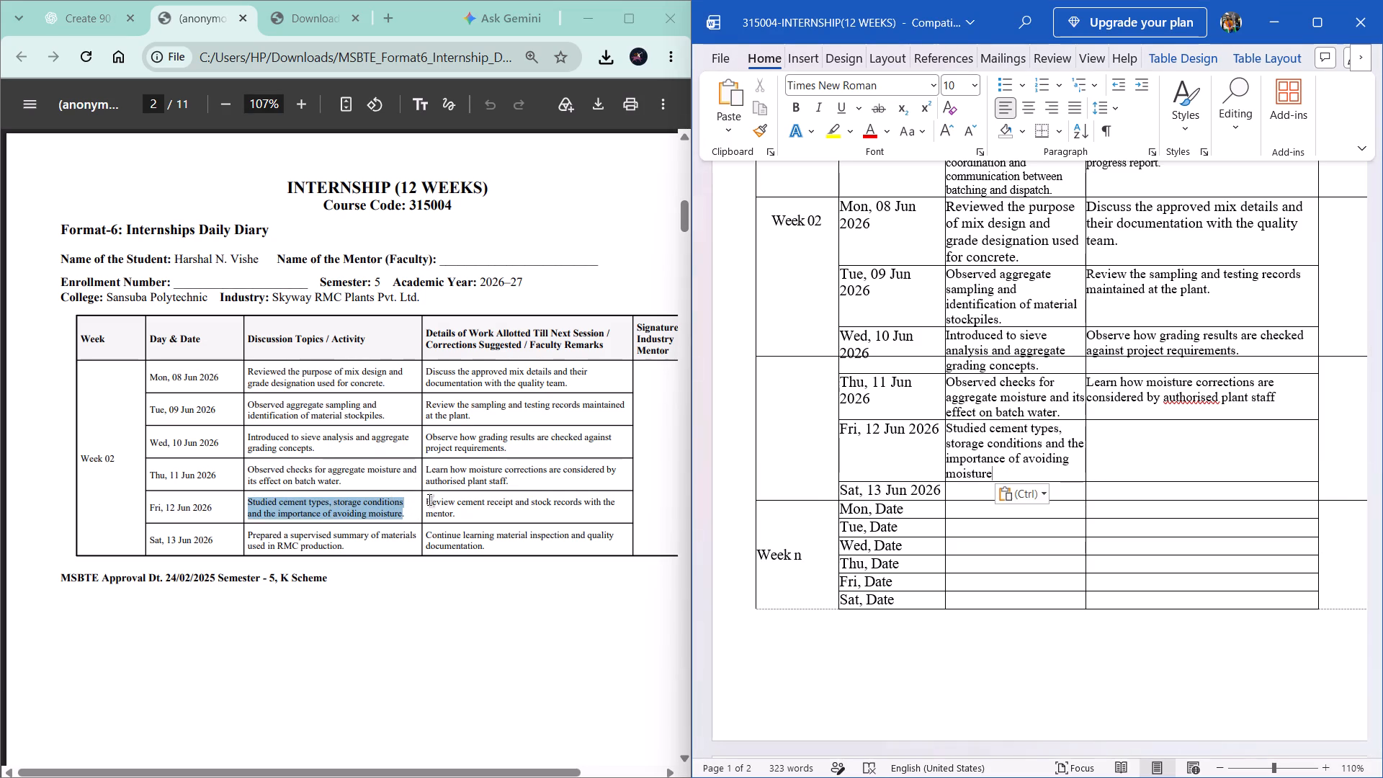
Copy the PDF's Fri, 12 Jun 2026 work details, "Review cement receipt and stock records with the mentor.", into the matching Word table cell.
{"action": "left_click_drag", "start_coordinate": [426, 501], "coordinate": [461, 514]}
{"action": "key", "text": "ctrl+c"}
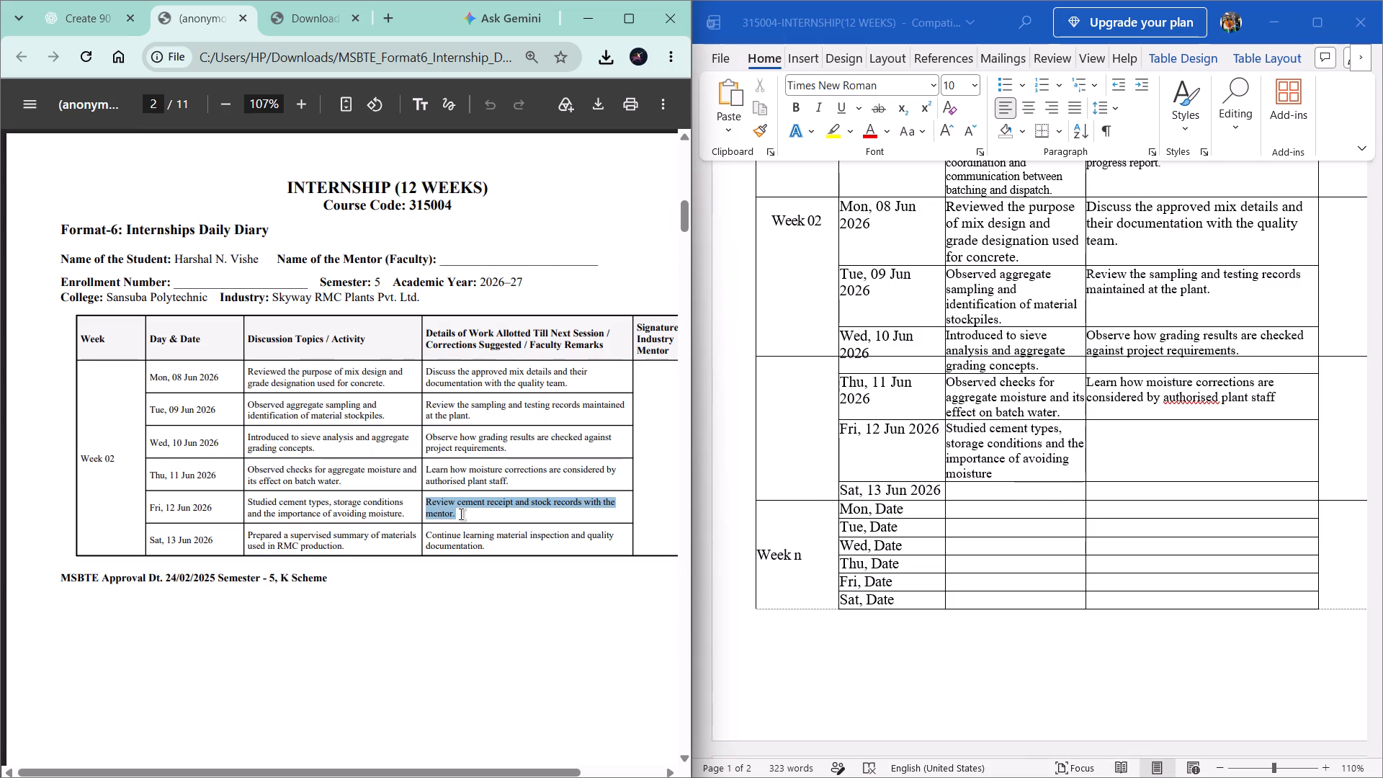
{"action": "left_click", "coordinate": [1116, 435]}
{"action": "left_click", "coordinate": [1116, 435]}
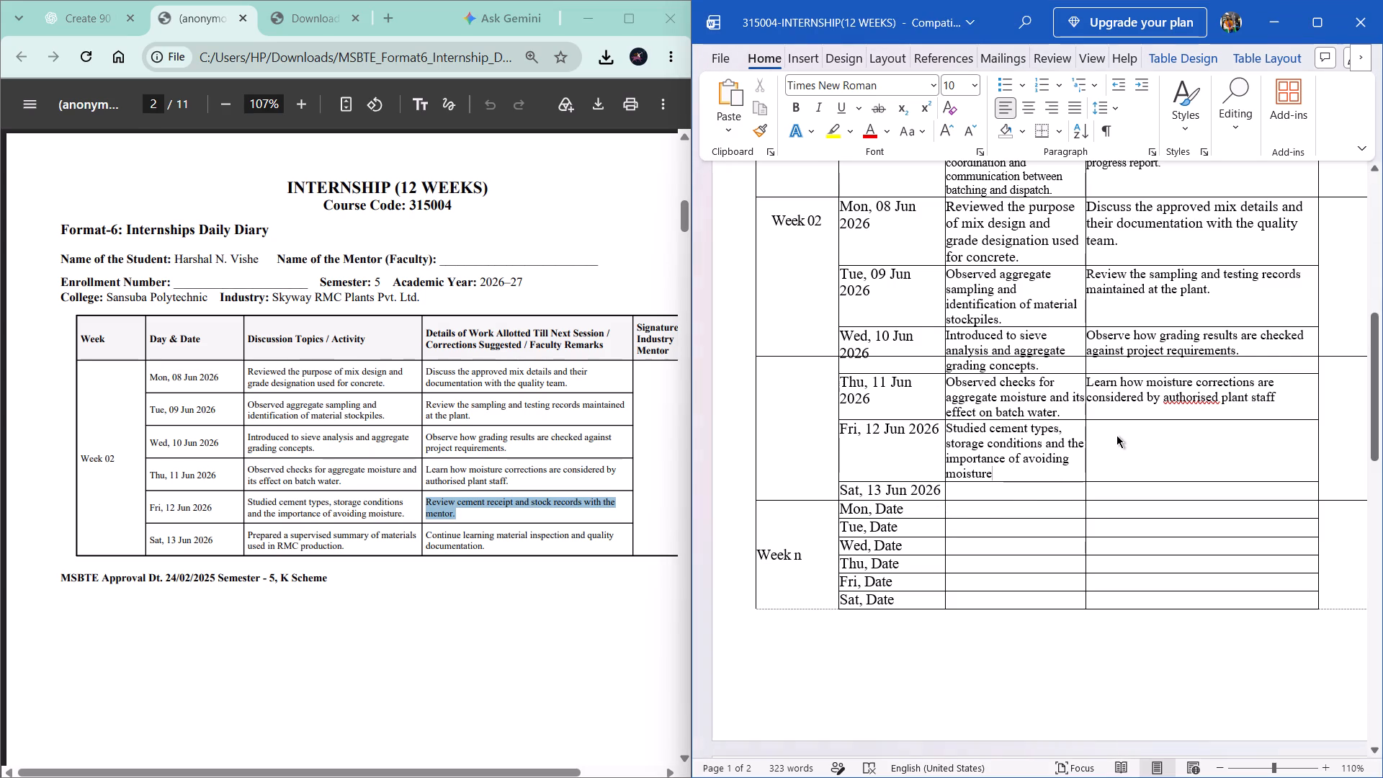
{"action": "key", "text": "ctrl+v"}
Copy the PDF's Sat, 13 Jun 2026 discussion topic, "Prepared a supervised summary of materials used in RMC production.", into the matching Word table cell.
{"action": "scroll", "coordinate": [1116, 435], "scroll_direction": "down", "scroll_amount": 1}
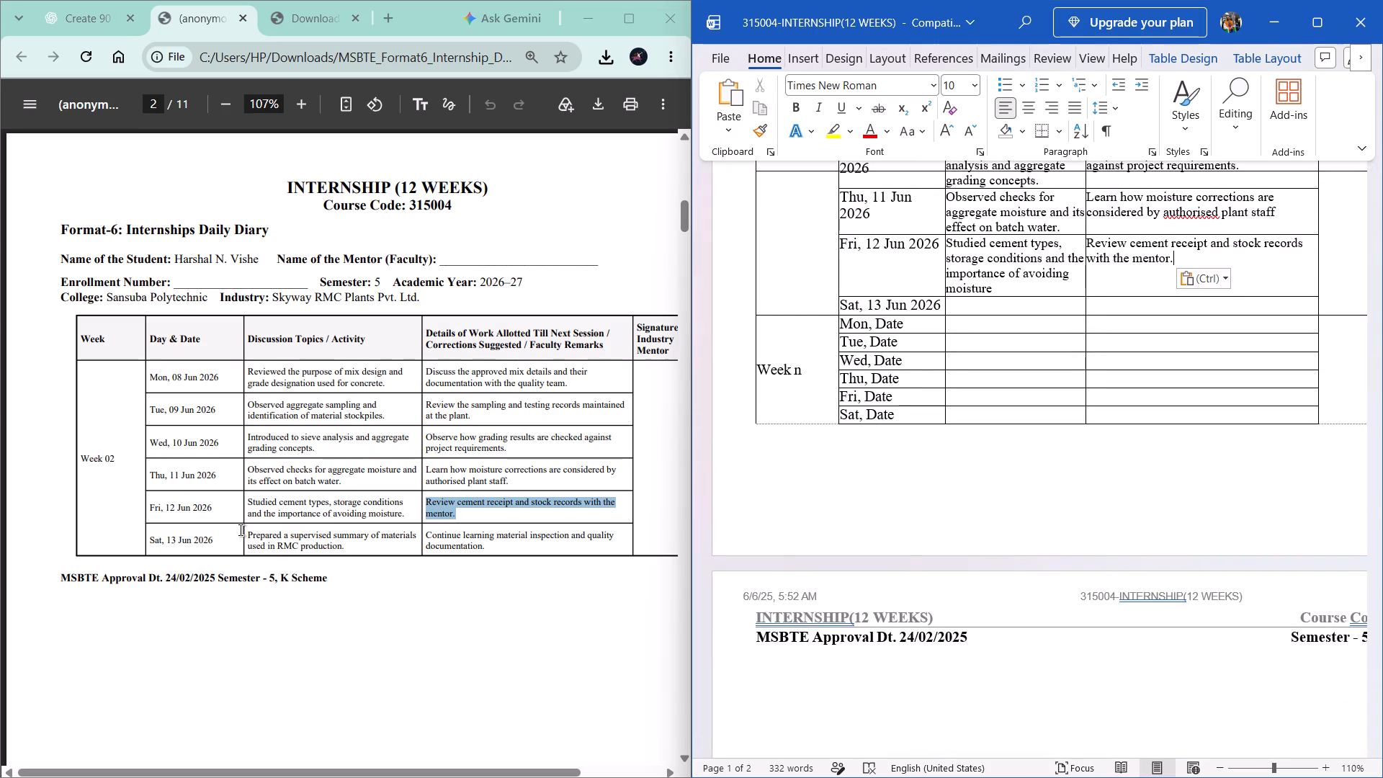
{"action": "left_click_drag", "start_coordinate": [248, 534], "coordinate": [362, 547]}
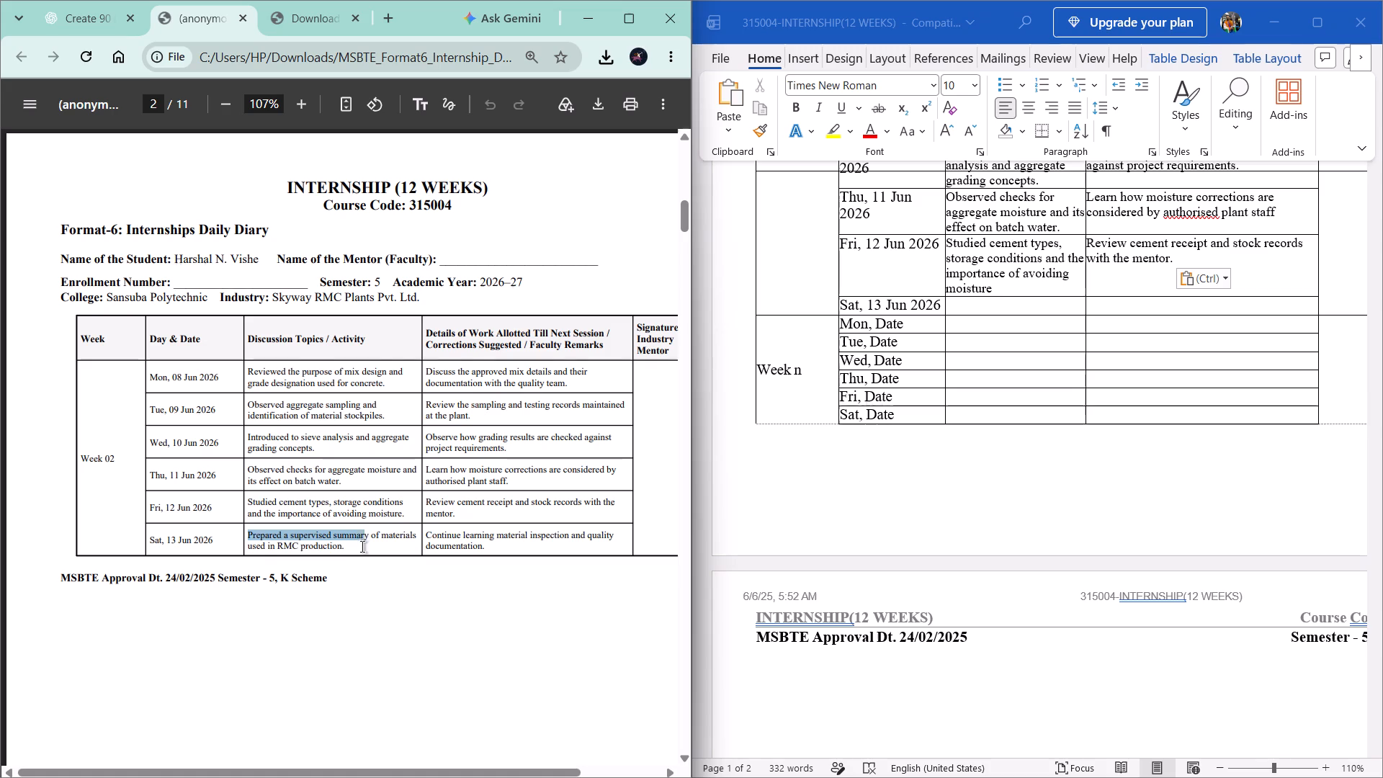
{"action": "left_click_drag", "start_coordinate": [362, 547], "coordinate": [355, 552]}
{"action": "key", "text": "ctrl+c"}
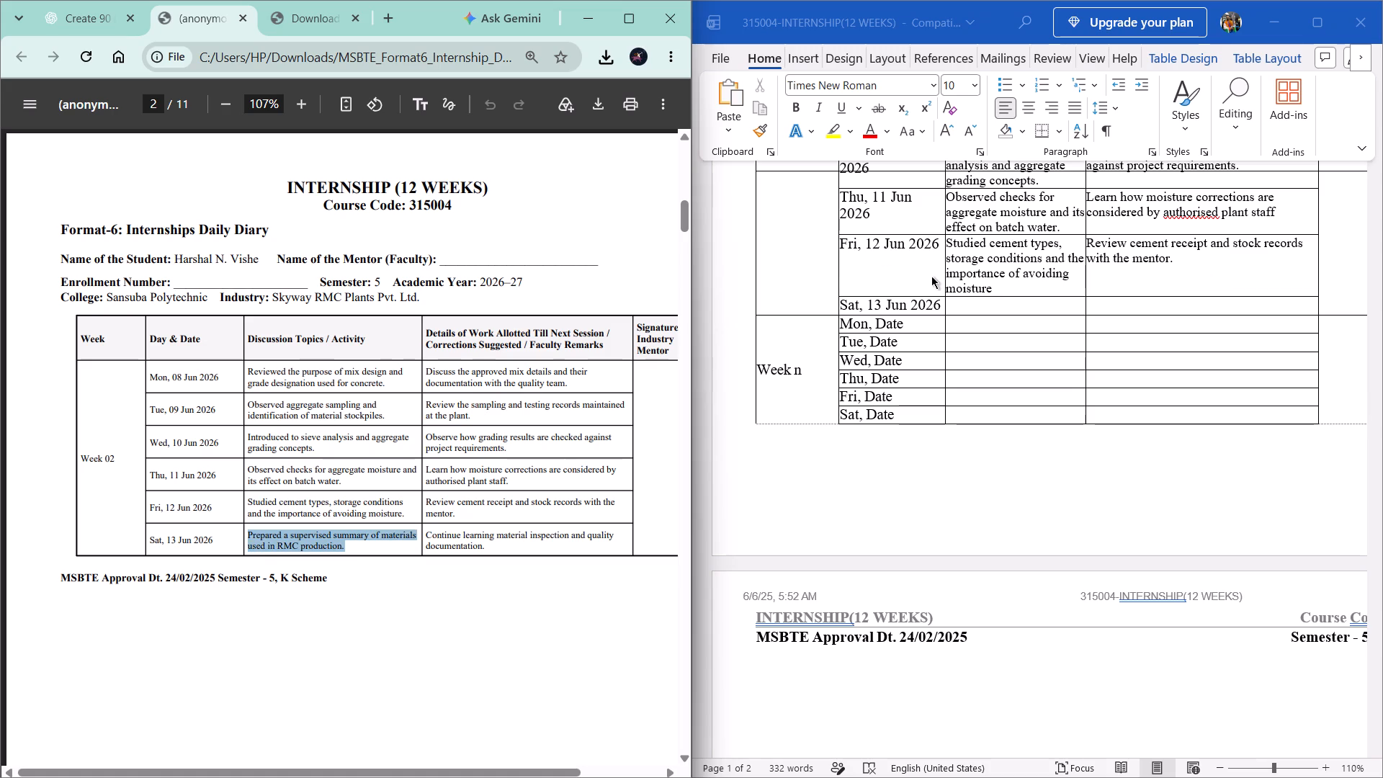
{"action": "left_click", "coordinate": [956, 301]}
{"action": "left_click", "coordinate": [964, 305]}
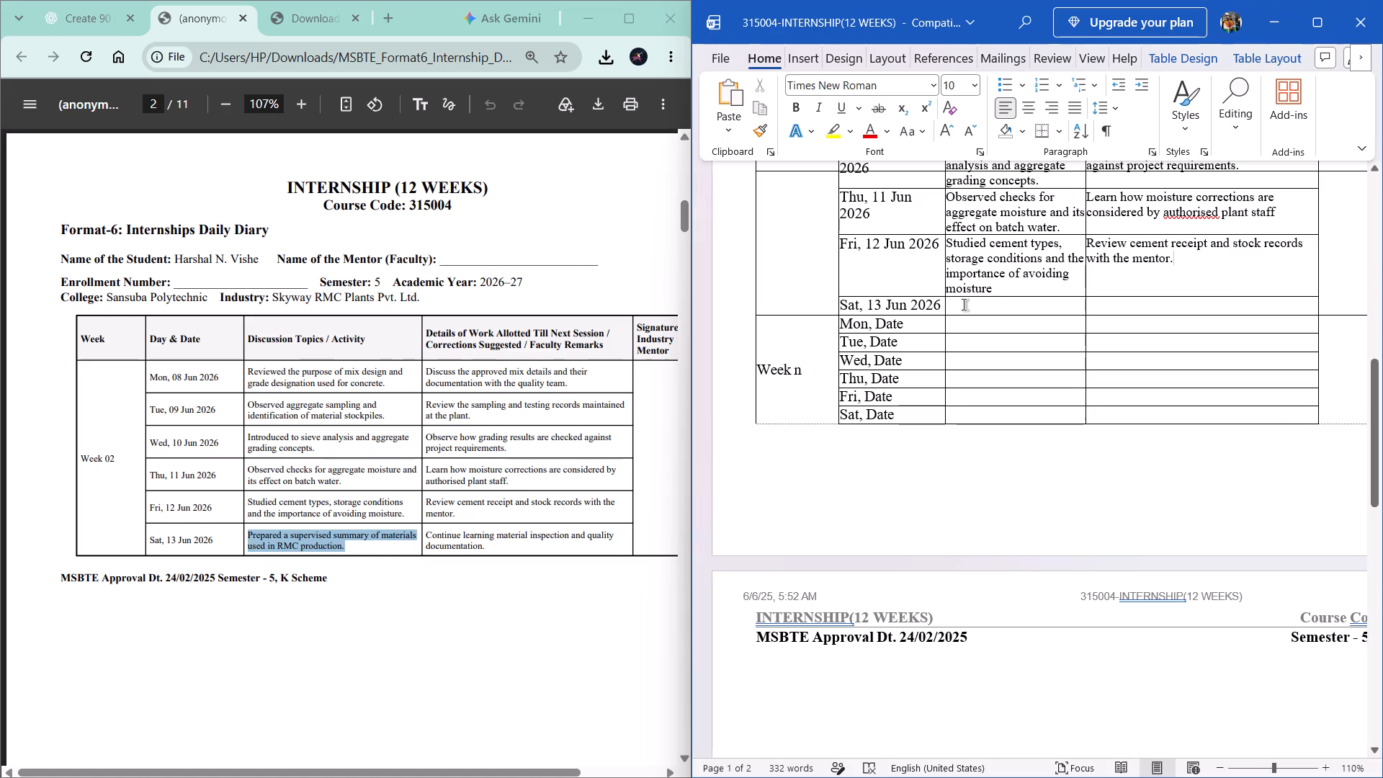
{"action": "key", "text": "ctrl+v"}
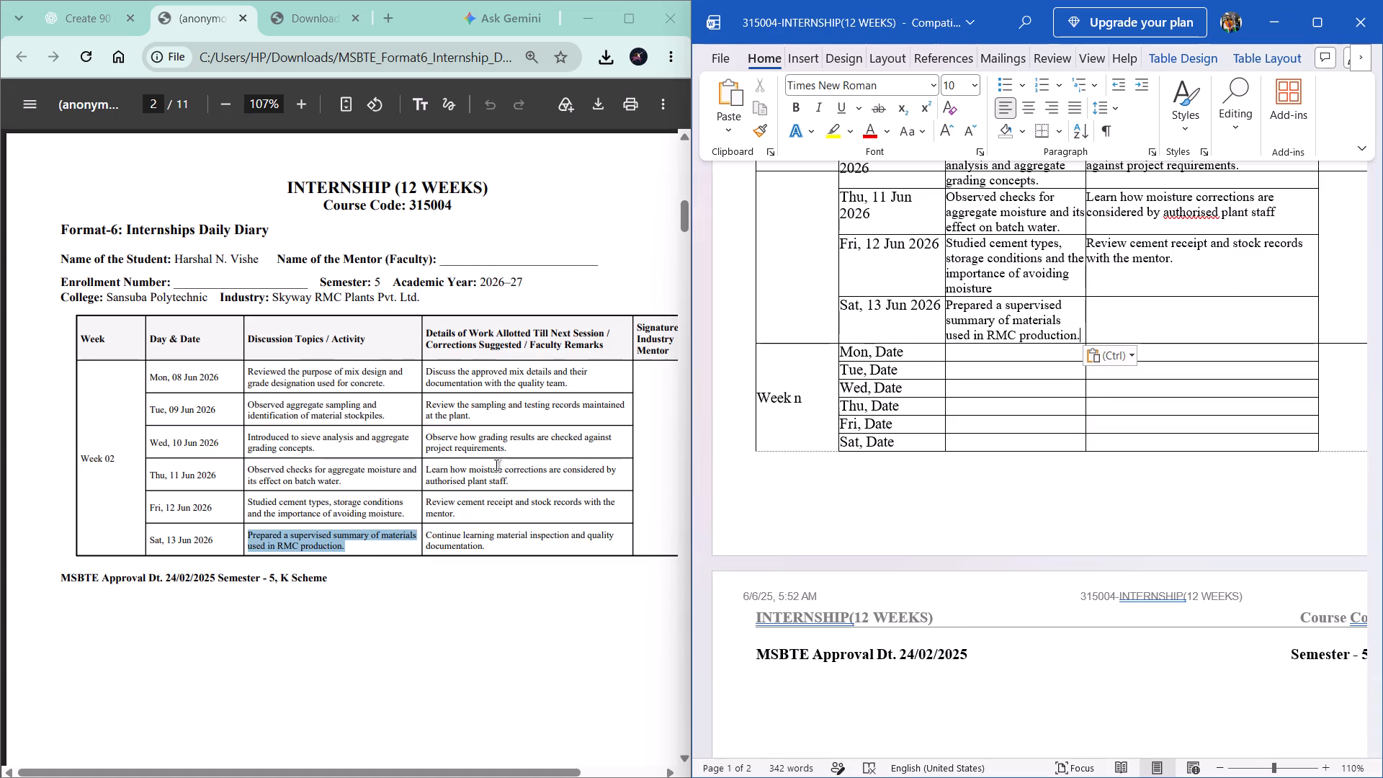
Copy the PDF's Sat, 13 Jun 2026 work details, "Continue learning material inspection and quality documentation.", into the matching Word table cell.
{"action": "left_click_drag", "start_coordinate": [425, 532], "coordinate": [500, 550]}
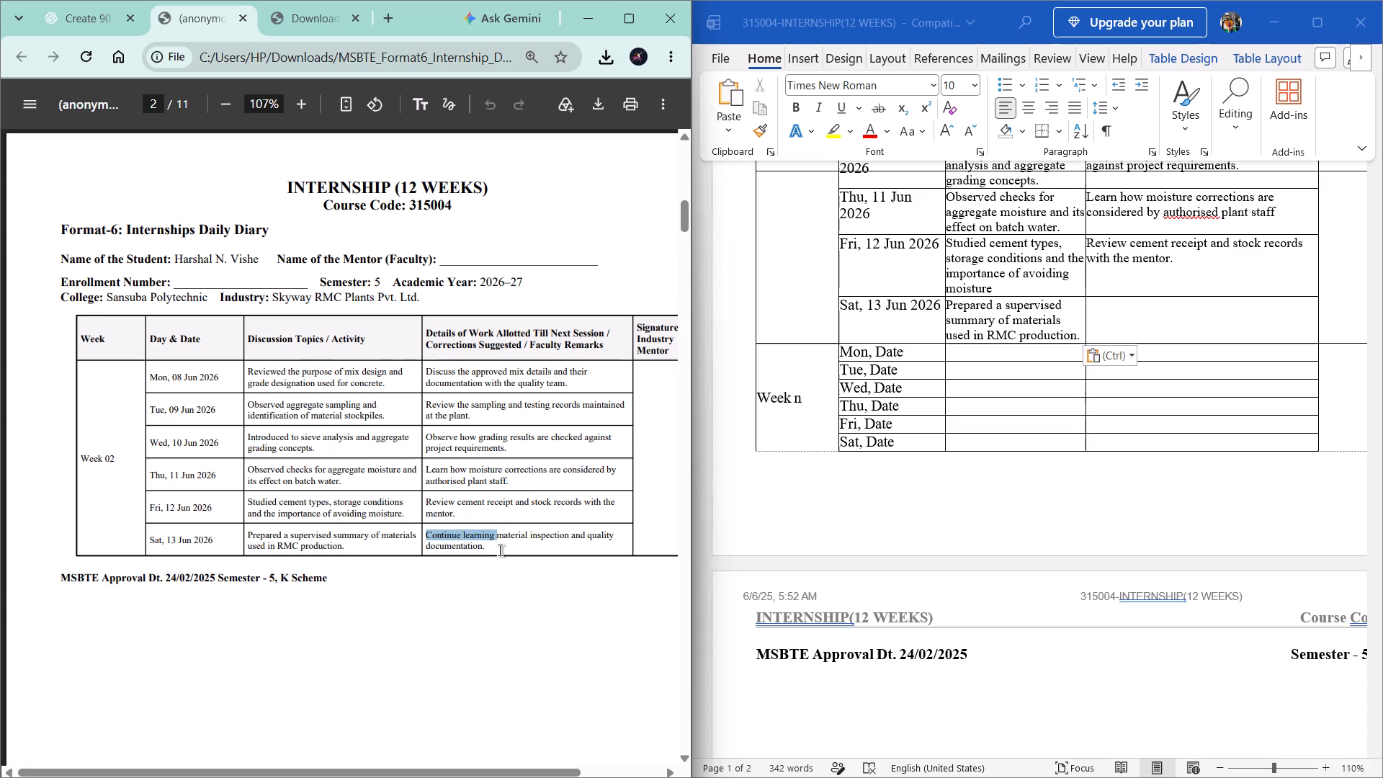
{"action": "left_click_drag", "start_coordinate": [500, 550], "coordinate": [491, 548]}
{"action": "key", "text": "ctrl+c"}
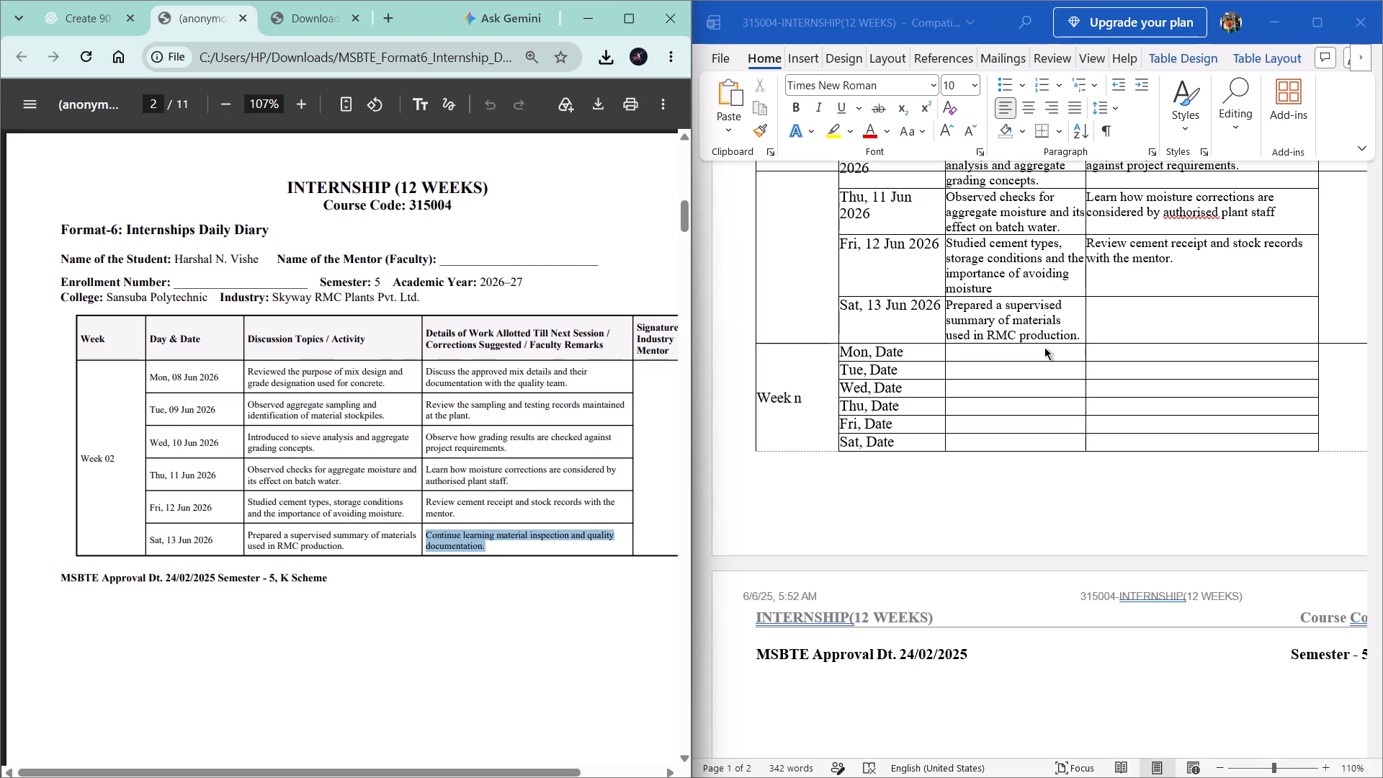
{"action": "left_click", "coordinate": [1124, 308]}
{"action": "left_click", "coordinate": [1124, 308]}
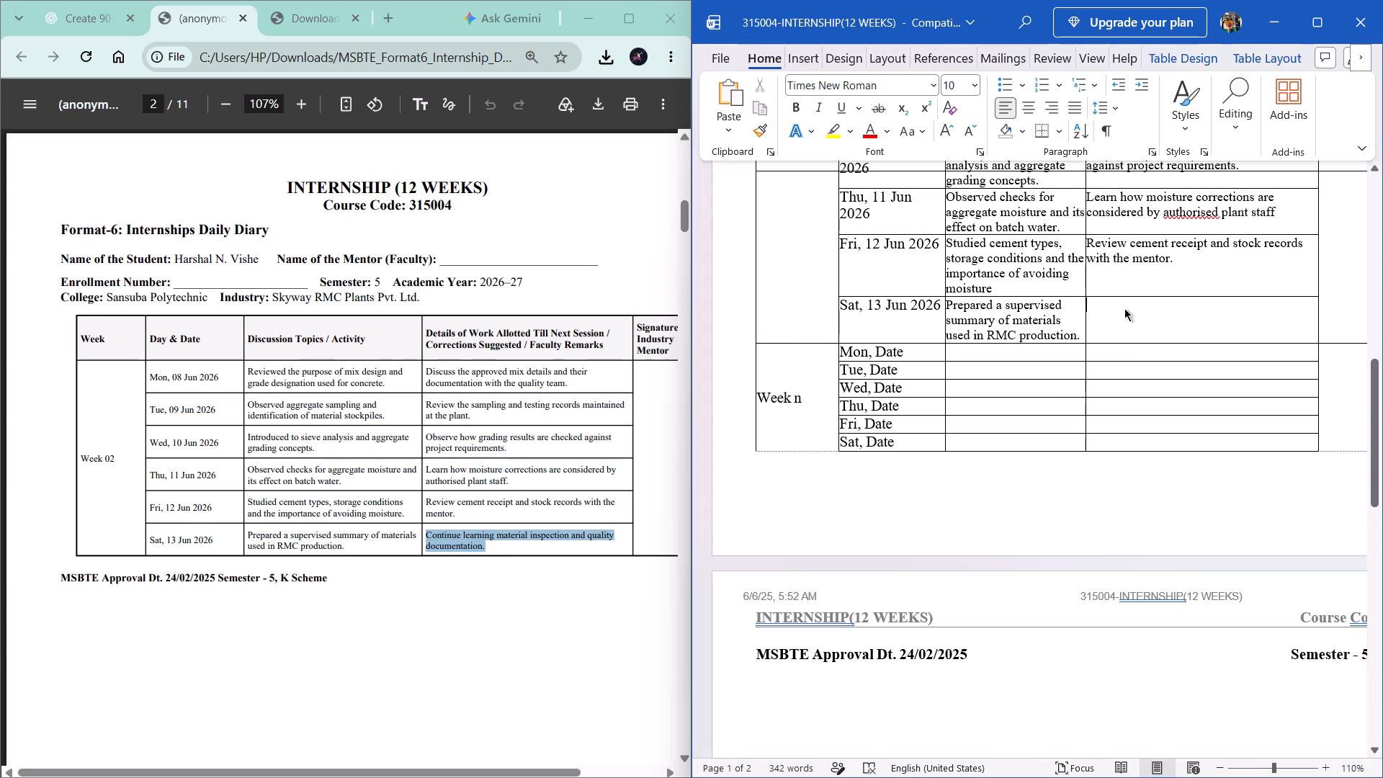
{"action": "key", "text": "ctrl+v"}
Review the Week 01, Week 02 and Week n blocks of the Word diary table against the PDF's Week 02 page.
{"action": "scroll", "coordinate": [344, 508], "scroll_direction": "down", "scroll_amount": 1}
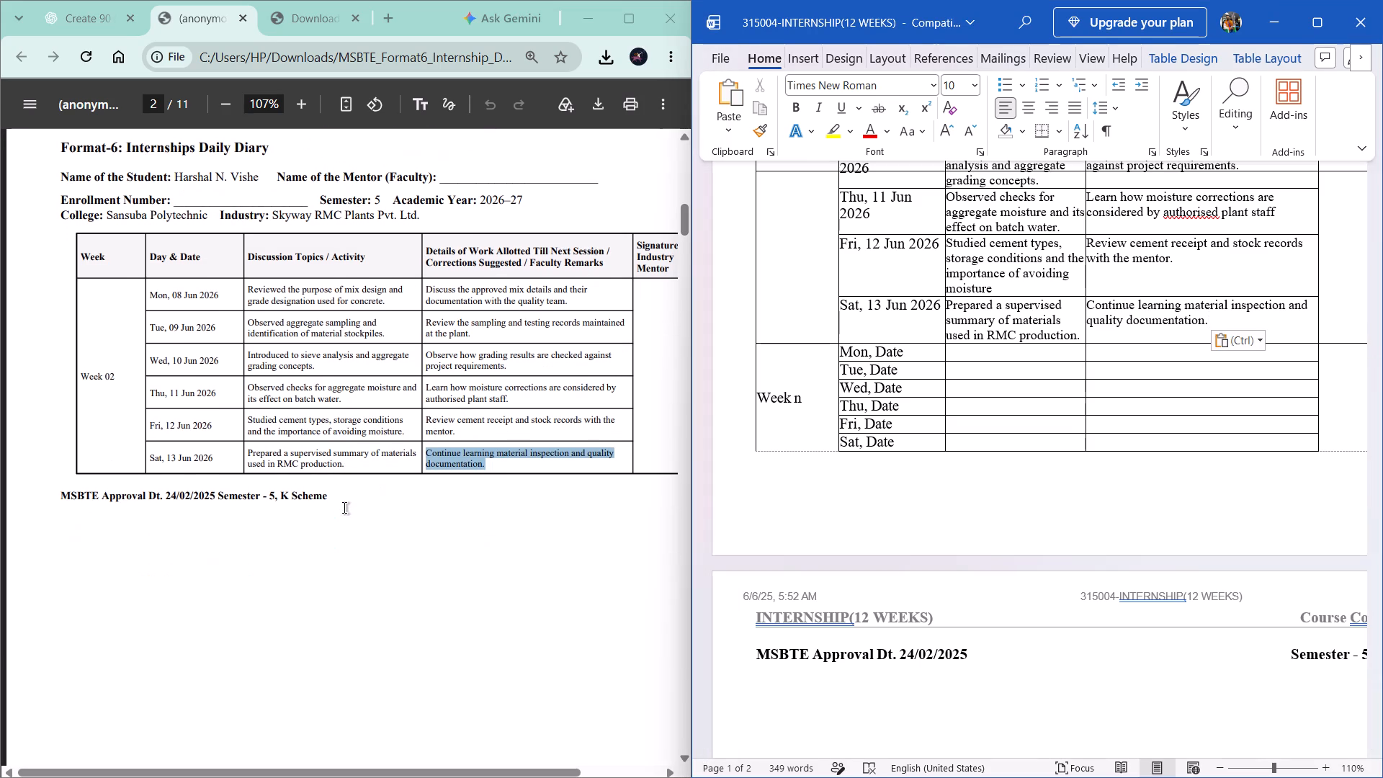
{"action": "scroll", "coordinate": [810, 413], "scroll_direction": "down", "scroll_amount": 1}
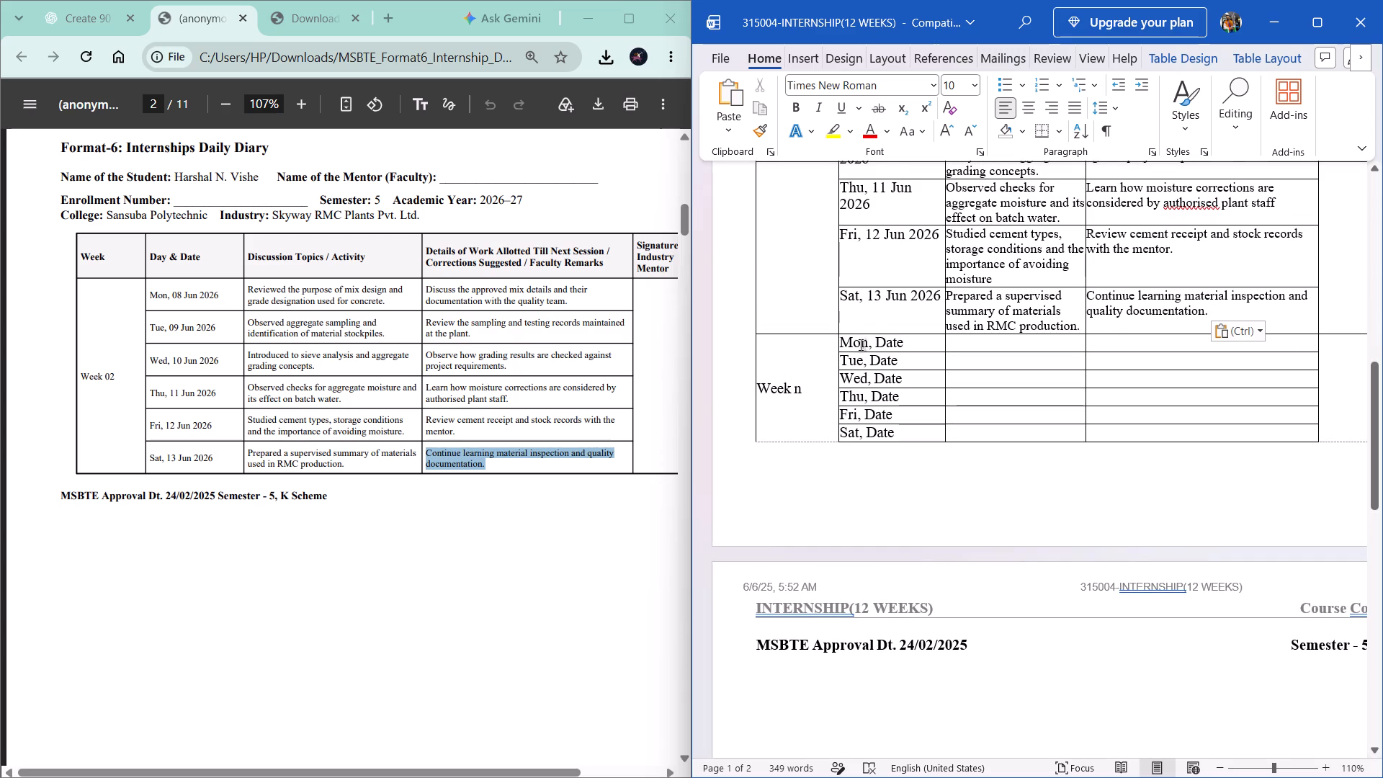
{"action": "scroll", "coordinate": [836, 374], "scroll_direction": "up", "scroll_amount": 2}
{"action": "left_click", "coordinate": [783, 285]}
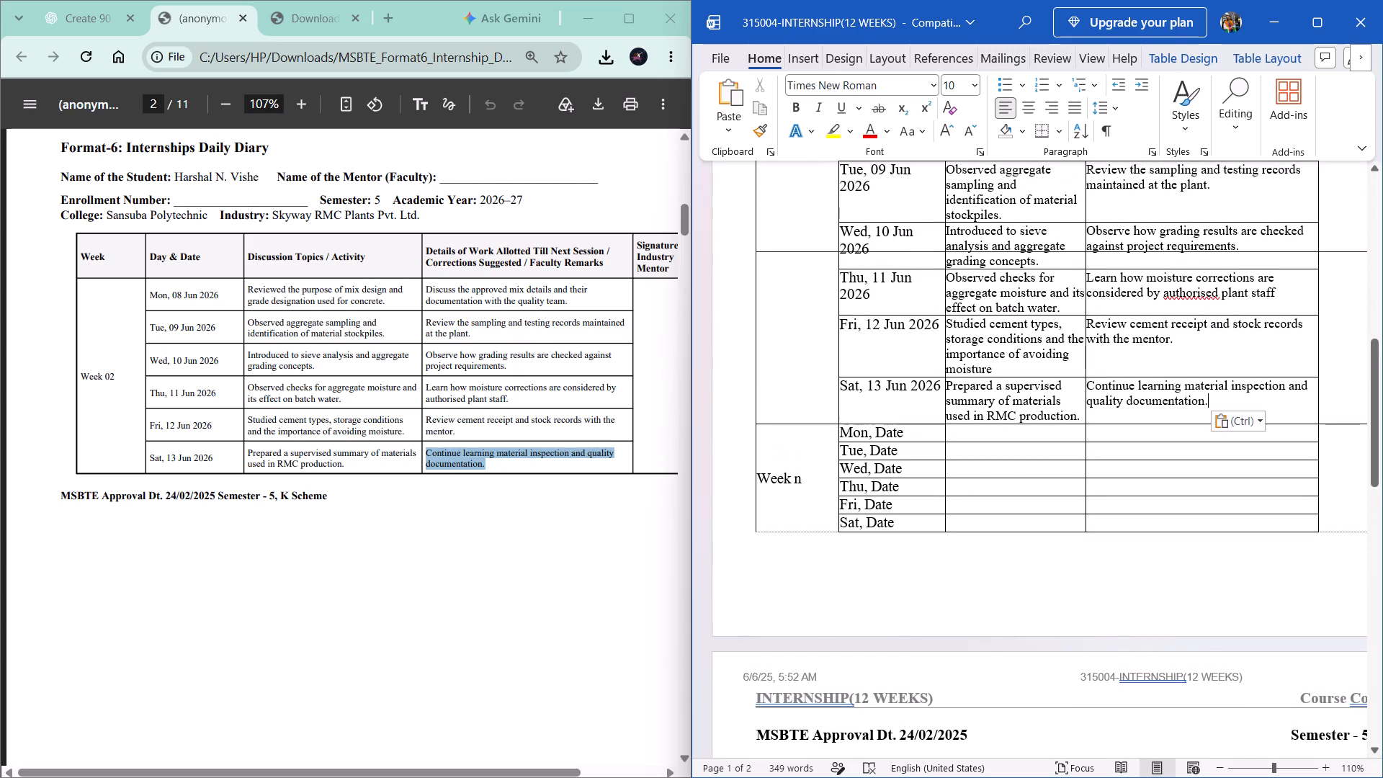
{"action": "left_click", "coordinate": [801, 369]}
{"action": "left_click", "coordinate": [801, 369]}
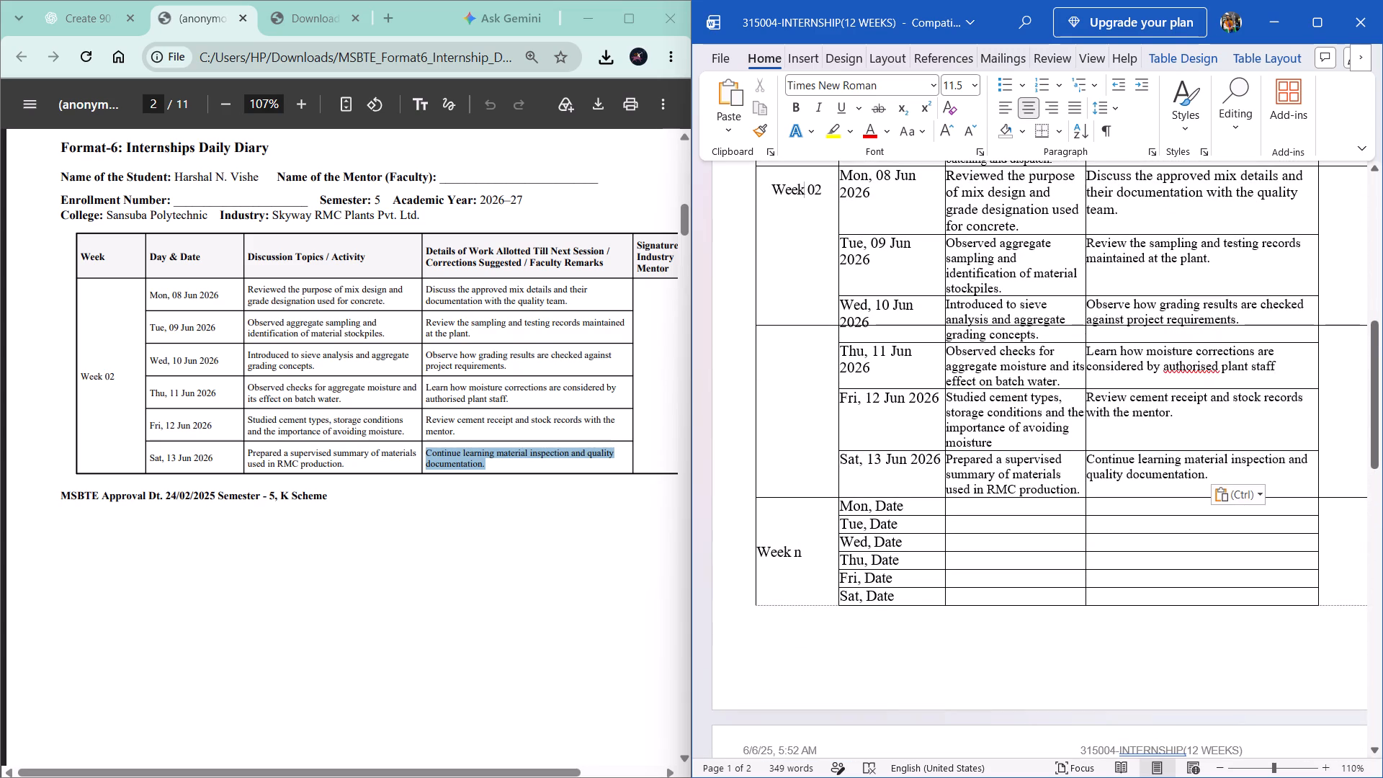
{"action": "scroll", "coordinate": [815, 391], "scroll_direction": "up", "scroll_amount": 1}
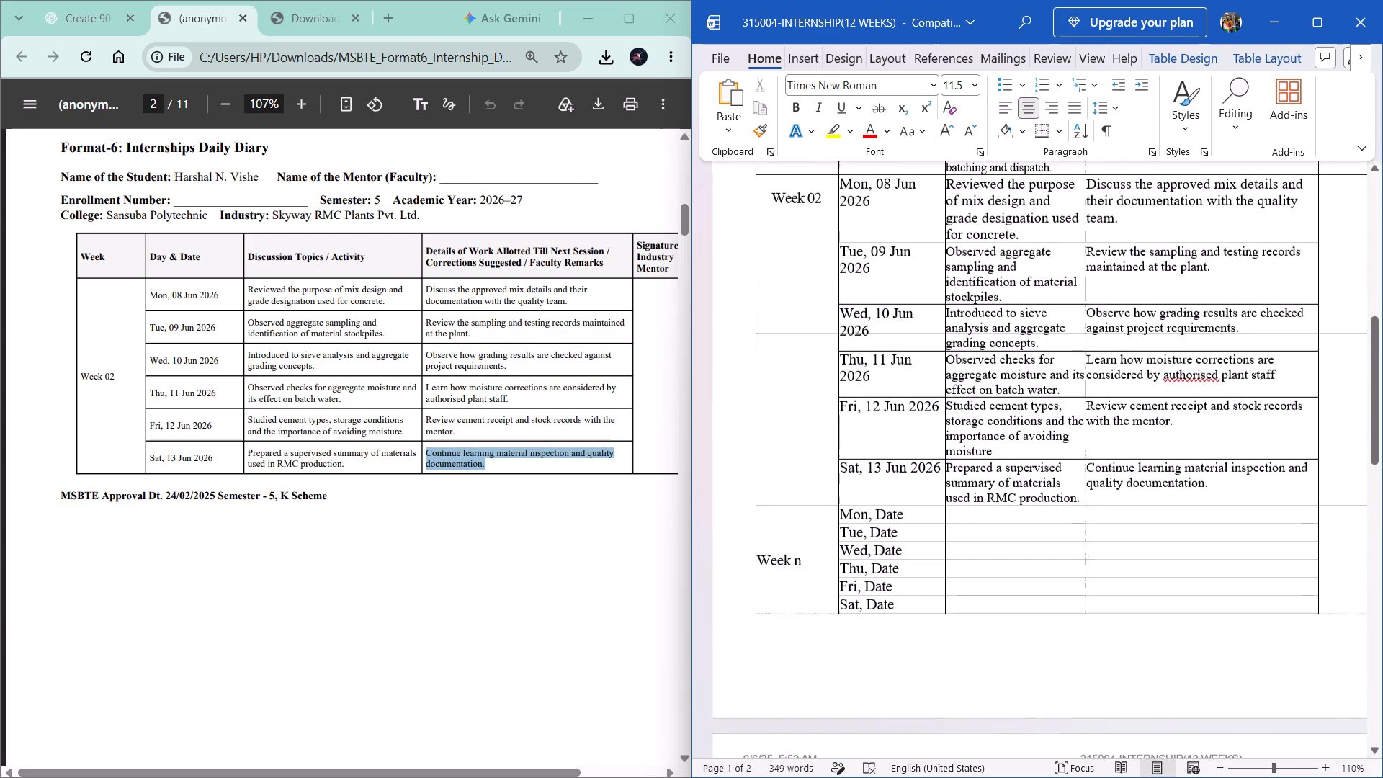
{"action": "scroll", "coordinate": [815, 391], "scroll_direction": "up", "scroll_amount": 1}
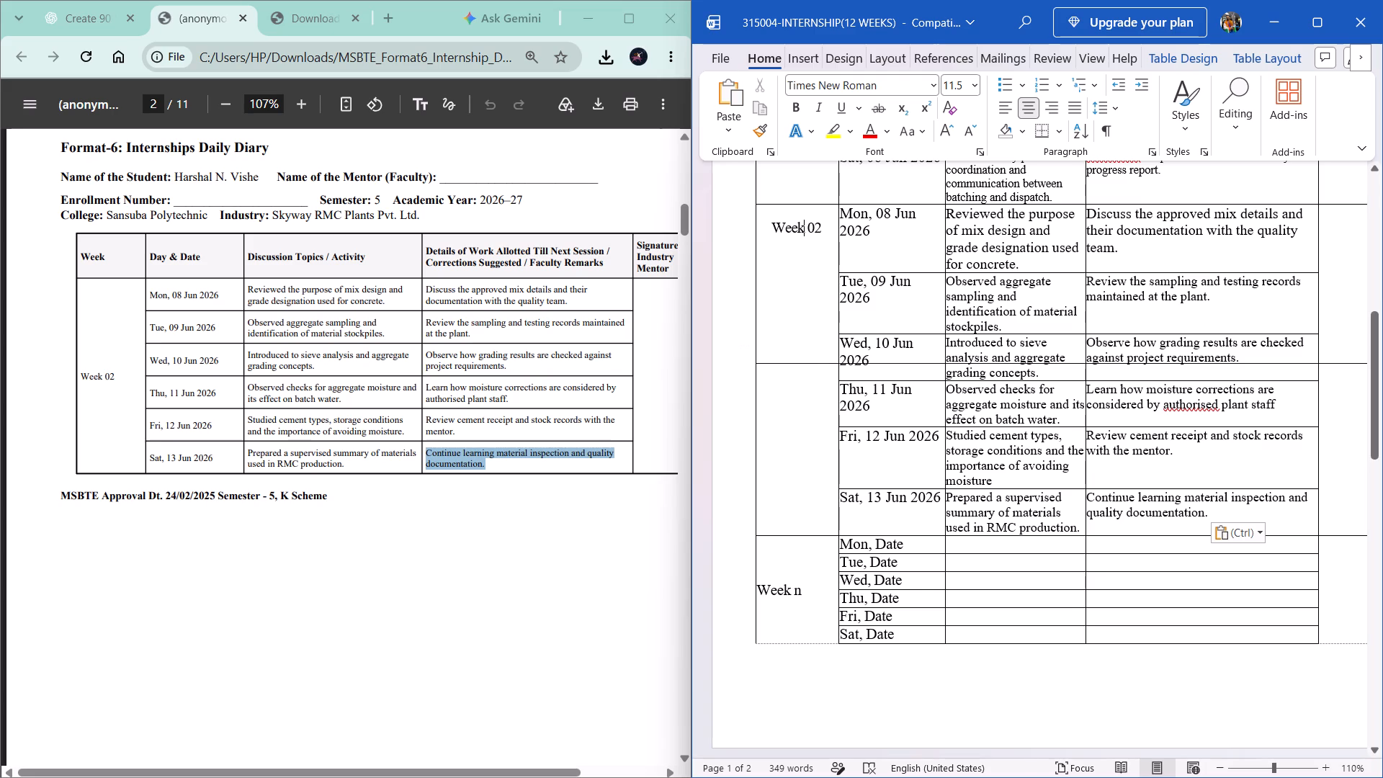
{"action": "left_click", "coordinate": [817, 372]}
{"action": "scroll", "coordinate": [754, 215], "scroll_direction": "up", "scroll_amount": 1}
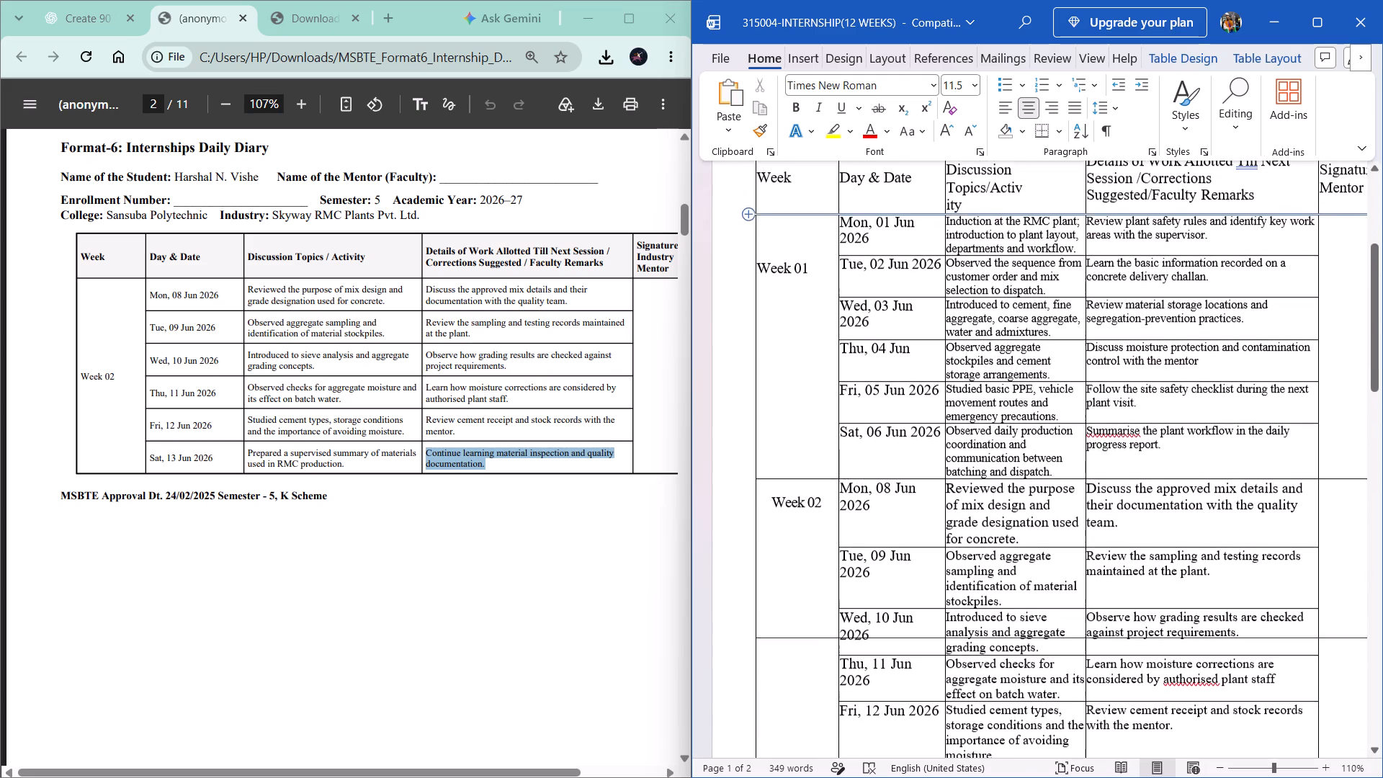
{"action": "scroll", "coordinate": [754, 215], "scroll_direction": "up", "scroll_amount": 1}
{"action": "scroll", "coordinate": [754, 215], "scroll_direction": "down", "scroll_amount": 1}
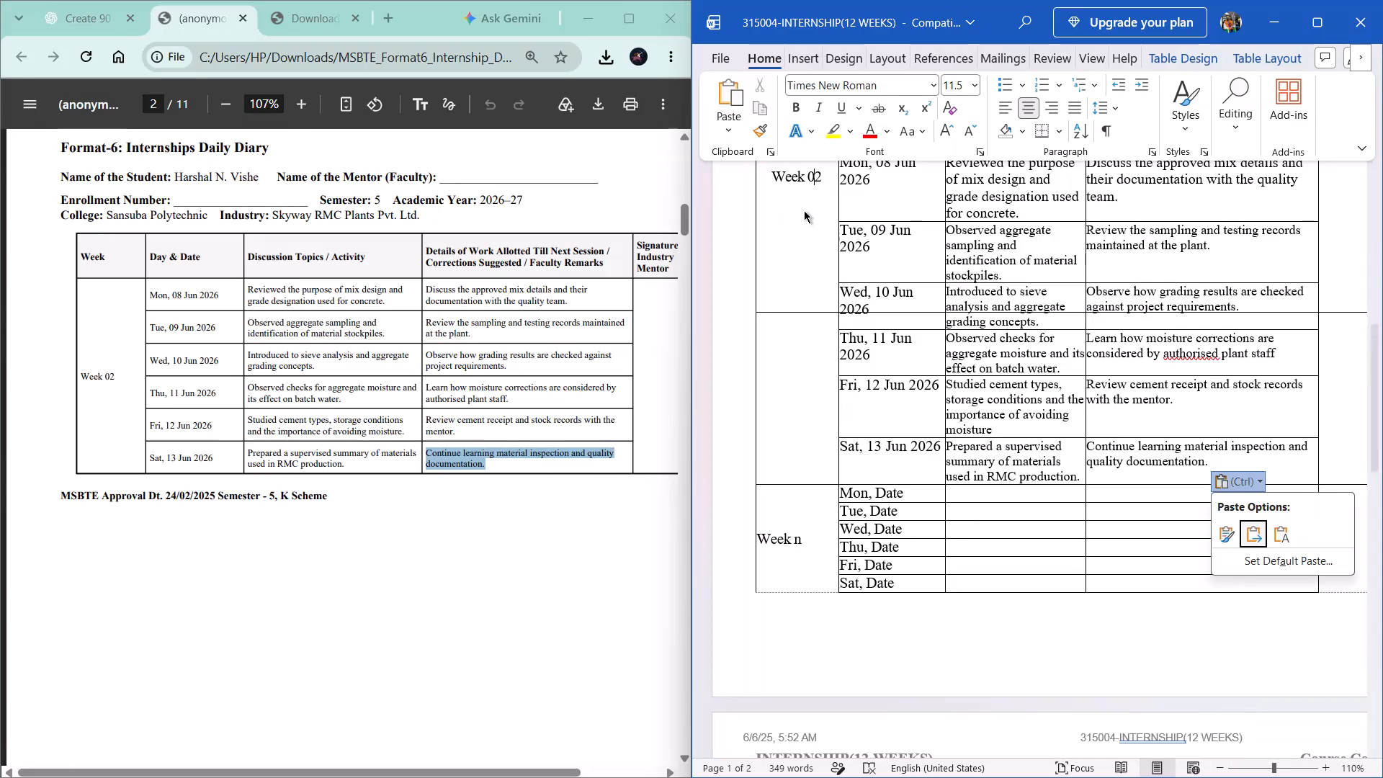
{"action": "scroll", "coordinate": [805, 211], "scroll_direction": "up", "scroll_amount": 1}
Insert six blank rows below the Week 02 block of the Word diary table, using all of its day rows as the selection.
{"action": "left_click", "coordinate": [765, 282]}
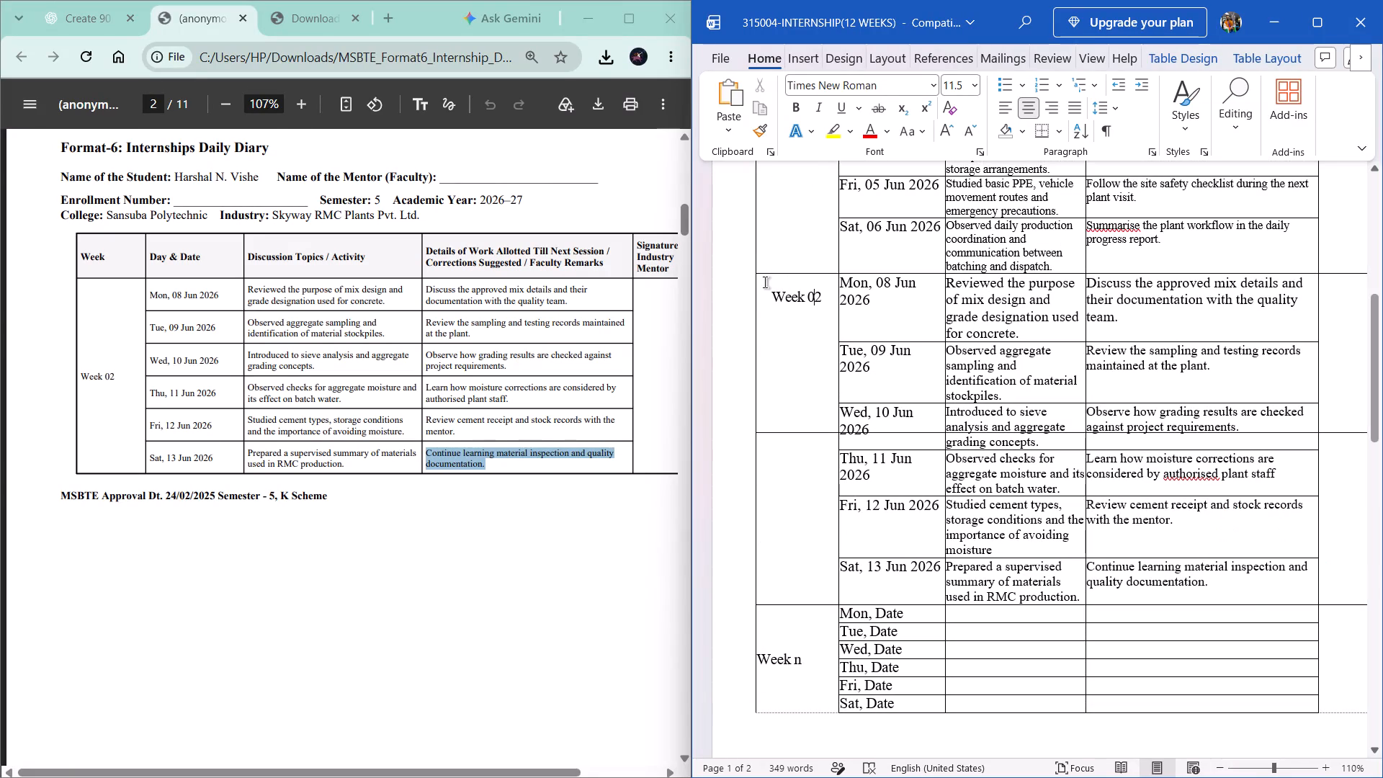
{"action": "left_click_drag", "start_coordinate": [765, 282], "coordinate": [1316, 599]}
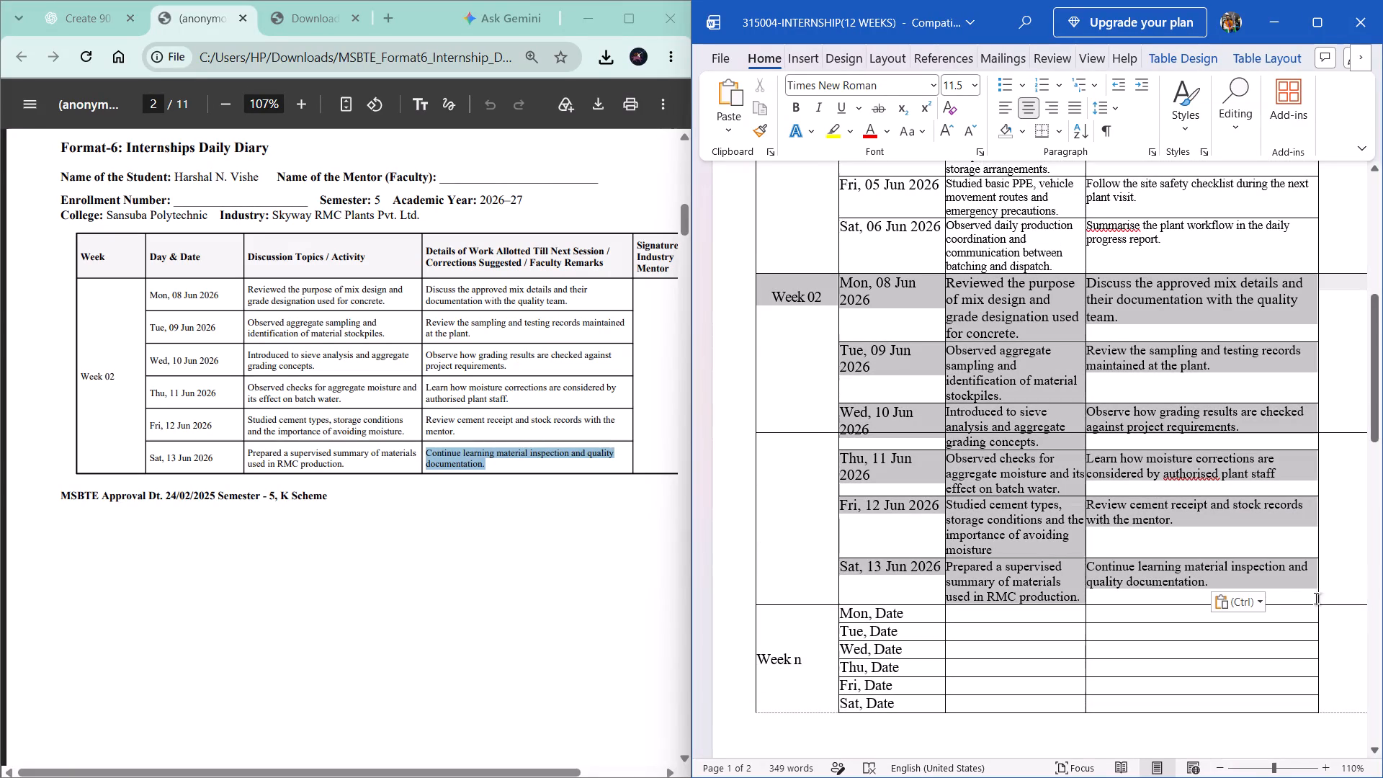
{"action": "left_click_drag", "start_coordinate": [1316, 599], "coordinate": [1314, 602]}
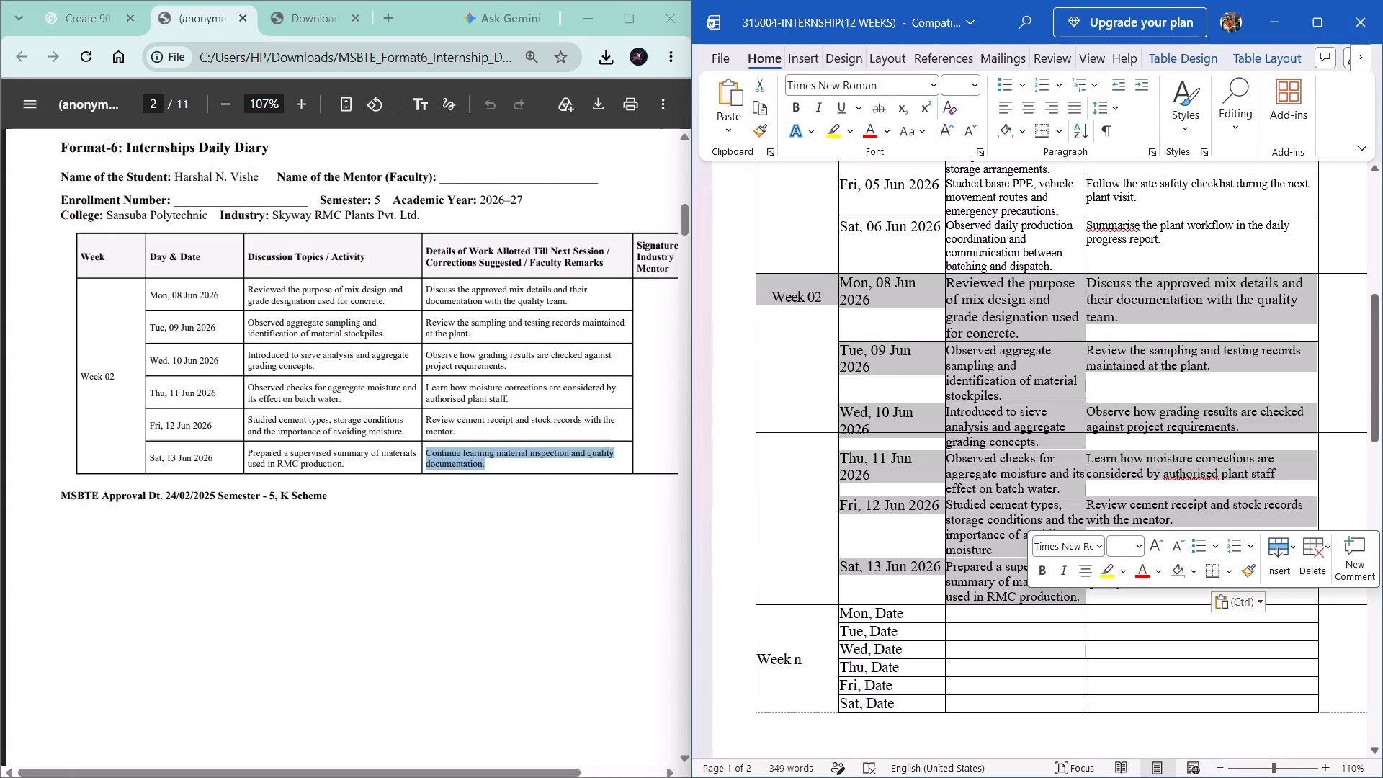
{"action": "left_click", "coordinate": [1278, 542]}
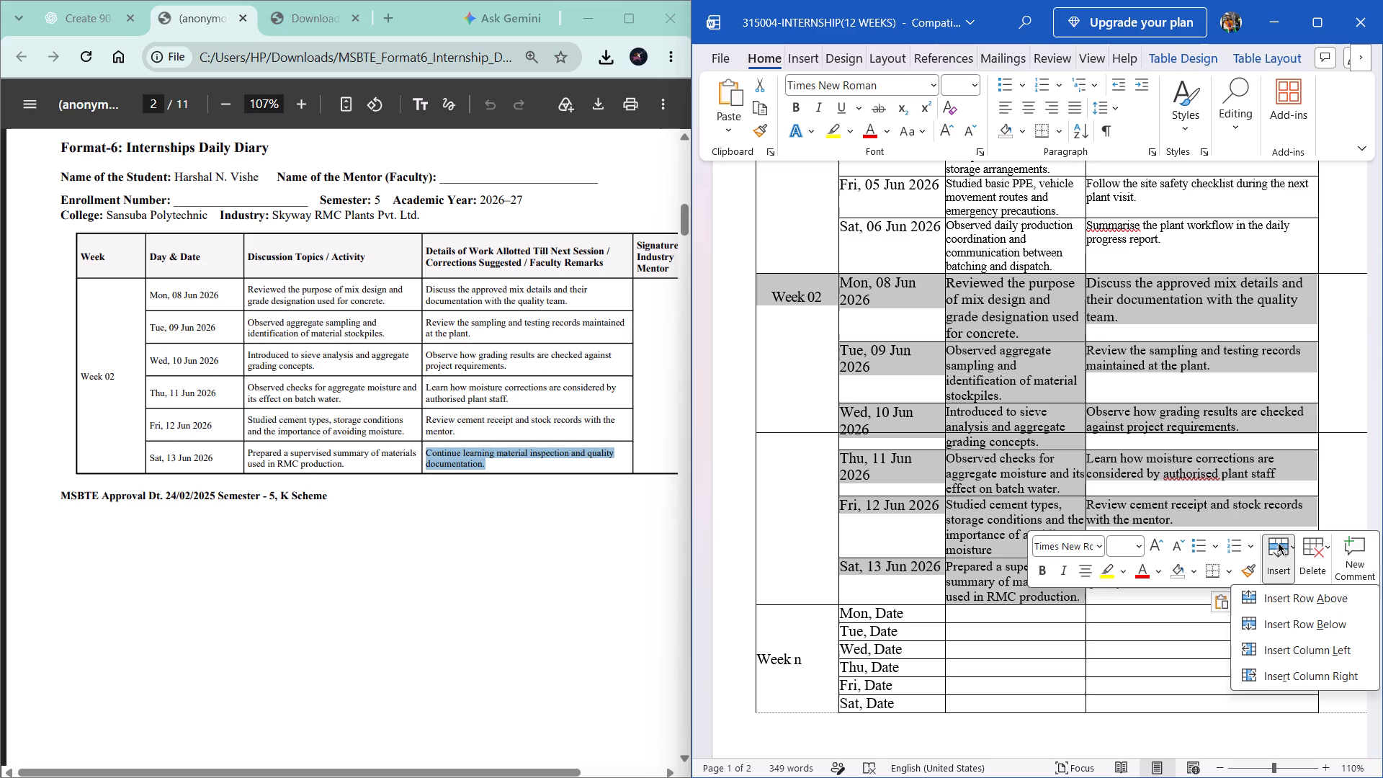
{"action": "left_click", "coordinate": [1280, 622]}
{"action": "scroll", "coordinate": [1280, 622], "scroll_direction": "down", "scroll_amount": 2}
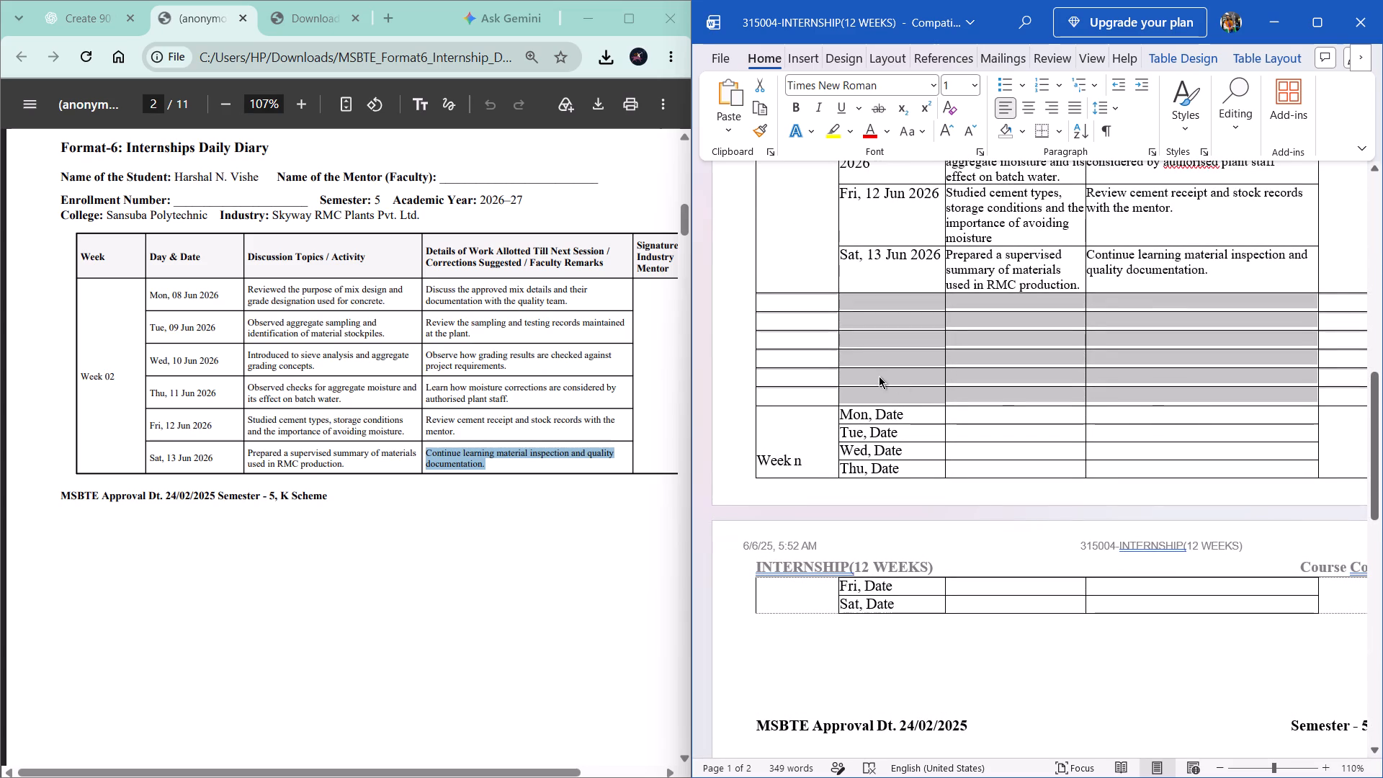
{"action": "left_click", "coordinate": [833, 366]}
{"action": "scroll", "coordinate": [790, 331], "scroll_direction": "up", "scroll_amount": 1}
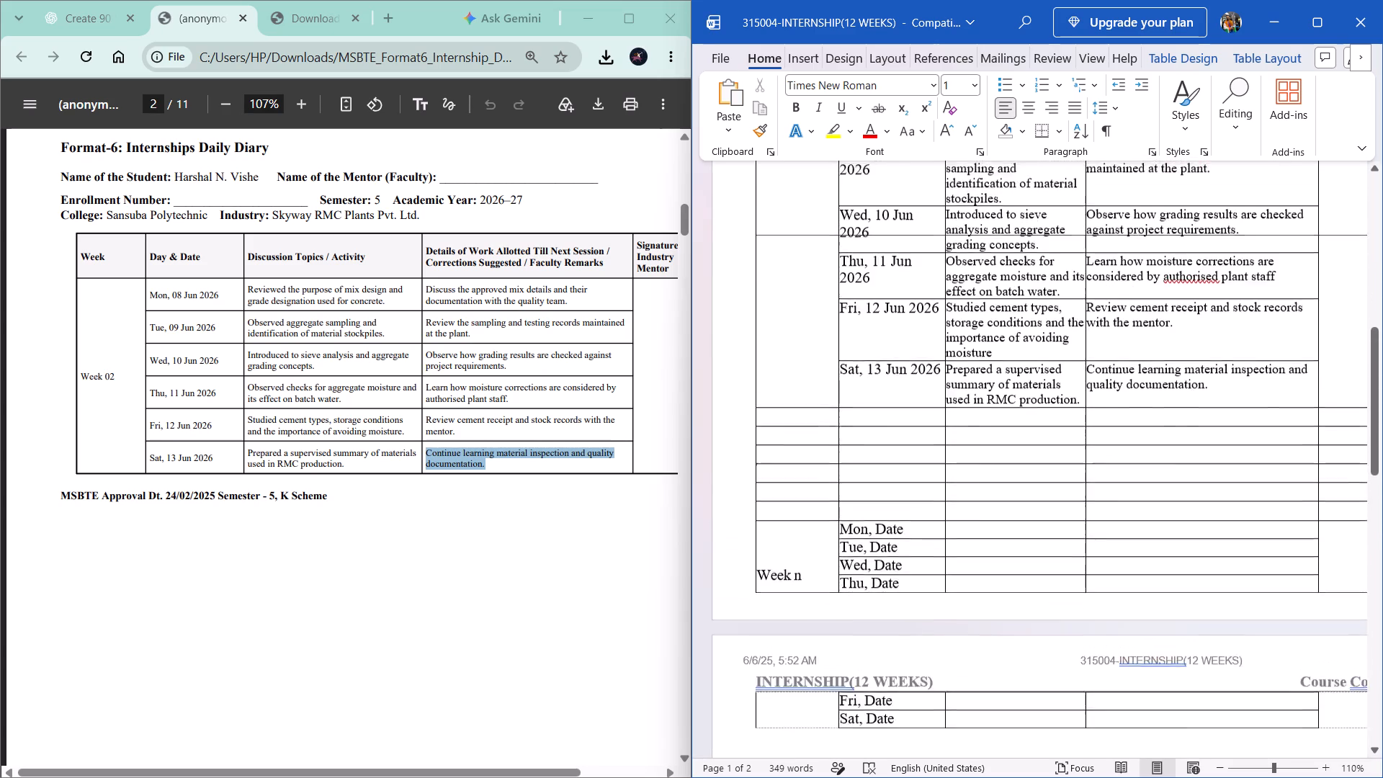
{"action": "scroll", "coordinate": [790, 331], "scroll_direction": "up", "scroll_amount": 1}
{"action": "scroll", "coordinate": [1042, 341], "scroll_direction": "down", "scroll_amount": 2, "text": "ctrl"}
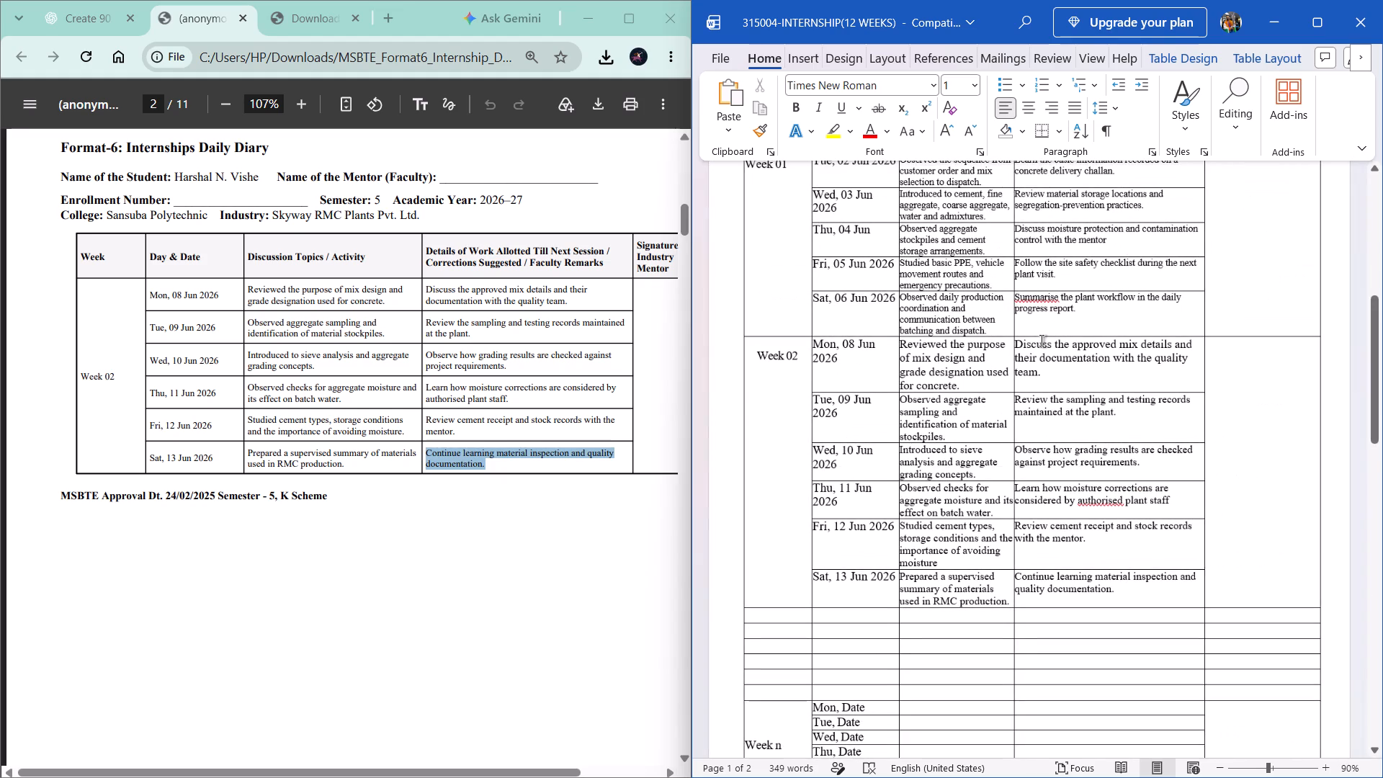
{"action": "scroll", "coordinate": [1042, 343], "scroll_direction": "down", "scroll_amount": 1}
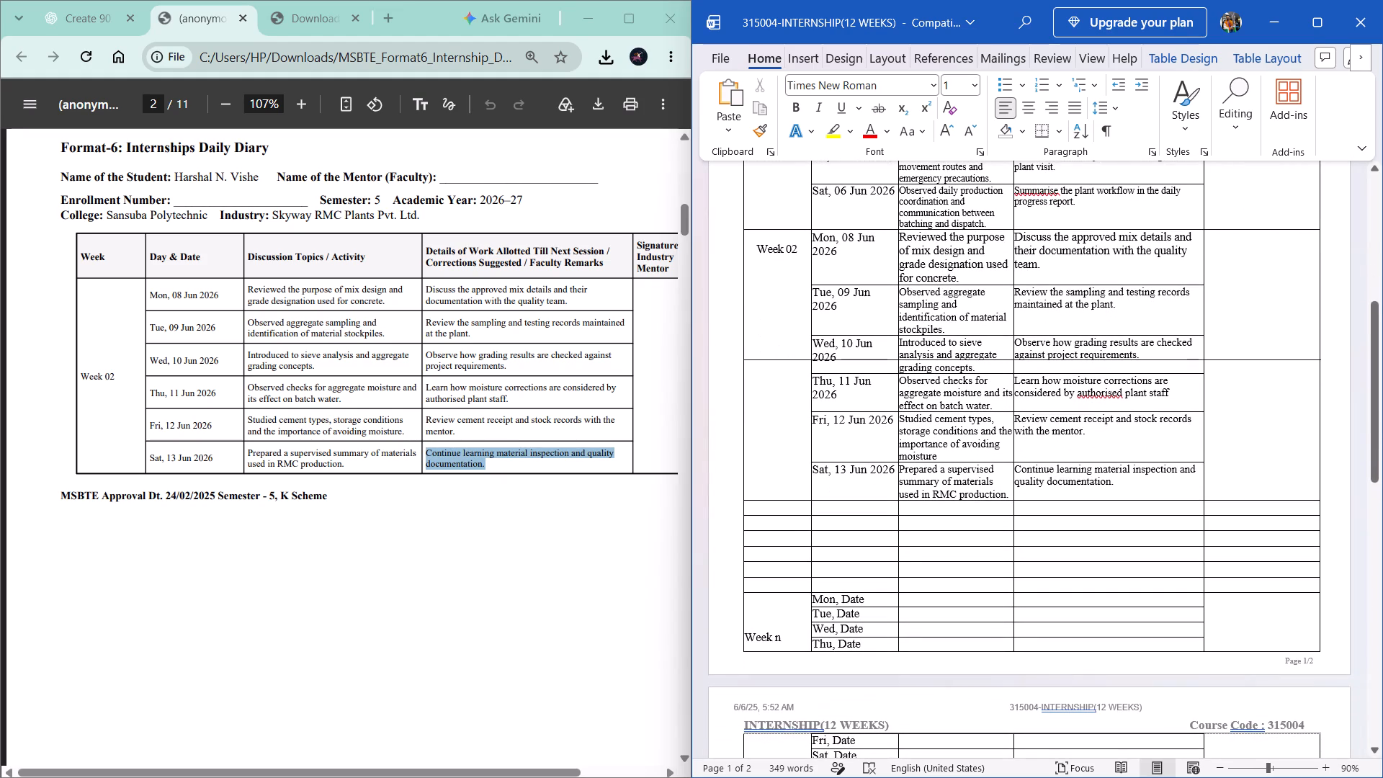
Merge the Week column cells of the six blank rows below the Week 02 block into one cell.
{"action": "left_click_drag", "start_coordinate": [751, 510], "coordinate": [795, 575]}
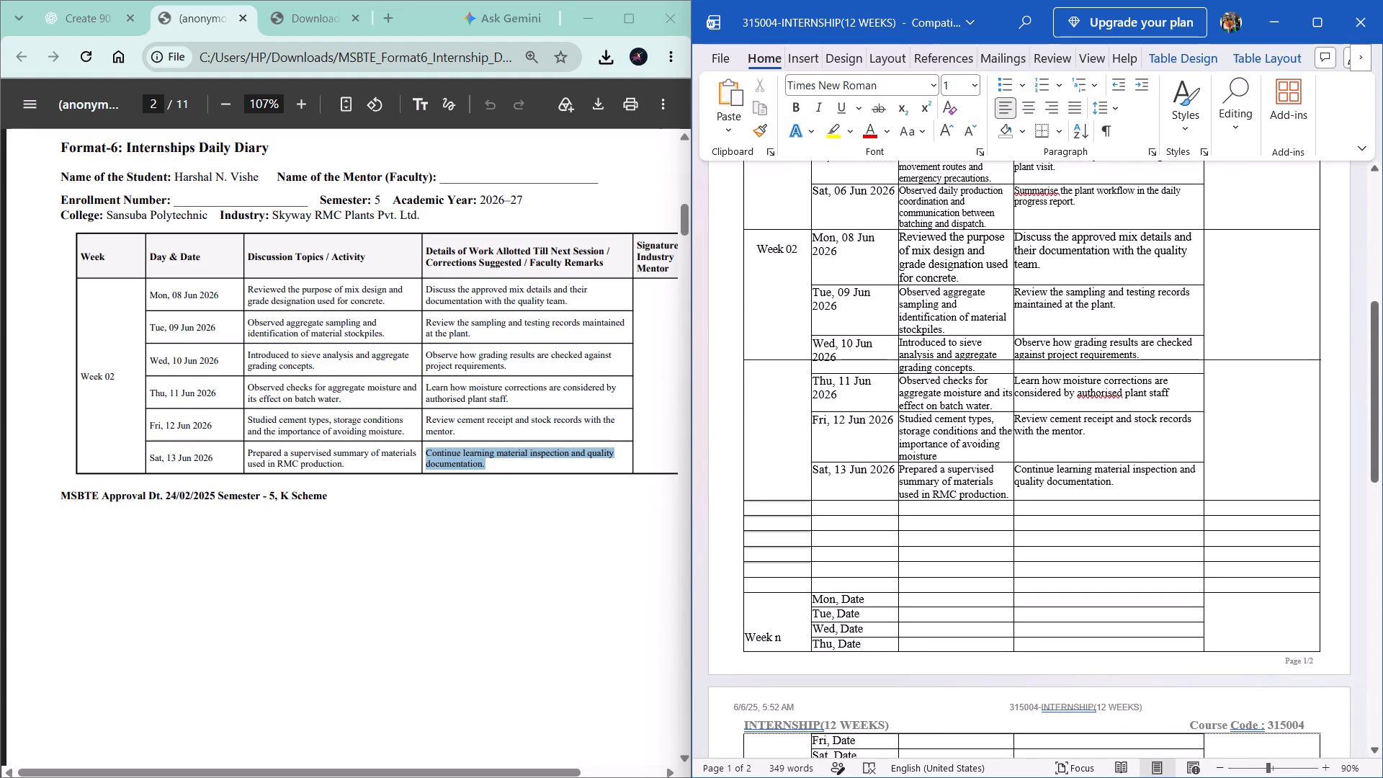
{"action": "left_click_drag", "start_coordinate": [795, 575], "coordinate": [807, 587]}
{"action": "left_click_drag", "start_coordinate": [807, 587], "coordinate": [804, 578]}
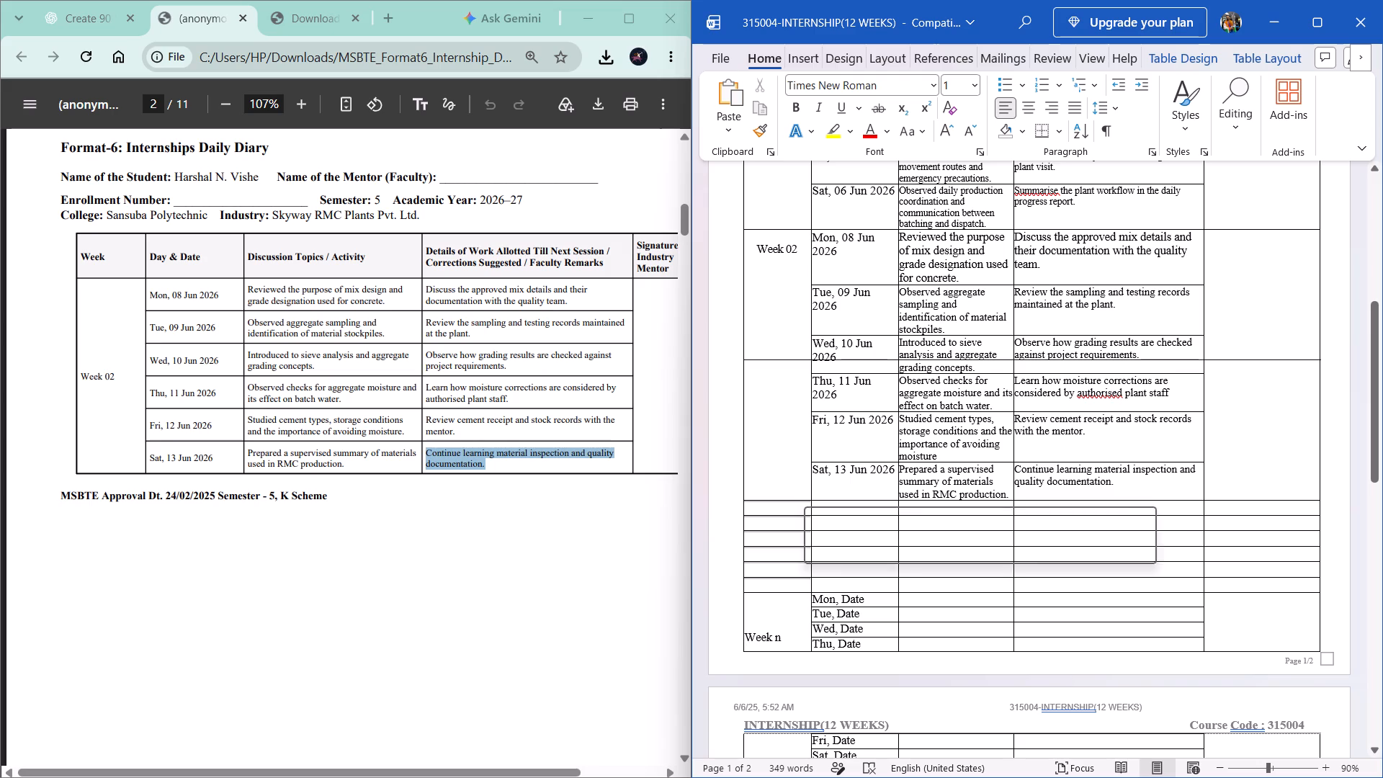
{"action": "left_click", "coordinate": [804, 578]}
{"action": "left_click", "coordinate": [792, 558]}
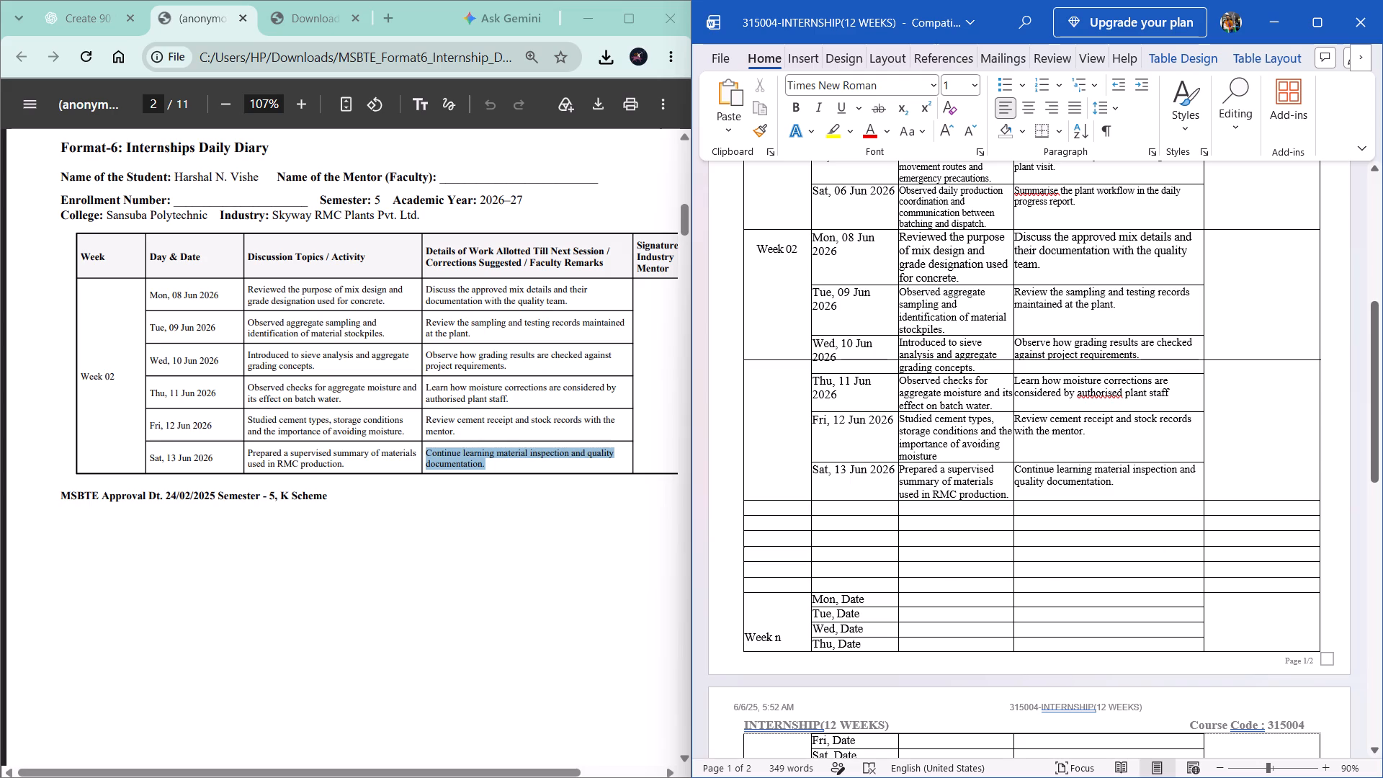
{"action": "left_click", "coordinate": [760, 508]}
{"action": "left_click_drag", "start_coordinate": [746, 511], "coordinate": [811, 630]}
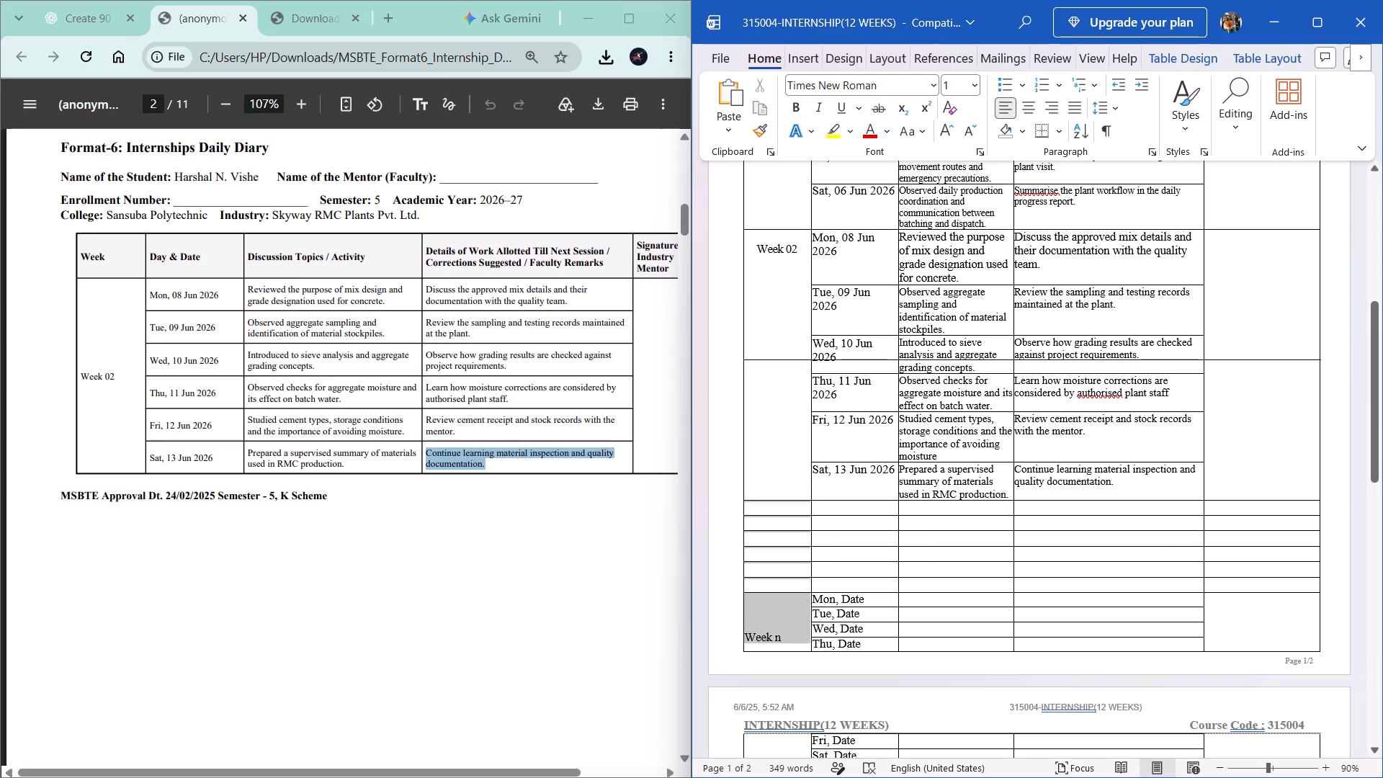
{"action": "left_click_drag", "start_coordinate": [811, 630], "coordinate": [805, 594]}
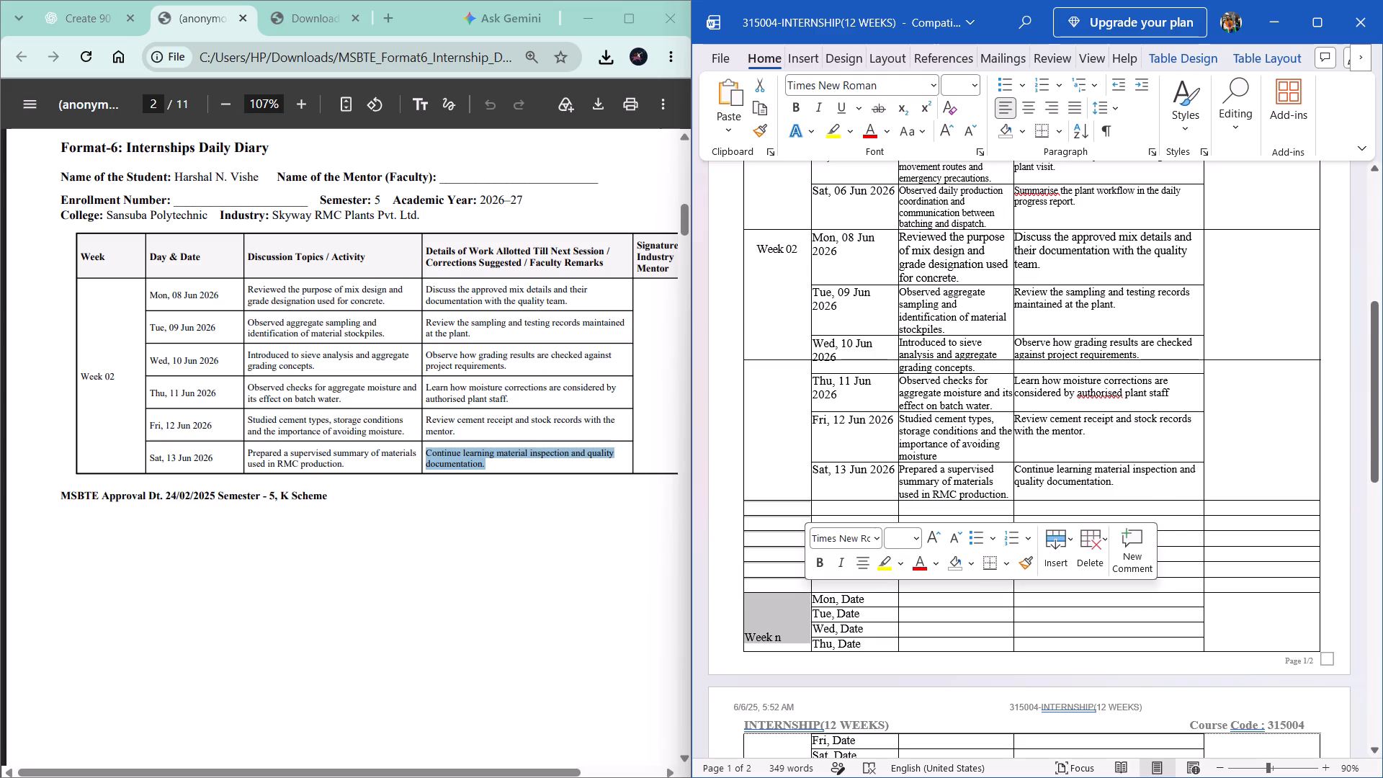
{"action": "left_click", "coordinate": [787, 562]}
{"action": "left_click", "coordinate": [747, 506]}
{"action": "left_click_drag", "start_coordinate": [747, 506], "coordinate": [796, 587]}
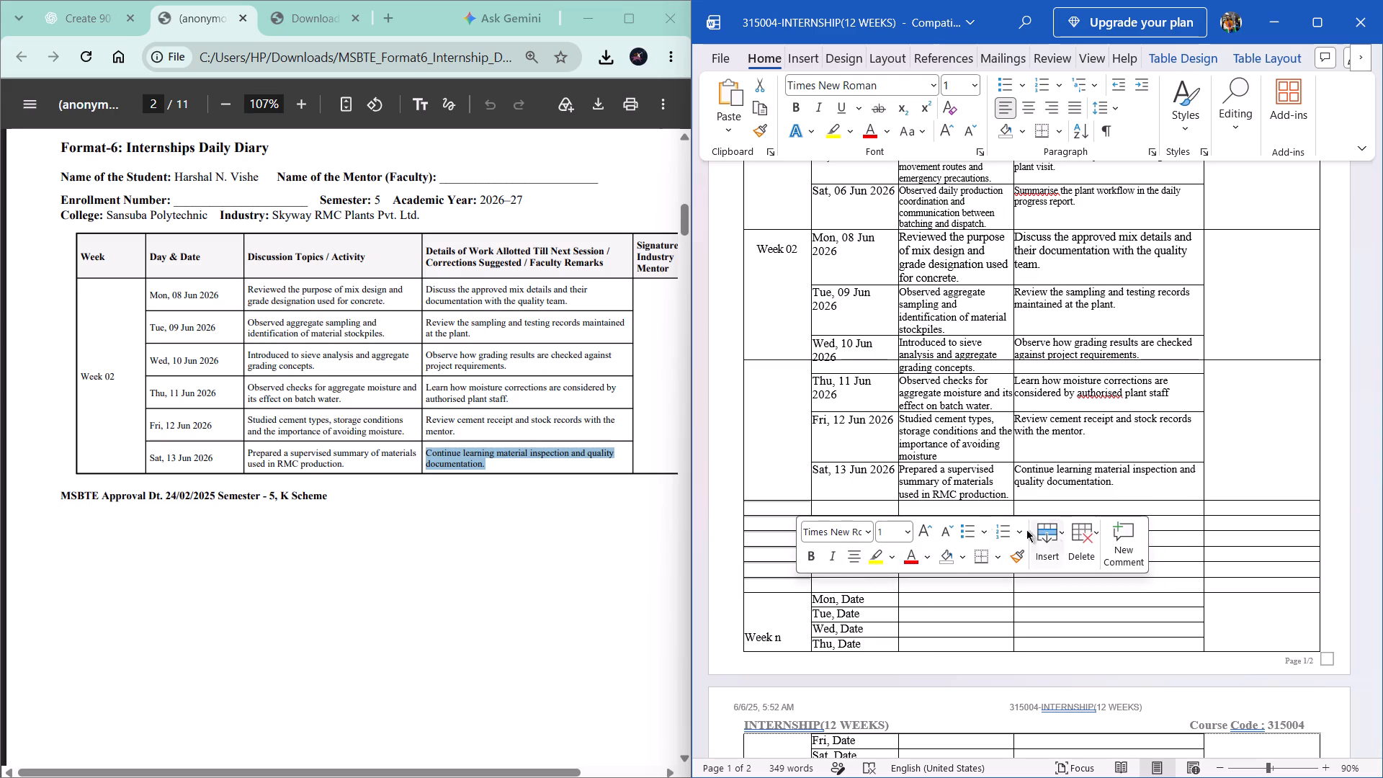
{"action": "right_click", "coordinate": [776, 527]}
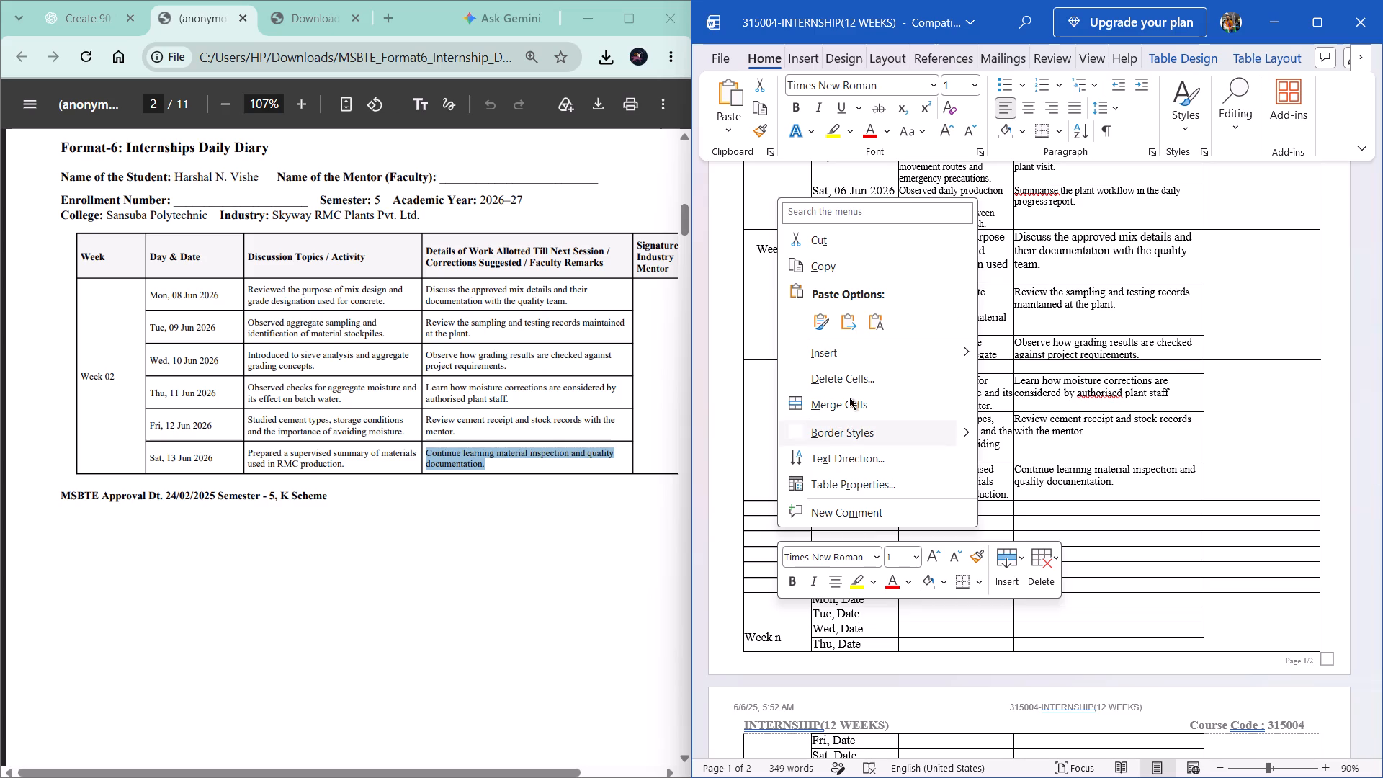
{"action": "left_click", "coordinate": [872, 414]}
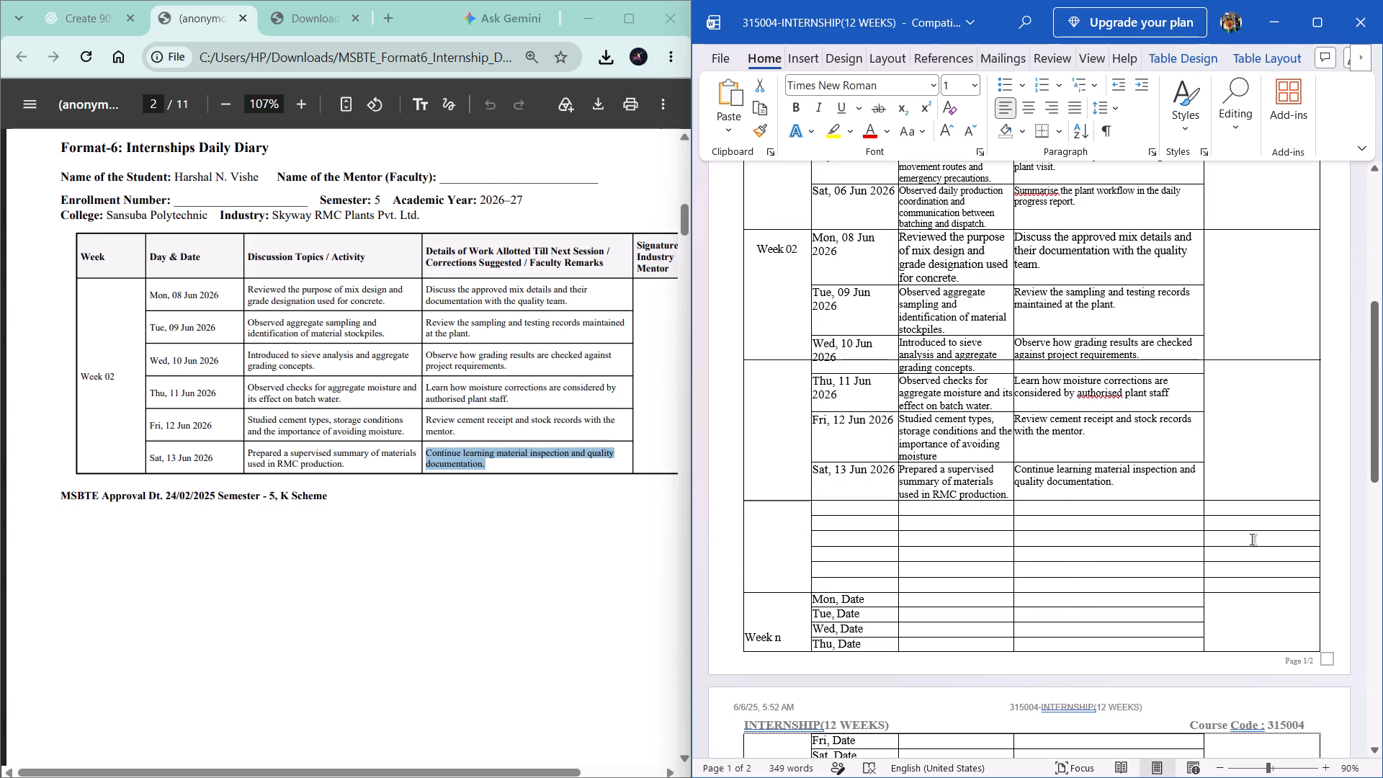
Merge the Signature of Industry Mentor cells of the lower five blank rows below the Week 02 block.
{"action": "left_click_drag", "start_coordinate": [1317, 581], "coordinate": [1221, 517]}
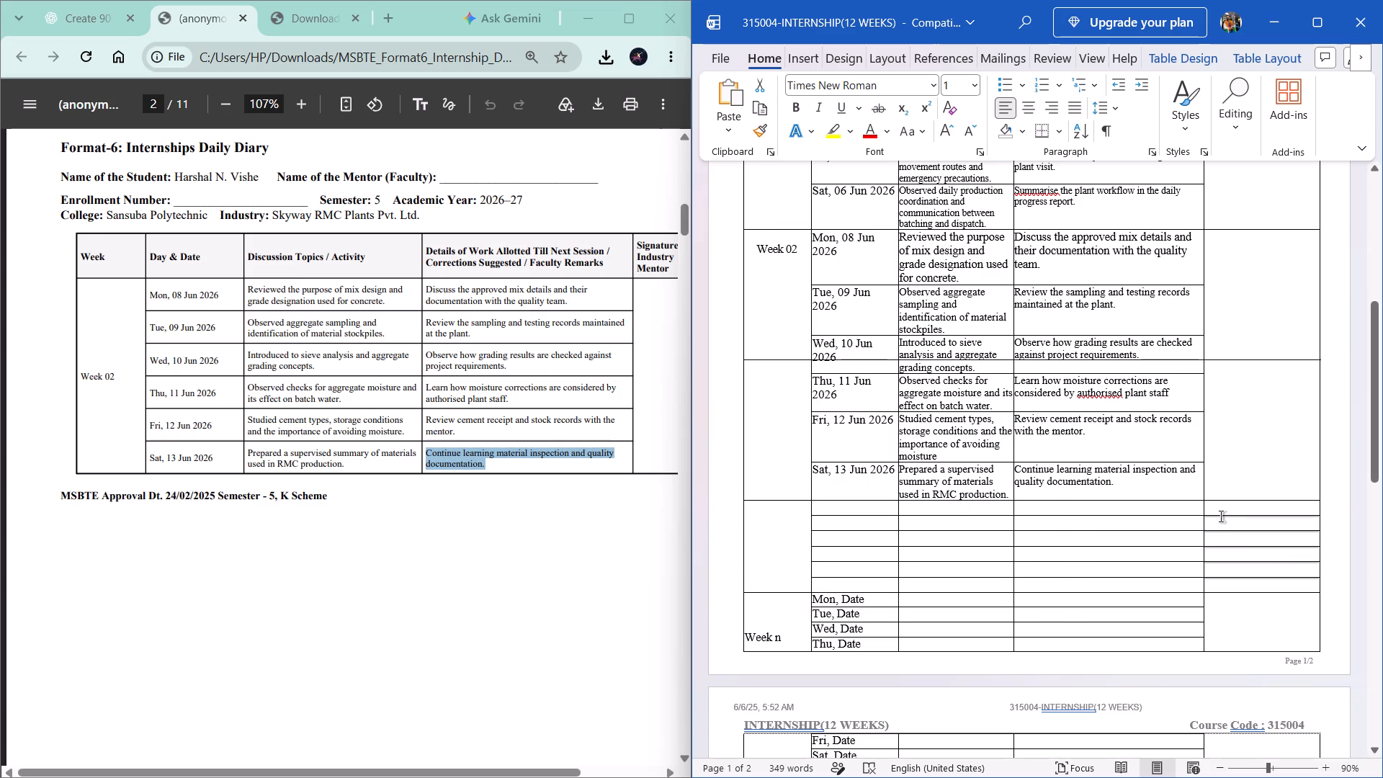
{"action": "left_click_drag", "start_coordinate": [1221, 517], "coordinate": [1218, 517]}
{"action": "right_click", "coordinate": [1218, 517]}
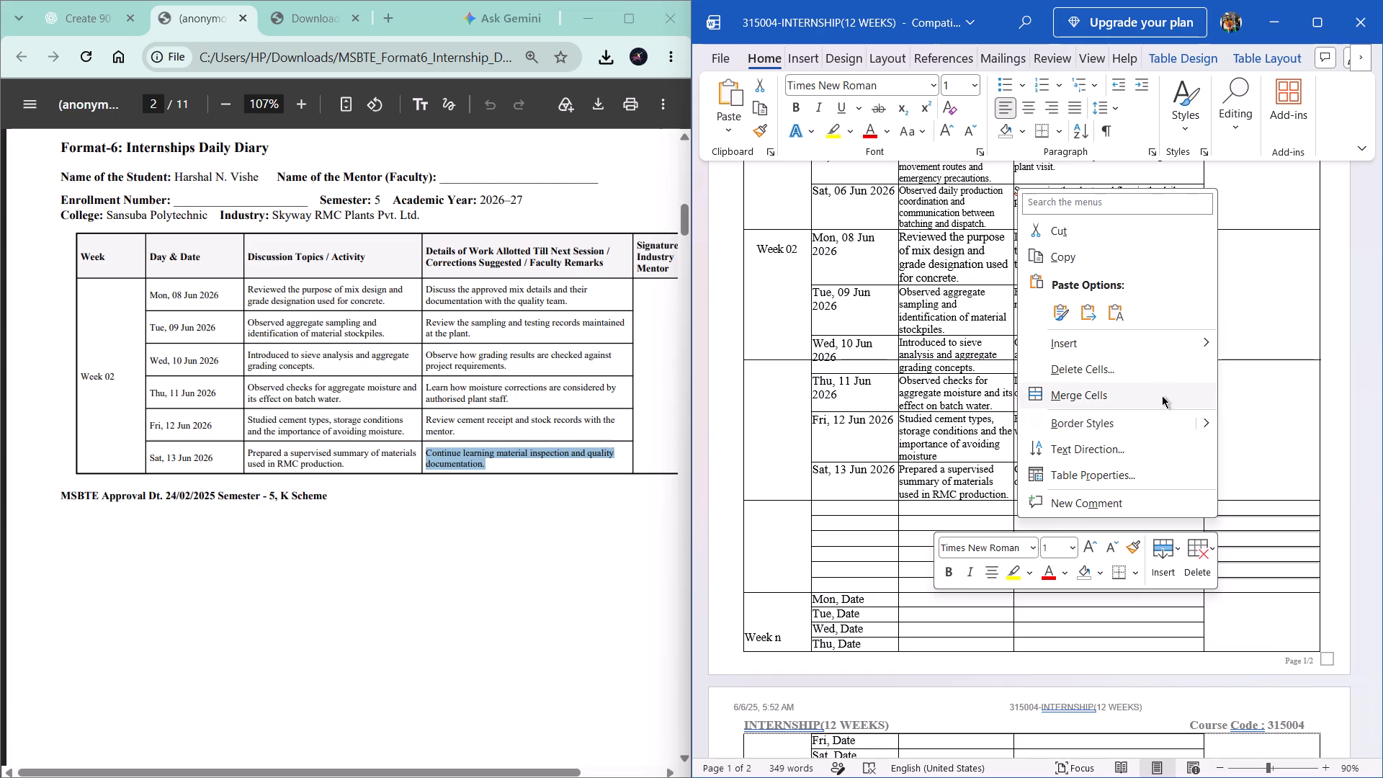
{"action": "left_click", "coordinate": [1162, 396]}
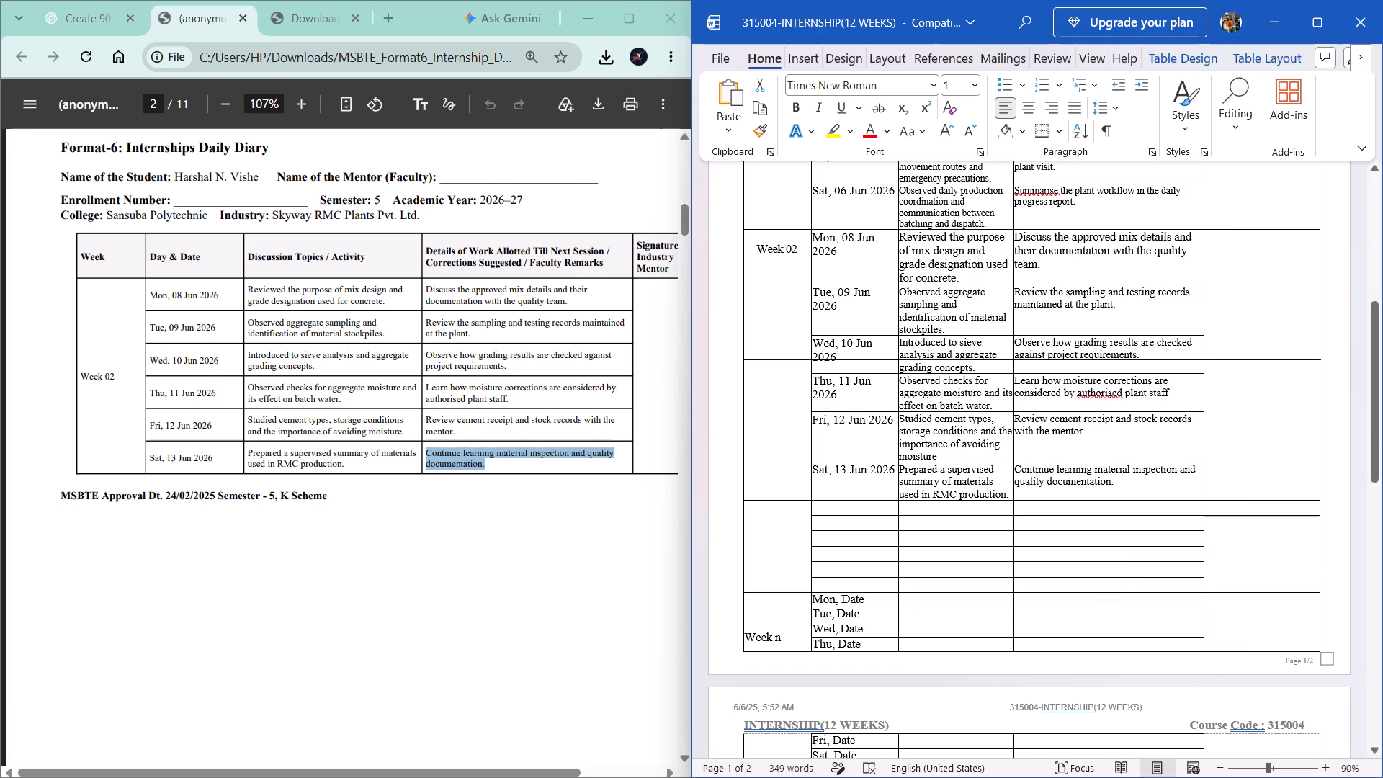
{"action": "left_click_drag", "start_coordinate": [1295, 515], "coordinate": [1274, 517]}
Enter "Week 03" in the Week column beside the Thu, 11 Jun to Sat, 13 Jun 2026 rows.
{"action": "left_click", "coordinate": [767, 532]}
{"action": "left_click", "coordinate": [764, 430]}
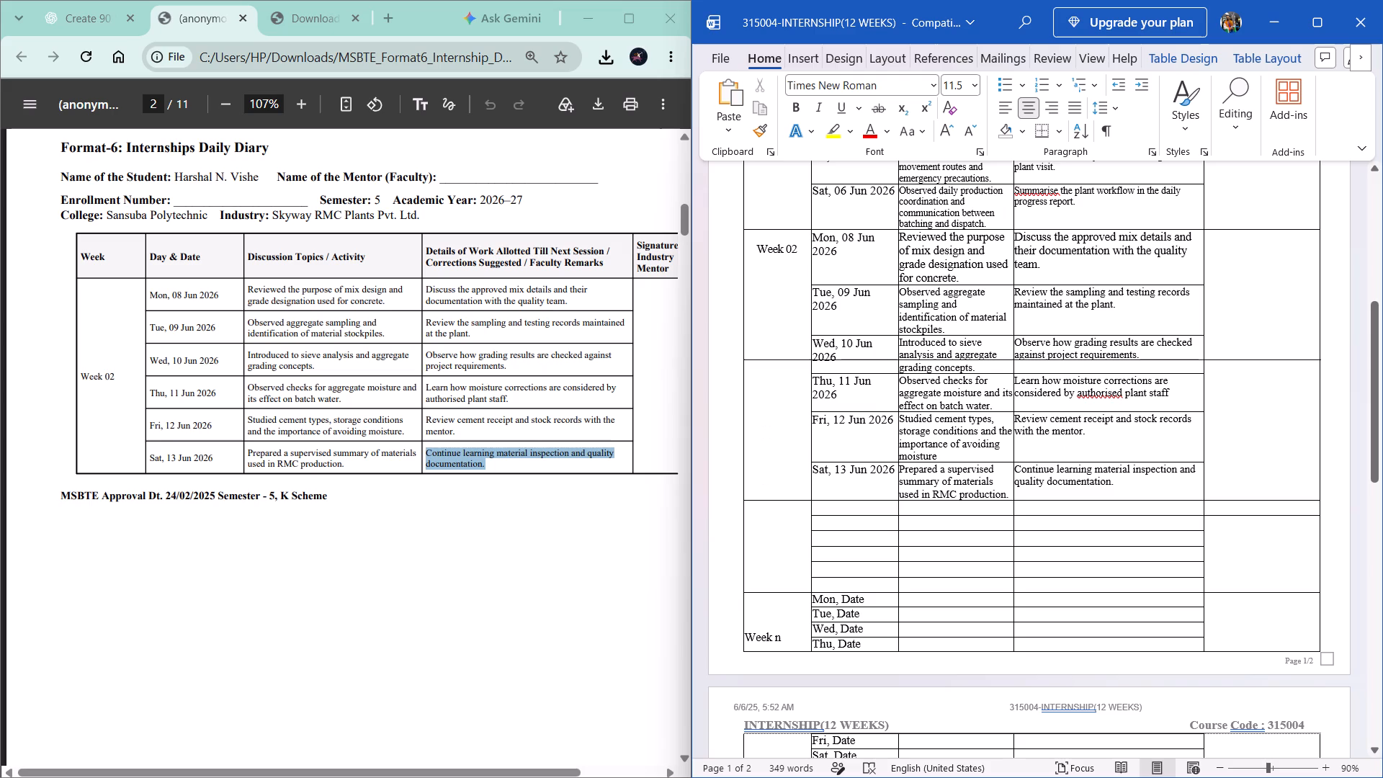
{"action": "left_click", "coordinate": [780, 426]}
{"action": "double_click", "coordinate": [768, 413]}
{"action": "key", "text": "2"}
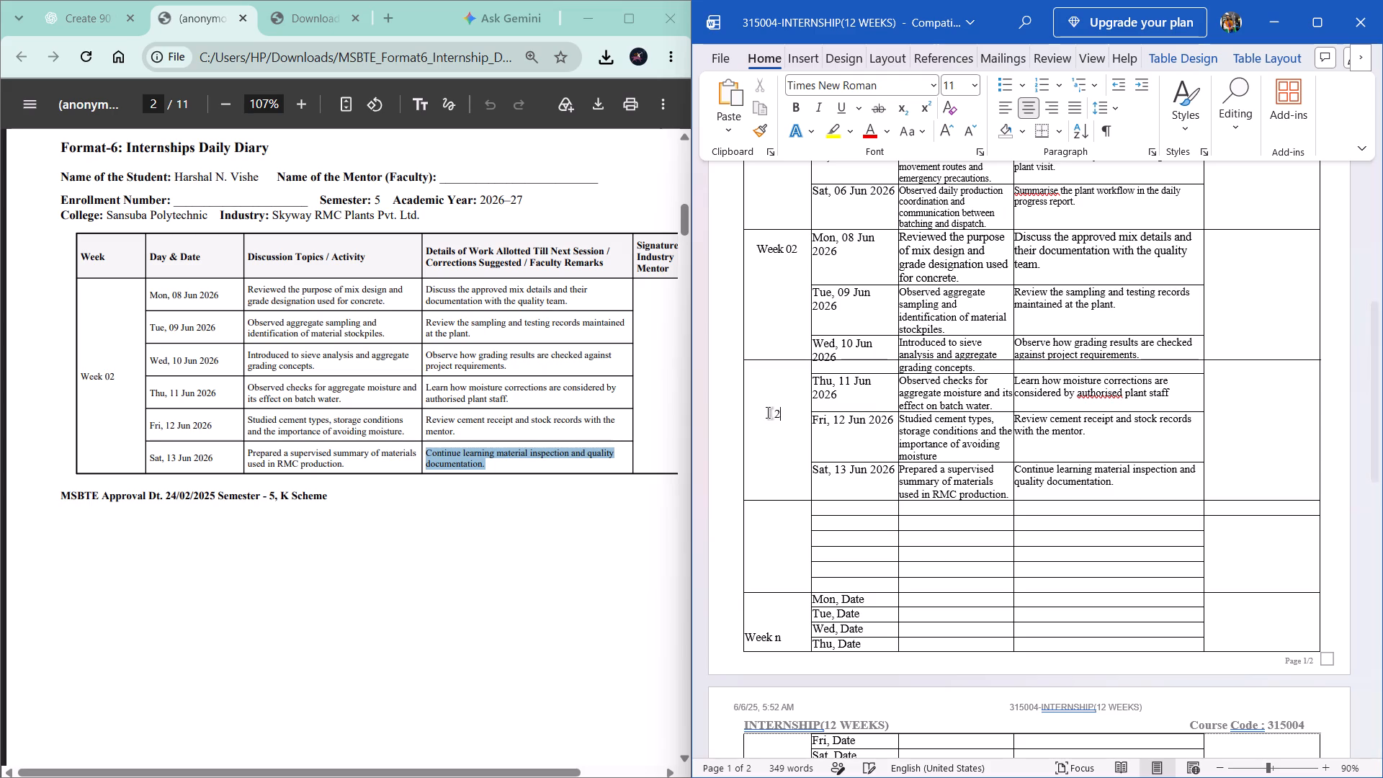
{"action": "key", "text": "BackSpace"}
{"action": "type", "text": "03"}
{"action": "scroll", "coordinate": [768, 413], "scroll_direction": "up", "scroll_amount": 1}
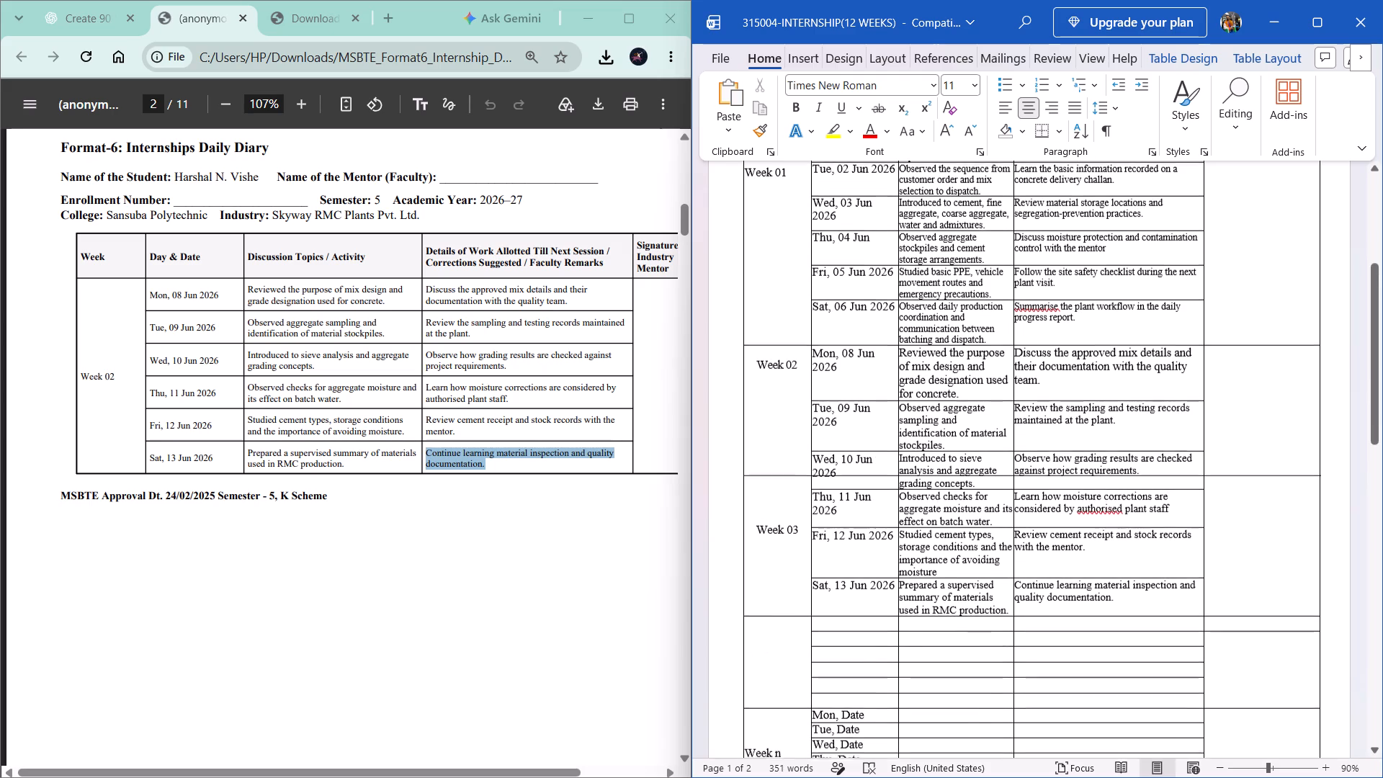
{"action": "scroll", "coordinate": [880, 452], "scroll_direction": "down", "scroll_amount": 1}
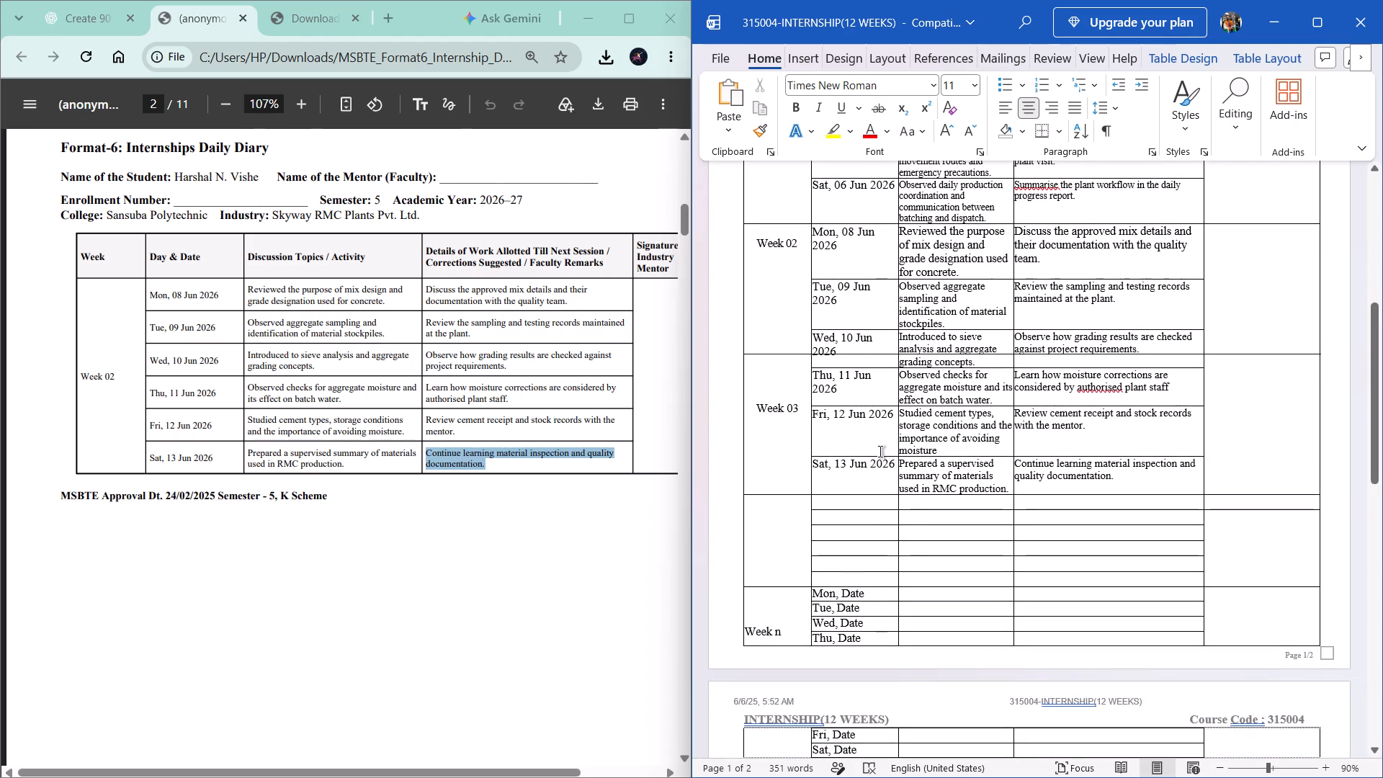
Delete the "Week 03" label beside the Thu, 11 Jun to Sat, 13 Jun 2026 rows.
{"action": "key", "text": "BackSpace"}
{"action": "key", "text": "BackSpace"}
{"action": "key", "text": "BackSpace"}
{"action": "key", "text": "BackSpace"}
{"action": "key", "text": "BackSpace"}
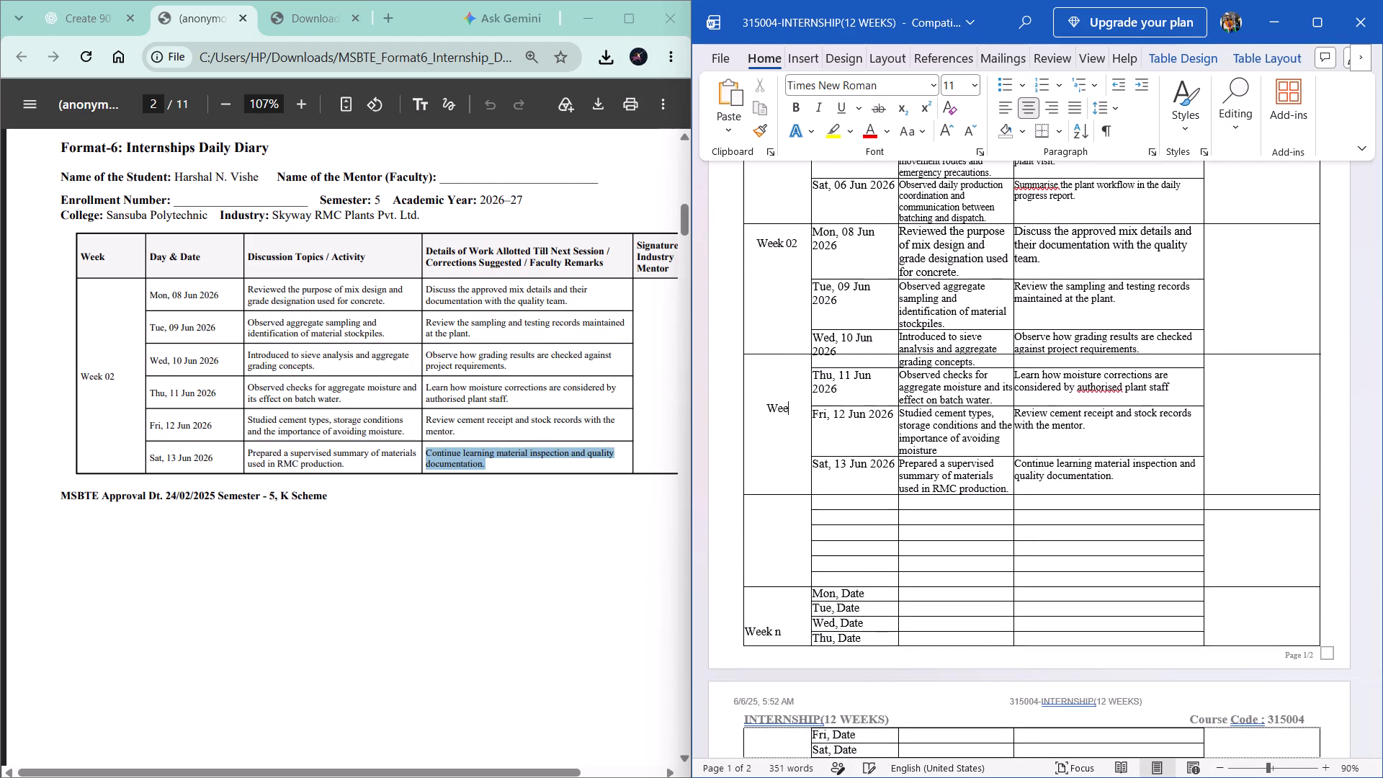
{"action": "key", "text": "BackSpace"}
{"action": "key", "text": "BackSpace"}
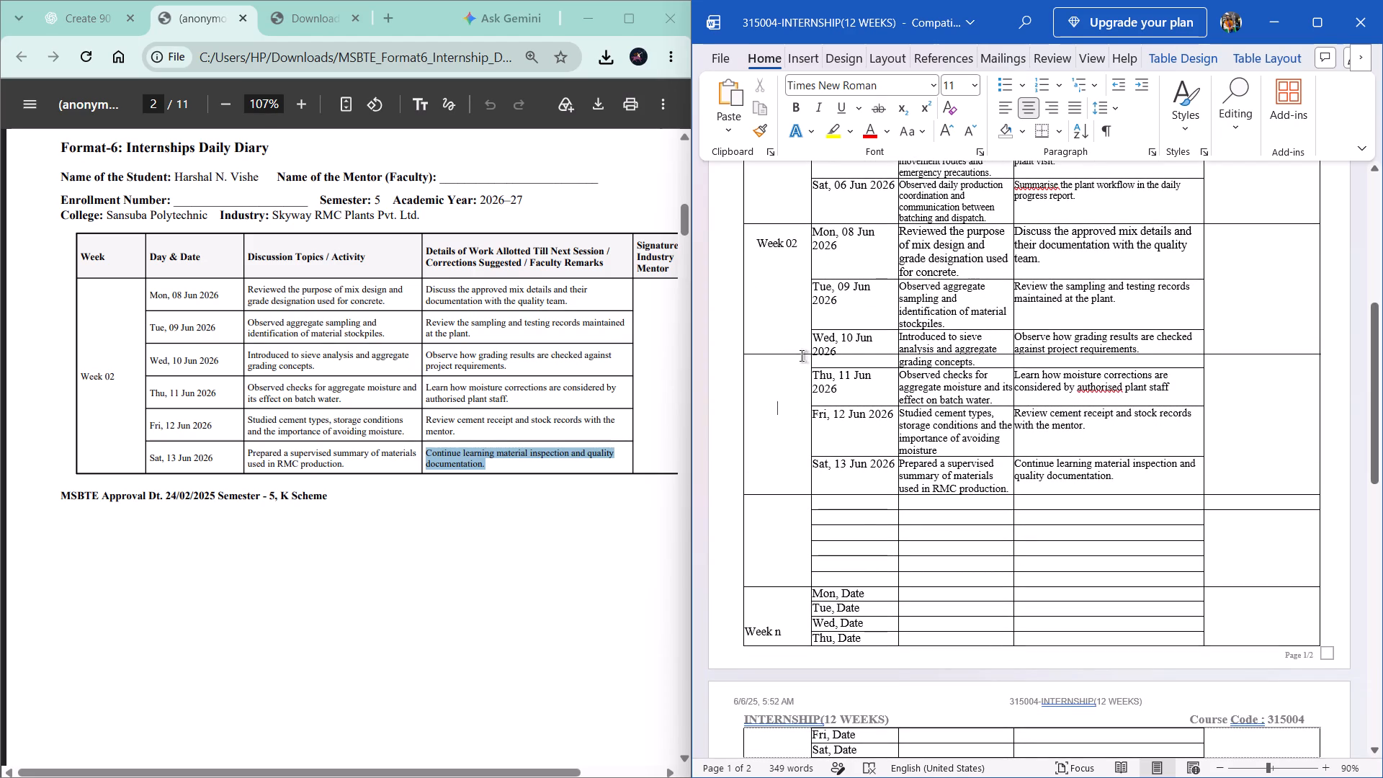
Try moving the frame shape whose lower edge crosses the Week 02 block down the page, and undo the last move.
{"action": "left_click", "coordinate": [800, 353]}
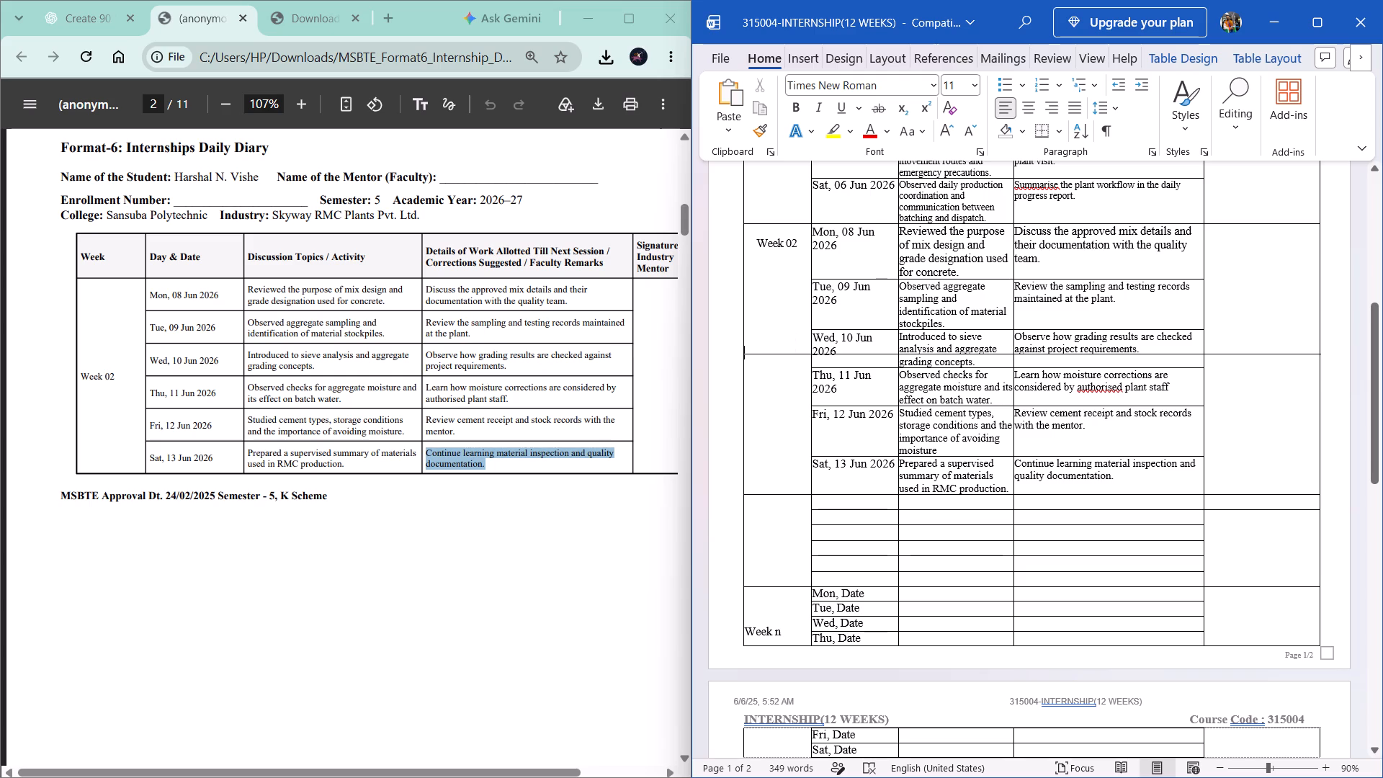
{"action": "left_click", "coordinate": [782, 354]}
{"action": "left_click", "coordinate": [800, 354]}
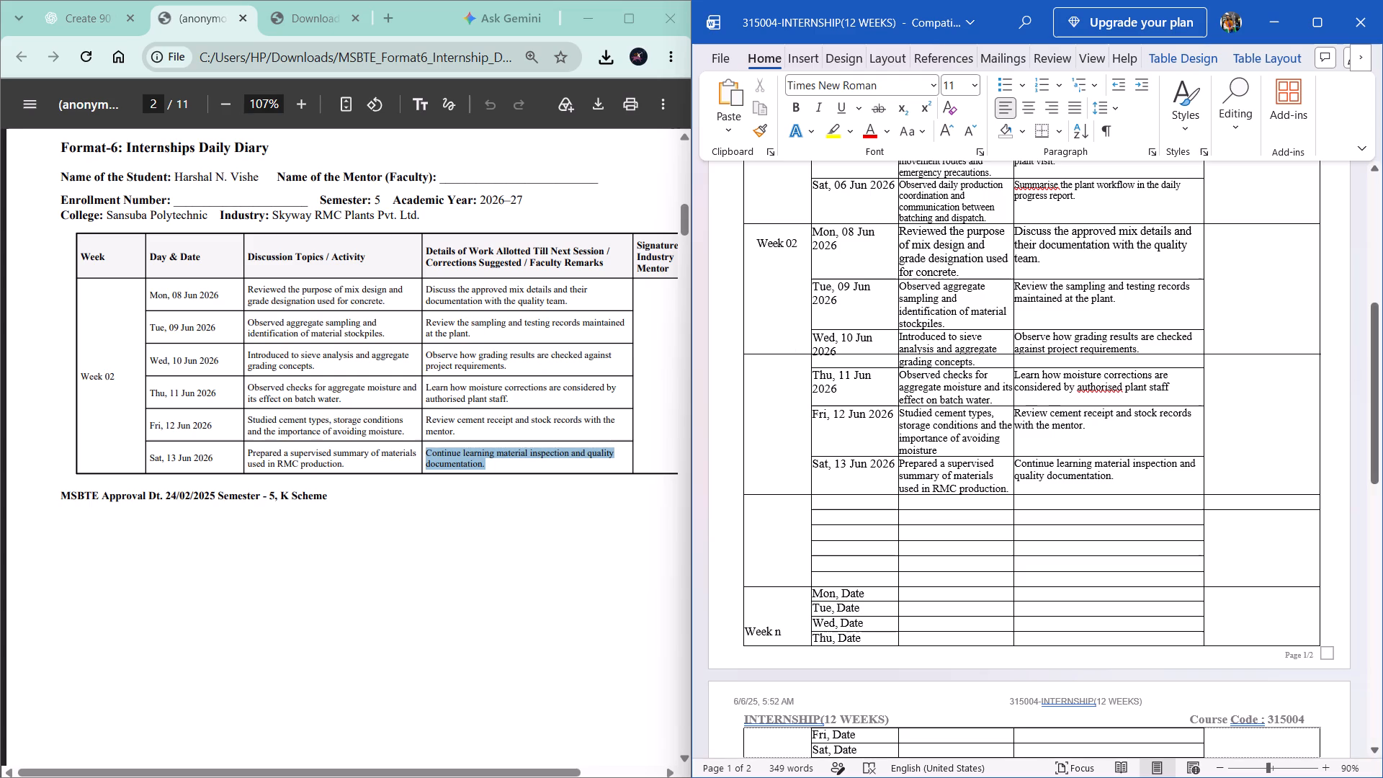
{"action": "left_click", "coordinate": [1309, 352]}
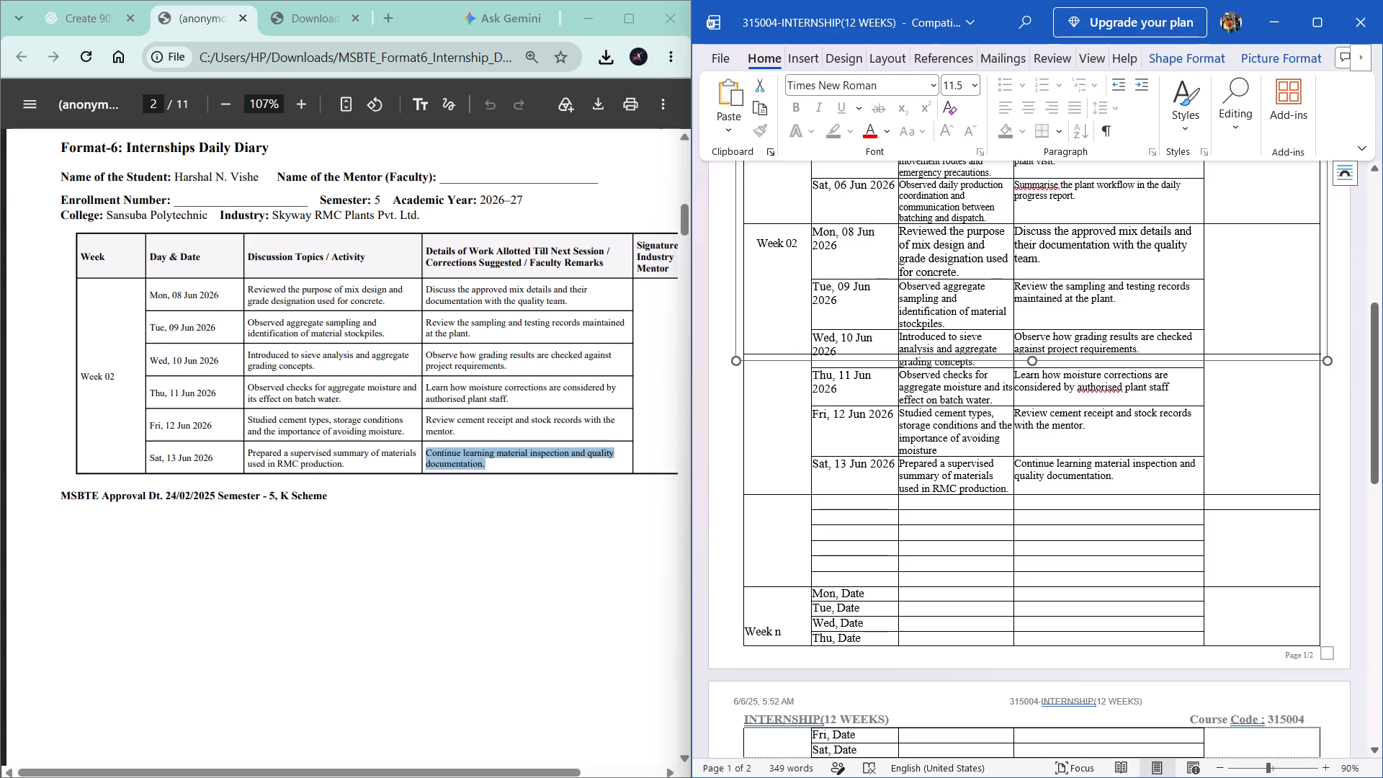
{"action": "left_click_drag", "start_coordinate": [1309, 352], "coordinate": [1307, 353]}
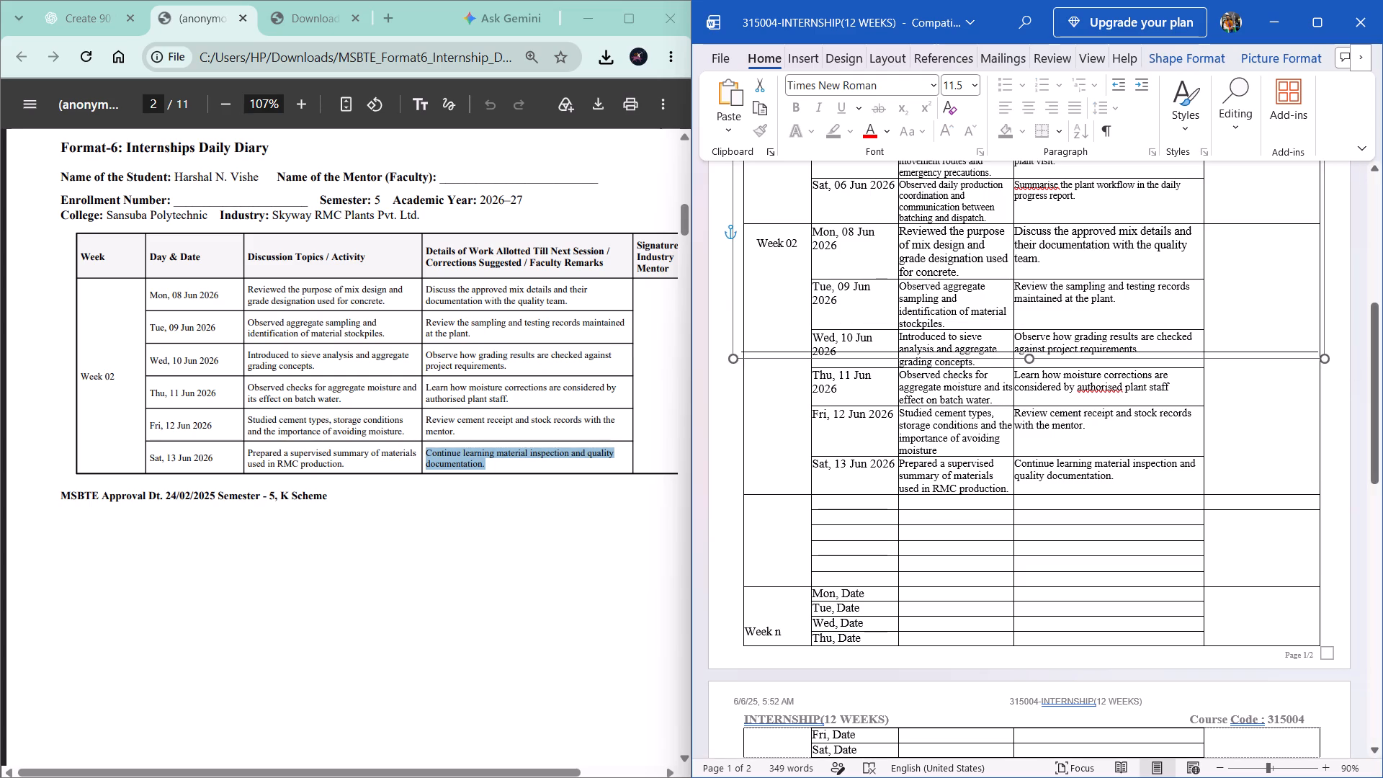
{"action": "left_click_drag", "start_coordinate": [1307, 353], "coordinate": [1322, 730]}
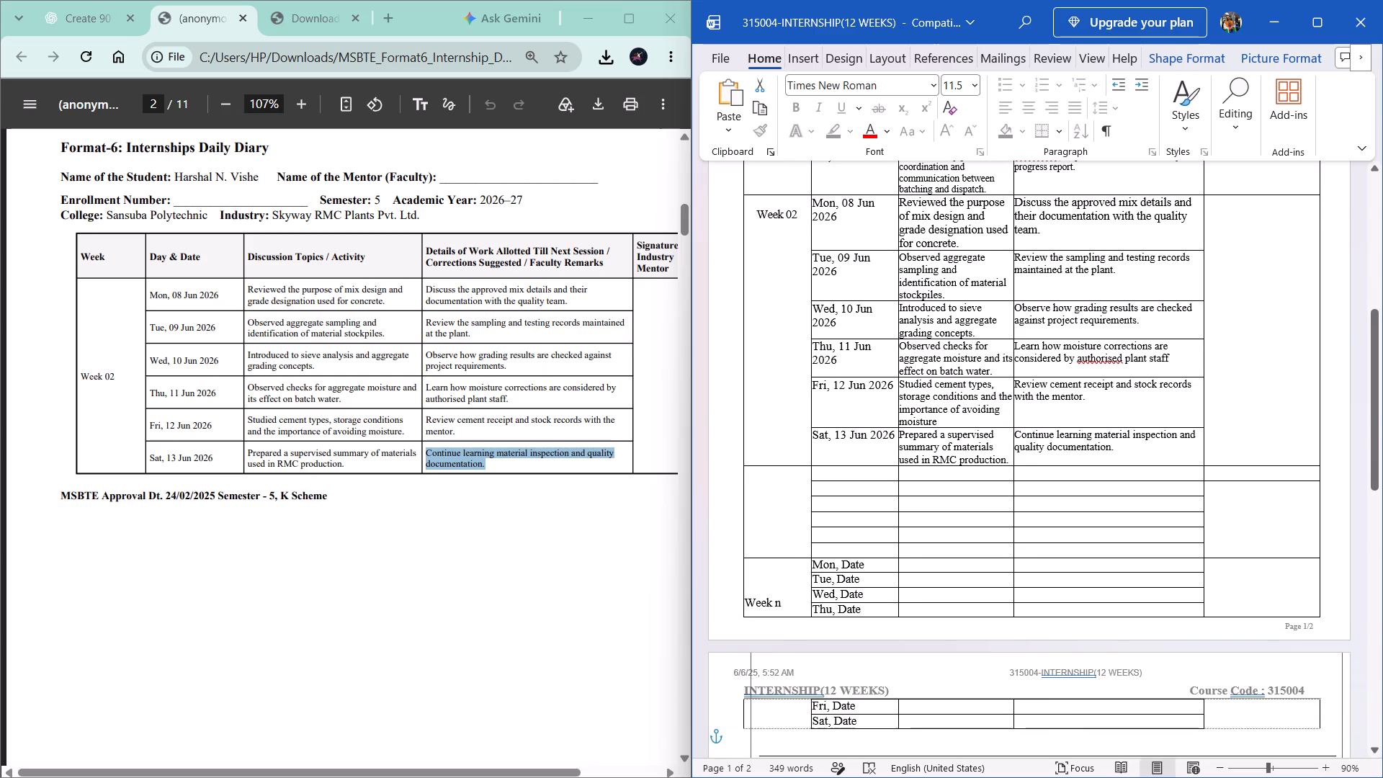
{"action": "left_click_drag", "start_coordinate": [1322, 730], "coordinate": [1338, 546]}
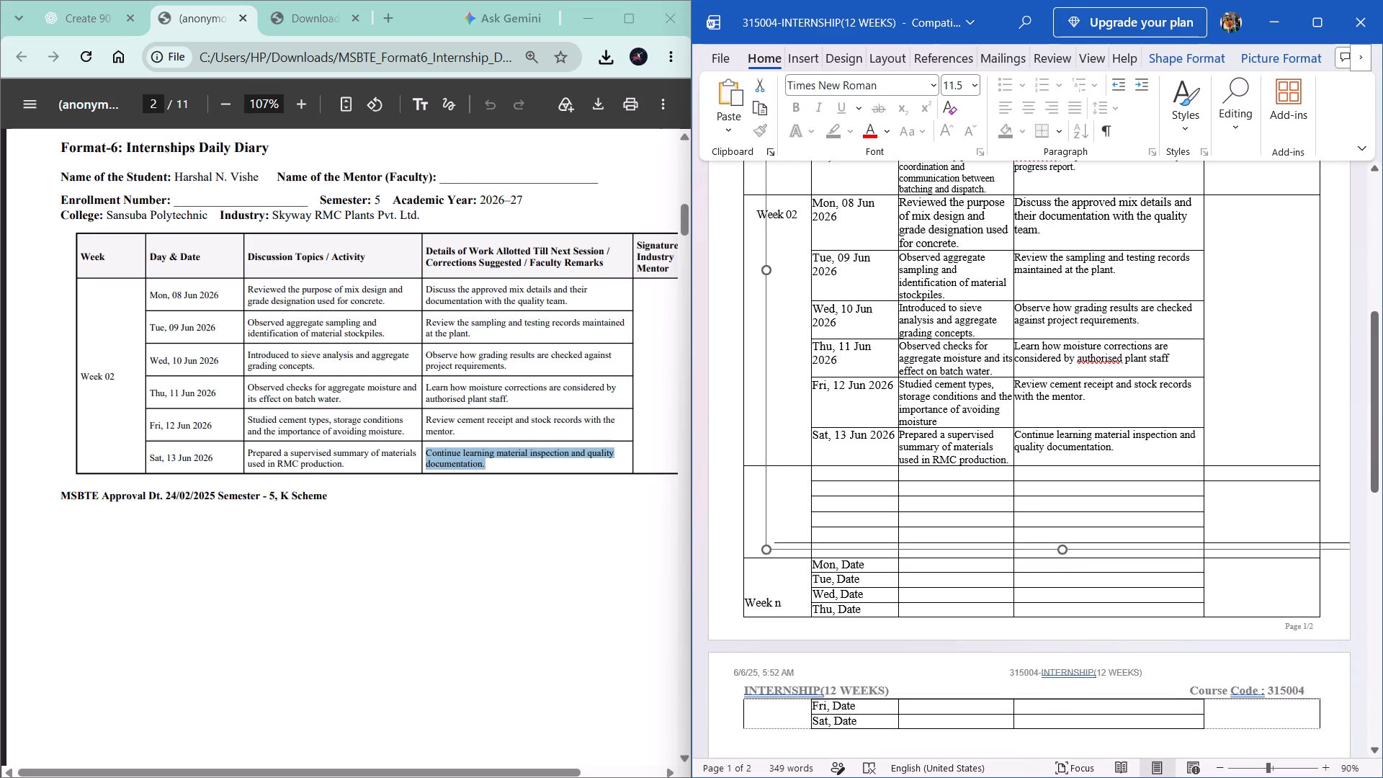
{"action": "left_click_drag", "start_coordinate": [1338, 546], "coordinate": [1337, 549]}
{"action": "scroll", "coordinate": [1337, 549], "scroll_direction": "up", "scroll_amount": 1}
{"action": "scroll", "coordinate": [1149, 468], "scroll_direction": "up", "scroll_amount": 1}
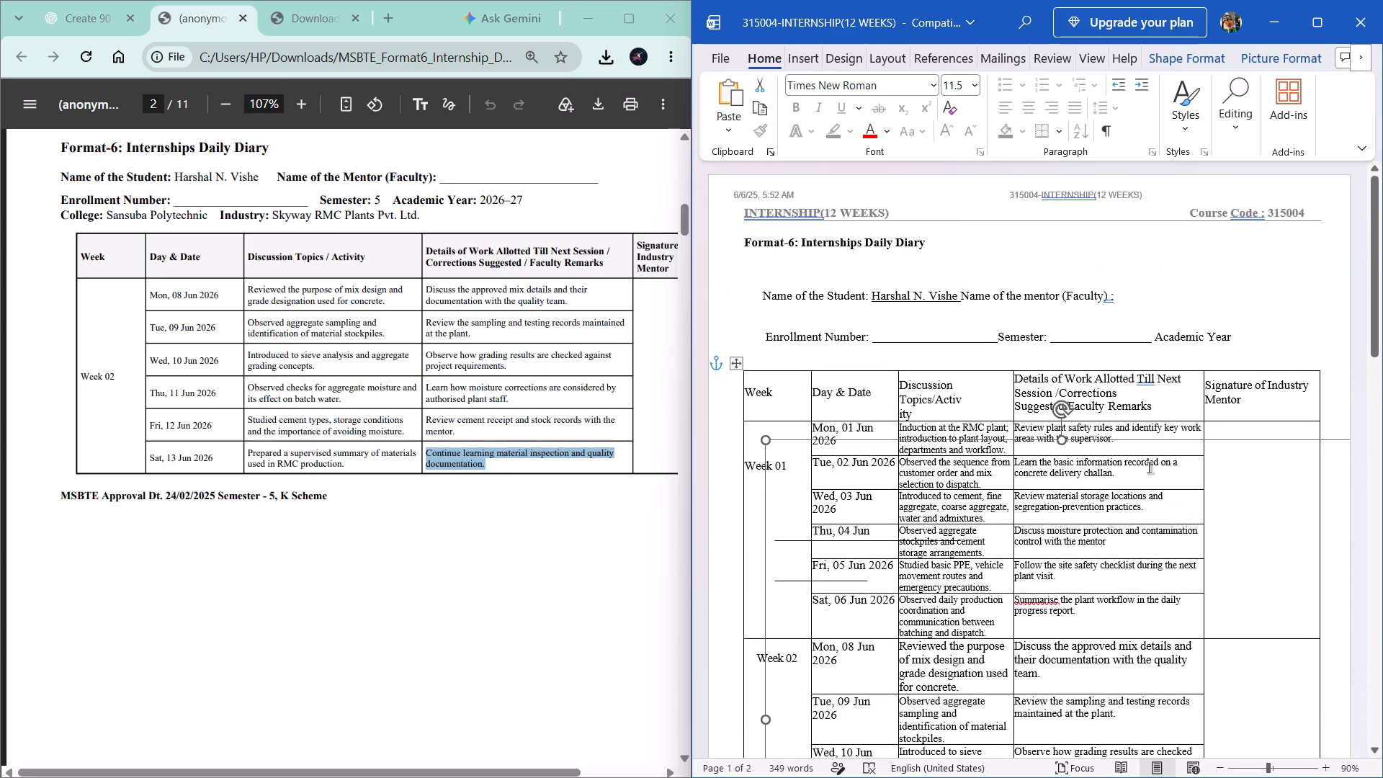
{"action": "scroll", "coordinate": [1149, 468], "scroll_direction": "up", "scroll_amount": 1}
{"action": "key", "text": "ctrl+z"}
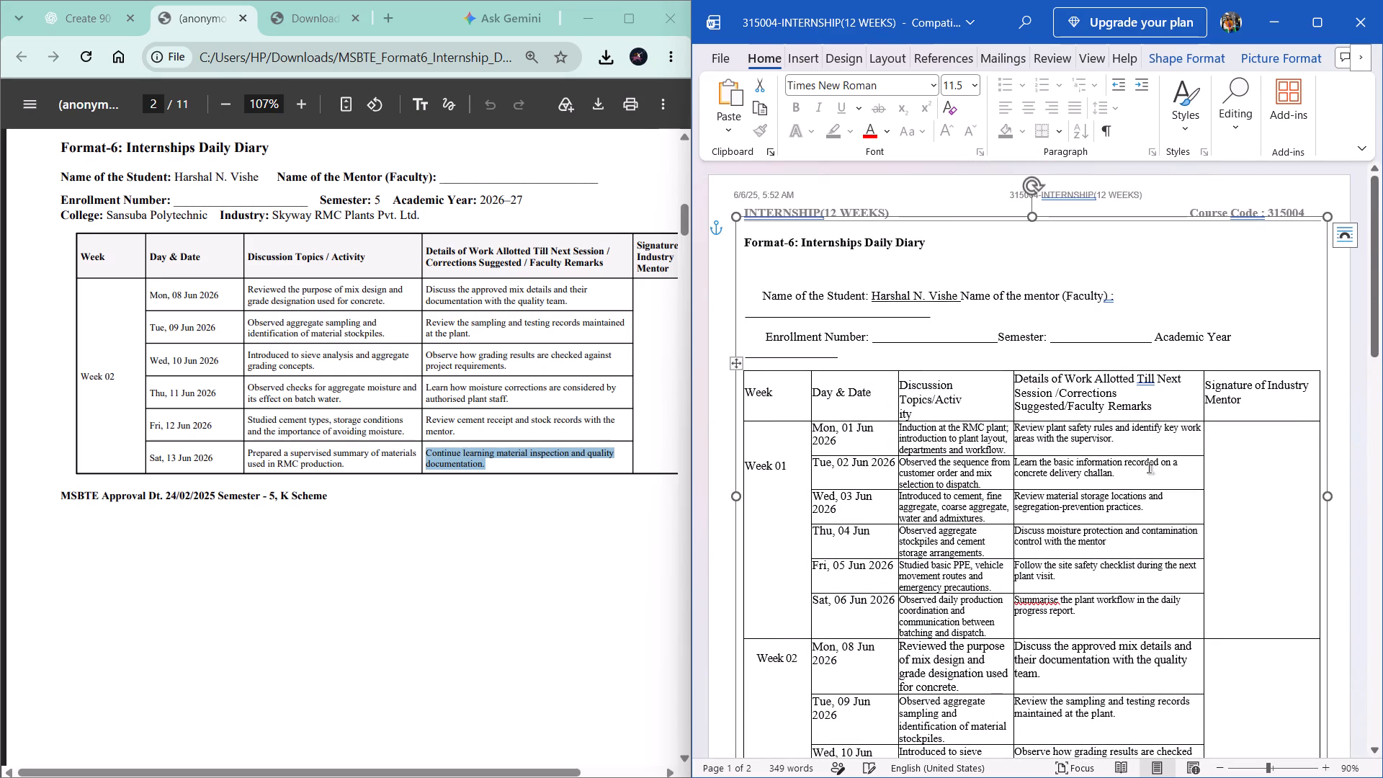
Delete the frame shape that surrounds the diary heading and table on the first page.
{"action": "left_click", "coordinate": [1029, 217]}
{"action": "key", "text": "BackSpace"}
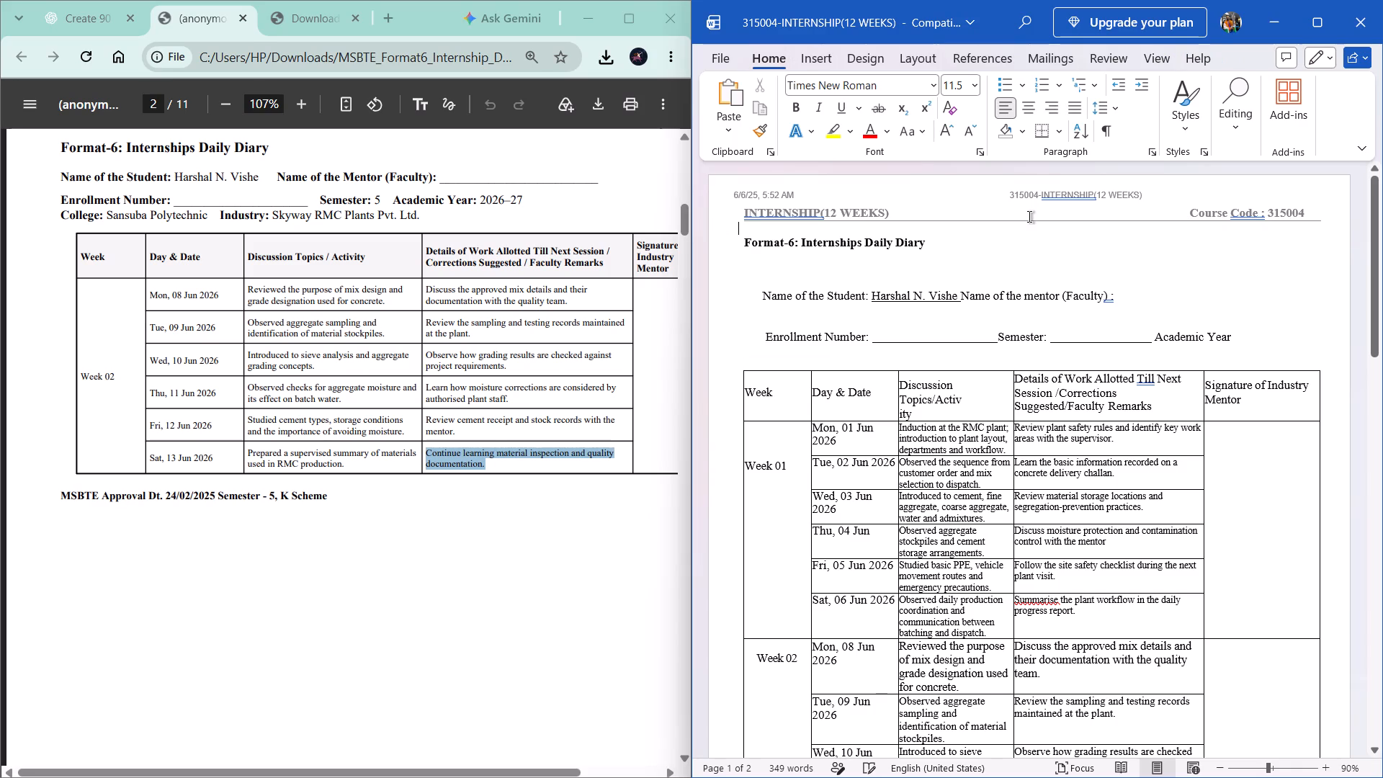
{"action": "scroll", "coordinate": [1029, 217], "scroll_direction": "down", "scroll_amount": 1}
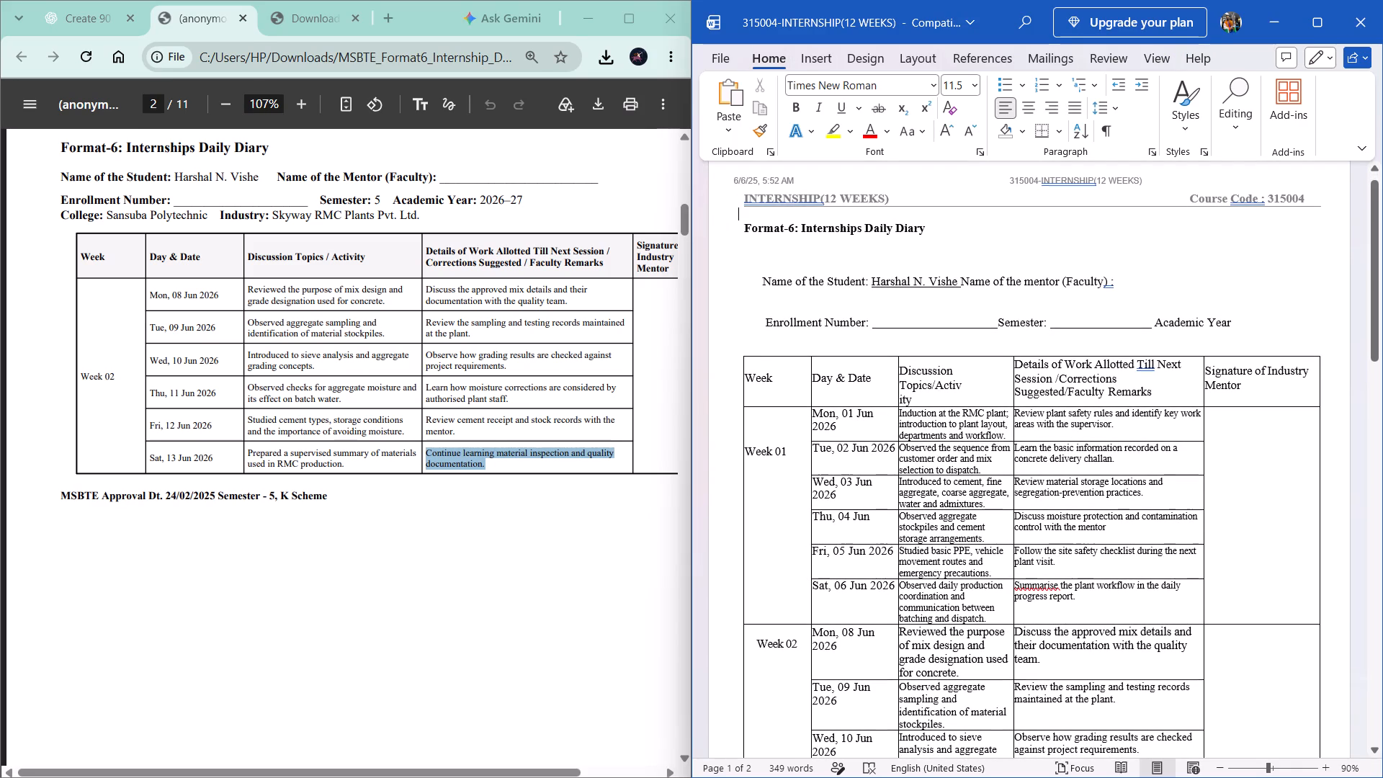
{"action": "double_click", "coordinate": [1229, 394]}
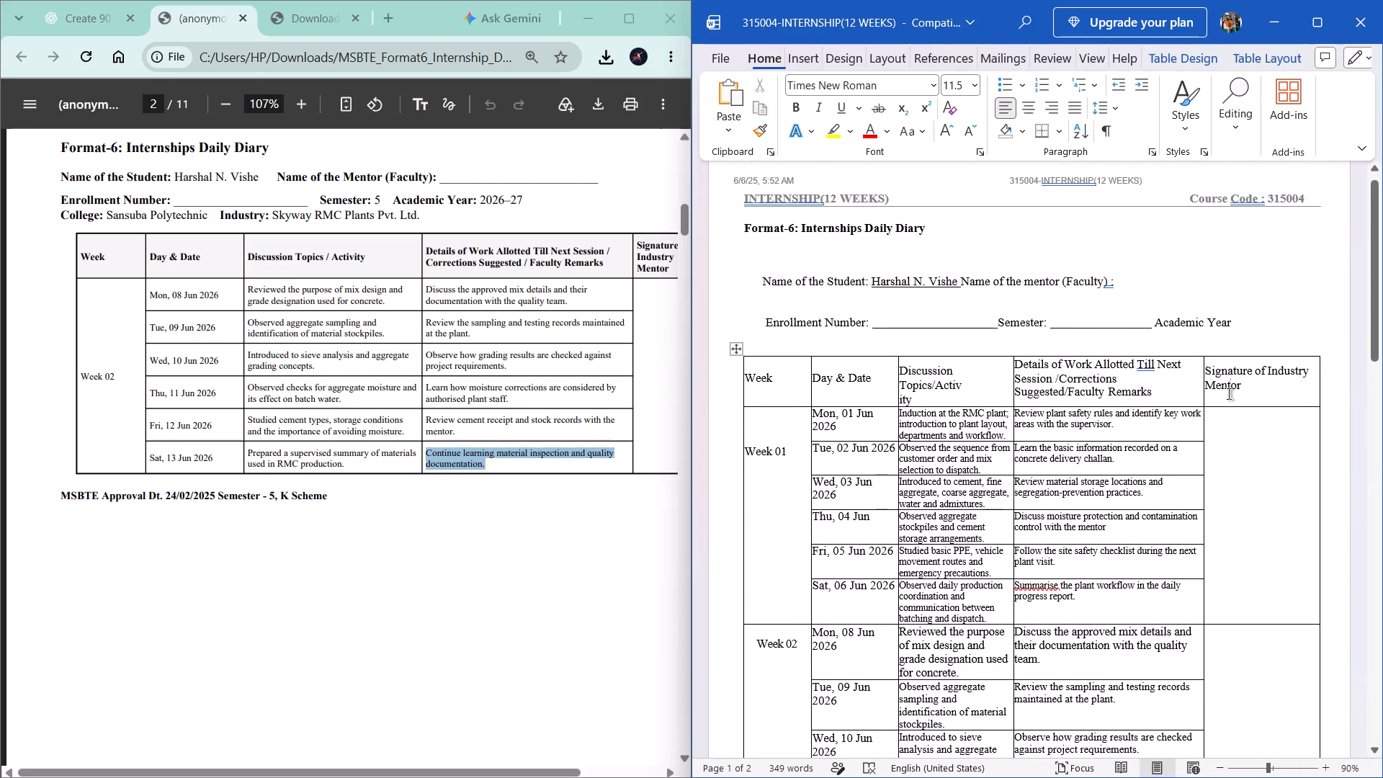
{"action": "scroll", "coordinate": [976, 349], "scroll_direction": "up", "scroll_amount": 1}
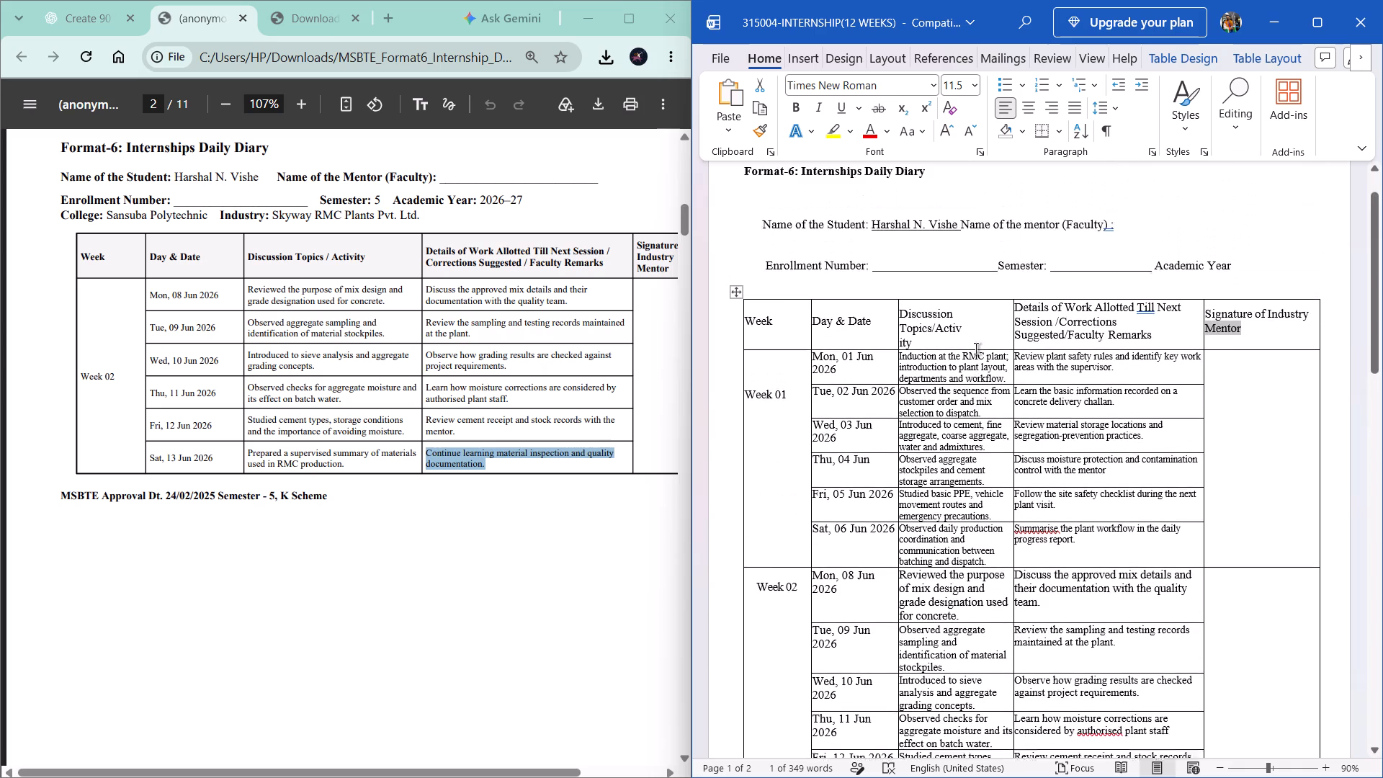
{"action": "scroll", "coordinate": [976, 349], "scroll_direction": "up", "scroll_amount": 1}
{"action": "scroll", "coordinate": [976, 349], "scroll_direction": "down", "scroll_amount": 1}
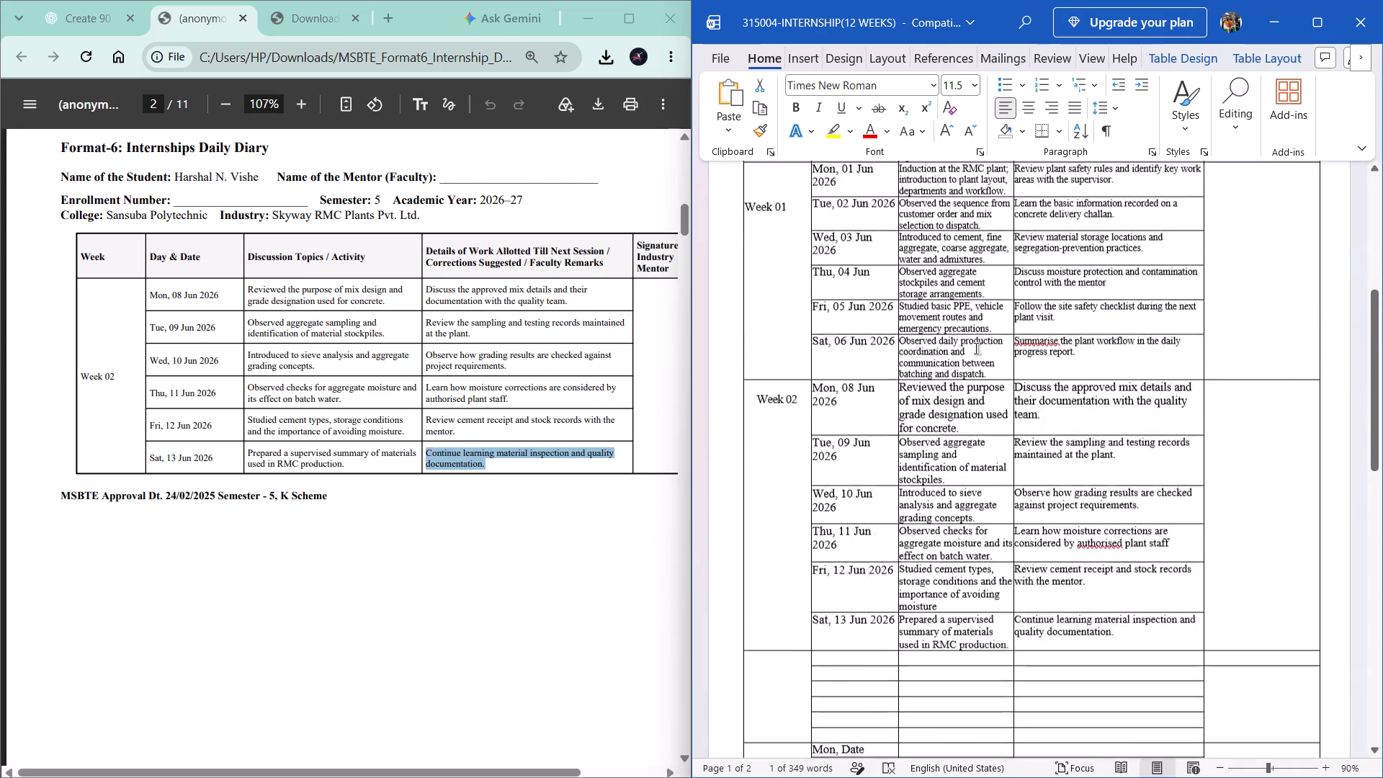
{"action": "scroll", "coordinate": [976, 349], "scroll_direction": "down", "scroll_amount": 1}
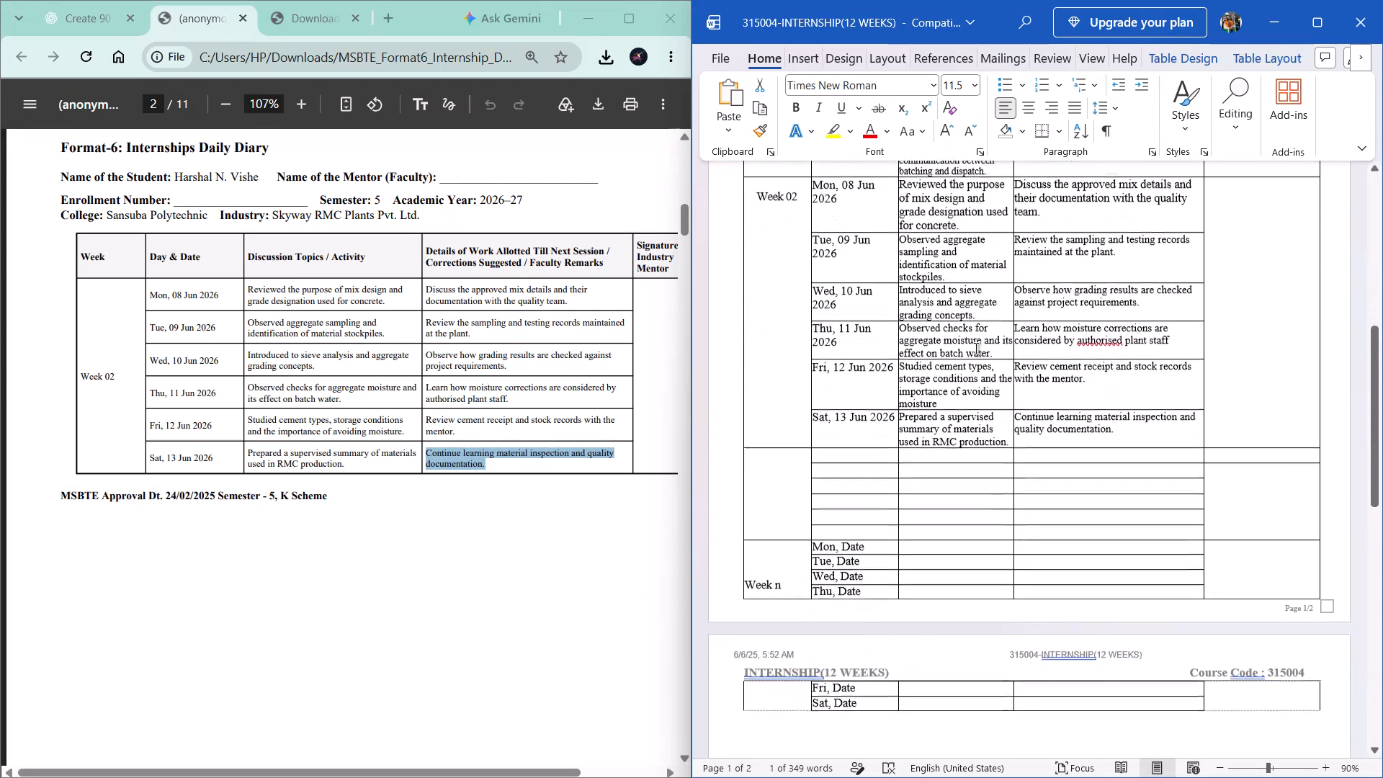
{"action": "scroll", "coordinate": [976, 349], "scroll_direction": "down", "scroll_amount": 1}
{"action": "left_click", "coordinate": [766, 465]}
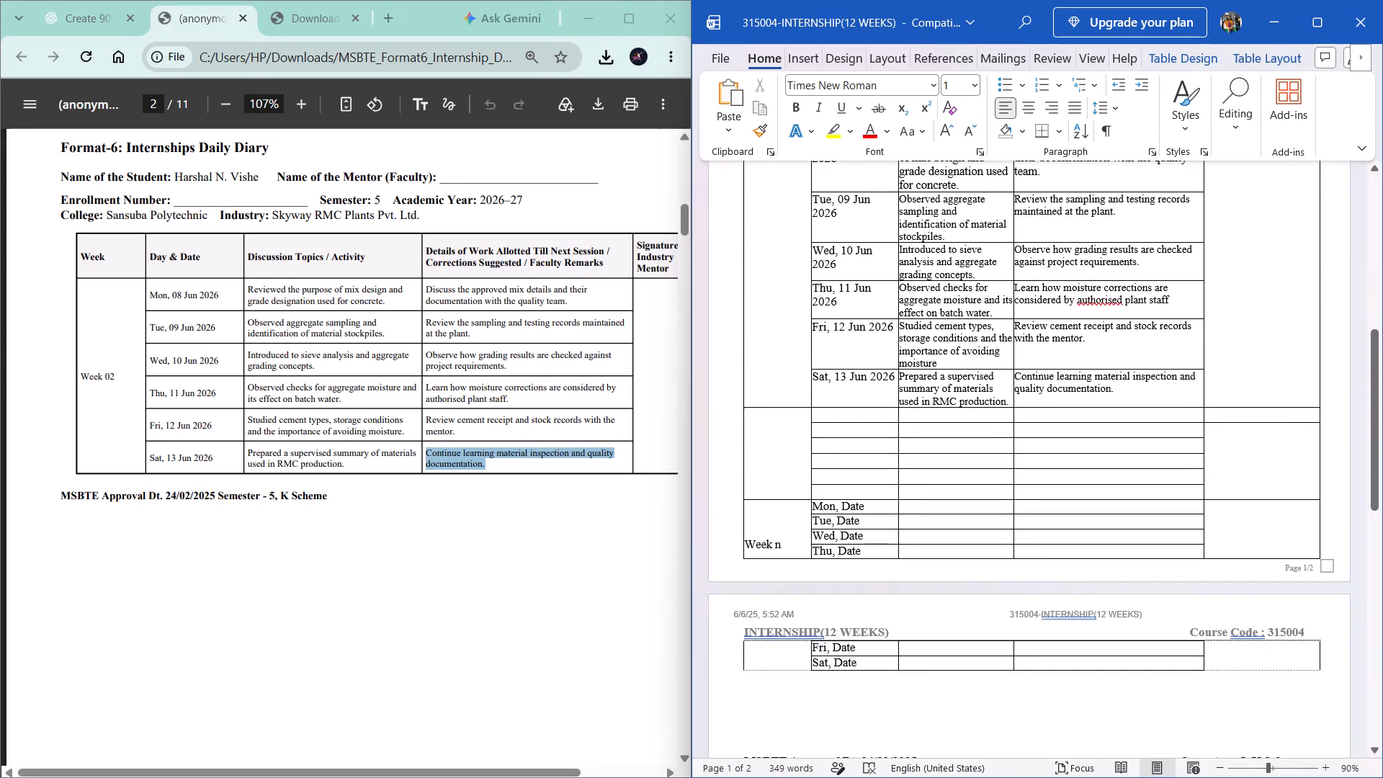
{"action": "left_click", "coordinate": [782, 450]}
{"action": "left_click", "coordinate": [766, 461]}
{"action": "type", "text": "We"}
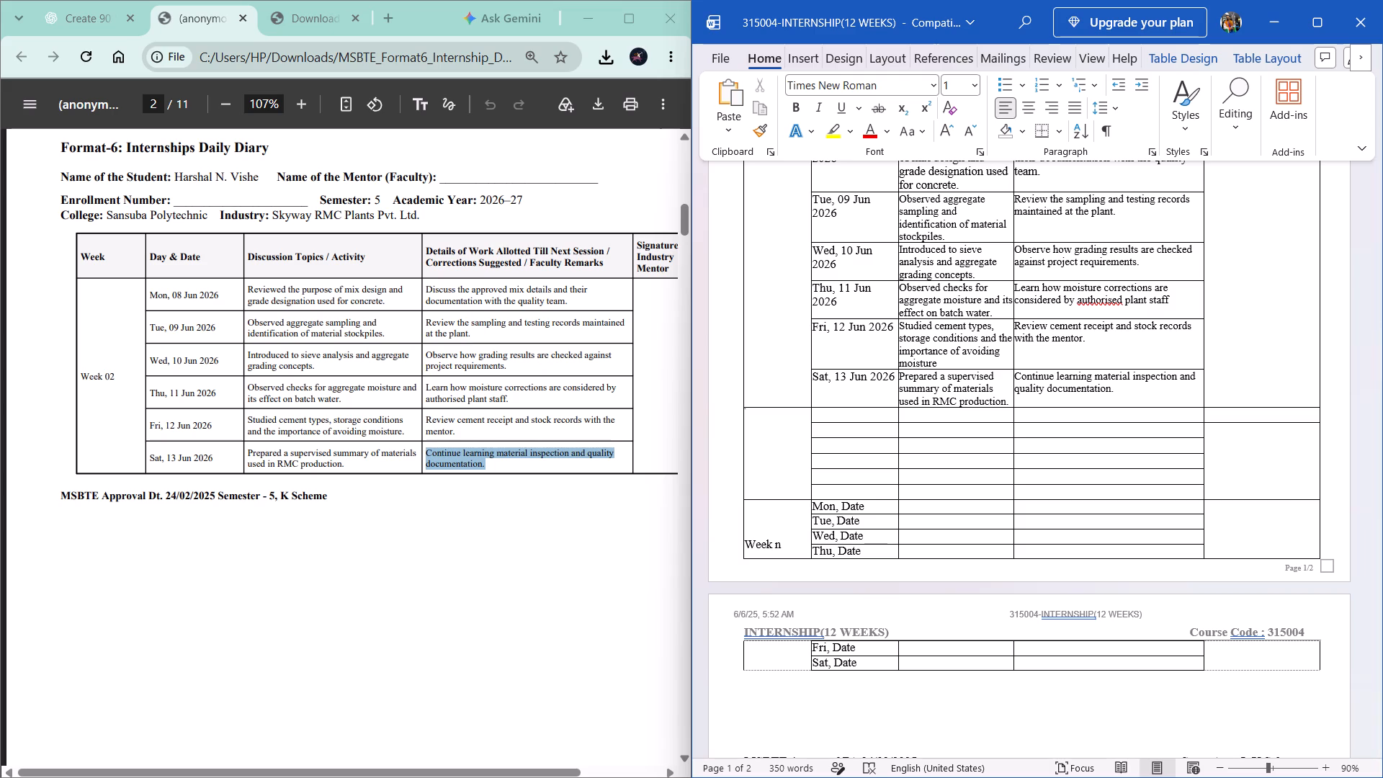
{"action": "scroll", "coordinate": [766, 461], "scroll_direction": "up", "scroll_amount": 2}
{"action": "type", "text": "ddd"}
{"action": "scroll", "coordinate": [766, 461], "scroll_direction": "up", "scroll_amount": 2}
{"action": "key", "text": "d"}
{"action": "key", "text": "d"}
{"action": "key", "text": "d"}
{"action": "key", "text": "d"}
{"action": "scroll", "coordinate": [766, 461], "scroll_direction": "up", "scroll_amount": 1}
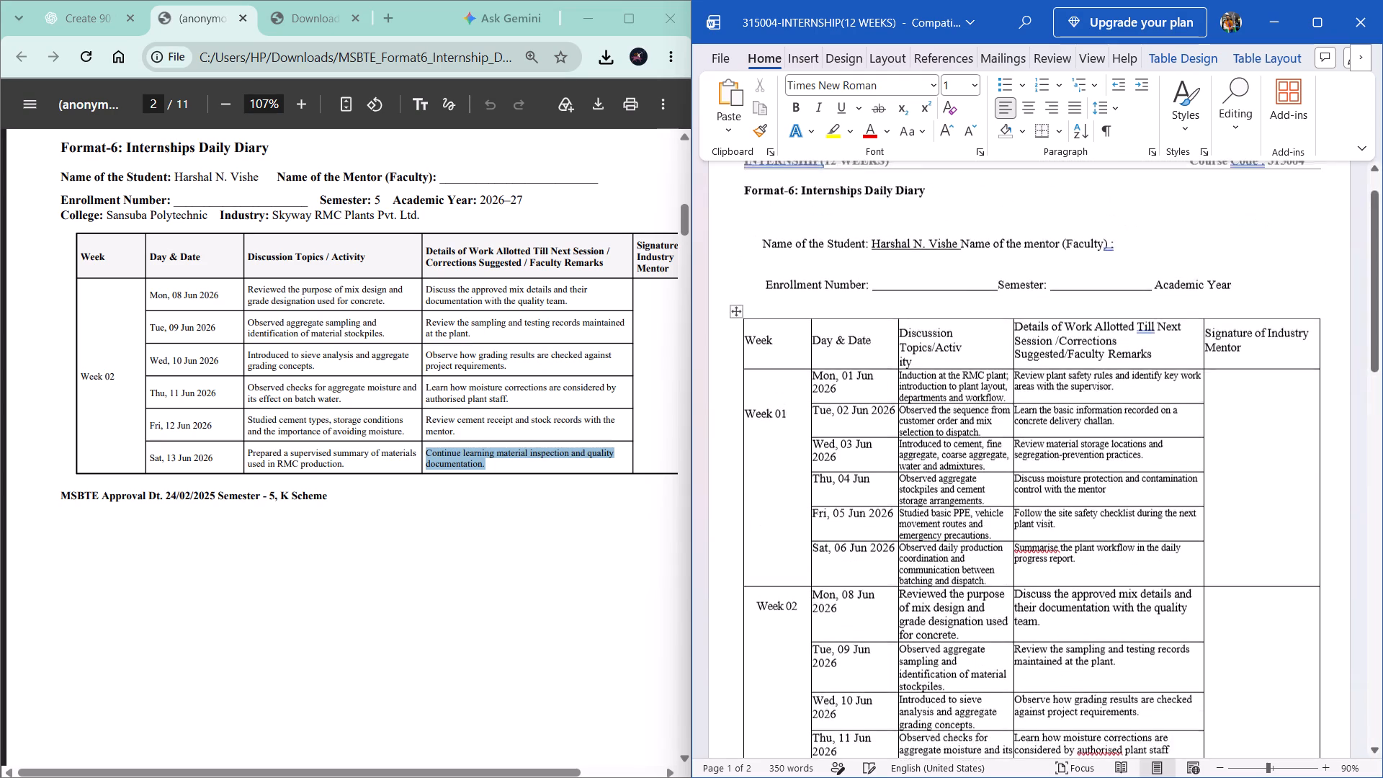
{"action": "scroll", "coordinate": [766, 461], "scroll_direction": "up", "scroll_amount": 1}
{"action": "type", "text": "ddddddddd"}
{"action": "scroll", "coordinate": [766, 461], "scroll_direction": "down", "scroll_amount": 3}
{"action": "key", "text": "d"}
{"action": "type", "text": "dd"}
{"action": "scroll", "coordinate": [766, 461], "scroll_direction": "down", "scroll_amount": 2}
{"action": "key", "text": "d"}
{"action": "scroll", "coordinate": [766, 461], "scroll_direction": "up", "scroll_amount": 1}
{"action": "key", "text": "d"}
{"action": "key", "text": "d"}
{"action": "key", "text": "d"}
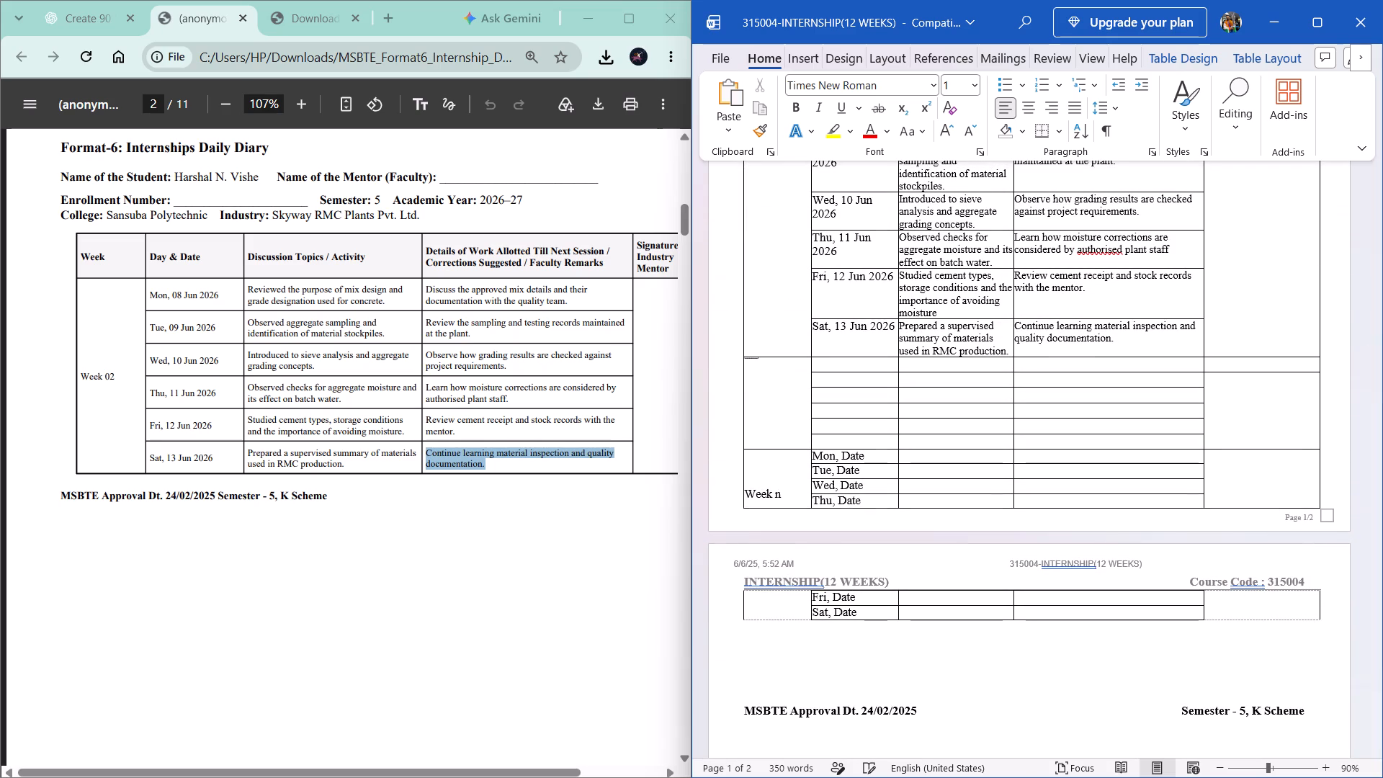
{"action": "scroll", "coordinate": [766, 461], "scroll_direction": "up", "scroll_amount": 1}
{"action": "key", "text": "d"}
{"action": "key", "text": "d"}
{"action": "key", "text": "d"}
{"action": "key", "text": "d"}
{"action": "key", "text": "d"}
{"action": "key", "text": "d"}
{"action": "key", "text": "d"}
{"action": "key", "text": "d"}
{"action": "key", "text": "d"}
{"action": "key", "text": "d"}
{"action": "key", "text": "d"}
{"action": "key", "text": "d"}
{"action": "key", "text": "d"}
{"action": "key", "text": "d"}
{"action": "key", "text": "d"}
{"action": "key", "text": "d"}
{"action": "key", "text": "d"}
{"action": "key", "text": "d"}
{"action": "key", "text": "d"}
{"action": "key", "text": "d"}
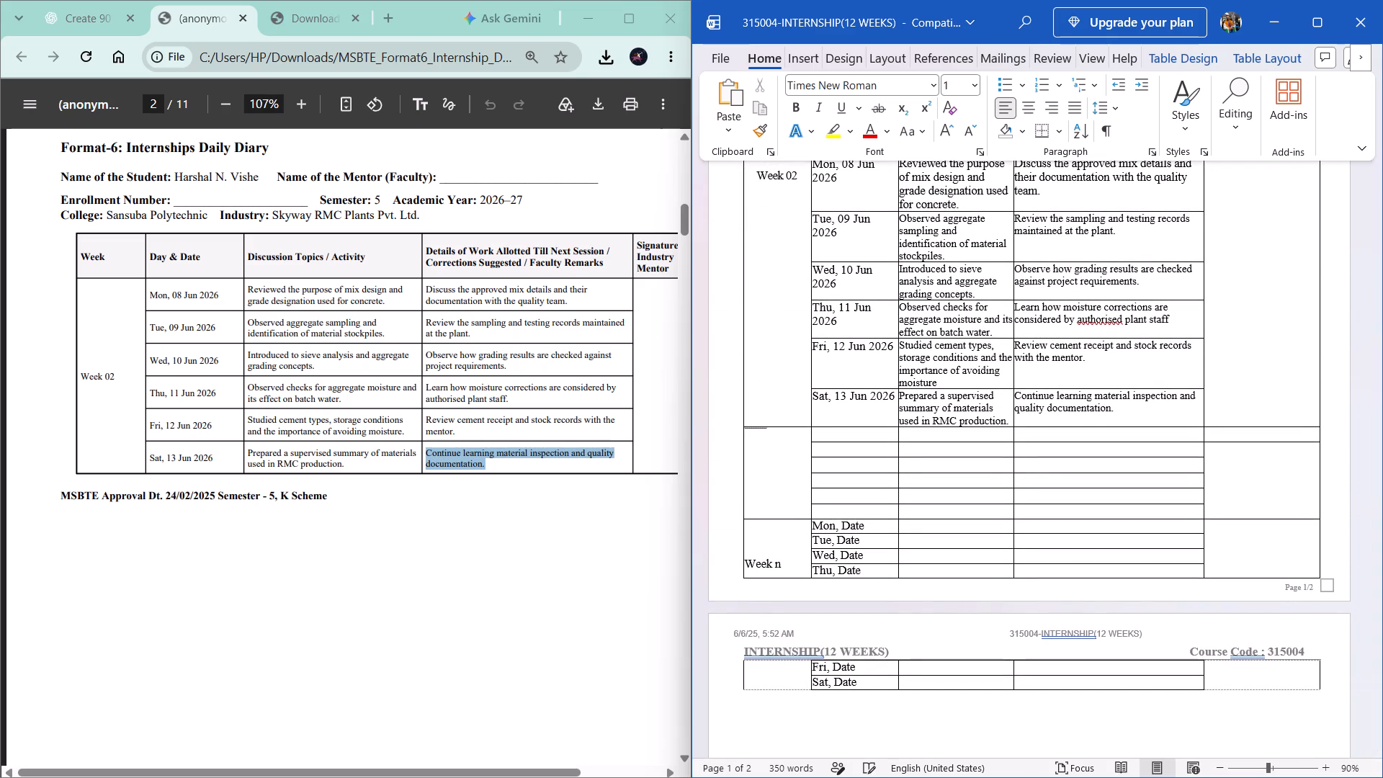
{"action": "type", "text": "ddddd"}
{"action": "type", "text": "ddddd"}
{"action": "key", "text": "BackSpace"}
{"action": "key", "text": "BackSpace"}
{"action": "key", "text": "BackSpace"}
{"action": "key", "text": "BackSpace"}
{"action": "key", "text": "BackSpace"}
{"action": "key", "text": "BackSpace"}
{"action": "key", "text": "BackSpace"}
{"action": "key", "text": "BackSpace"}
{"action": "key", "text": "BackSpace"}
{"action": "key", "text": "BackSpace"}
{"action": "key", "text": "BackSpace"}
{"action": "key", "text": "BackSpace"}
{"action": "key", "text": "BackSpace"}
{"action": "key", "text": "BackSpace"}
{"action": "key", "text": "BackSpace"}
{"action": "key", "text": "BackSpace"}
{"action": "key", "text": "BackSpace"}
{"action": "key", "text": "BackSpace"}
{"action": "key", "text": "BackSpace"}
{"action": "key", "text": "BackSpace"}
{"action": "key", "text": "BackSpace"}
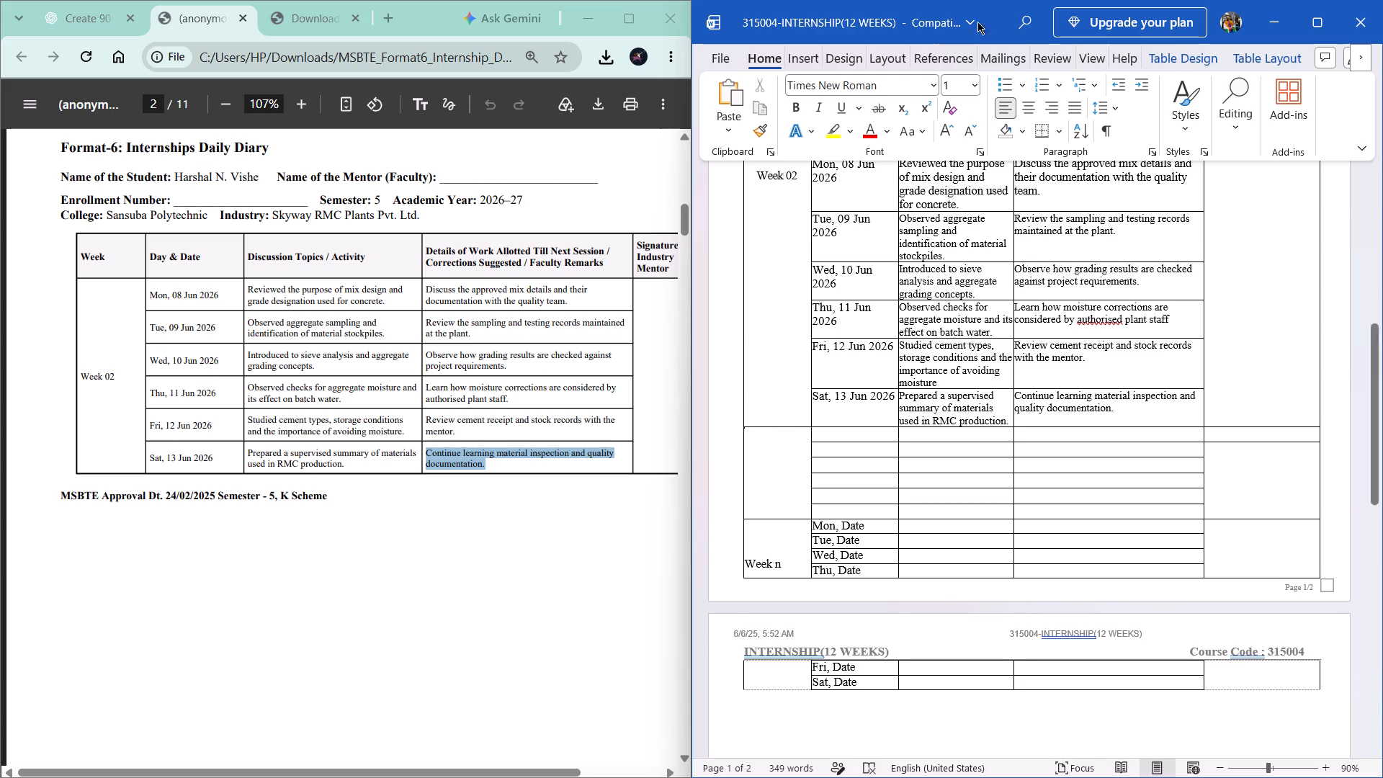
Enter "Week 03" at font size 10 in the Week cell of the empty row block below Week 02.
{"action": "left_click", "coordinate": [980, 81]}
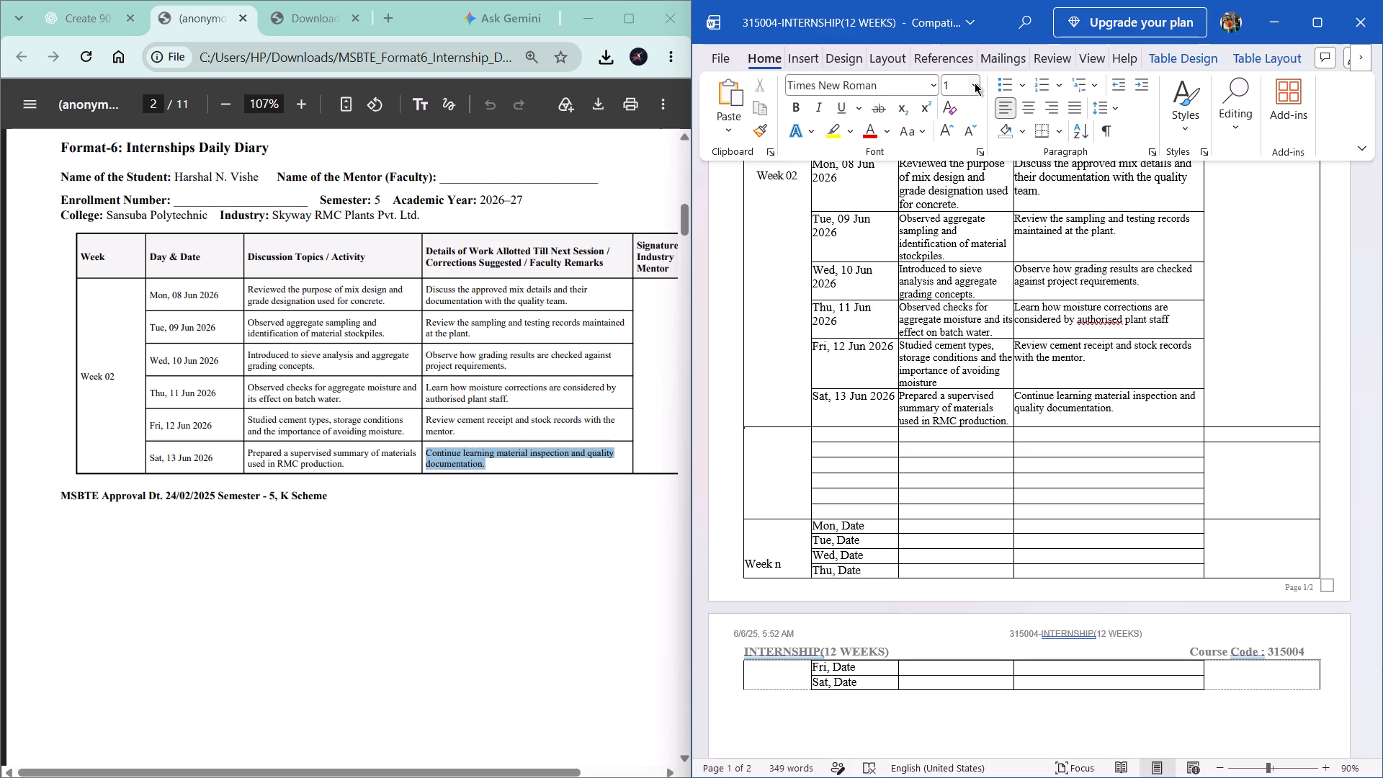
{"action": "left_click", "coordinate": [975, 83]}
{"action": "triple_click", "coordinate": [1117, 303]}
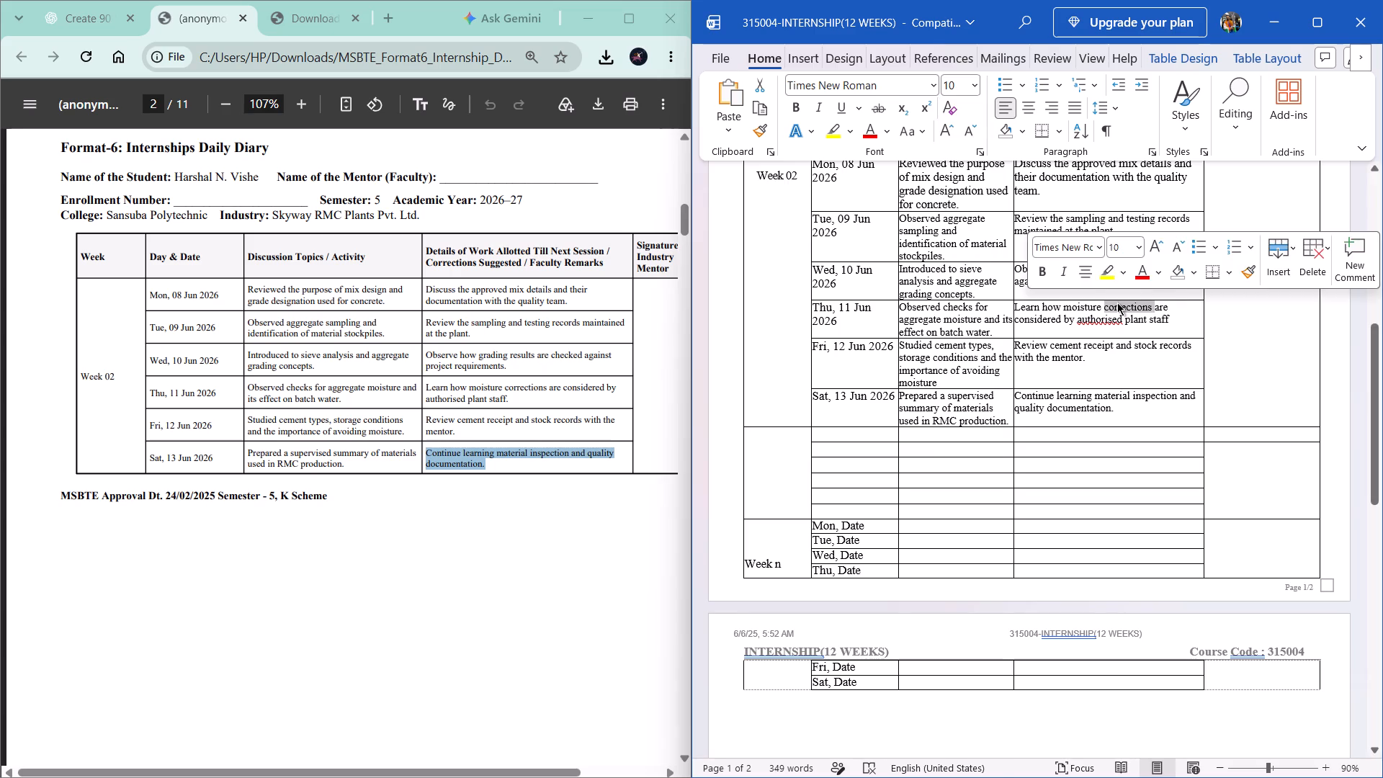
{"action": "left_click", "coordinate": [772, 444]}
{"action": "left_click", "coordinate": [772, 444]}
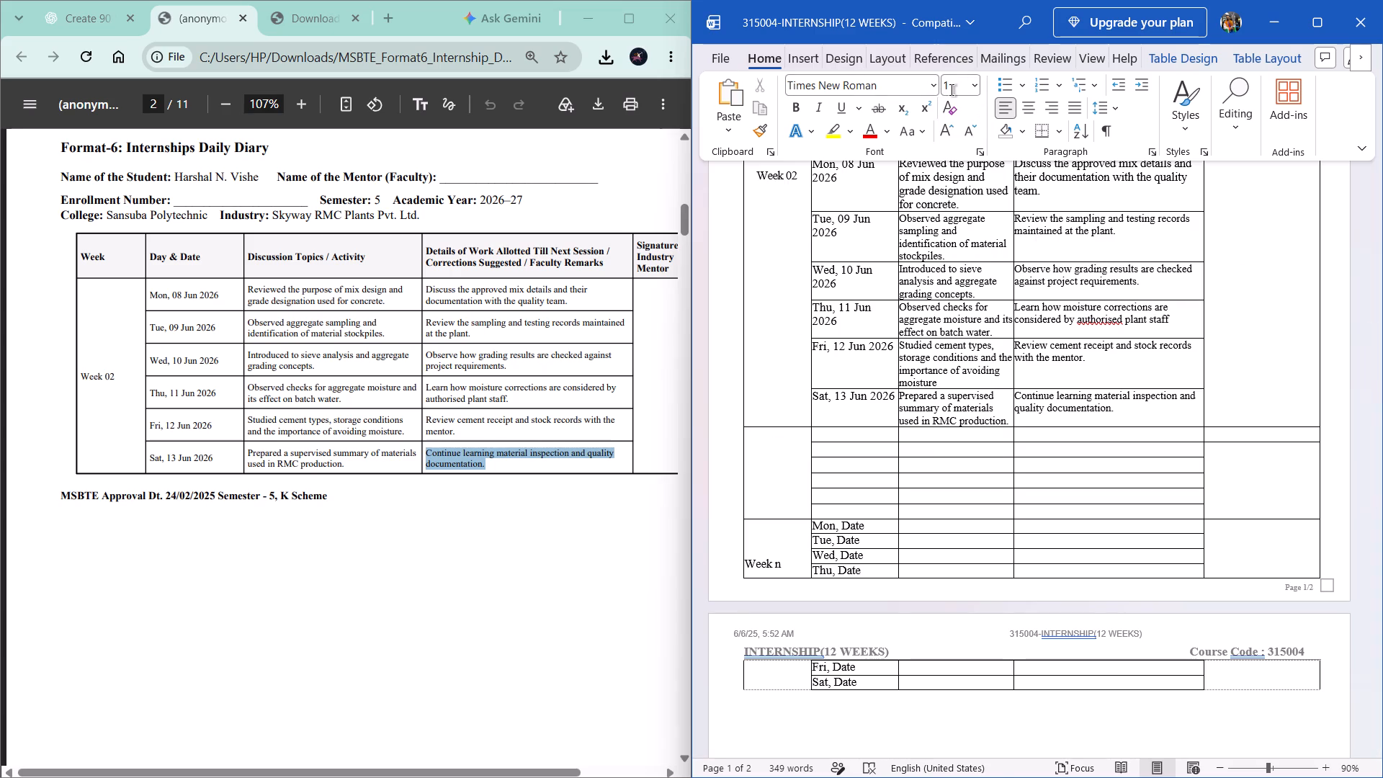
{"action": "left_click", "coordinate": [959, 90]}
{"action": "type", "text": "10"}
{"action": "key", "text": "Return"}
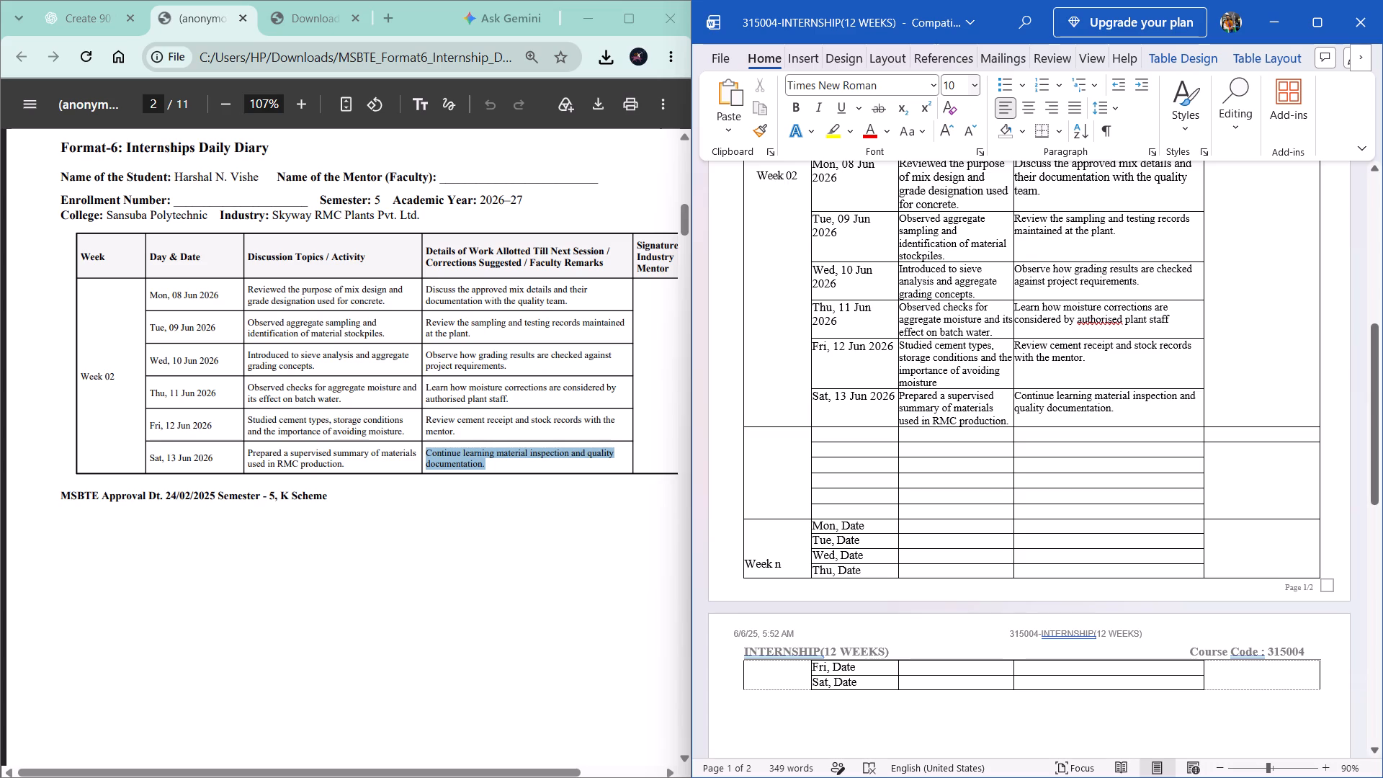
{"action": "type", "text": "wee"}
{"action": "key", "text": "BackSpace"}
{"action": "key", "text": "BackSpace"}
{"action": "key", "text": "BackSpace"}
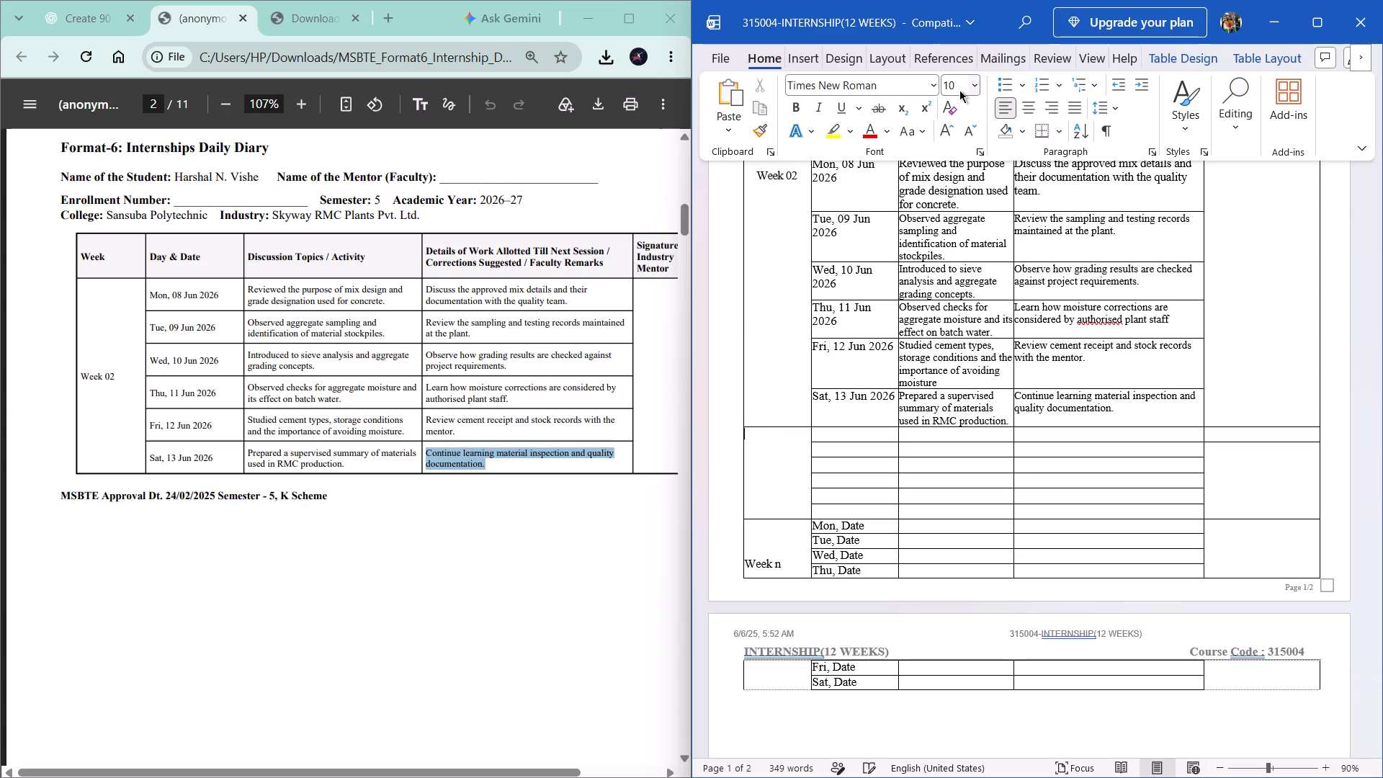
{"action": "type", "text": "Week 03"}
Centre the "Week 03" label horizontally in its Week cell.
{"action": "scroll", "coordinate": [817, 305], "scroll_direction": "up", "scroll_amount": 1}
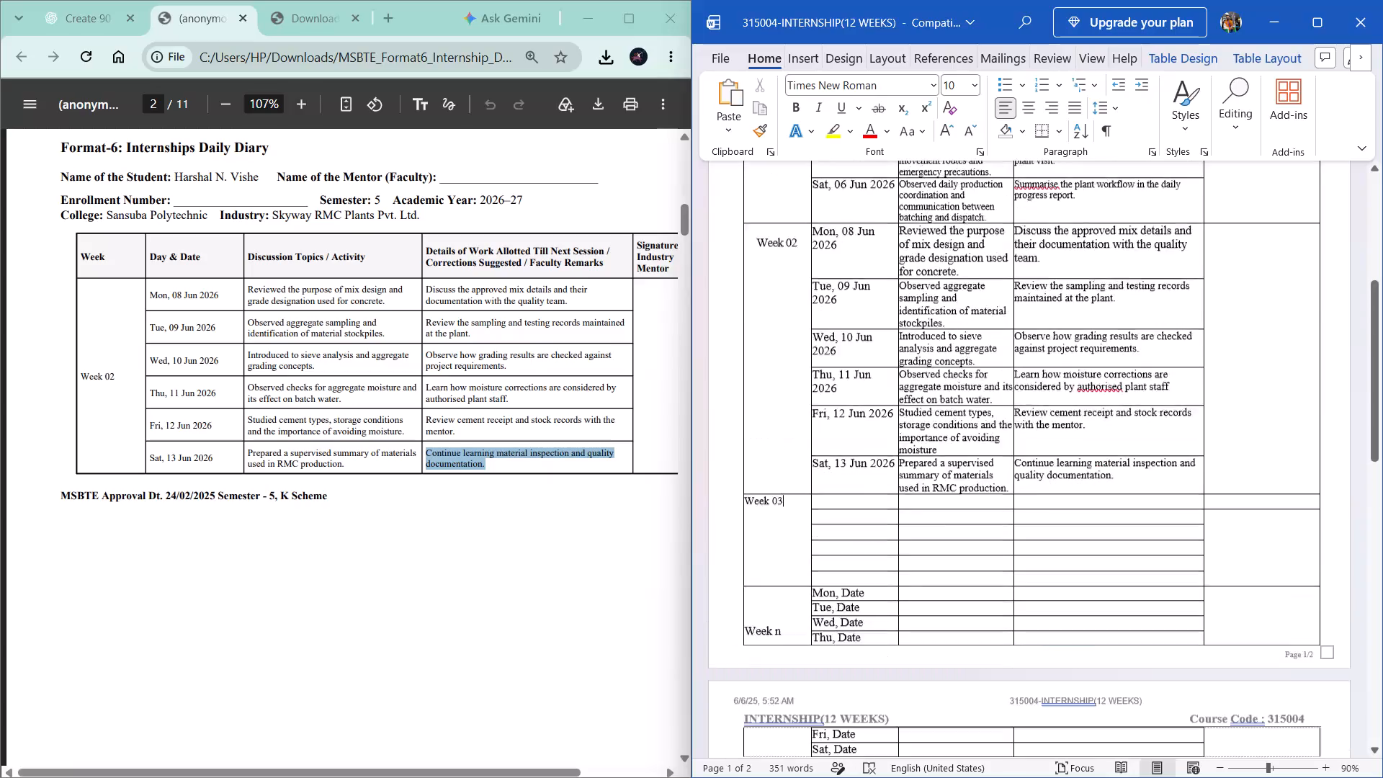
{"action": "scroll", "coordinate": [817, 305], "scroll_direction": "up", "scroll_amount": 1}
{"action": "left_click_drag", "start_coordinate": [787, 573], "coordinate": [747, 573]}
{"action": "left_click", "coordinate": [807, 542]}
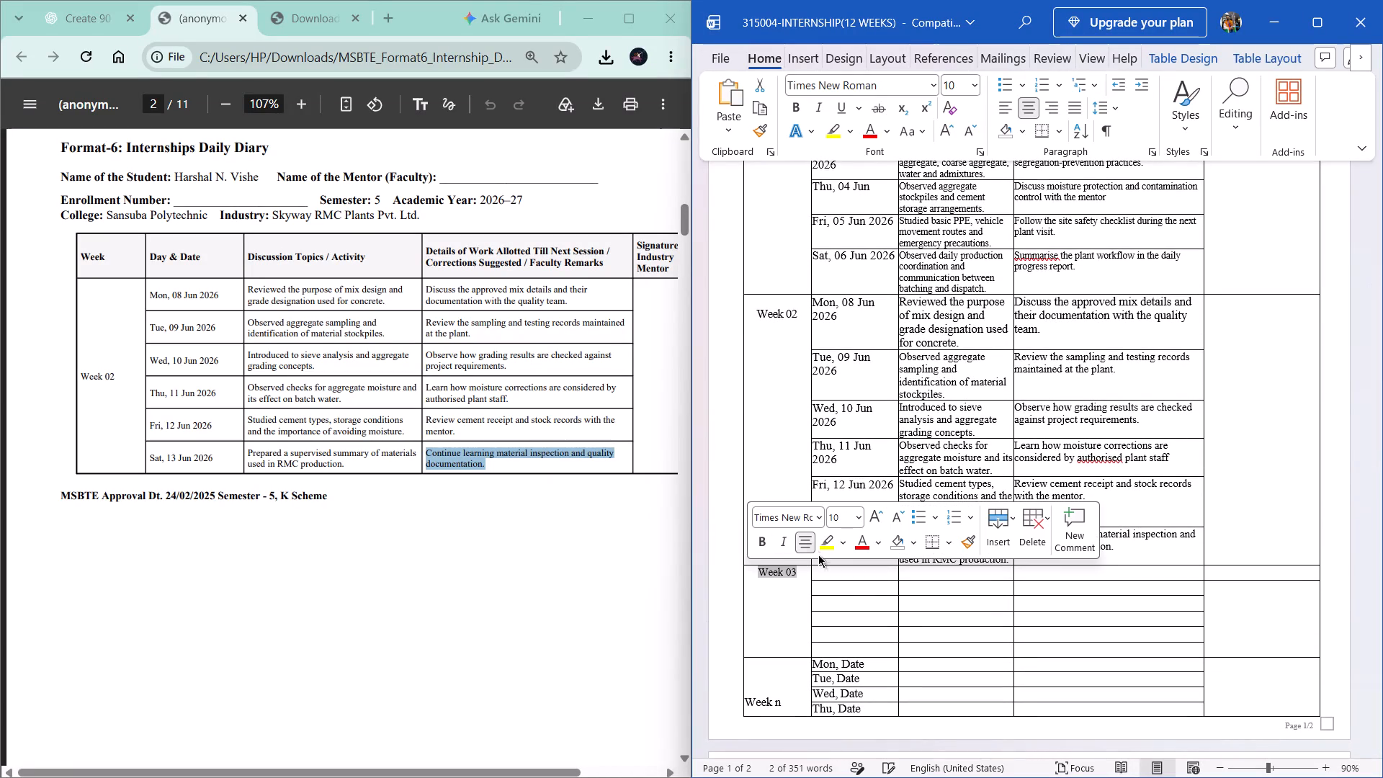
{"action": "left_click", "coordinate": [779, 600]}
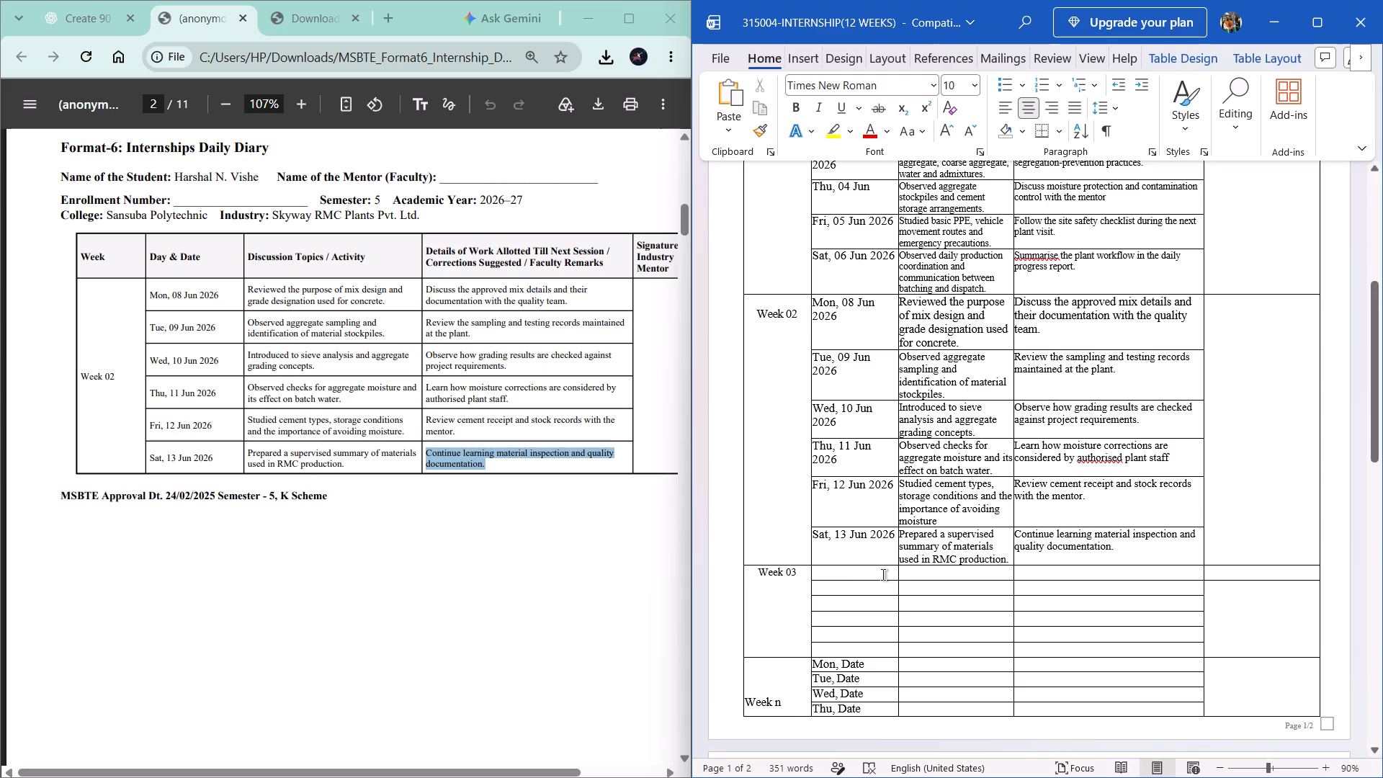
Copy "Mon, 15 Jun 2026" from the PDF's Week 03 table into the first Day & Date cell of the Word table's Week 03 block.
{"action": "scroll", "coordinate": [890, 575], "scroll_direction": "up", "scroll_amount": 2, "text": "ctrl"}
{"action": "scroll", "coordinate": [890, 575], "scroll_direction": "down", "scroll_amount": 1}
{"action": "scroll", "coordinate": [890, 575], "scroll_direction": "left", "scroll_amount": 1}
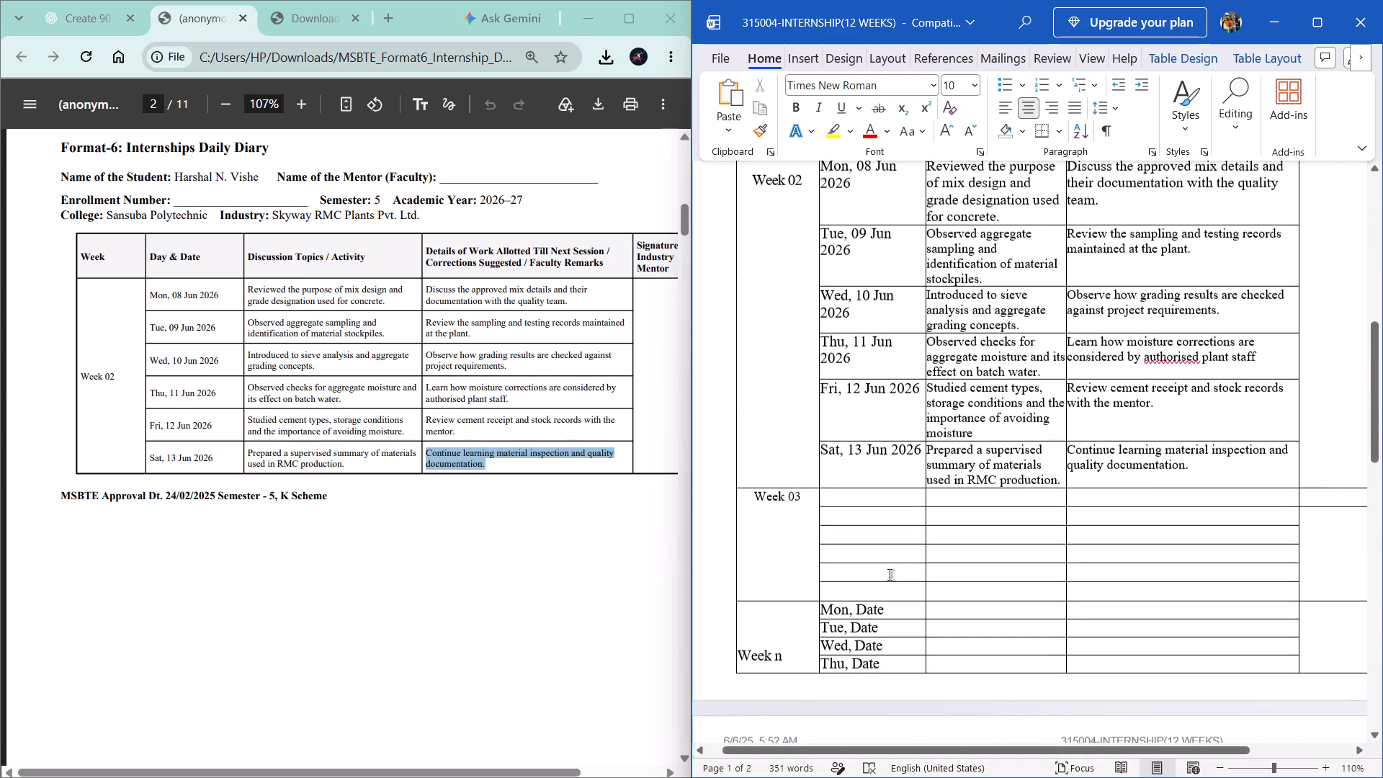
{"action": "scroll", "coordinate": [890, 575], "scroll_direction": "left", "scroll_amount": 1}
{"action": "scroll", "coordinate": [404, 656], "scroll_direction": "down", "scroll_amount": 3}
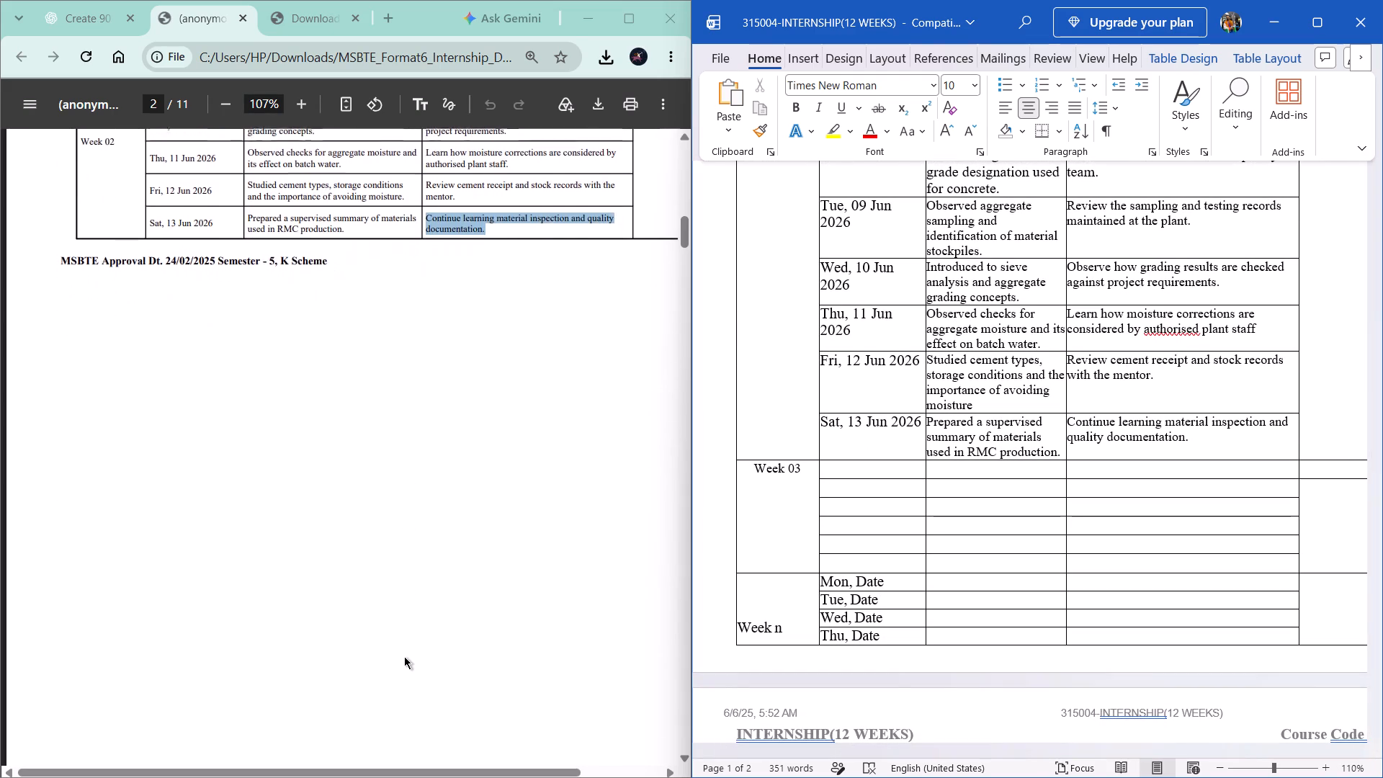
{"action": "scroll", "coordinate": [404, 656], "scroll_direction": "down", "scroll_amount": 6}
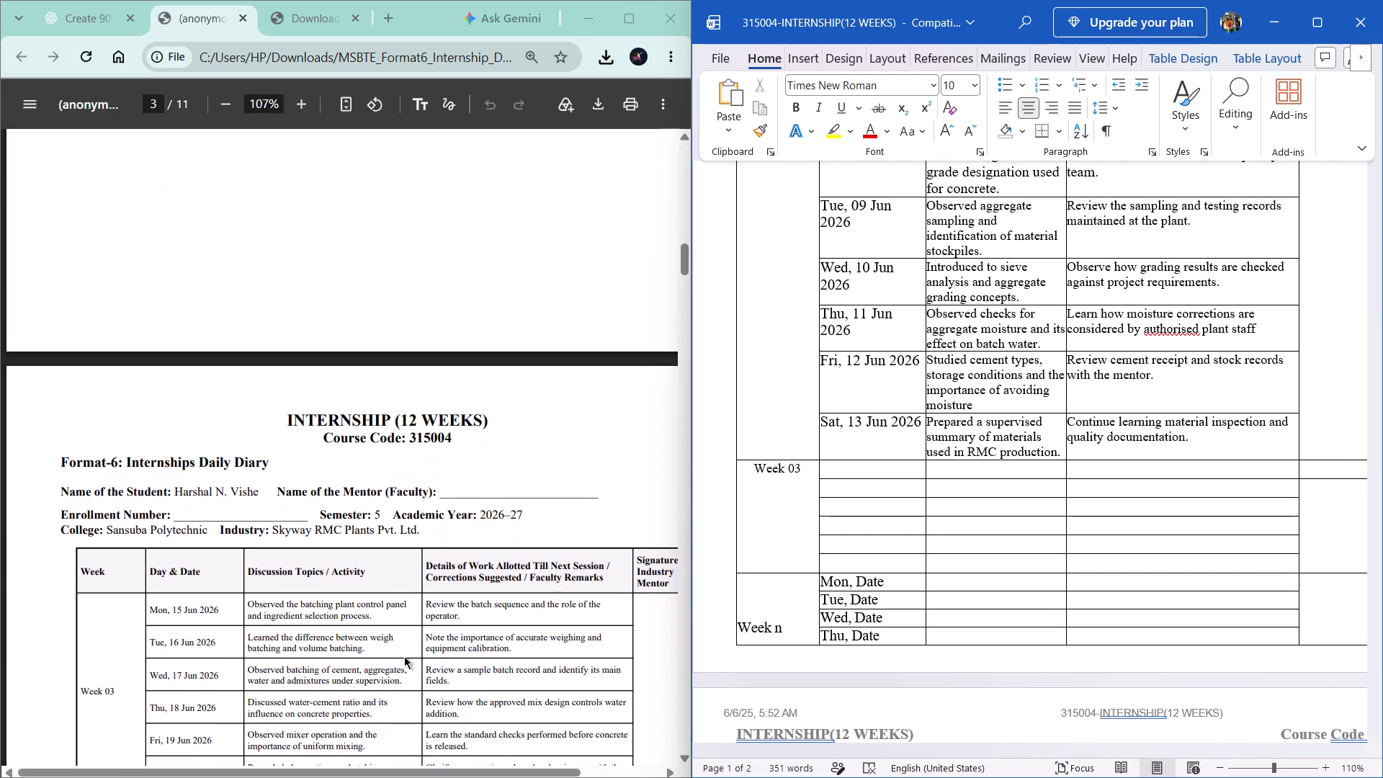
{"action": "scroll", "coordinate": [404, 656], "scroll_direction": "down", "scroll_amount": 3}
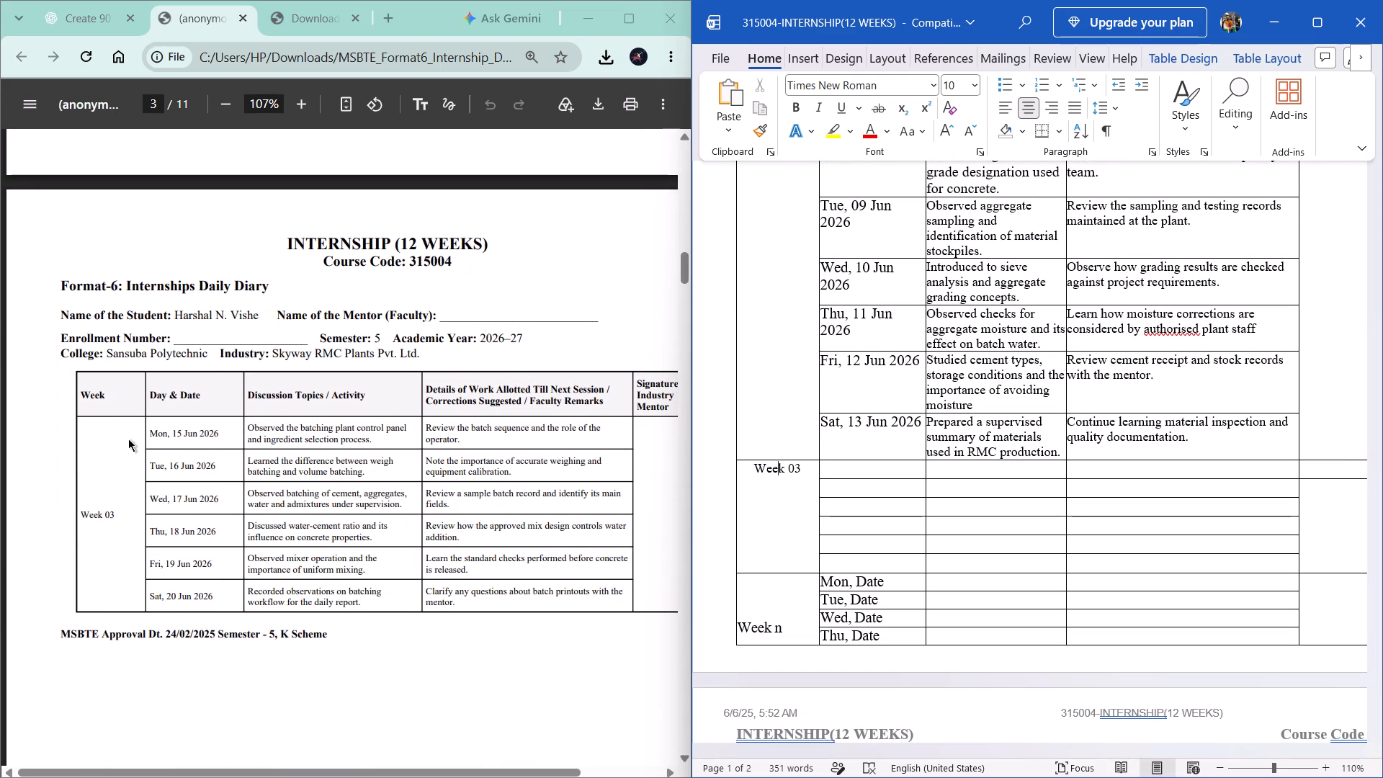
{"action": "left_click_drag", "start_coordinate": [153, 432], "coordinate": [209, 602]}
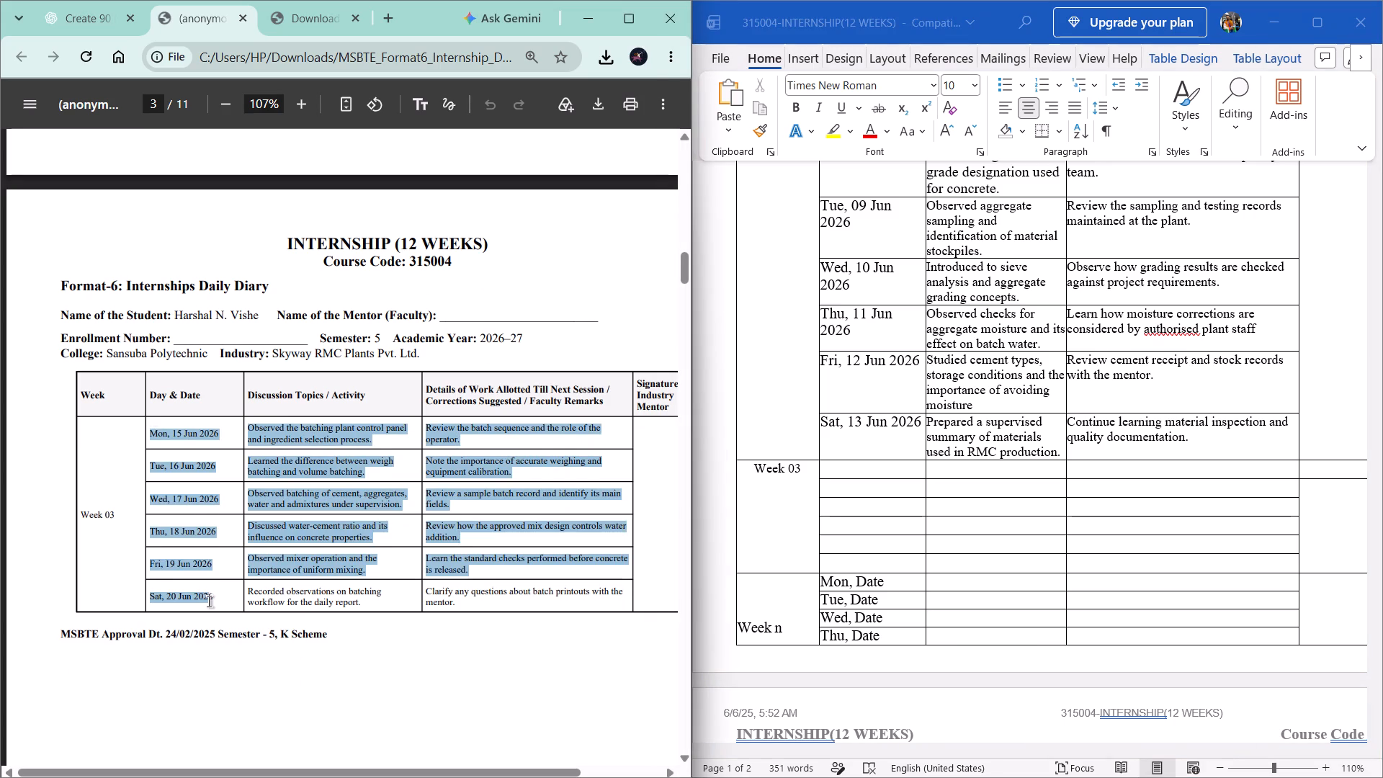
{"action": "left_click_drag", "start_coordinate": [209, 602], "coordinate": [226, 440]}
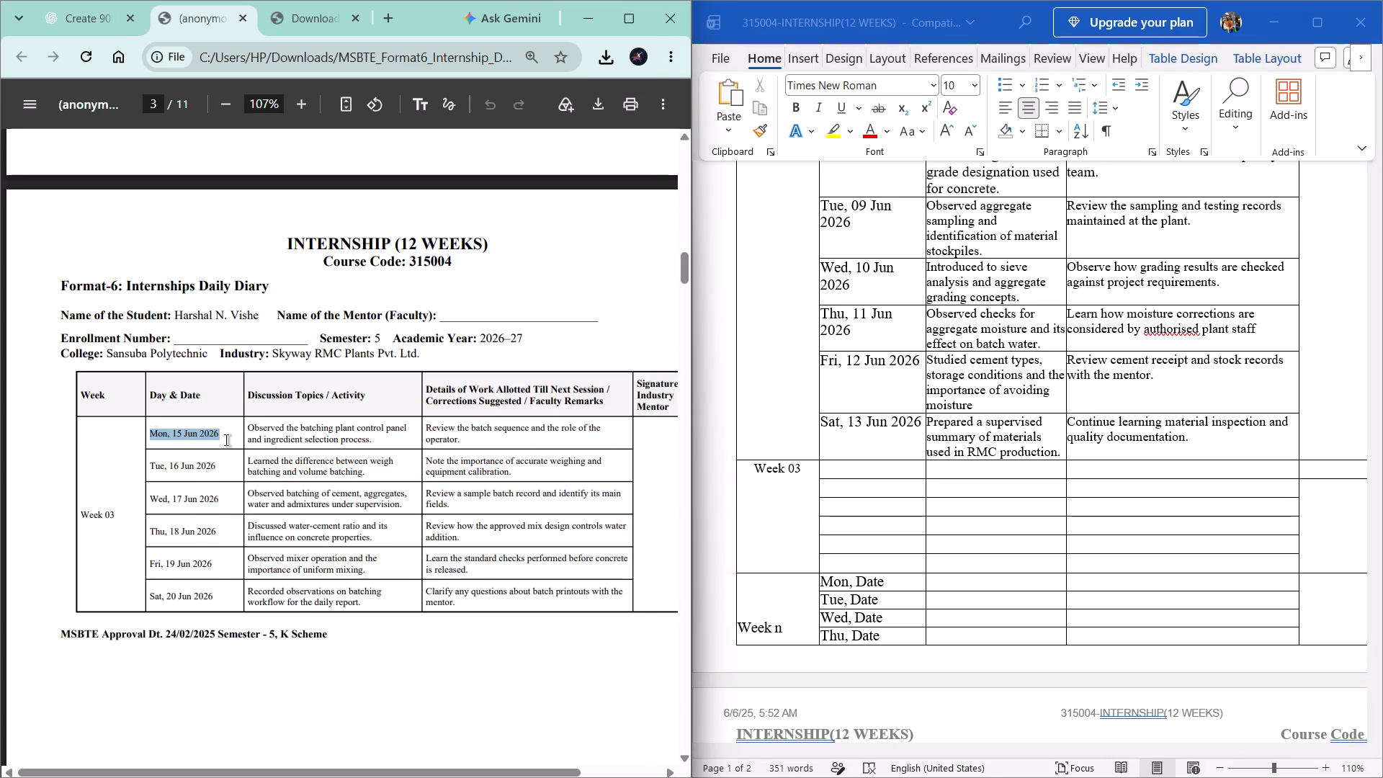
{"action": "key", "text": "ctrl+c"}
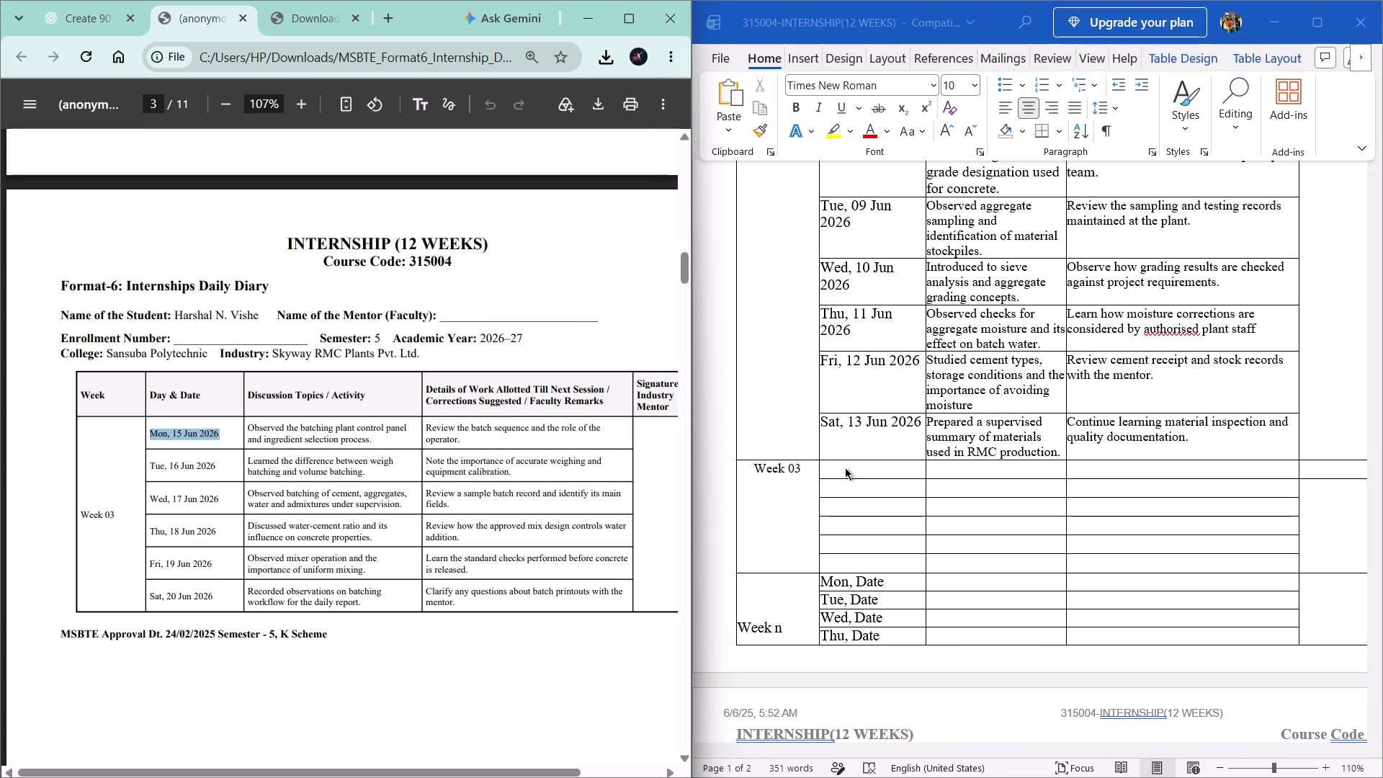
{"action": "left_click", "coordinate": [845, 468]}
{"action": "left_click", "coordinate": [845, 468]}
{"action": "key", "text": "ctrl+v"}
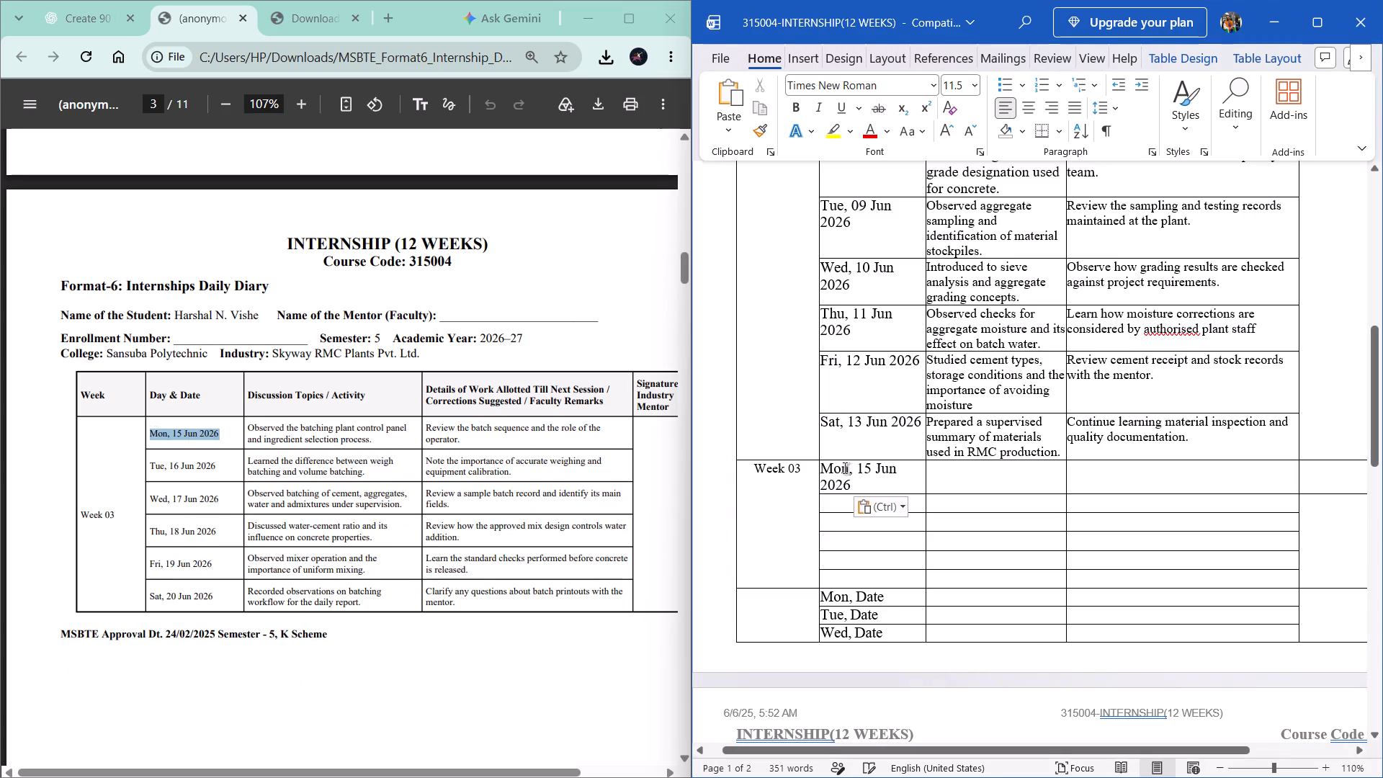
Copy "Tue, 16 Jun 2026" from the PDF into the second Day & Date cell of the Word table's Week 03 block.
{"action": "left_click_drag", "start_coordinate": [149, 463], "coordinate": [232, 470]}
{"action": "key", "text": "ctrl+c"}
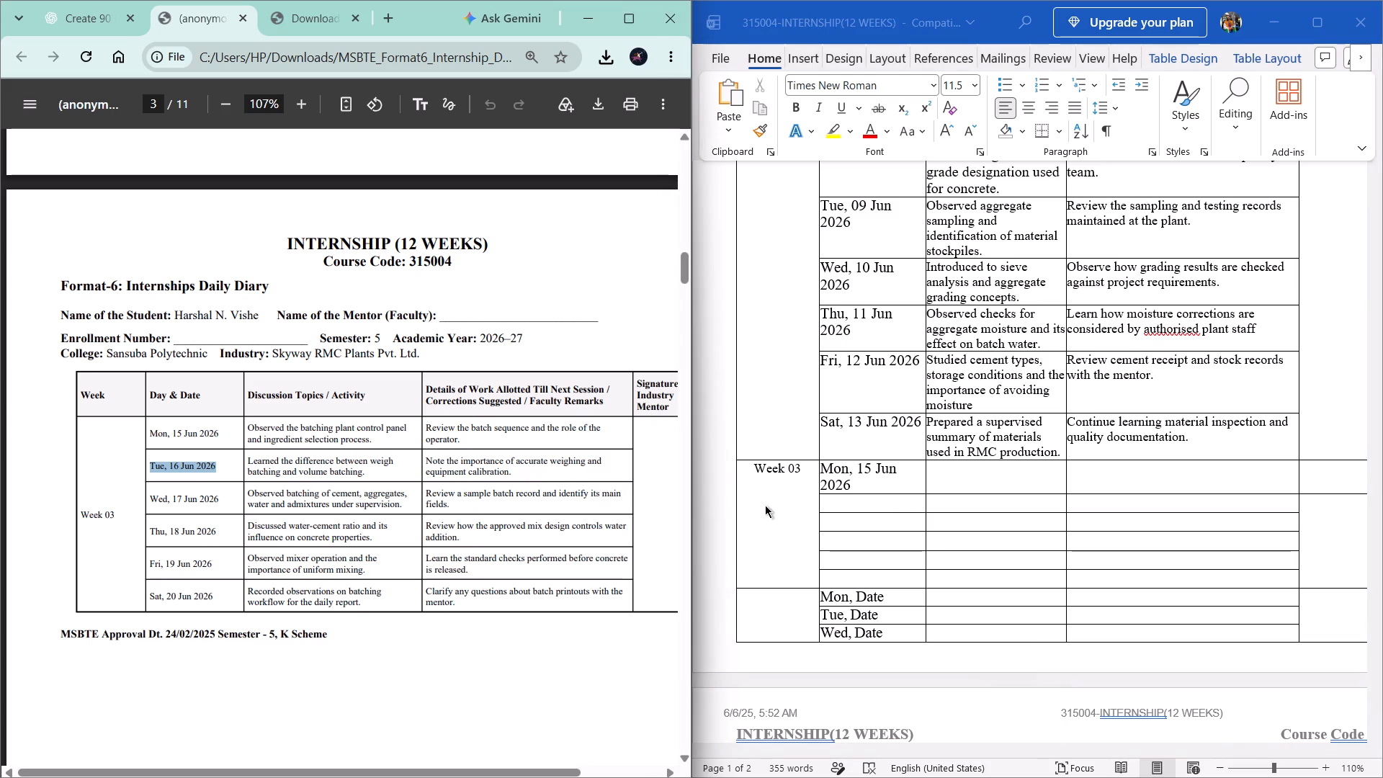
{"action": "left_click", "coordinate": [828, 498]}
{"action": "left_click", "coordinate": [828, 498]}
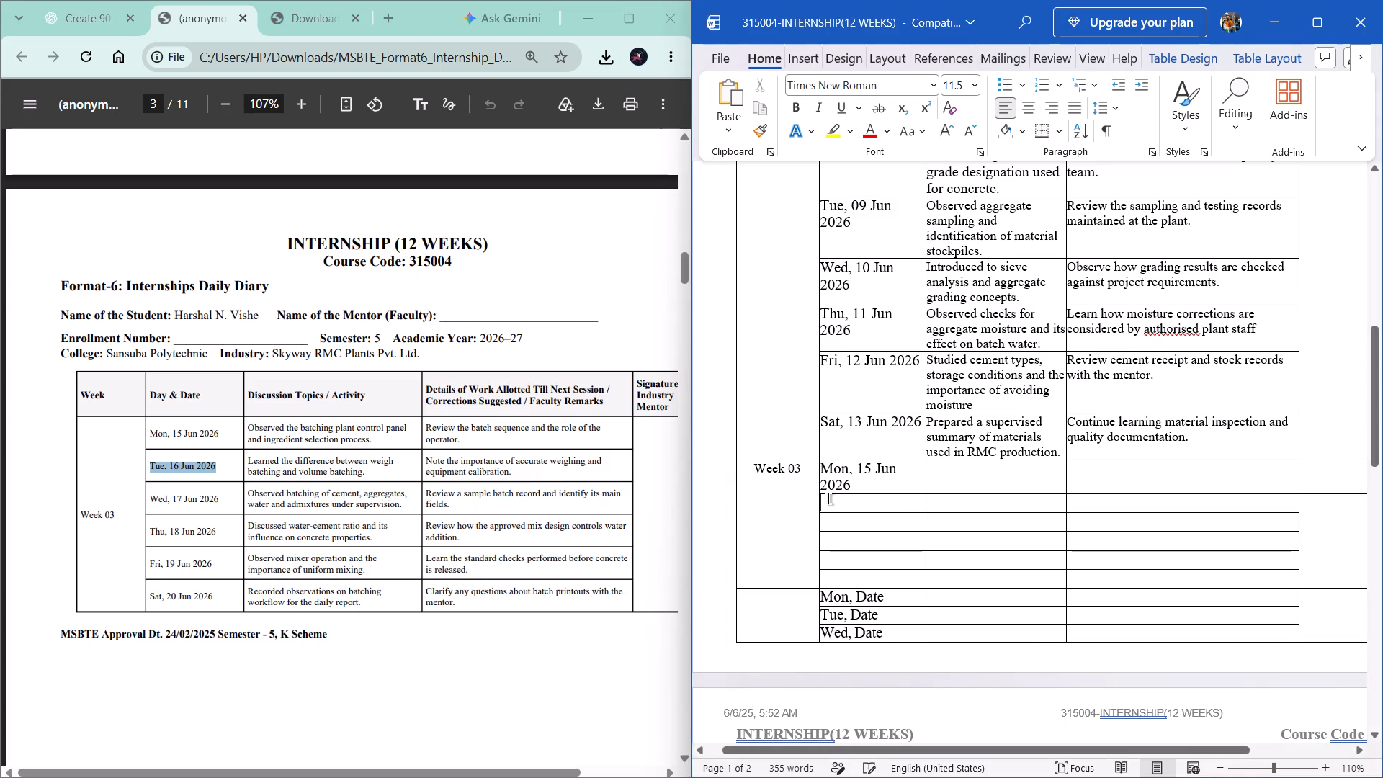
{"action": "key", "text": "ctrl+v"}
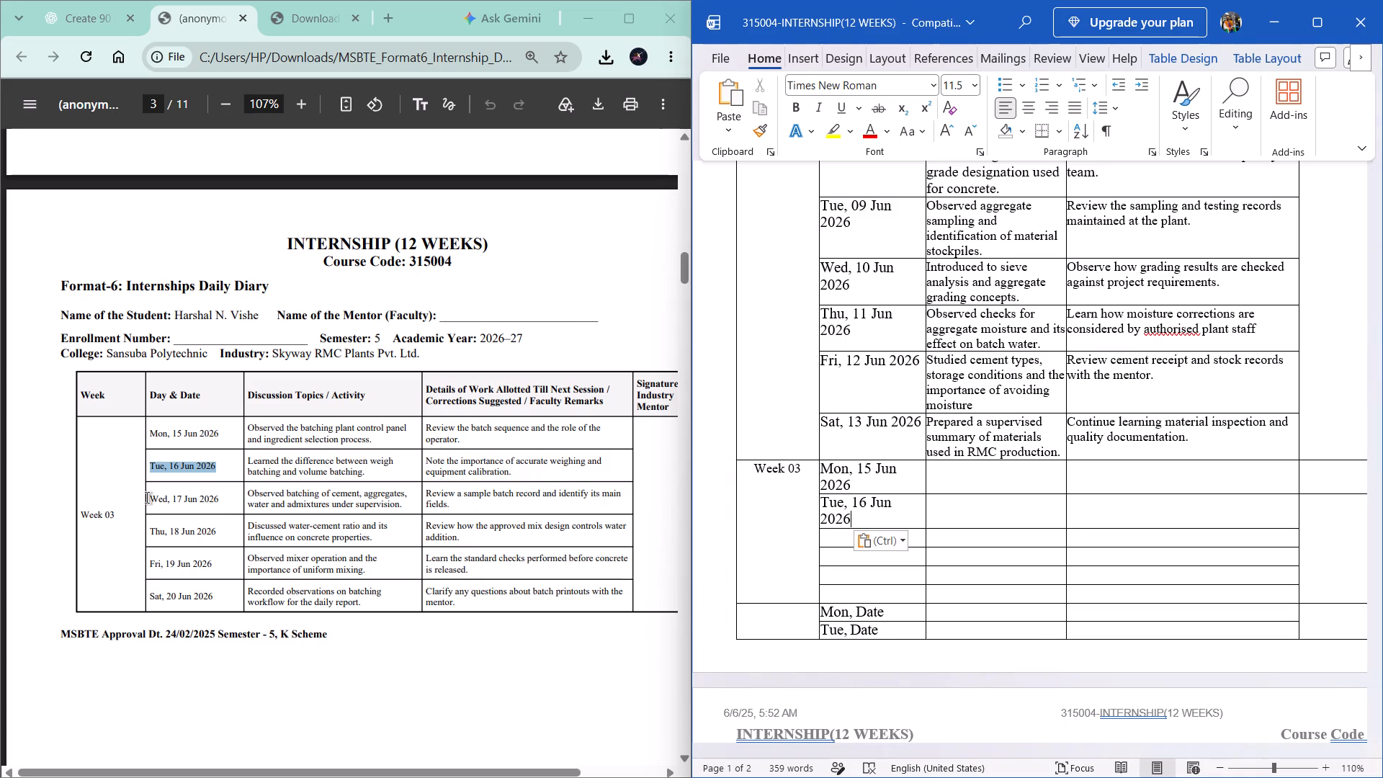
Copy "Wed, 17 Jun 2026" from the PDF into the third Day & Date cell of the Word table's Week 03 block.
{"action": "left_click_drag", "start_coordinate": [147, 498], "coordinate": [236, 506]}
{"action": "key", "text": "ctrl+c"}
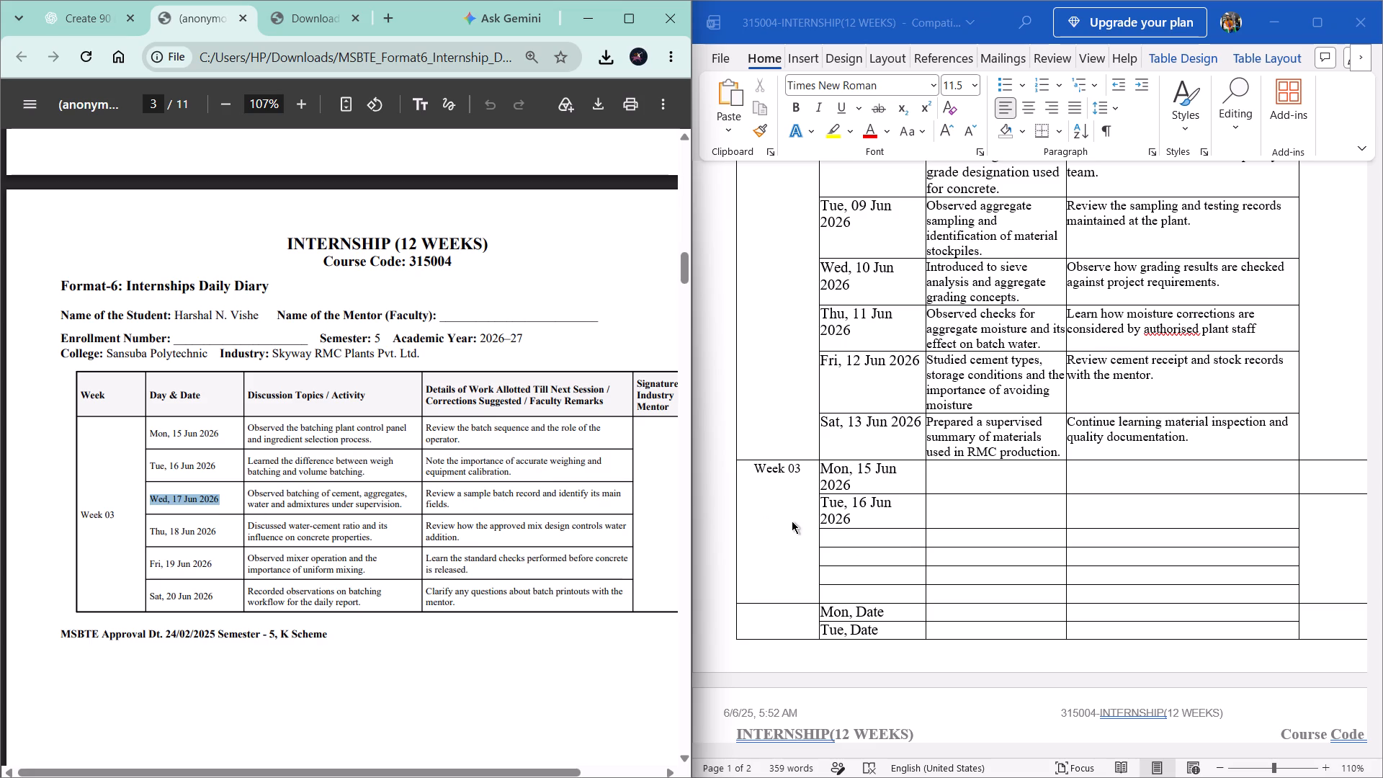
{"action": "left_click", "coordinate": [856, 535]}
{"action": "left_click", "coordinate": [856, 535]}
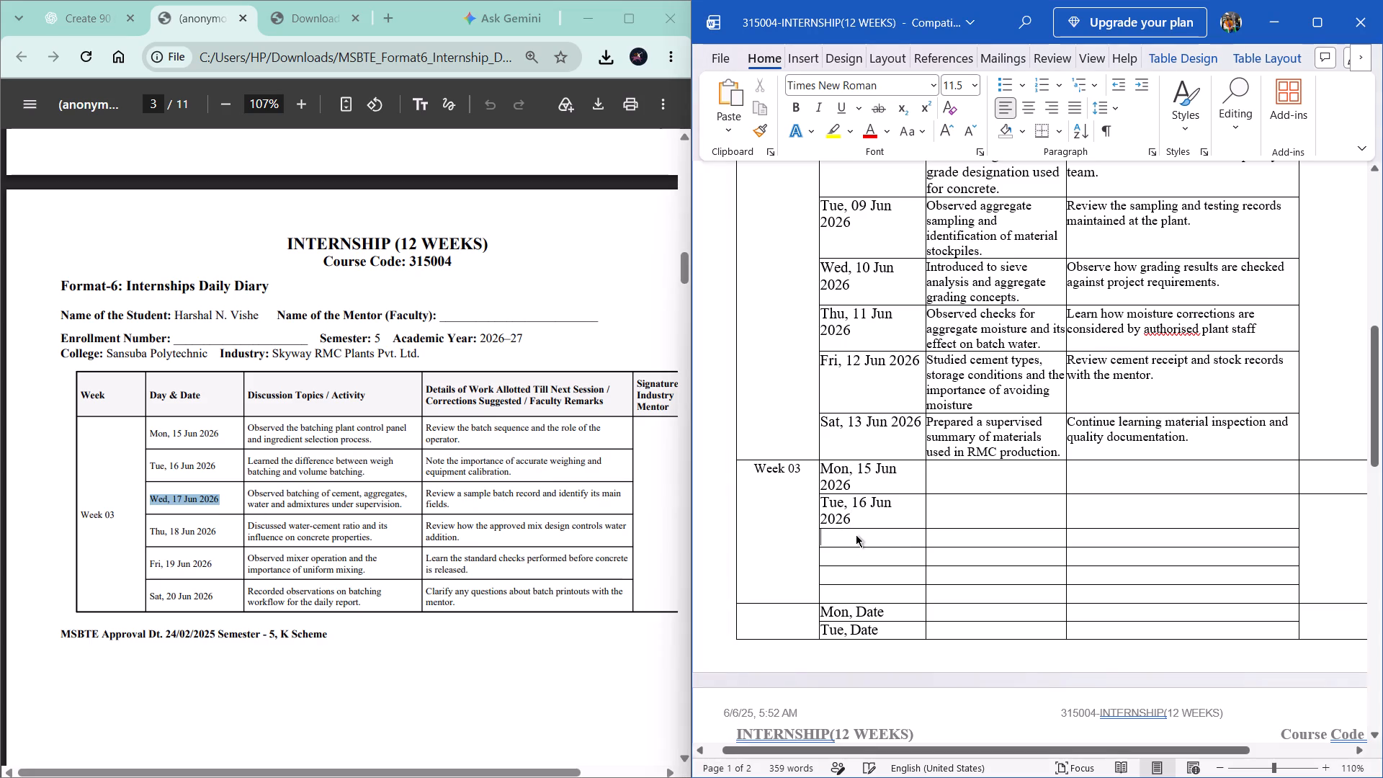
{"action": "key", "text": "ctrl+v"}
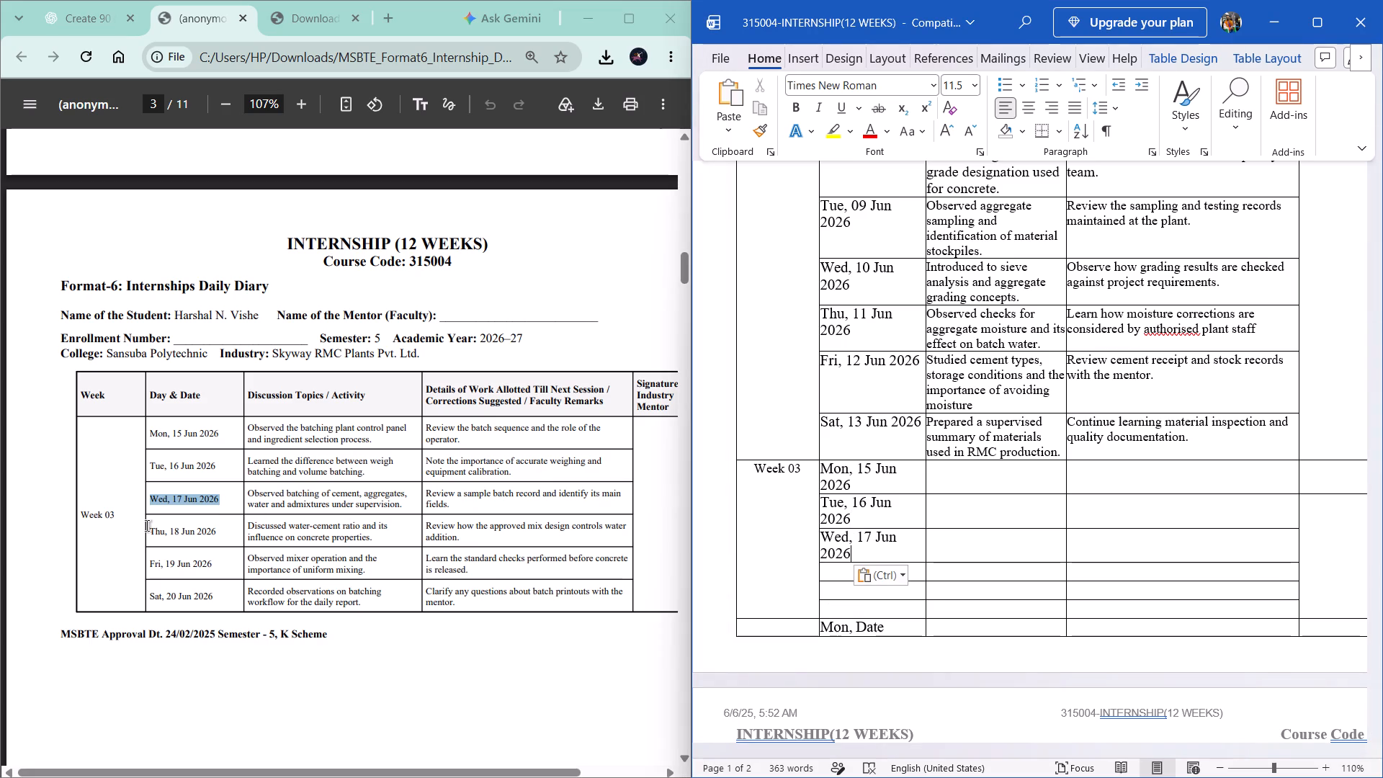
Copy "Thu, 18 Jun 2026" from the PDF into the fourth Day & Date cell of the Word table's Week 03 block.
{"action": "left_click_drag", "start_coordinate": [148, 527], "coordinate": [222, 538]}
{"action": "key", "text": "ctrl+c"}
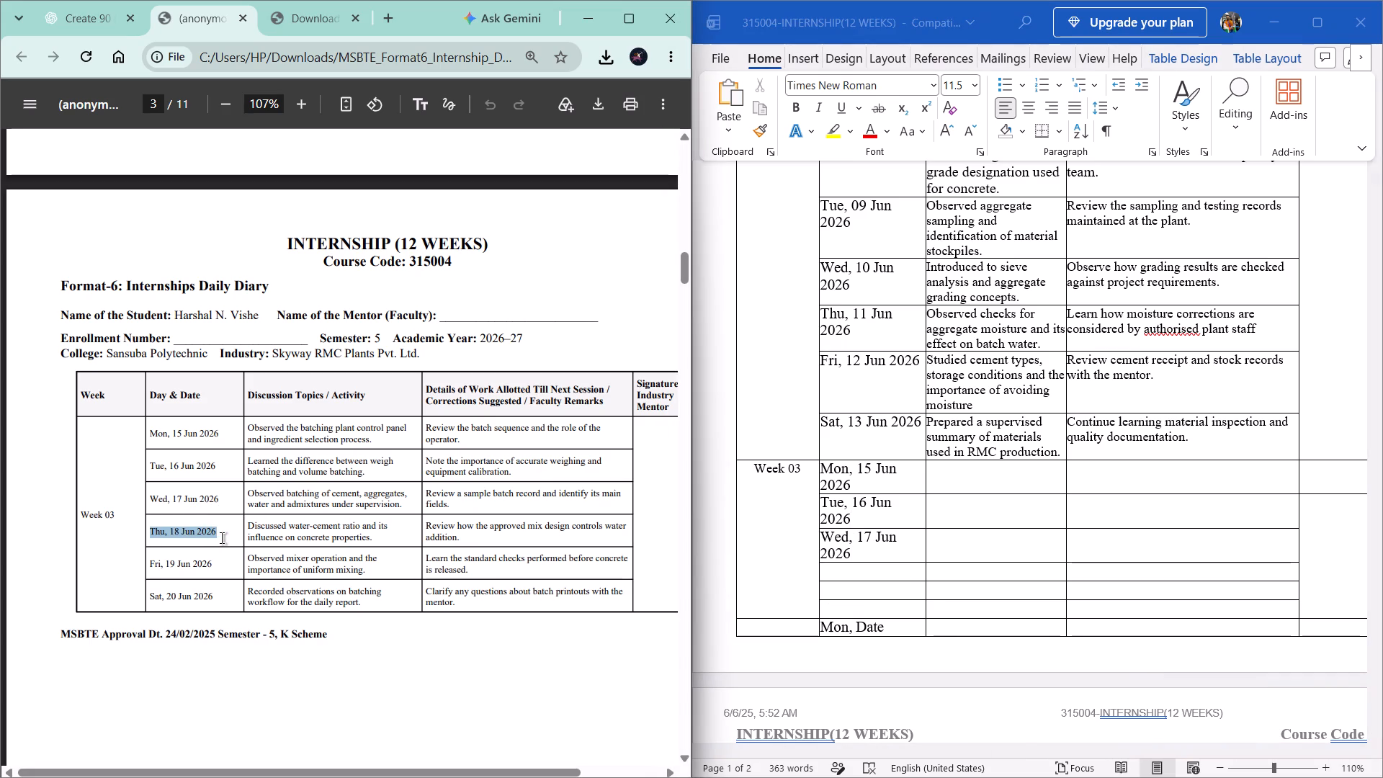
{"action": "left_click", "coordinate": [843, 571]}
{"action": "left_click", "coordinate": [843, 571]}
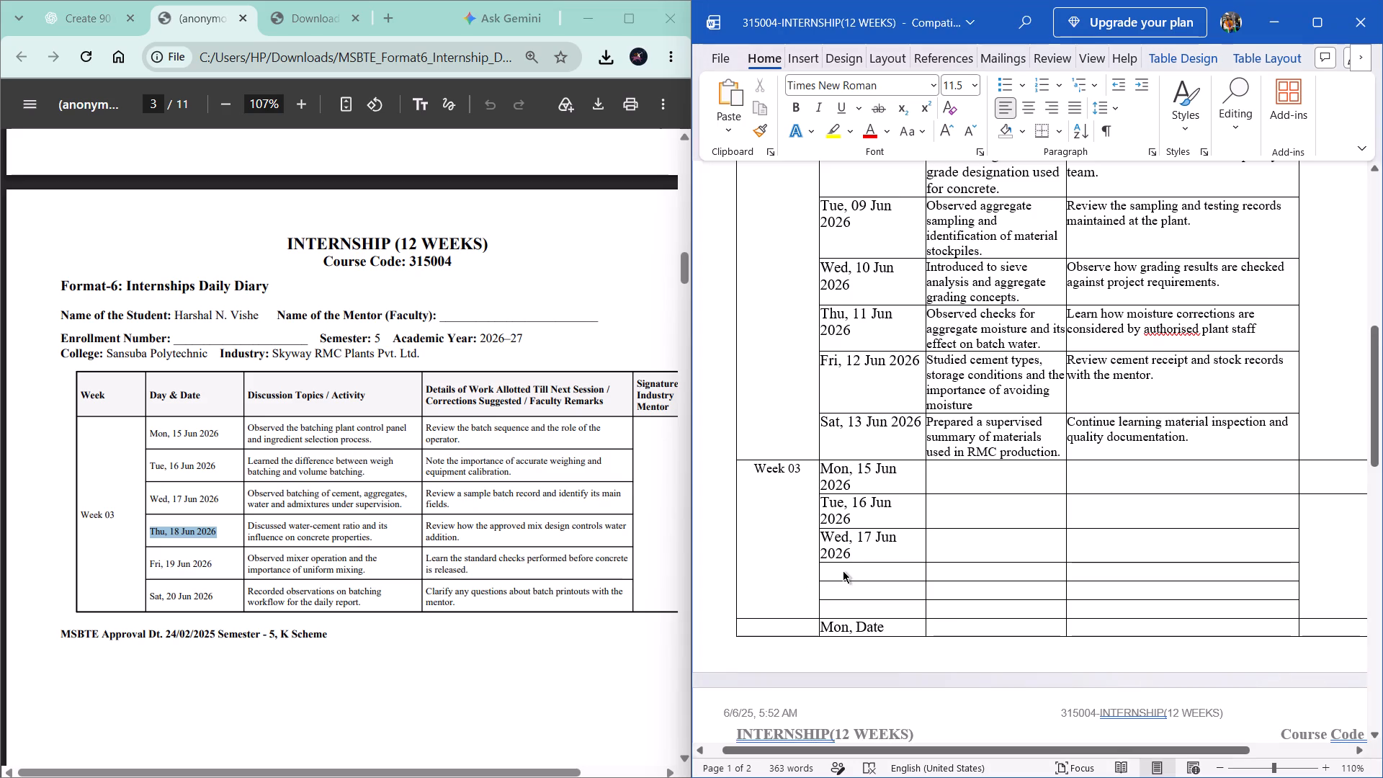
{"action": "key", "text": "ctrl+v"}
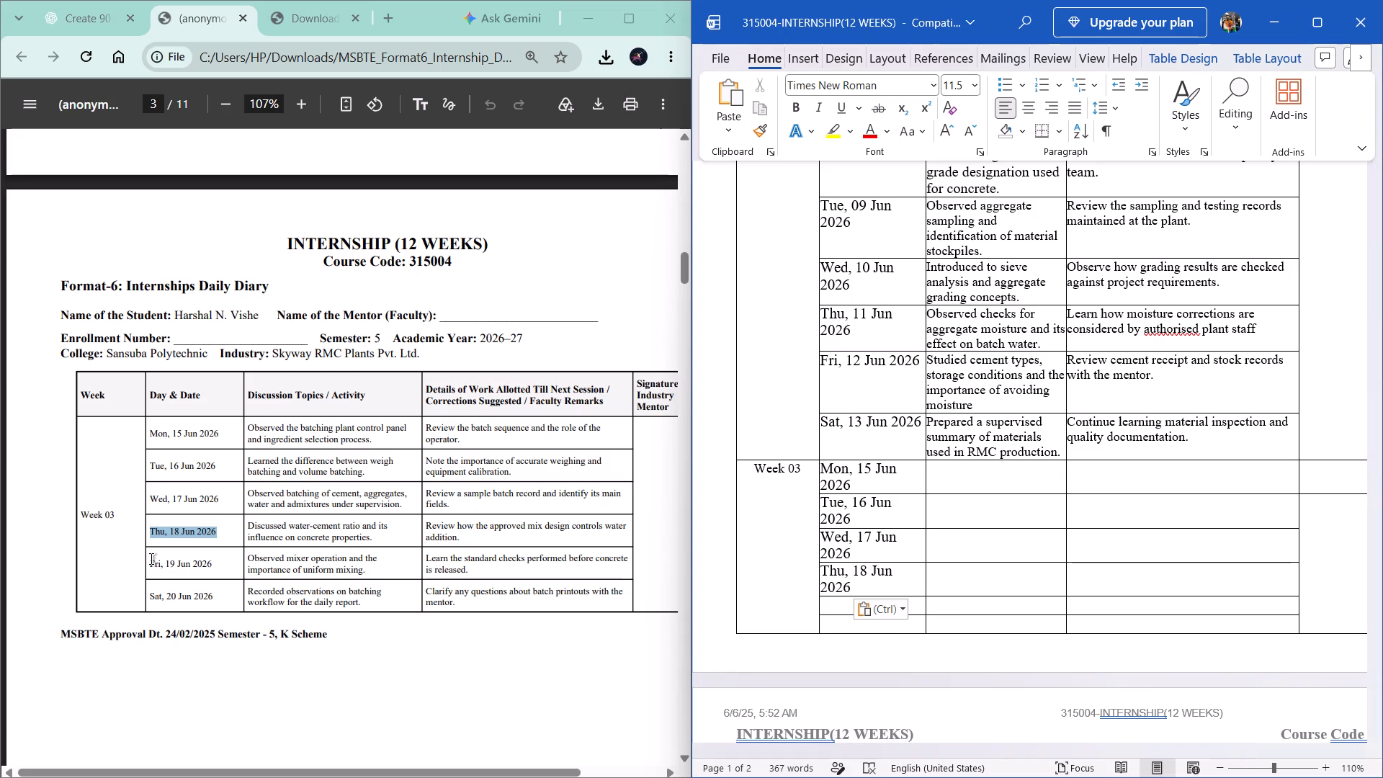
Copy "Fri, 19 Jun 2026" from the PDF into the fifth Day & Date cell of the Word table's Week 03 block.
{"action": "left_click_drag", "start_coordinate": [151, 563], "coordinate": [234, 561]}
{"action": "key", "text": "ctrl+c"}
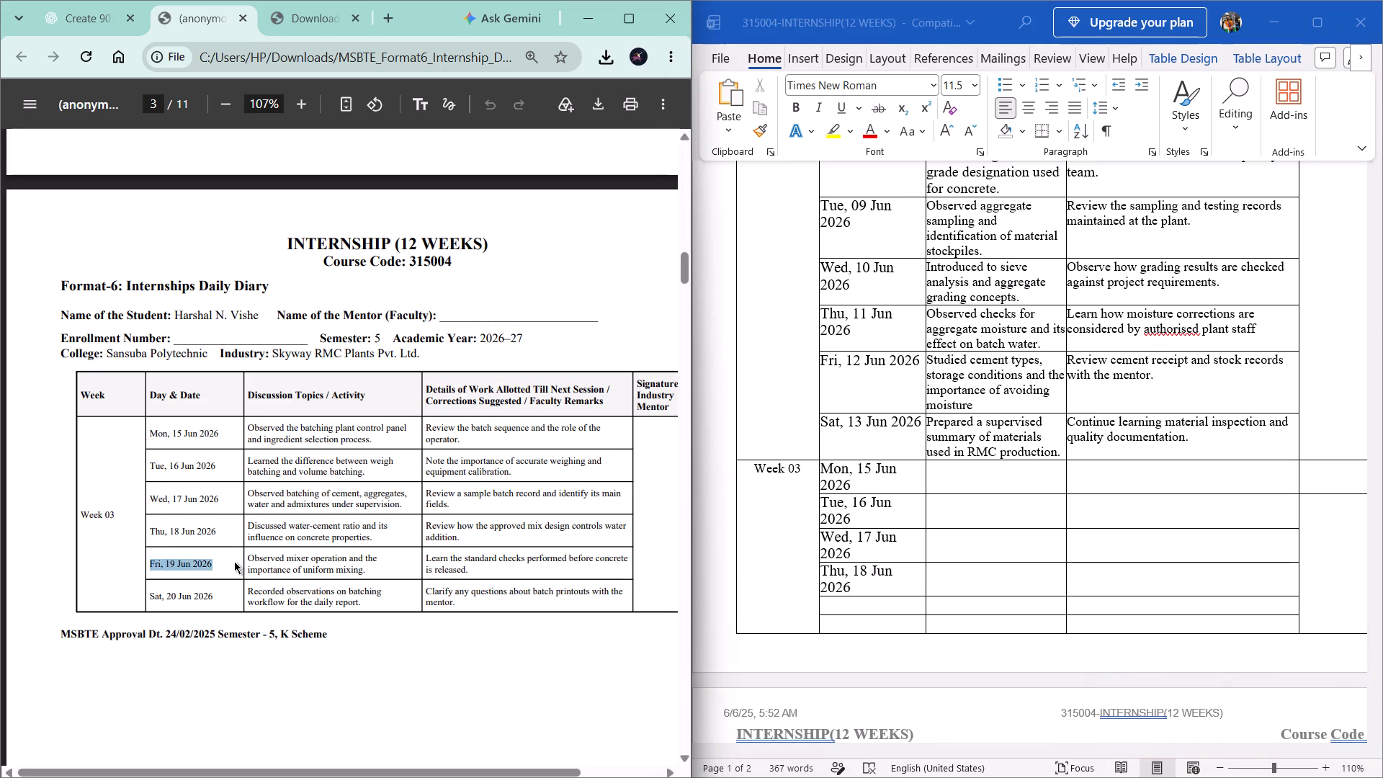
{"action": "left_click", "coordinate": [854, 603]}
{"action": "left_click", "coordinate": [854, 603]}
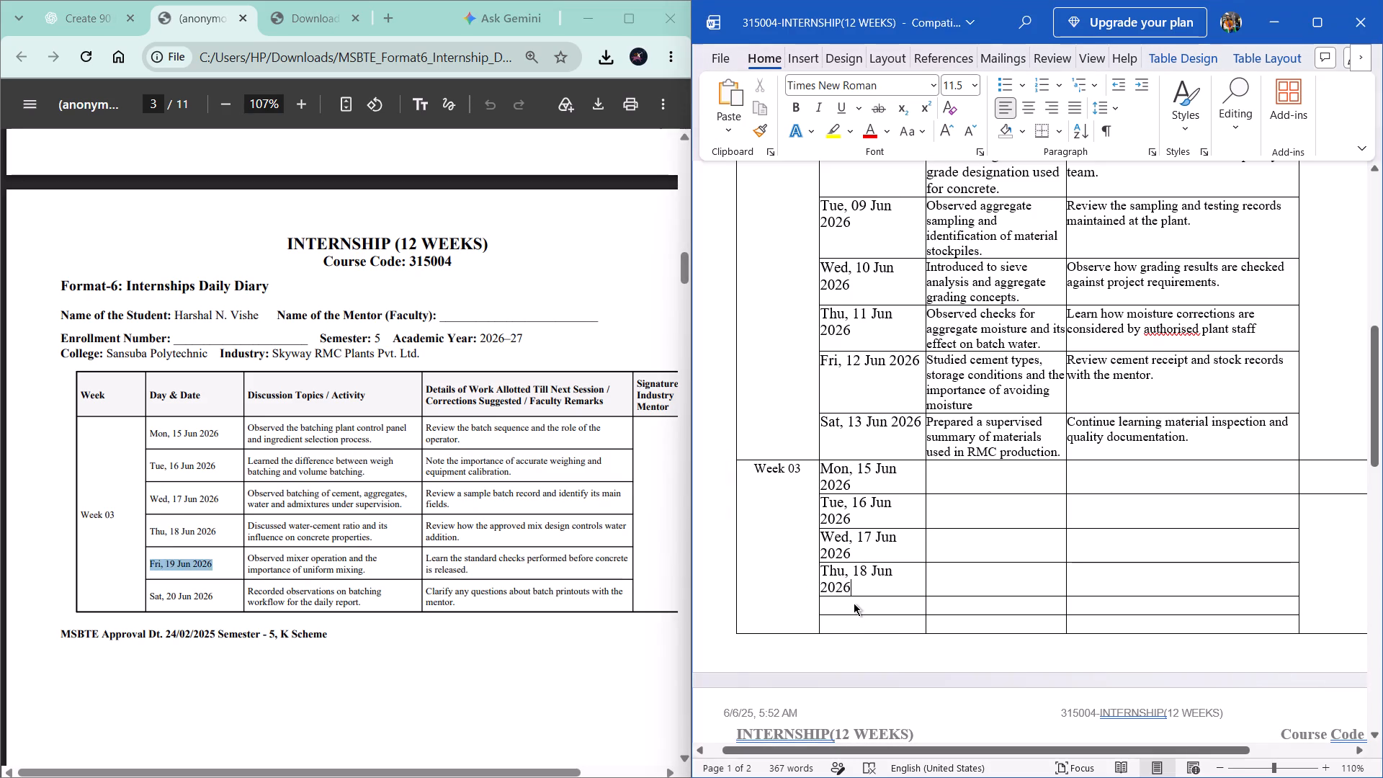
{"action": "key", "text": "ctrl+v"}
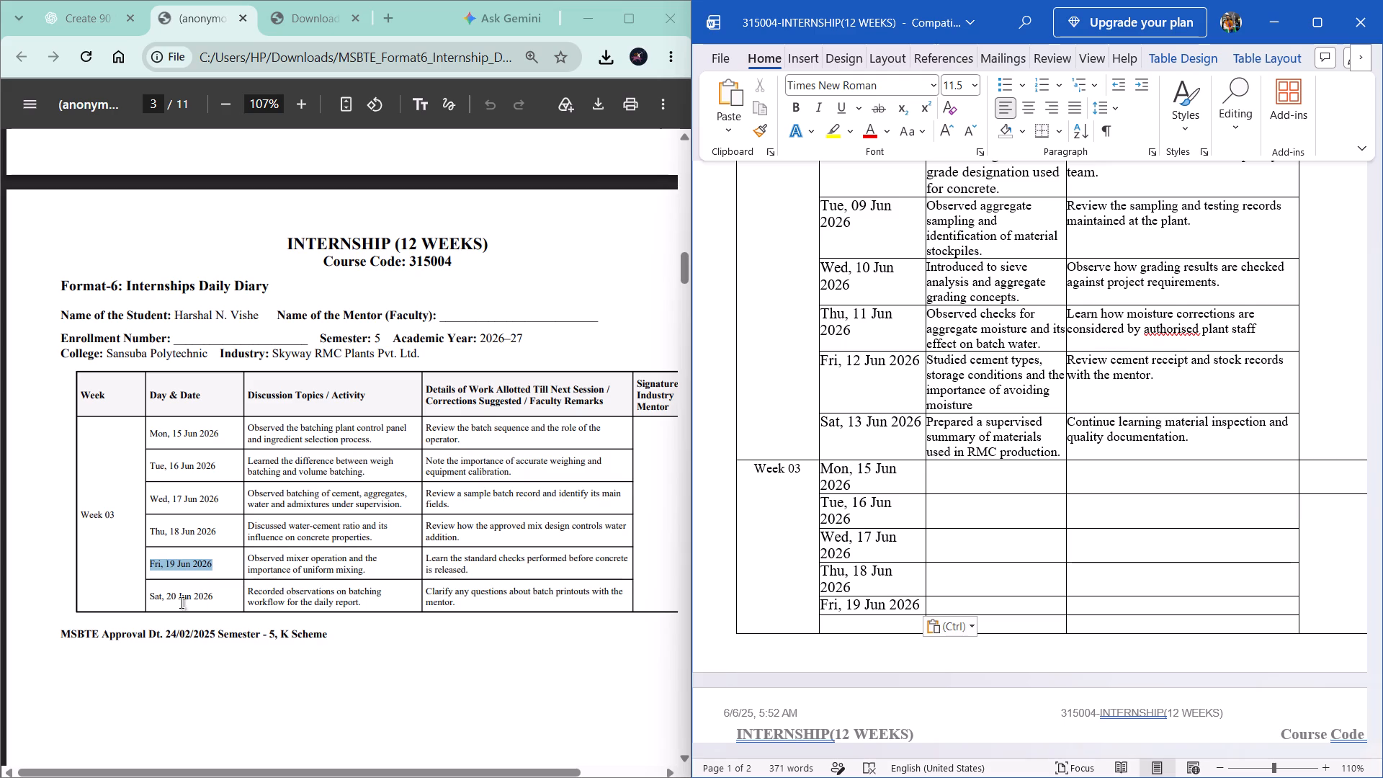
Copy "Sat, 20 Jun 2026" from the PDF into the sixth Day & Date cell of the Word table's Week 03 block.
{"action": "left_click_drag", "start_coordinate": [148, 598], "coordinate": [222, 607]}
{"action": "key", "text": "ctrl+c"}
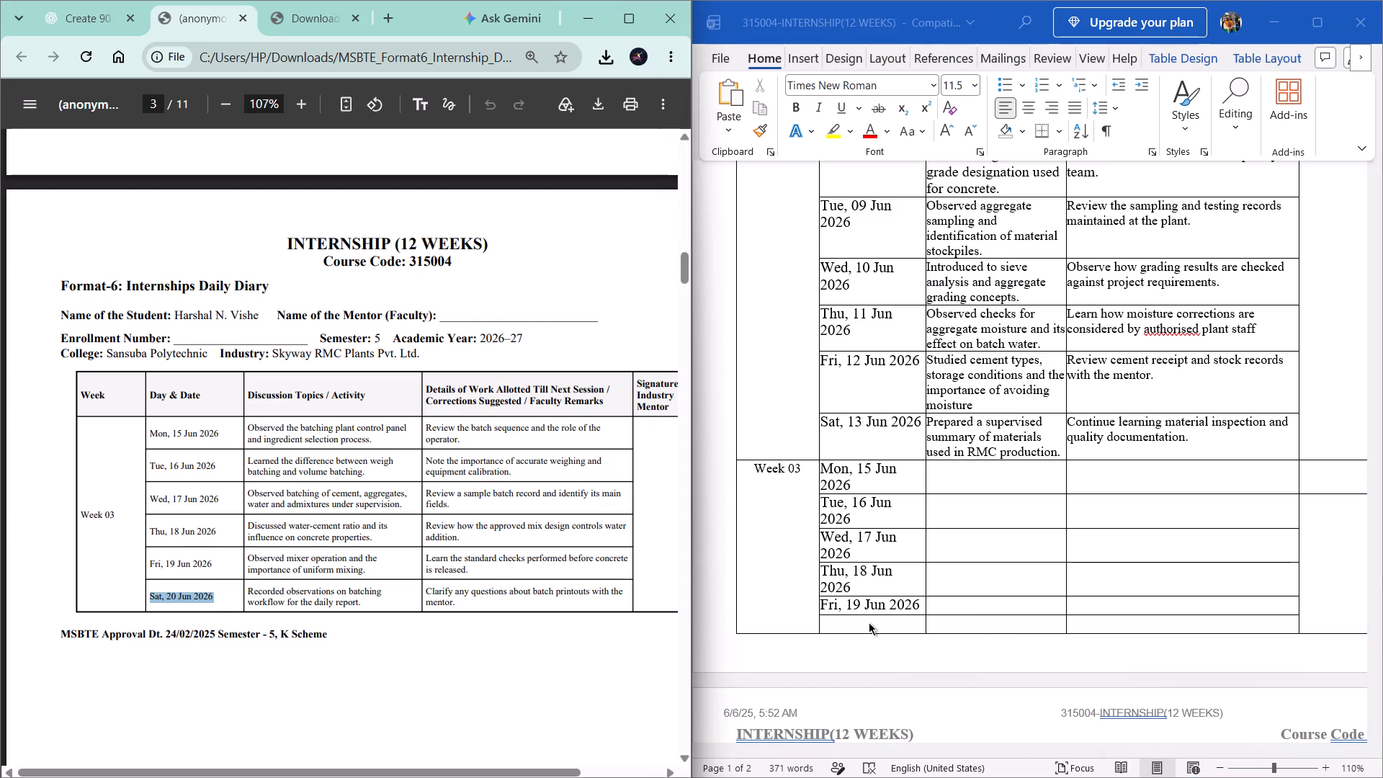
{"action": "left_click", "coordinate": [869, 622]}
{"action": "left_click", "coordinate": [869, 622]}
{"action": "key", "text": "ctrl+v"}
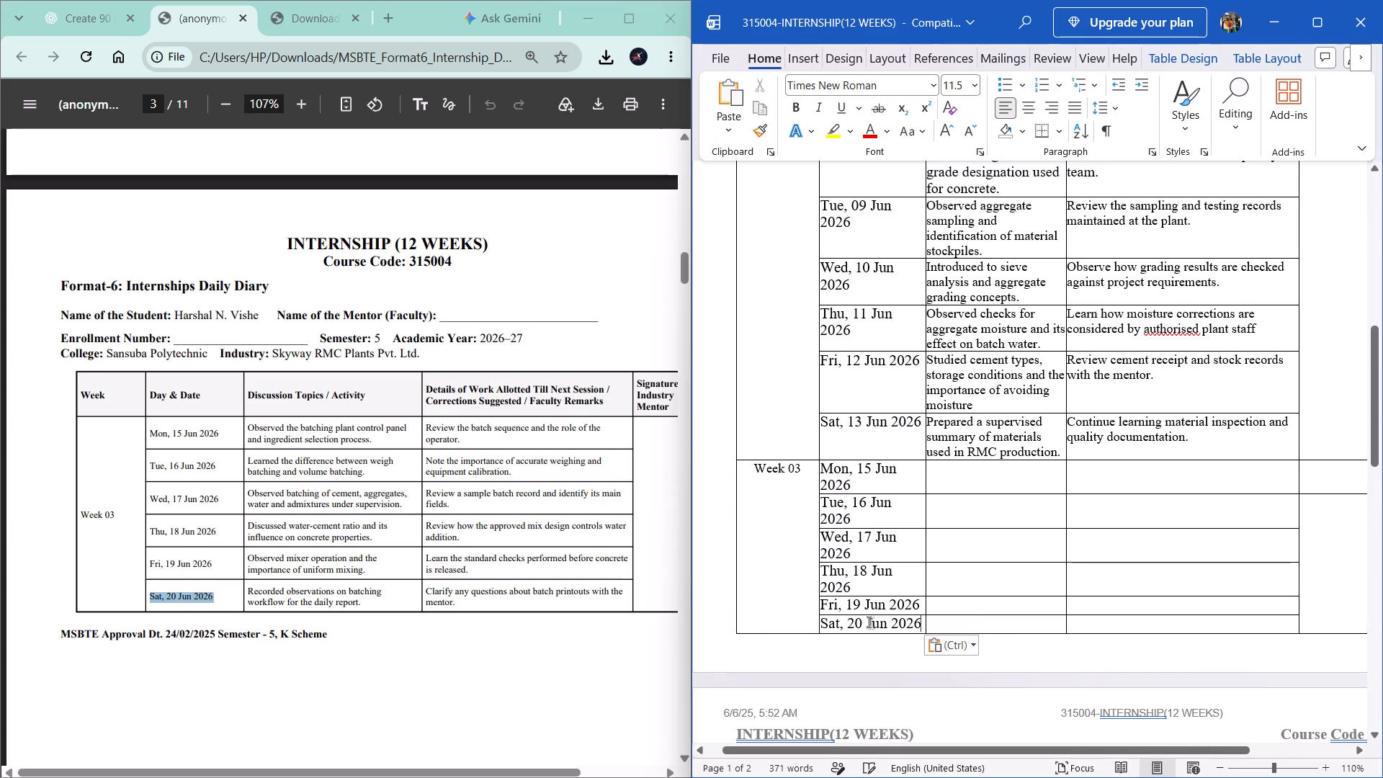
Copy "Observed the batching plant control panel and ingredient selection process." from the PDF into the Word table's Mon, 15 Jun activity cell.
{"action": "left_click_drag", "start_coordinate": [244, 427], "coordinate": [322, 437]}
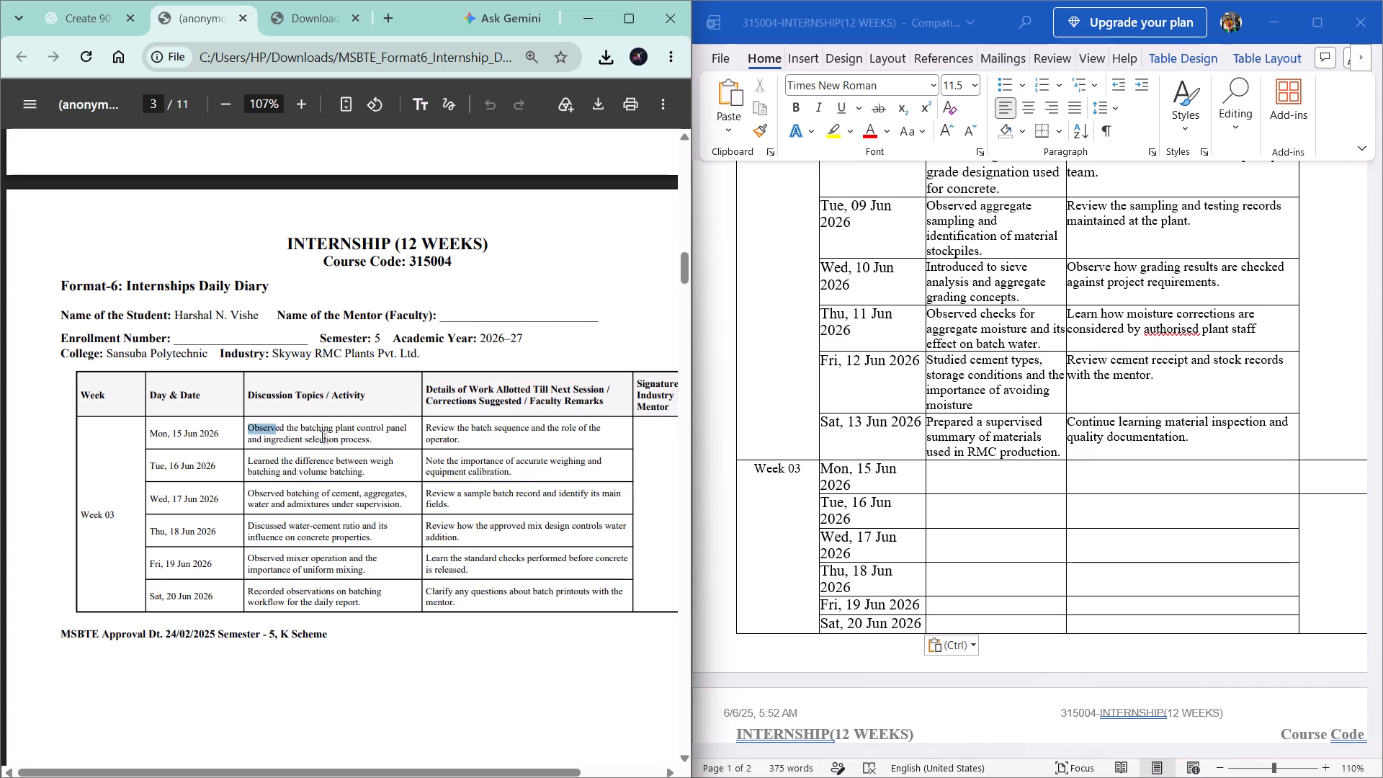
{"action": "left_click_drag", "start_coordinate": [322, 437], "coordinate": [380, 444]}
{"action": "key", "text": "ctrl+c"}
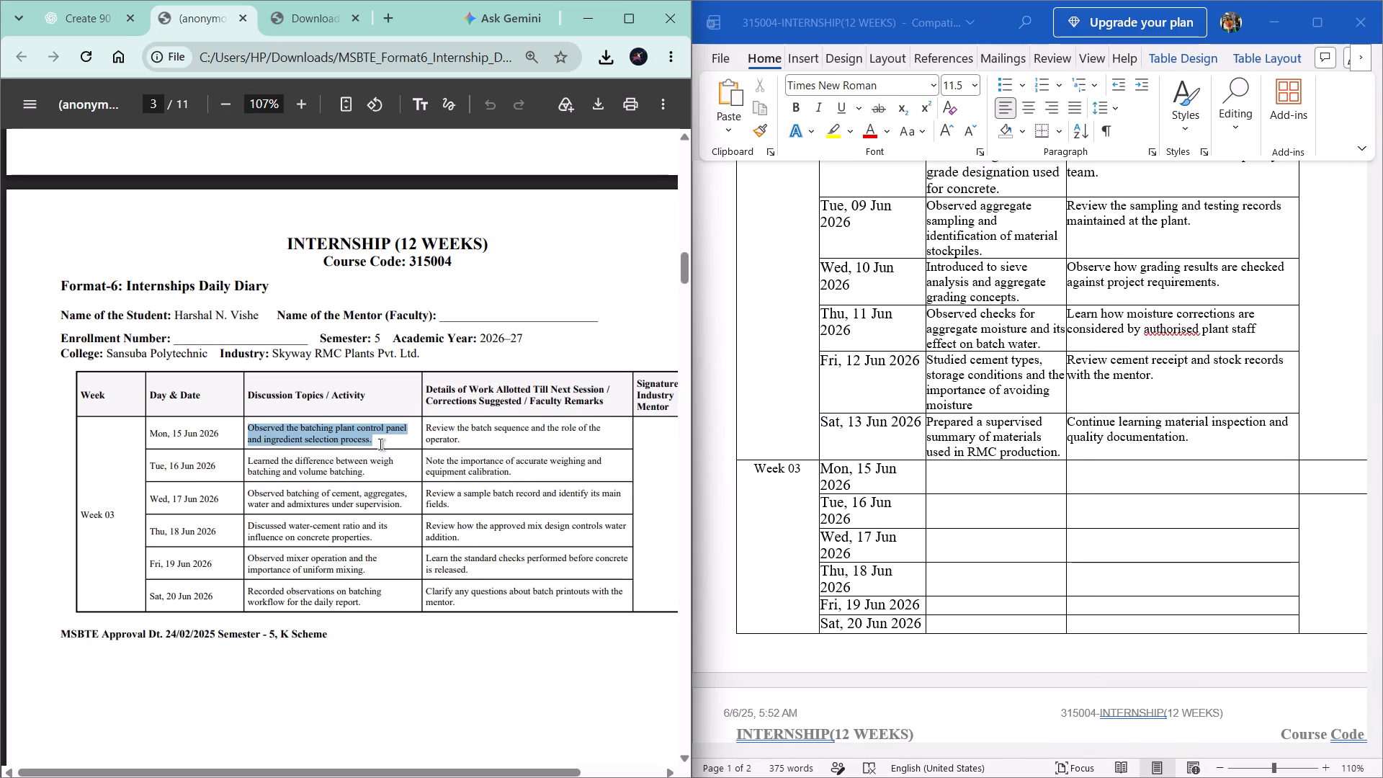
{"action": "left_click", "coordinate": [991, 479]}
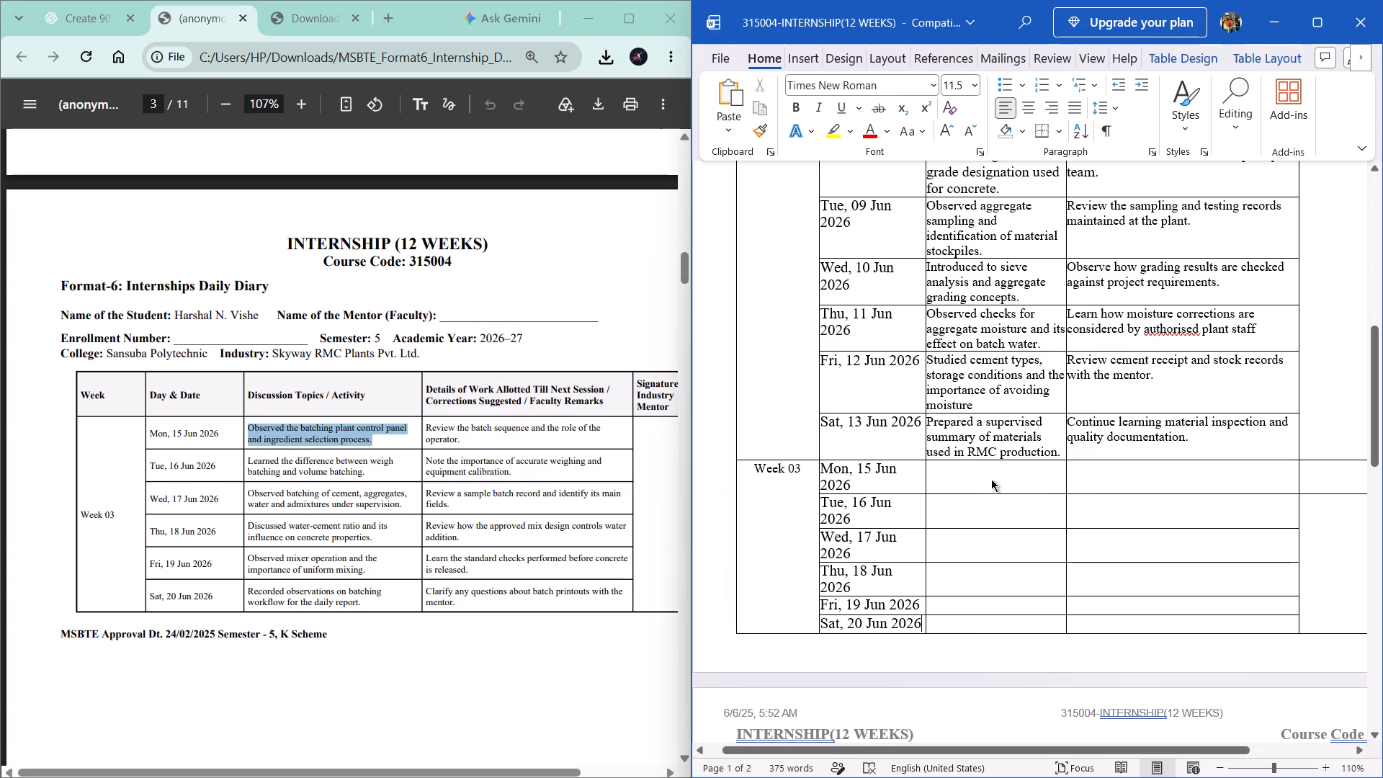
{"action": "left_click", "coordinate": [977, 478]}
{"action": "key", "text": "ctrl+v"}
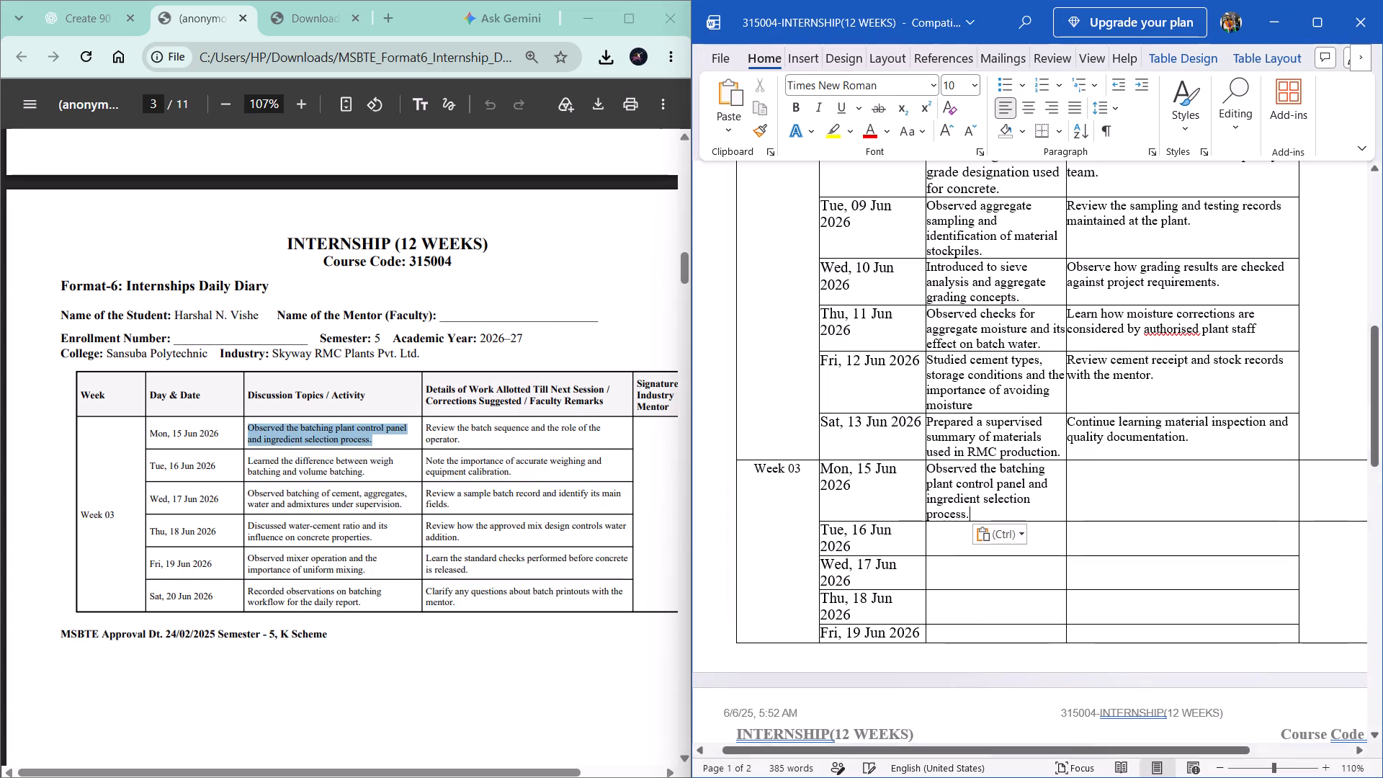
Copy "Review the batch sequence and the role of the operator" from the PDF into the Word table's Mon, 15 Jun work-details cell.
{"action": "left_click", "coordinate": [425, 426]}
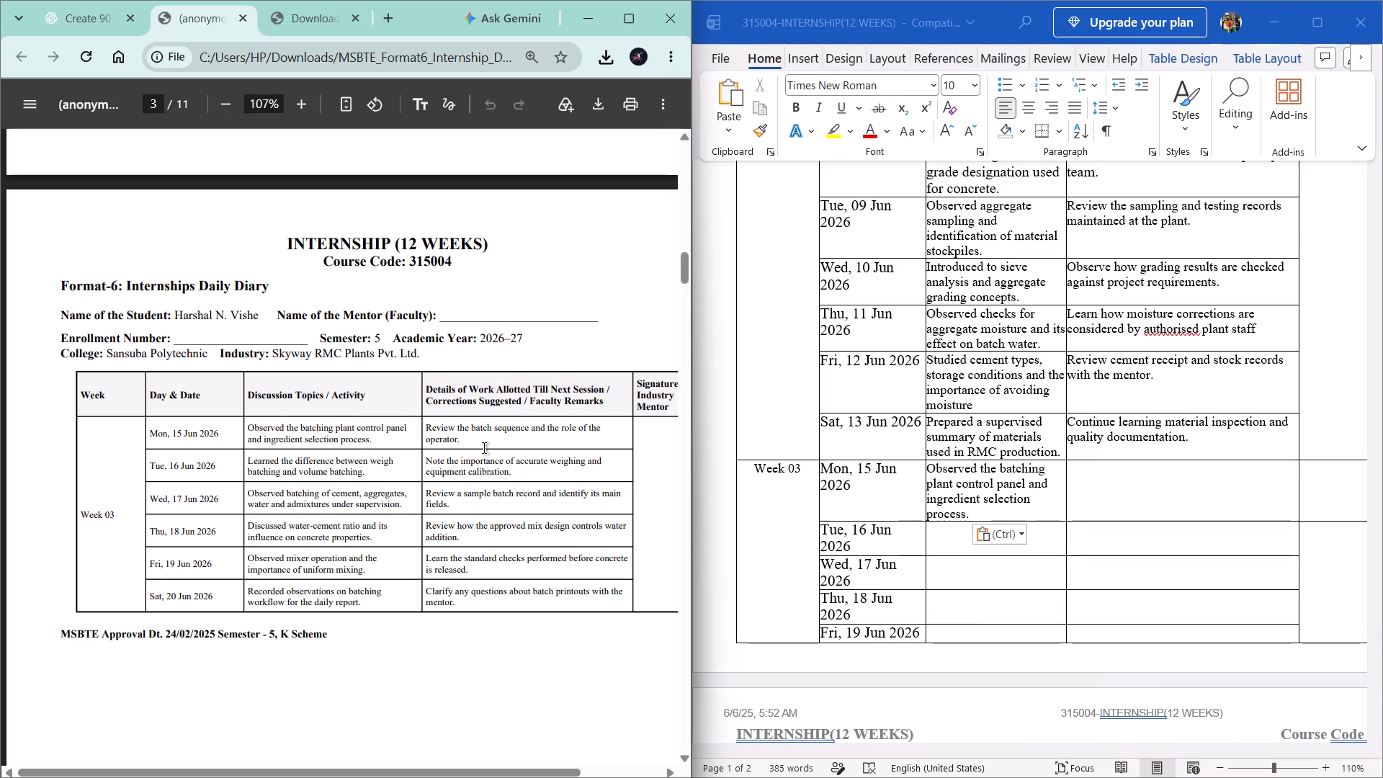
{"action": "left_click_drag", "start_coordinate": [459, 440], "coordinate": [432, 433]}
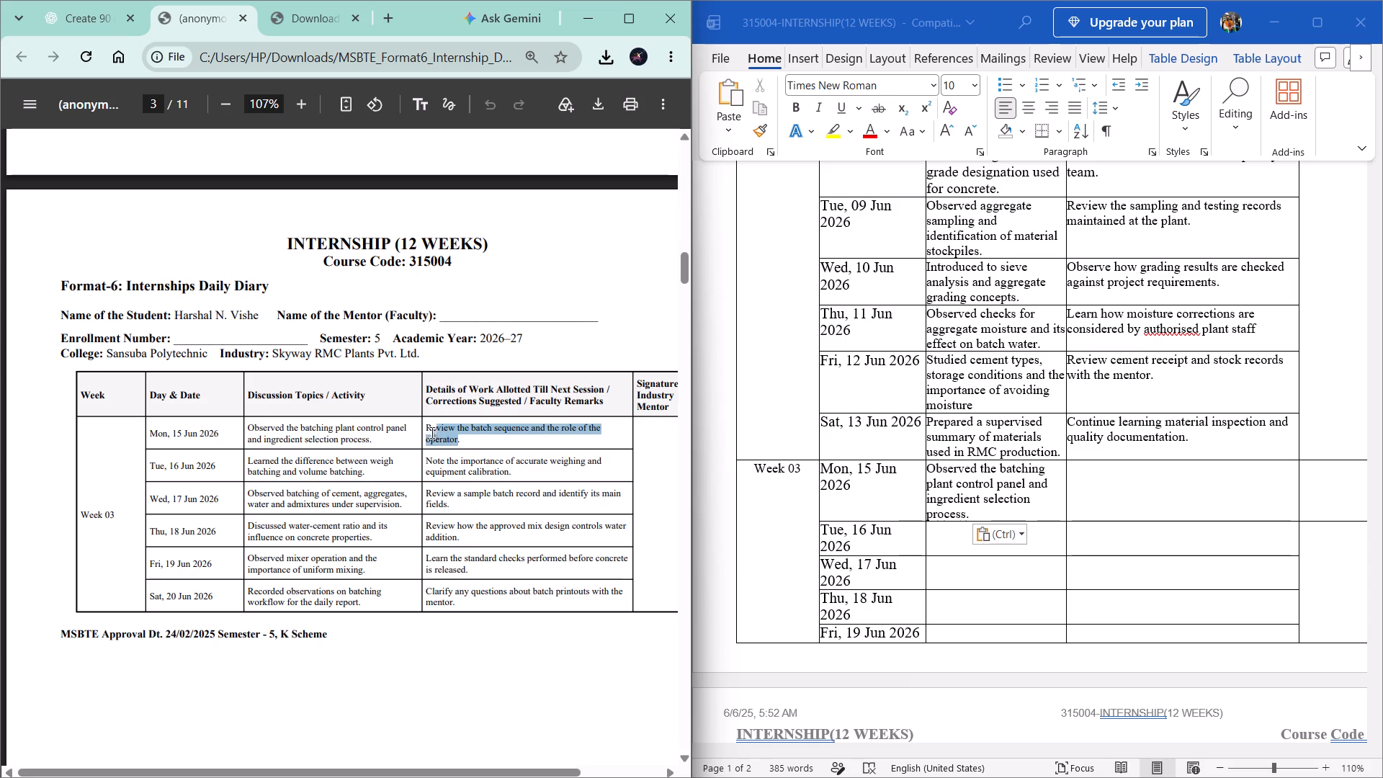
{"action": "left_click_drag", "start_coordinate": [432, 433], "coordinate": [426, 428]}
{"action": "key", "text": "ctrl+c"}
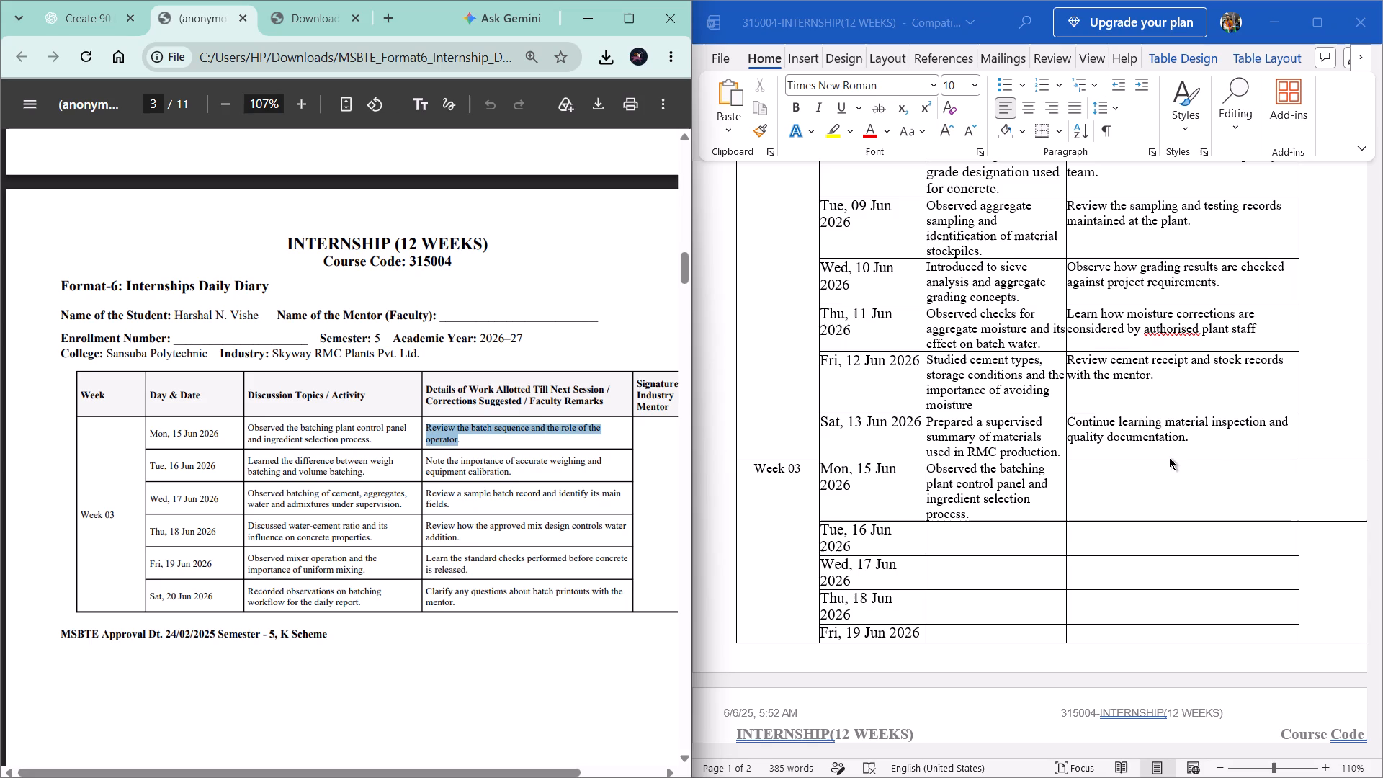
{"action": "left_click", "coordinate": [1169, 457]}
{"action": "left_click", "coordinate": [1160, 470]}
{"action": "key", "text": "ctrl+v"}
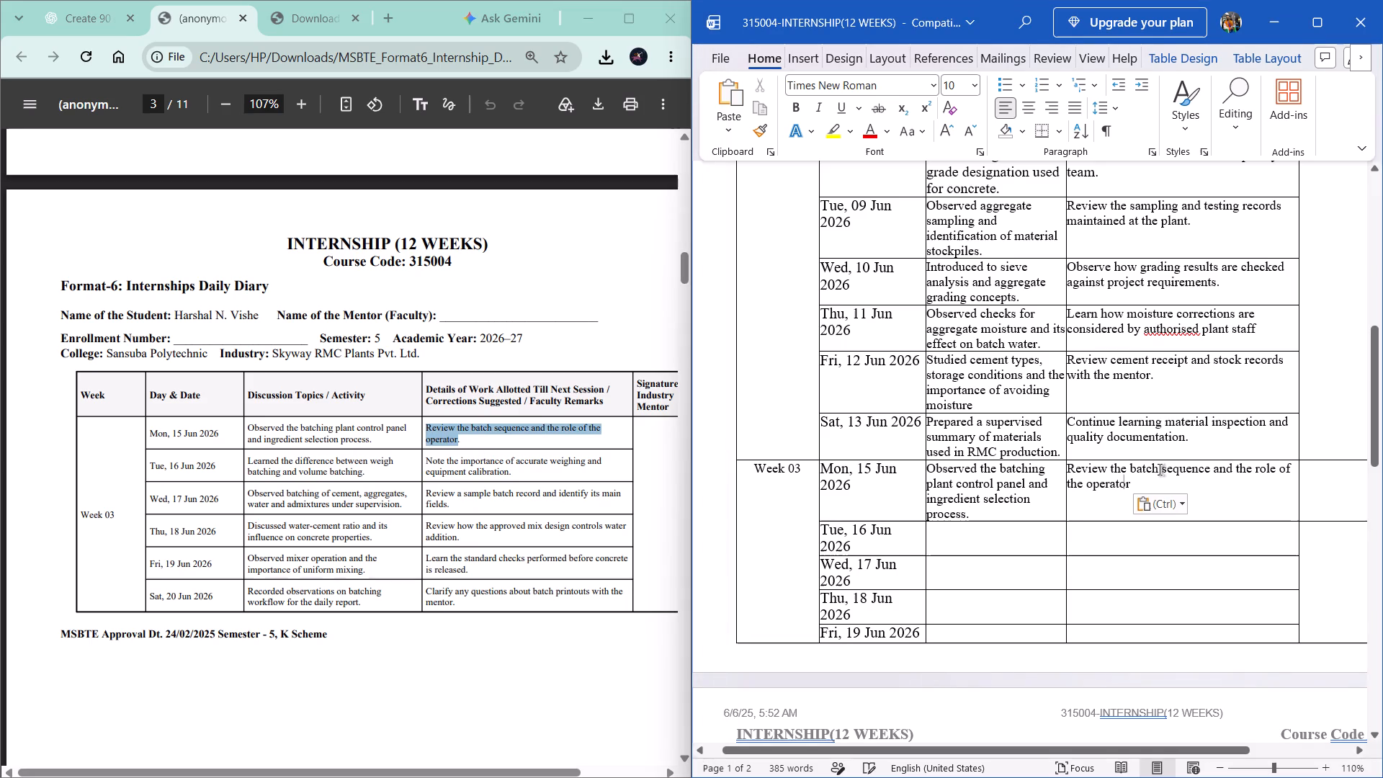
Copy "Learned the difference between weigh batching and volume batching." from the PDF into the Word table's Tue, 16 Jun activity cell.
{"action": "left_click_drag", "start_coordinate": [248, 460], "coordinate": [289, 470]}
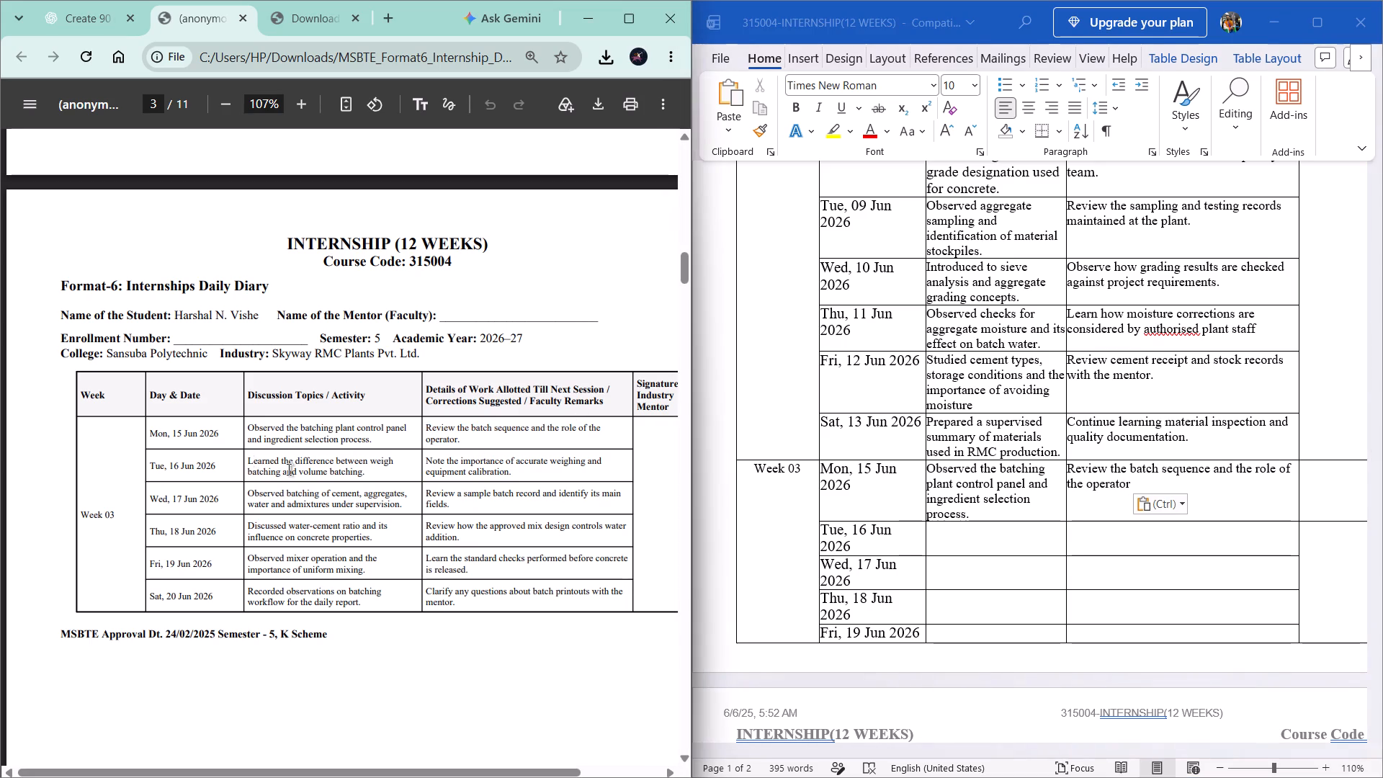
{"action": "left_click_drag", "start_coordinate": [289, 470], "coordinate": [375, 478]}
{"action": "key", "text": "ctrl+c"}
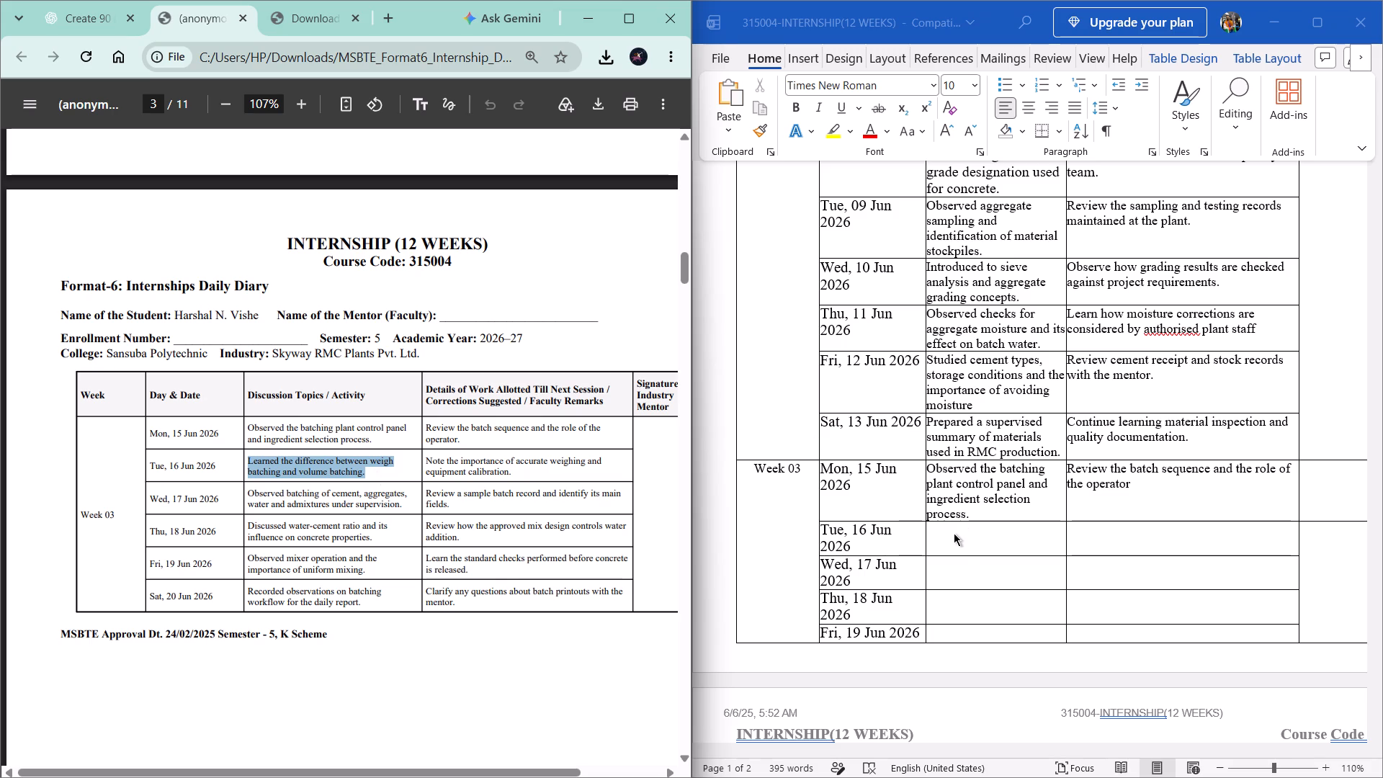
{"action": "left_click", "coordinate": [948, 541]}
{"action": "left_click", "coordinate": [948, 541]}
{"action": "key", "text": "ctrl+v"}
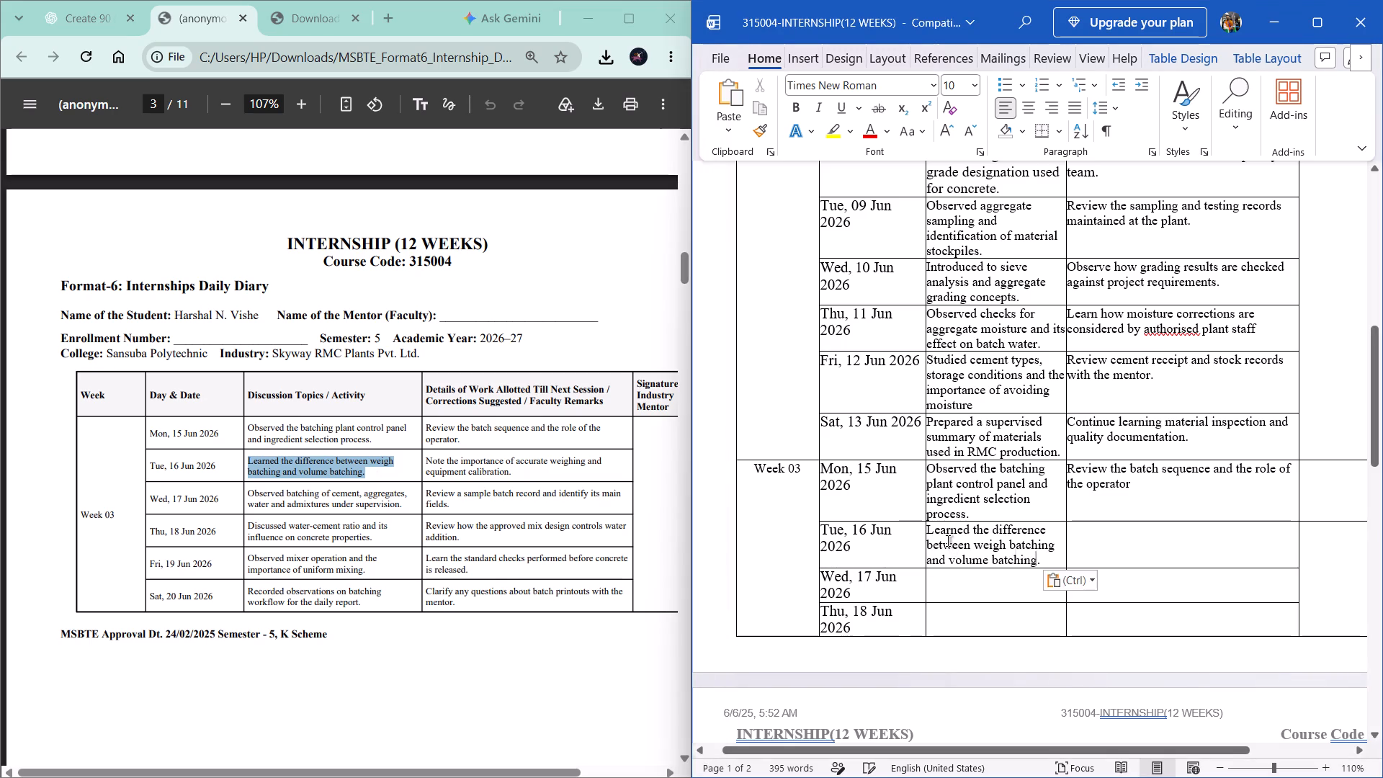
Copy "Note the importance of accurate weighing and equipment calibration." from the PDF into the Word table's Tue, 16 Jun work-details cell.
{"action": "left_click_drag", "start_coordinate": [426, 458], "coordinate": [488, 467]}
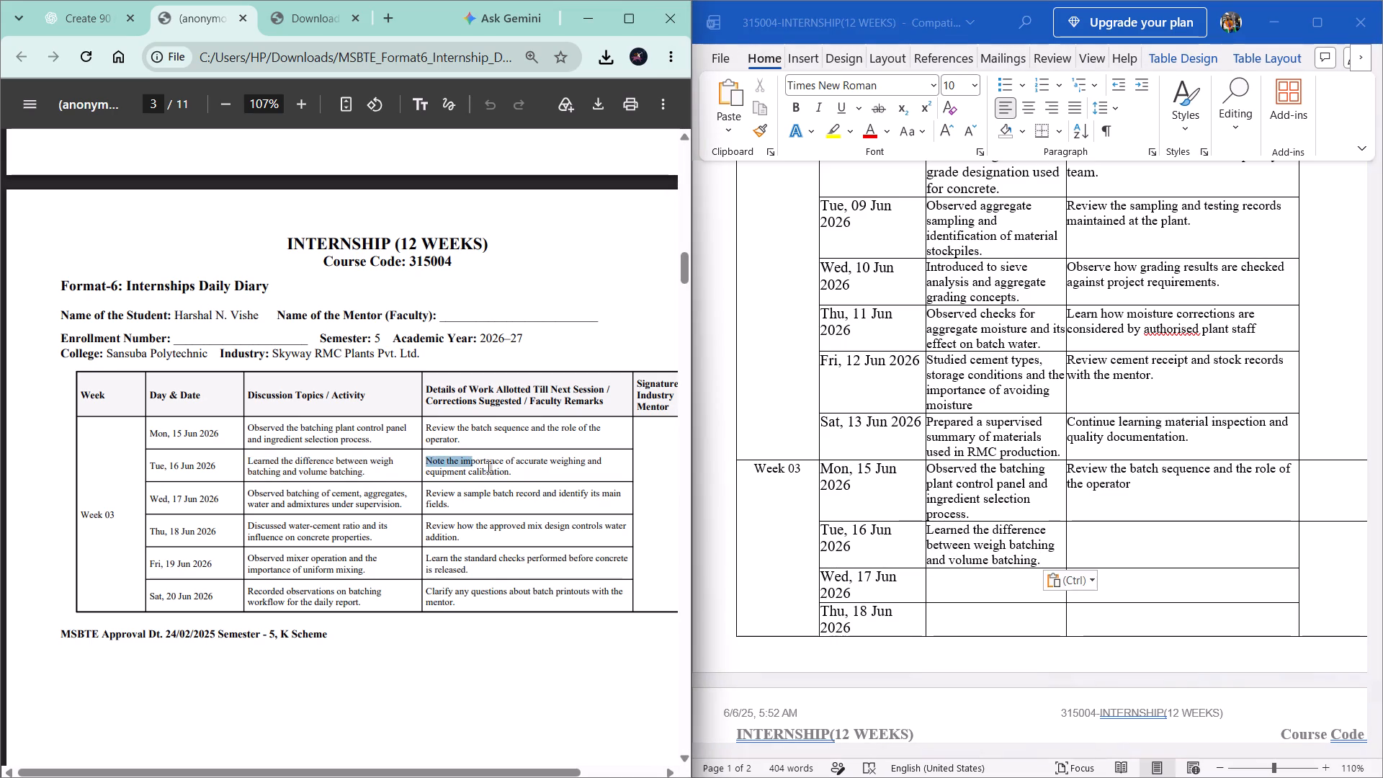
{"action": "left_click_drag", "start_coordinate": [488, 467], "coordinate": [523, 473]}
{"action": "left_click_drag", "start_coordinate": [518, 476], "coordinate": [422, 457]}
{"action": "key", "text": "ctrl+c"}
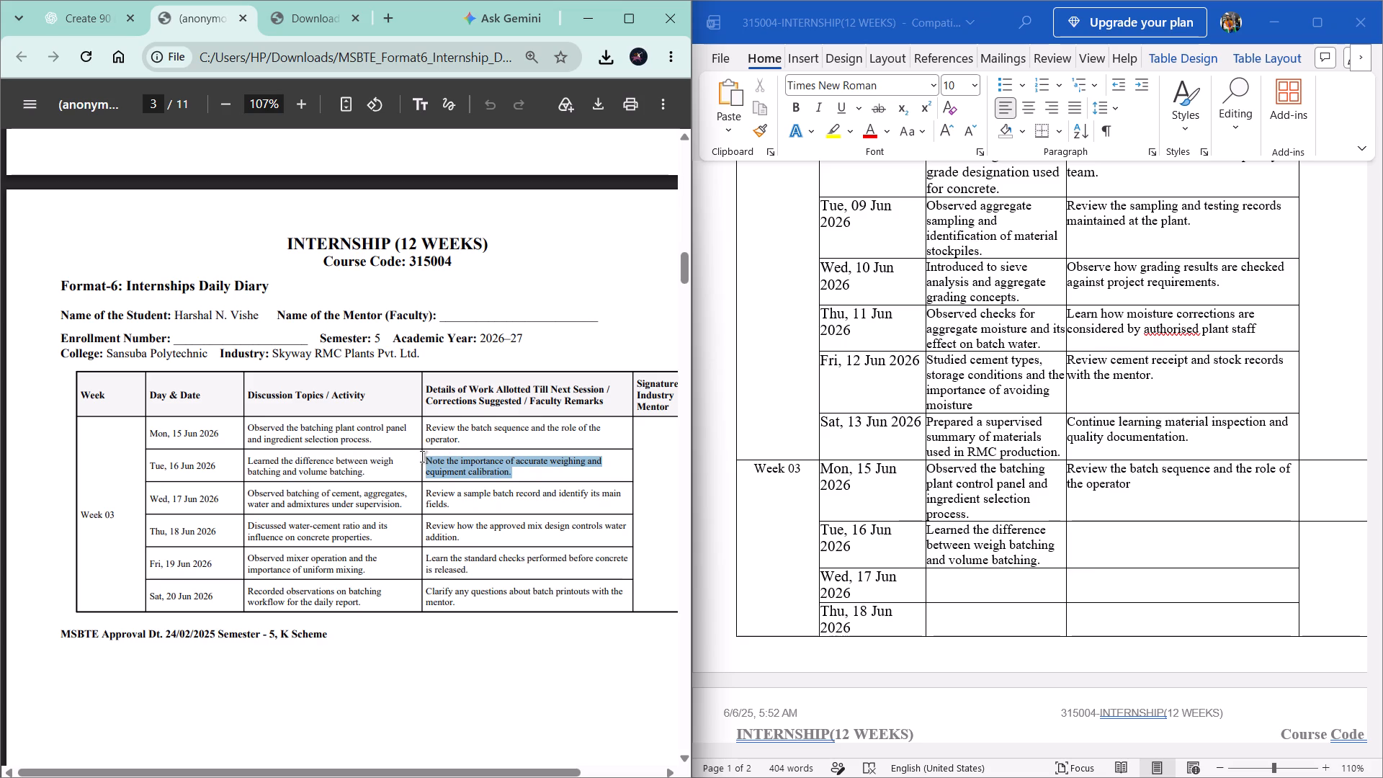
{"action": "left_click", "coordinate": [1137, 553]}
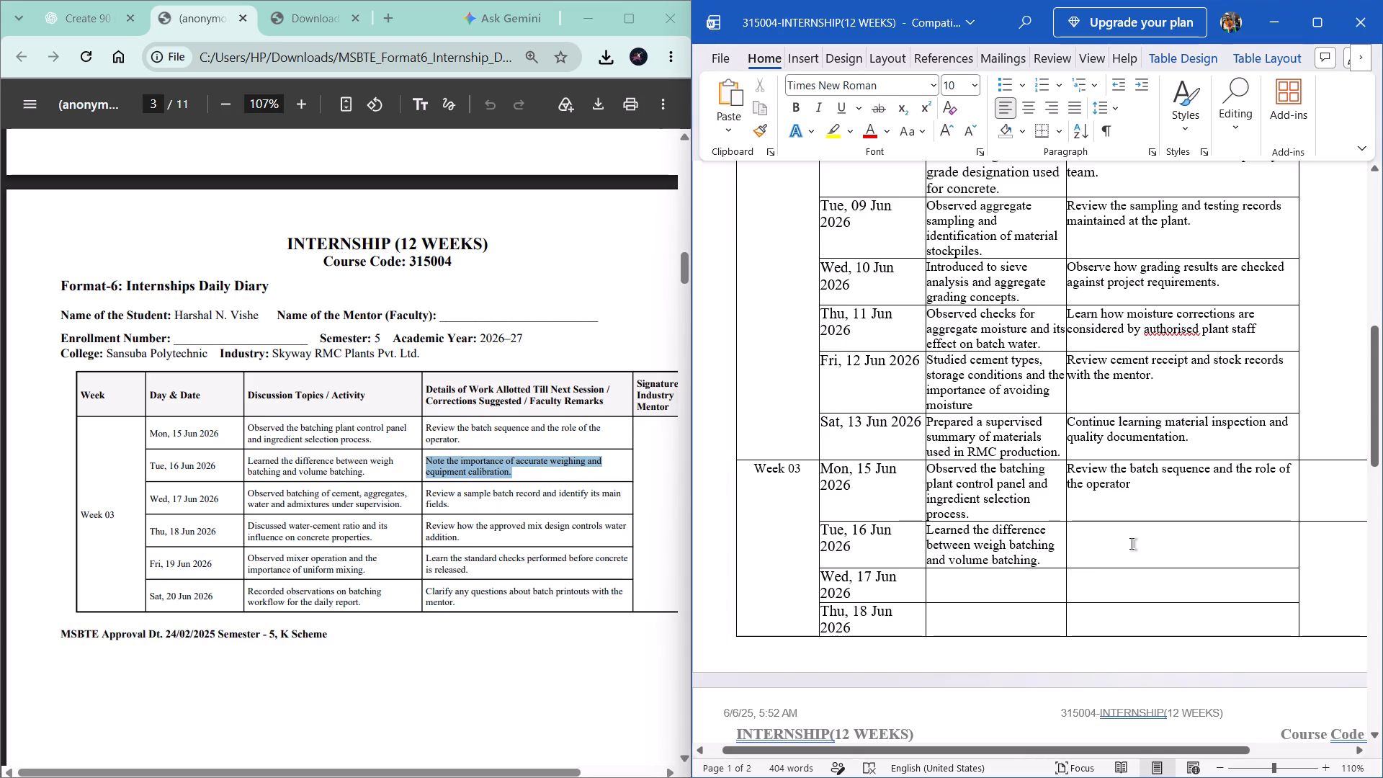
{"action": "left_click", "coordinate": [1132, 544]}
{"action": "key", "text": "ctrl+v"}
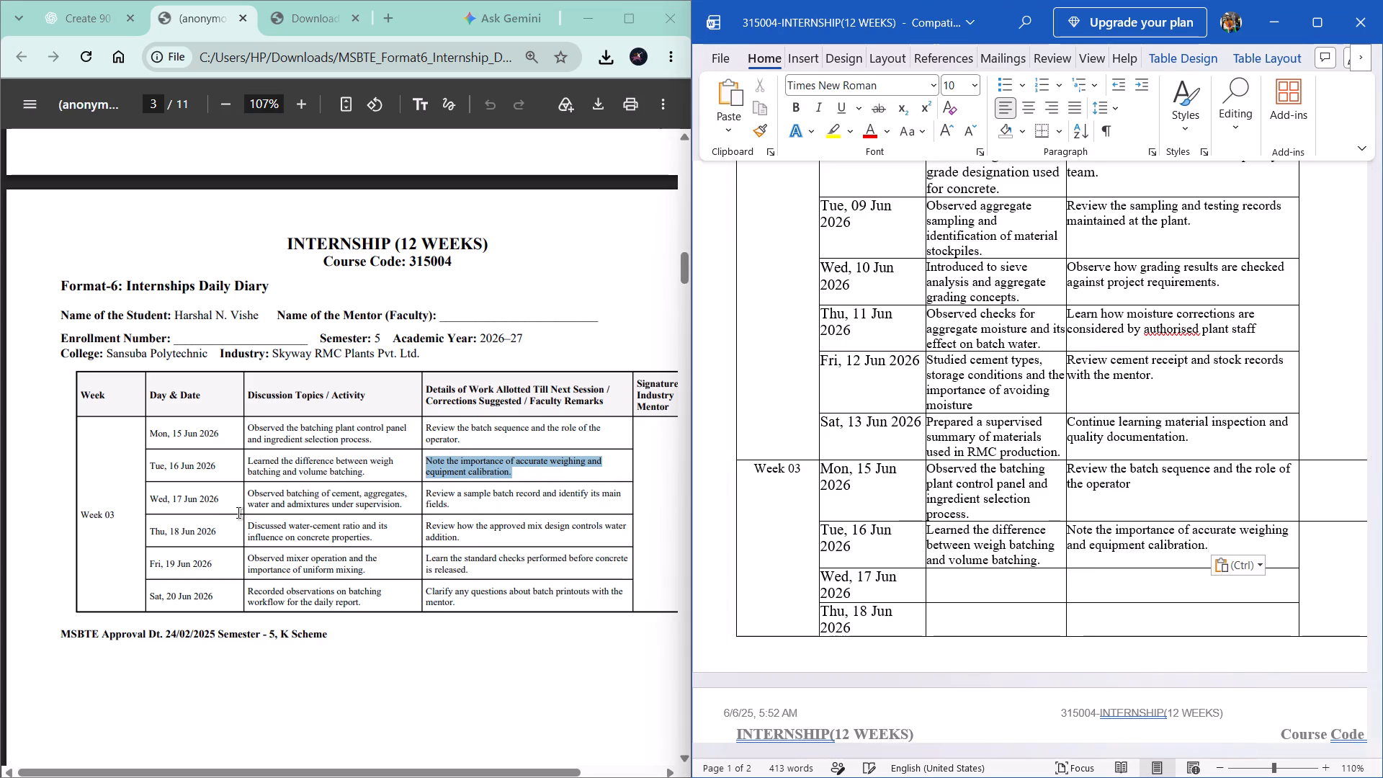
Copy "Observed batching of cement, aggregates, water and admixtures under supervision." from the PDF into the Word table's Wed, 17 Jun activity cell.
{"action": "left_click_drag", "start_coordinate": [248, 493], "coordinate": [385, 514]}
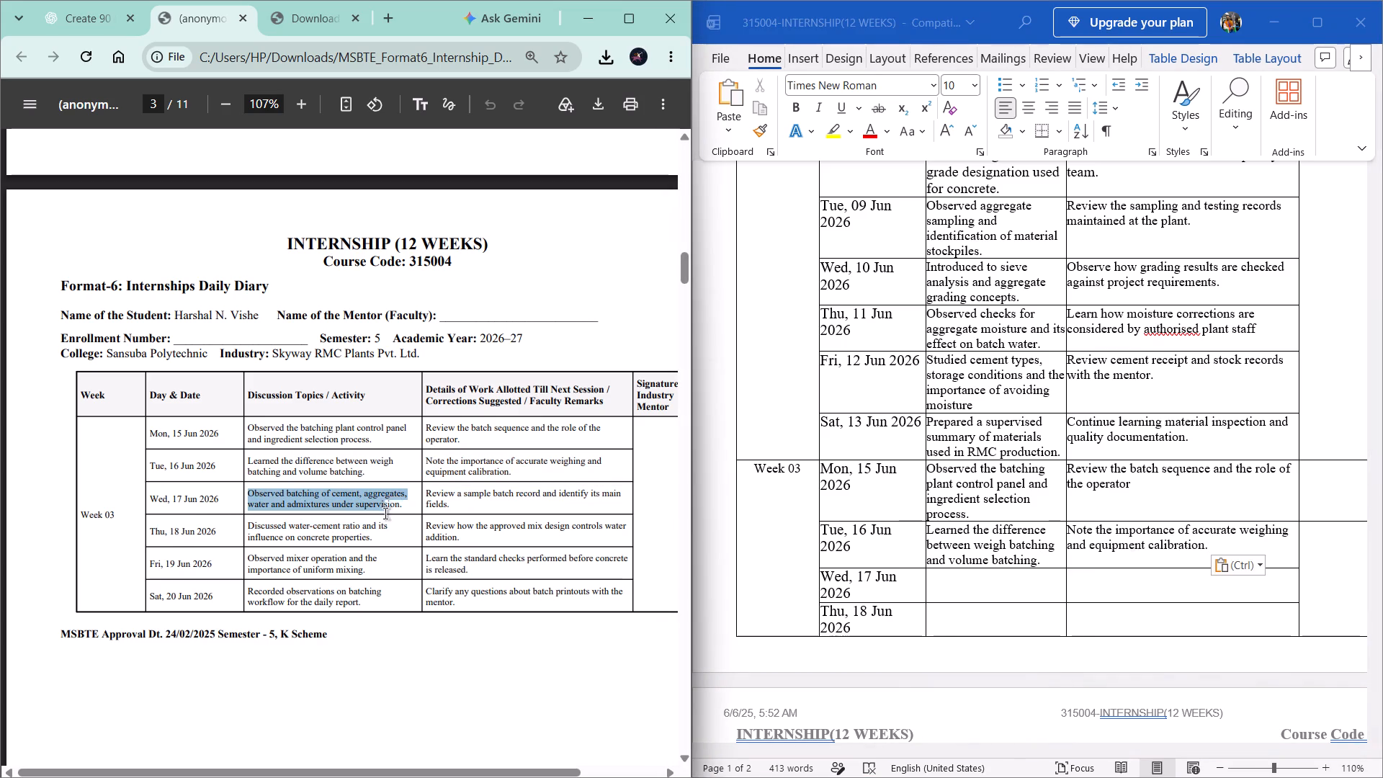
{"action": "left_click_drag", "start_coordinate": [385, 514], "coordinate": [404, 509]}
{"action": "key", "text": "ctrl+c"}
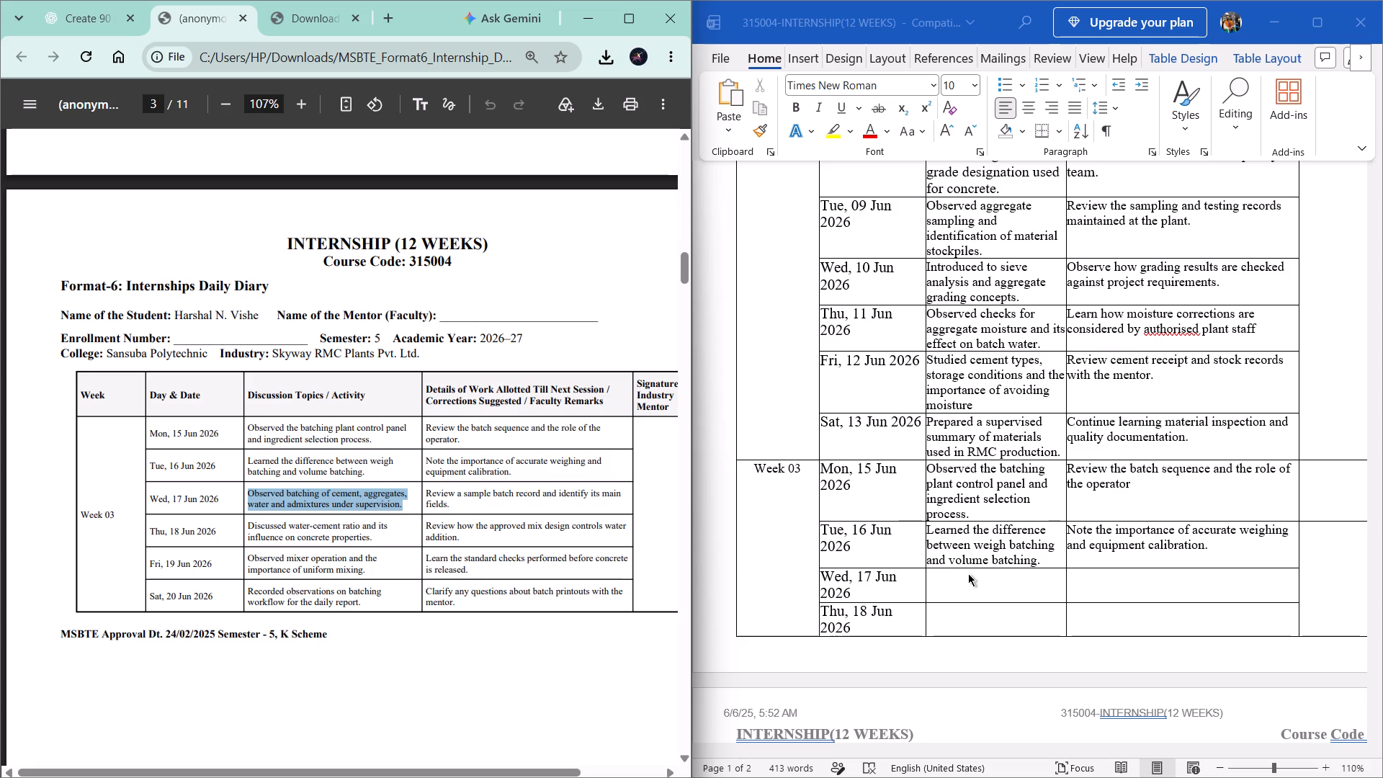
{"action": "left_click", "coordinate": [968, 576]}
{"action": "left_click", "coordinate": [968, 576]}
{"action": "key", "text": "ctrl+v"}
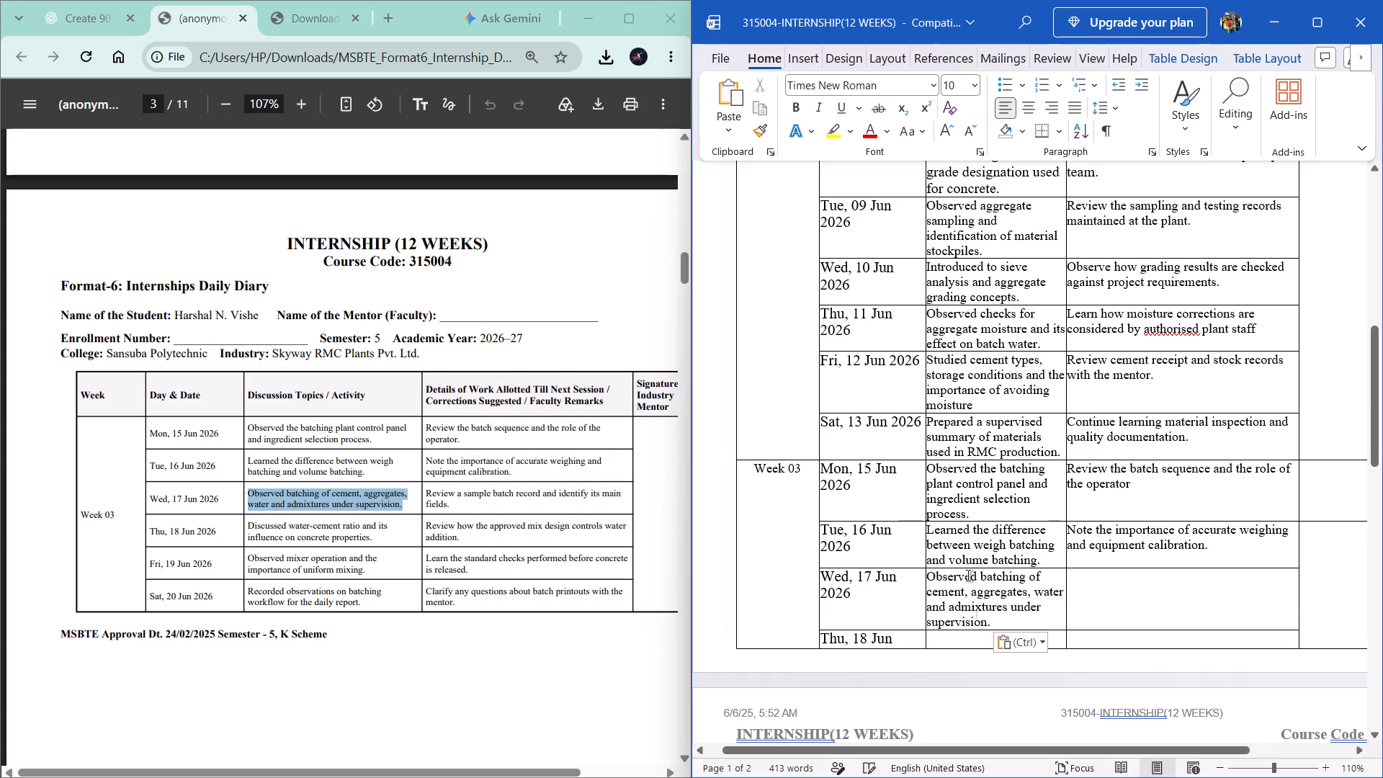
Copy "Review a sample batch record and identify its main fields." from the PDF into the Word table's Wed, 17 Jun work-details cell.
{"action": "left_click_drag", "start_coordinate": [422, 492], "coordinate": [462, 505]}
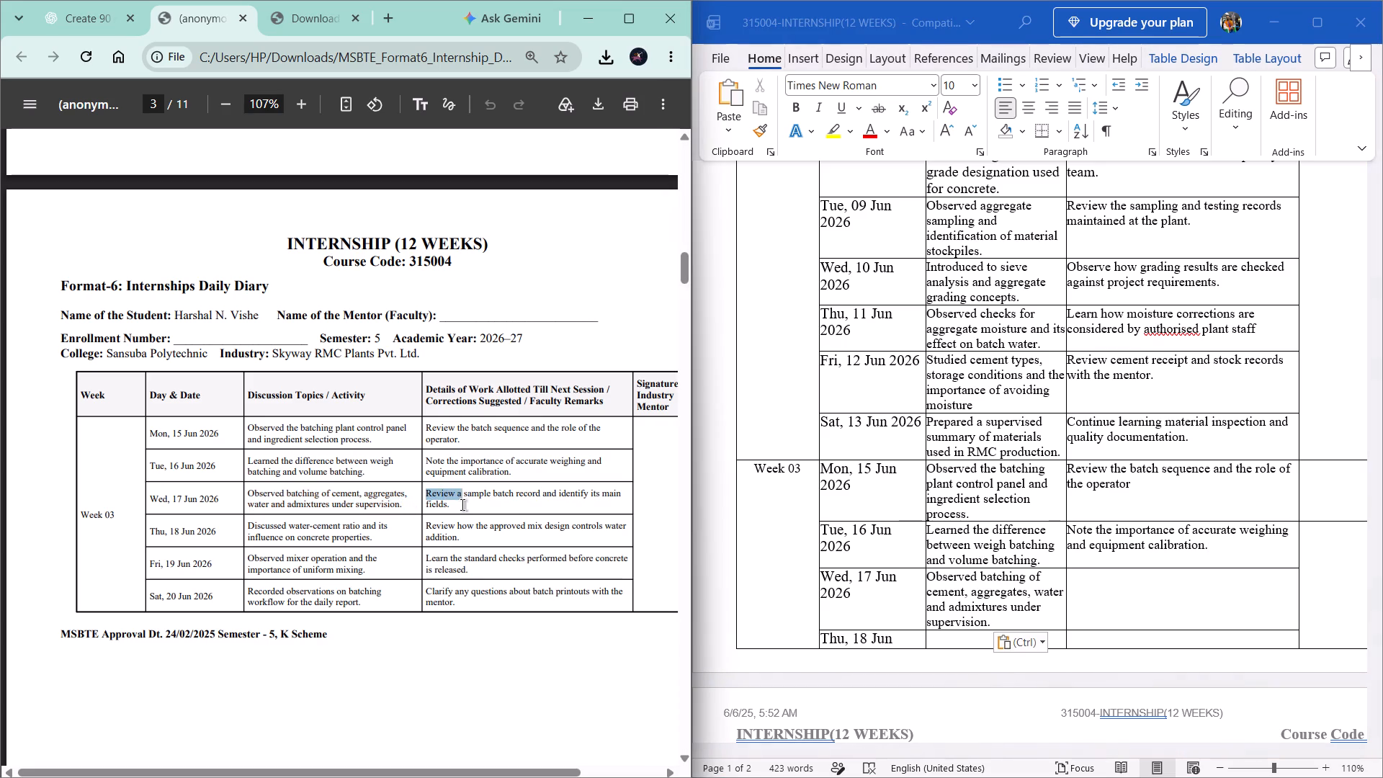
{"action": "left_click_drag", "start_coordinate": [462, 505], "coordinate": [459, 510]}
{"action": "key", "text": "ctrl+c"}
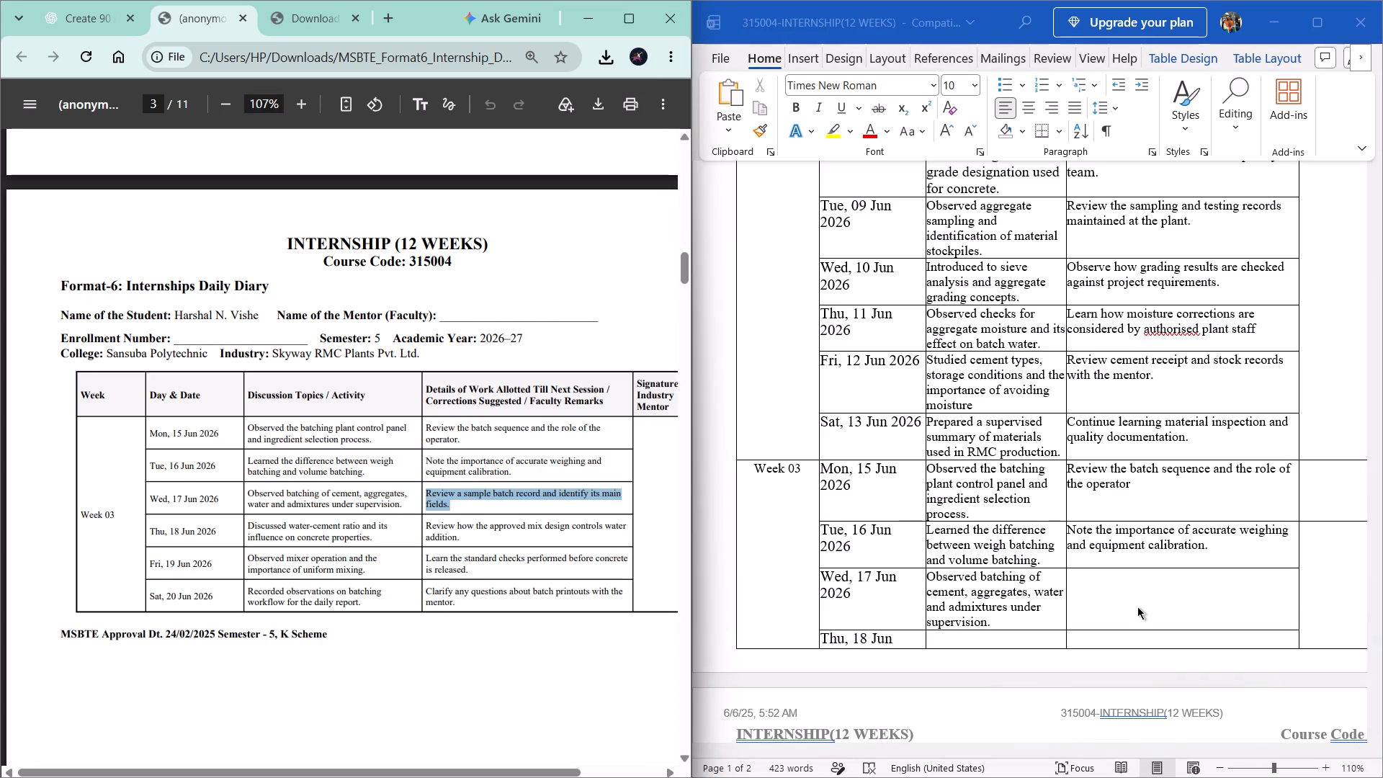
{"action": "left_click", "coordinate": [1137, 607]}
{"action": "left_click", "coordinate": [1122, 594]}
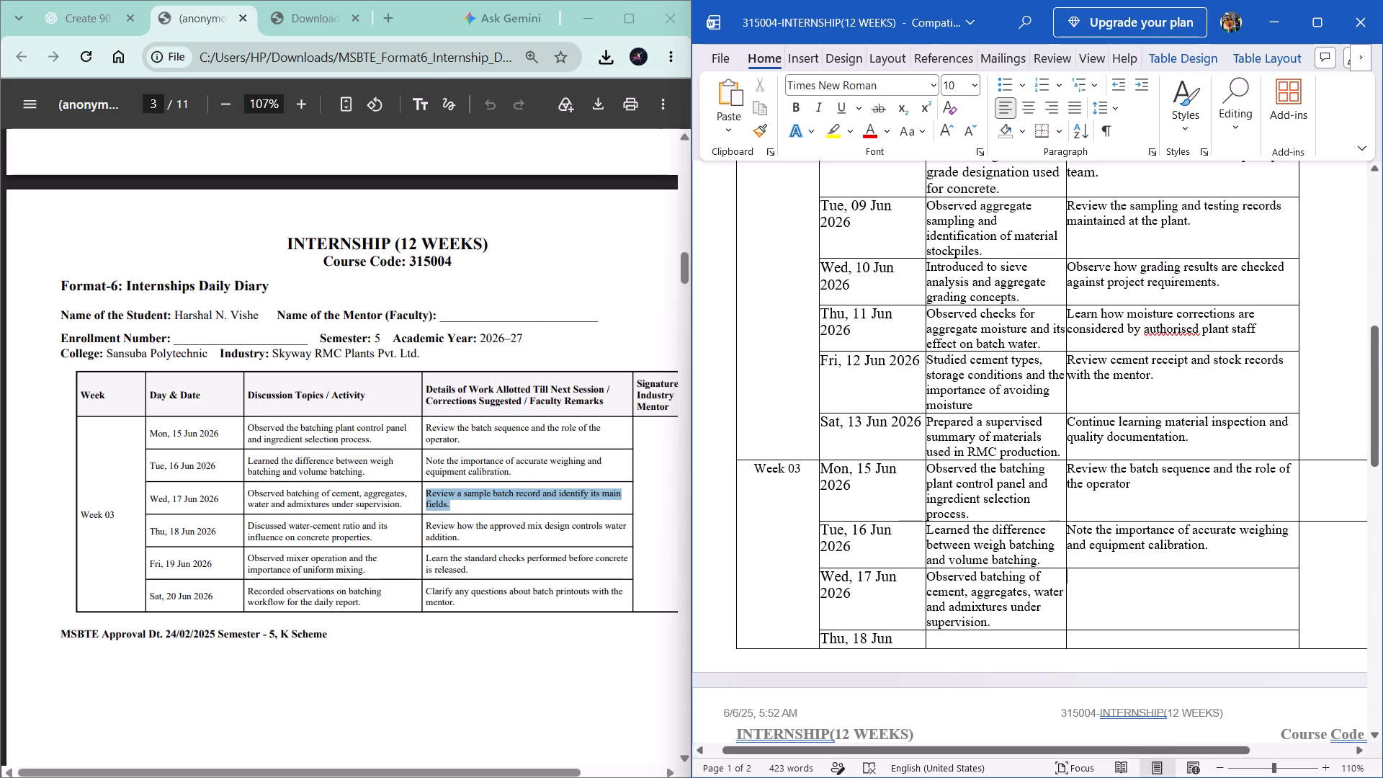
{"action": "key", "text": "ctrl+v"}
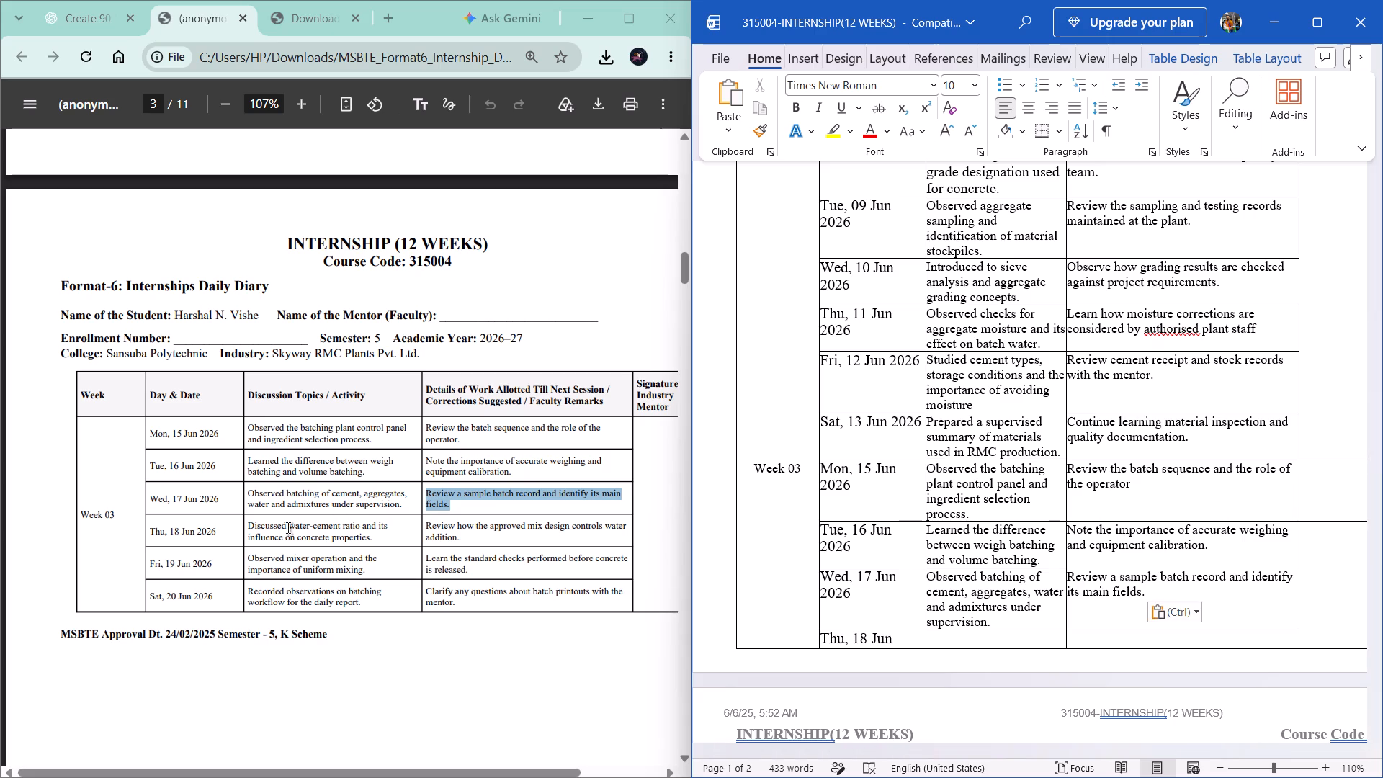
Copy "Discussed water-cement ratio and its influence on concrete properties." from the PDF into the Word table's Thu, 18 Jun activity cell.
{"action": "left_click_drag", "start_coordinate": [246, 525], "coordinate": [386, 542]}
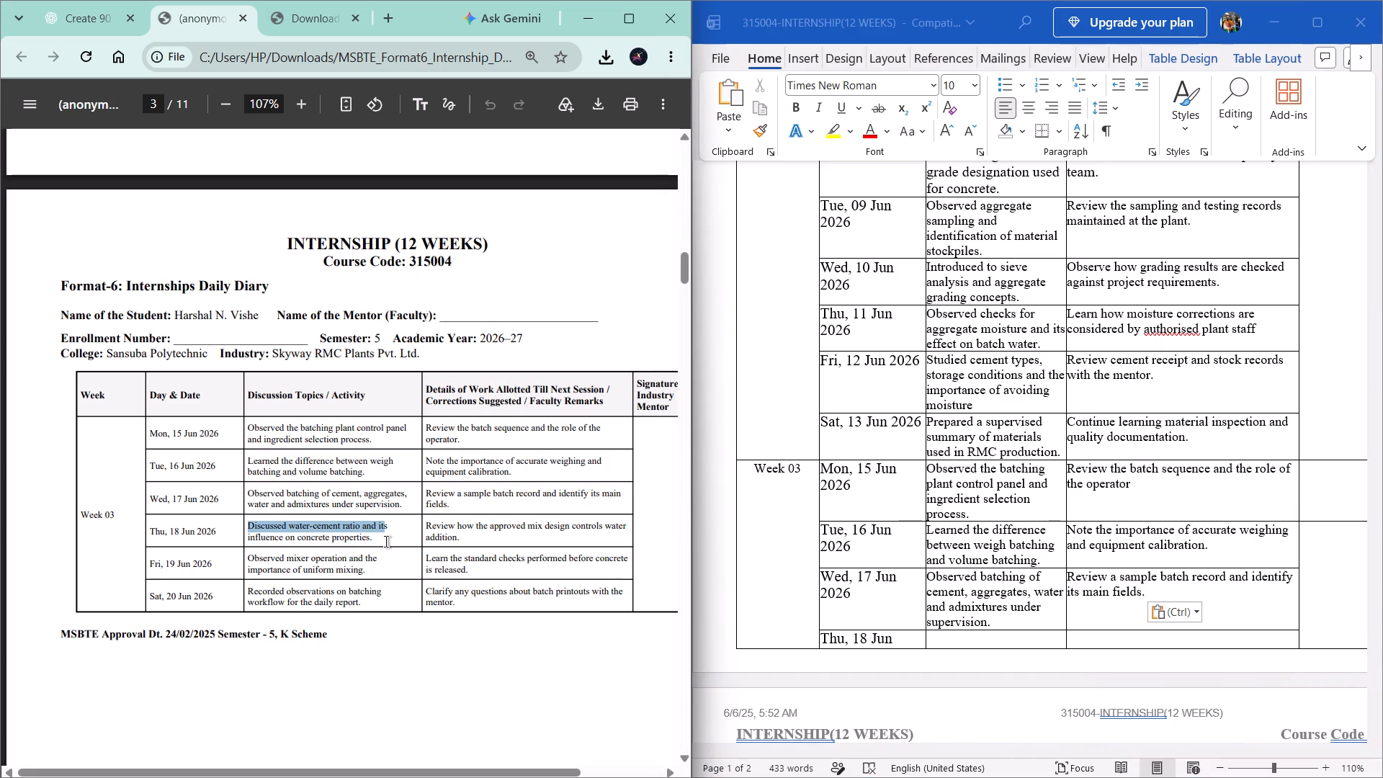
{"action": "left_click_drag", "start_coordinate": [377, 542], "coordinate": [247, 527]}
{"action": "key", "text": "ctrl+c"}
{"action": "scroll", "coordinate": [811, 512], "scroll_direction": "down", "scroll_amount": 1}
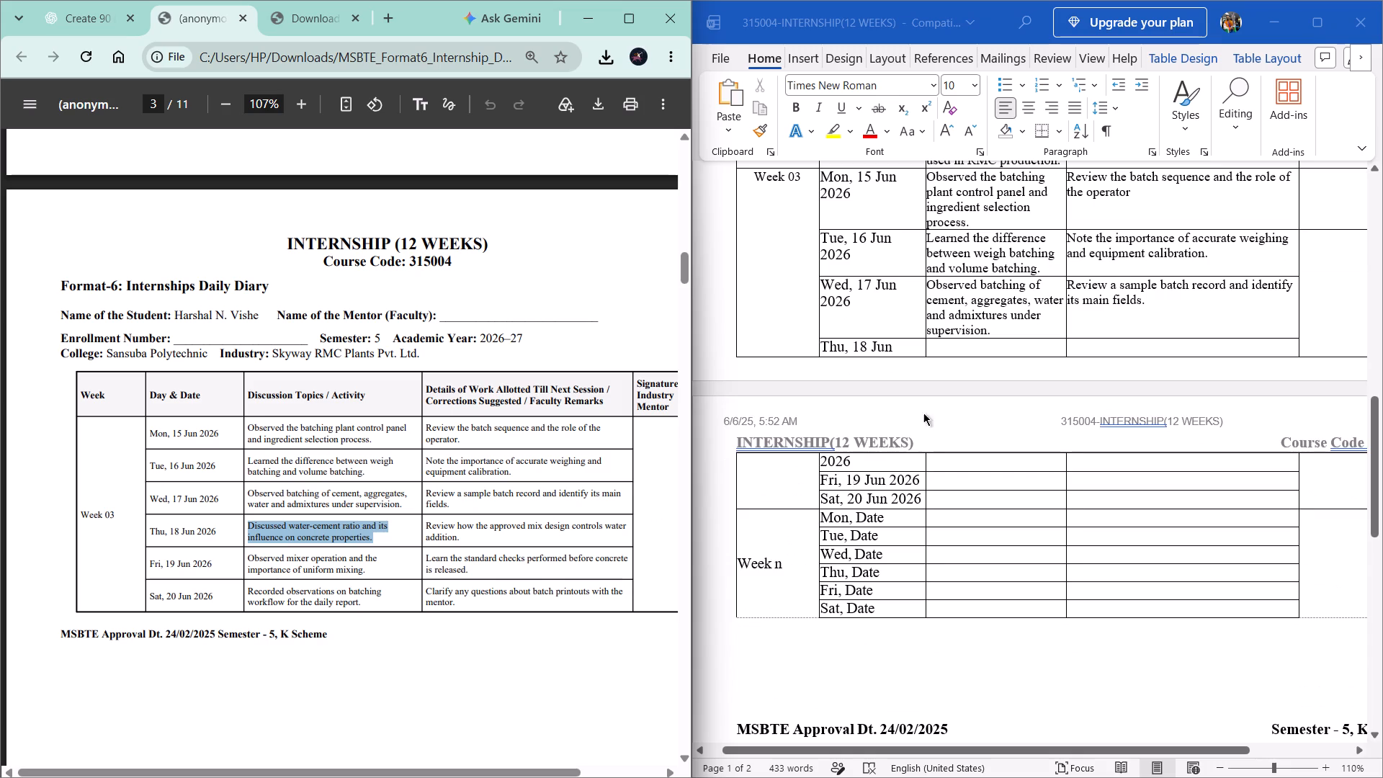
{"action": "left_click", "coordinate": [980, 341]}
{"action": "left_click", "coordinate": [966, 345]}
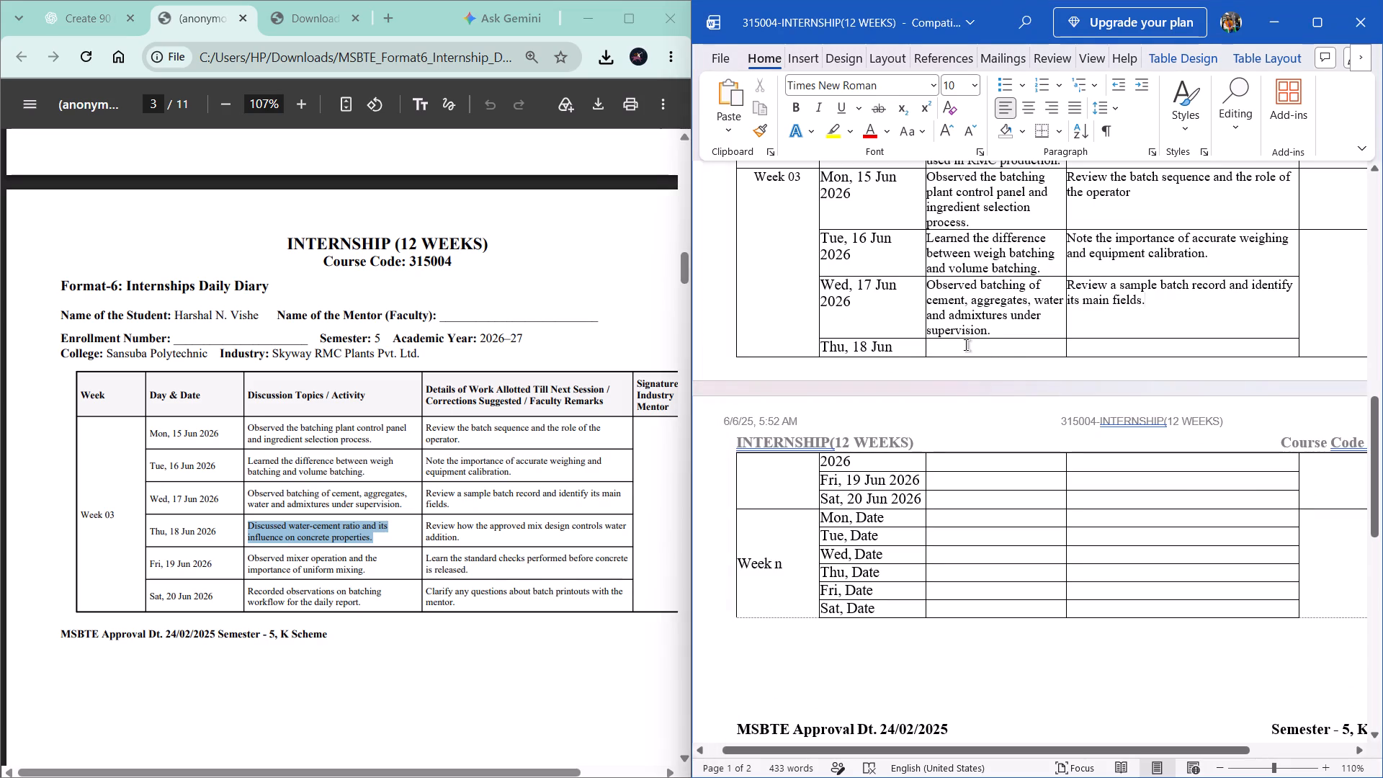
{"action": "key", "text": "ctrl+v"}
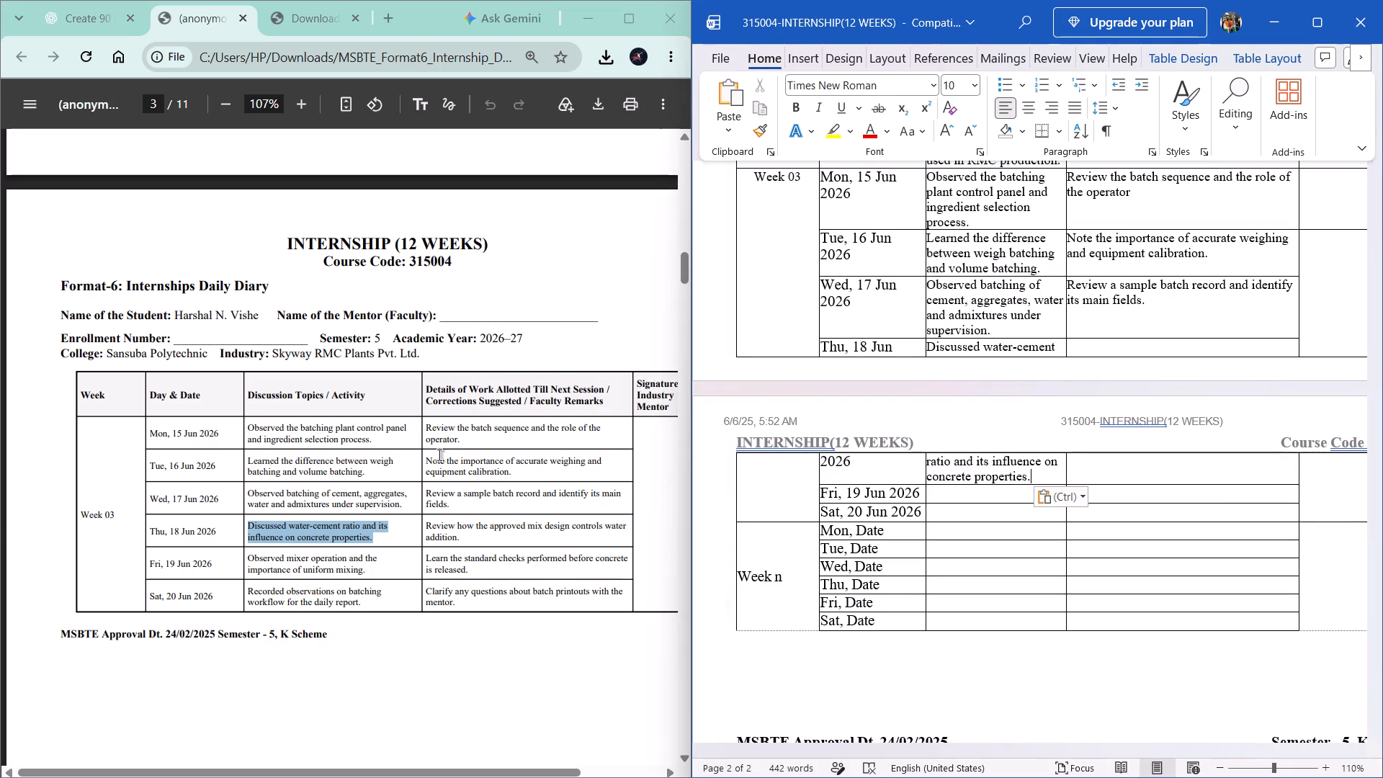
Copy "Review how the approved mix design controls water addition." from the PDF into the Word table's Thu, 18 Jun work-details cell.
{"action": "left_click_drag", "start_coordinate": [424, 524], "coordinate": [487, 542]}
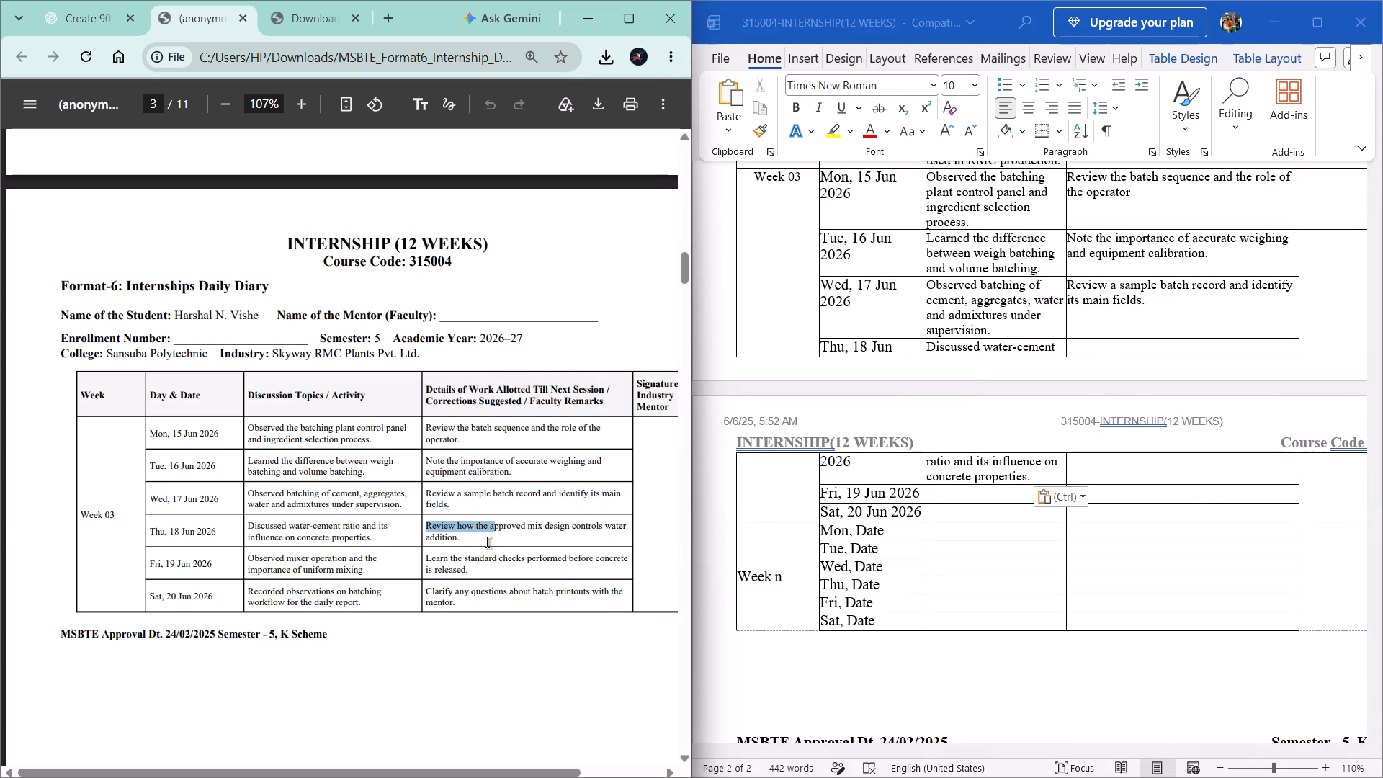
{"action": "left_click_drag", "start_coordinate": [487, 542], "coordinate": [459, 543]}
{"action": "key", "text": "ctrl+c"}
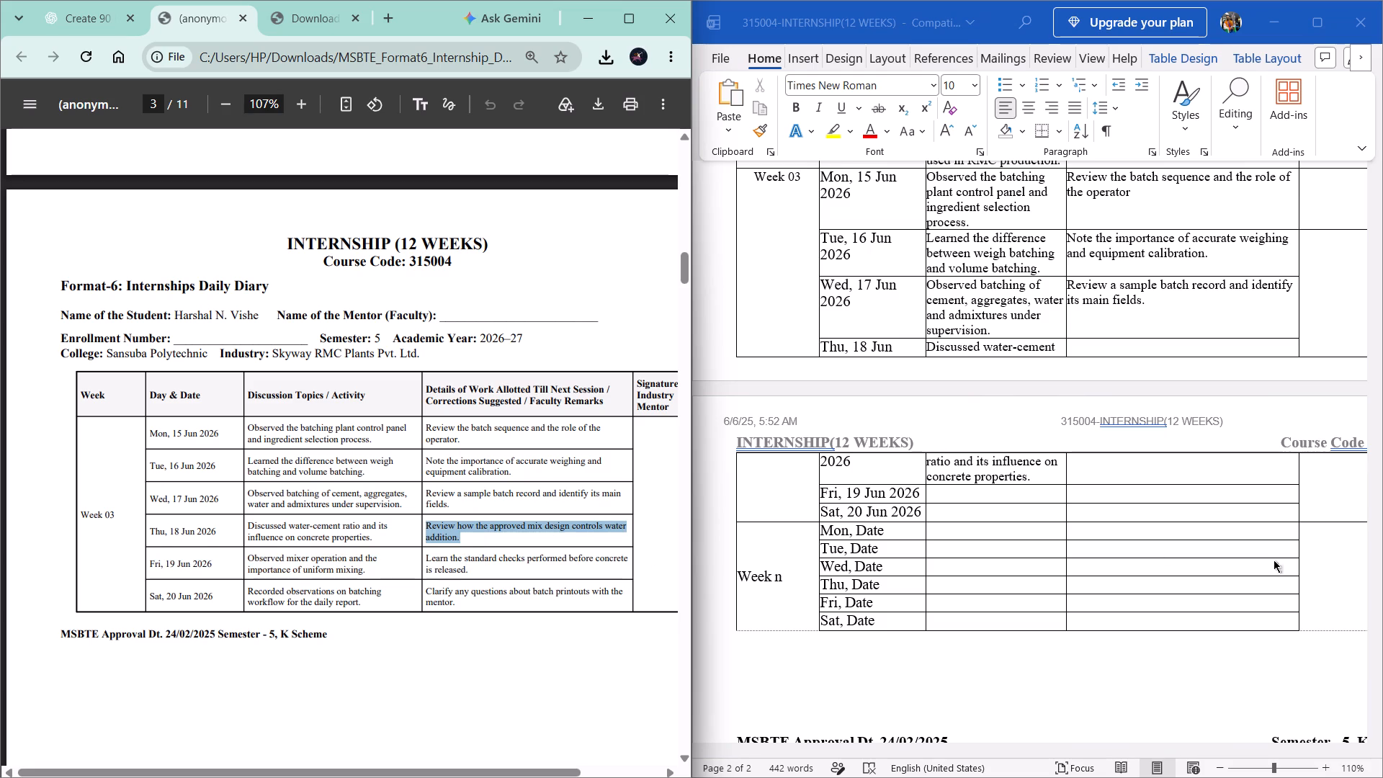
{"action": "left_click", "coordinate": [1101, 346]}
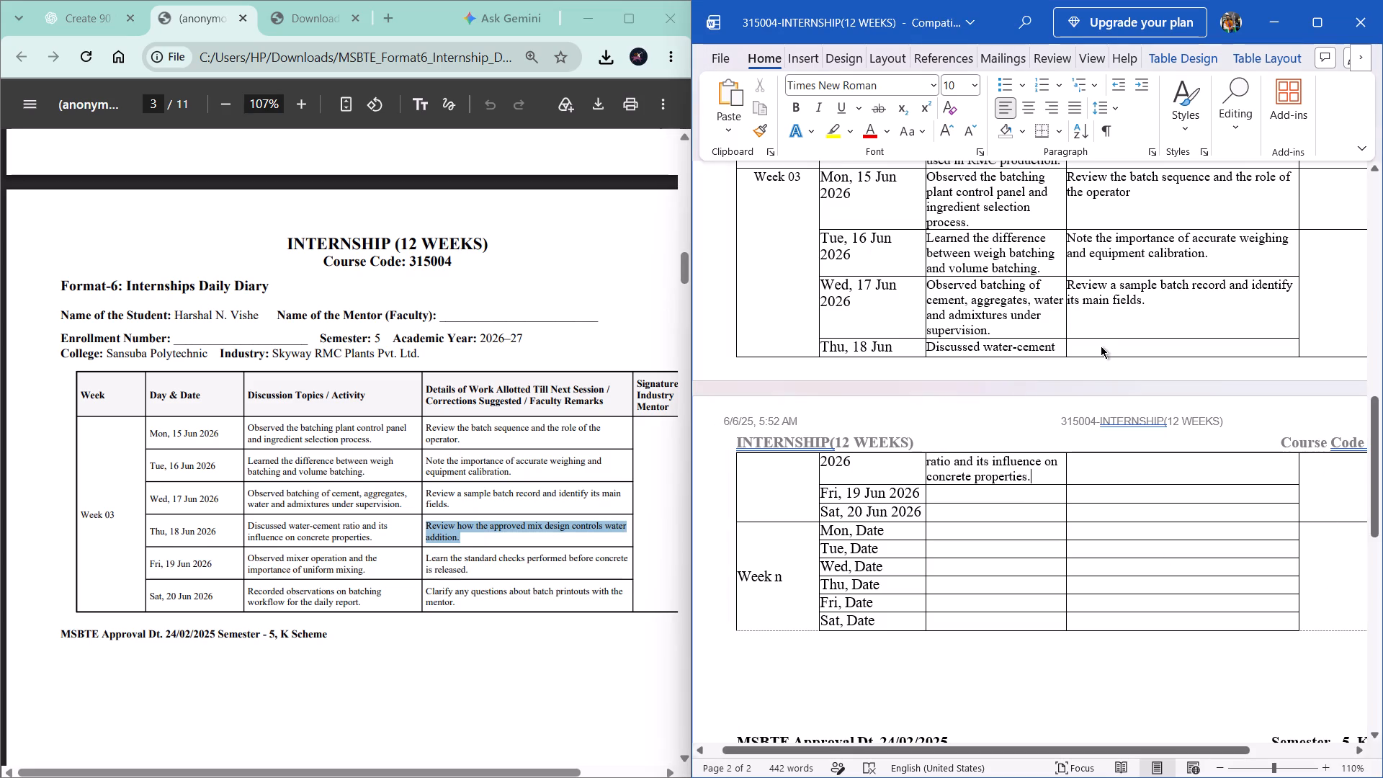
{"action": "left_click", "coordinate": [1101, 346]}
{"action": "key", "text": "ctrl+v"}
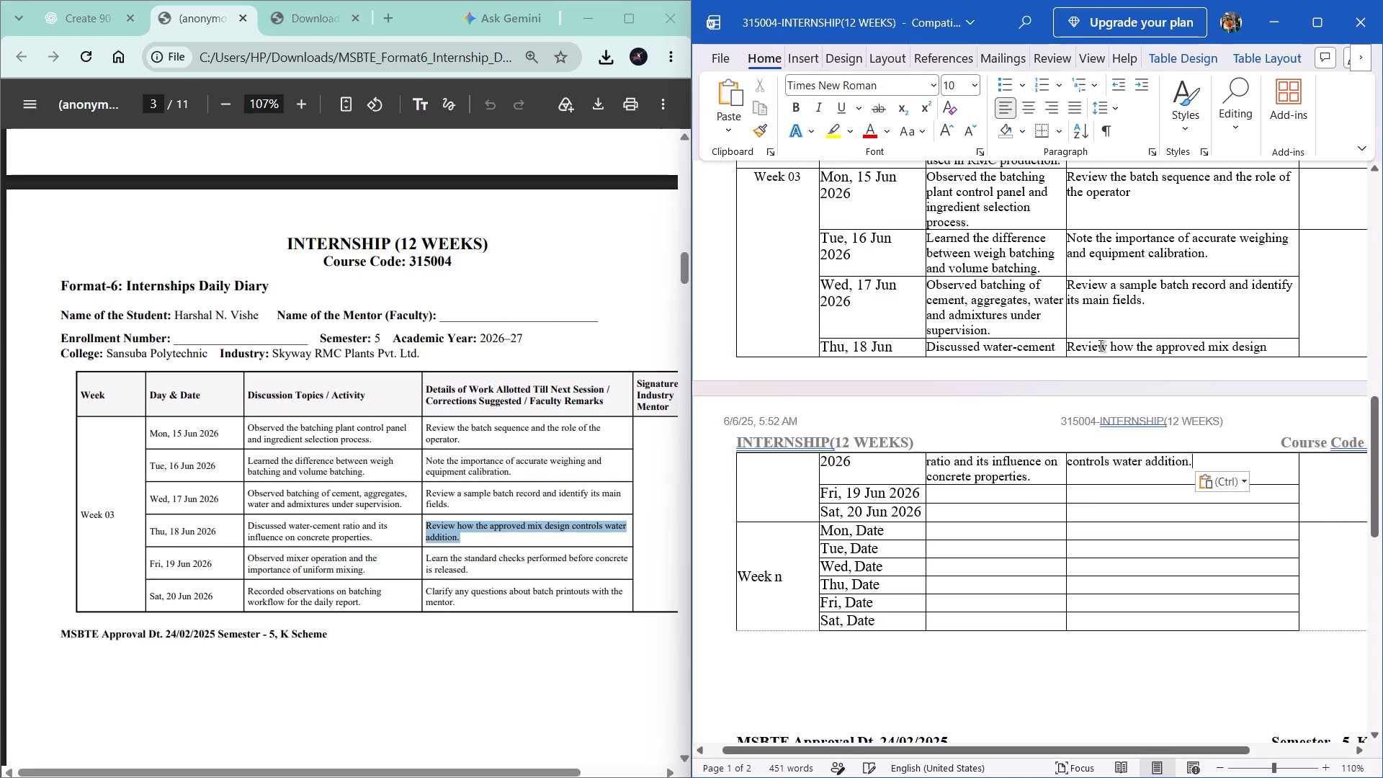
Copy "Observed mixer operation and the importance of uniform mixing." from the PDF into the Word table's Fri, 19 Jun activity cell.
{"action": "scroll", "coordinate": [1101, 346], "scroll_direction": "down", "scroll_amount": 1}
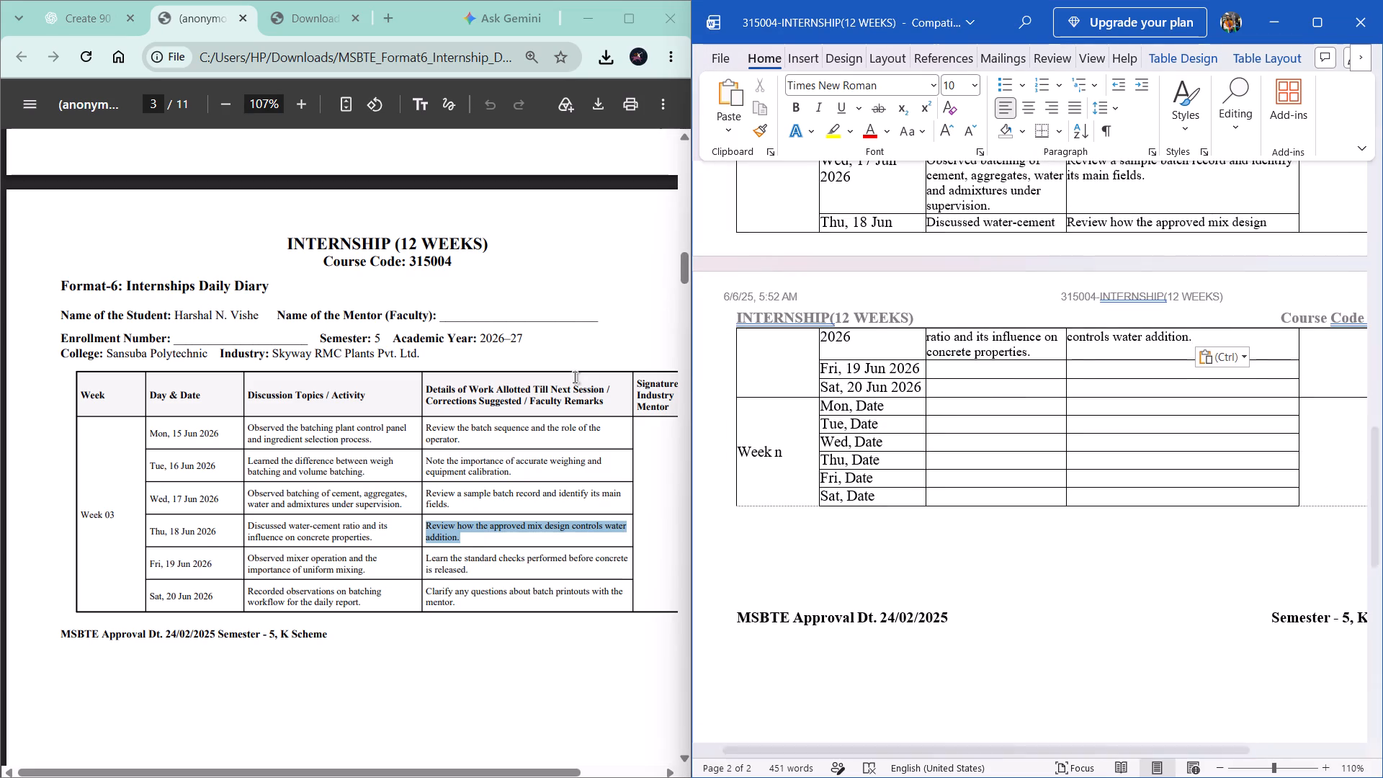
{"action": "scroll", "coordinate": [365, 507], "scroll_direction": "down", "scroll_amount": 1}
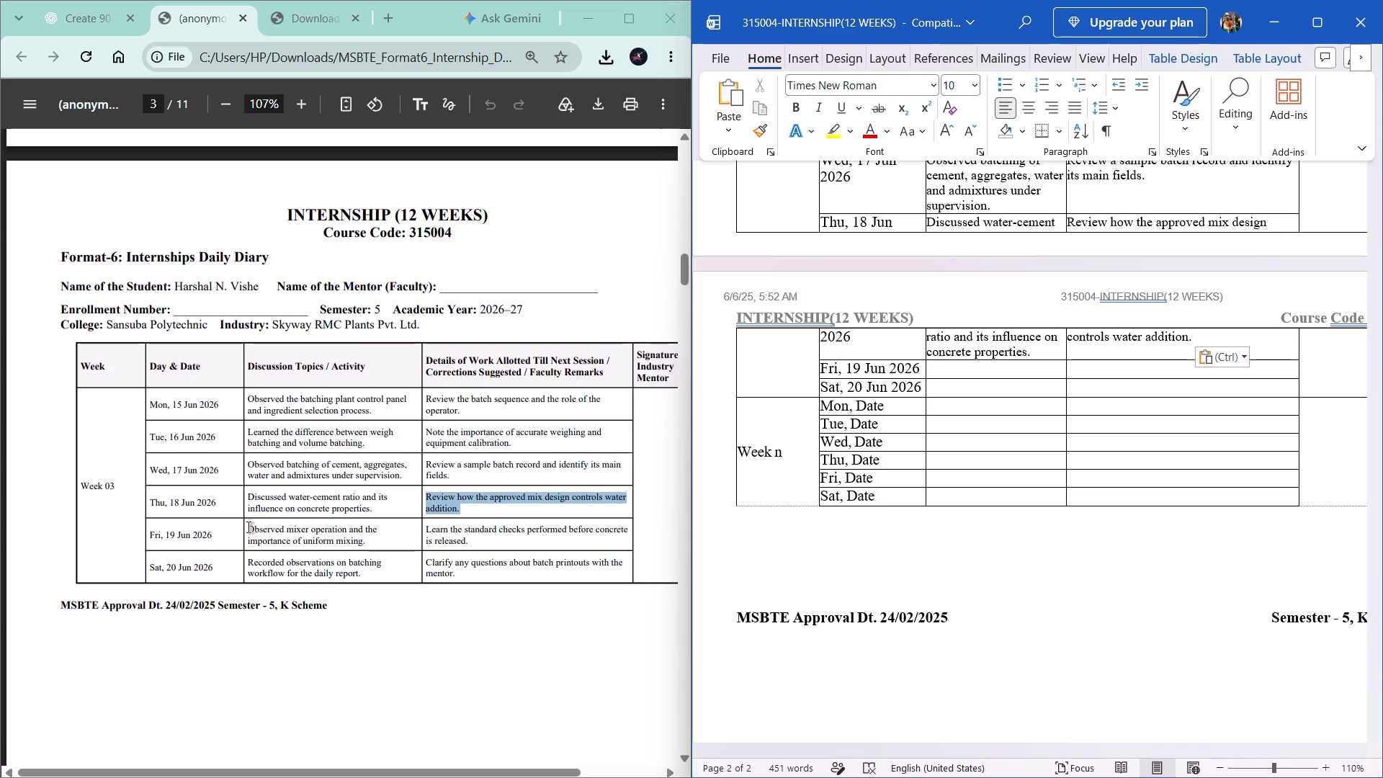
{"action": "left_click_drag", "start_coordinate": [249, 527], "coordinate": [375, 543]}
{"action": "key", "text": "ctrl+c"}
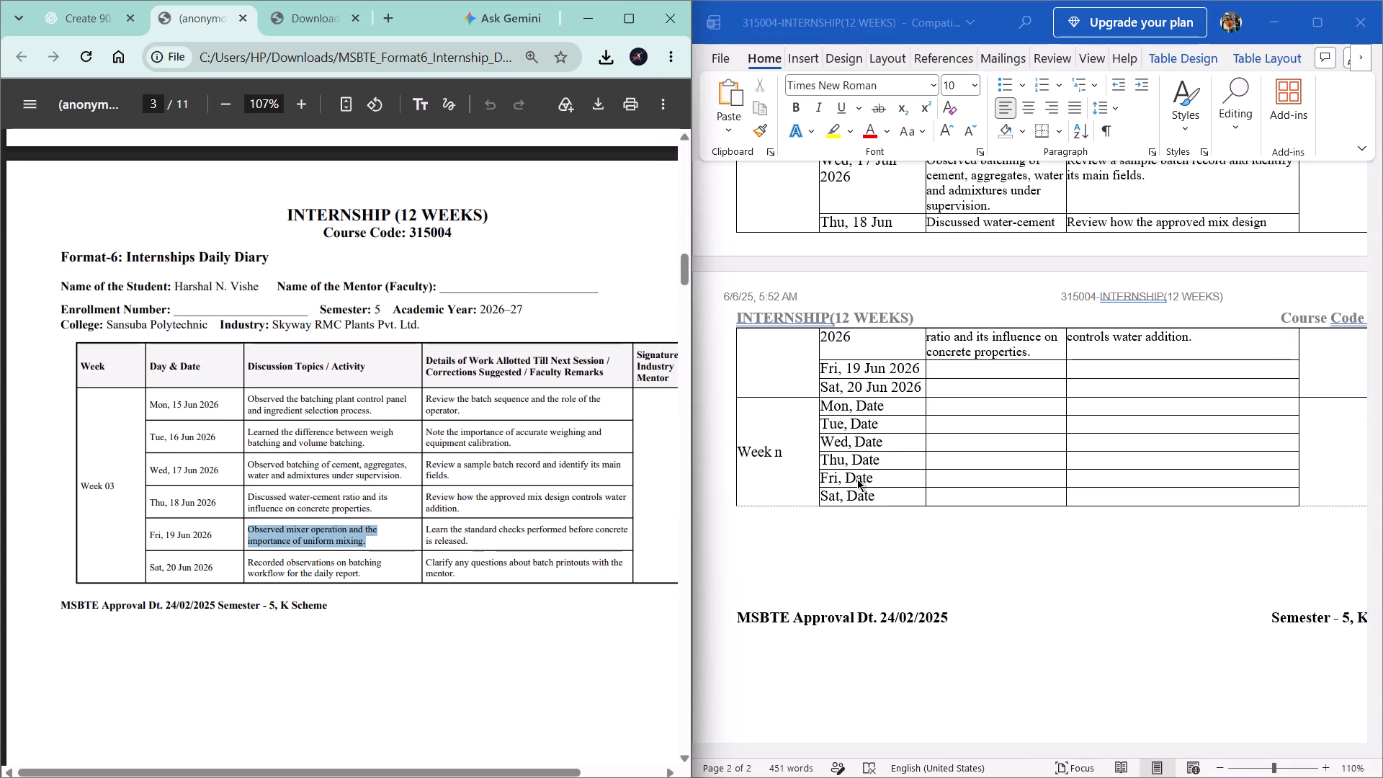
{"action": "left_click", "coordinate": [952, 366]}
{"action": "left_click", "coordinate": [952, 366]}
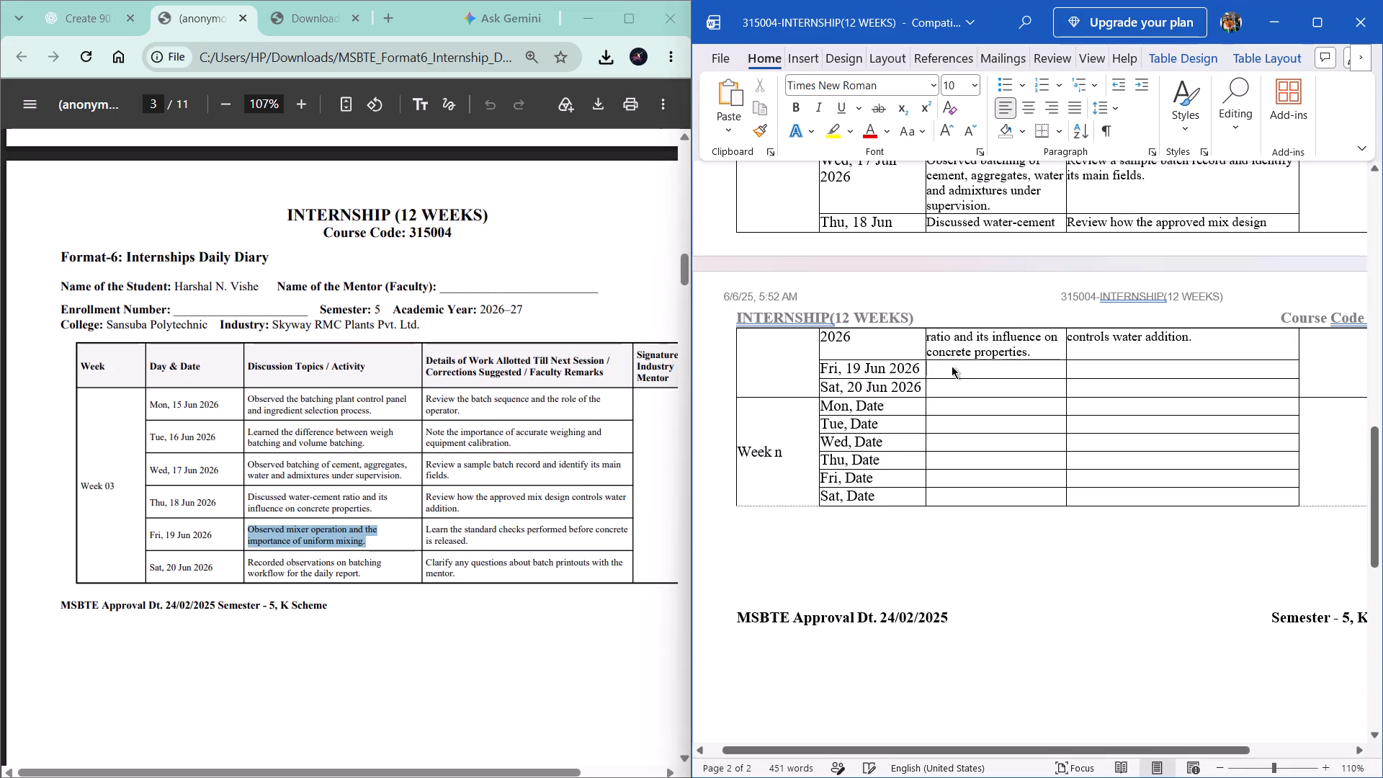
{"action": "key", "text": "ctrl+v"}
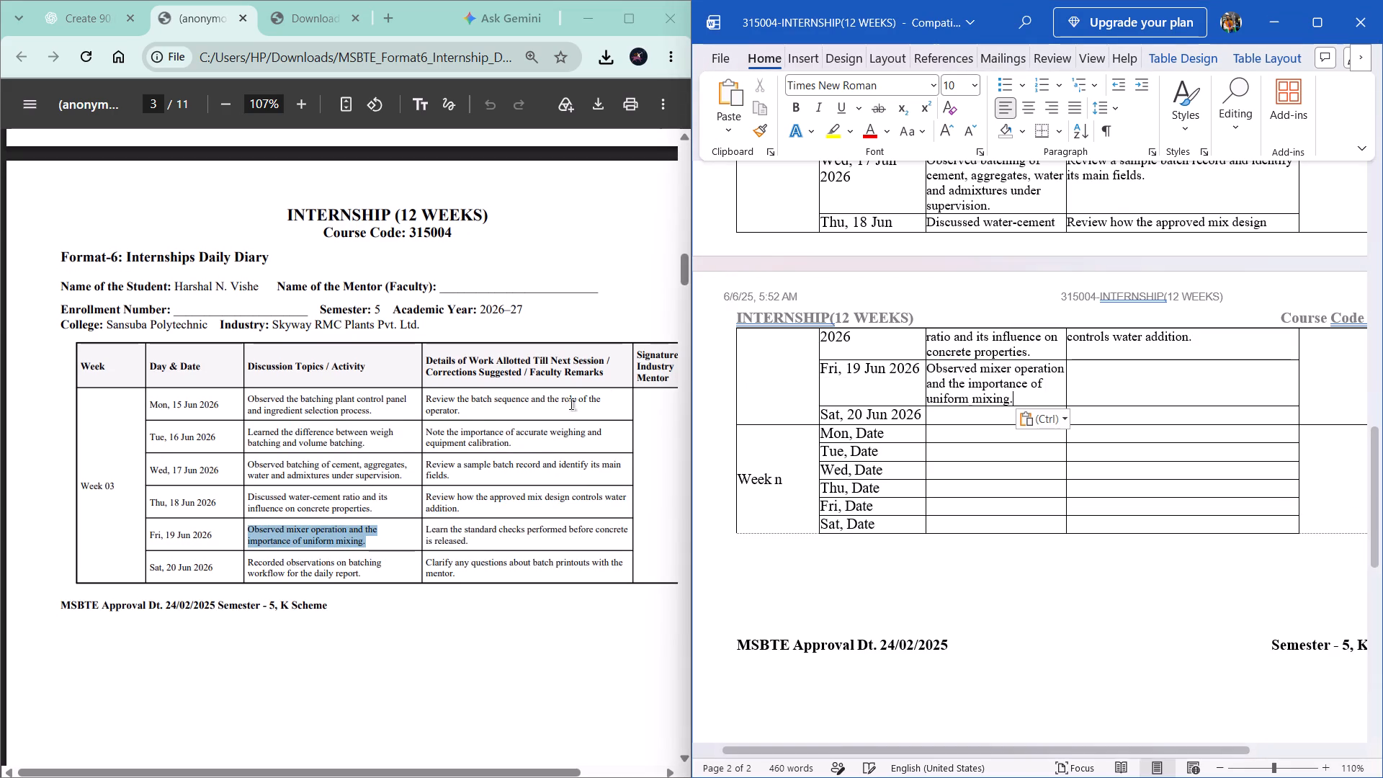
Copy "Learn the standard checks performed before concrete is released." from the PDF into the Word table's Fri, 19 Jun work-details cell.
{"action": "left_click_drag", "start_coordinate": [424, 529], "coordinate": [478, 550]}
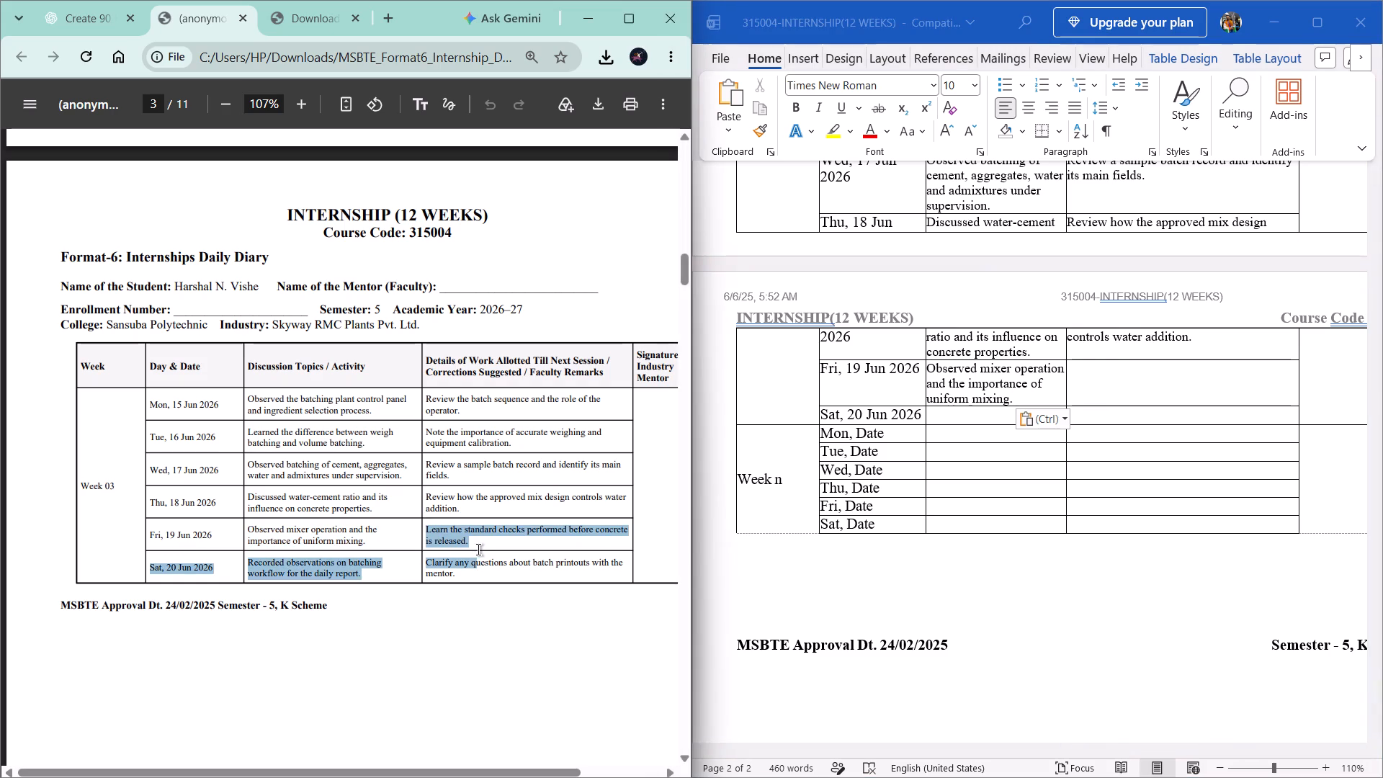
{"action": "left_click_drag", "start_coordinate": [478, 550], "coordinate": [475, 545]}
{"action": "key", "text": "ctrl+c"}
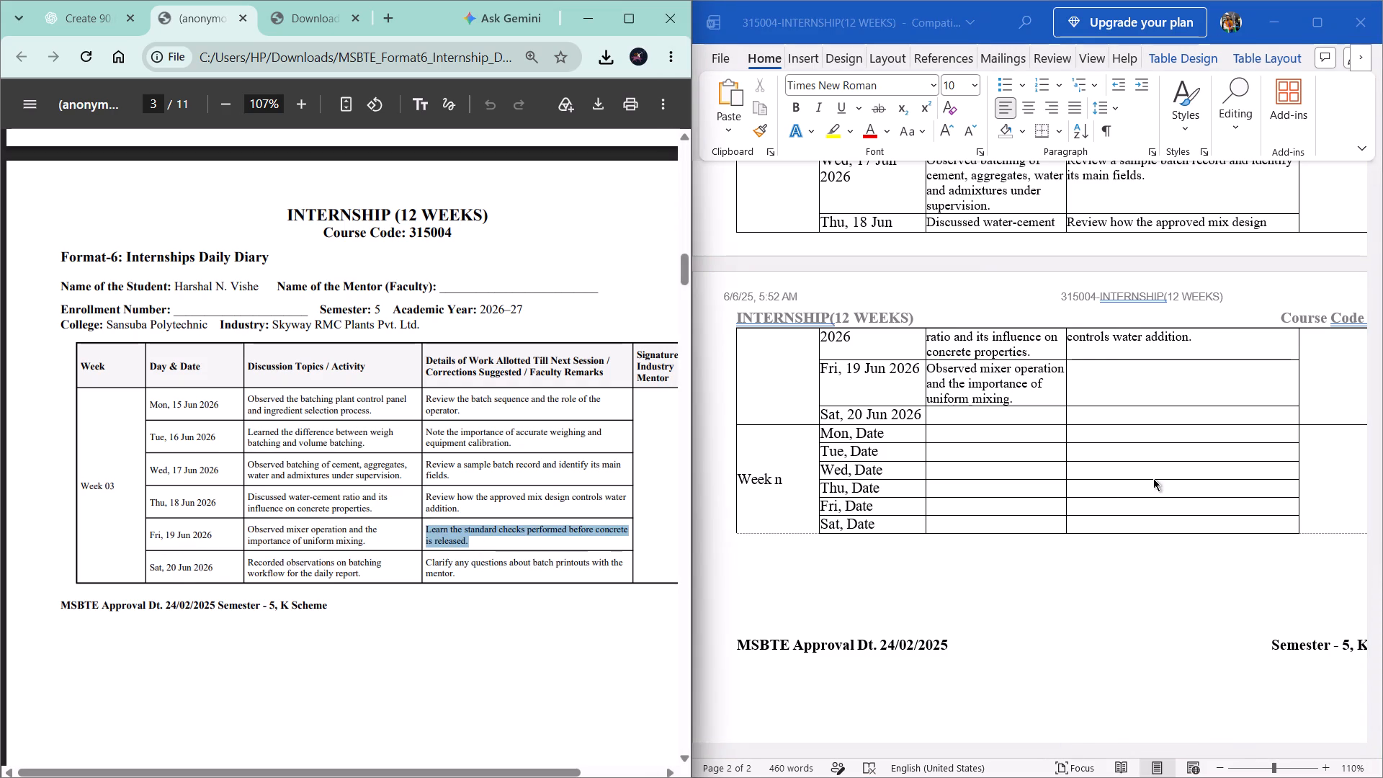
{"action": "left_click", "coordinate": [1166, 383]}
{"action": "left_click", "coordinate": [1166, 383]}
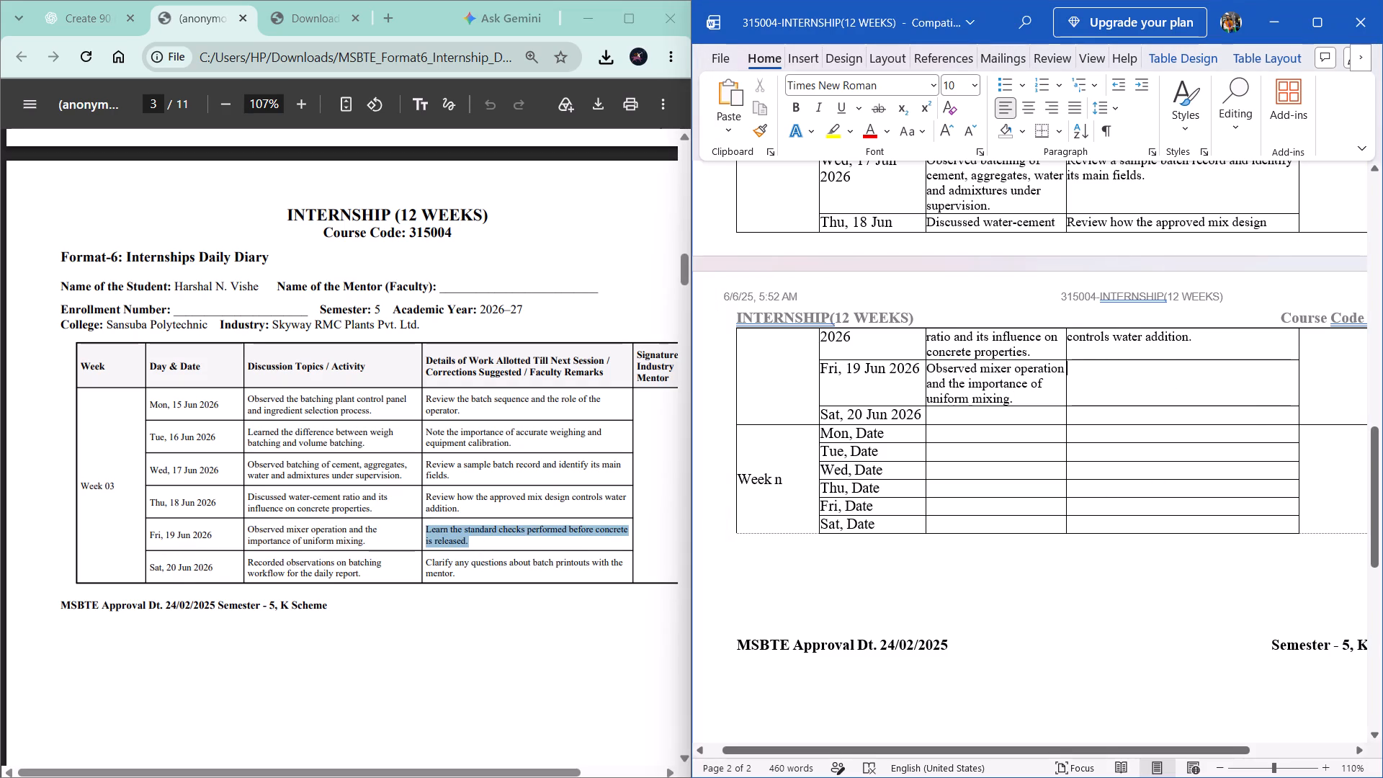
{"action": "key", "text": "ctrl+v"}
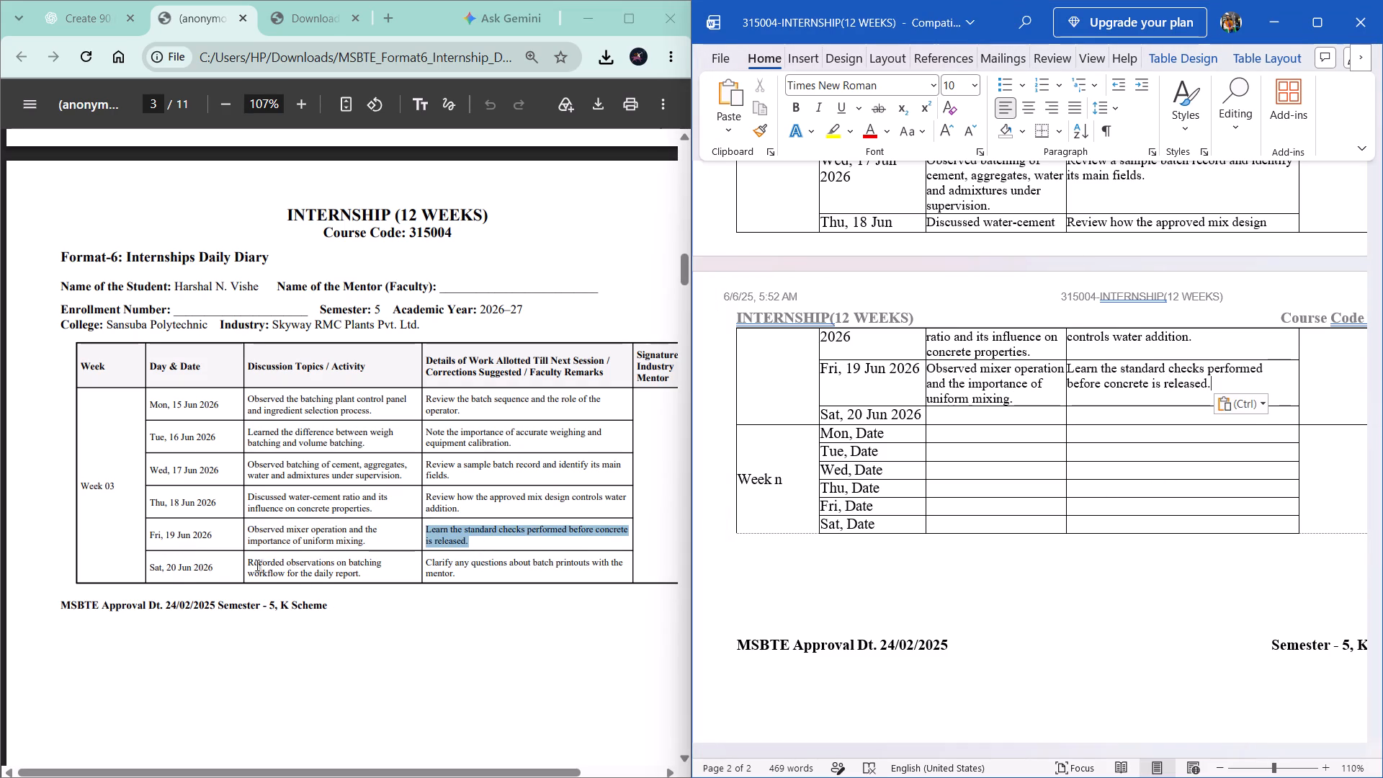
Copy "Recorded observations on batching workflow for the daily report." from the PDF into the Word table's Sat, 20 Jun activity cell.
{"action": "left_click_drag", "start_coordinate": [246, 562], "coordinate": [377, 579]}
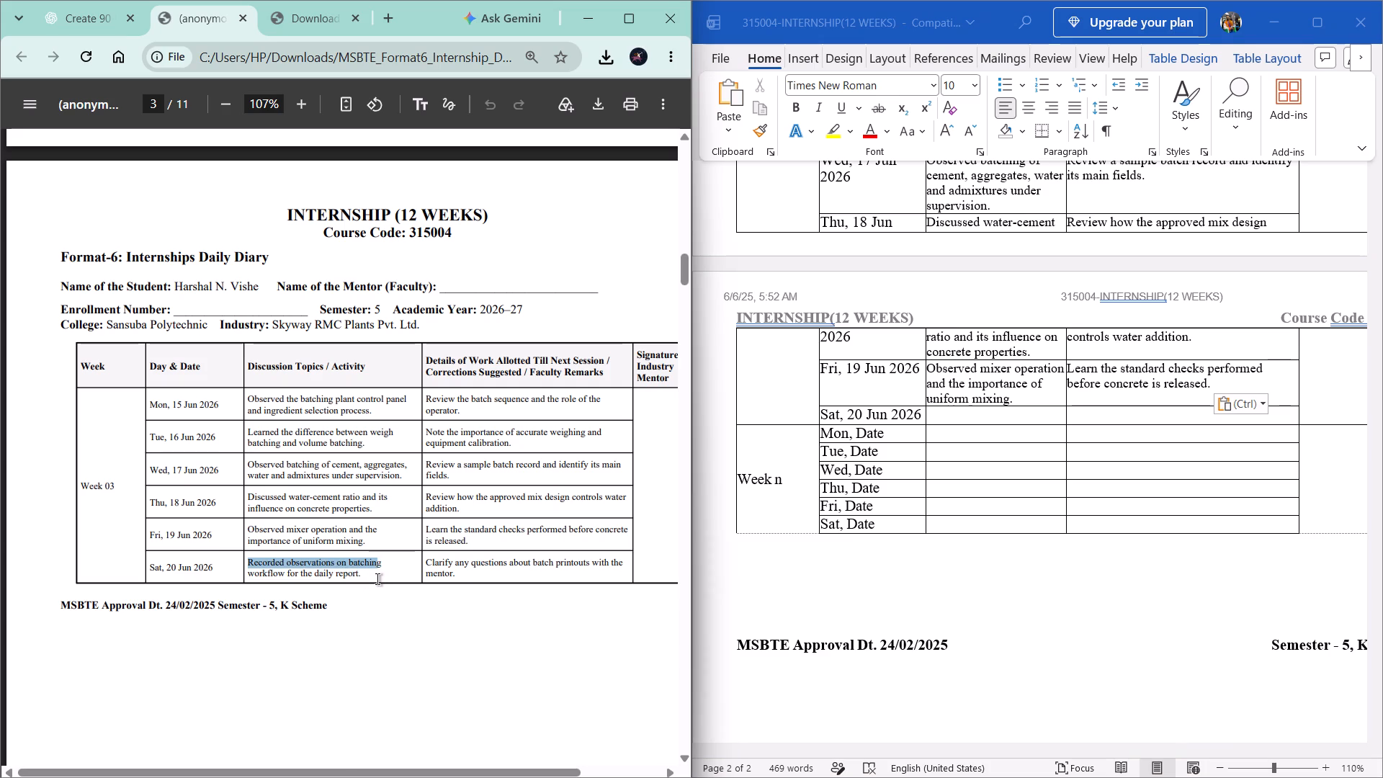
{"action": "left_click_drag", "start_coordinate": [377, 579], "coordinate": [364, 576]}
{"action": "key", "text": "ctrl+c"}
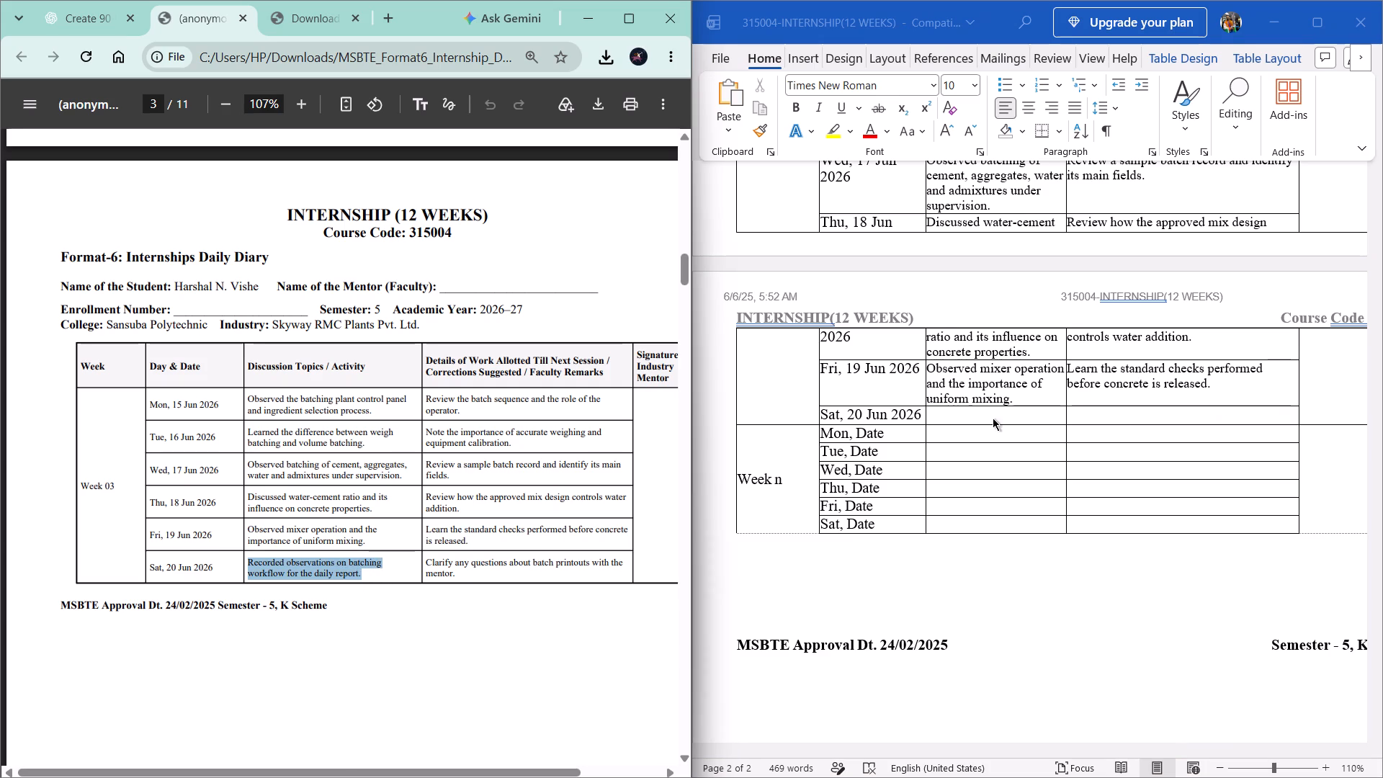
{"action": "left_click", "coordinate": [981, 413]}
{"action": "left_click", "coordinate": [981, 413]}
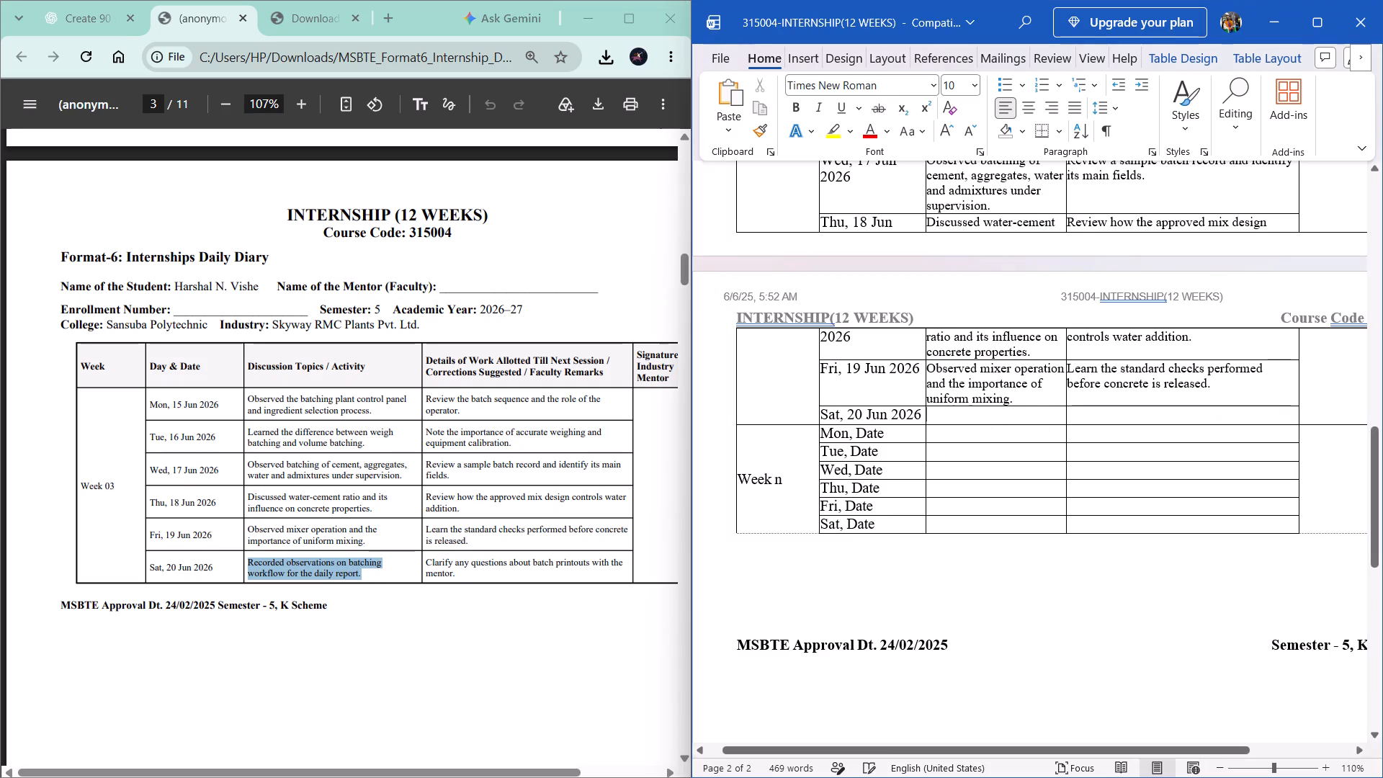
{"action": "key", "text": "ctrl+v"}
Copy "Clarify any questions about batch printouts with the mentor." from the PDF into the Word table's Sat, 20 Jun work-details cell.
{"action": "left_click_drag", "start_coordinate": [424, 566], "coordinate": [465, 581]}
{"action": "key", "text": "ctrl+c"}
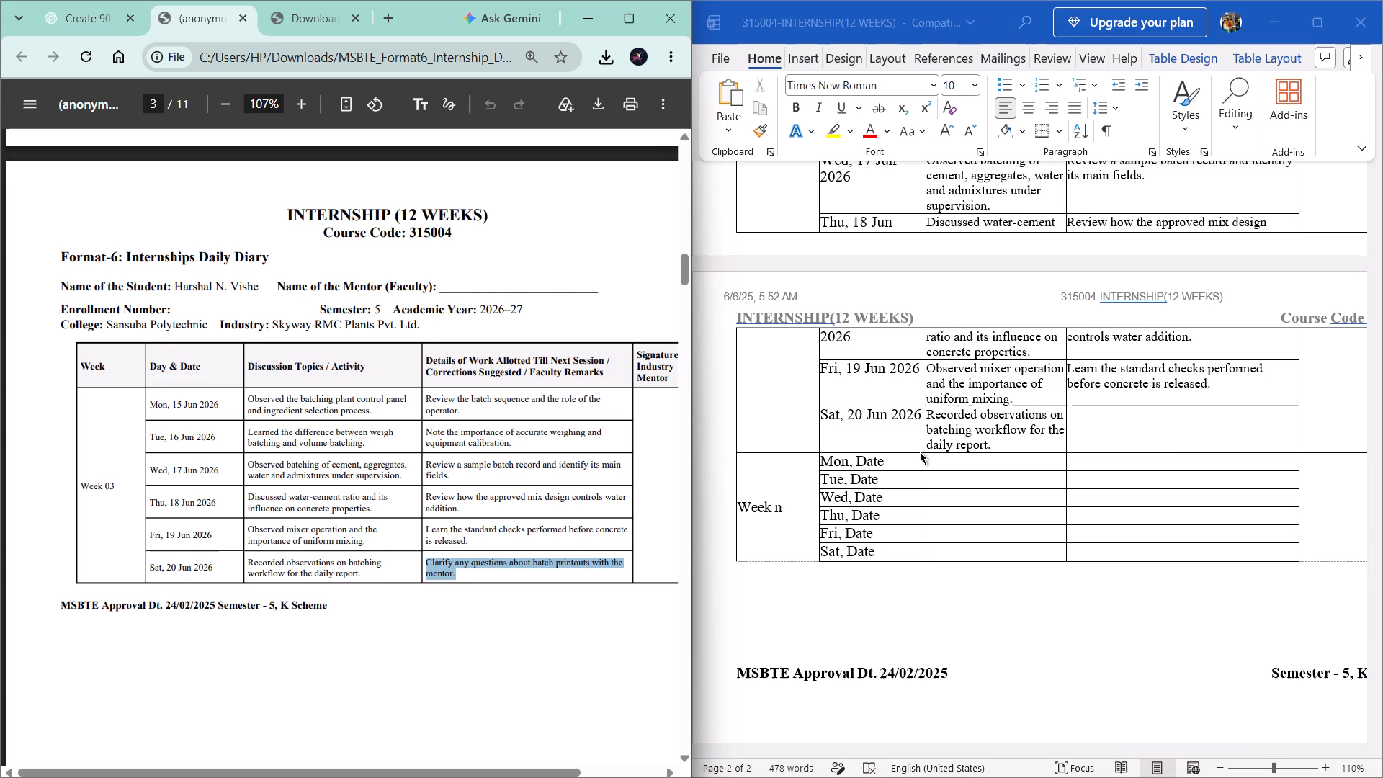
{"action": "left_click", "coordinate": [1186, 439]}
{"action": "left_click", "coordinate": [1155, 436]}
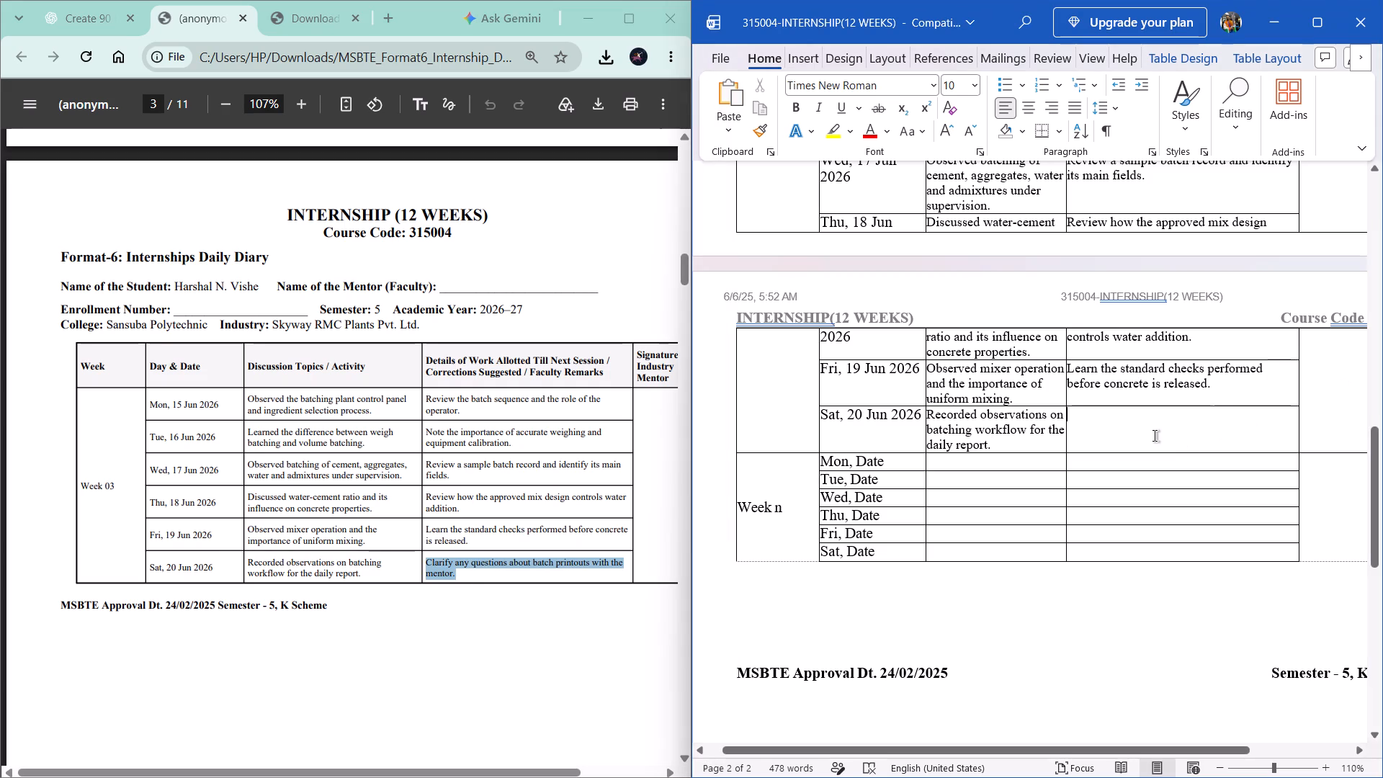
{"action": "key", "text": "ctrl+v"}
Insert six blank rows below the Week 03 block in the Word table, based on the selected Week 03 rows.
{"action": "scroll", "coordinate": [773, 493], "scroll_direction": "down", "scroll_amount": 1}
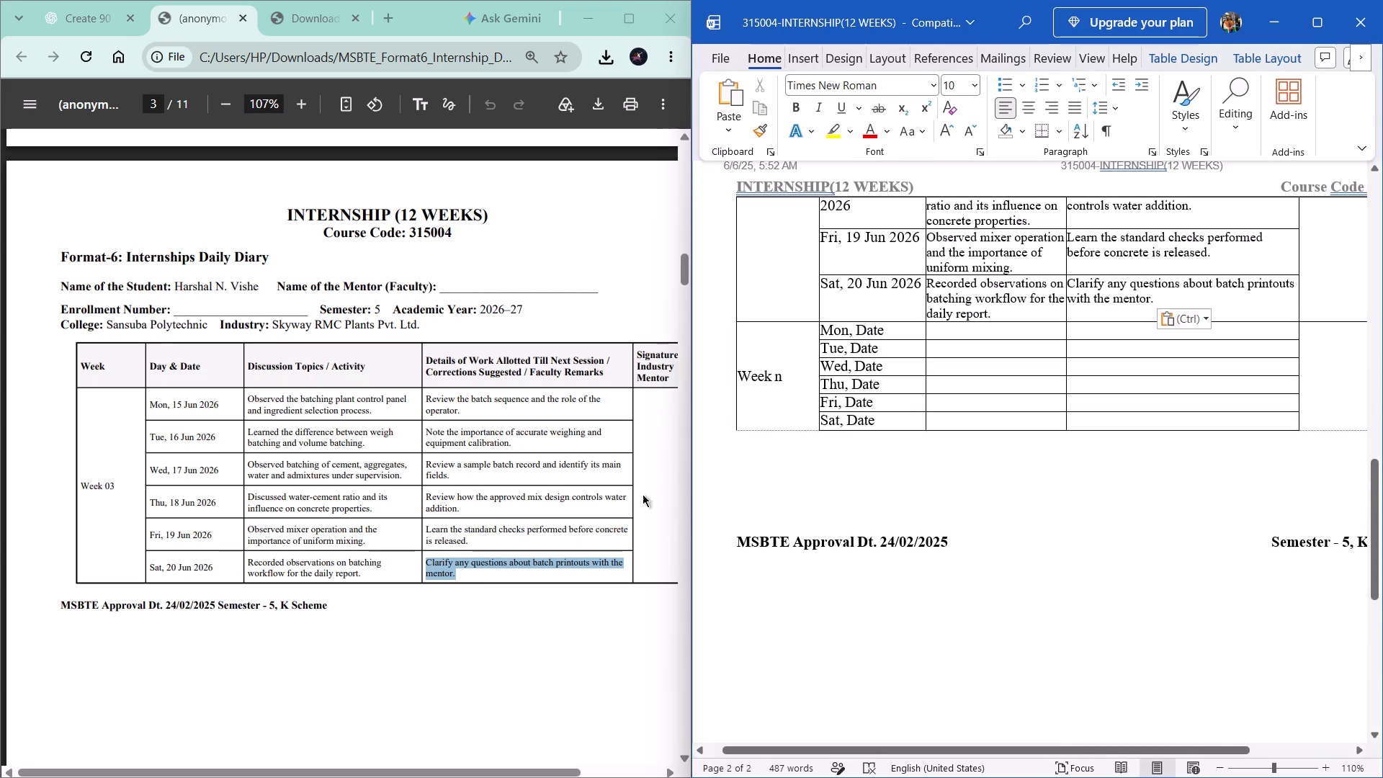
{"action": "scroll", "coordinate": [534, 452], "scroll_direction": "down", "scroll_amount": 1}
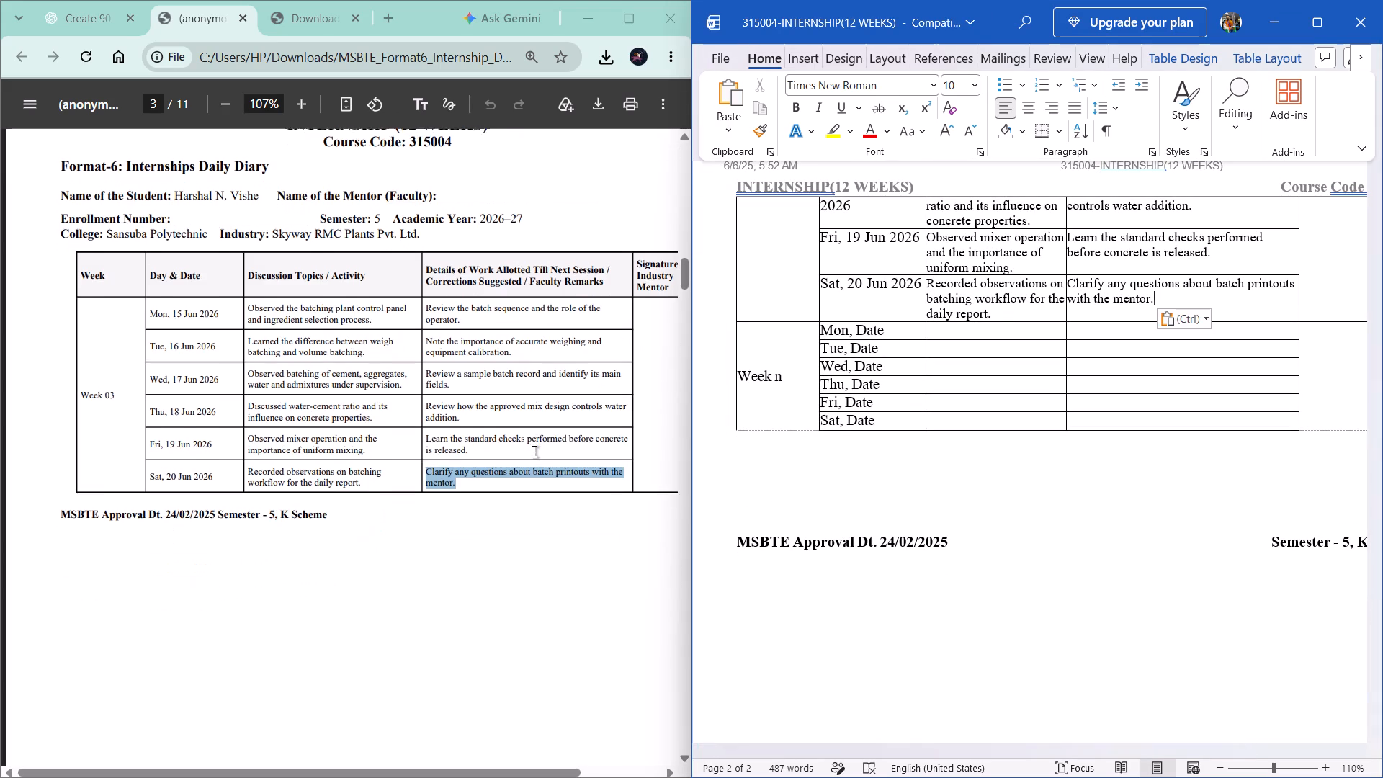
{"action": "scroll", "coordinate": [534, 452], "scroll_direction": "down", "scroll_amount": 1}
{"action": "scroll", "coordinate": [531, 547], "scroll_direction": "down", "scroll_amount": 1}
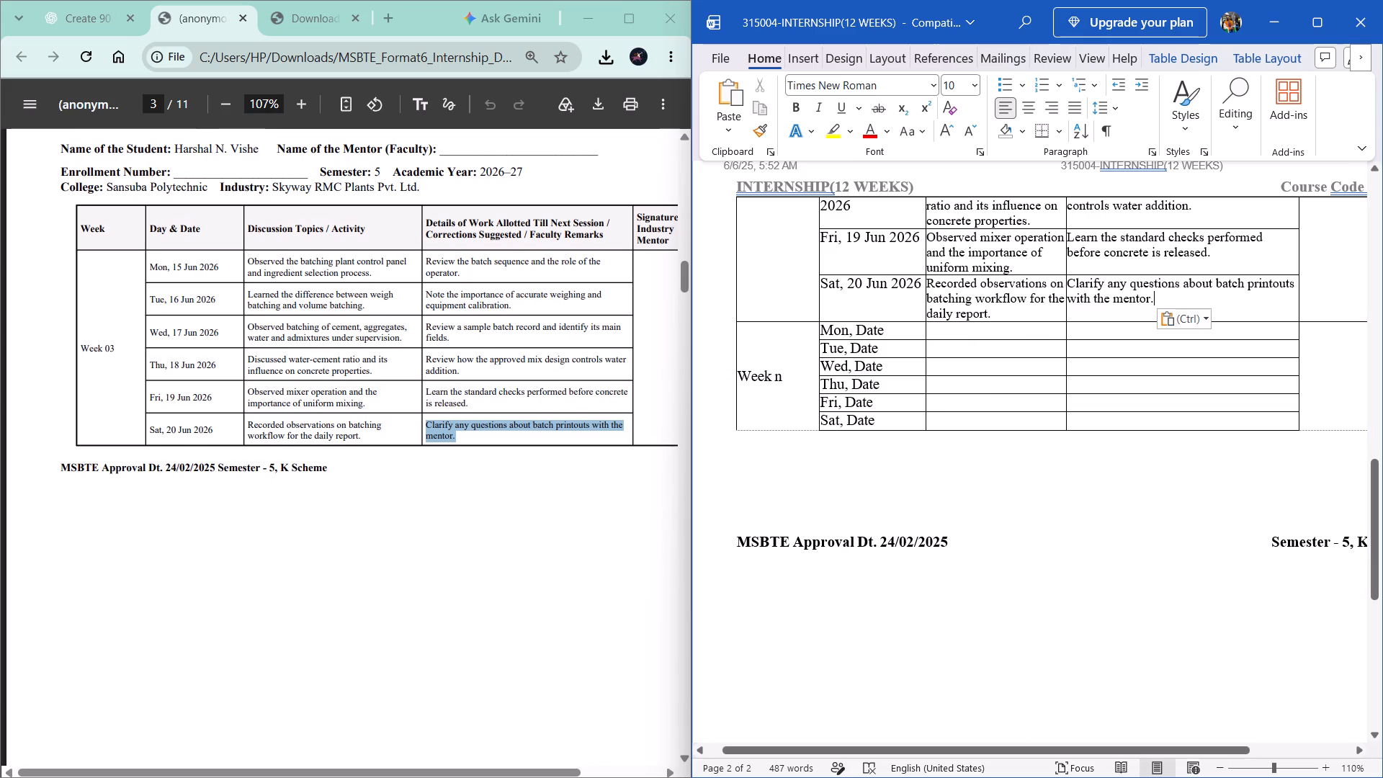
{"action": "scroll", "coordinate": [1084, 424], "scroll_direction": "up", "scroll_amount": 2}
{"action": "scroll", "coordinate": [1084, 424], "scroll_direction": "down", "scroll_amount": 1}
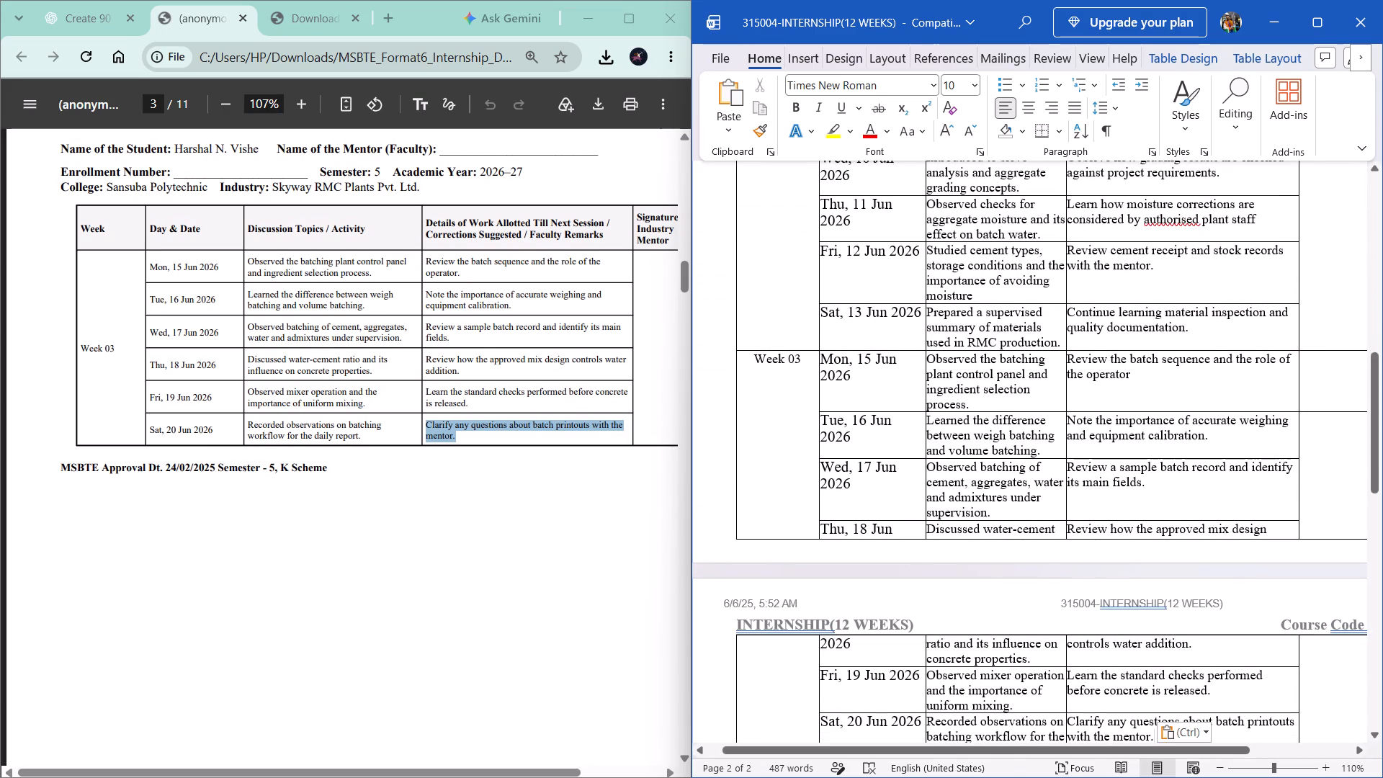
{"action": "left_click_drag", "start_coordinate": [752, 357], "coordinate": [1012, 649]}
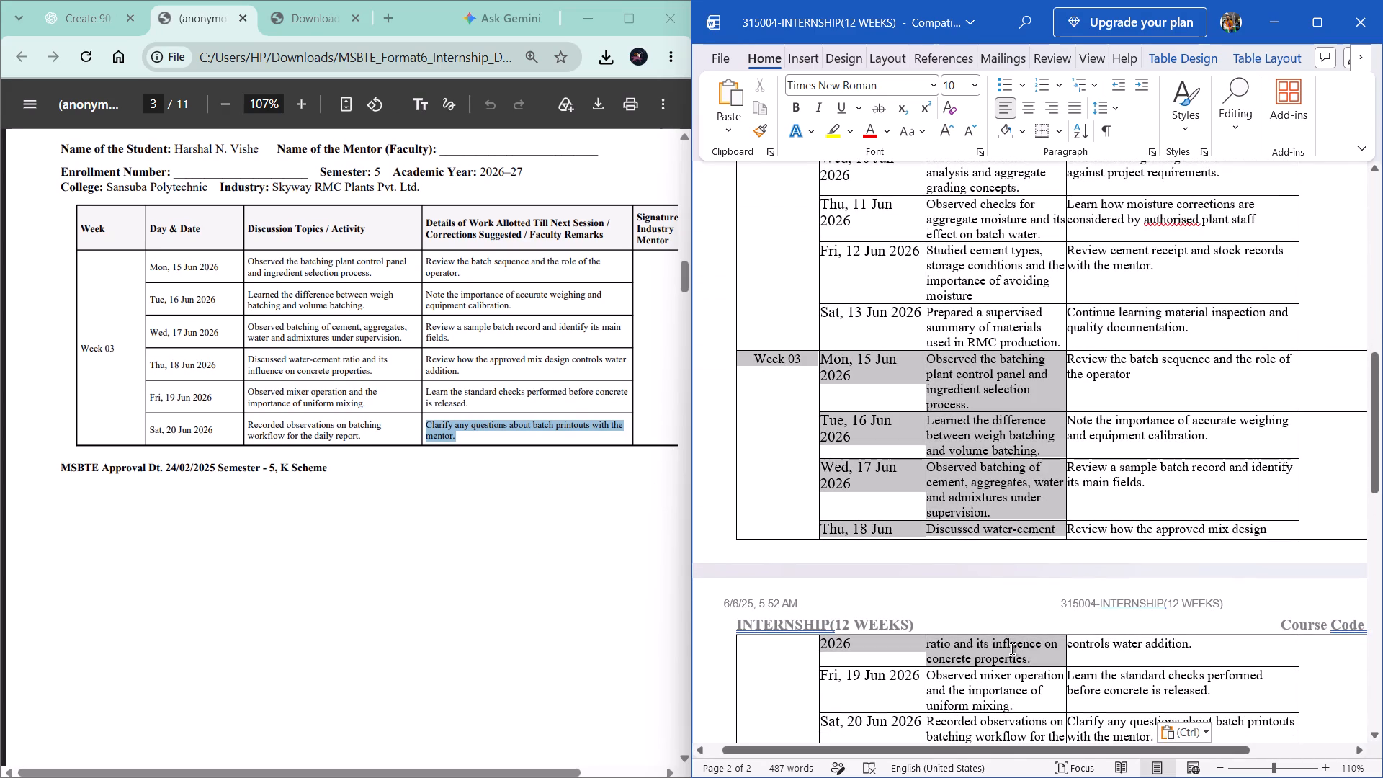
{"action": "left_click_drag", "start_coordinate": [1012, 649], "coordinate": [1086, 761]}
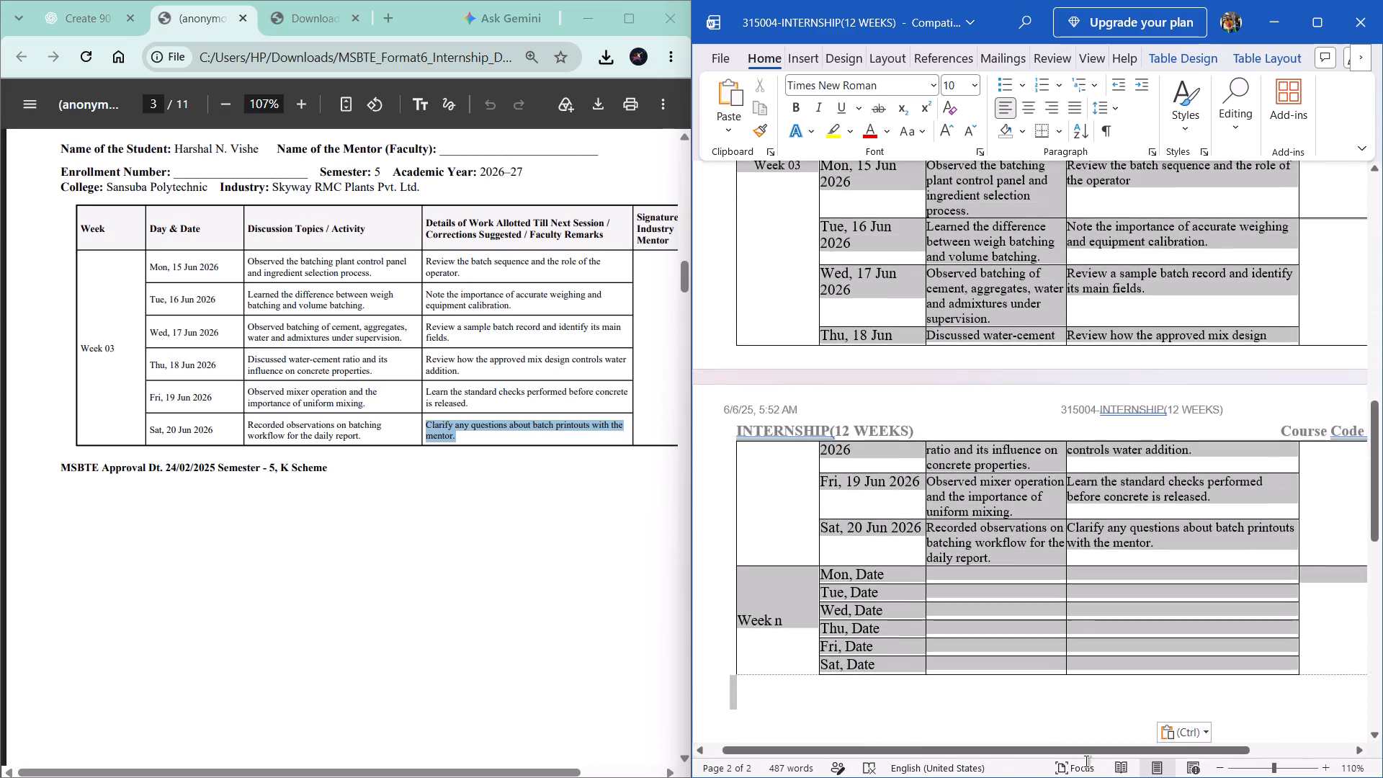
{"action": "left_click_drag", "start_coordinate": [1086, 761], "coordinate": [1228, 393]}
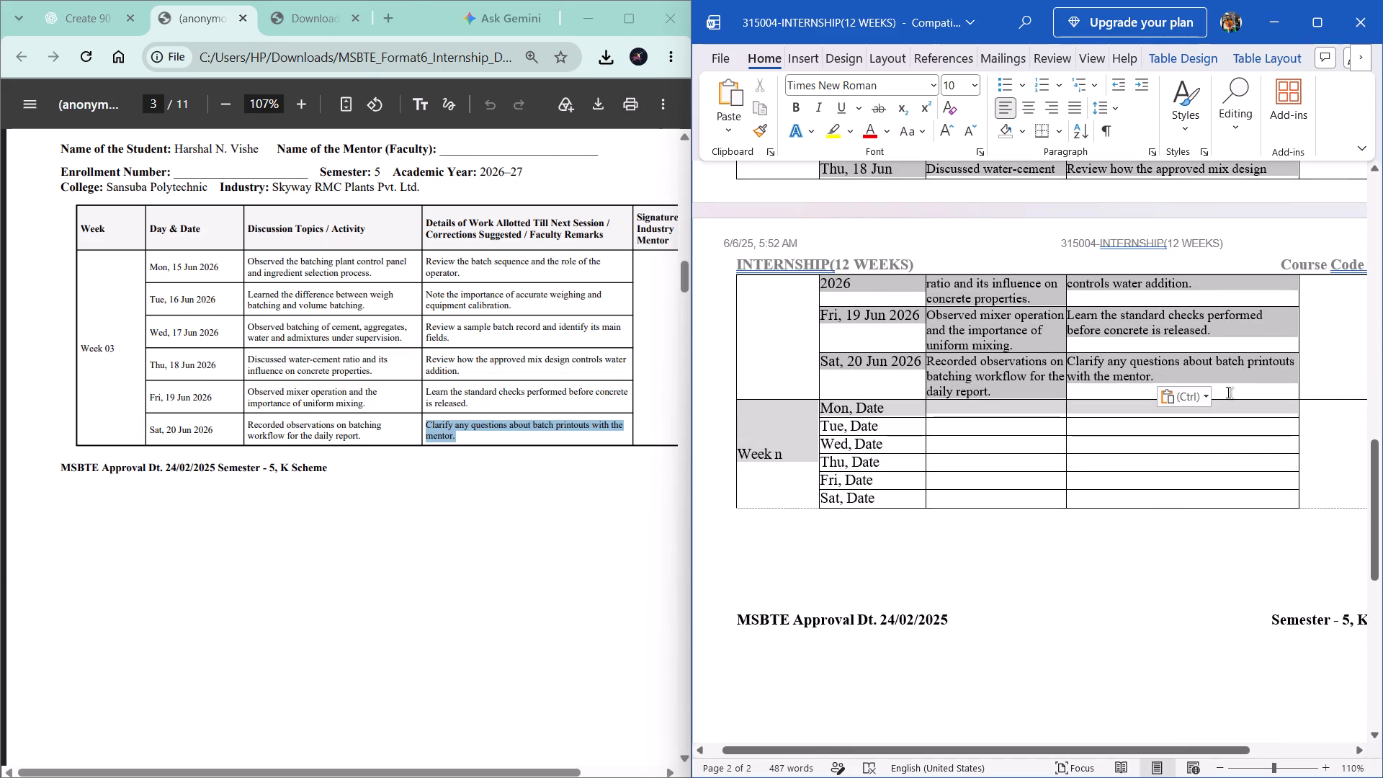
{"action": "left_click_drag", "start_coordinate": [1228, 393], "coordinate": [1238, 386]}
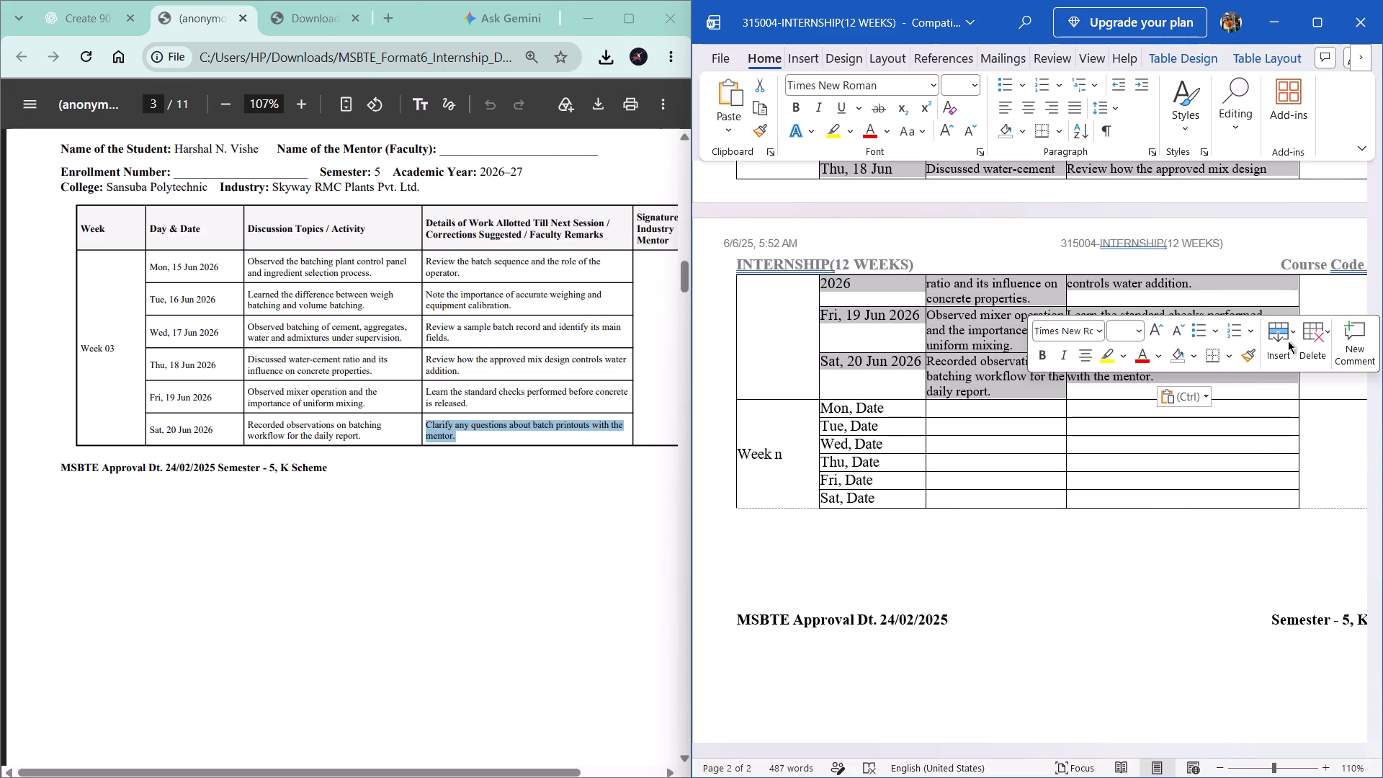
{"action": "left_click", "coordinate": [1286, 339]}
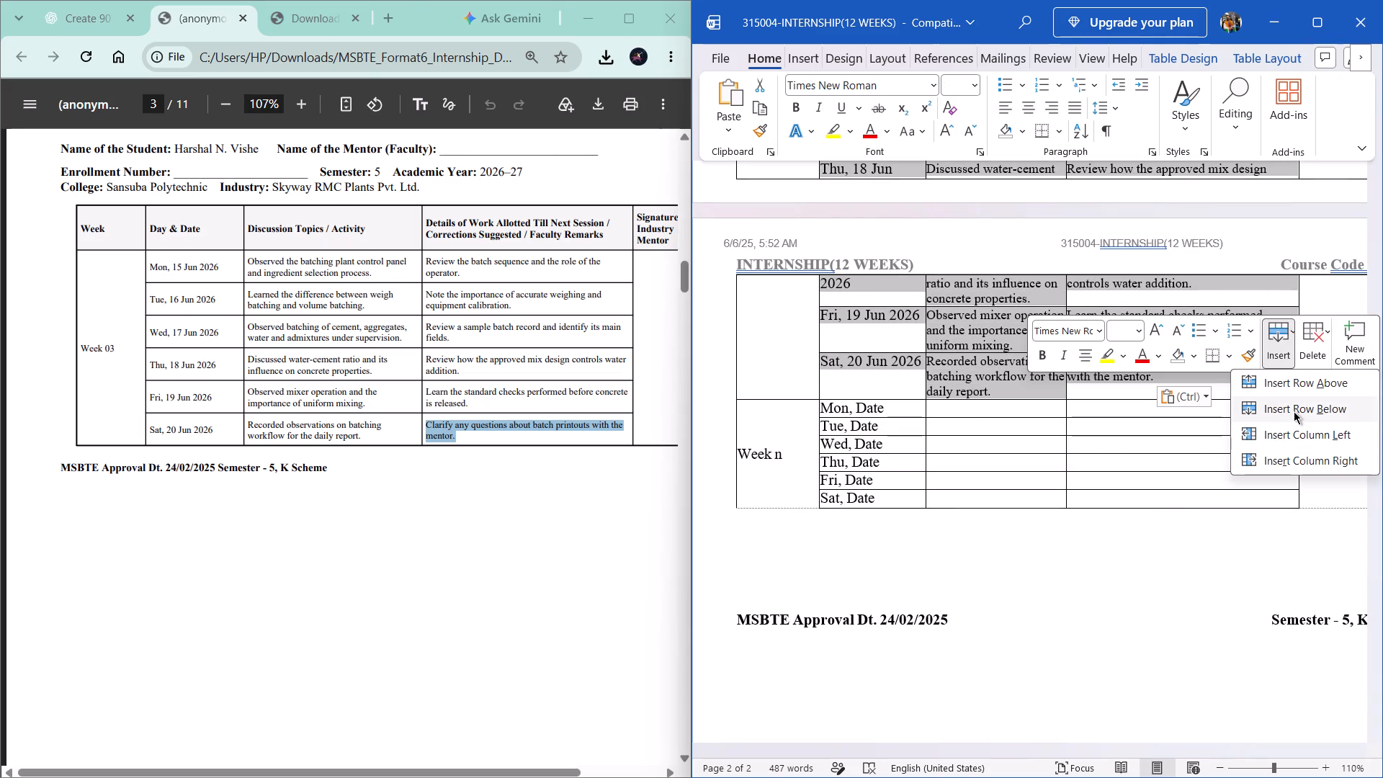
{"action": "left_click", "coordinate": [1294, 411]}
Merge the week-column cells of the six new blank rows into a single cell.
{"action": "left_click", "coordinate": [784, 411]}
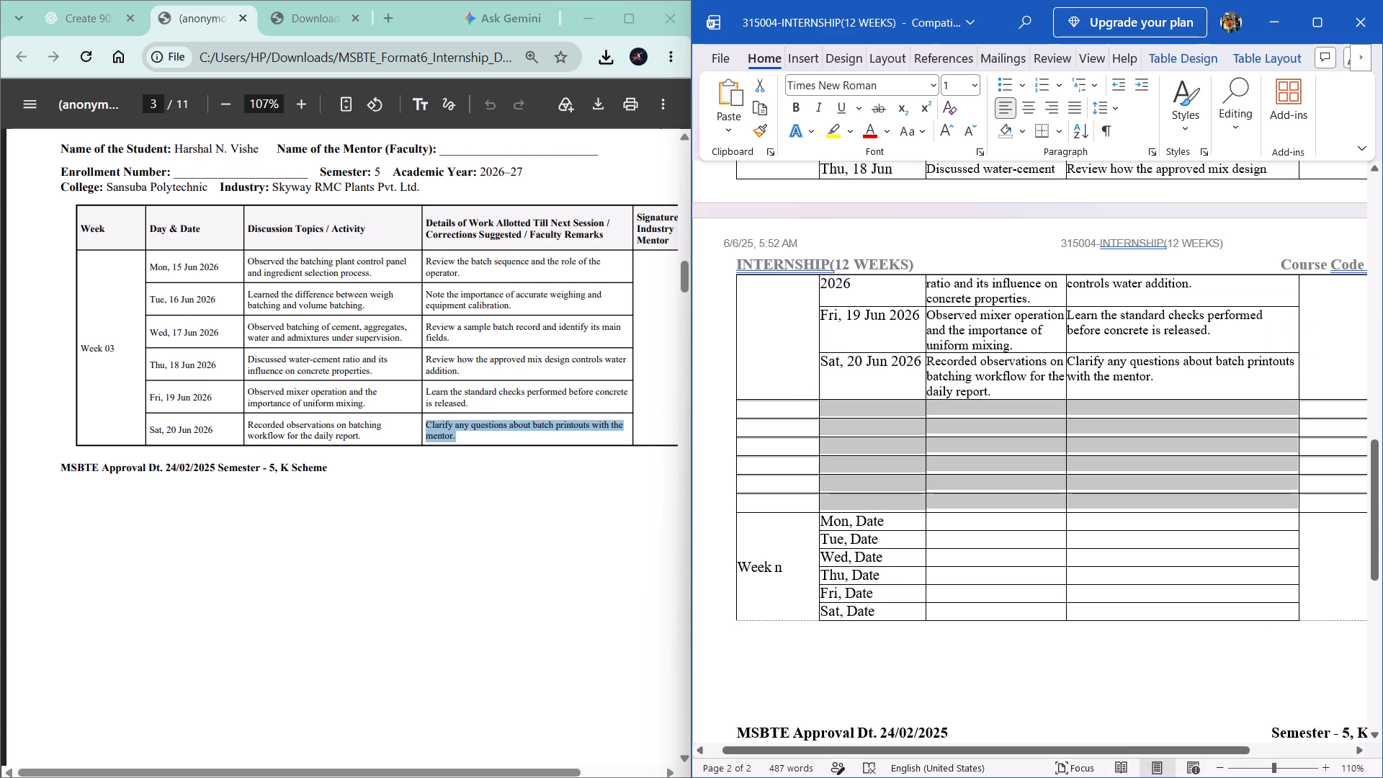
{"action": "left_click_drag", "start_coordinate": [740, 416], "coordinate": [791, 506]}
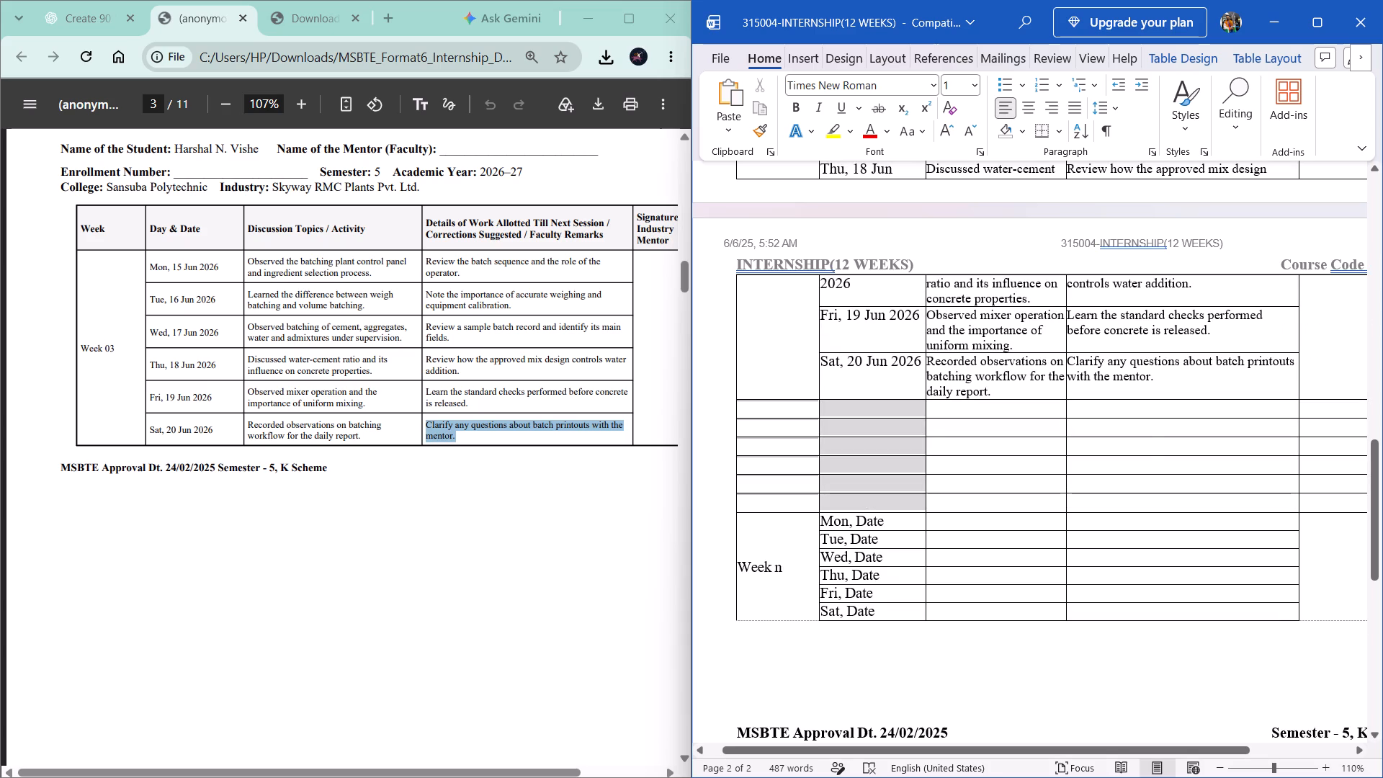
{"action": "left_click_drag", "start_coordinate": [791, 506], "coordinate": [799, 505]}
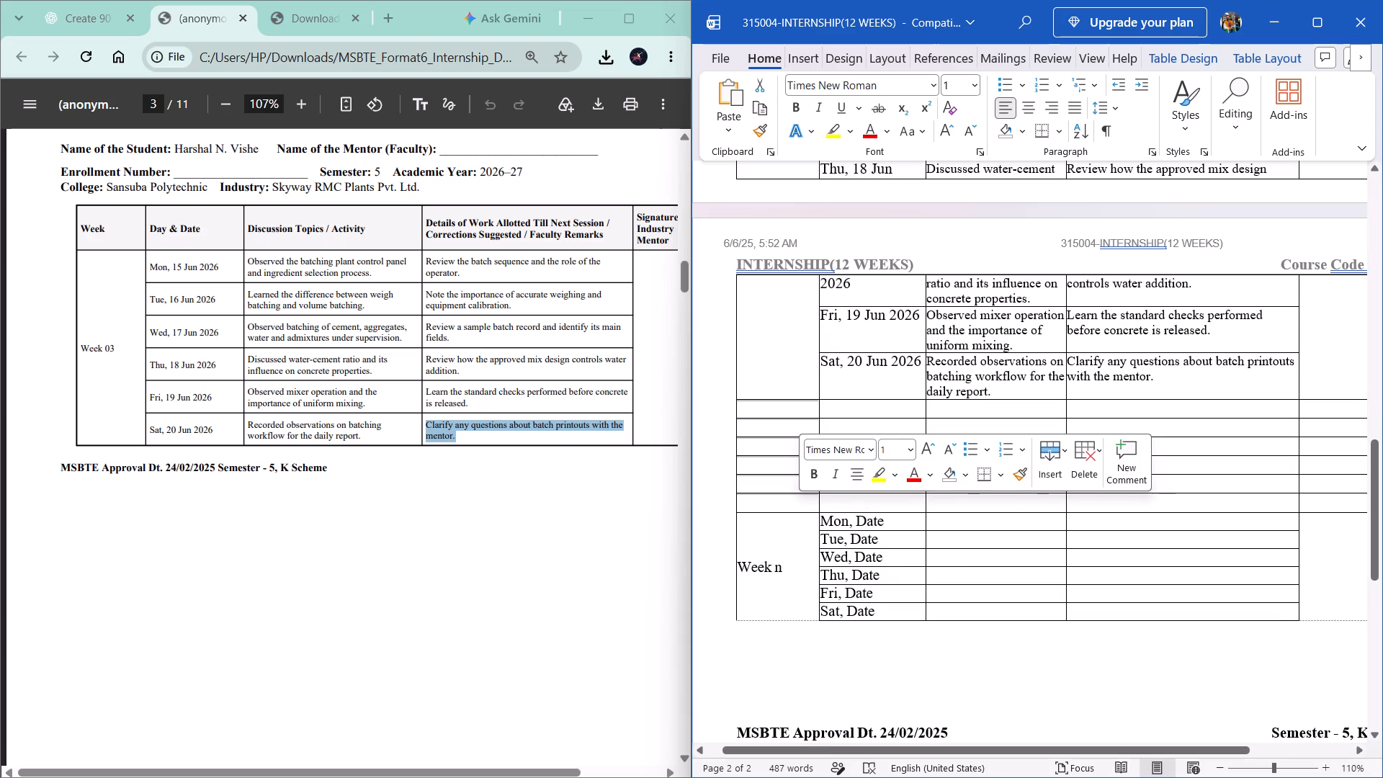
{"action": "right_click", "coordinate": [759, 455]}
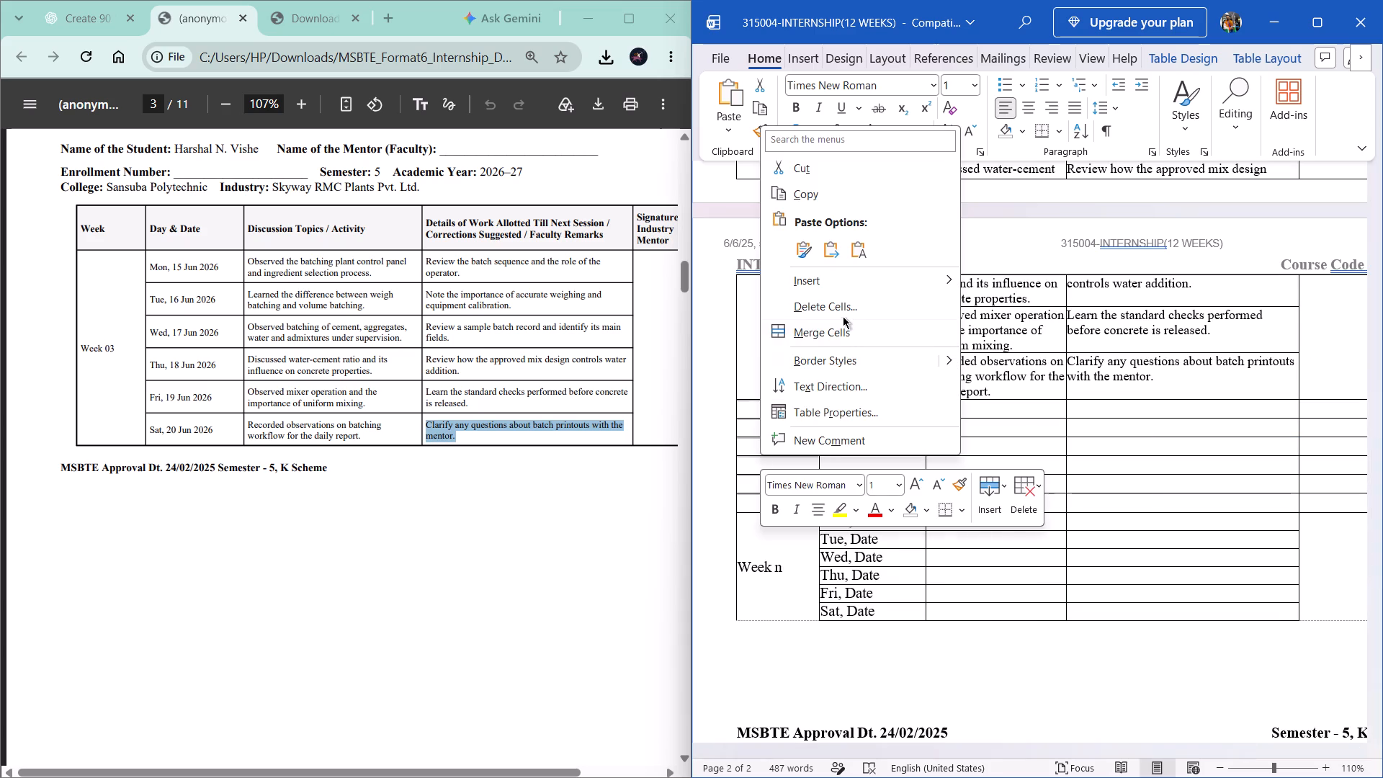
{"action": "left_click", "coordinate": [848, 332]}
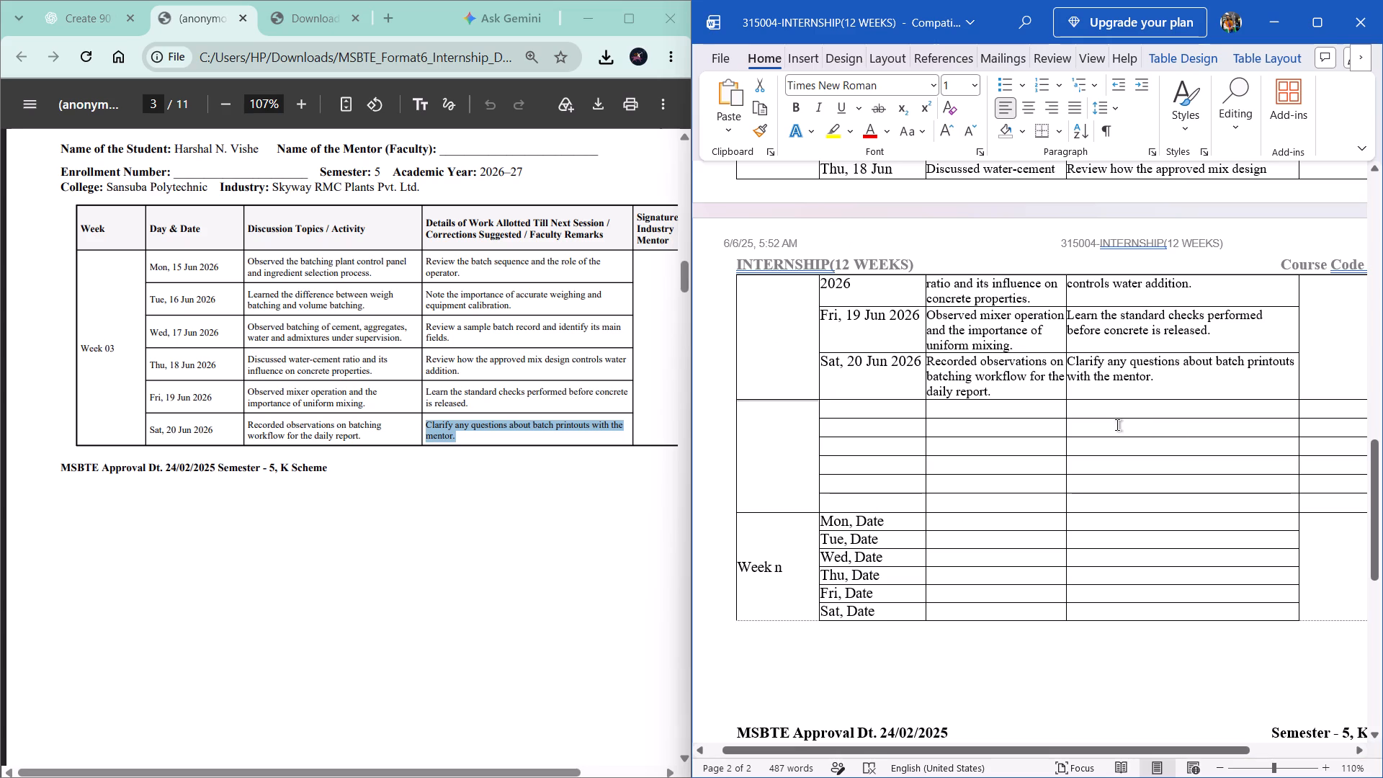
Merge the signature-column cells of the six new blank rows below Week 03 into a single cell.
{"action": "scroll", "coordinate": [1106, 423], "scroll_direction": "left", "scroll_amount": 2}
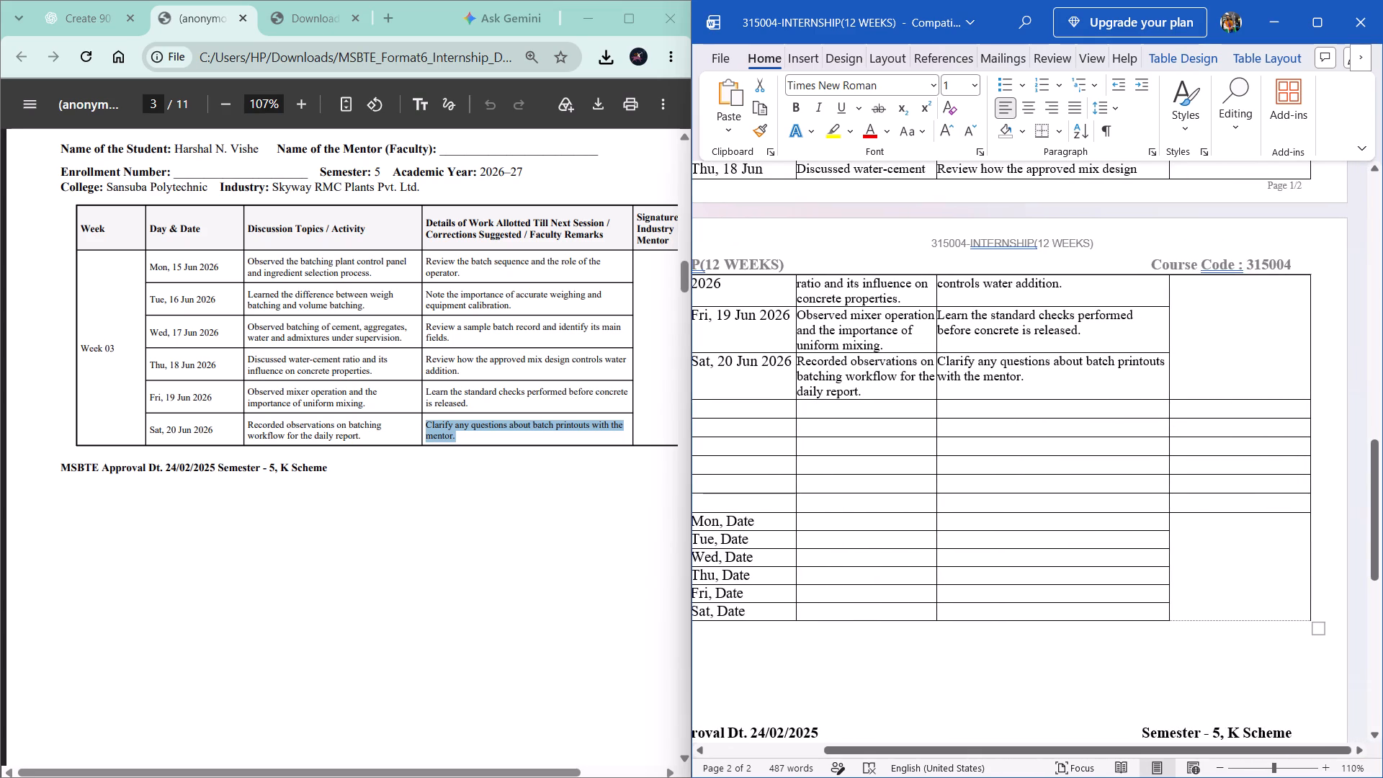
{"action": "left_click_drag", "start_coordinate": [1177, 419], "coordinate": [1209, 442]}
{"action": "key", "text": "ctrl+z"}
{"action": "left_click_drag", "start_coordinate": [1182, 415], "coordinate": [1272, 488]}
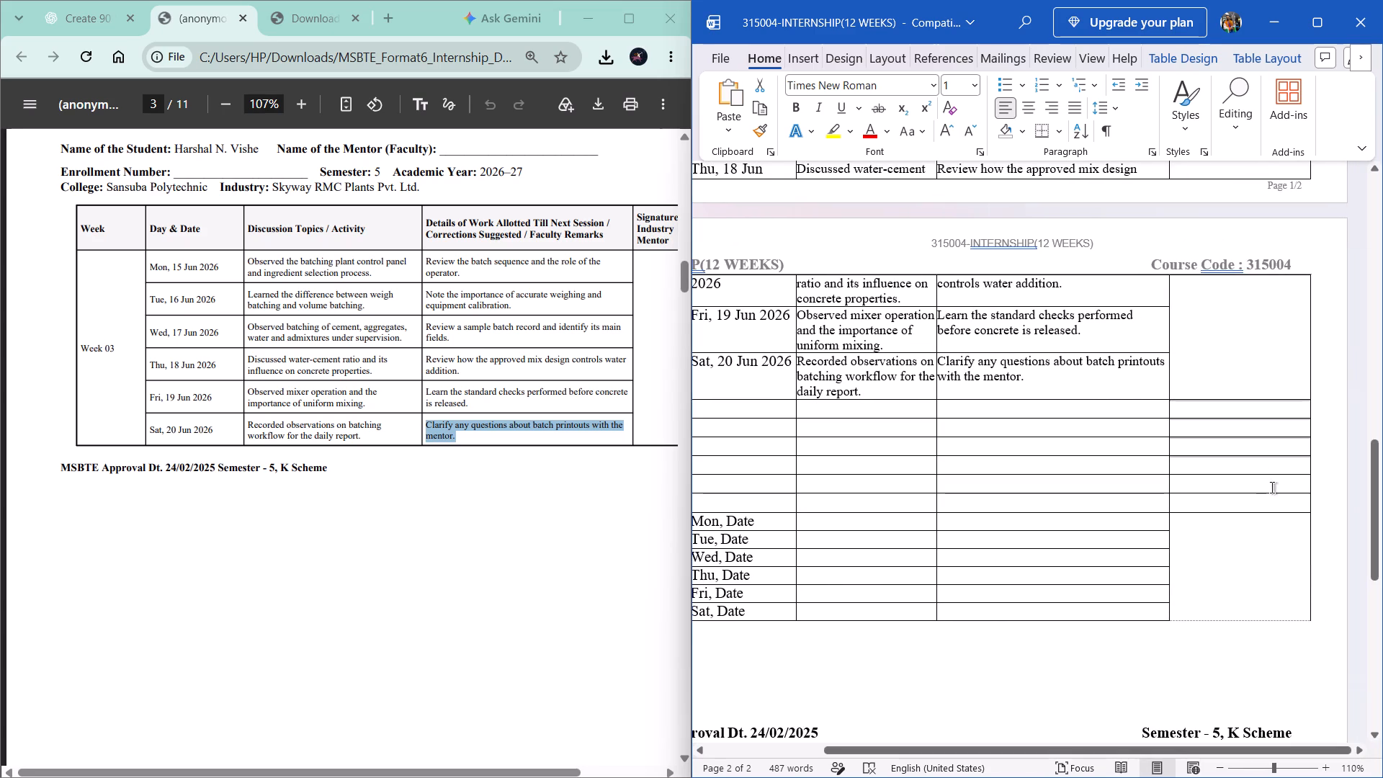
{"action": "left_click_drag", "start_coordinate": [1272, 488], "coordinate": [1290, 497]}
{"action": "right_click", "coordinate": [1260, 493]}
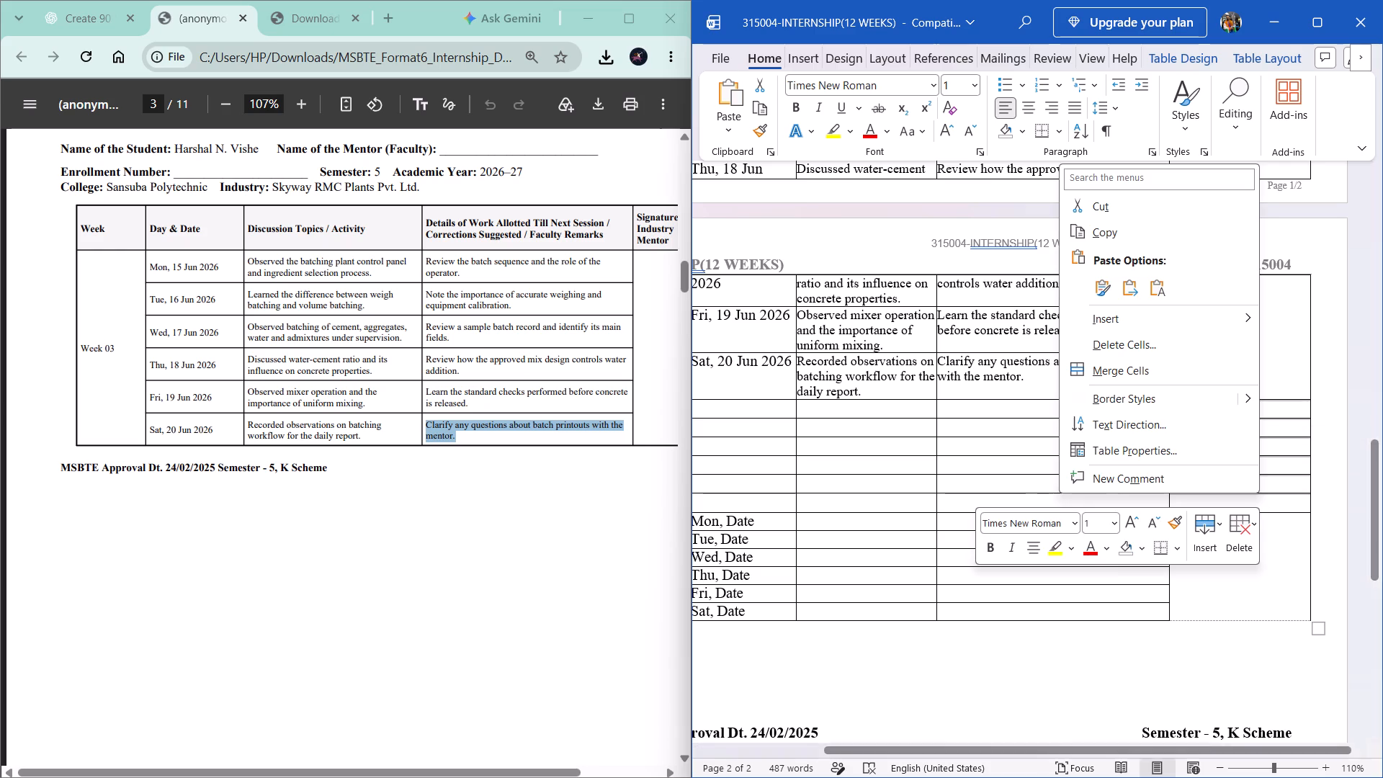
{"action": "left_click", "coordinate": [1115, 364]}
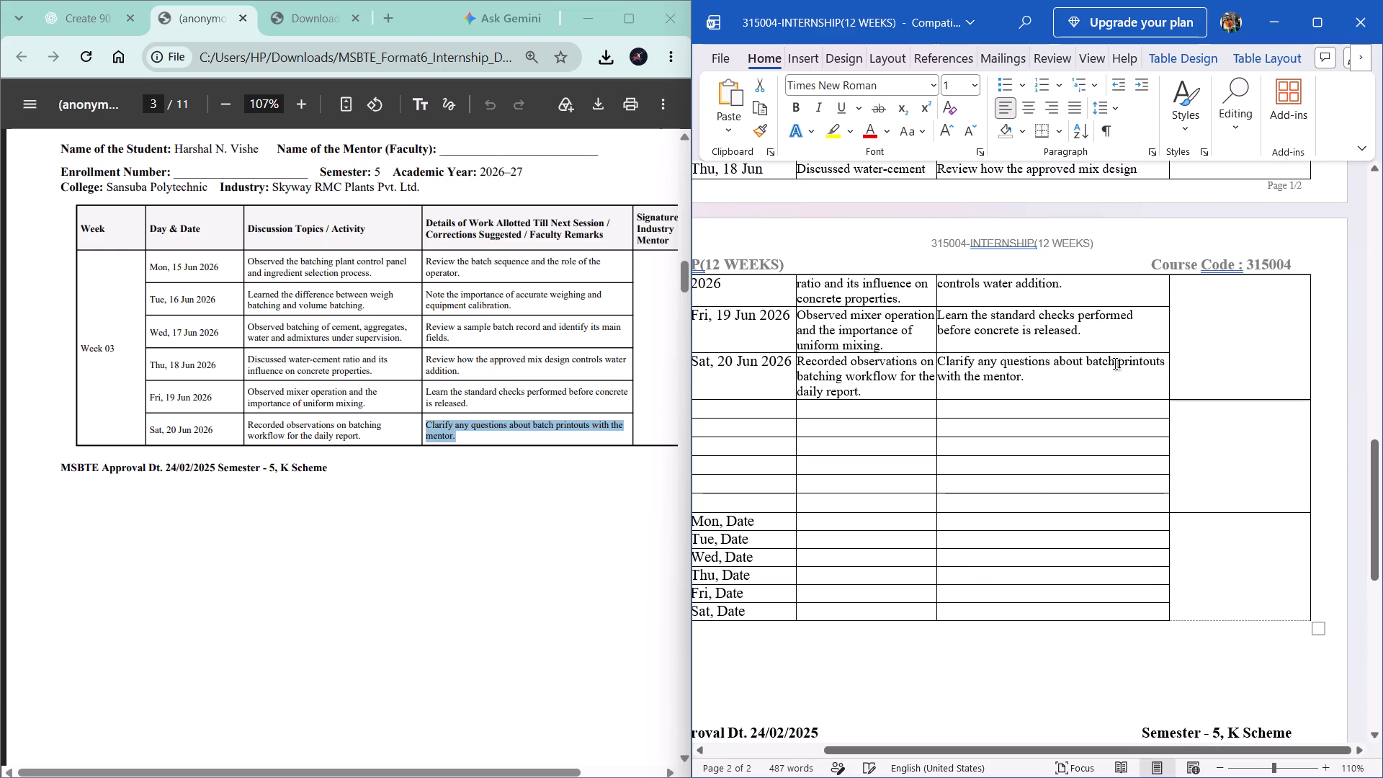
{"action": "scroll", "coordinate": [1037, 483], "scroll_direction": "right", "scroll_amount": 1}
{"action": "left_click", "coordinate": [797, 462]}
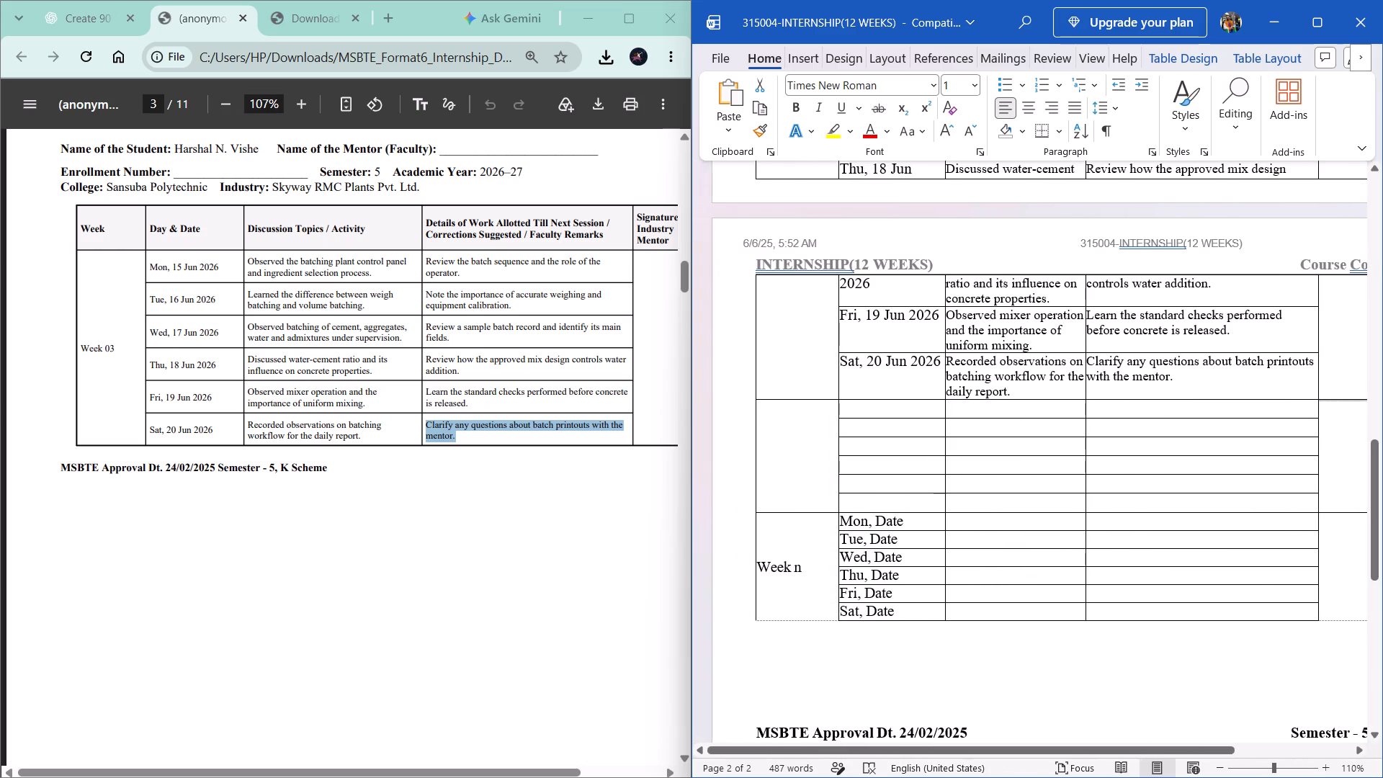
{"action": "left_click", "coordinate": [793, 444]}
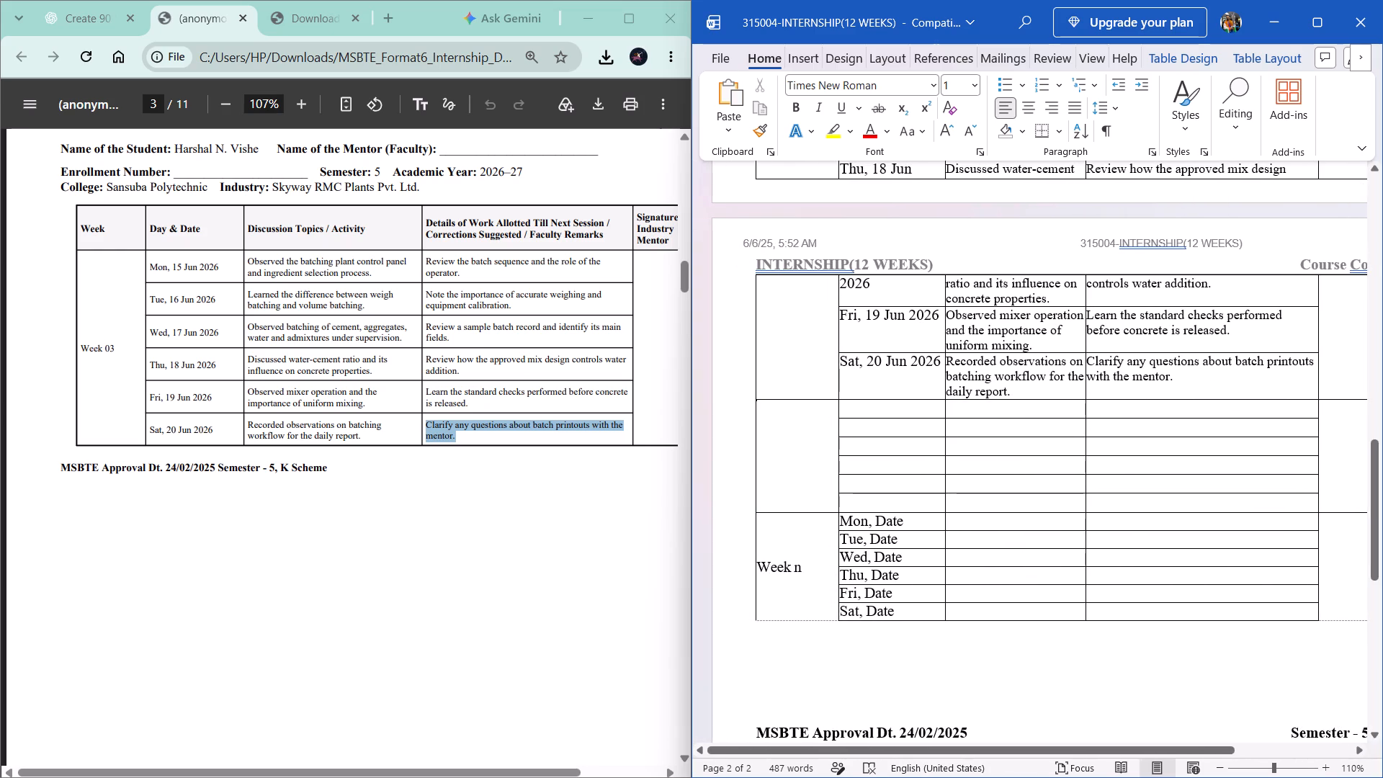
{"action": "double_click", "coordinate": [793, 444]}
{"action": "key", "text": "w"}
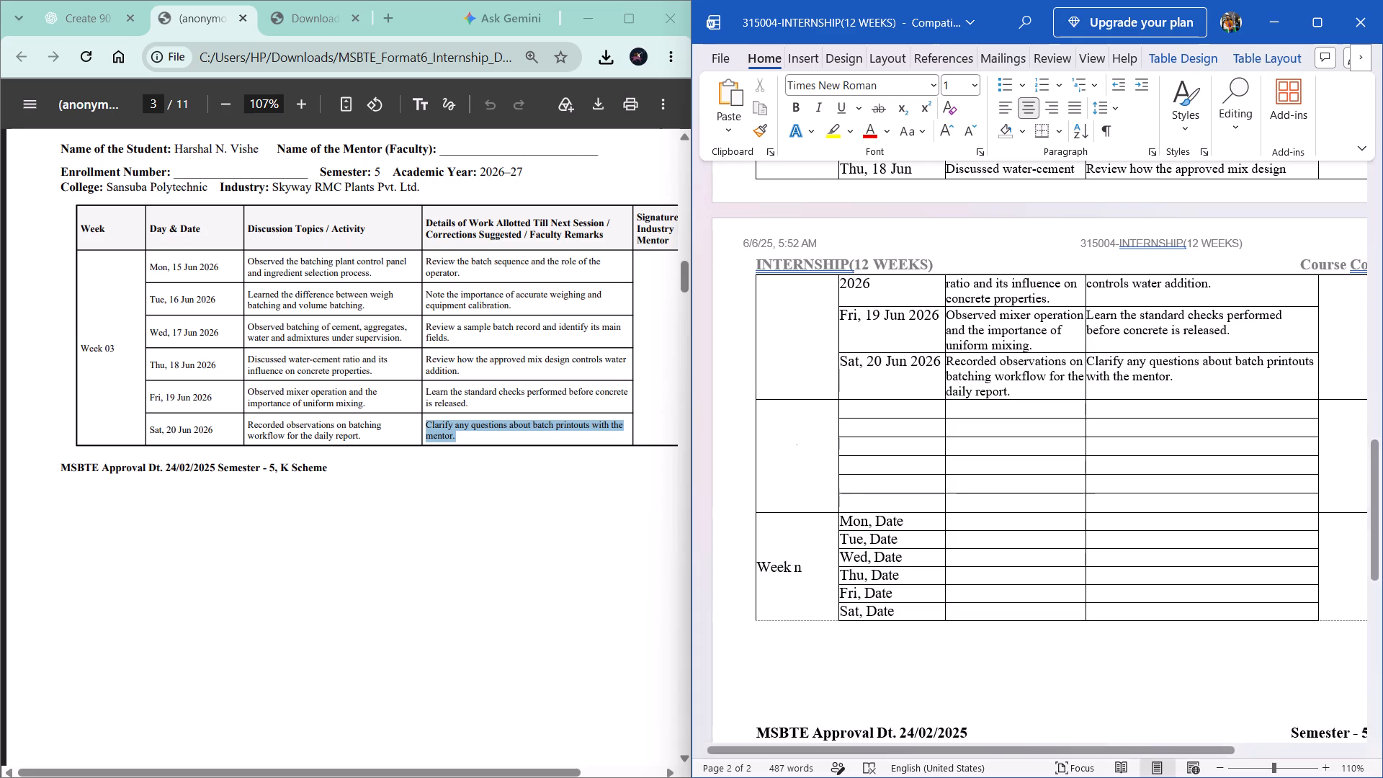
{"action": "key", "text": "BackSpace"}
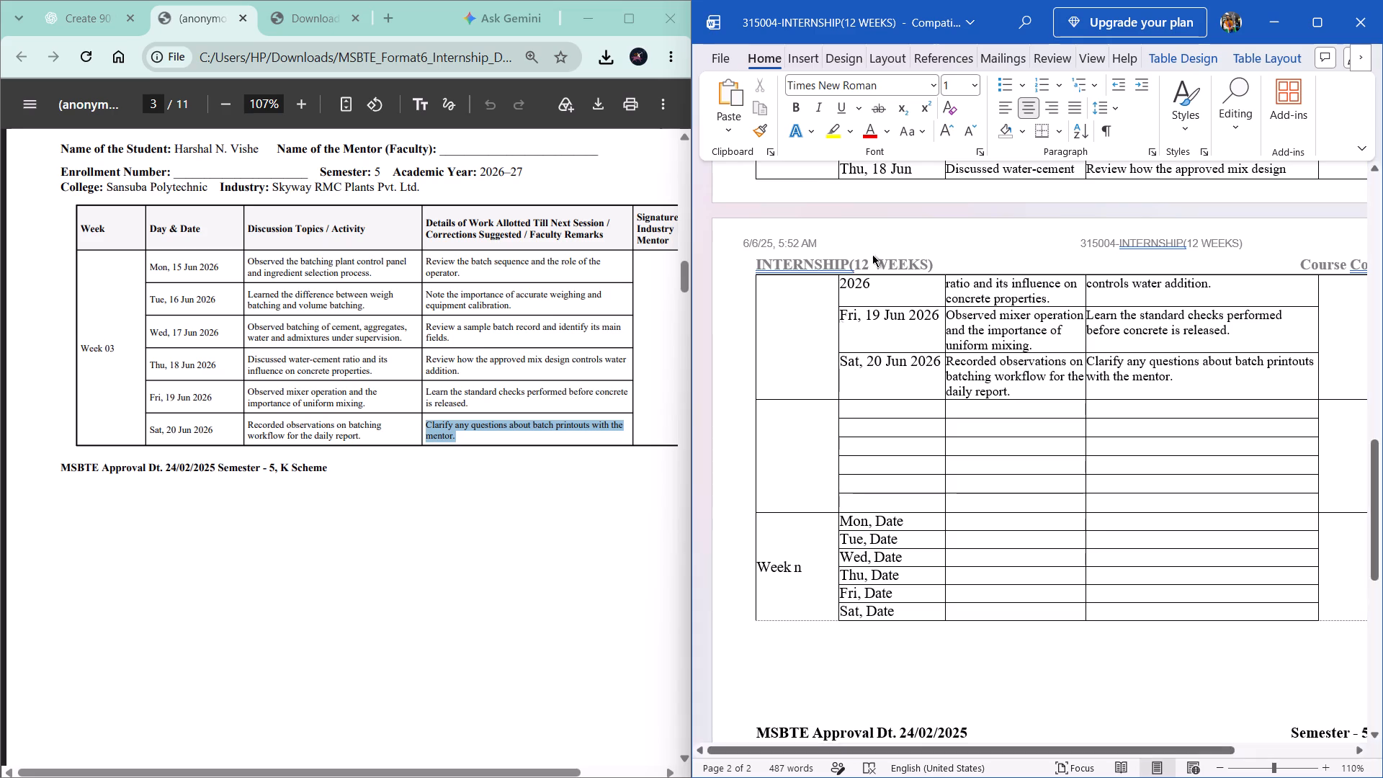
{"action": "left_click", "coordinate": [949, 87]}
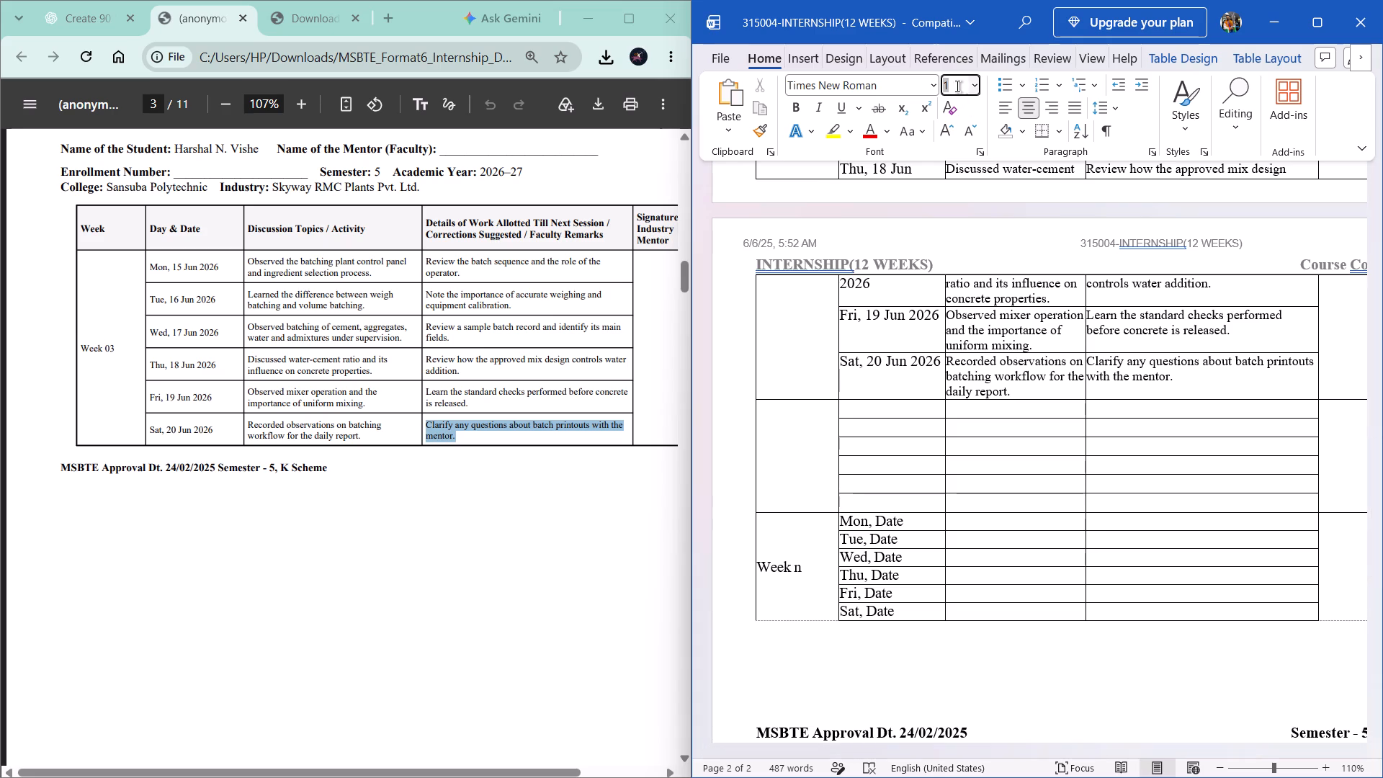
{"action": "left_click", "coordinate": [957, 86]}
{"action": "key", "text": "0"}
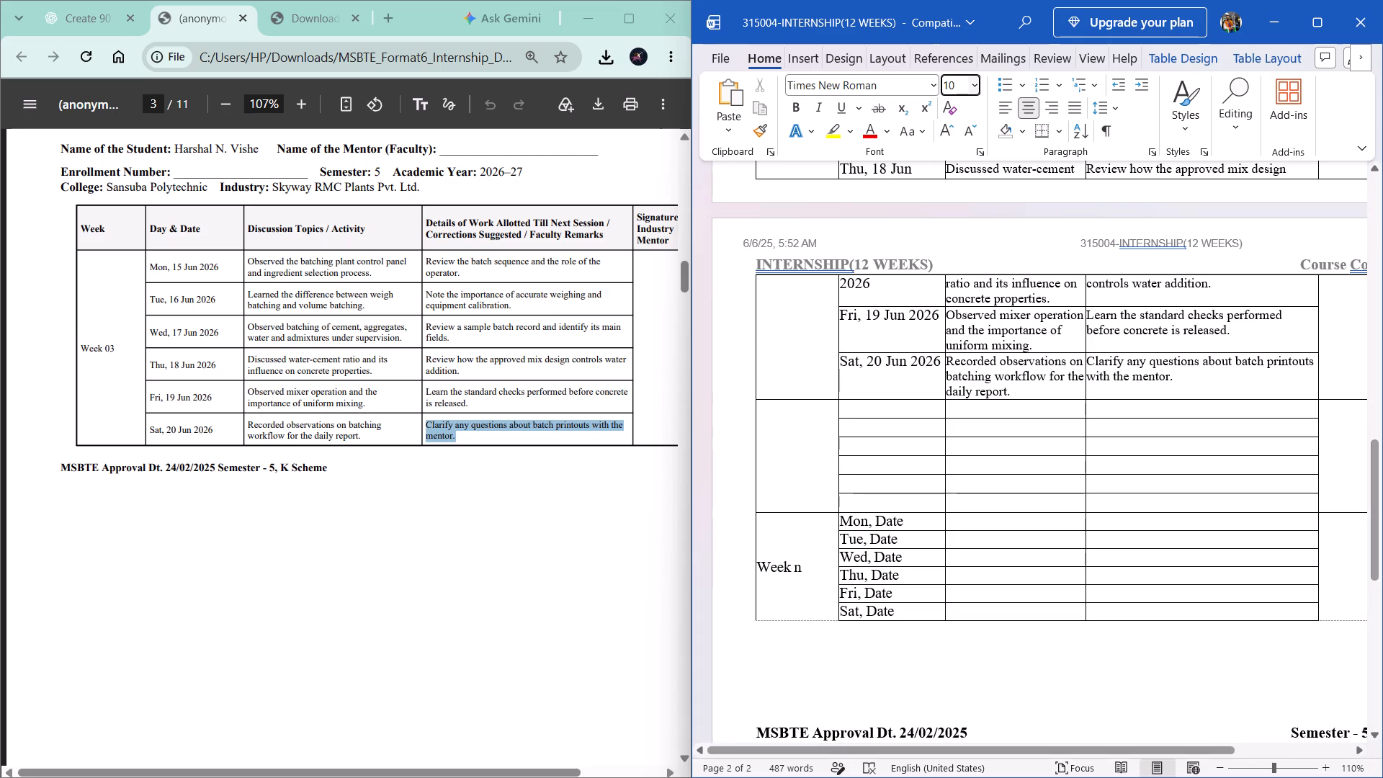
Label the merged week cell of the new block "Week 04" in font size 10.
{"action": "left_click", "coordinate": [774, 430]}
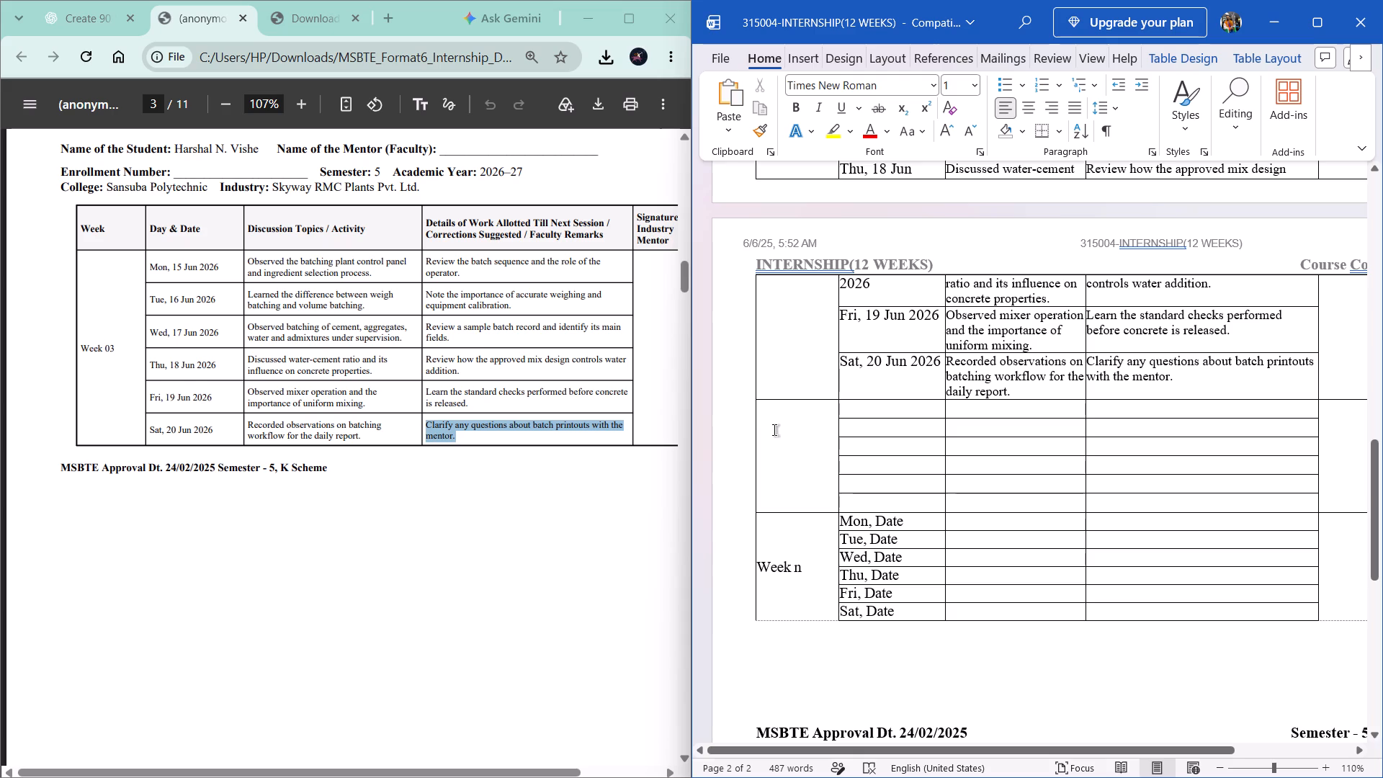
{"action": "left_click", "coordinate": [959, 84]}
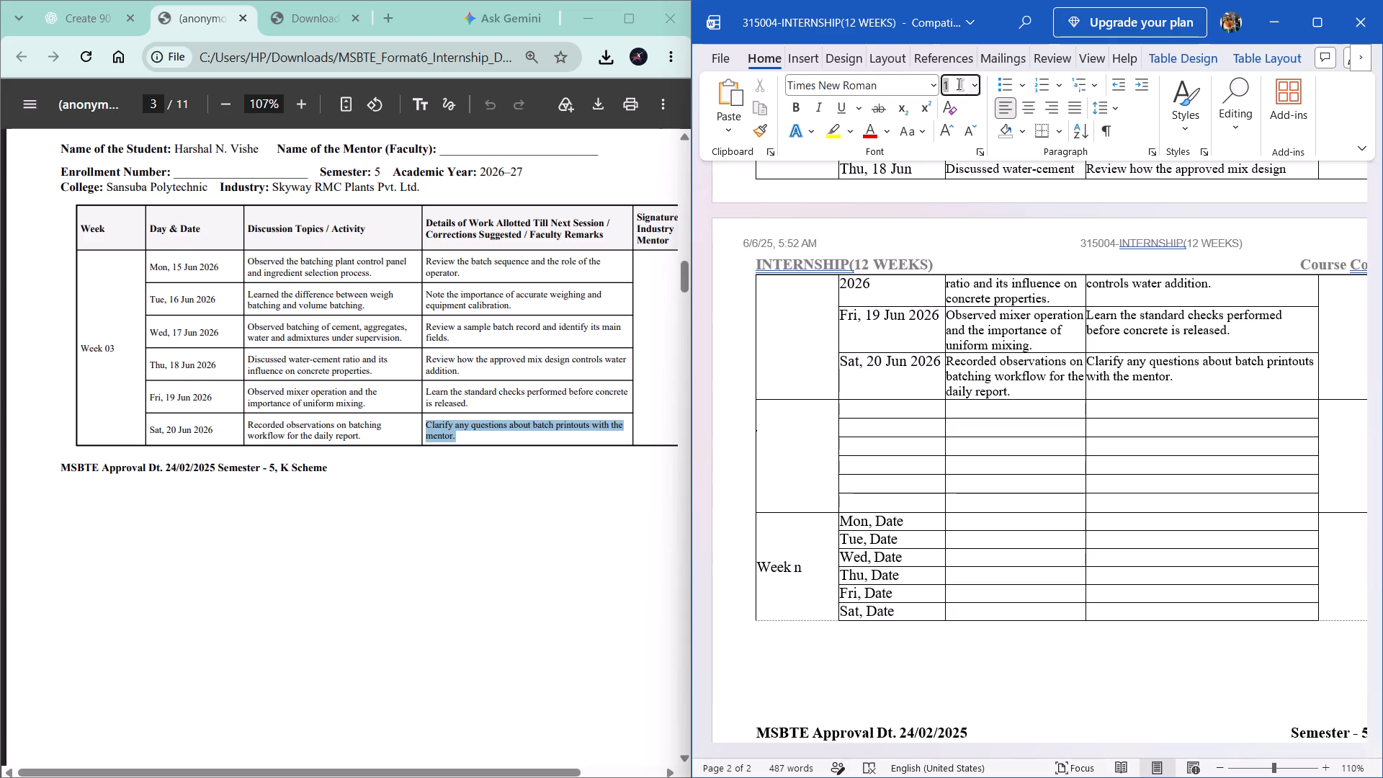
{"action": "type", "text": "010"}
{"action": "key", "text": "Return"}
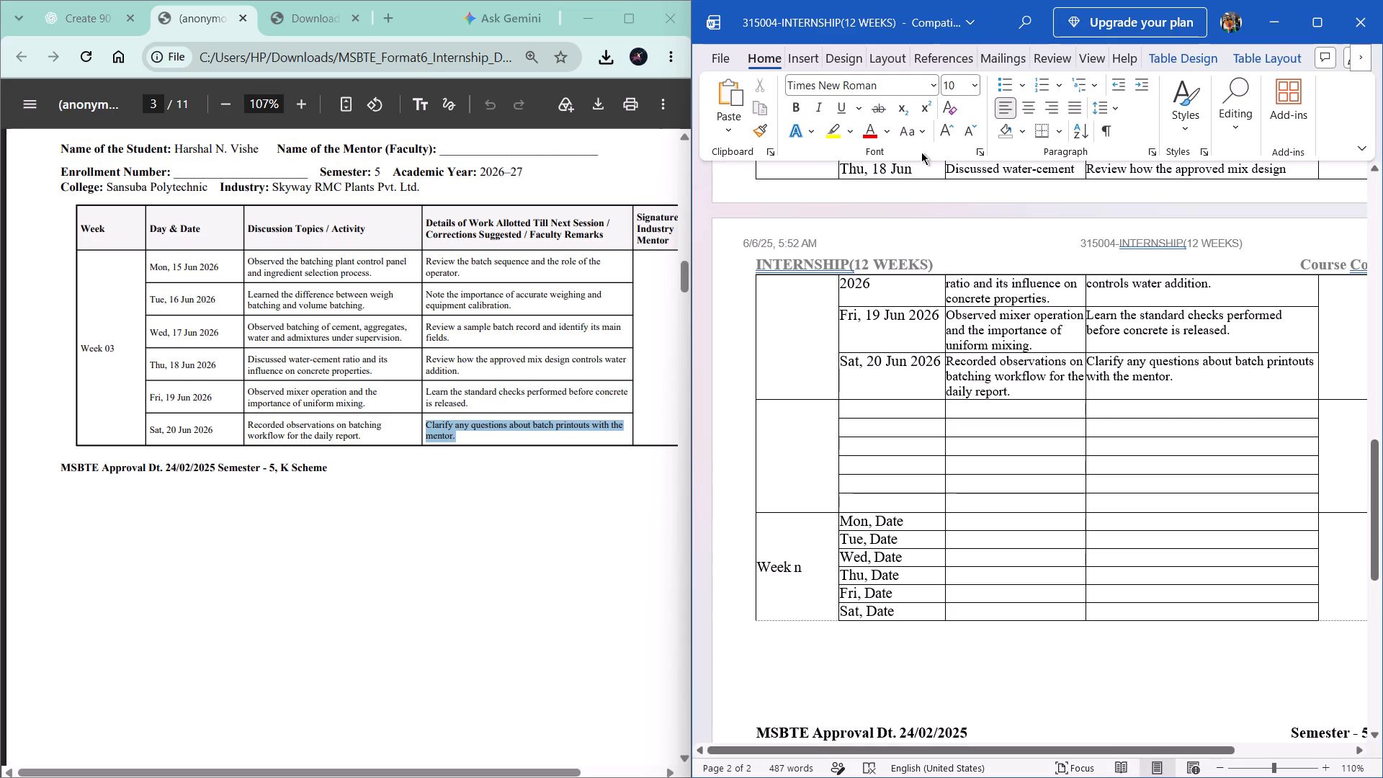
{"action": "key", "text": "w"}
{"action": "key", "text": "BackSpace"}
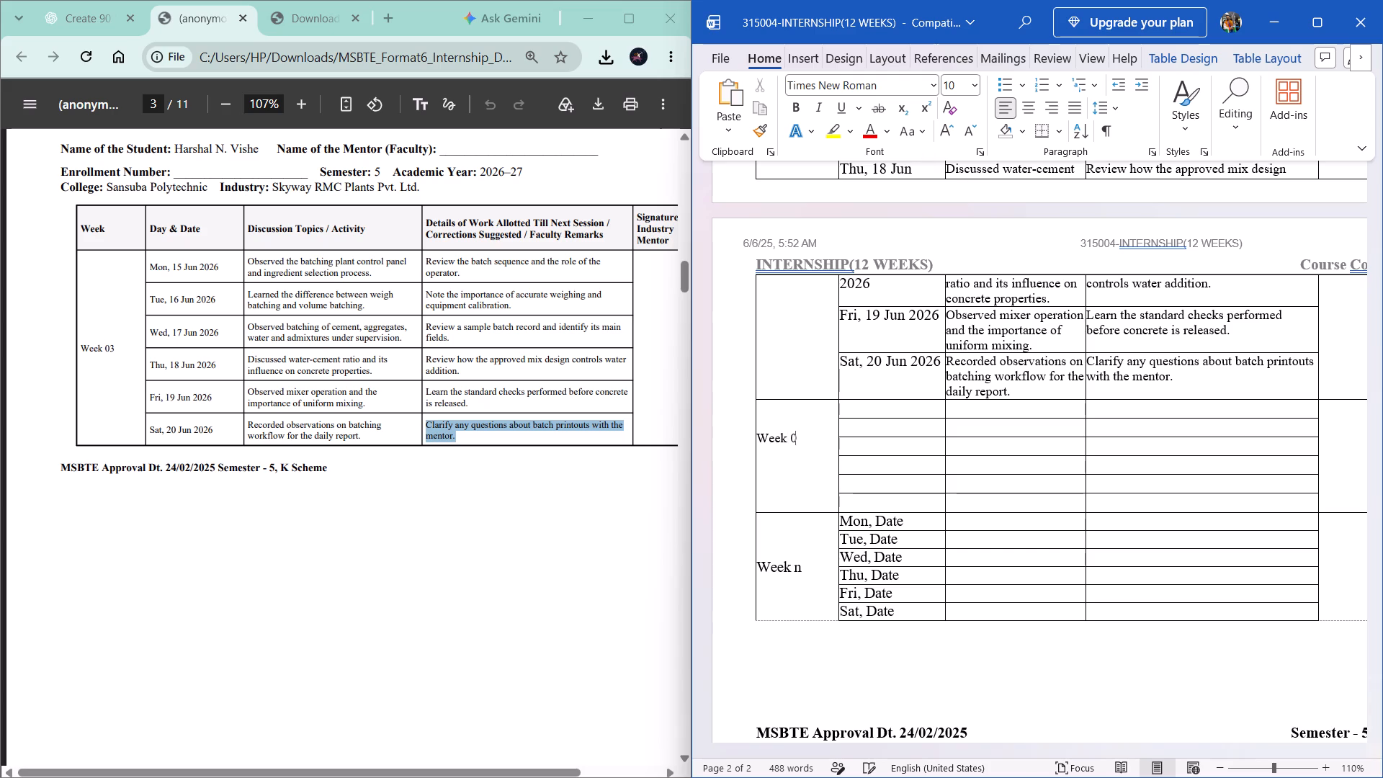
Copy "Mon, 22 Jun 2026" from the PDF's Week 04 page into the first date cell of the Word table's Week 04 block.
{"action": "scroll", "coordinate": [897, 282], "scroll_direction": "up", "scroll_amount": 1}
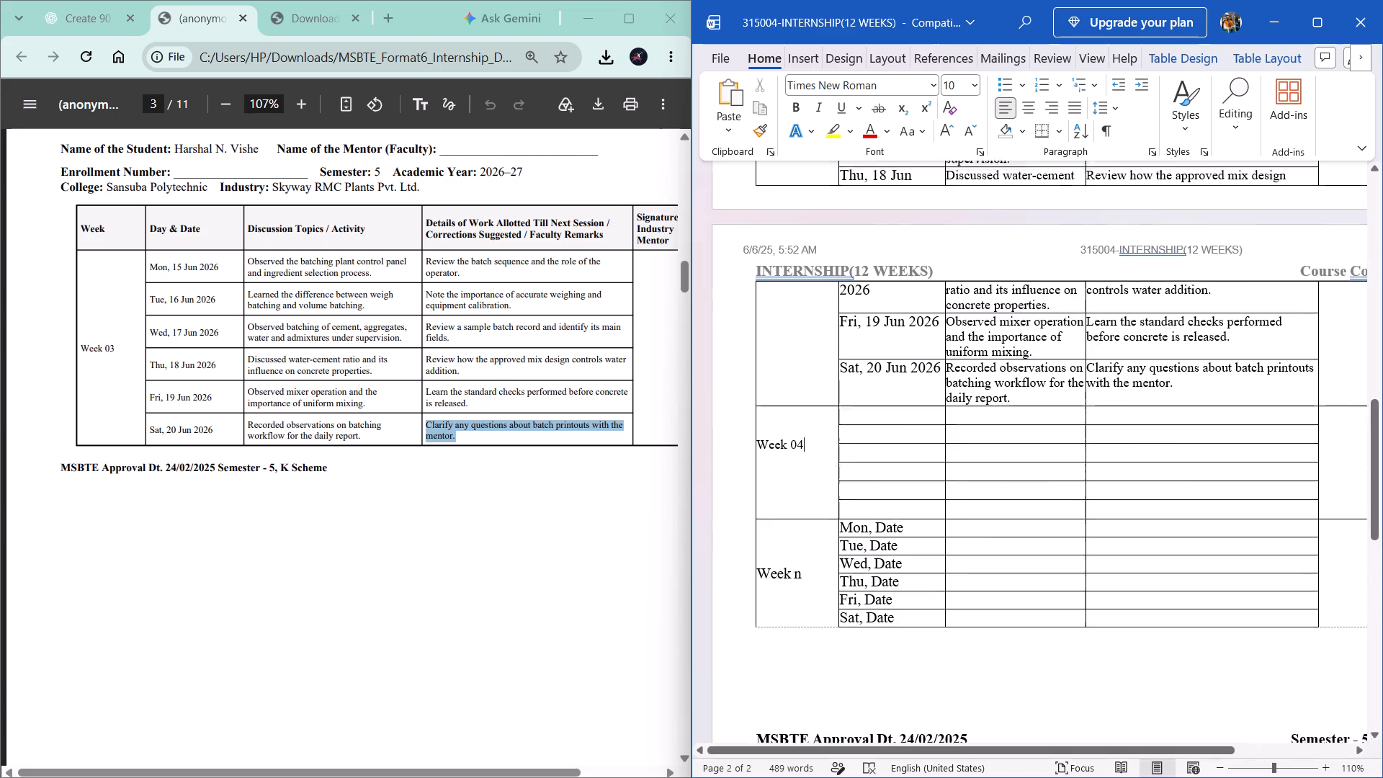
{"action": "scroll", "coordinate": [897, 282], "scroll_direction": "up", "scroll_amount": 1}
{"action": "scroll", "coordinate": [897, 282], "scroll_direction": "down", "scroll_amount": 2}
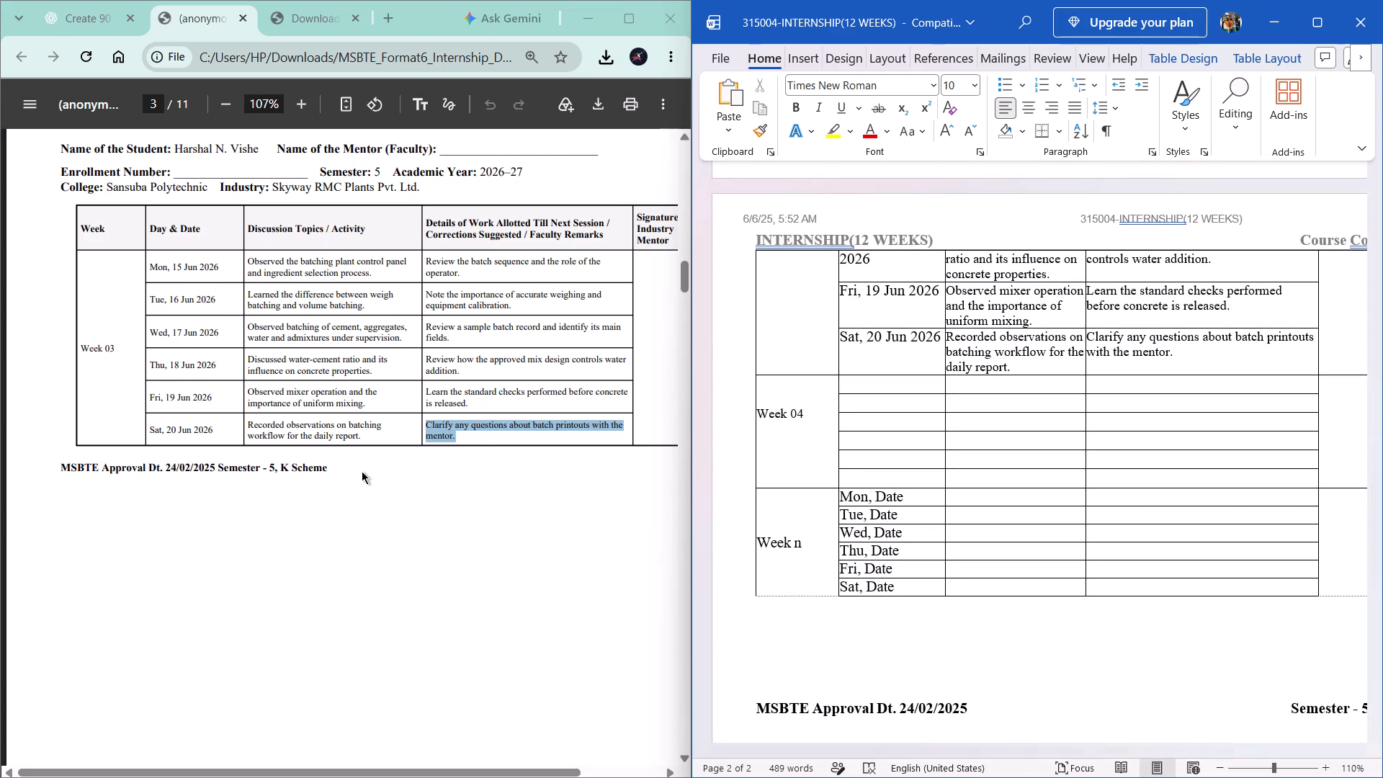
{"action": "scroll", "coordinate": [362, 471], "scroll_direction": "down", "scroll_amount": 9}
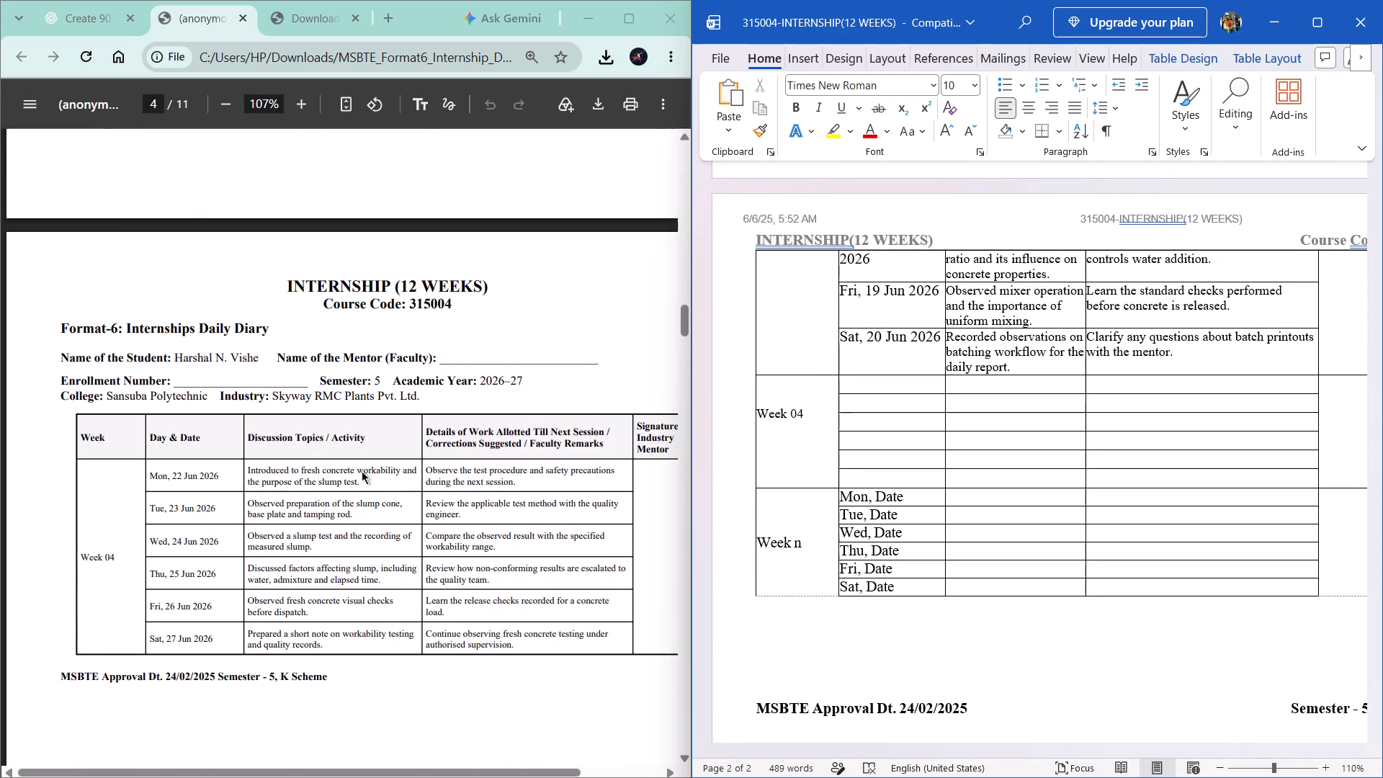
{"action": "scroll", "coordinate": [362, 471], "scroll_direction": "down", "scroll_amount": 1}
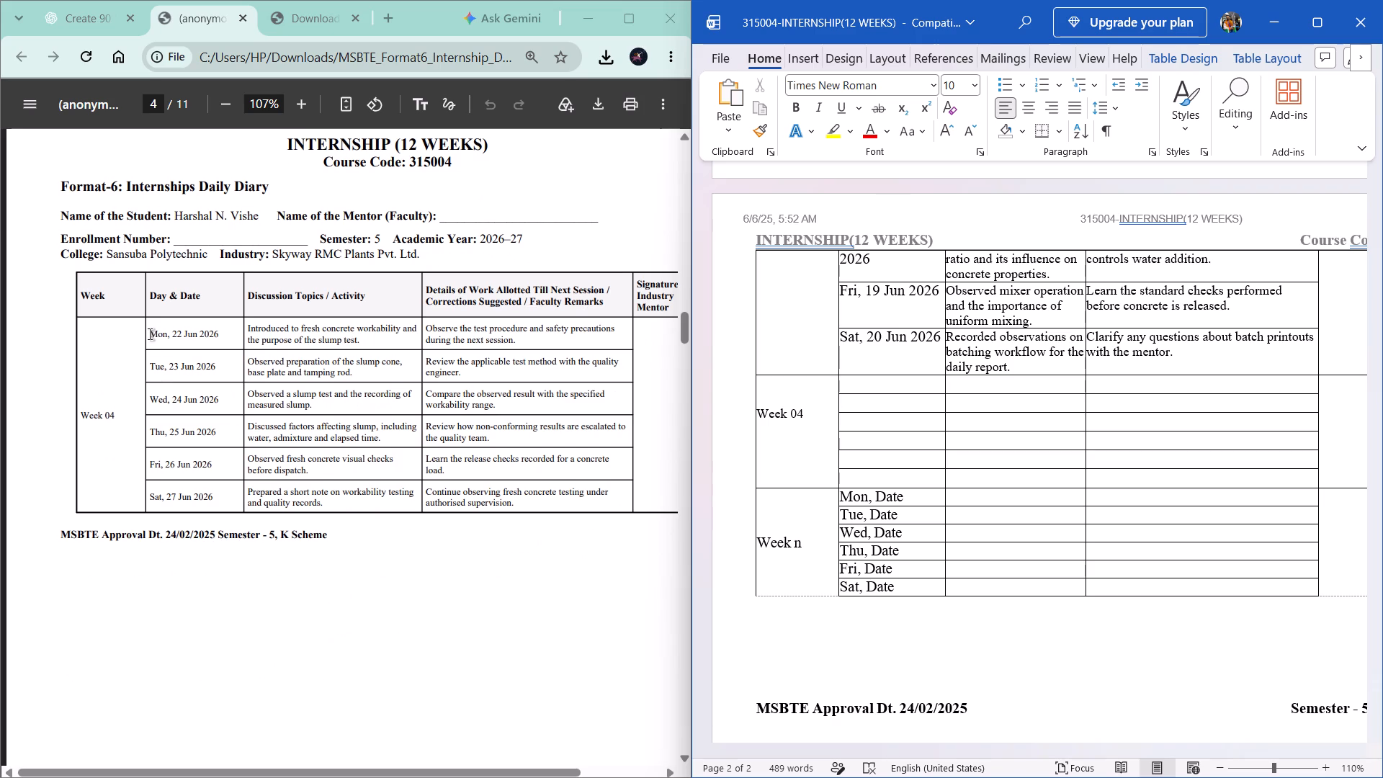
{"action": "left_click_drag", "start_coordinate": [149, 334], "coordinate": [225, 338]}
{"action": "key", "text": "ctrl+c"}
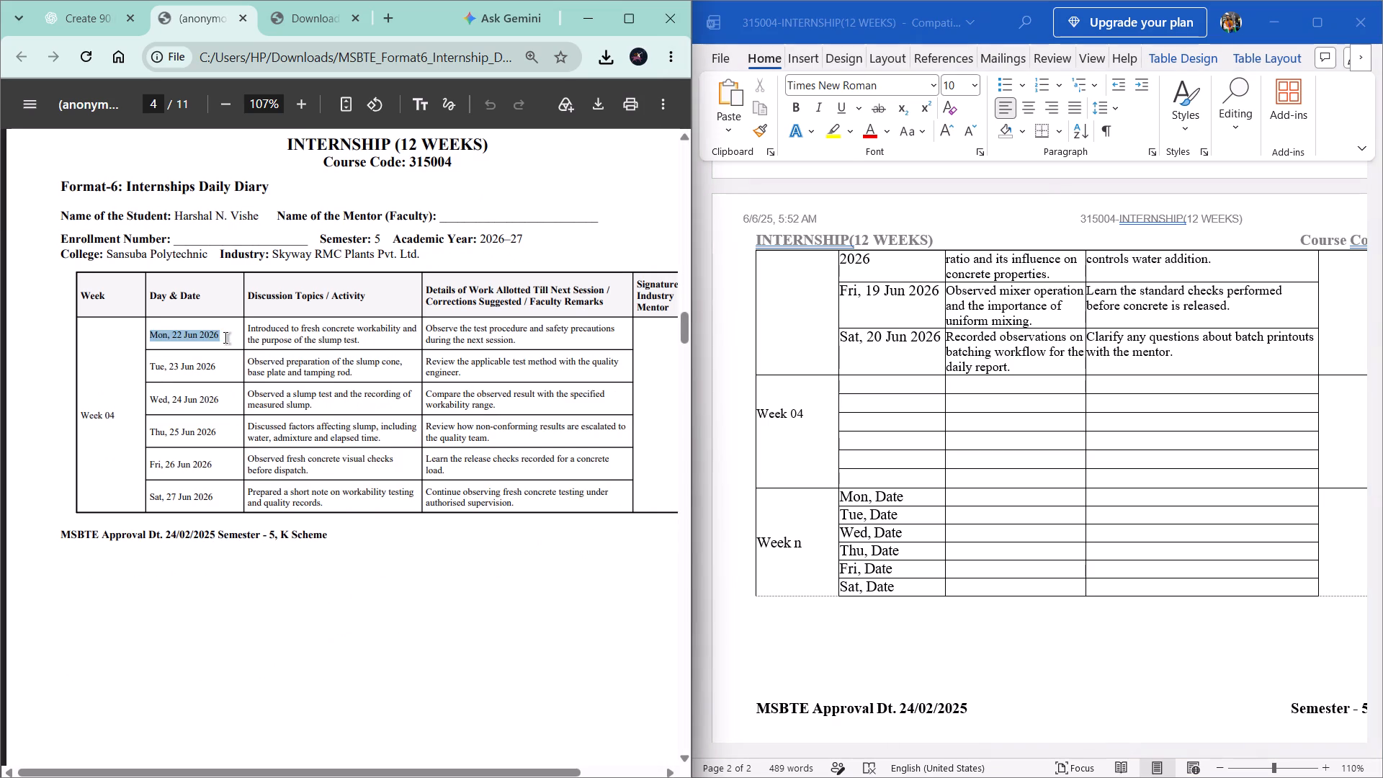
{"action": "left_click", "coordinate": [880, 383]}
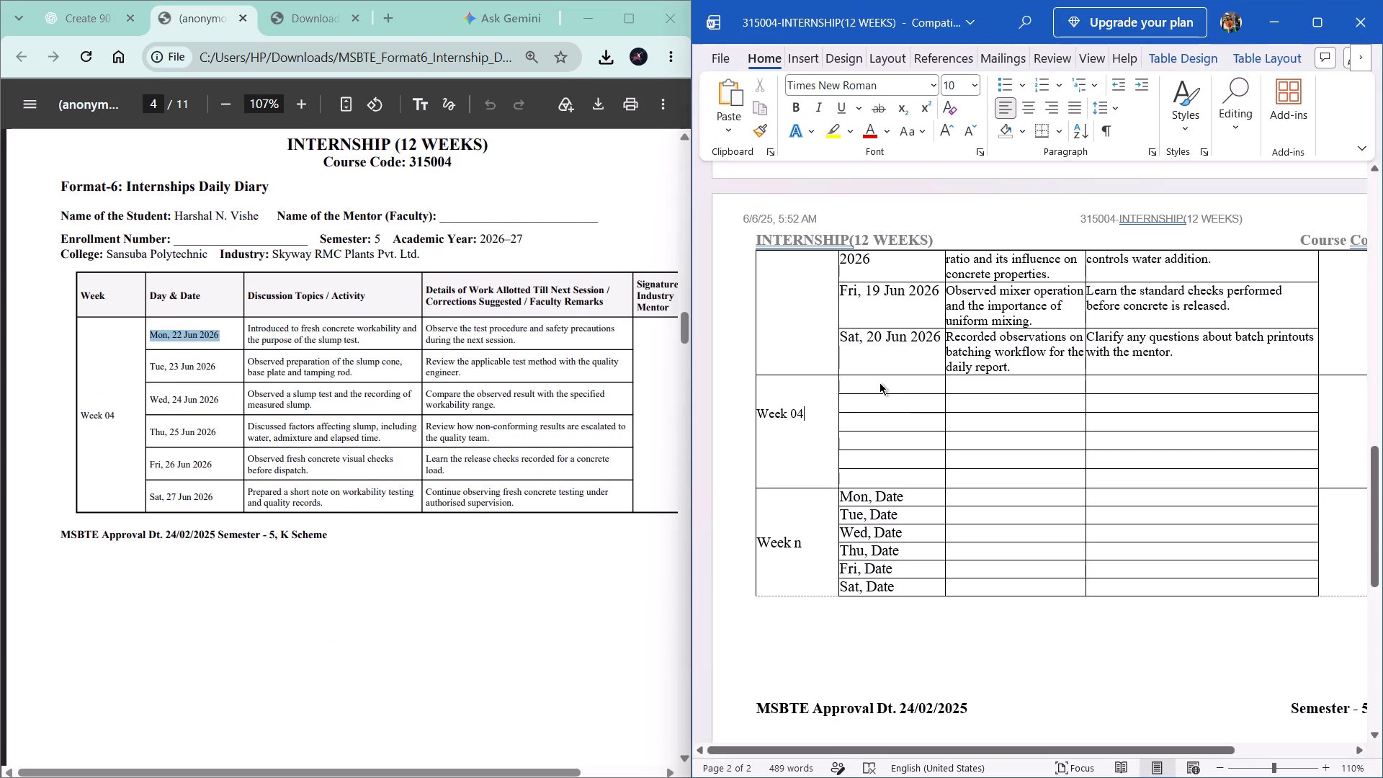
{"action": "left_click", "coordinate": [880, 383]}
{"action": "key", "text": "ctrl+v"}
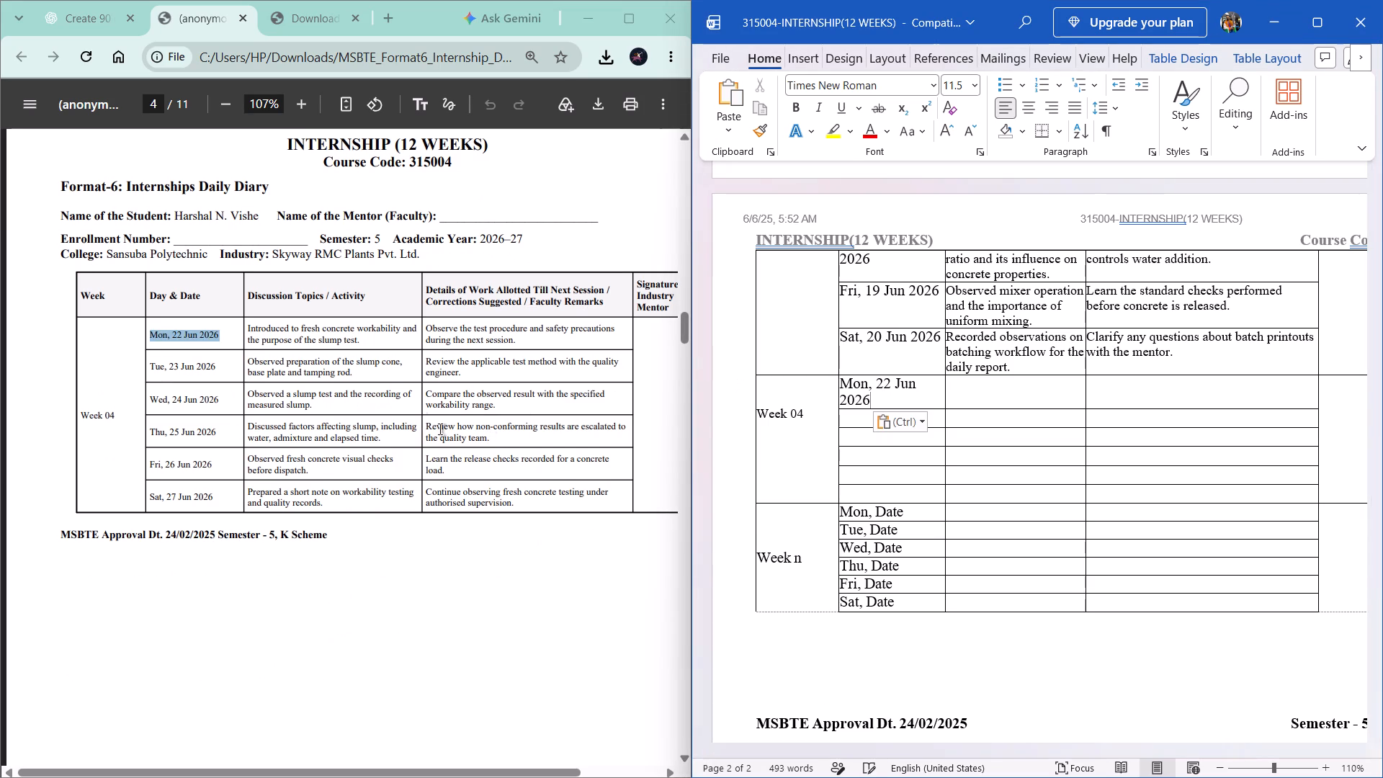
Copy "Tue, 23 Jun 2026" from the PDF into the second date cell of the Word table's Week 04 block.
{"action": "left_click_drag", "start_coordinate": [215, 368], "coordinate": [179, 370]}
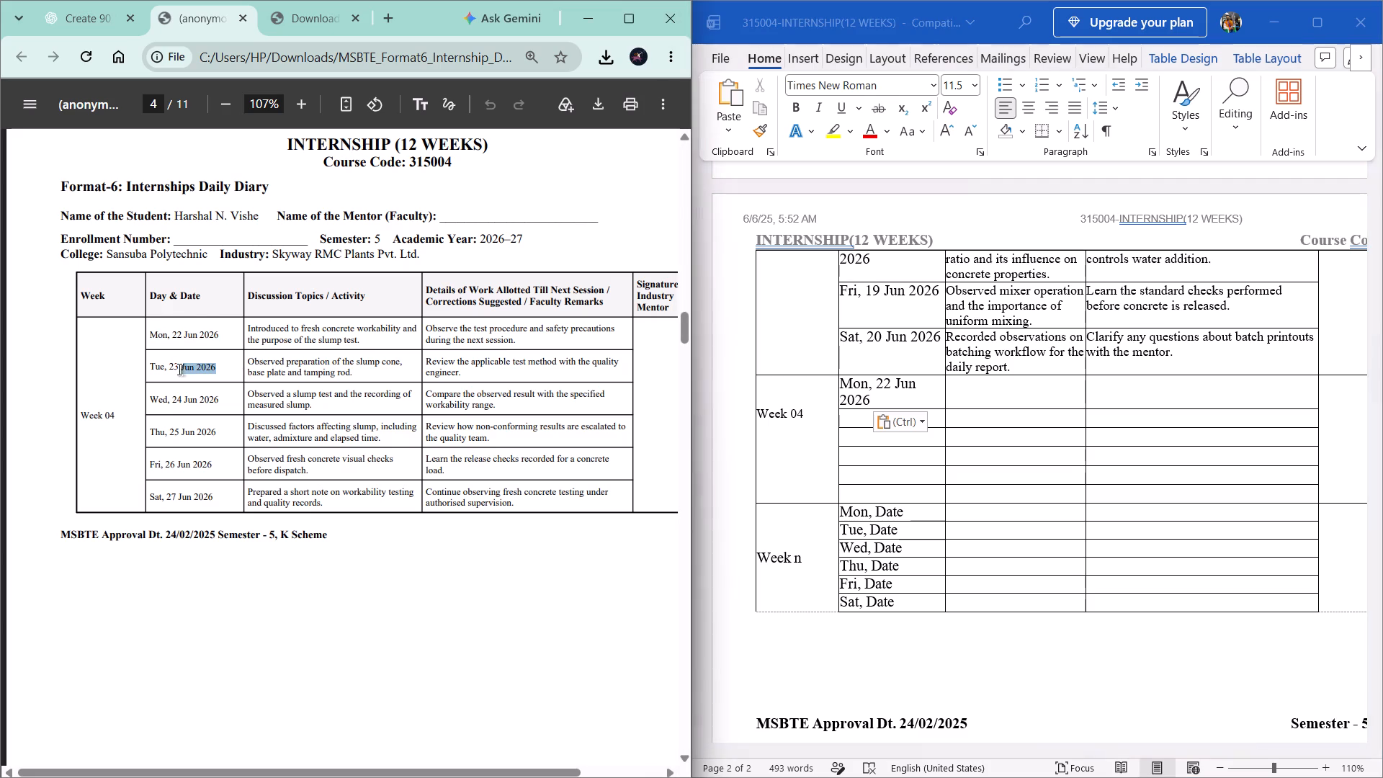
{"action": "left_click_drag", "start_coordinate": [179, 370], "coordinate": [152, 370]}
{"action": "key", "text": "ctrl+c"}
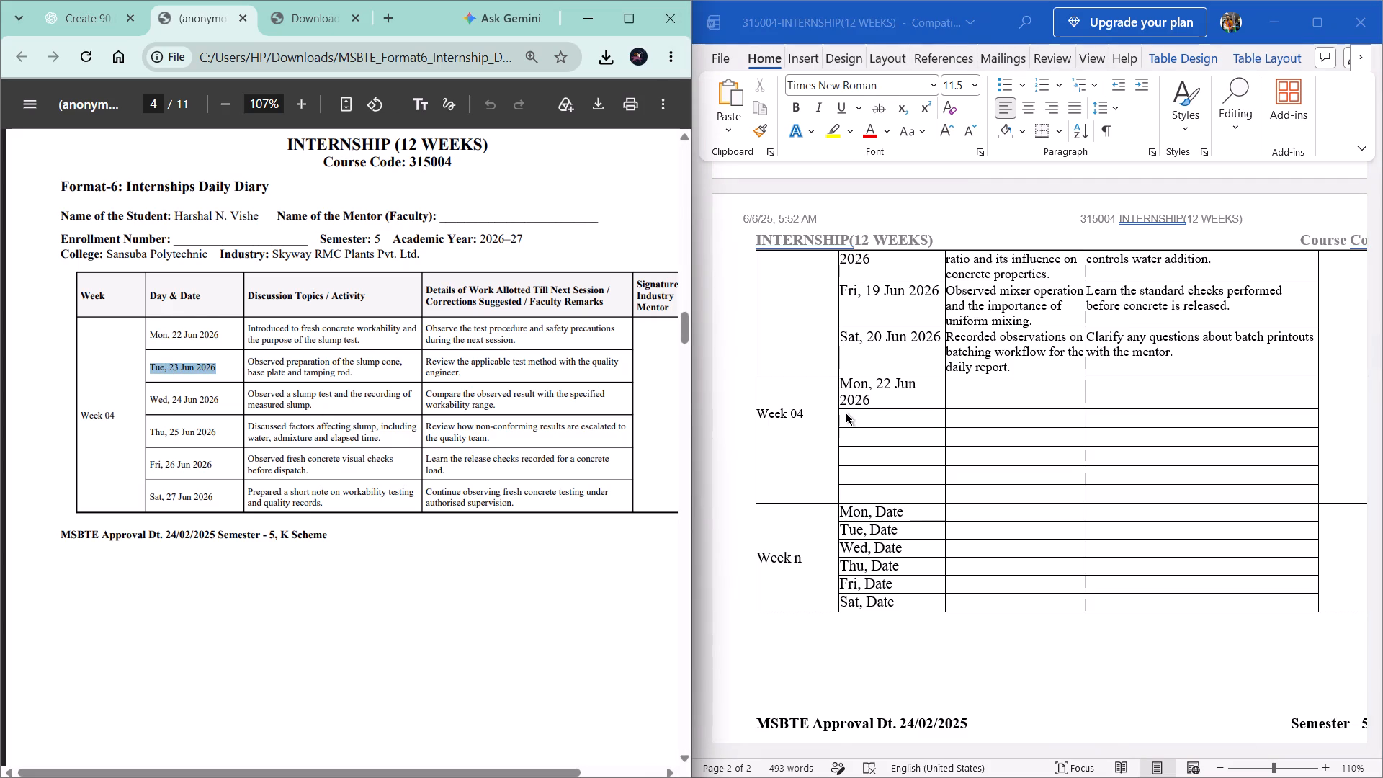
{"action": "left_click", "coordinate": [864, 413]}
{"action": "left_click", "coordinate": [863, 417]}
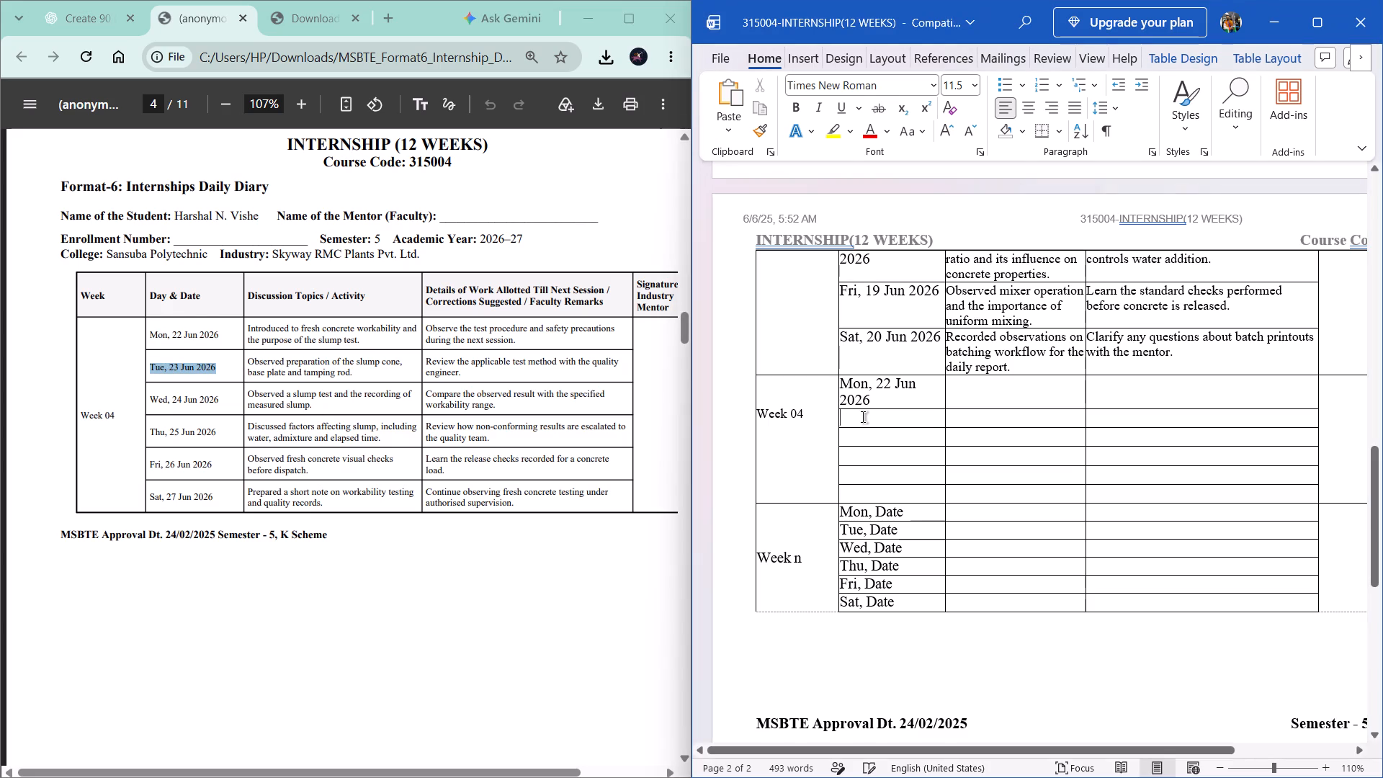
{"action": "key", "text": "ctrl+v"}
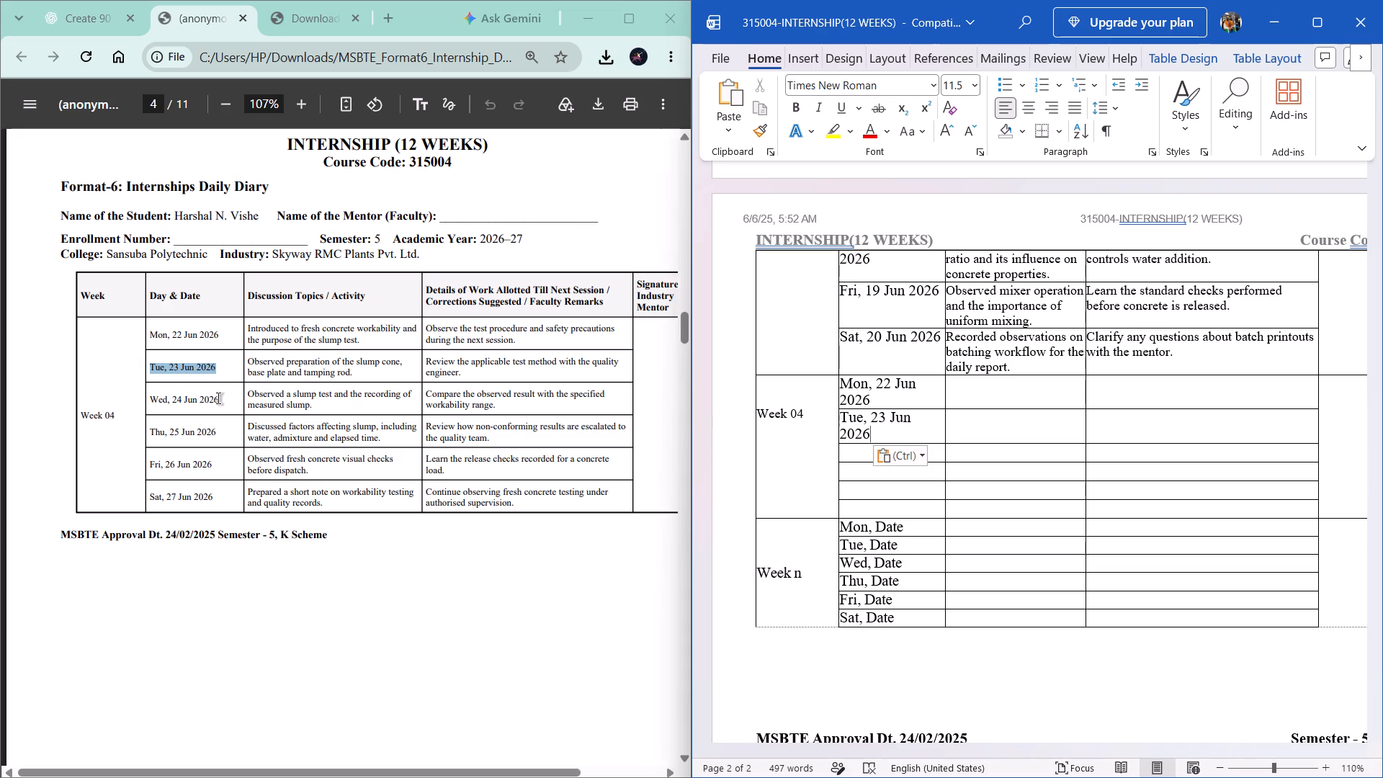
Copy "Wed, 24 Jun 2026" from the PDF into the third date cell of the Word table's Week 04 block.
{"action": "left_click_drag", "start_coordinate": [218, 398], "coordinate": [144, 407]}
{"action": "key", "text": "ctrl+c"}
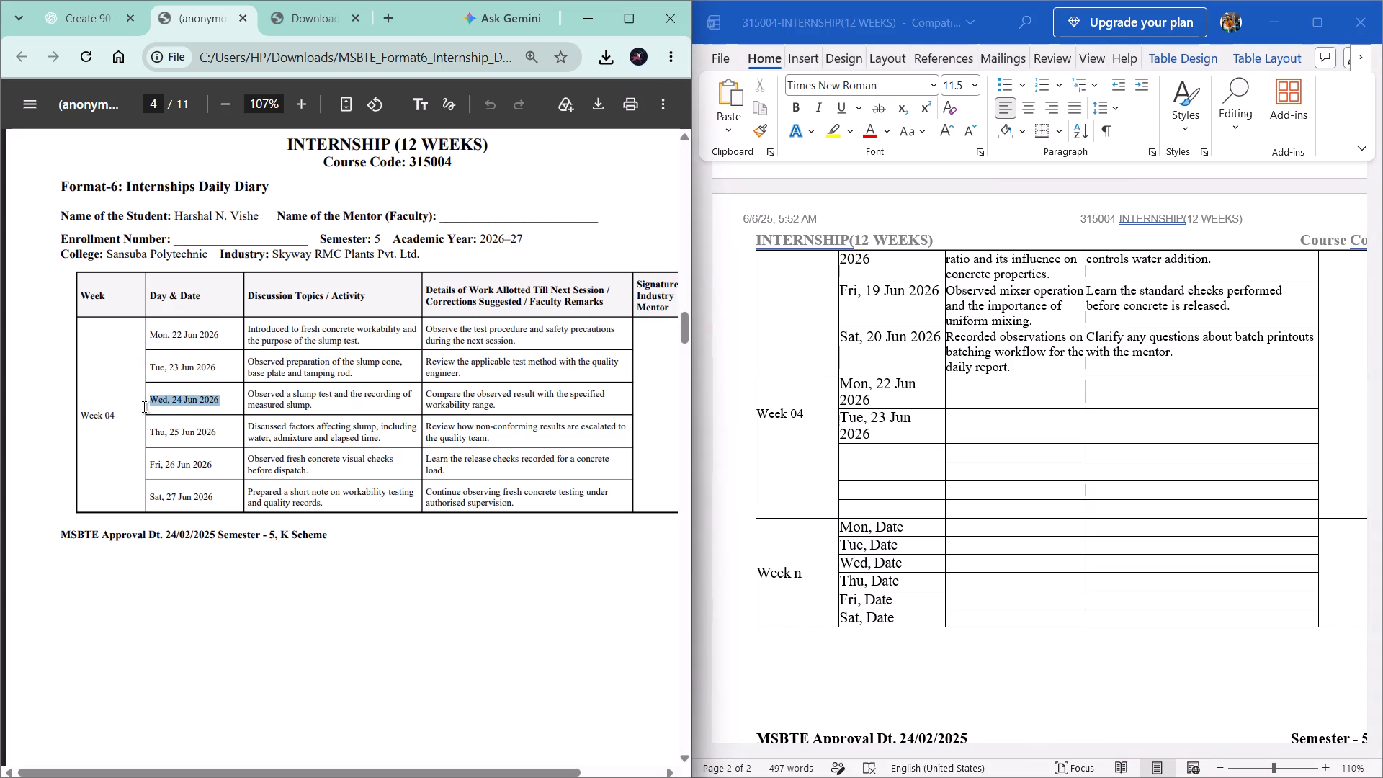
{"action": "left_click", "coordinate": [855, 452]}
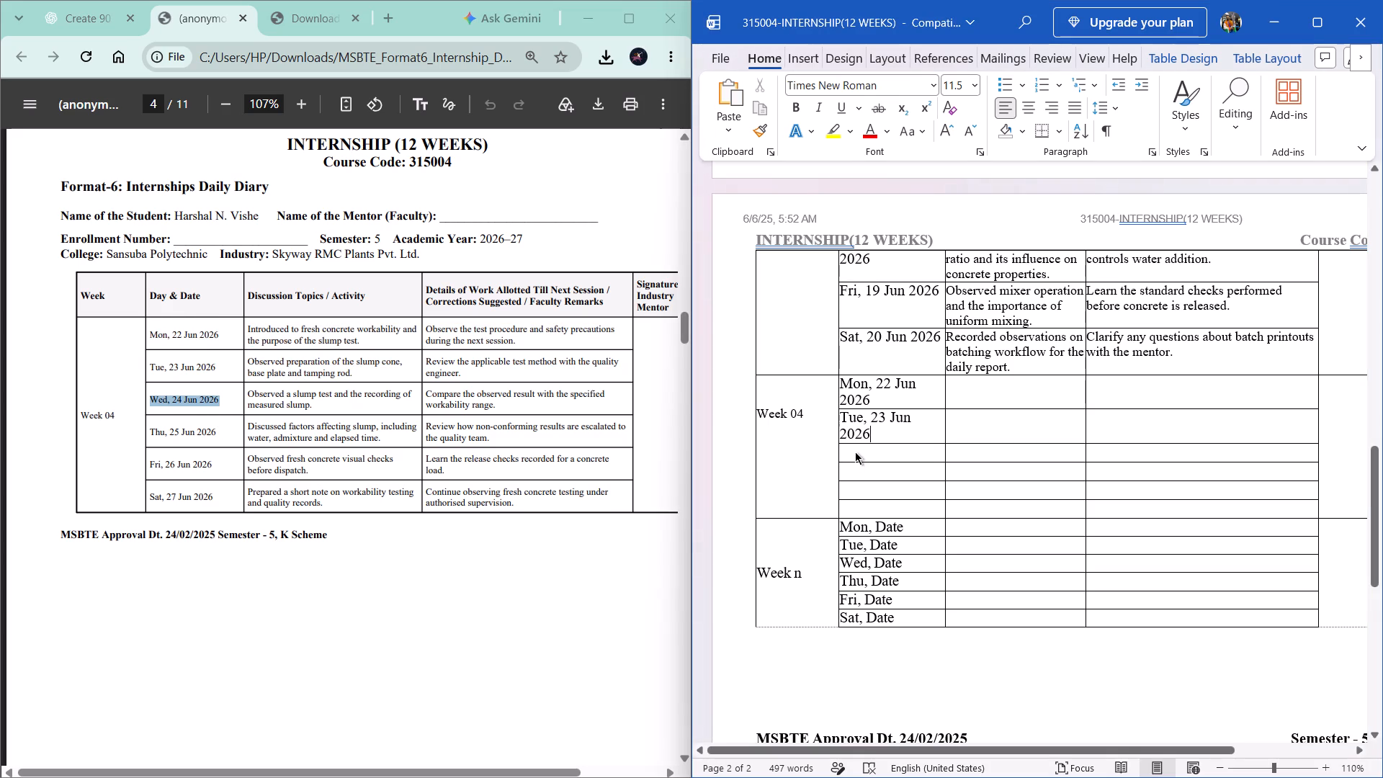
{"action": "left_click", "coordinate": [855, 452]}
{"action": "key", "text": "ctrl+v"}
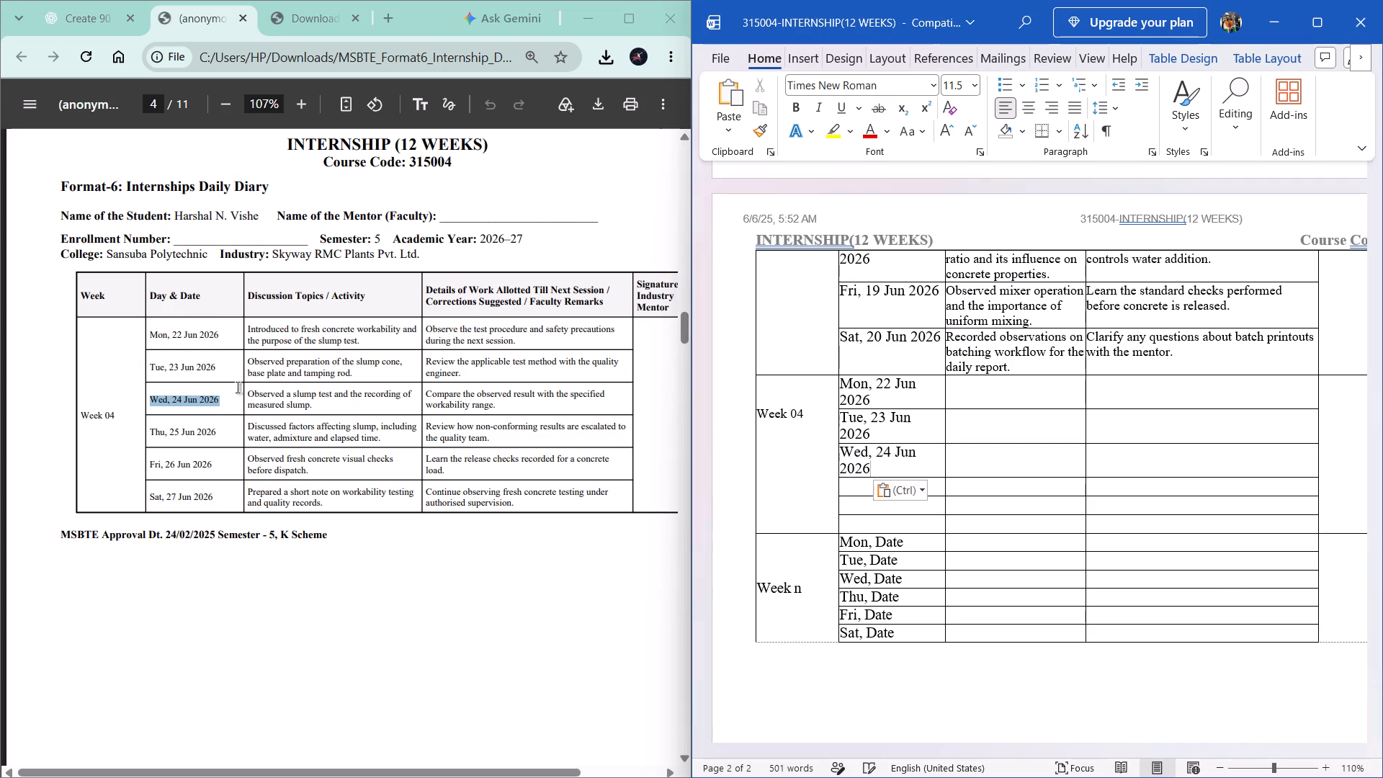
Copy "Thu, 25 Jun 2026" from the PDF into the fourth date cell of the Word table's Week 04 block.
{"action": "left_click_drag", "start_coordinate": [219, 433], "coordinate": [180, 432]}
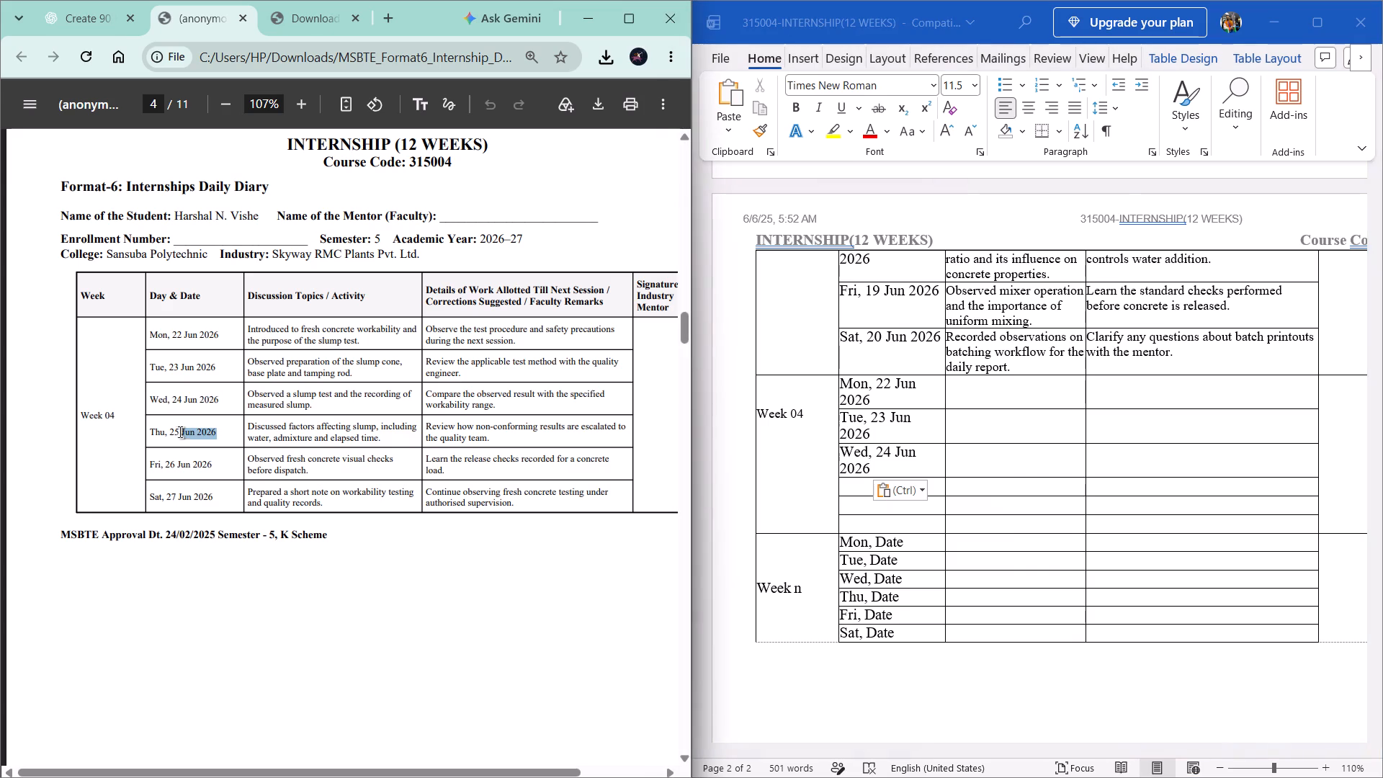
{"action": "left_click_drag", "start_coordinate": [180, 432], "coordinate": [149, 434]}
{"action": "key", "text": "ctrl+c"}
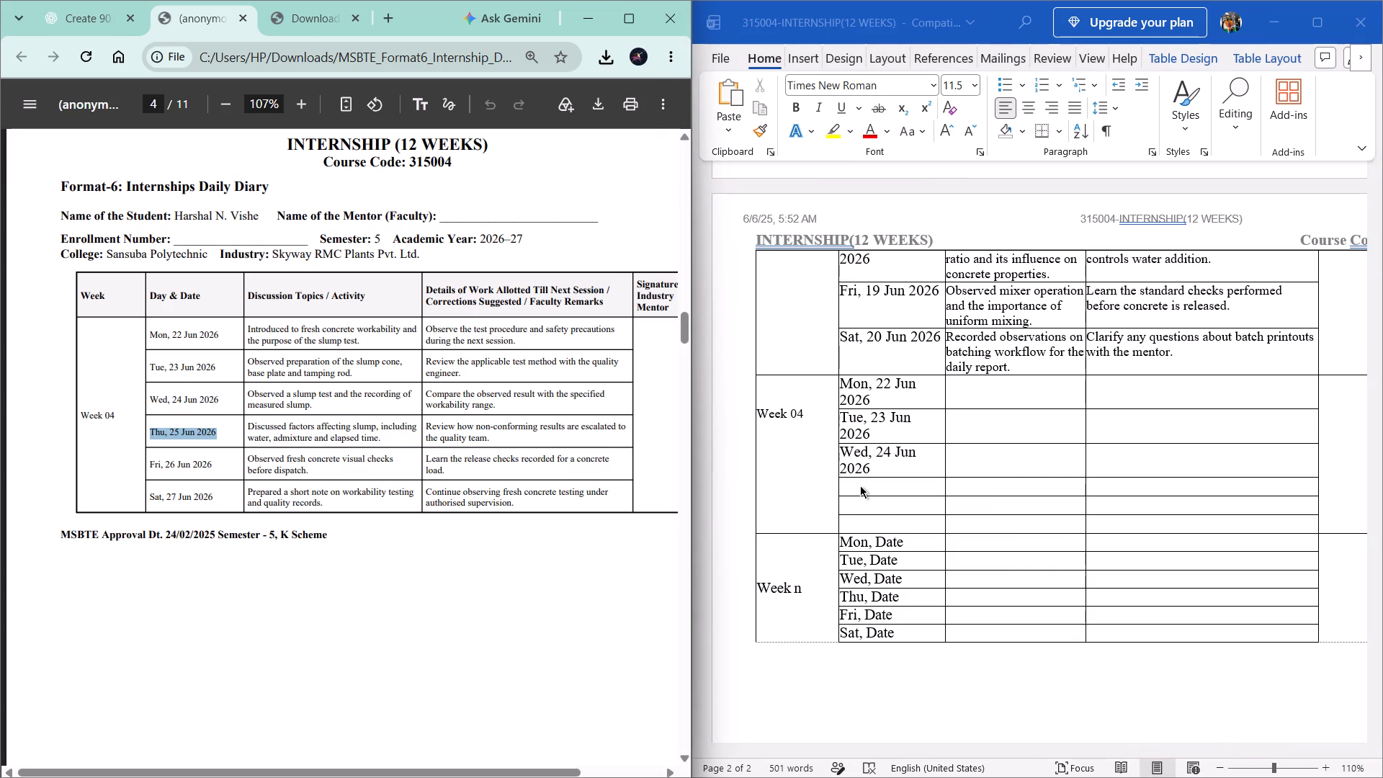
{"action": "left_click", "coordinate": [860, 490]}
{"action": "left_click", "coordinate": [860, 490]}
{"action": "key", "text": "ctrl+v"}
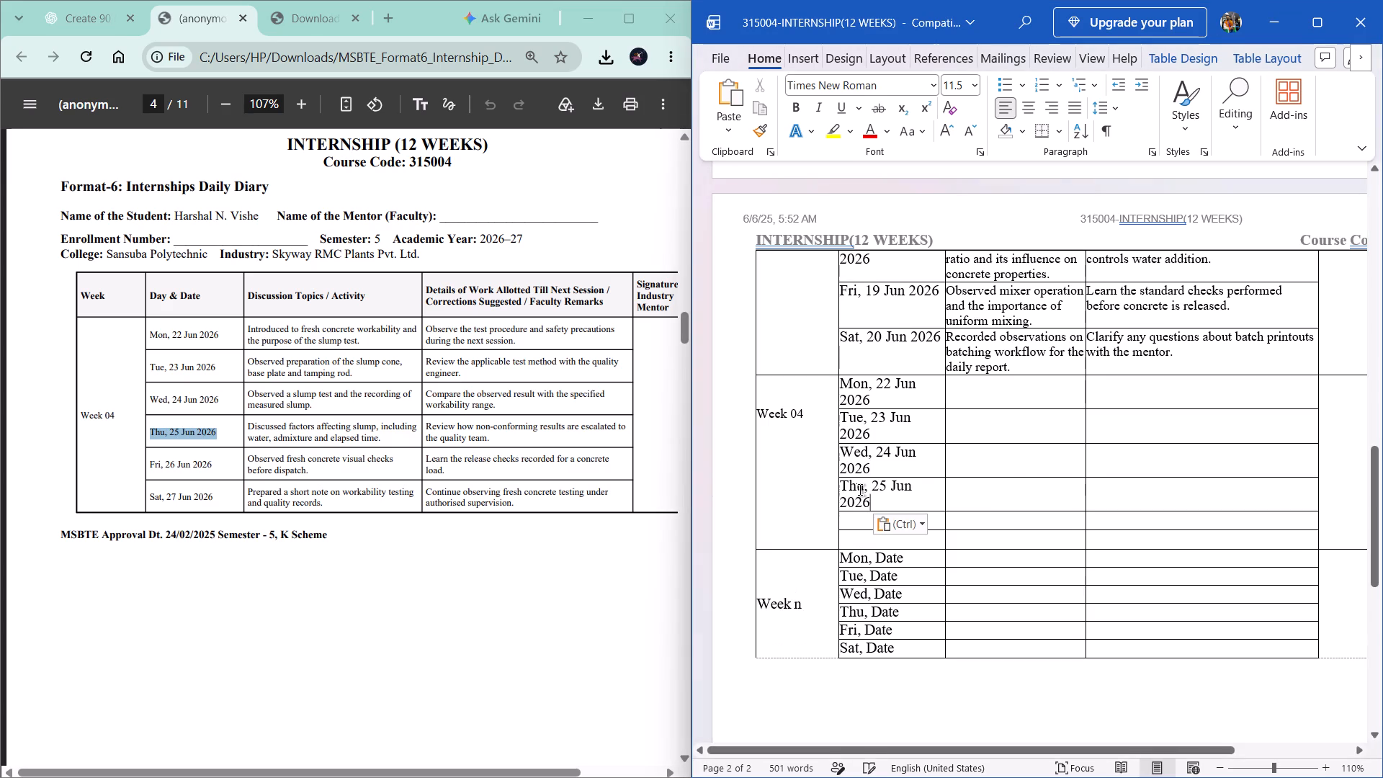
Copy "Fri, 26 Jun 2026" from the PDF into the fifth date cell of the Word table's Week 04 block.
{"action": "left_click_drag", "start_coordinate": [222, 469], "coordinate": [153, 471]}
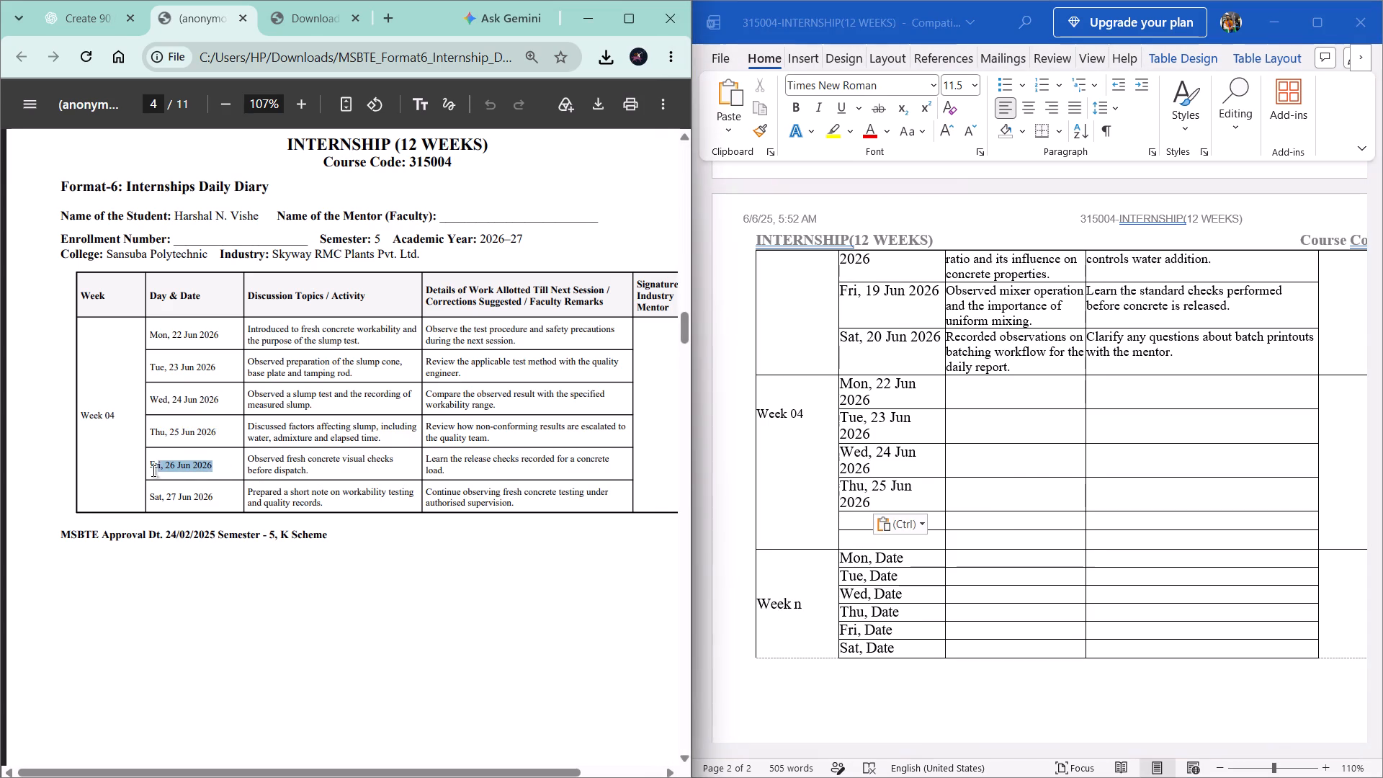
{"action": "left_click_drag", "start_coordinate": [153, 471], "coordinate": [151, 470]}
{"action": "key", "text": "ctrl+c"}
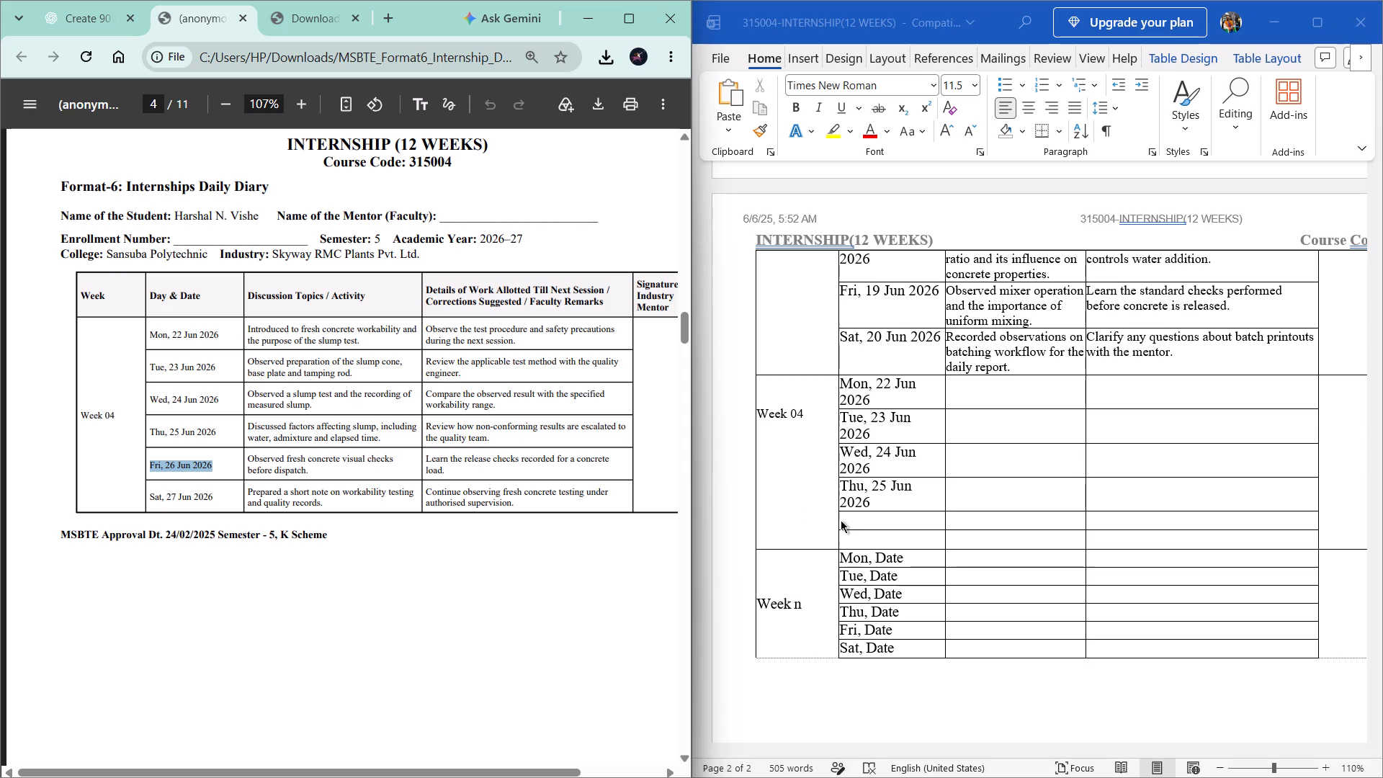
{"action": "double_click", "coordinate": [864, 517]}
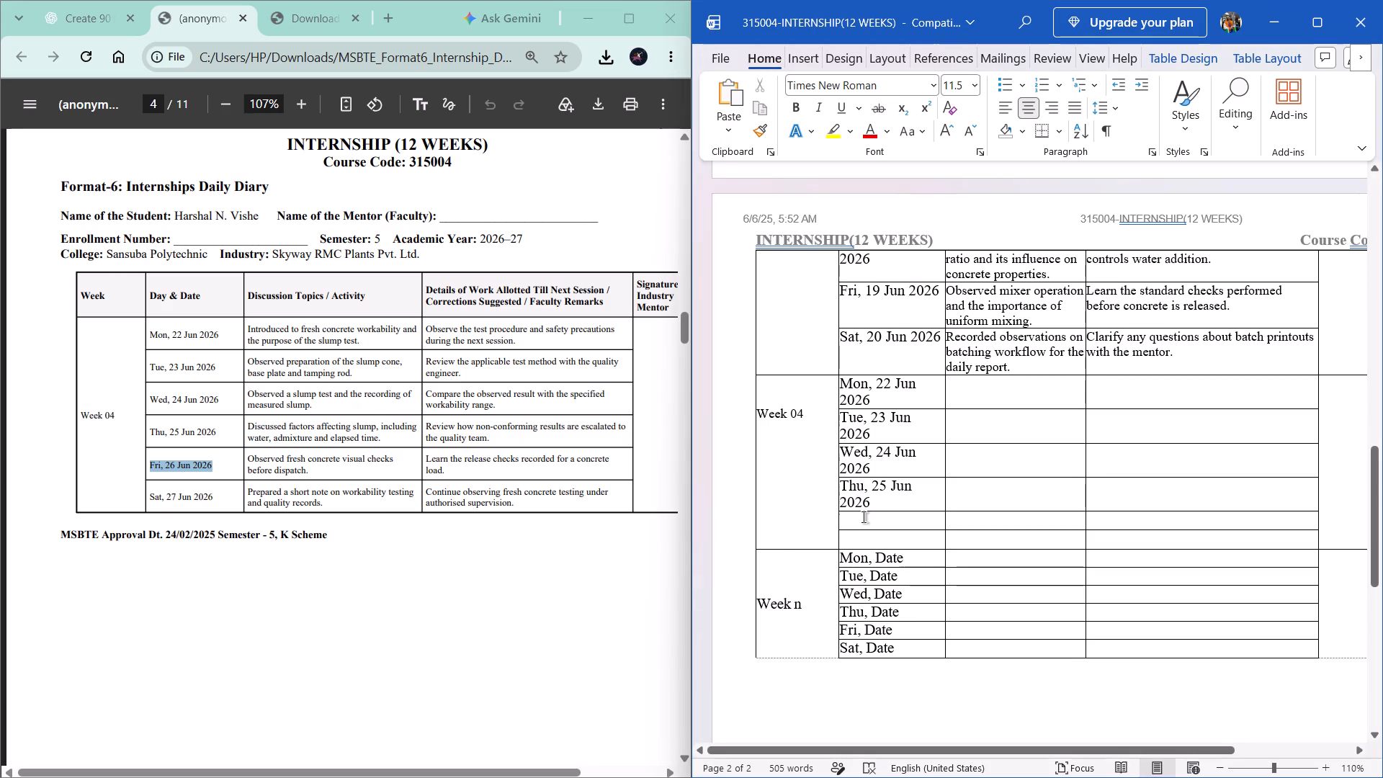
{"action": "left_click", "coordinate": [864, 517]}
{"action": "key", "text": "ctrl+c"}
{"action": "key", "text": "ctrl+v"}
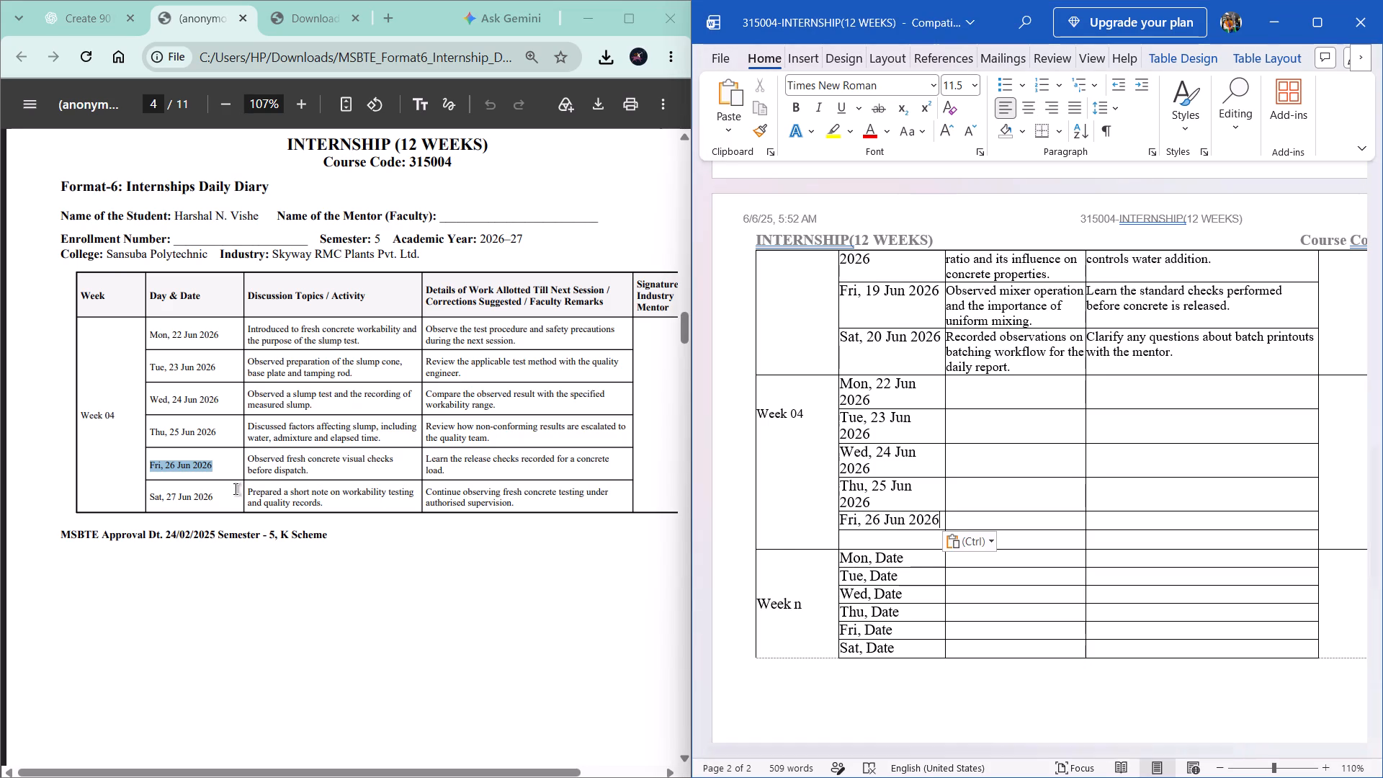
Copy "Sat, 27 Jun 2026" from the PDF for the last date cell of the Word table's Week 04 block.
{"action": "left_click", "coordinate": [222, 499]}
{"action": "left_click_drag", "start_coordinate": [222, 499], "coordinate": [149, 498]}
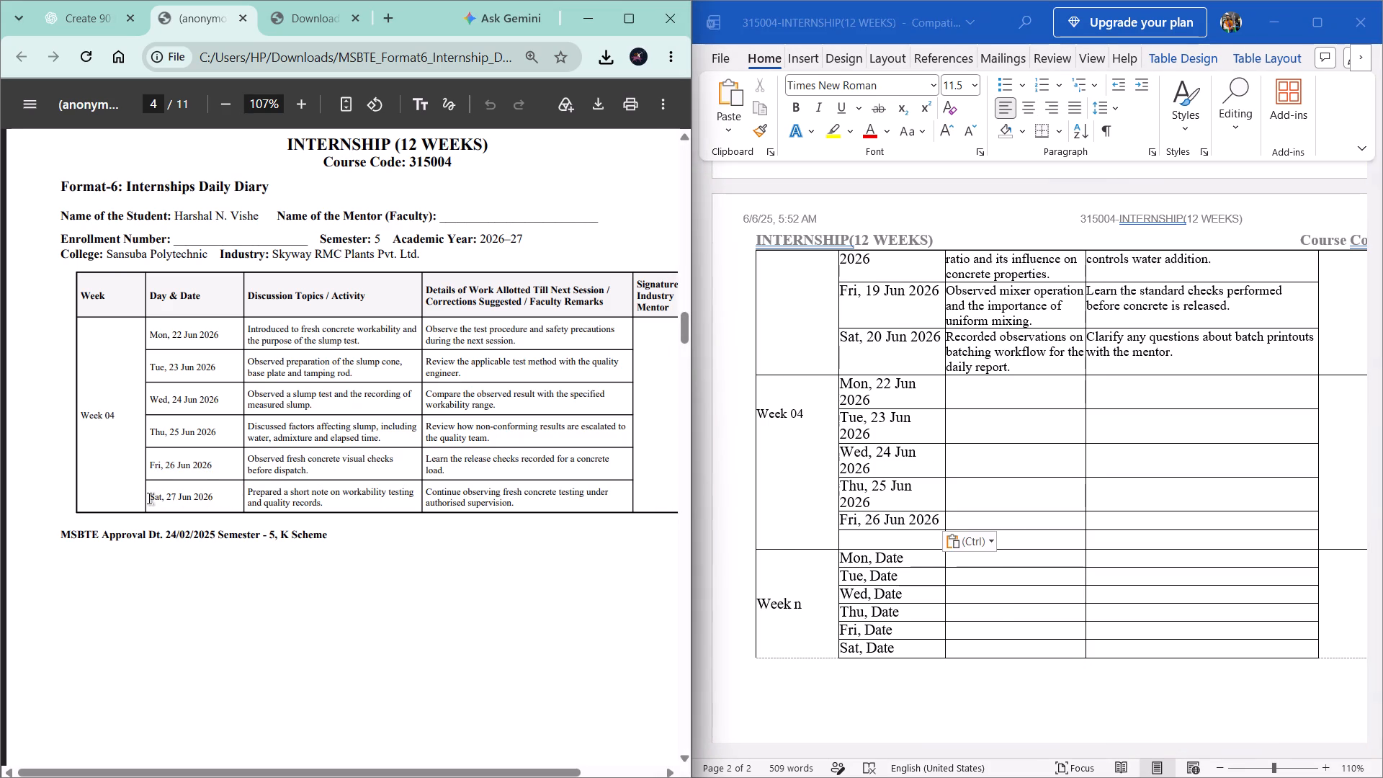
{"action": "left_click_drag", "start_coordinate": [149, 498], "coordinate": [219, 498]}
{"action": "key", "text": "ctrl+c"}
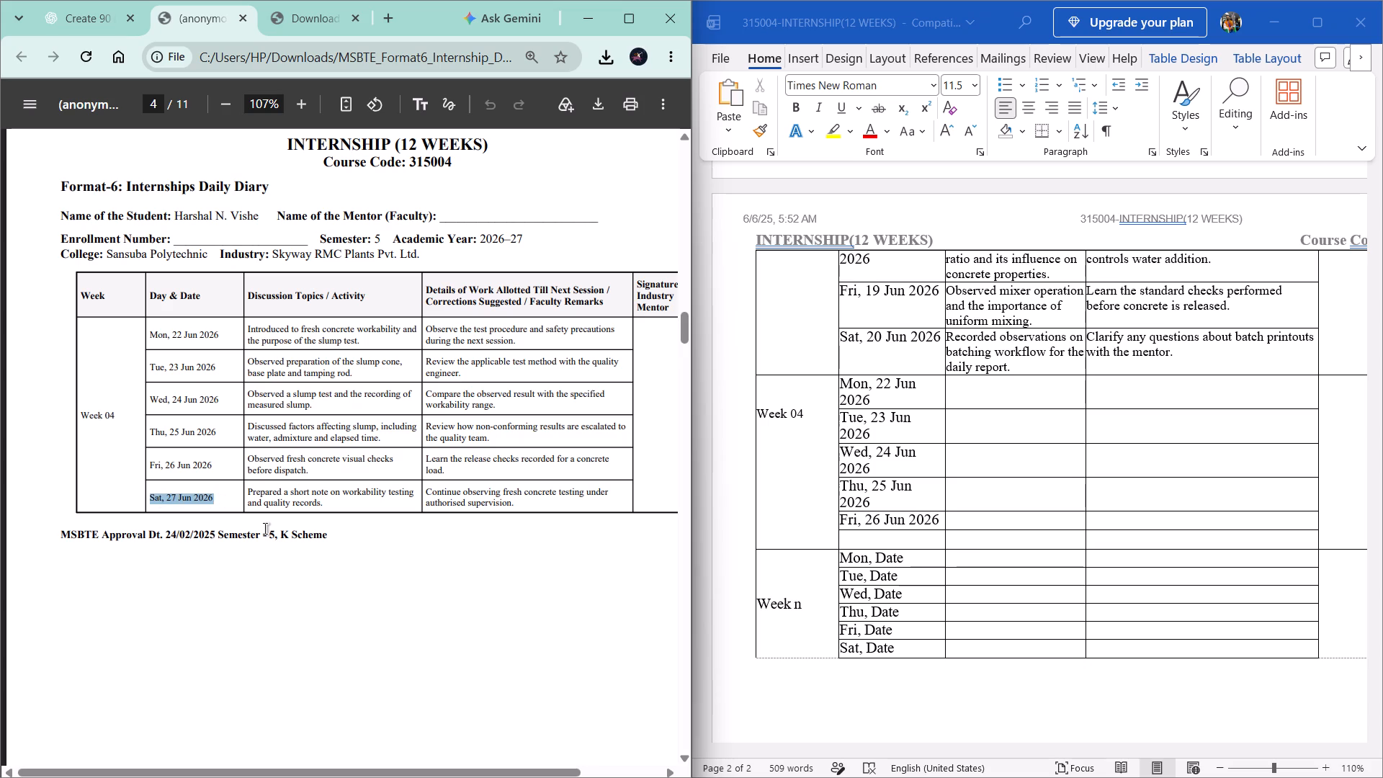
Paste the copied date "Sat, 27 Jun 2026" into the last date cell of the Word table's Week 04 block.
{"action": "left_click", "coordinate": [877, 534]}
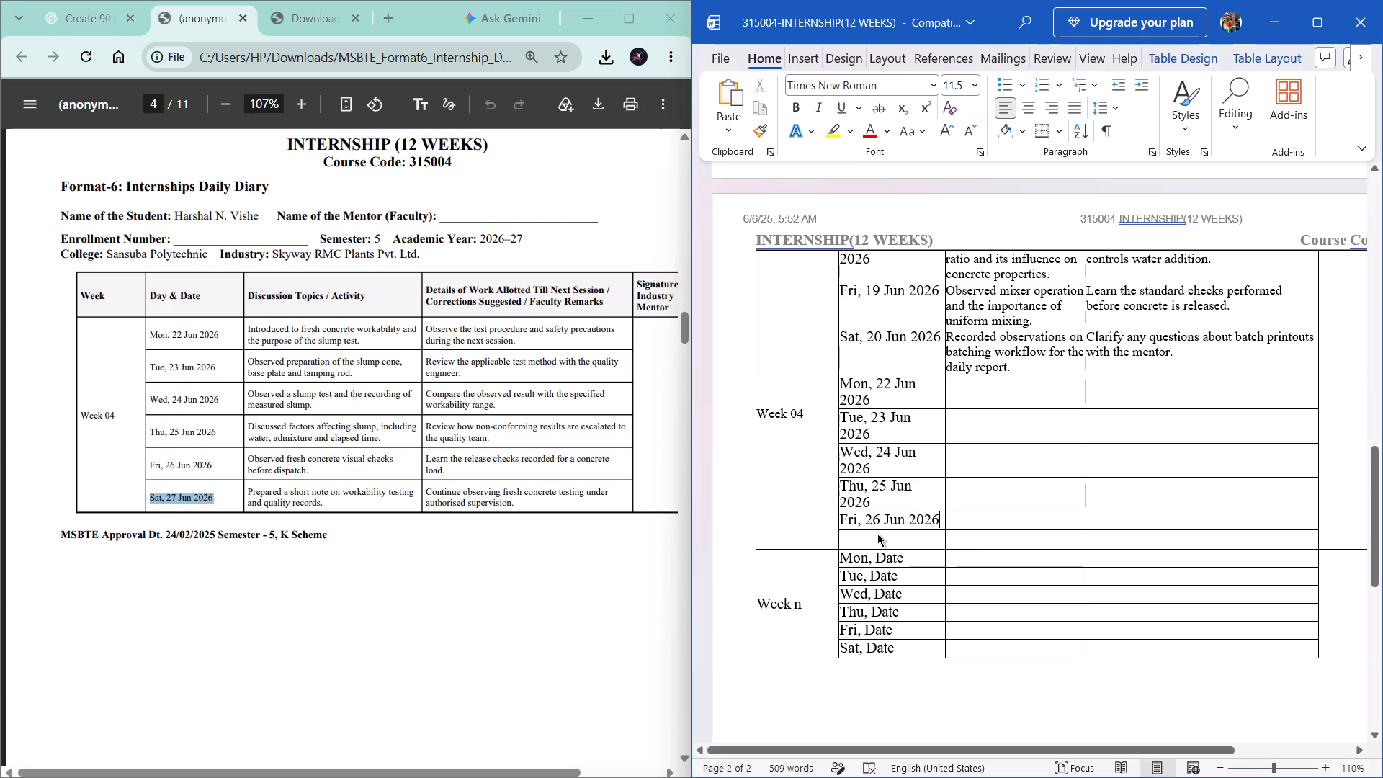
{"action": "left_click", "coordinate": [877, 534]}
{"action": "key", "text": "ctrl+v"}
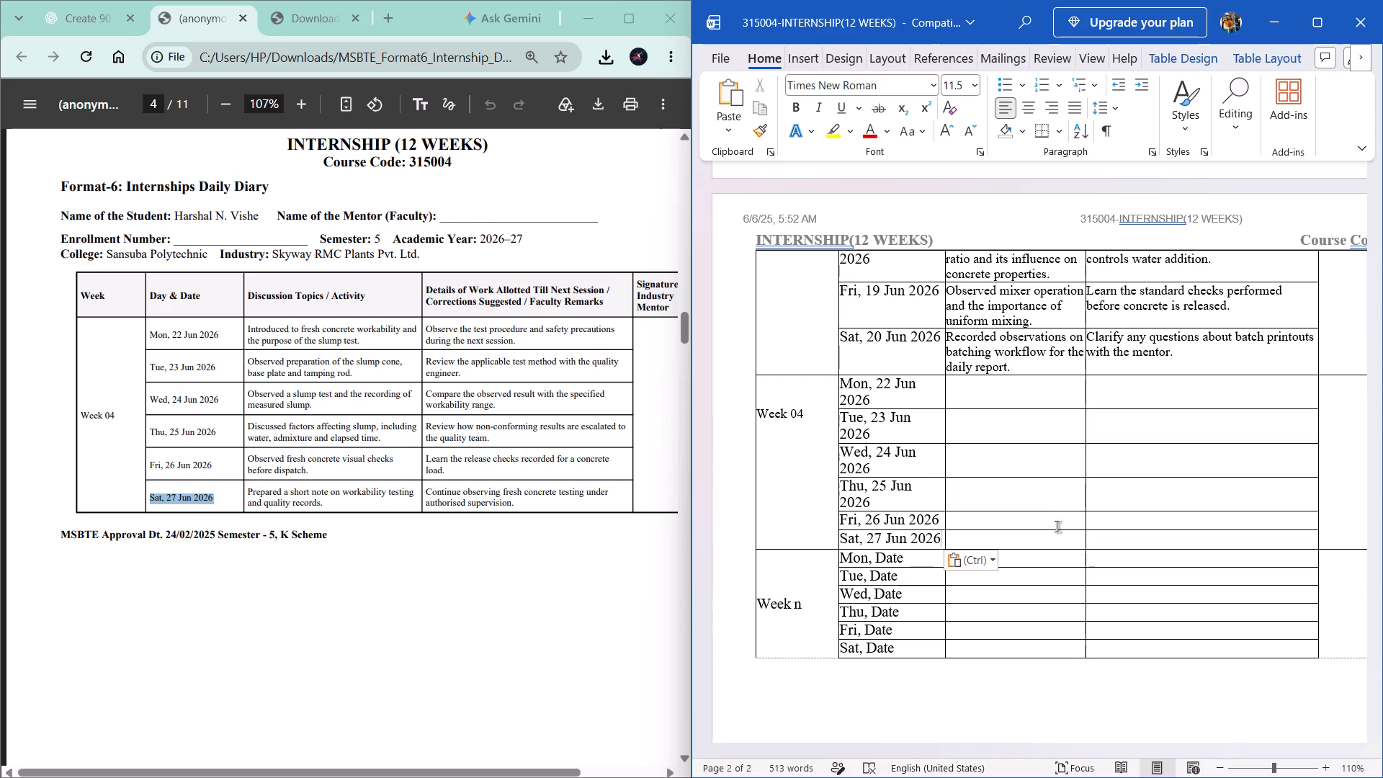
Switch to the Windows Wi-Fi settings and connect the computer to the listed OnePlus phone network.
{"action": "left_click", "coordinate": [1258, 777]}
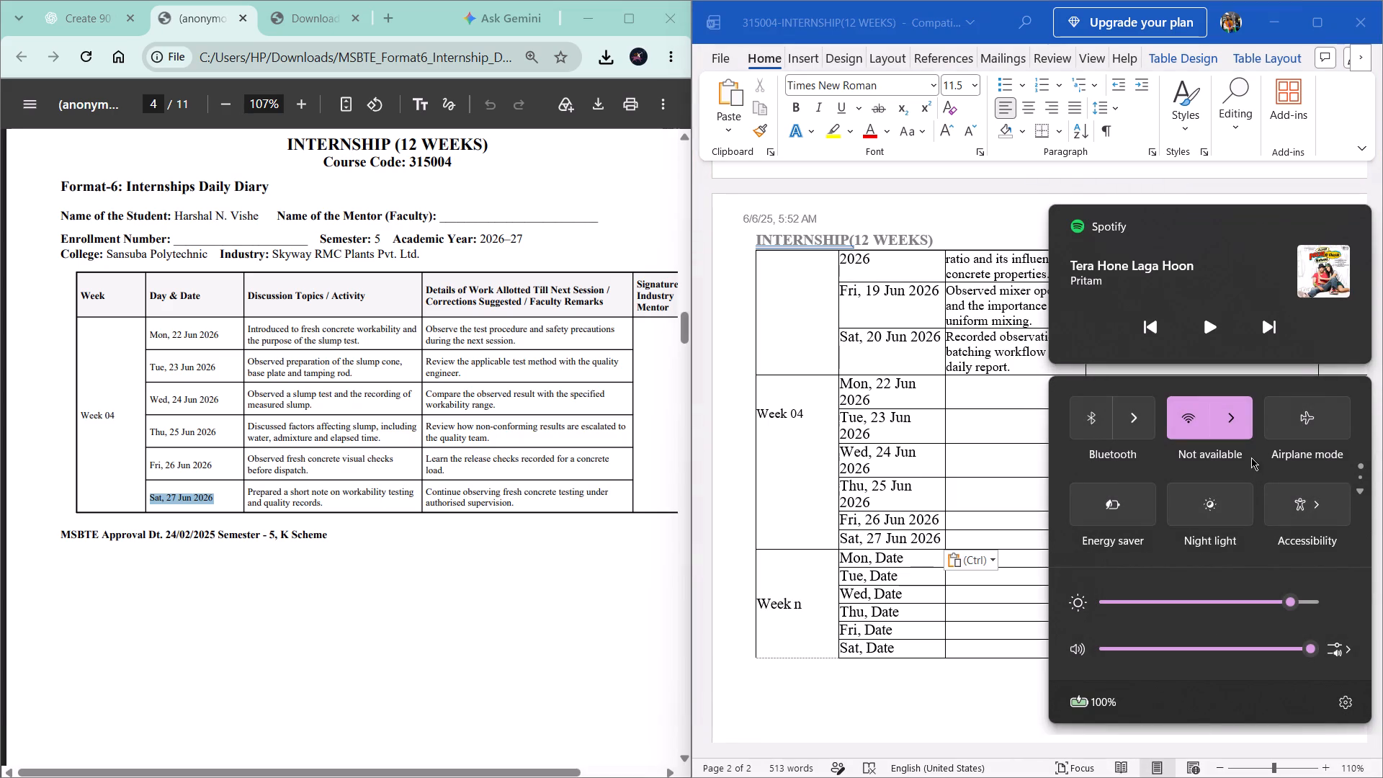
{"action": "left_click", "coordinate": [1251, 433]}
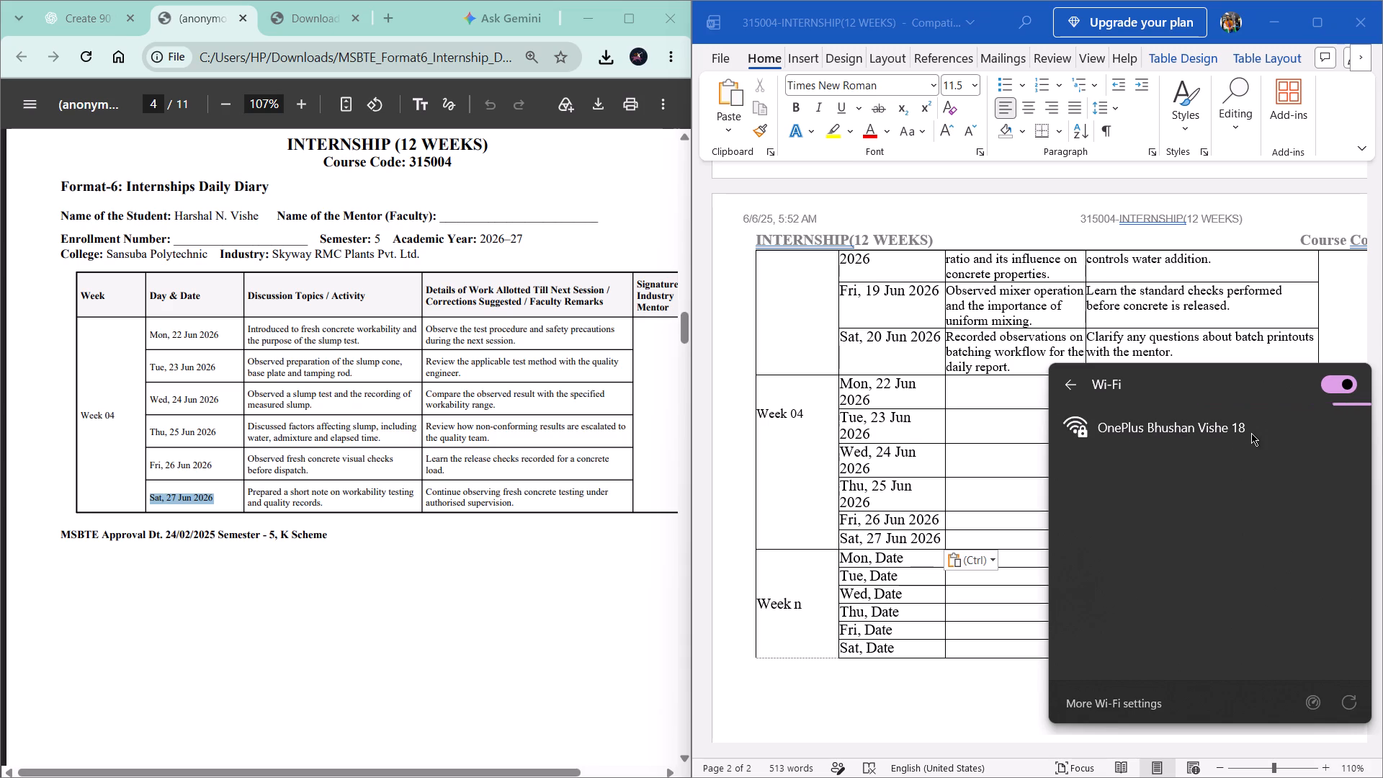
{"action": "left_click", "coordinate": [1251, 433]}
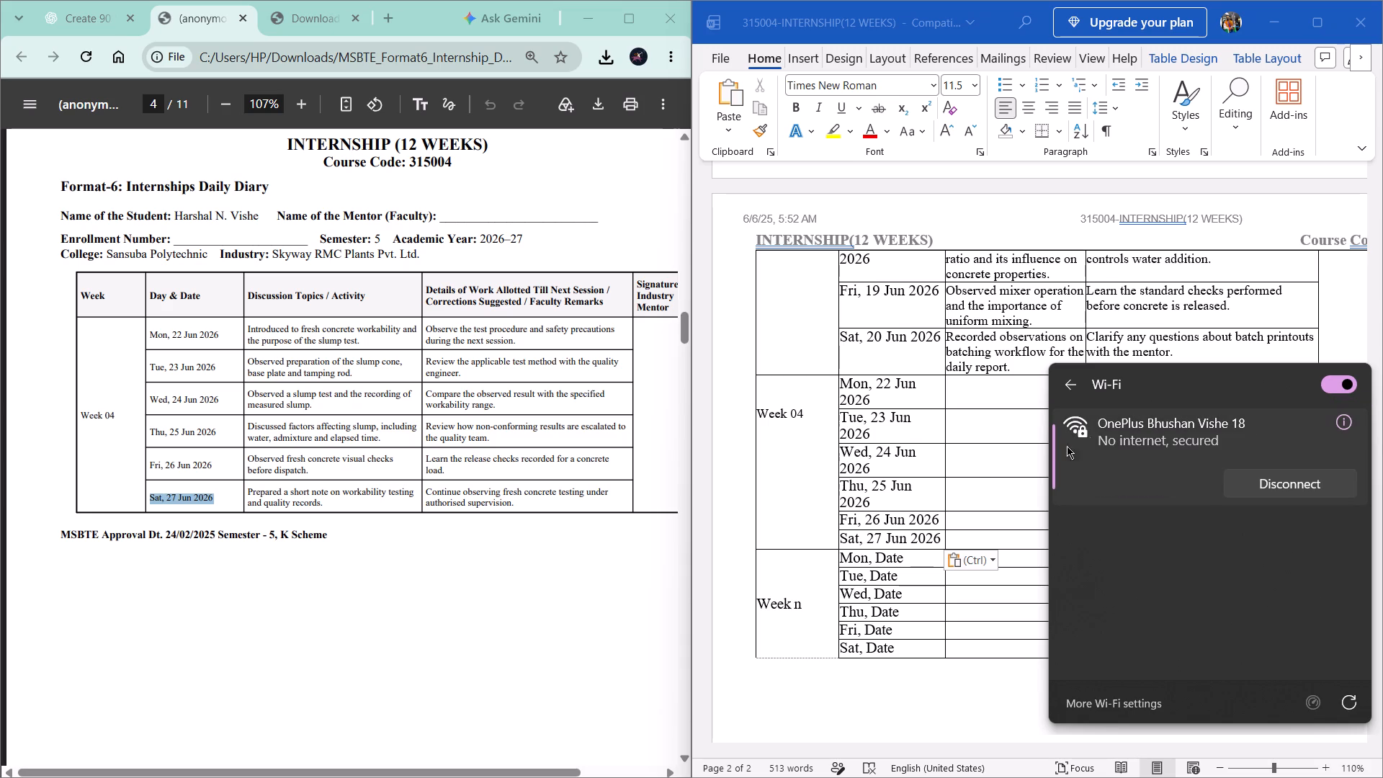
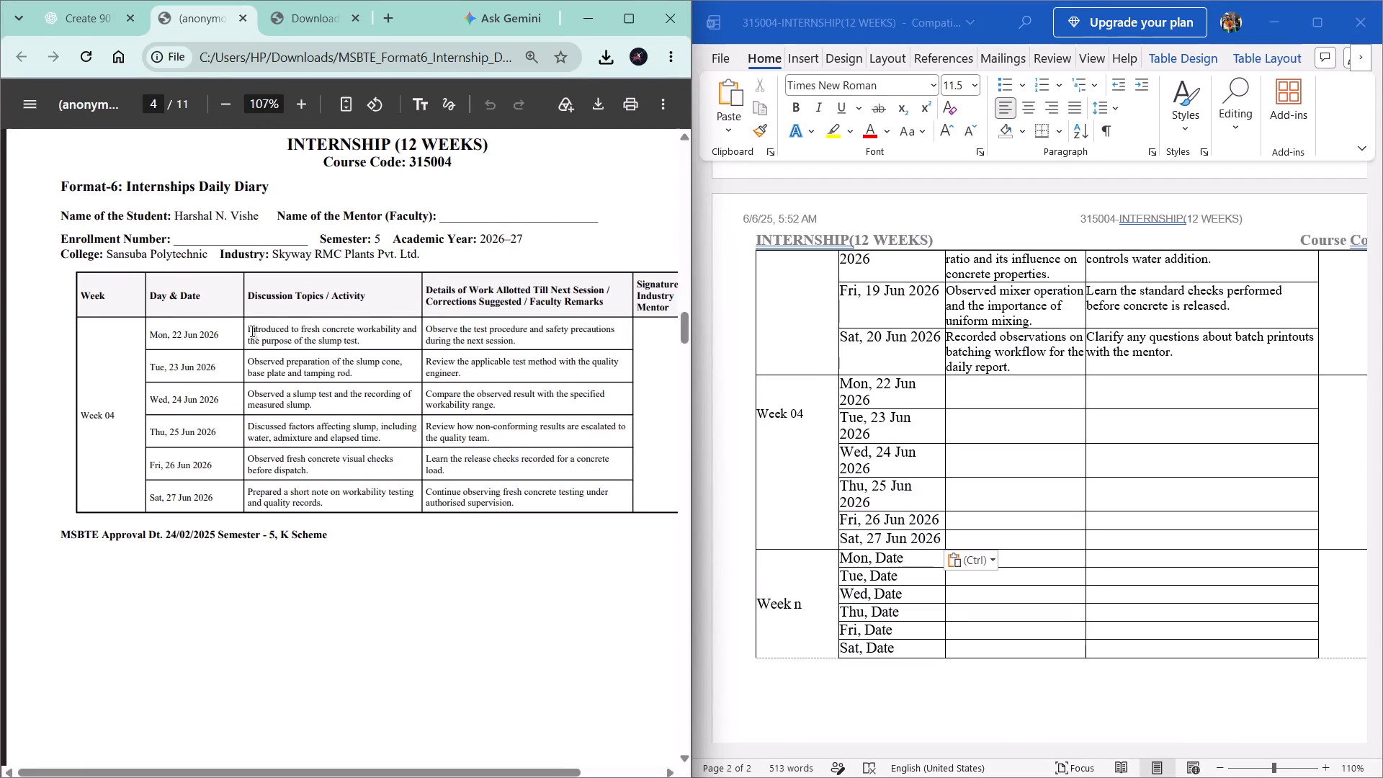
Copy the discussion topic "Introduced to fresh concrete workability and the purpose of the slump test." from the PDF into Word's Mon, 22 Jun 2026 row.
{"action": "left_click_drag", "start_coordinate": [246, 330], "coordinate": [357, 344]}
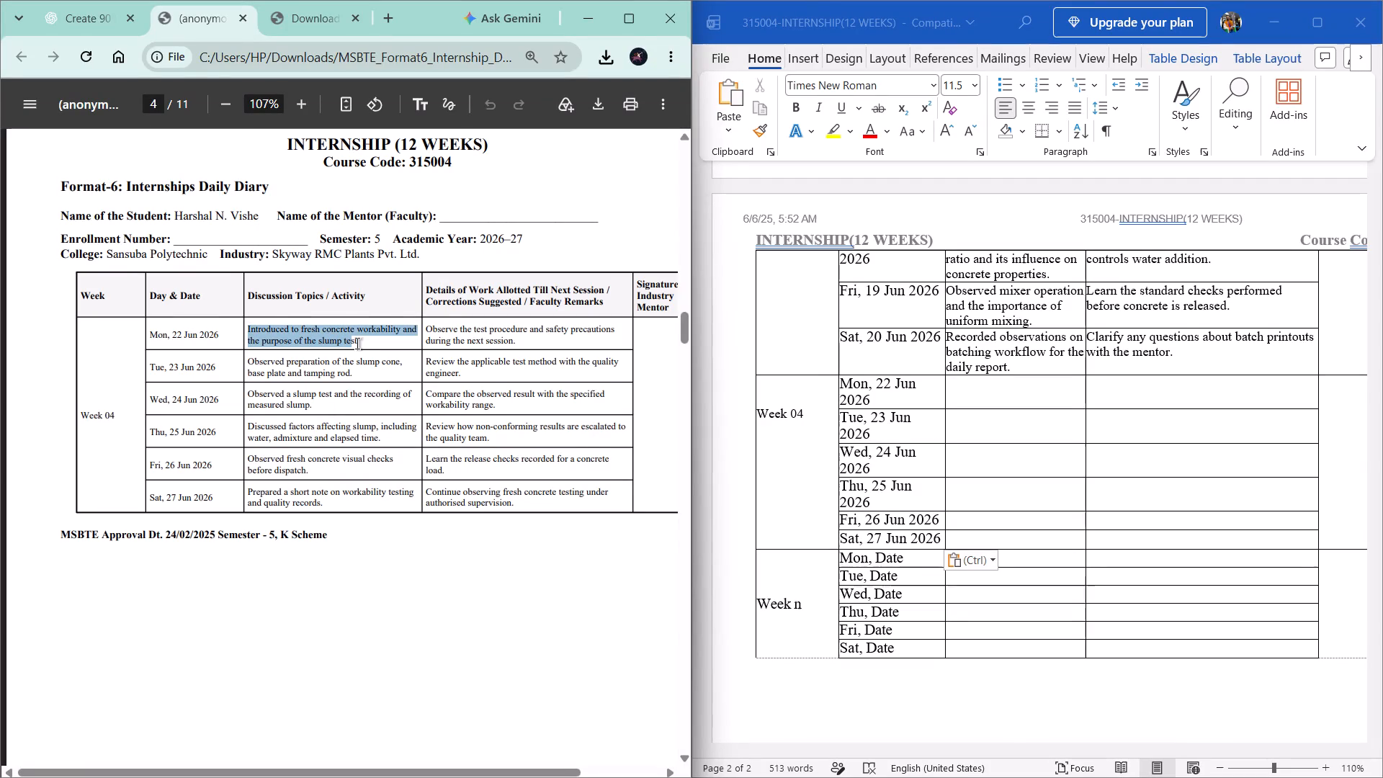
{"action": "left_click_drag", "start_coordinate": [357, 344], "coordinate": [369, 344]}
{"action": "key", "text": "ctrl+c"}
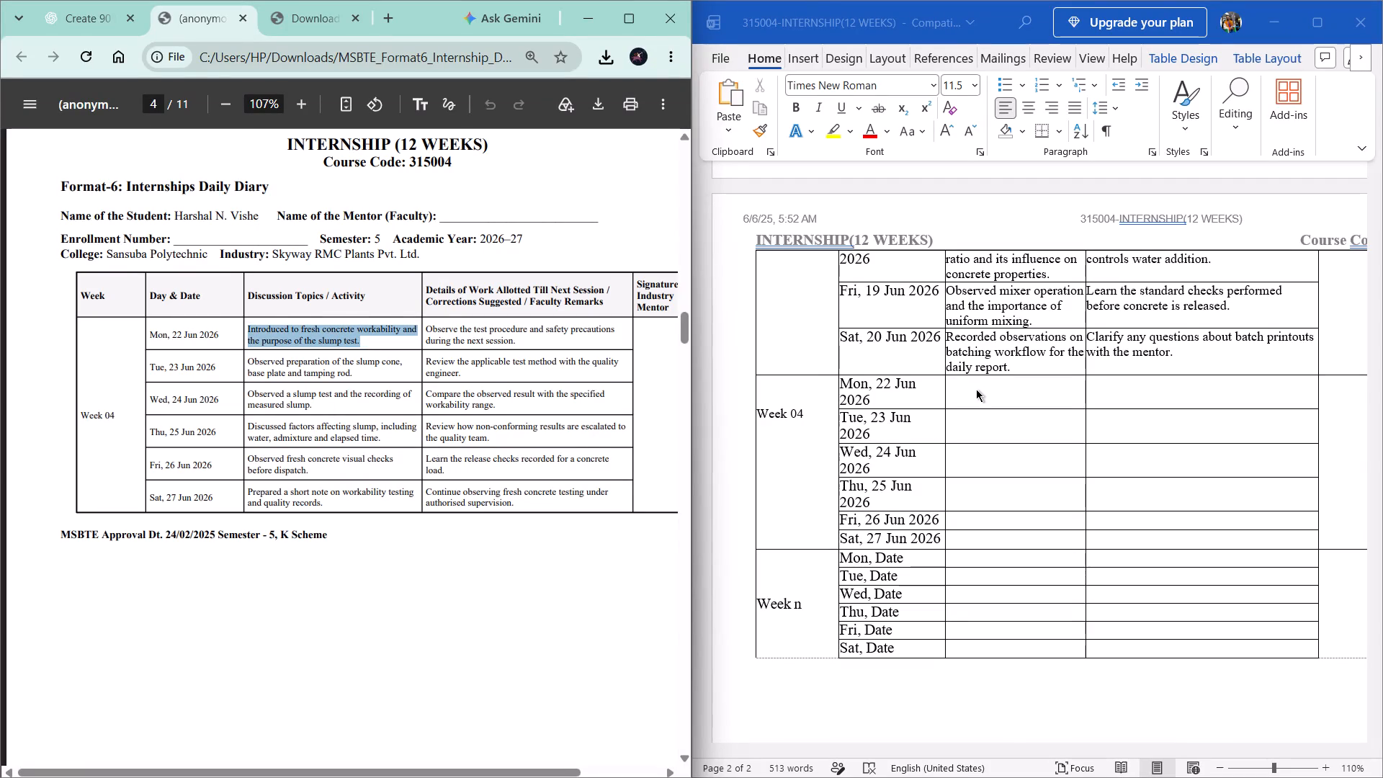
{"action": "double_click", "coordinate": [976, 389]}
{"action": "key", "text": "ctrl+v"}
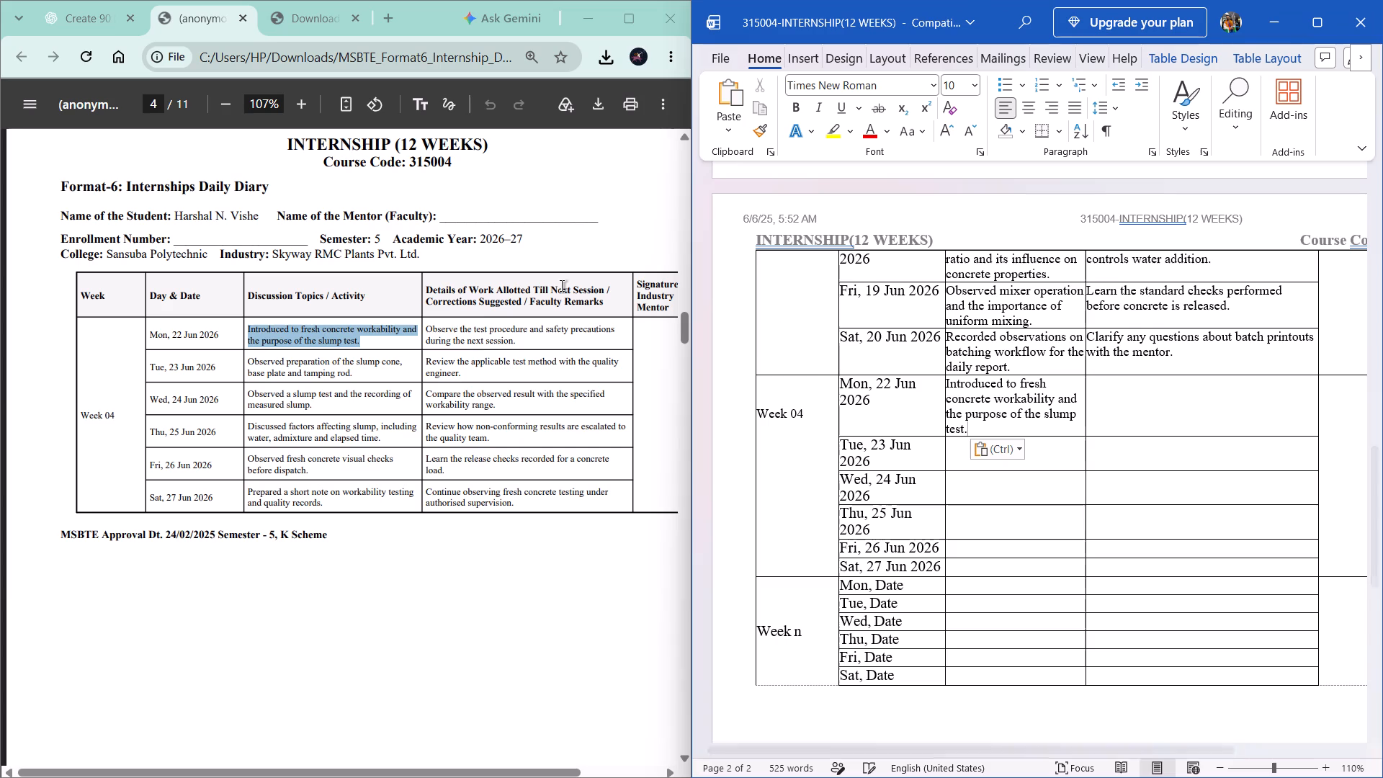
Copy "Observe the test procedure and safety precautions during the next session." from the PDF into the Mon, 22 Jun 2026 details cell in Word.
{"action": "left_click_drag", "start_coordinate": [426, 329], "coordinate": [506, 346]}
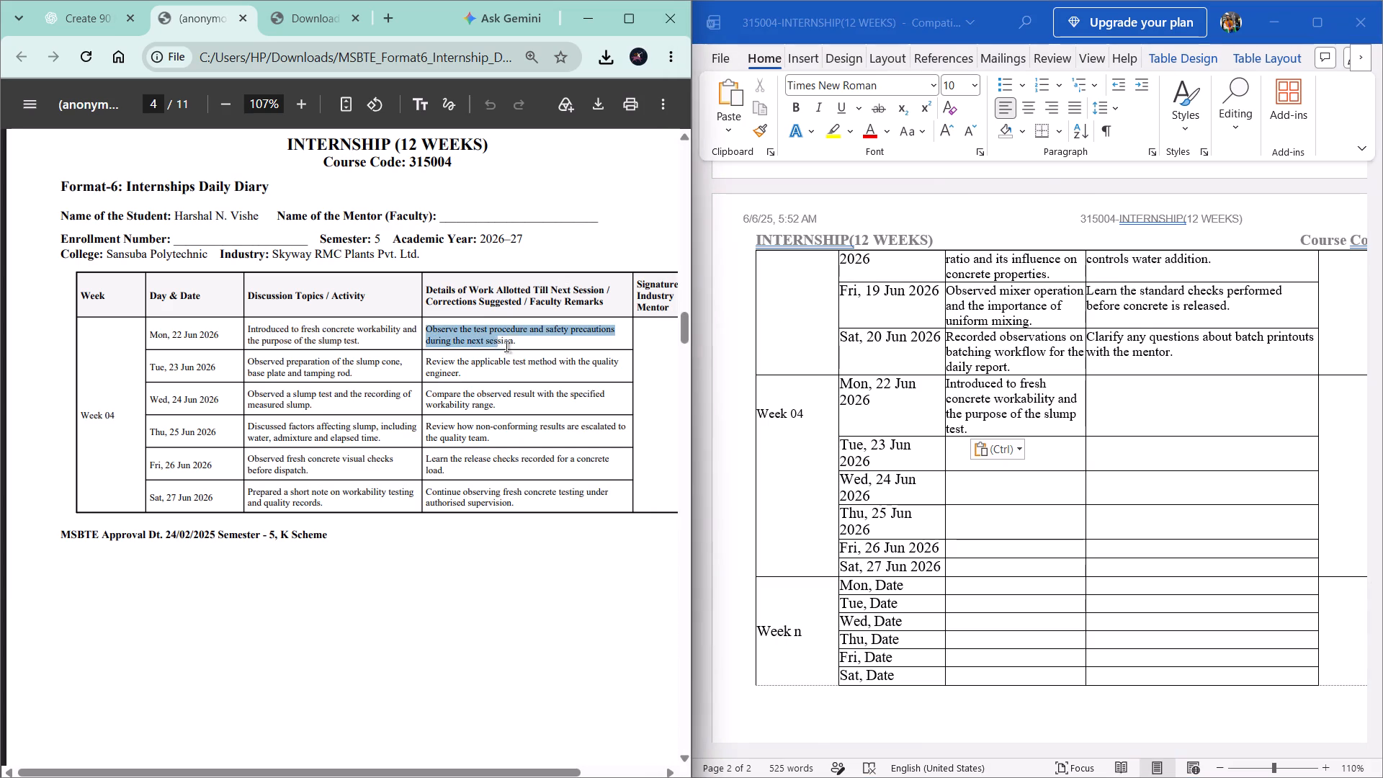
{"action": "left_click_drag", "start_coordinate": [506, 346], "coordinate": [522, 344]}
{"action": "key", "text": "ctrl+c"}
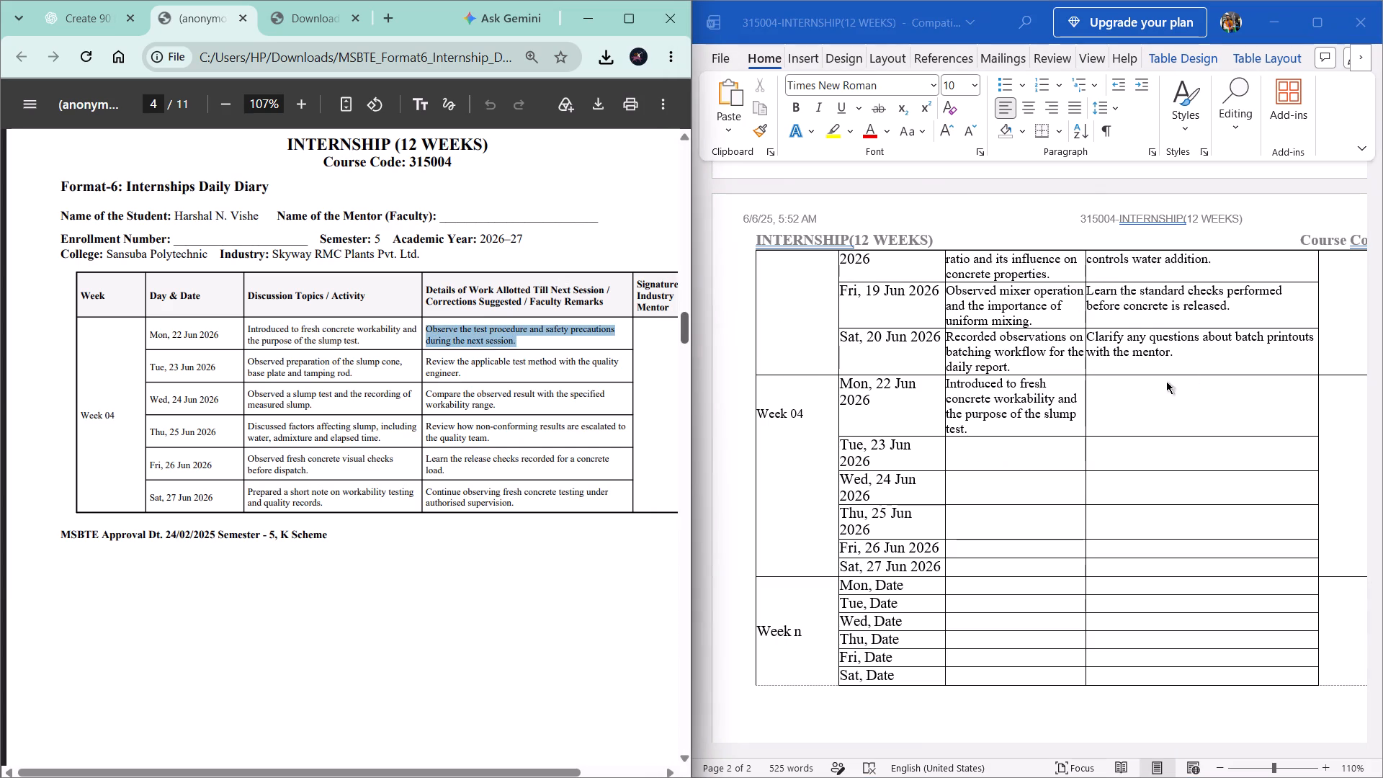
{"action": "double_click", "coordinate": [1132, 384]}
{"action": "left_click", "coordinate": [1132, 384]}
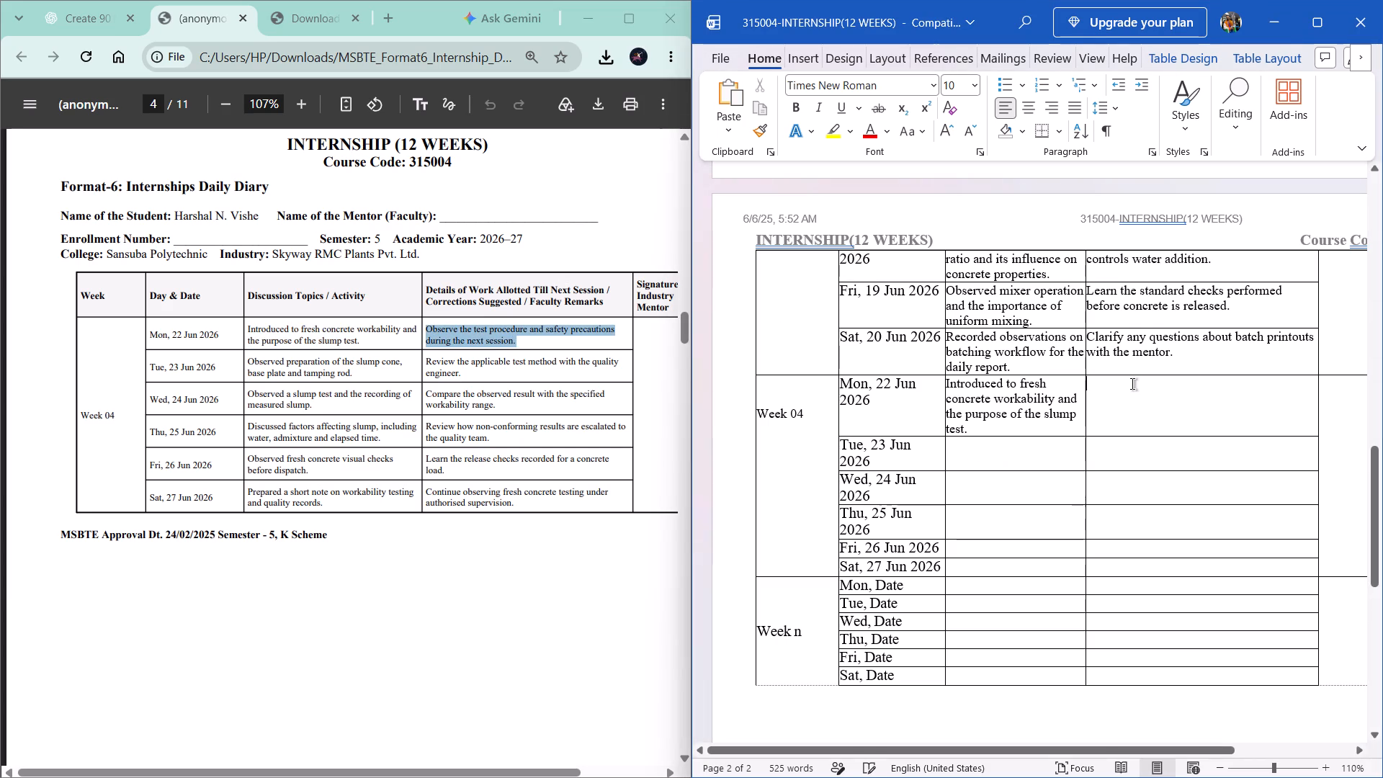
{"action": "key", "text": "ctrl+v"}
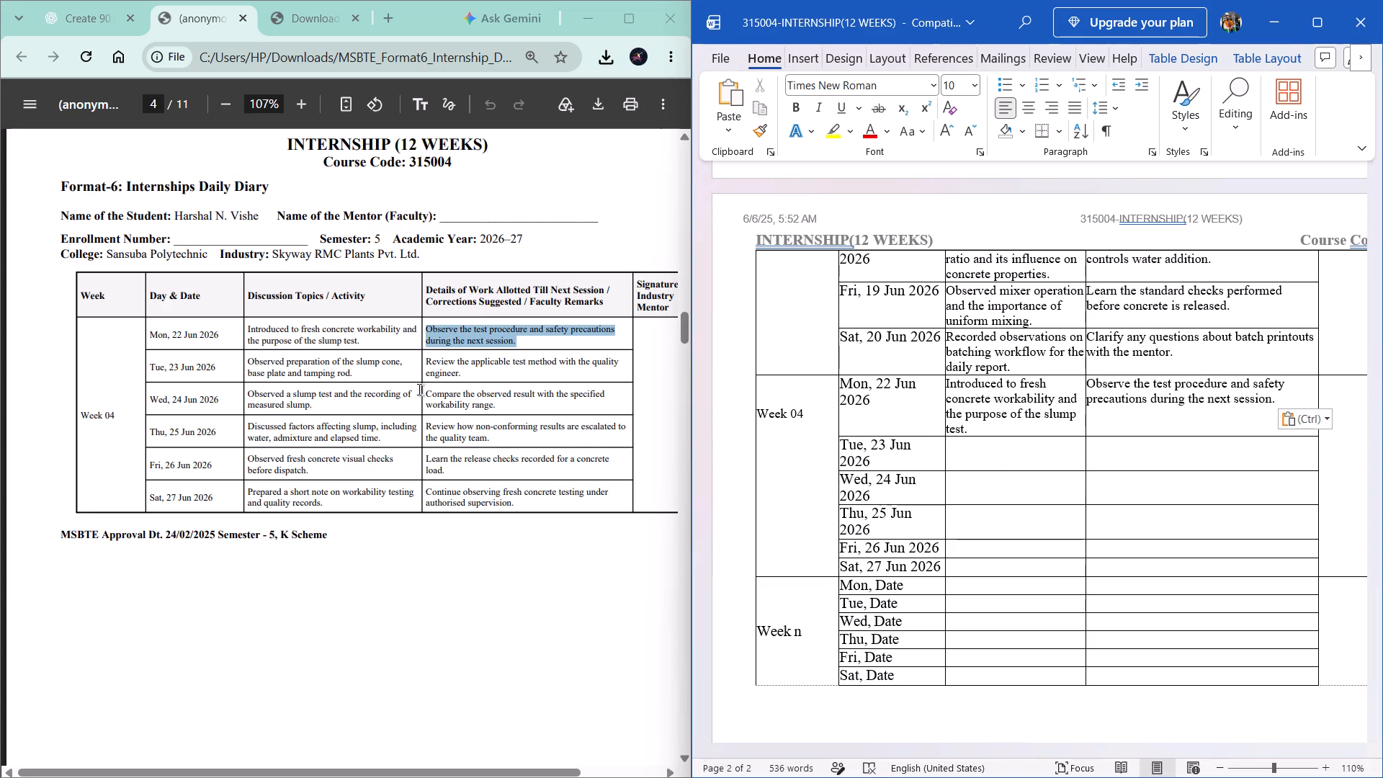
Copy "Observed preparation of the slump cone, base plate and tamping rod." from the PDF into Word's Tue, 23 Jun 2026 activity cell, without an indent.
{"action": "scroll", "coordinate": [313, 373], "scroll_direction": "left", "scroll_amount": 1}
{"action": "left_click_drag", "start_coordinate": [244, 362], "coordinate": [363, 373]}
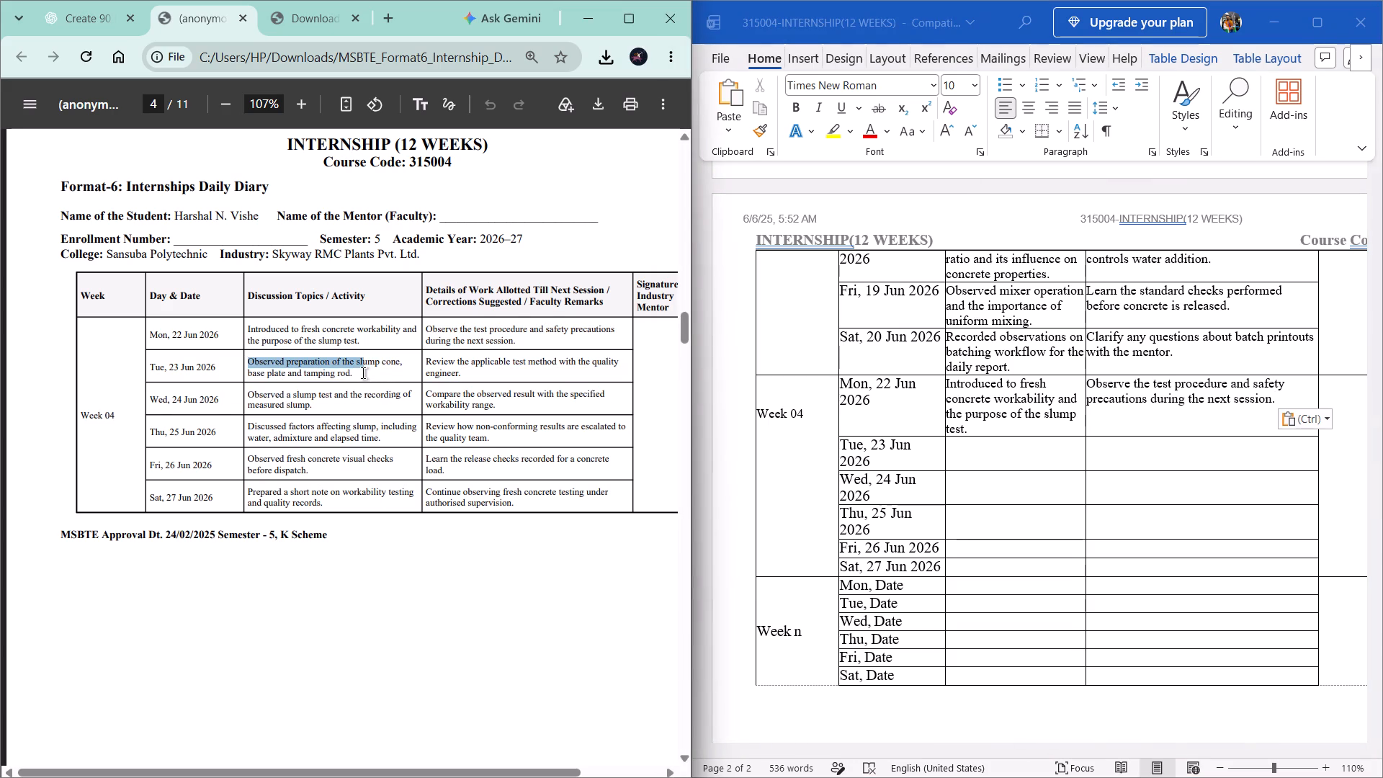
{"action": "left_click_drag", "start_coordinate": [363, 373], "coordinate": [360, 377]}
{"action": "key", "text": "ctrl+c"}
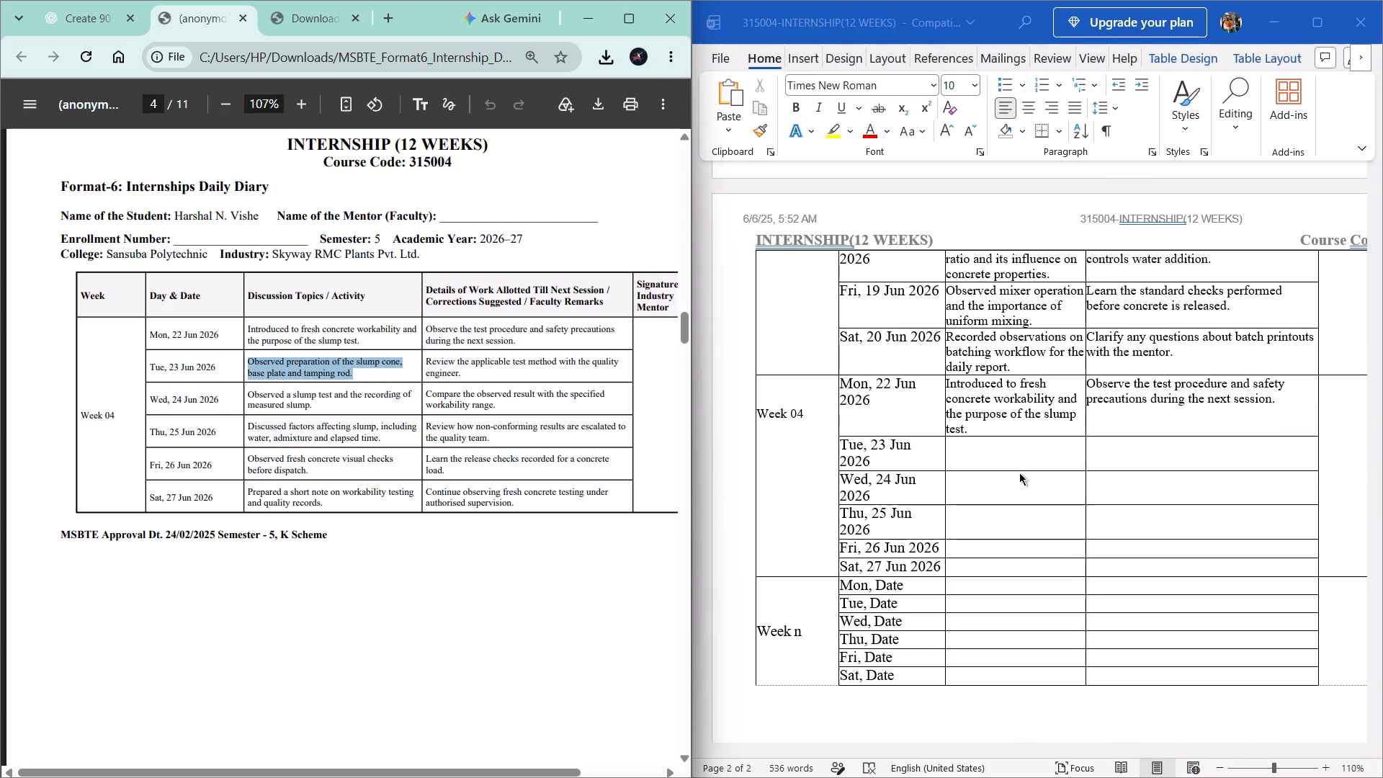
{"action": "left_click", "coordinate": [1003, 450]}
{"action": "left_click", "coordinate": [1003, 450]}
{"action": "key", "text": "ctrl+v"}
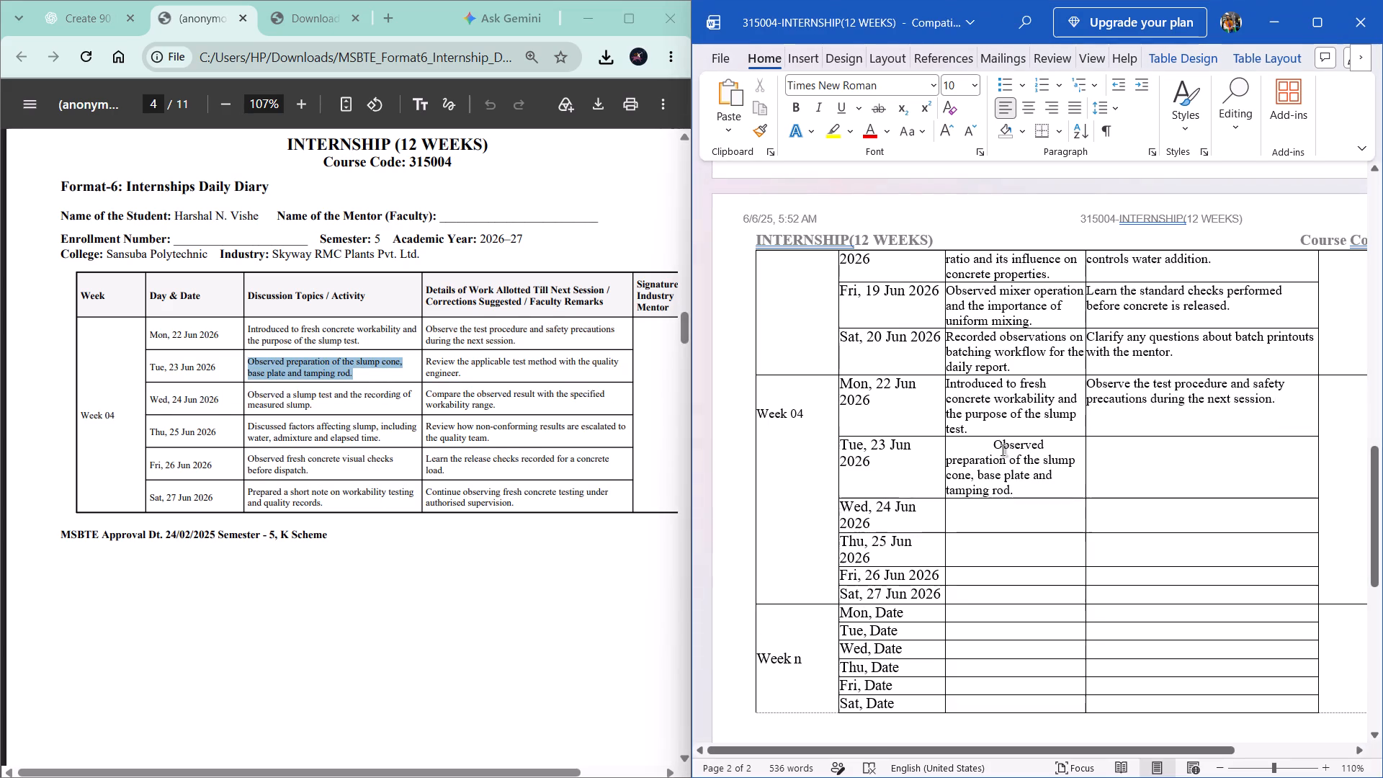
{"action": "key", "text": "ctrl+z"}
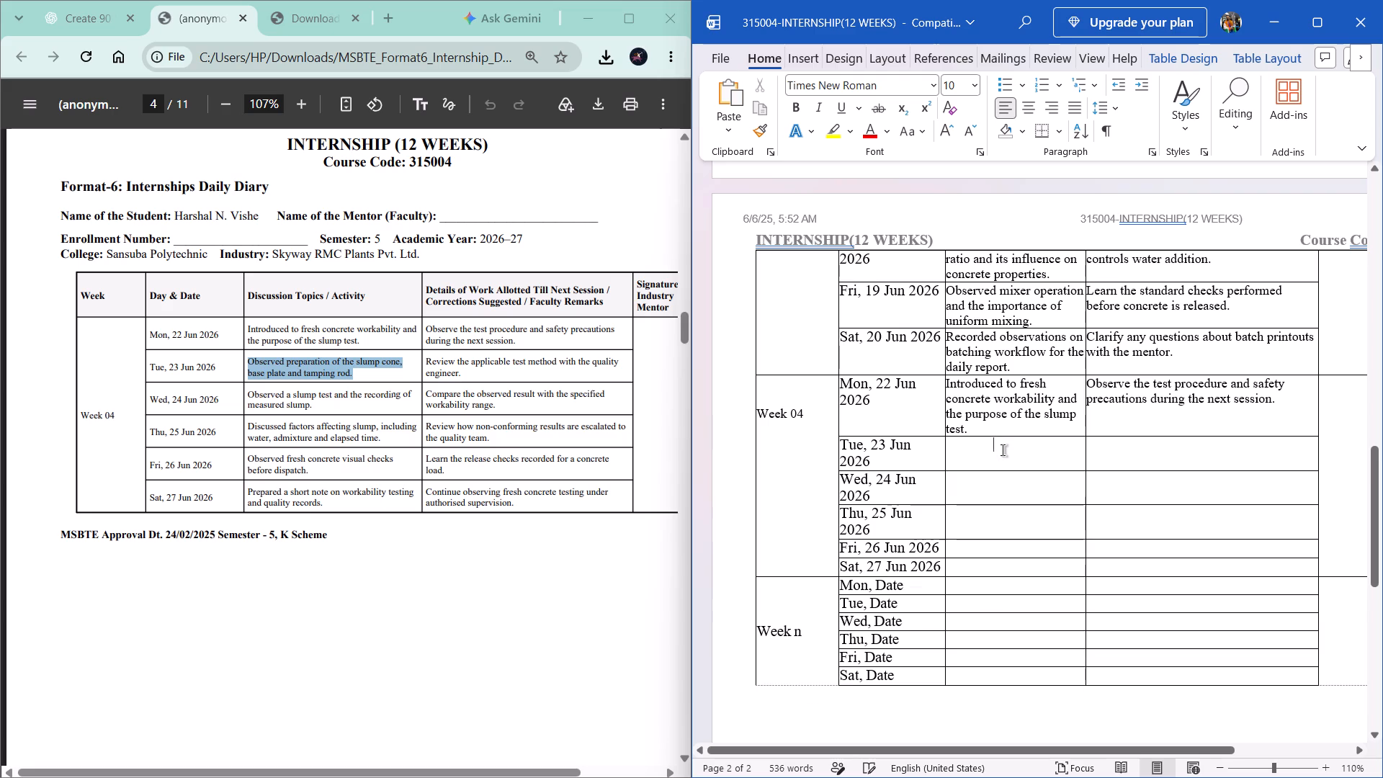
{"action": "key", "text": "BackSpace"}
{"action": "key", "text": "ctrl+v"}
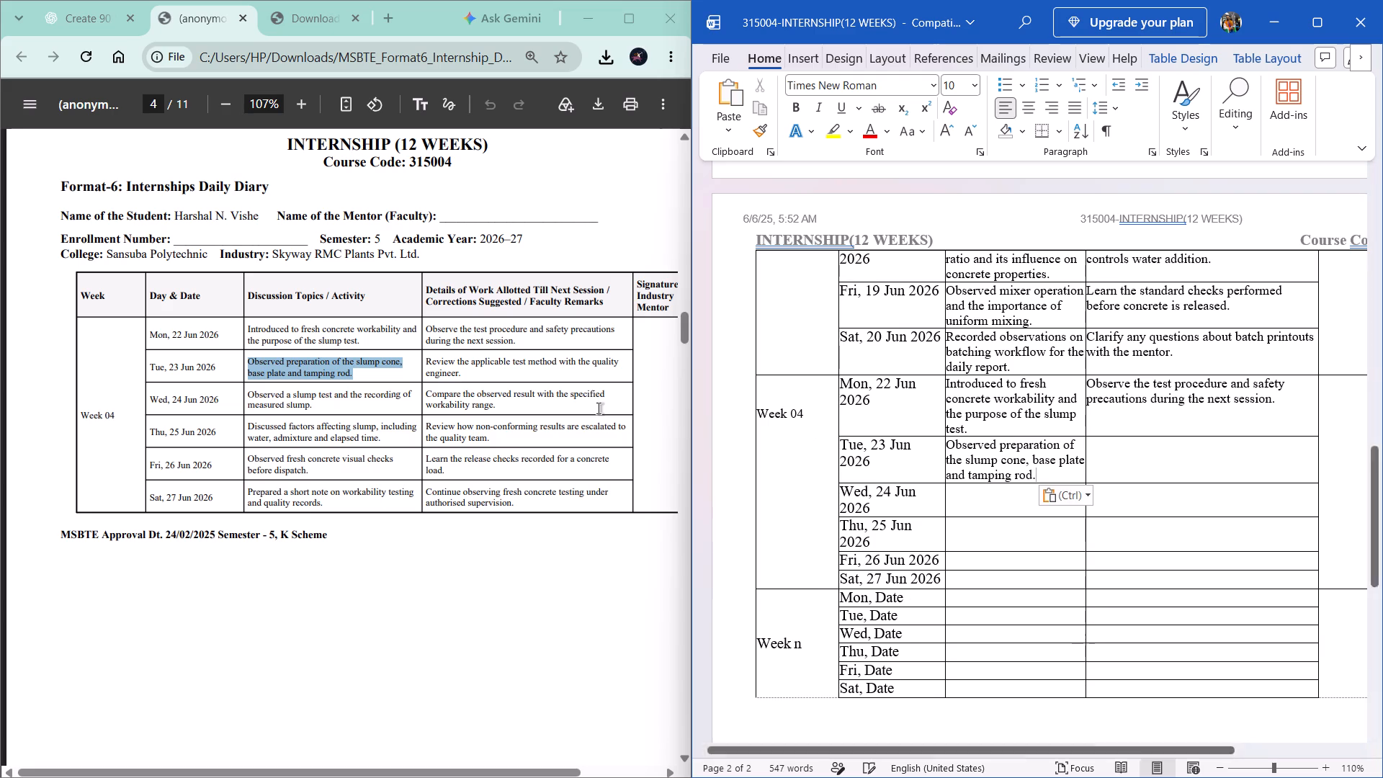
Copy "Review the applicable test method with the quality engineer." from the PDF for the Tue, 23 Jun 2026 details cell in Word.
{"action": "left_click_drag", "start_coordinate": [424, 360], "coordinate": [468, 381]}
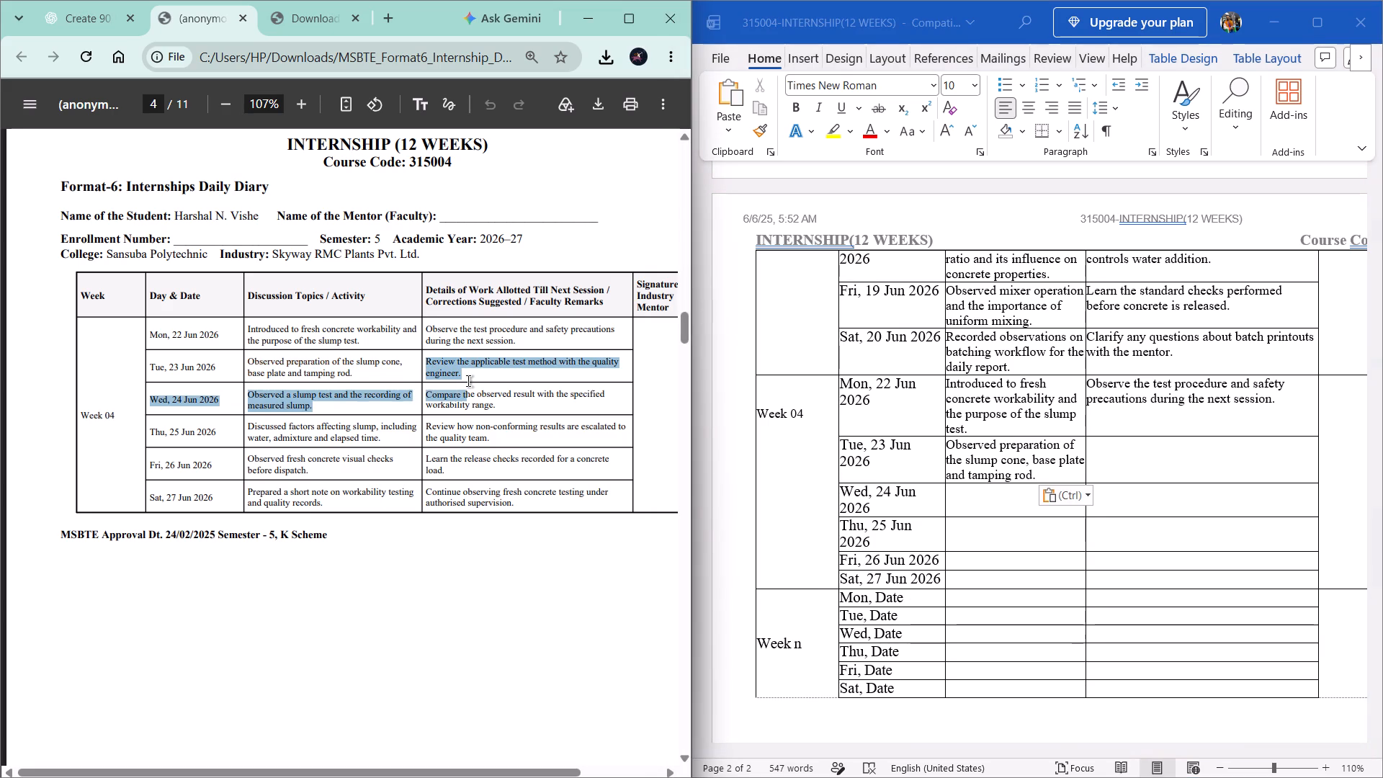
{"action": "left_click_drag", "start_coordinate": [468, 381], "coordinate": [467, 377]}
{"action": "key", "text": "ctrl+c"}
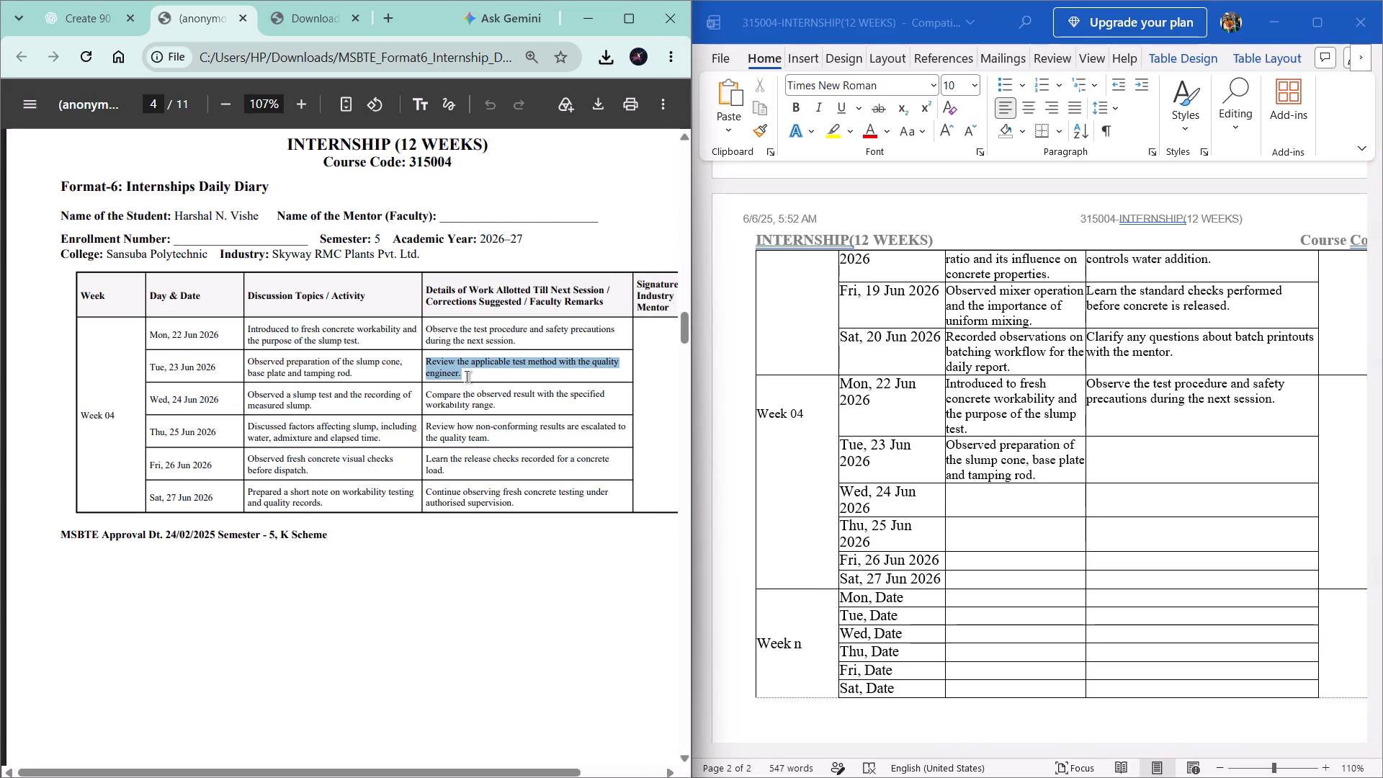
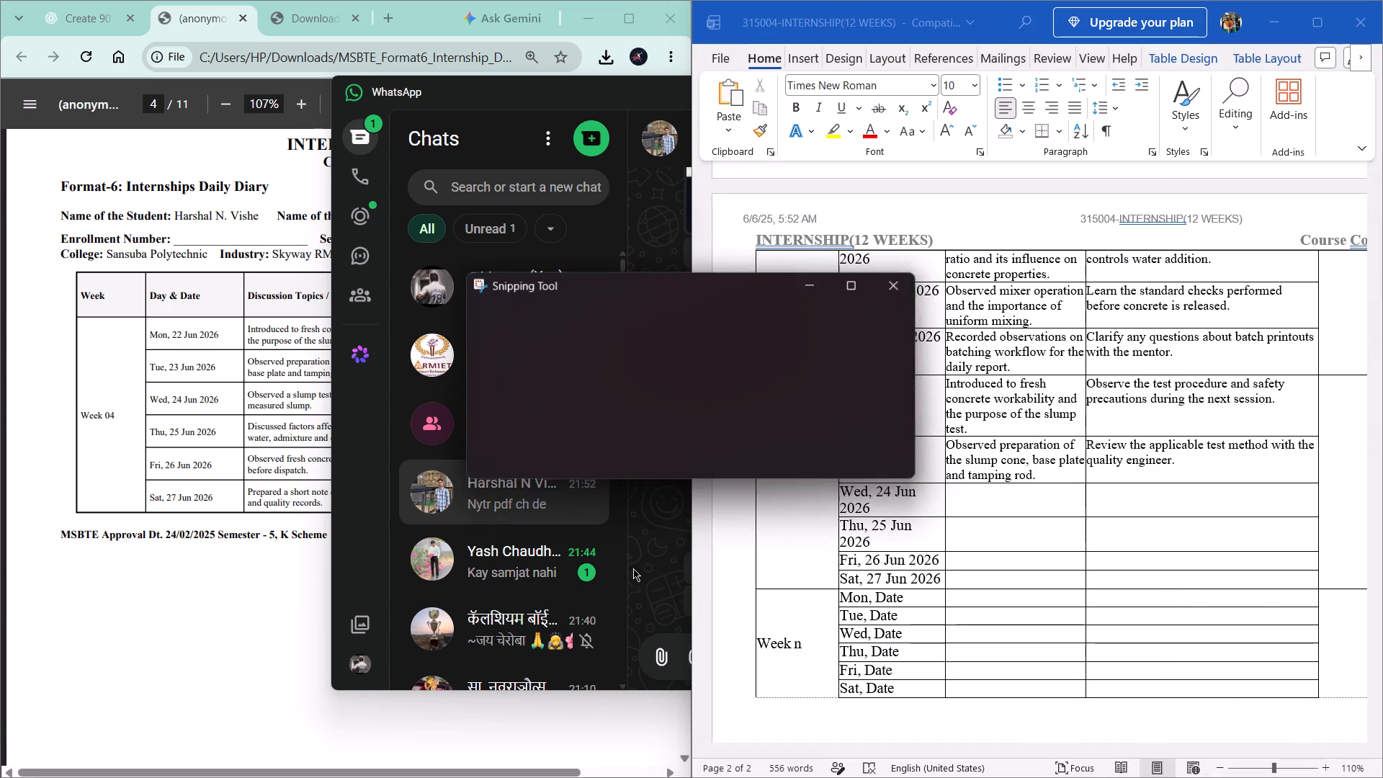
{"action": "left_click", "coordinate": [1209, 277]}
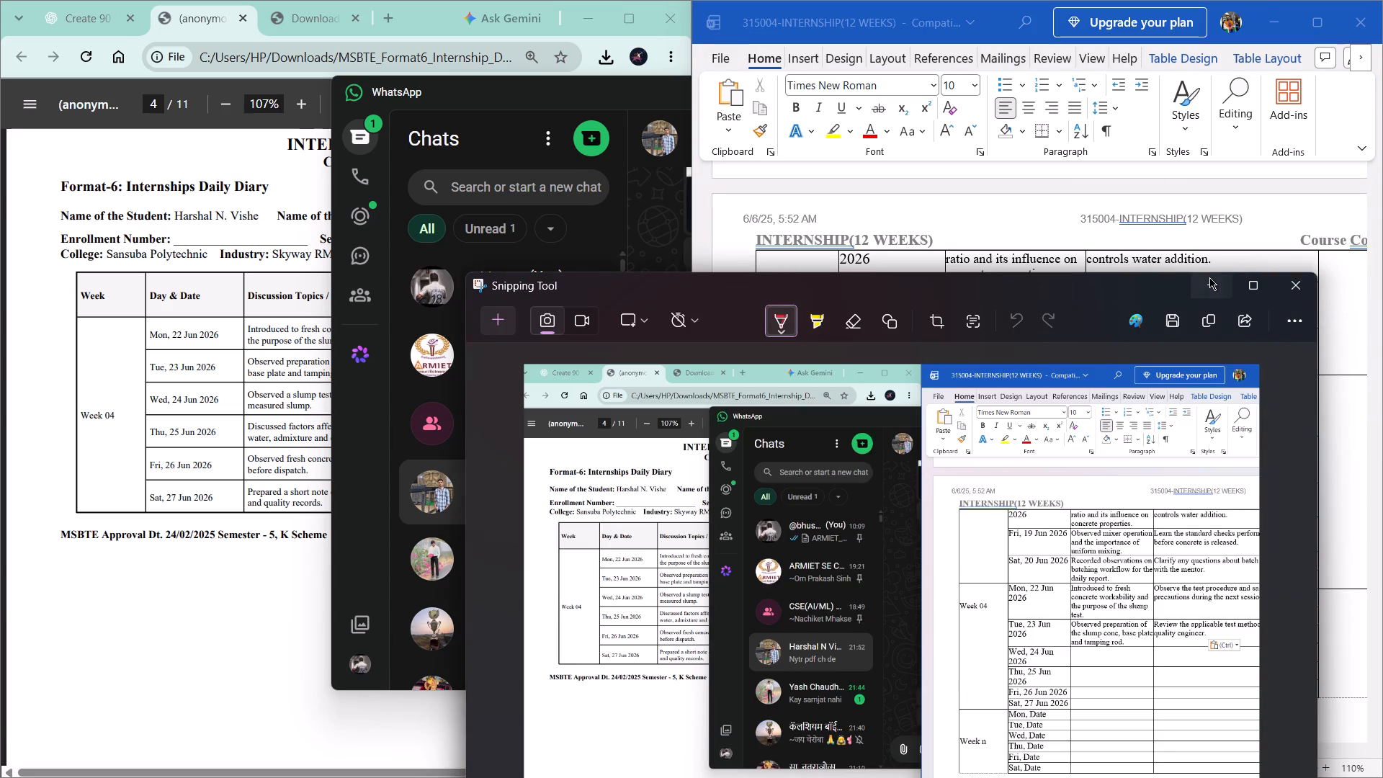
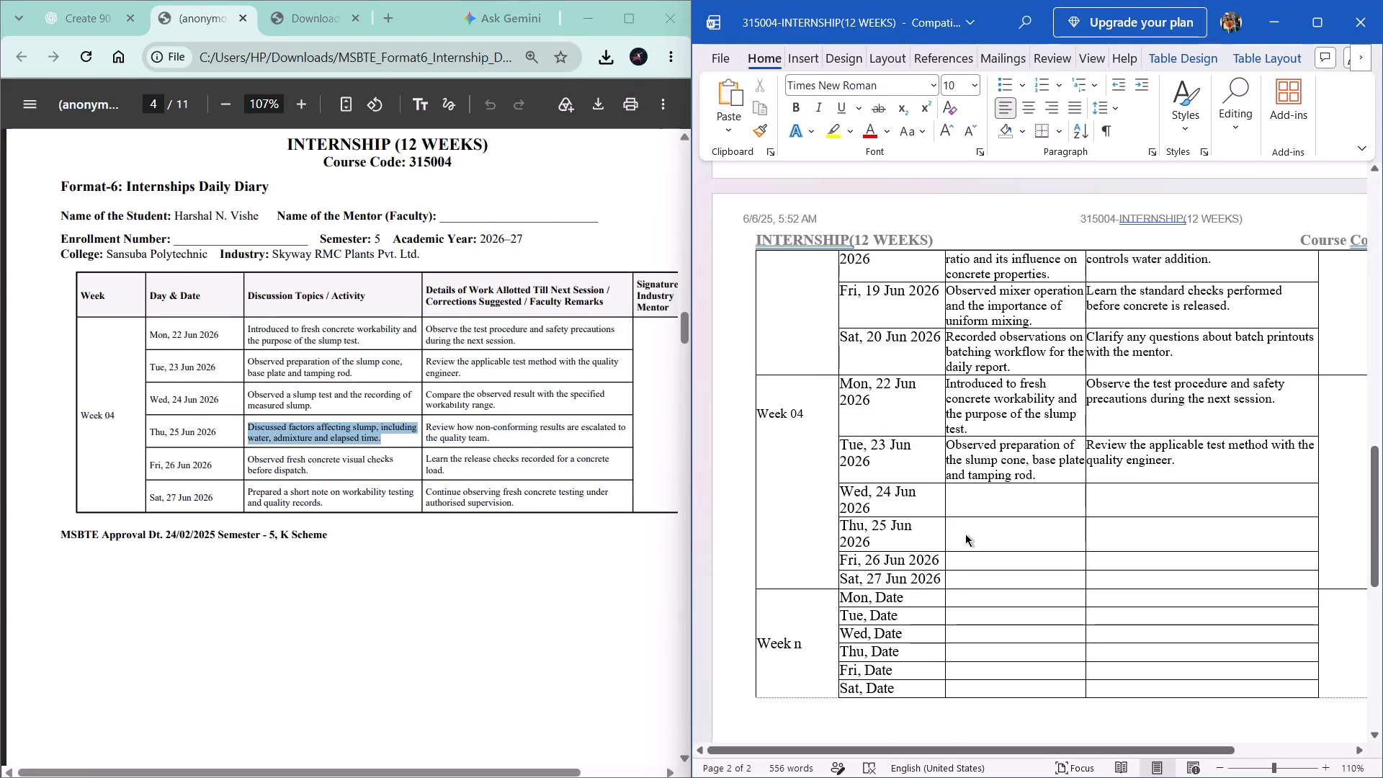
{"action": "left_click", "coordinate": [965, 534]}
{"action": "key", "text": "ctrl+v"}
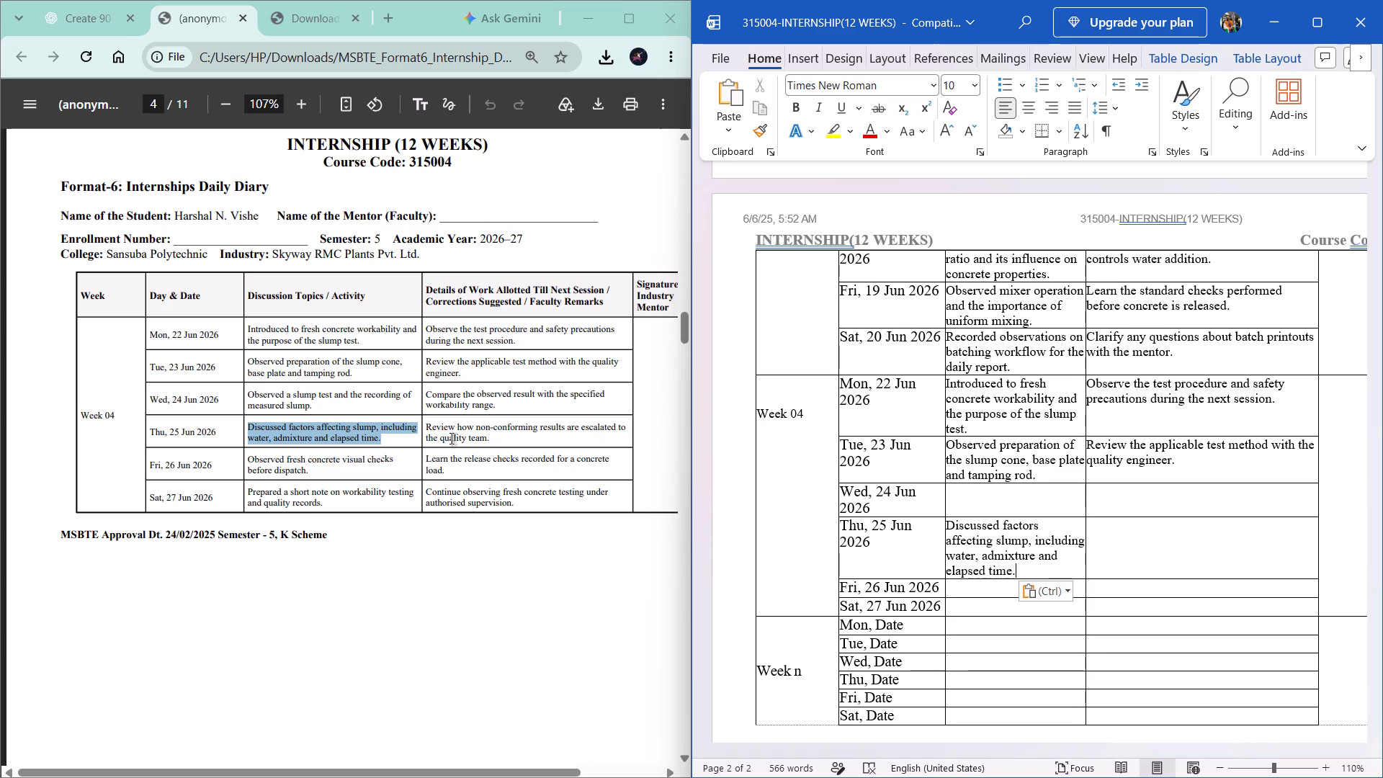
Copy "Review how non-conforming results are escalated to the quality team." from the PDF for the Thu, 25 Jun 2026 details cell in Word.
{"action": "left_click_drag", "start_coordinate": [428, 422], "coordinate": [506, 441]}
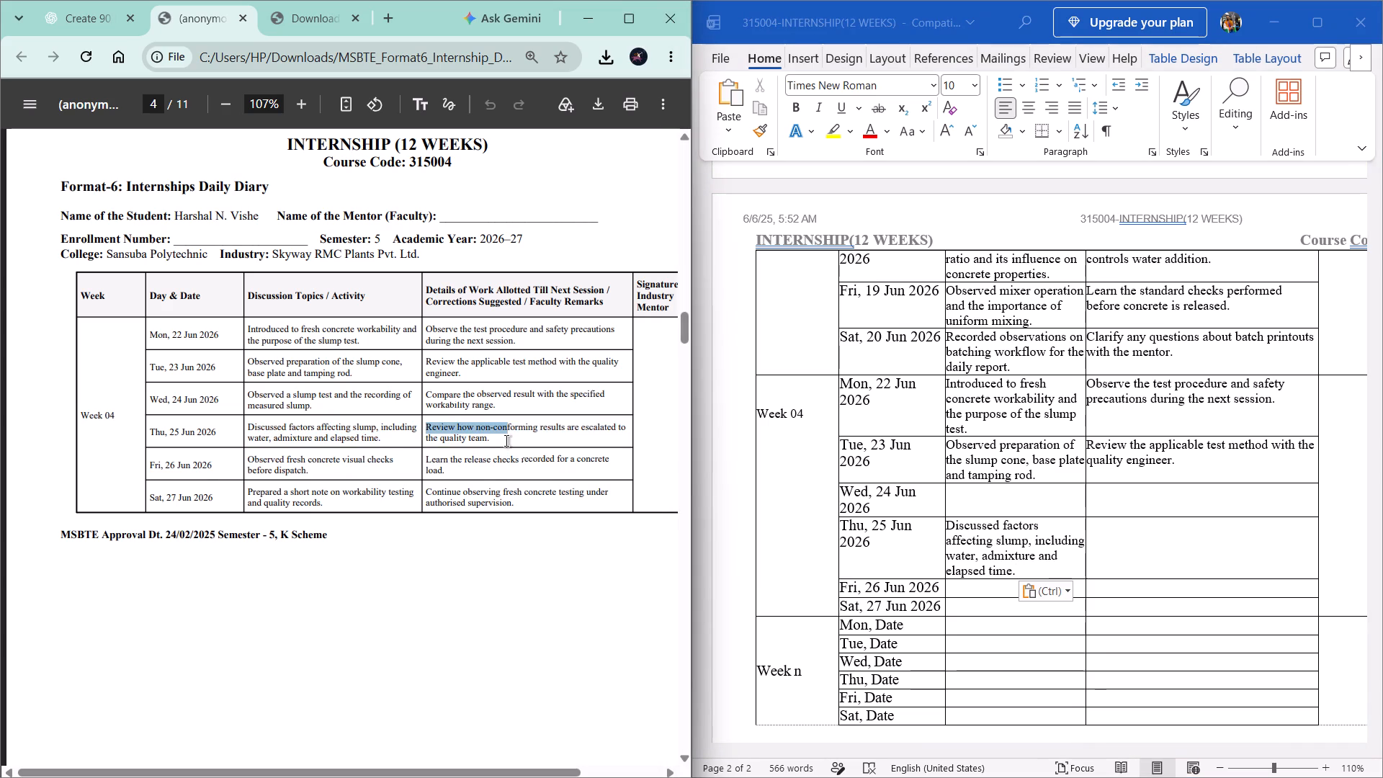
{"action": "left_click_drag", "start_coordinate": [506, 441], "coordinate": [495, 439]}
{"action": "key", "text": "ctrl+c"}
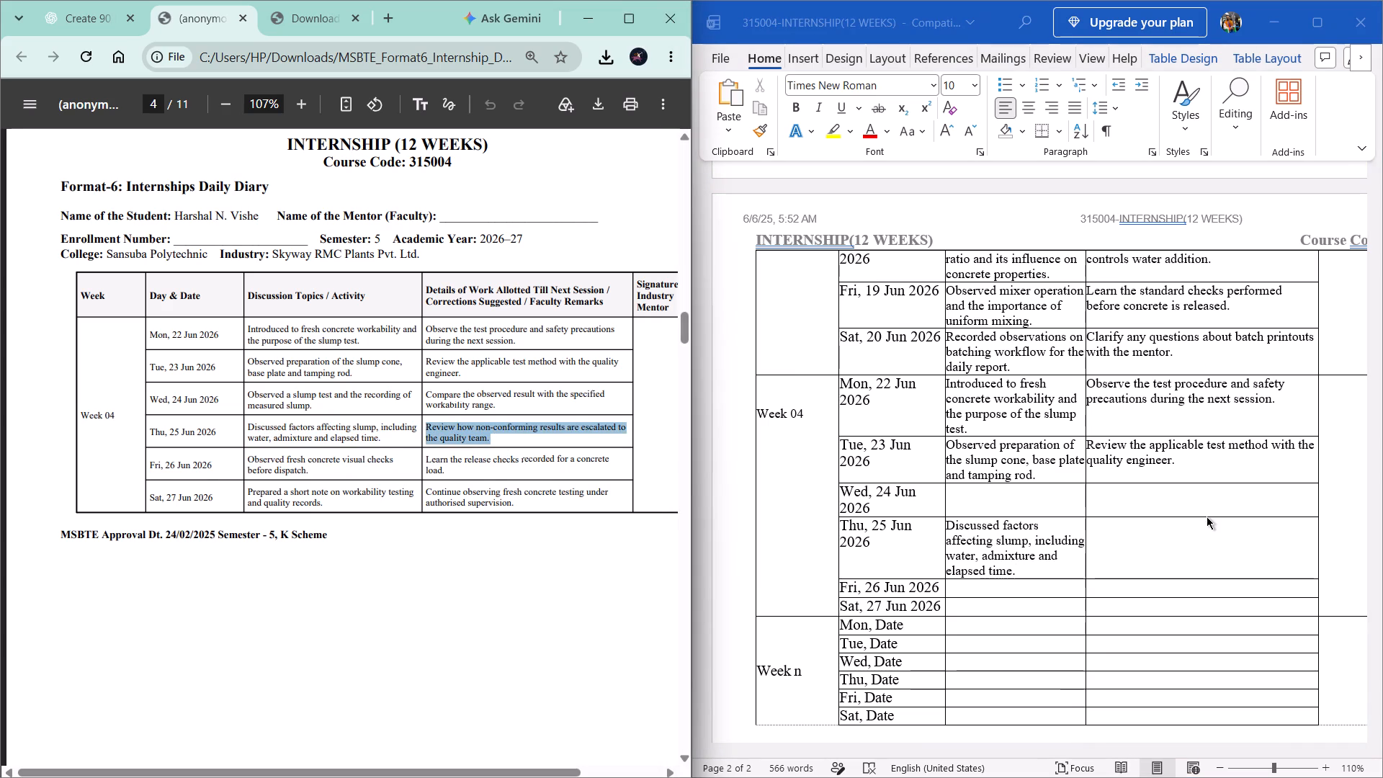
{"action": "left_click", "coordinate": [1191, 527]}
{"action": "left_click", "coordinate": [1191, 527]}
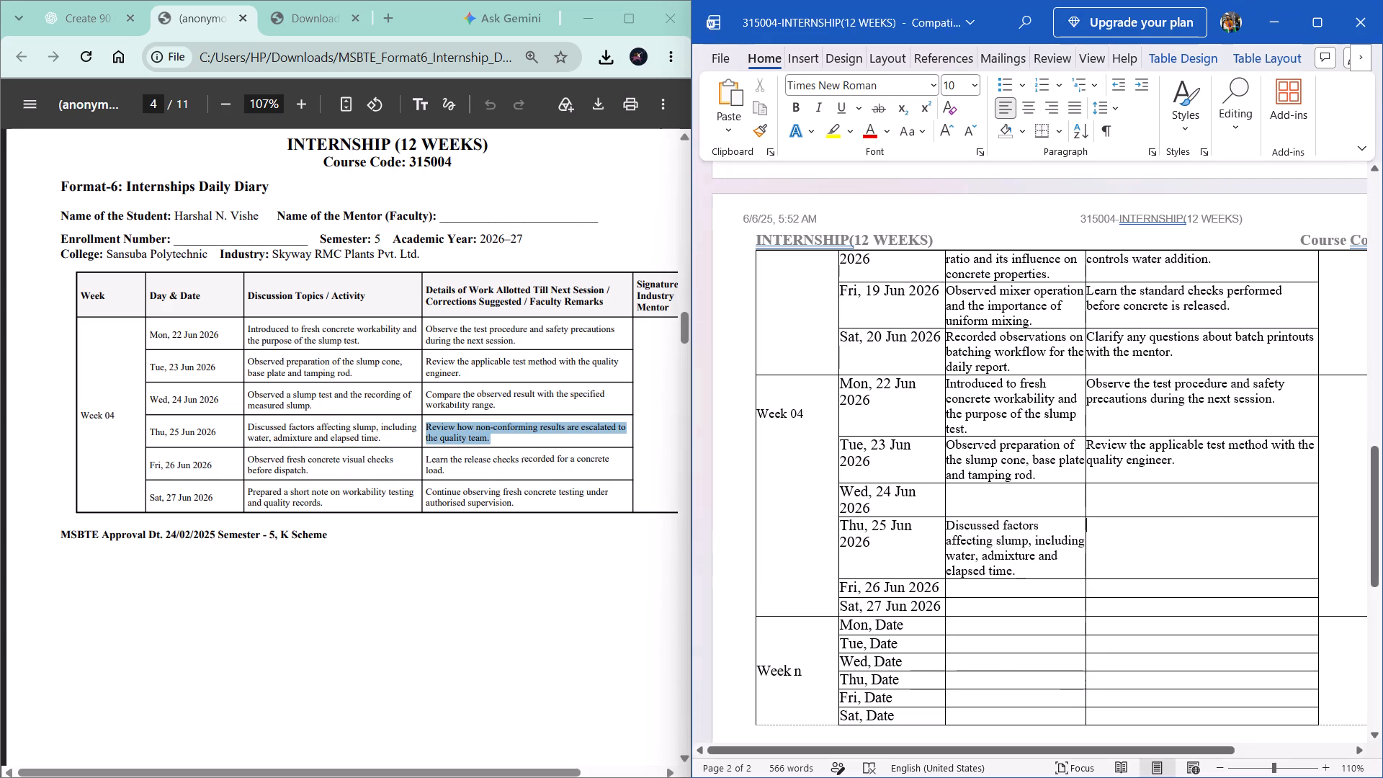
Paste the copied "Review how non-conforming results are escalated to the quality team." into the Thu, 25 Jun 2026 details cell.
{"action": "key", "text": "ctrl+v"}
Copy "Observed fresh concrete visual checks before dispatch." from the PDF into Word's Fri, 26 Jun 2026 activity cell.
{"action": "left_click_drag", "start_coordinate": [246, 457], "coordinate": [317, 473]}
{"action": "key", "text": "ctrl+c"}
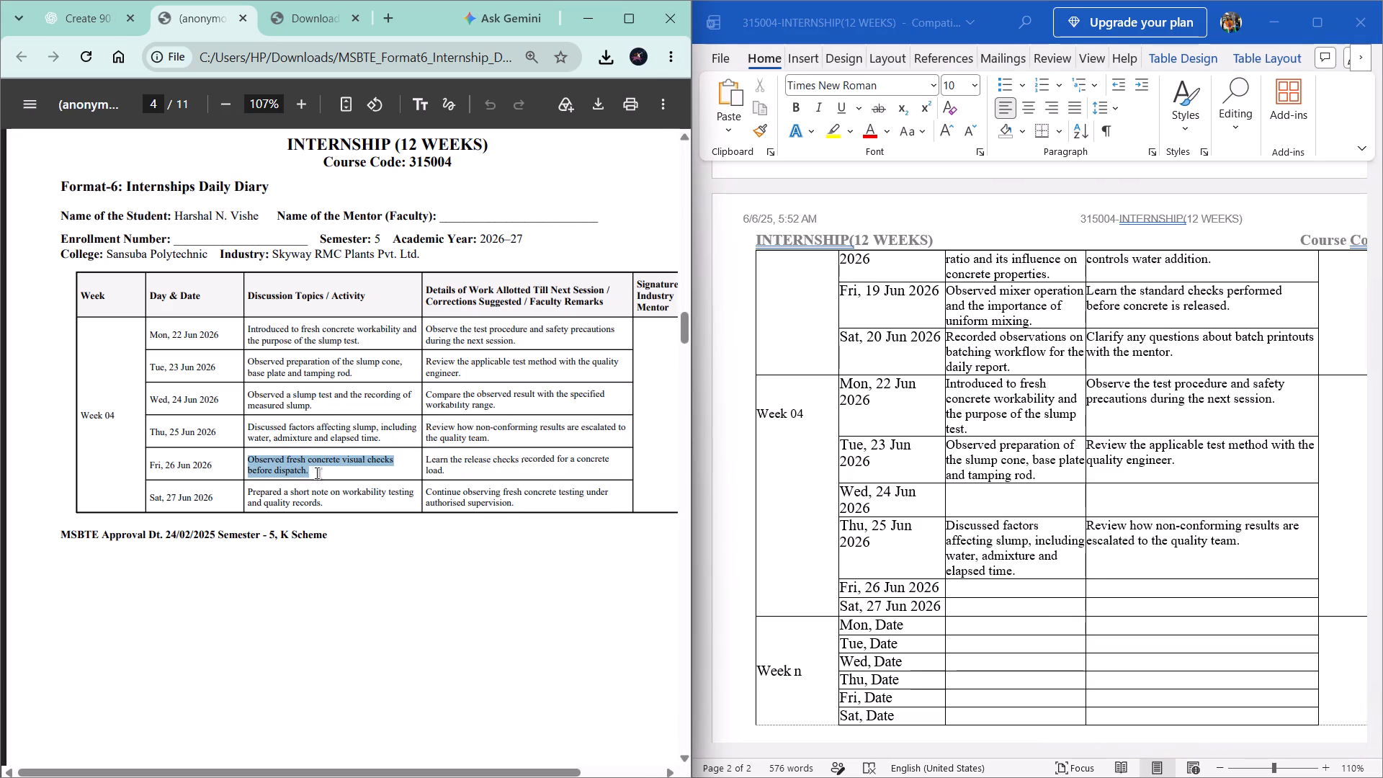
{"action": "left_click", "coordinate": [1000, 590]}
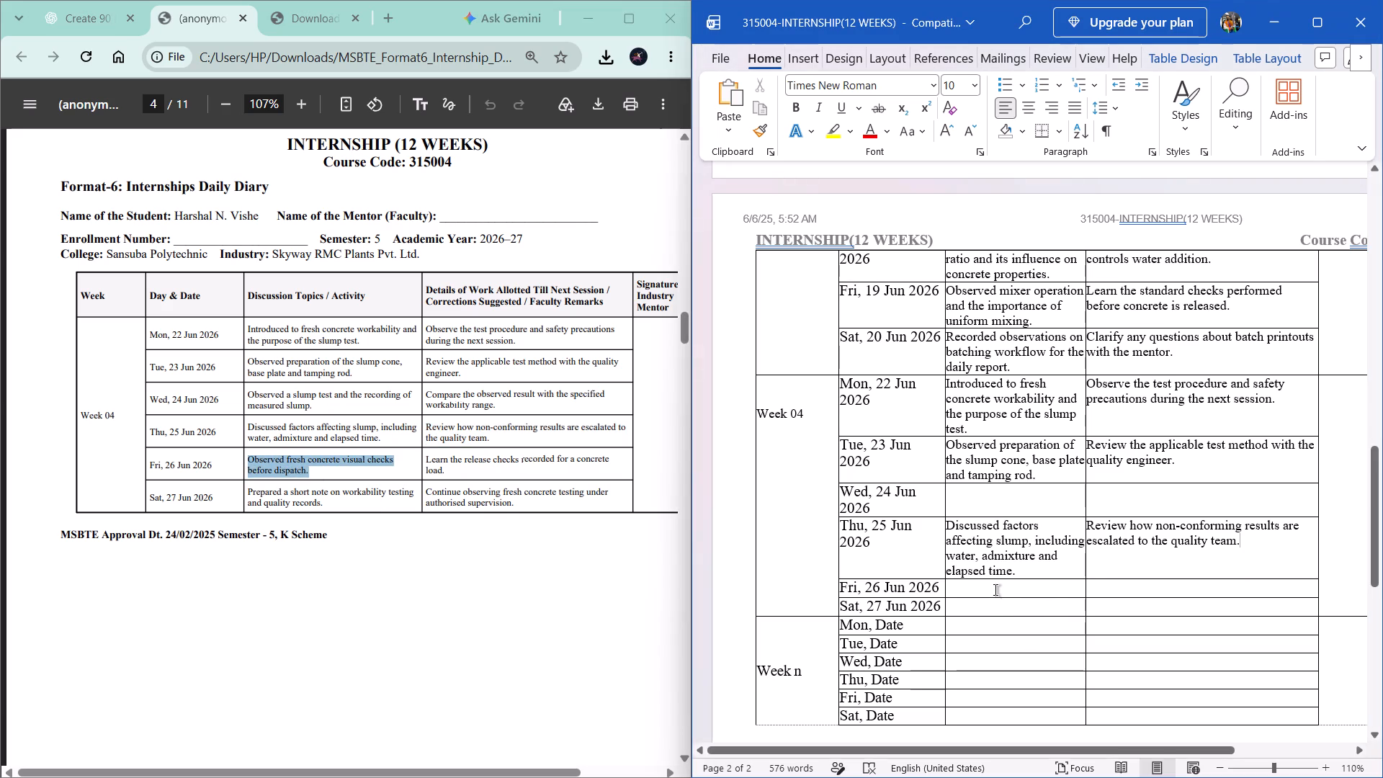
{"action": "left_click", "coordinate": [986, 586]}
{"action": "key", "text": "ctrl+v"}
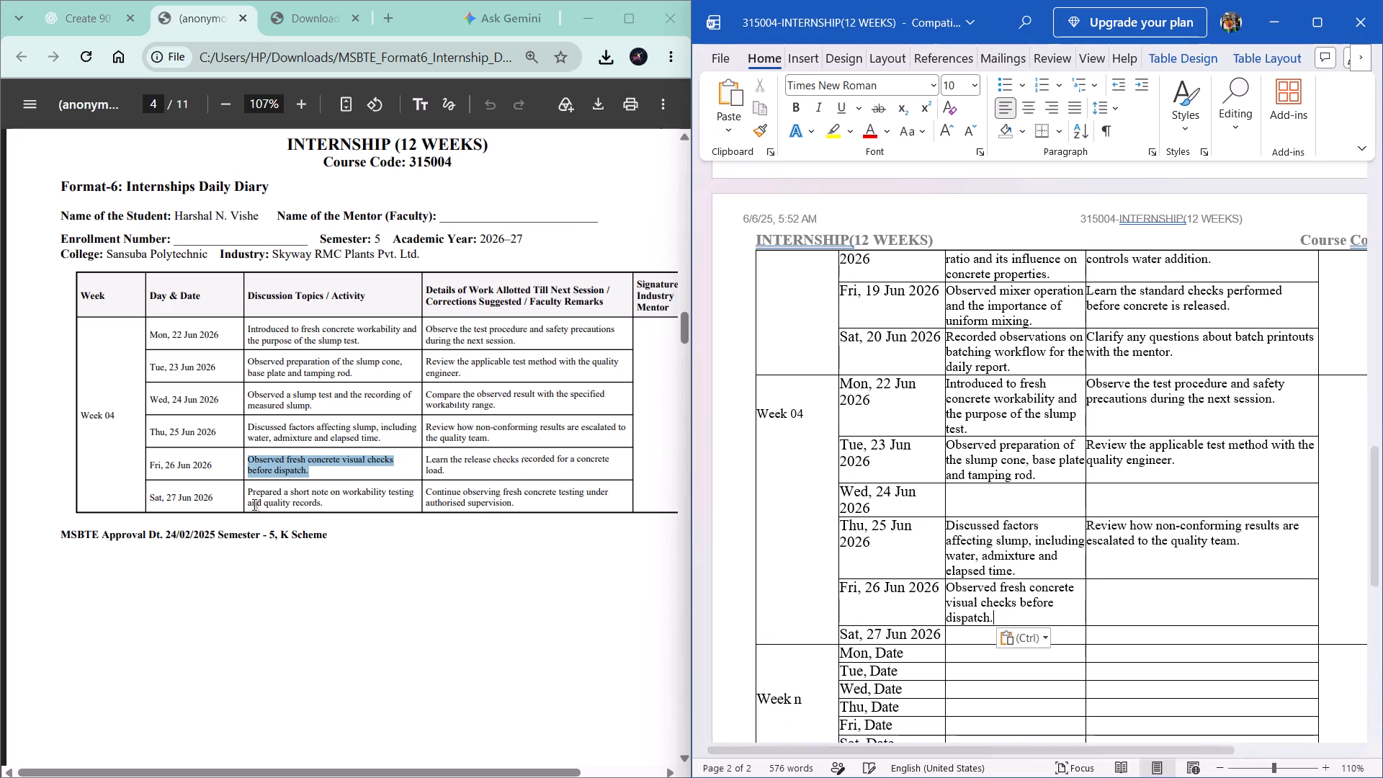
Copy "Learn the release checks recorded for a concrete load." from the PDF into Word's Fri, 26 Jun 2026 details cell.
{"action": "left_click_drag", "start_coordinate": [426, 462], "coordinate": [453, 479]}
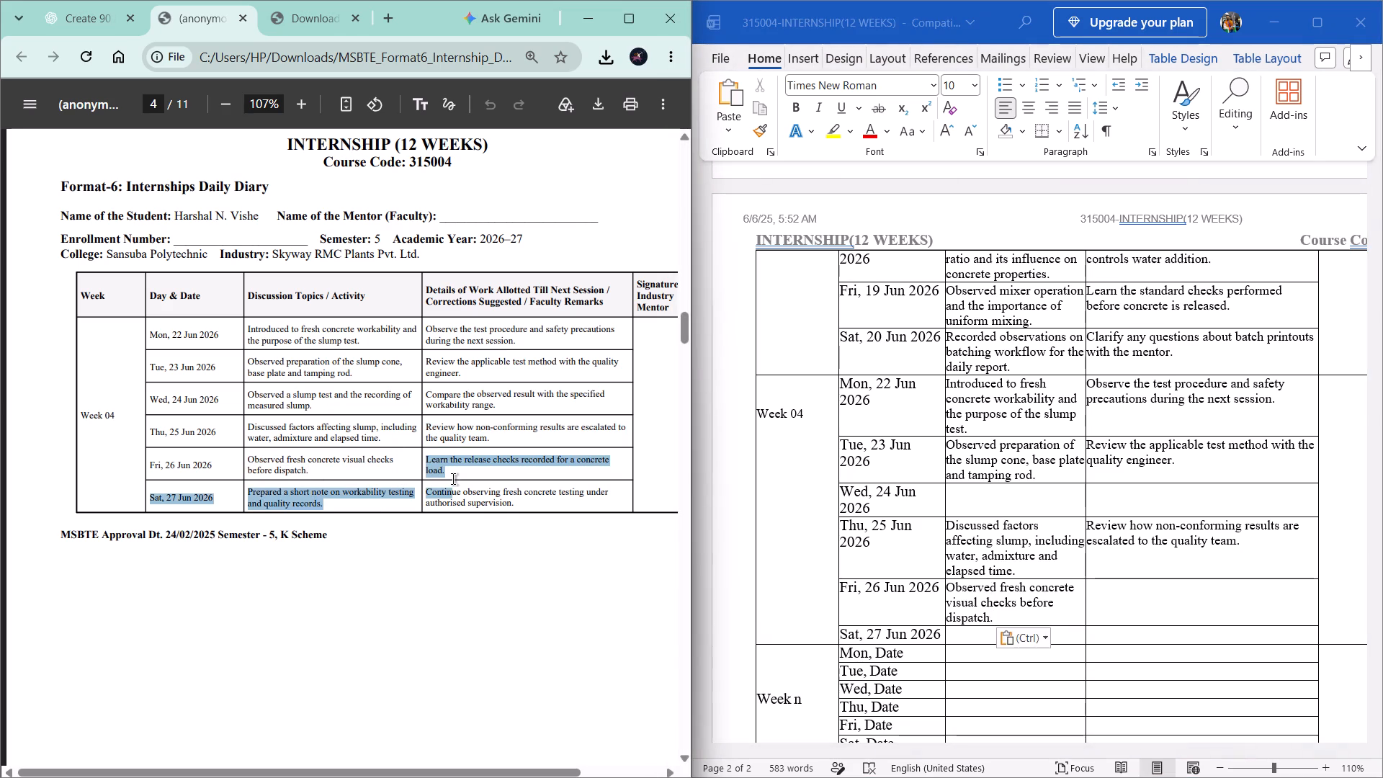
{"action": "left_click_drag", "start_coordinate": [453, 479], "coordinate": [449, 473]}
{"action": "key", "text": "ctrl+c"}
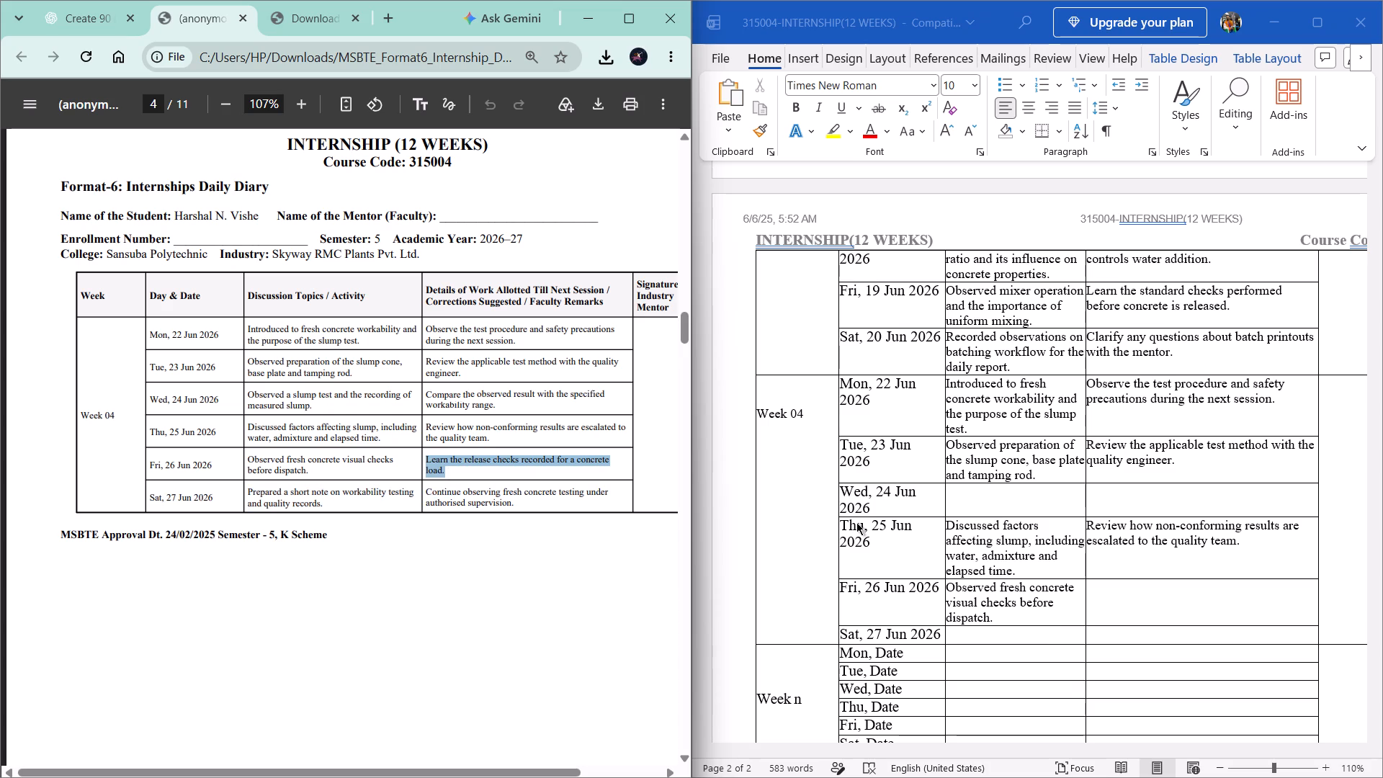
{"action": "left_click", "coordinate": [1168, 596]}
{"action": "left_click", "coordinate": [1168, 596]}
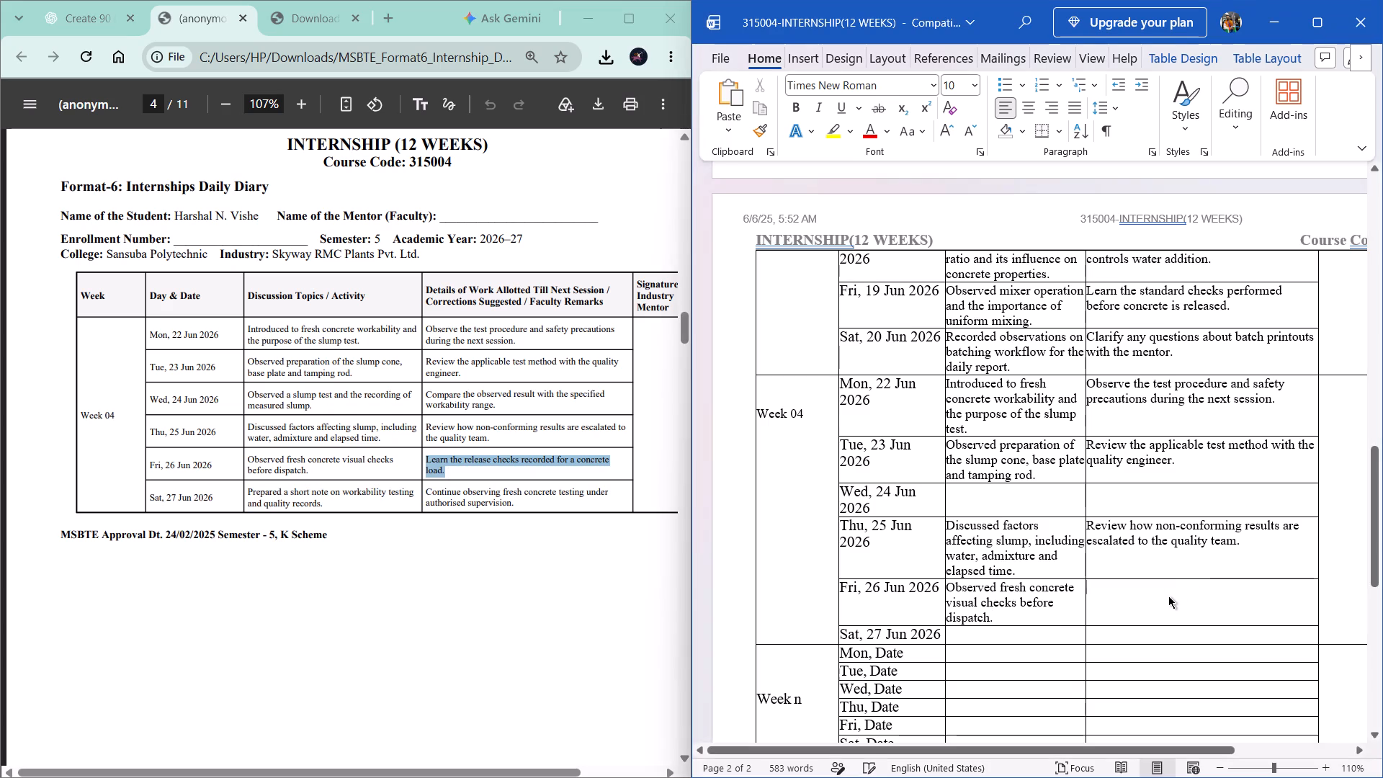
{"action": "key", "text": "ctrl+v"}
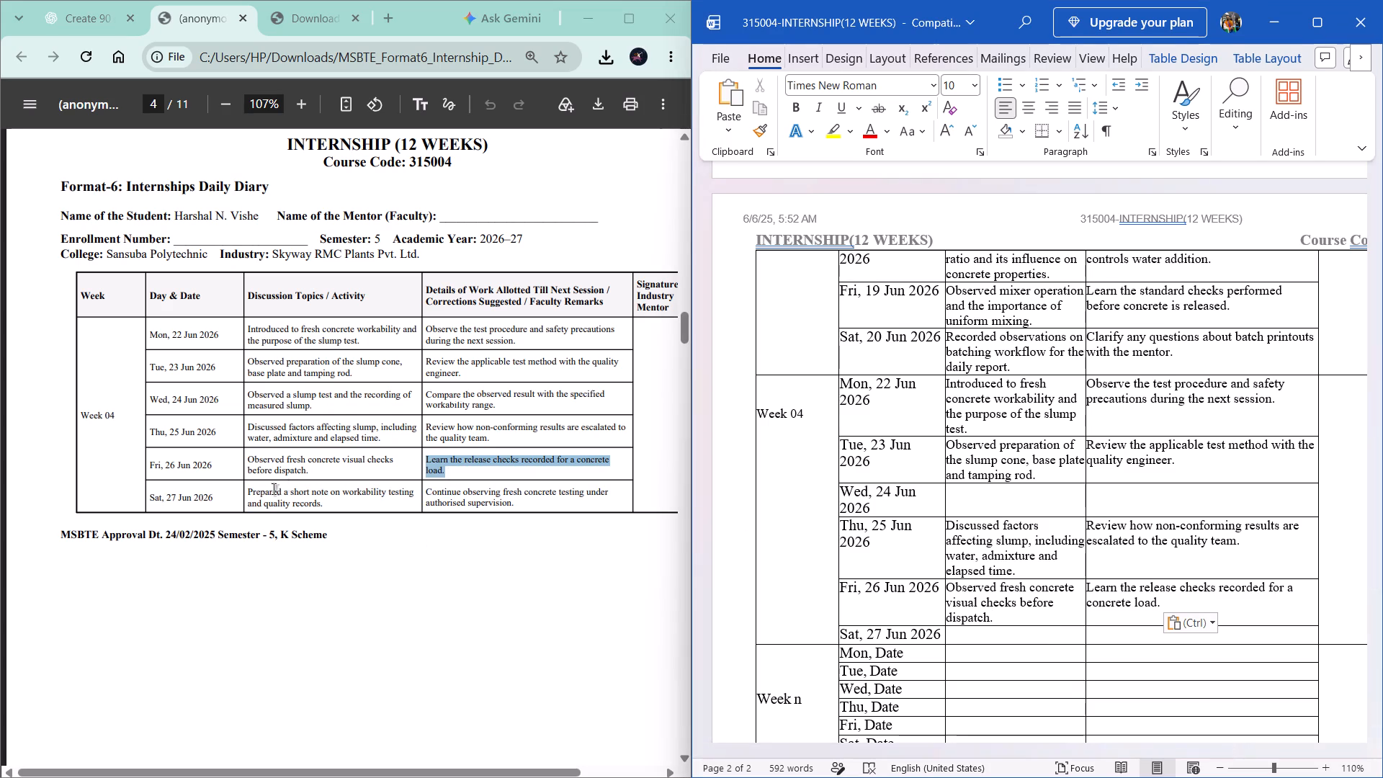
Copy "Prepared a short note on workability testing and quality records." from the PDF into Word's Sat, 27 Jun 2026 activity cell.
{"action": "left_click_drag", "start_coordinate": [246, 493], "coordinate": [344, 508]}
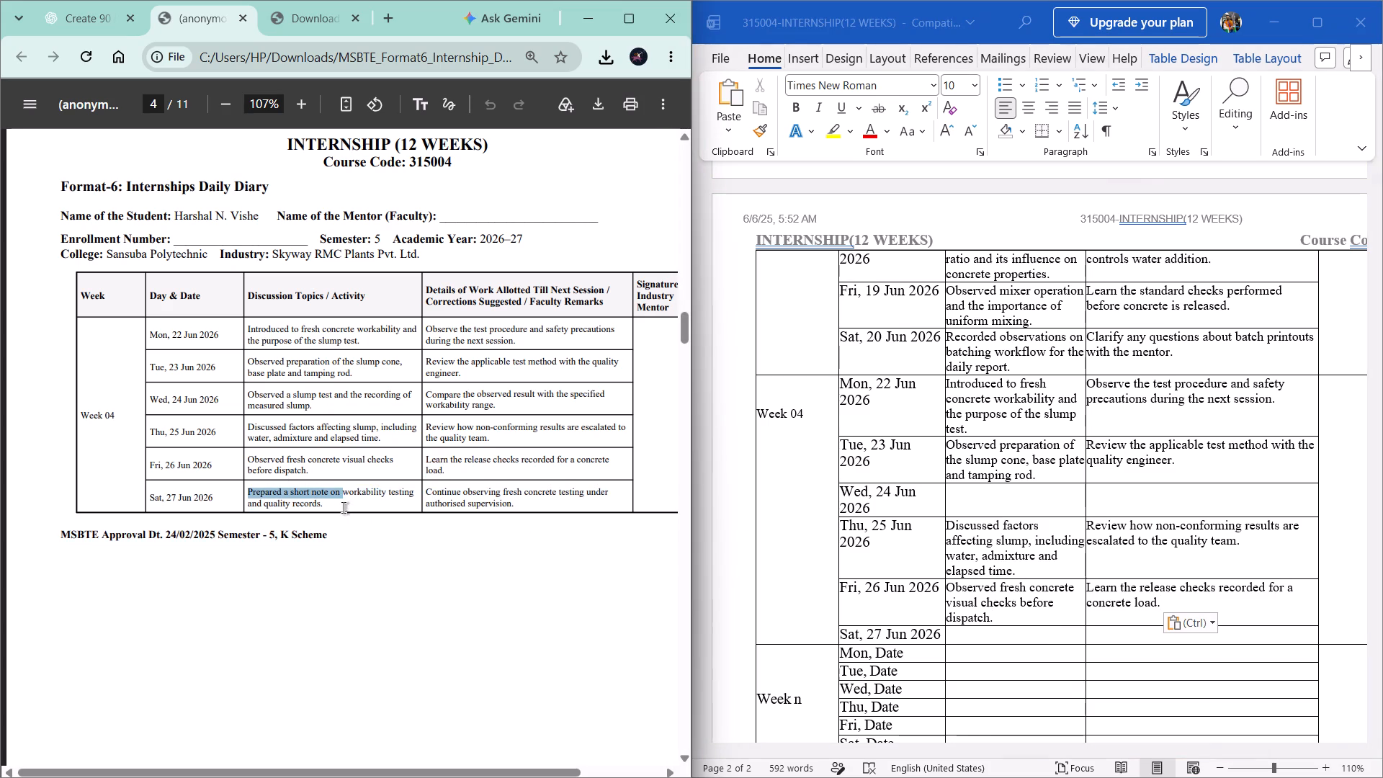
{"action": "left_click_drag", "start_coordinate": [344, 508], "coordinate": [324, 515]}
{"action": "key", "text": "ctrl+c"}
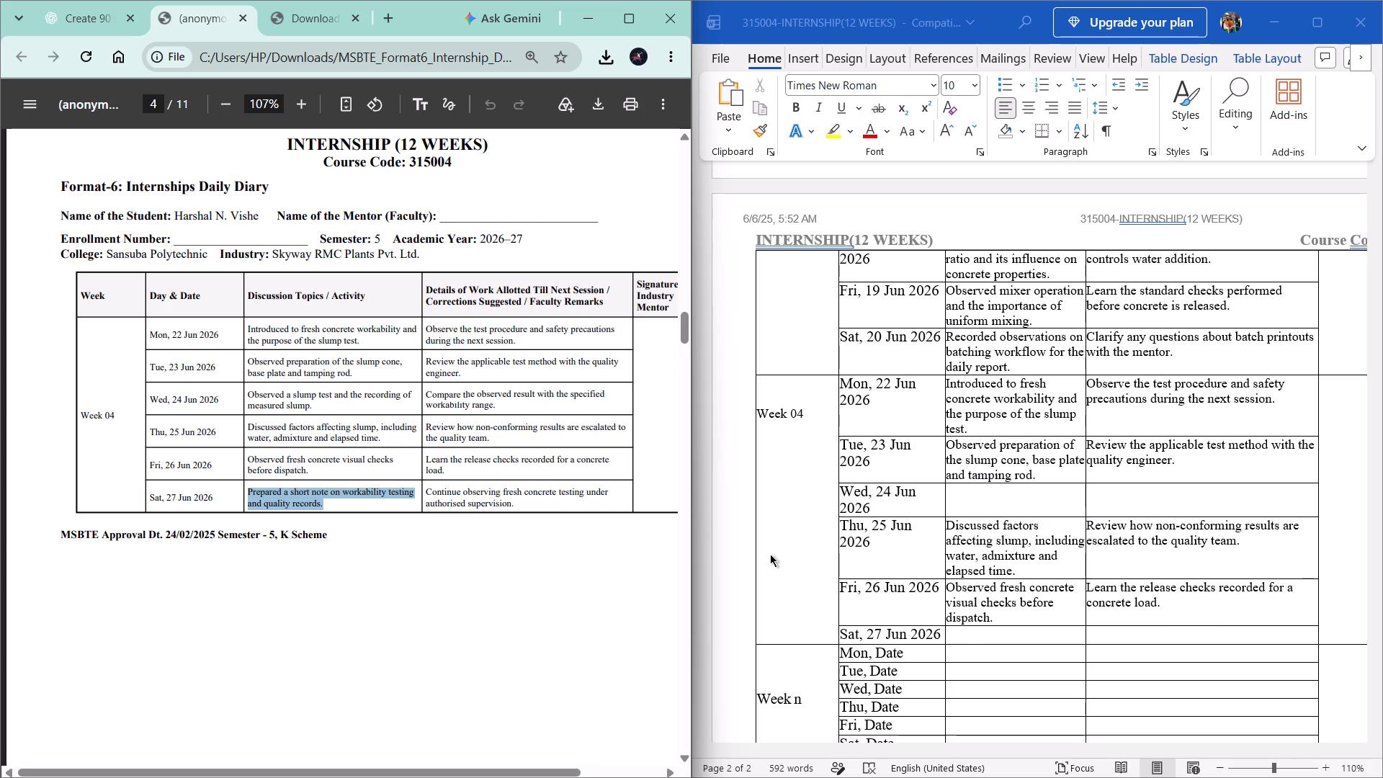
{"action": "left_click", "coordinate": [962, 633]}
{"action": "left_click", "coordinate": [962, 633]}
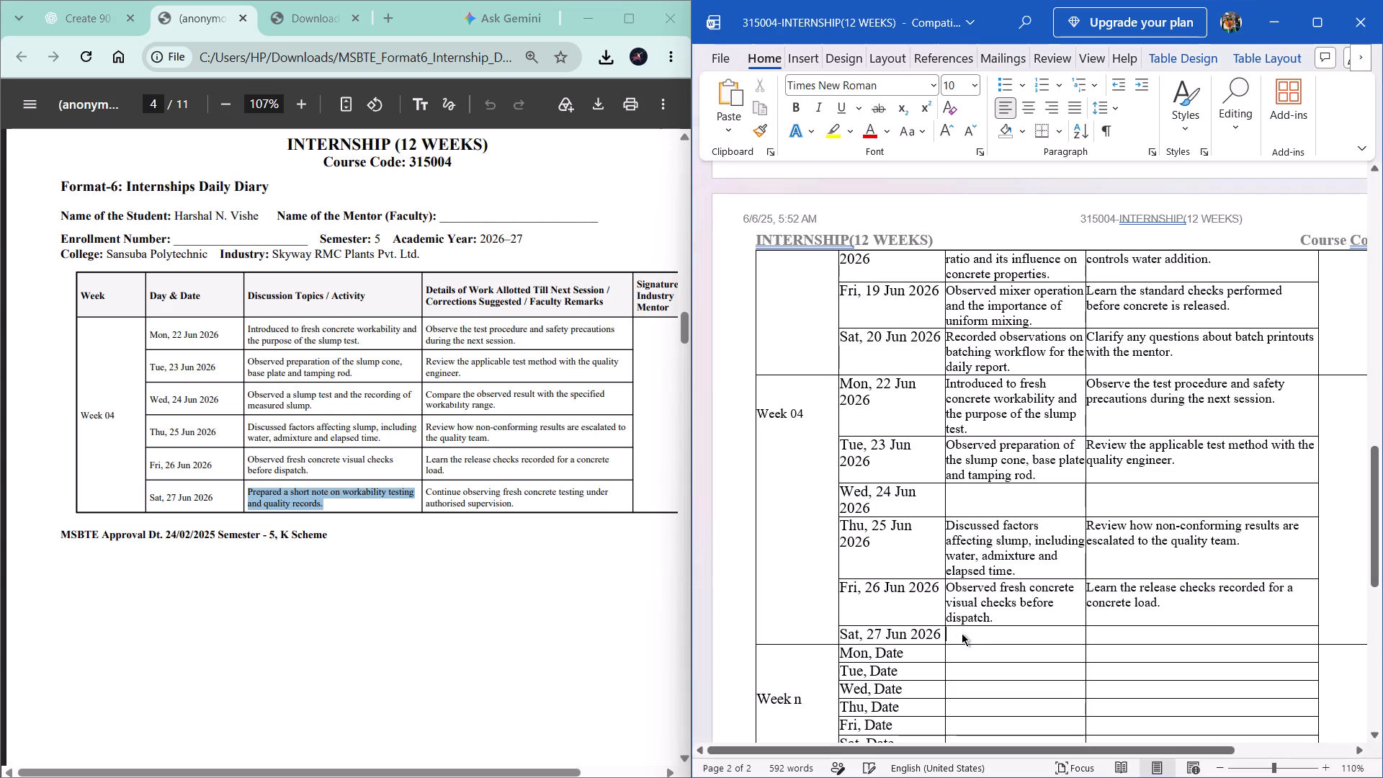
{"action": "key", "text": "ctrl+v"}
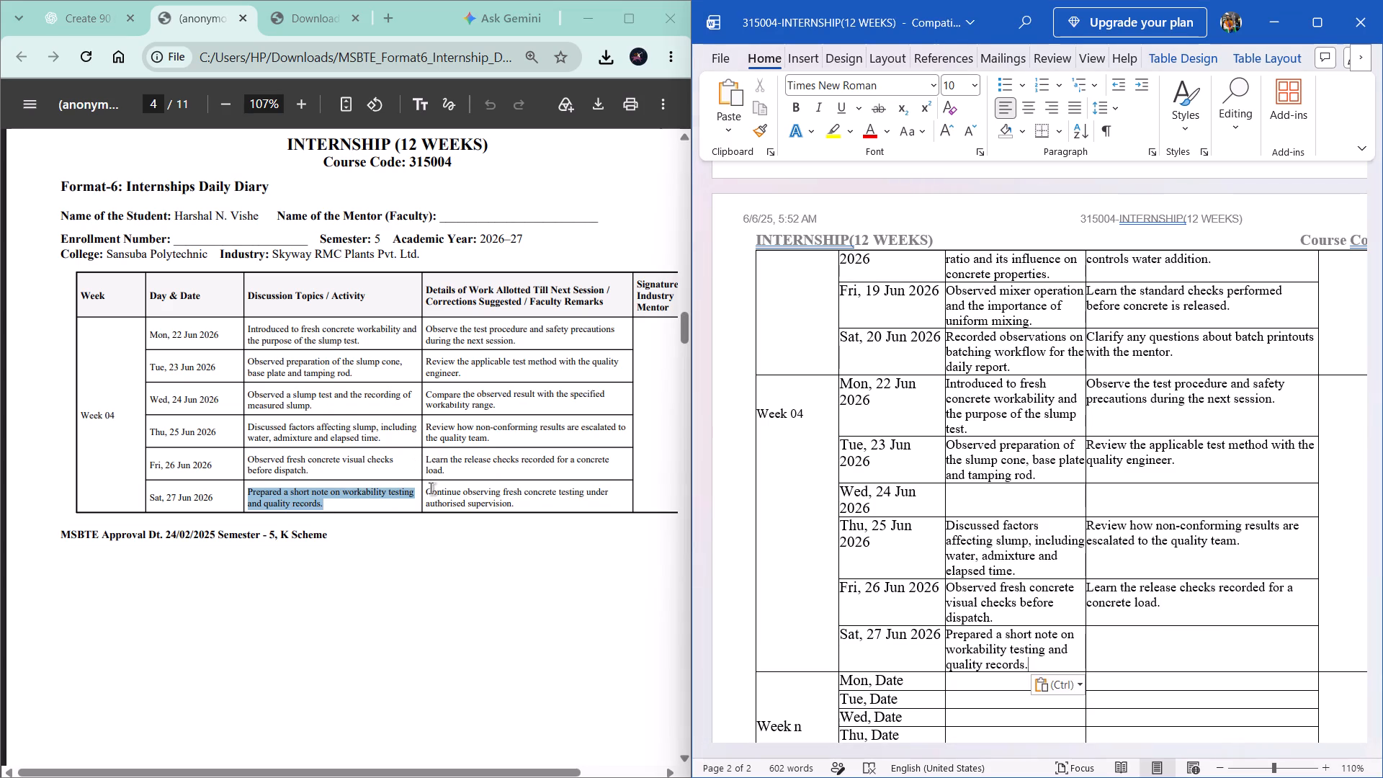
Copy "Continue observing fresh concrete testing under authorised supervision." from the PDF into Word's Sat, 27 Jun 2026 details cell.
{"action": "left_click_drag", "start_coordinate": [423, 489], "coordinate": [515, 509]}
{"action": "key", "text": "ctrl+c"}
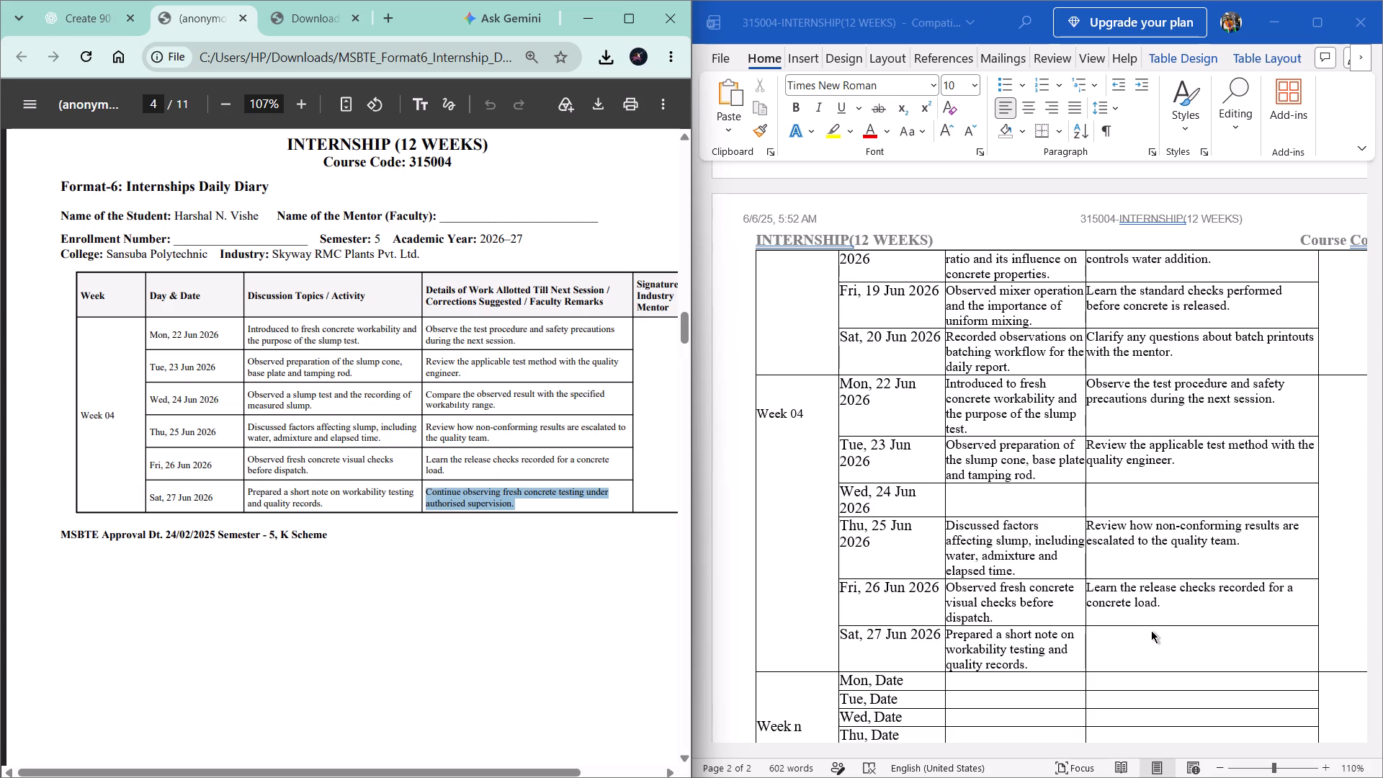
{"action": "left_click", "coordinate": [1150, 640]}
{"action": "left_click", "coordinate": [1150, 640]}
{"action": "key", "text": "ctrl+v"}
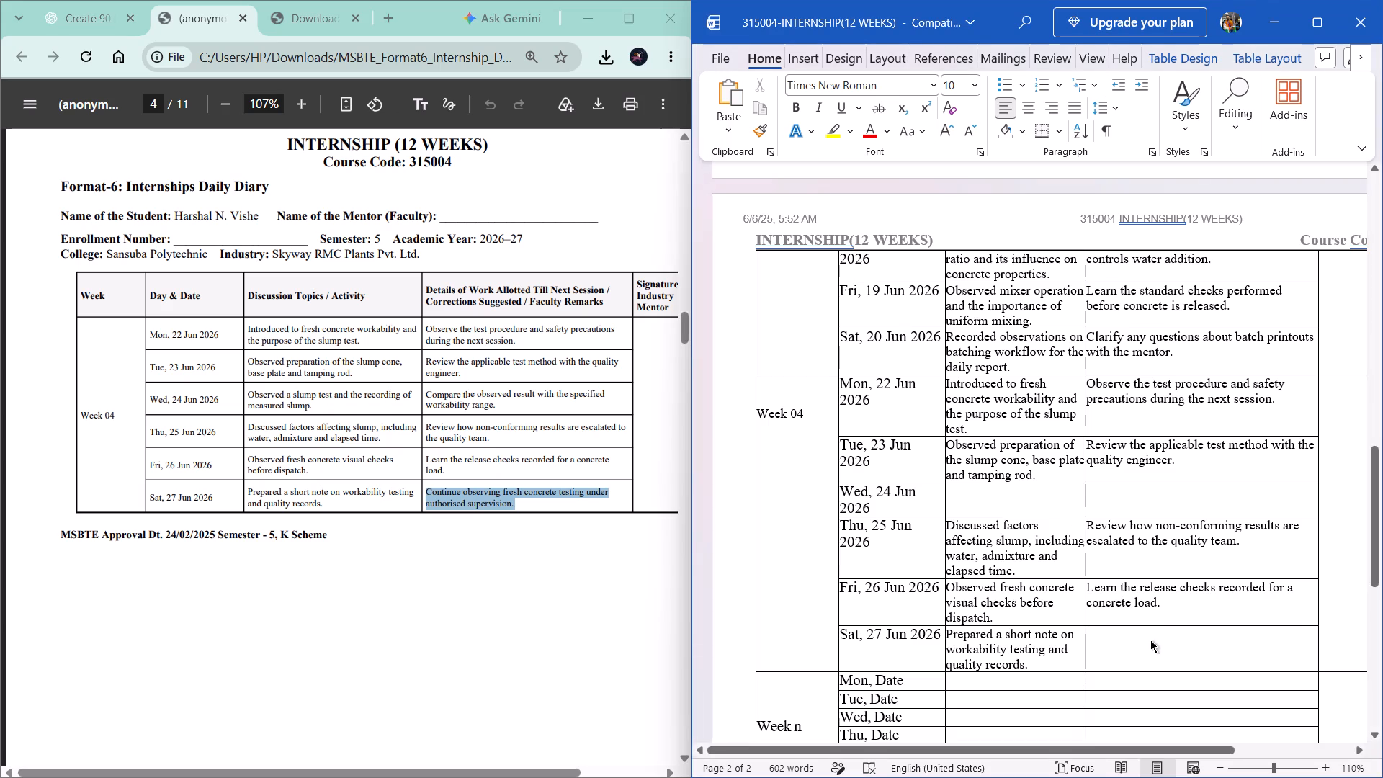
Locate the downloaded MSBTE Format-6 internship diary PDF in the Downloads folder and open it in Word, moving Chrome out of the way.
{"action": "scroll", "coordinate": [1016, 681], "scroll_direction": "down", "scroll_amount": 1}
{"action": "scroll", "coordinate": [1016, 681], "scroll_direction": "left", "scroll_amount": 1}
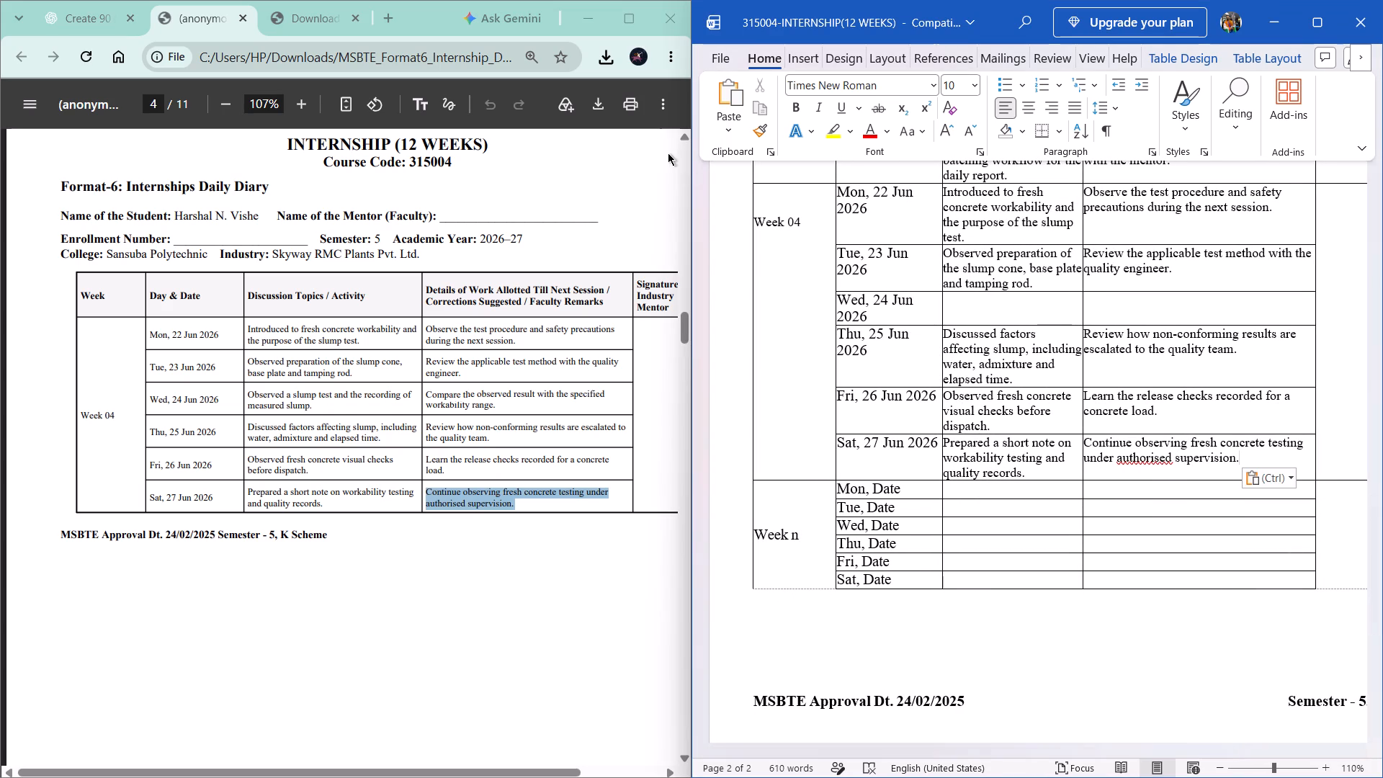
{"action": "left_click", "coordinate": [657, 112]}
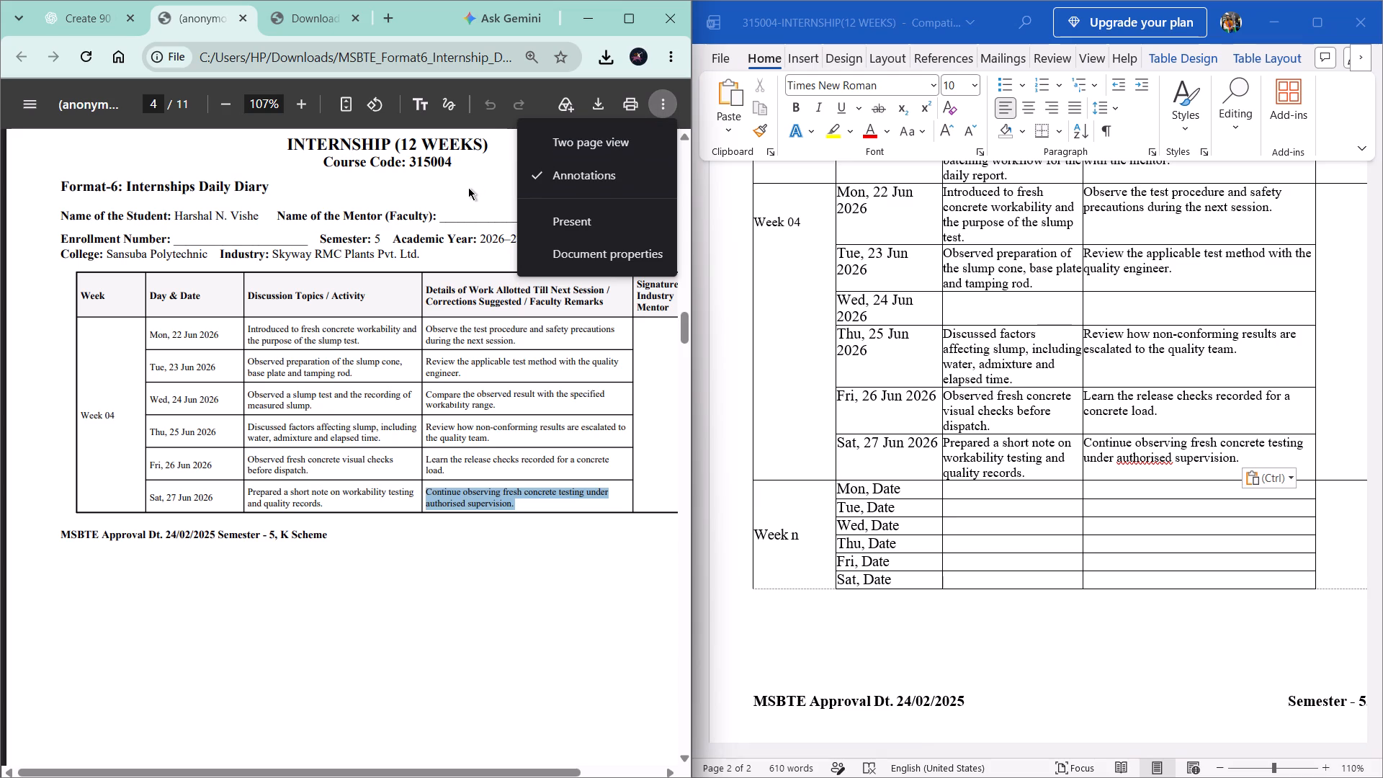
{"action": "left_click", "coordinate": [468, 187]}
{"action": "left_click", "coordinate": [597, 63]}
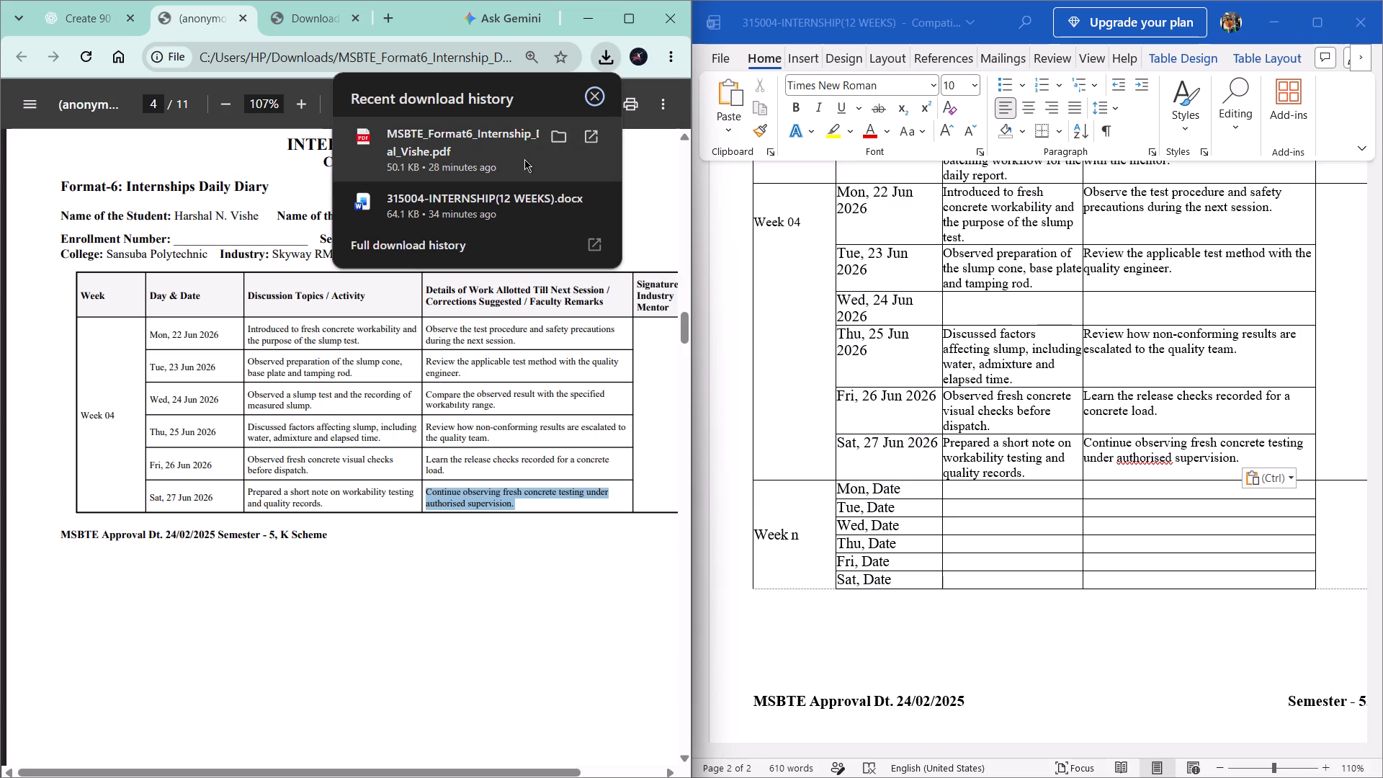
{"action": "left_click", "coordinate": [558, 138]}
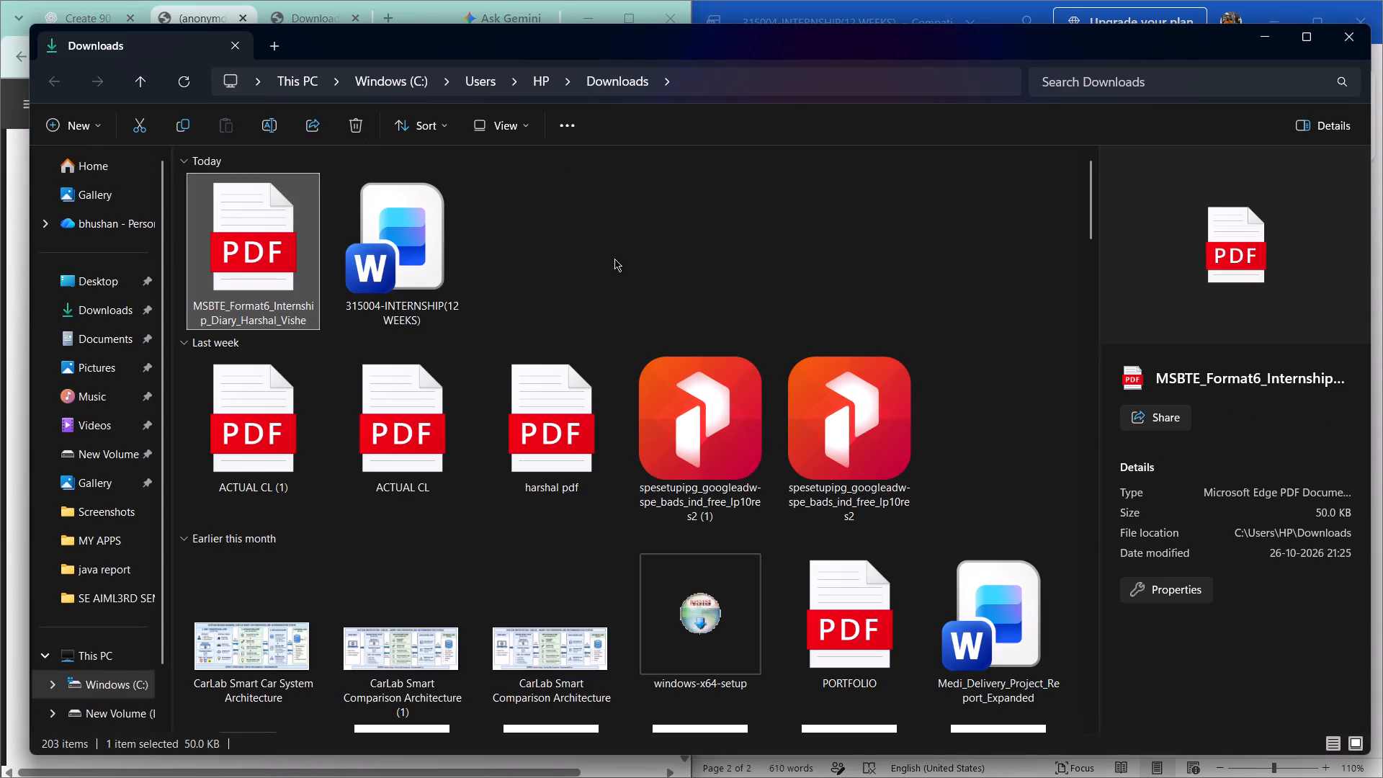
{"action": "right_click", "coordinate": [274, 219]}
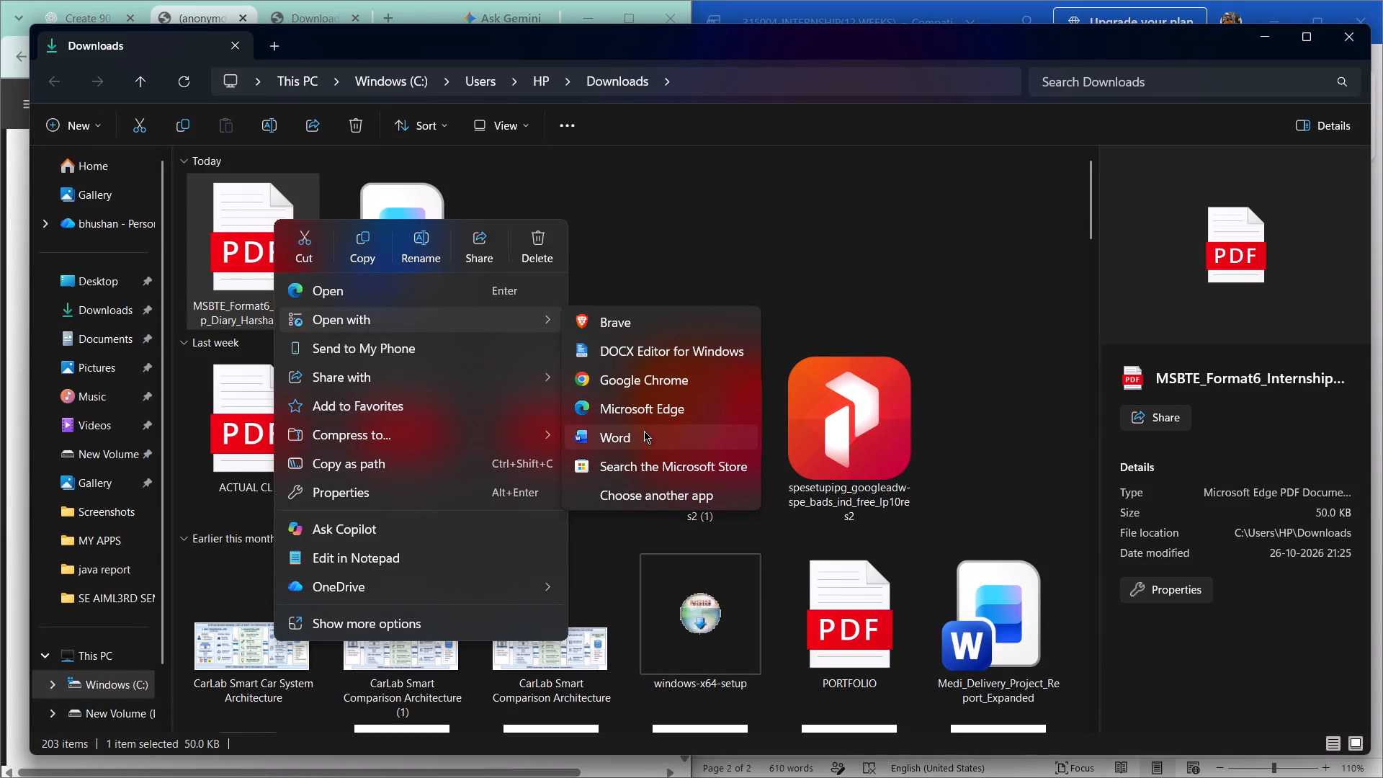
{"action": "left_click", "coordinate": [644, 433]}
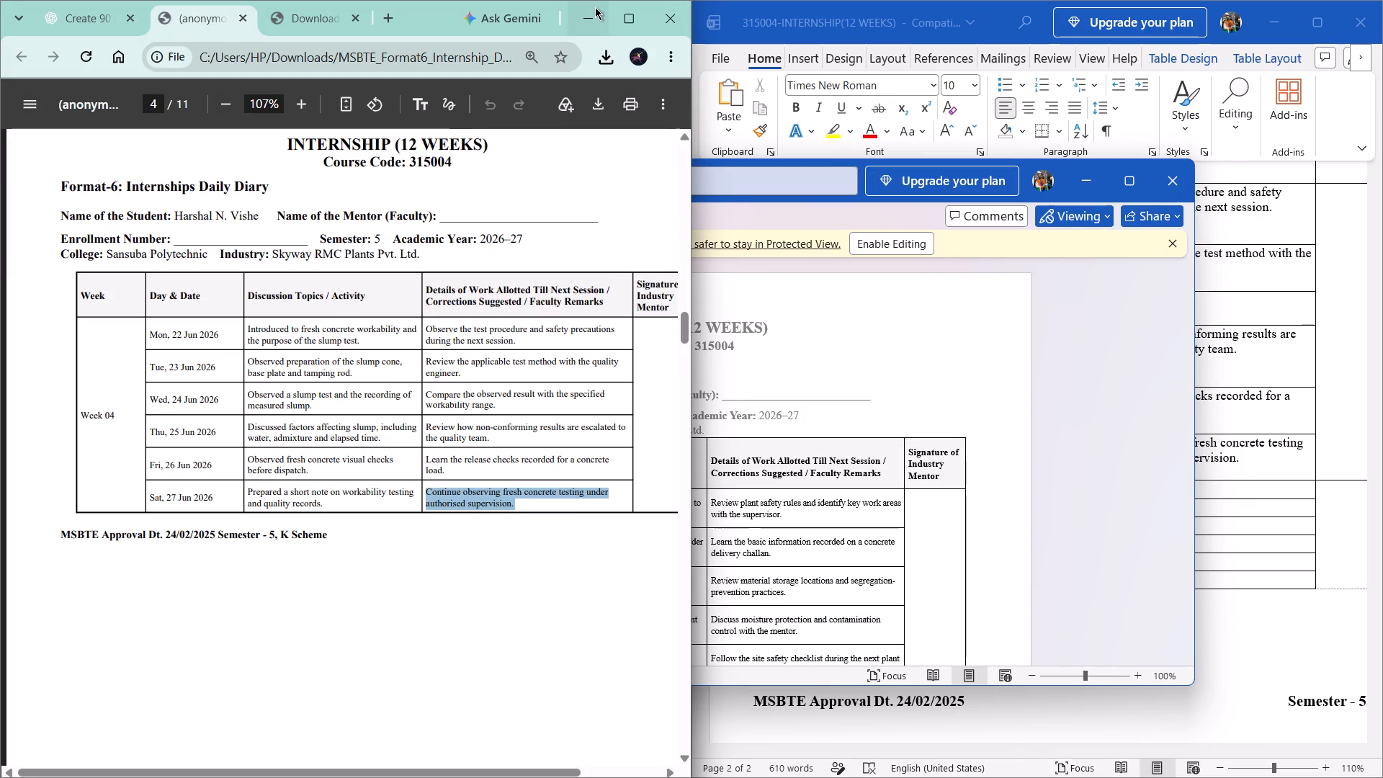
{"action": "left_click", "coordinate": [594, 7]}
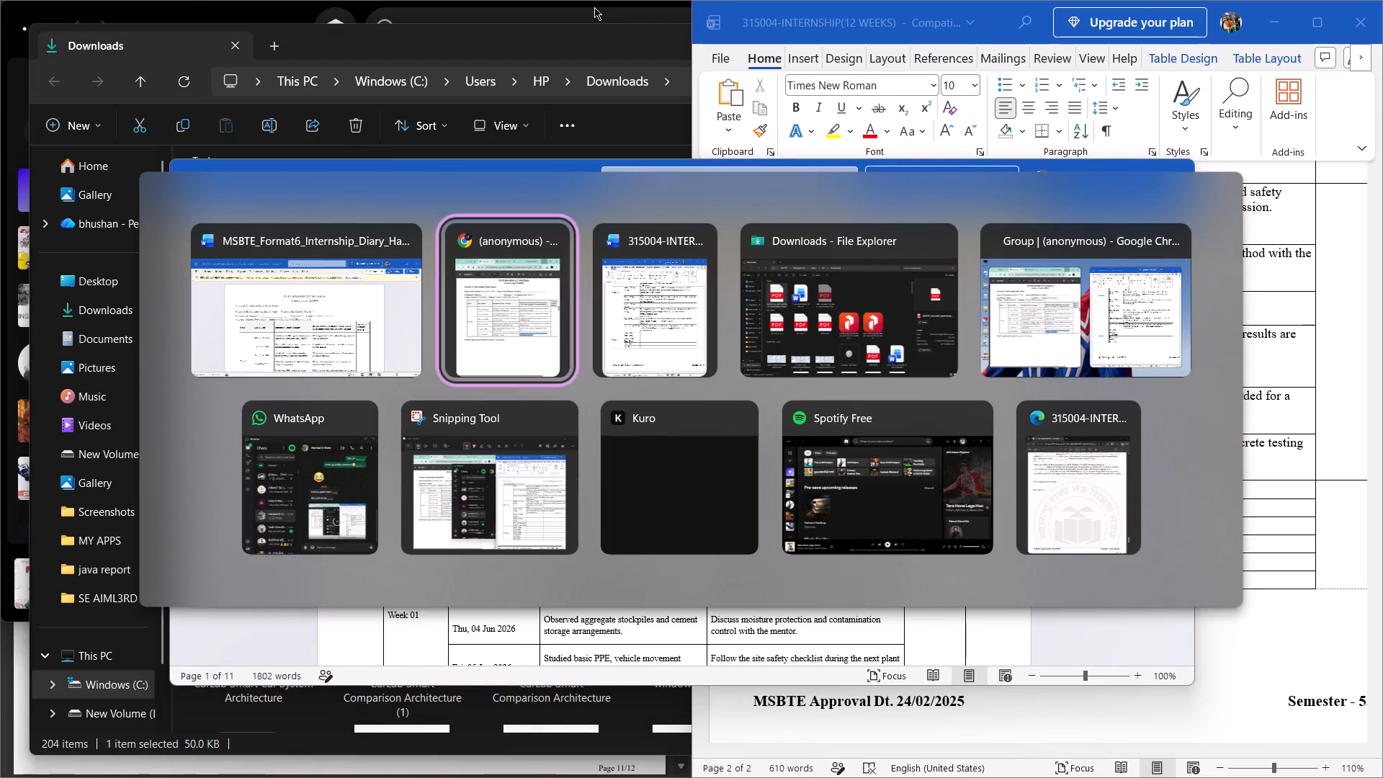
Start playing the current track in Spotify.
{"action": "key", "text": "space"}
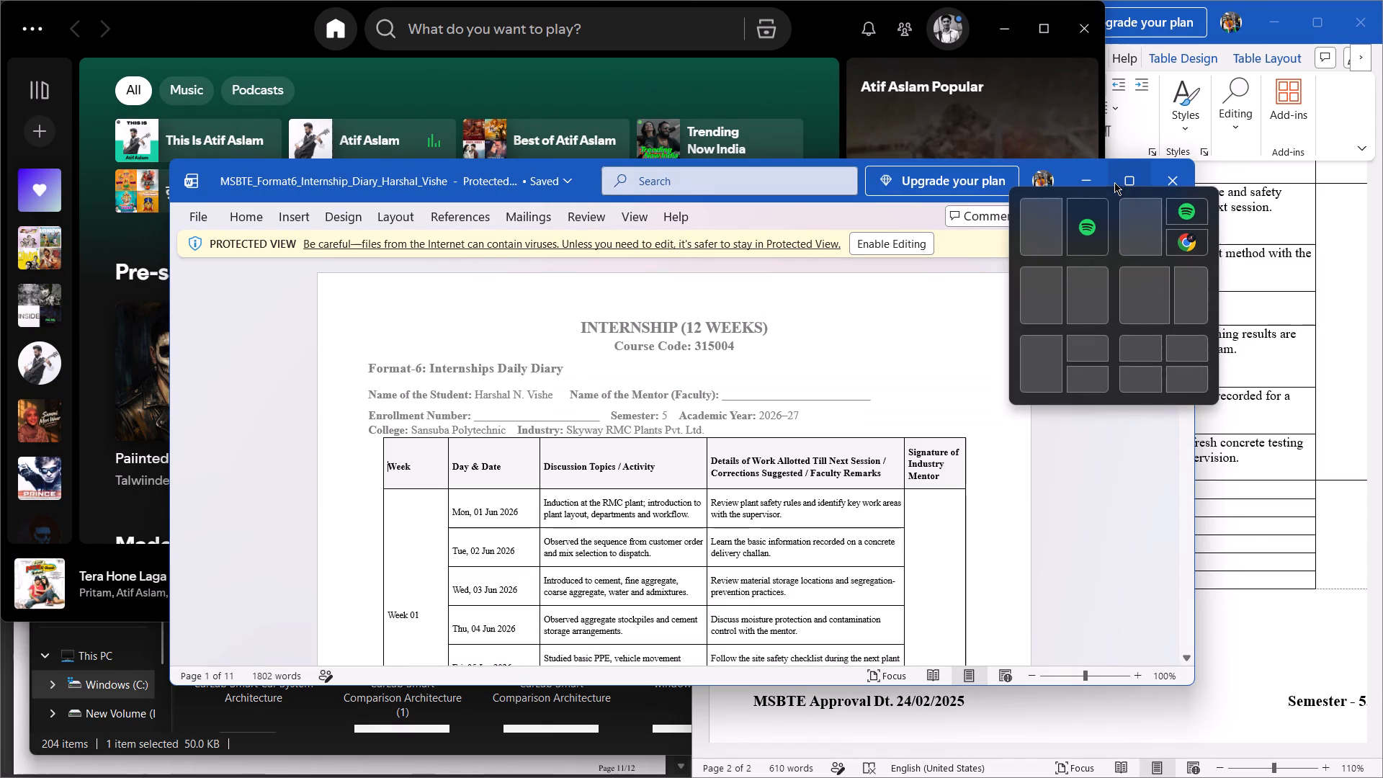
Arrange the 315004-INTERNSHIP(12 WEEKS) document and the opened Format-6 diary side by side, moving Spotify out of the way.
{"action": "left_click", "coordinate": [1054, 220]}
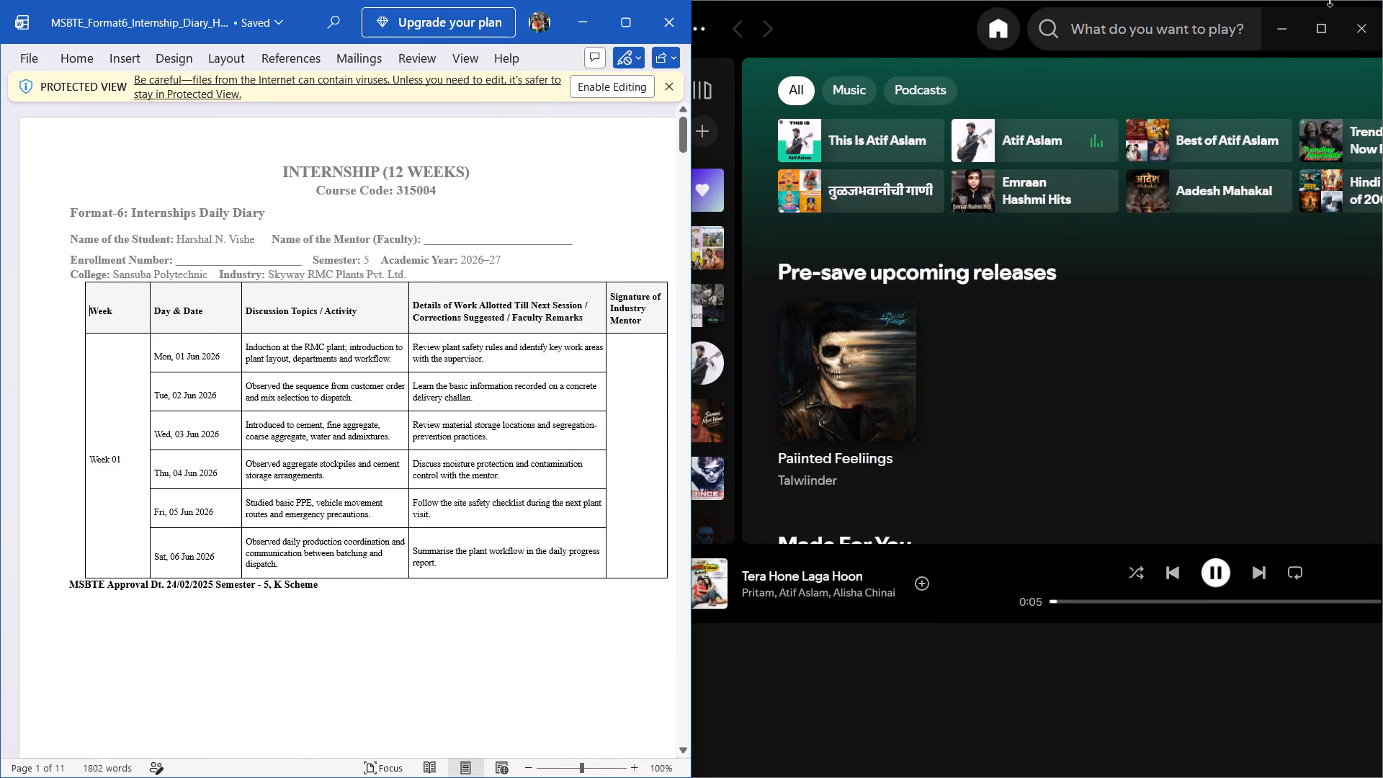
{"action": "left_click", "coordinate": [1289, 24]}
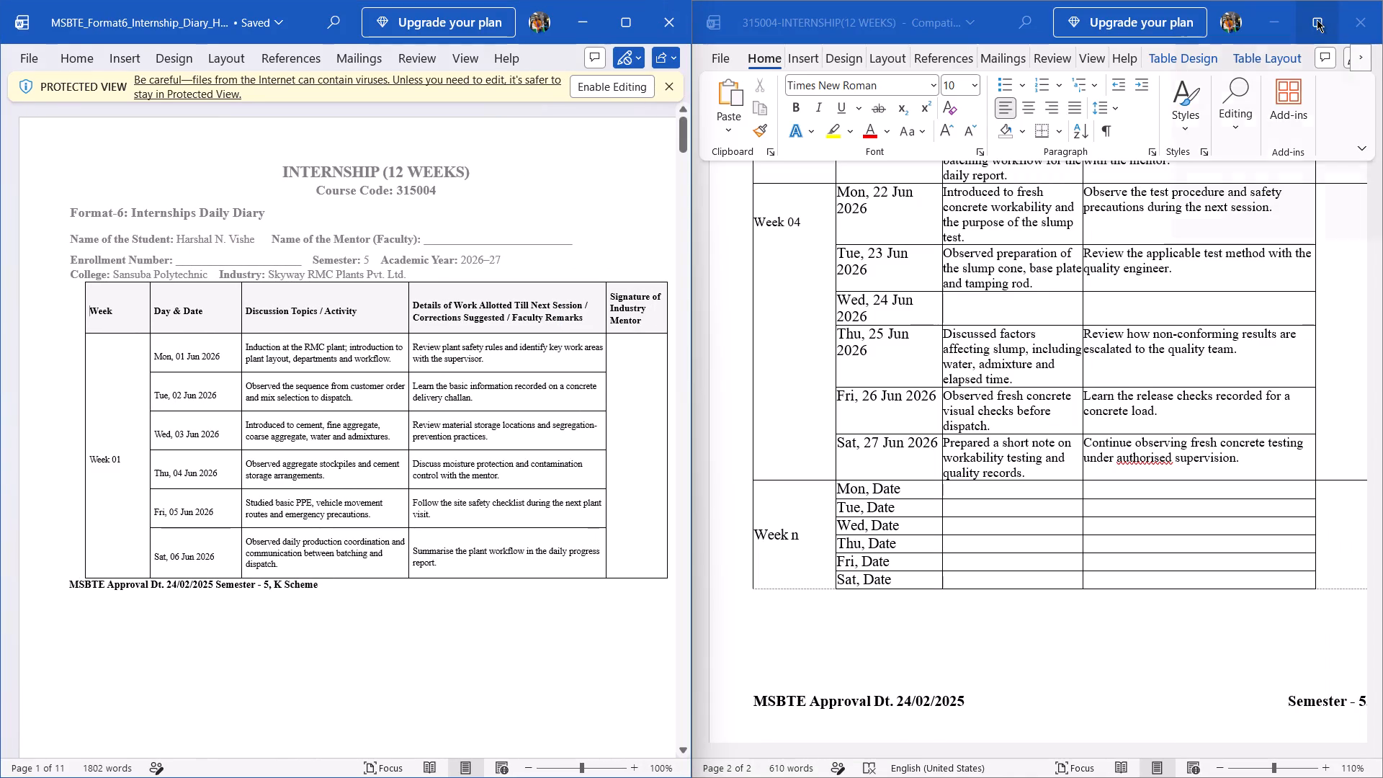
{"action": "left_click", "coordinate": [1243, 66]}
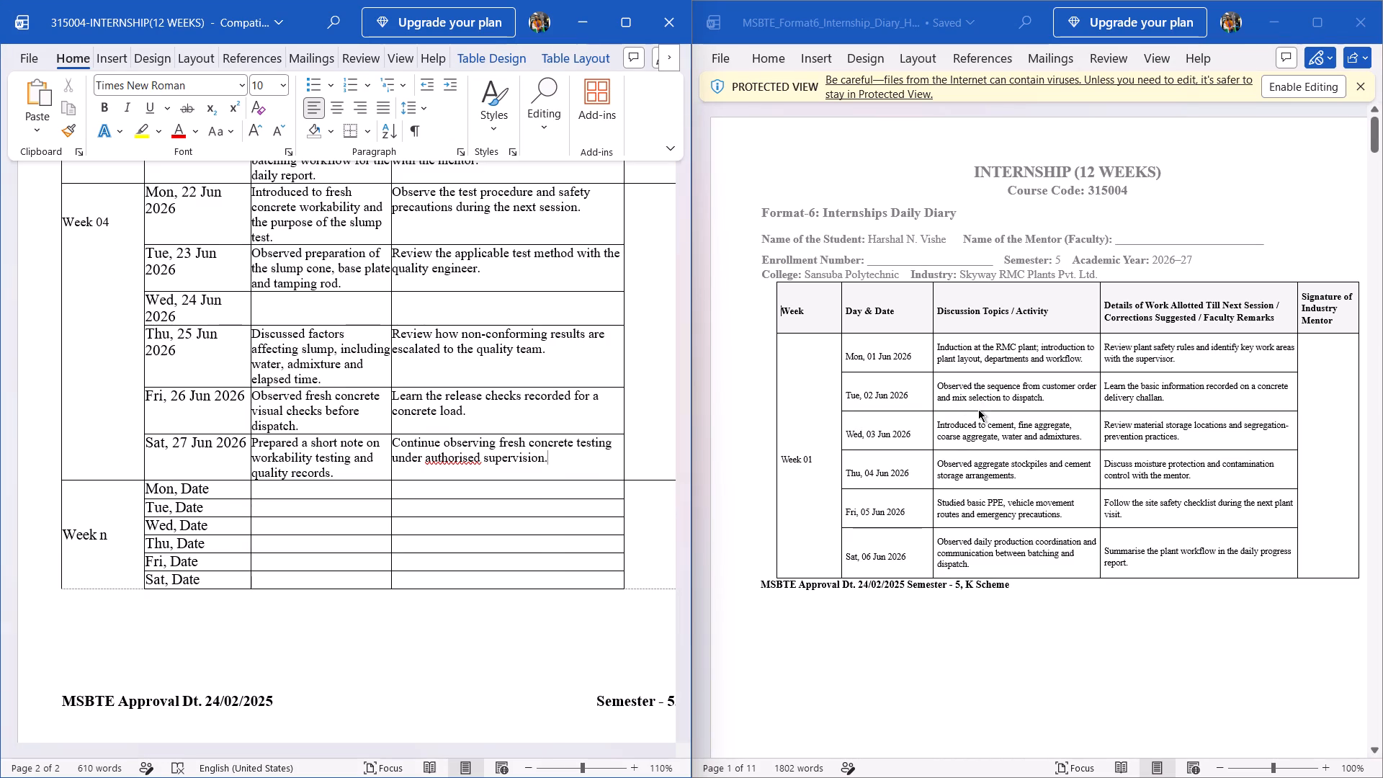
Enable editing for the Format-6 diary opened in Protected View.
{"action": "left_click", "coordinate": [1304, 89]}
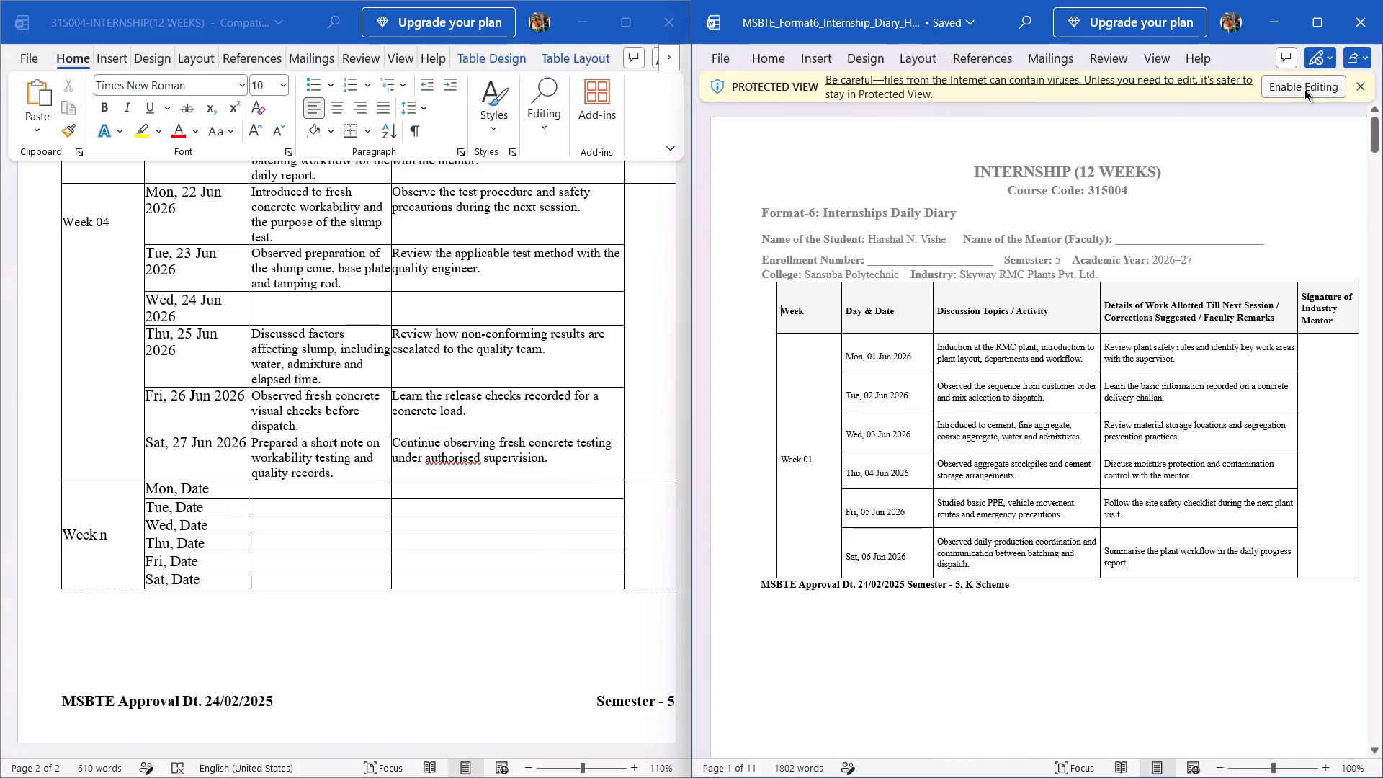
{"action": "left_click", "coordinate": [1292, 86]}
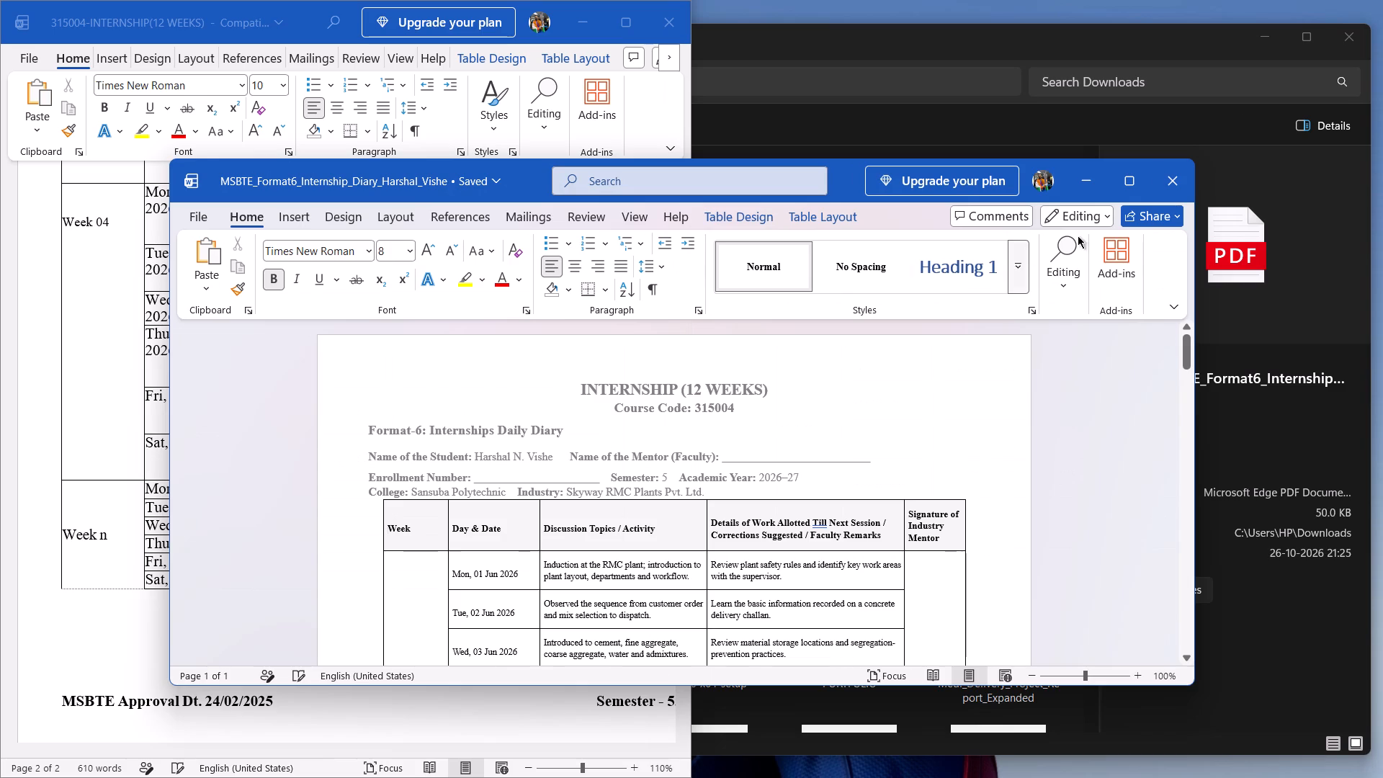
Snap the editable Format-6 diary window to half the screen for side-by-side work with the internship document.
{"action": "left_click", "coordinate": [1075, 218]}
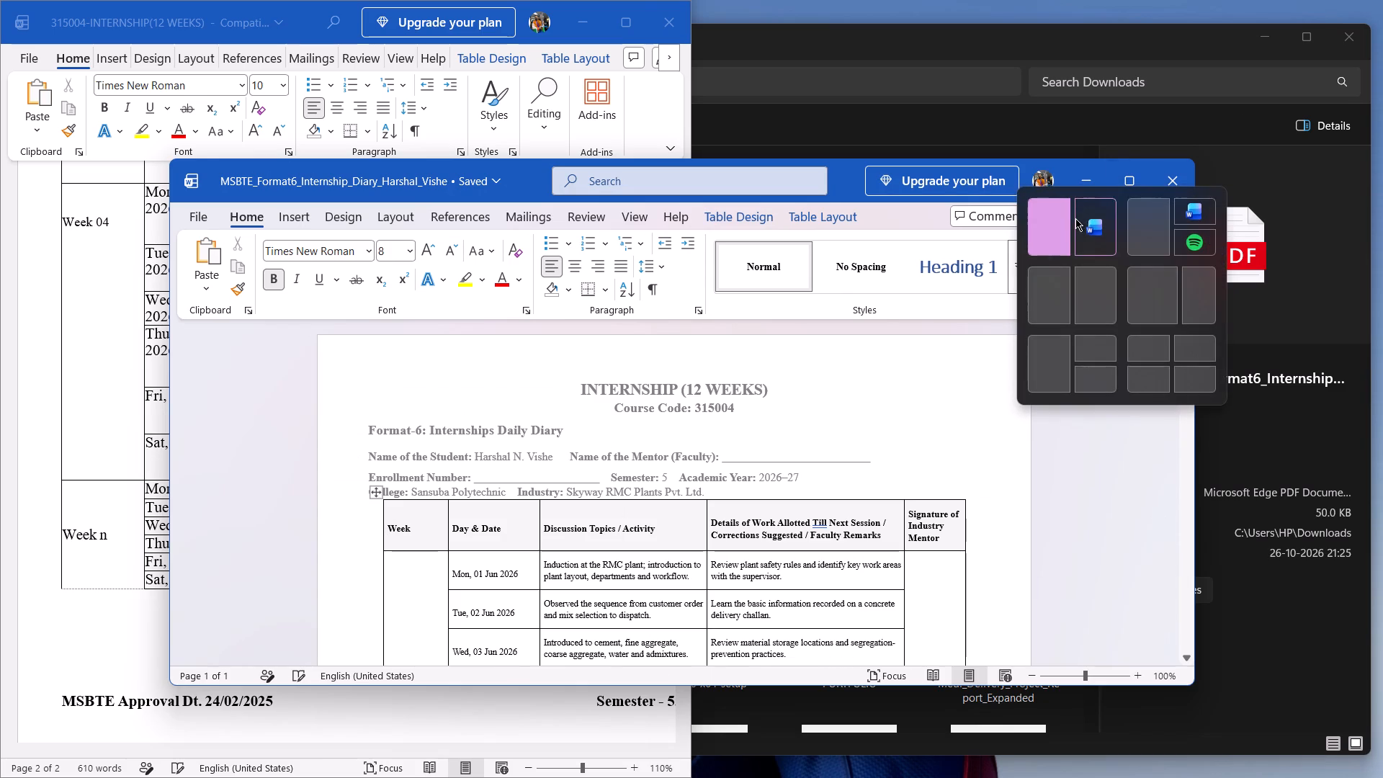
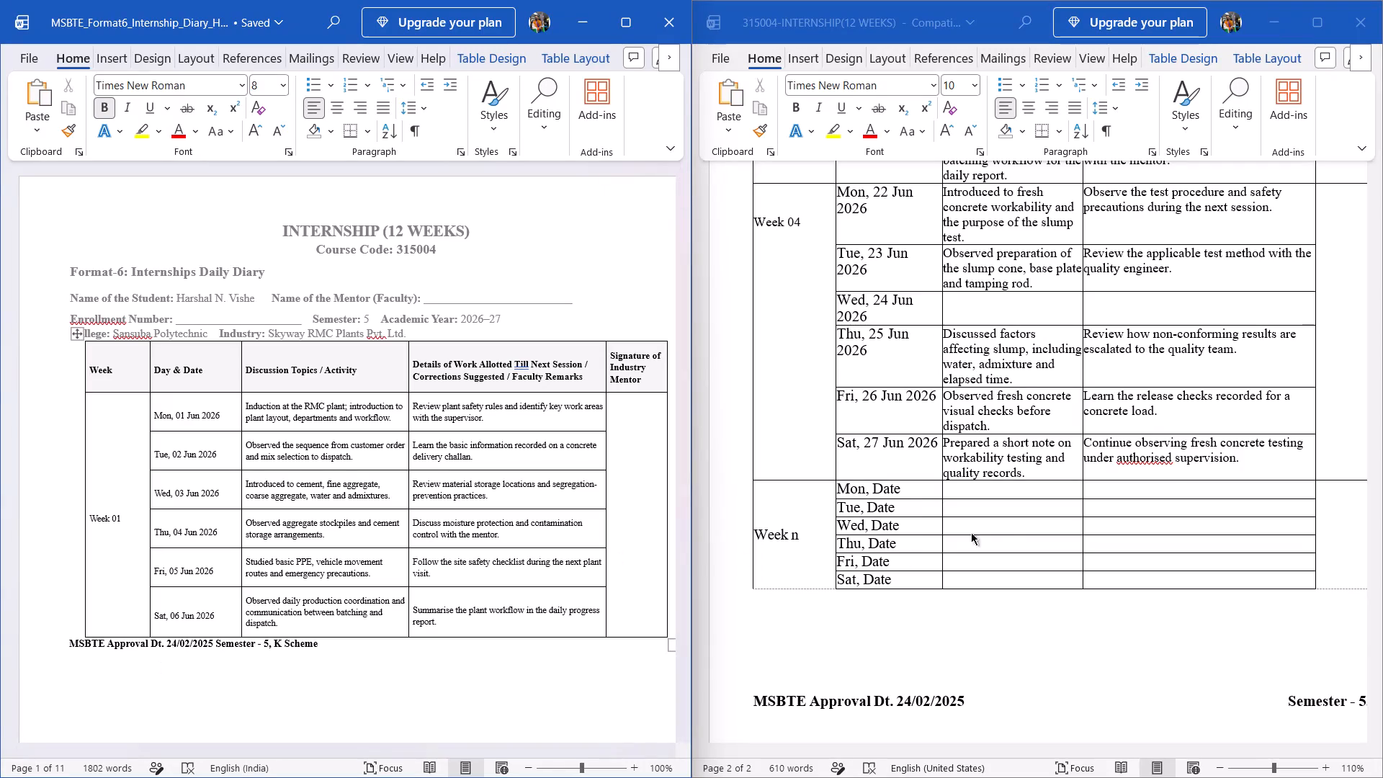
Insert six blank rows below the Week 04 block in the internship document's diary table.
{"action": "left_click", "coordinate": [892, 441]}
{"action": "left_click", "coordinate": [898, 388]}
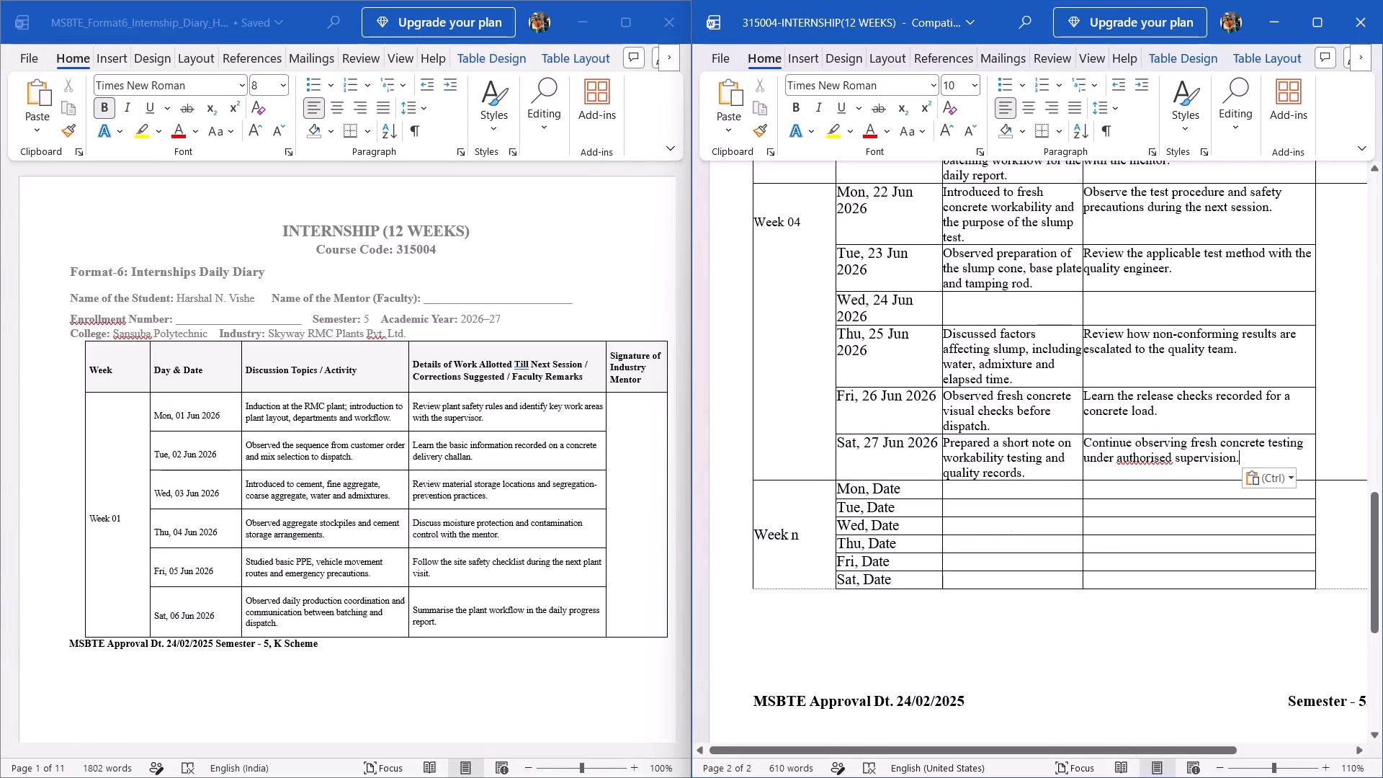
{"action": "right_click", "coordinate": [905, 365]}
{"action": "left_click_drag", "start_coordinate": [756, 217], "coordinate": [756, 192]}
{"action": "left_click_drag", "start_coordinate": [756, 192], "coordinate": [1278, 460]}
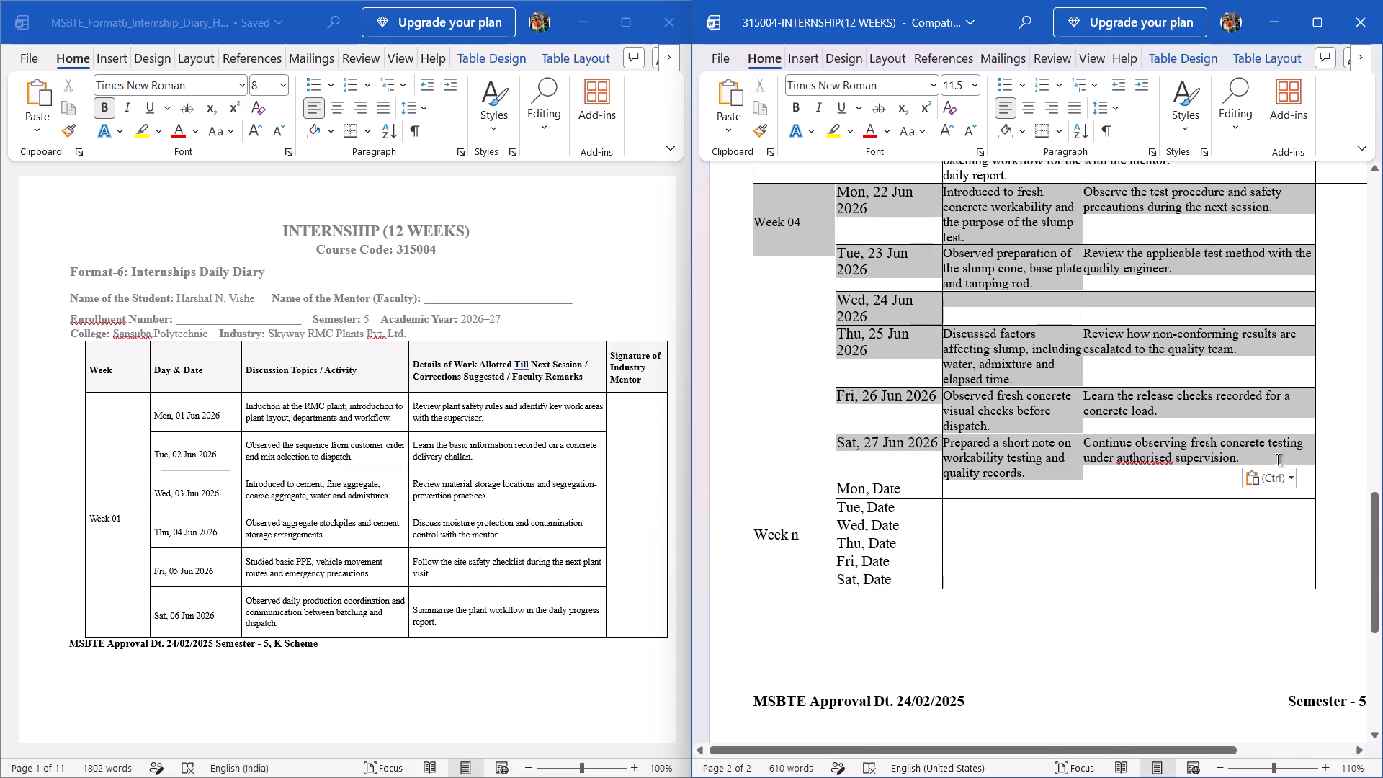
{"action": "left_click_drag", "start_coordinate": [1278, 460], "coordinate": [1299, 467]}
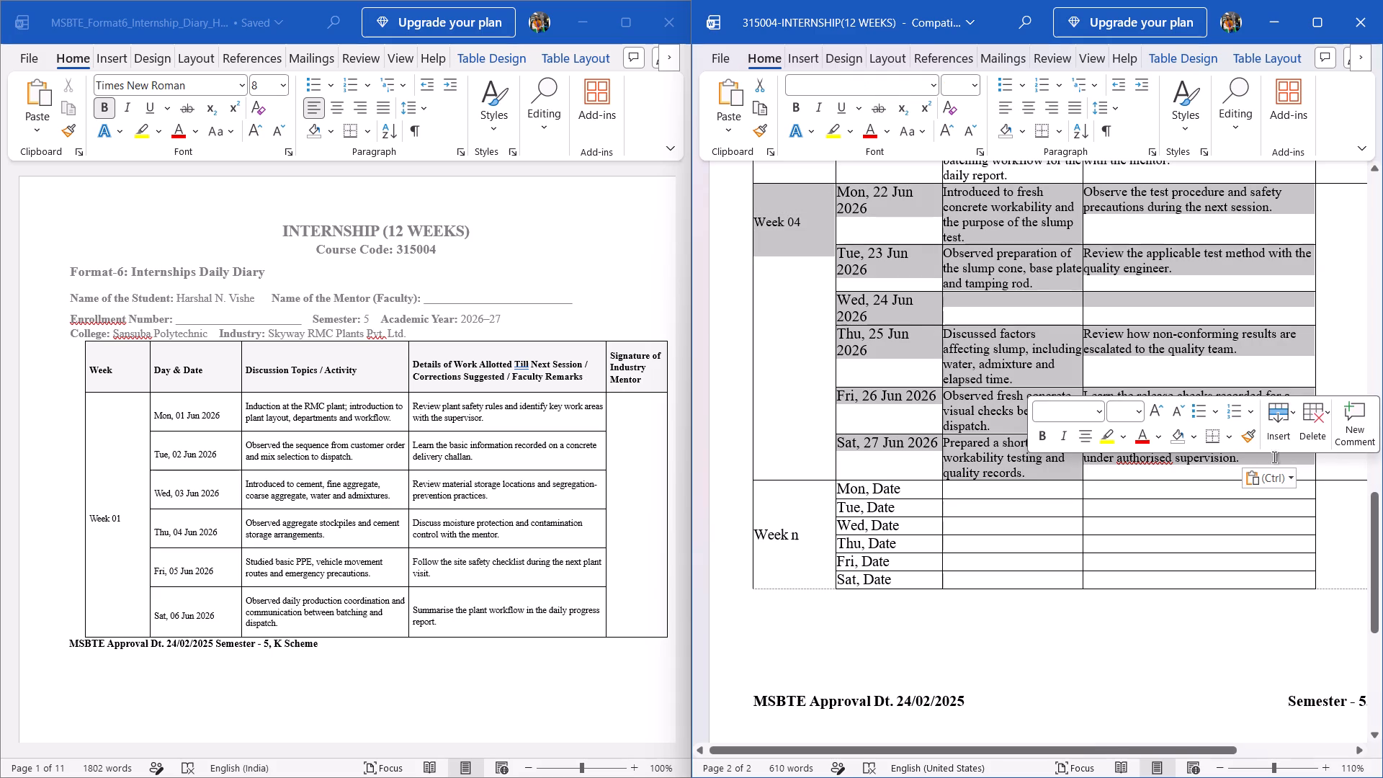
{"action": "left_click", "coordinate": [1283, 421]}
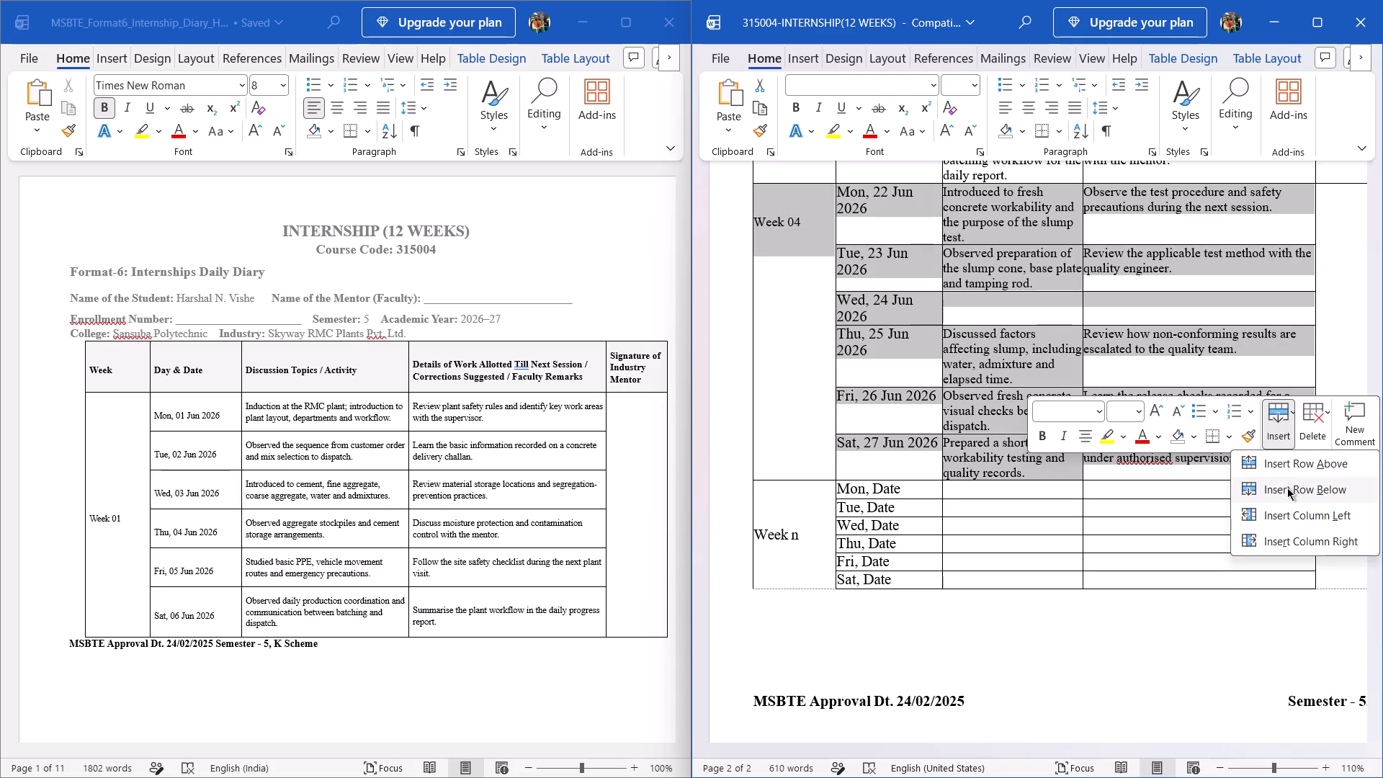
{"action": "left_click", "coordinate": [1293, 490]}
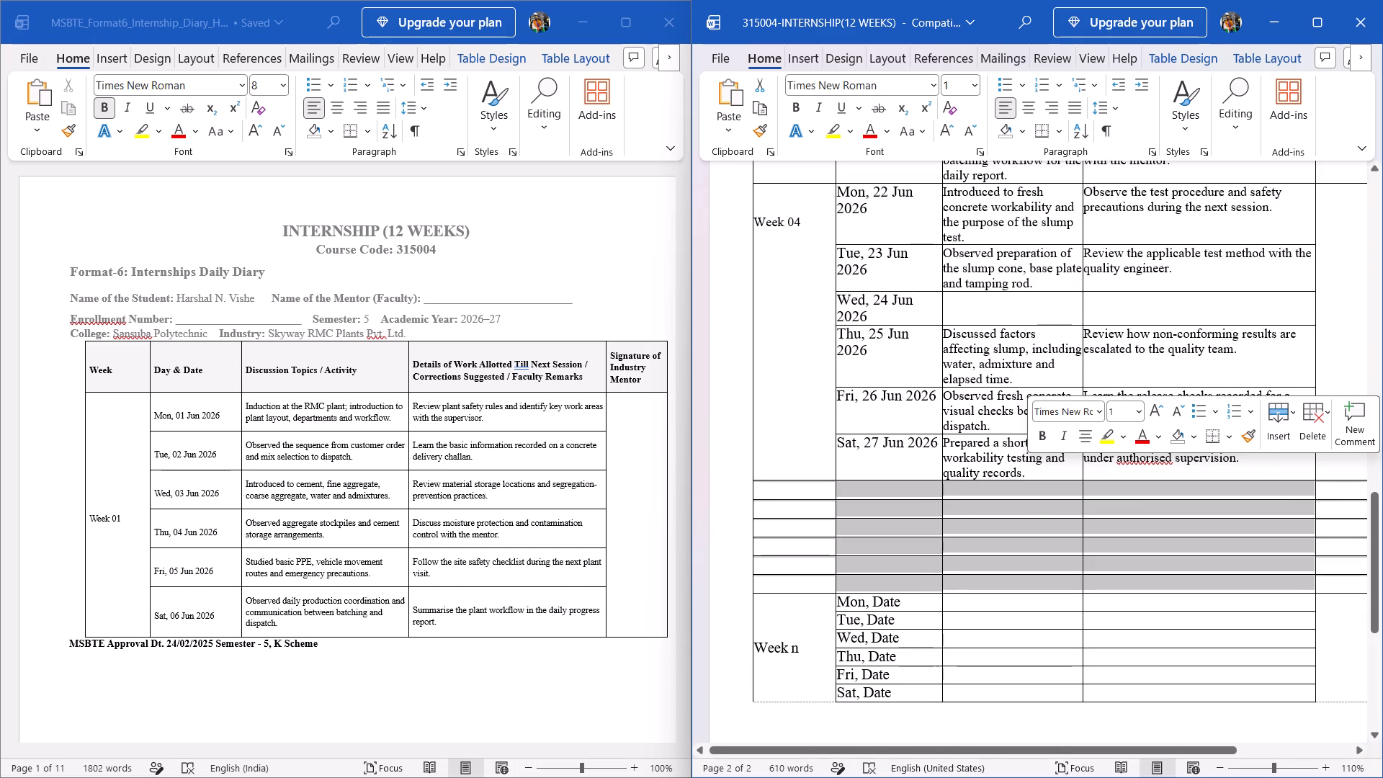
Merge the six new rows' cells in the Week column into one cell.
{"action": "left_click", "coordinate": [766, 491]}
{"action": "left_click_drag", "start_coordinate": [766, 491], "coordinate": [827, 584]}
{"action": "right_click", "coordinate": [769, 532]}
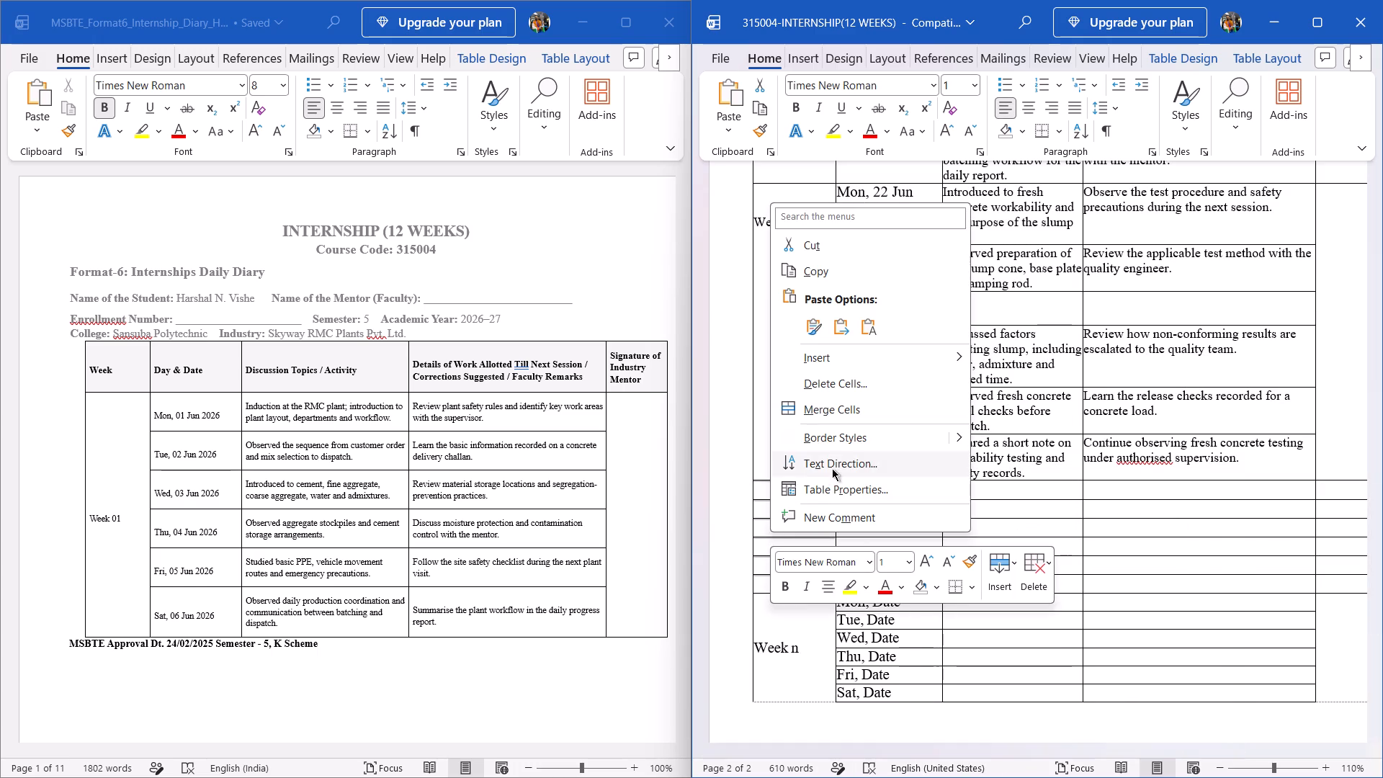
{"action": "left_click", "coordinate": [857, 413]}
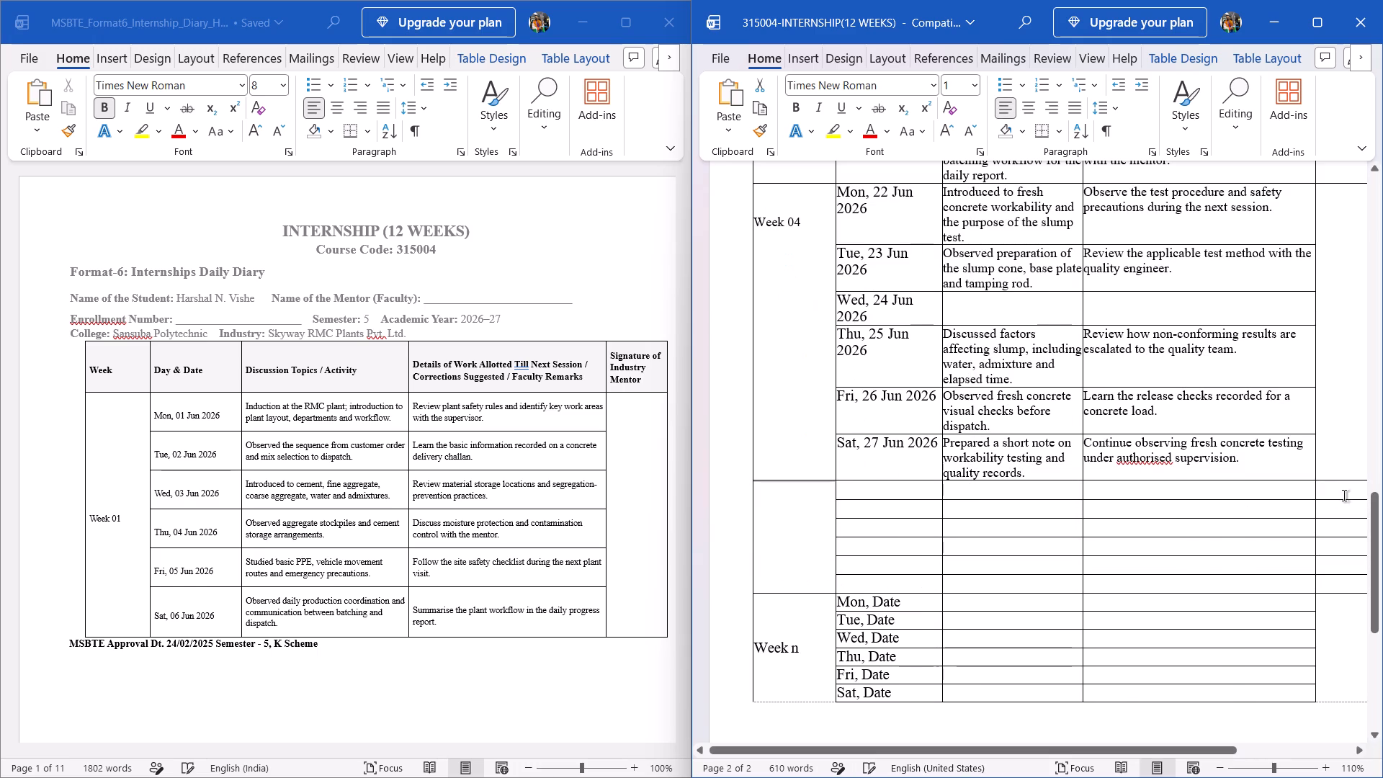
Merge the six new rows' cells in the last column, for the mentor's signature, into one cell.
{"action": "scroll", "coordinate": [1348, 493], "scroll_direction": "left", "scroll_amount": 2}
{"action": "left_click_drag", "start_coordinate": [1178, 498], "coordinate": [1280, 550]}
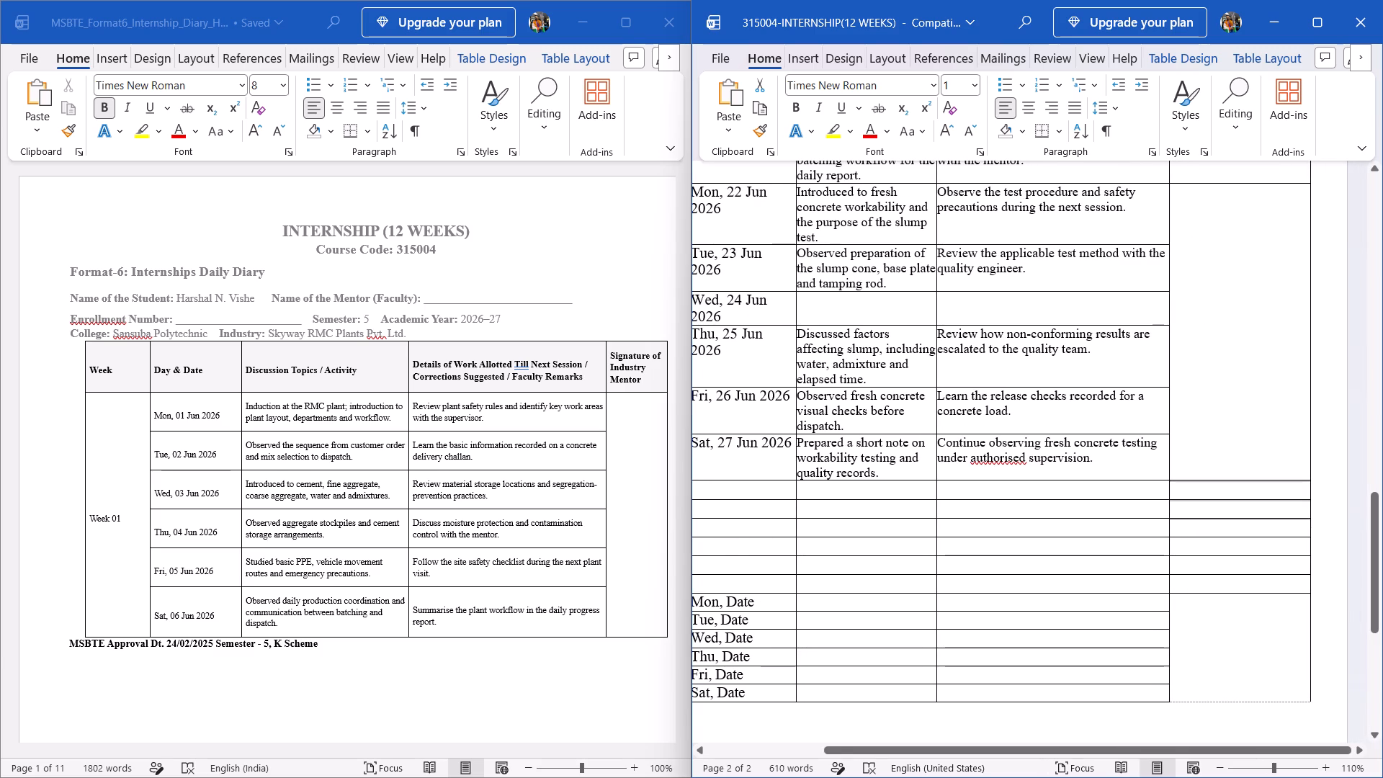
{"action": "left_click_drag", "start_coordinate": [1280, 550], "coordinate": [1295, 581]}
{"action": "right_click", "coordinate": [1295, 581]}
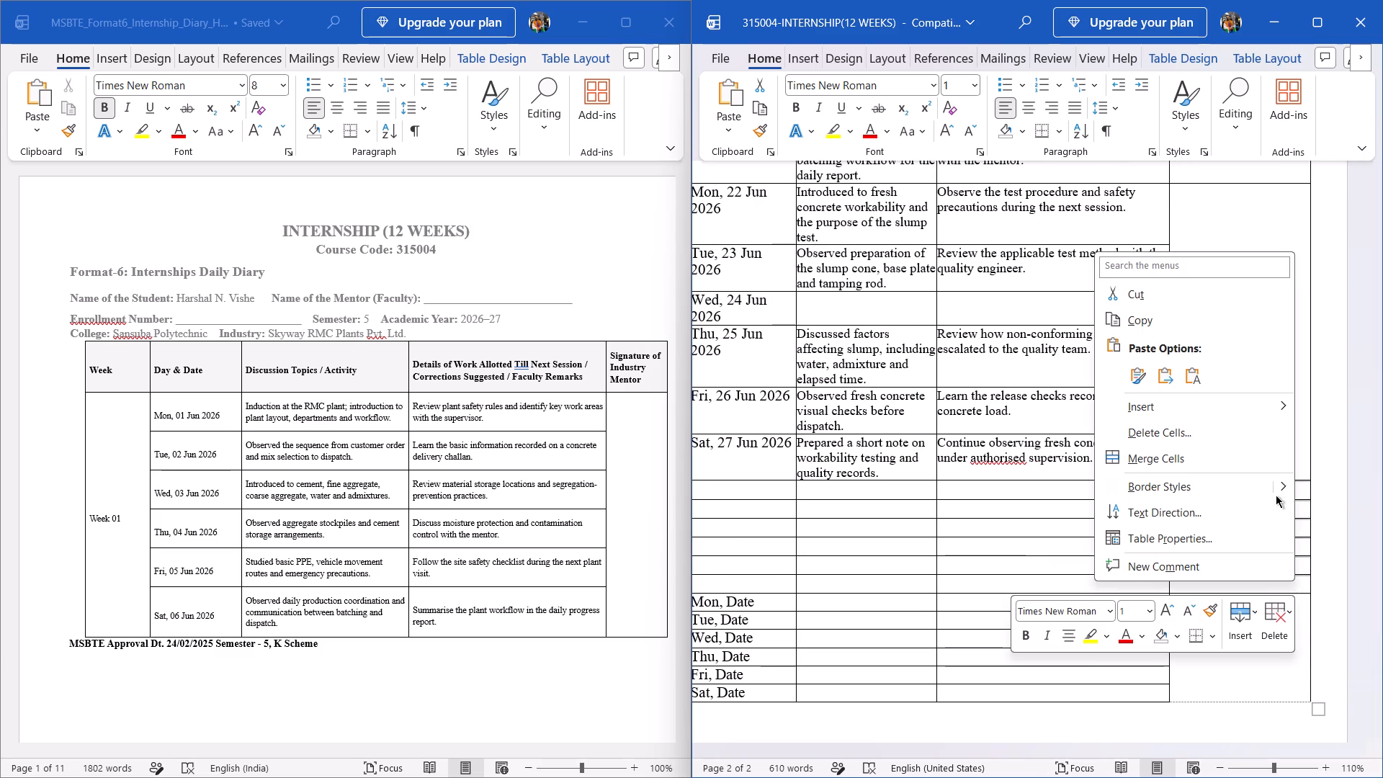
{"action": "left_click", "coordinate": [1253, 468]}
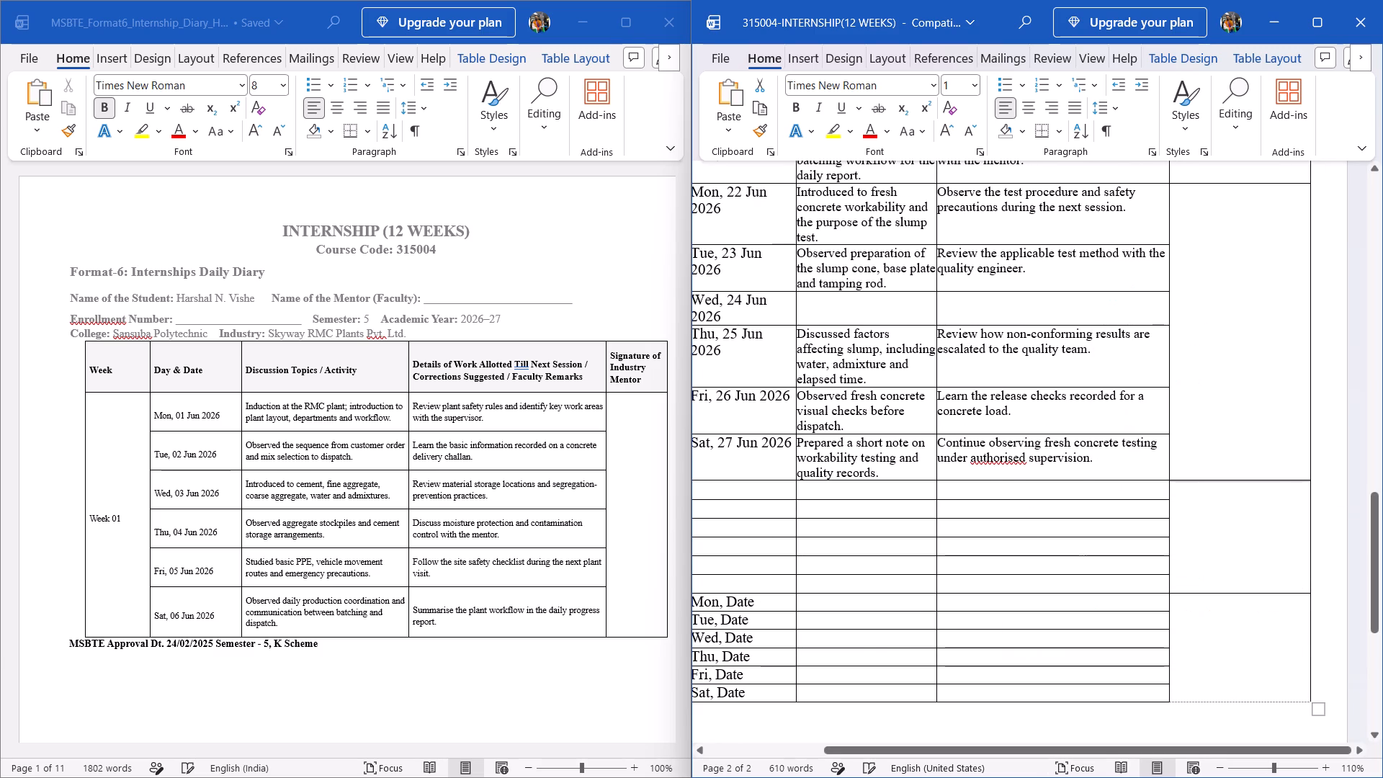
Label the new merged week cell "Week 05" in font size 10.
{"action": "scroll", "coordinate": [1080, 555], "scroll_direction": "right", "scroll_amount": 3}
{"action": "left_click", "coordinate": [786, 537]}
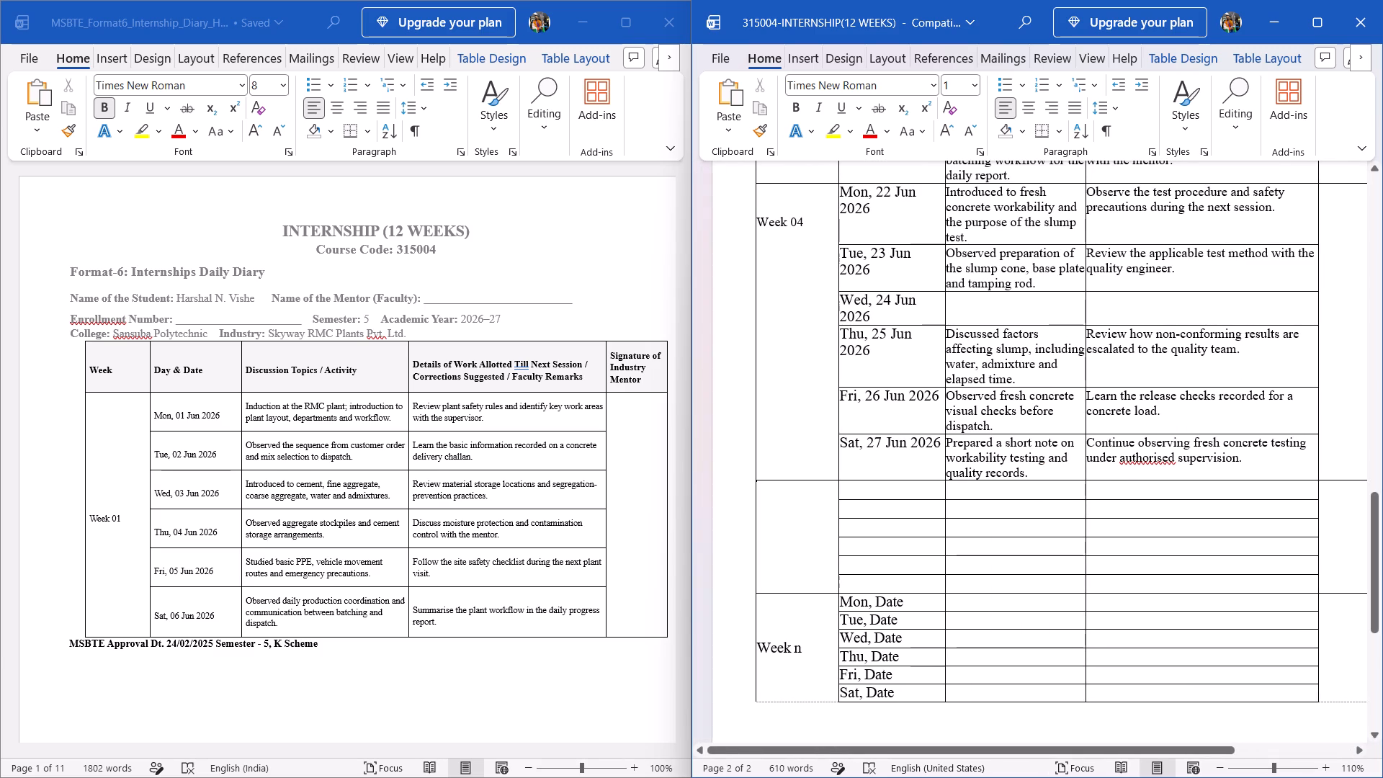
{"action": "left_click", "coordinate": [786, 537]}
{"action": "left_click", "coordinate": [786, 498]}
{"action": "left_click", "coordinate": [954, 83]}
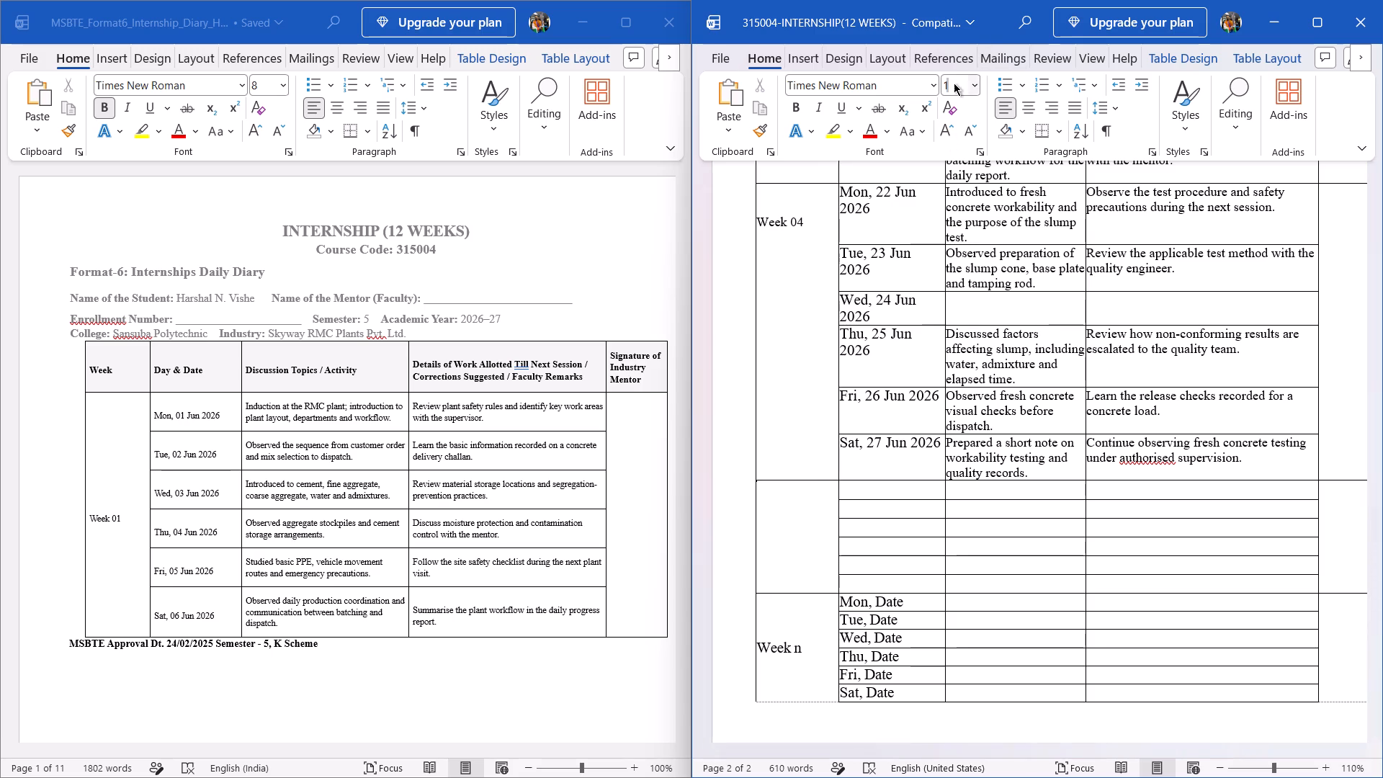
{"action": "left_click", "coordinate": [954, 83]}
{"action": "key", "text": "0"}
{"action": "key", "text": "Return"}
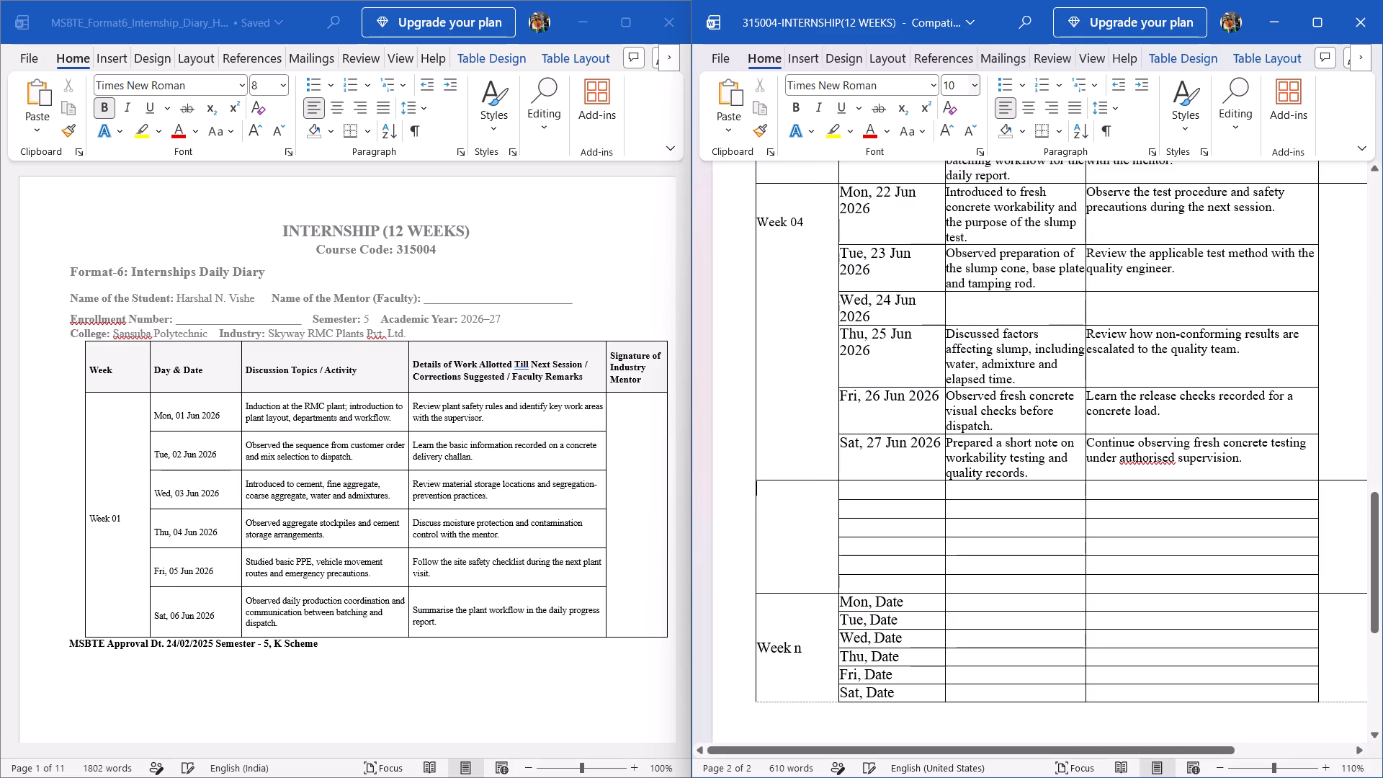
{"action": "type", "text": "Wee"}
{"action": "type", "text": "k 055"}
{"action": "key", "text": "BackSpace"}
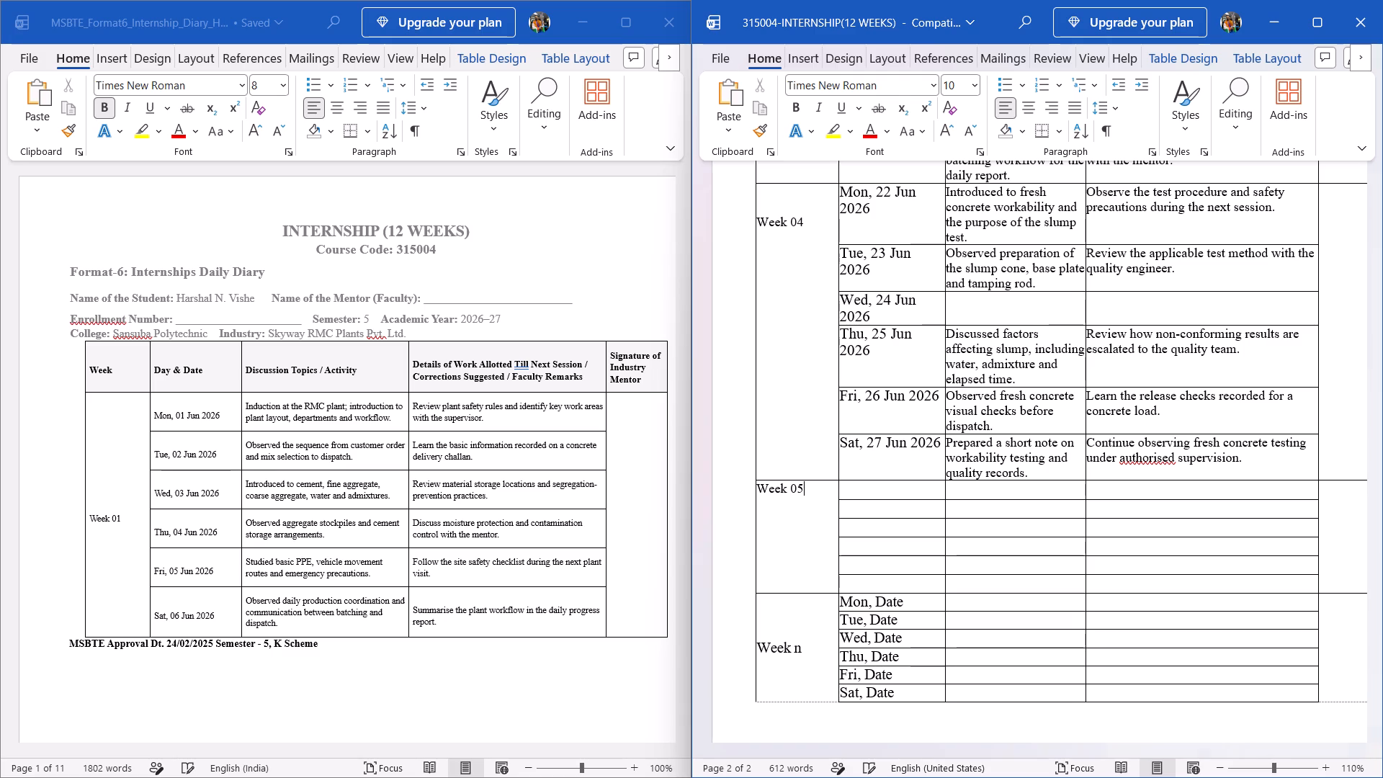
Centre the Week 05 label horizontally and move it to mid-height in its cell with three blank lines above it.
{"action": "left_click_drag", "start_coordinate": [806, 504], "coordinate": [784, 496]}
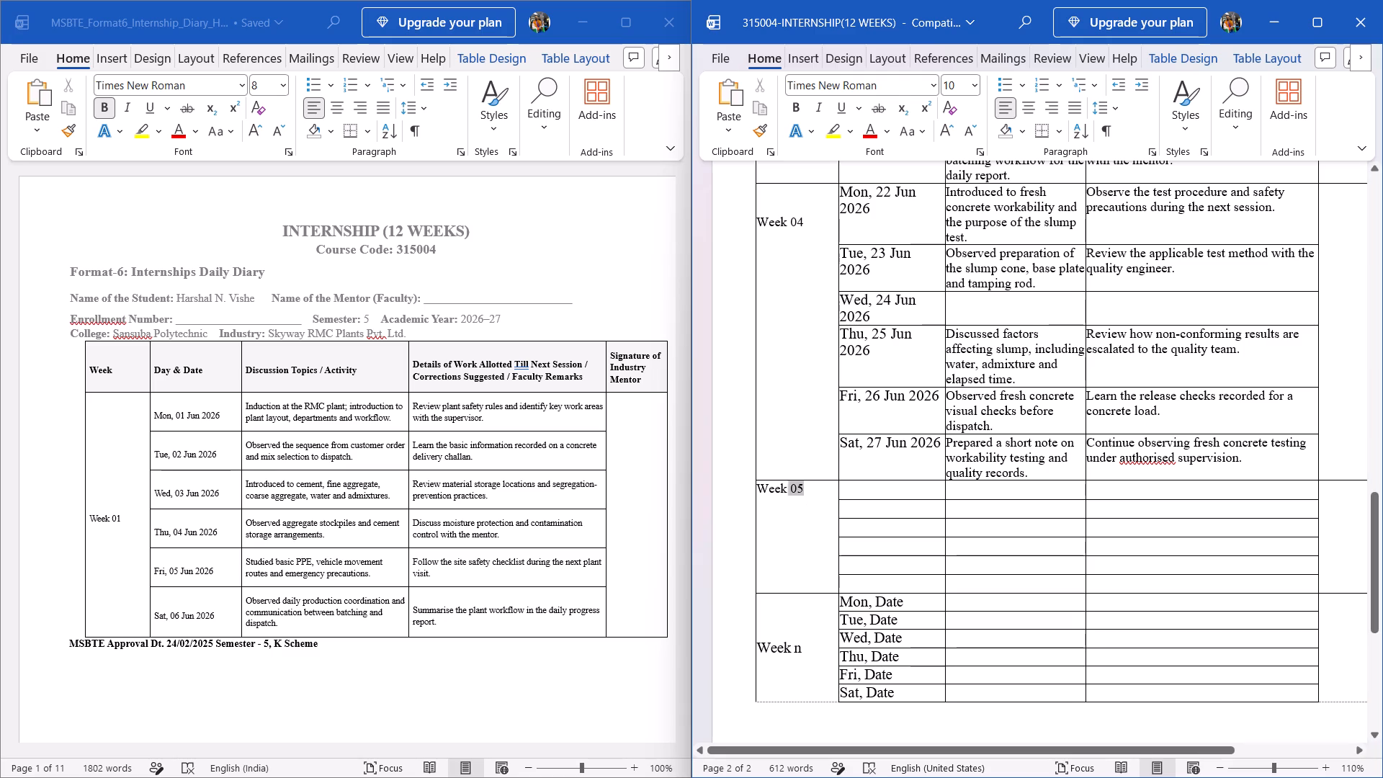
{"action": "left_click_drag", "start_coordinate": [784, 496], "coordinate": [761, 497]}
{"action": "left_click", "coordinate": [815, 473]}
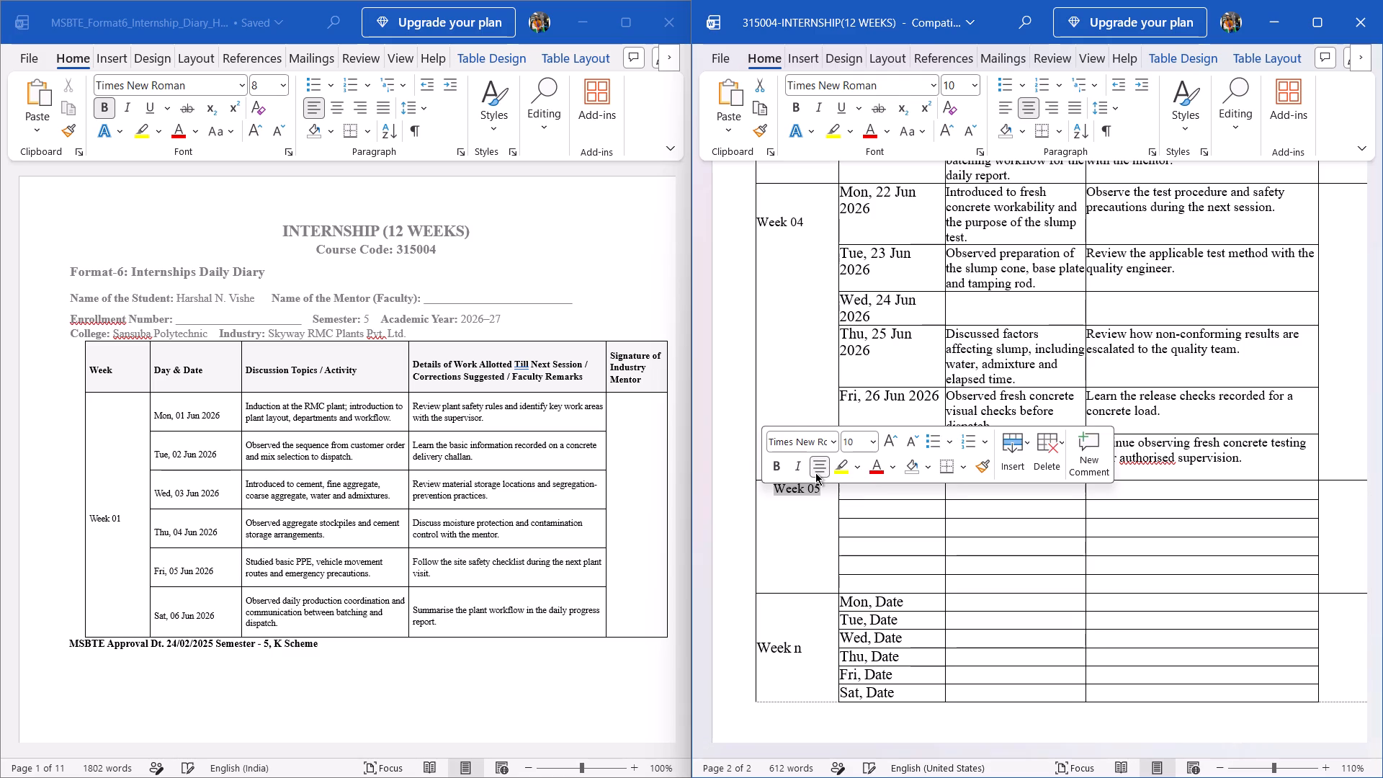
{"action": "left_click", "coordinate": [778, 501]}
{"action": "left_click", "coordinate": [773, 496]}
{"action": "key", "text": "Return"}
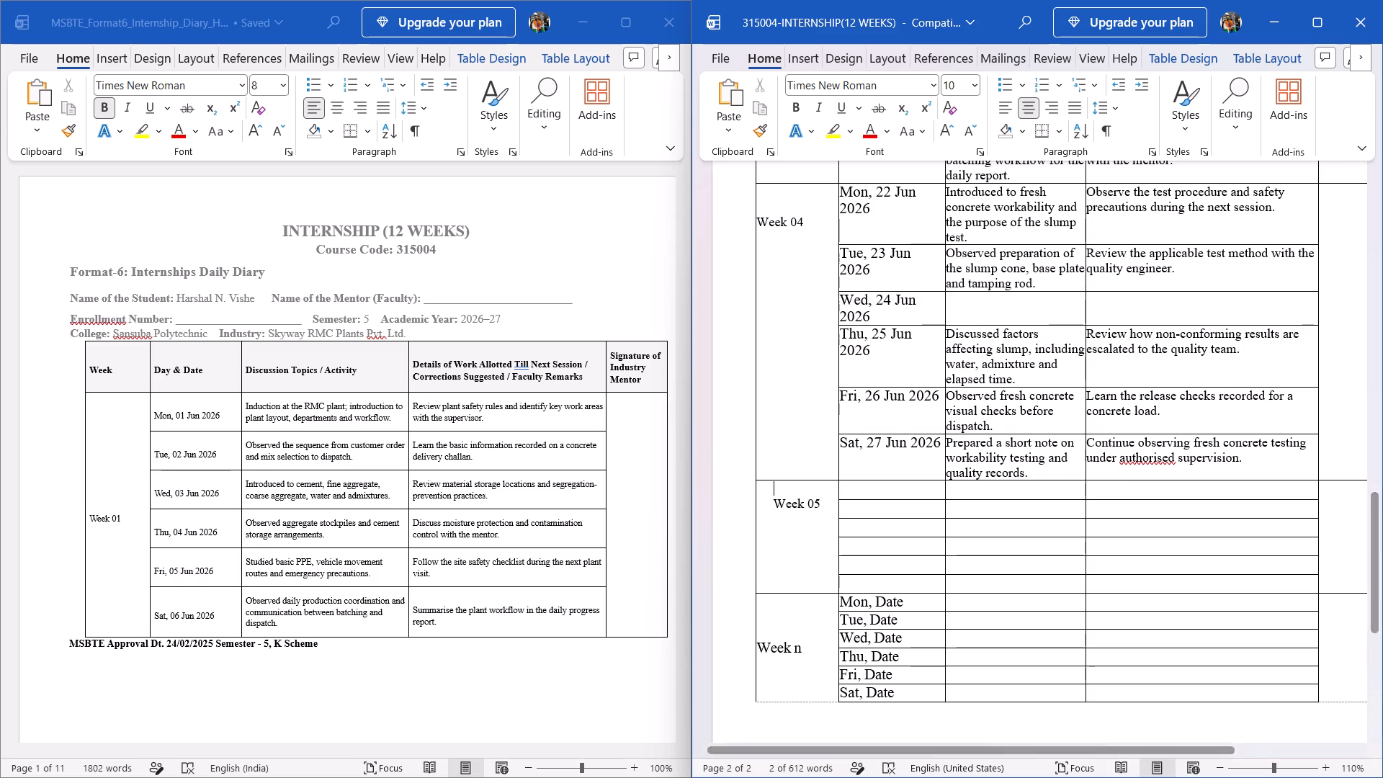
{"action": "key", "text": "Return"}
{"action": "key", "text": "Return"}
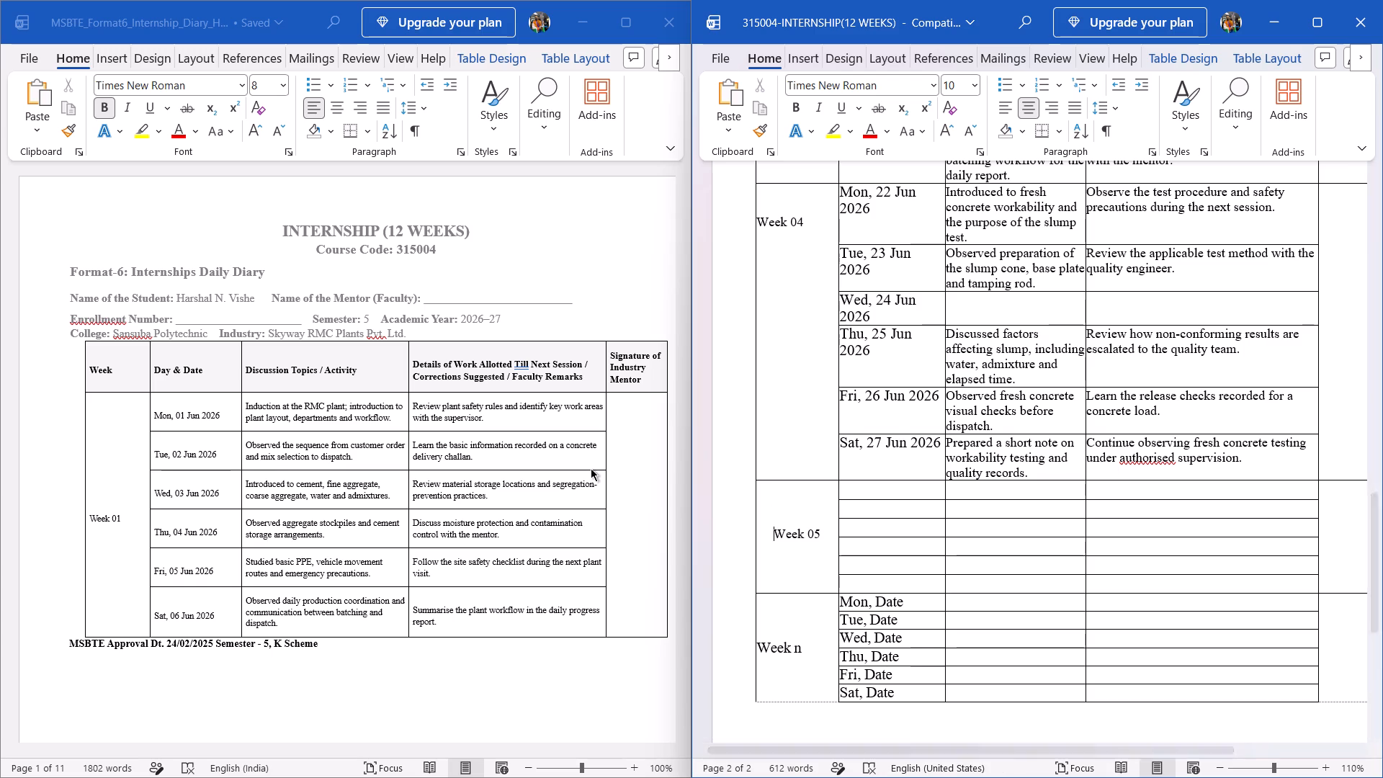
Copy the Week 04 discussion topics and allotted-work entries, Mon 22 to Sat 27 Jun 2026, from the Format-6 source diary.
{"action": "scroll", "coordinate": [384, 483], "scroll_direction": "down", "scroll_amount": 1}
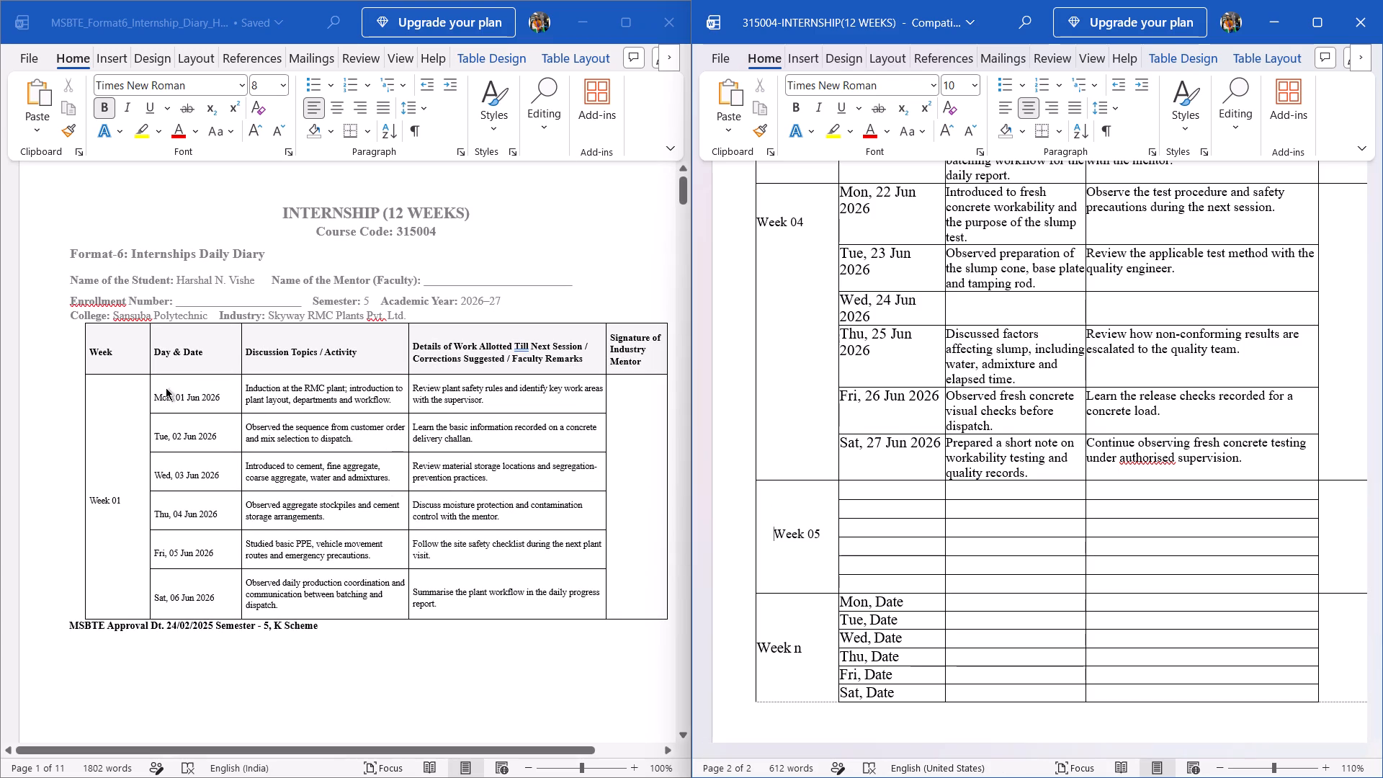
{"action": "left_click", "coordinate": [155, 393]}
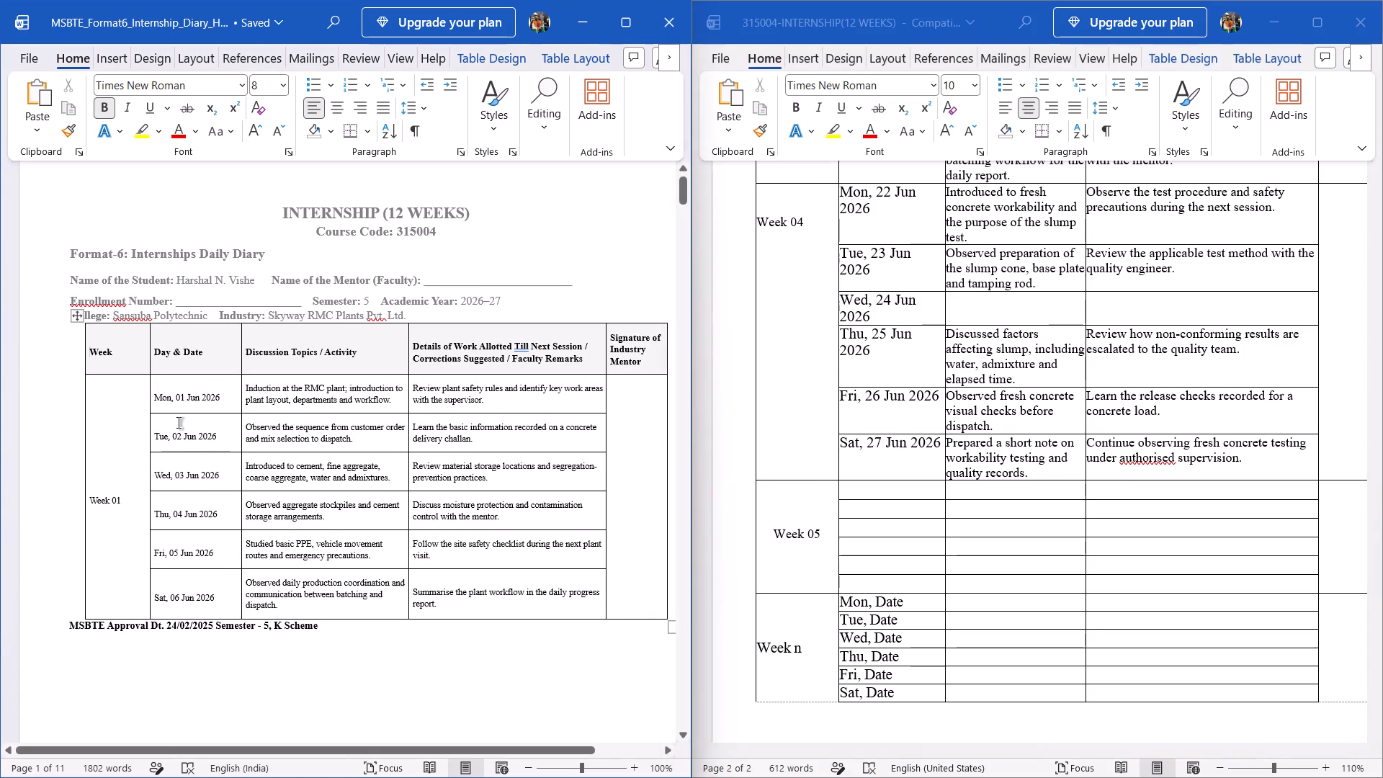
{"action": "scroll", "coordinate": [166, 477], "scroll_direction": "up", "scroll_amount": 1}
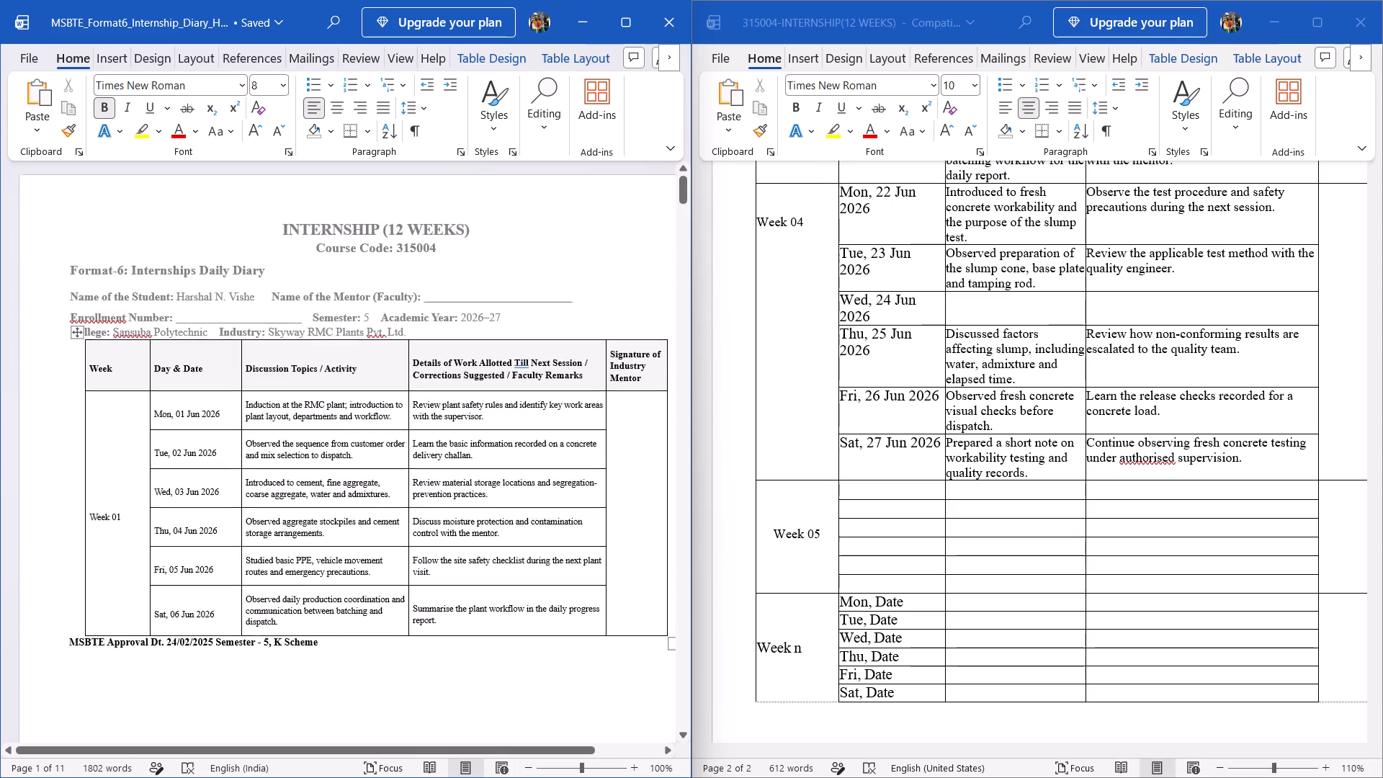
{"action": "scroll", "coordinate": [166, 477], "scroll_direction": "down", "scroll_amount": 9}
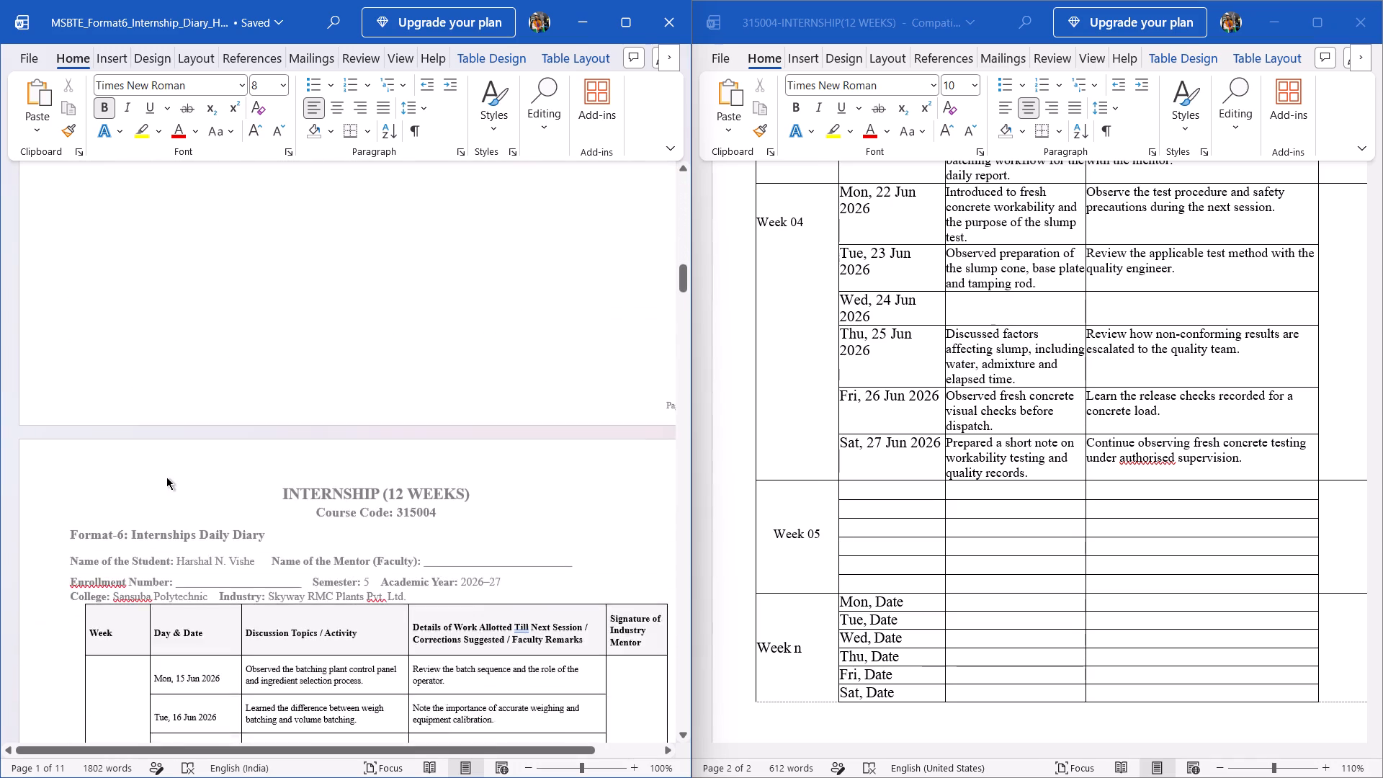
{"action": "scroll", "coordinate": [166, 477], "scroll_direction": "down", "scroll_amount": 2}
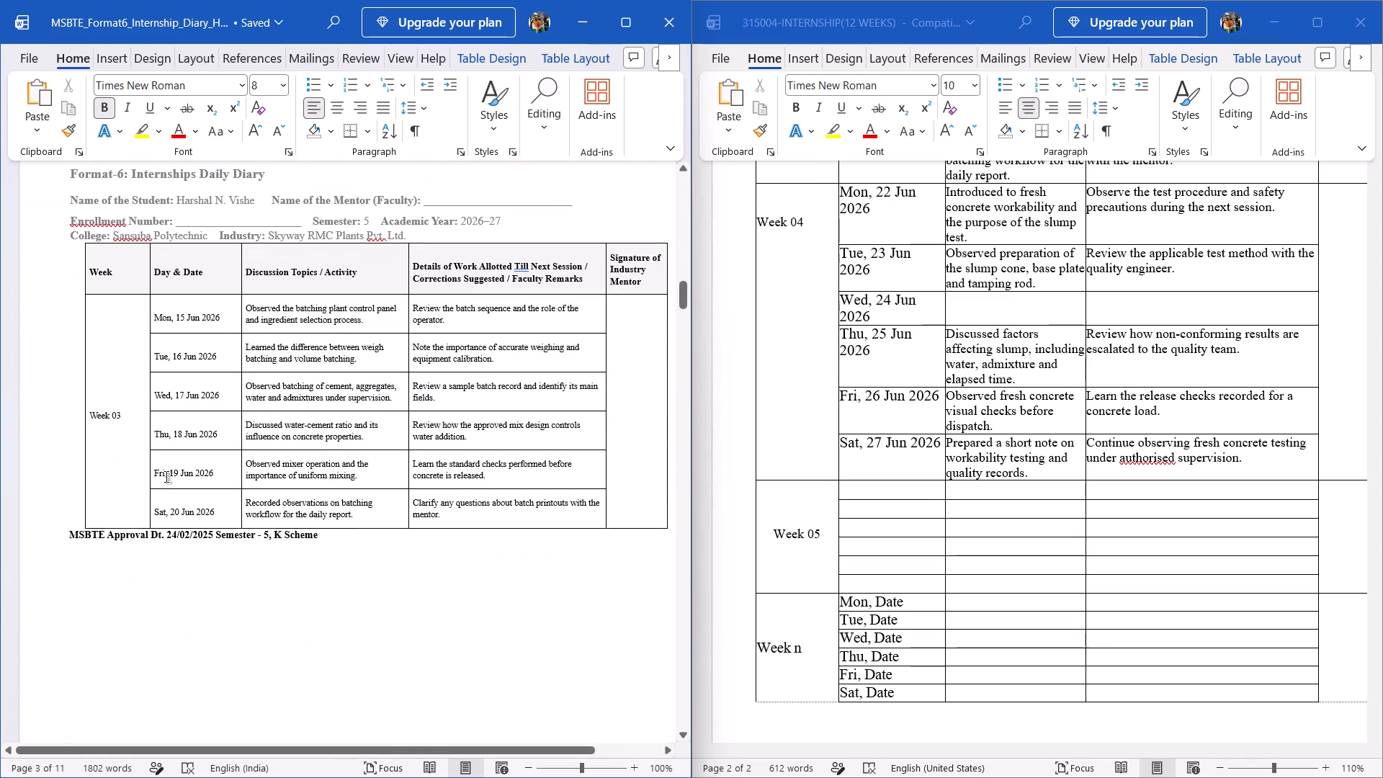
{"action": "scroll", "coordinate": [166, 477], "scroll_direction": "down", "scroll_amount": 1}
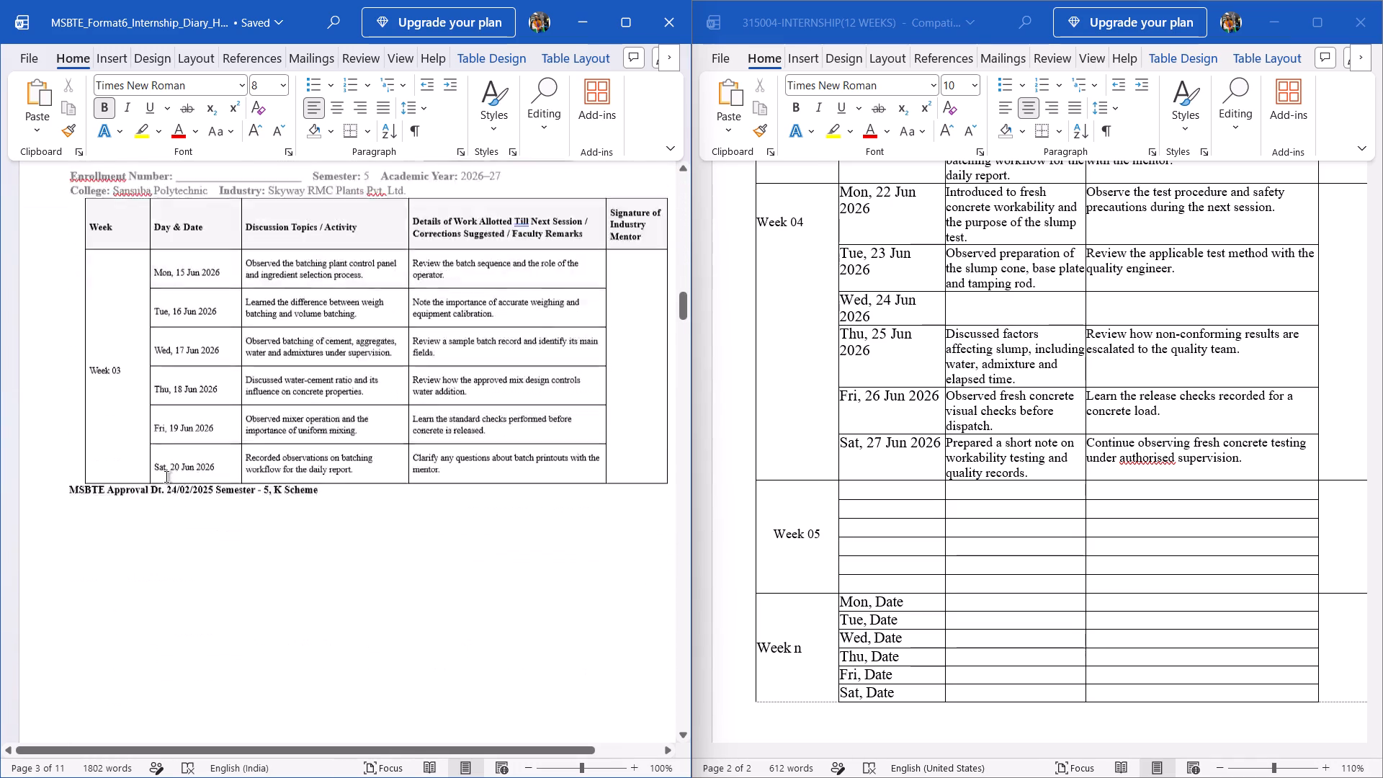
{"action": "scroll", "coordinate": [166, 477], "scroll_direction": "down", "scroll_amount": 3}
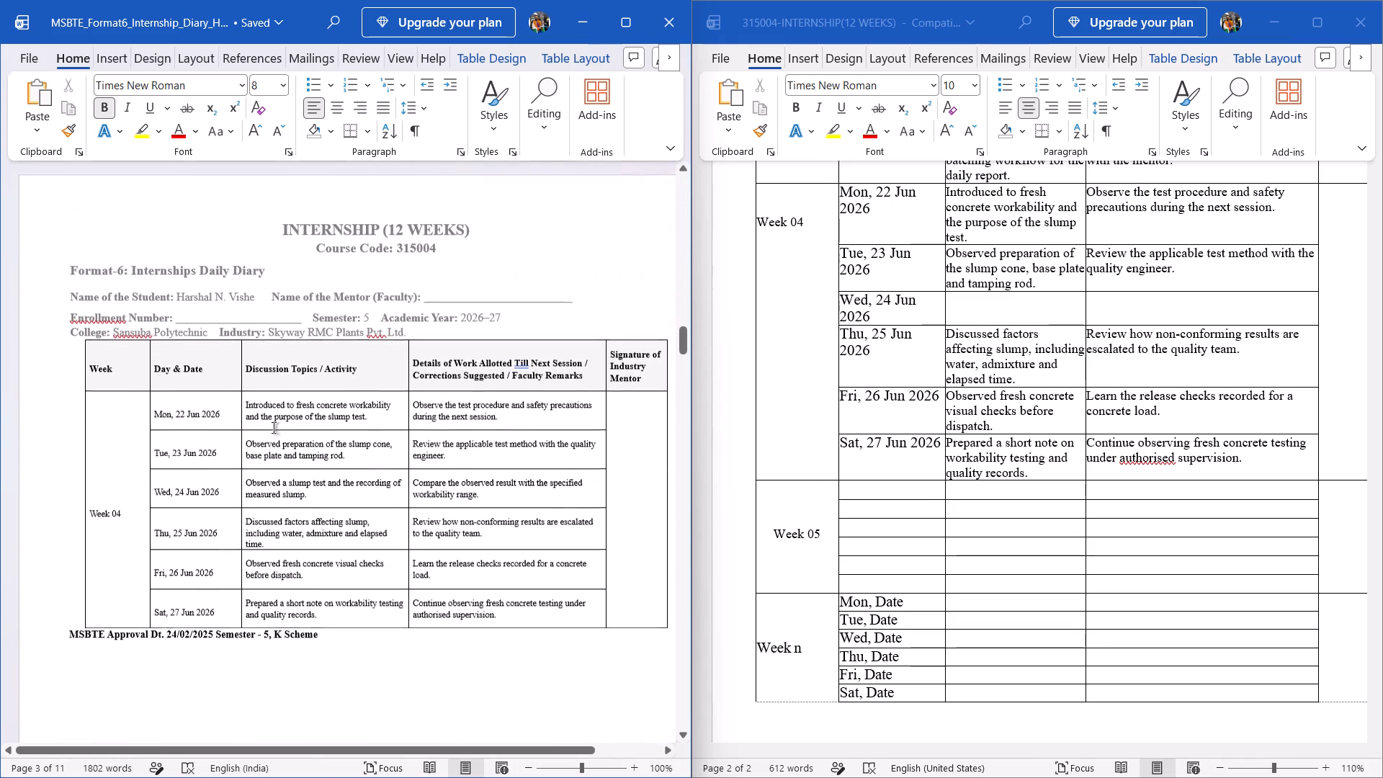
{"action": "left_click_drag", "start_coordinate": [247, 401], "coordinate": [561, 586]}
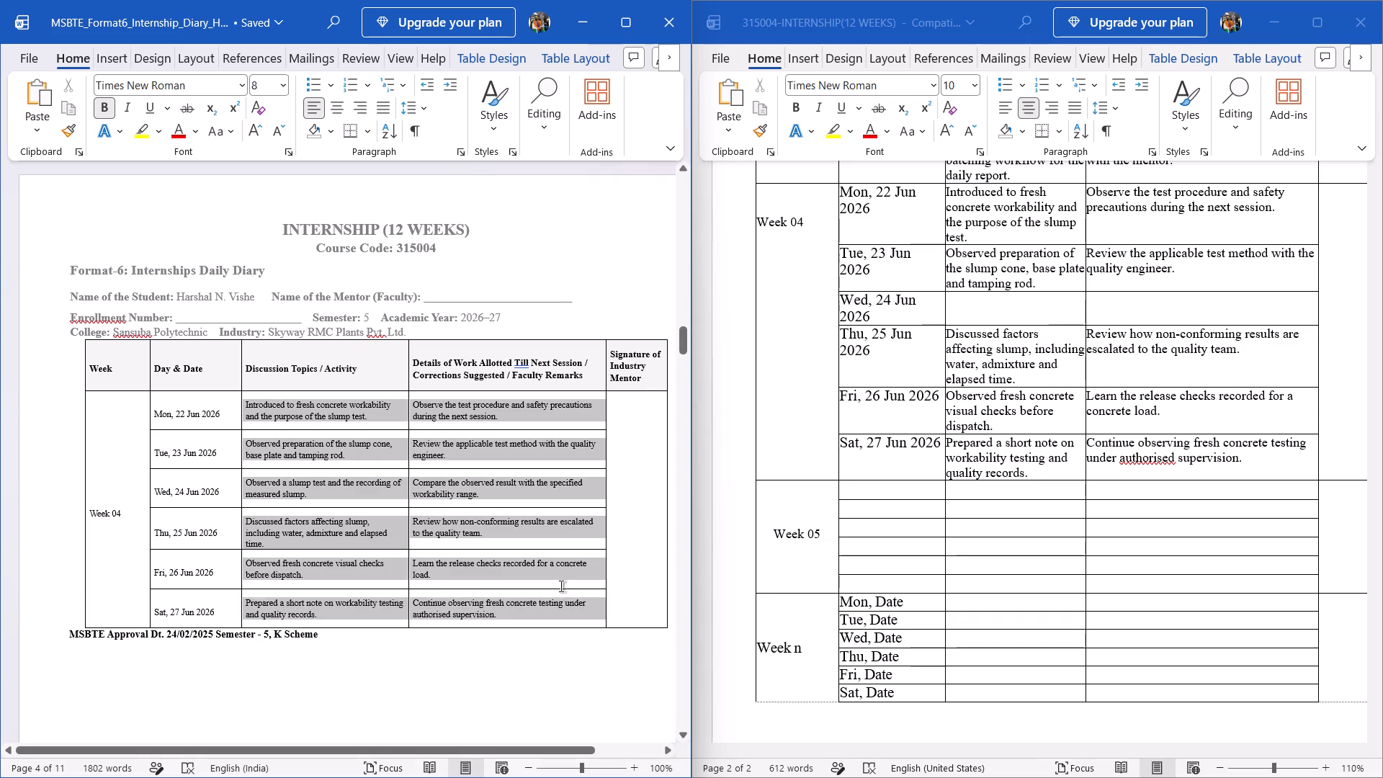
{"action": "left_click_drag", "start_coordinate": [561, 586], "coordinate": [564, 612]}
{"action": "key", "text": "ctrl+c"}
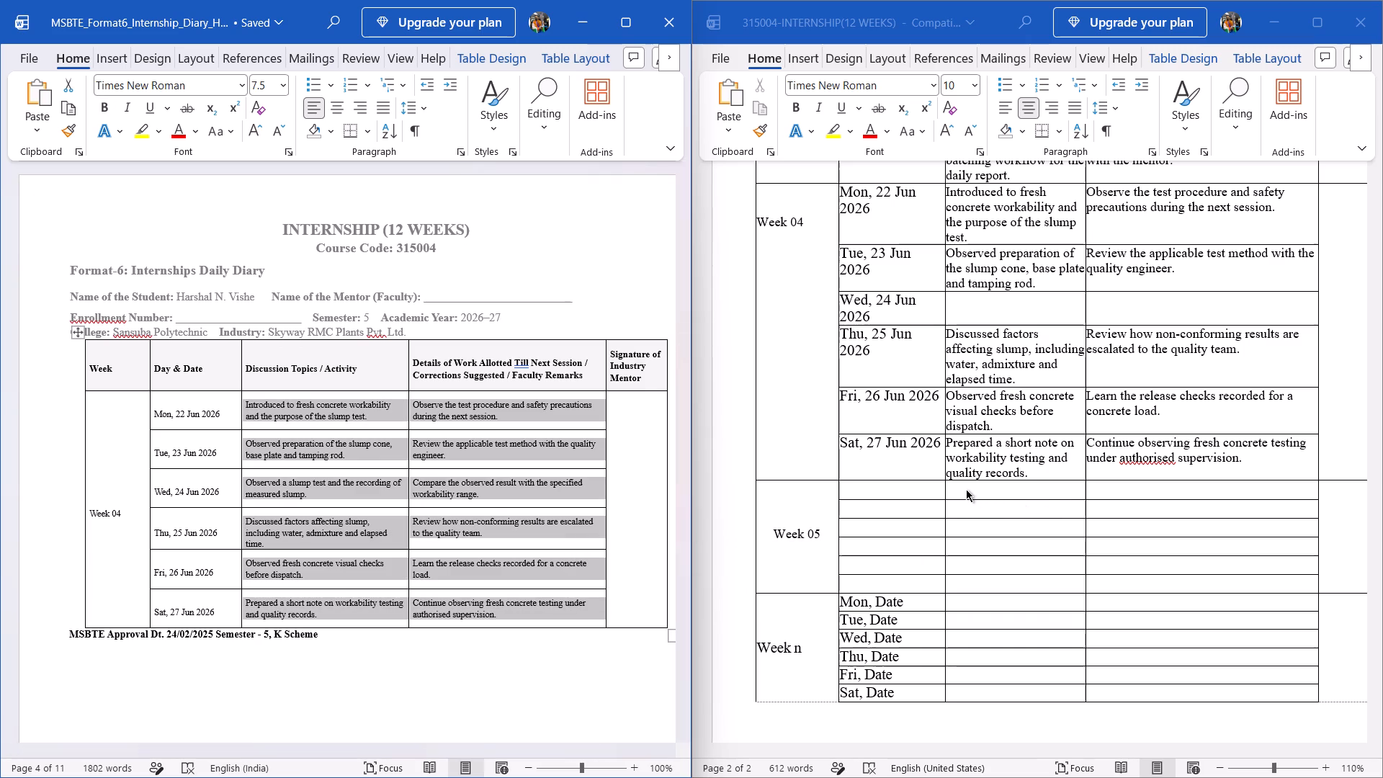
Paste the copied entries into the topic and allotted-work columns of the six Week 05 rows in the internship document.
{"action": "left_click", "coordinate": [956, 488]}
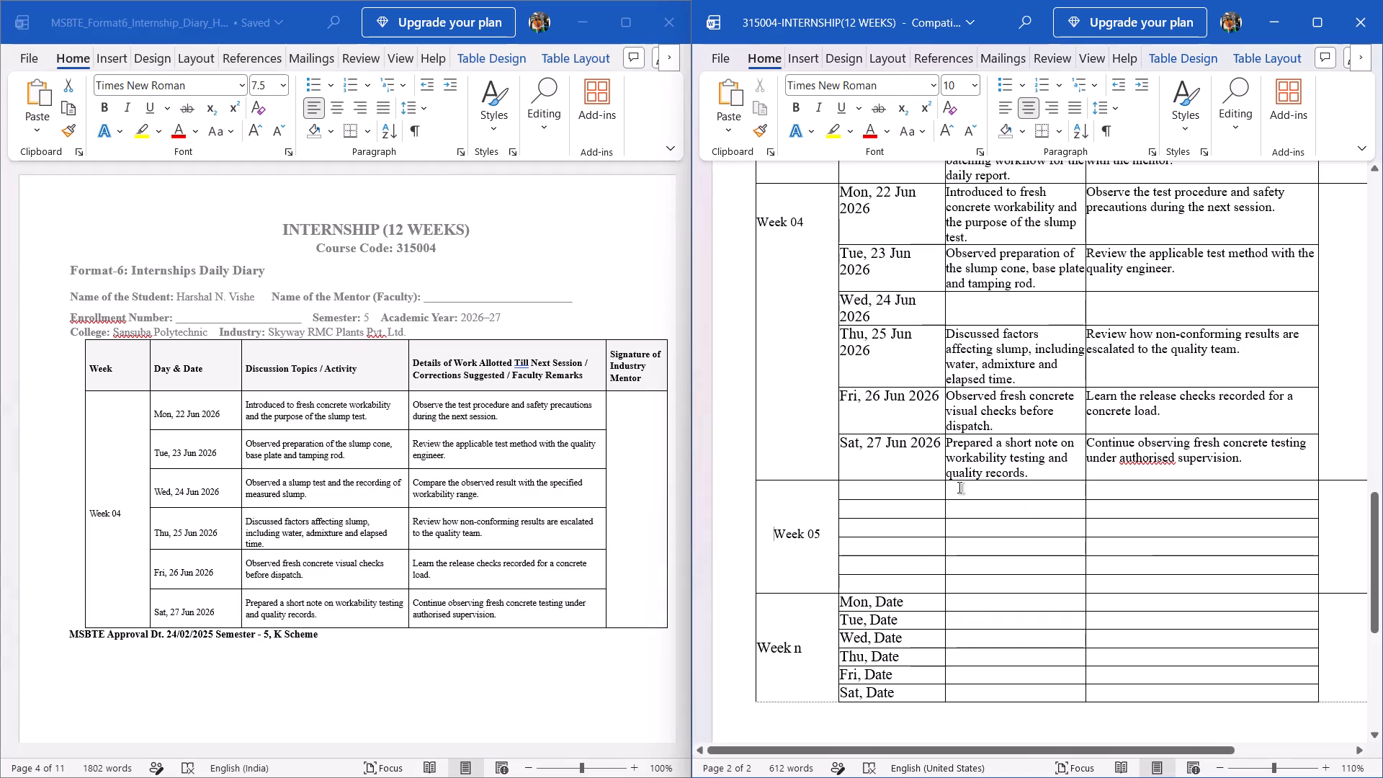
{"action": "left_click_drag", "start_coordinate": [959, 490], "coordinate": [1254, 590]}
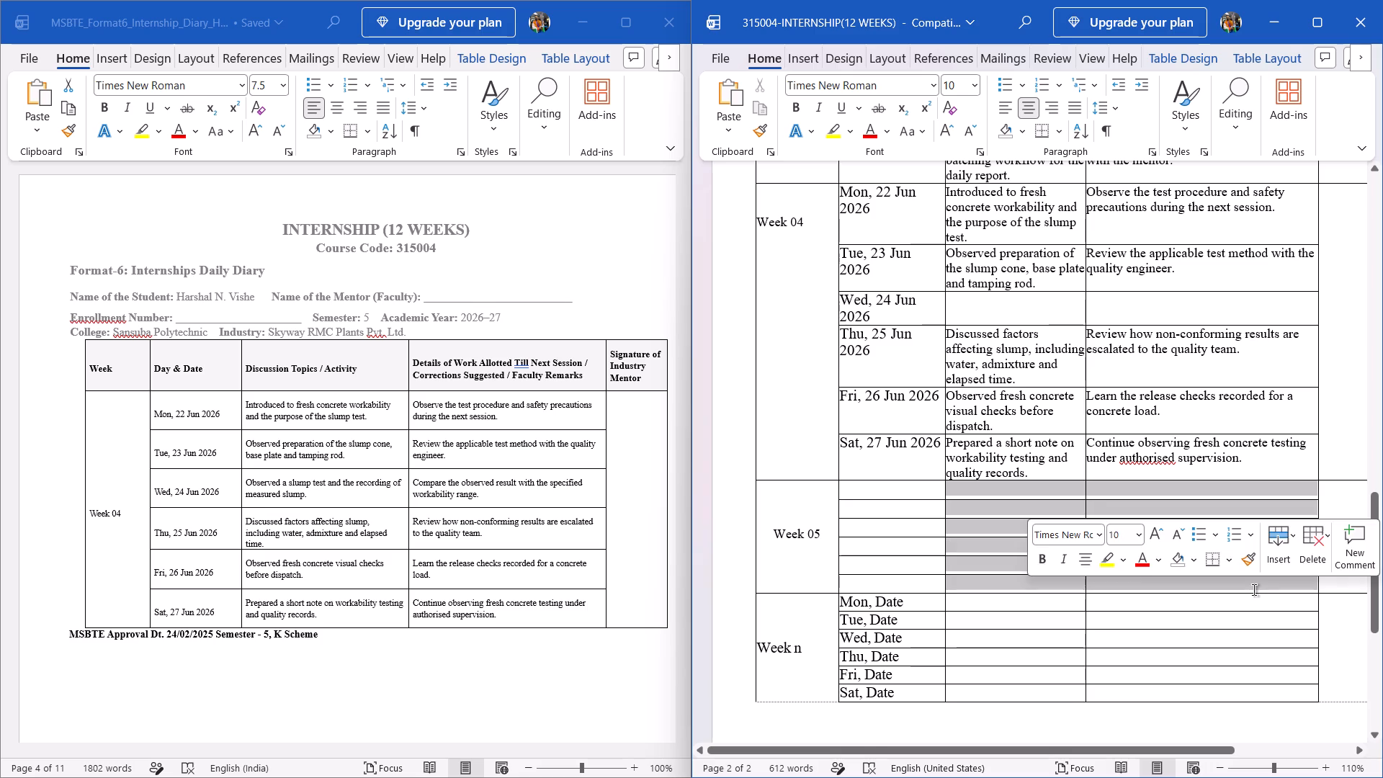
{"action": "key", "text": "ctrl+v"}
{"action": "scroll", "coordinate": [1254, 590], "scroll_direction": "down", "scroll_amount": 1}
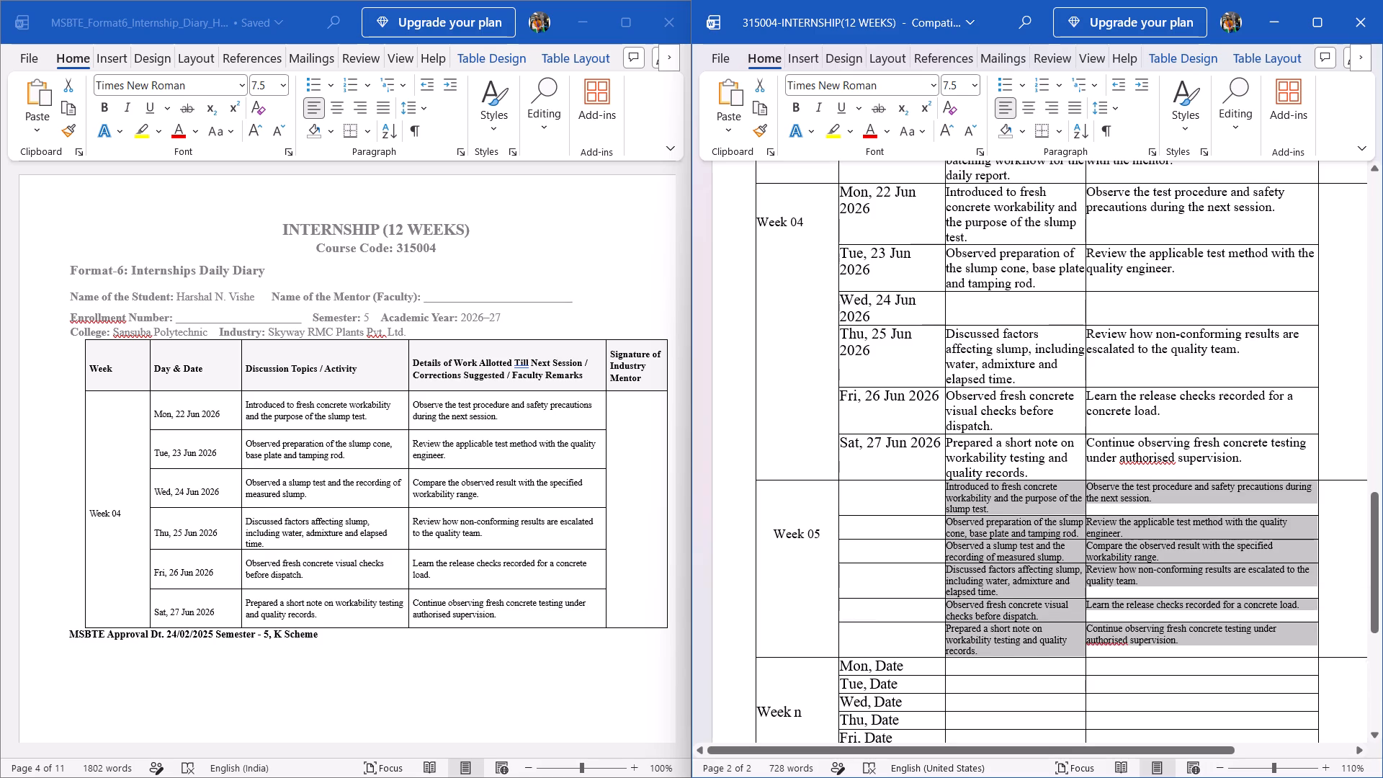
{"action": "scroll", "coordinate": [1254, 590], "scroll_direction": "down", "scroll_amount": 1}
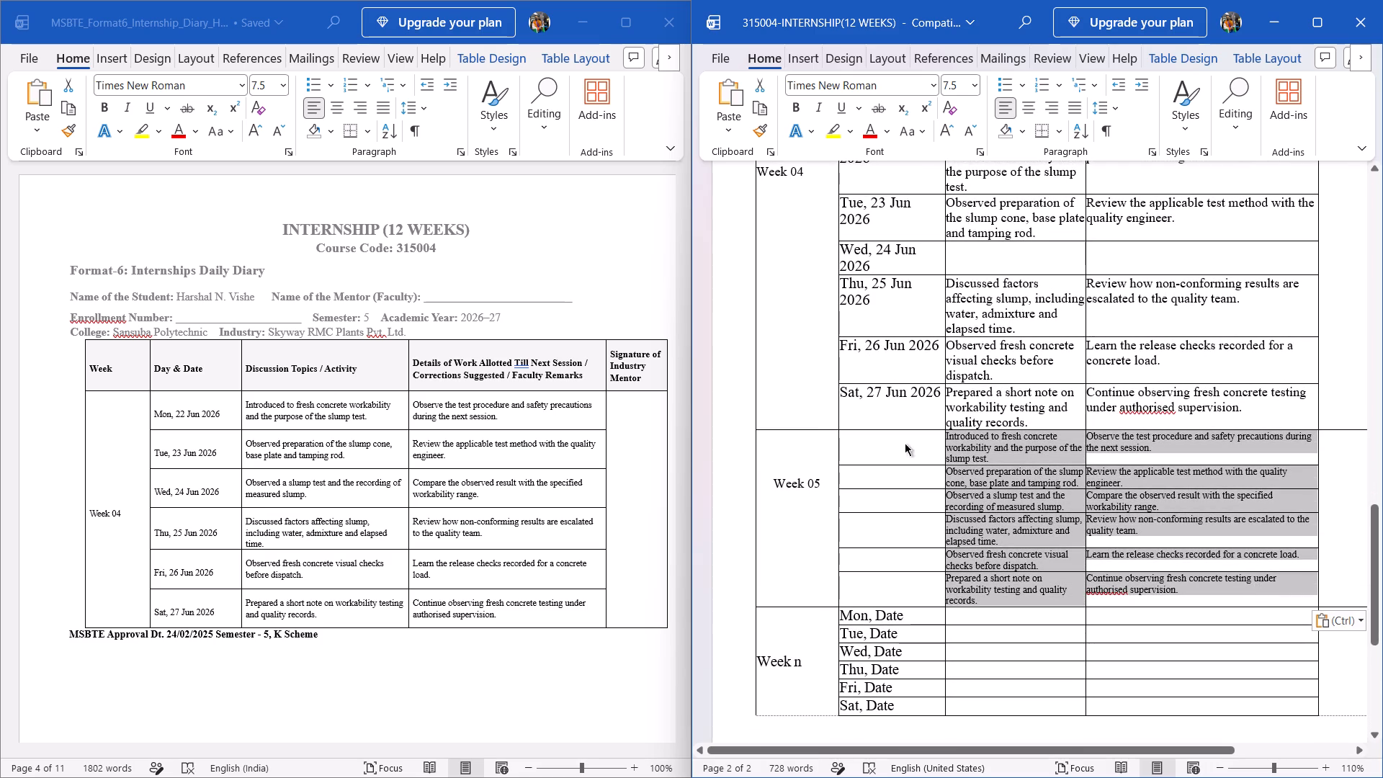
{"action": "left_click", "coordinate": [151, 406]}
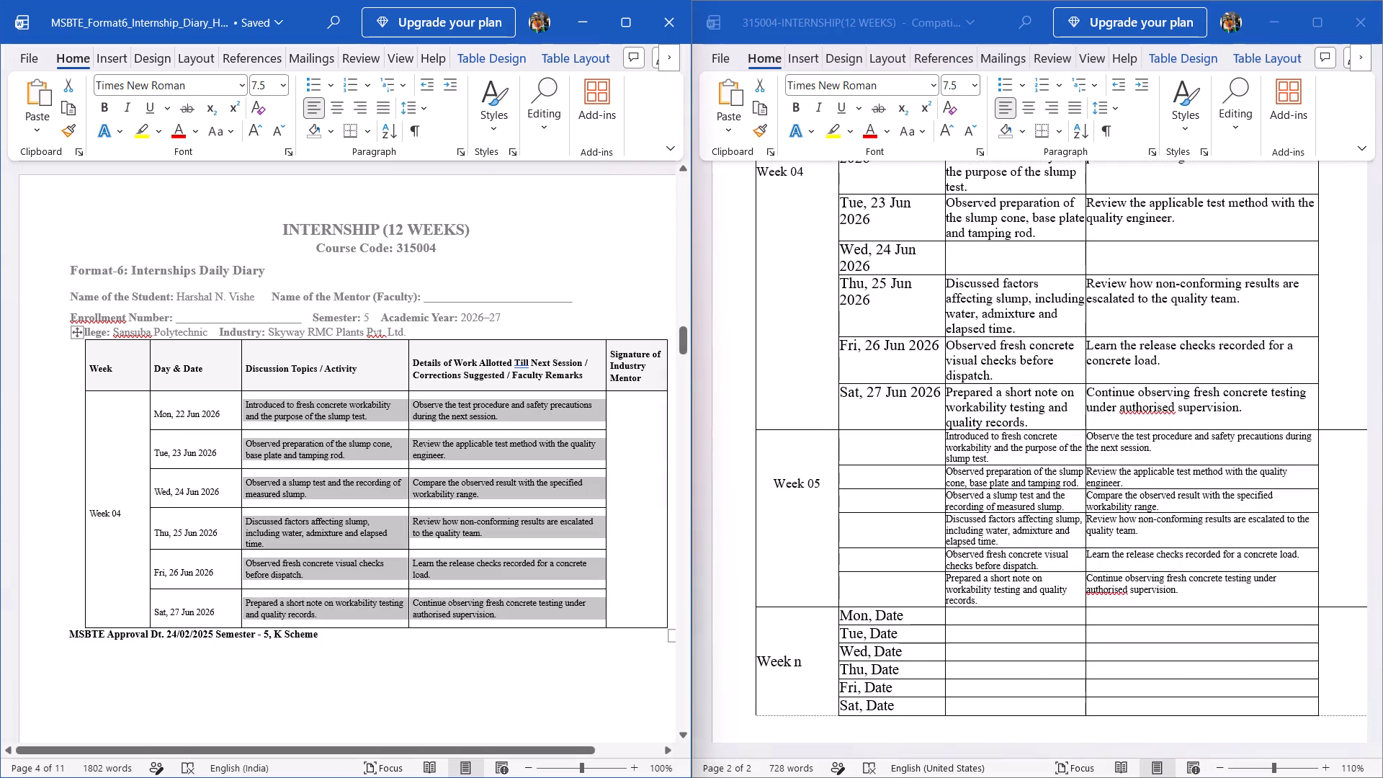
{"action": "left_click", "coordinate": [1083, 526]}
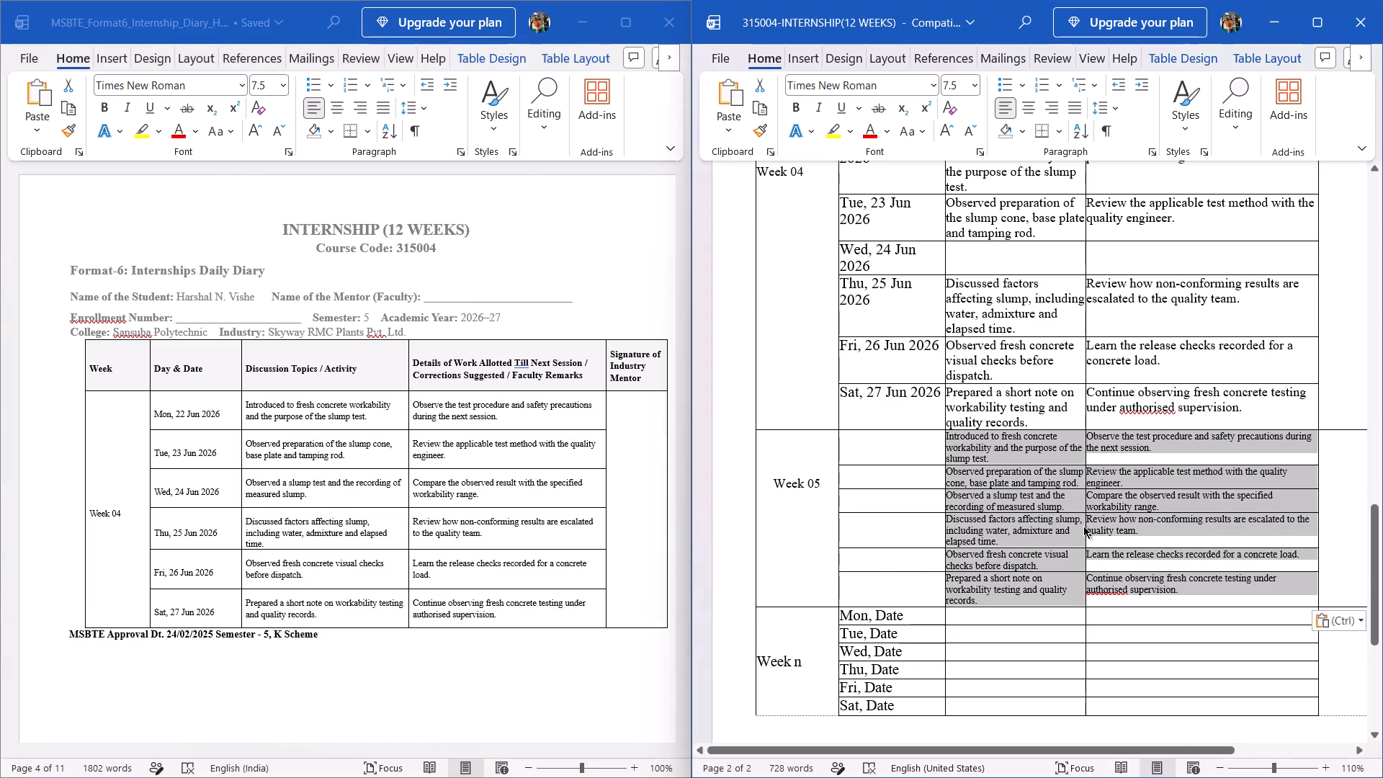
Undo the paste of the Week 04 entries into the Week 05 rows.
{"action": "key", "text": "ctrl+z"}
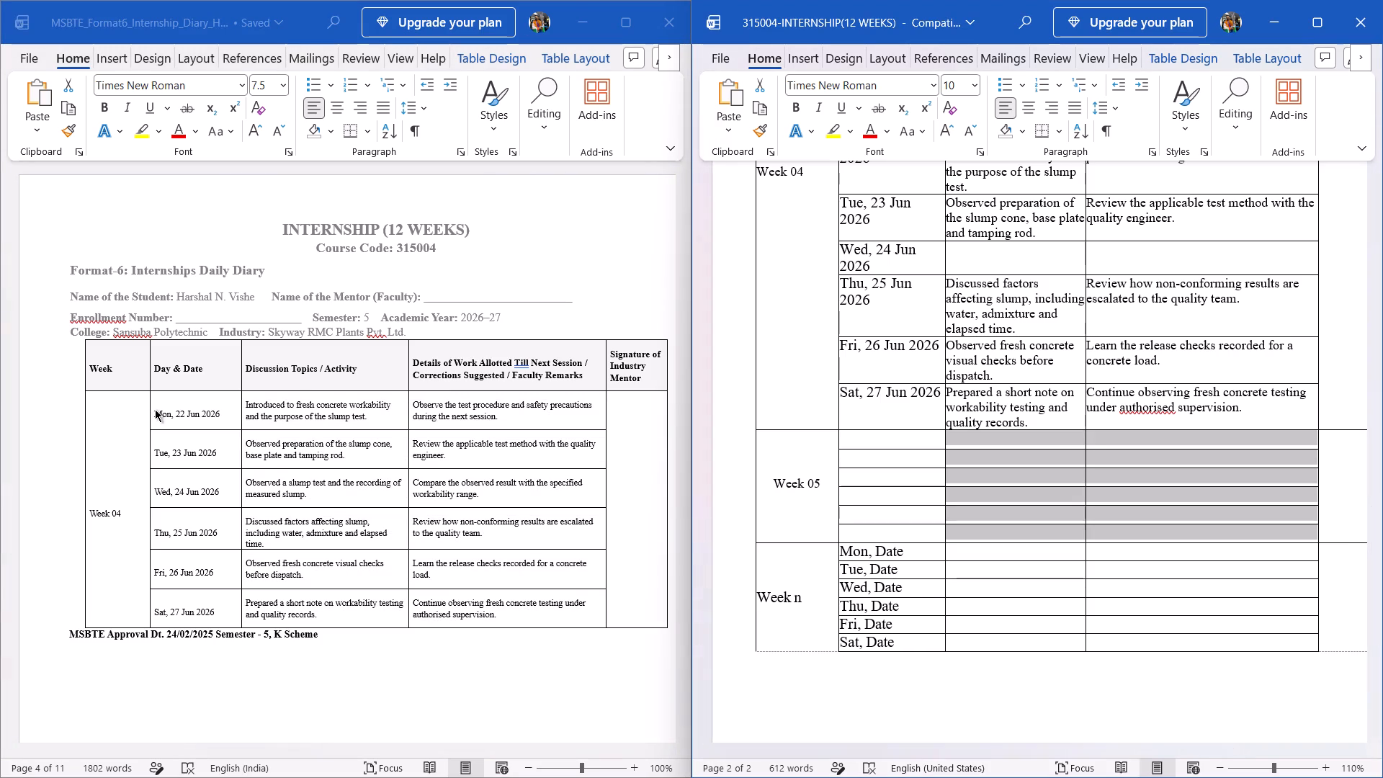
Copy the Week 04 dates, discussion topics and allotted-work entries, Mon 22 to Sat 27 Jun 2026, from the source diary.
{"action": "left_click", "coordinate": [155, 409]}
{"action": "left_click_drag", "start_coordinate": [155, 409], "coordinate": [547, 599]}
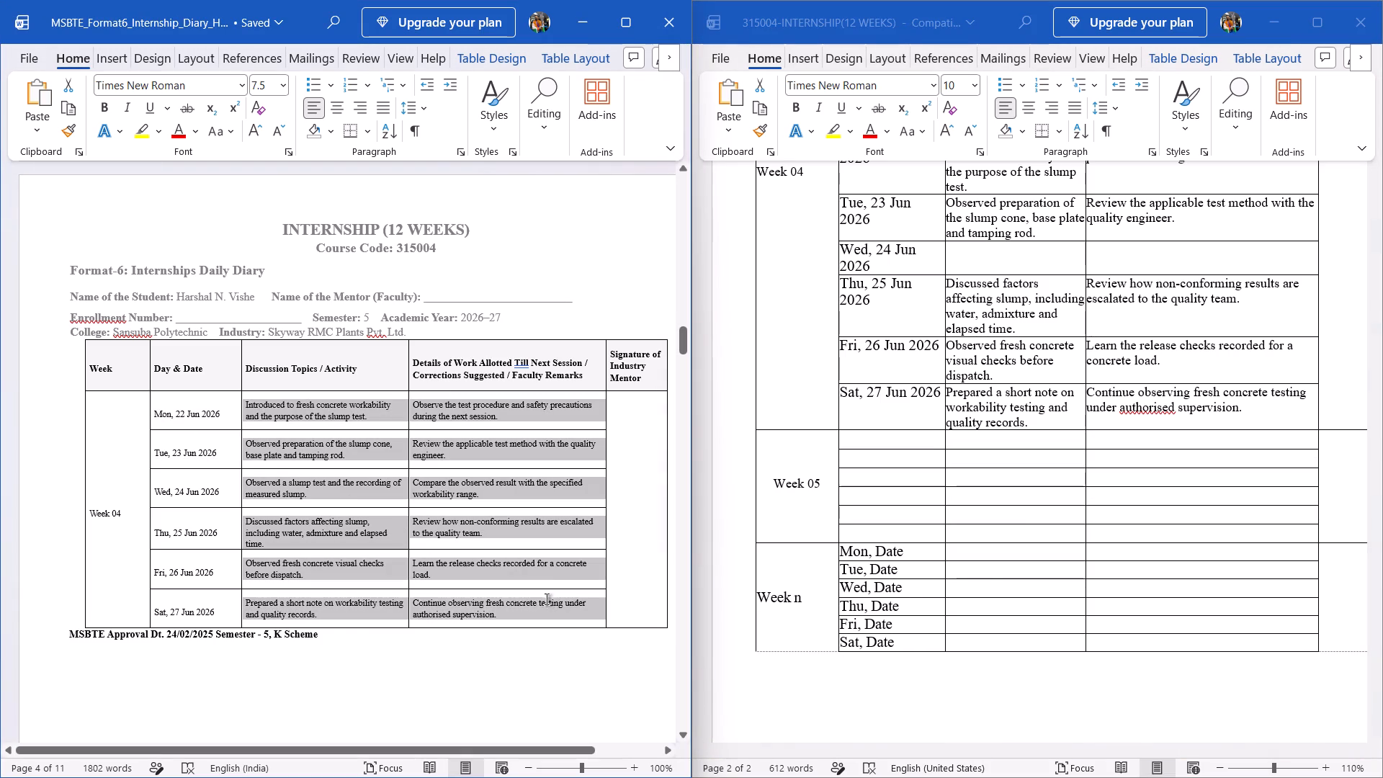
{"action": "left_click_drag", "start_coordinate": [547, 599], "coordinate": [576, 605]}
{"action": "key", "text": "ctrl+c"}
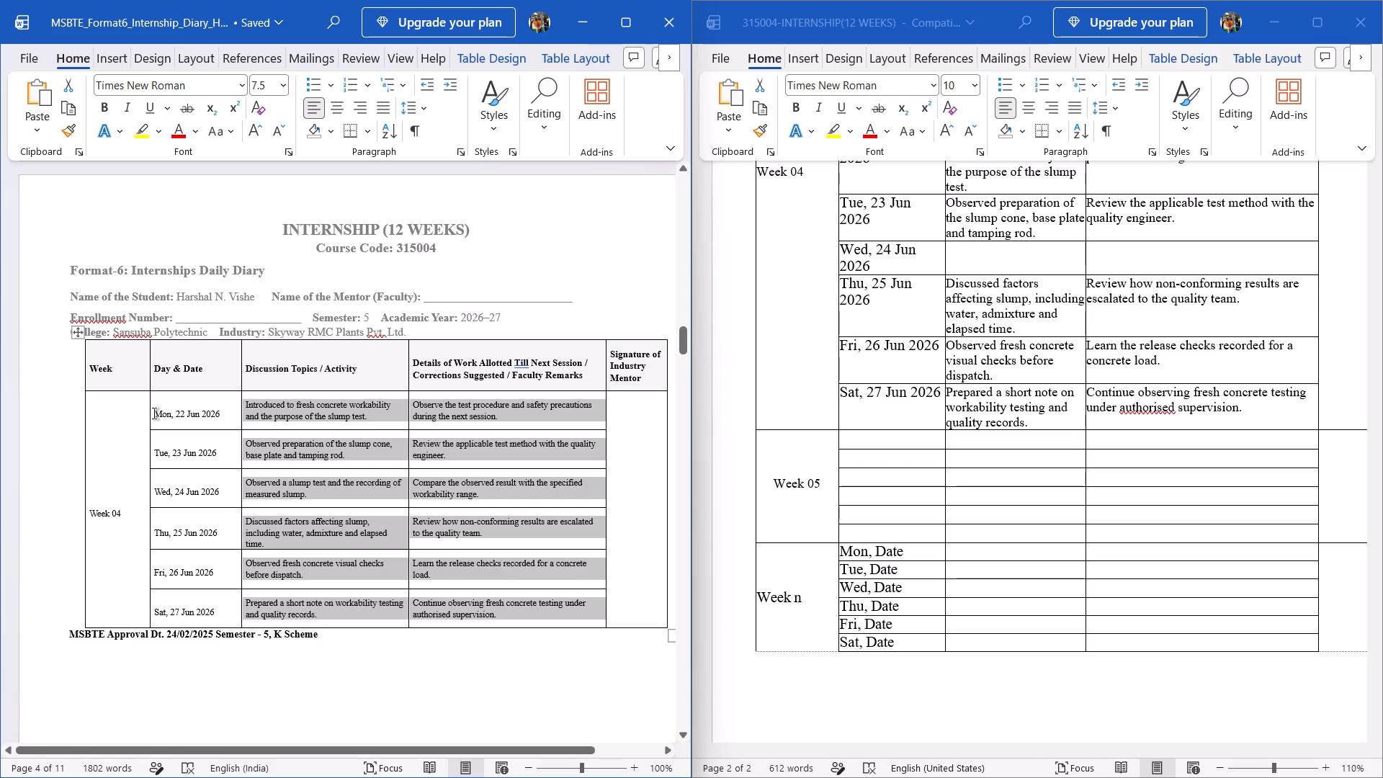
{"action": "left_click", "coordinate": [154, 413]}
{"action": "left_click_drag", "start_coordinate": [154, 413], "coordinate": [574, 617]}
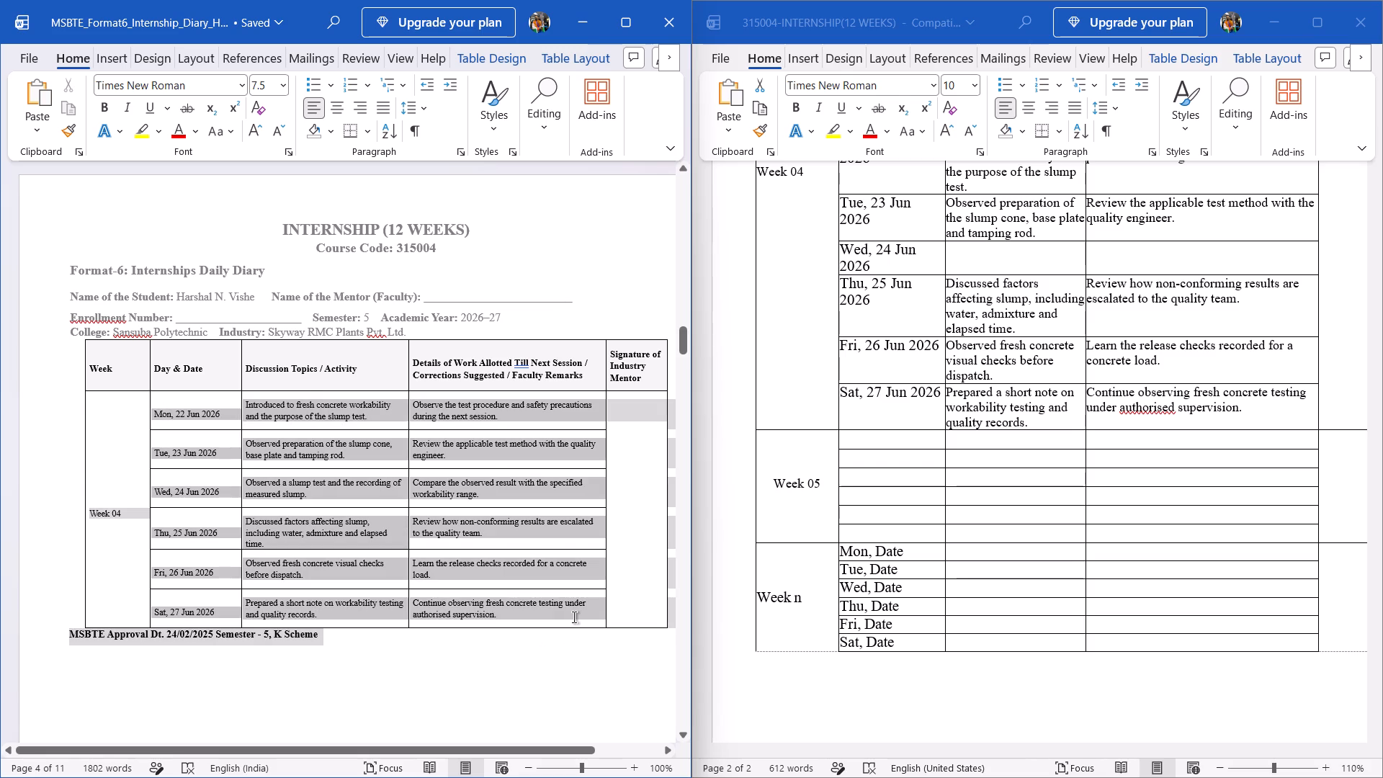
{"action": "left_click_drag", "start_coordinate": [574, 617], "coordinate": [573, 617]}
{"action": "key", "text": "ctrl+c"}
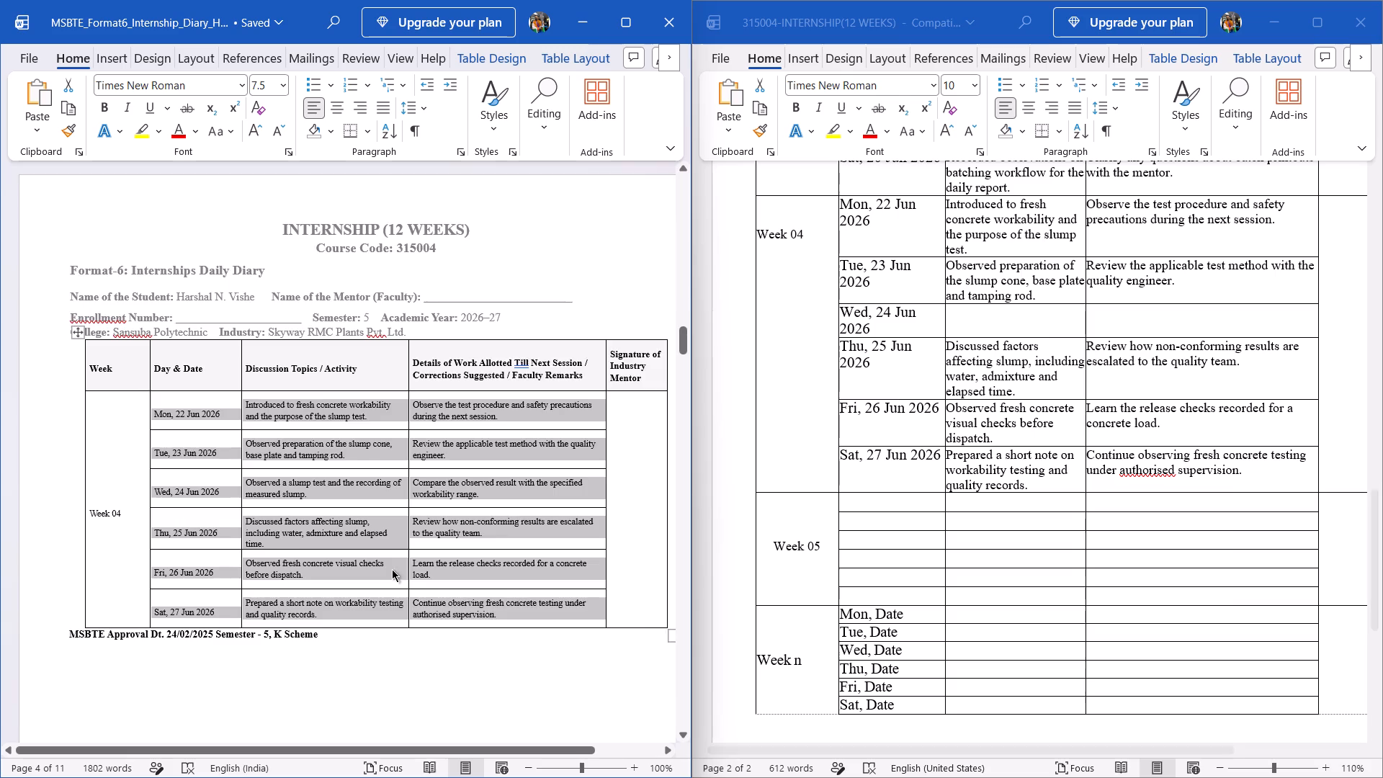
Copy the Week 05 dates, discussion topics and allotted-work entries, Mon 29 Jun to Sat 04 Jul 2026, from the source diary.
{"action": "scroll", "coordinate": [392, 569], "scroll_direction": "down", "scroll_amount": 1}
{"action": "scroll", "coordinate": [454, 538], "scroll_direction": "down", "scroll_amount": 2}
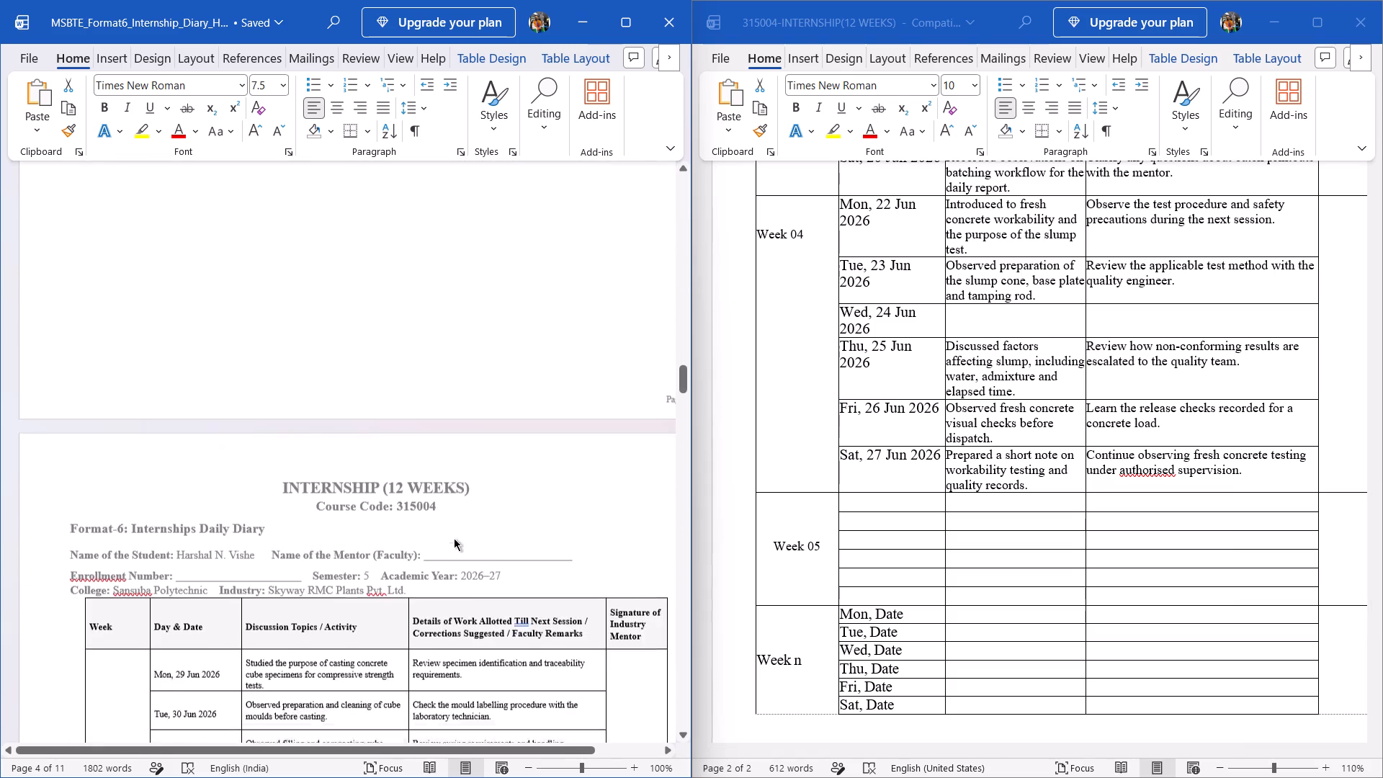
{"action": "scroll", "coordinate": [454, 538], "scroll_direction": "down", "scroll_amount": 1}
{"action": "scroll", "coordinate": [454, 538], "scroll_direction": "up", "scroll_amount": 1}
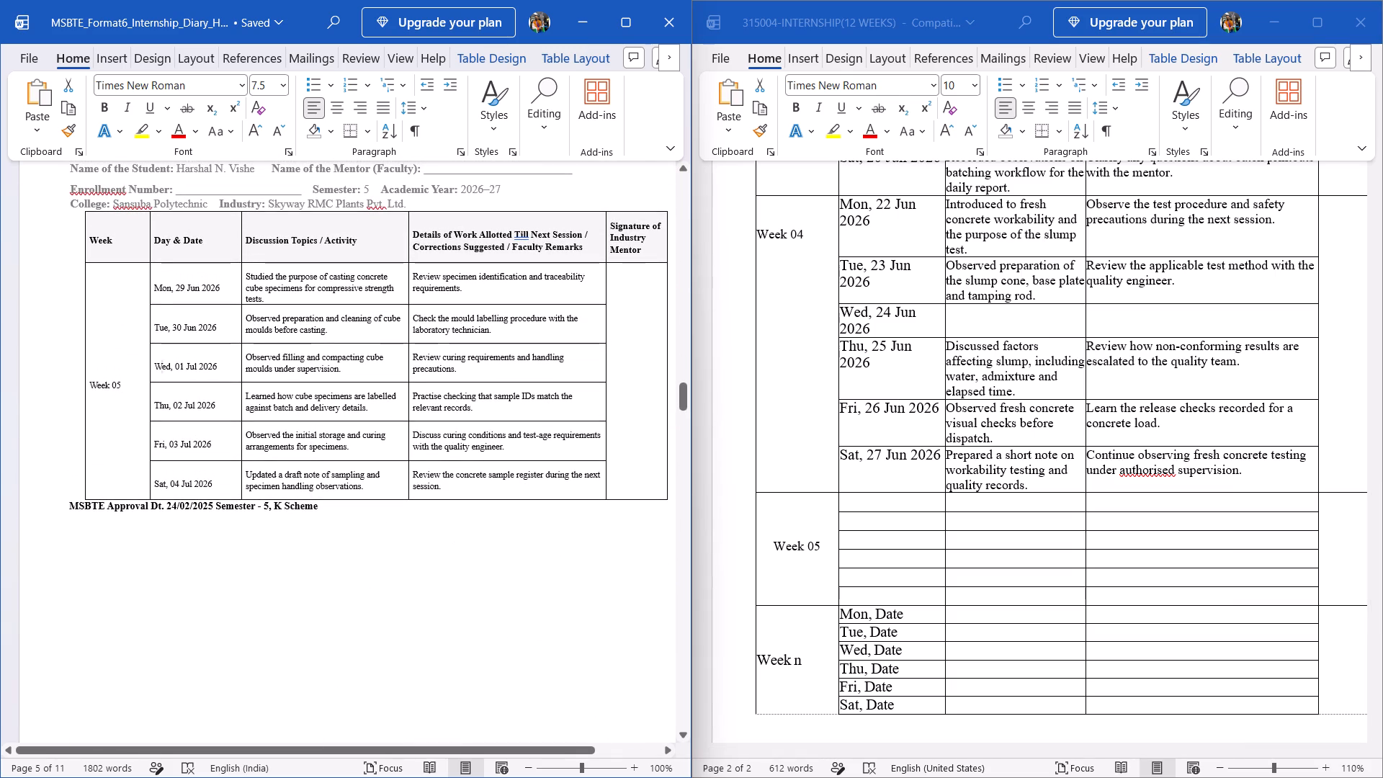
{"action": "left_click_drag", "start_coordinate": [155, 283], "coordinate": [524, 440]}
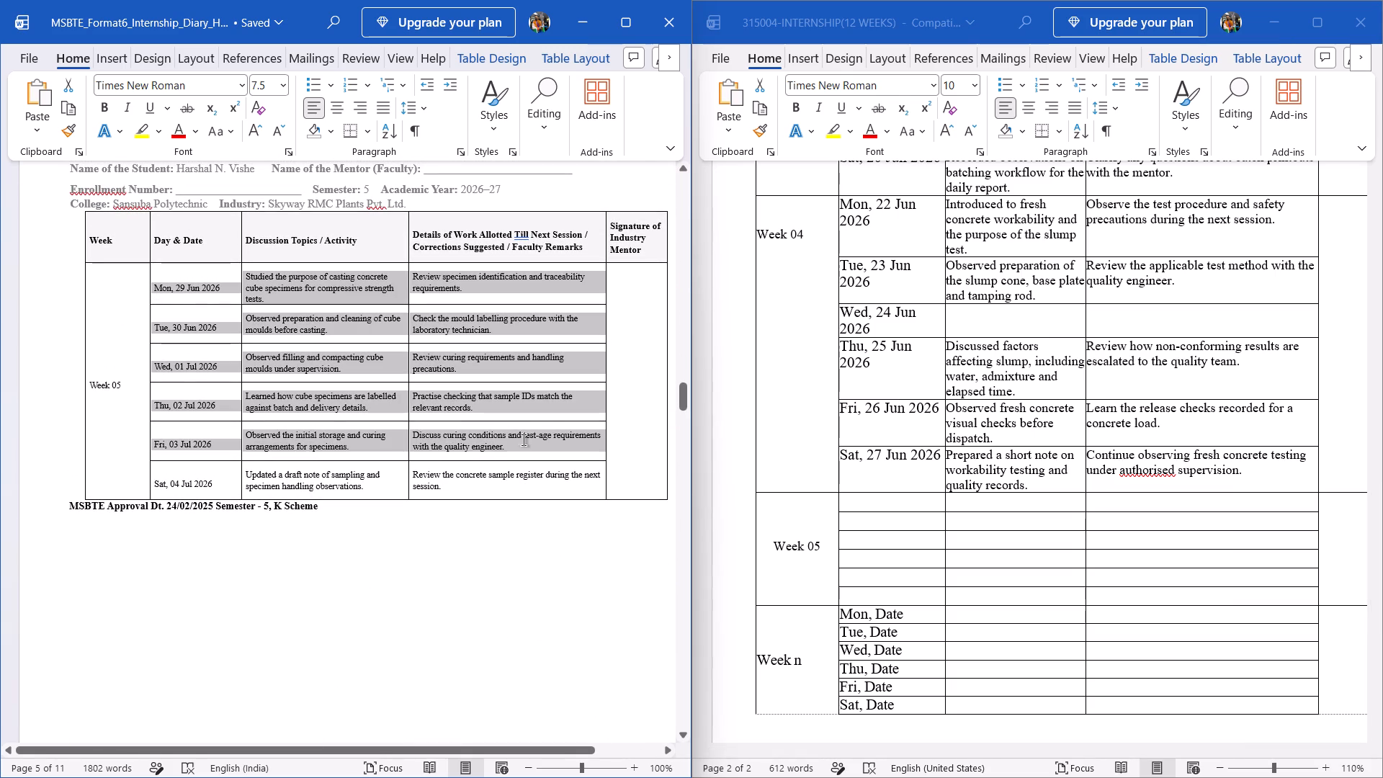
{"action": "left_click_drag", "start_coordinate": [524, 440], "coordinate": [546, 472]}
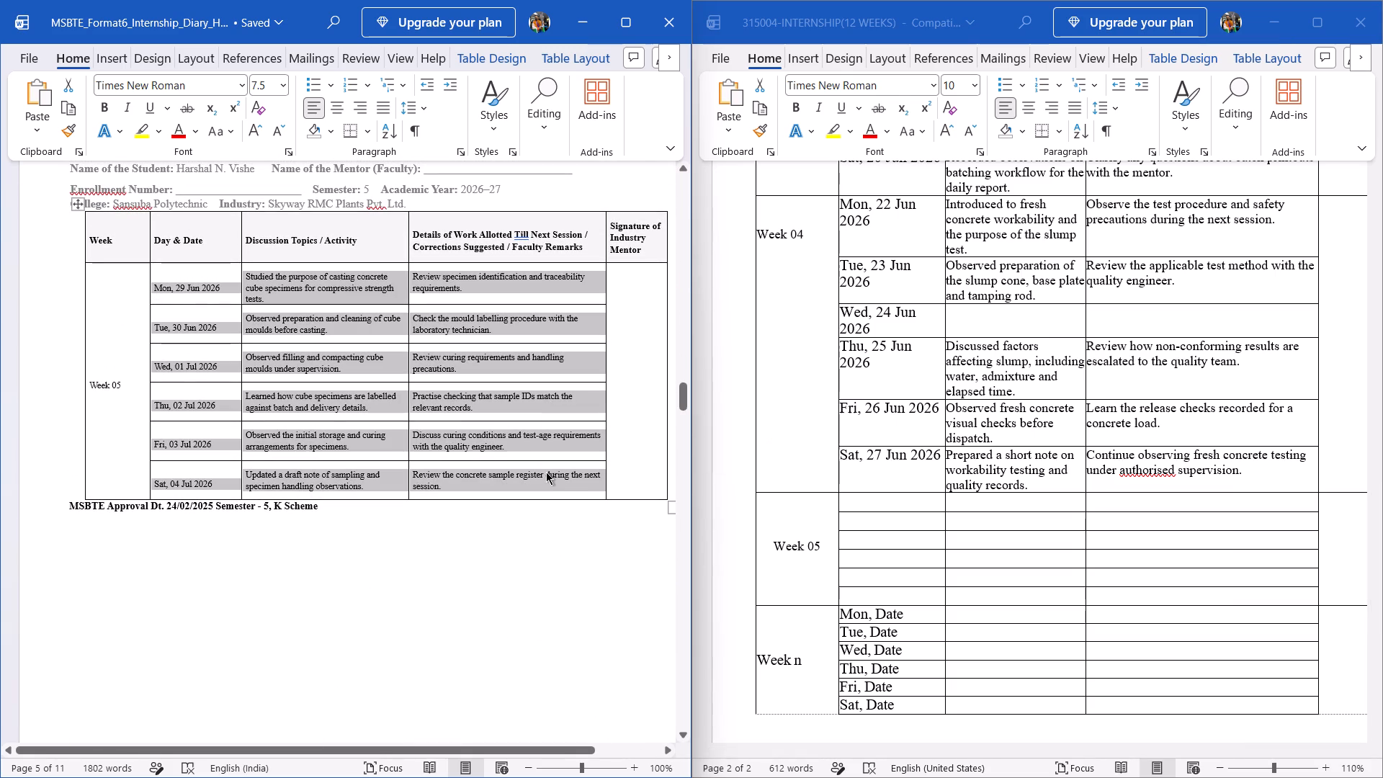
{"action": "key", "text": "ctrl+c"}
Paste the copied entries into the date, topic and allotted-work columns of the six Week 05 rows in the internship document.
{"action": "left_click", "coordinate": [856, 498]}
{"action": "left_click_drag", "start_coordinate": [856, 498], "coordinate": [1077, 571]}
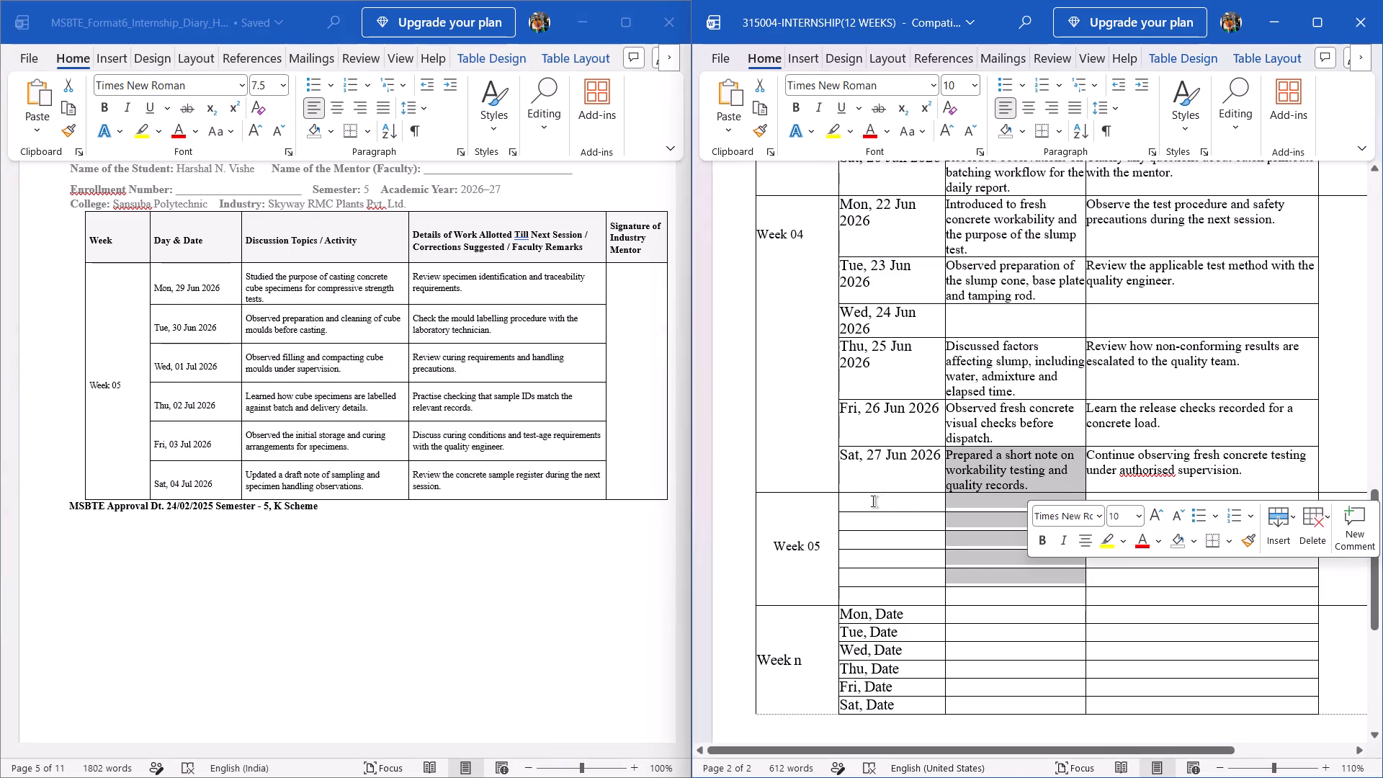
{"action": "left_click", "coordinate": [870, 502]}
{"action": "left_click_drag", "start_coordinate": [851, 504], "coordinate": [1184, 591]}
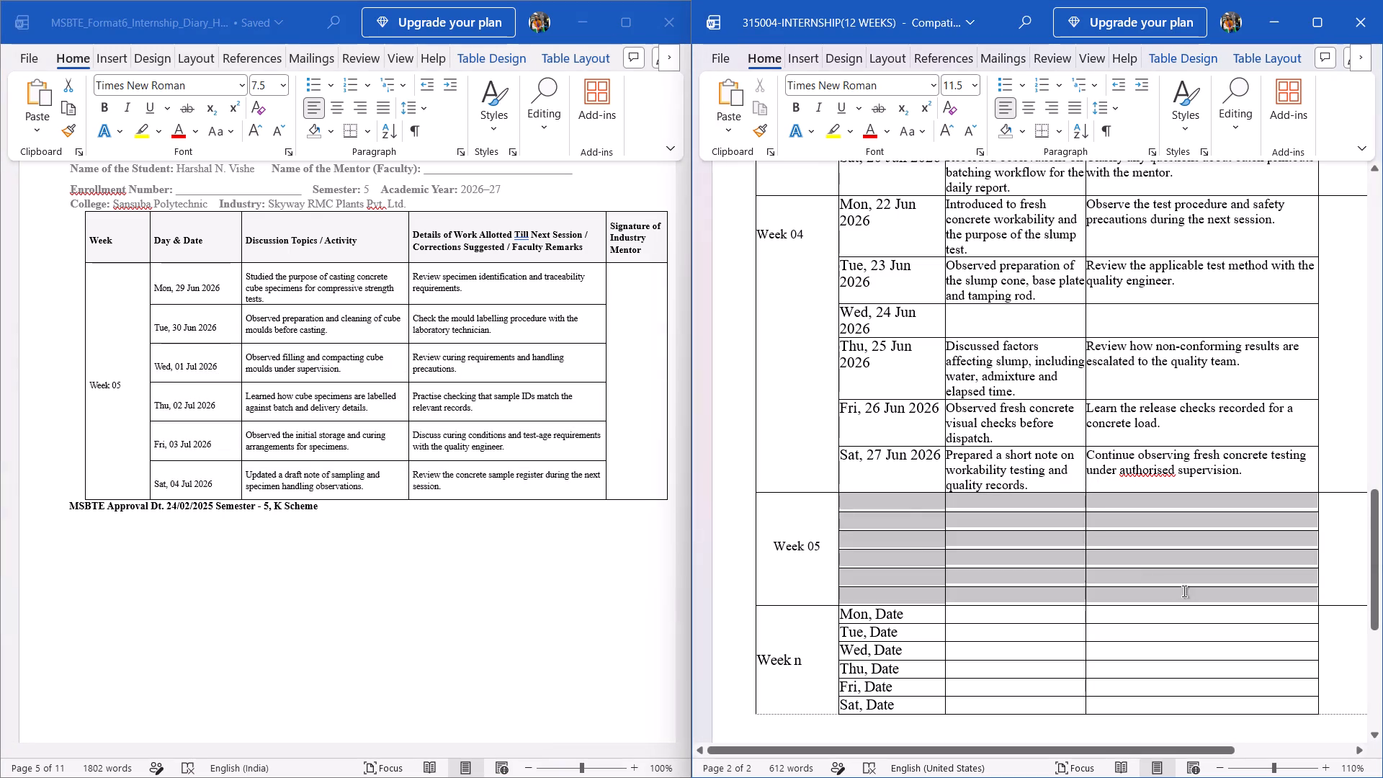
{"action": "left_click_drag", "start_coordinate": [1184, 591], "coordinate": [1199, 592]}
{"action": "key", "text": "ctrl+v"}
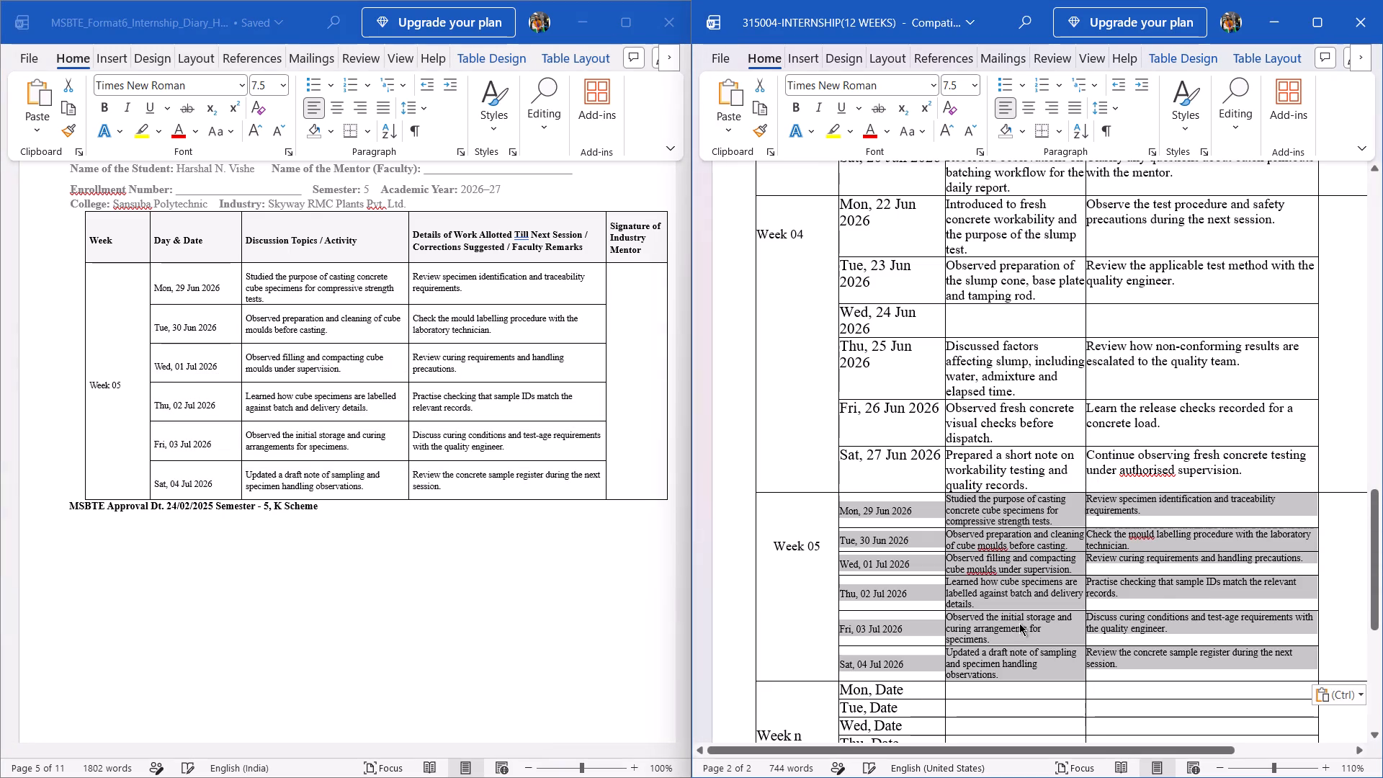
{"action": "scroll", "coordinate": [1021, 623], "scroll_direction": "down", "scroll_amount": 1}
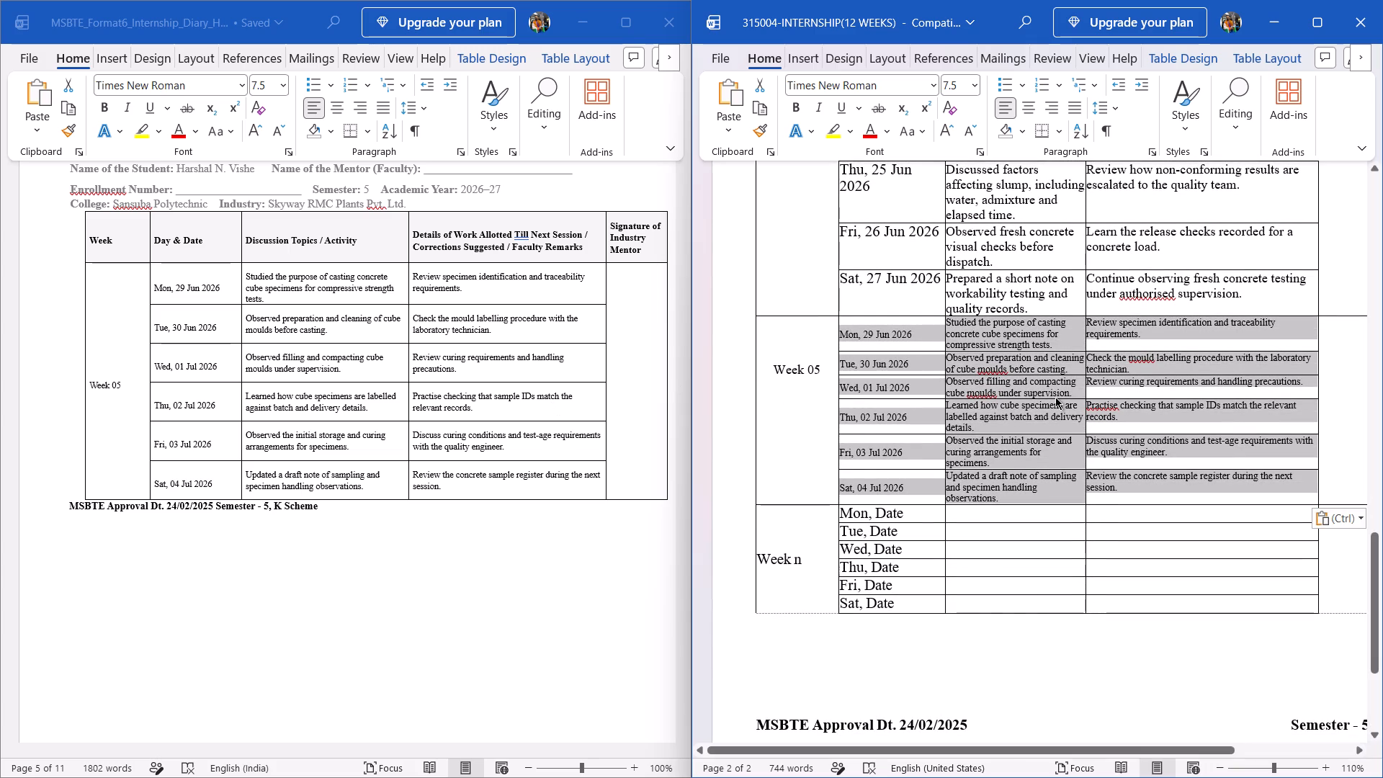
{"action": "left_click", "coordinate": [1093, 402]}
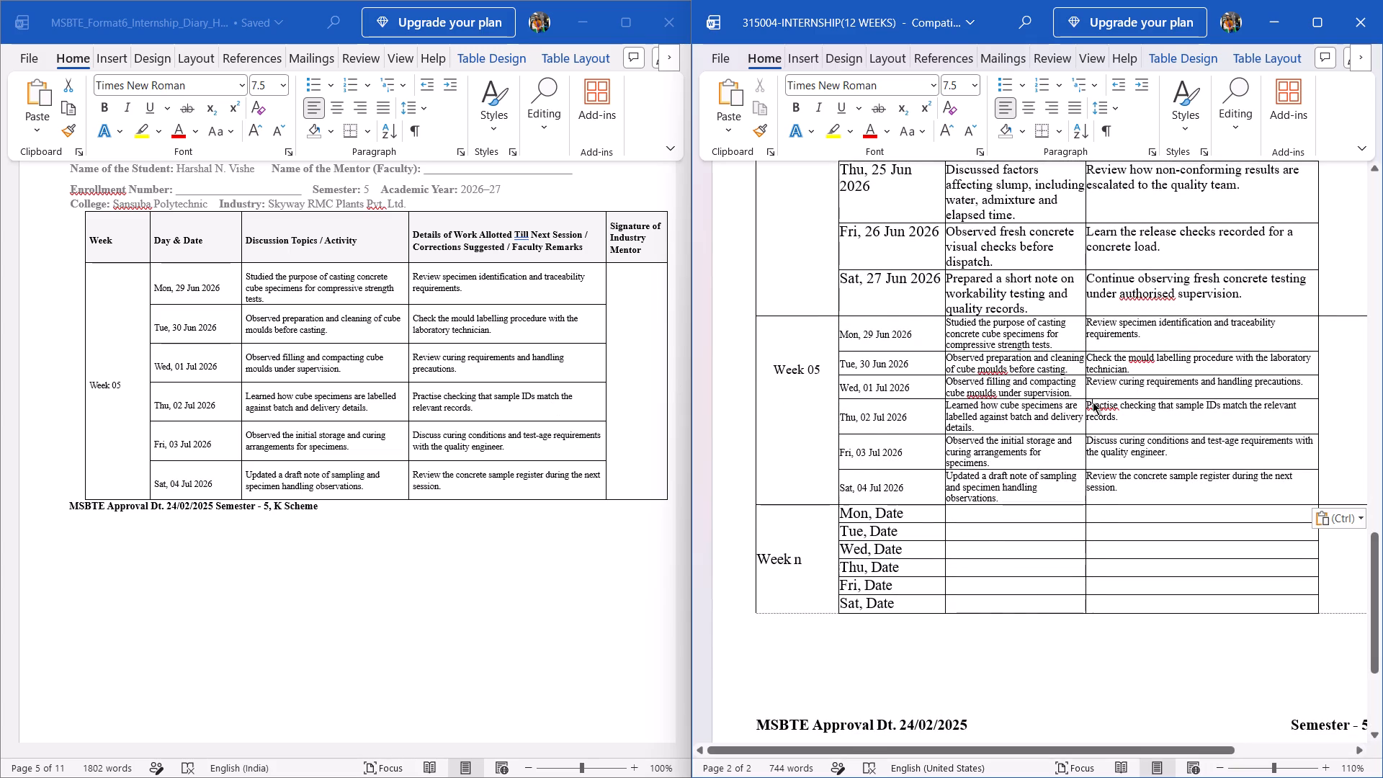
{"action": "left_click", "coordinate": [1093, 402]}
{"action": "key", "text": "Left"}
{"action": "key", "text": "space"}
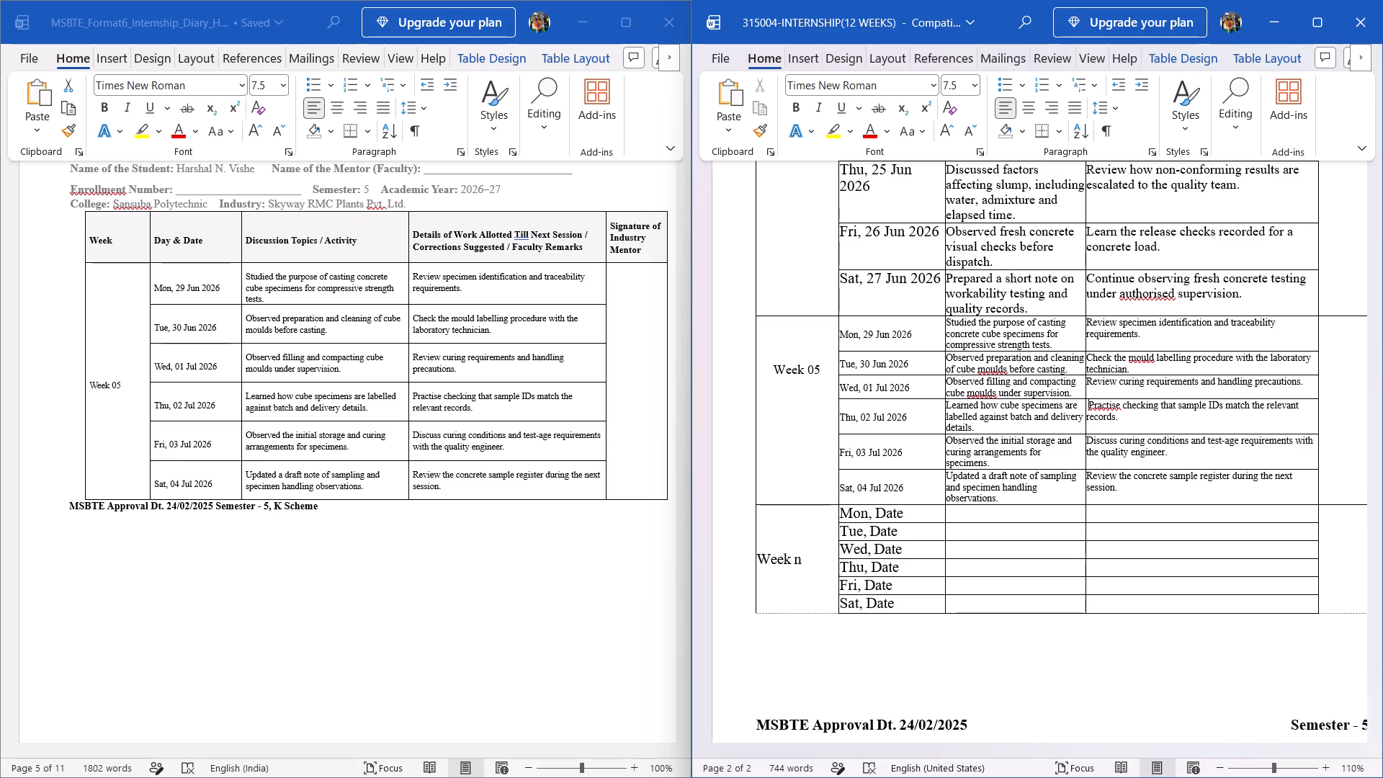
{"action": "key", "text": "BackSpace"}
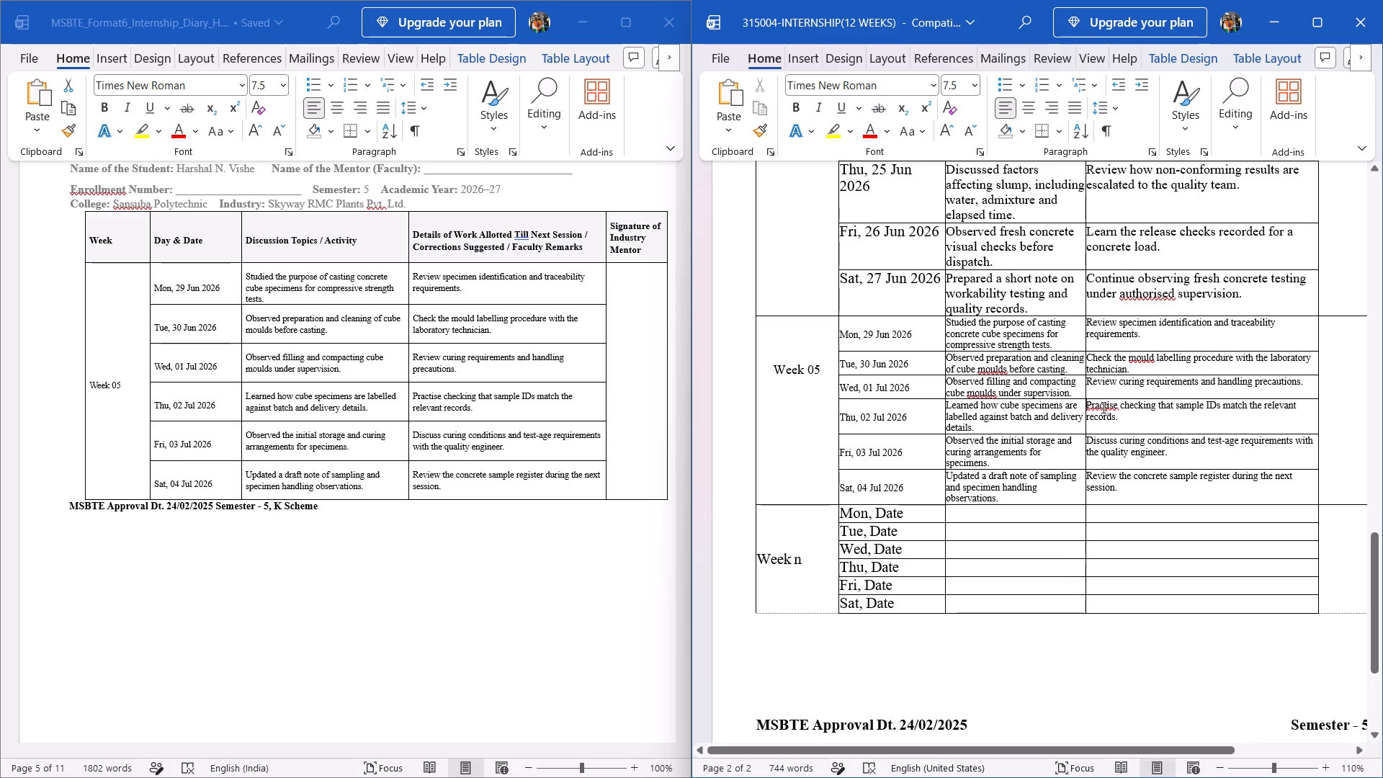
Correct the spelling of "Practise" to "Practice" in the Thu, 02 Jul 2026 allotted-work entry.
{"action": "left_click", "coordinate": [1104, 408]}
{"action": "right_click", "coordinate": [1104, 408]}
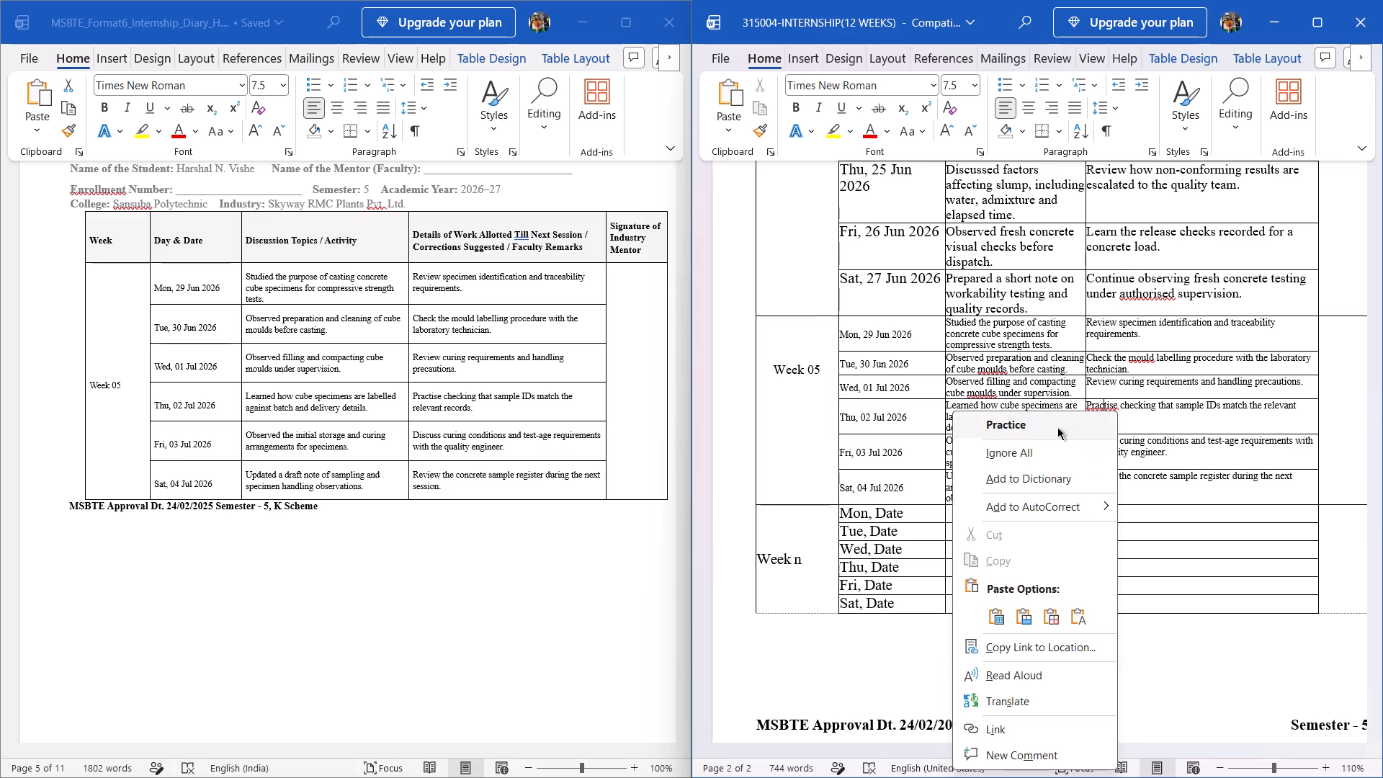
{"action": "left_click", "coordinate": [1057, 427]}
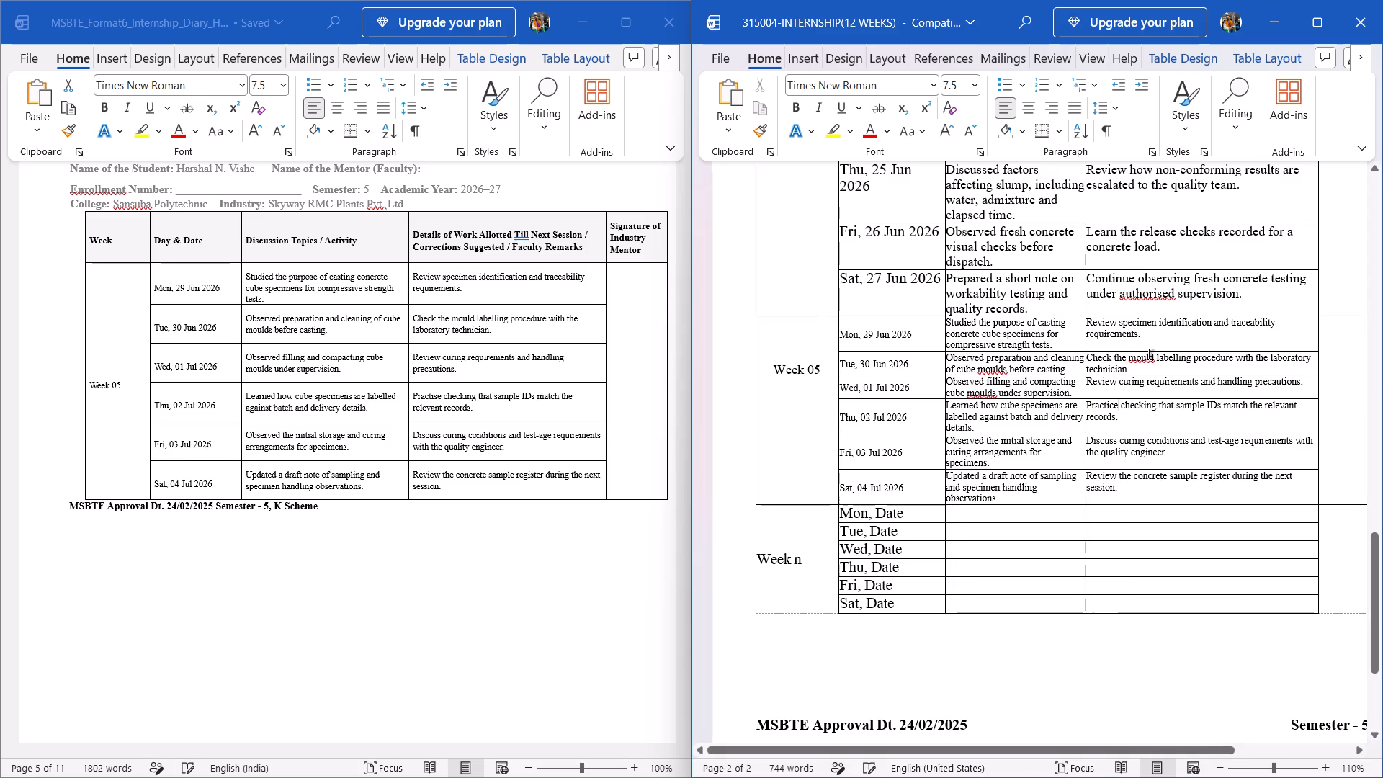
Replace "mould" with "mold" in the Tue, 30 Jun 2026 allotted-work entry.
{"action": "left_click", "coordinate": [1147, 358]}
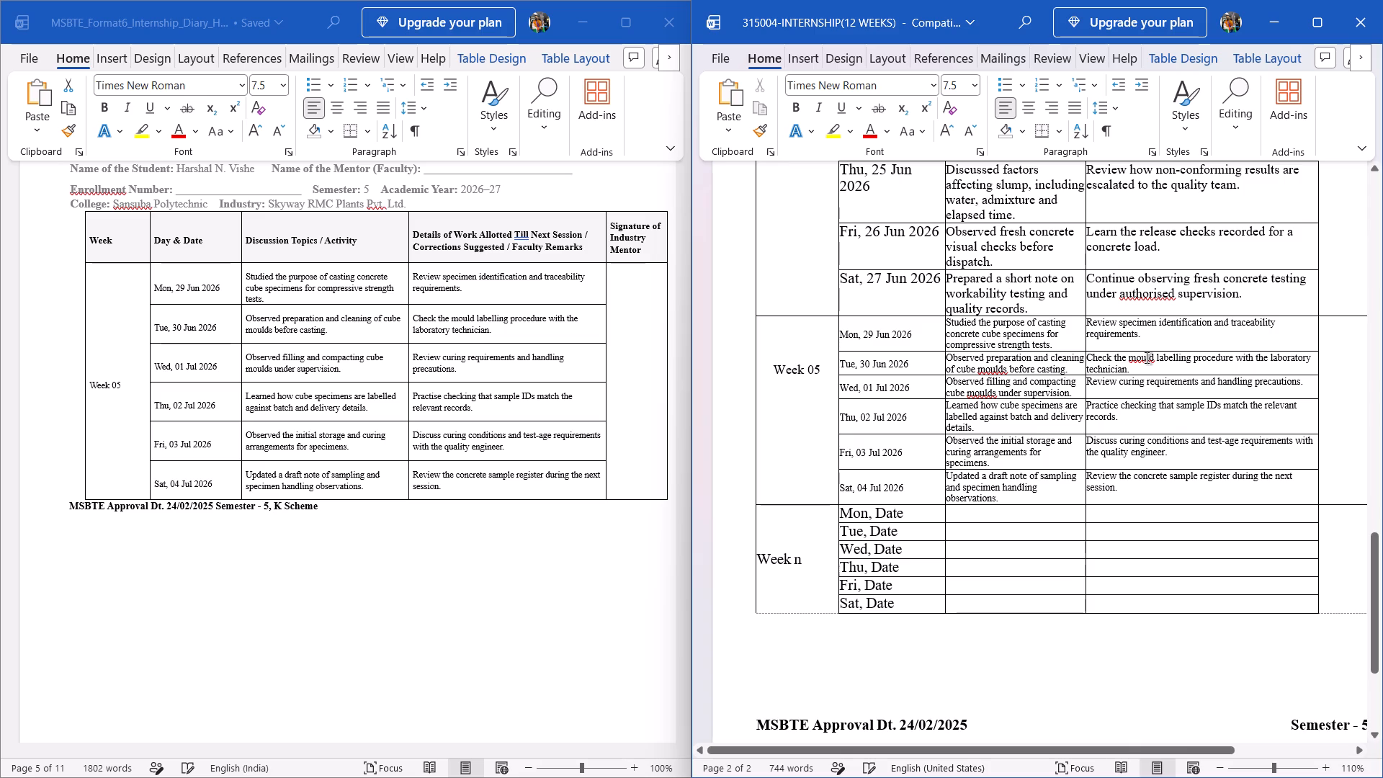
{"action": "right_click", "coordinate": [1147, 358]}
{"action": "left_click", "coordinate": [1106, 350]}
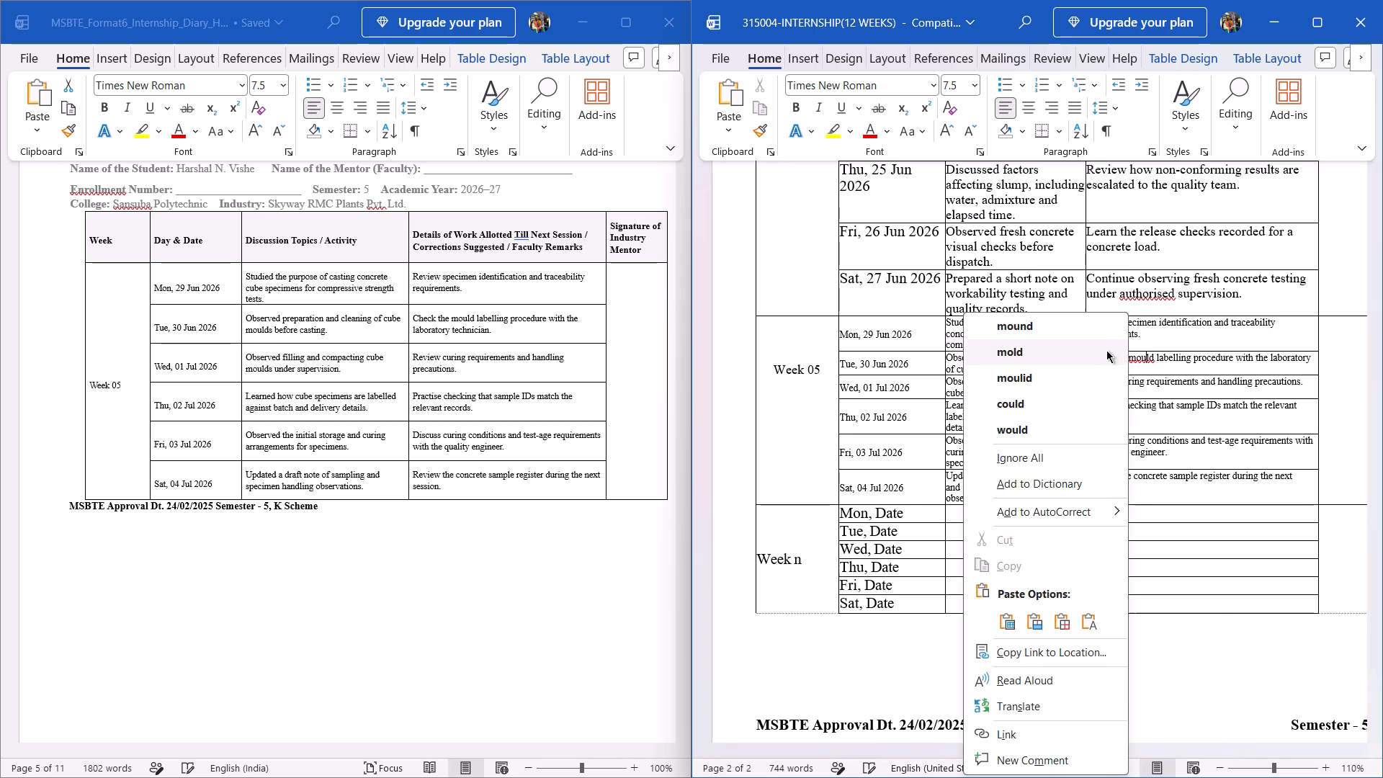
Change "authorised" to "authorized" in the Sat, 27 Jun 2026 allotted-work entry of Week 04.
{"action": "left_click", "coordinate": [1160, 293]}
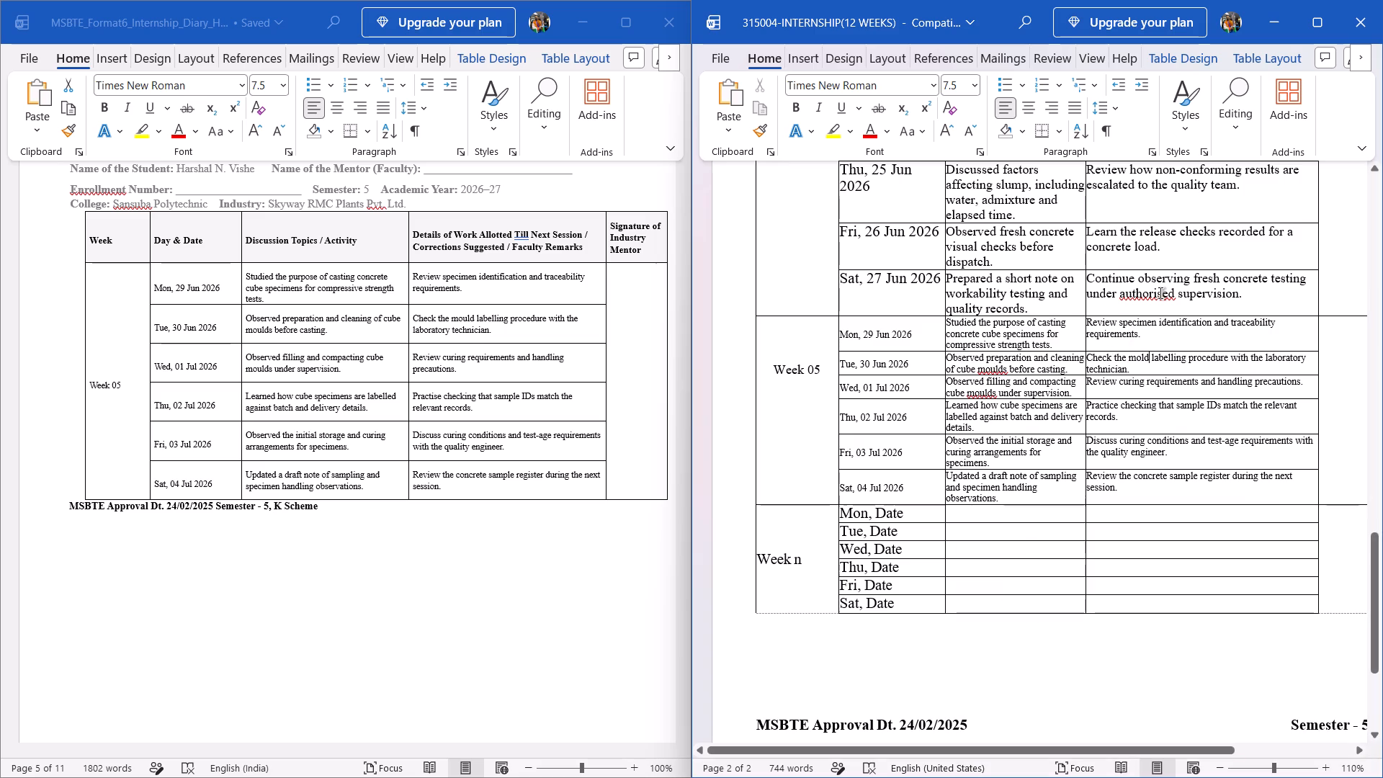
{"action": "right_click", "coordinate": [1160, 293]}
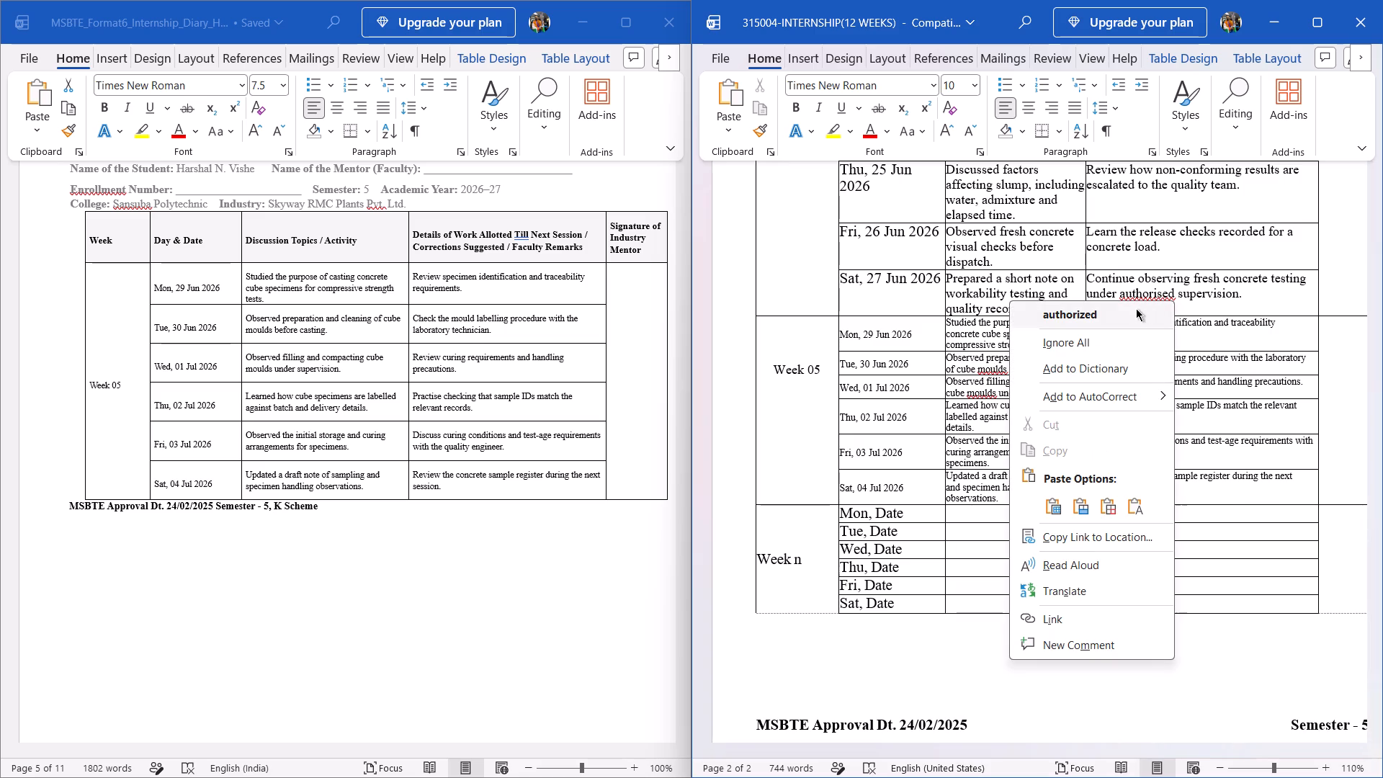
{"action": "left_click", "coordinate": [1136, 308]}
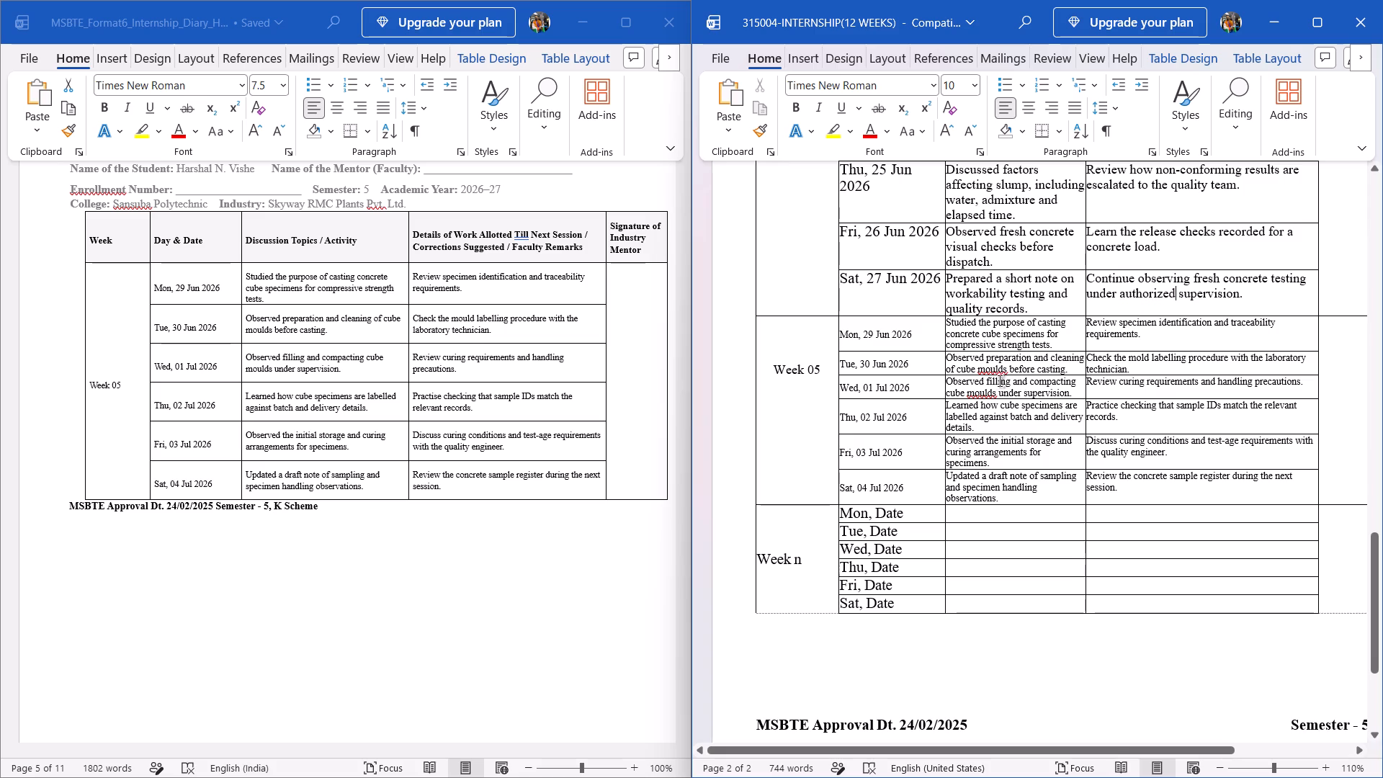
Examine the earlier weeks' entries and check the font size of the Fri, 26 Jun 2026 date.
{"action": "left_click", "coordinate": [998, 372]}
{"action": "scroll", "coordinate": [942, 514], "scroll_direction": "down", "scroll_amount": 1}
{"action": "scroll", "coordinate": [942, 514], "scroll_direction": "up", "scroll_amount": 2}
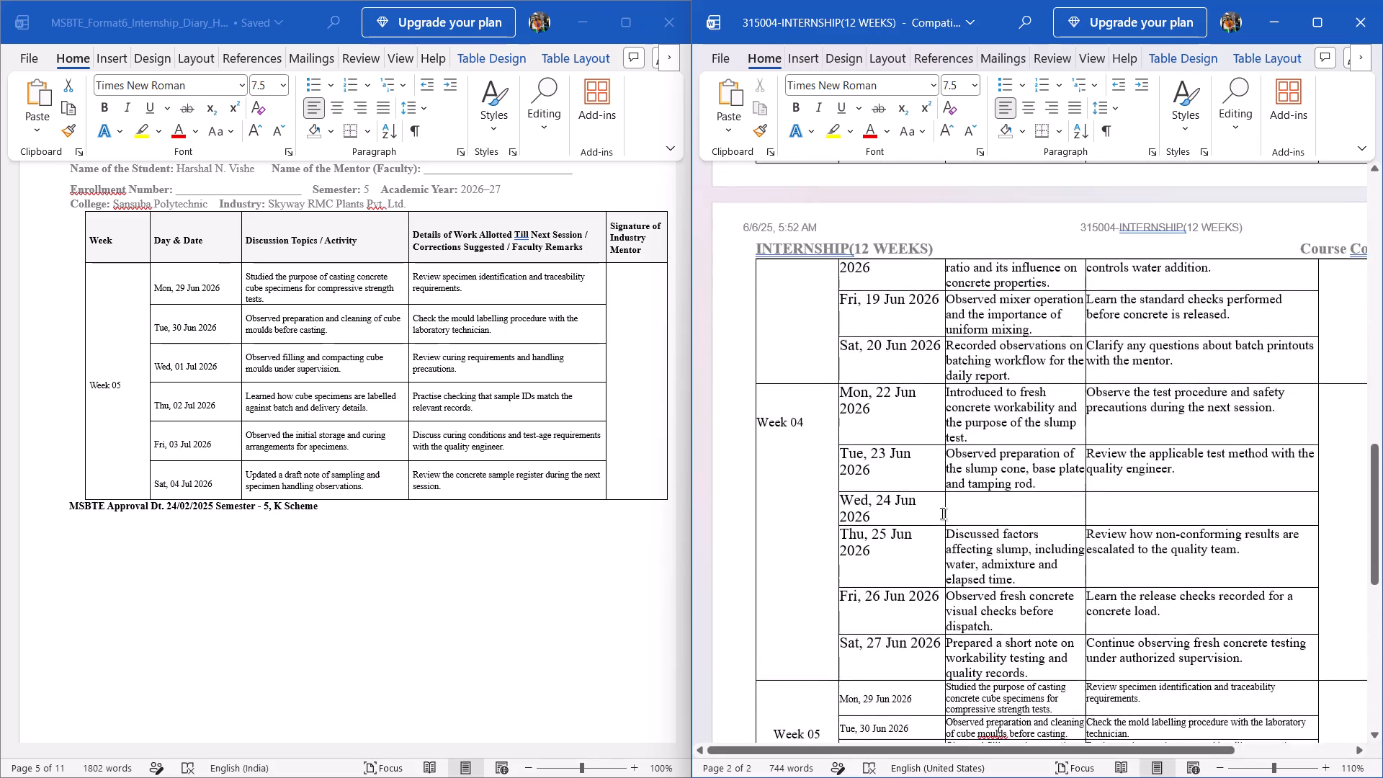
{"action": "scroll", "coordinate": [942, 514], "scroll_direction": "down", "scroll_amount": 1}
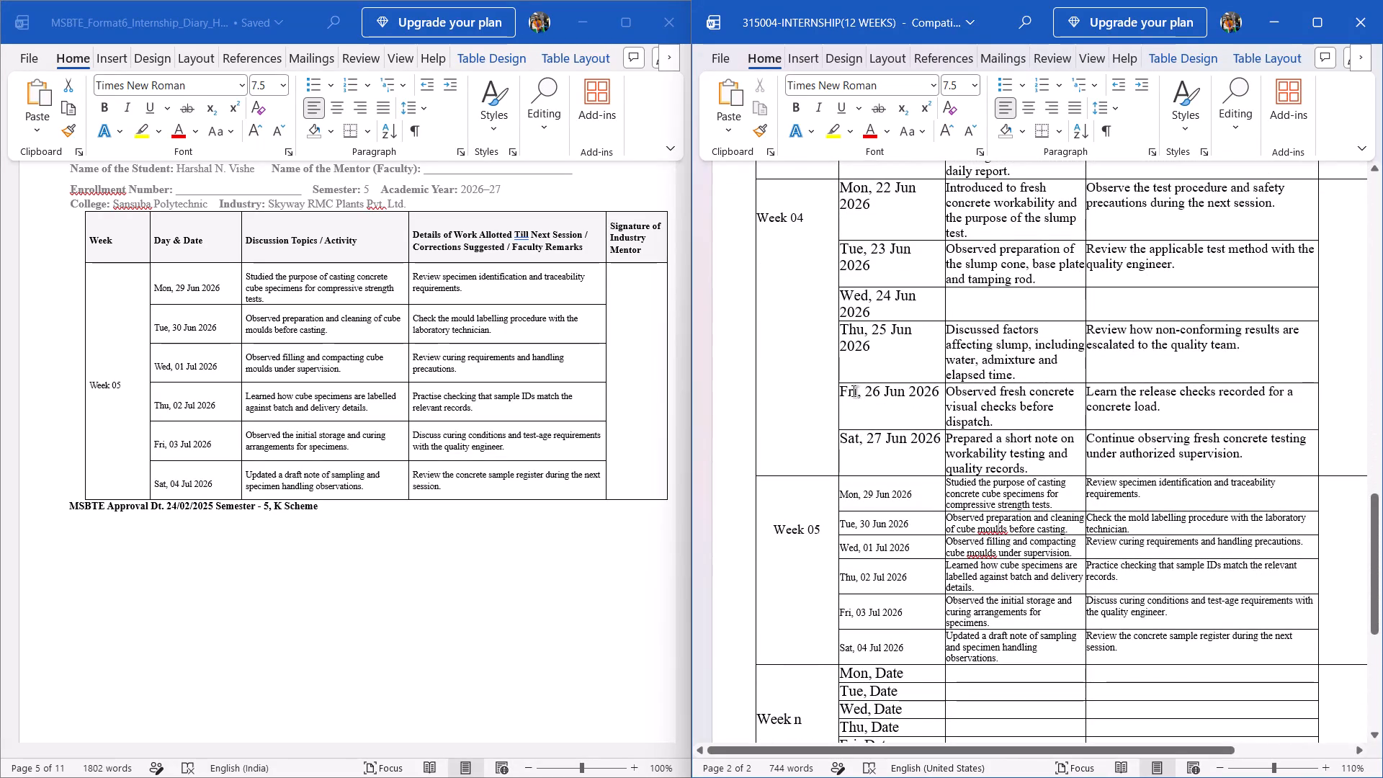
{"action": "left_click_drag", "start_coordinate": [845, 391], "coordinate": [921, 395]}
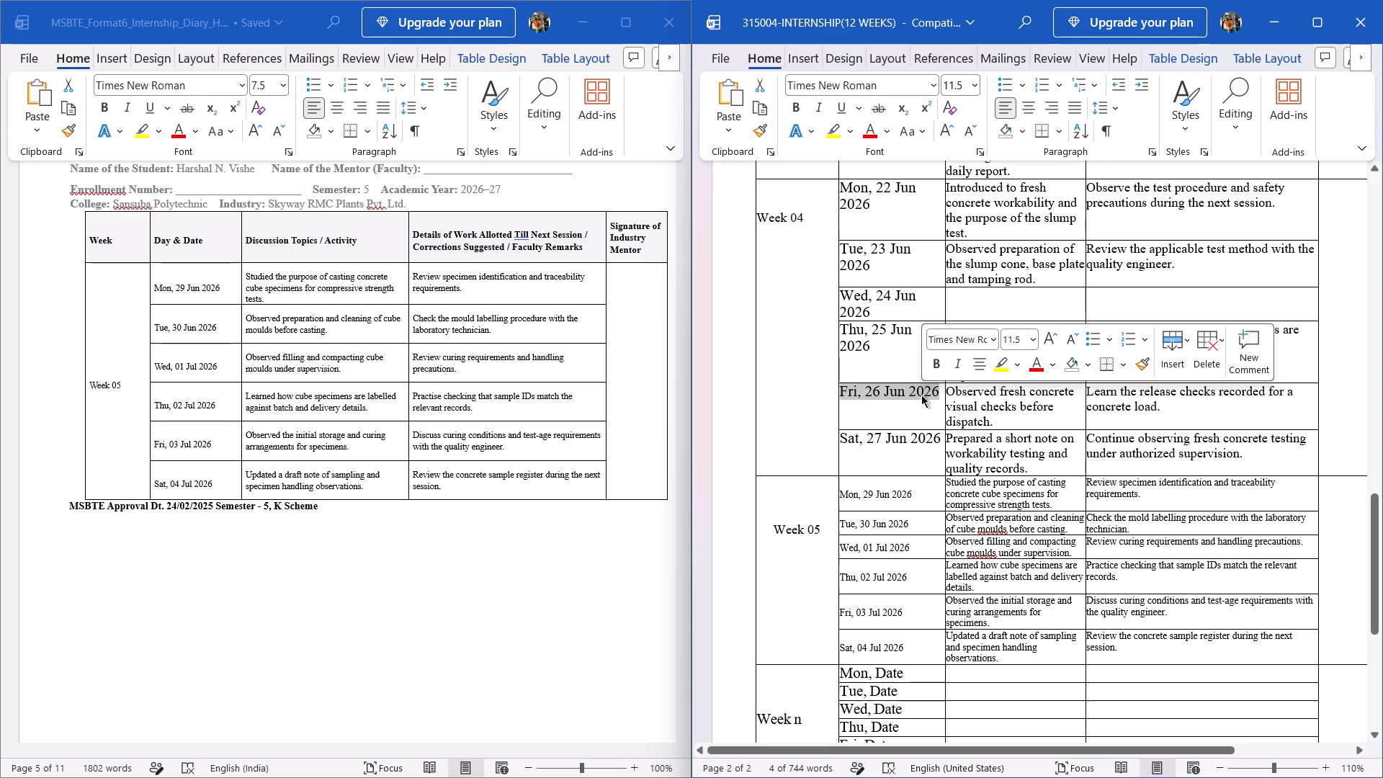
{"action": "scroll", "coordinate": [900, 422], "scroll_direction": "up", "scroll_amount": 4}
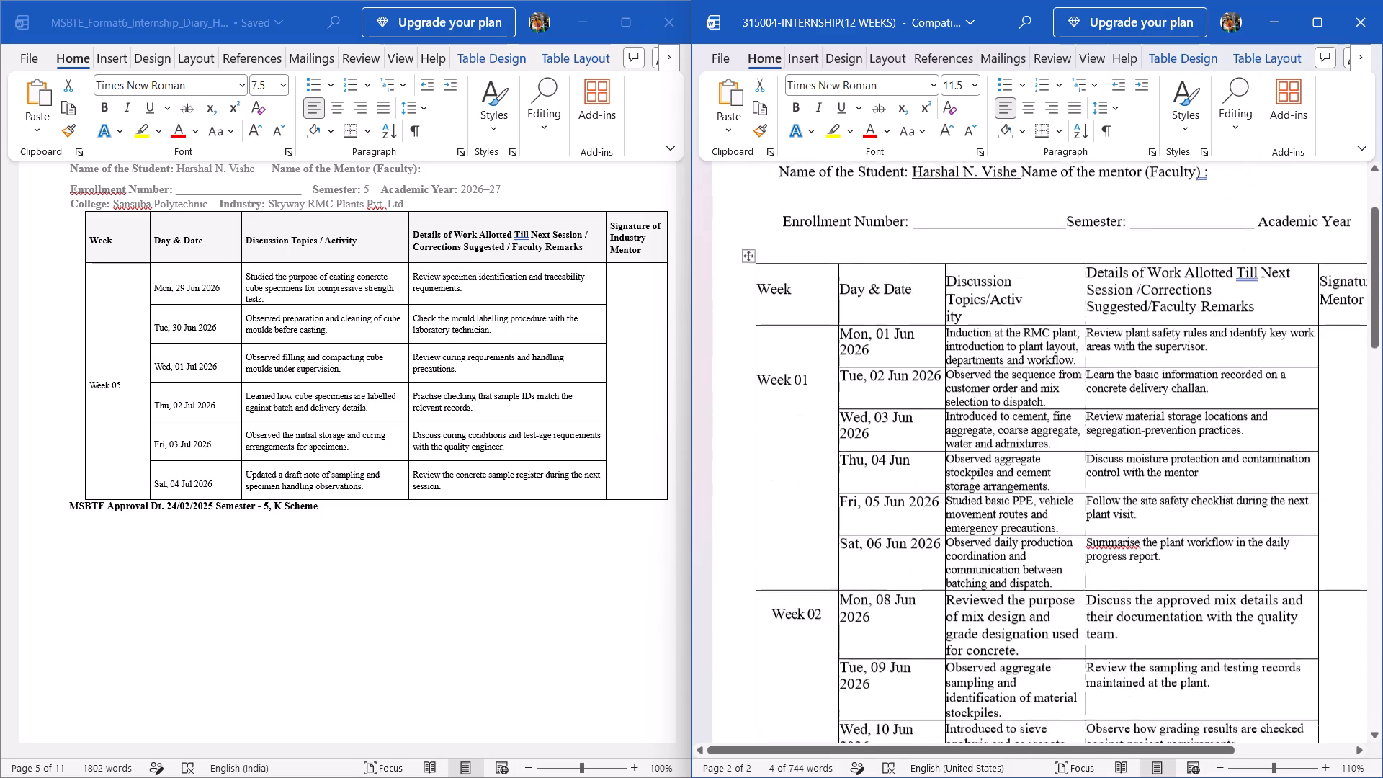
{"action": "scroll", "coordinate": [900, 422], "scroll_direction": "up", "scroll_amount": 3}
{"action": "scroll", "coordinate": [900, 422], "scroll_direction": "down", "scroll_amount": 2}
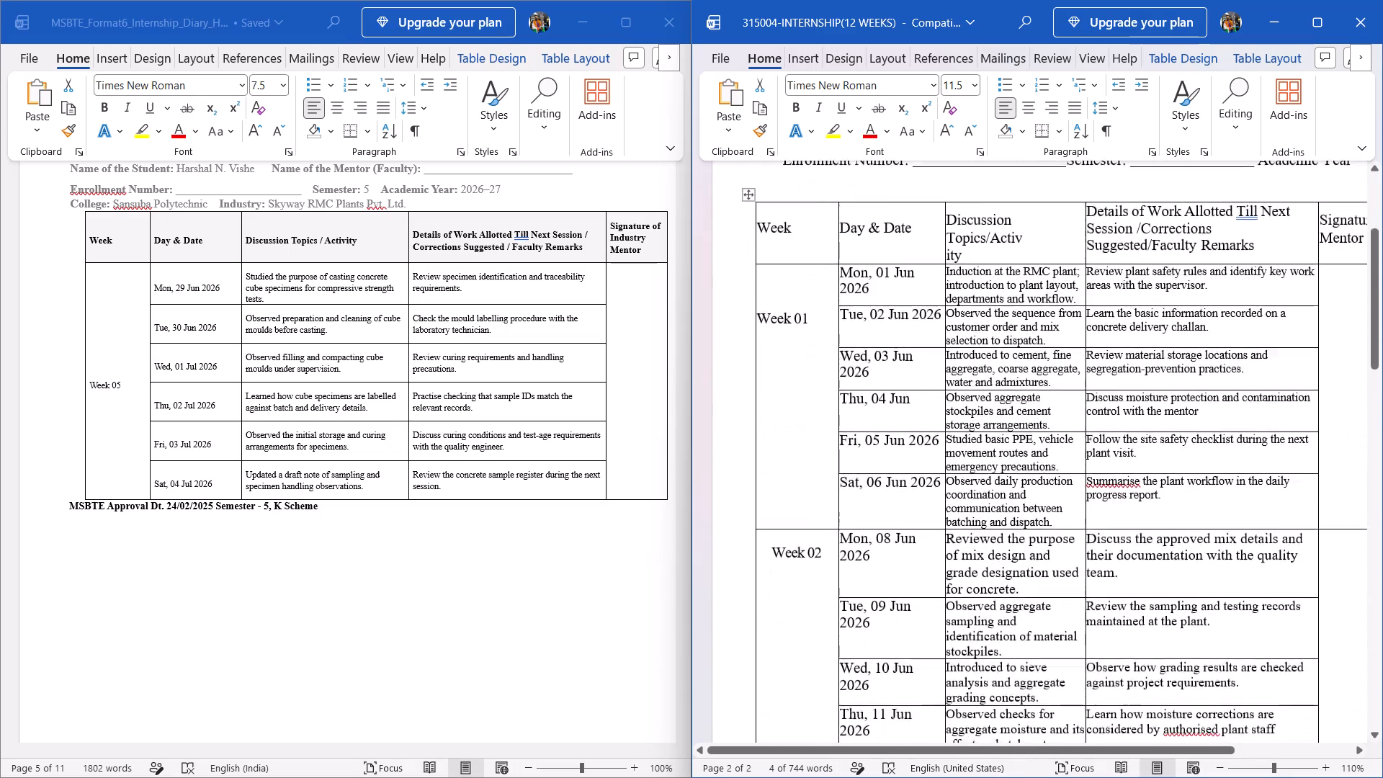
{"action": "scroll", "coordinate": [900, 422], "scroll_direction": "down", "scroll_amount": 2}
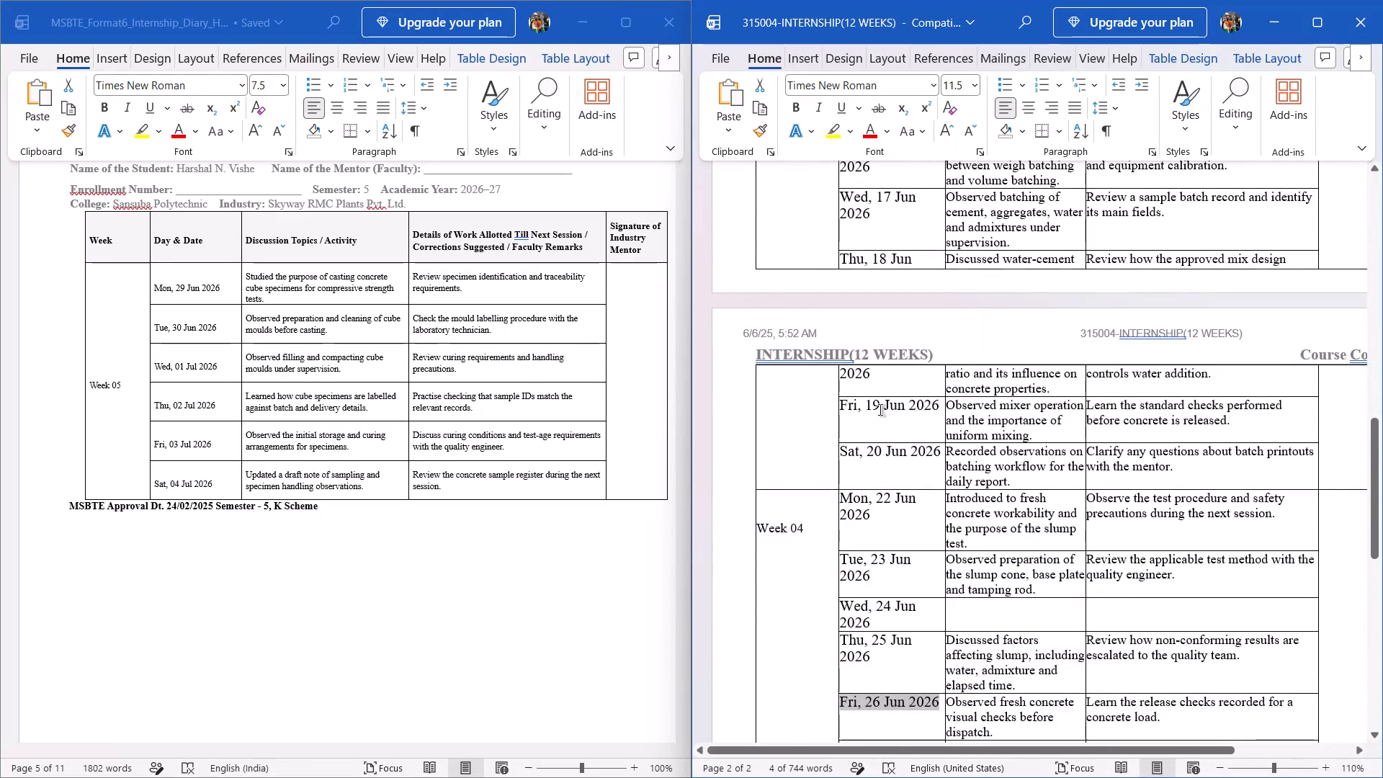
Set the font size of all Week 05 dates, discussion topics and allotted-work entries to 11.
{"action": "scroll", "coordinate": [915, 376], "scroll_direction": "down", "scroll_amount": 3}
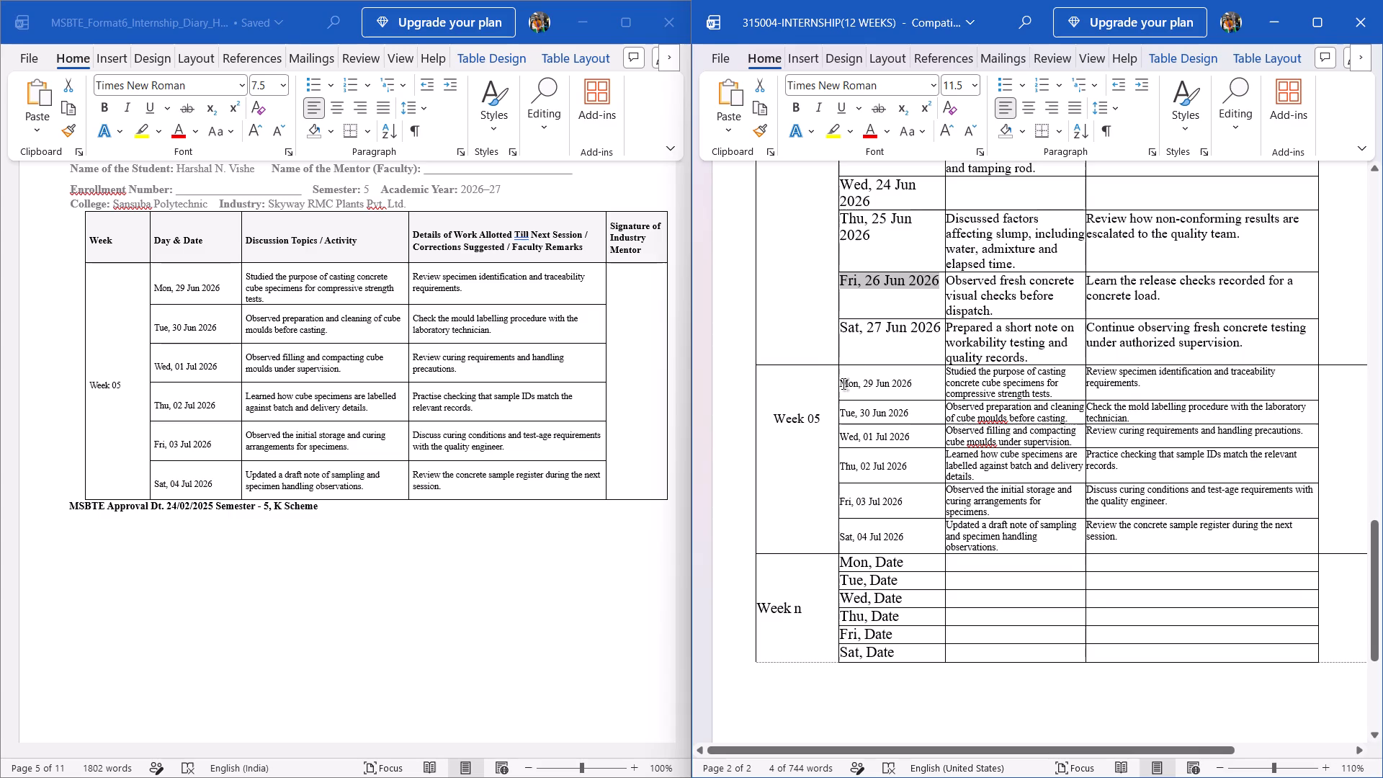
{"action": "left_click_drag", "start_coordinate": [838, 382], "coordinate": [931, 421]}
{"action": "key", "text": "ctrl+z"}
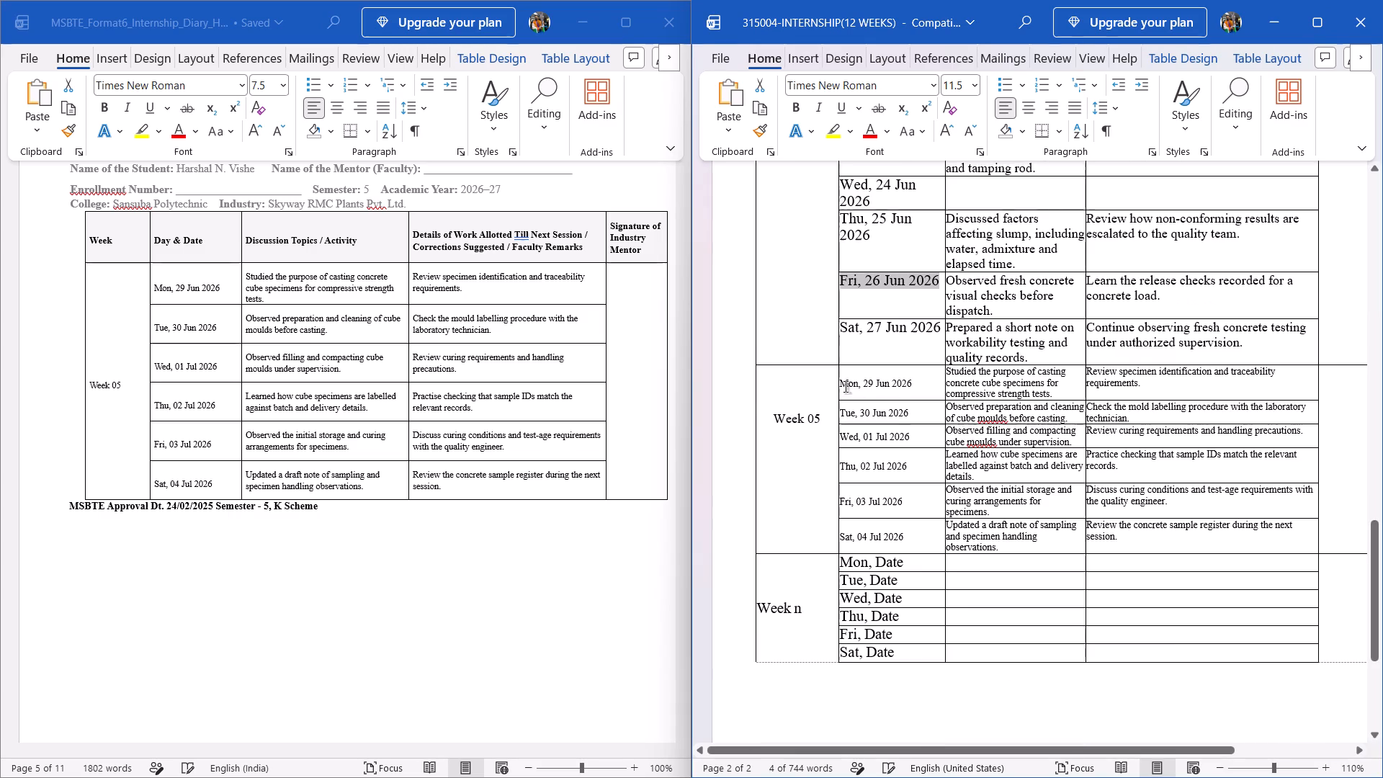
{"action": "left_click_drag", "start_coordinate": [841, 380], "coordinate": [1143, 541]}
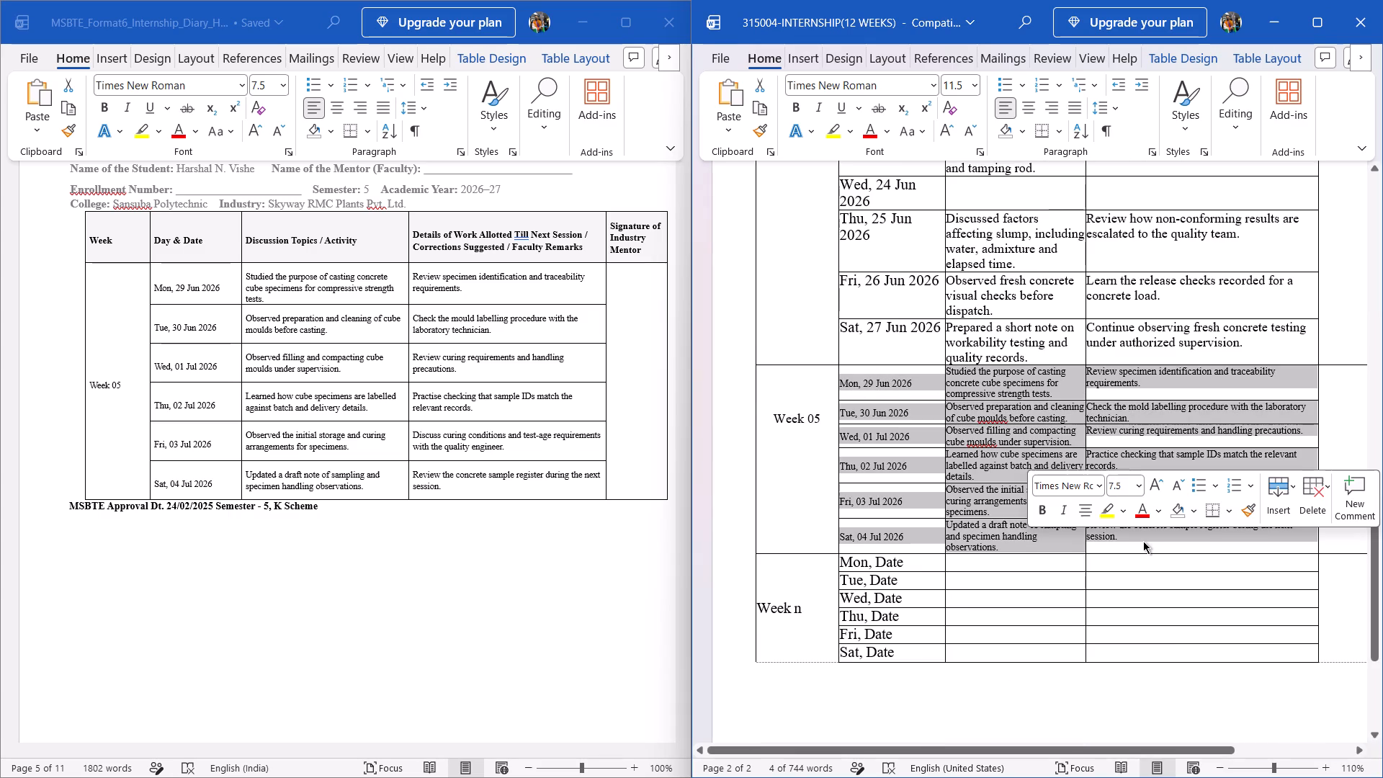
{"action": "left_click", "coordinate": [1140, 488]}
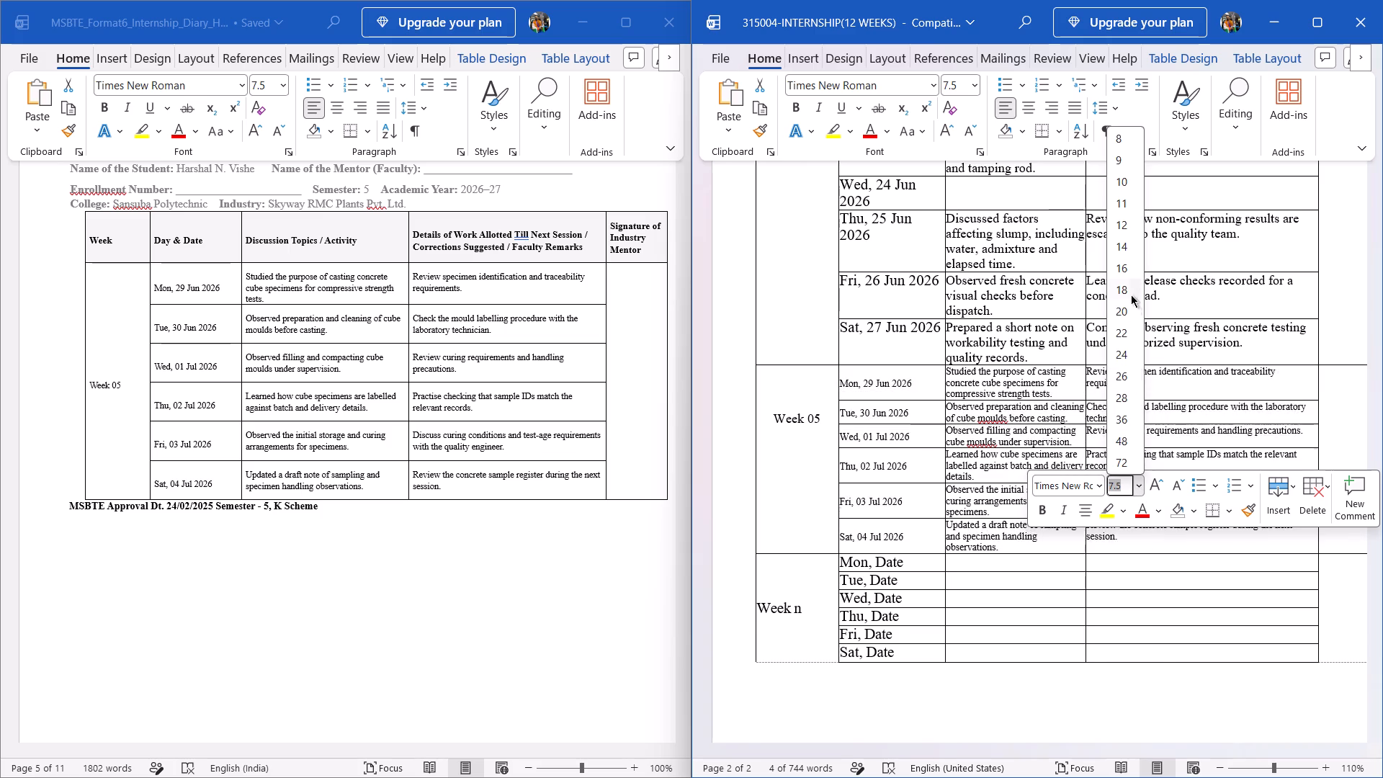
{"action": "left_click", "coordinate": [1124, 227]}
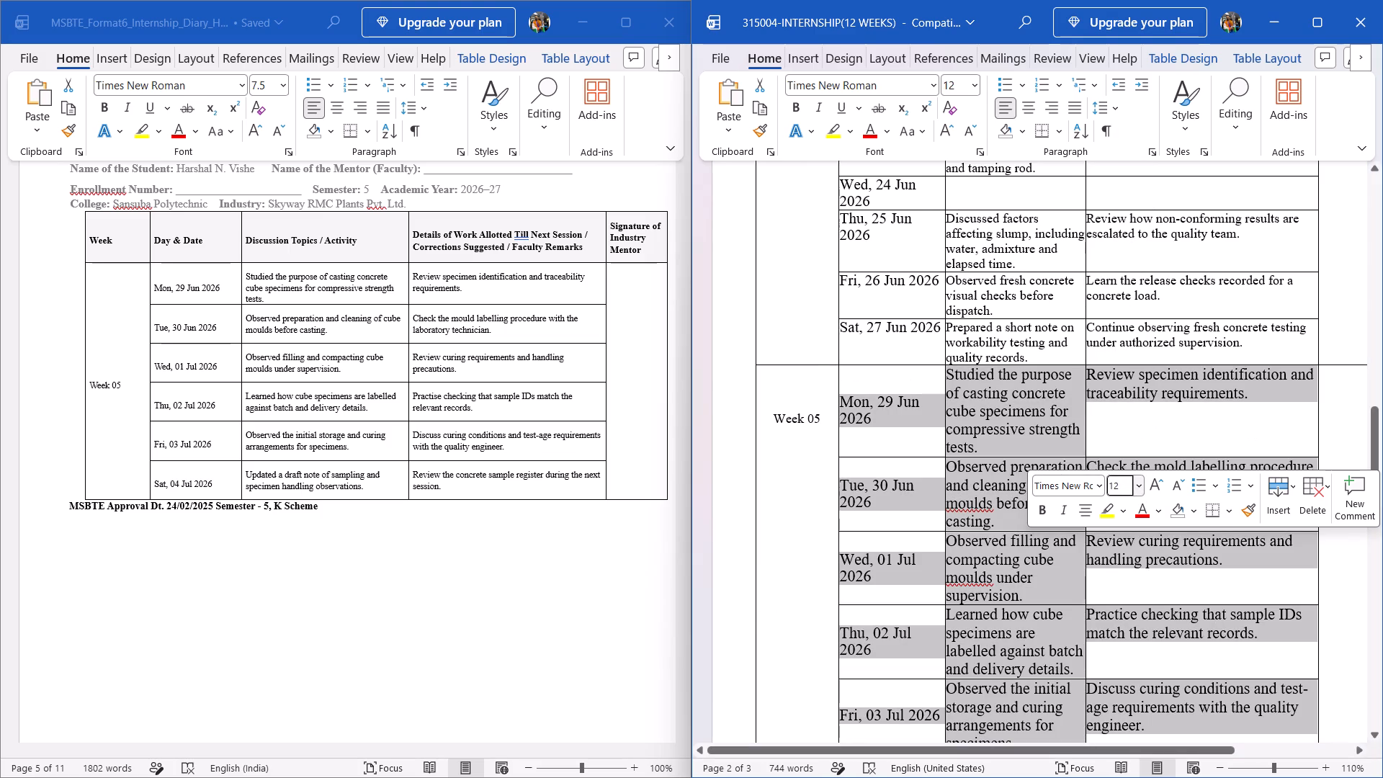
{"action": "left_click", "coordinate": [1137, 483]}
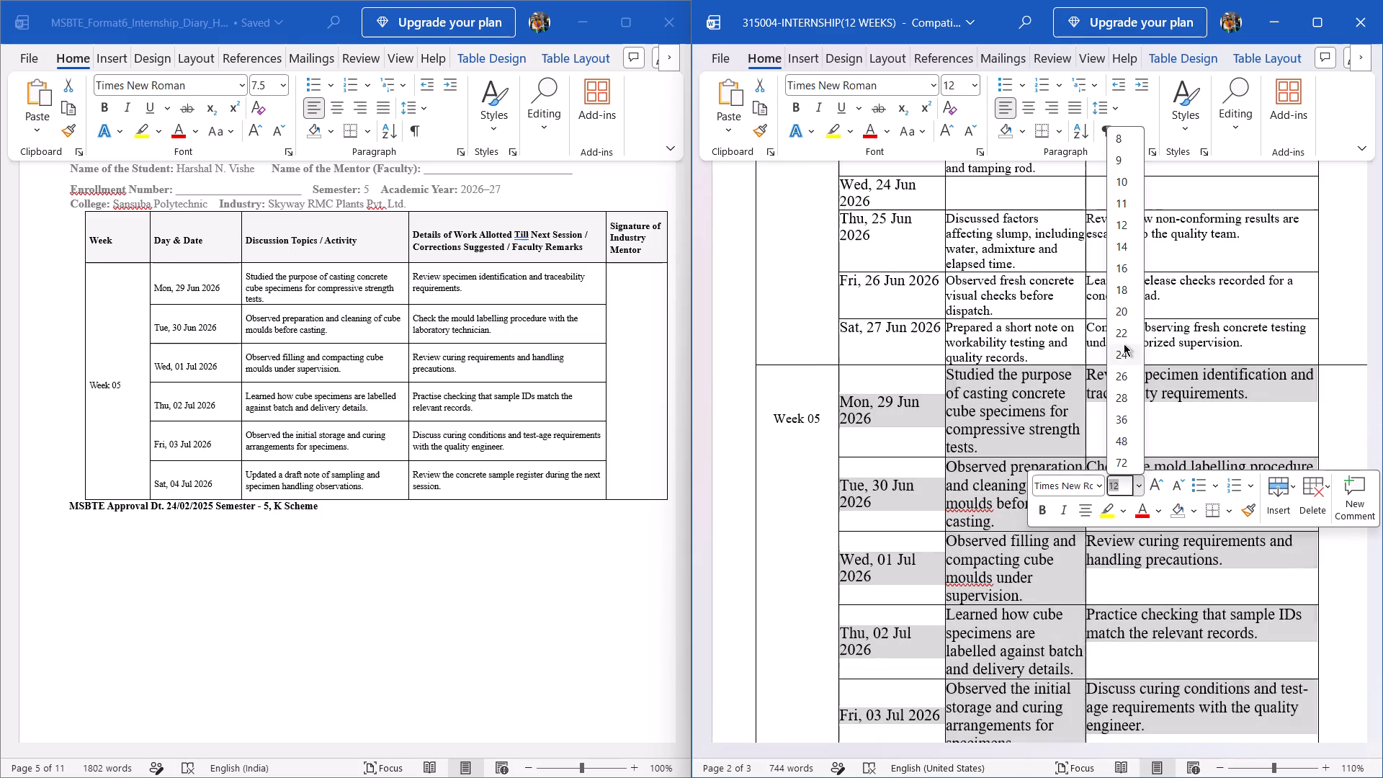
{"action": "left_click", "coordinate": [1124, 205]}
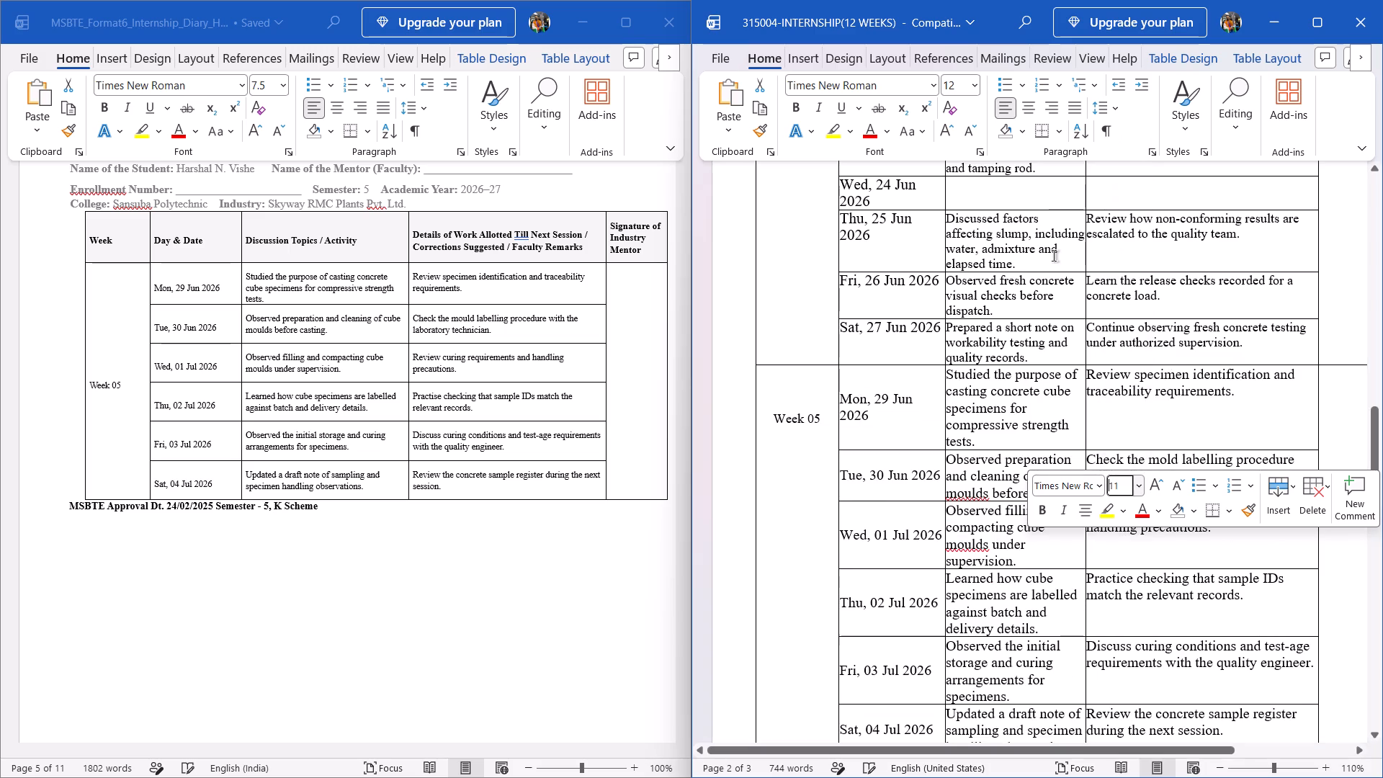
{"action": "scroll", "coordinate": [983, 309], "scroll_direction": "up", "scroll_amount": 1}
{"action": "scroll", "coordinate": [983, 309], "scroll_direction": "down", "scroll_amount": 3}
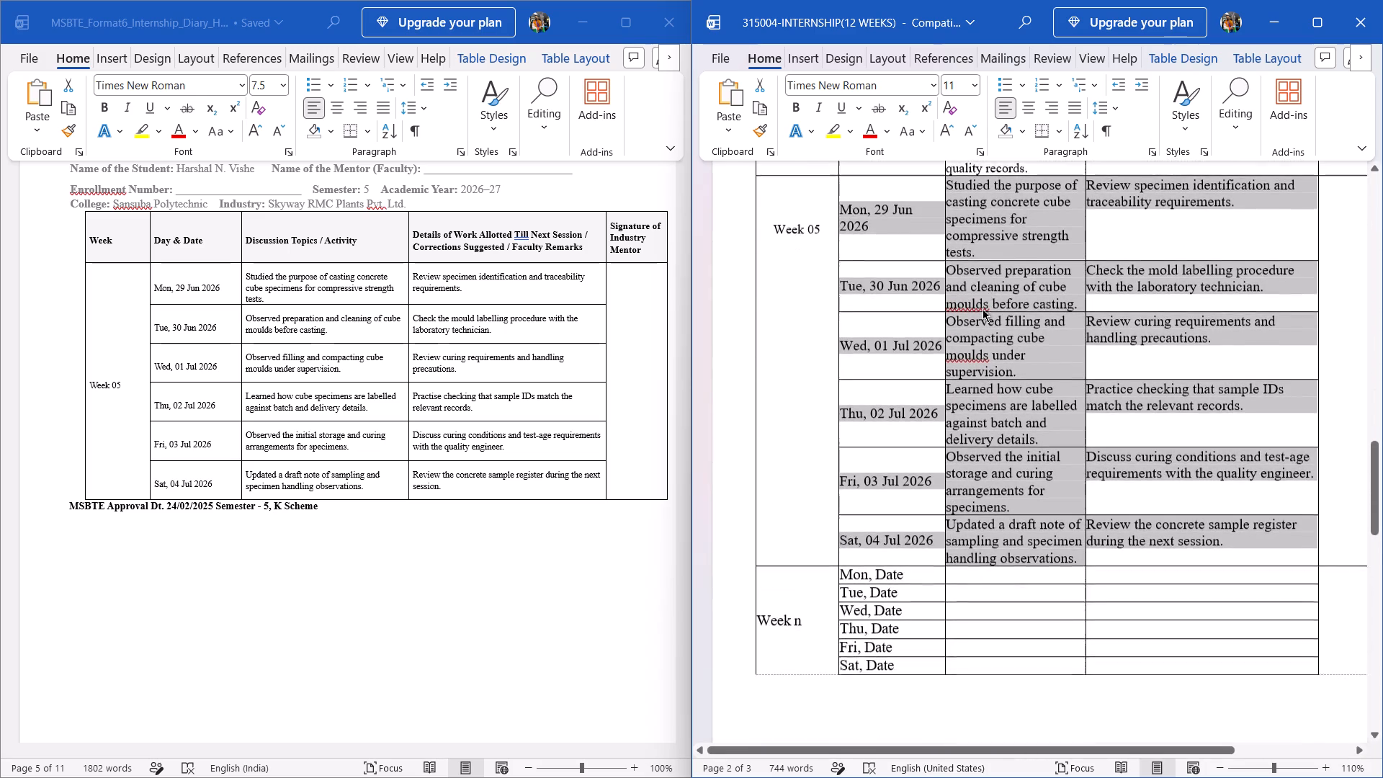
{"action": "scroll", "coordinate": [983, 309], "scroll_direction": "down", "scroll_amount": 1}
{"action": "left_click", "coordinate": [934, 398]}
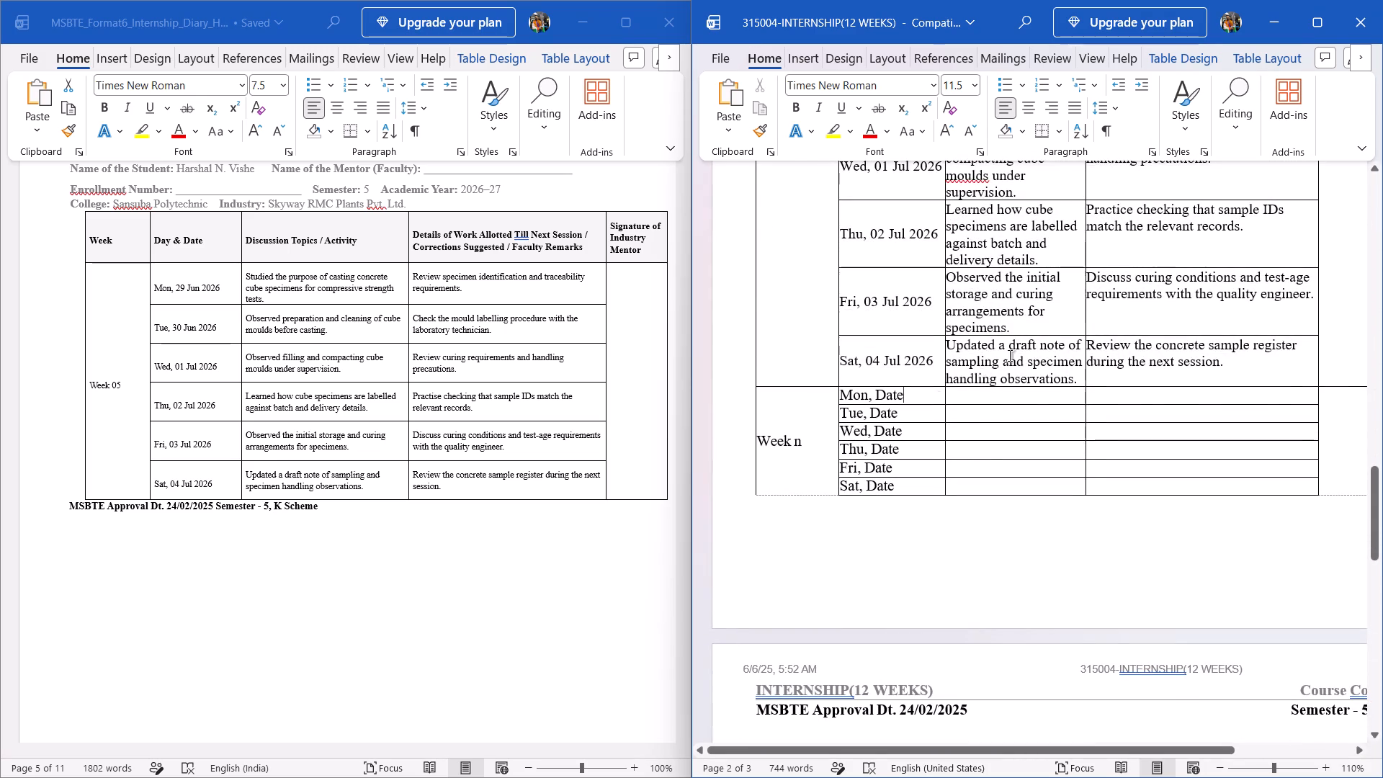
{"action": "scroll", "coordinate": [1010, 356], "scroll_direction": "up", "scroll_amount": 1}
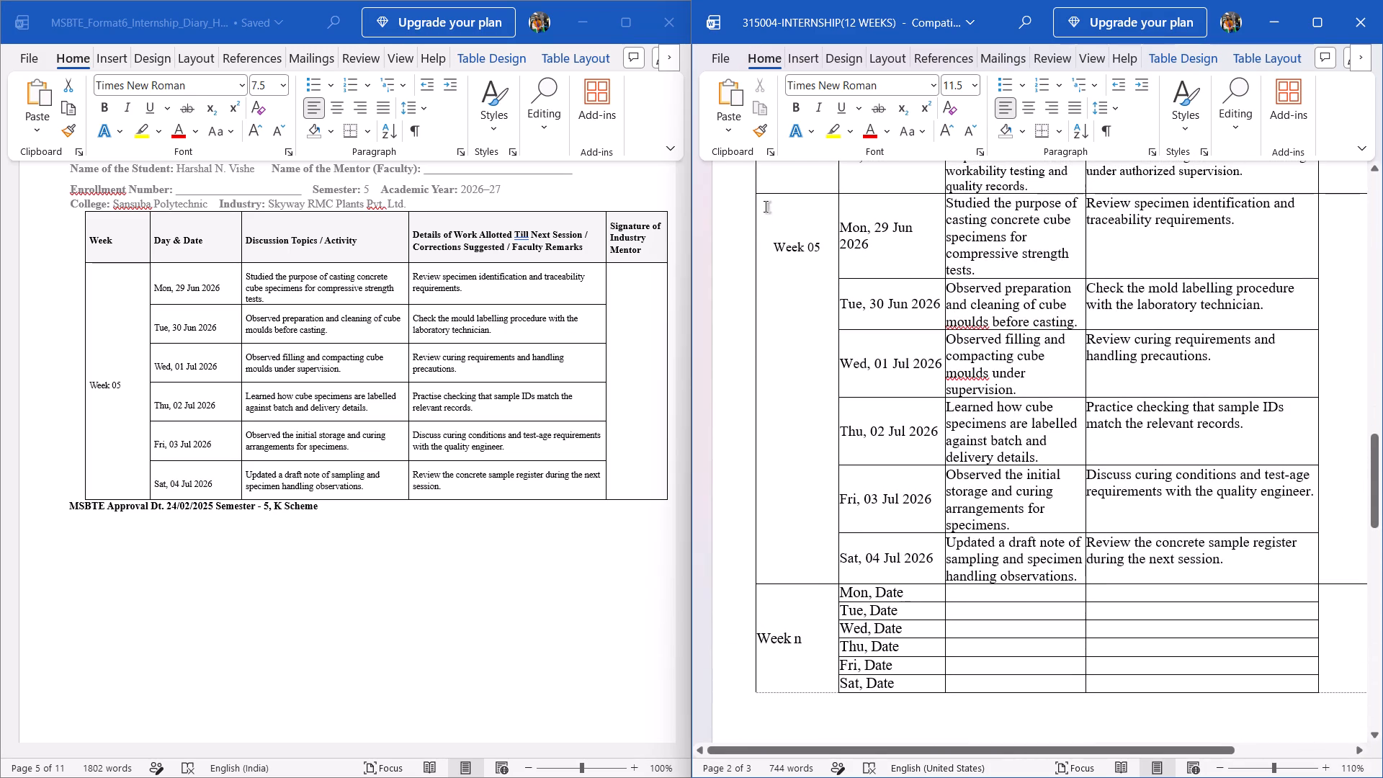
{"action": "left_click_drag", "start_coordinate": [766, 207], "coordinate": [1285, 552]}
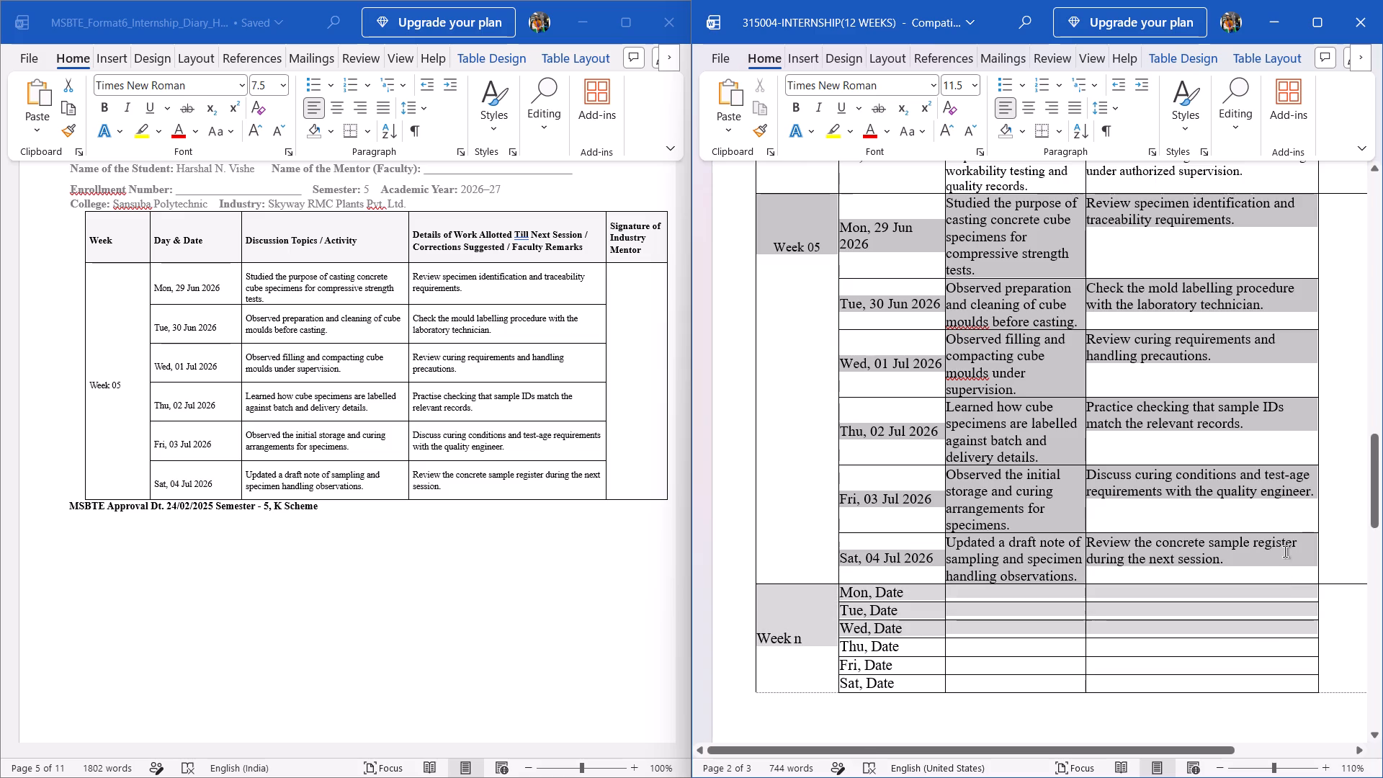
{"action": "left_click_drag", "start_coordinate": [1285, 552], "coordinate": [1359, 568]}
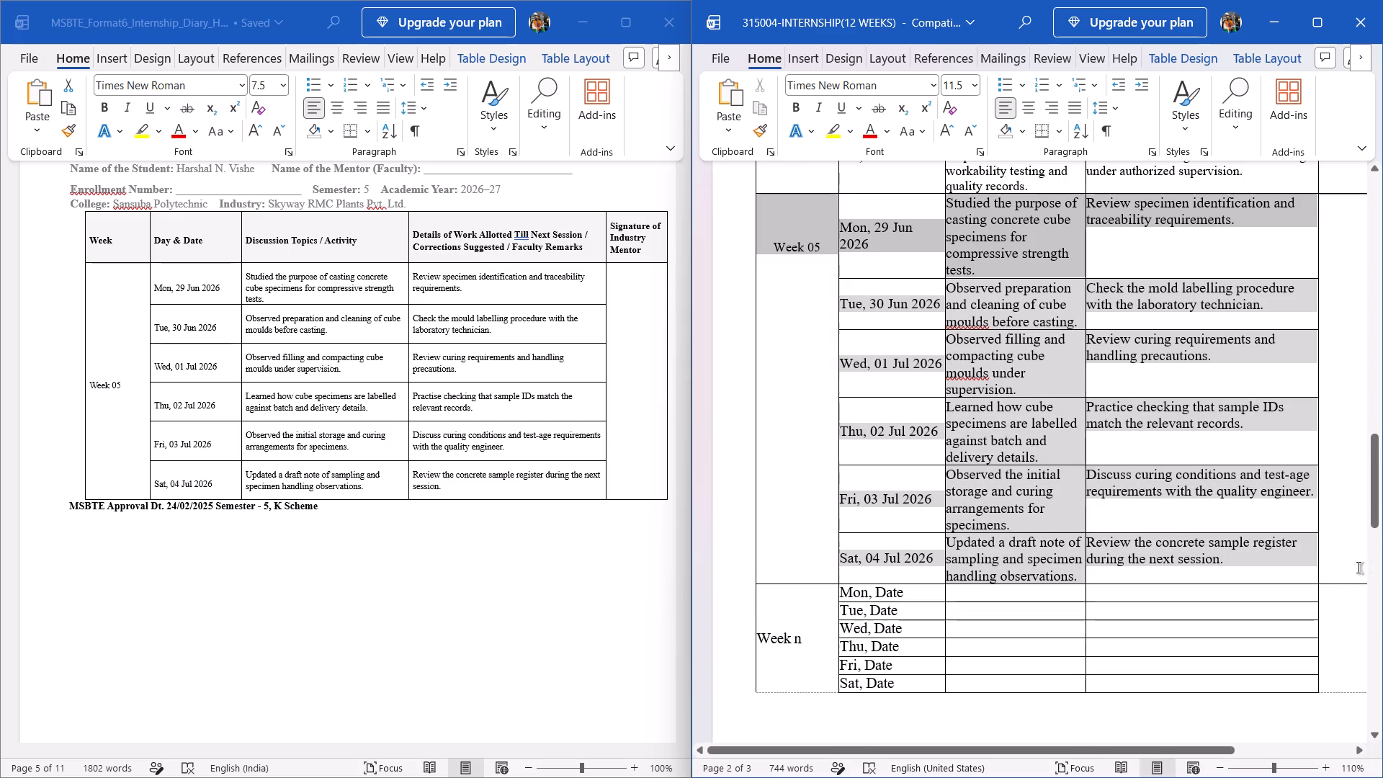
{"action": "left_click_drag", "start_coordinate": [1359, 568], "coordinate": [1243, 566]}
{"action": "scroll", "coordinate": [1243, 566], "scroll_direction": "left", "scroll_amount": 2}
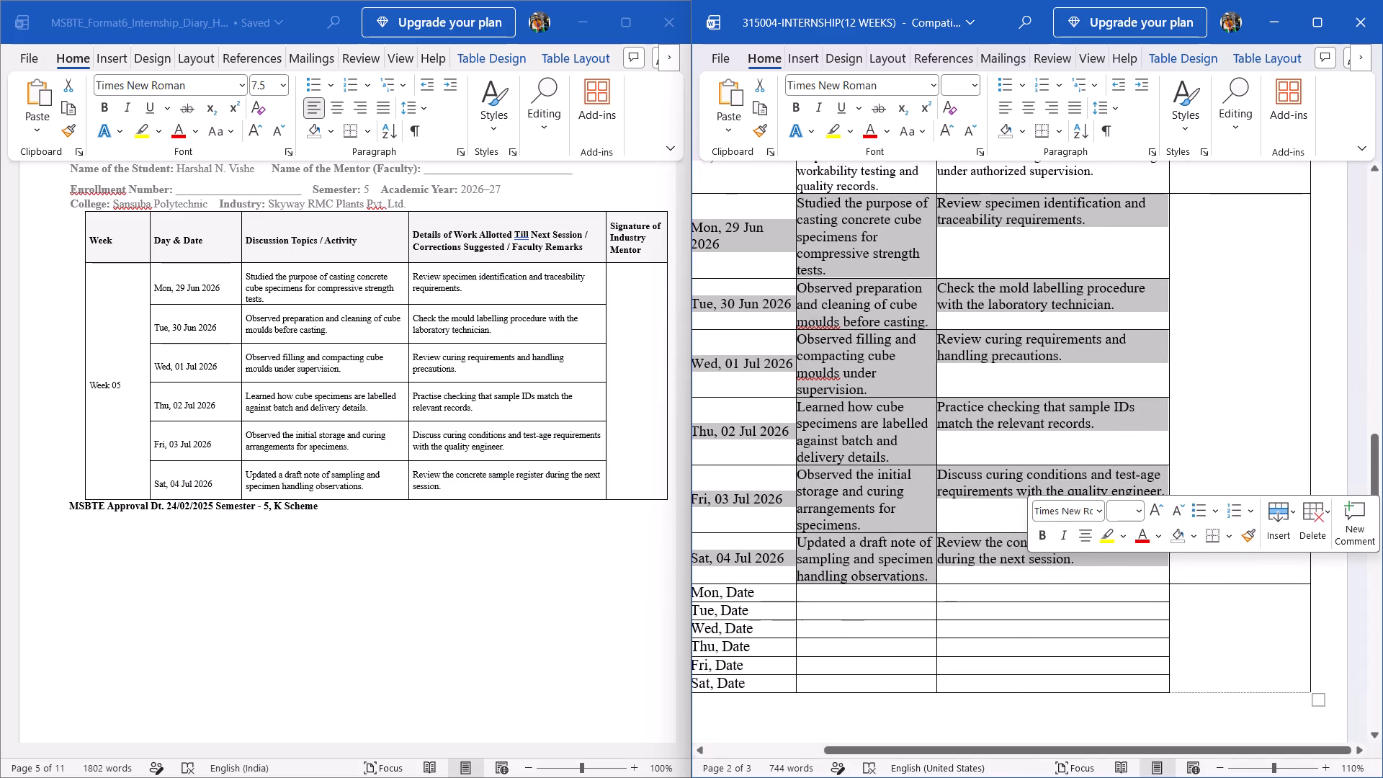
Insert six blank table rows below the Week 05 block, matching its six day rows.
{"action": "scroll", "coordinate": [1243, 566], "scroll_direction": "down", "scroll_amount": 3}
{"action": "left_click", "coordinate": [923, 398]}
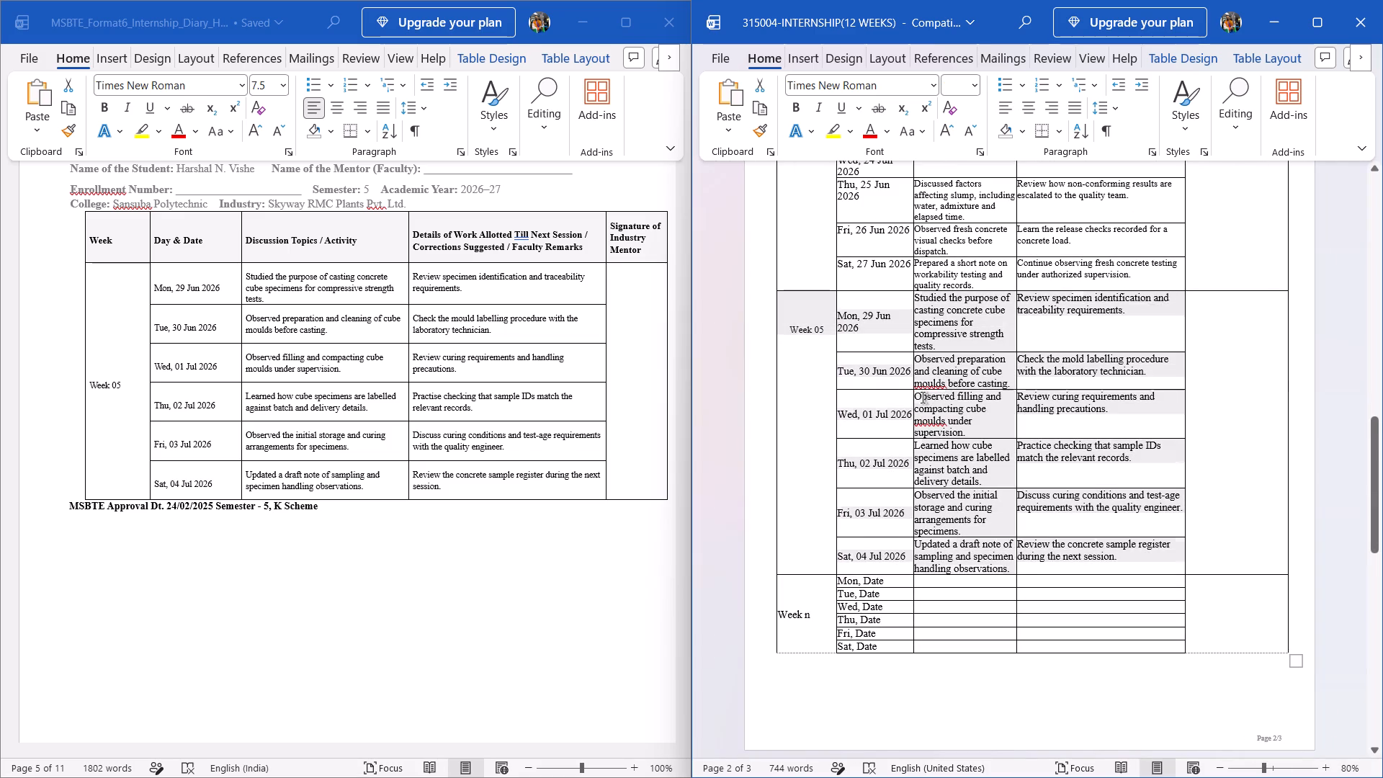
{"action": "left_click_drag", "start_coordinate": [781, 301], "coordinate": [1256, 541]}
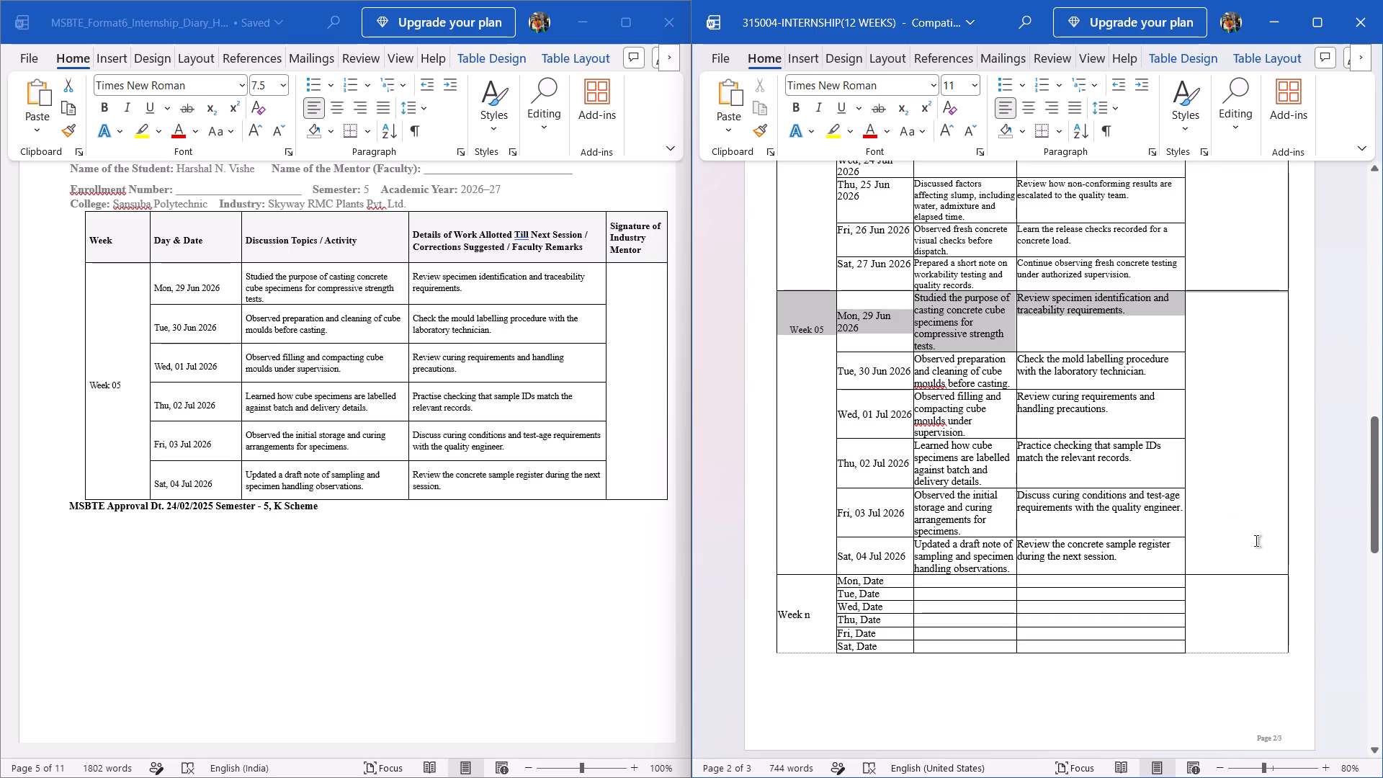
{"action": "left_click_drag", "start_coordinate": [1256, 541], "coordinate": [1231, 573]}
{"action": "left_click_drag", "start_coordinate": [1231, 573], "coordinate": [1165, 565]}
{"action": "left_click_drag", "start_coordinate": [1165, 565], "coordinate": [1227, 571]}
{"action": "left_click_drag", "start_coordinate": [1227, 571], "coordinate": [1282, 566]}
{"action": "left_click_drag", "start_coordinate": [1282, 566], "coordinate": [1285, 569]}
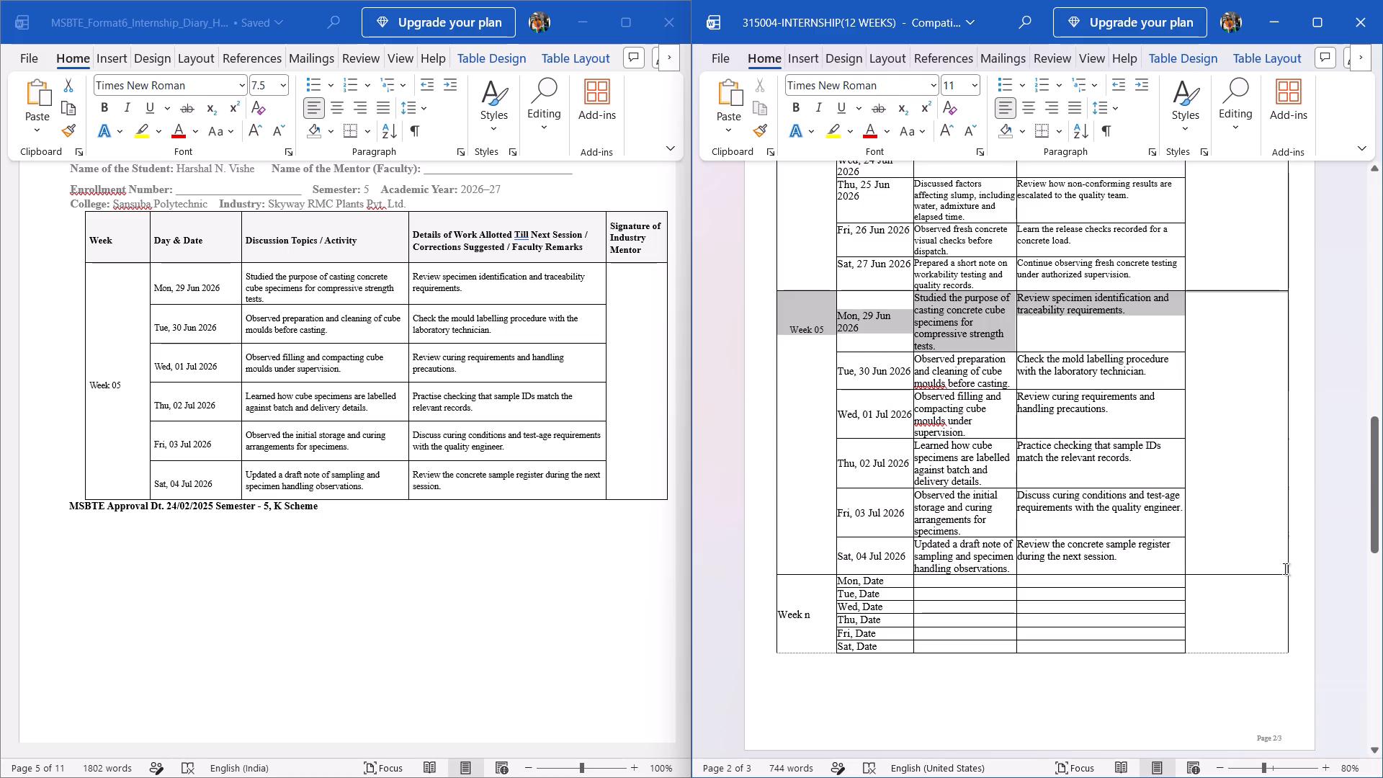
{"action": "left_click_drag", "start_coordinate": [1285, 569], "coordinate": [1292, 568]}
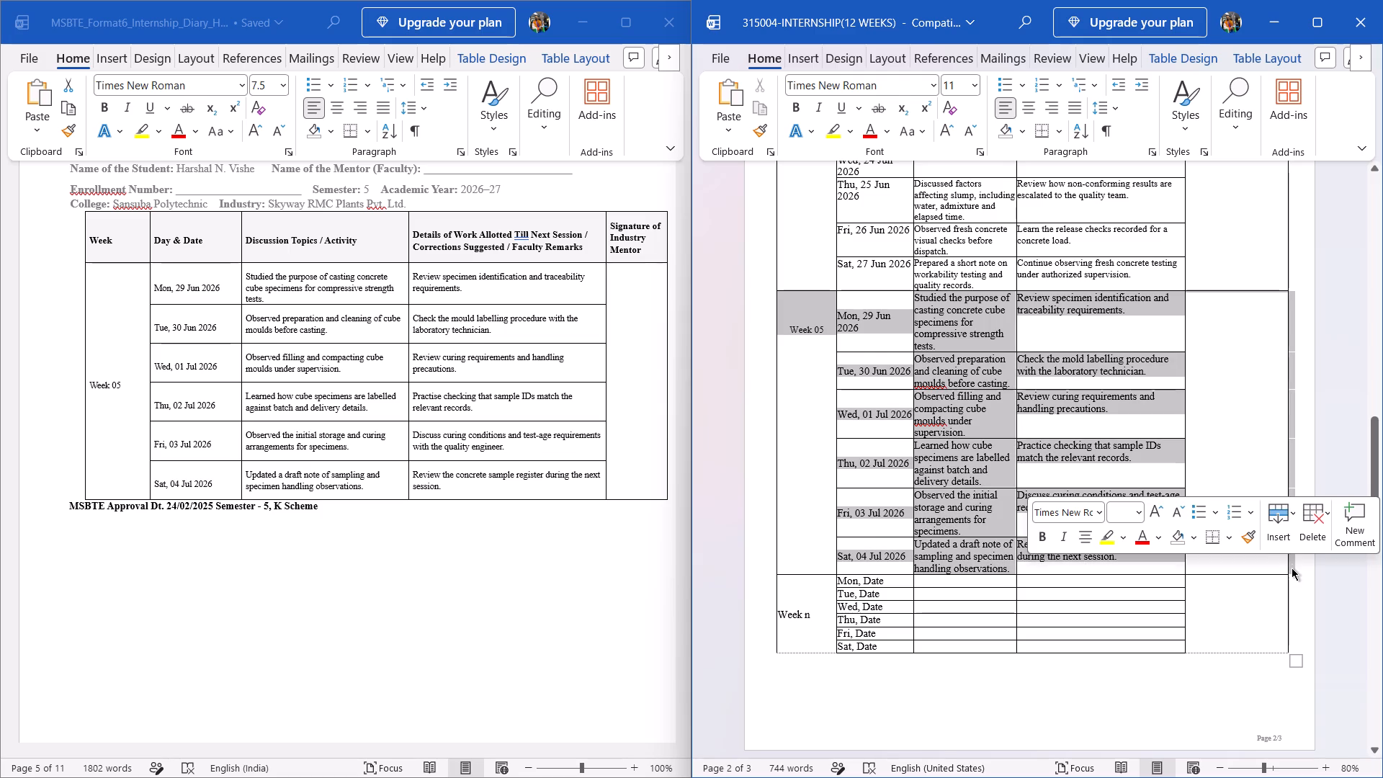
{"action": "left_click", "coordinate": [1281, 520]}
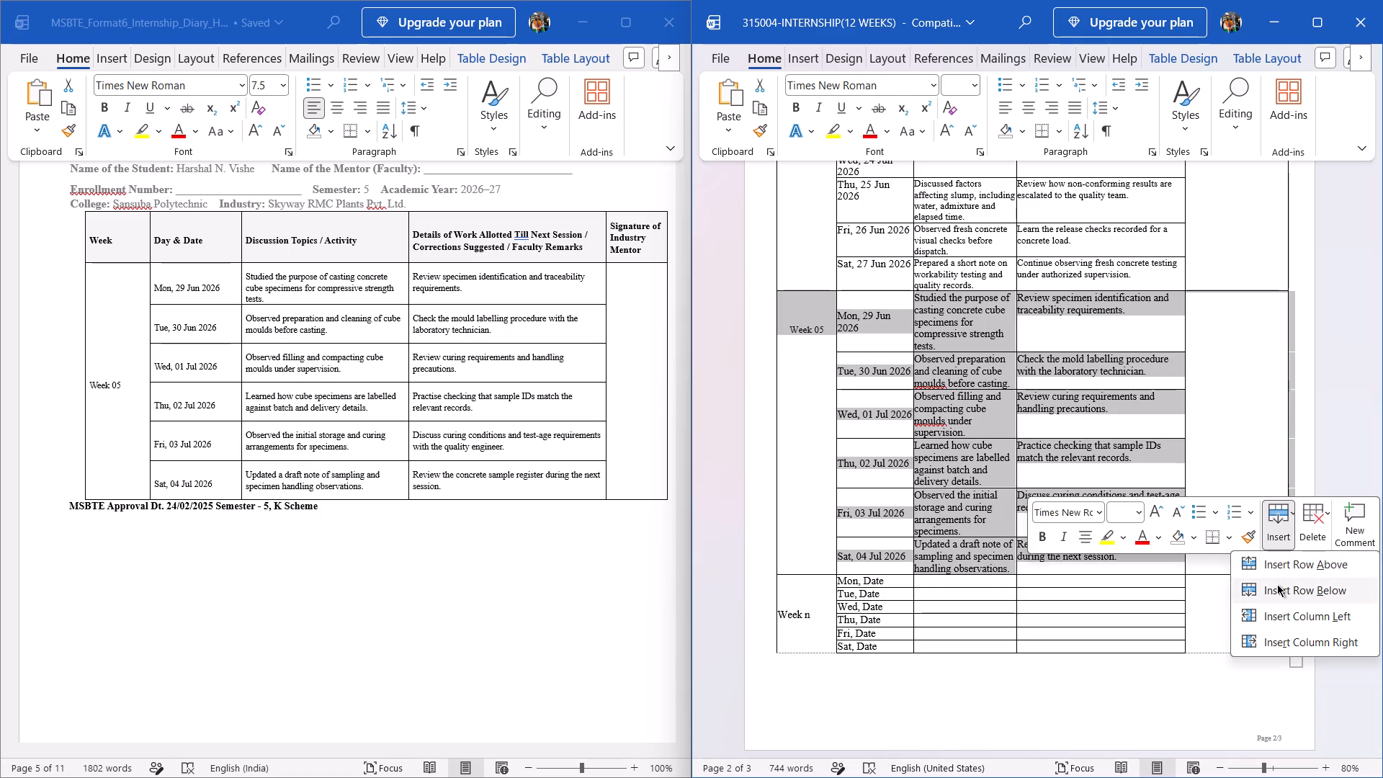
{"action": "left_click", "coordinate": [1277, 584]}
Merge the six blank Week-column cells in the new rows below Week 05 into one cell.
{"action": "scroll", "coordinate": [1277, 584], "scroll_direction": "down", "scroll_amount": 1}
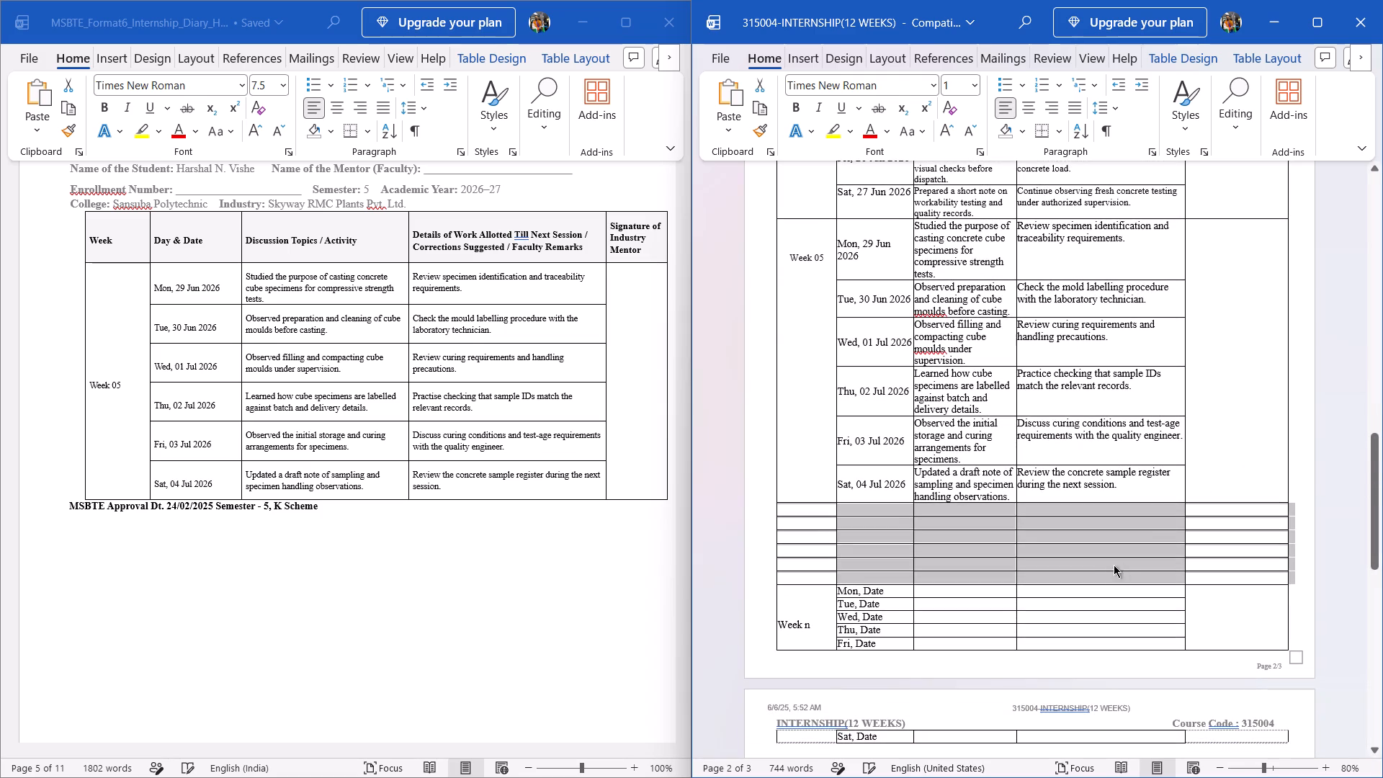
{"action": "scroll", "coordinate": [1106, 568], "scroll_direction": "down", "scroll_amount": 1}
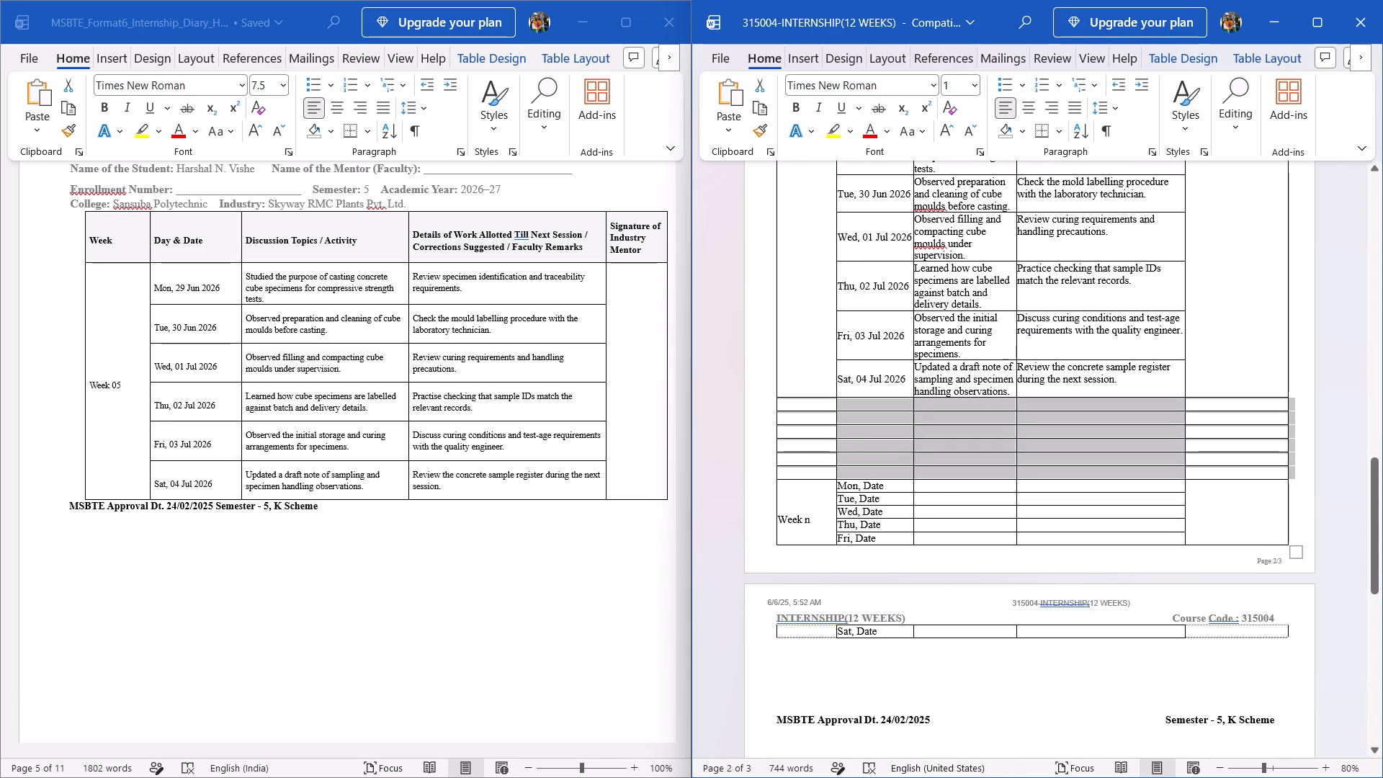
{"action": "left_click", "coordinate": [786, 404]}
{"action": "left_click_drag", "start_coordinate": [780, 408], "coordinate": [831, 471]}
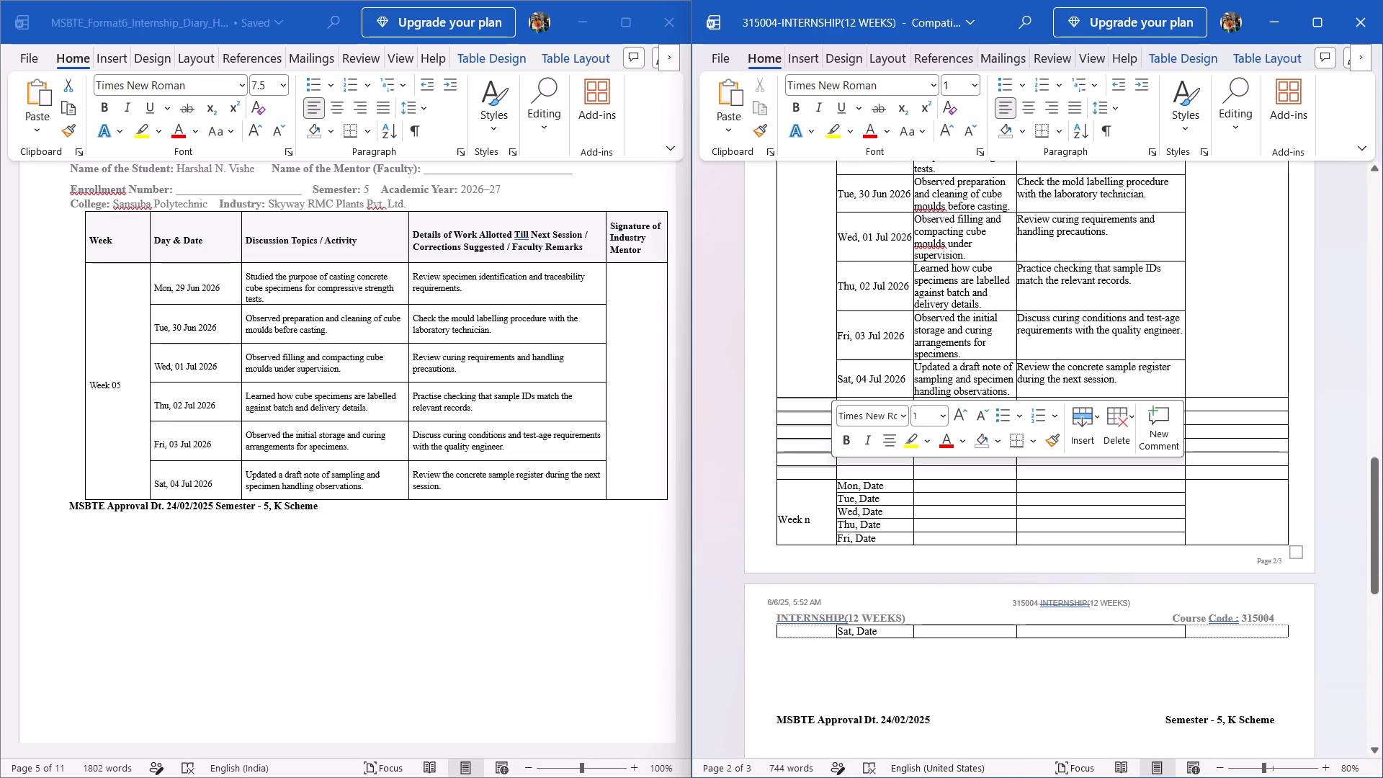
{"action": "right_click", "coordinate": [831, 471]}
{"action": "left_click", "coordinate": [923, 345]}
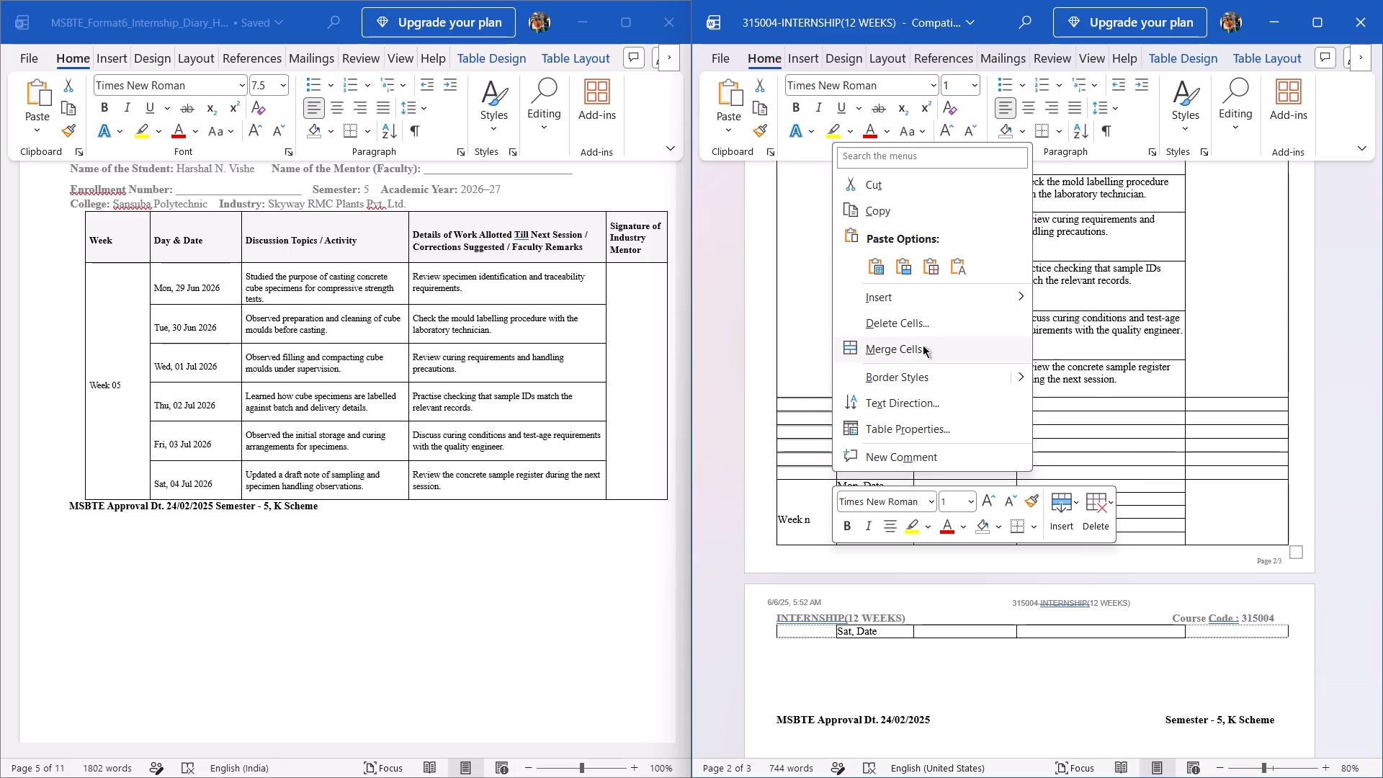
Merge the six blank cells in the last column of the new rows into one cell.
{"action": "left_click_drag", "start_coordinate": [1192, 411], "coordinate": [1249, 462]}
{"action": "left_click_drag", "start_coordinate": [1191, 408], "coordinate": [1279, 474]}
{"action": "right_click", "coordinate": [1279, 474]}
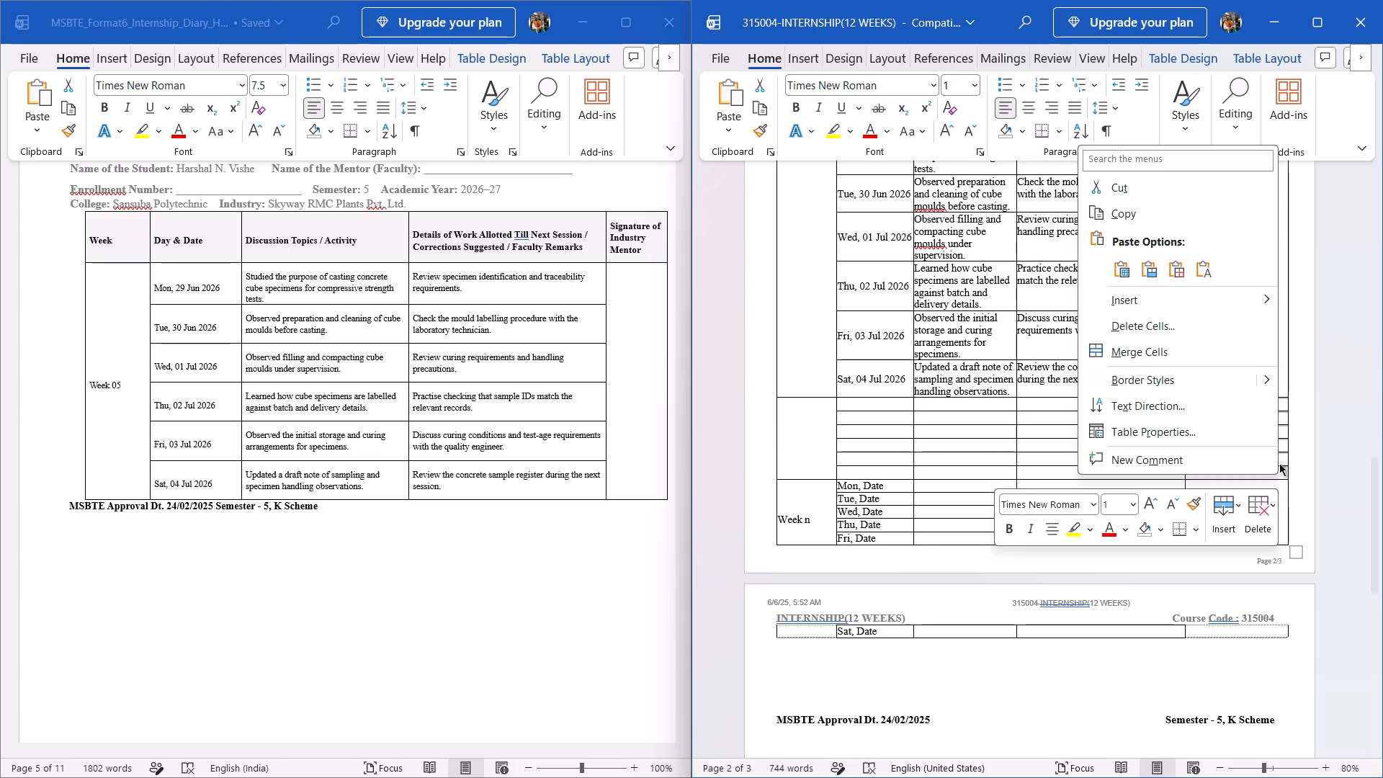
{"action": "left_click", "coordinate": [1199, 357]}
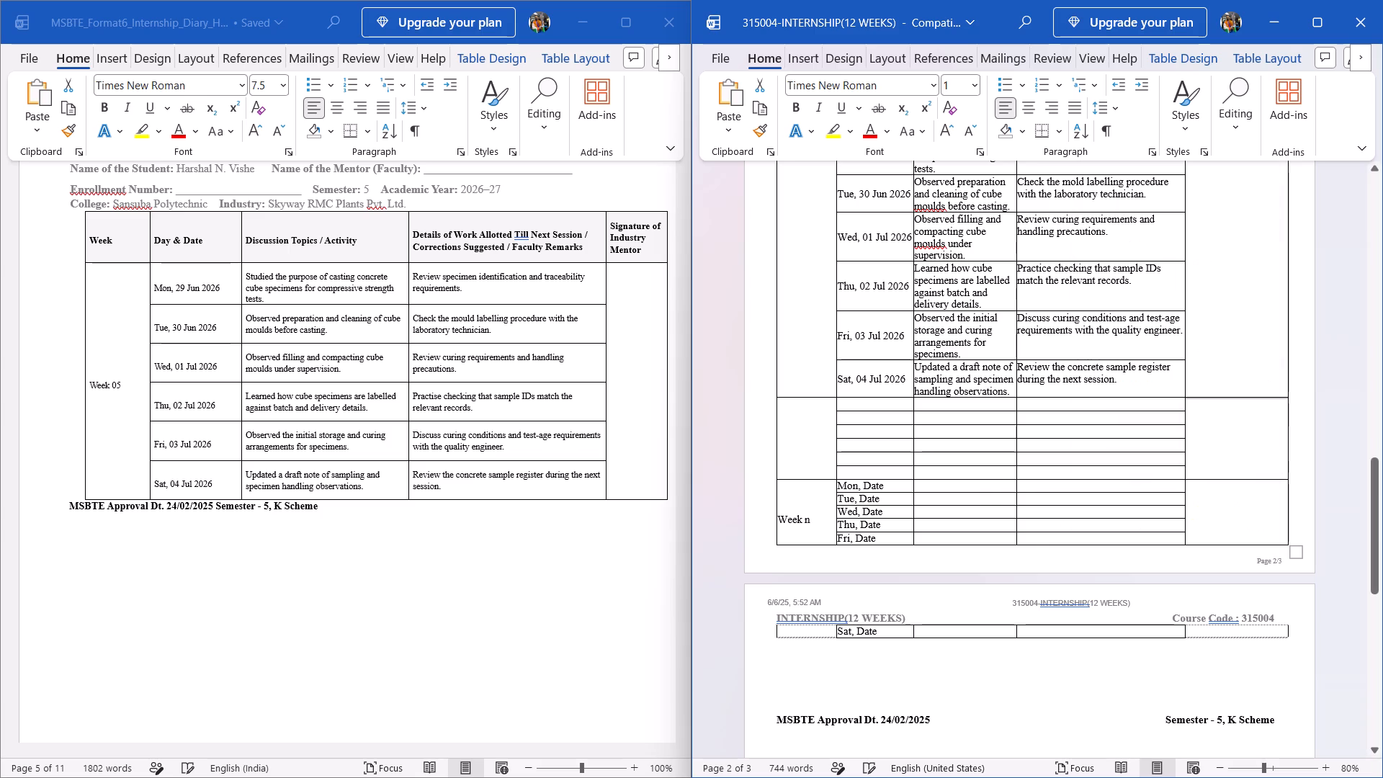
Enter "Week 06" at font size 11 in the merged Week cell, with one blank line above it.
{"action": "left_click", "coordinate": [818, 443]}
{"action": "left_click", "coordinate": [818, 443]}
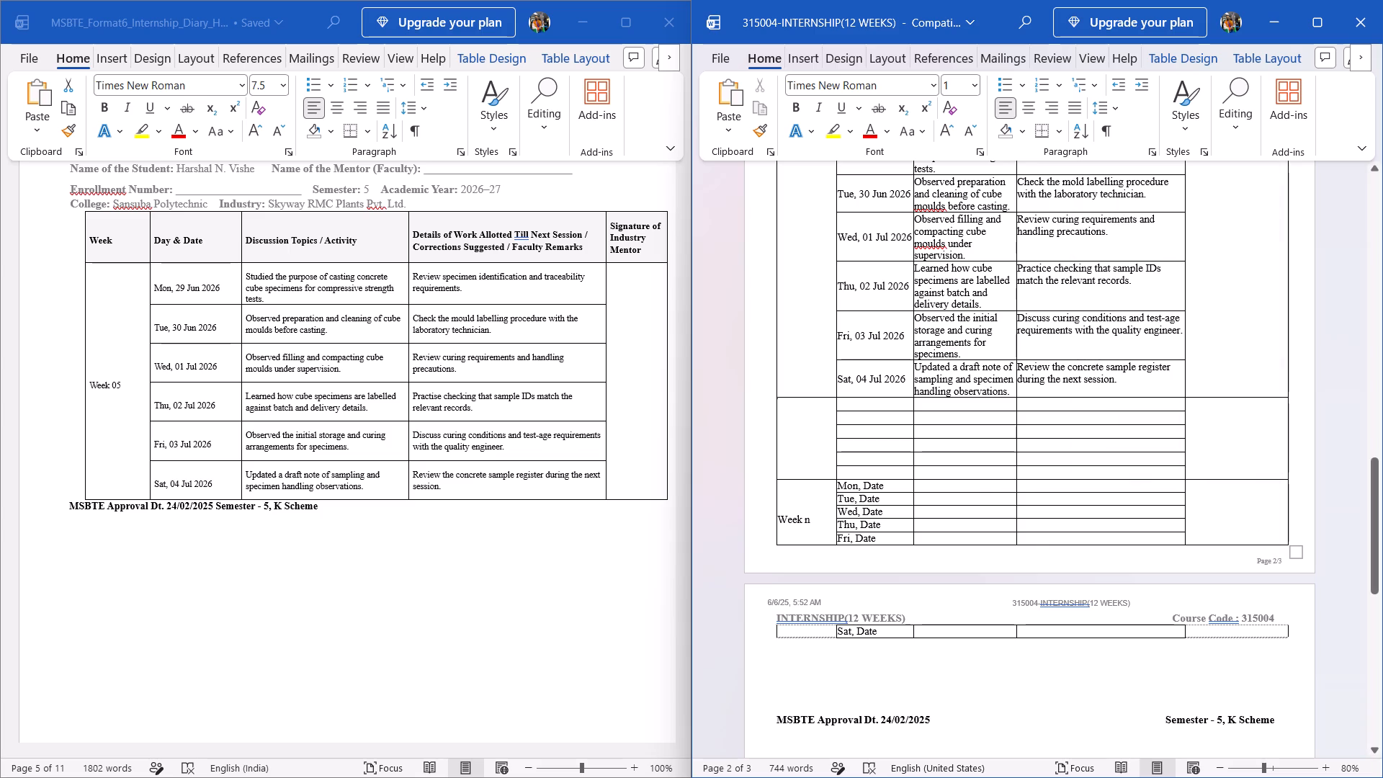
{"action": "left_click", "coordinate": [800, 432]}
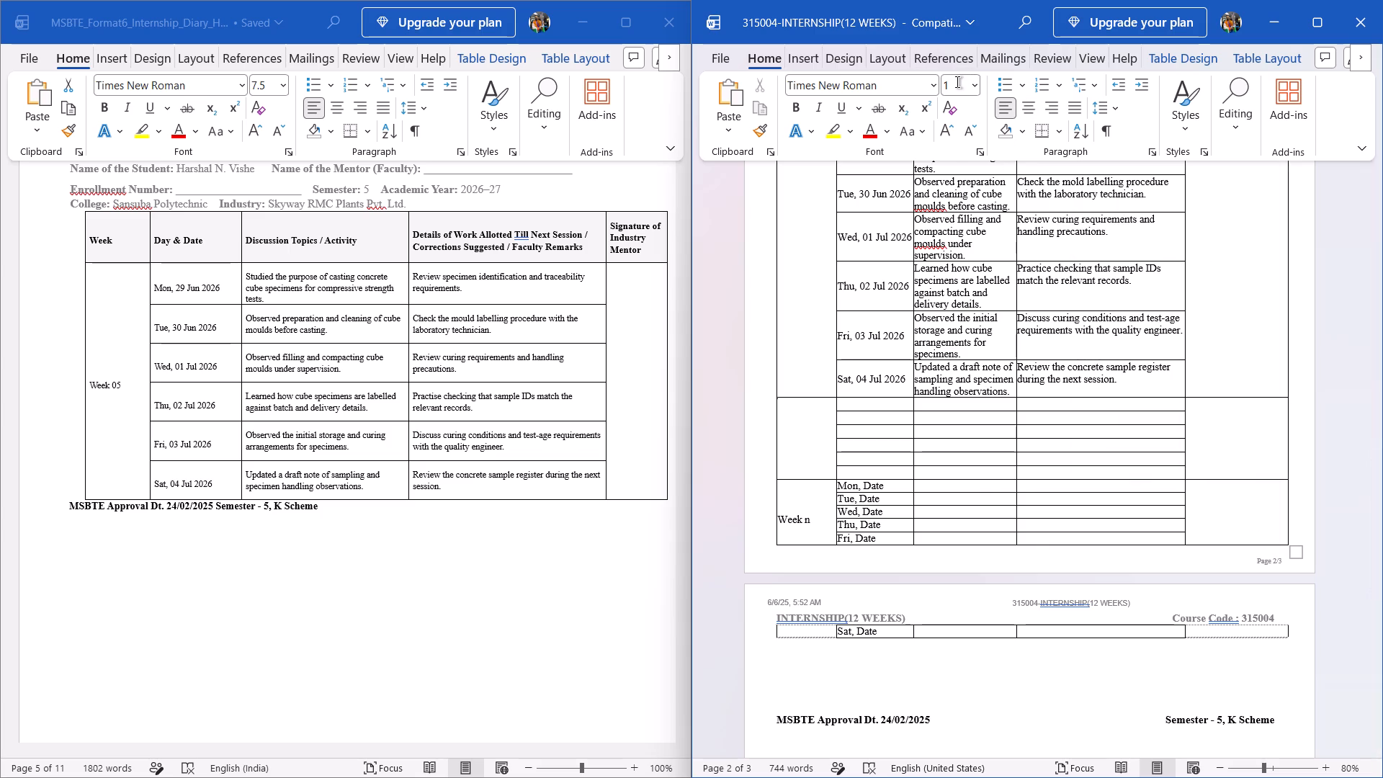
{"action": "left_click", "coordinate": [957, 82]}
{"action": "left_click", "coordinate": [957, 82]}
{"action": "key", "text": "1"}
{"action": "key", "text": "Return"}
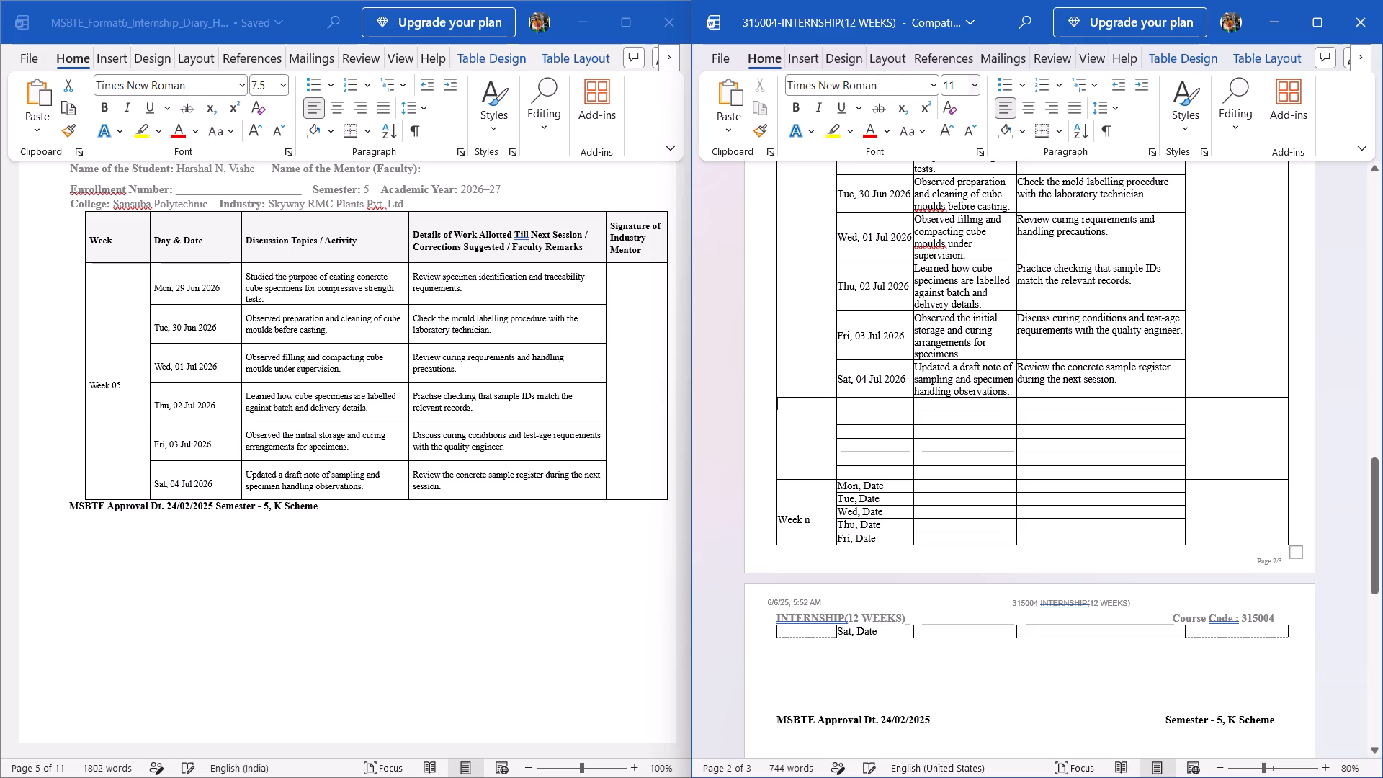
{"action": "type", "text": "Wee"}
{"action": "type", "text": "k 06"}
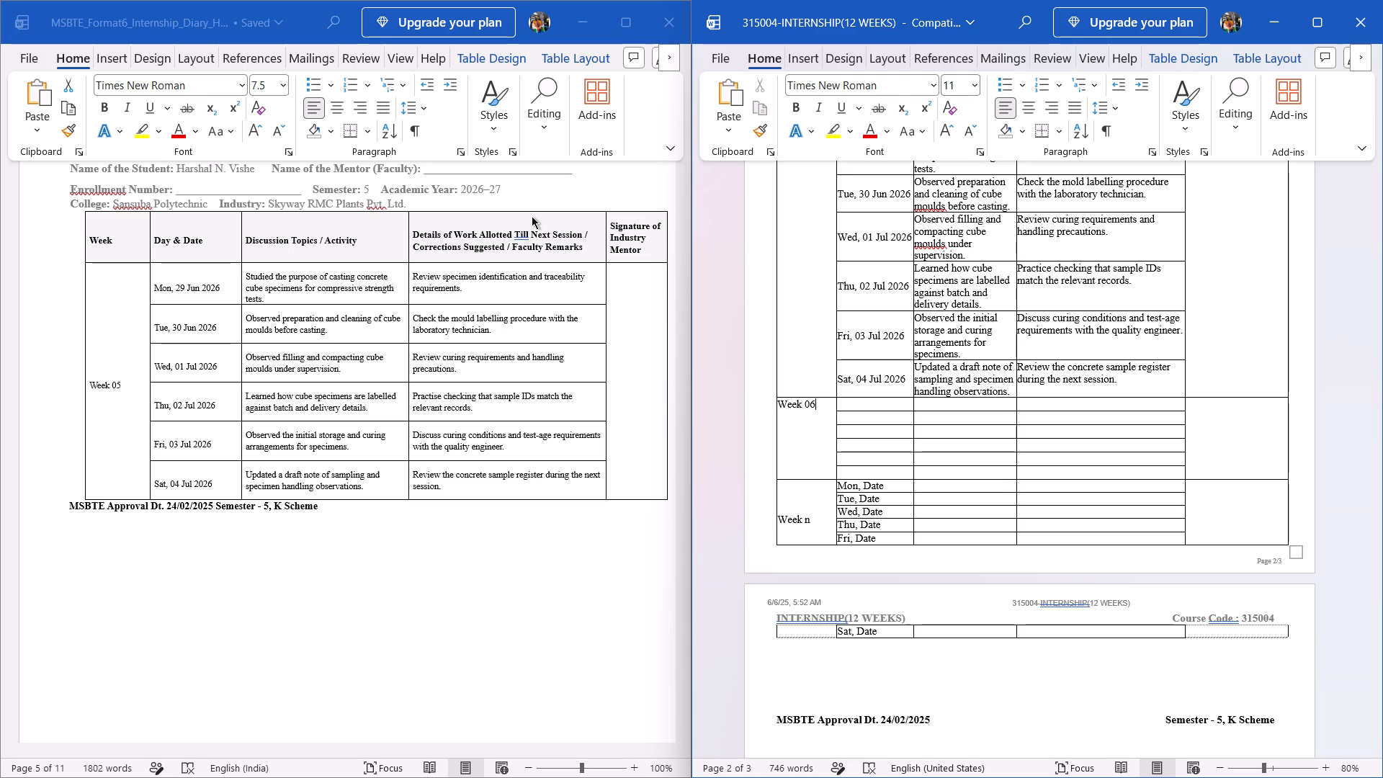
{"action": "left_click", "coordinate": [780, 403]}
{"action": "key", "text": "Return"}
Copy the Week 06 date, activity and details cells, Mon, 06 Jul 2026 to Sat, 11 Jul 2026, from the source diary.
{"action": "scroll", "coordinate": [454, 464], "scroll_direction": "down", "scroll_amount": 3}
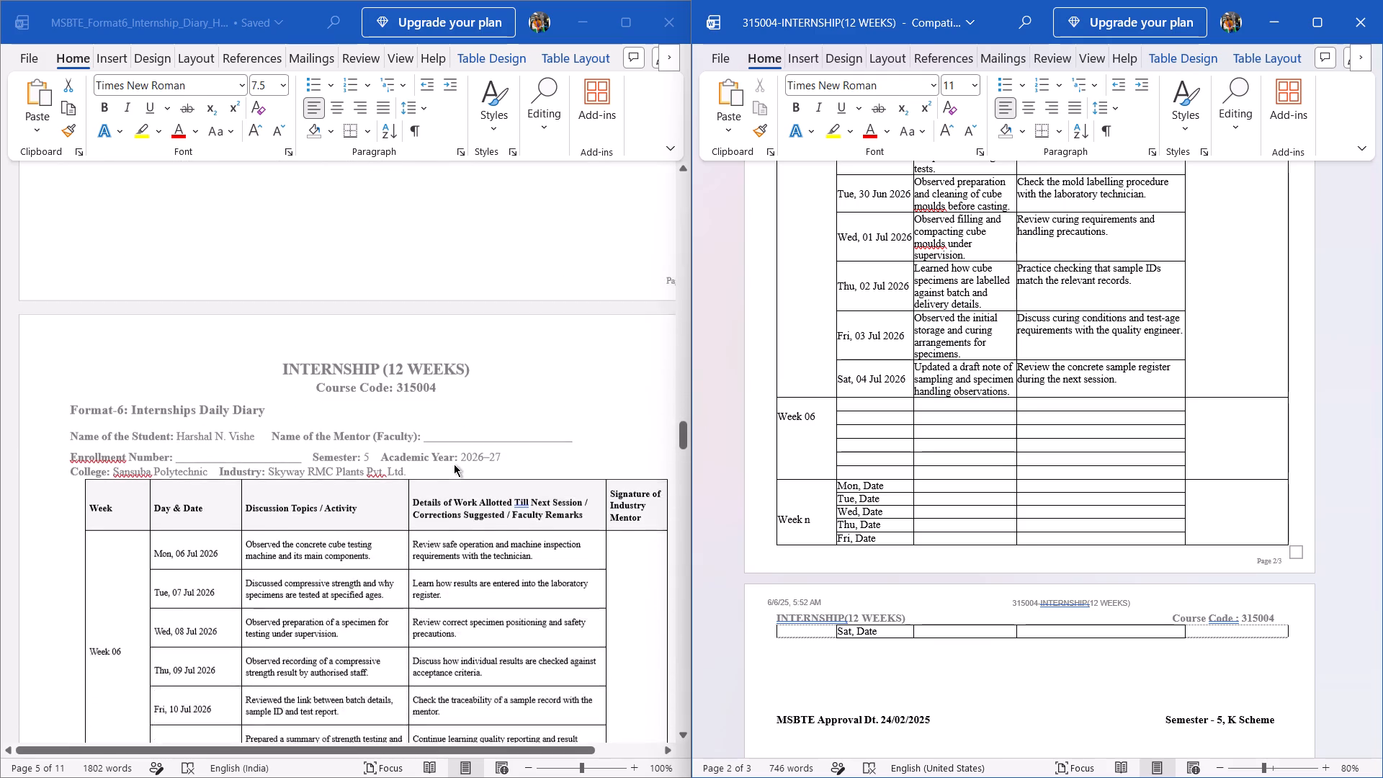
{"action": "scroll", "coordinate": [454, 464], "scroll_direction": "down", "scroll_amount": 2}
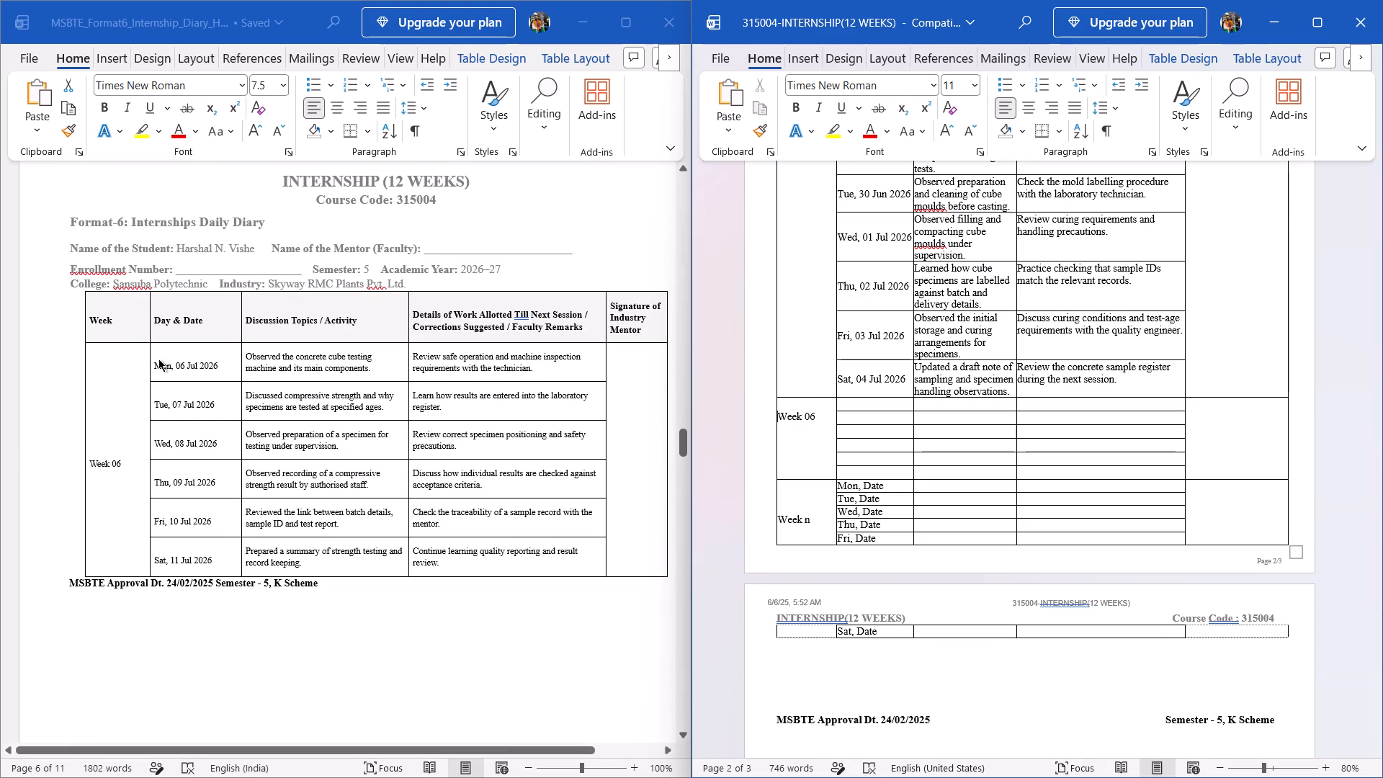
{"action": "left_click", "coordinate": [156, 362]}
{"action": "left_click_drag", "start_coordinate": [153, 364], "coordinate": [171, 375]}
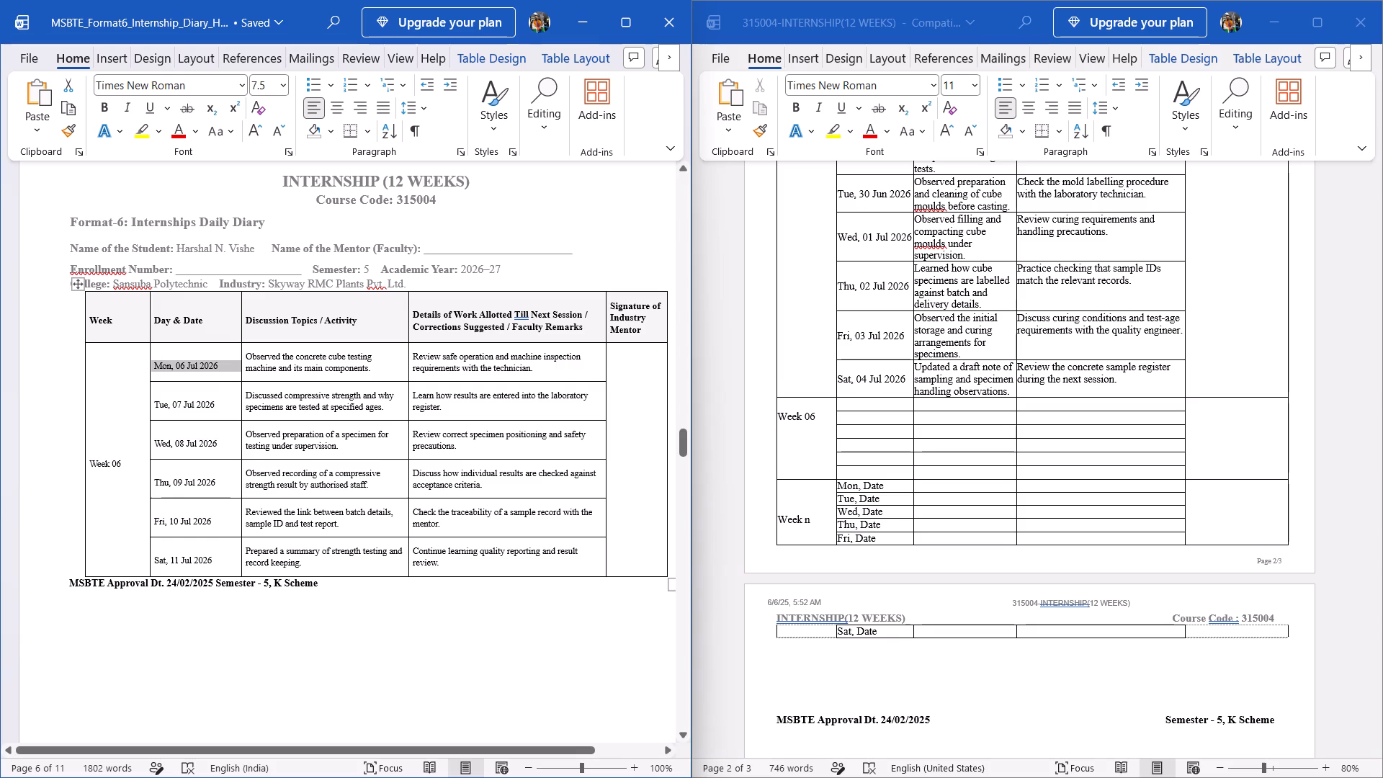
{"action": "left_click_drag", "start_coordinate": [171, 375], "coordinate": [558, 550]}
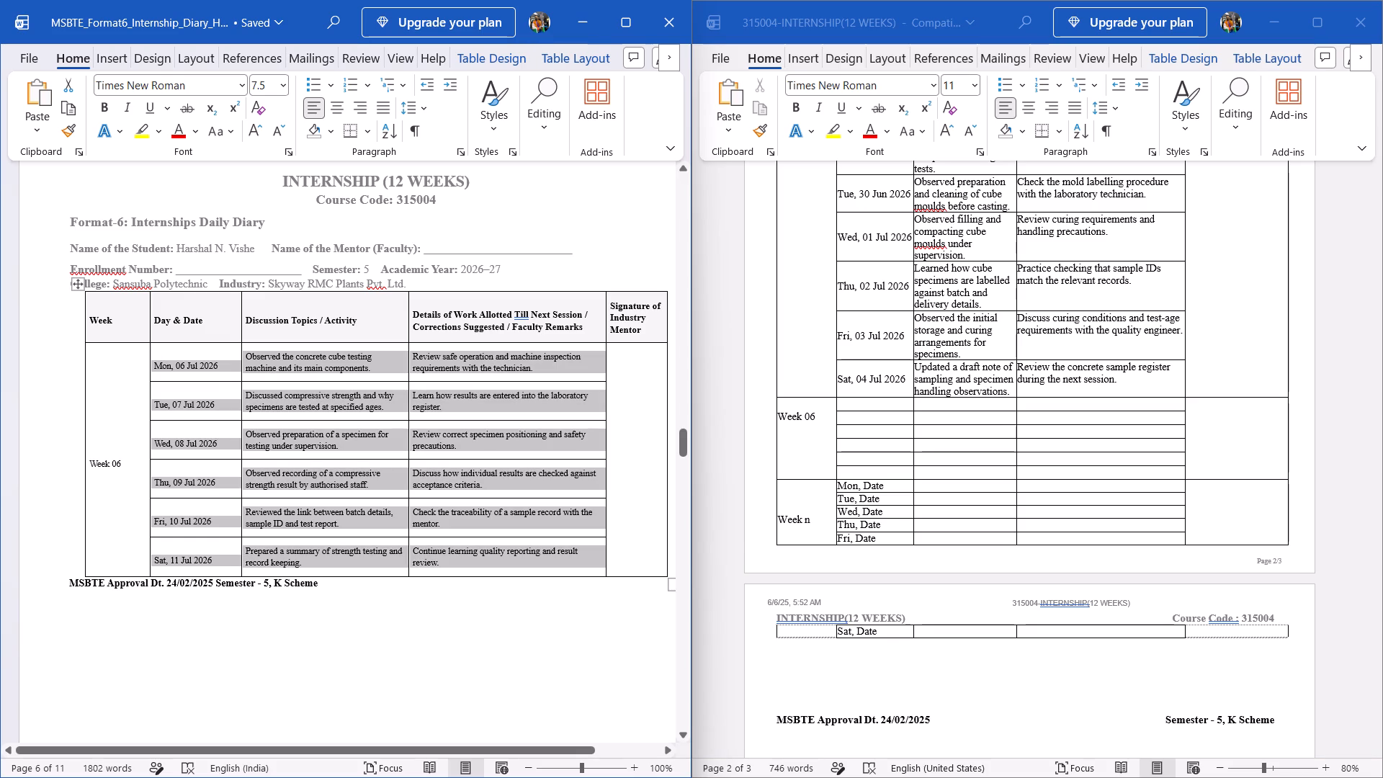
{"action": "left_click_drag", "start_coordinate": [558, 550], "coordinate": [556, 549]}
{"action": "key", "text": "ctrl+c"}
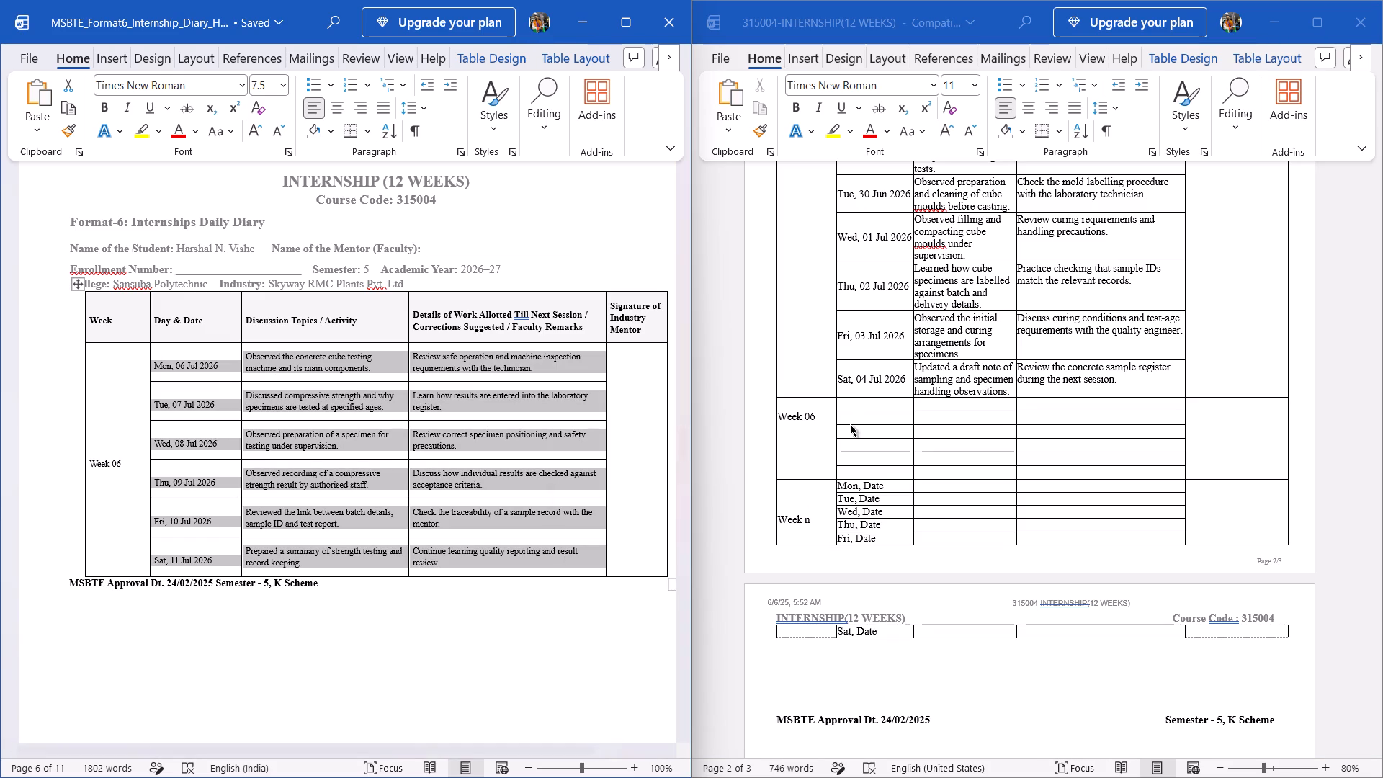
Paste the copied entries into the six blank Week 06 rows of the 315004-INTERNSHIP(12 WEEKS) table, covering the date, activity and details columns.
{"action": "left_click", "coordinate": [842, 401]}
{"action": "left_click_drag", "start_coordinate": [842, 401], "coordinate": [859, 413]}
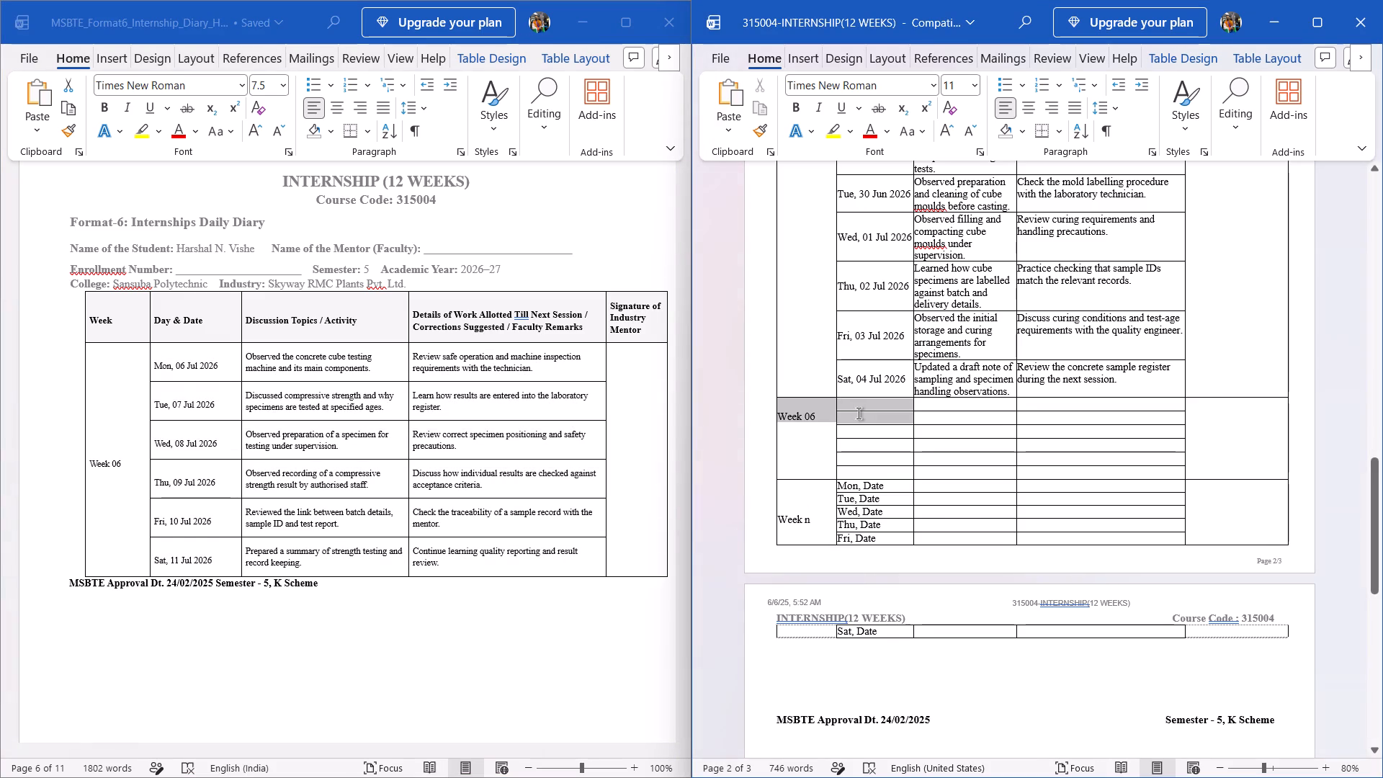
{"action": "left_click_drag", "start_coordinate": [859, 413], "coordinate": [854, 411]}
{"action": "left_click", "coordinate": [841, 403]}
{"action": "left_click_drag", "start_coordinate": [841, 403], "coordinate": [862, 416]}
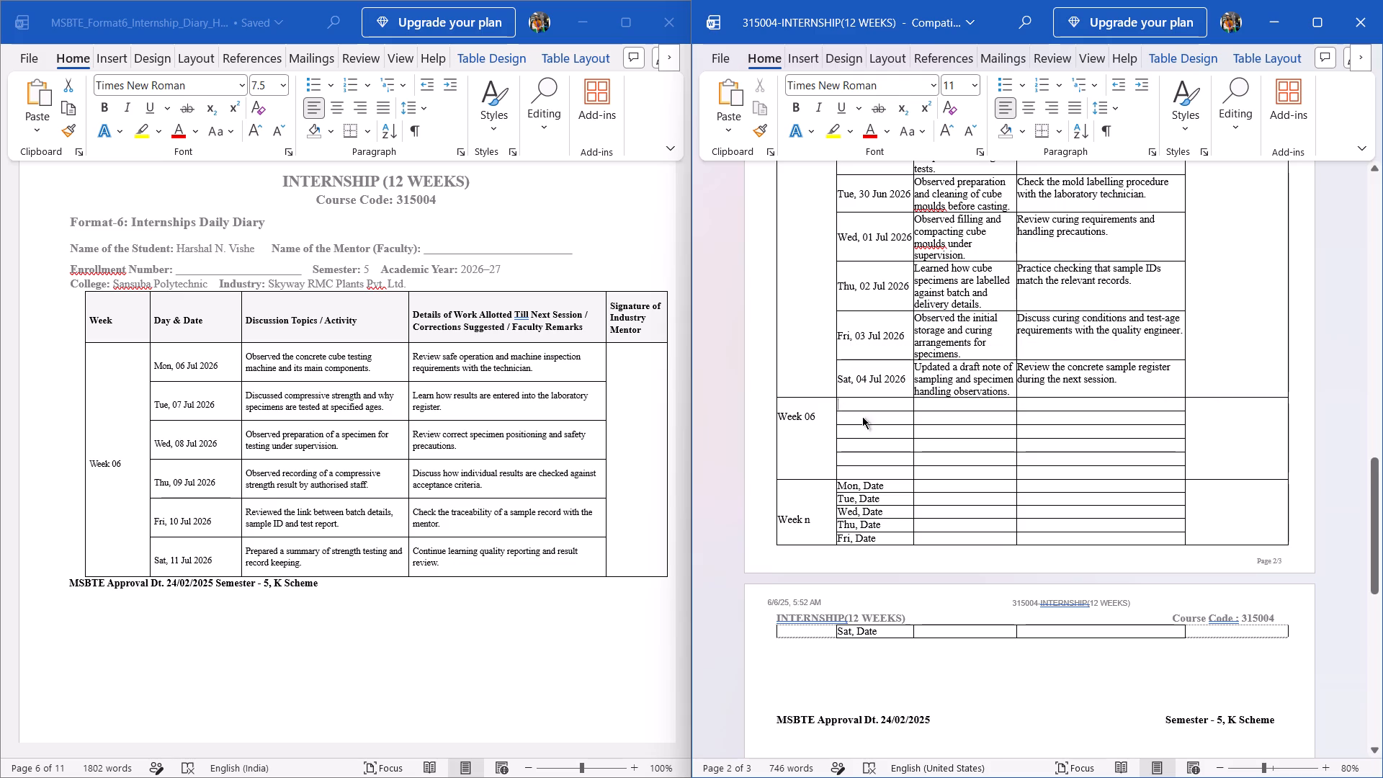
{"action": "left_click_drag", "start_coordinate": [862, 416], "coordinate": [1155, 465]}
{"action": "key", "text": "ctrl+v"}
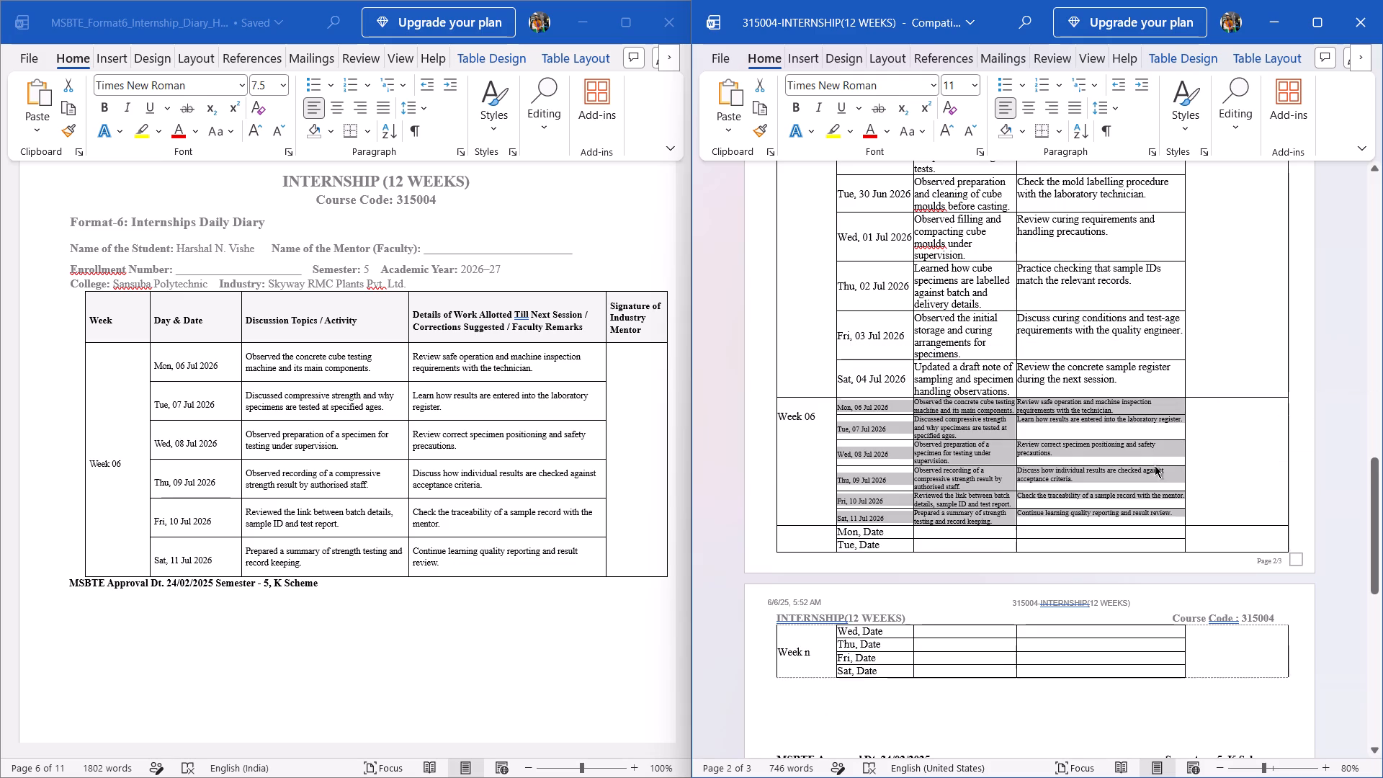
Set the font size of the pasted Week 06 entries to 11.
{"action": "scroll", "coordinate": [855, 519], "scroll_direction": "down", "scroll_amount": 1}
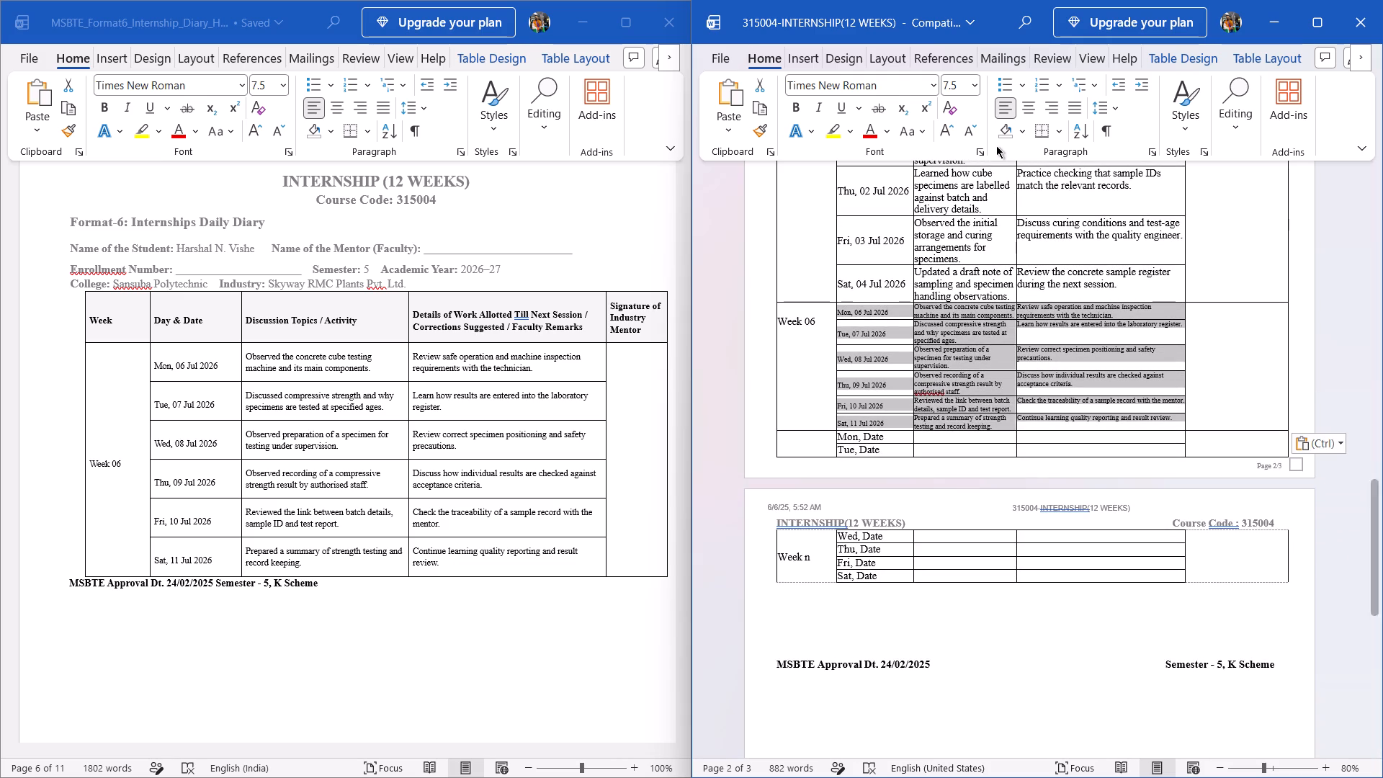
{"action": "left_click", "coordinate": [975, 86]}
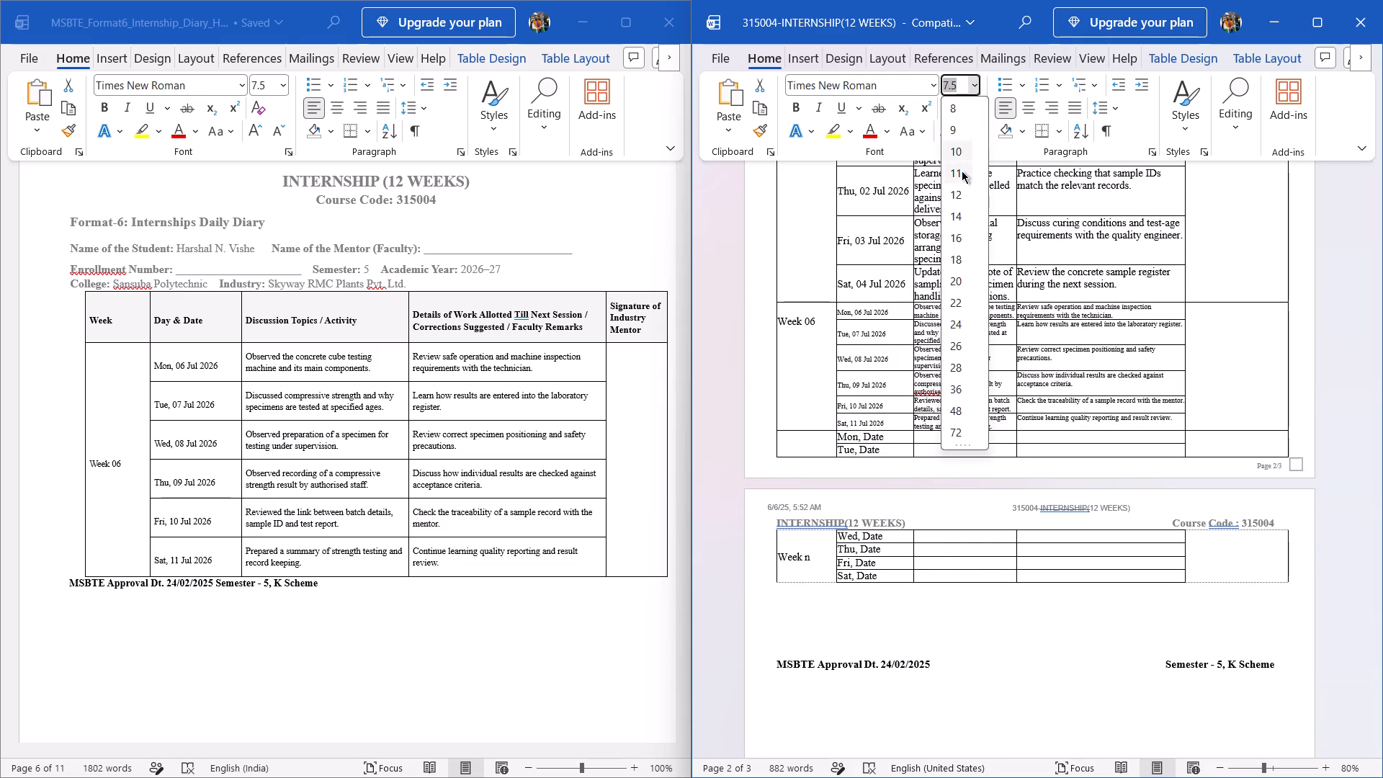
{"action": "left_click", "coordinate": [962, 171]}
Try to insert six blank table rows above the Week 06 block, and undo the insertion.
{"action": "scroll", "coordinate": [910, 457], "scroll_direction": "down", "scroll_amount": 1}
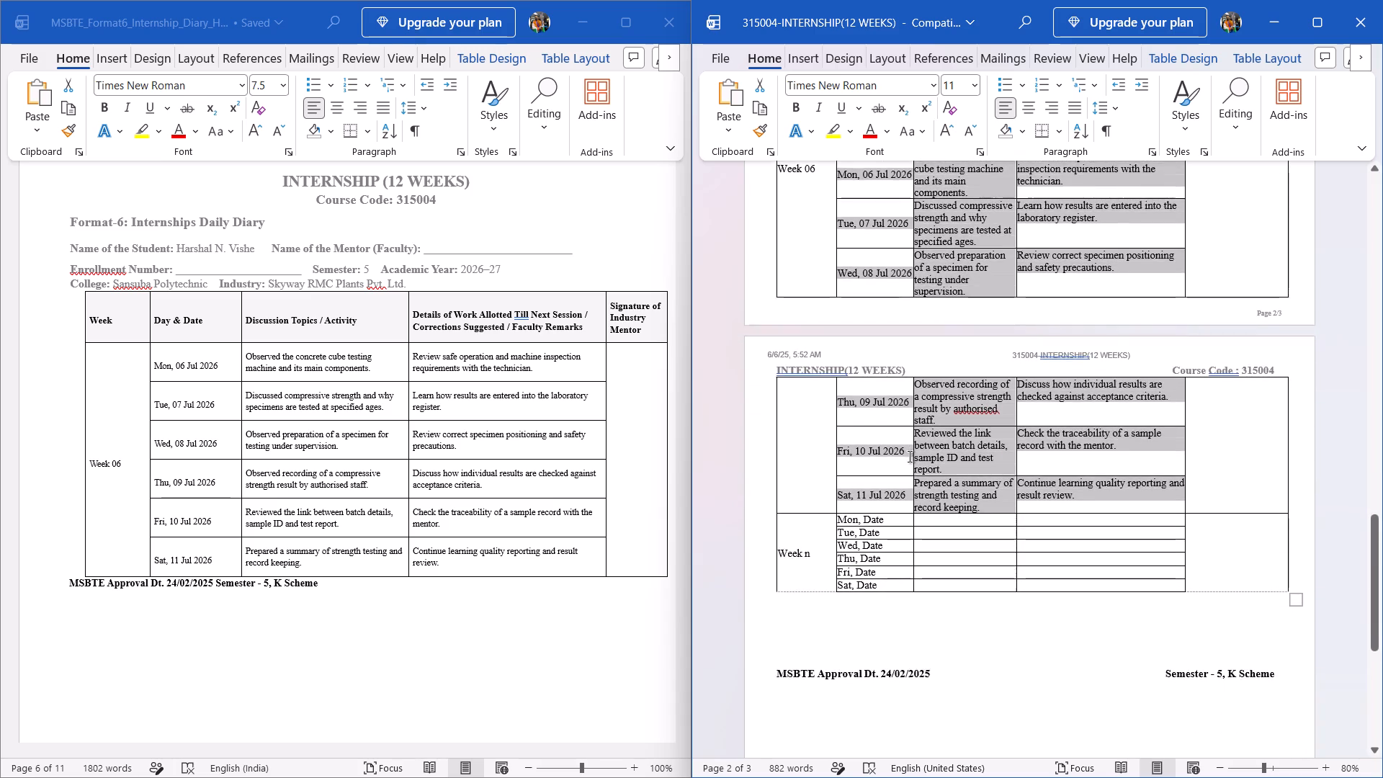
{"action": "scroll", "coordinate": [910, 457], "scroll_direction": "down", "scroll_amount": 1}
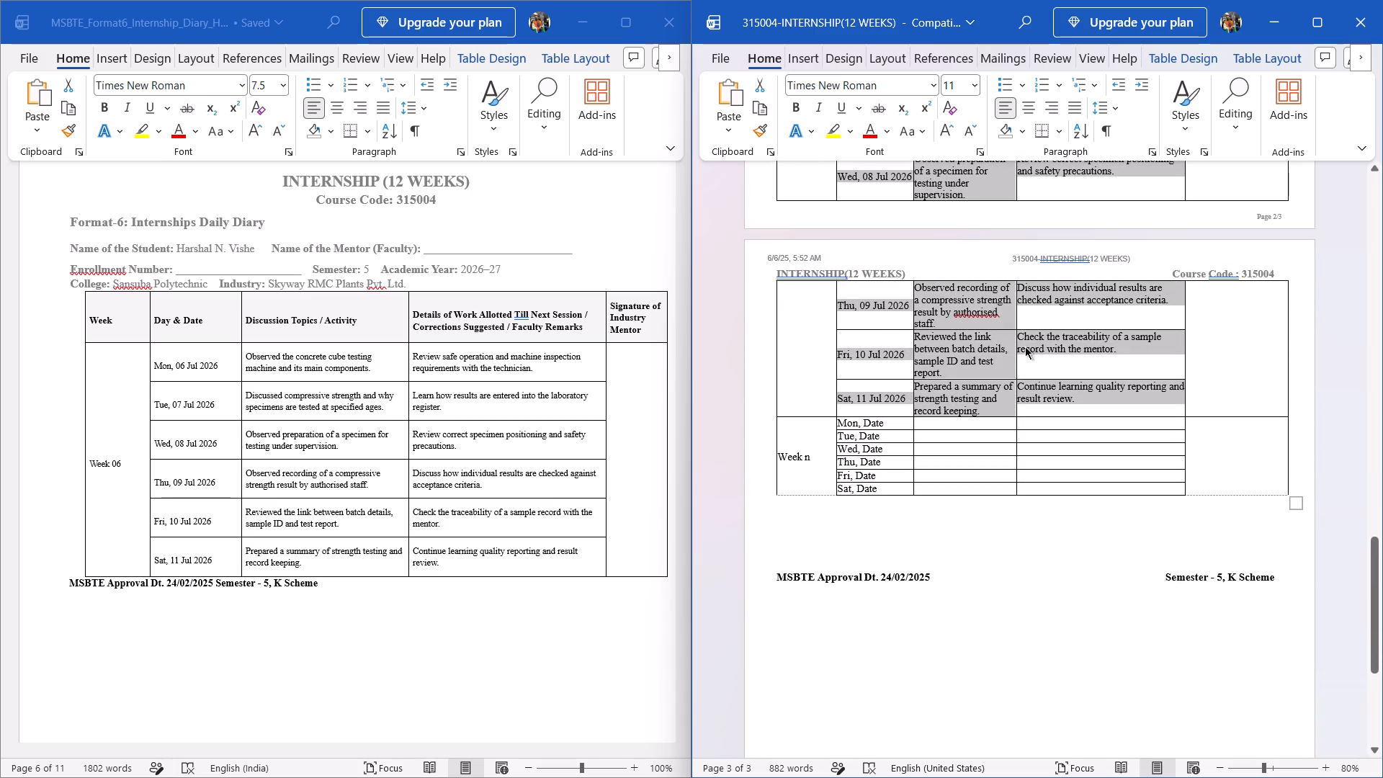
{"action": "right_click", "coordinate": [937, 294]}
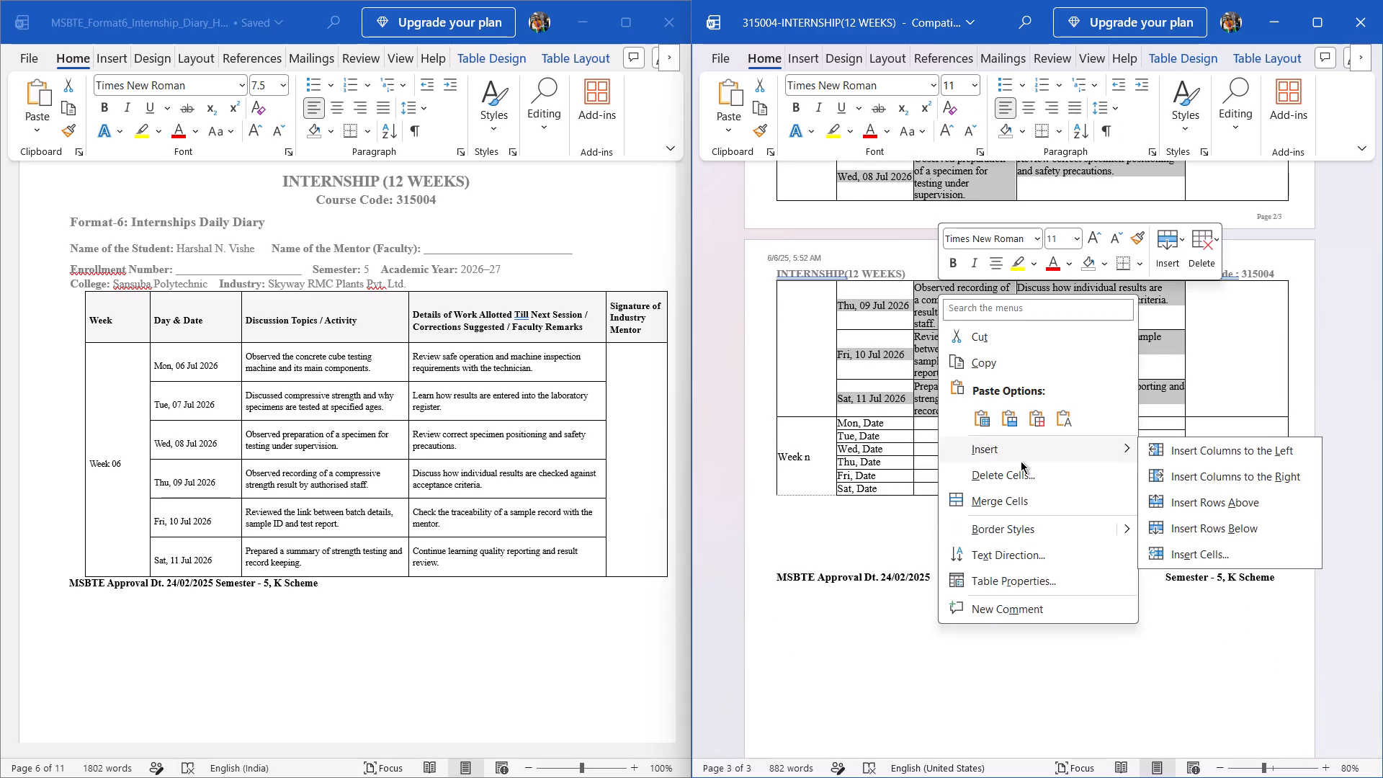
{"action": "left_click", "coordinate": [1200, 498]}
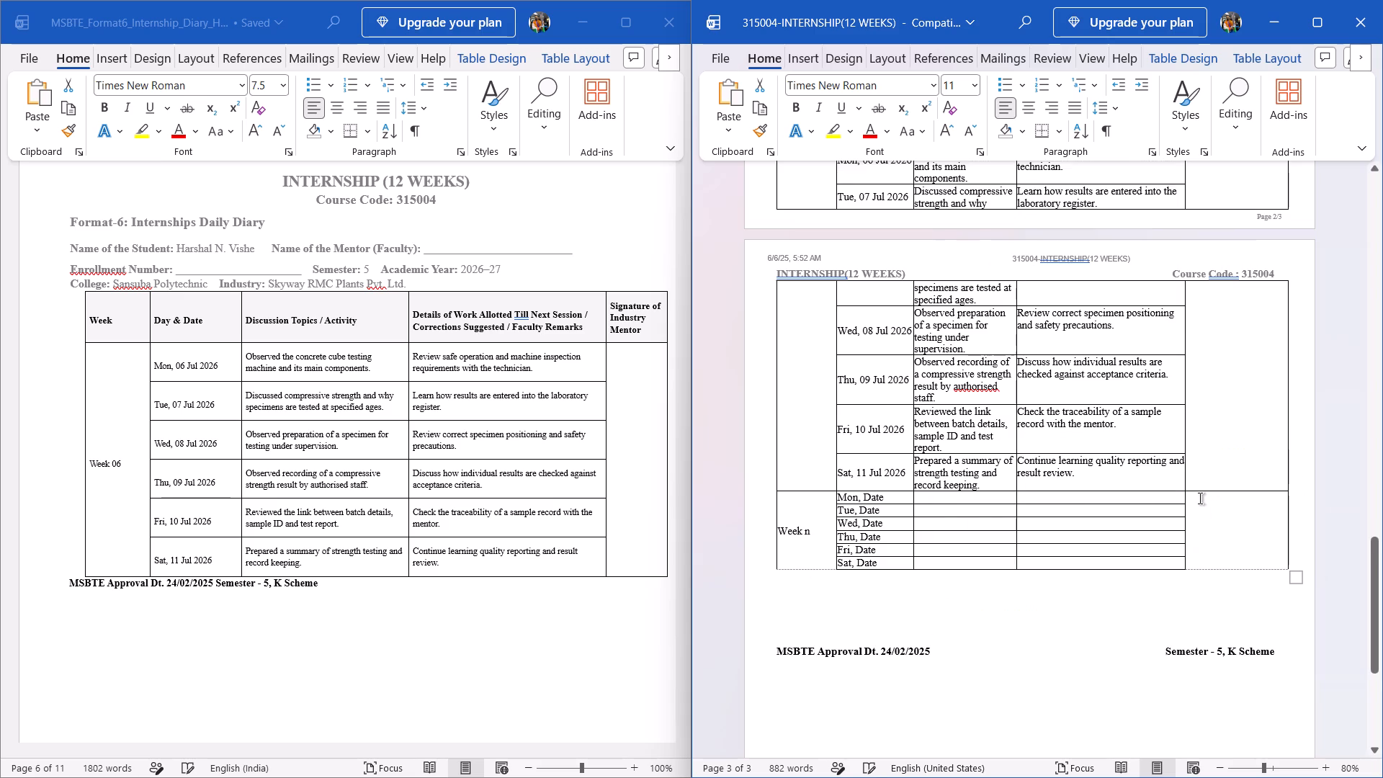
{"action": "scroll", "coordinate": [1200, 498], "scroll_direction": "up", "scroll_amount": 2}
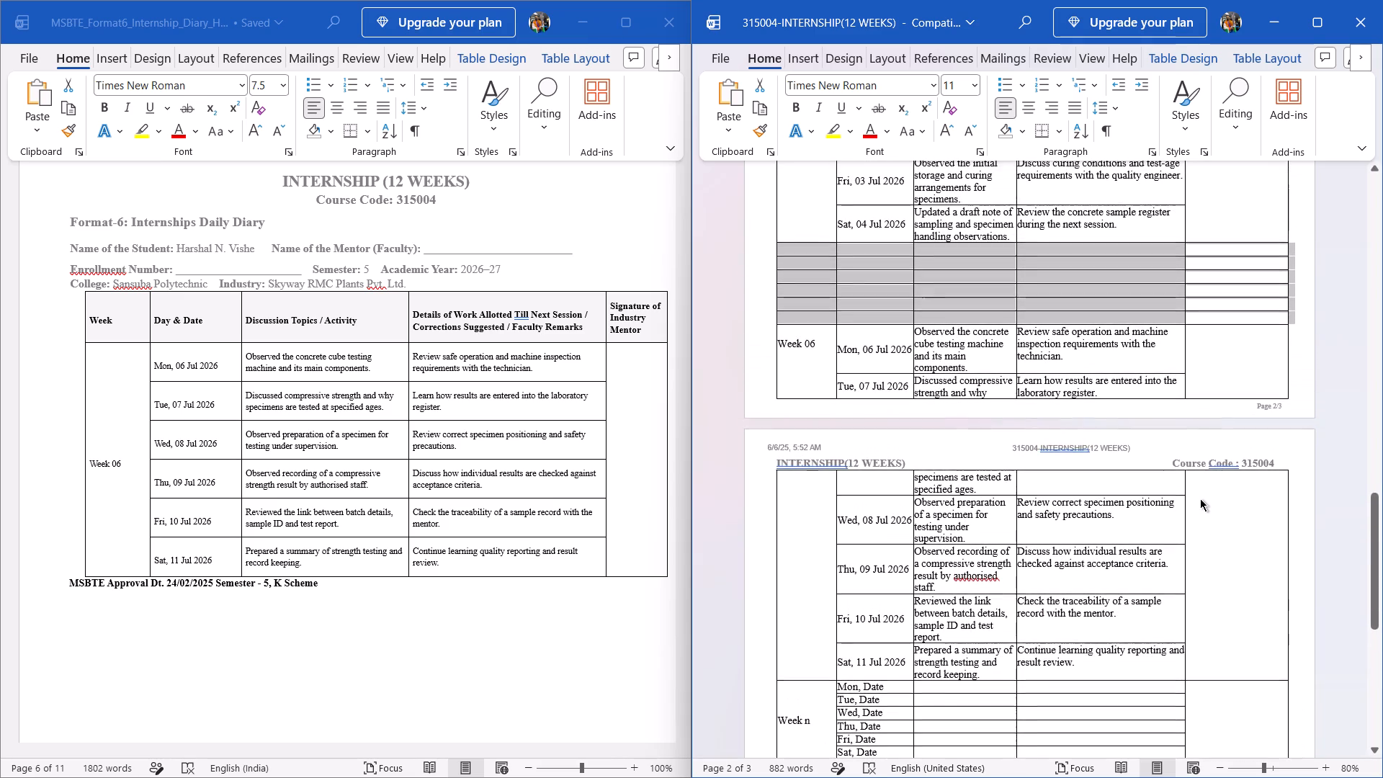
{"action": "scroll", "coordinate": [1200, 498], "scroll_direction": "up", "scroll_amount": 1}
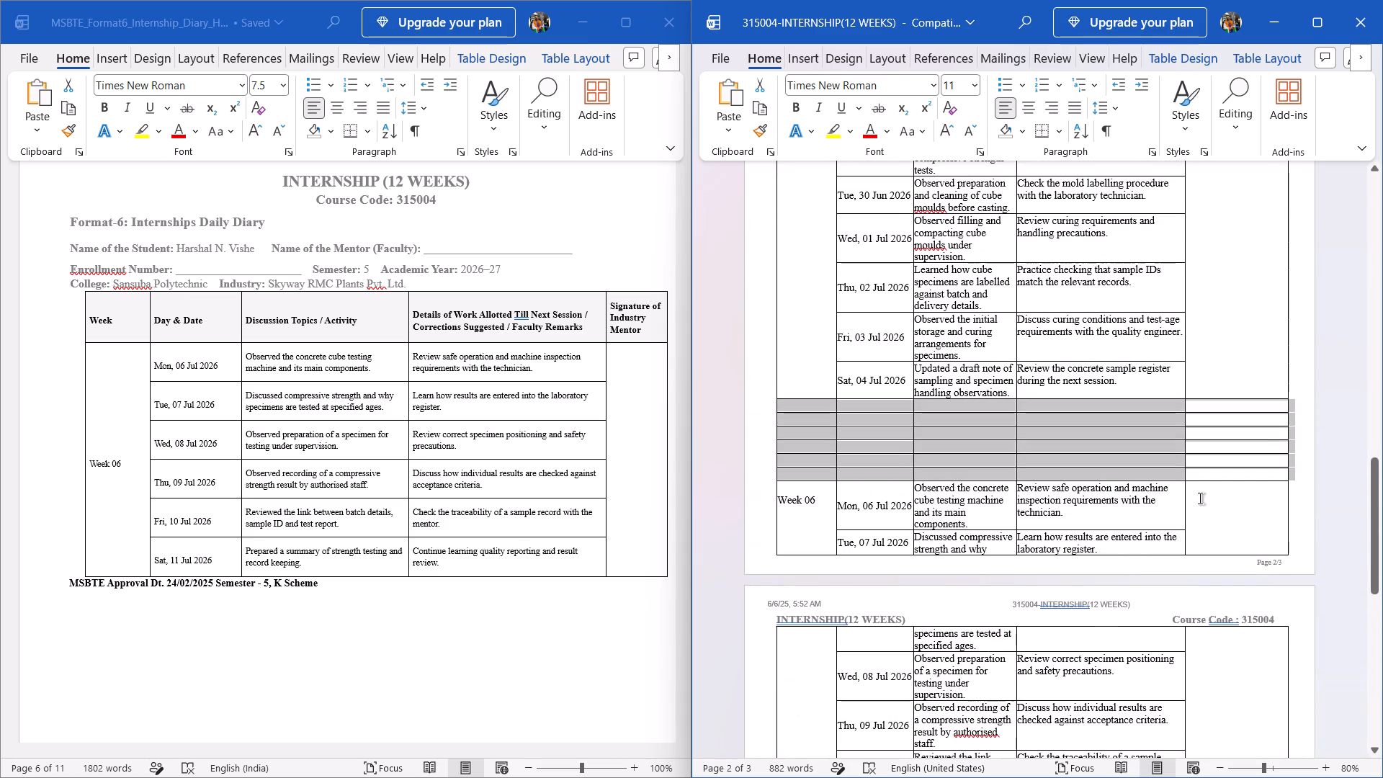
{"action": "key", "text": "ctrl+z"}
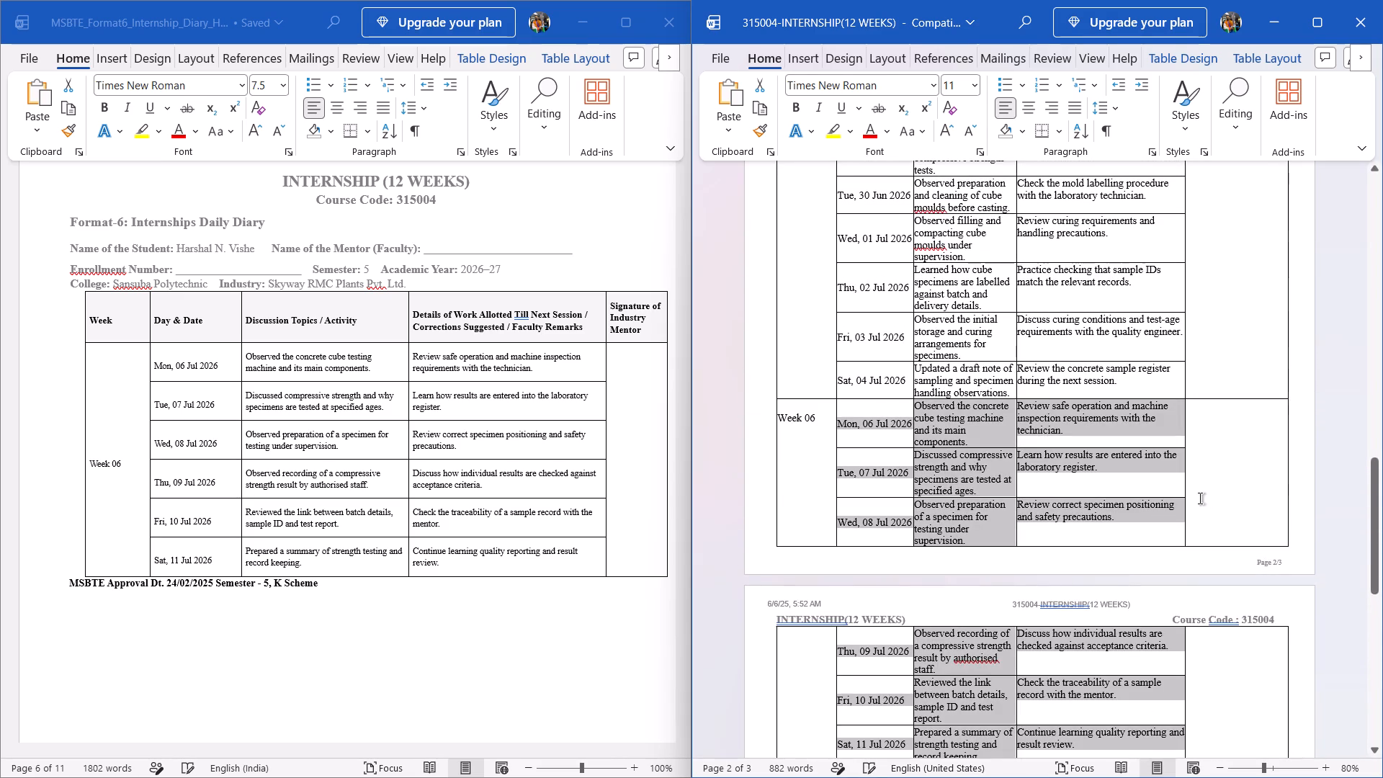
Insert six blank table rows below the Week 06 block, based on its six complete day rows.
{"action": "scroll", "coordinate": [1200, 498], "scroll_direction": "down", "scroll_amount": 1}
{"action": "left_click", "coordinate": [831, 269]}
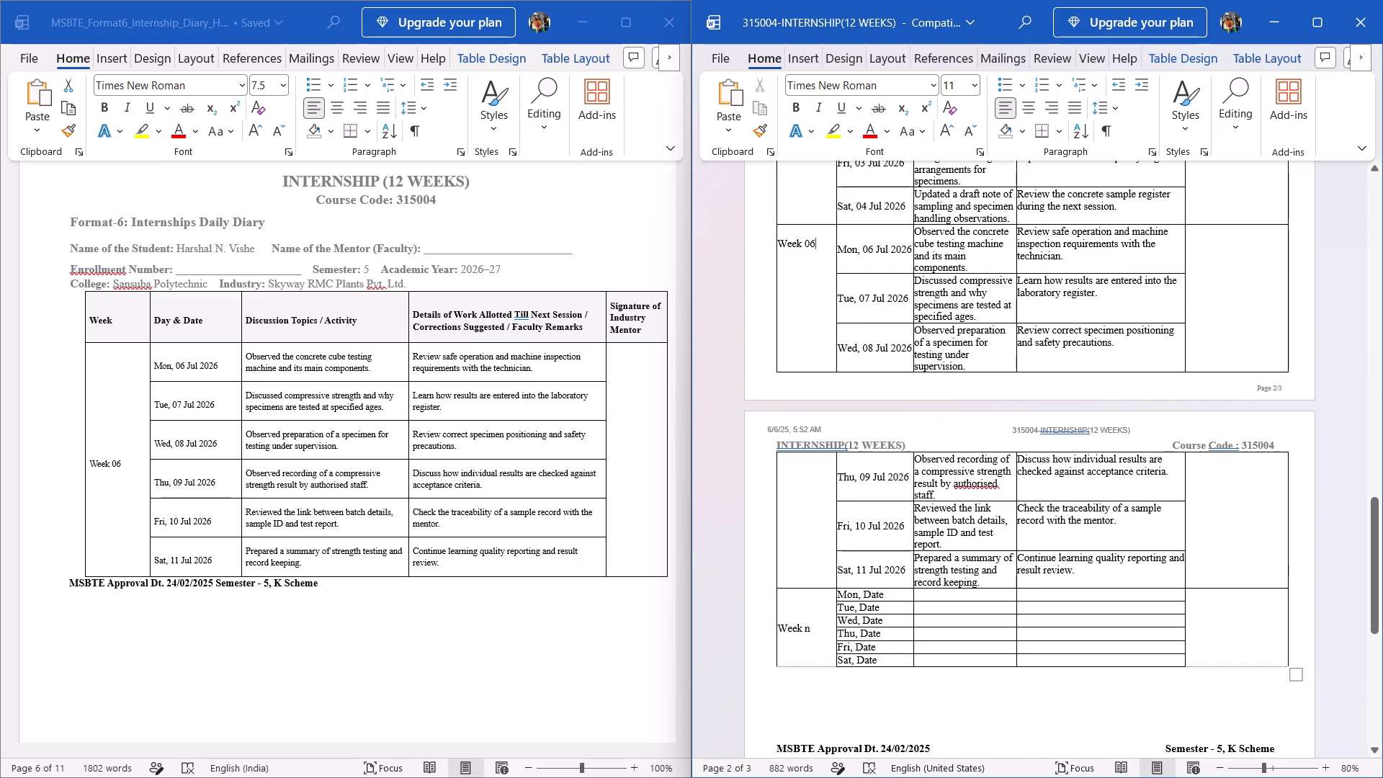
{"action": "left_click_drag", "start_coordinate": [781, 240], "coordinate": [1160, 513]}
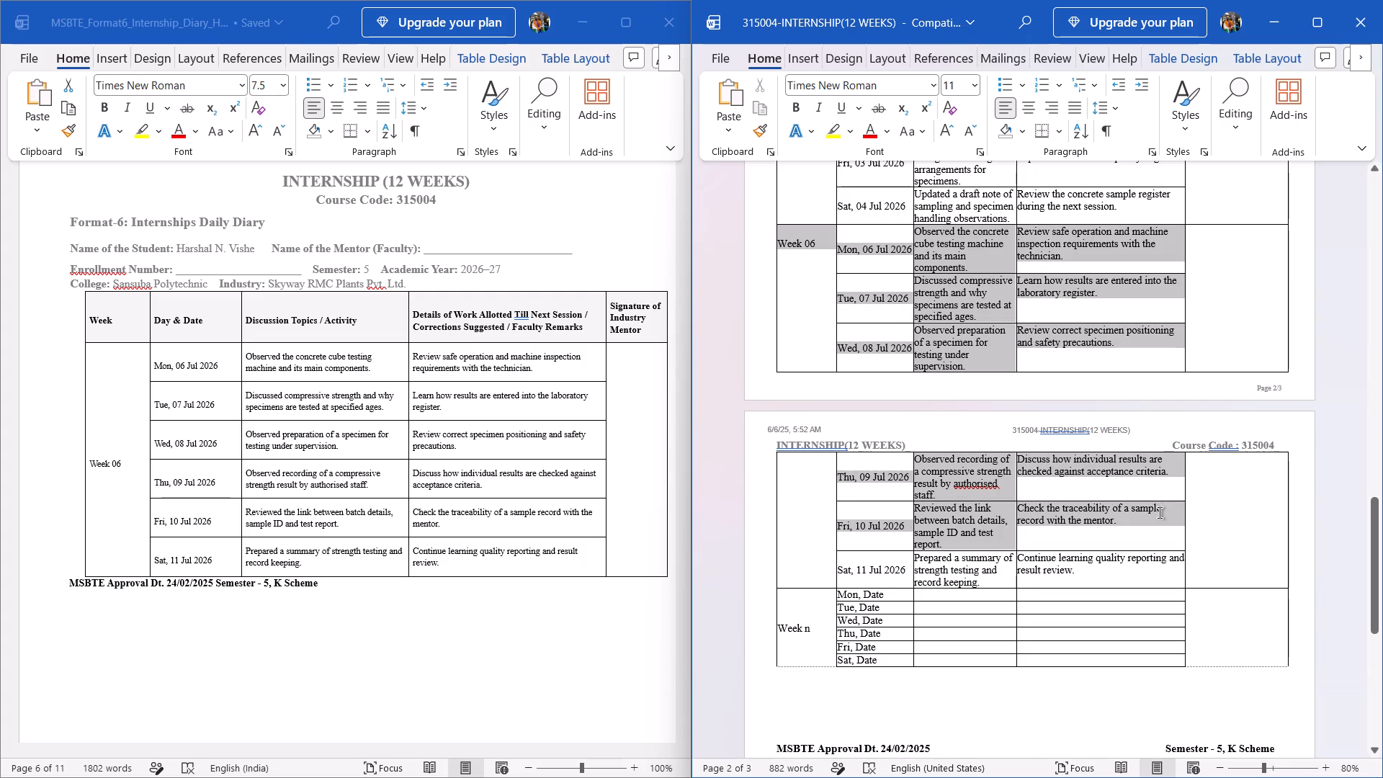
{"action": "left_click_drag", "start_coordinate": [1160, 513], "coordinate": [1294, 587]}
{"action": "left_click", "coordinate": [1274, 546]}
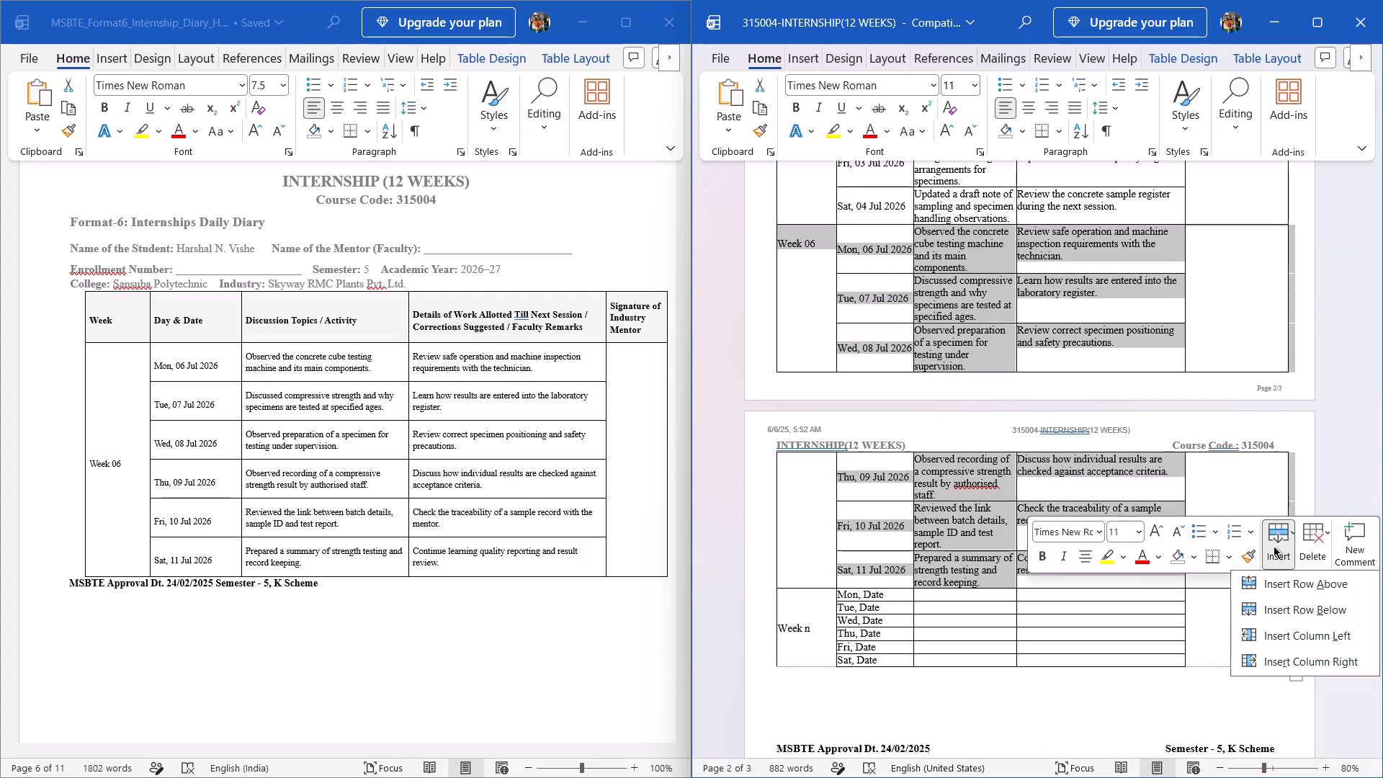
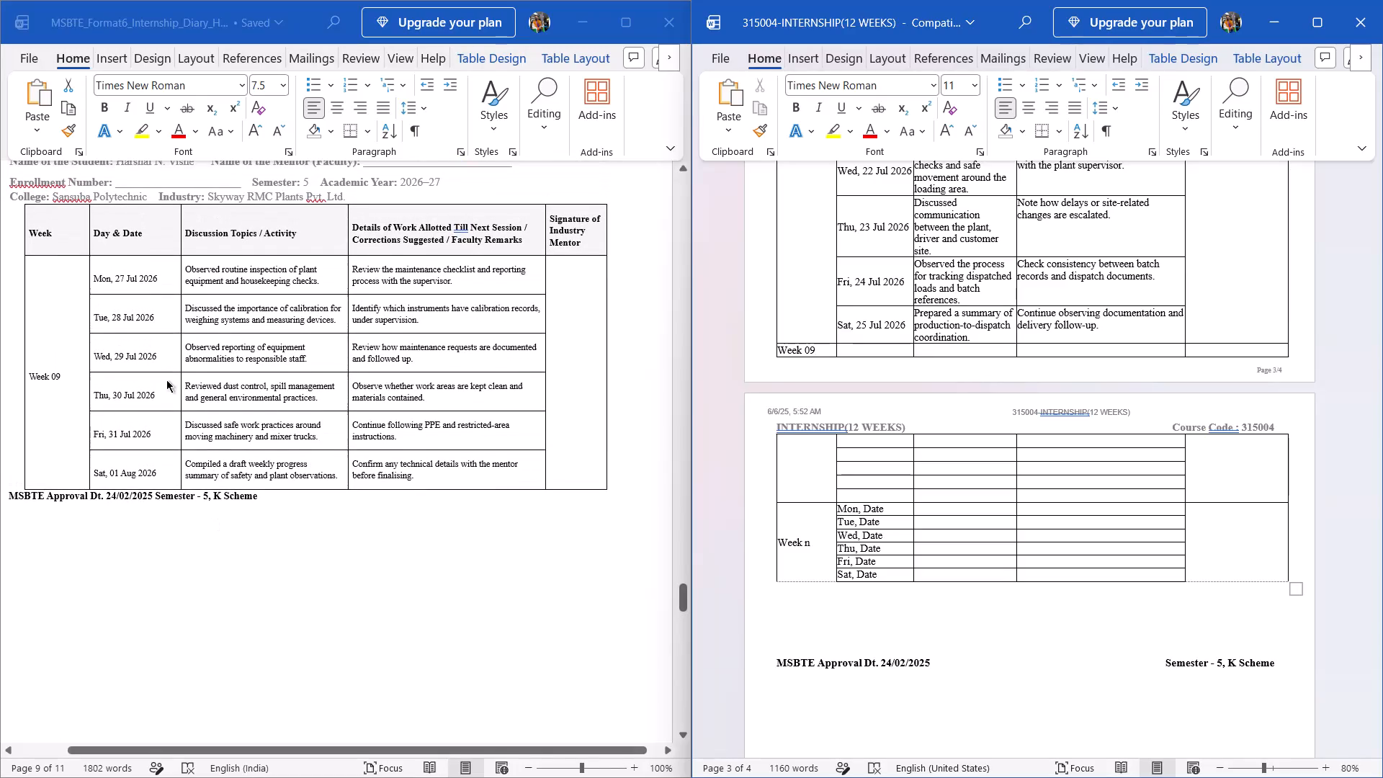
Copy the Week 09 dates, activities and remarks (27 Jul to 01 Aug 2026) from the MSBTE Format6 diary into 315004-INTERNSHIP's Week 09 rows.
{"action": "left_click", "coordinate": [91, 275]}
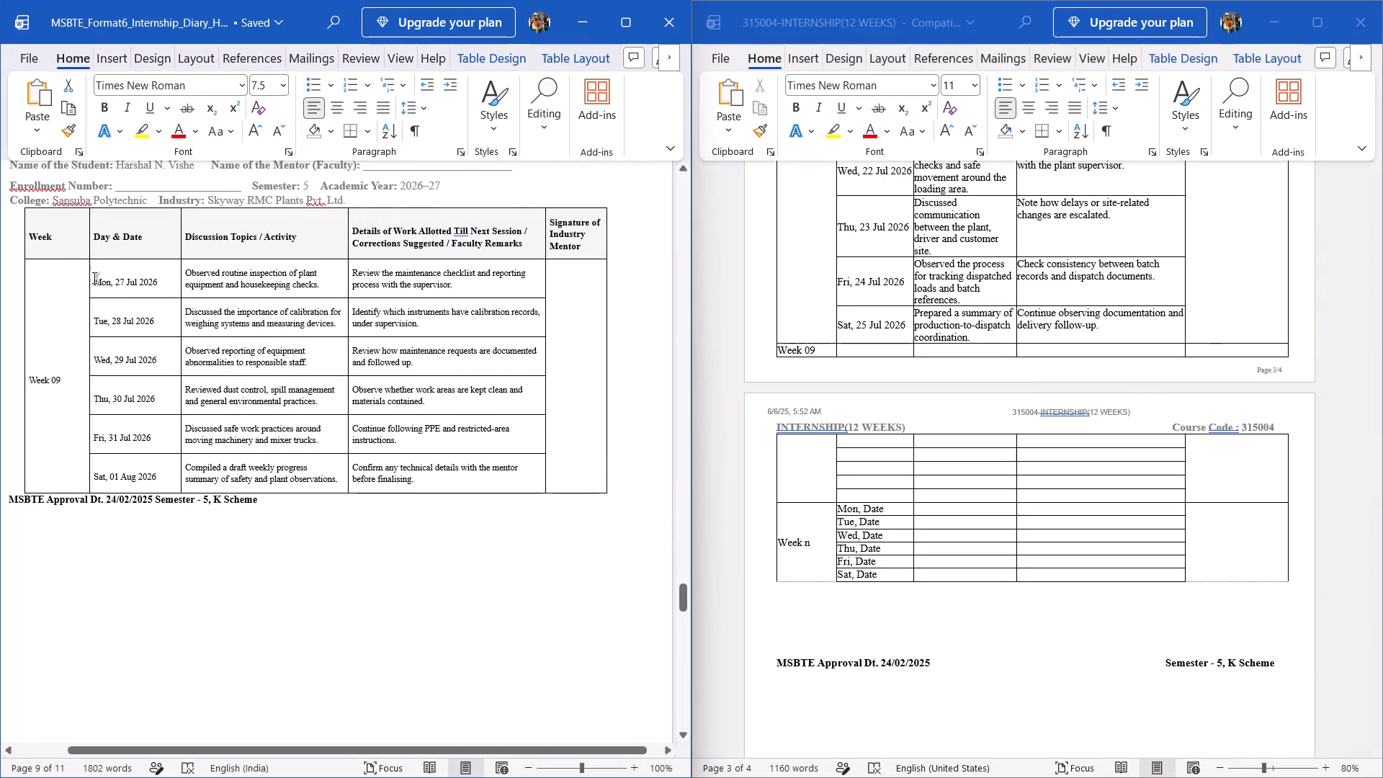
{"action": "left_click_drag", "start_coordinate": [97, 280], "coordinate": [483, 485]}
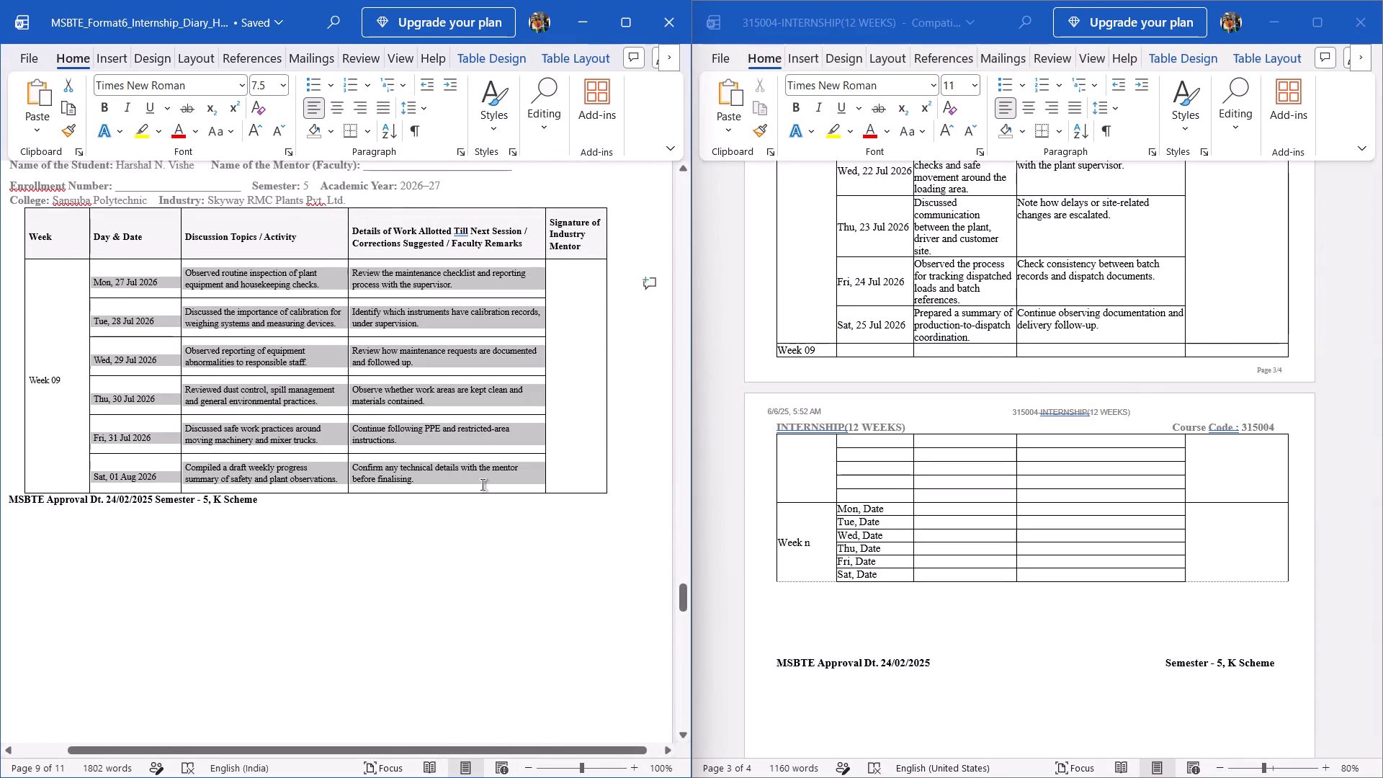
{"action": "left_click_drag", "start_coordinate": [483, 485], "coordinate": [482, 484]}
{"action": "key", "text": "ctrl+c"}
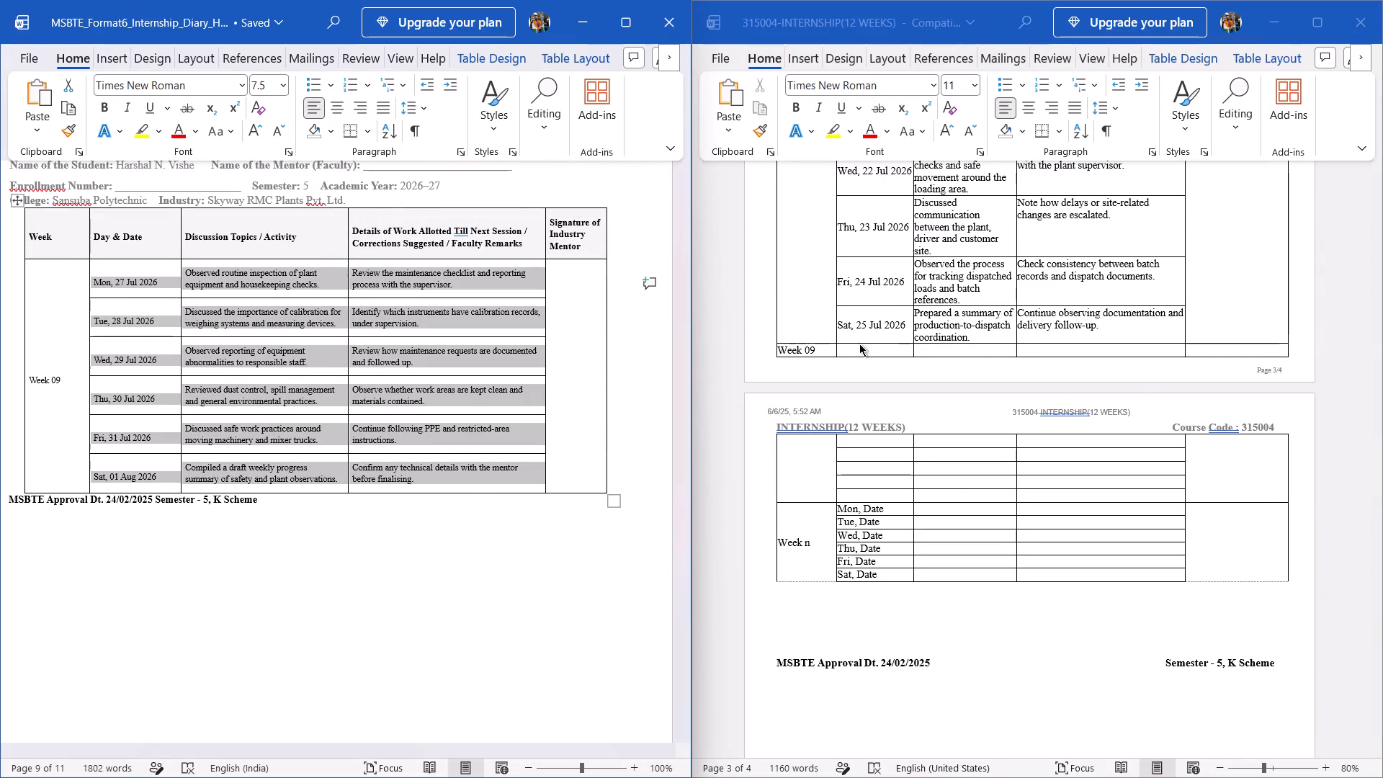
{"action": "left_click", "coordinate": [841, 346]}
{"action": "left_click", "coordinate": [844, 349]}
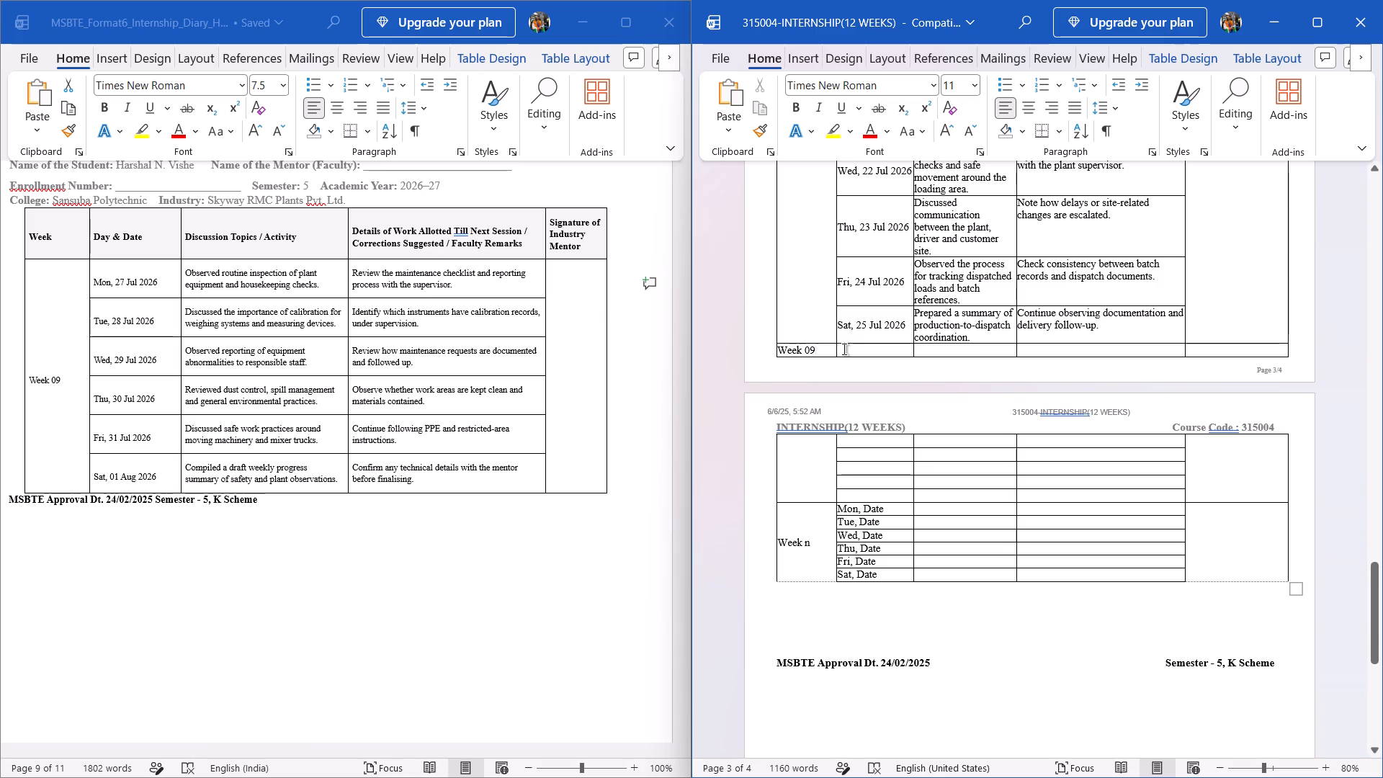
{"action": "key", "text": "ctrl+v"}
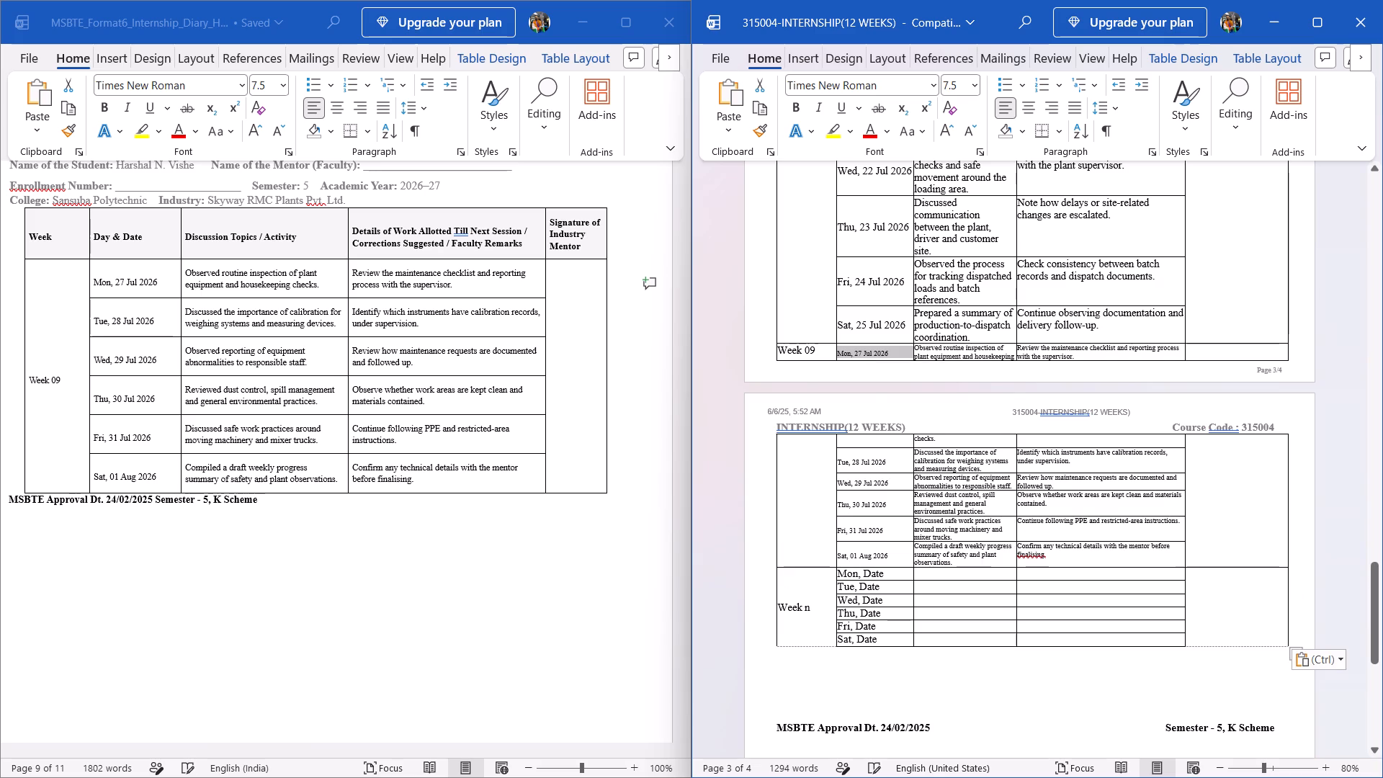
Set the font size of the pasted Week 09 entries to 11.
{"action": "left_click_drag", "start_coordinate": [1055, 558], "coordinate": [955, 395]}
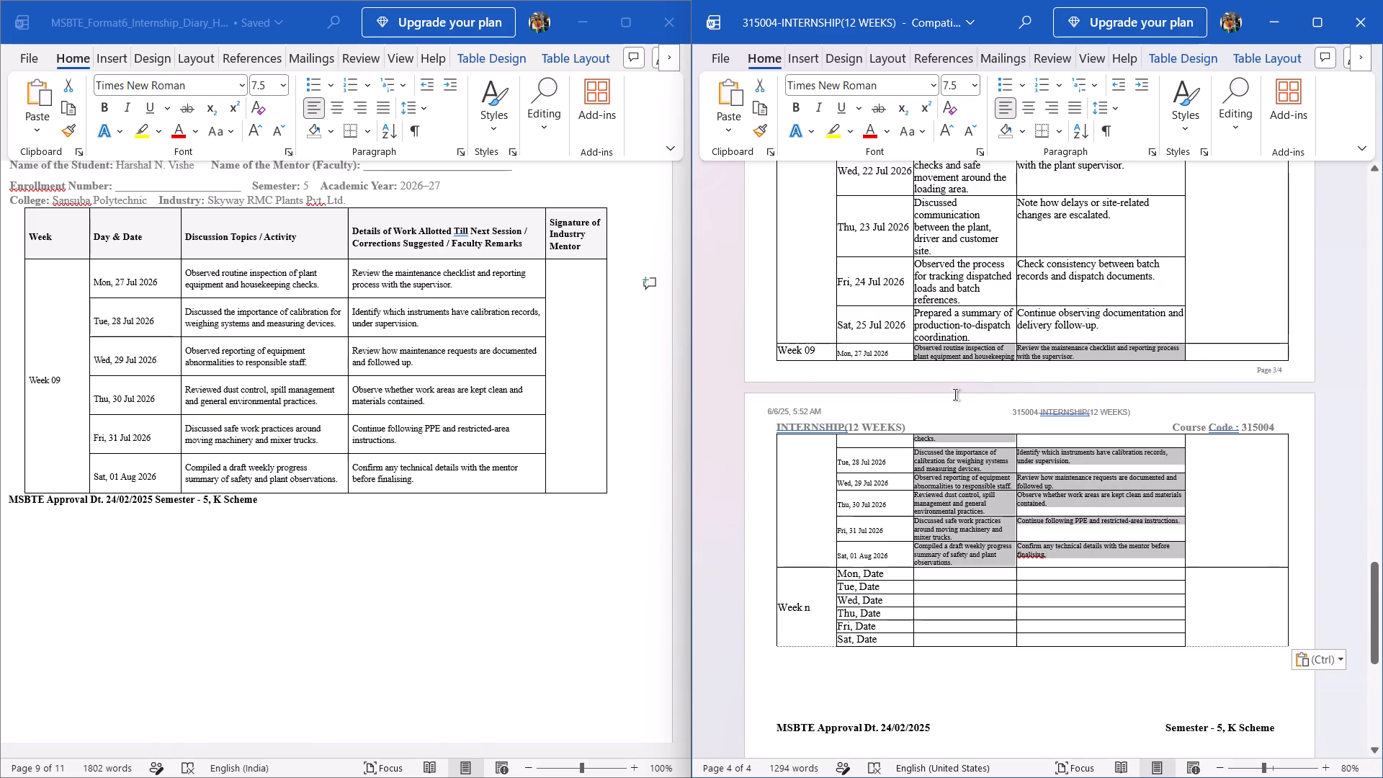
{"action": "left_click_drag", "start_coordinate": [955, 395], "coordinate": [846, 370]}
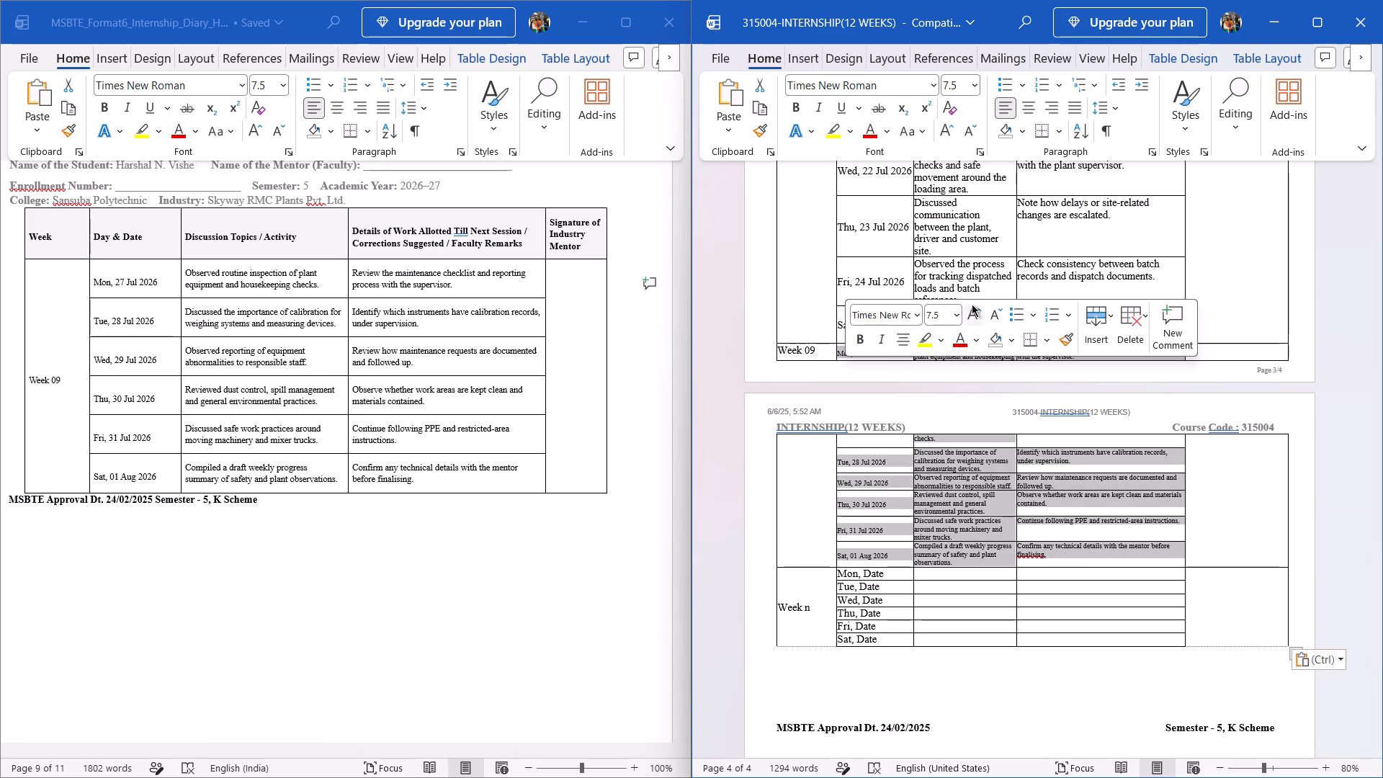
{"action": "left_click", "coordinate": [953, 308]}
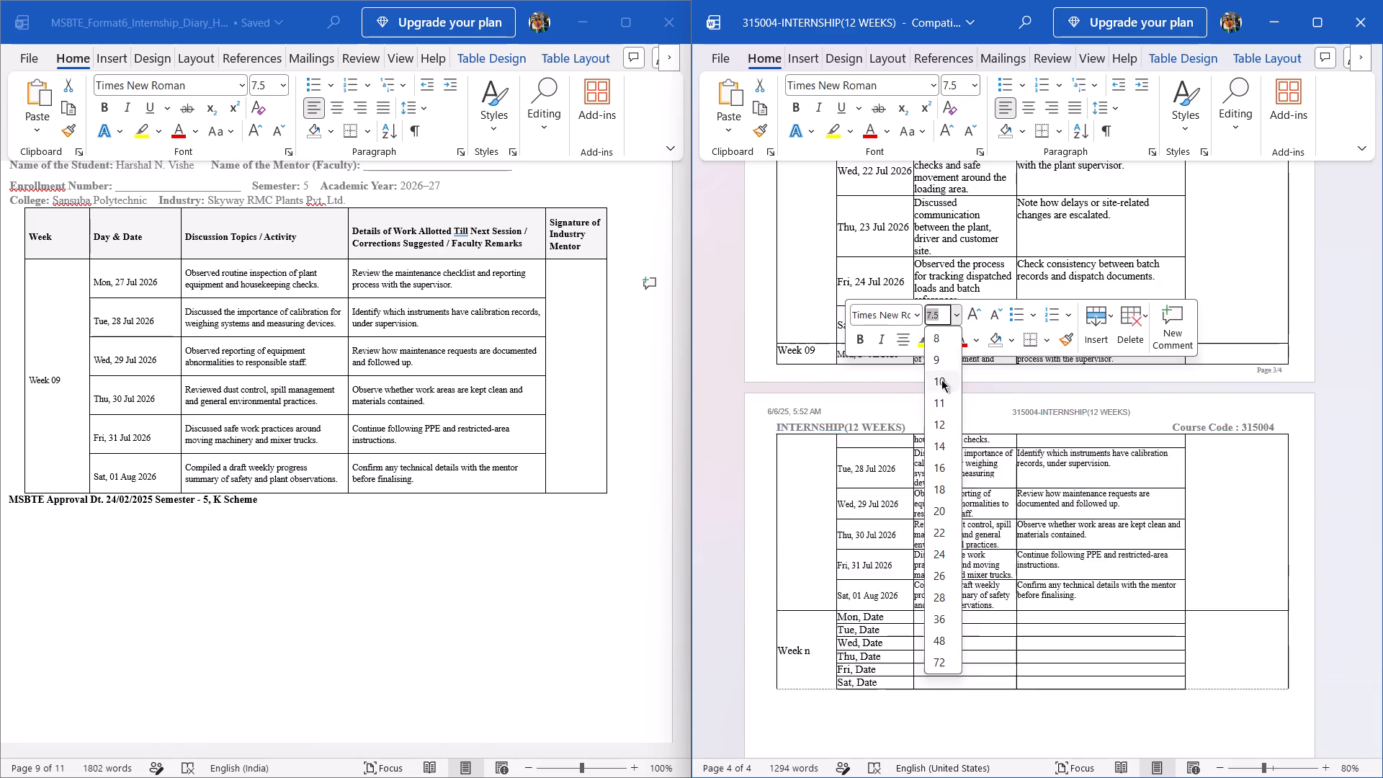
{"action": "left_click", "coordinate": [941, 395]}
Insert six blank rows below the Week 09 block in the 315004-INTERNSHIP table.
{"action": "scroll", "coordinate": [941, 395], "scroll_direction": "down", "scroll_amount": 2}
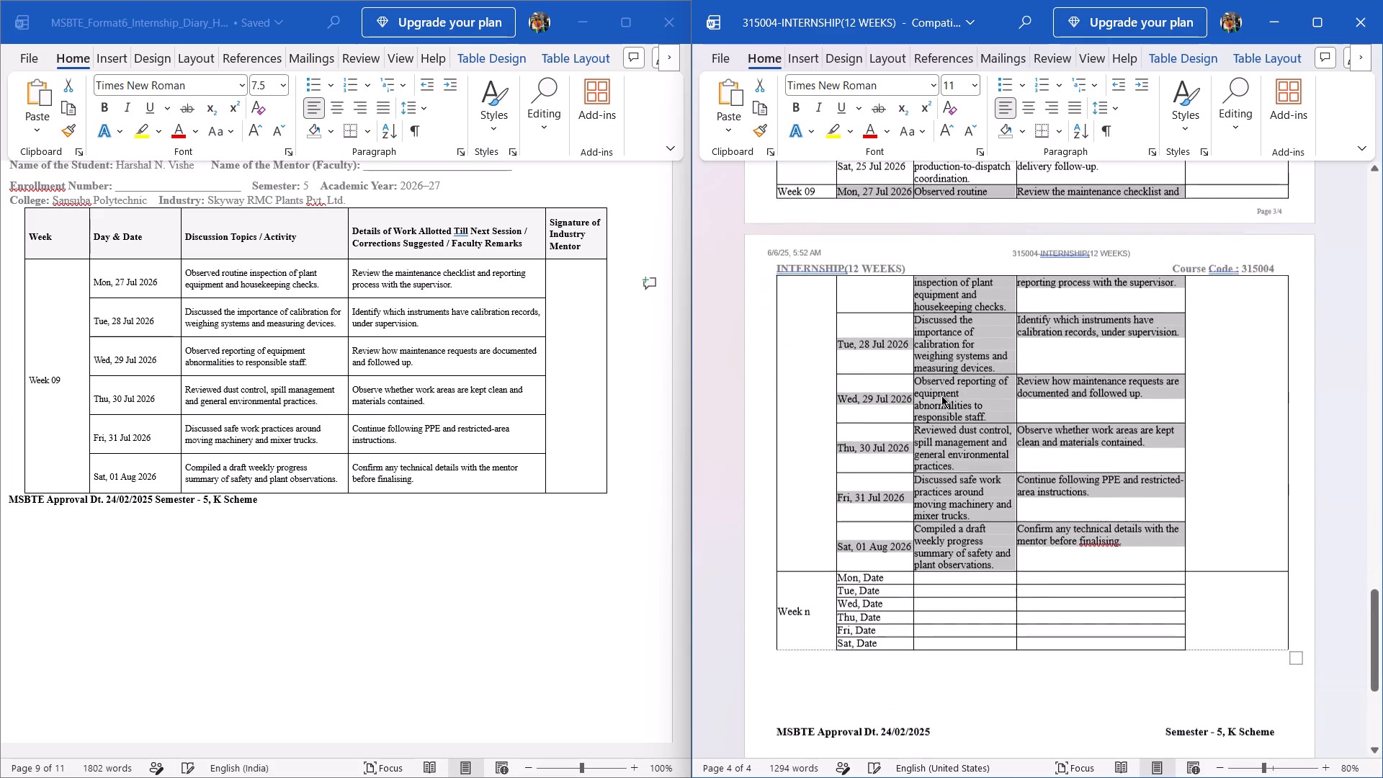
{"action": "scroll", "coordinate": [941, 395], "scroll_direction": "down", "scroll_amount": 2}
{"action": "scroll", "coordinate": [941, 395], "scroll_direction": "up", "scroll_amount": 2}
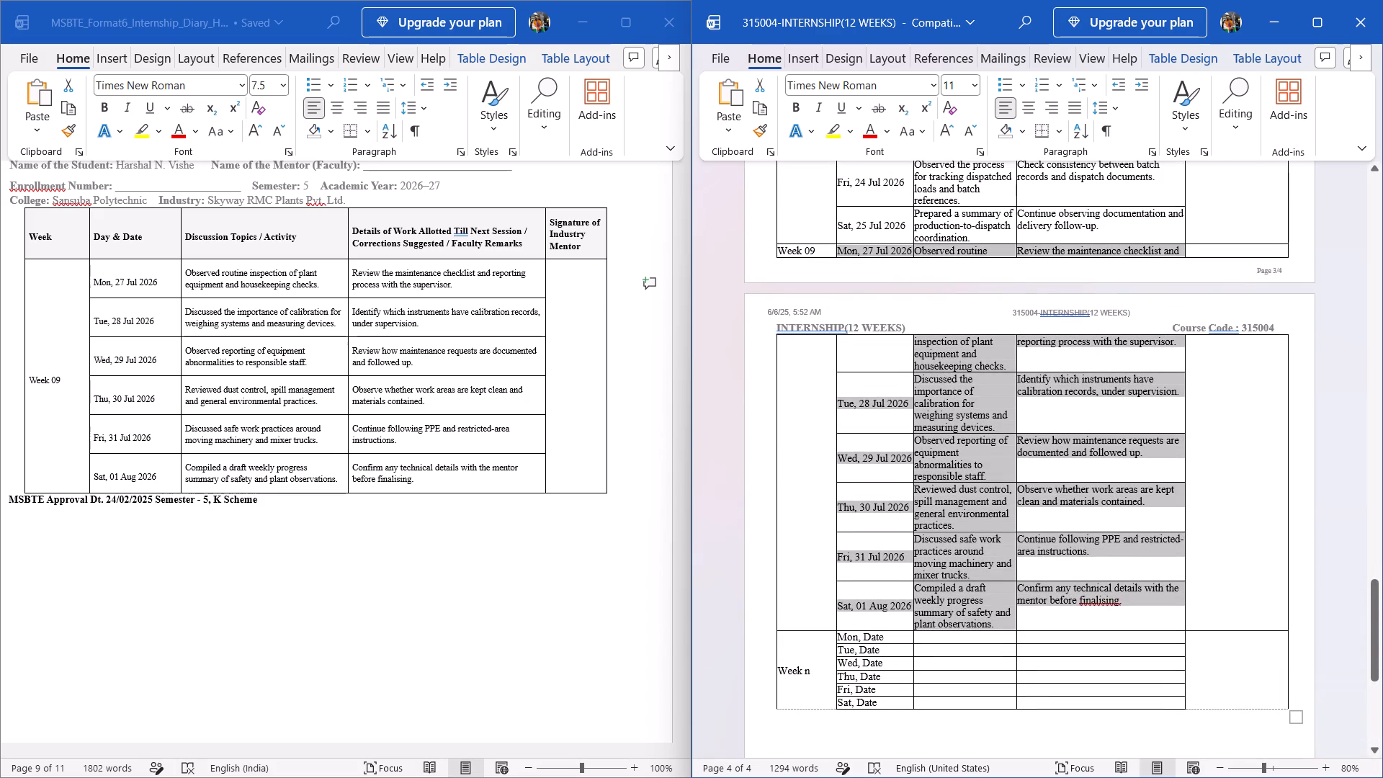
{"action": "left_click_drag", "start_coordinate": [778, 246], "coordinate": [1042, 444]}
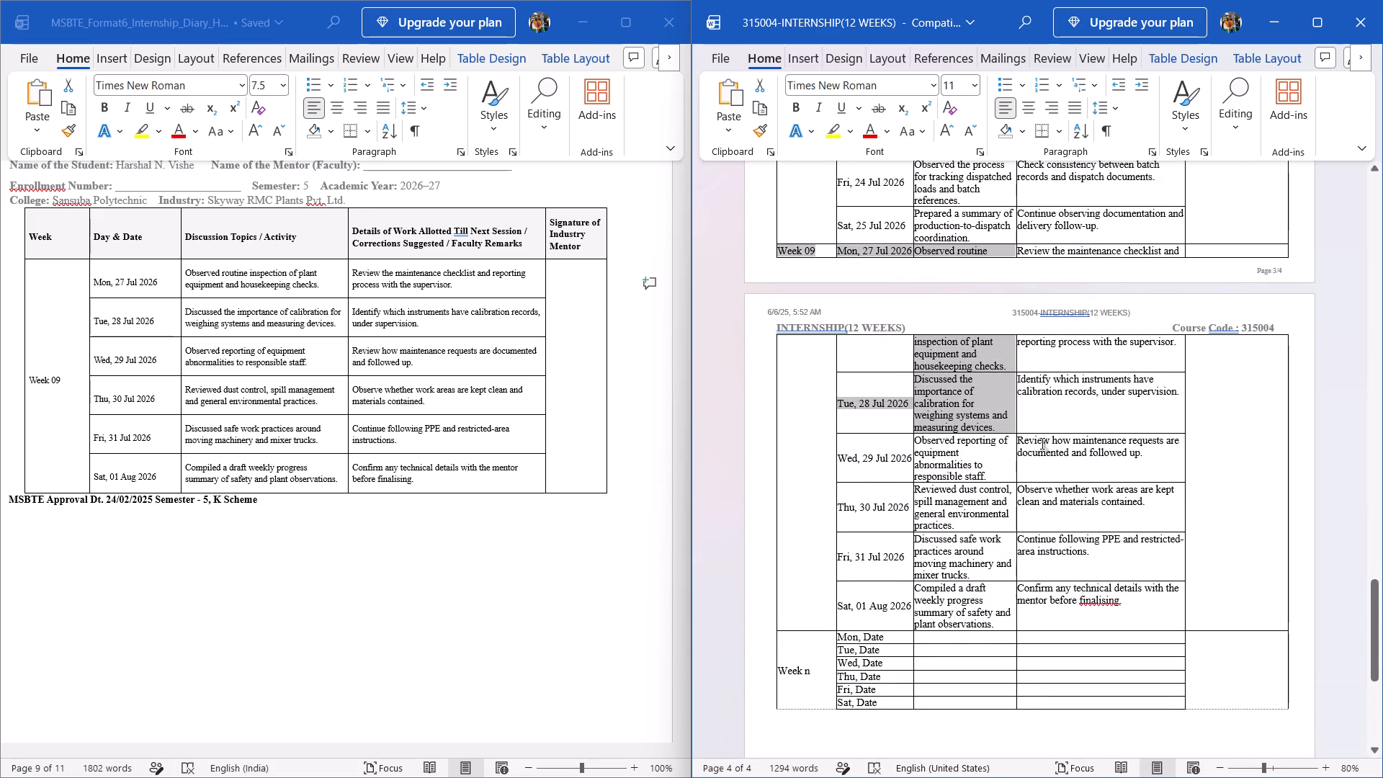
{"action": "left_click_drag", "start_coordinate": [1042, 444], "coordinate": [1293, 604]}
{"action": "left_click", "coordinate": [1276, 558]}
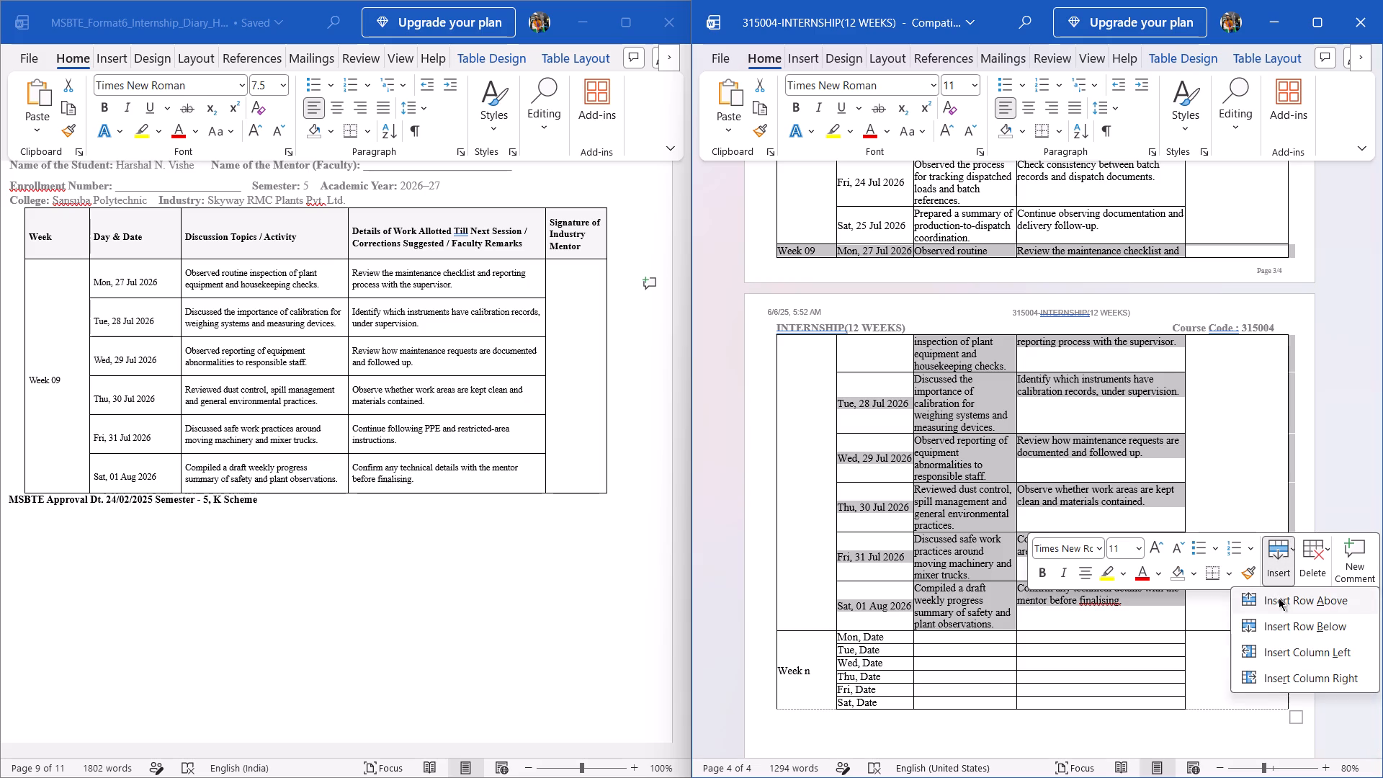
{"action": "left_click", "coordinate": [1305, 624]}
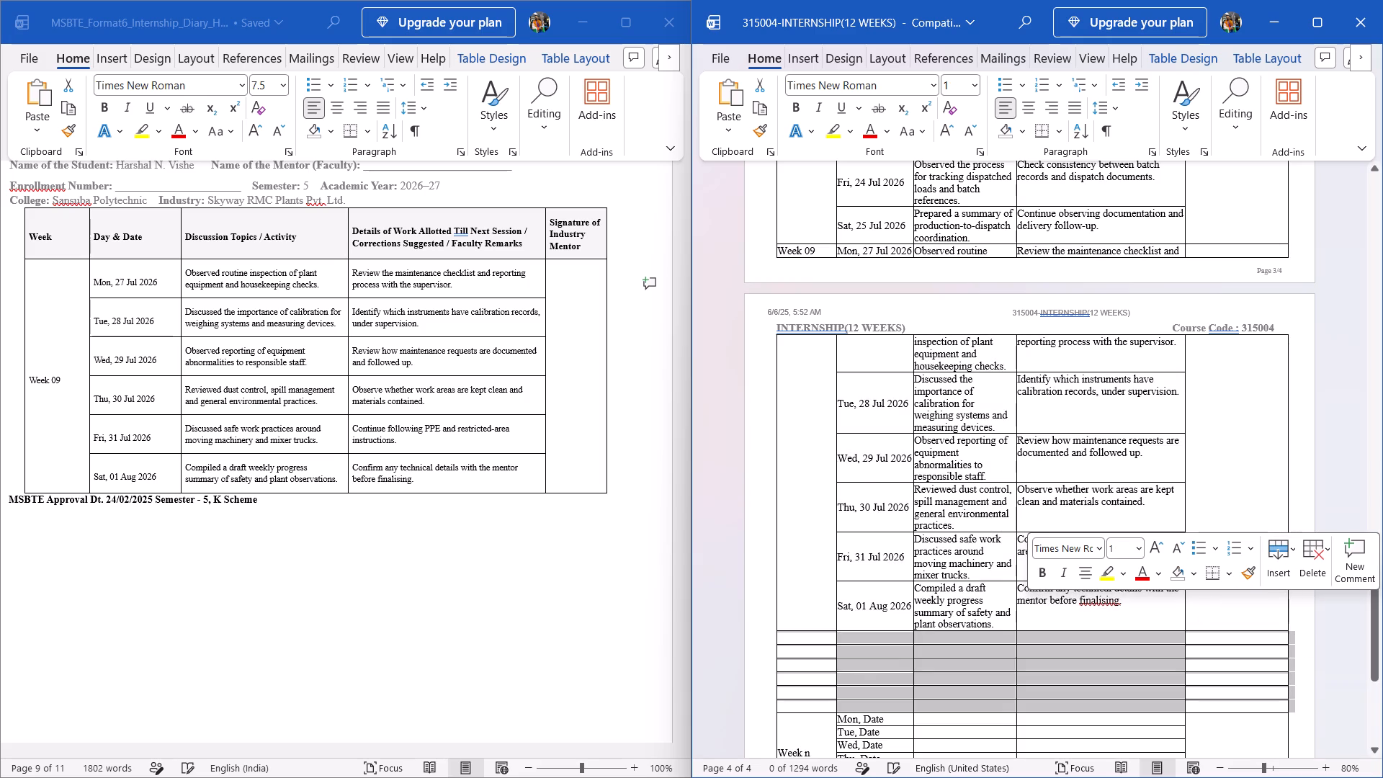
Merge the new blank rows' week-column cells into one cell, and their signature-column cells into another.
{"action": "scroll", "coordinate": [1141, 627], "scroll_direction": "down", "scroll_amount": 2}
{"action": "left_click", "coordinate": [785, 411]}
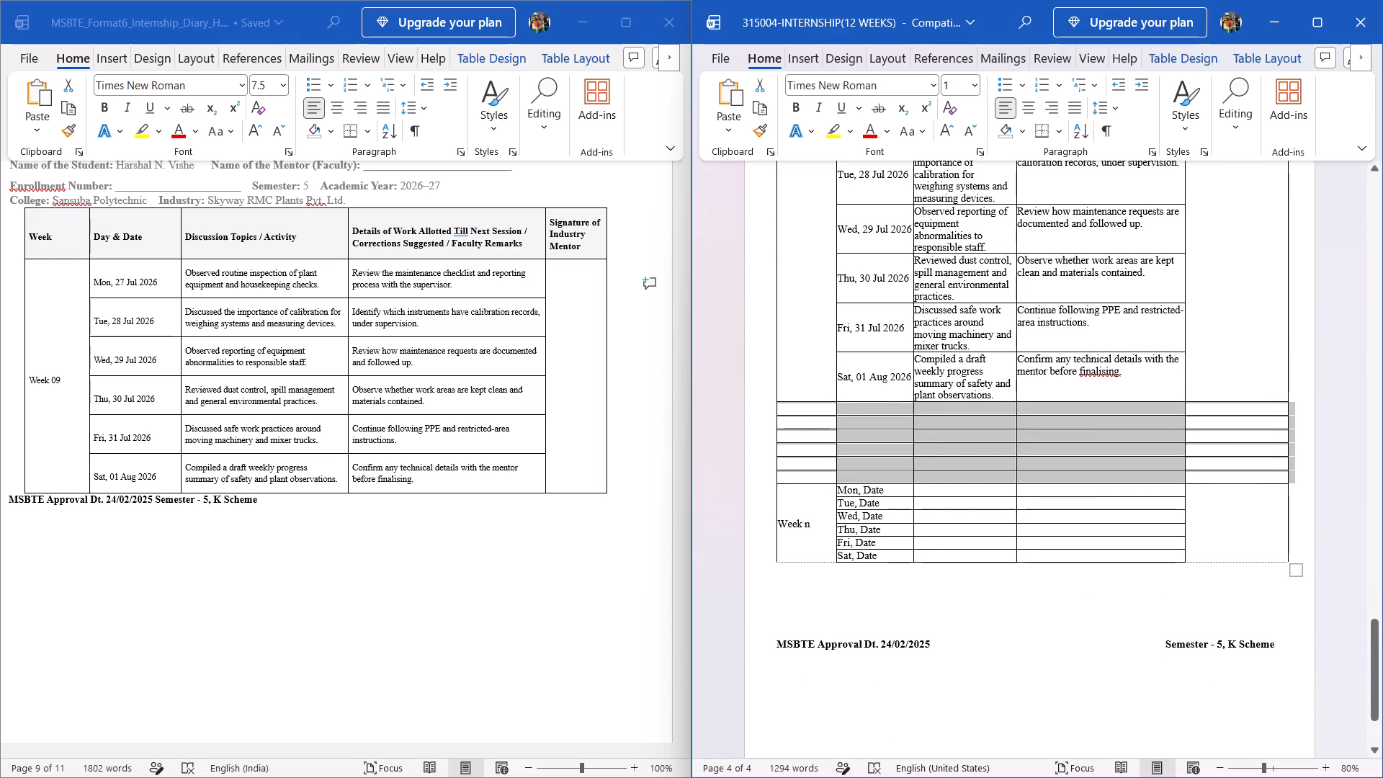
{"action": "left_click_drag", "start_coordinate": [785, 411], "coordinate": [831, 480]}
{"action": "right_click", "coordinate": [831, 480]}
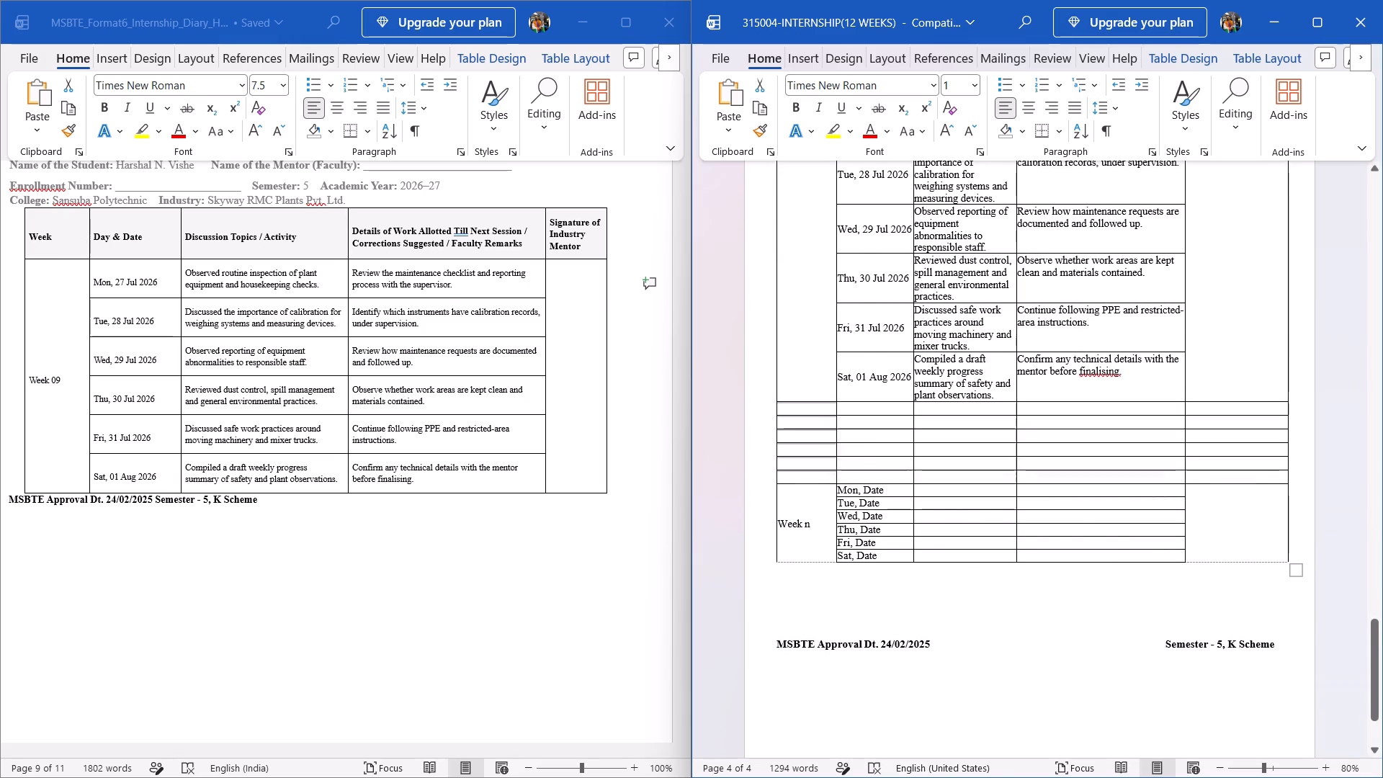
{"action": "left_click", "coordinate": [908, 361]}
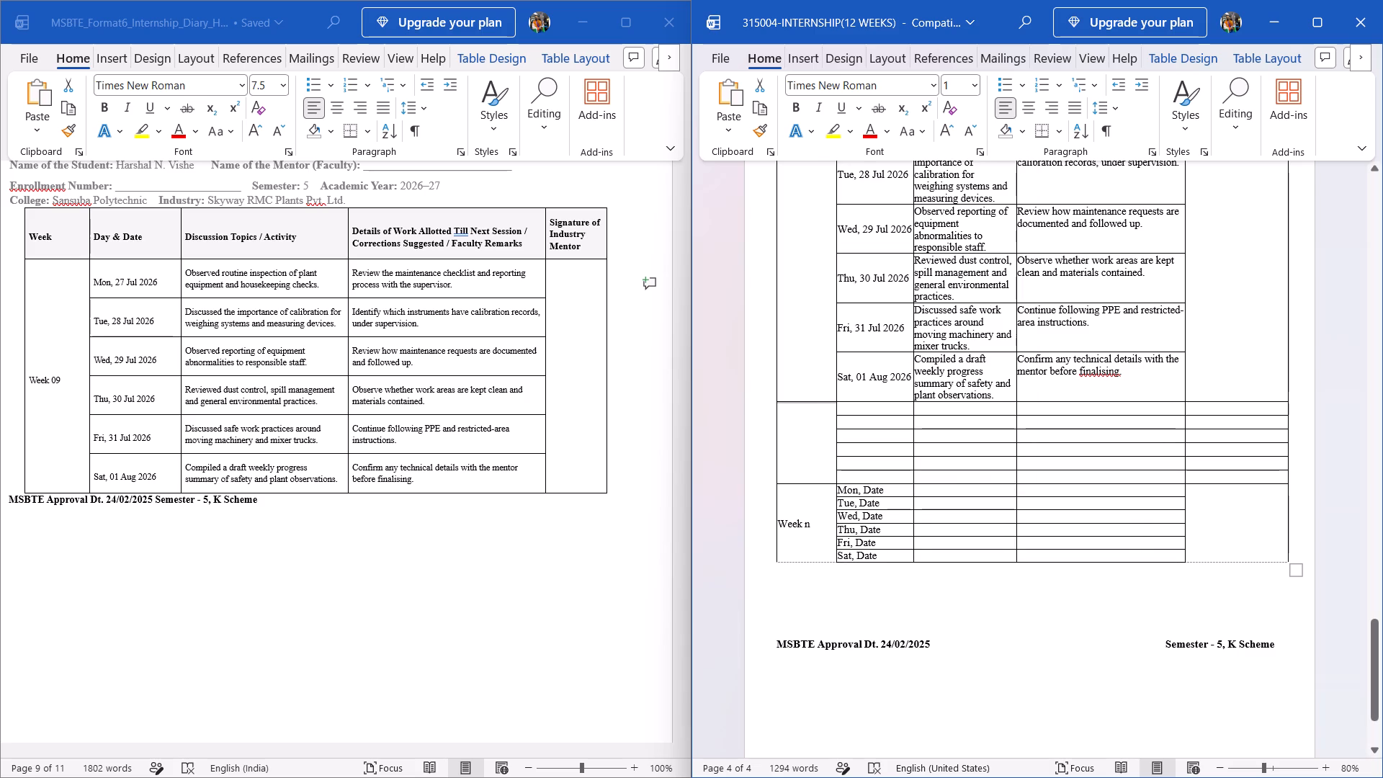
{"action": "left_click_drag", "start_coordinate": [1191, 412], "coordinate": [1257, 480]}
{"action": "right_click", "coordinate": [1257, 480]}
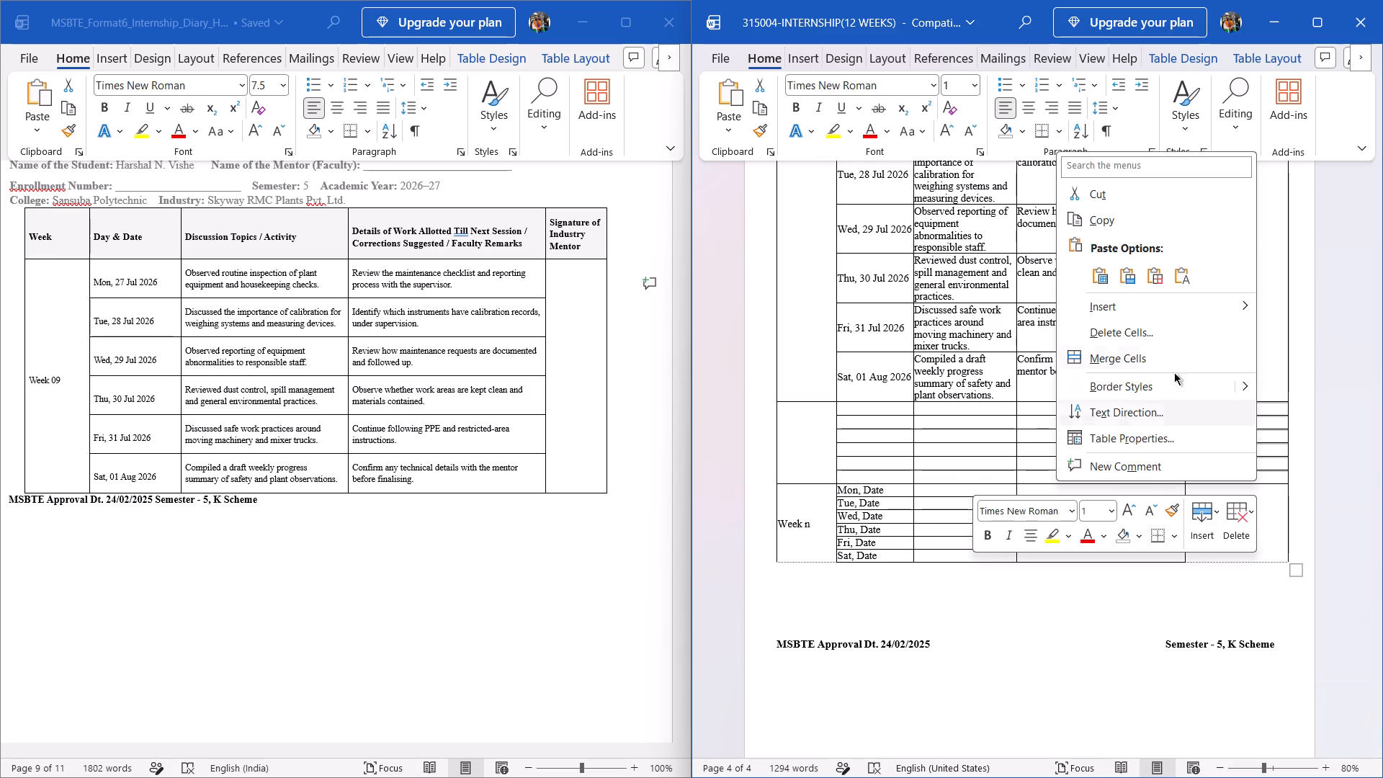
{"action": "left_click", "coordinate": [1138, 354]}
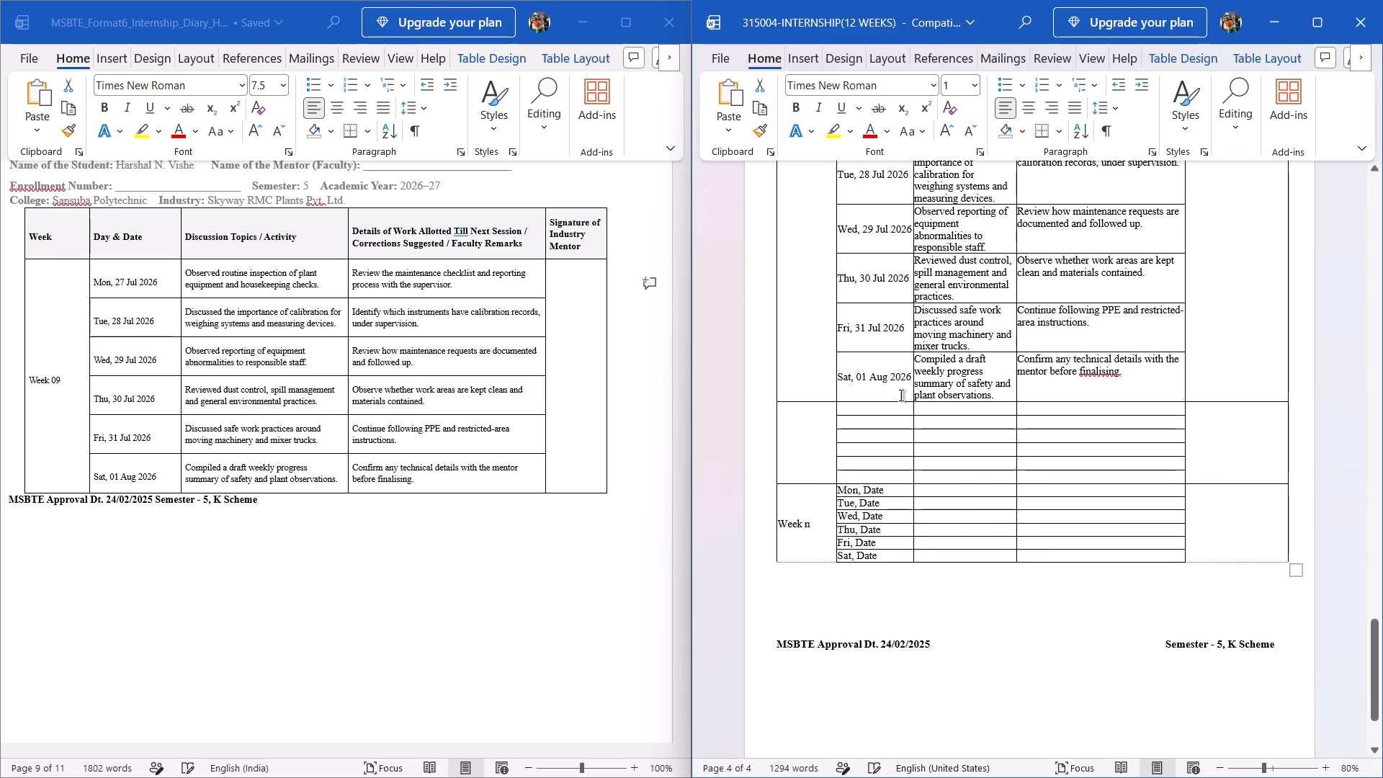
Label the merged week cell below Week 09 as "Week 10" in font size 11.
{"action": "left_click", "coordinate": [803, 447]}
{"action": "left_click", "coordinate": [803, 447]}
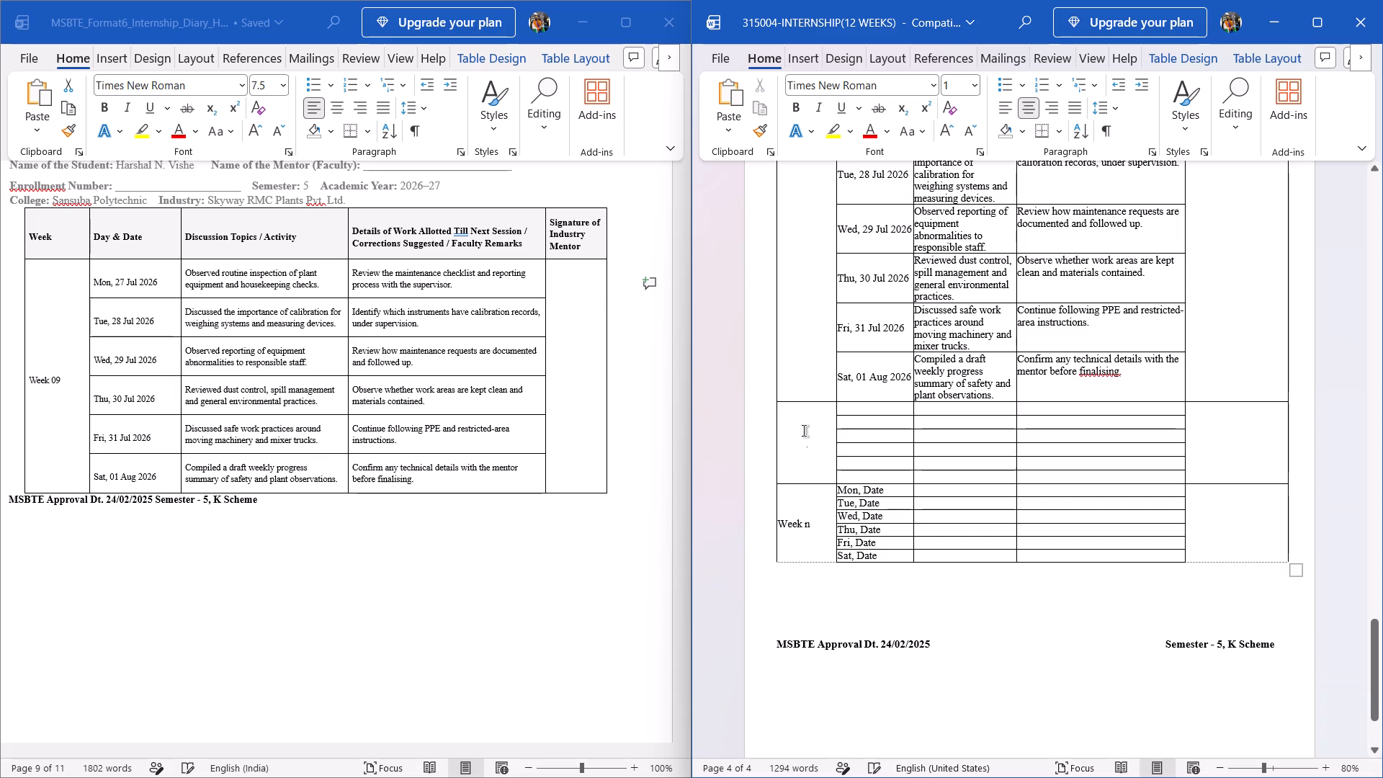
{"action": "left_click", "coordinate": [959, 77]}
{"action": "left_click", "coordinate": [954, 84]}
{"action": "left_click", "coordinate": [954, 84]}
{"action": "type", "text": "11"}
{"action": "key", "text": "BackSpace"}
{"action": "key", "text": "Return"}
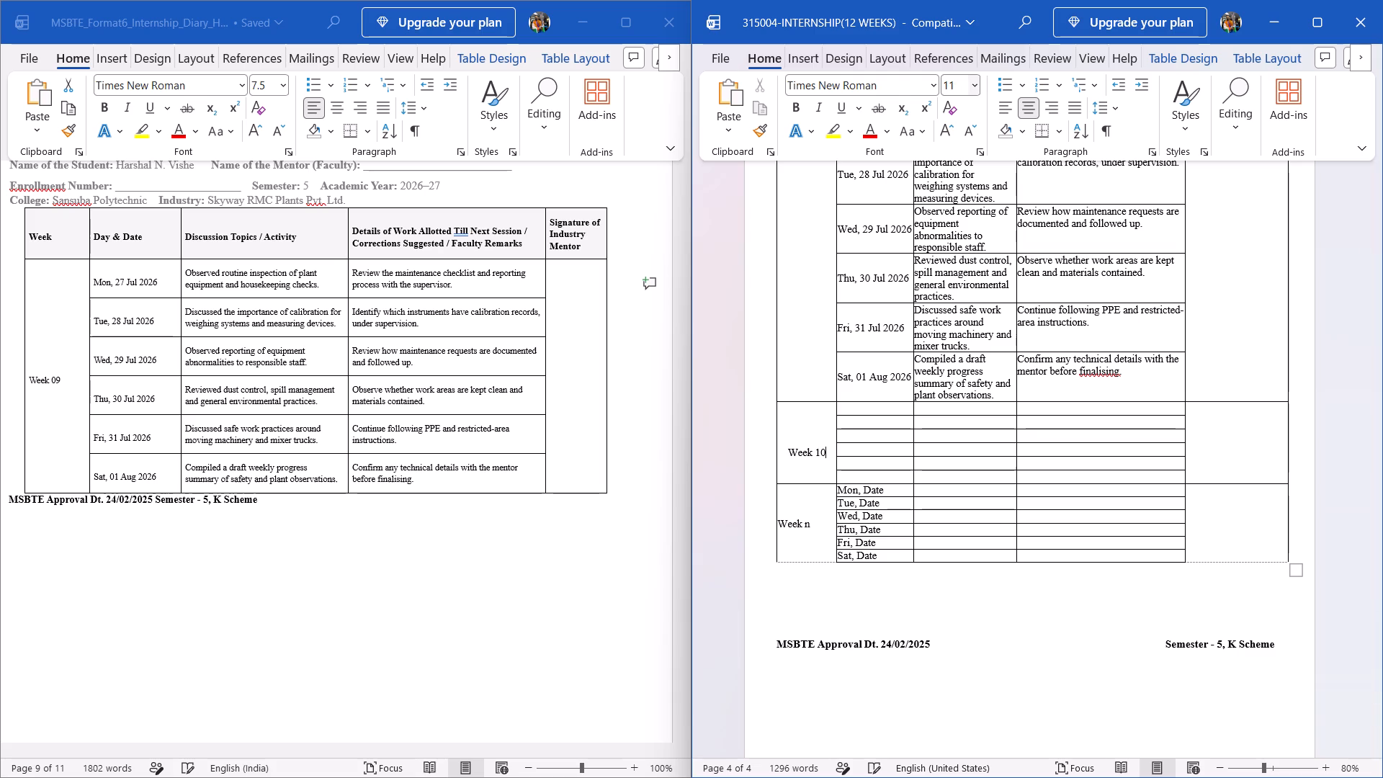
Copy the Week 10 dates, activities and remarks (03 to 08 Aug 2026) from the MSBTE Format6 diary into 315004-INTERNSHIP's blank Week 10 rows.
{"action": "scroll", "coordinate": [212, 372], "scroll_direction": "down", "scroll_amount": 4}
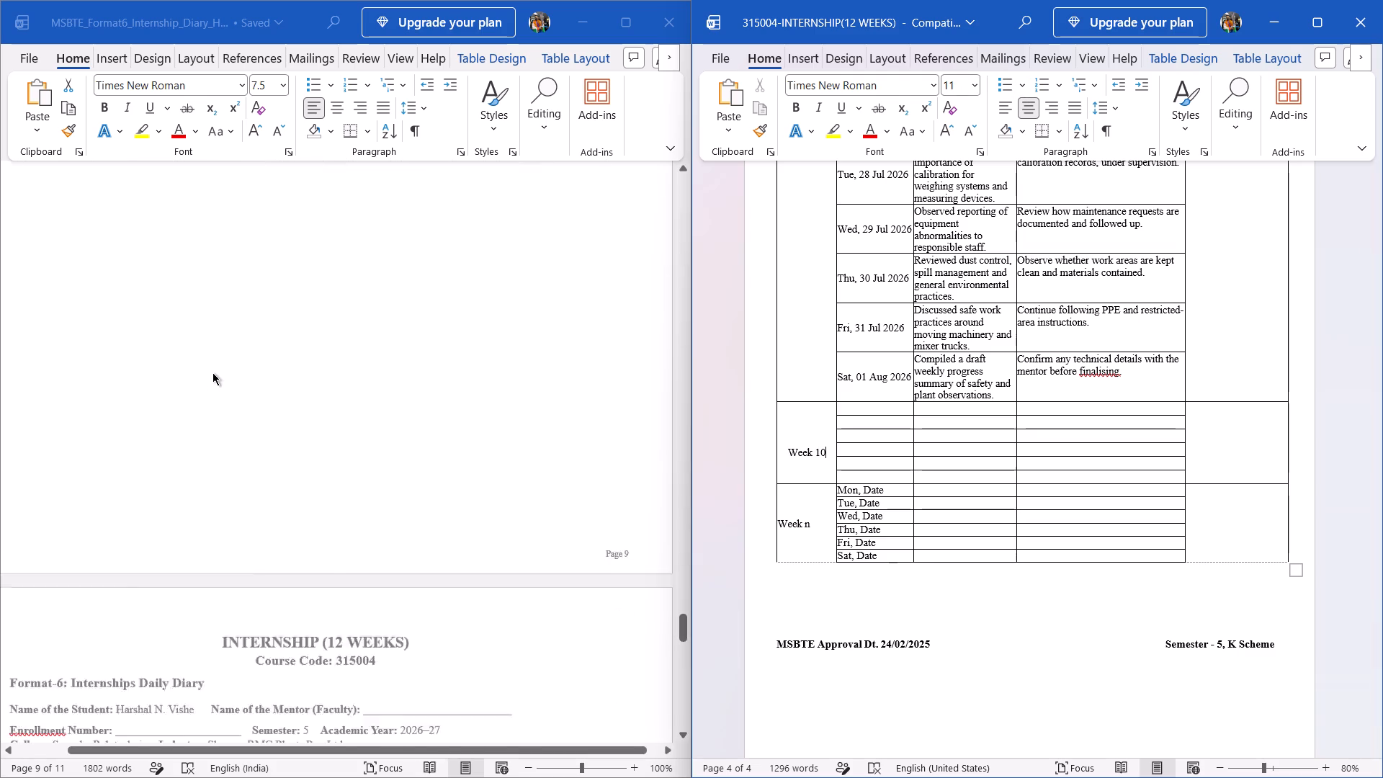
{"action": "scroll", "coordinate": [212, 372], "scroll_direction": "down", "scroll_amount": 1}
{"action": "left_click", "coordinate": [90, 381]}
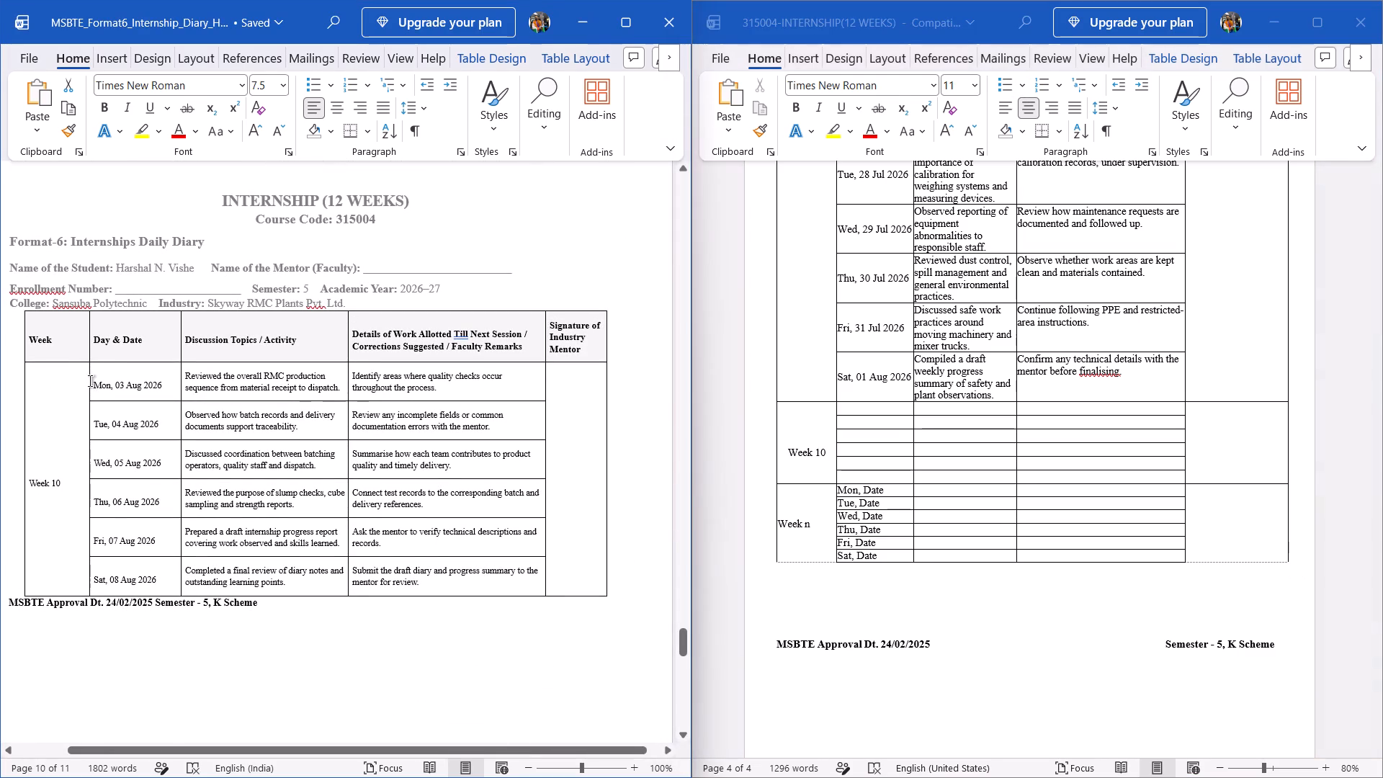
{"action": "left_click_drag", "start_coordinate": [95, 385], "coordinate": [496, 577]}
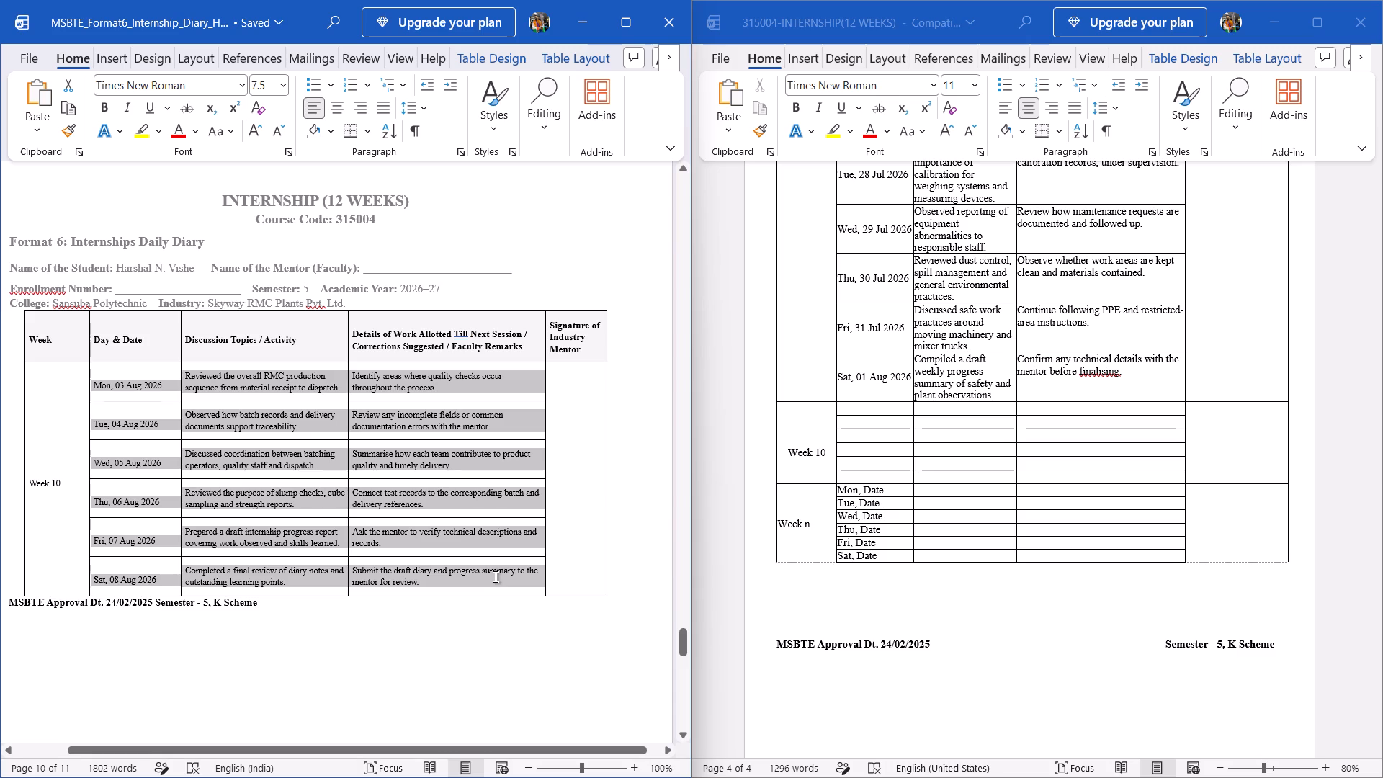
{"action": "left_click_drag", "start_coordinate": [496, 577], "coordinate": [494, 576]}
{"action": "key", "text": "ctrl+c"}
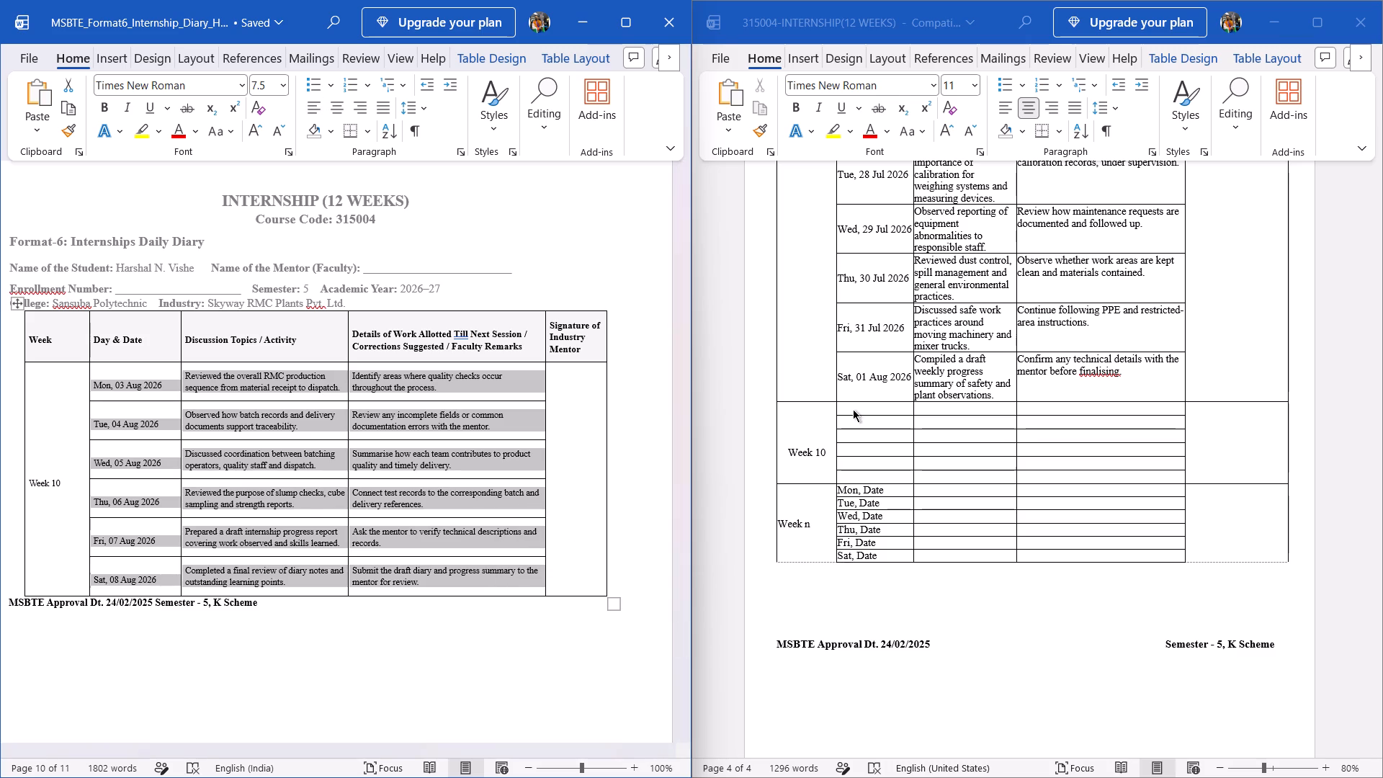
{"action": "left_click", "coordinate": [853, 408]}
{"action": "left_click", "coordinate": [853, 408]}
{"action": "key", "text": "ctrl+v"}
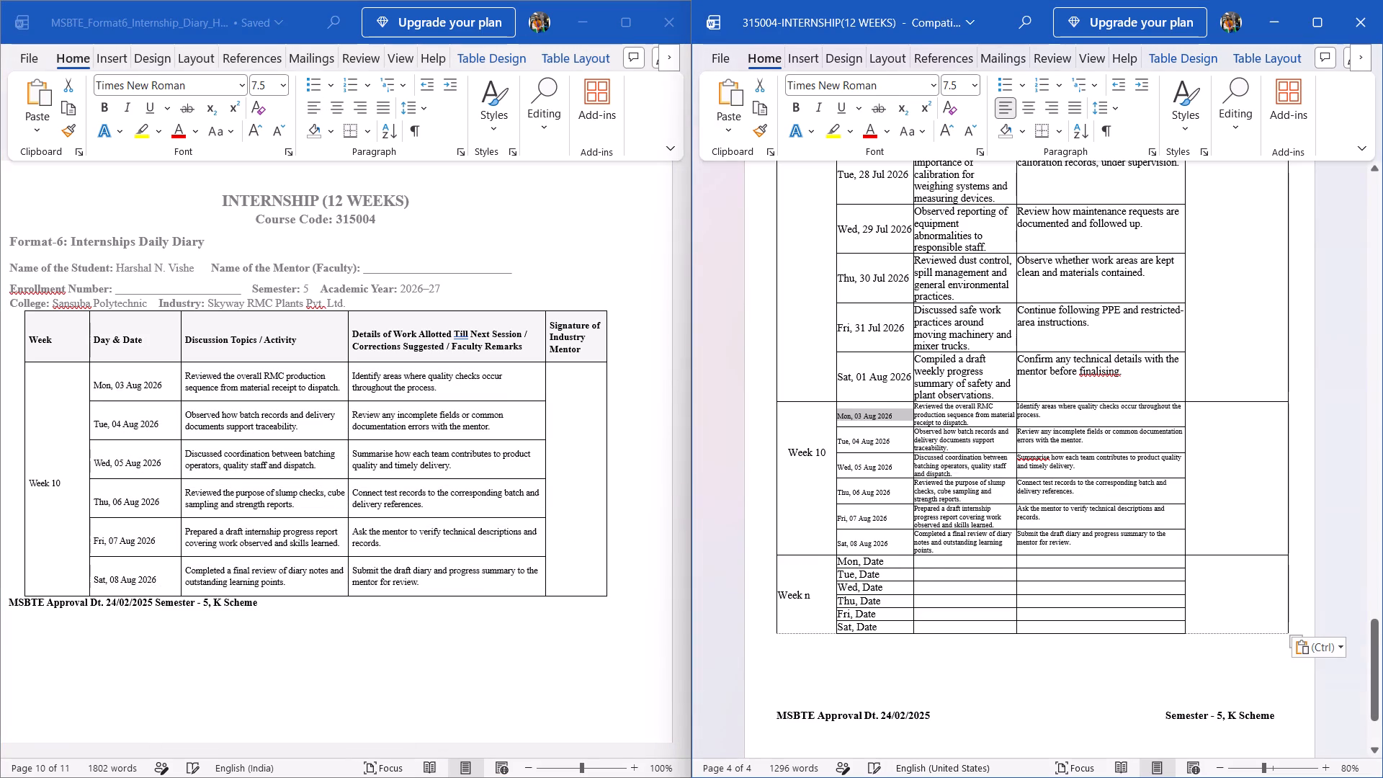
Set the font size of the pasted Week 10 entries to 11.
{"action": "left_click_drag", "start_coordinate": [1118, 547], "coordinate": [864, 425]}
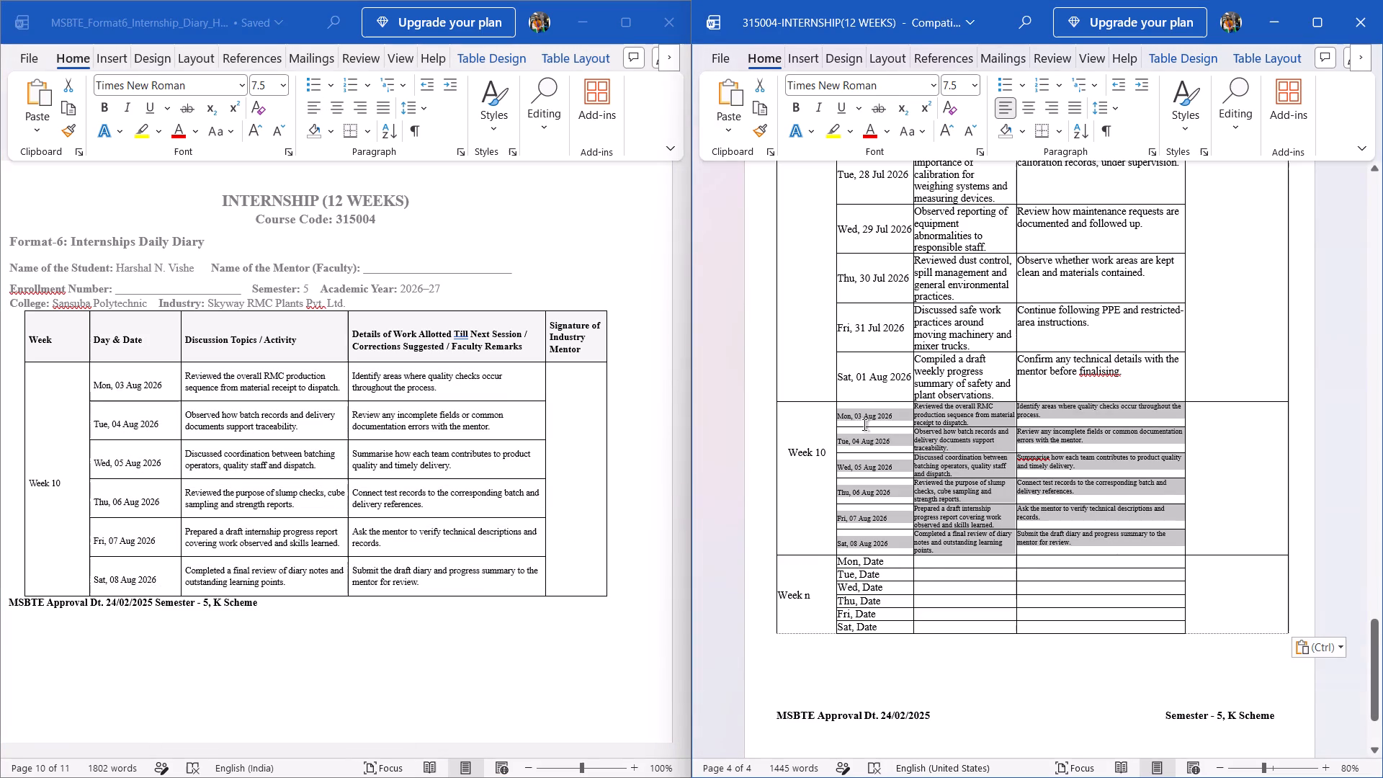
{"action": "left_click_drag", "start_coordinate": [864, 425], "coordinate": [851, 420]}
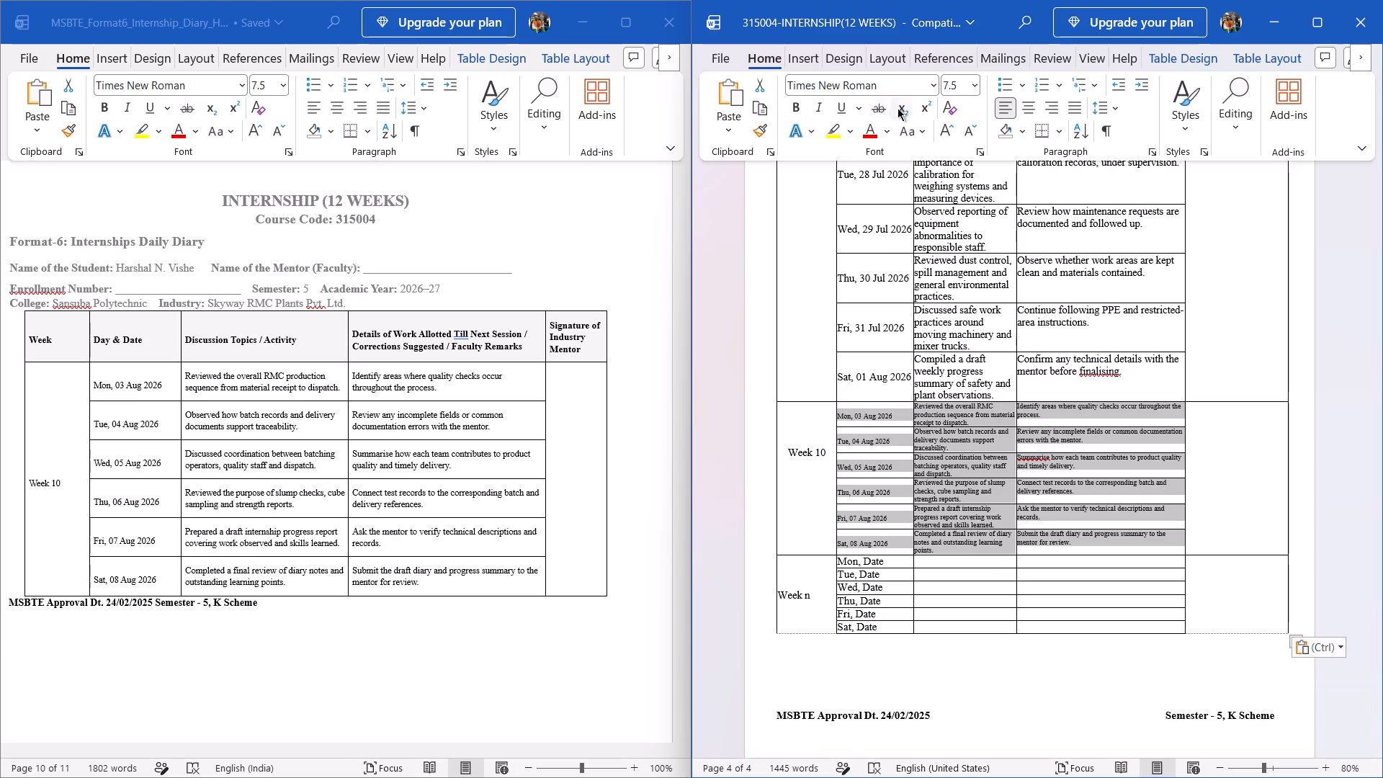
{"action": "left_click", "coordinate": [972, 88]}
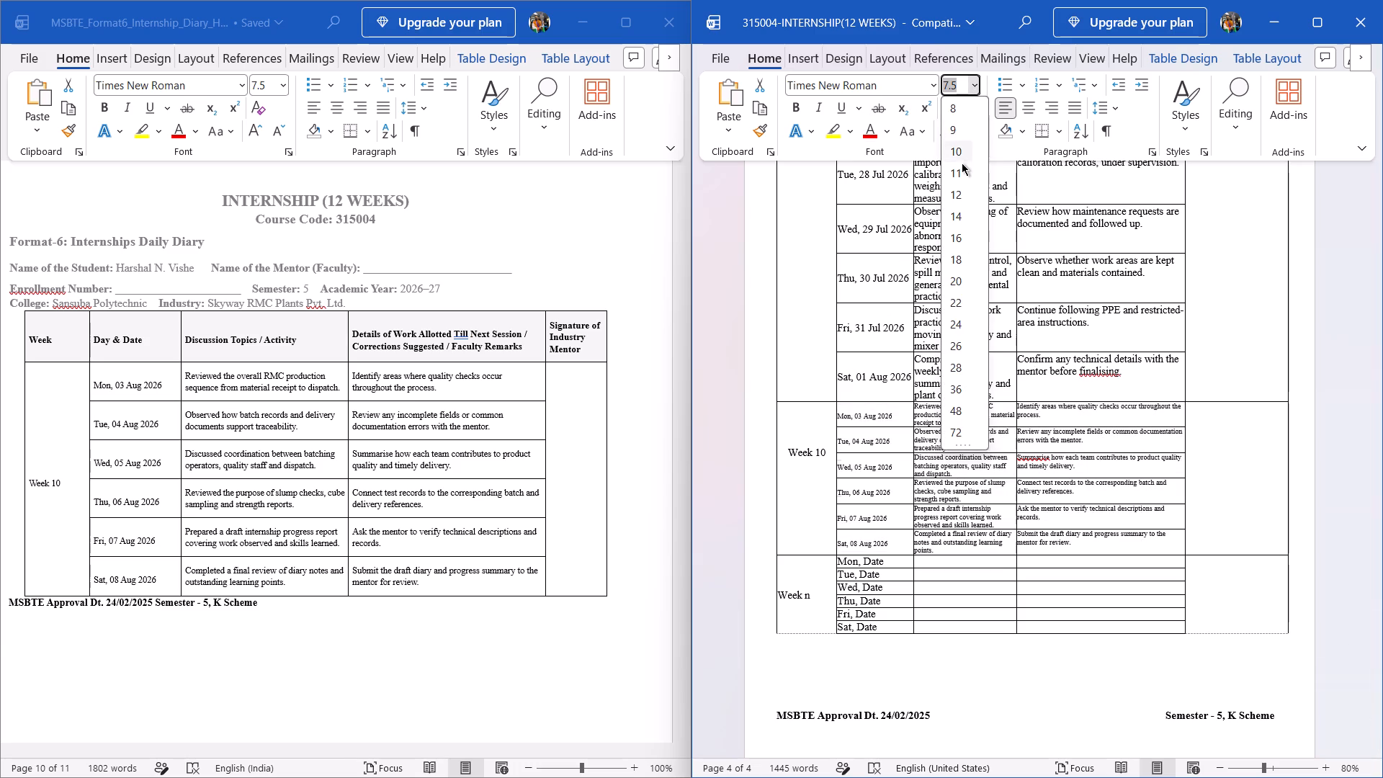
{"action": "left_click", "coordinate": [959, 169]}
Insert six blank rows between the Week 10 block and the Week n block.
{"action": "scroll", "coordinate": [827, 411], "scroll_direction": "down", "scroll_amount": 1}
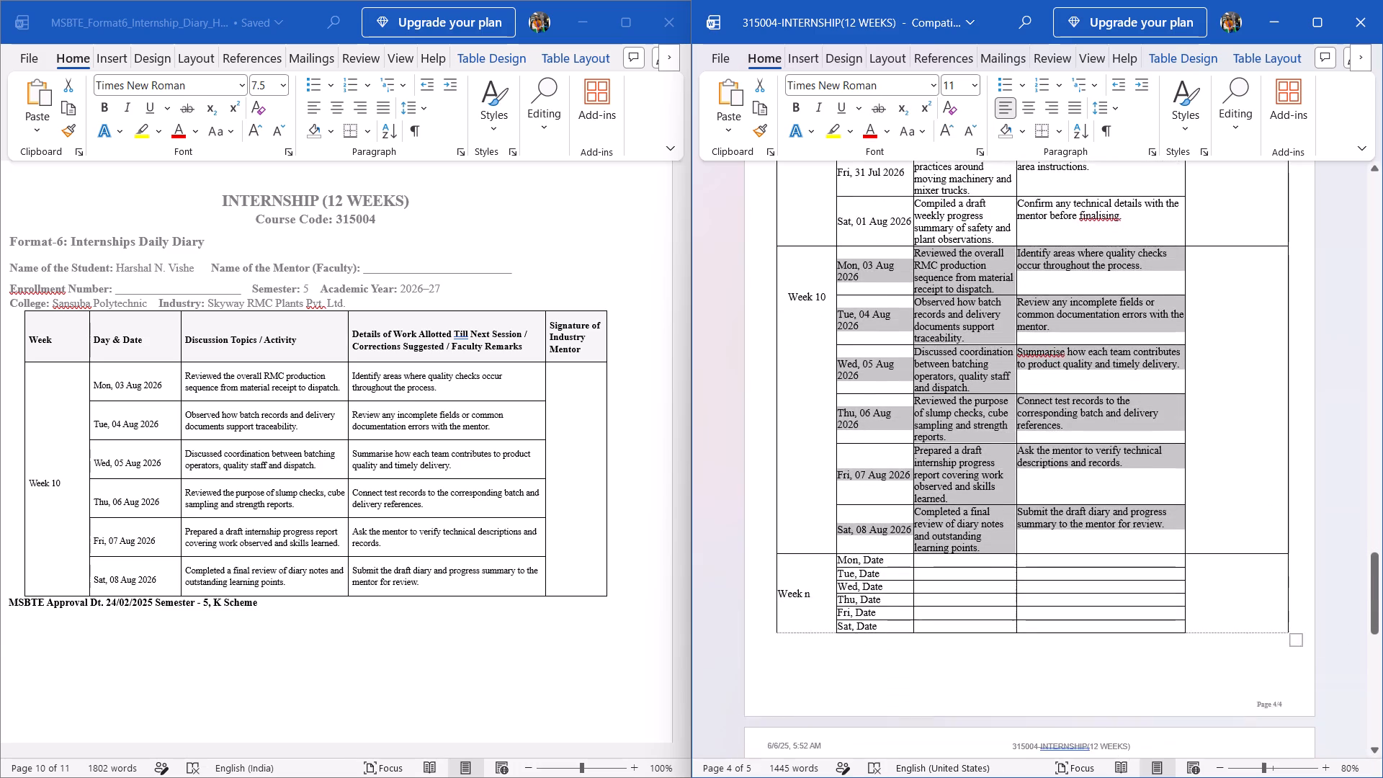
{"action": "scroll", "coordinate": [827, 411], "scroll_direction": "down", "scroll_amount": 2}
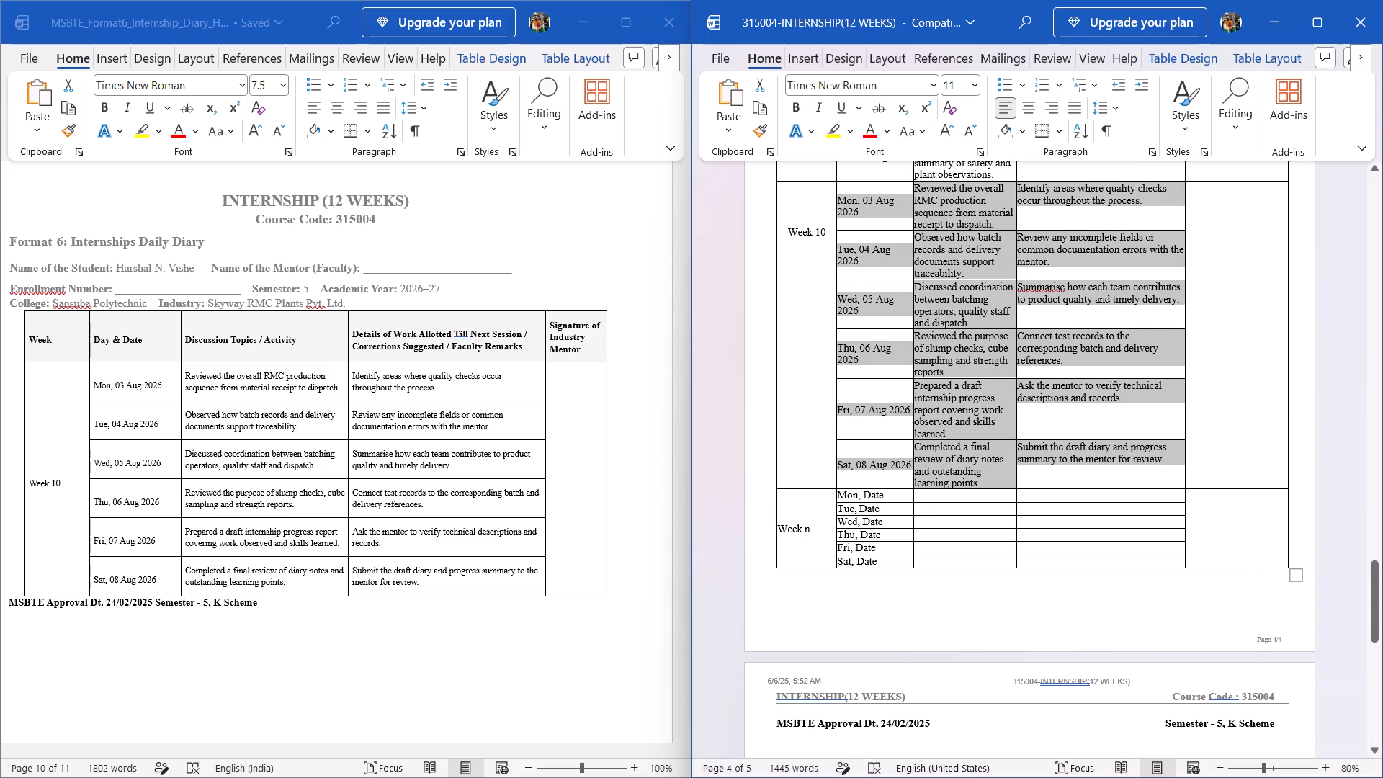
{"action": "left_click_drag", "start_coordinate": [831, 268], "coordinate": [784, 194]}
{"action": "left_click", "coordinate": [784, 194]}
{"action": "left_click_drag", "start_coordinate": [784, 194], "coordinate": [1298, 483]}
{"action": "right_click", "coordinate": [1298, 483]}
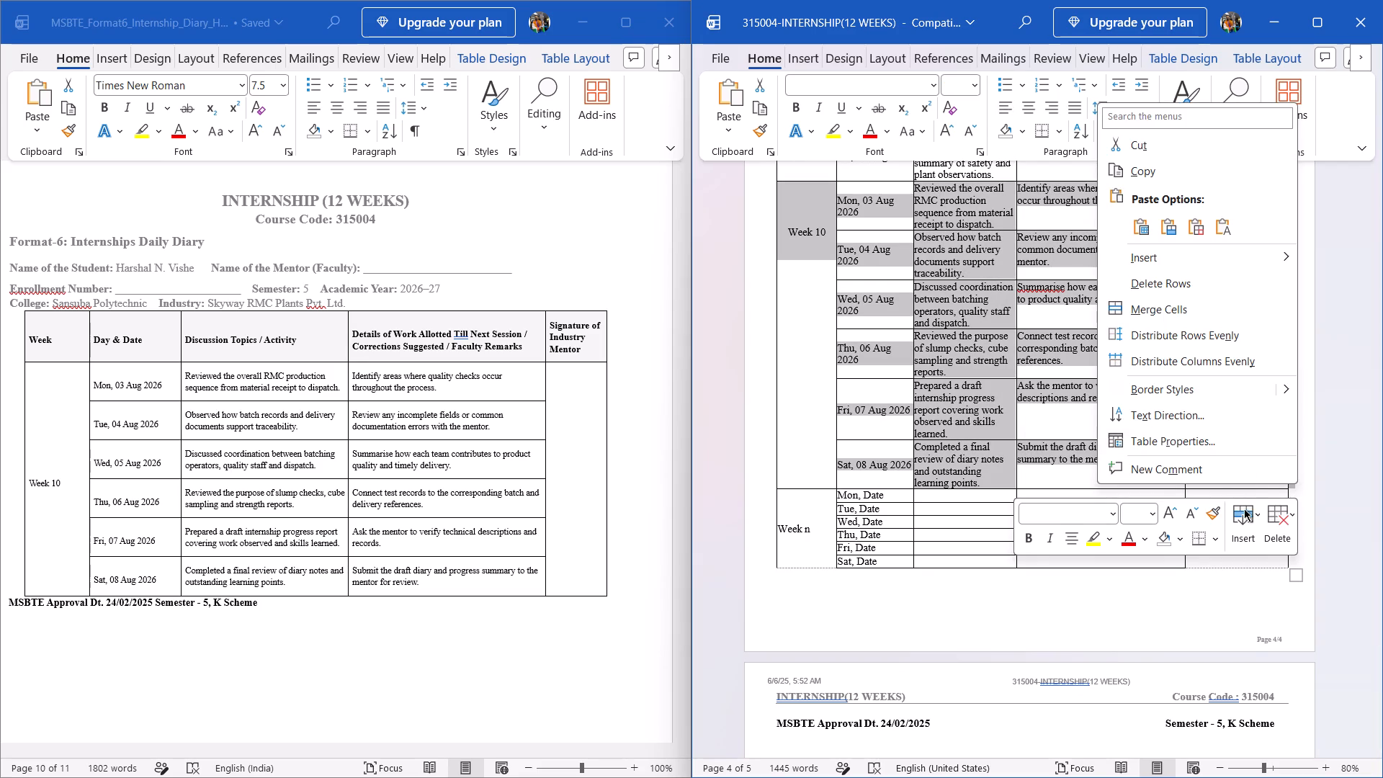
{"action": "left_click", "coordinate": [1245, 526]}
{"action": "left_click", "coordinate": [1280, 594]}
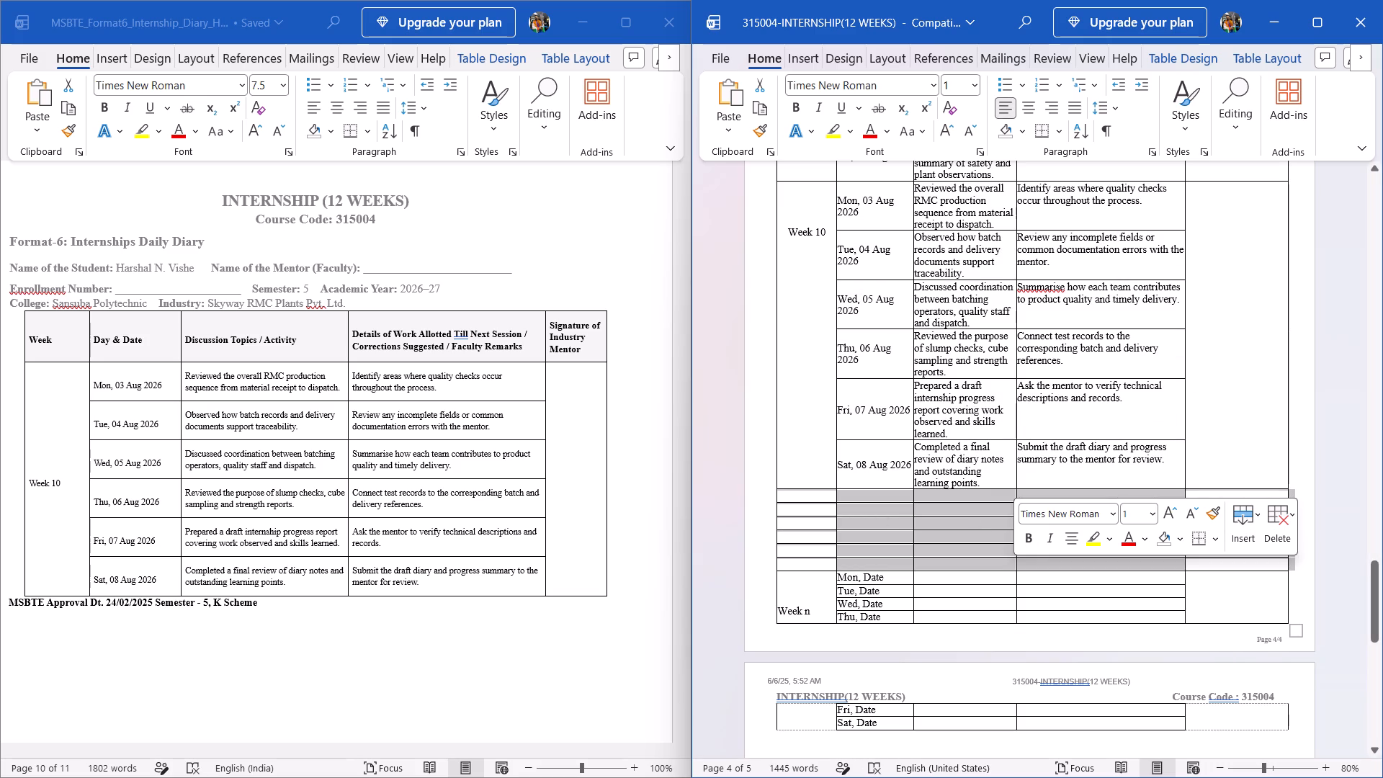
Merge the week-column cells of the six blank rows below Week 10 into one cell.
{"action": "left_click", "coordinate": [787, 501]}
{"action": "left_click_drag", "start_coordinate": [783, 497], "coordinate": [825, 547]}
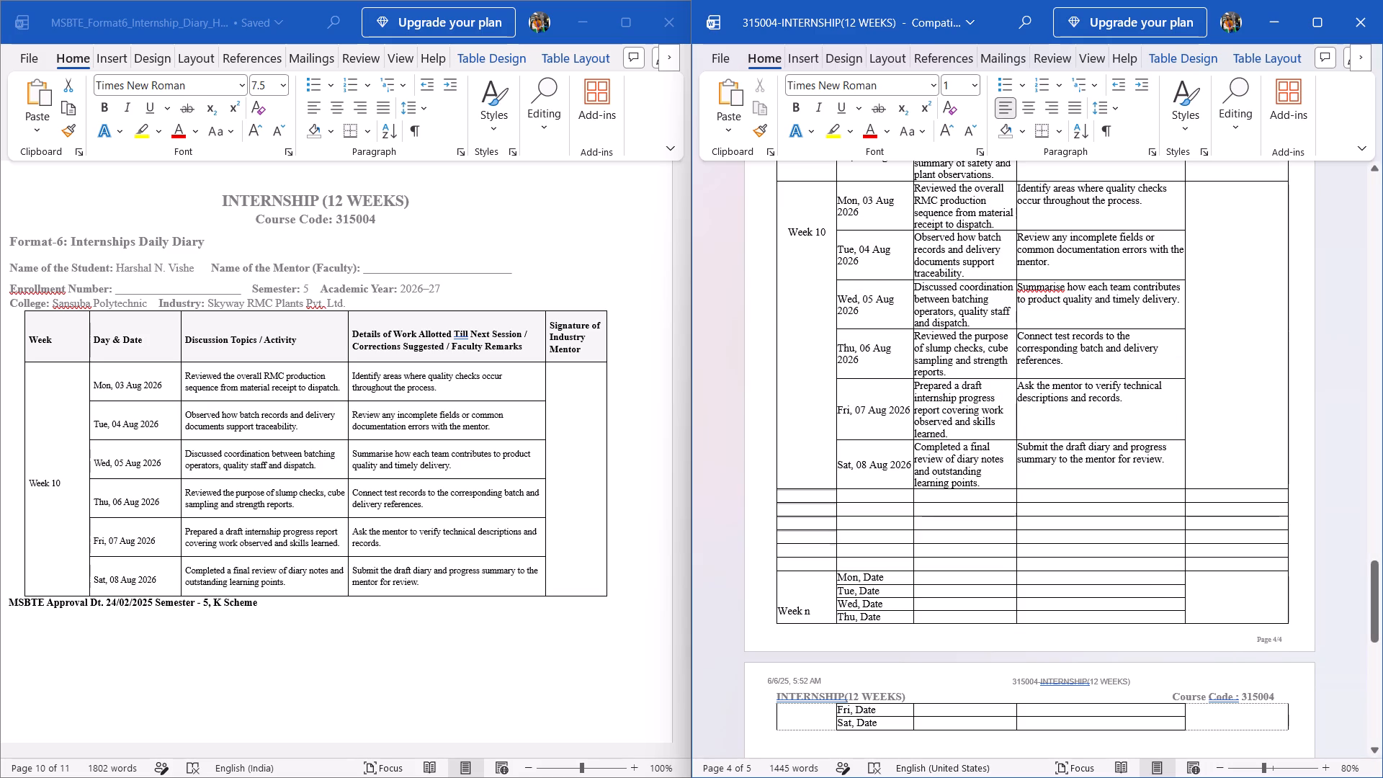
{"action": "left_click_drag", "start_coordinate": [825, 547], "coordinate": [835, 563]}
{"action": "right_click", "coordinate": [835, 563]}
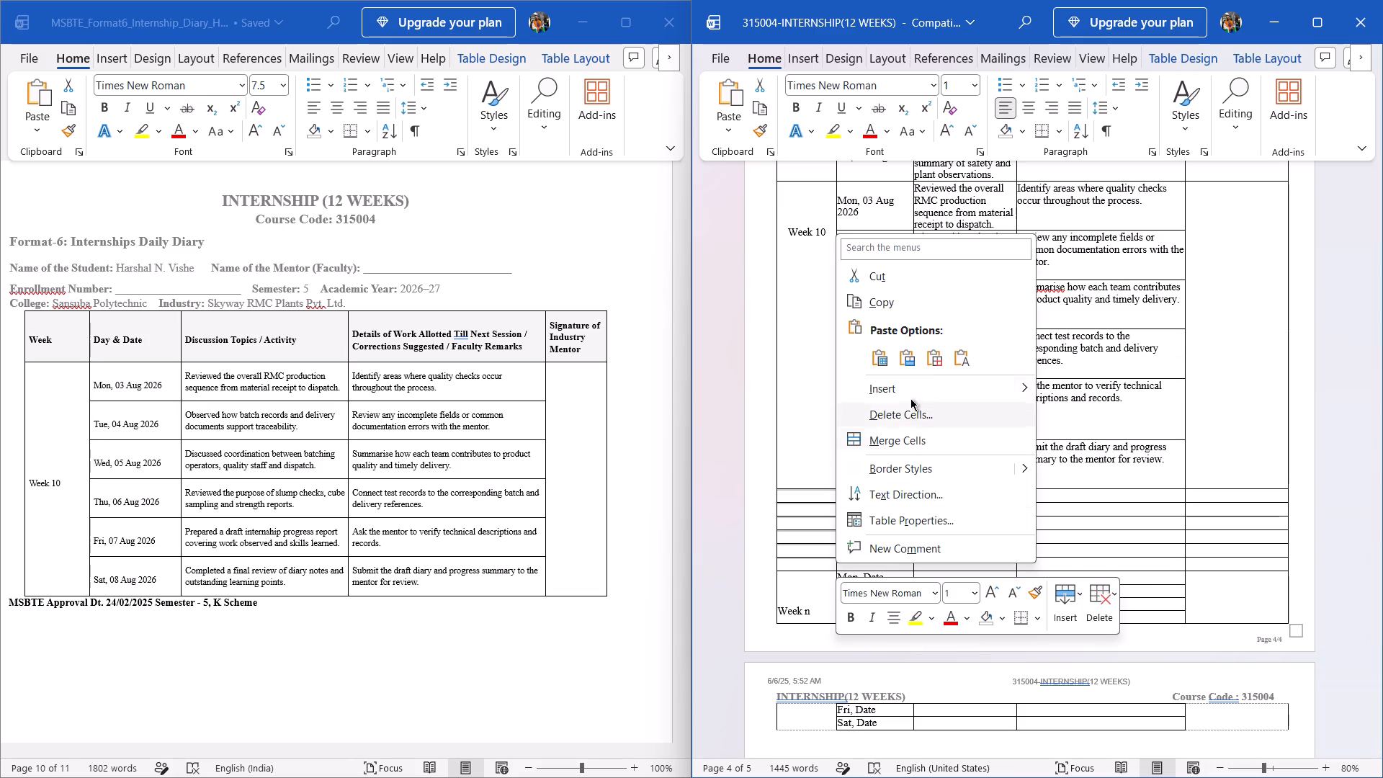
{"action": "left_click", "coordinate": [911, 431]}
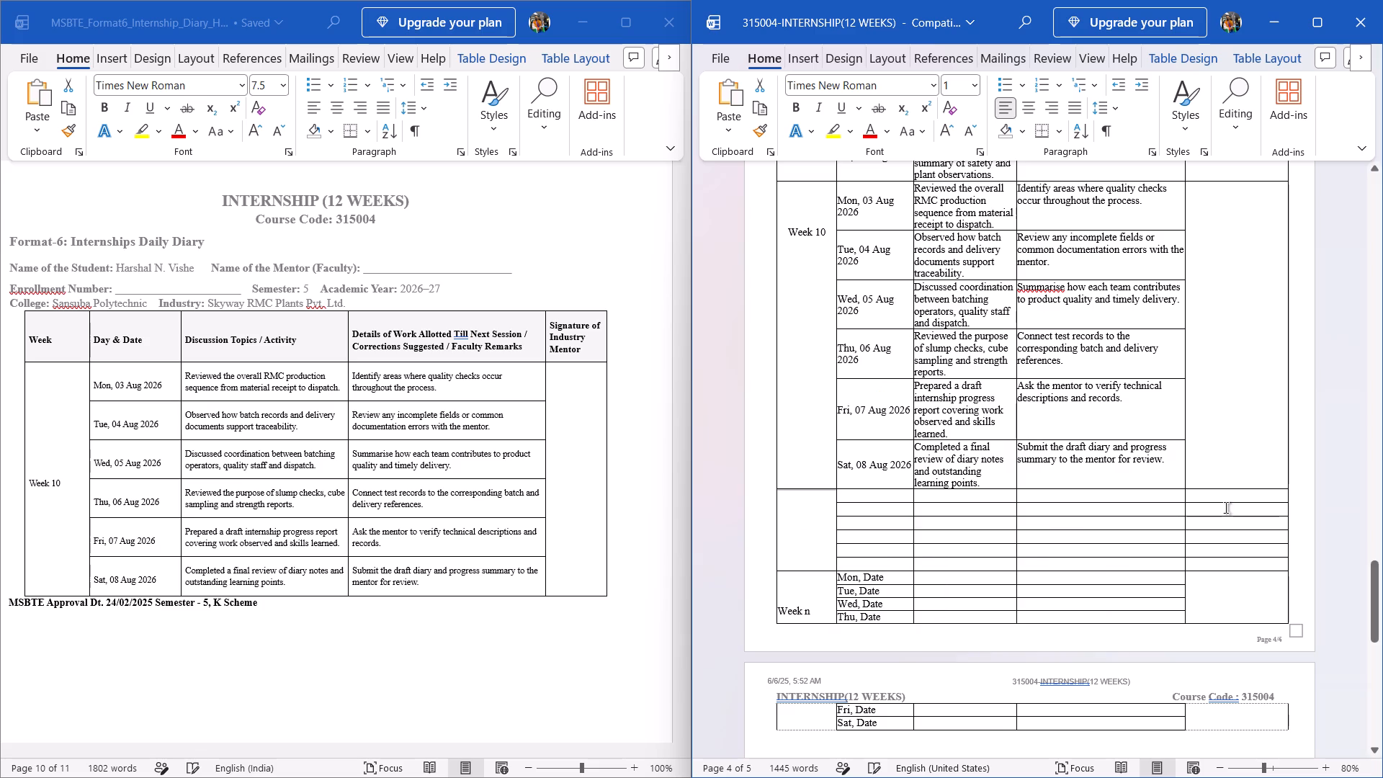
Merge the signature-column cells of the six blank rows below Week 10 into one cell.
{"action": "left_click_drag", "start_coordinate": [1187, 496], "coordinate": [1275, 560]}
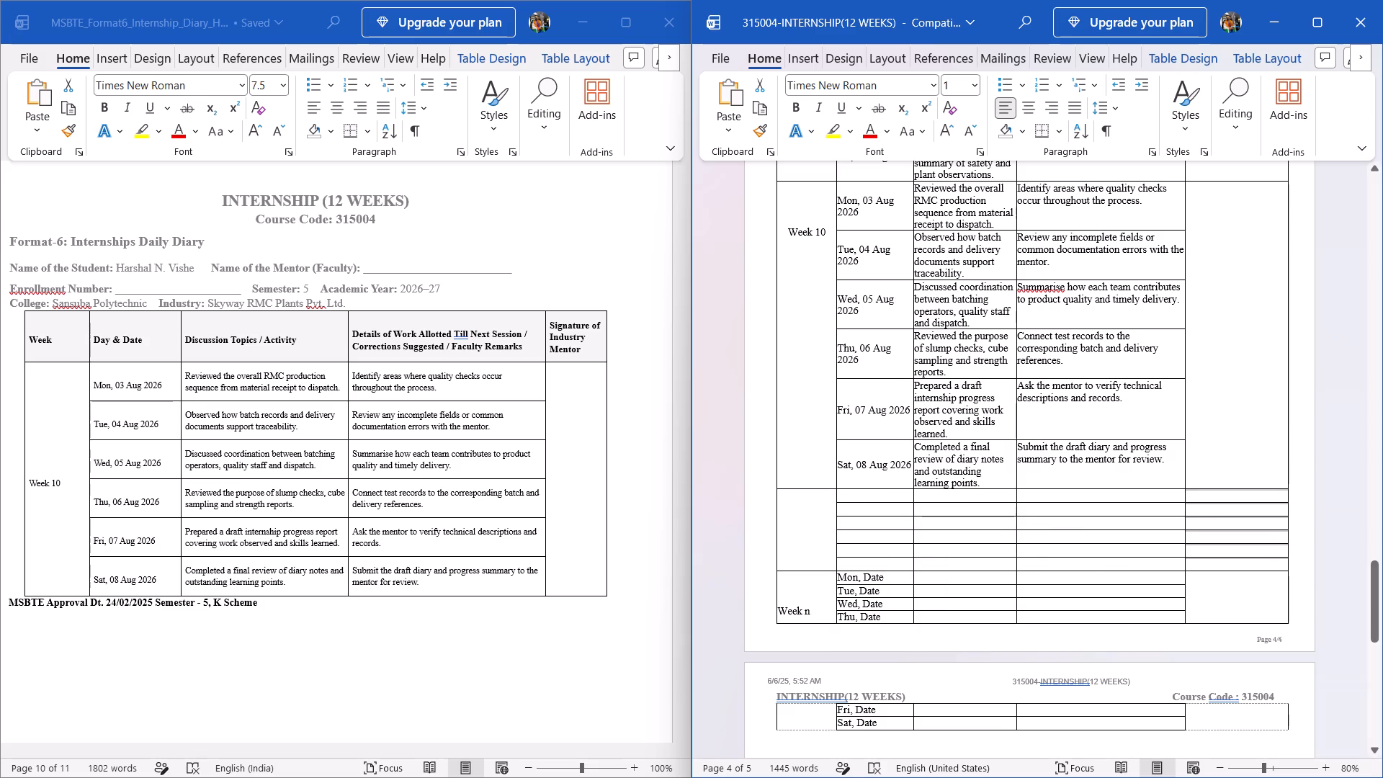
{"action": "left_click_drag", "start_coordinate": [1275, 560], "coordinate": [1276, 563]}
{"action": "right_click", "coordinate": [1276, 563]}
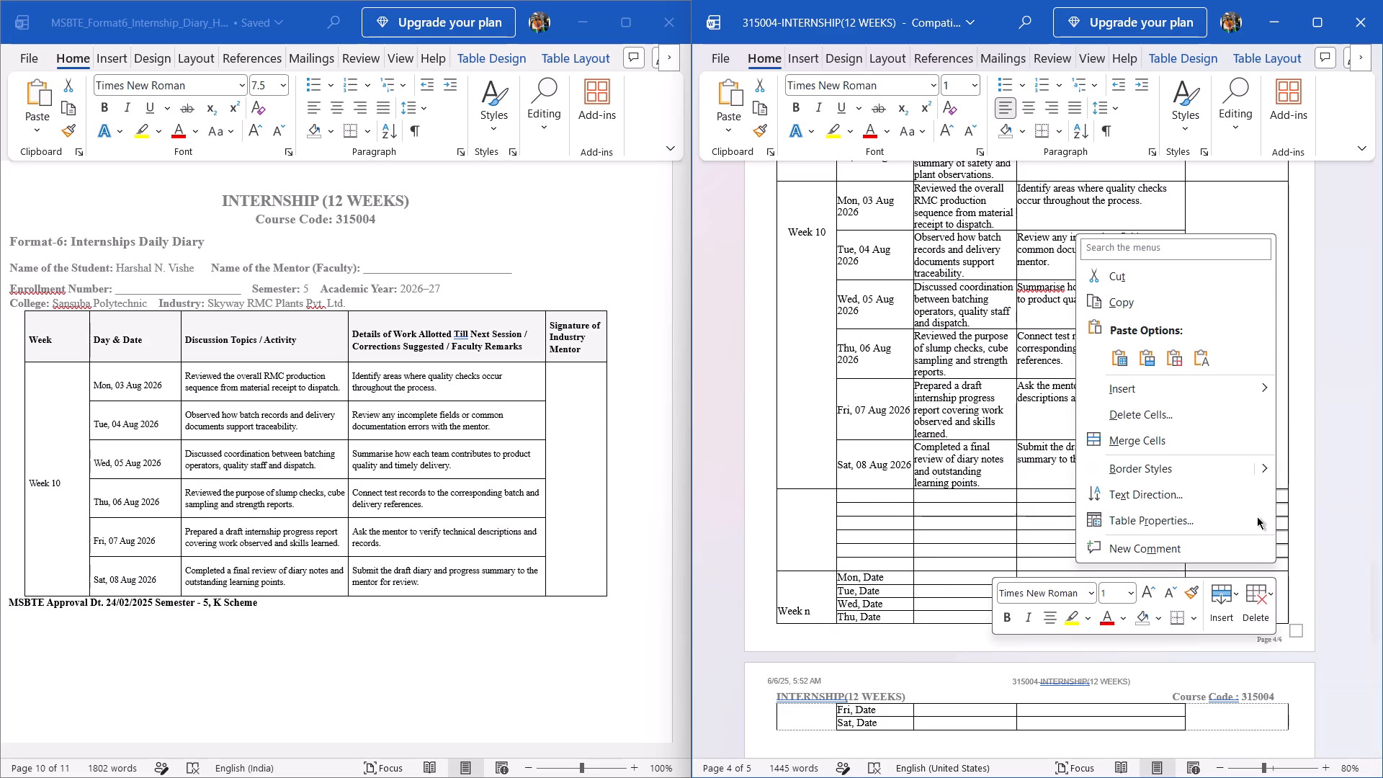
{"action": "left_click", "coordinate": [1234, 437]}
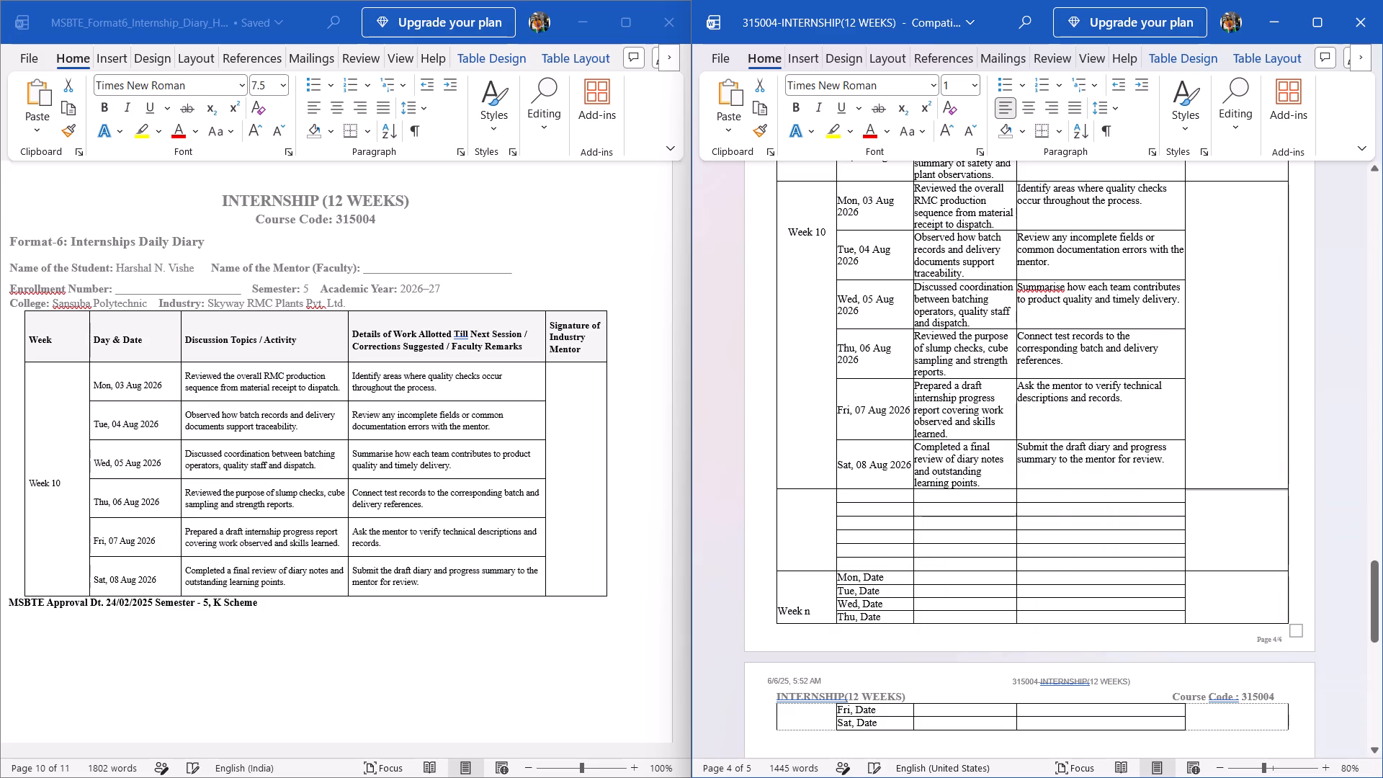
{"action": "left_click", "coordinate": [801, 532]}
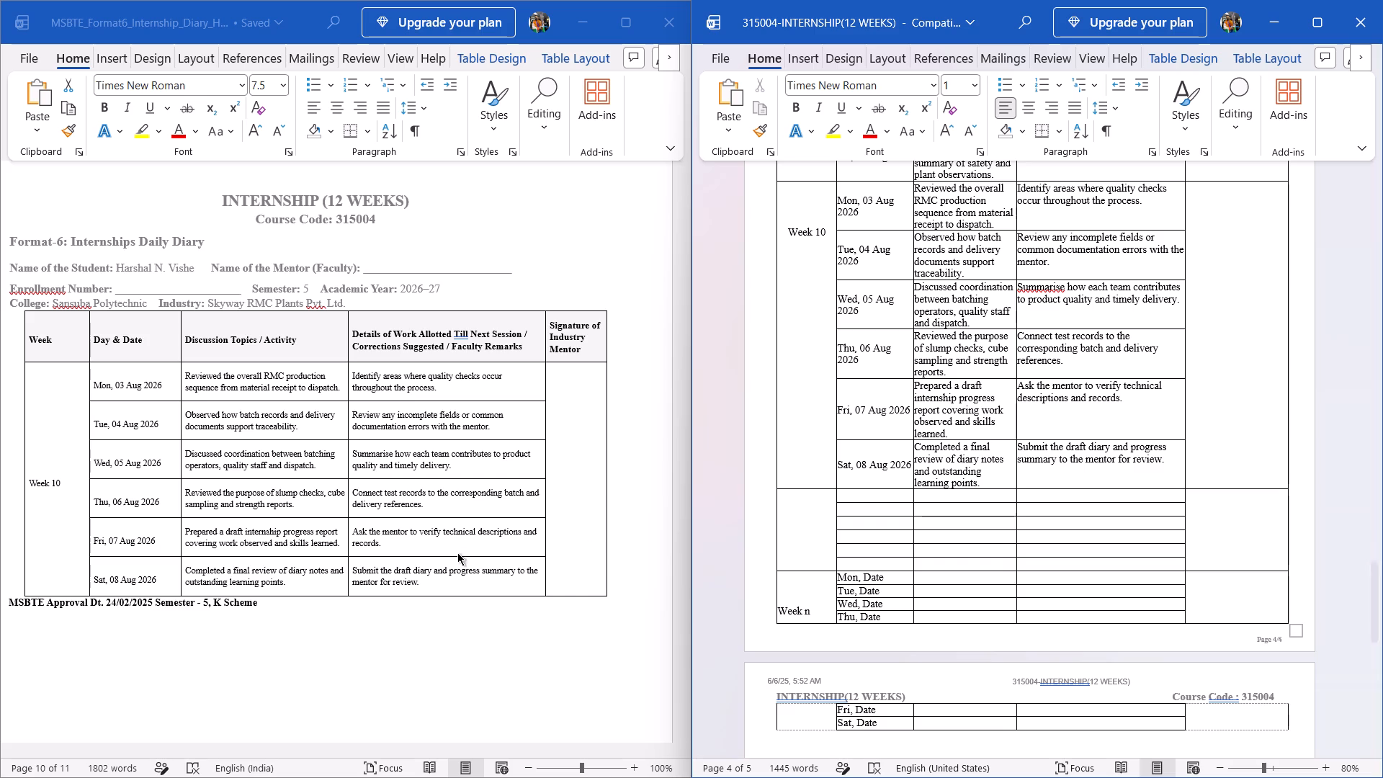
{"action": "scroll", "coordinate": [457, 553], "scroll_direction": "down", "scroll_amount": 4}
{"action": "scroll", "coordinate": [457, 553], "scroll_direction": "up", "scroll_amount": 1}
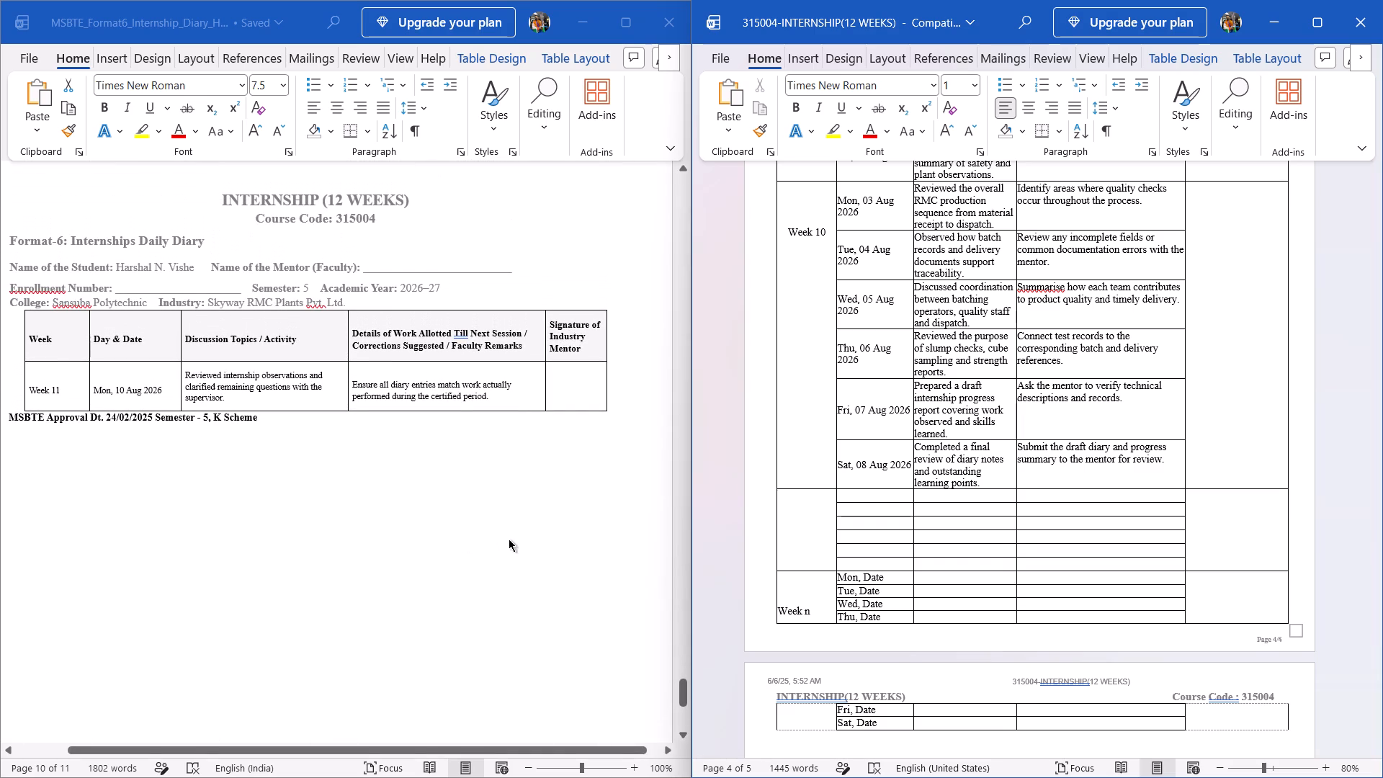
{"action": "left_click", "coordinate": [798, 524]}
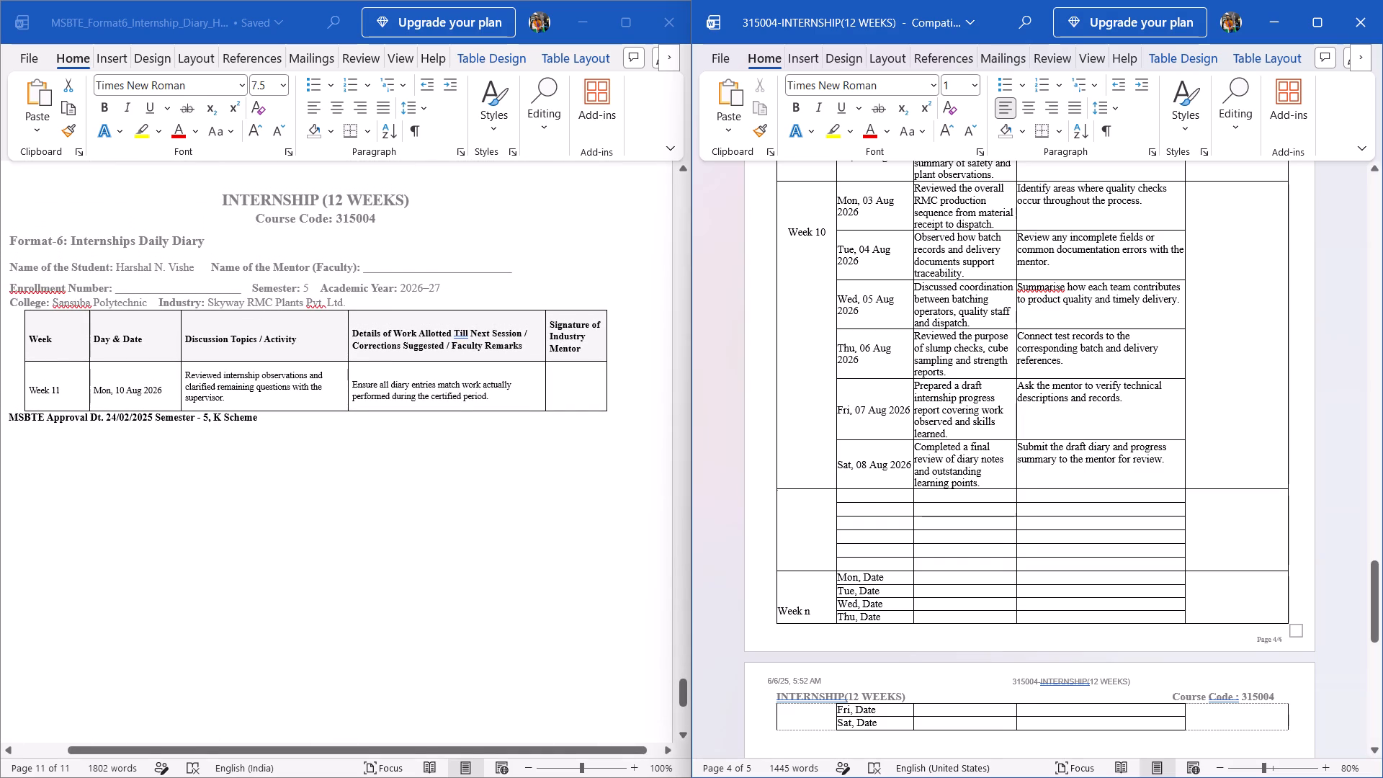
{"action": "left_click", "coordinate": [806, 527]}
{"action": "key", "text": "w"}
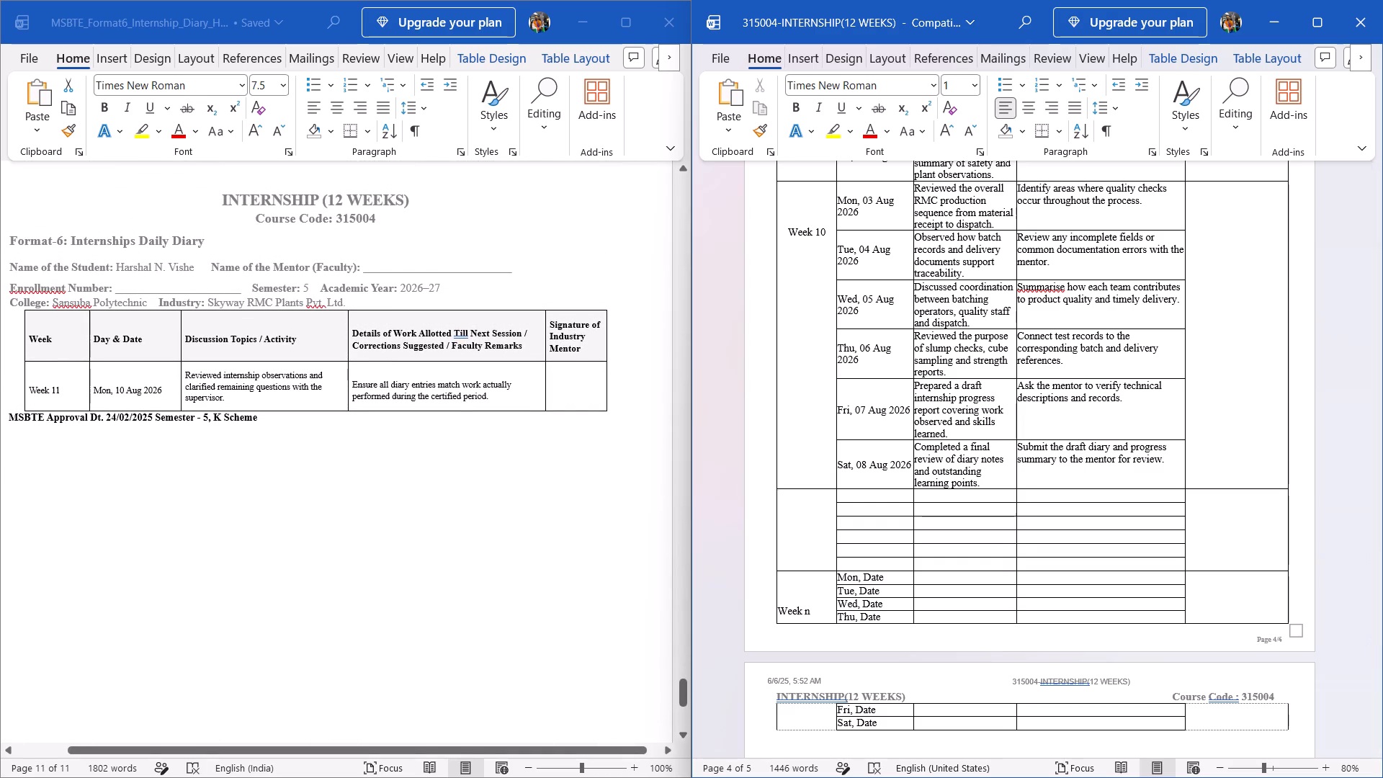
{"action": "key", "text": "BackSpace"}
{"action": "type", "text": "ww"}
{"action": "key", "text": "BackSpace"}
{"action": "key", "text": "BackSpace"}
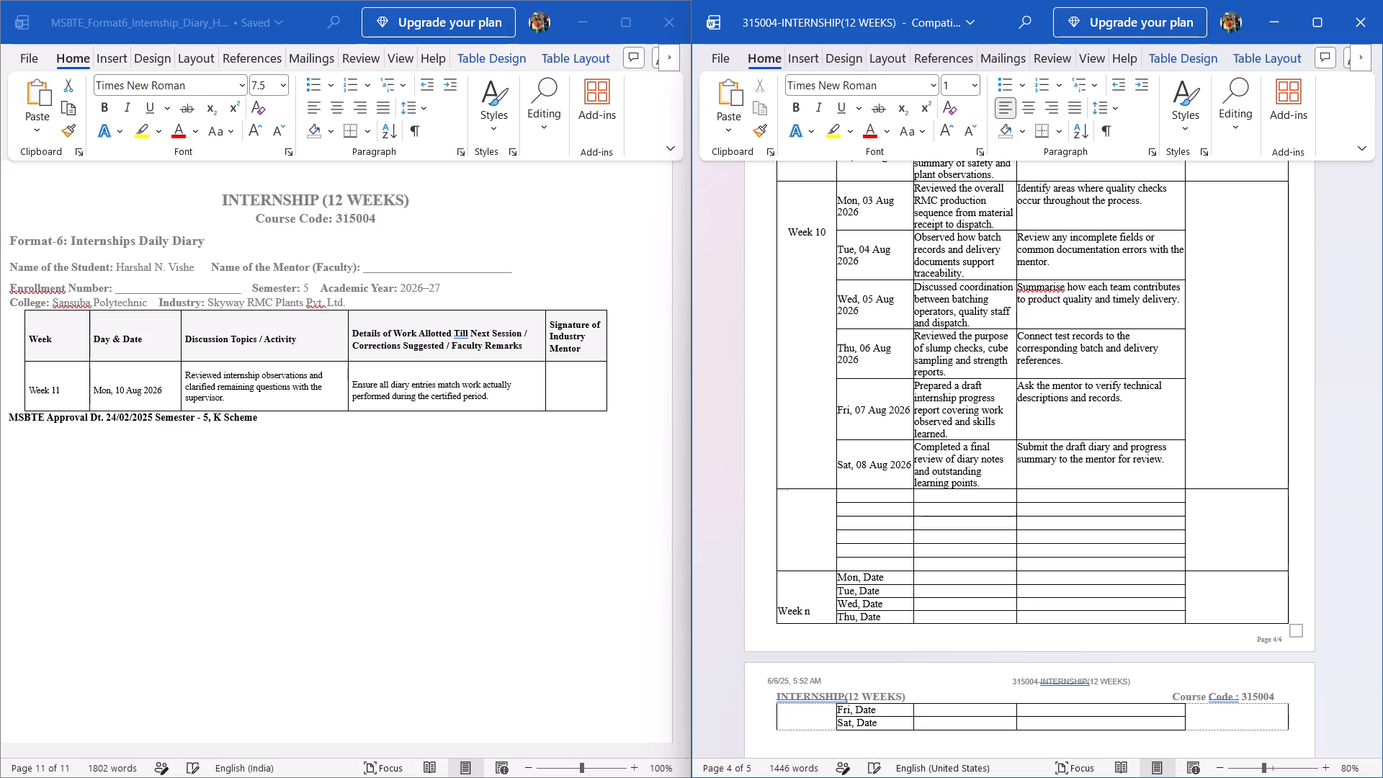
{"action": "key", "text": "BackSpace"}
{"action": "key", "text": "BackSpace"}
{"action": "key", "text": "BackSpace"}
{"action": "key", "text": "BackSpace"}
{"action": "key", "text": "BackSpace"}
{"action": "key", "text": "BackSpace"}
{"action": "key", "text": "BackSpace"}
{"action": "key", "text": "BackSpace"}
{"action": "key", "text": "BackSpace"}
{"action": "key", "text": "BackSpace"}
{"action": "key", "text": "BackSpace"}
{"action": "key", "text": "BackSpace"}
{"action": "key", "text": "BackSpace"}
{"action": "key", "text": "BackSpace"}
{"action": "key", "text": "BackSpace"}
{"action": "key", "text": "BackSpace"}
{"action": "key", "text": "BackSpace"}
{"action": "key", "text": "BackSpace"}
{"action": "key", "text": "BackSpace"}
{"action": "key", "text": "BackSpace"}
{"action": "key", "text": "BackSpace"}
Label the merged week cell below Week 10 as "Week 11" at font size 11.
{"action": "left_click", "coordinate": [961, 80]}
{"action": "left_click", "coordinate": [961, 80]}
{"action": "key", "text": "1"}
{"action": "key", "text": "Return"}
{"action": "type", "text": "eke"}
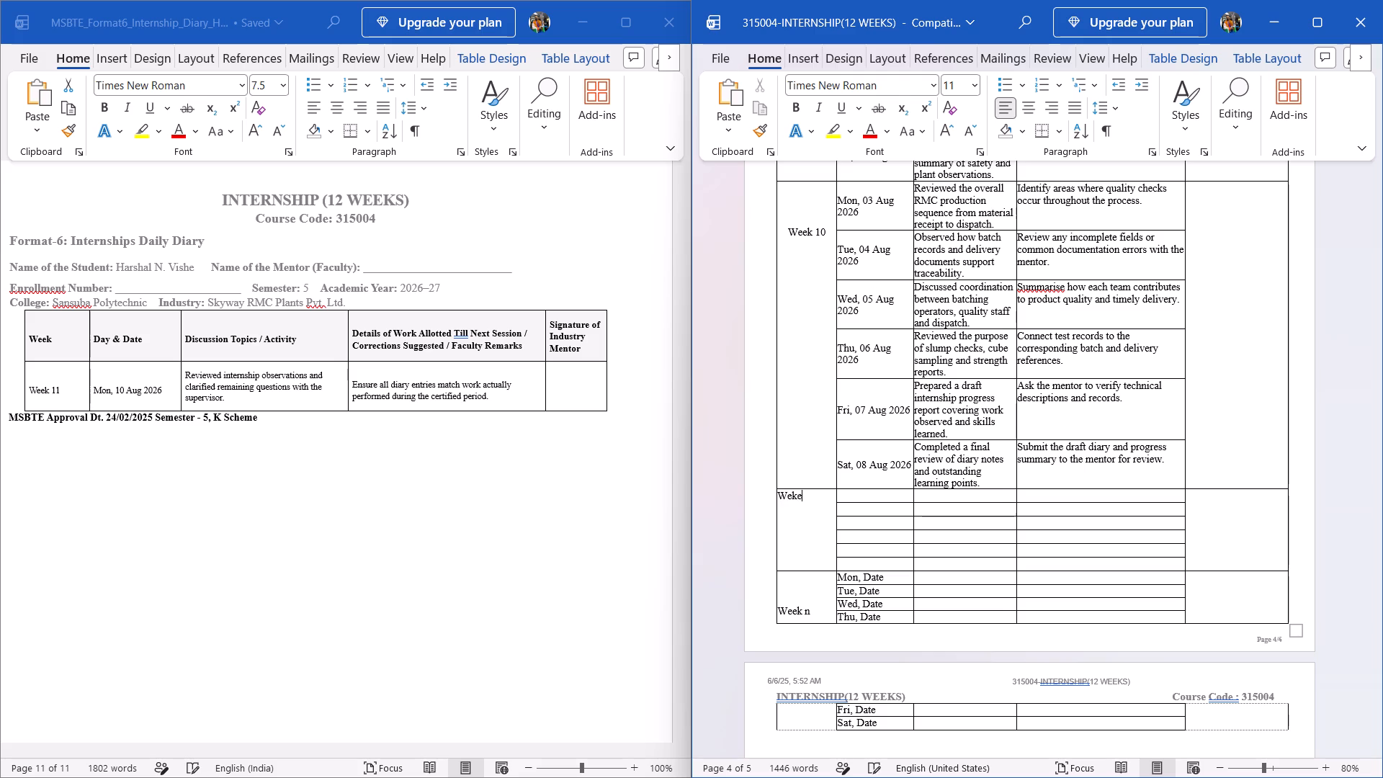
{"action": "key", "text": "BackSpace"}
{"action": "key", "text": "BackSpace"}
{"action": "type", "text": "ek 11"}
Copy the Week 11 date, activity and remarks (Mon, 10 Aug 2026) from the MSBTE Format6 diary into 315004-INTERNSHIP's first blank Week 11 row.
{"action": "left_click", "coordinate": [99, 383]}
{"action": "left_click_drag", "start_coordinate": [99, 383], "coordinate": [492, 390]}
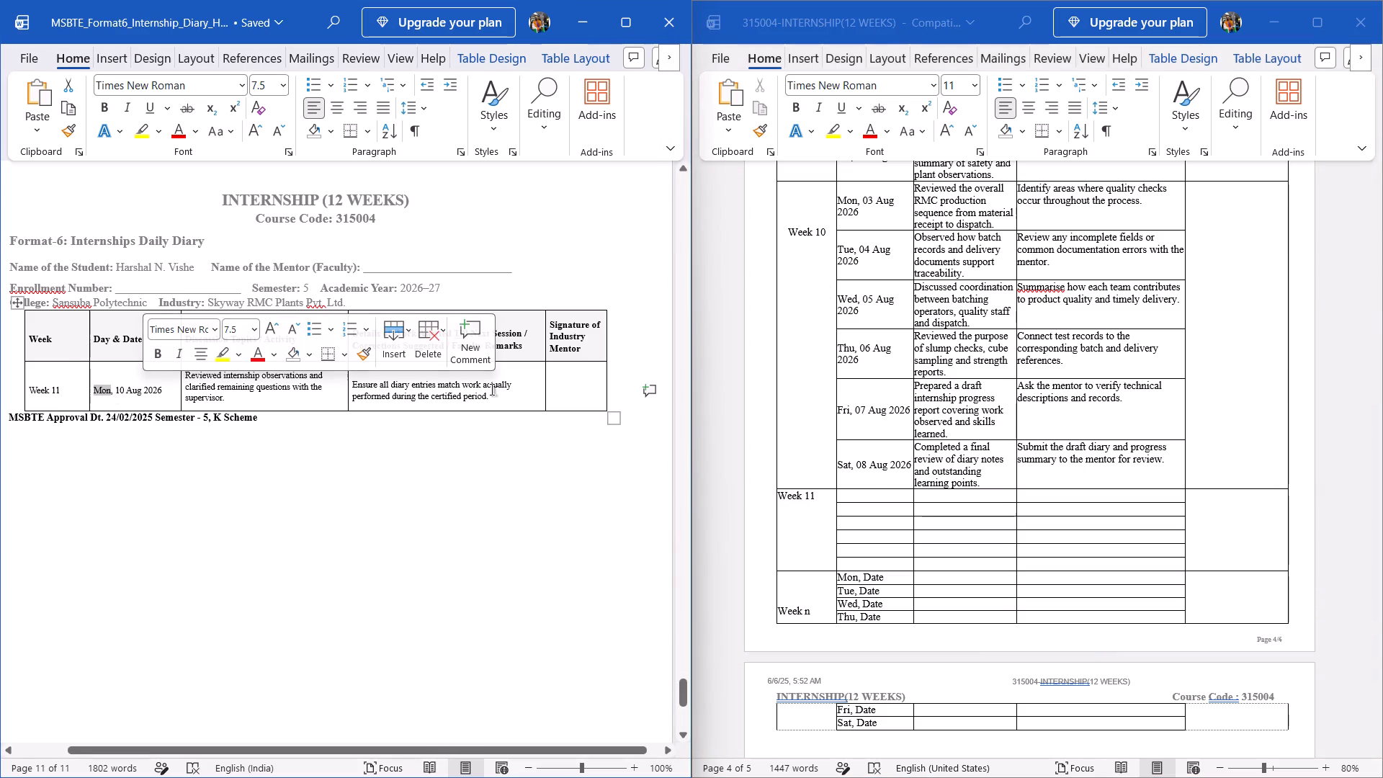
{"action": "left_click_drag", "start_coordinate": [492, 390], "coordinate": [490, 401]}
{"action": "left_click_drag", "start_coordinate": [490, 401], "coordinate": [140, 388]}
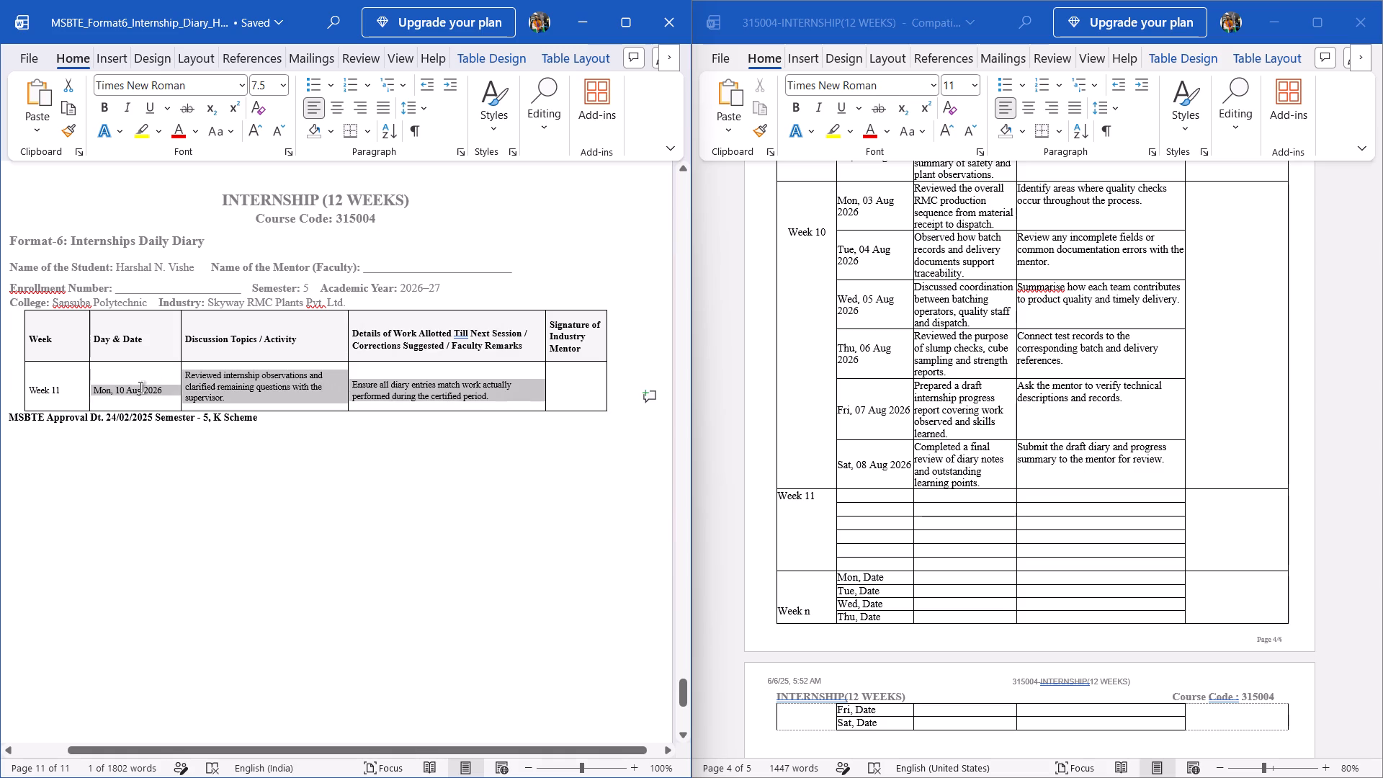
{"action": "left_click_drag", "start_coordinate": [140, 388], "coordinate": [117, 394]}
{"action": "key", "text": "ctrl+c"}
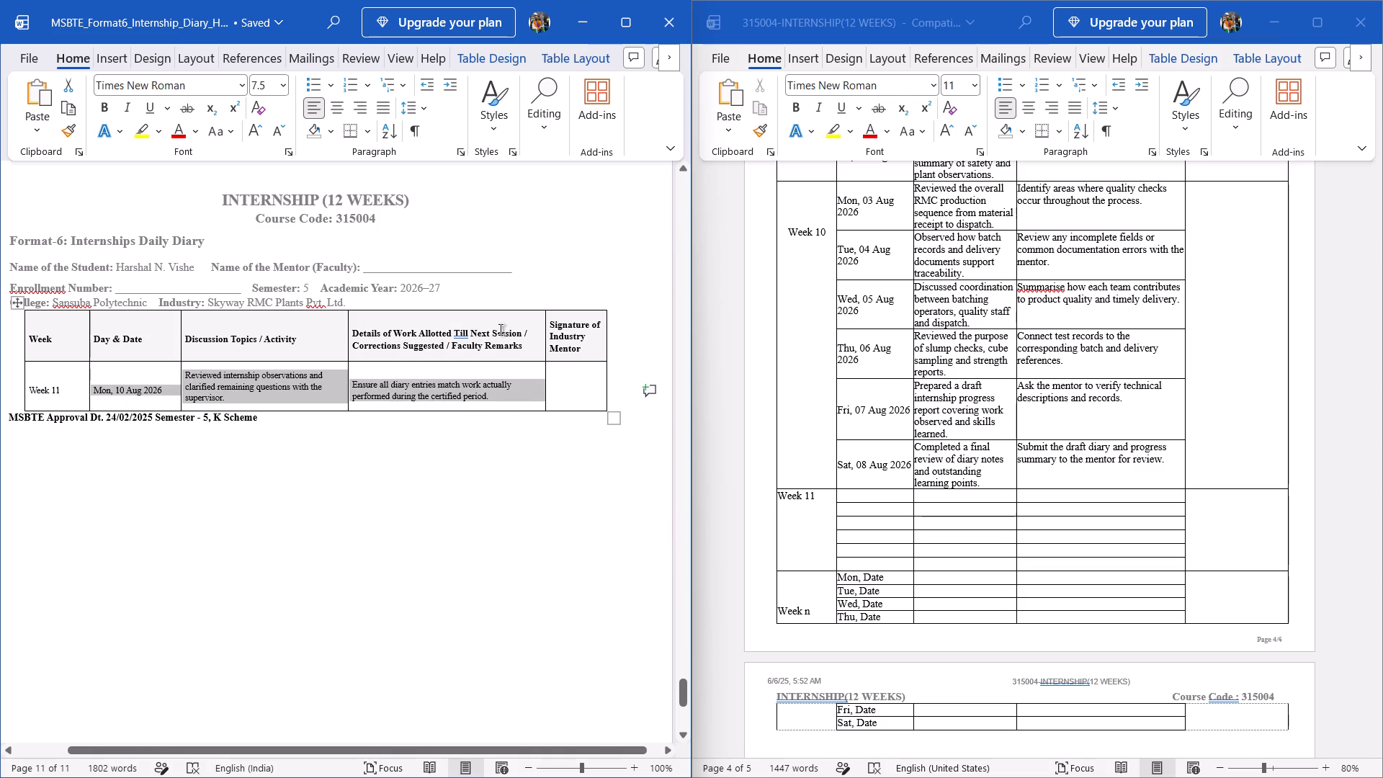
{"action": "left_click", "coordinate": [846, 493]}
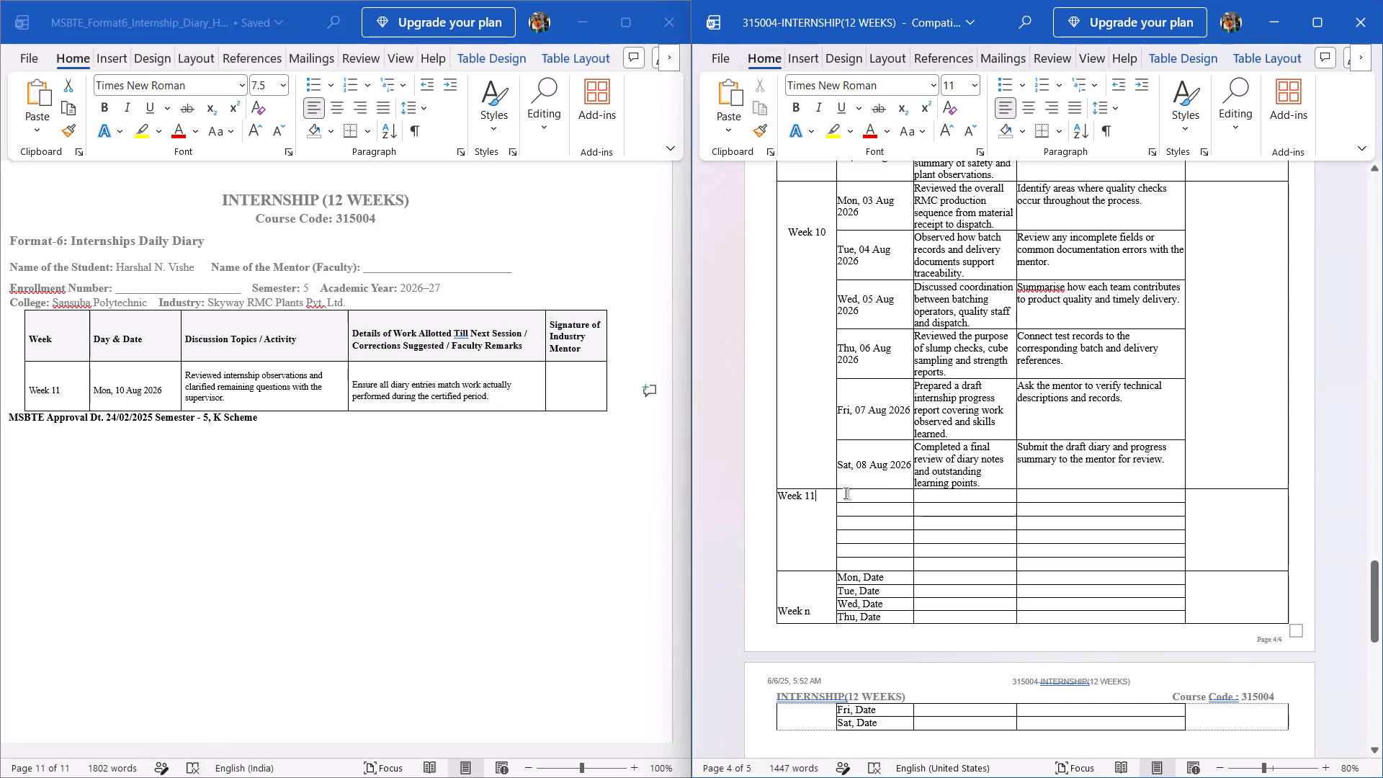
{"action": "left_click", "coordinate": [846, 493]}
{"action": "key", "text": "ctrl+v"}
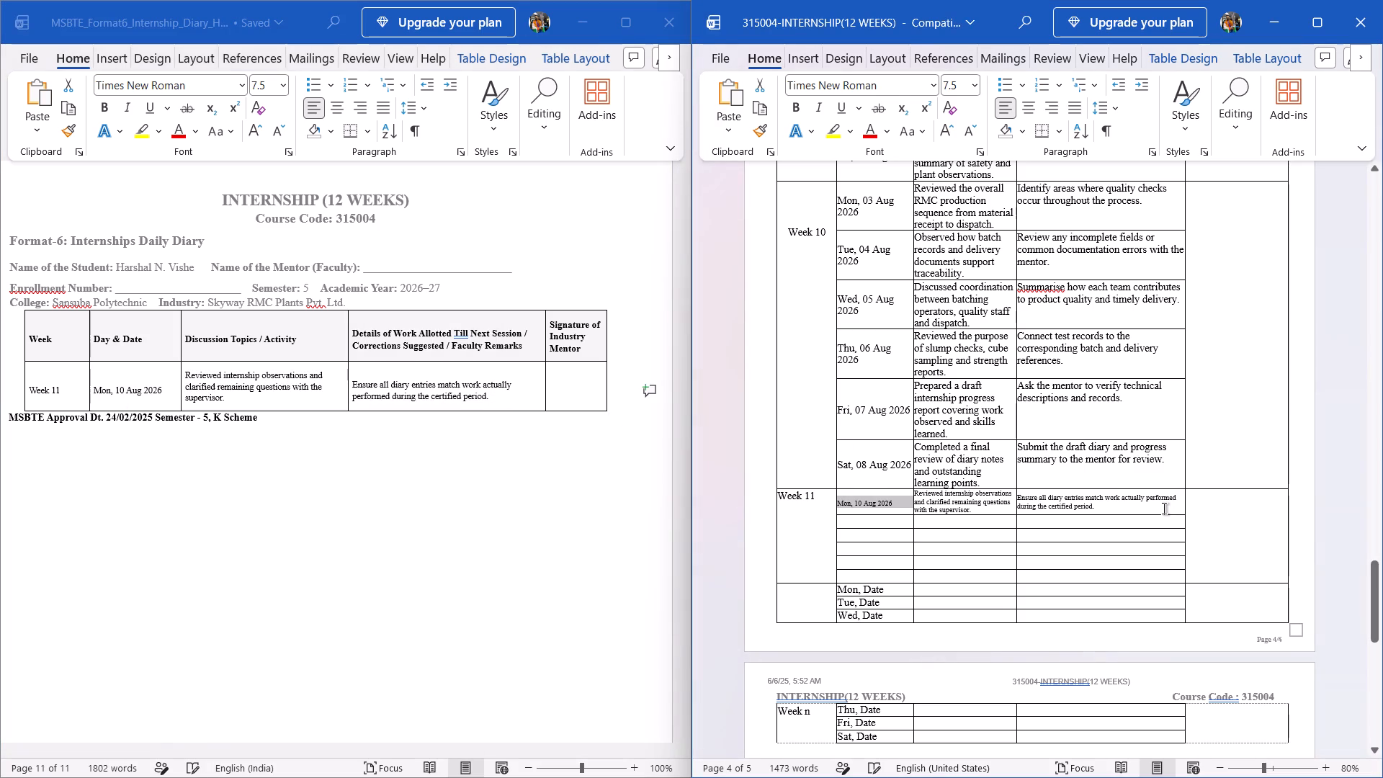
Set the font size of the pasted Week 11 entry to 11.
{"action": "left_click_drag", "start_coordinate": [1164, 509], "coordinate": [847, 517]}
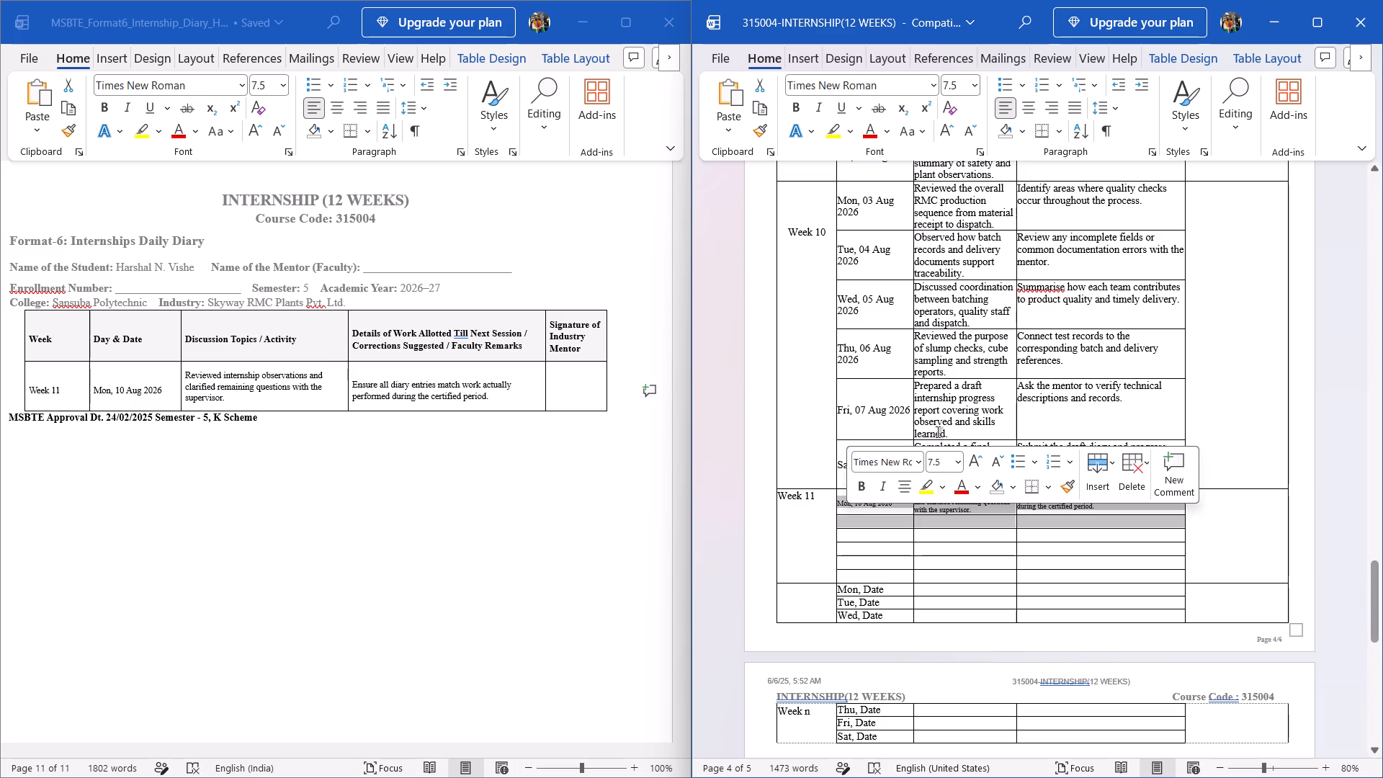
{"action": "left_click", "coordinate": [958, 462]}
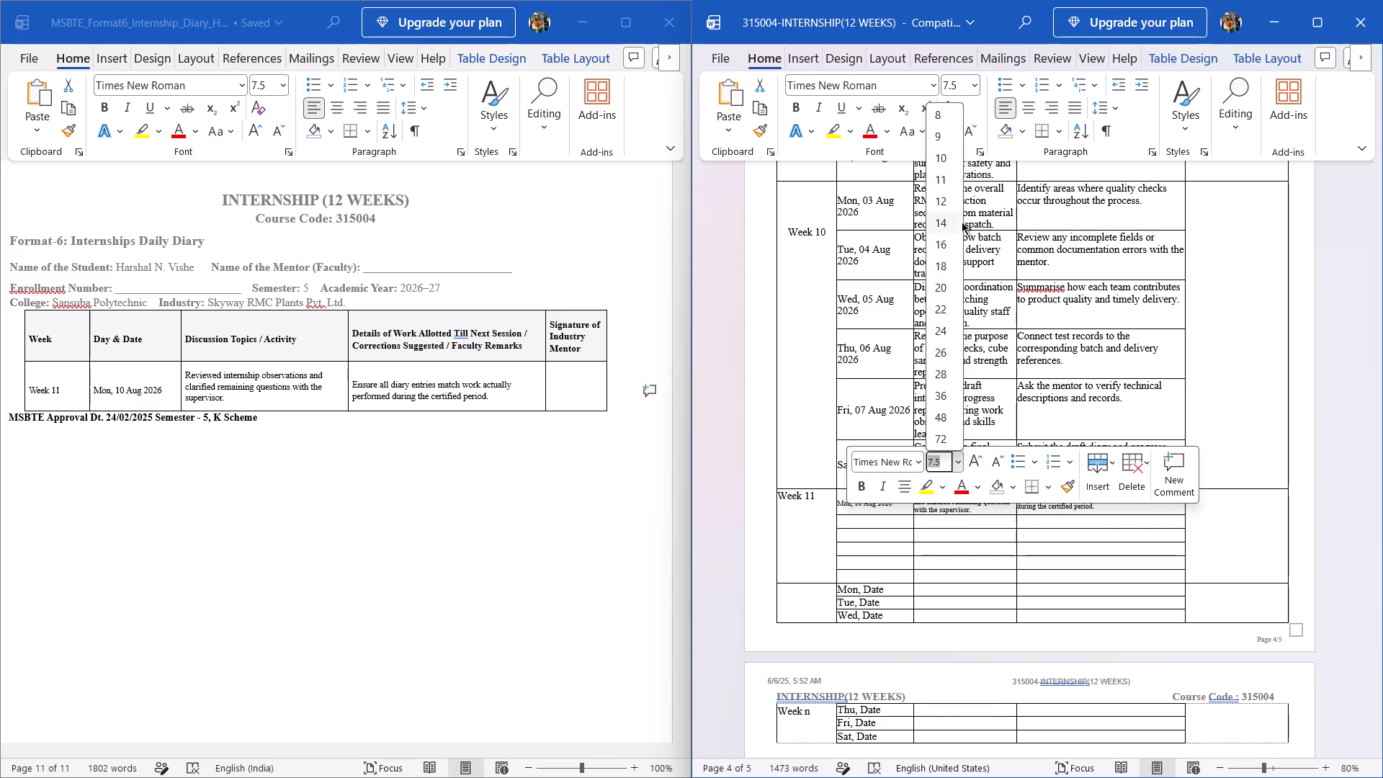
{"action": "left_click", "coordinate": [949, 183]}
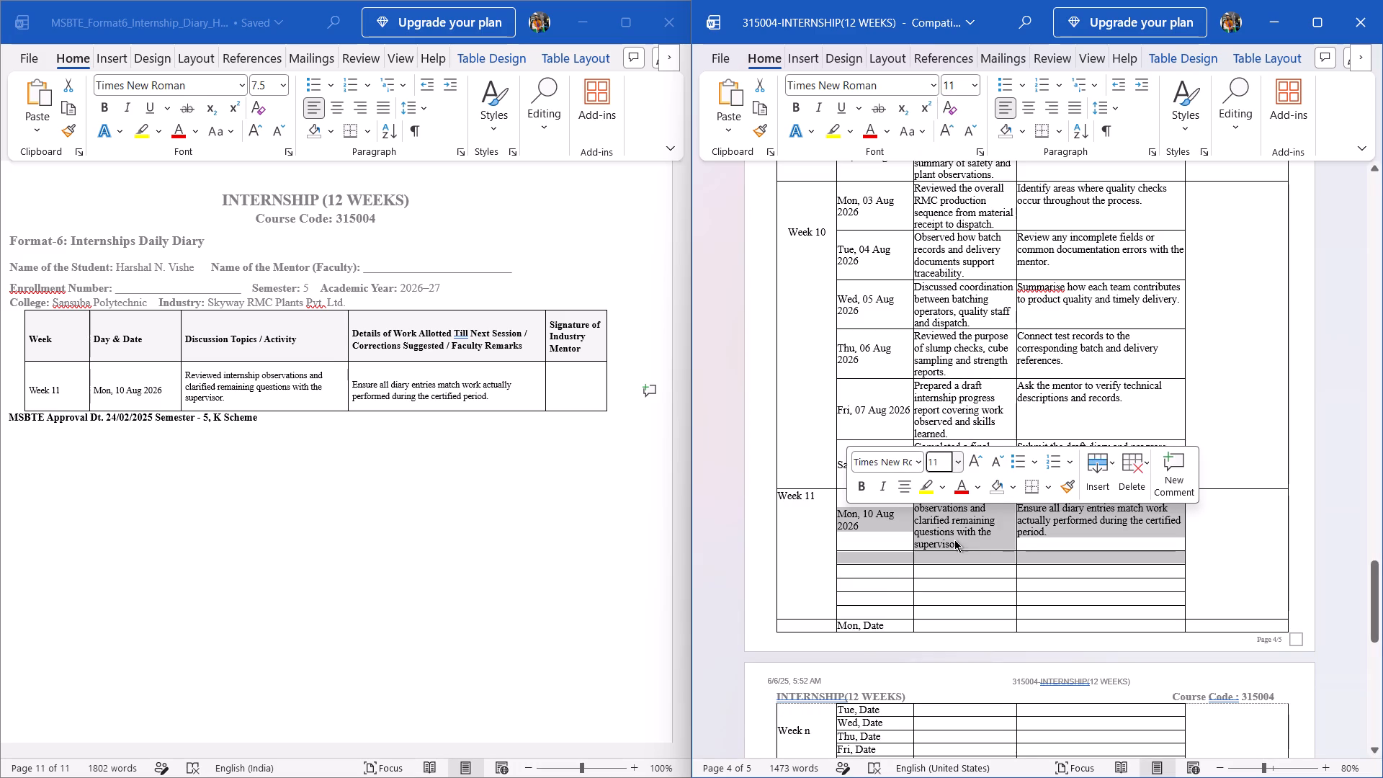
Delete the five unused blank rows below the Mon, 10 Aug 2026 entry in the Week 11 block.
{"action": "left_click", "coordinate": [907, 555]}
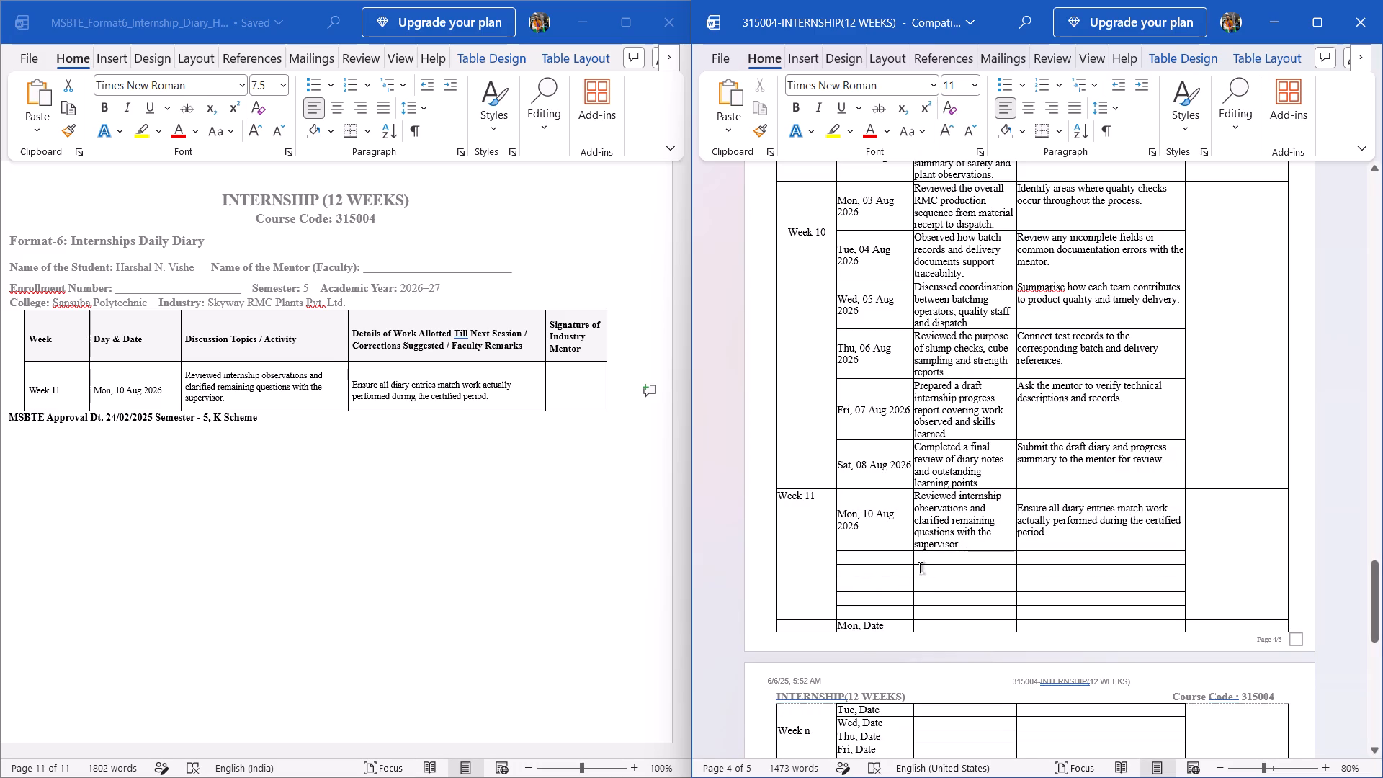
{"action": "left_click", "coordinate": [921, 560]}
{"action": "right_click", "coordinate": [921, 560]}
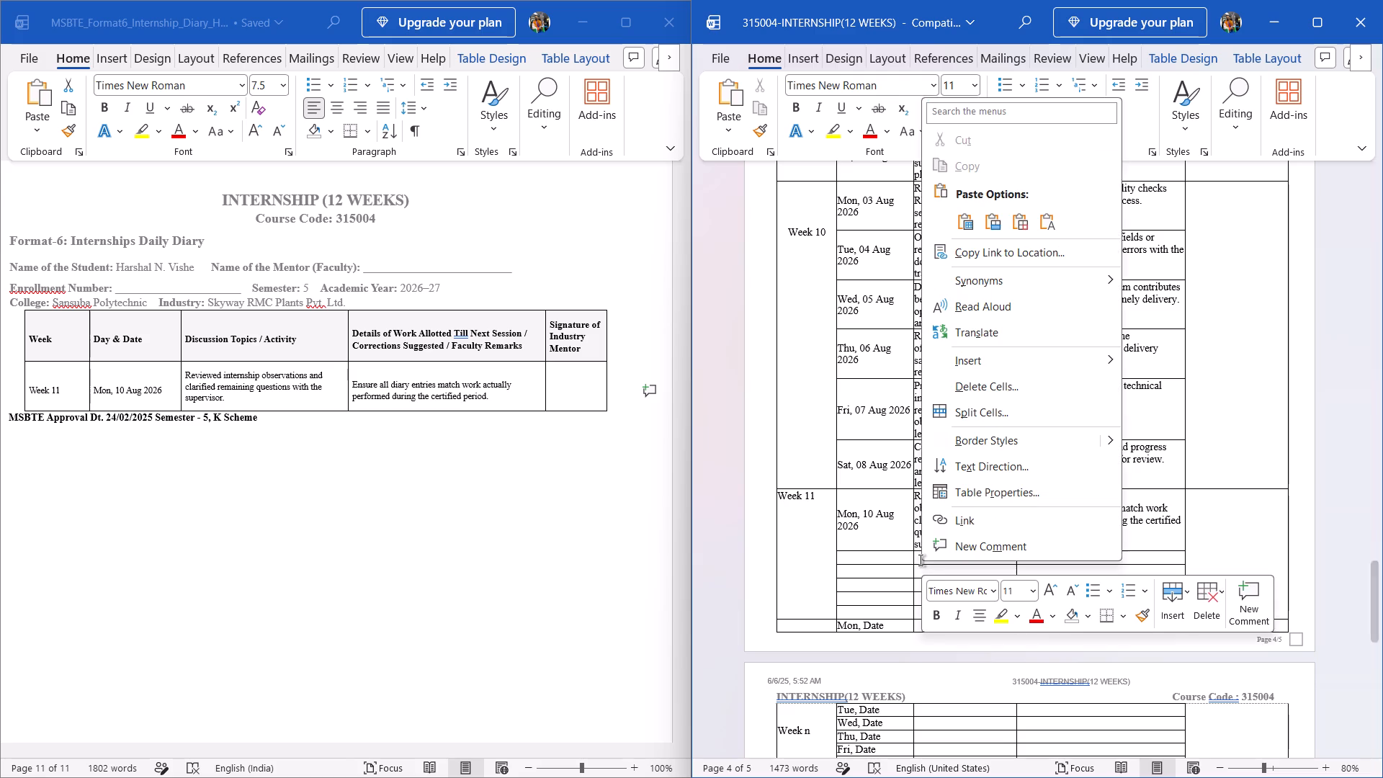
{"action": "left_click", "coordinate": [1034, 390]}
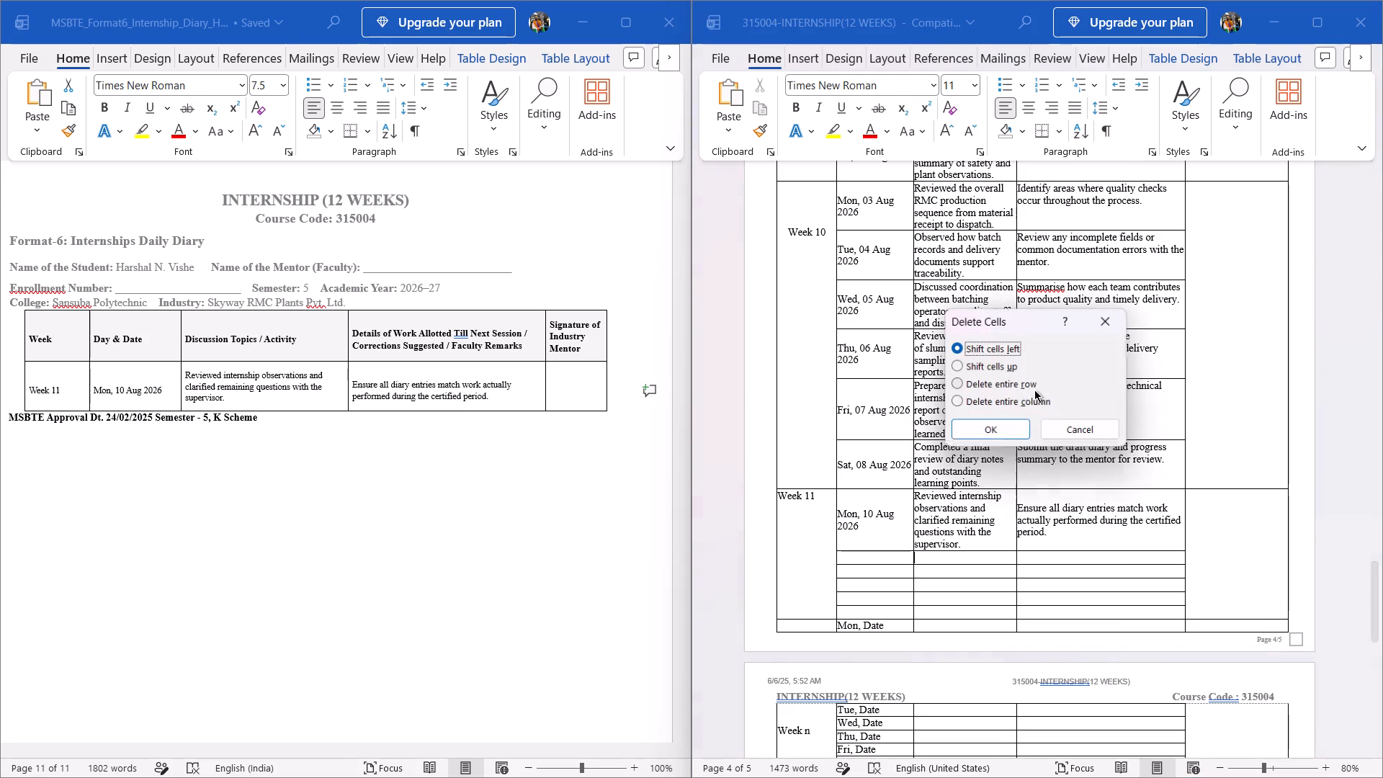
{"action": "left_click", "coordinate": [993, 383]}
{"action": "left_click", "coordinate": [988, 424]}
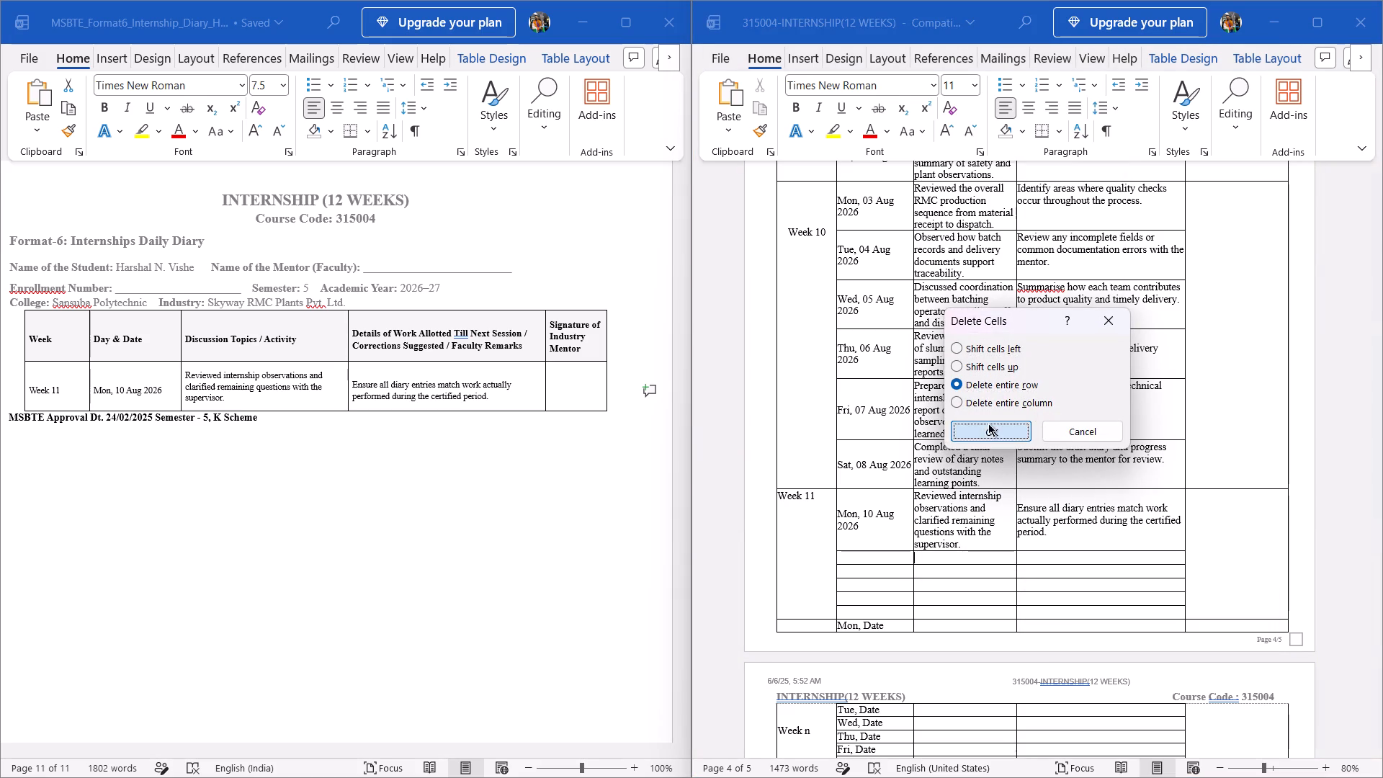
{"action": "left_click", "coordinate": [895, 566]}
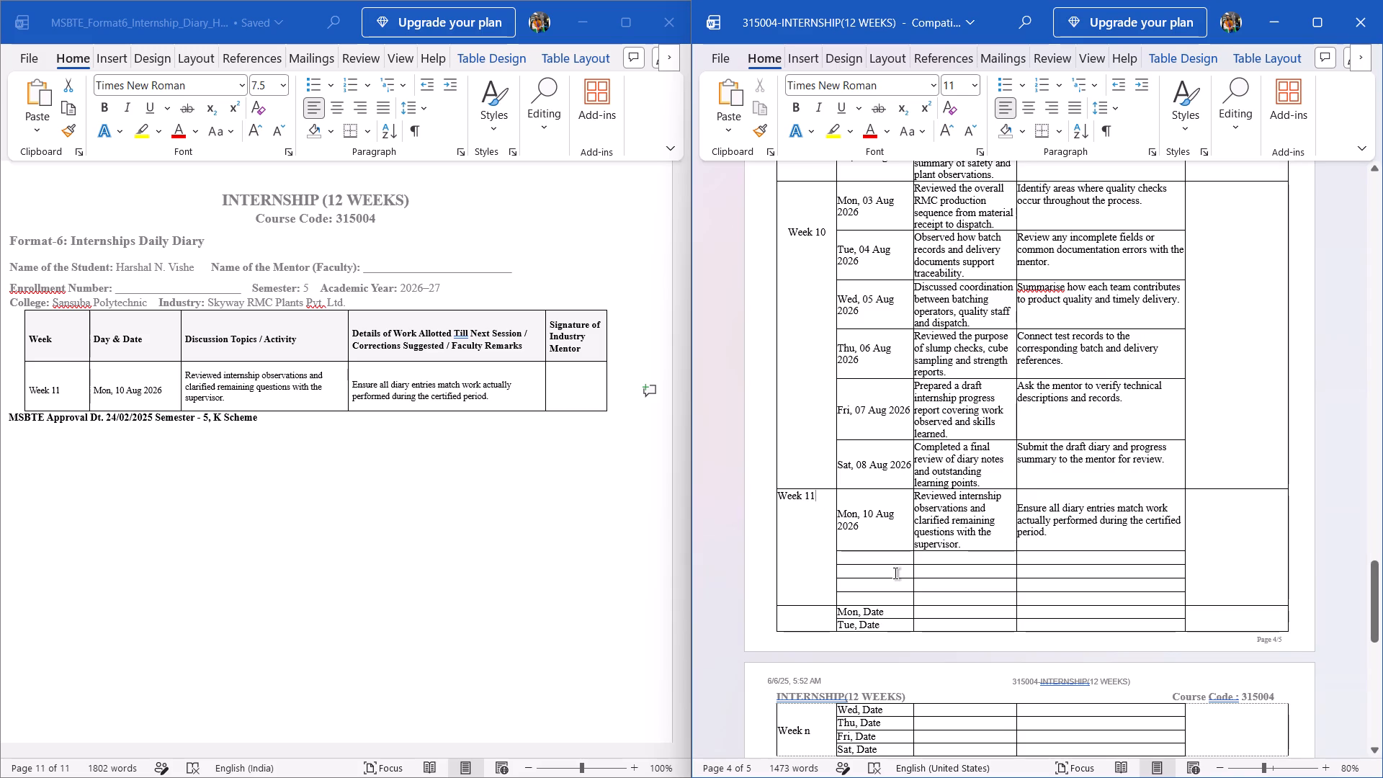
{"action": "left_click", "coordinate": [895, 573]}
{"action": "right_click", "coordinate": [895, 573]}
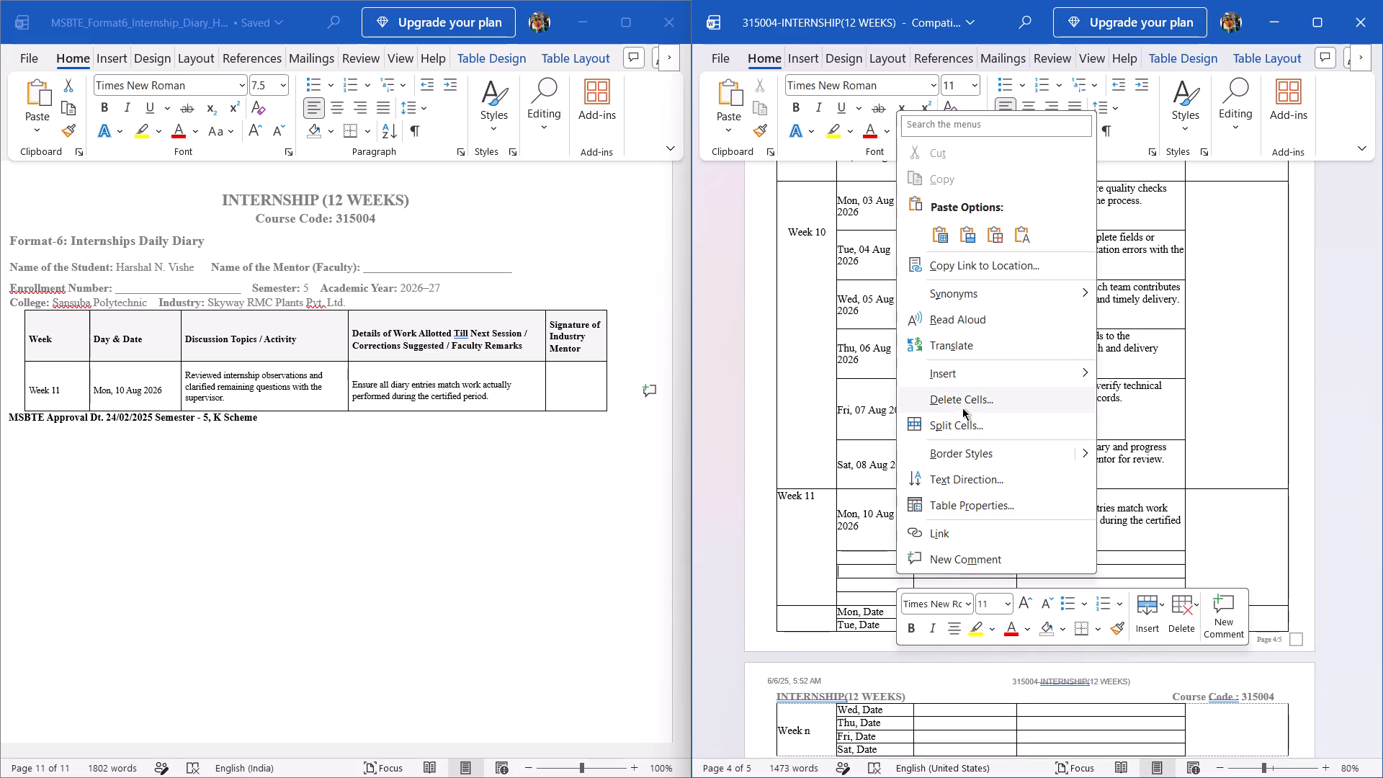
{"action": "left_click", "coordinate": [962, 408]}
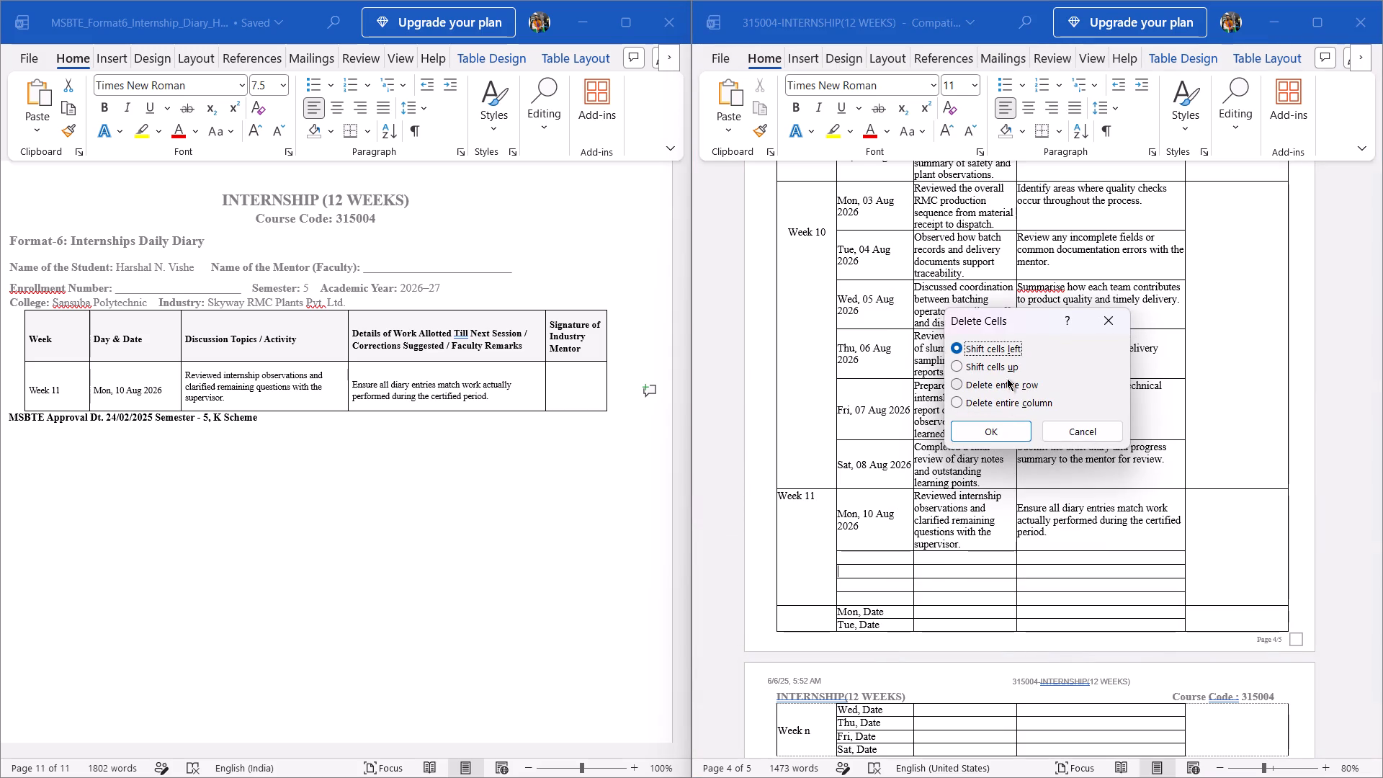
{"action": "left_click", "coordinate": [1005, 381]}
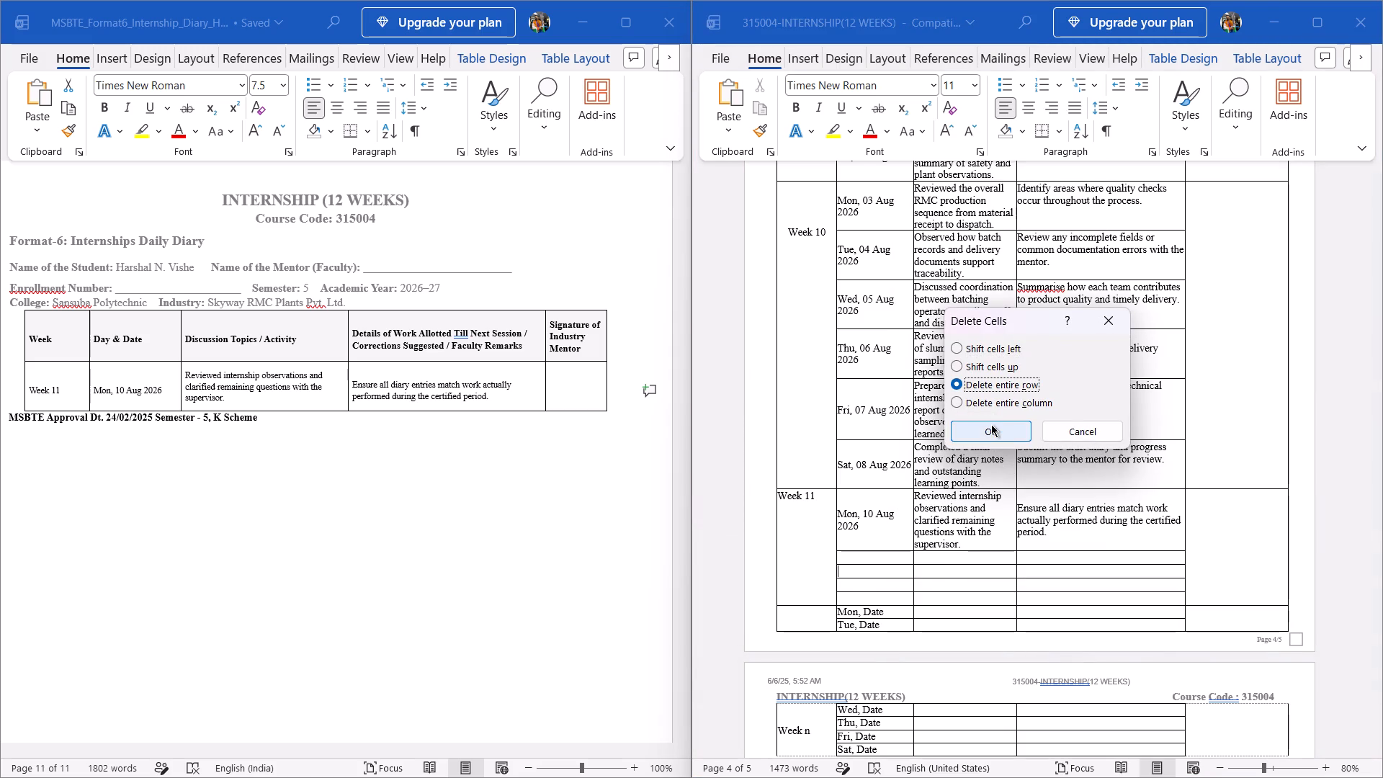
{"action": "left_click", "coordinate": [991, 424]}
{"action": "left_click_drag", "start_coordinate": [843, 558], "coordinate": [888, 575]}
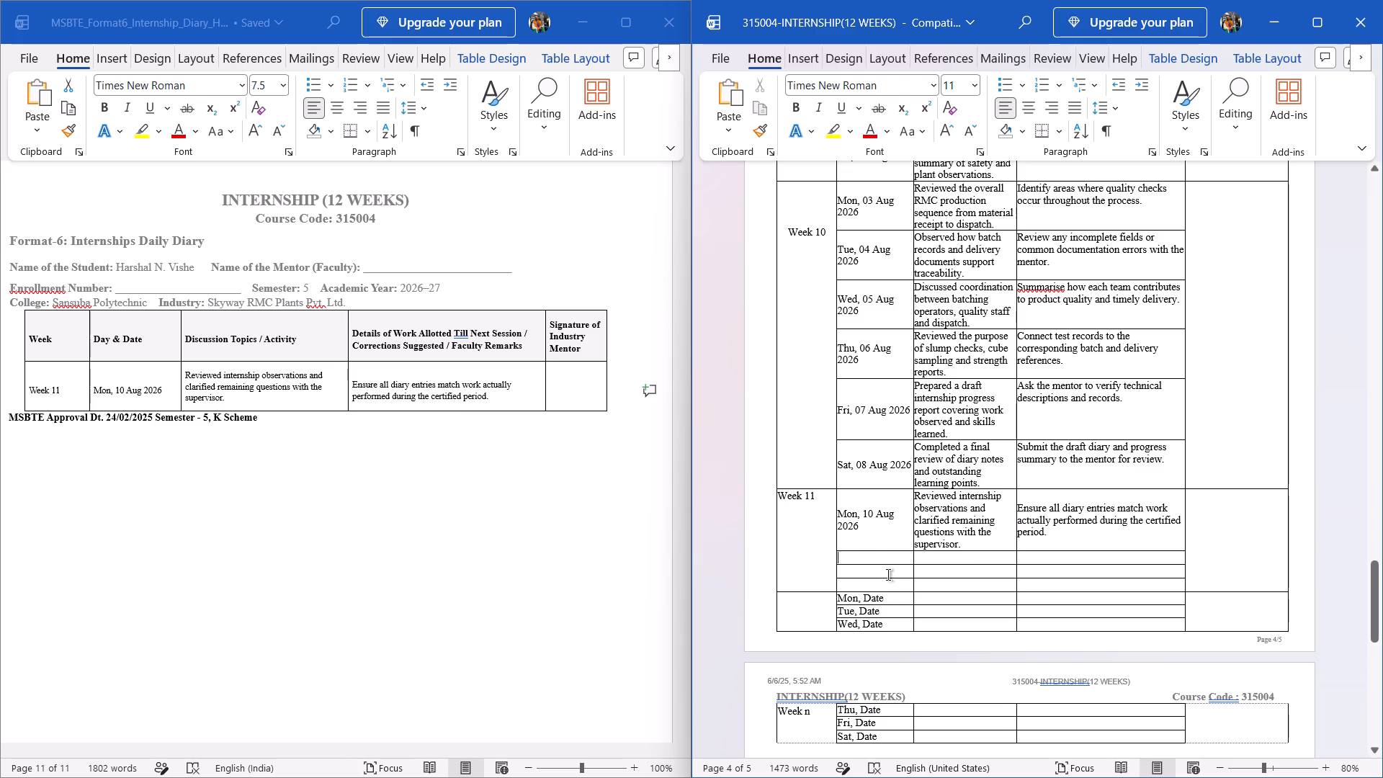
{"action": "left_click_drag", "start_coordinate": [888, 575], "coordinate": [1122, 580]}
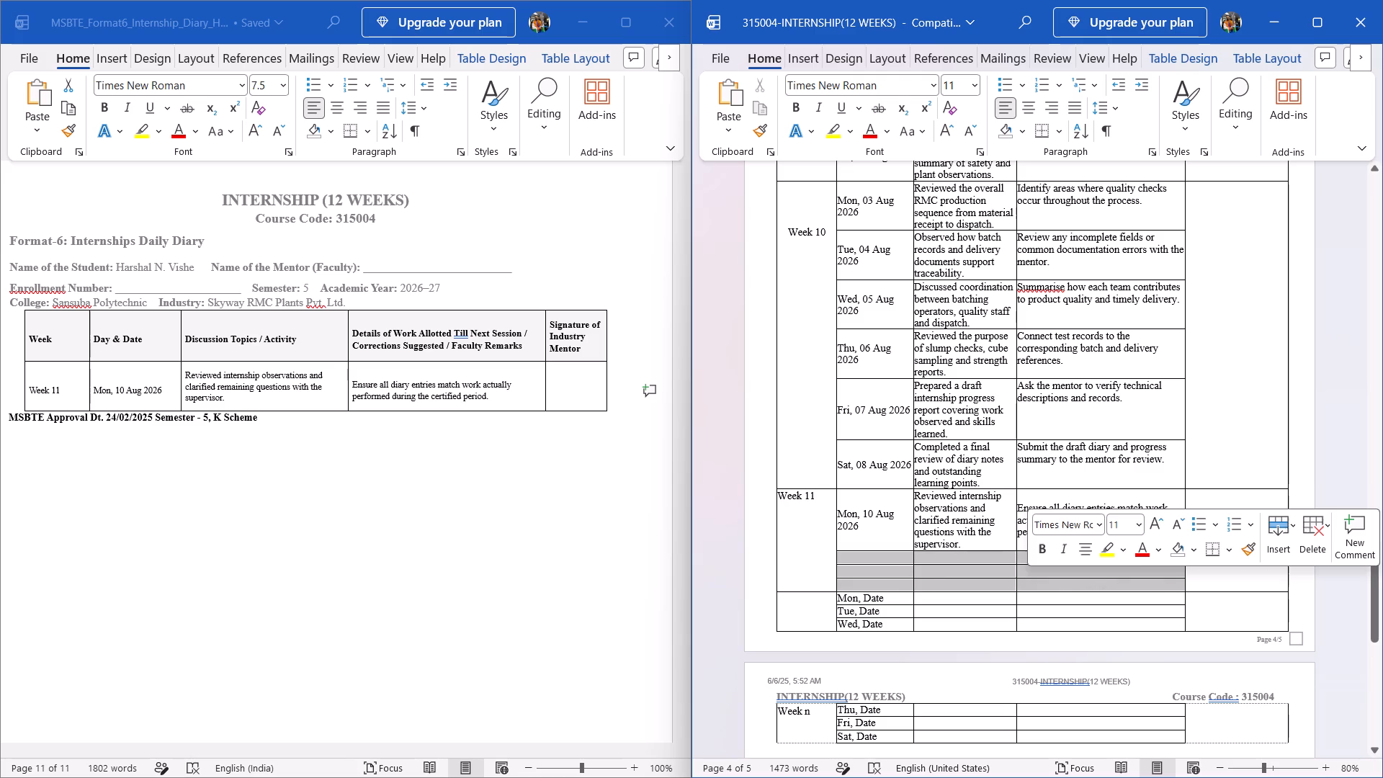
{"action": "left_click", "coordinate": [1317, 530]}
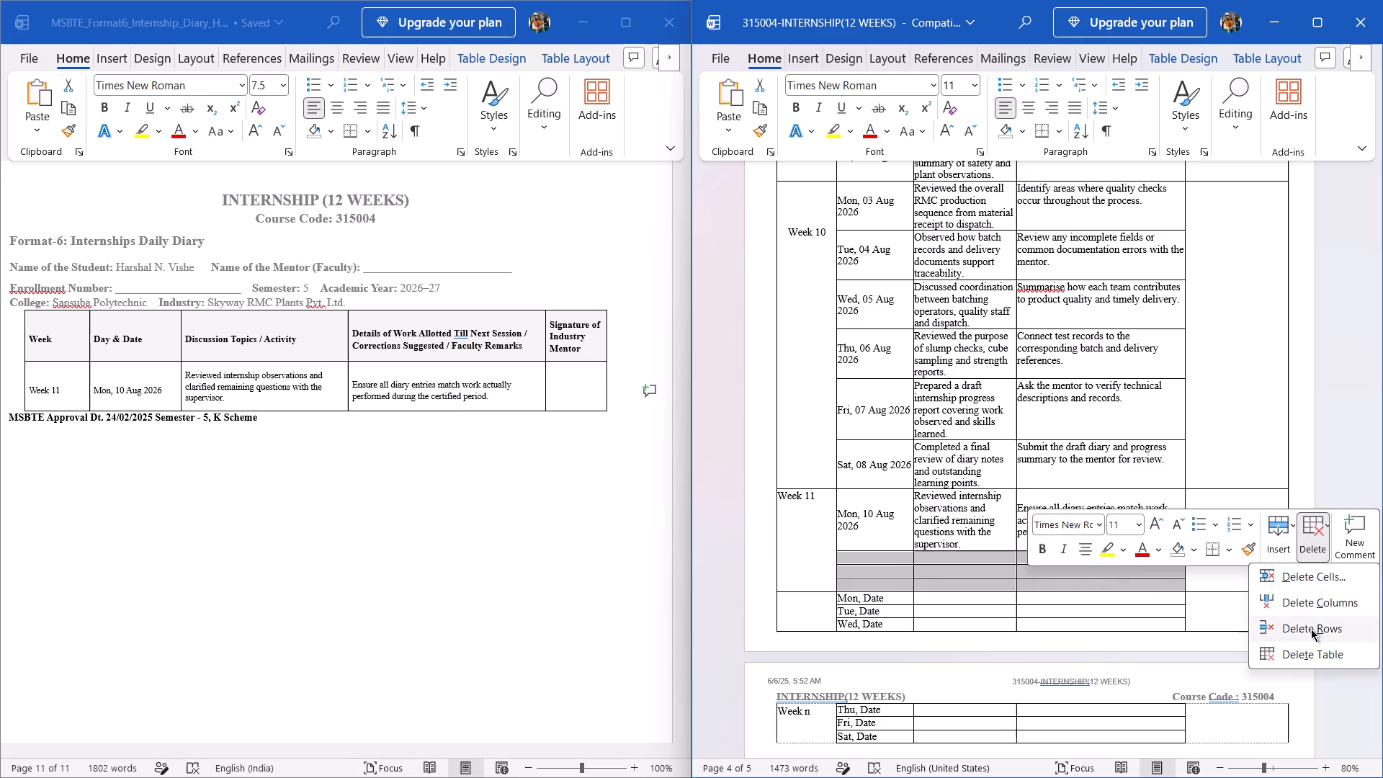
{"action": "left_click", "coordinate": [1311, 629]}
Delete the entire Mon to Fri placeholder rows of the Week n block below Week 11 in 315004-INTERNSHIP.
{"action": "scroll", "coordinate": [1139, 563], "scroll_direction": "down", "scroll_amount": 1}
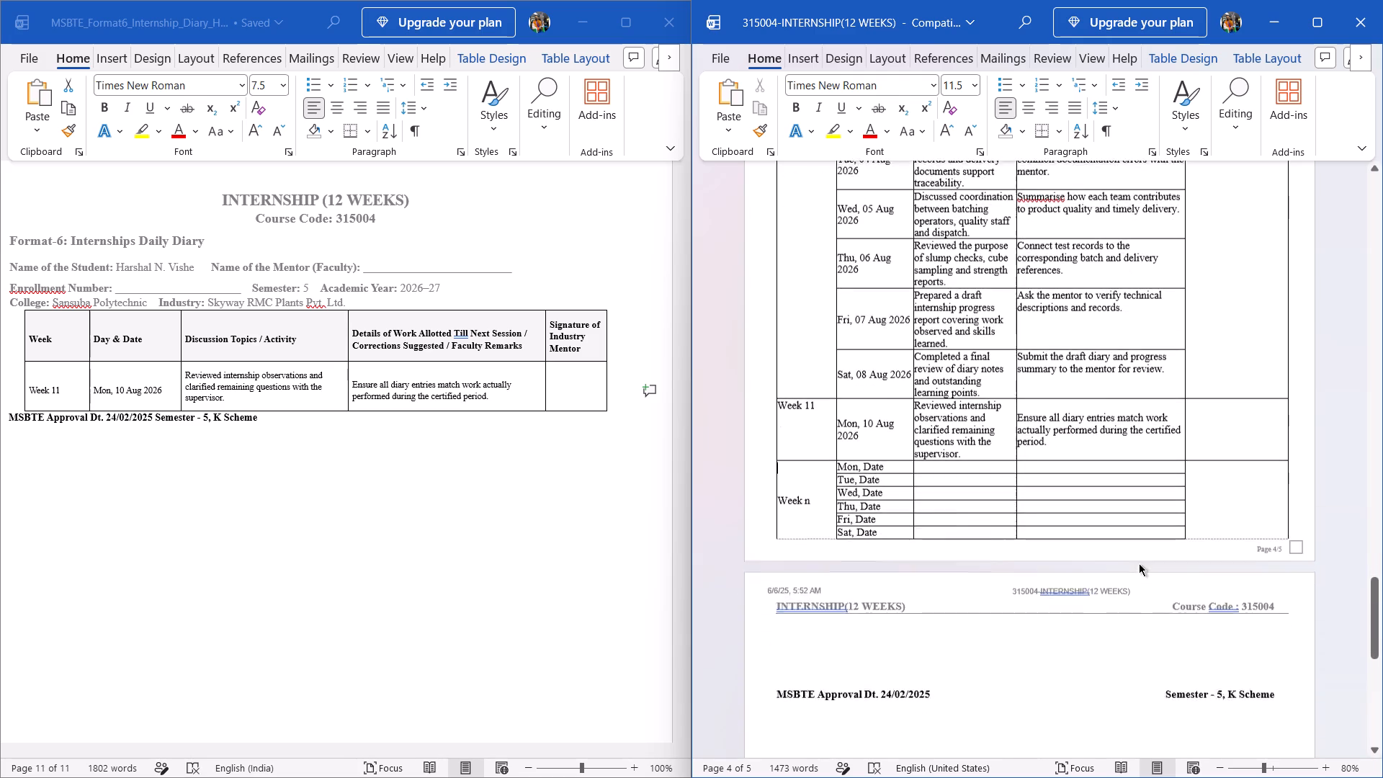
{"action": "scroll", "coordinate": [1139, 563], "scroll_direction": "down", "scroll_amount": 1}
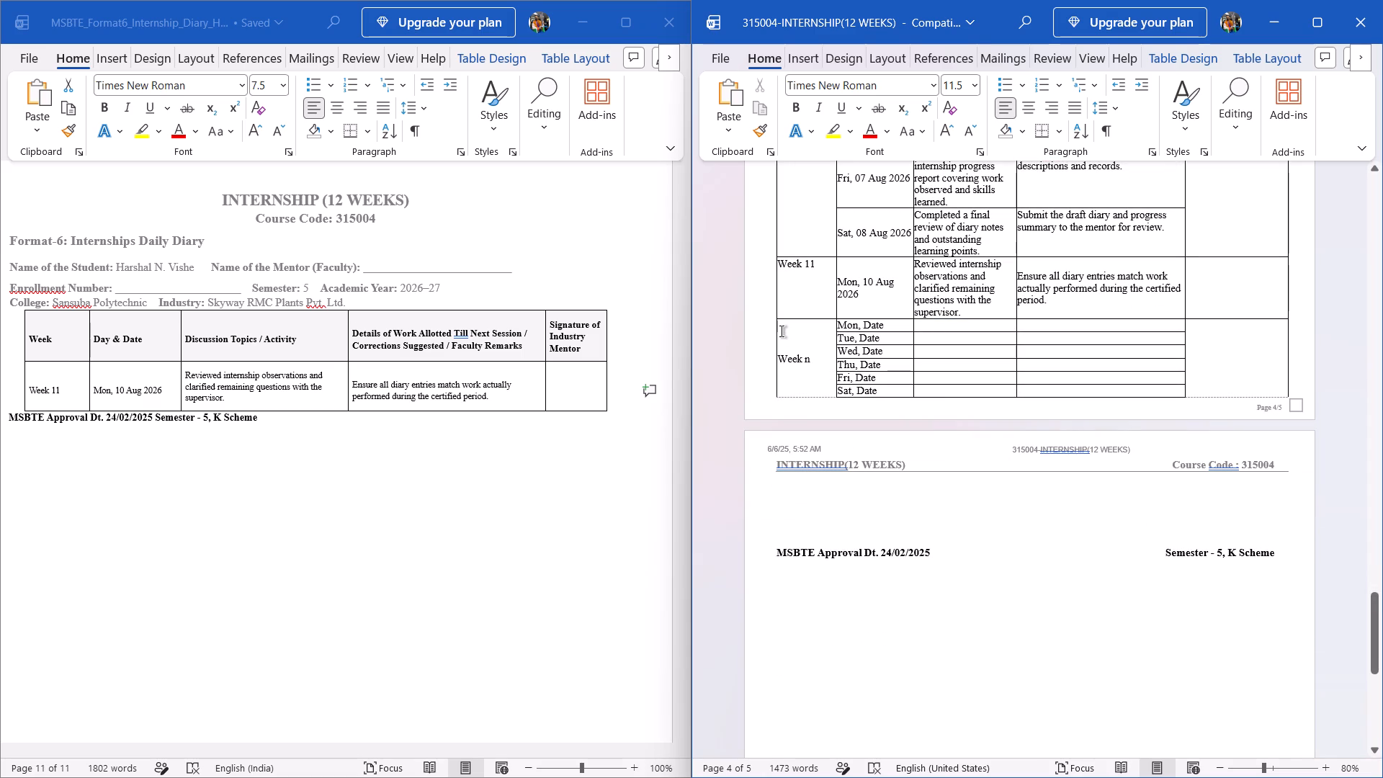
{"action": "left_click", "coordinate": [782, 331]}
{"action": "left_click_drag", "start_coordinate": [782, 331], "coordinate": [1232, 395]}
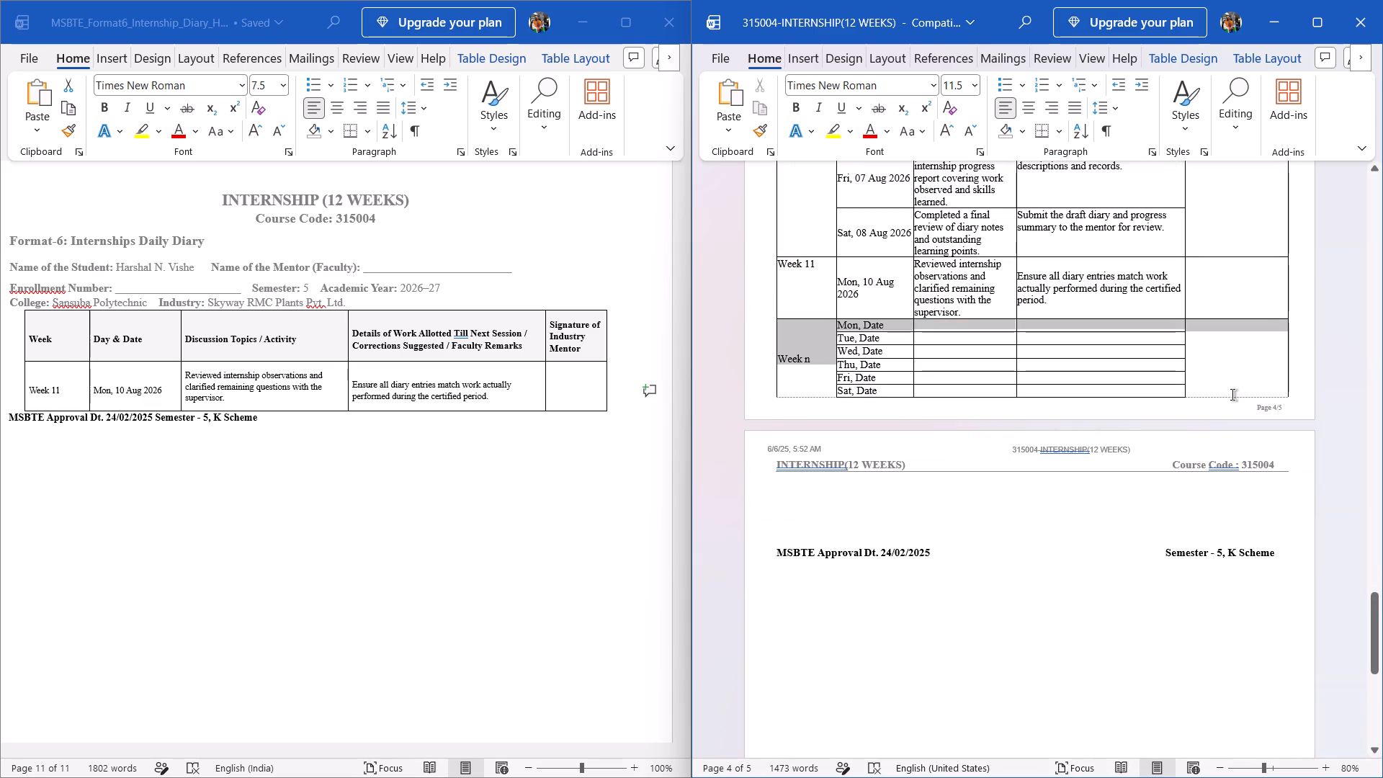
{"action": "left_click_drag", "start_coordinate": [1232, 395], "coordinate": [1222, 402]}
{"action": "left_click_drag", "start_coordinate": [1222, 402], "coordinate": [1163, 380]}
{"action": "right_click", "coordinate": [1163, 380]}
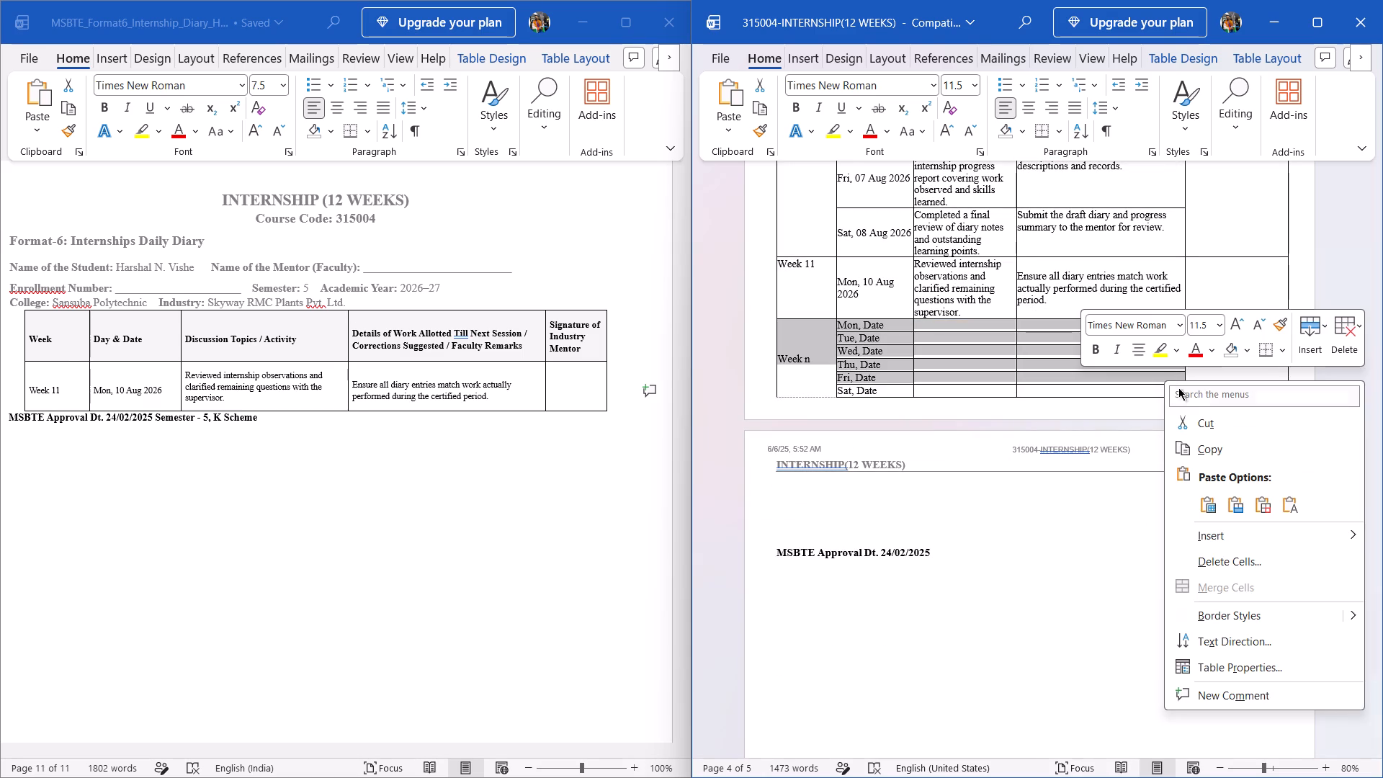
{"action": "left_click", "coordinate": [1227, 557]}
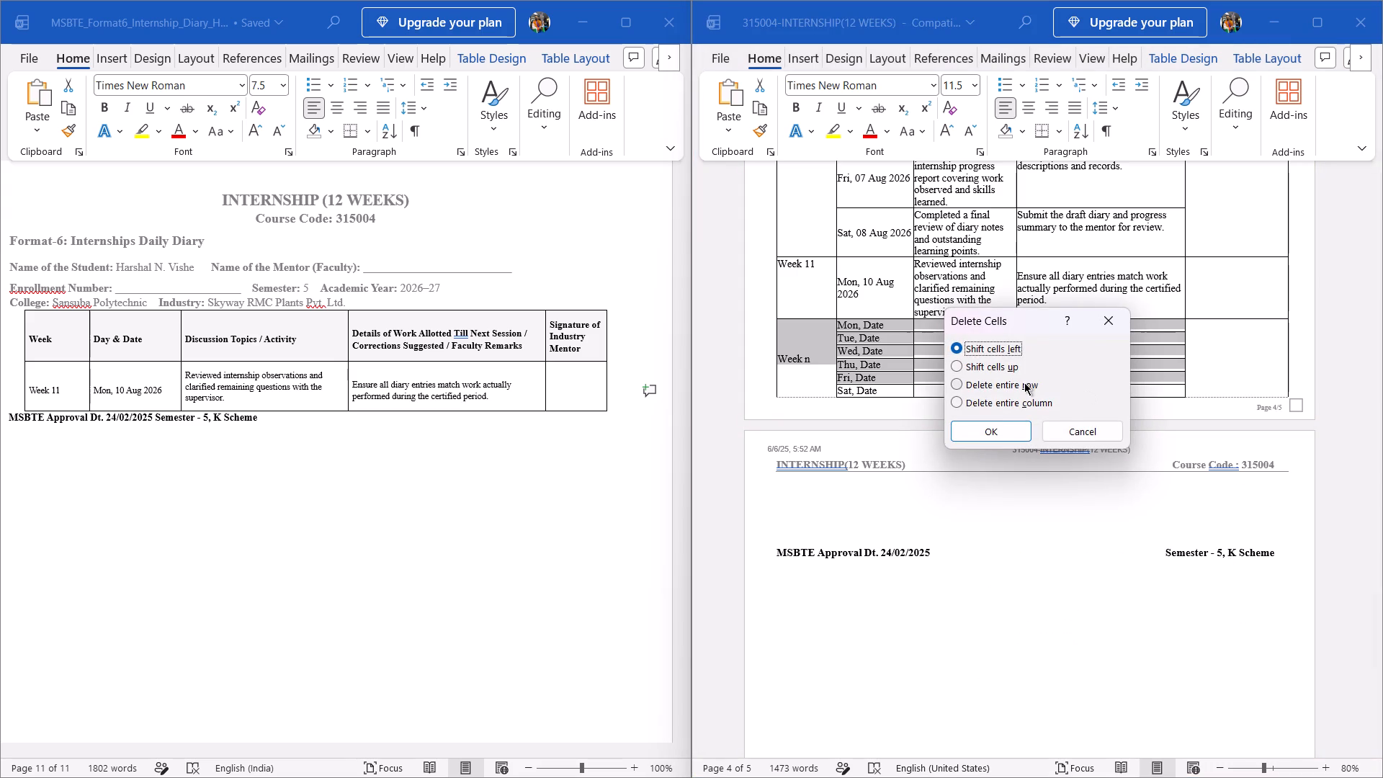
{"action": "left_click", "coordinate": [1024, 383]}
{"action": "left_click", "coordinate": [983, 433]}
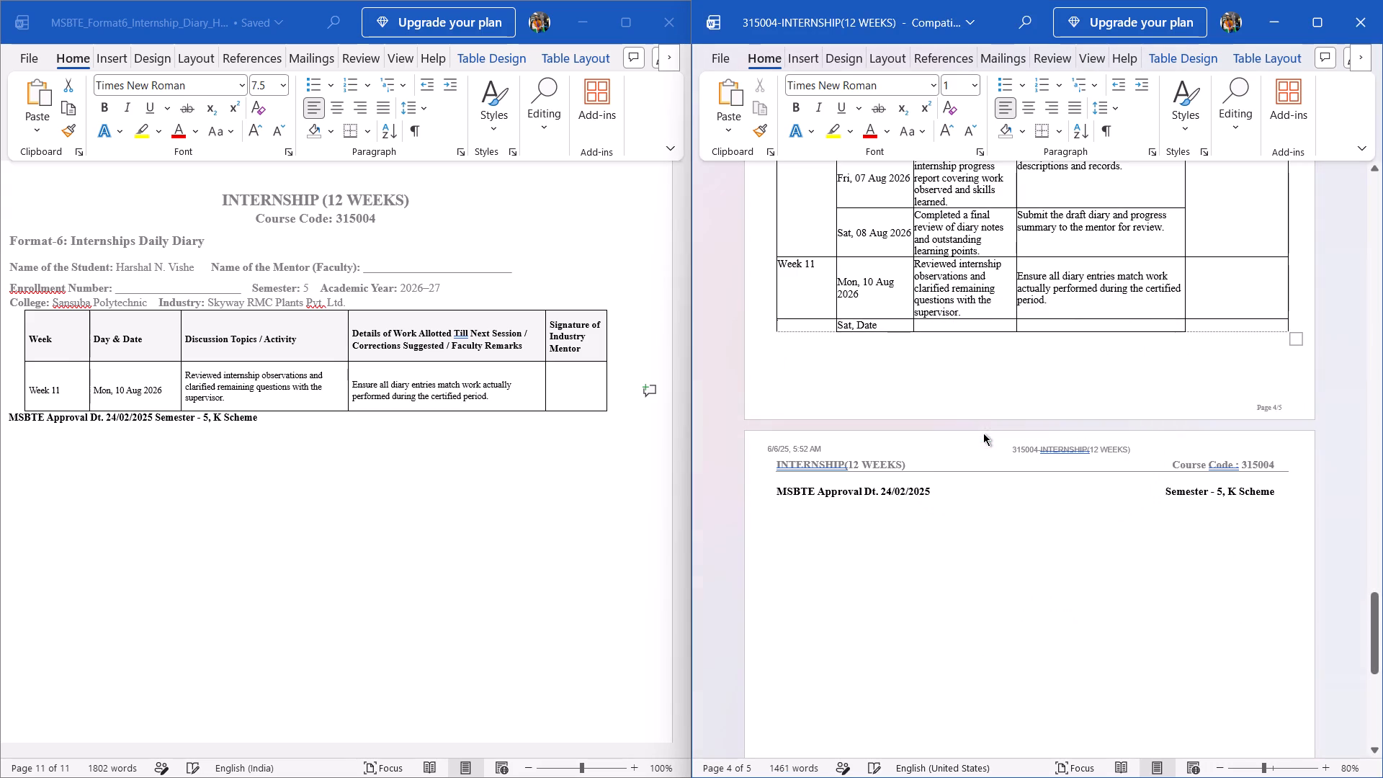
Delete the leftover "Sat, Date" placeholder row below the Week 11 entry.
{"action": "left_click", "coordinate": [885, 327]}
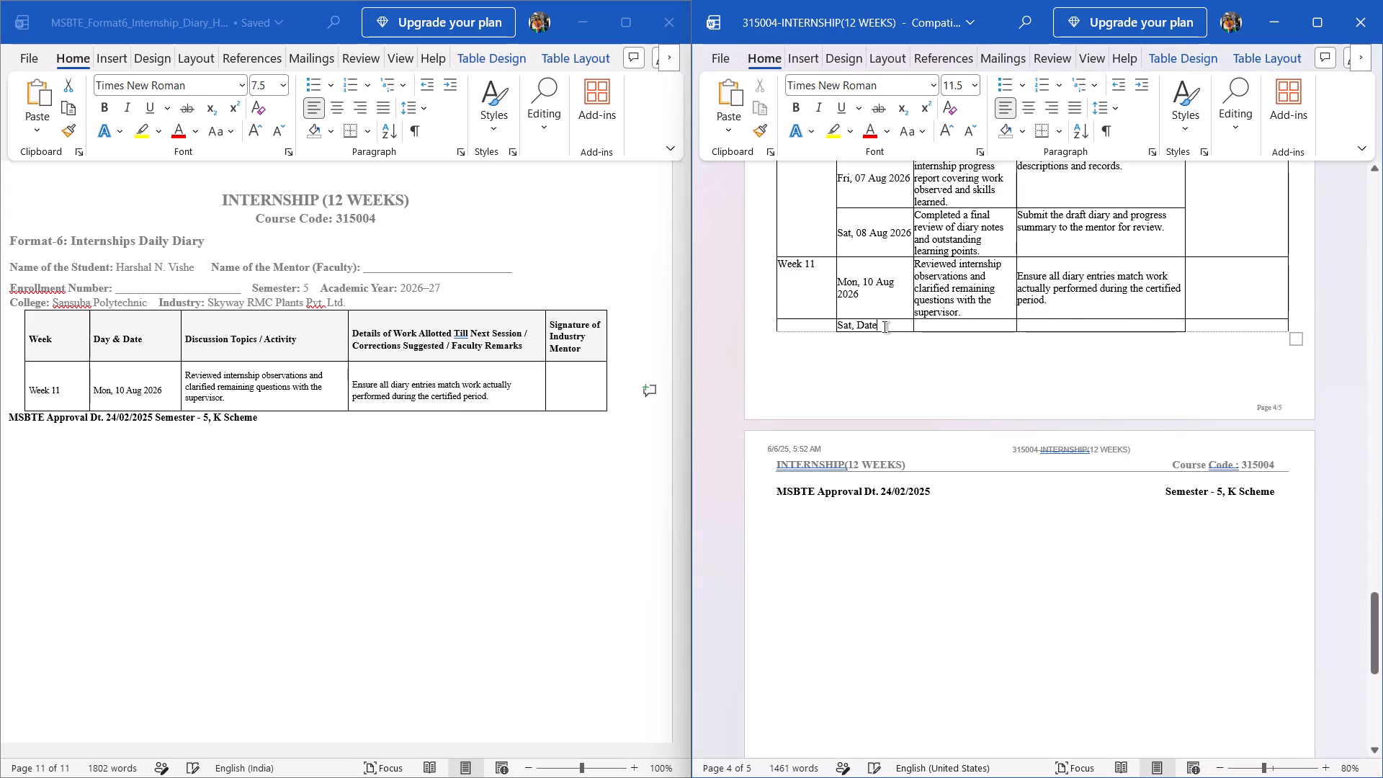
{"action": "triple_click", "coordinate": [885, 327]}
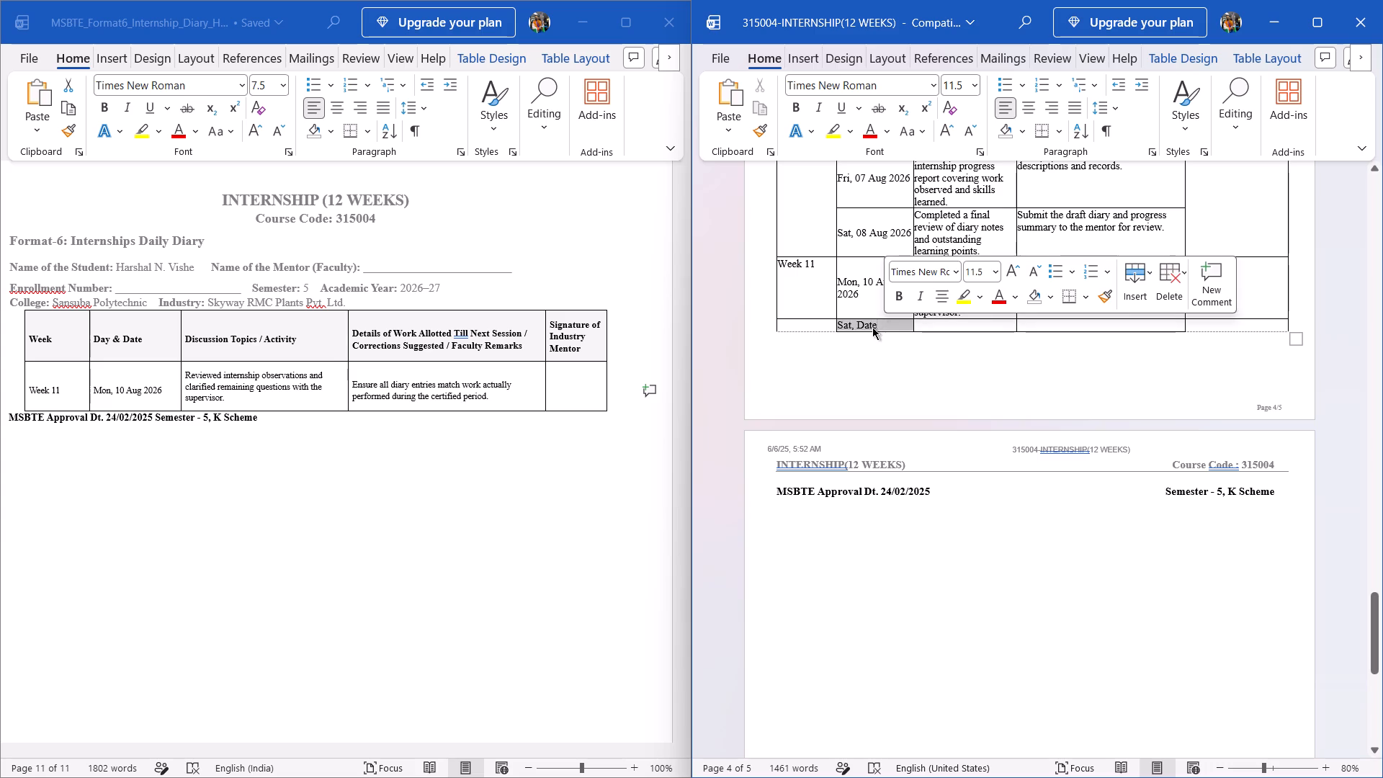
{"action": "left_click", "coordinate": [811, 328]}
{"action": "left_click_drag", "start_coordinate": [803, 323], "coordinate": [858, 323]}
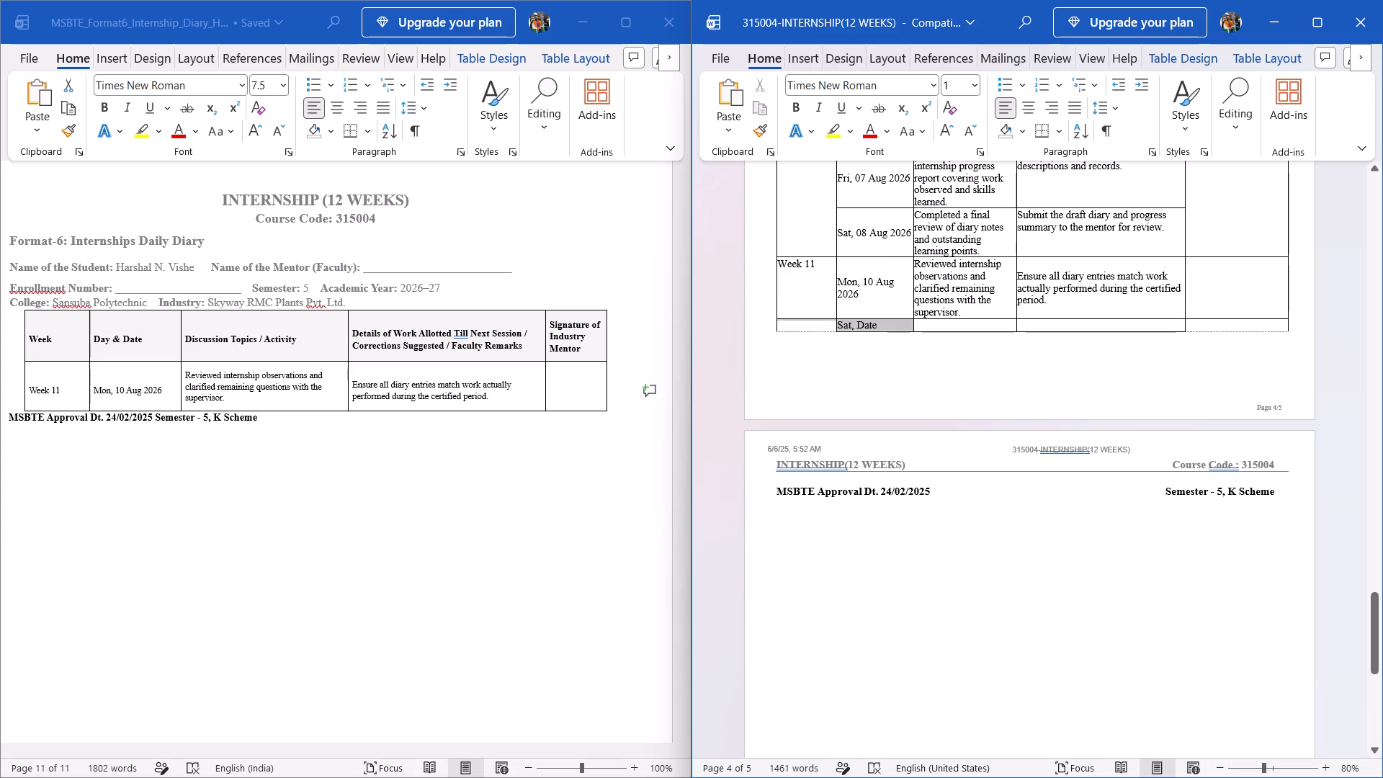
{"action": "left_click_drag", "start_coordinate": [858, 323], "coordinate": [1221, 328]}
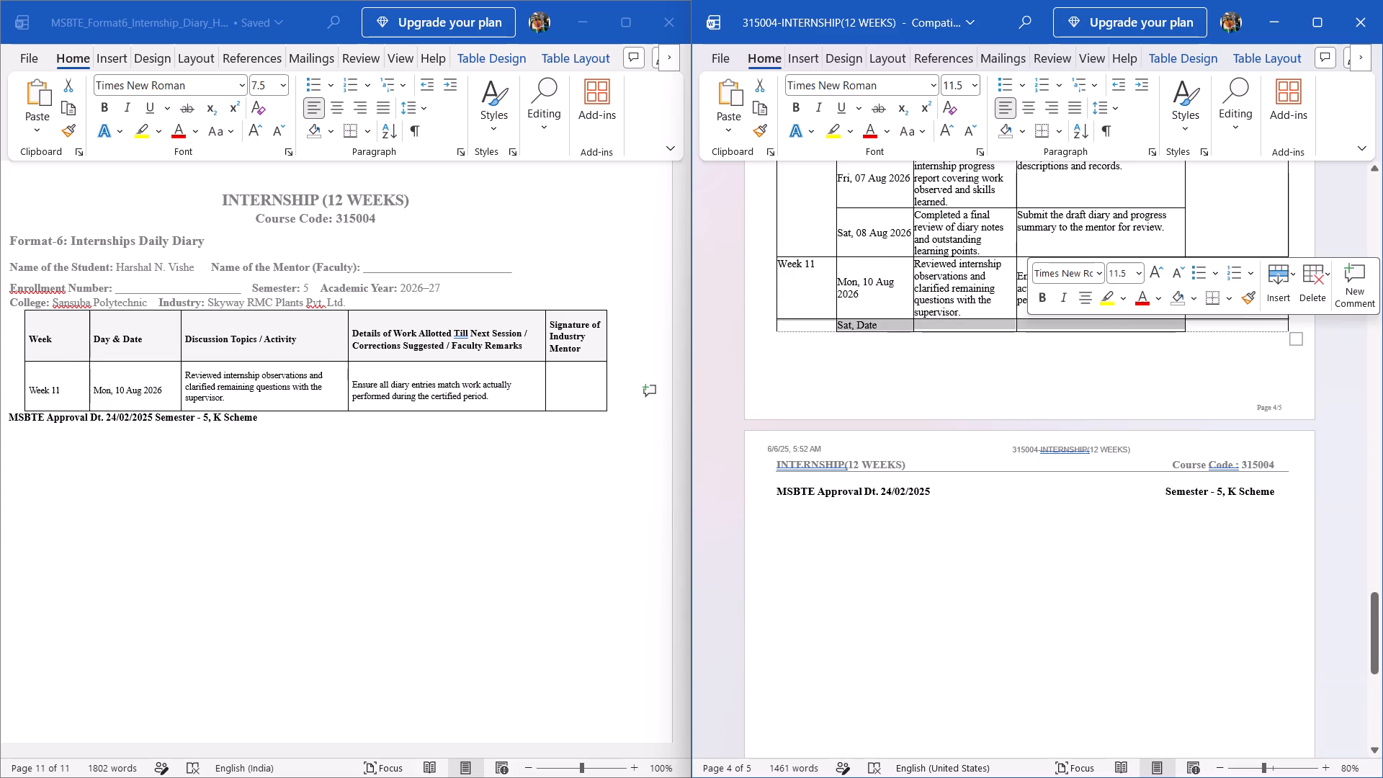
{"action": "left_click", "coordinate": [1317, 285]}
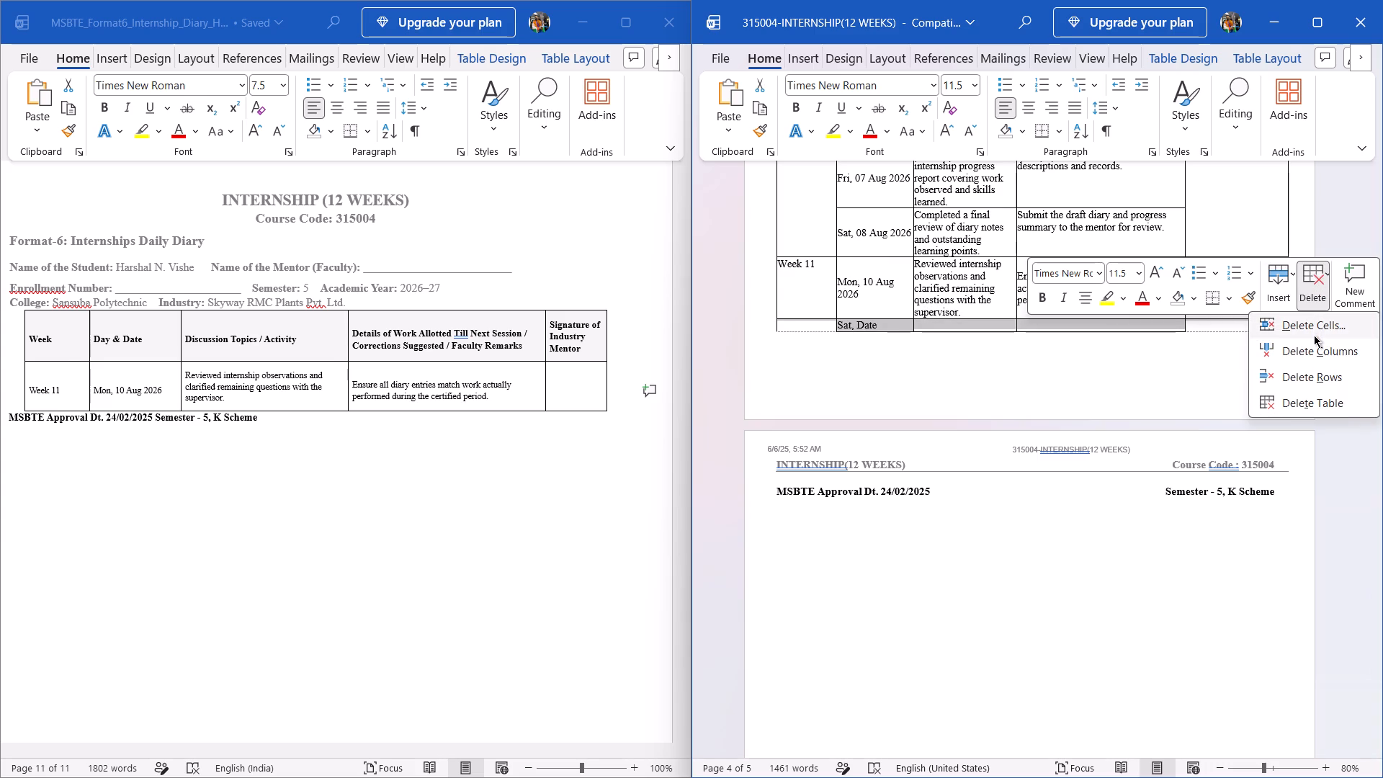
{"action": "left_click", "coordinate": [1313, 374]}
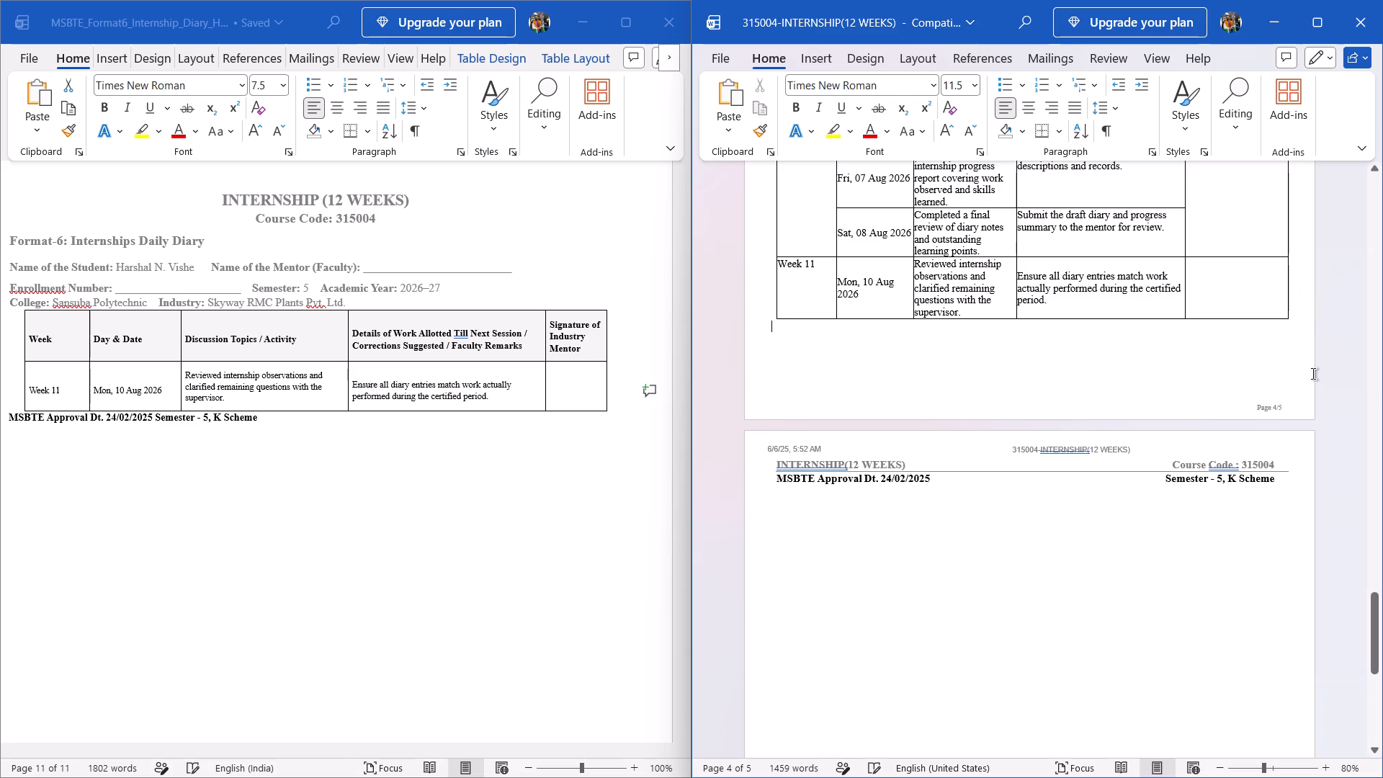
Check the end of the diary table around Weeks 10 and 11 and the closing line on the following page.
{"action": "scroll", "coordinate": [1096, 332], "scroll_direction": "up", "scroll_amount": 2}
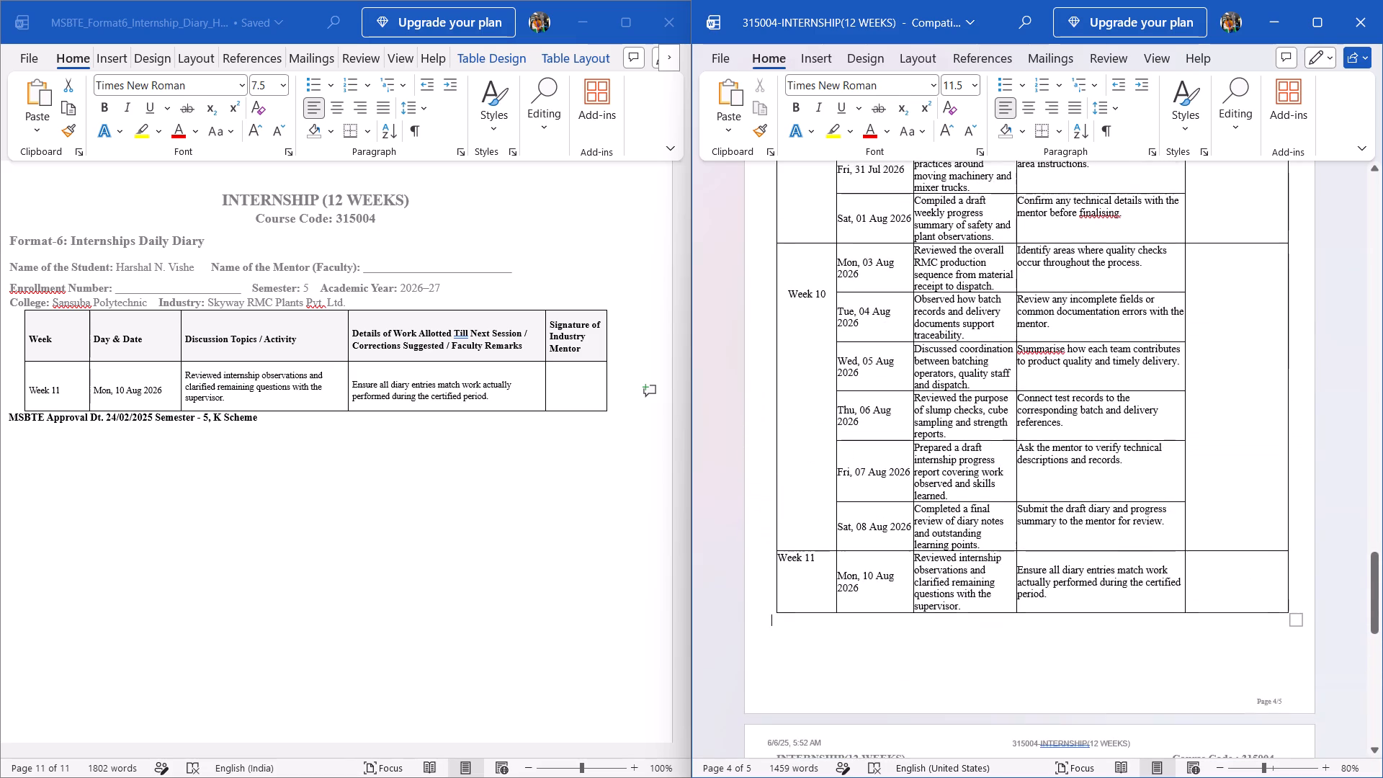
{"action": "scroll", "coordinate": [1096, 332], "scroll_direction": "up", "scroll_amount": 3}
{"action": "scroll", "coordinate": [1096, 332], "scroll_direction": "down", "scroll_amount": 2}
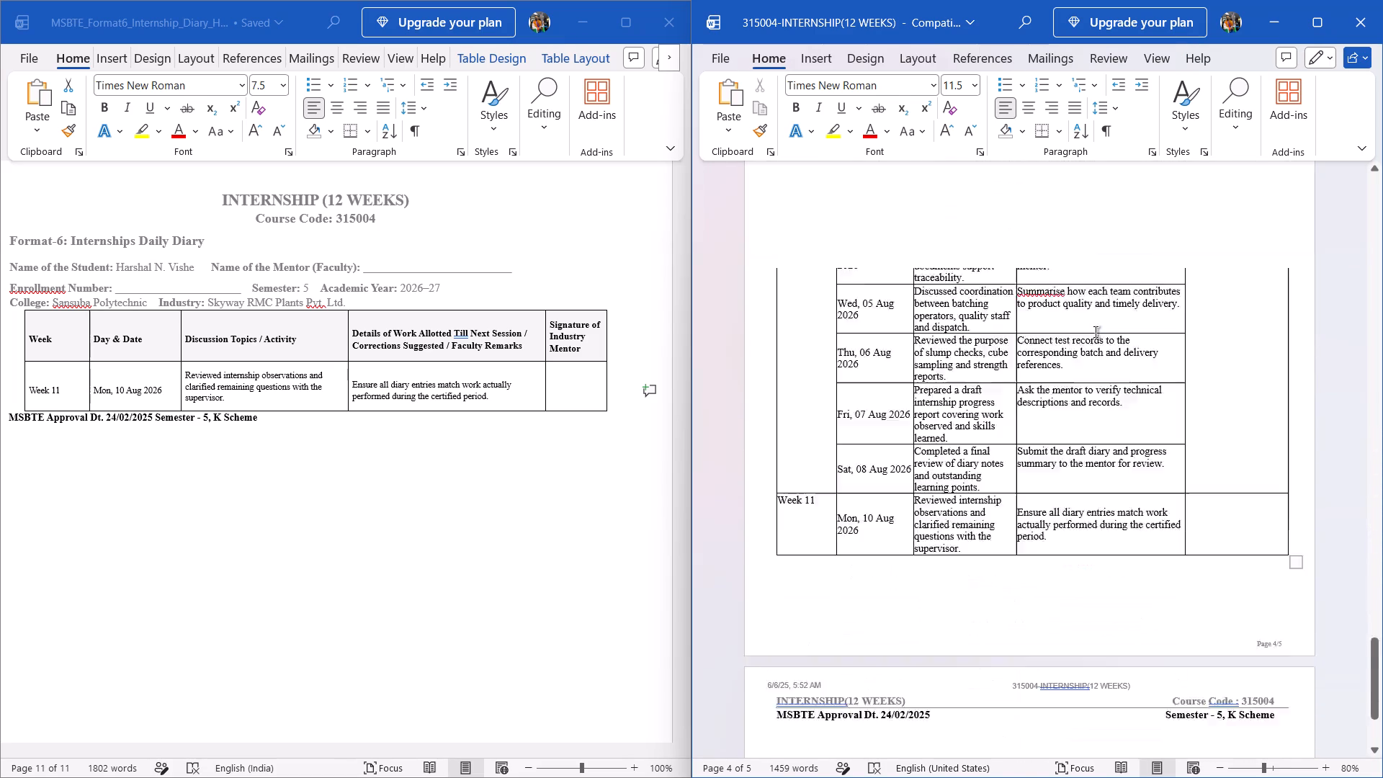
{"action": "scroll", "coordinate": [1096, 332], "scroll_direction": "down", "scroll_amount": 1}
{"action": "scroll", "coordinate": [1096, 332], "scroll_direction": "up", "scroll_amount": 2}
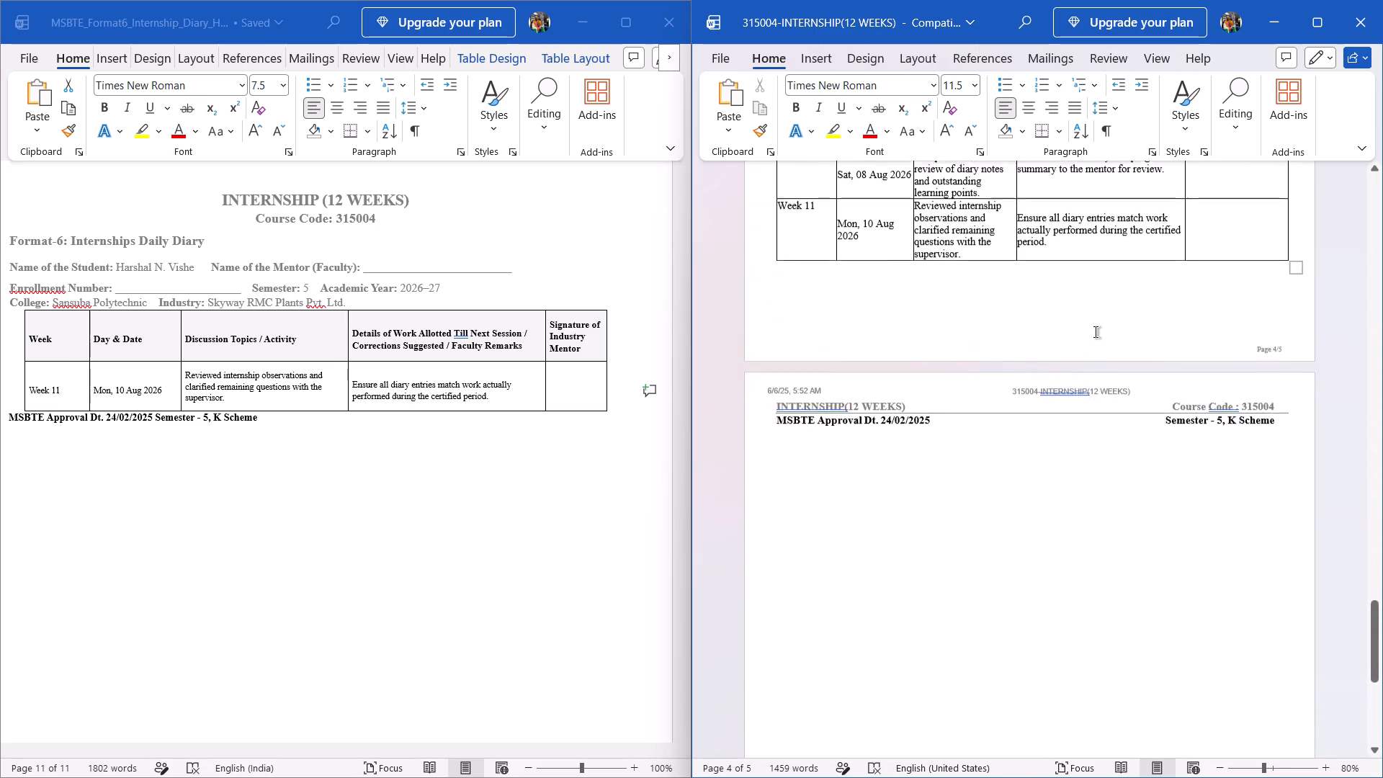
{"action": "scroll", "coordinate": [1096, 332], "scroll_direction": "up", "scroll_amount": 3}
{"action": "scroll", "coordinate": [1096, 332], "scroll_direction": "down", "scroll_amount": 1}
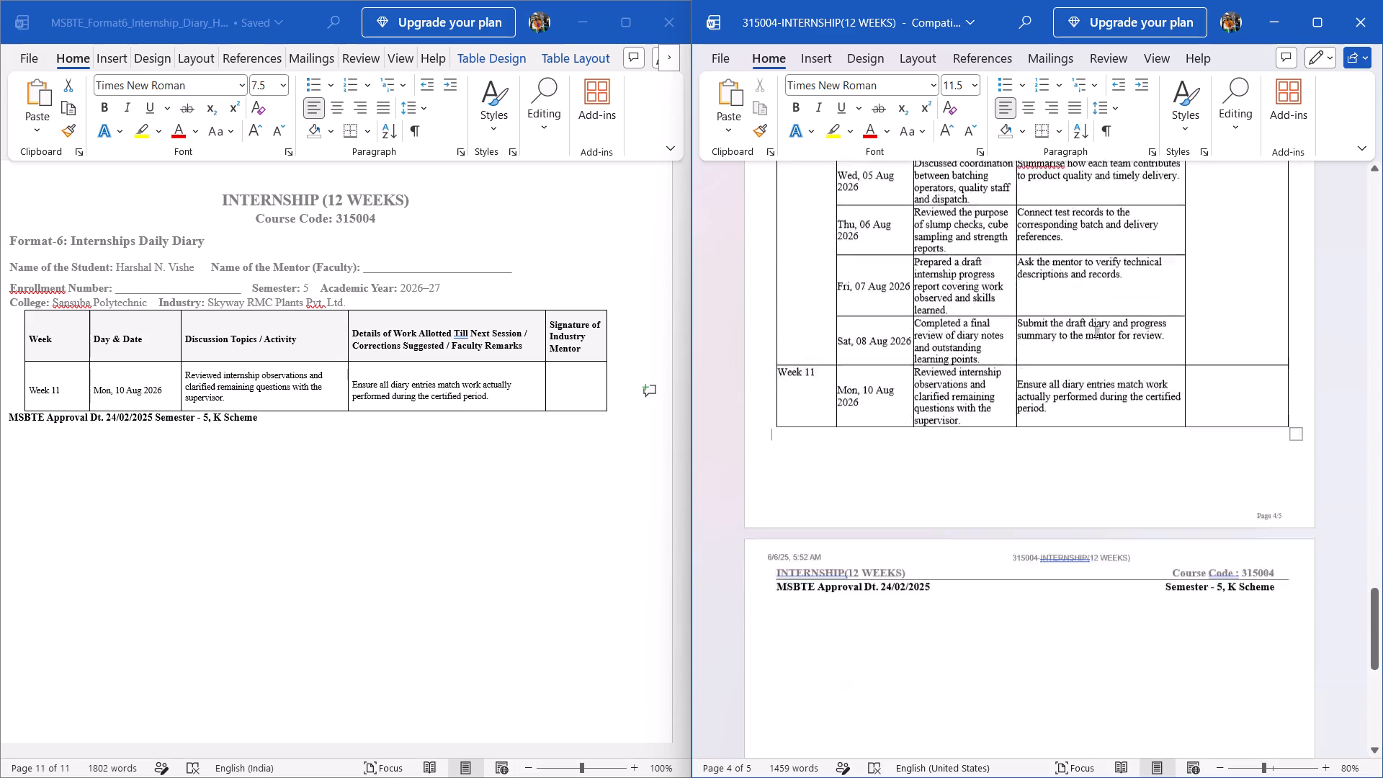
{"action": "scroll", "coordinate": [1096, 332], "scroll_direction": "down", "scroll_amount": 1}
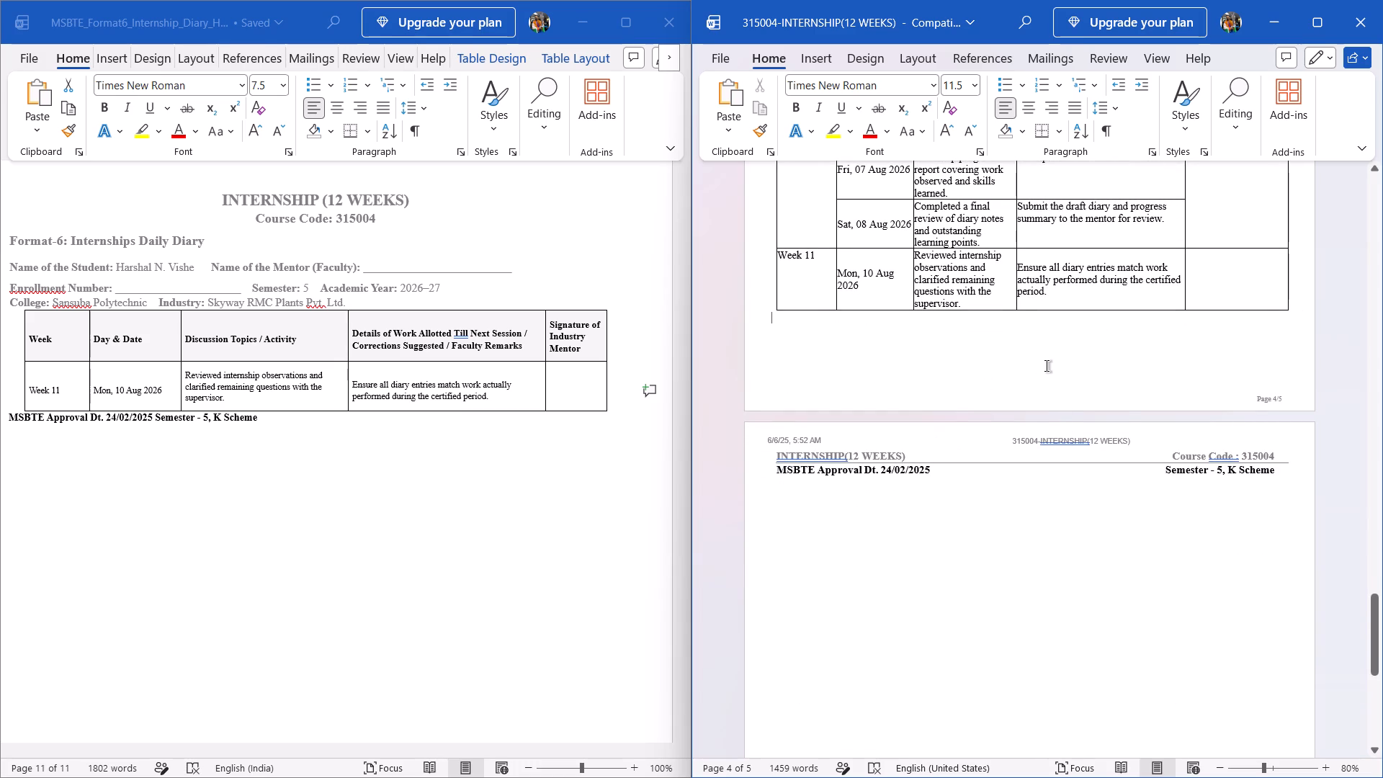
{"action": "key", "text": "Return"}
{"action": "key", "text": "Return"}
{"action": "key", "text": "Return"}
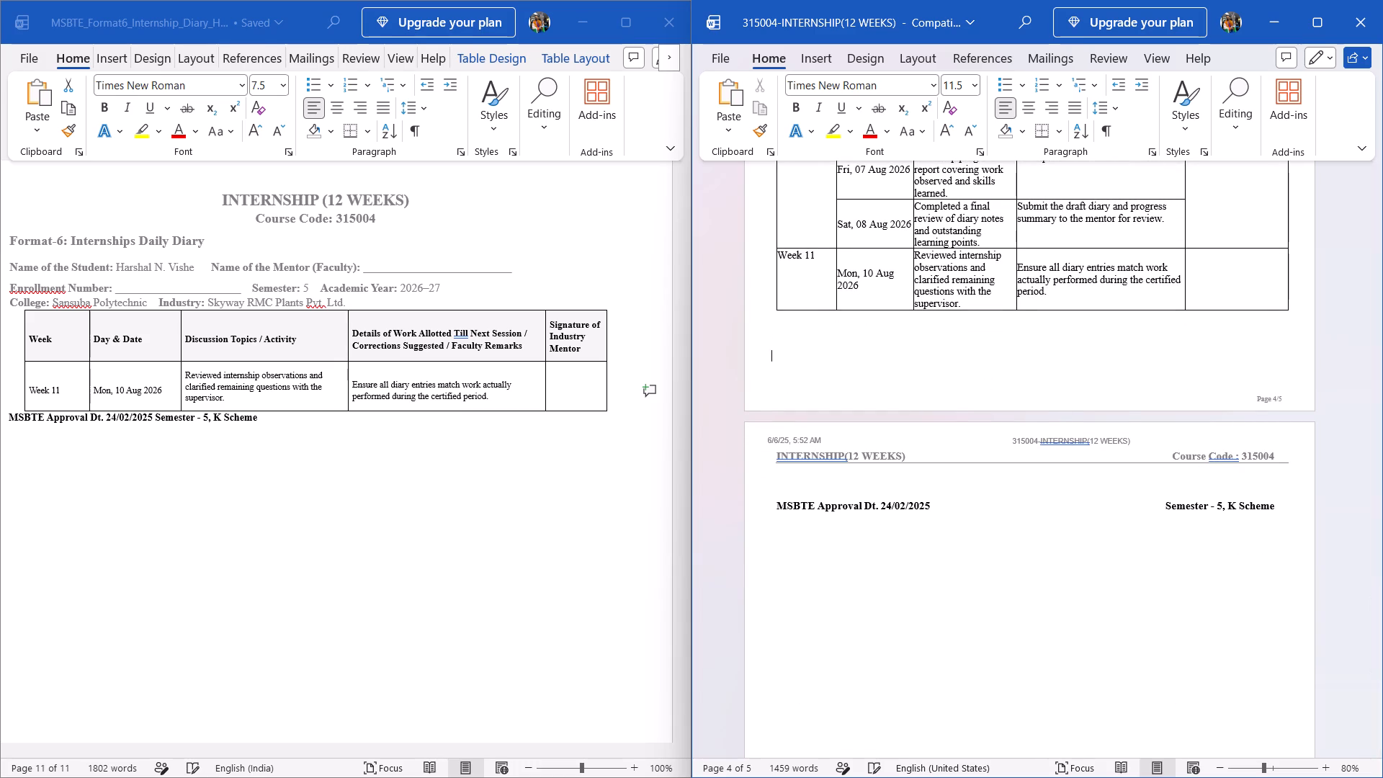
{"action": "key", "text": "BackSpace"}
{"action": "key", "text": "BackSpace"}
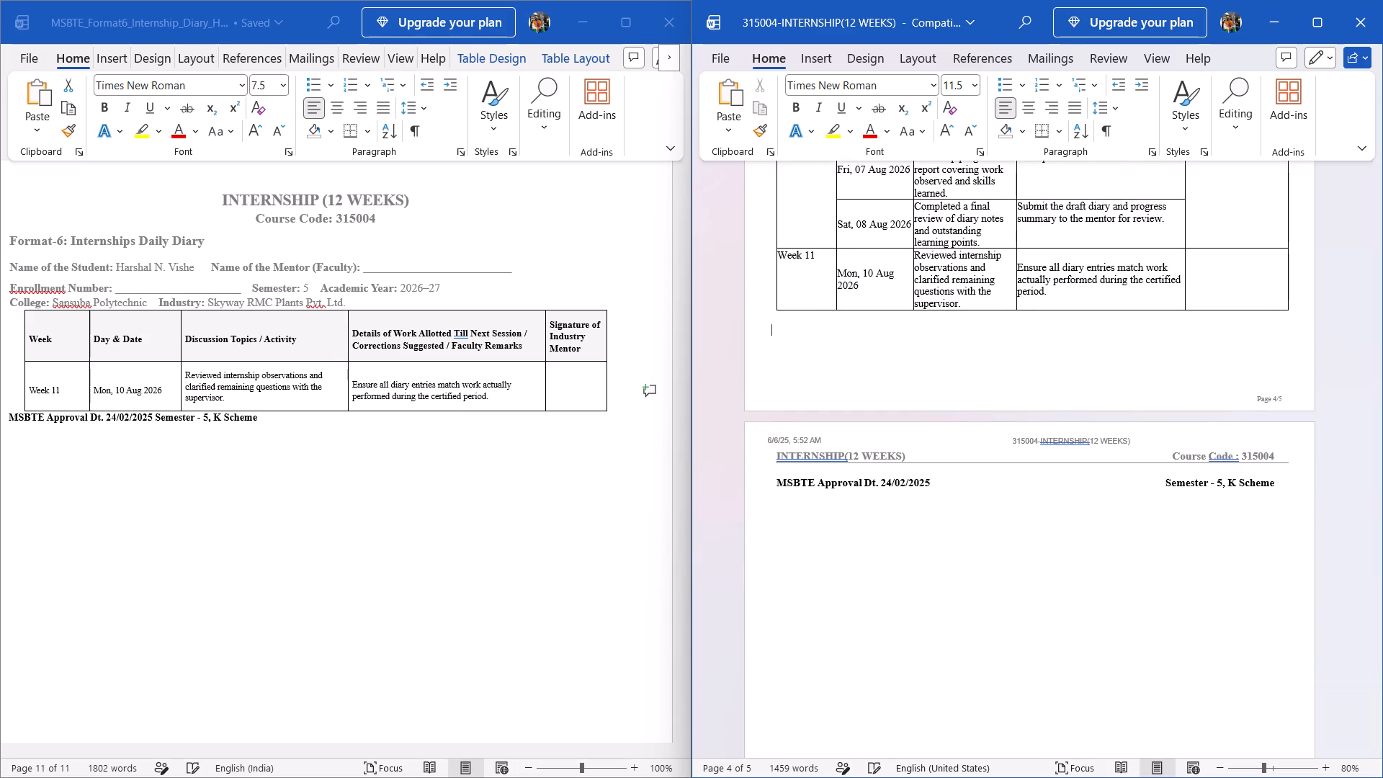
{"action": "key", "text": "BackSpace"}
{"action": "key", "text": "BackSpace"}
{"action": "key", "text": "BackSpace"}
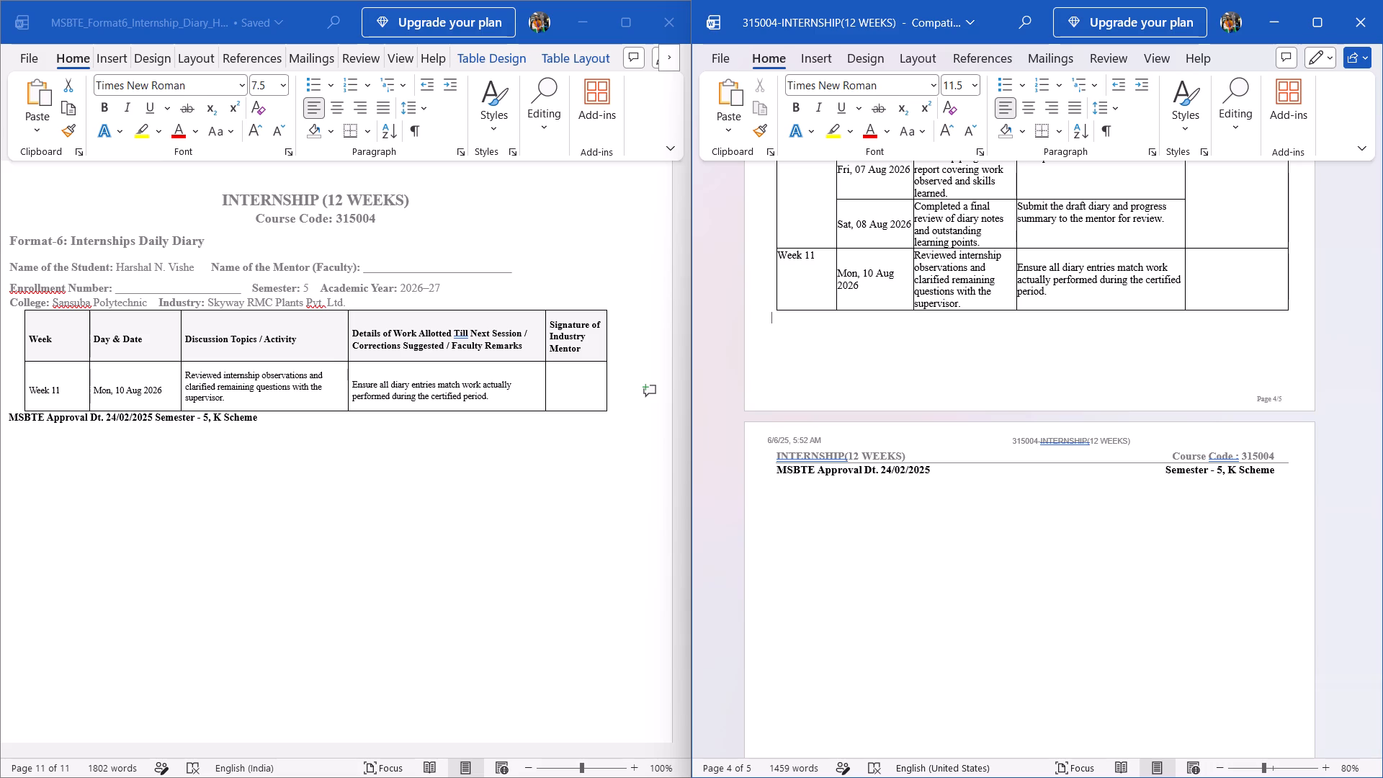
Resize the whole diary table slightly narrower from its lower corner.
{"action": "left_click", "coordinate": [1288, 310]}
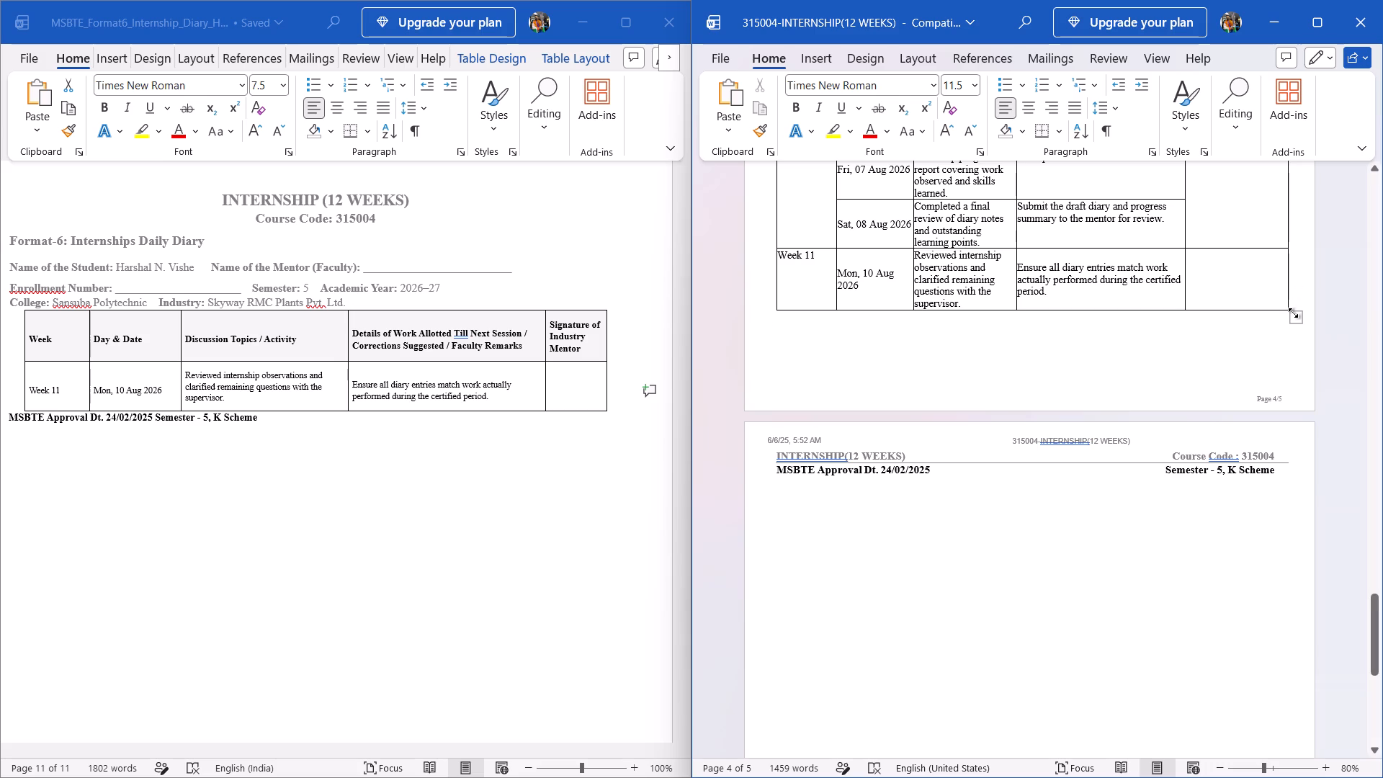
{"action": "left_click_drag", "start_coordinate": [1293, 313], "coordinate": [1285, 303]}
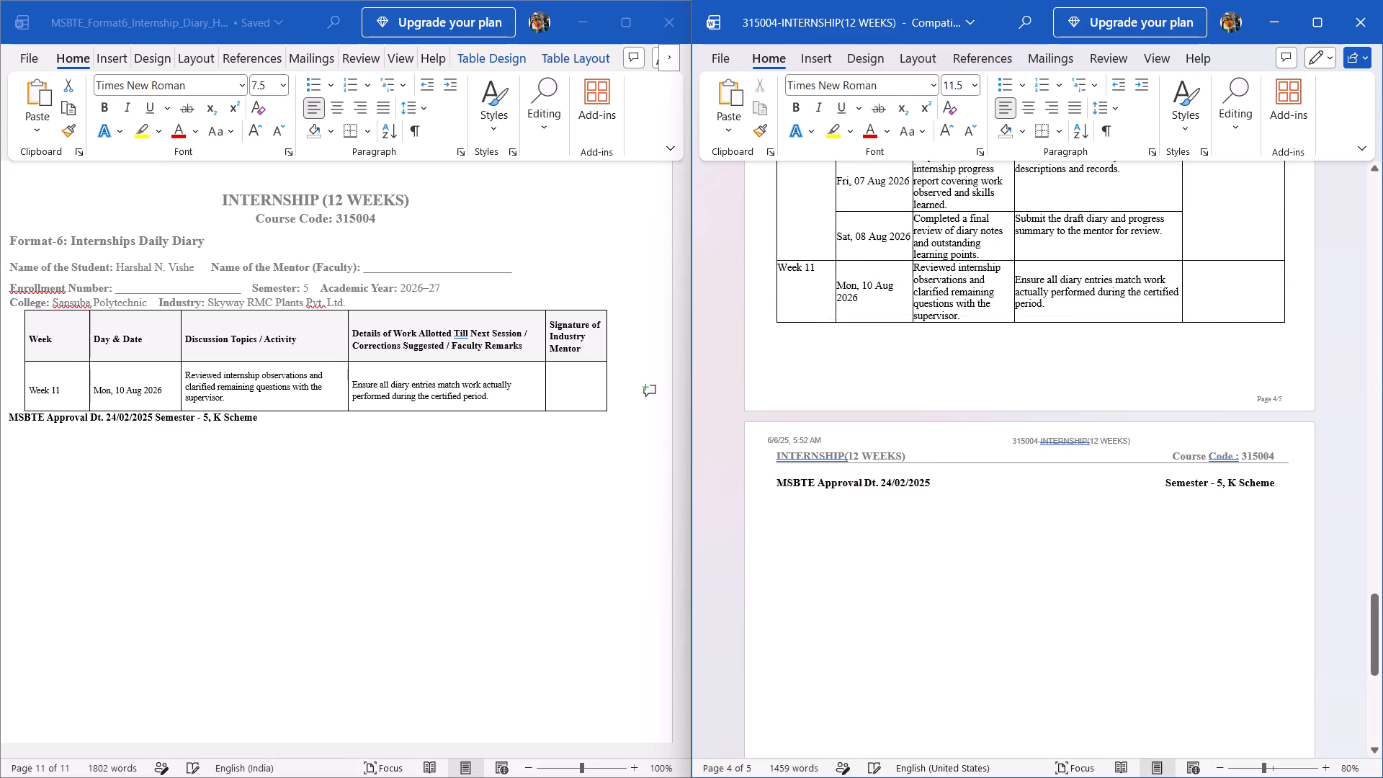
Remove the break below the Week 11 row to bring the MSBTE Approval line onto the table's last page.
{"action": "scroll", "coordinate": [1285, 303], "scroll_direction": "down", "scroll_amount": 20}
{"action": "scroll", "coordinate": [1285, 303], "scroll_direction": "down", "scroll_amount": 20}
{"action": "scroll", "coordinate": [1285, 303], "scroll_direction": "down", "scroll_amount": 20}
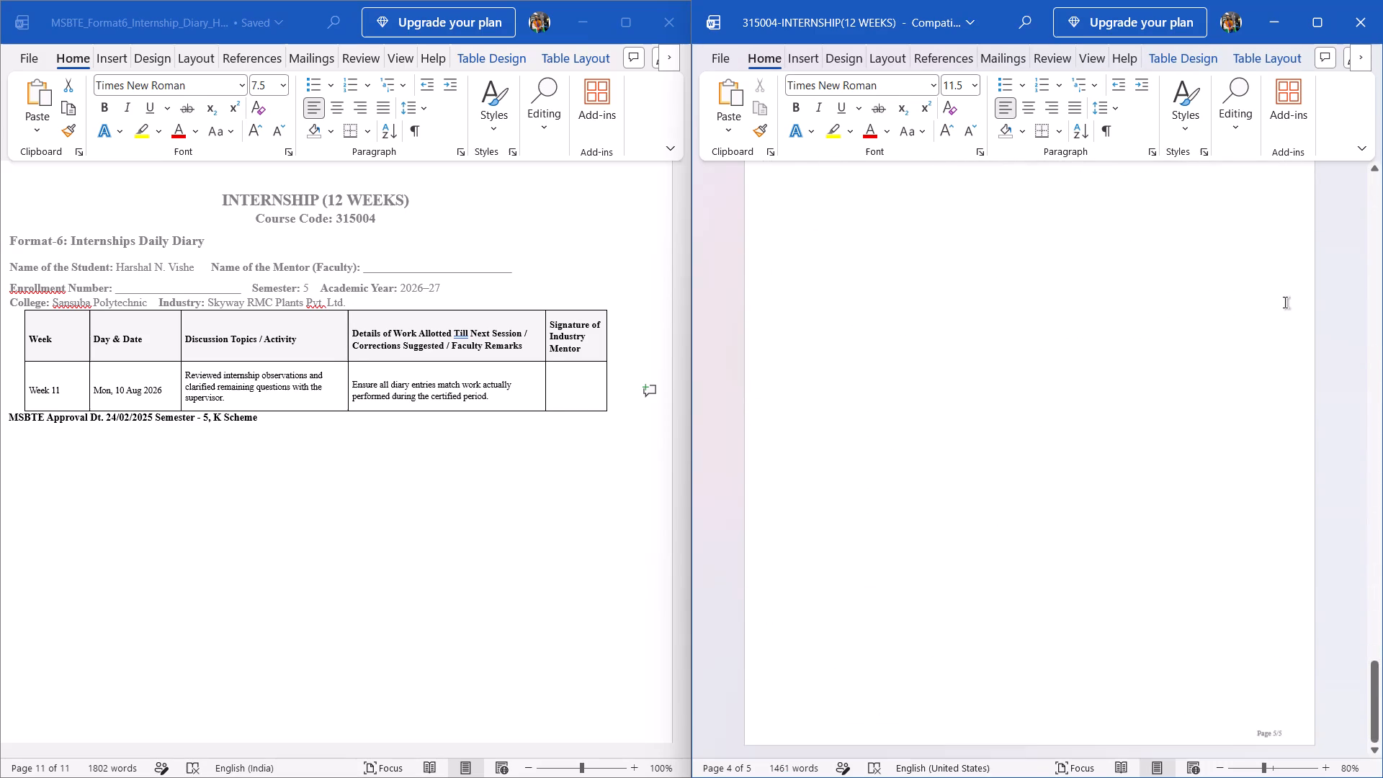
{"action": "scroll", "coordinate": [1285, 303], "scroll_direction": "up", "scroll_amount": 3}
{"action": "left_click", "coordinate": [893, 372]}
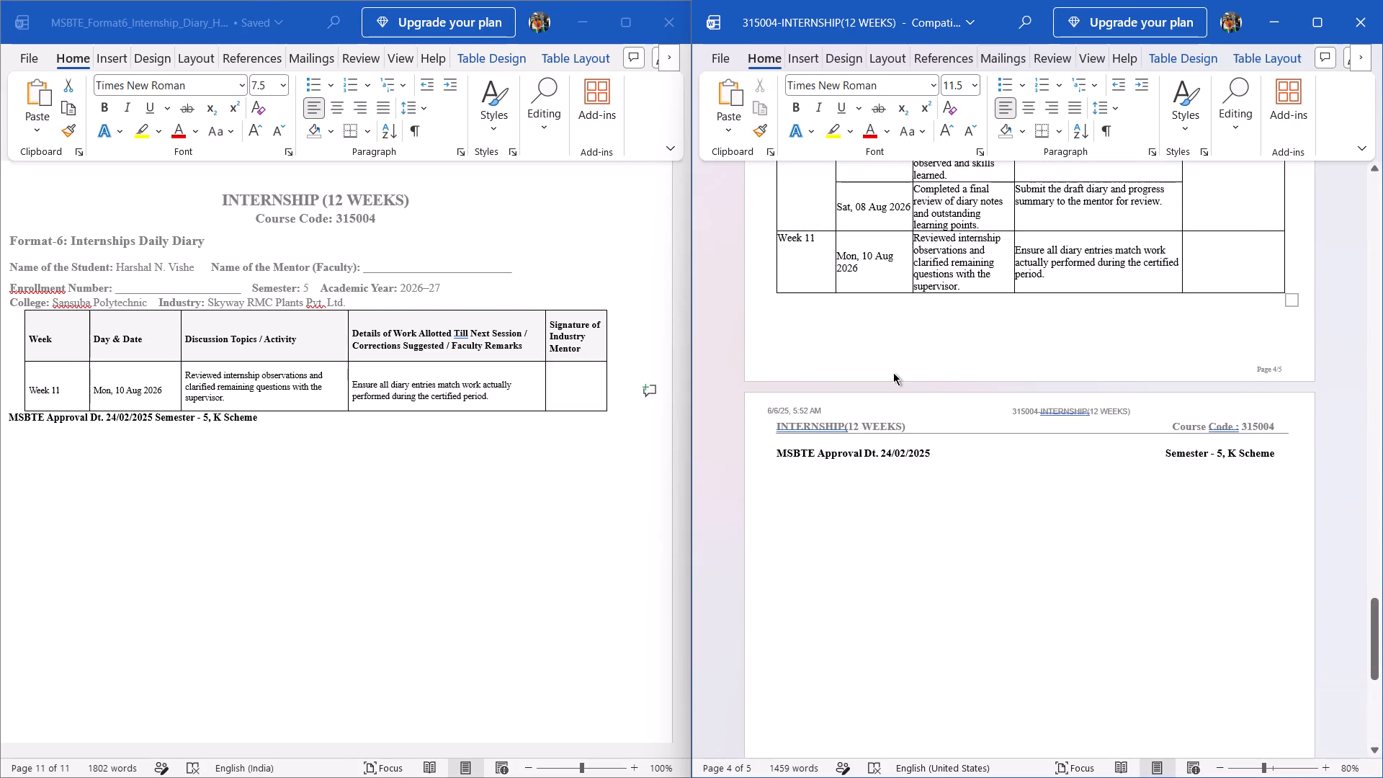
{"action": "key", "text": "BackSpace"}
{"action": "key", "text": "BackSpace"}
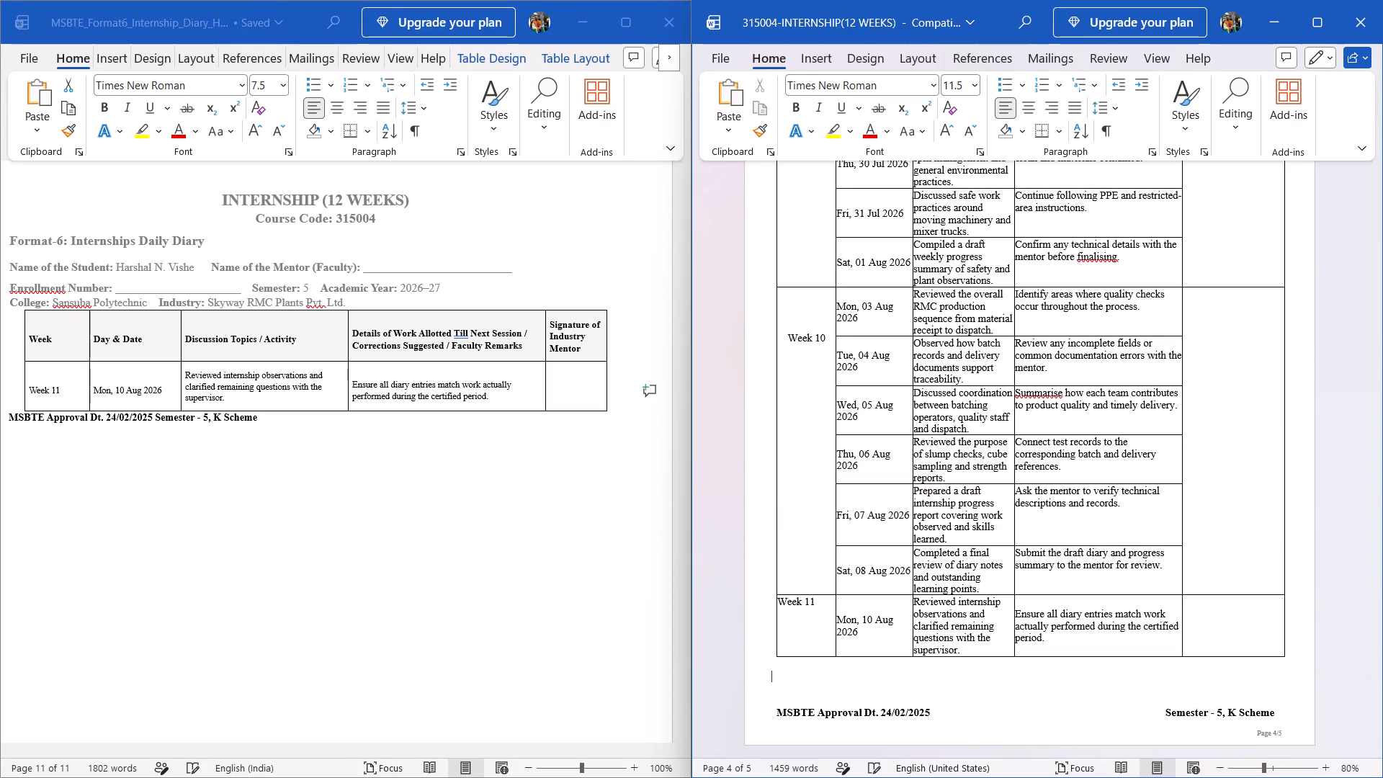
Look over the diary table from the Week 11 entry on the last page back to Week 01 on page 1.
{"action": "scroll", "coordinate": [890, 366], "scroll_direction": "down", "scroll_amount": 3}
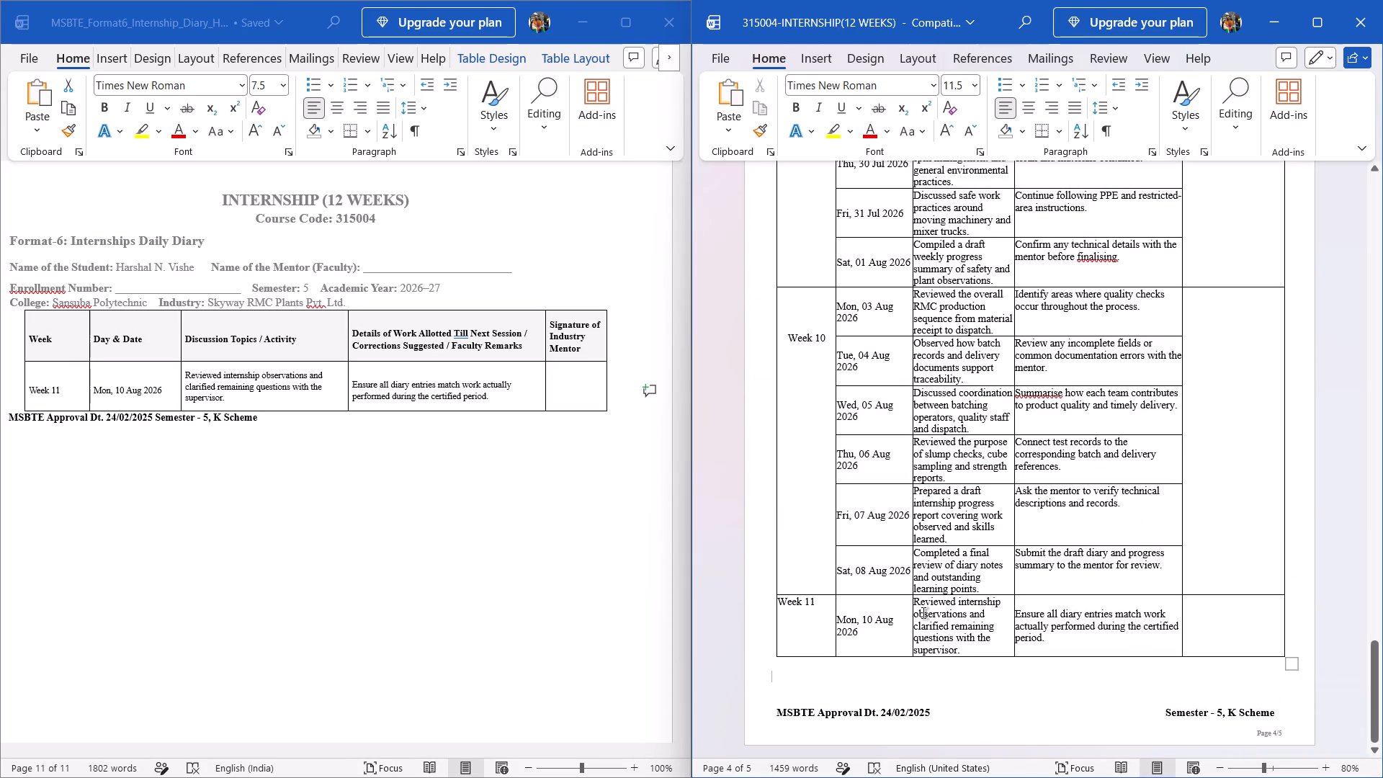
{"action": "scroll", "coordinate": [752, 617], "scroll_direction": "down", "scroll_amount": 4}
{"action": "scroll", "coordinate": [924, 605], "scroll_direction": "down", "scroll_amount": 18}
{"action": "scroll", "coordinate": [924, 605], "scroll_direction": "up", "scroll_amount": 2}
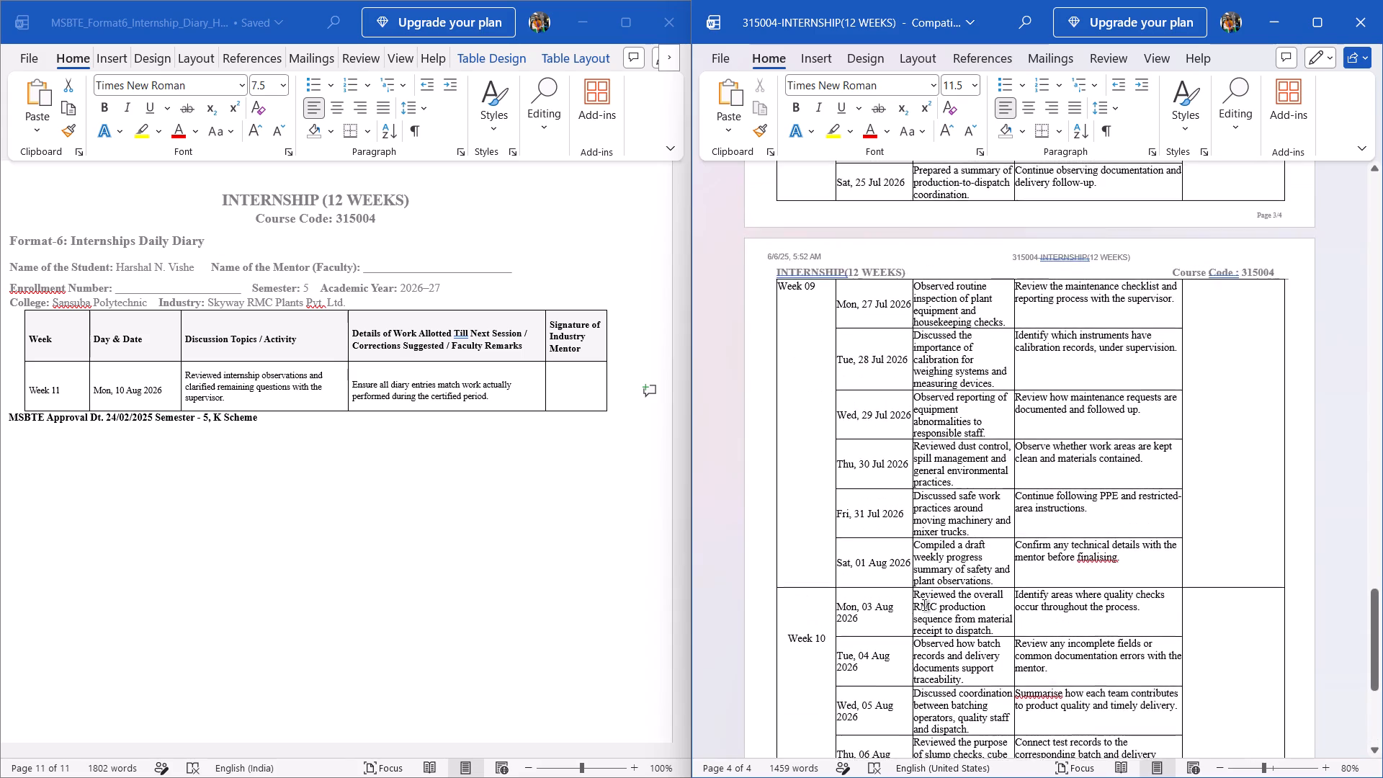
{"action": "scroll", "coordinate": [924, 605], "scroll_direction": "up", "scroll_amount": 6}
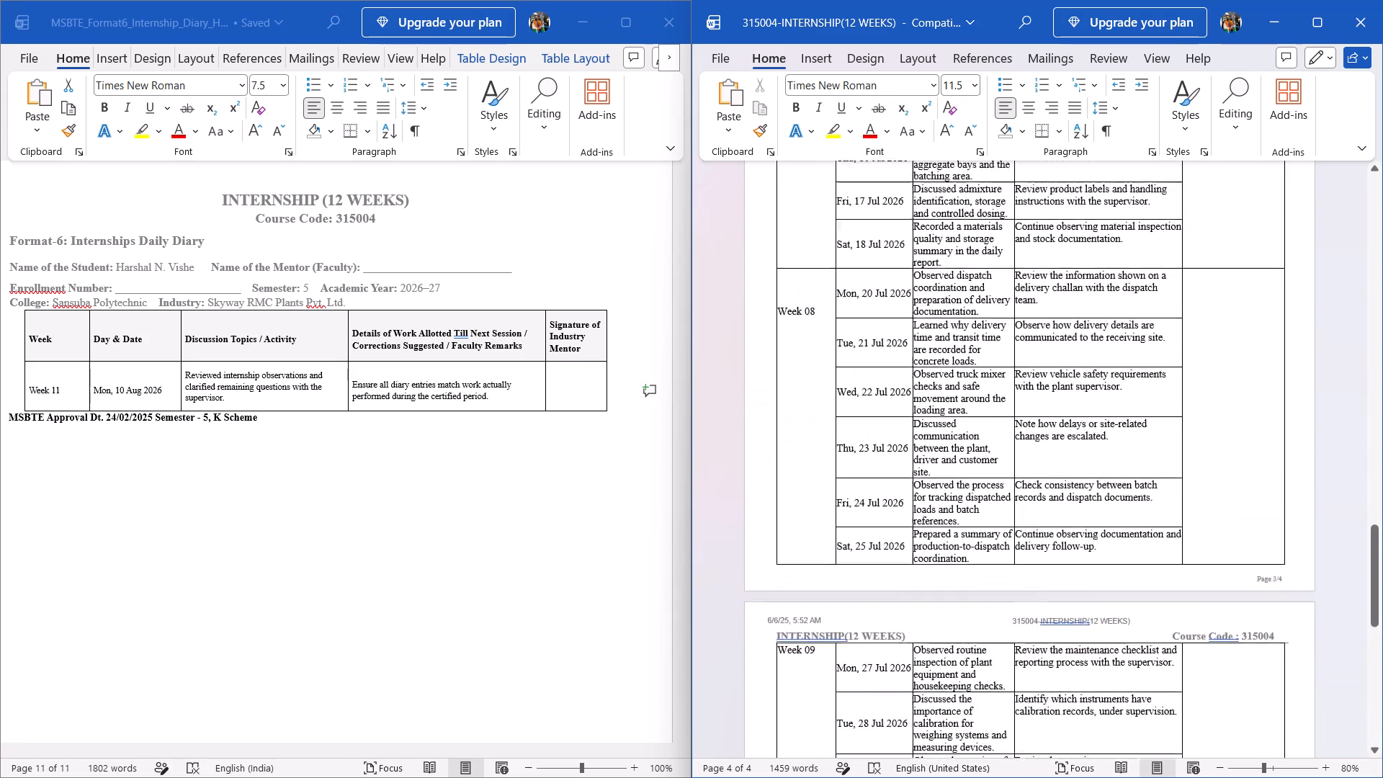
{"action": "scroll", "coordinate": [924, 605], "scroll_direction": "up", "scroll_amount": 7}
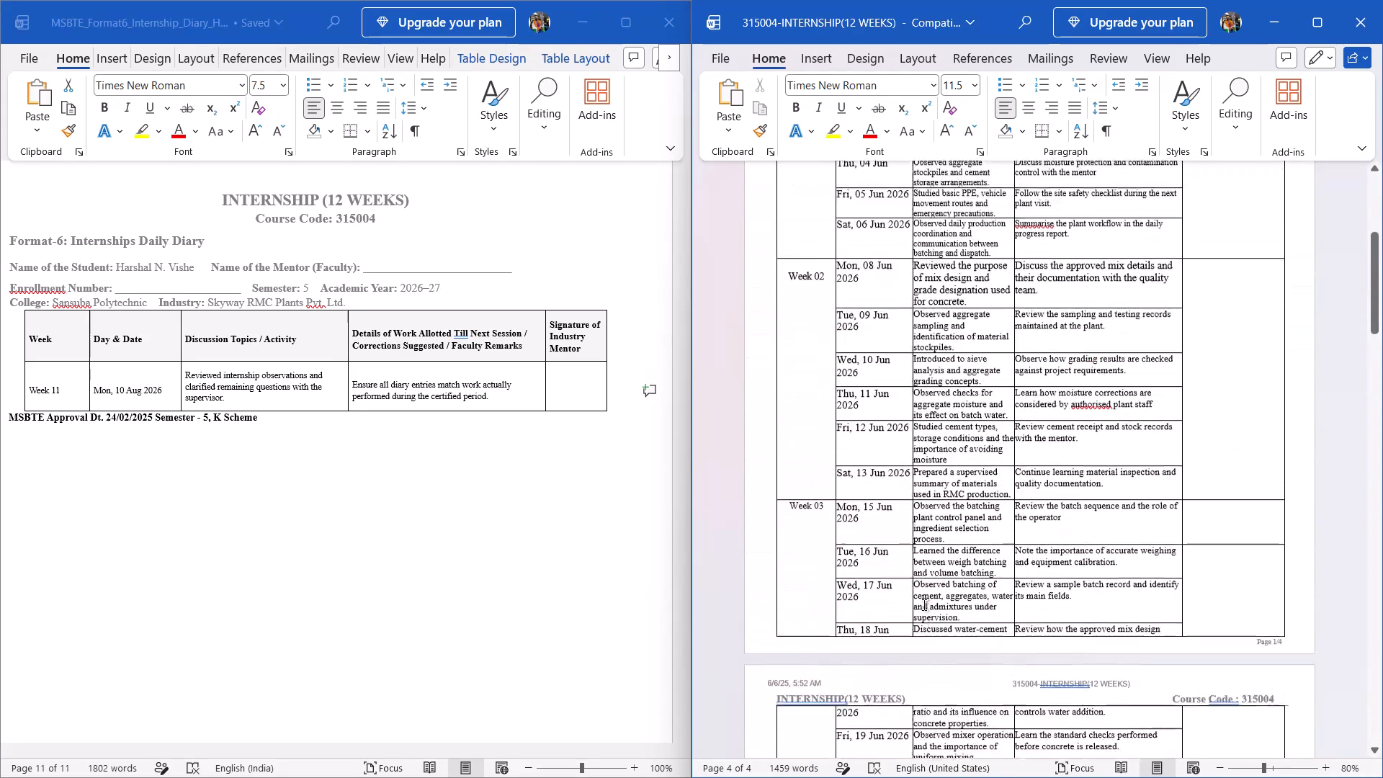
{"action": "scroll", "coordinate": [924, 605], "scroll_direction": "up", "scroll_amount": 8}
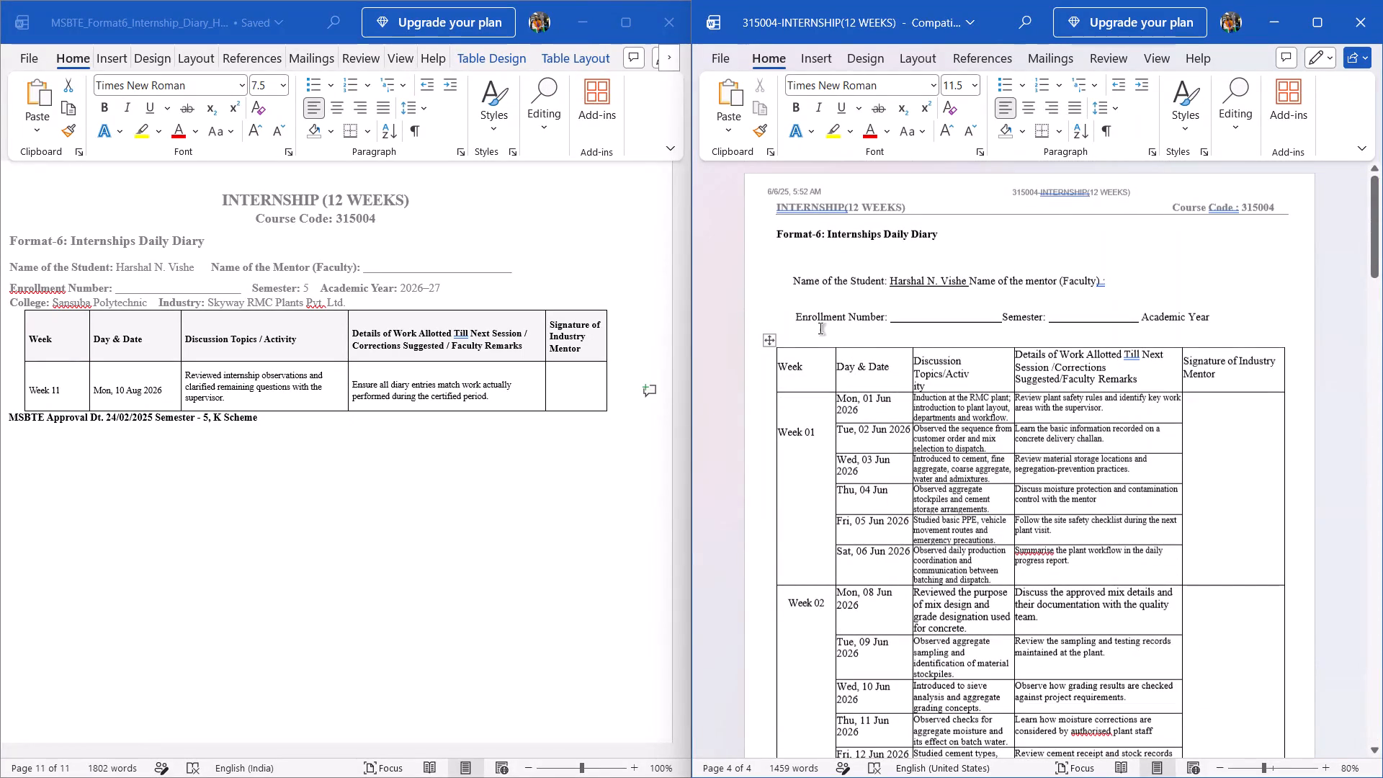
Set the font size of the whole diary table to 11.
{"action": "left_click", "coordinate": [786, 358]}
{"action": "double_click", "coordinate": [783, 357]}
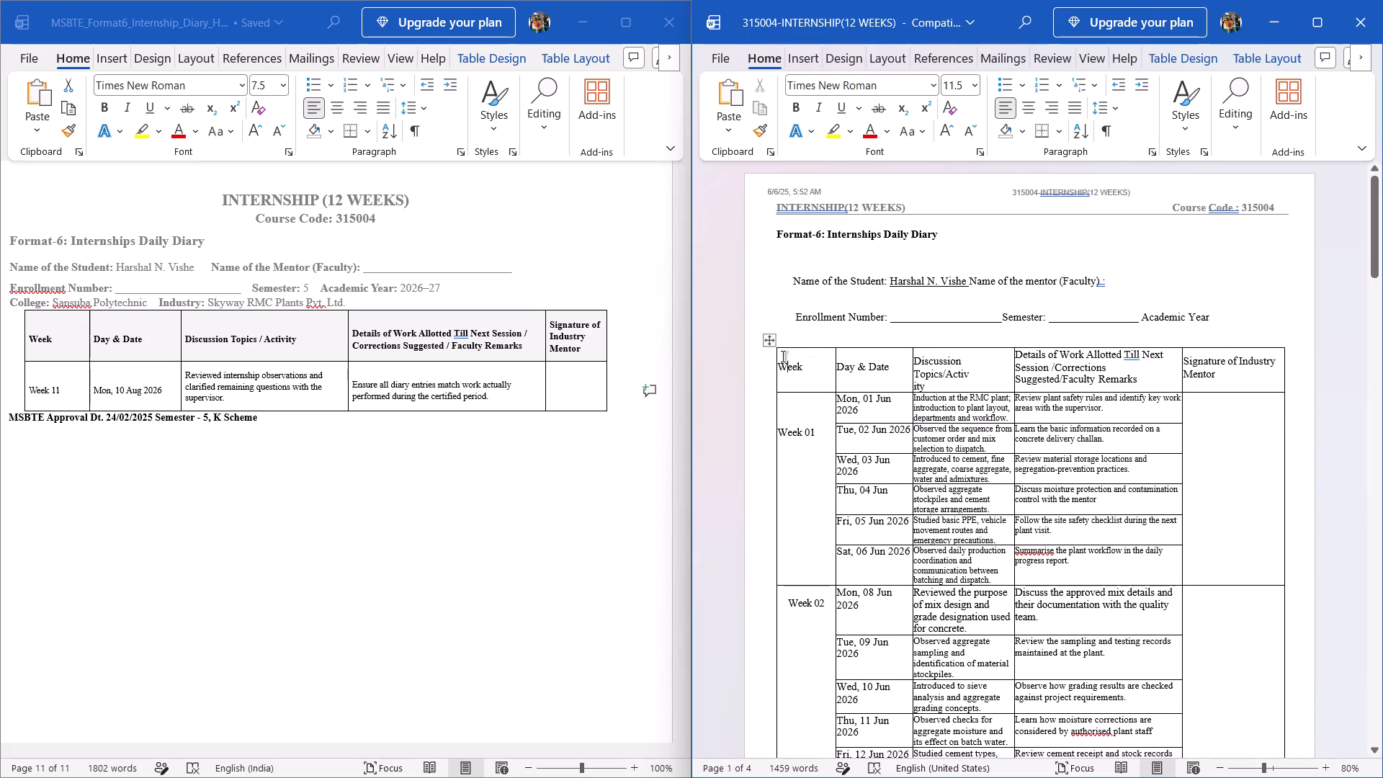
{"action": "left_click", "coordinate": [769, 341]}
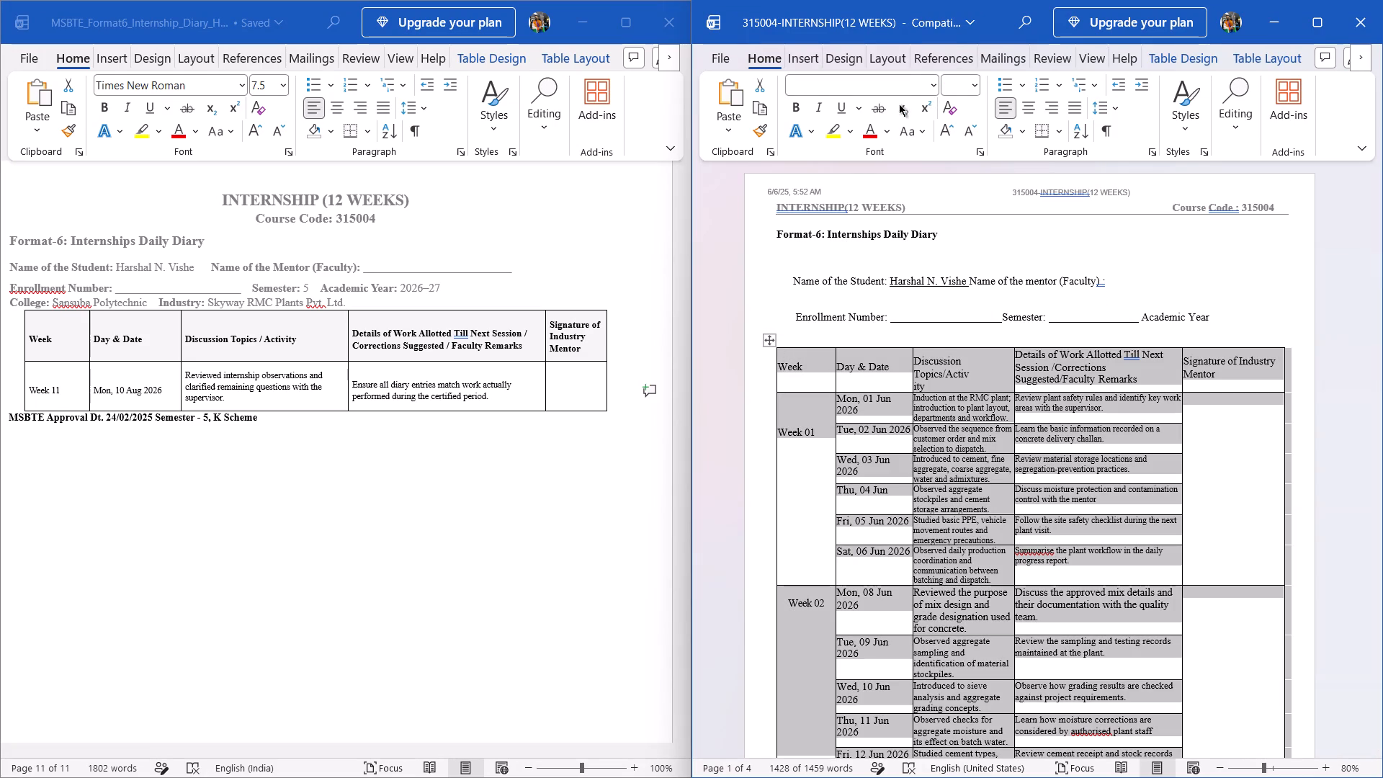
{"action": "left_click", "coordinate": [970, 82]}
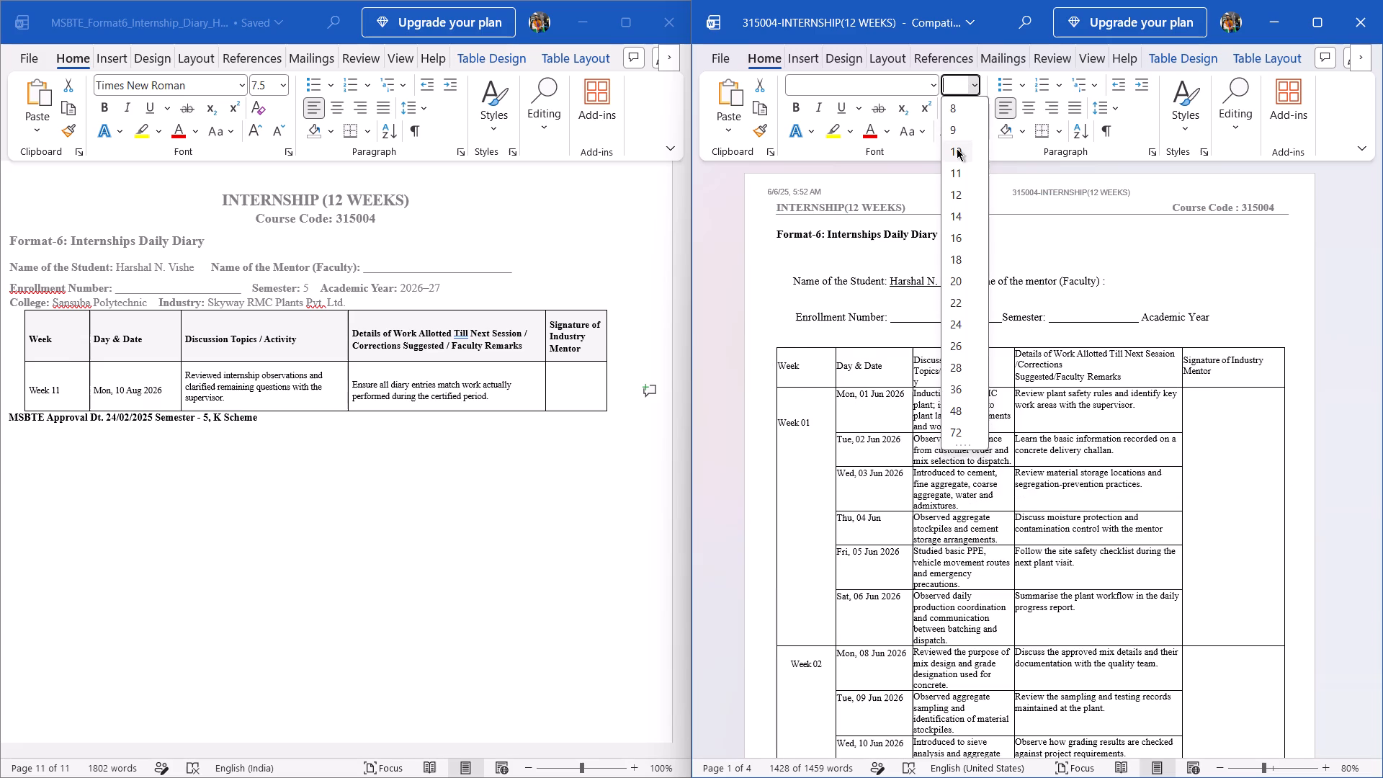
{"action": "left_click", "coordinate": [955, 169]}
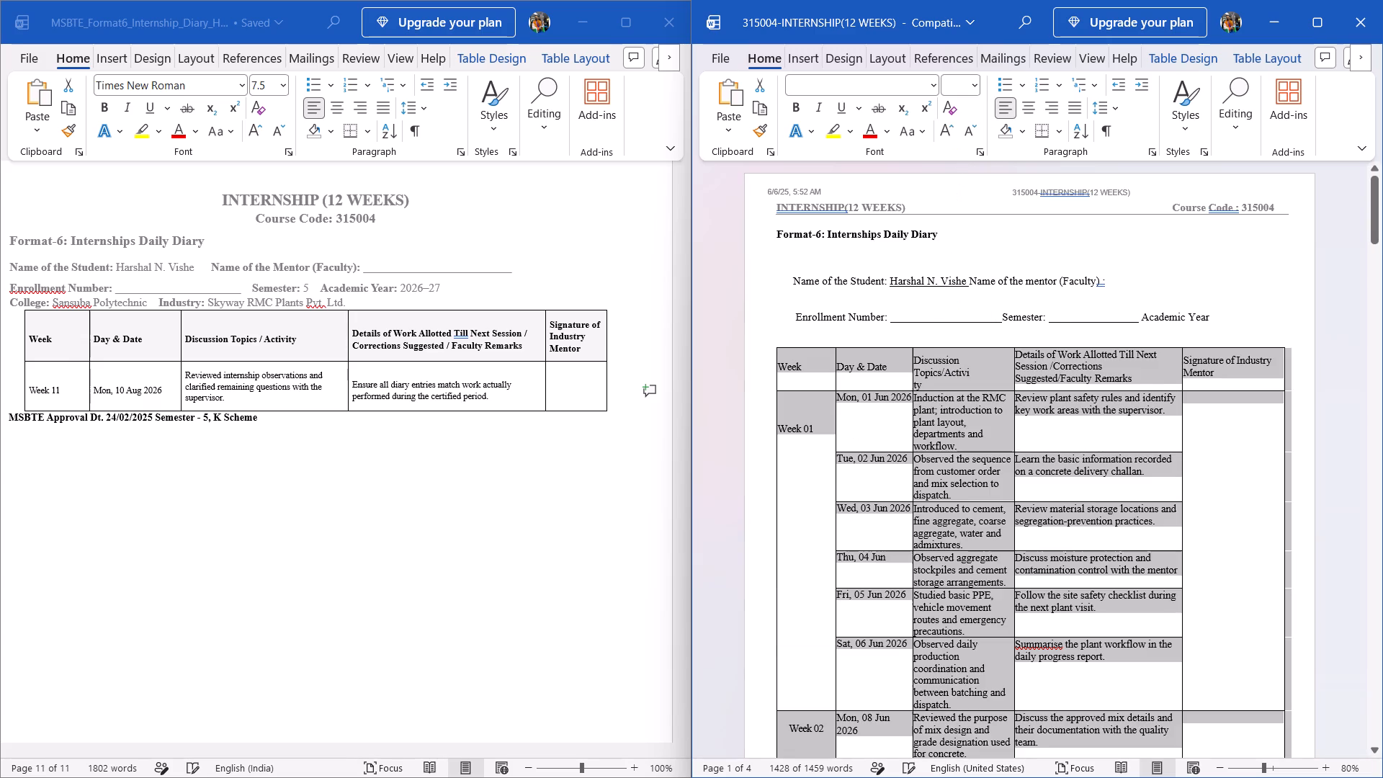
{"action": "scroll", "coordinate": [931, 316], "scroll_direction": "down", "scroll_amount": 20}
{"action": "scroll", "coordinate": [931, 316], "scroll_direction": "down", "scroll_amount": 20}
{"action": "scroll", "coordinate": [931, 316], "scroll_direction": "down", "scroll_amount": 20}
{"action": "scroll", "coordinate": [931, 316], "scroll_direction": "up", "scroll_amount": 1}
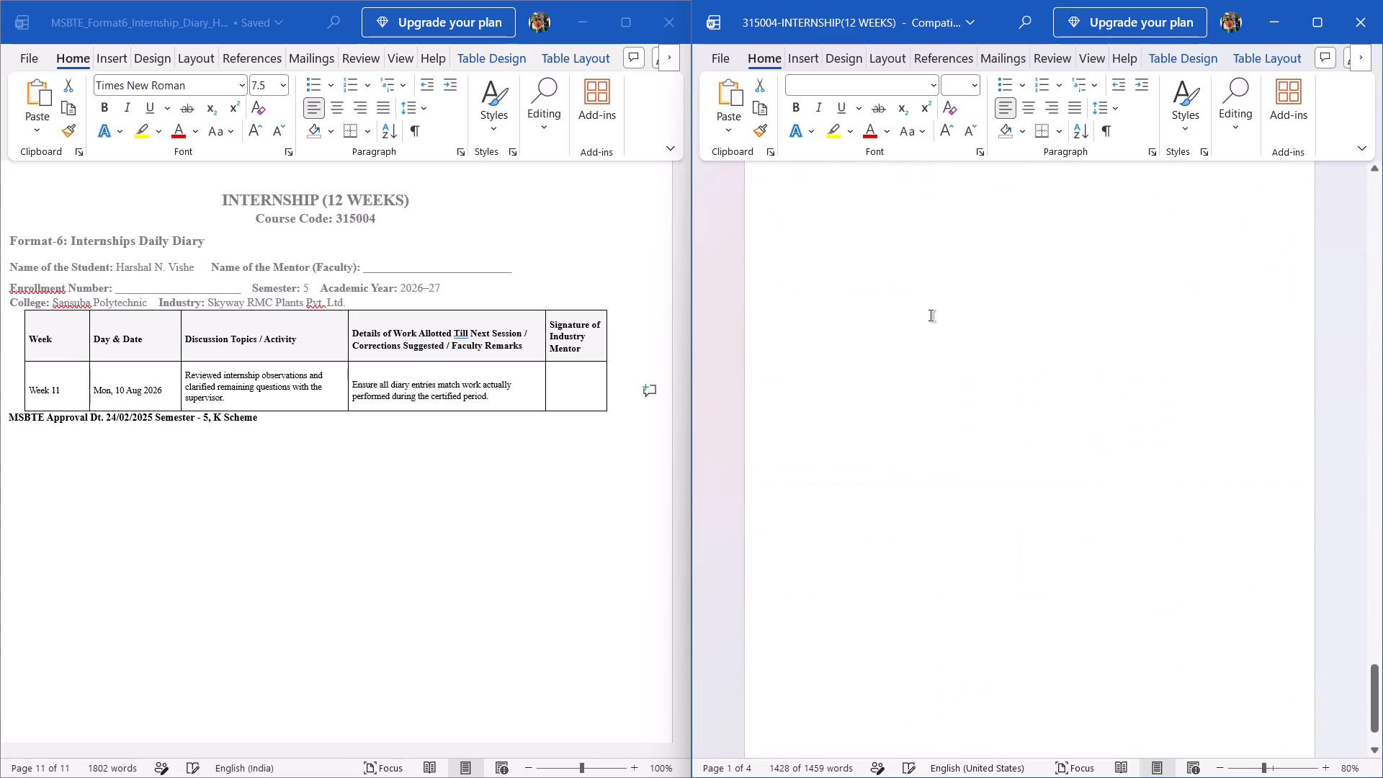
{"action": "scroll", "coordinate": [931, 316], "scroll_direction": "up", "scroll_amount": 3}
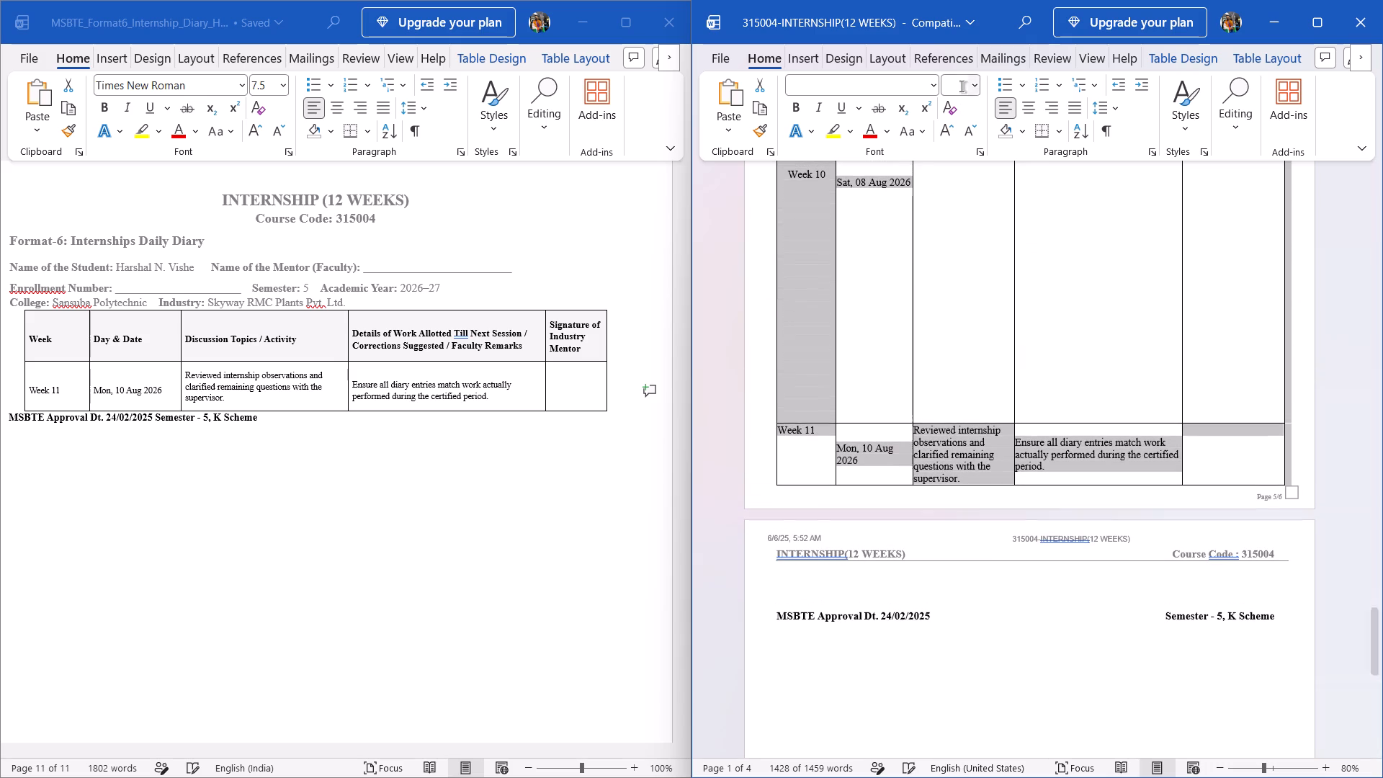
{"action": "left_click", "coordinate": [975, 92]}
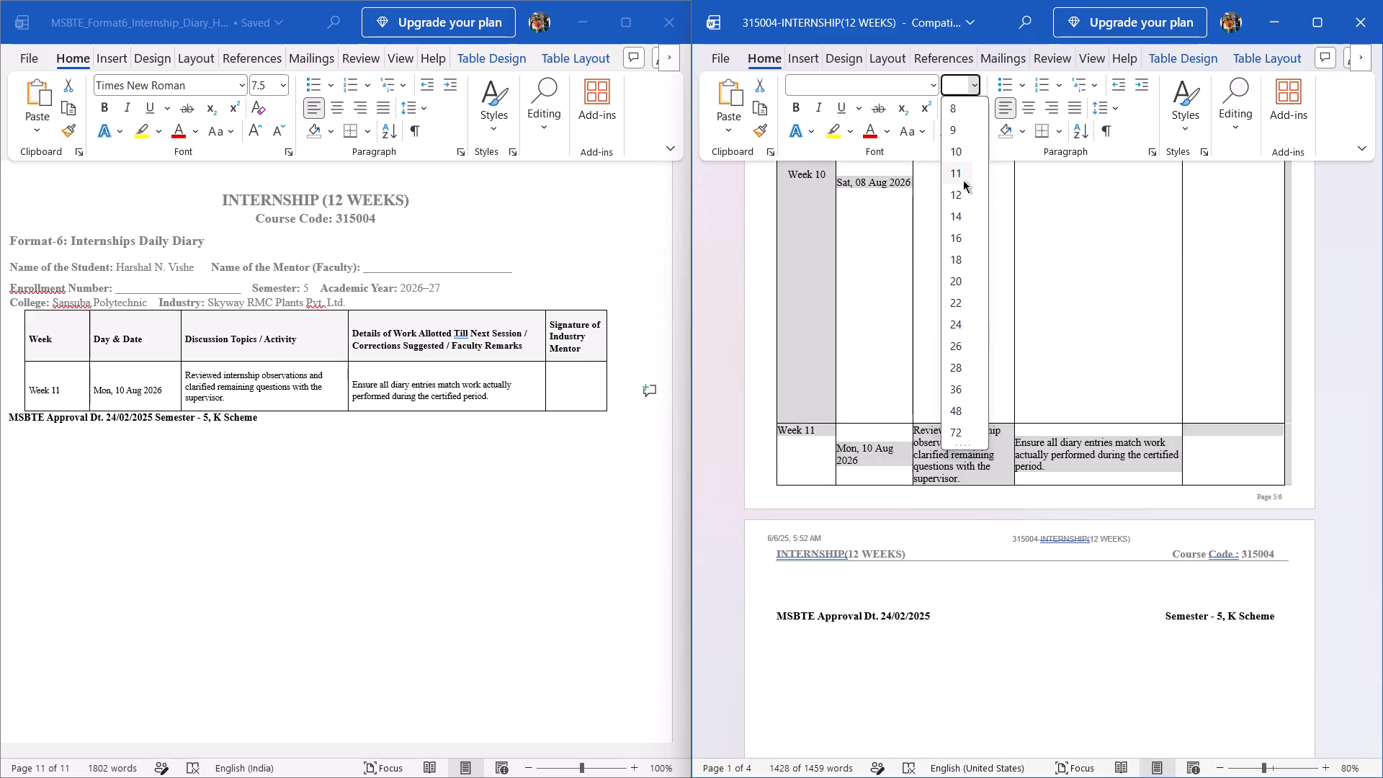
{"action": "left_click", "coordinate": [958, 171]}
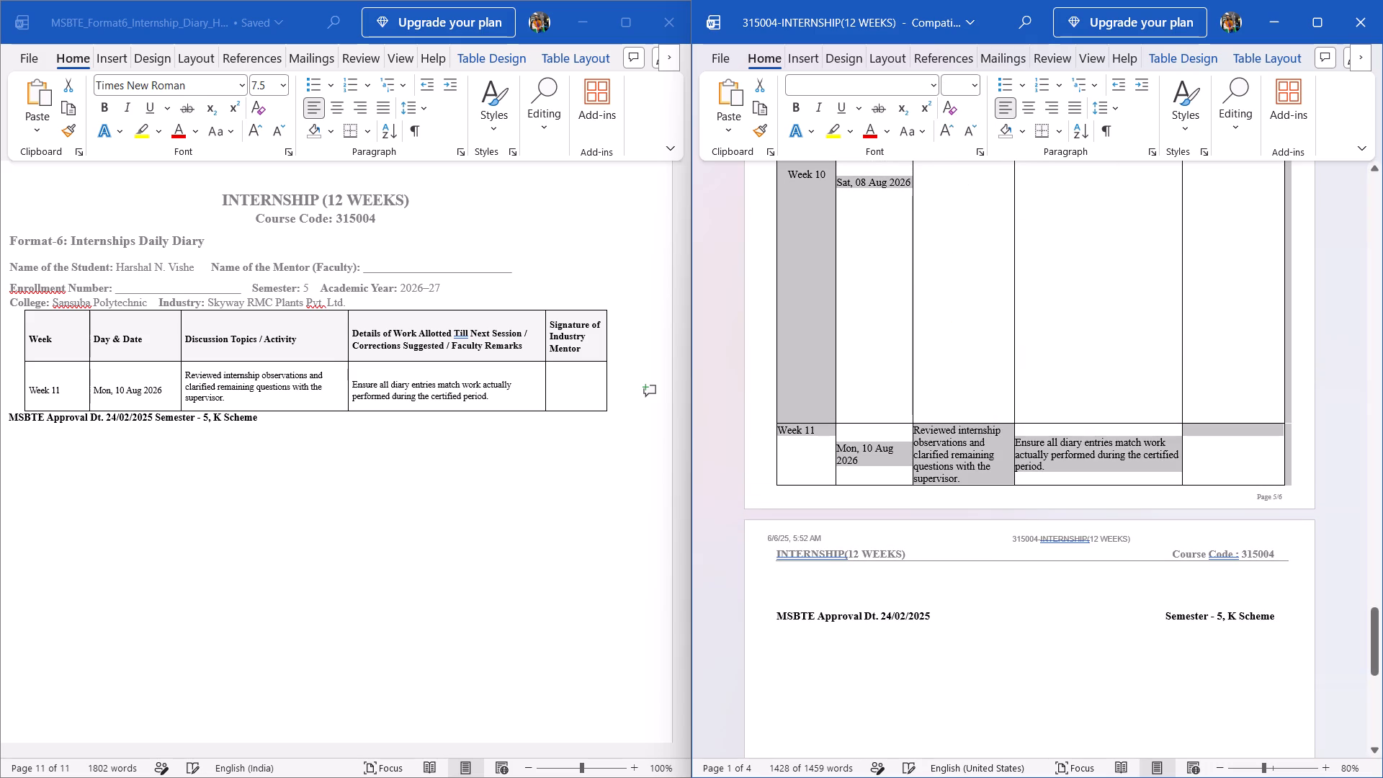
Look over the diary table's row heights and page breaks from Weeks 10 and 11 back to Week 04.
{"action": "left_click", "coordinate": [798, 599]}
{"action": "scroll", "coordinate": [798, 599], "scroll_direction": "up", "scroll_amount": 2}
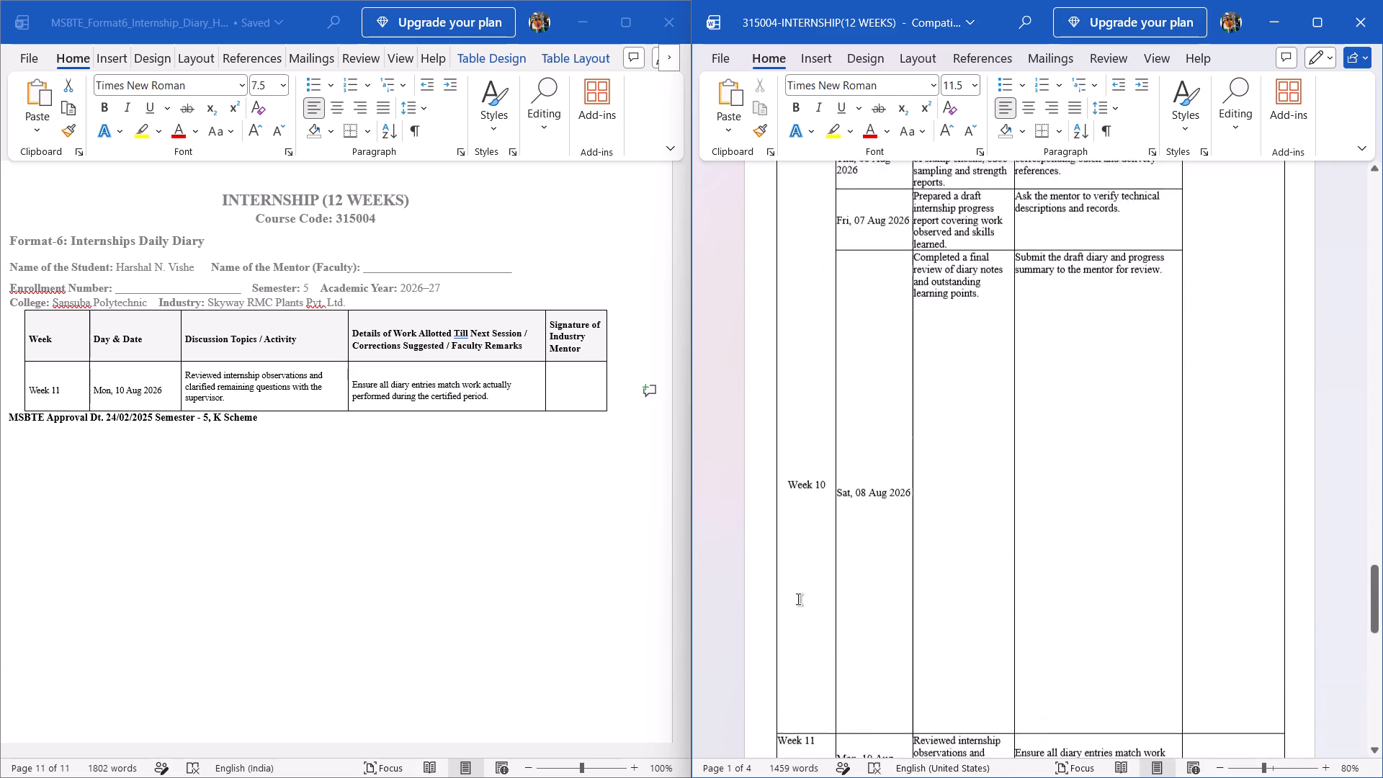
{"action": "scroll", "coordinate": [798, 599], "scroll_direction": "up", "scroll_amount": 1}
{"action": "scroll", "coordinate": [798, 599], "scroll_direction": "down", "scroll_amount": 2}
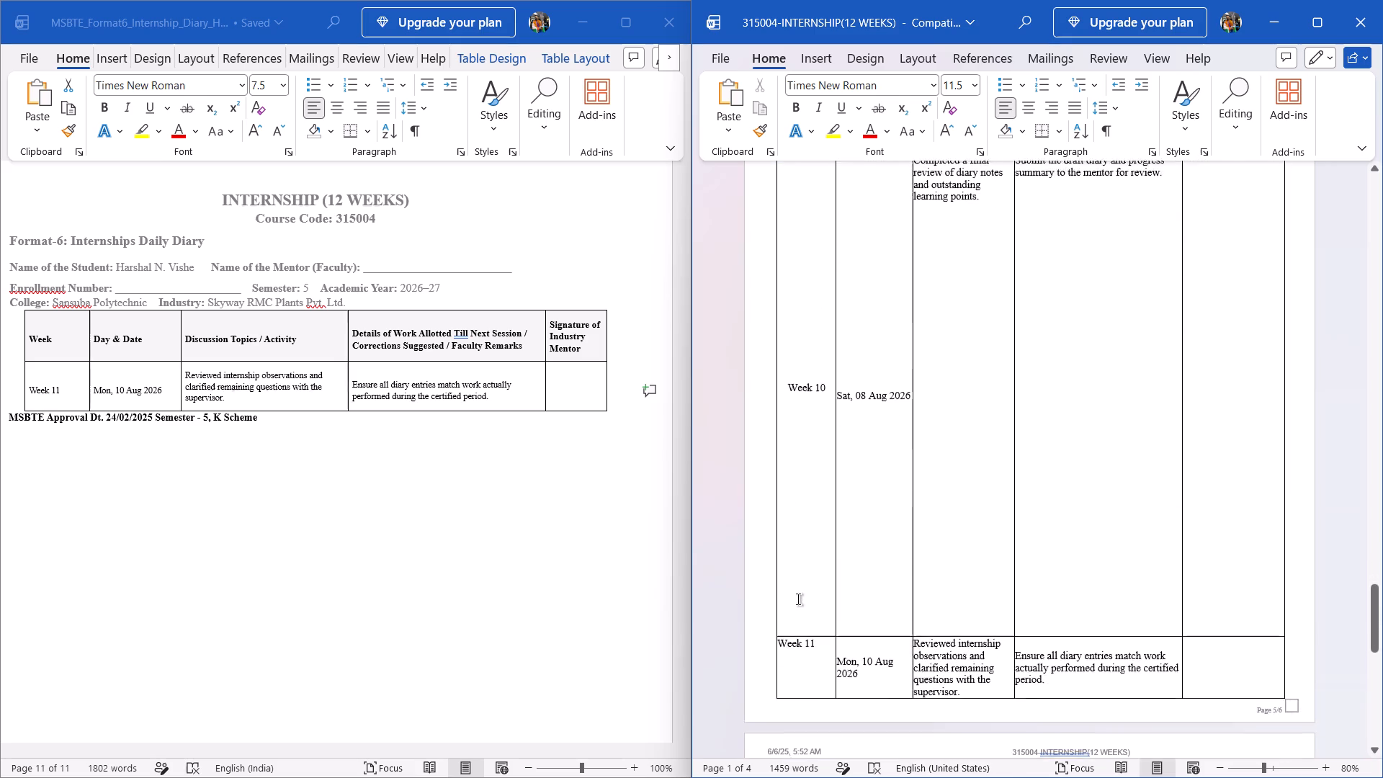
{"action": "scroll", "coordinate": [849, 556], "scroll_direction": "up", "scroll_amount": 8}
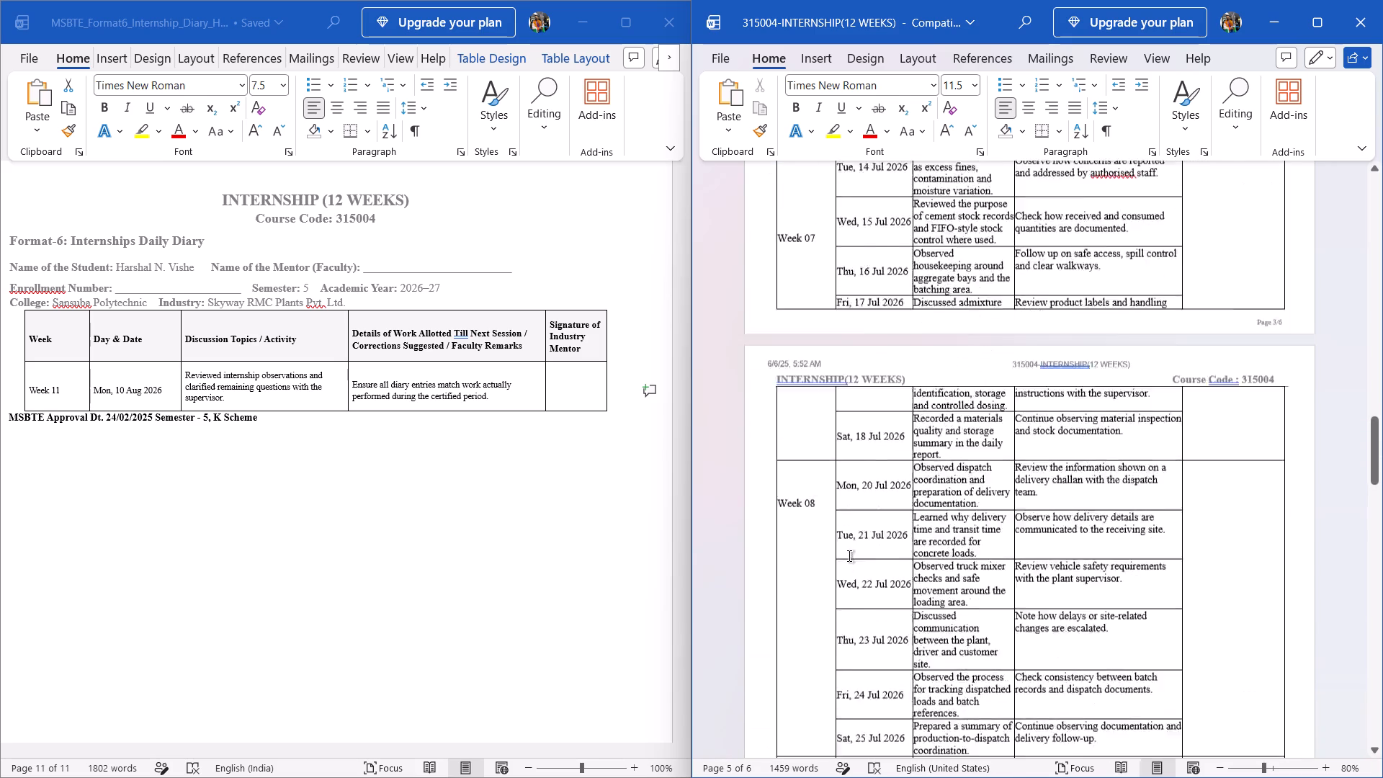
{"action": "scroll", "coordinate": [849, 556], "scroll_direction": "up", "scroll_amount": 2}
{"action": "scroll", "coordinate": [849, 556], "scroll_direction": "down", "scroll_amount": 1}
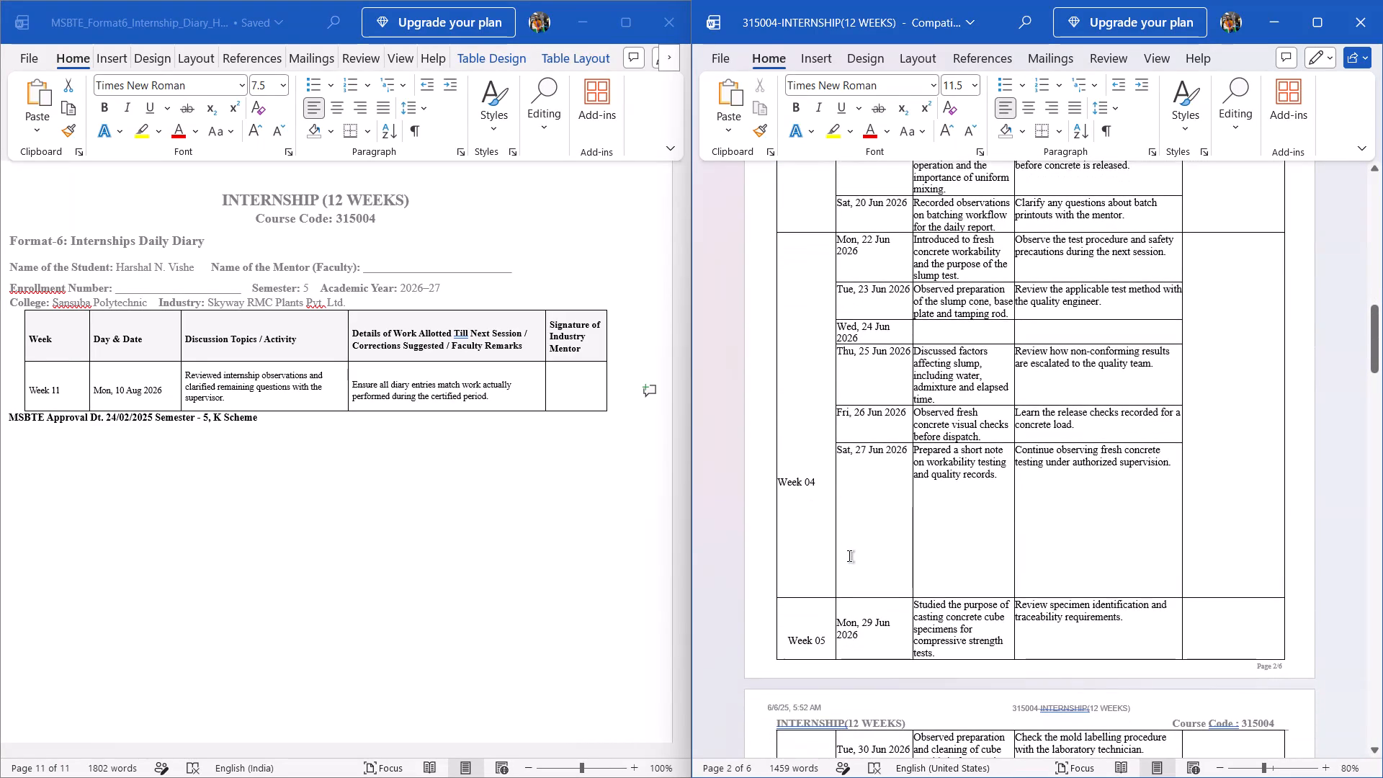
{"action": "scroll", "coordinate": [849, 556], "scroll_direction": "down", "scroll_amount": 1}
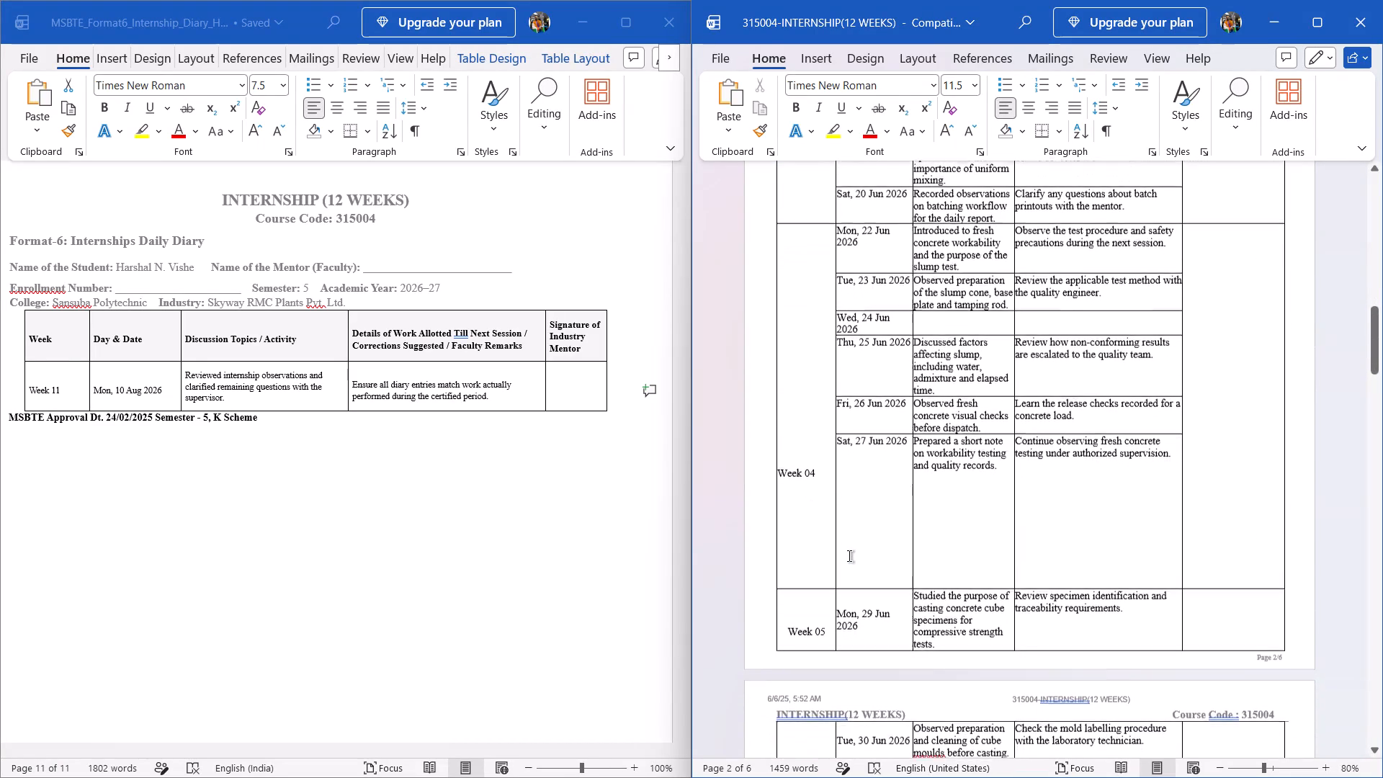
Delete the empty lines above the Week 04 label to close the blank space in the Sat, 27 Jun 2026 row.
{"action": "left_click", "coordinate": [869, 537]}
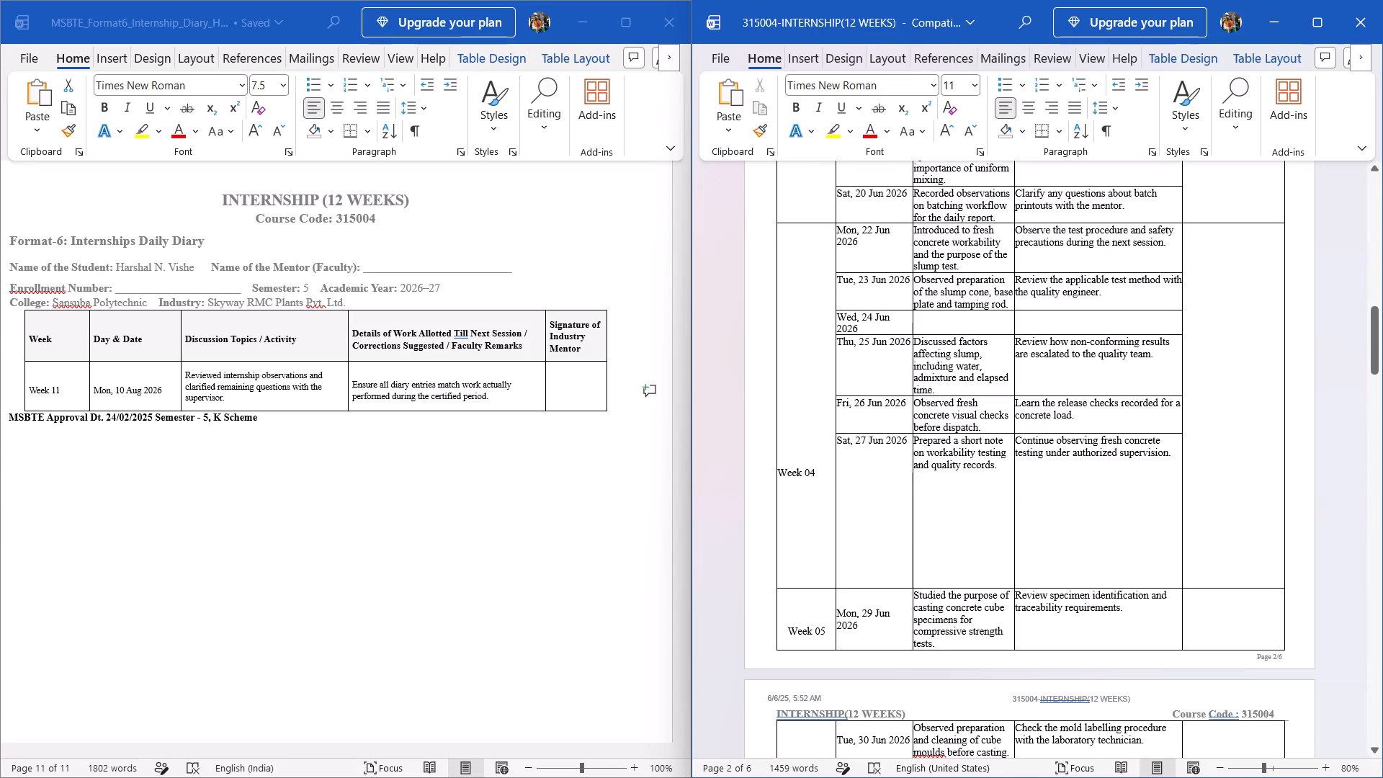
{"action": "left_click", "coordinate": [885, 550]}
{"action": "left_click", "coordinate": [1081, 539]}
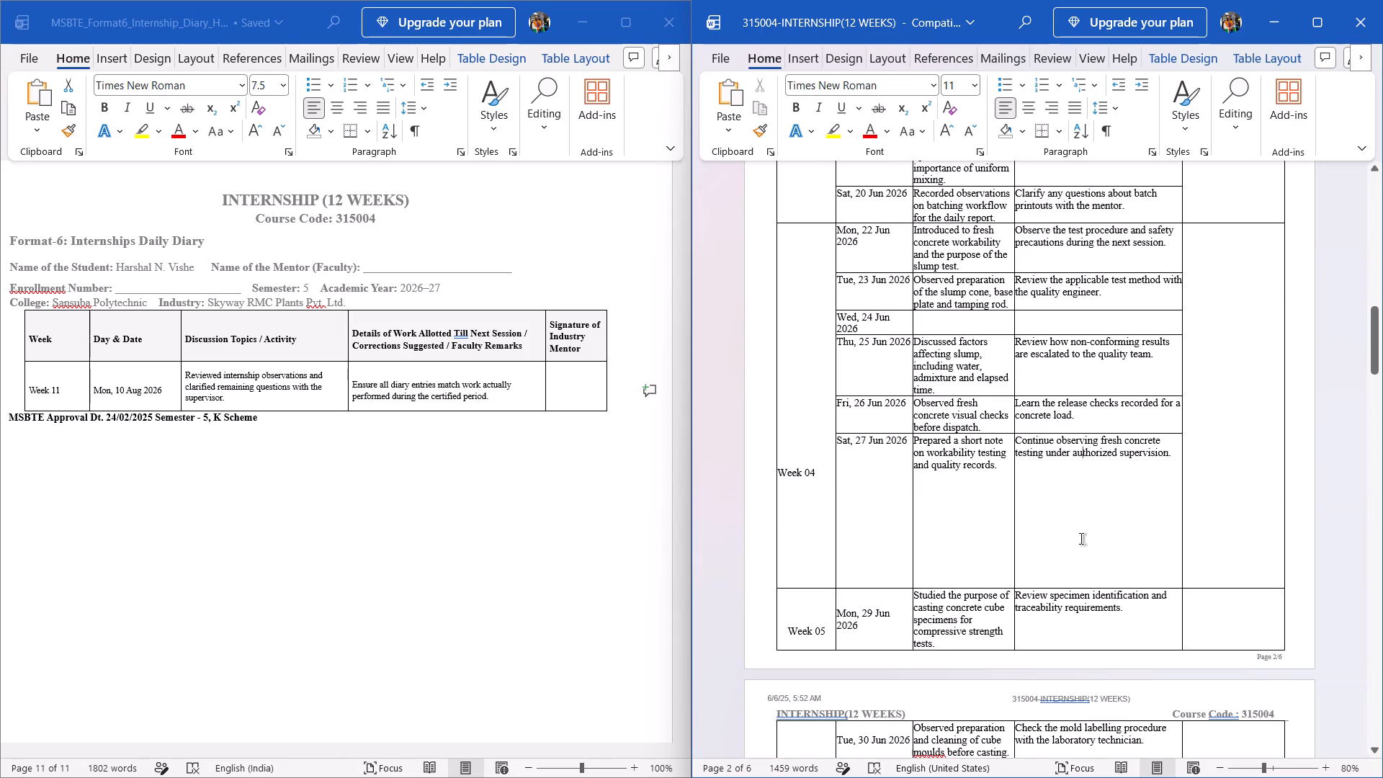
{"action": "left_click", "coordinate": [1121, 524]}
{"action": "left_click", "coordinate": [831, 430]}
{"action": "key", "text": "BackSpace"}
{"action": "key", "text": "BackSpace"}
{"action": "key", "text": "BackSpace"}
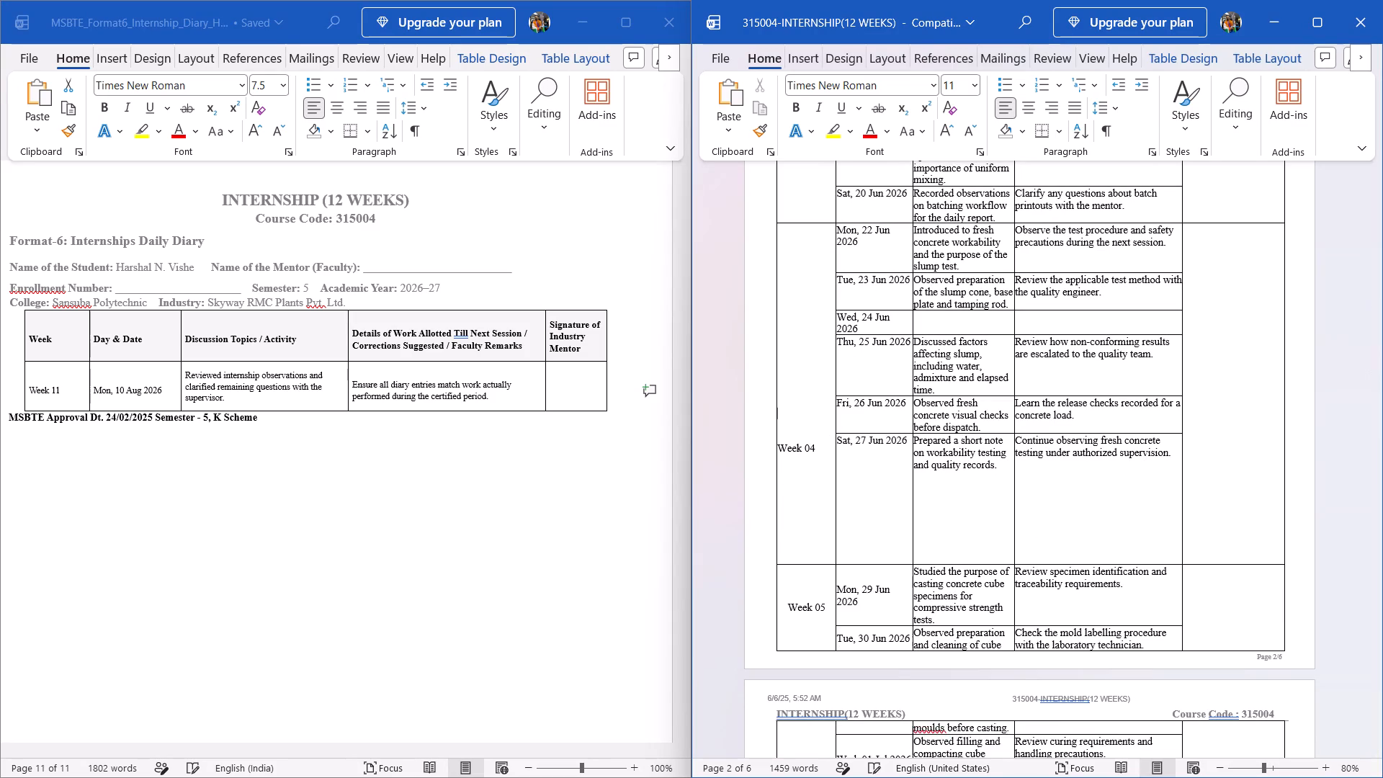
{"action": "key", "text": "BackSpace"}
{"action": "key", "text": "BackSpace"}
{"action": "key", "text": "BackSpace"}
{"action": "key", "text": "BackSpace"}
{"action": "key", "text": "BackSpace"}
{"action": "key", "text": "BackSpace"}
{"action": "key", "text": "BackSpace"}
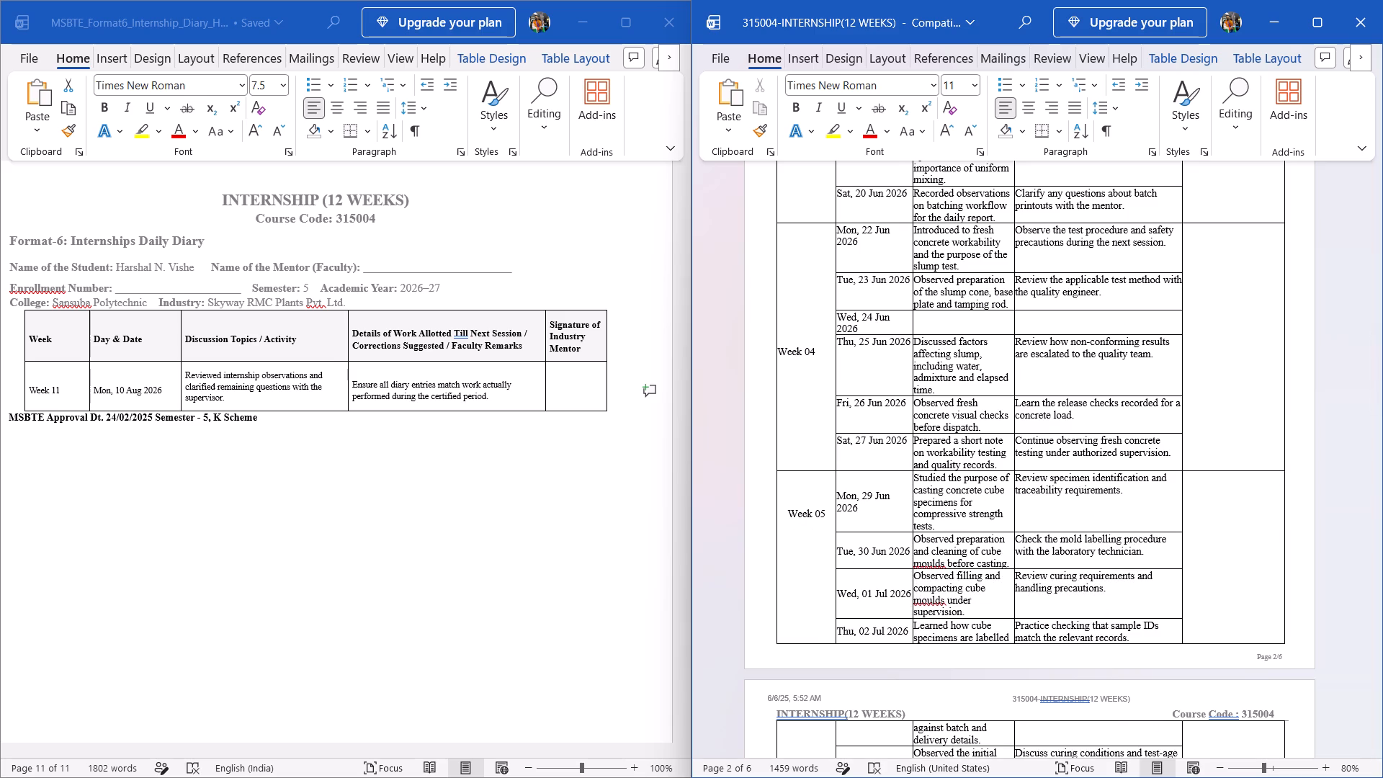
Delete the empty lines above the Week 10 label to close the blank space in the Sat, 08 Aug 2026 row.
{"action": "scroll", "coordinate": [831, 430], "scroll_direction": "down", "scroll_amount": 4}
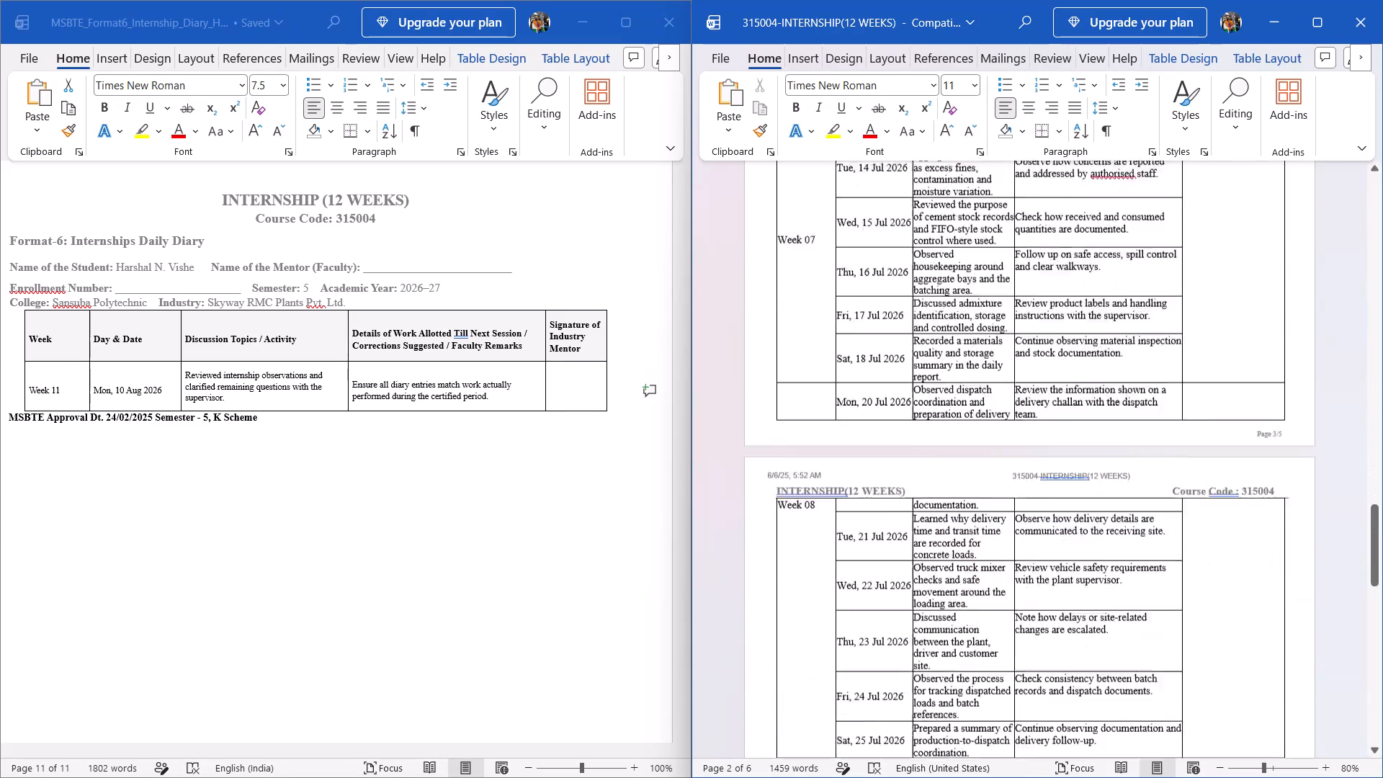
{"action": "scroll", "coordinate": [831, 430], "scroll_direction": "down", "scroll_amount": 5}
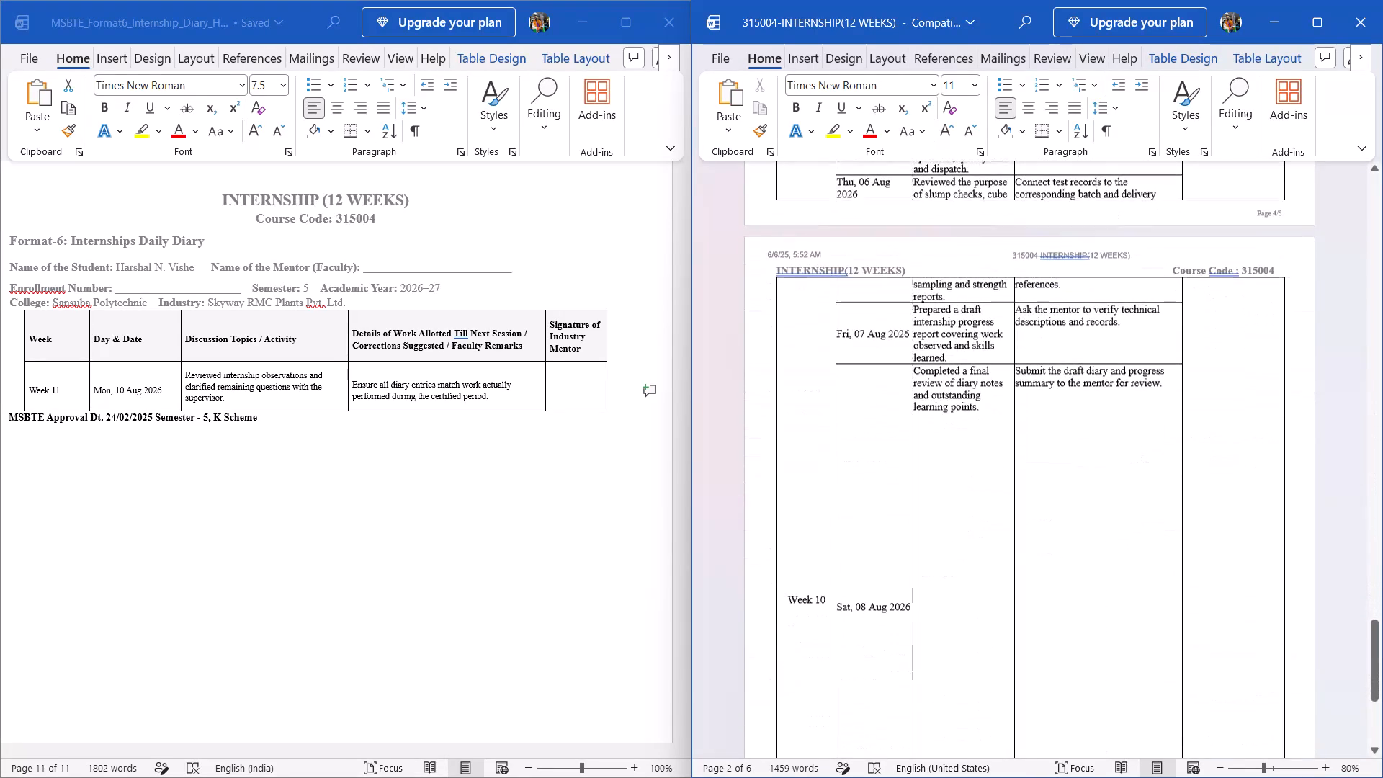
{"action": "left_click", "coordinate": [814, 555]}
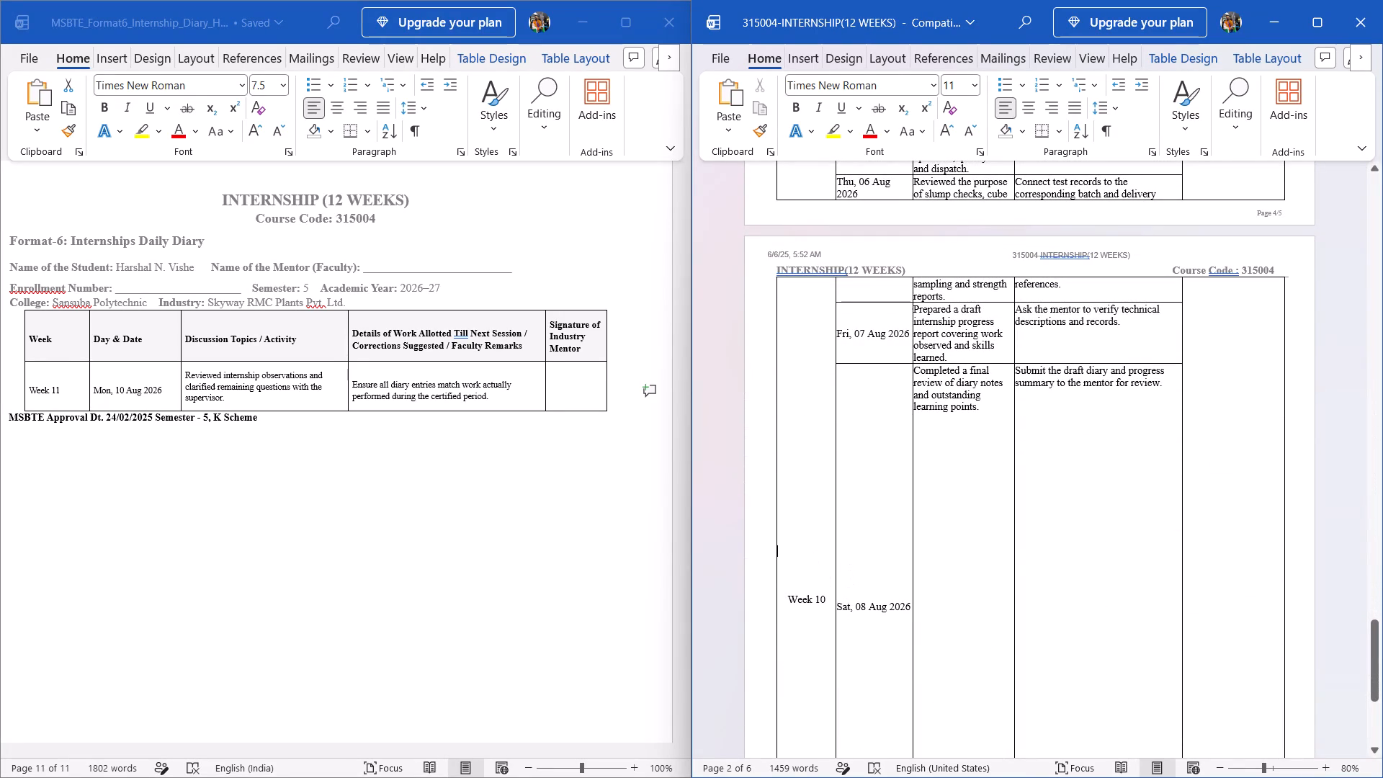
{"action": "key", "text": "BackSpace"}
{"action": "key", "text": "BackSpace"}
{"action": "key", "text": "BackSpace"}
{"action": "key", "text": "BackSpace"}
{"action": "key", "text": "BackSpace"}
{"action": "key", "text": "BackSpace"}
{"action": "key", "text": "BackSpace"}
{"action": "key", "text": "BackSpace"}
{"action": "key", "text": "BackSpace"}
{"action": "key", "text": "BackSpace"}
{"action": "key", "text": "BackSpace"}
{"action": "key", "text": "BackSpace"}
{"action": "key", "text": "BackSpace"}
{"action": "key", "text": "BackSpace"}
{"action": "key", "text": "BackSpace"}
{"action": "key", "text": "BackSpace"}
{"action": "key", "text": "BackSpace"}
{"action": "key", "text": "BackSpace"}
{"action": "key", "text": "BackSpace"}
{"action": "key", "text": "BackSpace"}
{"action": "key", "text": "BackSpace"}
{"action": "key", "text": "BackSpace"}
{"action": "key", "text": "BackSpace"}
{"action": "key", "text": "BackSpace"}
{"action": "key", "text": "BackSpace"}
{"action": "key", "text": "BackSpace"}
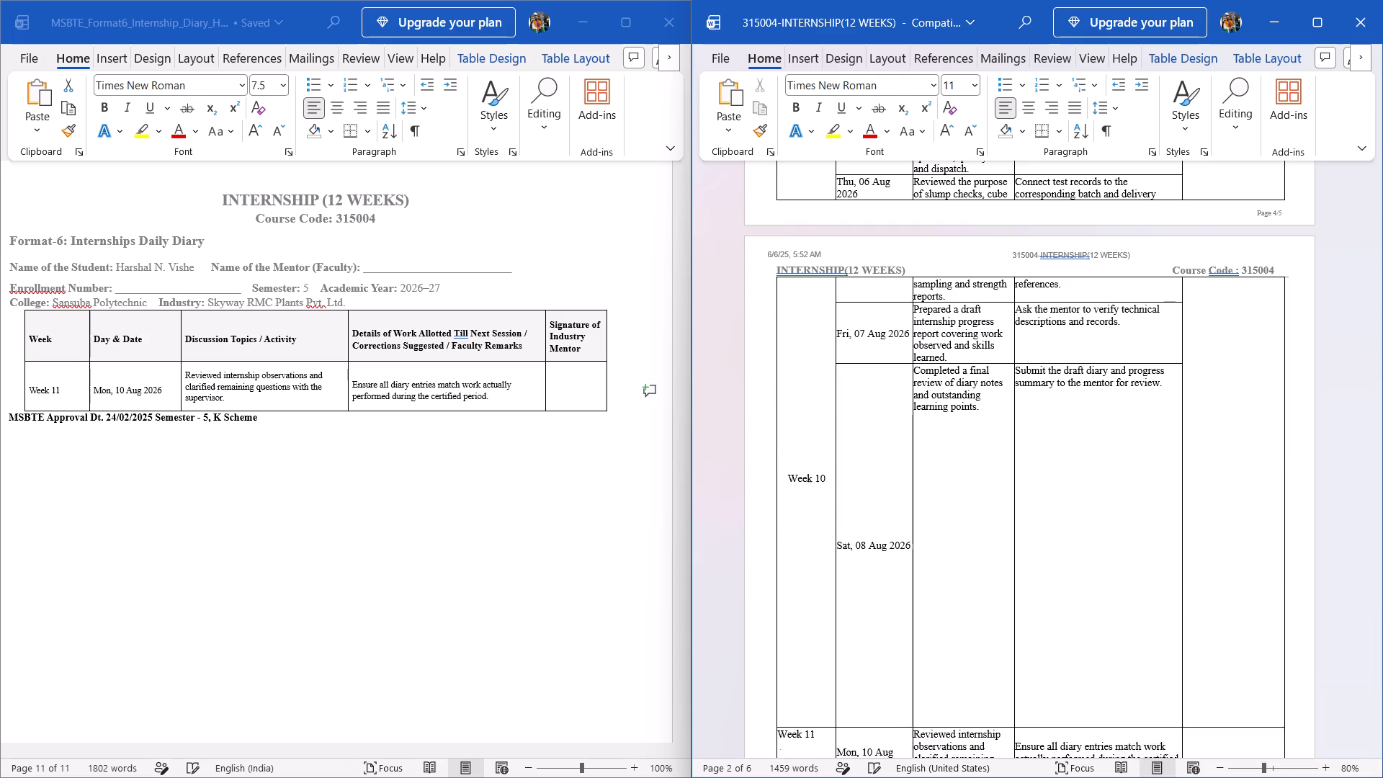
{"action": "key", "text": "BackSpace"}
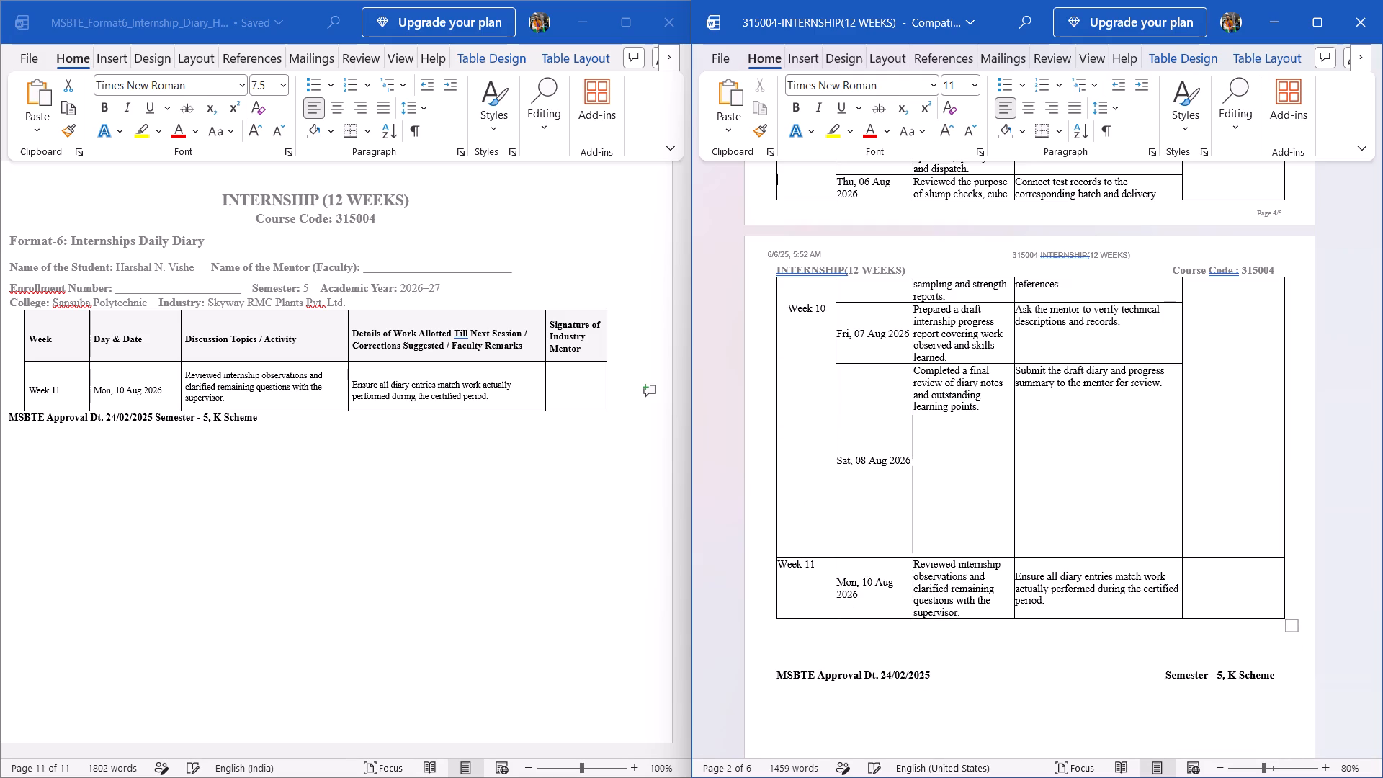
{"action": "key", "text": "BackSpace"}
{"action": "key", "text": "BackSpace"}
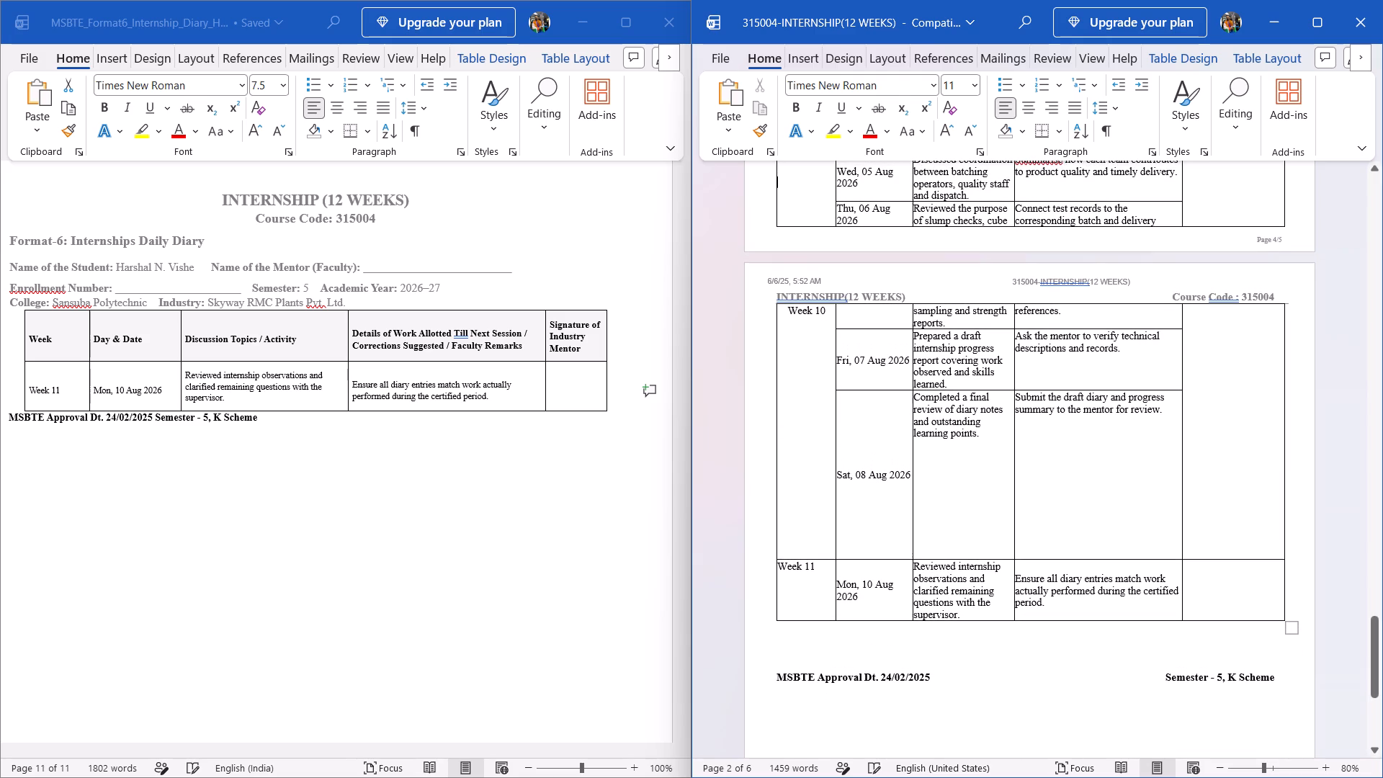
{"action": "scroll", "coordinate": [814, 555], "scroll_direction": "up", "scroll_amount": 3}
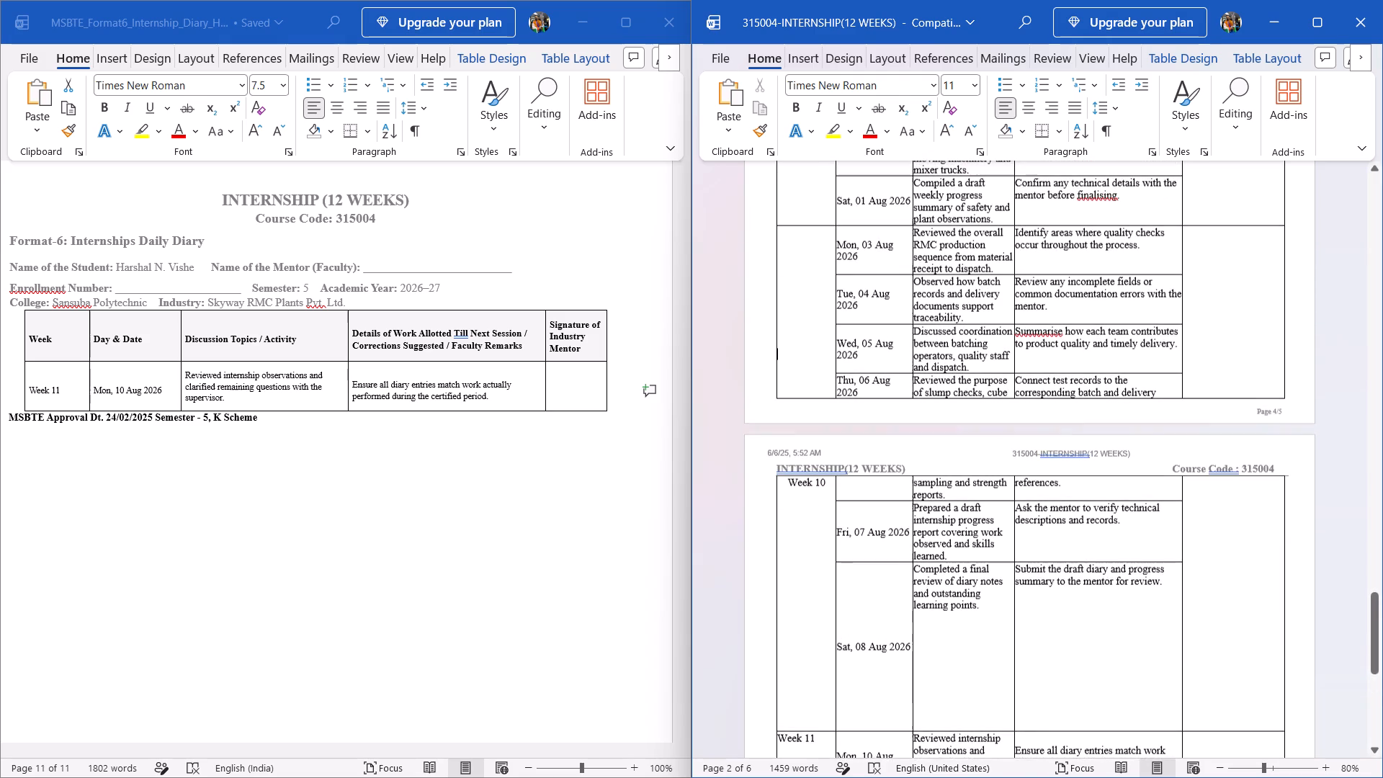
{"action": "scroll", "coordinate": [814, 555], "scroll_direction": "up", "scroll_amount": 1}
{"action": "key", "text": "BackSpace"}
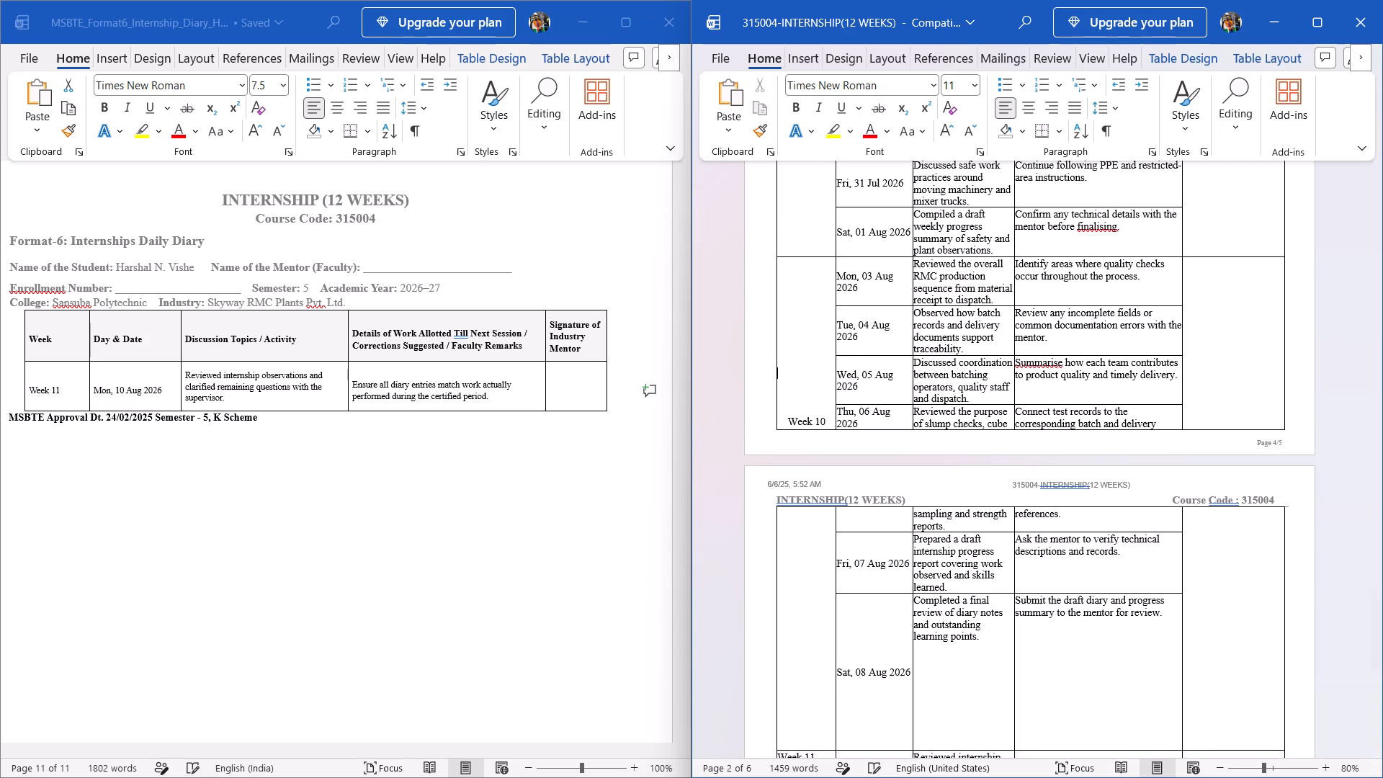
{"action": "key", "text": "BackSpace"}
{"action": "key", "text": "BackSpace"}
{"action": "key", "text": "BackSpace"}
{"action": "key", "text": "BackSpace"}
{"action": "key", "text": "BackSpace"}
{"action": "key", "text": "BackSpace"}
{"action": "key", "text": "BackSpace"}
{"action": "key", "text": "BackSpace"}
{"action": "key", "text": "BackSpace"}
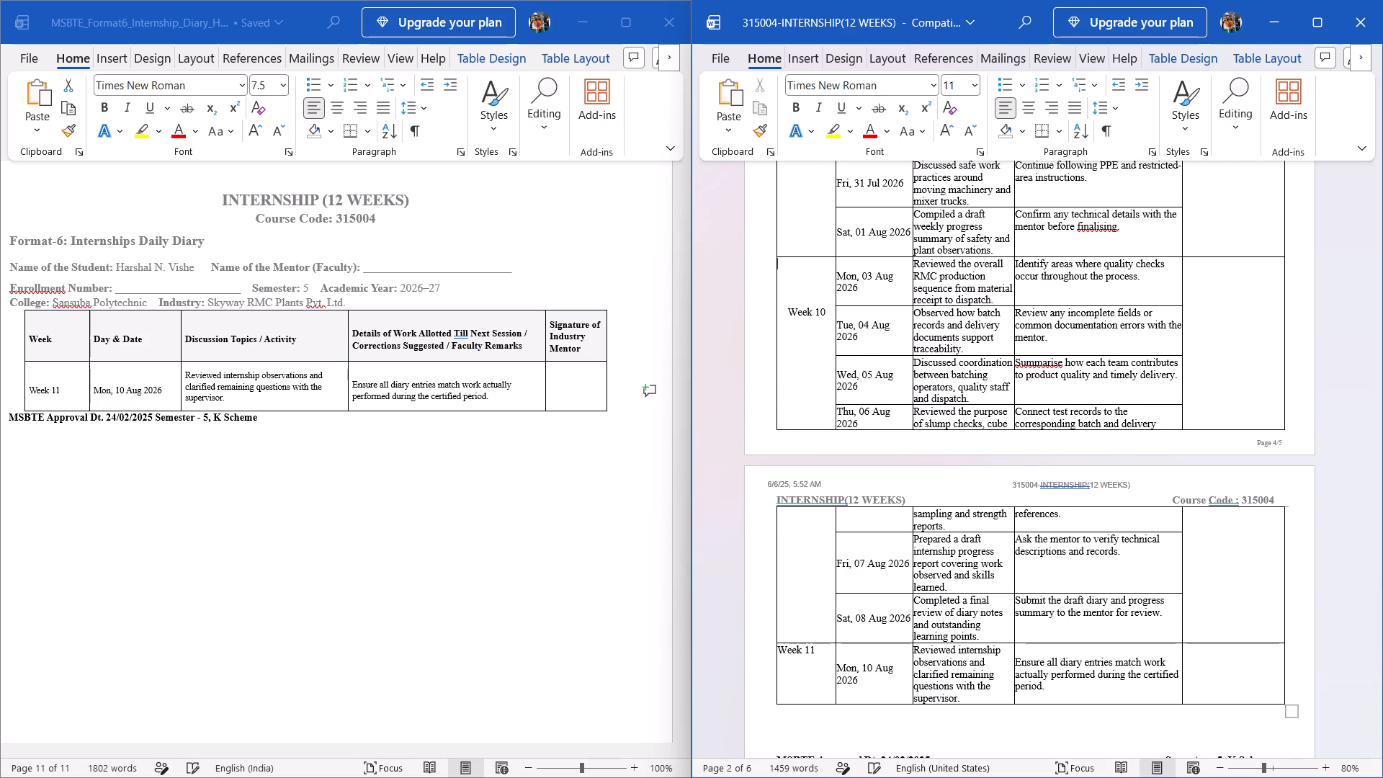
{"action": "key", "text": "BackSpace"}
{"action": "key", "text": "BackSpace"}
{"action": "key", "text": "BackSpace"}
{"action": "key", "text": "Down"}
{"action": "key", "text": "Down"}
{"action": "key", "text": "BackSpace"}
{"action": "key", "text": "BackSpace"}
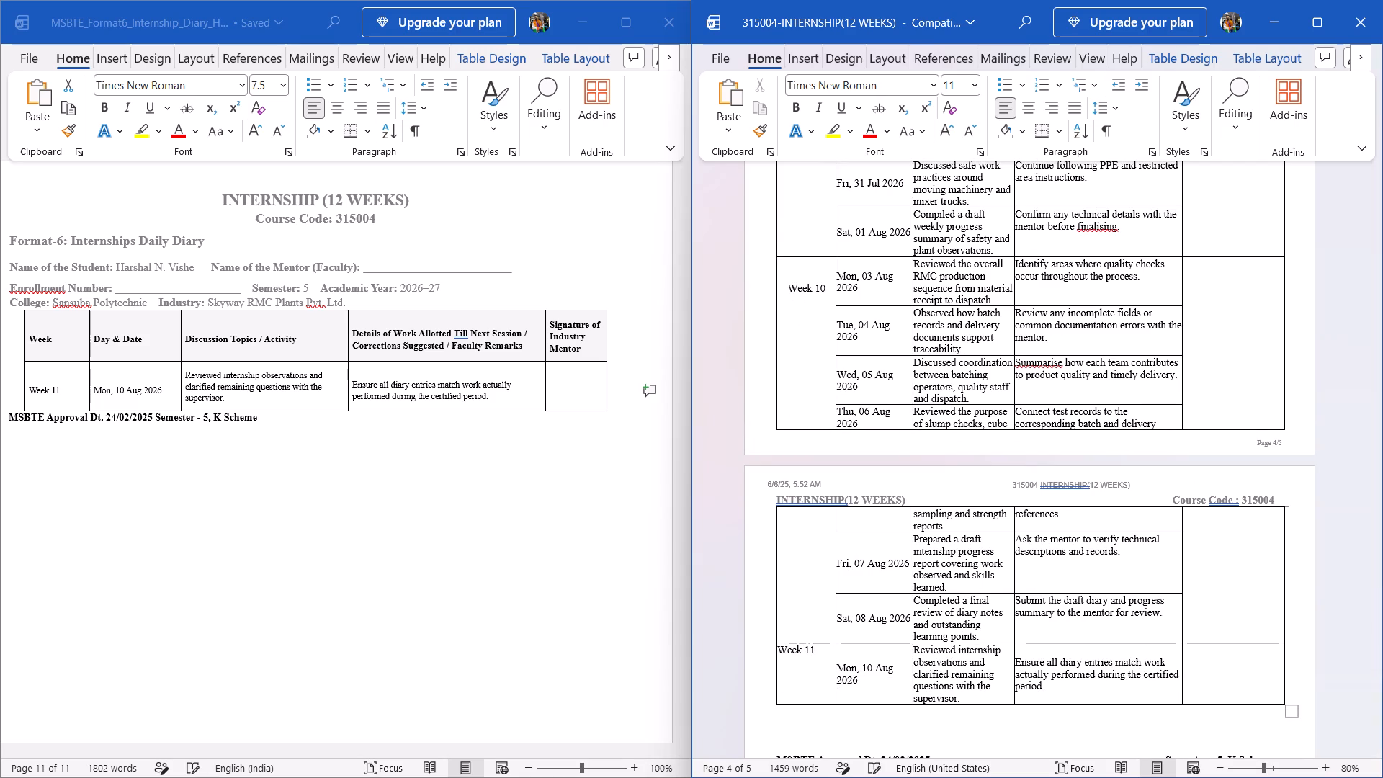
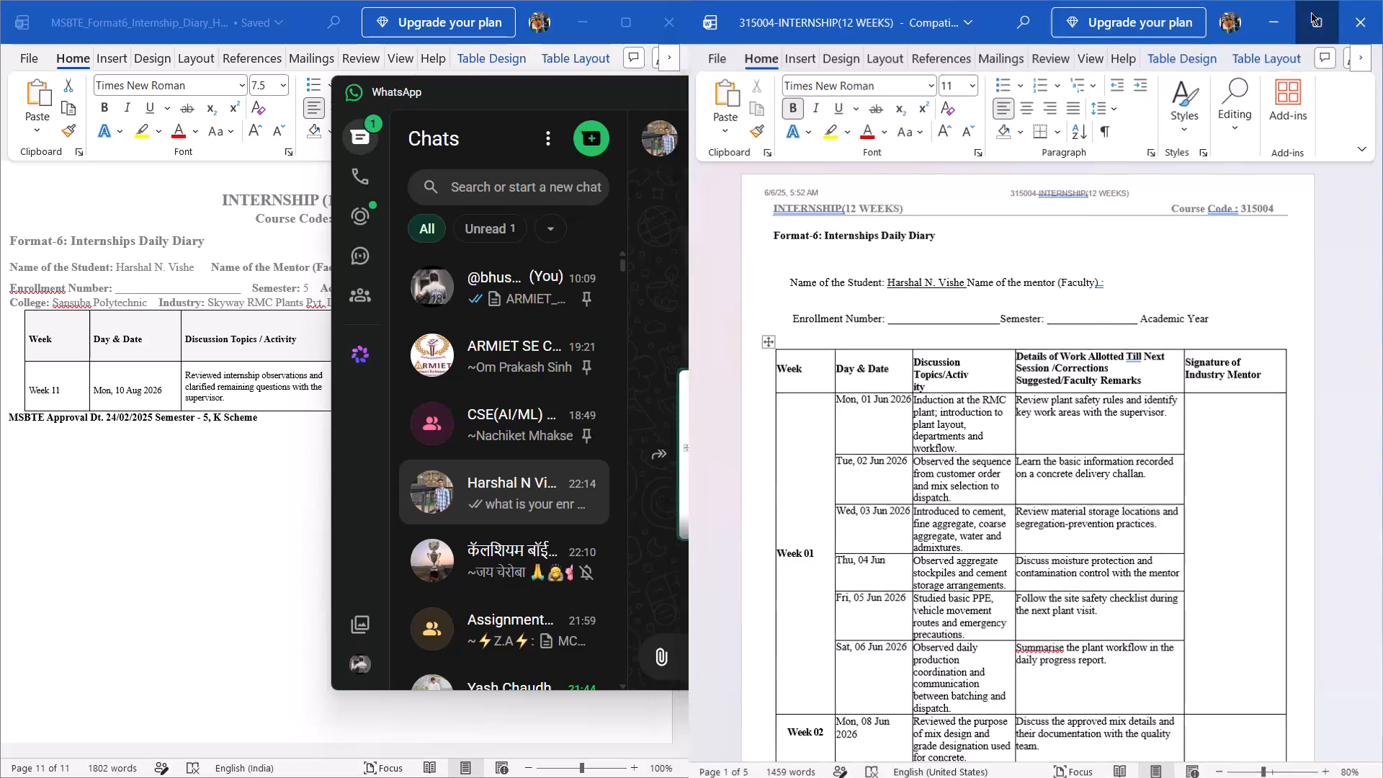
Open the page header for editing and place the cursor in the INTERNSHIP(12 WEEKS) title.
{"action": "scroll", "coordinate": [606, 297], "scroll_direction": "up", "scroll_amount": 3, "text": "ctrl"}
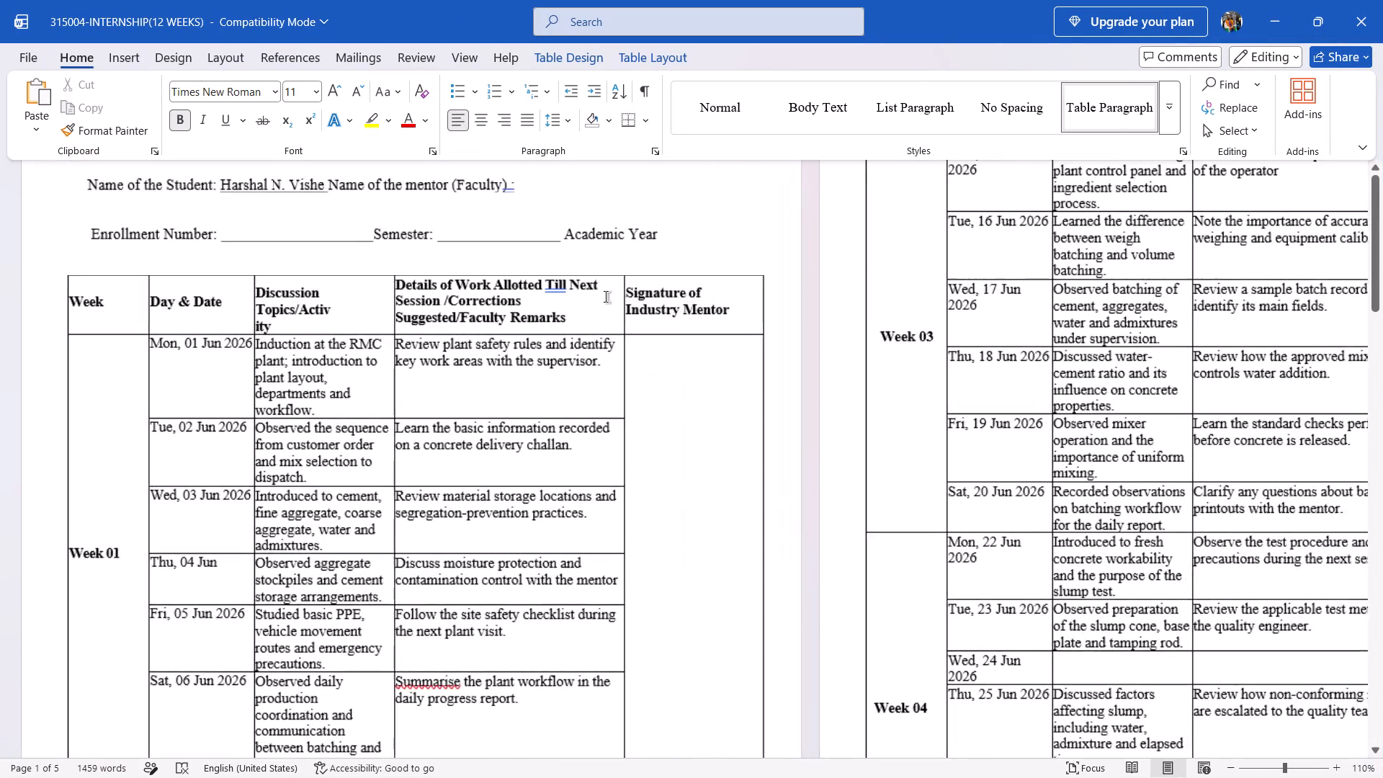
{"action": "scroll", "coordinate": [606, 297], "scroll_direction": "up", "scroll_amount": 1}
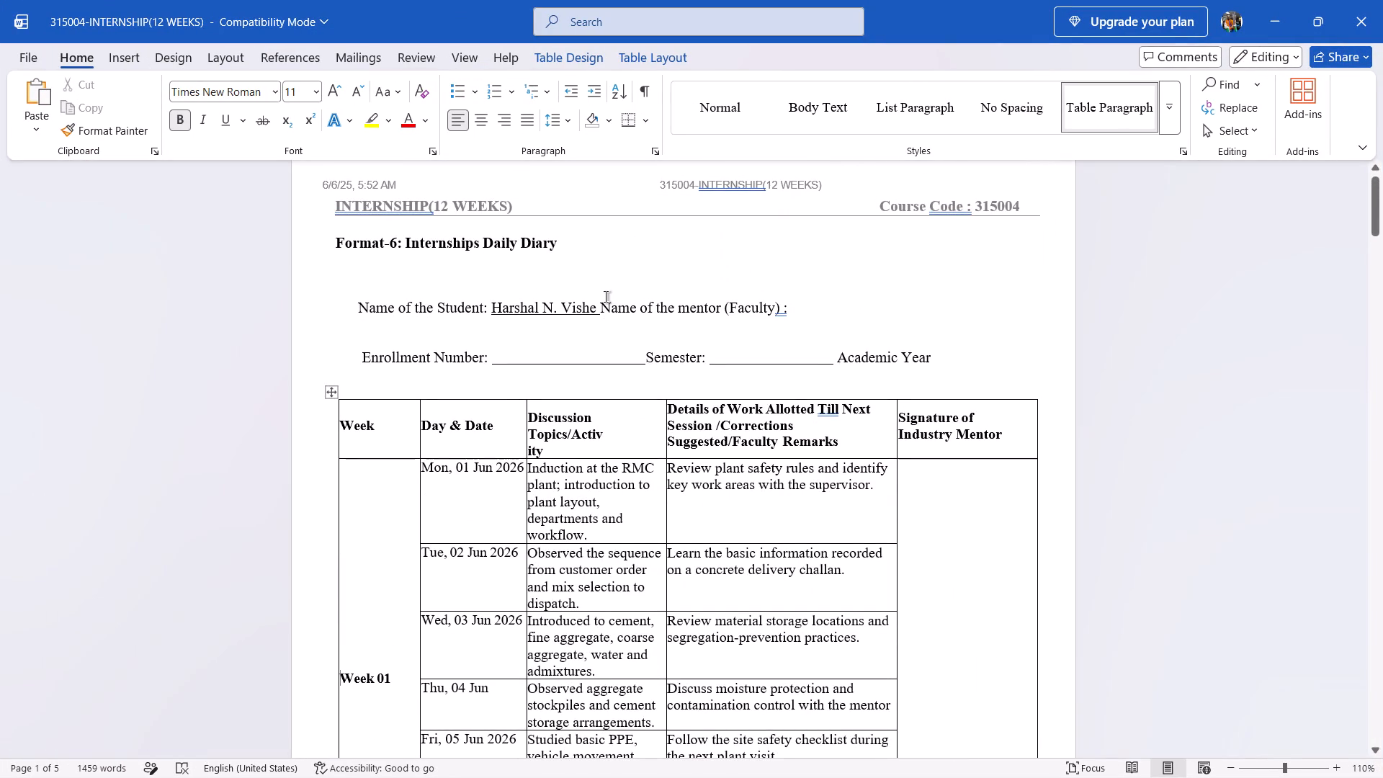
{"action": "left_click", "coordinate": [403, 210]}
{"action": "double_click", "coordinate": [403, 210]}
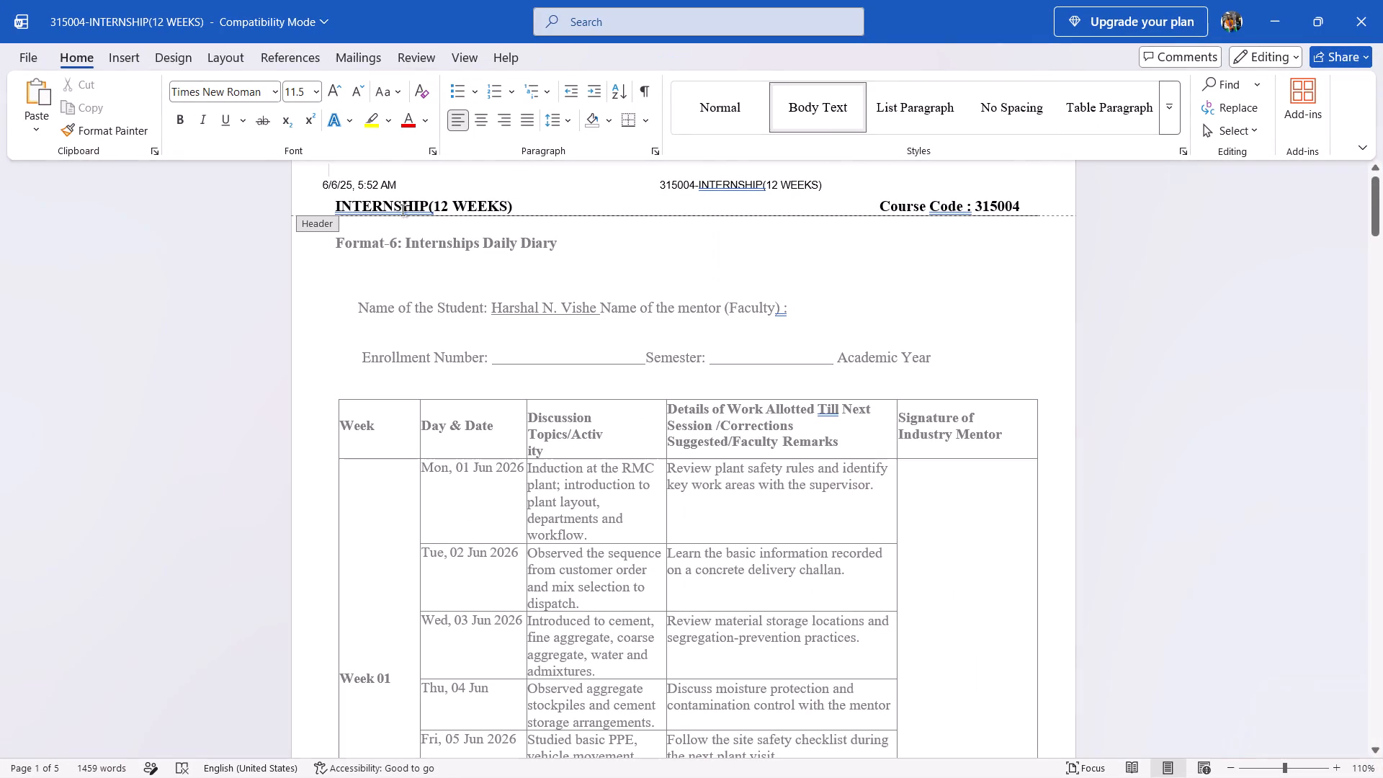
{"action": "left_click", "coordinate": [409, 210]}
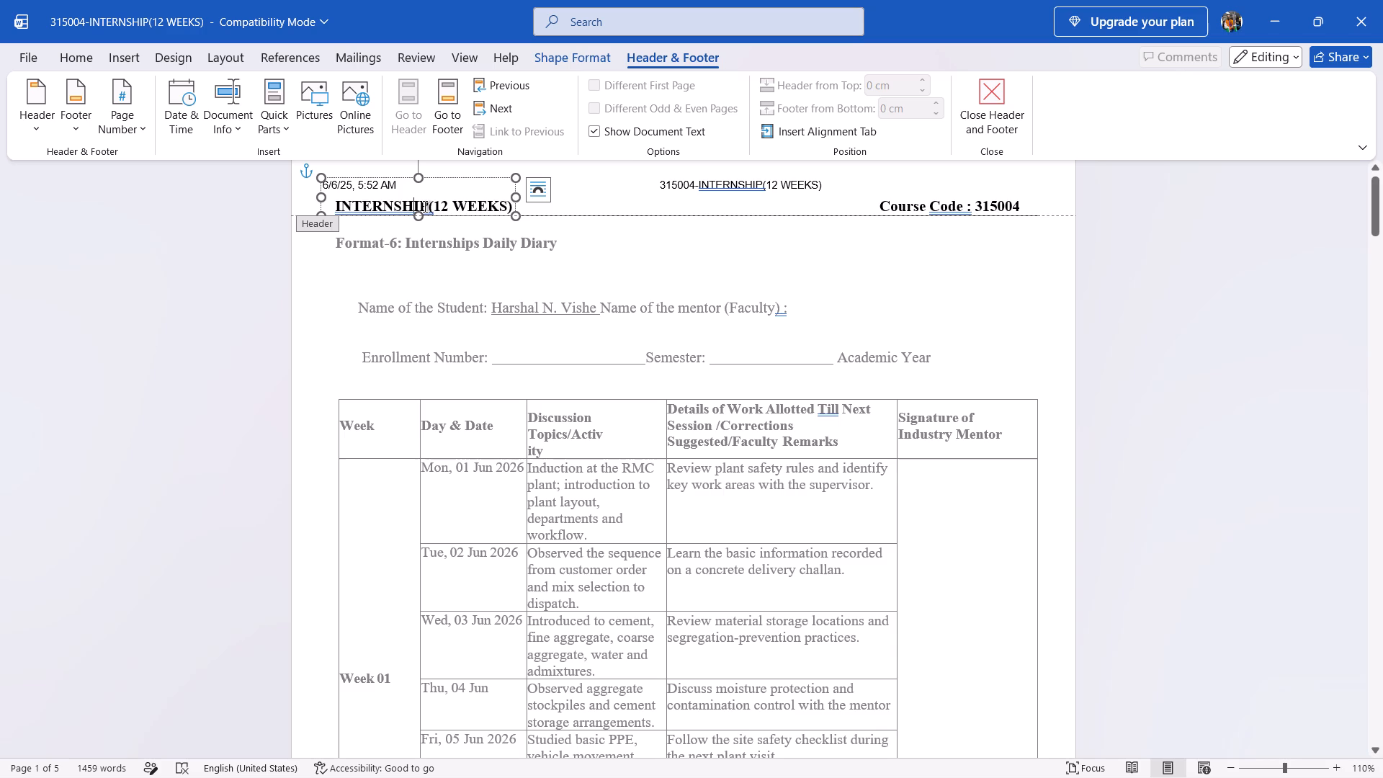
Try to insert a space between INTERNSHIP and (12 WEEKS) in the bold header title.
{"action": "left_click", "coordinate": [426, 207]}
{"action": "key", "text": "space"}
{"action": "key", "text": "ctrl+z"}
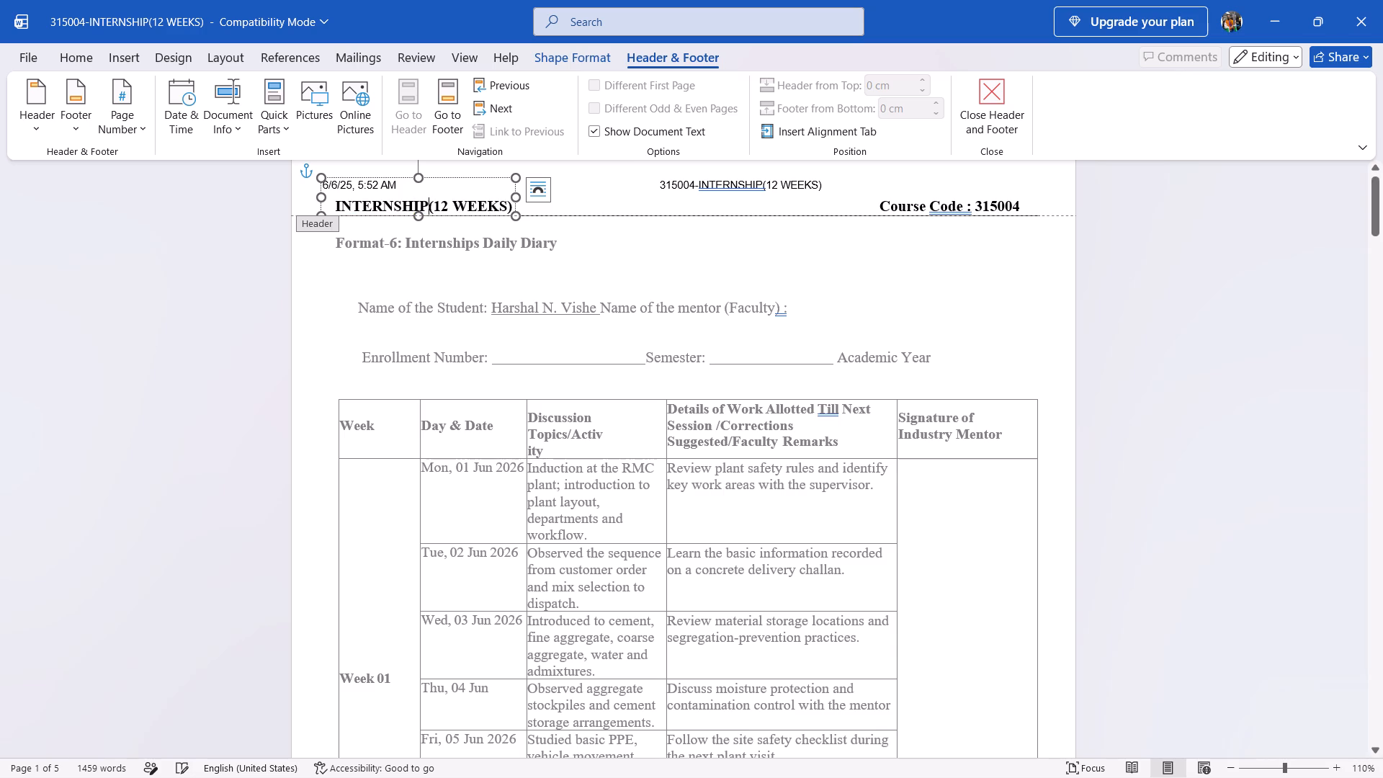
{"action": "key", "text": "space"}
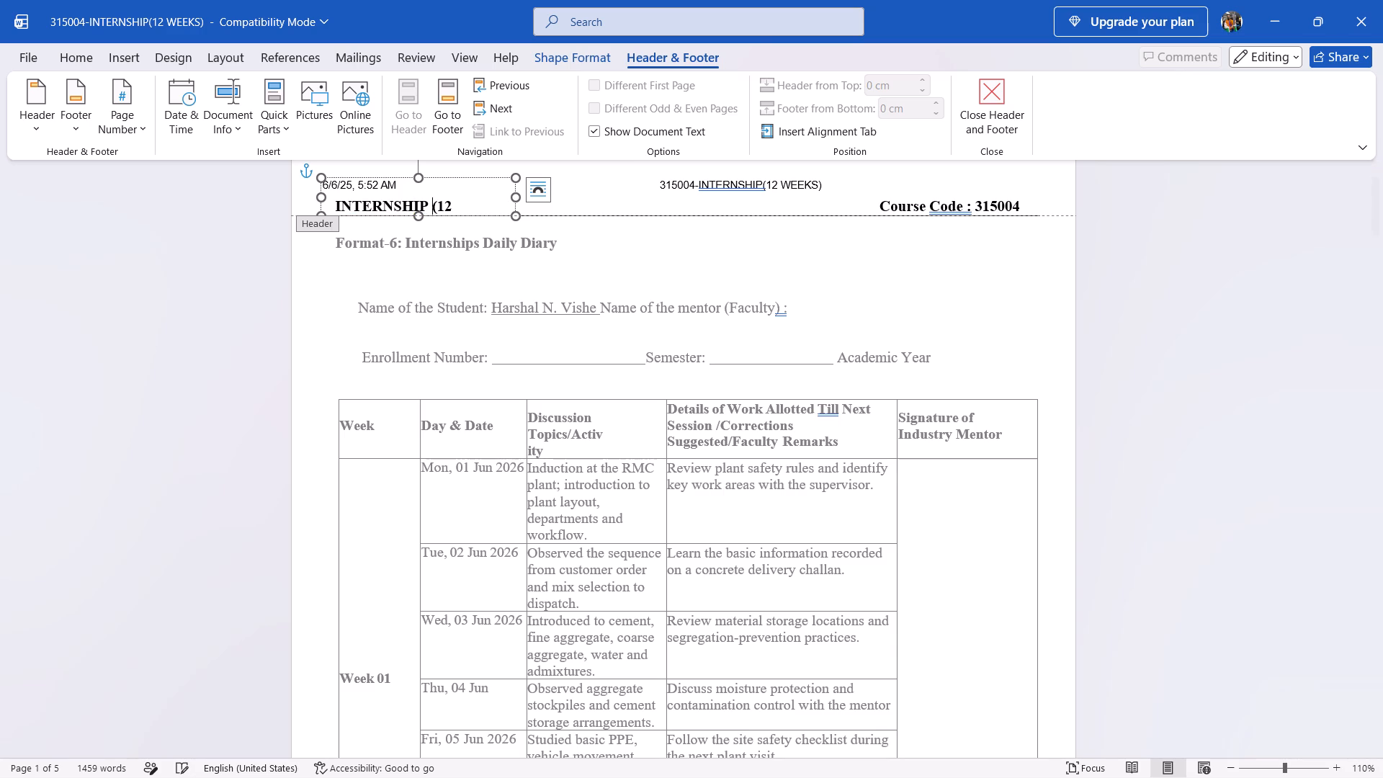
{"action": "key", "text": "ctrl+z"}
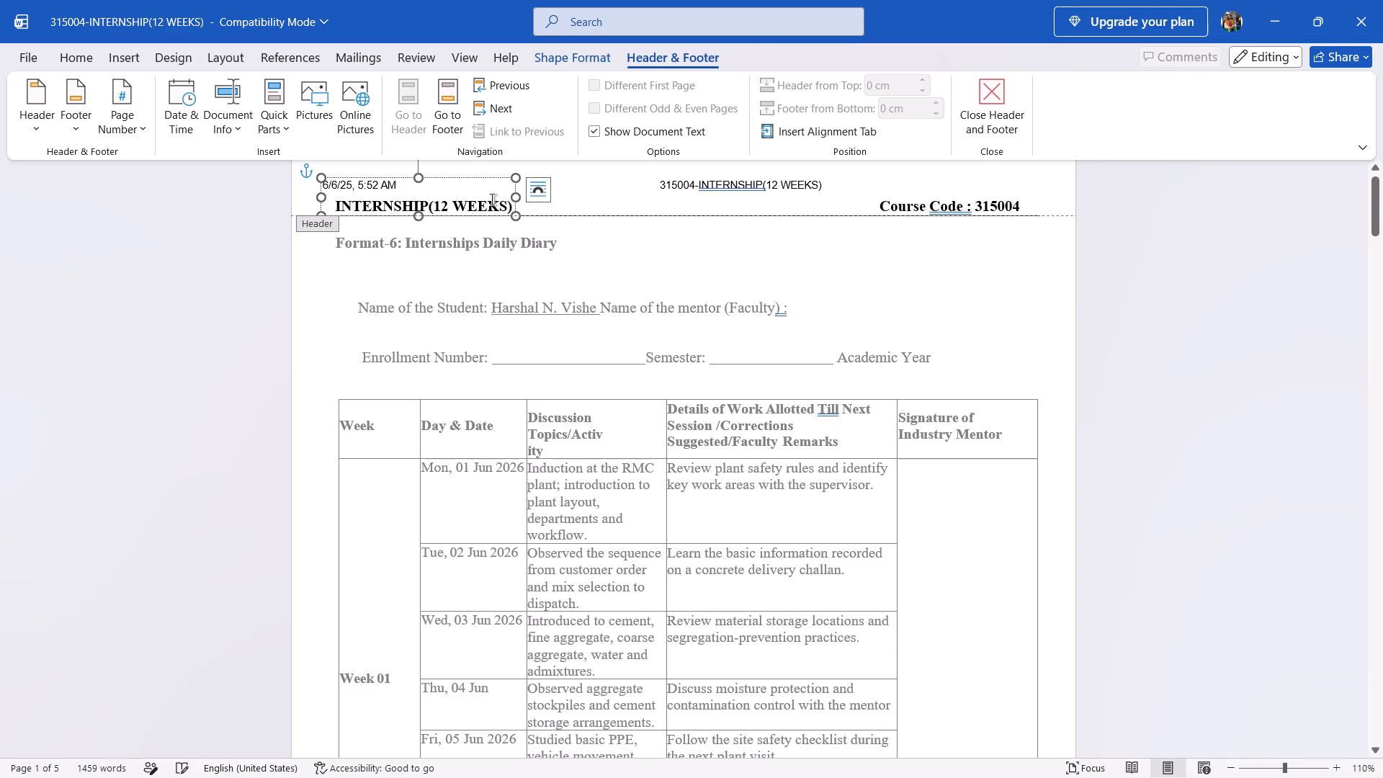
Widen the bold header title's text box slightly and insert a space between INTERNSHIP and (12 WEEKS).
{"action": "left_click_drag", "start_coordinate": [514, 200], "coordinate": [599, 189]}
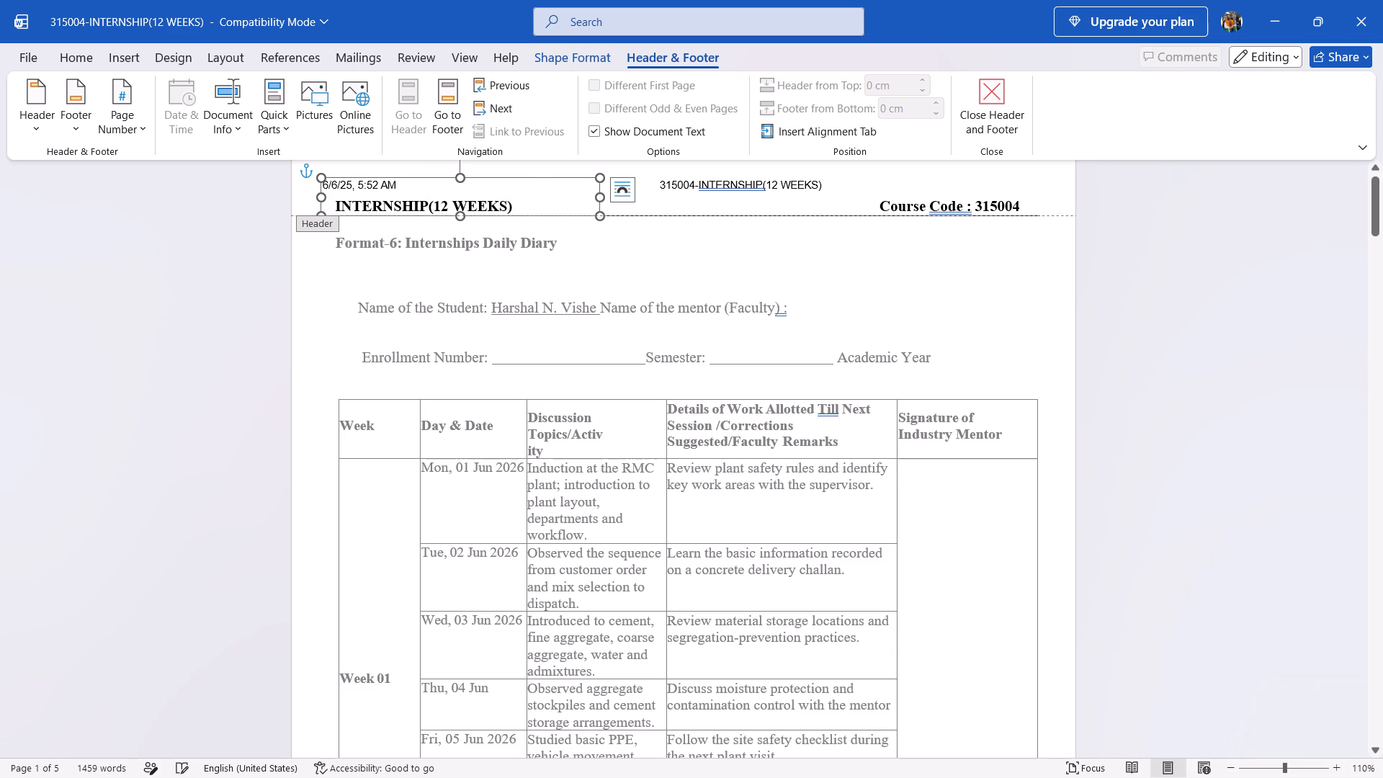
{"action": "left_click", "coordinate": [430, 207]}
{"action": "key", "text": "space"}
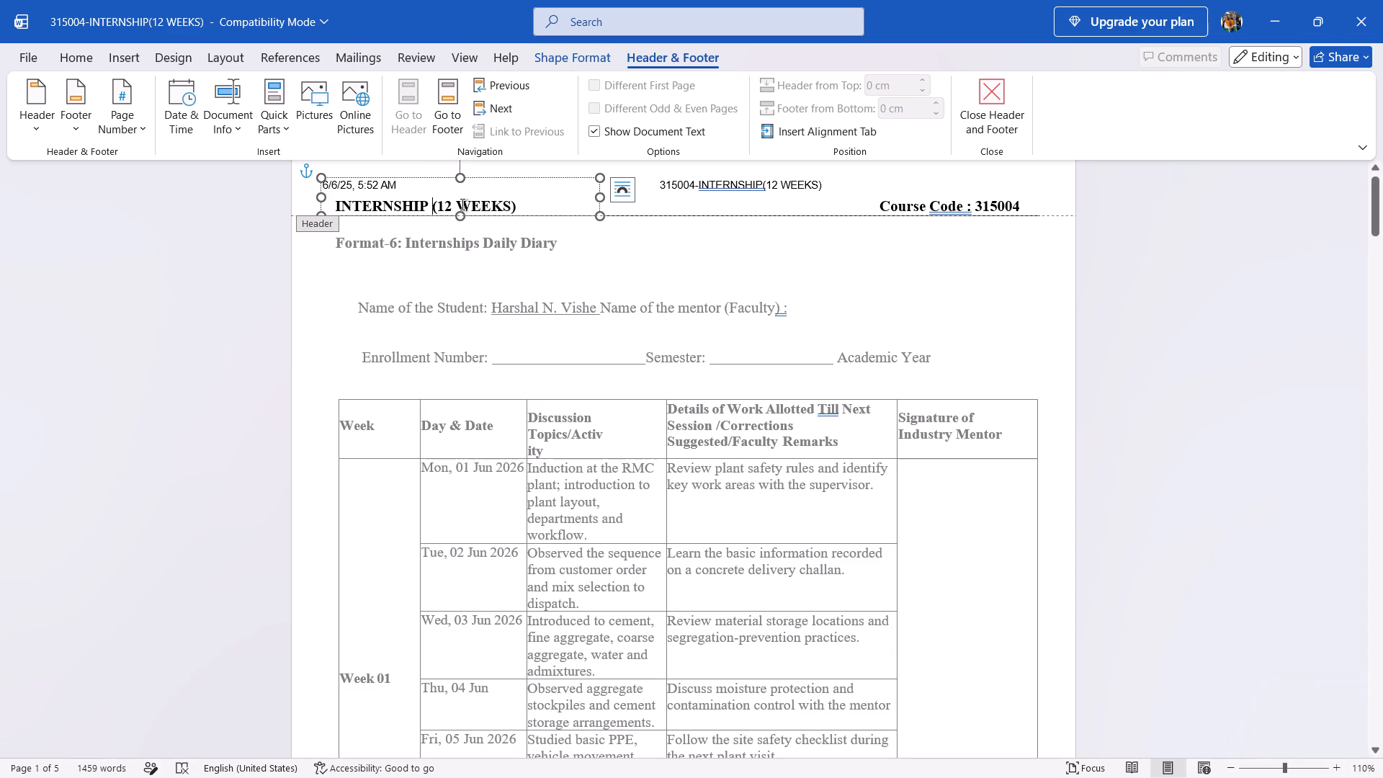
{"action": "left_click_drag", "start_coordinate": [597, 197], "coordinate": [529, 198]}
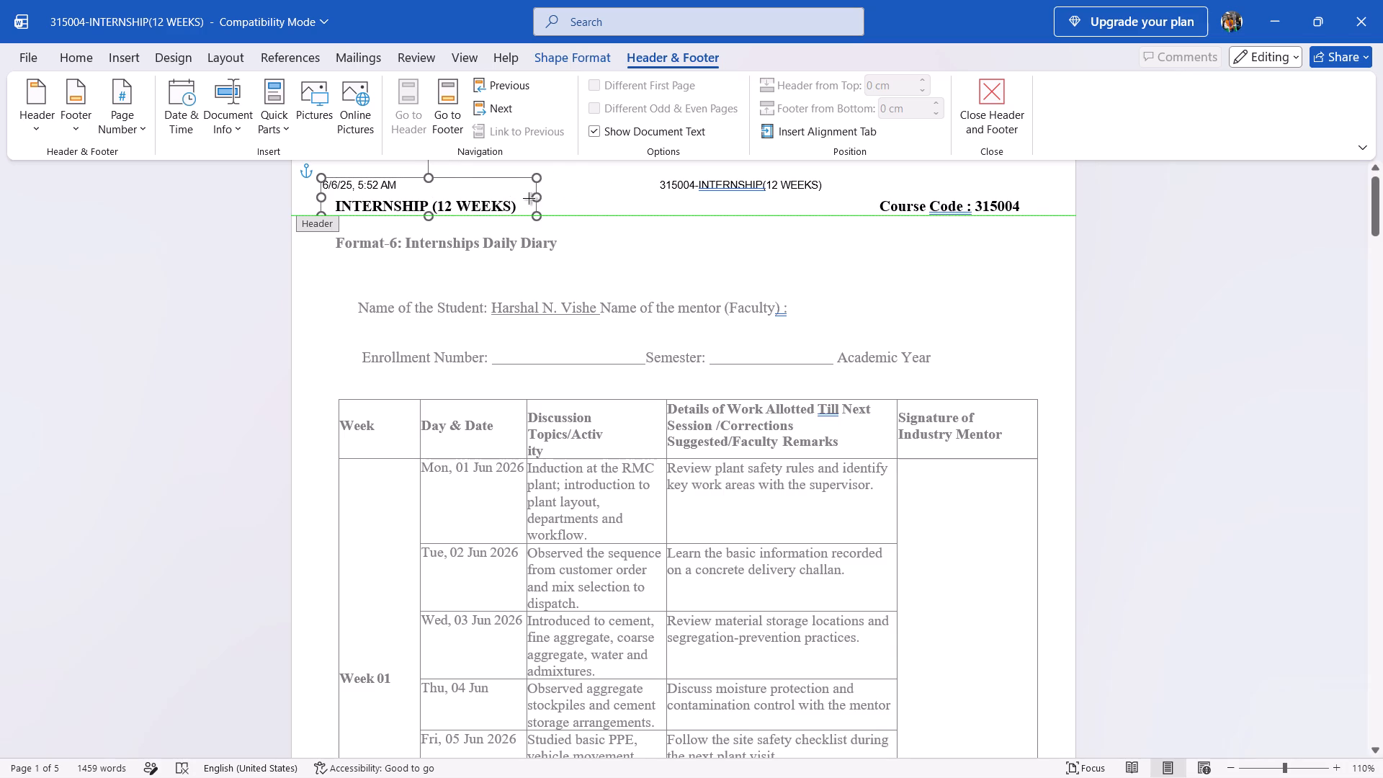
{"action": "left_click_drag", "start_coordinate": [529, 198], "coordinate": [526, 199]}
{"action": "left_click", "coordinate": [615, 198]}
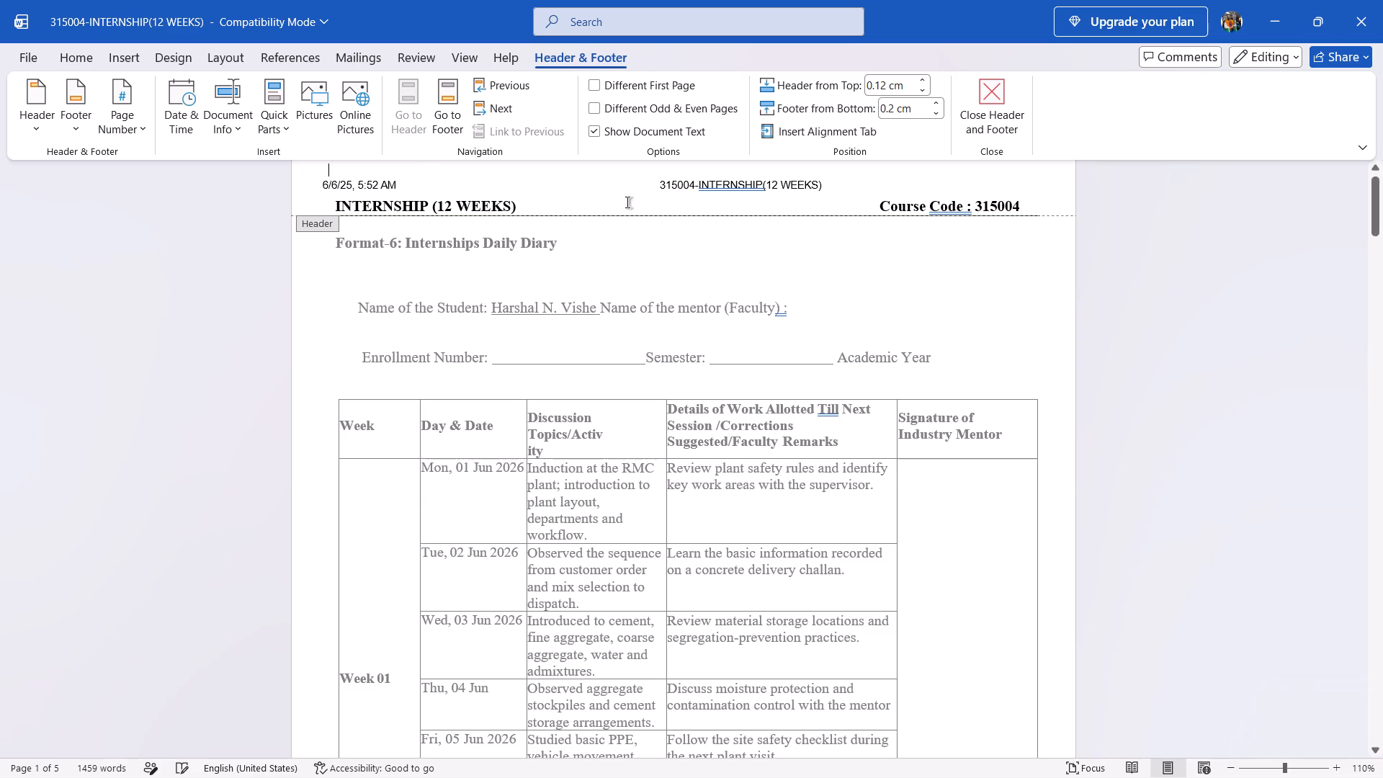
Remove the space before the colon in the header's Course Code text so it reads "Course Code: 315004".
{"action": "scroll", "coordinate": [632, 206], "scroll_direction": "up", "scroll_amount": 1}
{"action": "left_click", "coordinate": [967, 208]}
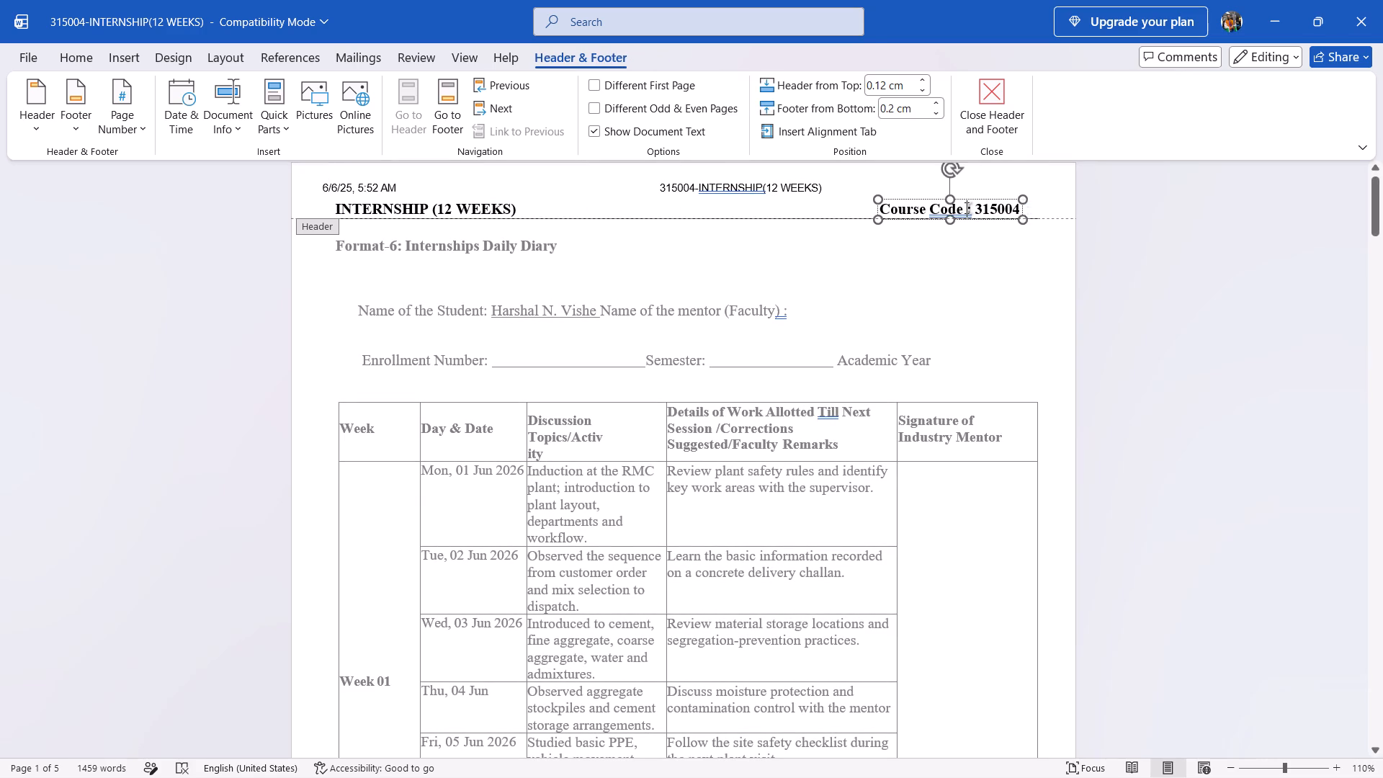
{"action": "key", "text": "BackSpace"}
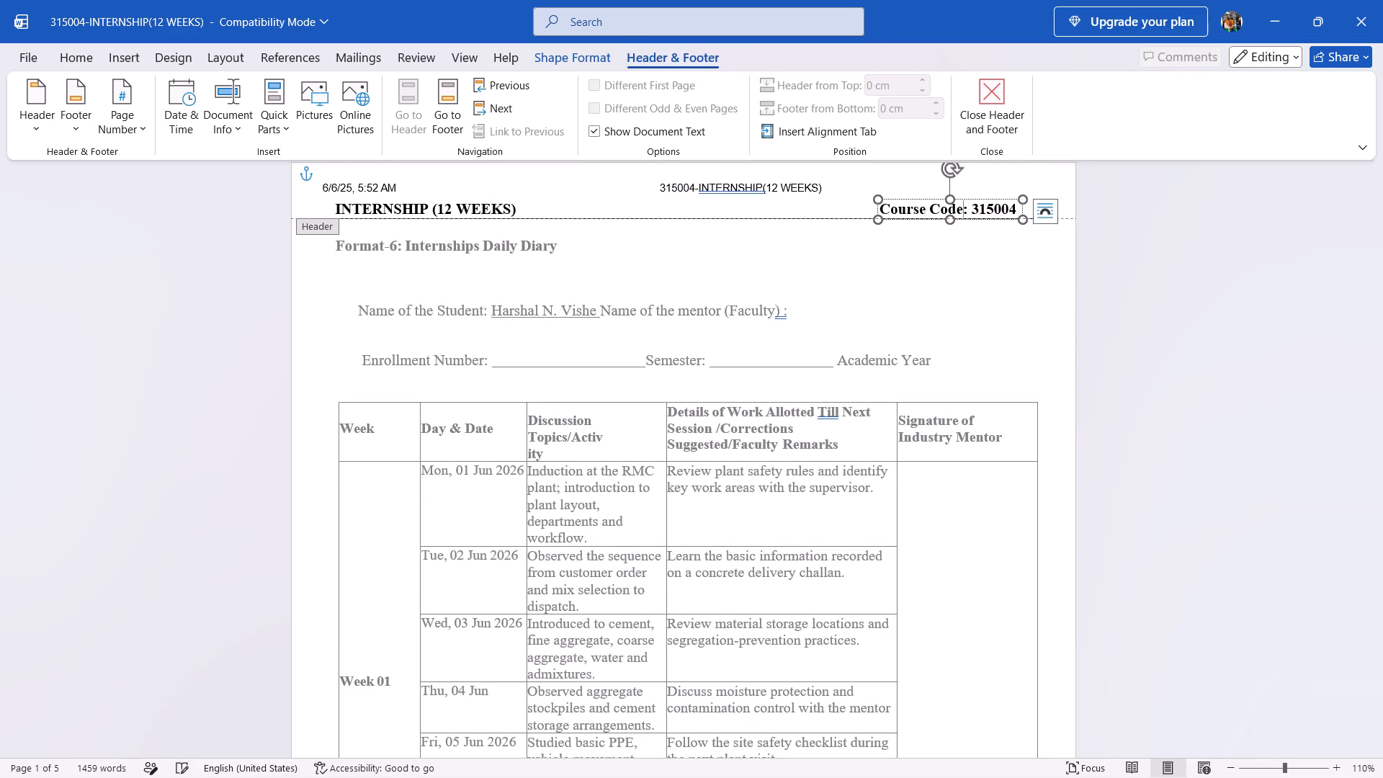
Widen the 315004-INTERNSHIP(12 WEEKS) header text box slightly and insert a space before (12 WEEKS).
{"action": "left_click", "coordinate": [761, 189]}
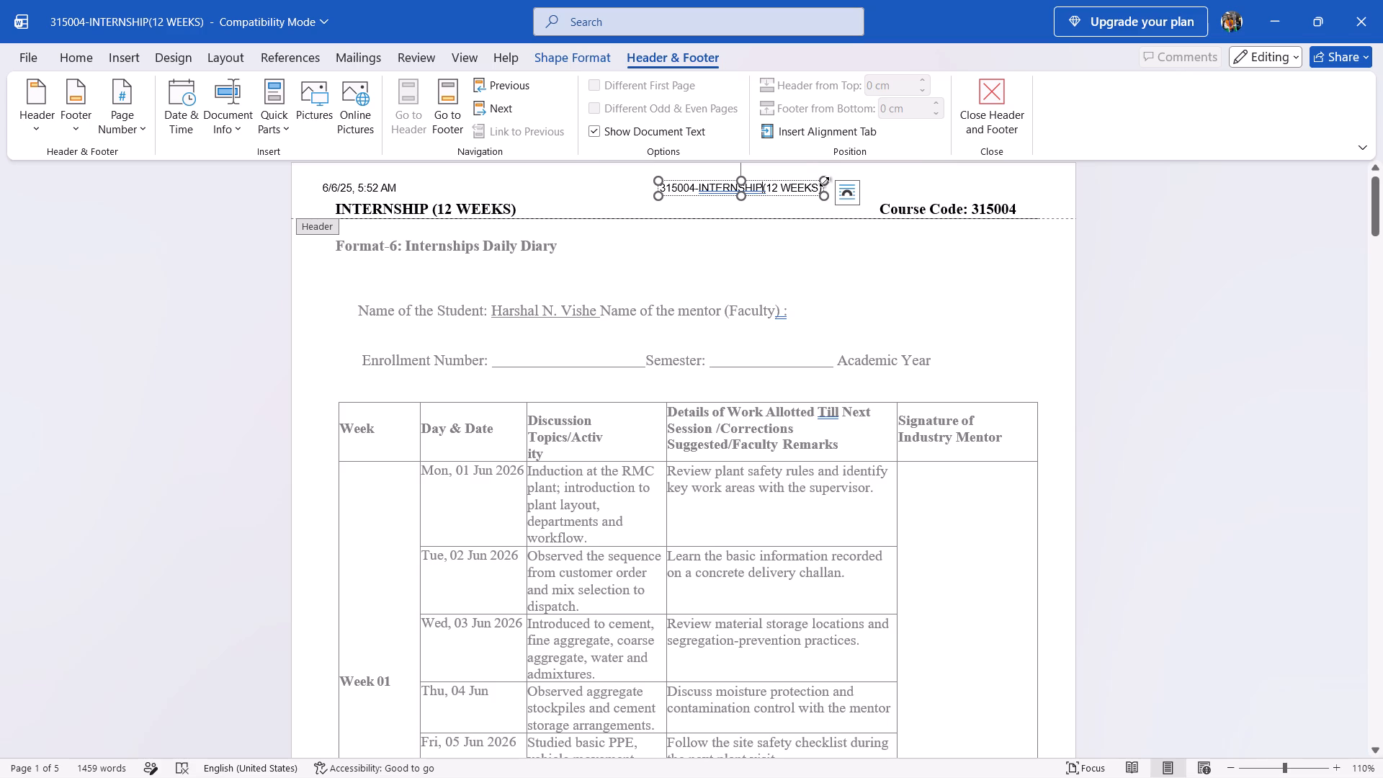
{"action": "left_click", "coordinate": [824, 188]}
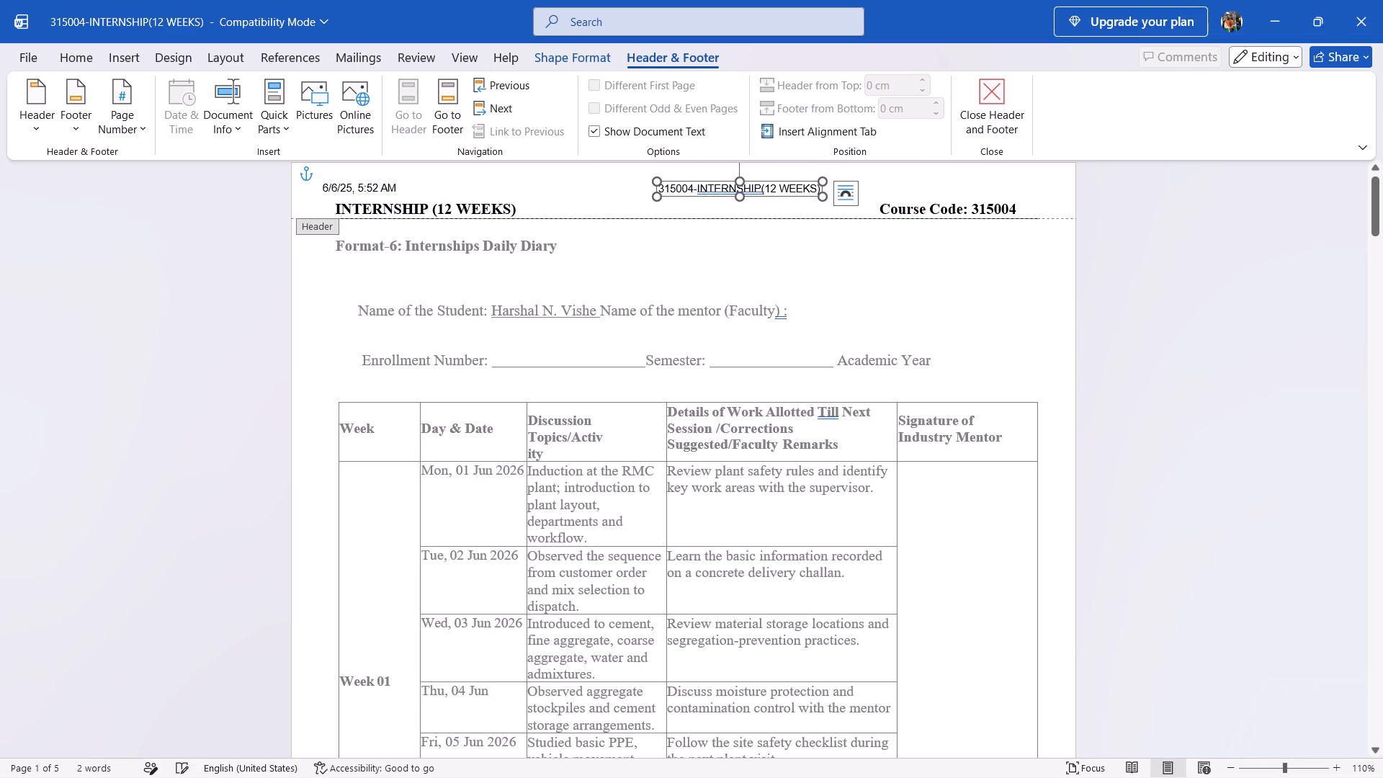
{"action": "key", "text": "ctrl+z"}
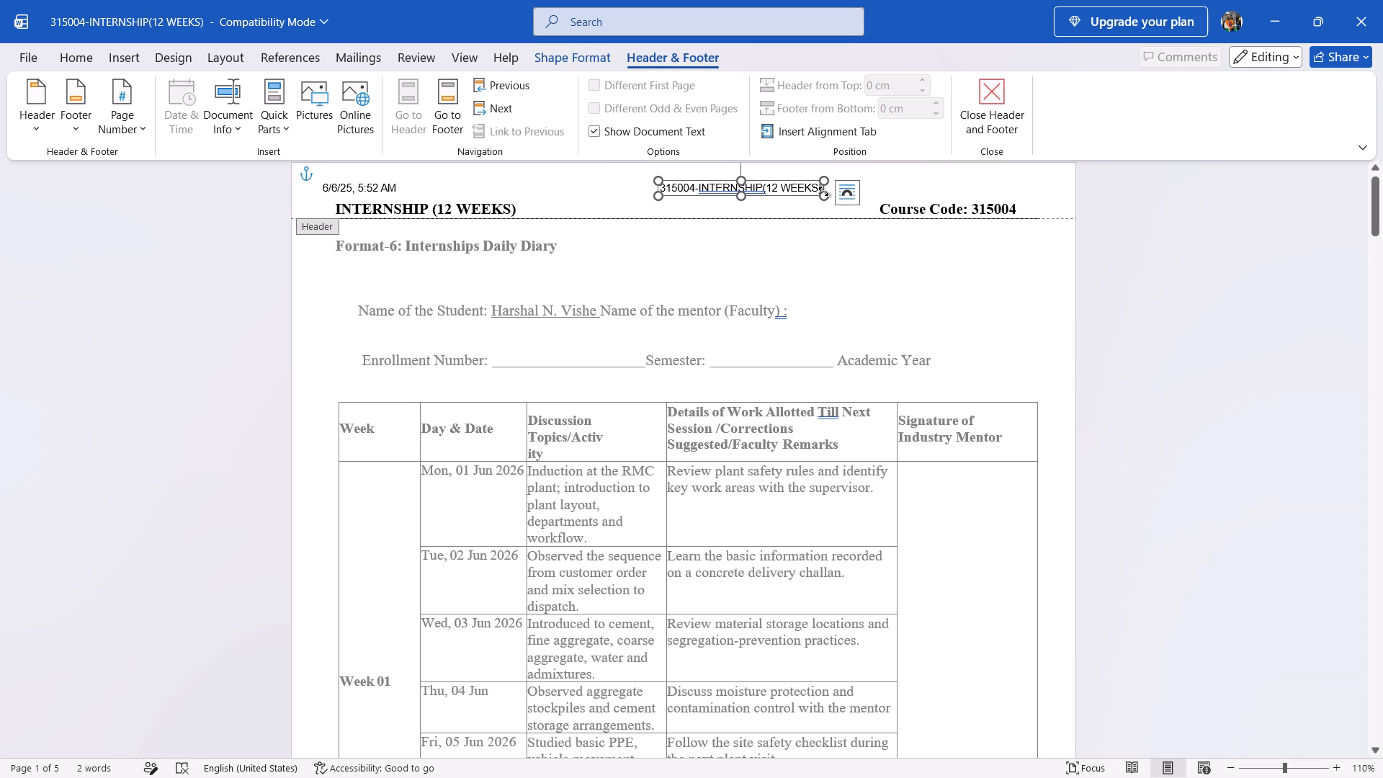
{"action": "scroll", "coordinate": [823, 192], "scroll_direction": "up", "scroll_amount": 8, "text": "ctrl"}
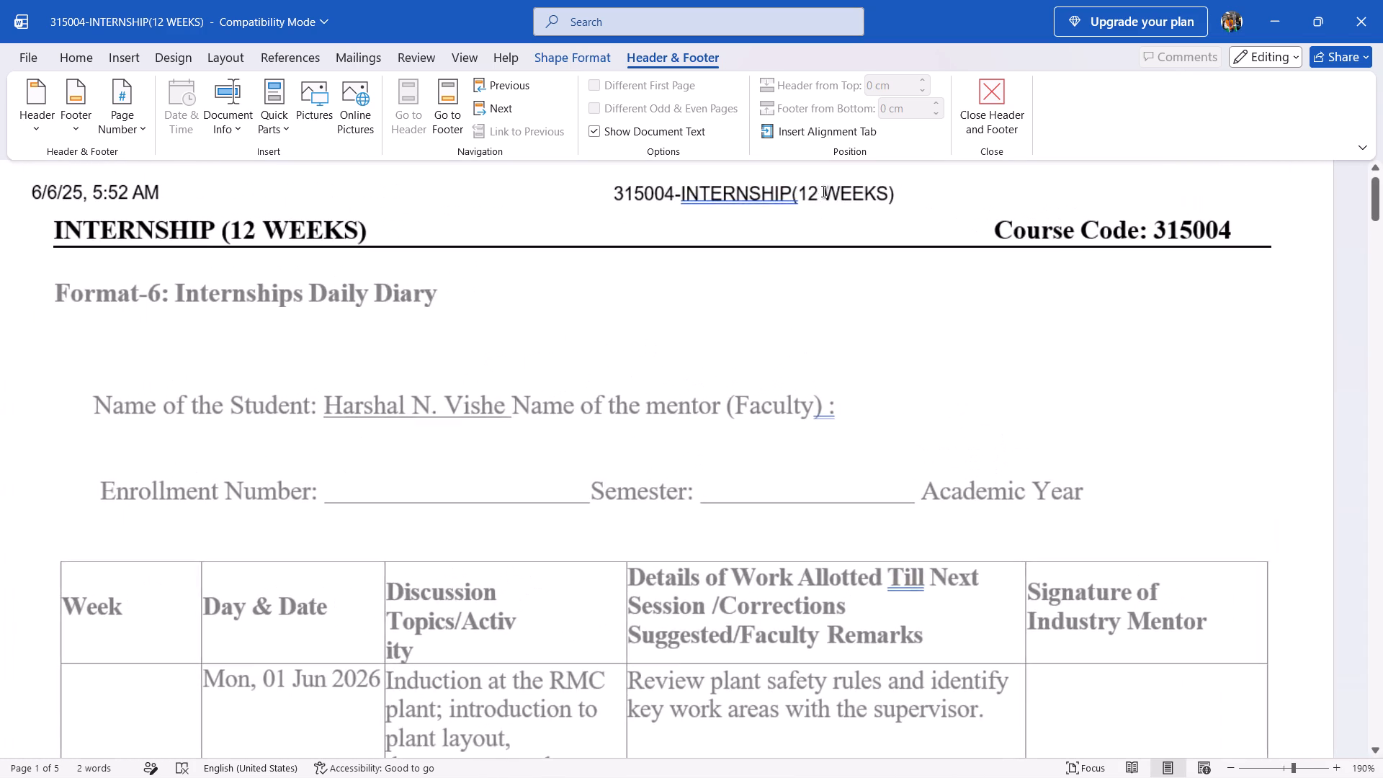
{"action": "scroll", "coordinate": [823, 192], "scroll_direction": "up", "scroll_amount": 1}
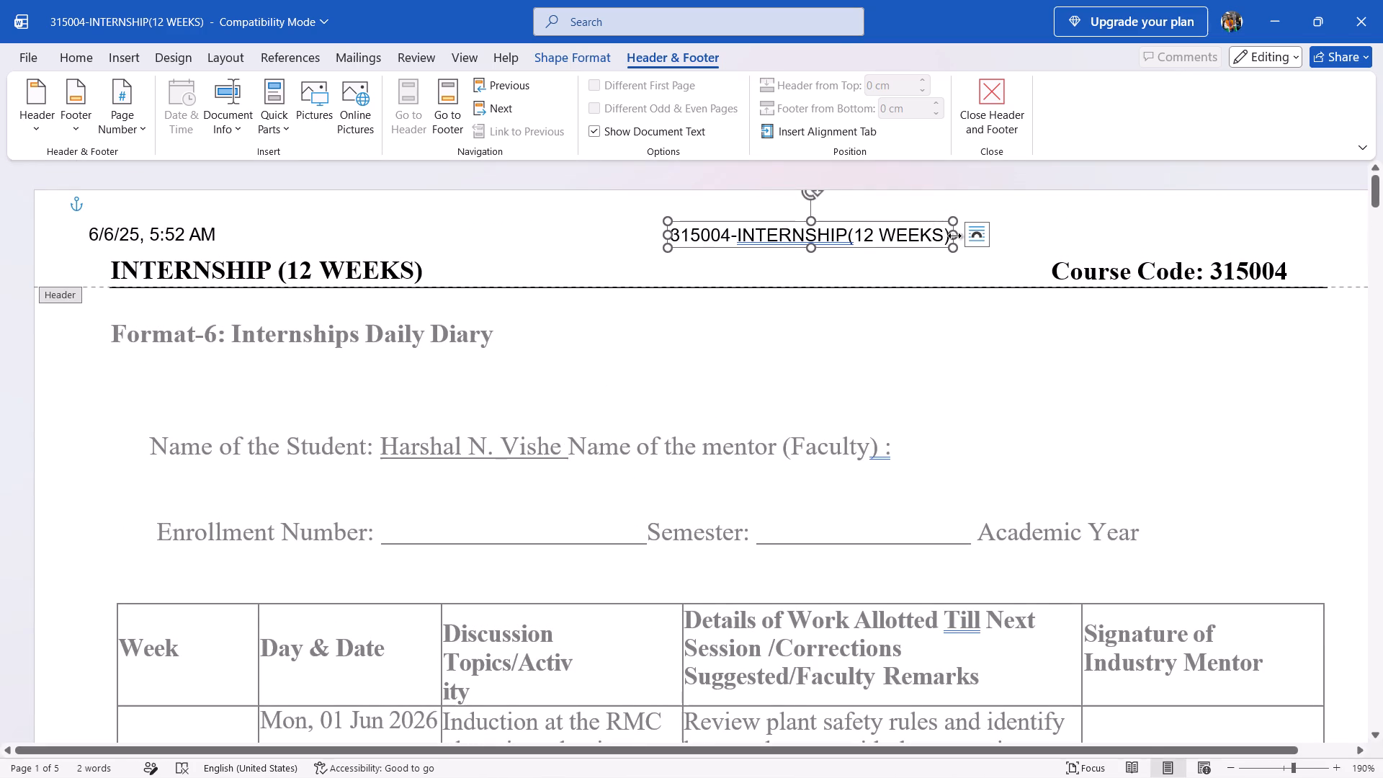
{"action": "left_click_drag", "start_coordinate": [954, 236], "coordinate": [970, 236]}
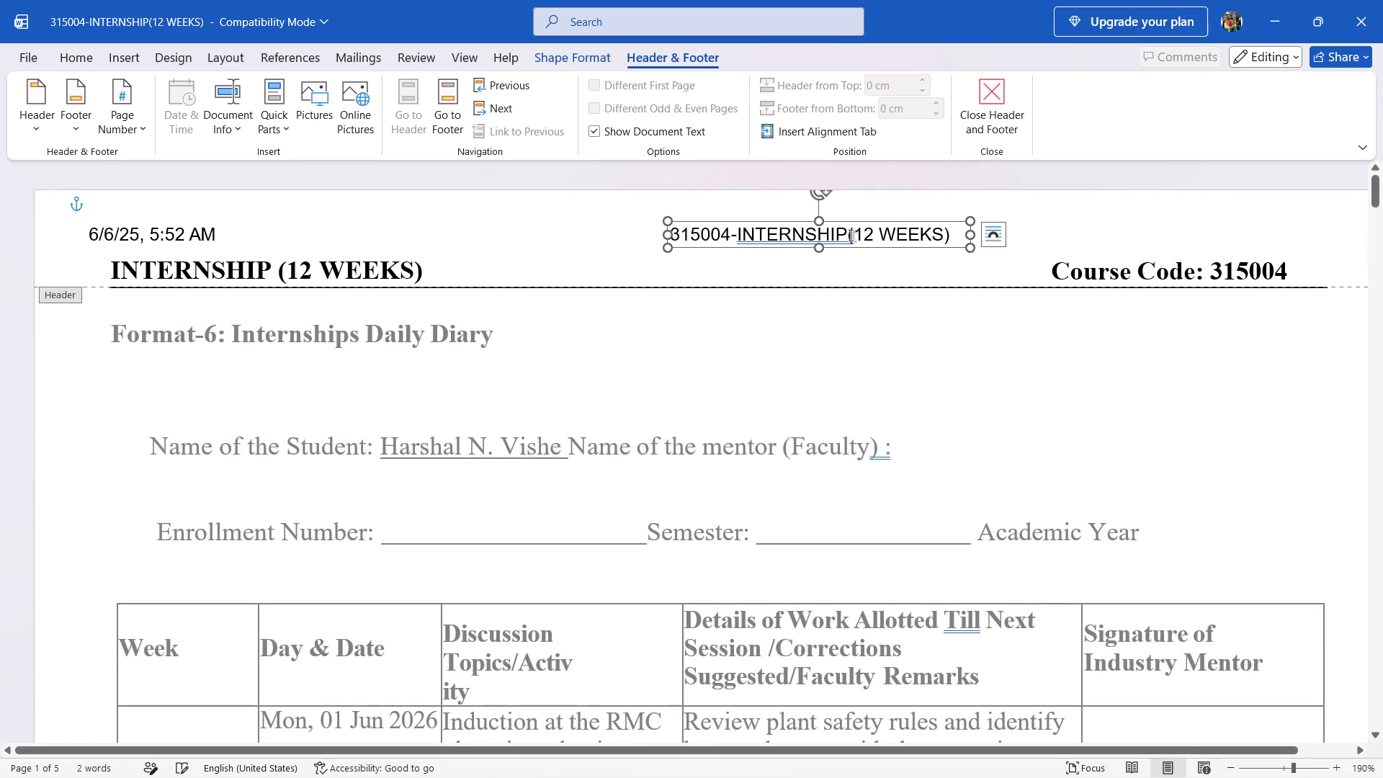
{"action": "left_click", "coordinate": [851, 236]}
{"action": "key", "text": "Left"}
{"action": "key", "text": "space"}
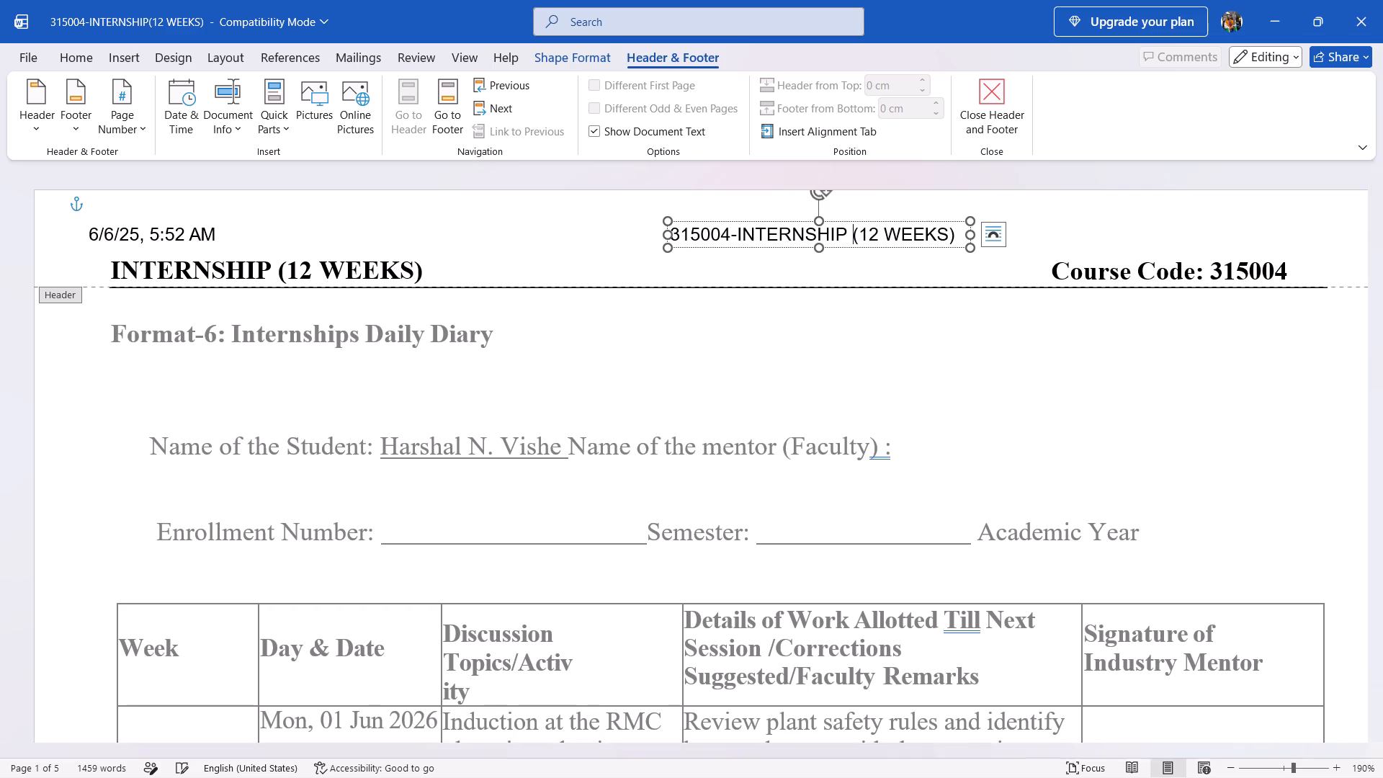
Remove the space before the colon after "Name of the mentor (Faculty)" above the diary table.
{"action": "scroll", "coordinate": [962, 232], "scroll_direction": "down", "scroll_amount": 5, "text": "ctrl"}
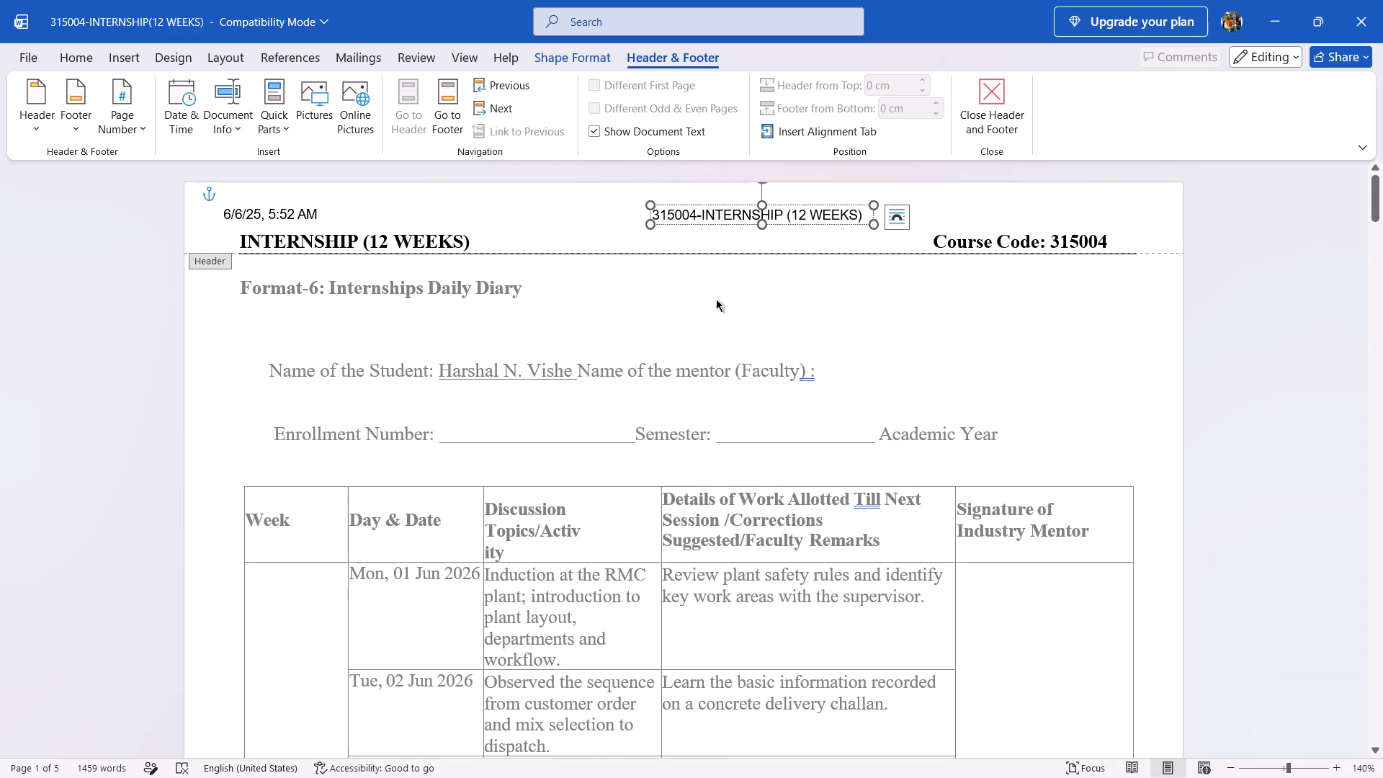
{"action": "scroll", "coordinate": [716, 299], "scroll_direction": "down", "scroll_amount": 8}
{"action": "scroll", "coordinate": [716, 299], "scroll_direction": "up", "scroll_amount": 1}
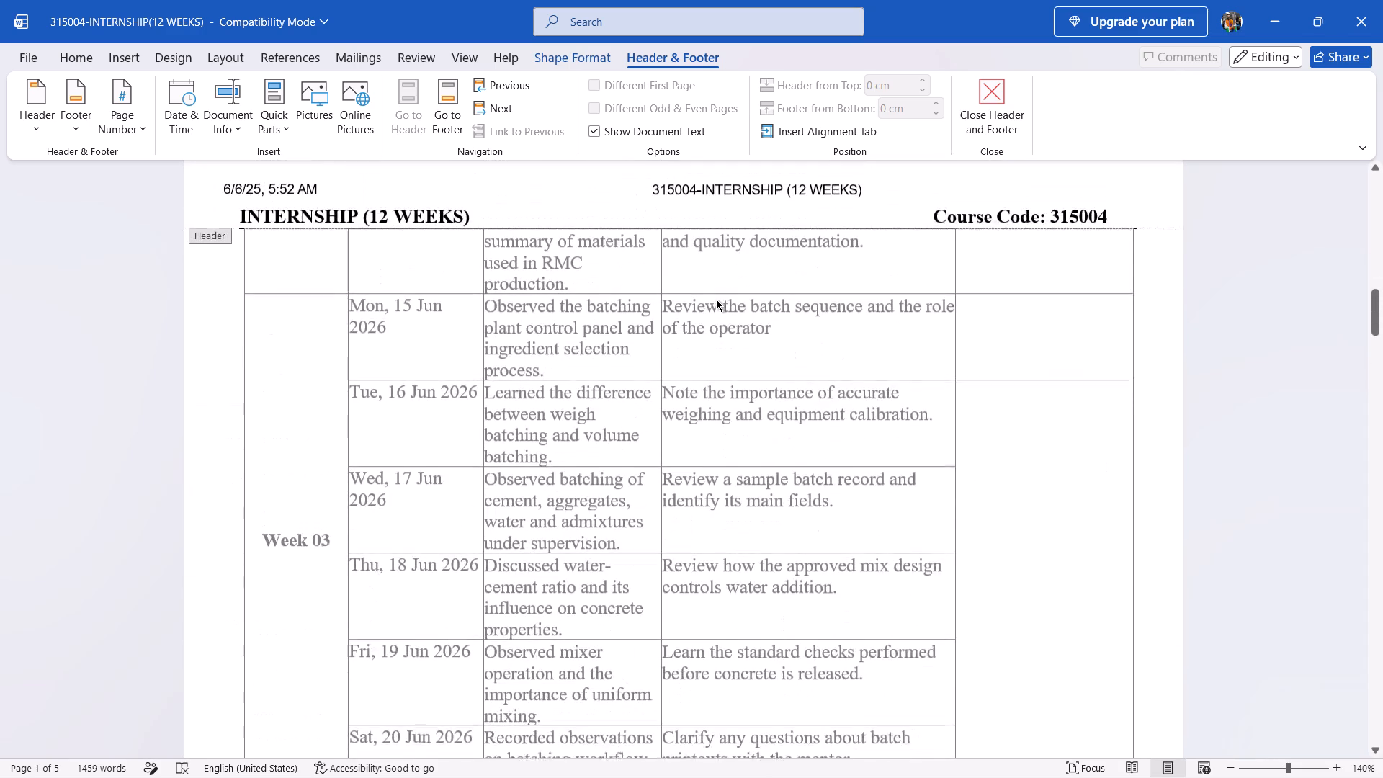
{"action": "scroll", "coordinate": [716, 299], "scroll_direction": "down", "scroll_amount": 2}
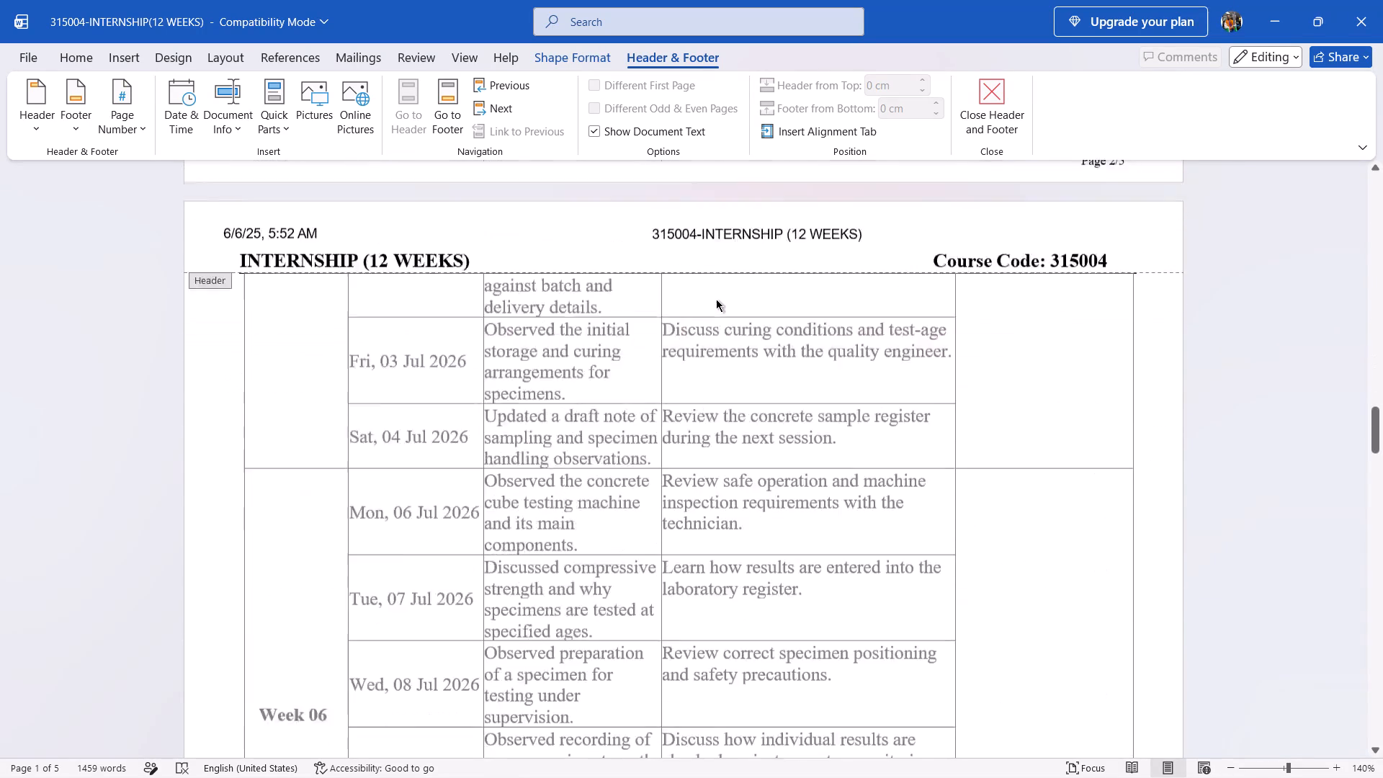
{"action": "left_click", "coordinate": [1061, 356]}
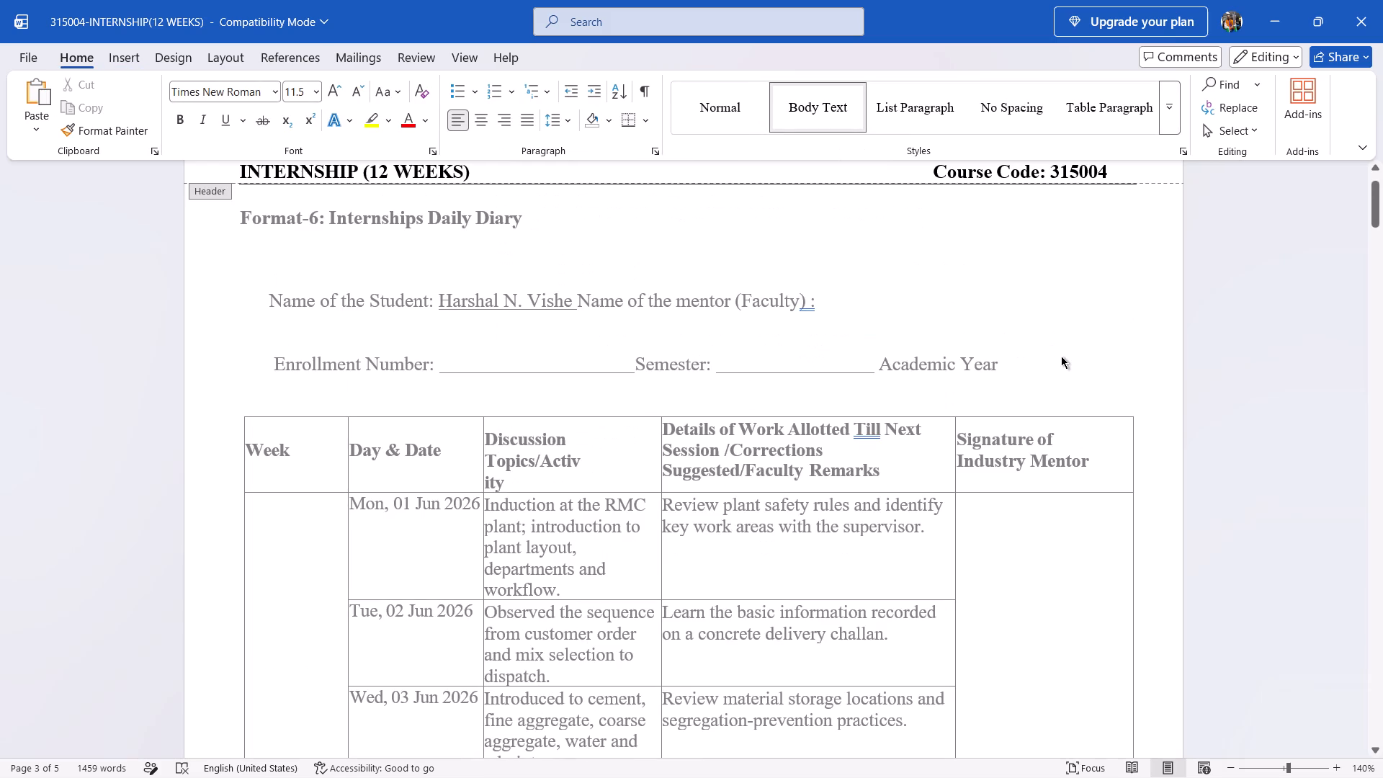
{"action": "double_click", "coordinate": [813, 305]}
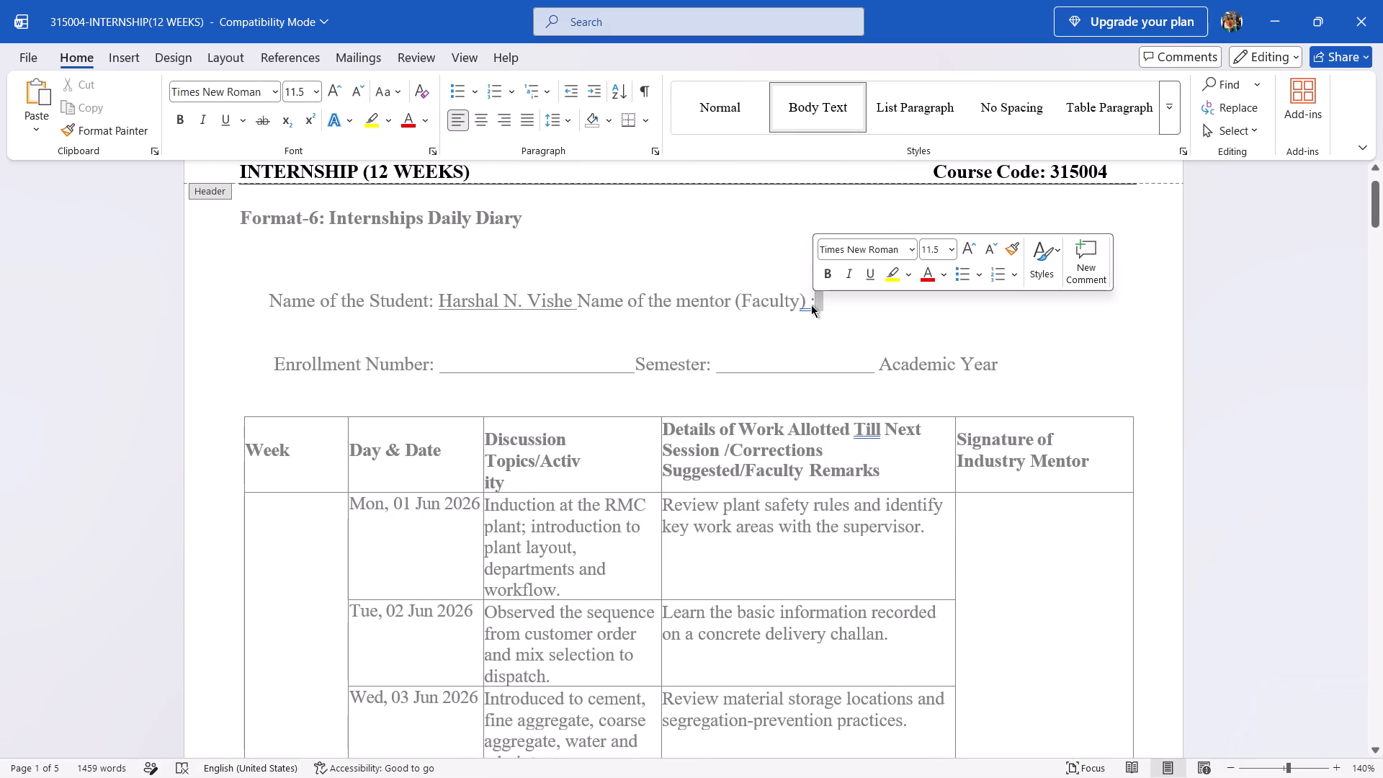
{"action": "left_click", "coordinate": [808, 307]}
{"action": "key", "text": "BackSpace"}
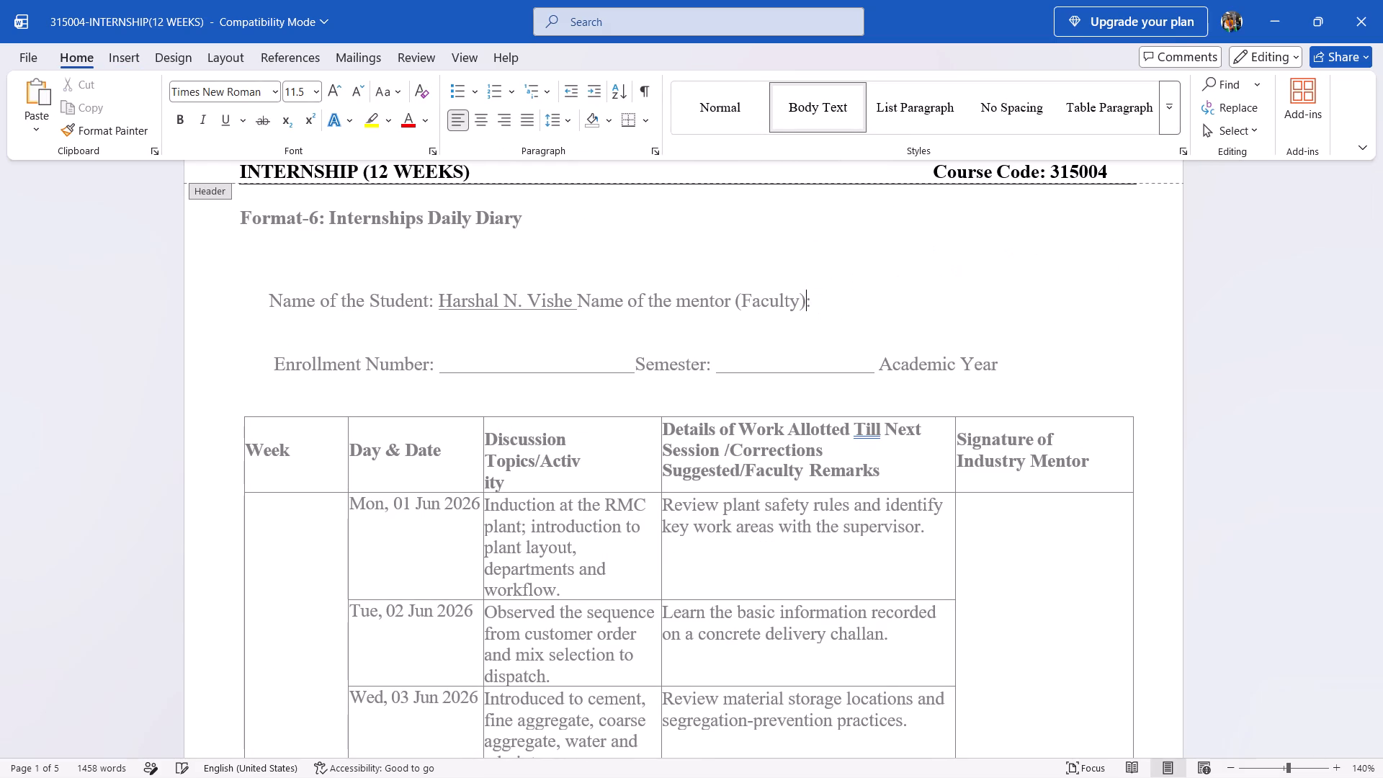
Replace the flagged spacing between "Till" and "Next" in the Details of Work Allotted column heading with a single space.
{"action": "left_click", "coordinate": [883, 429]}
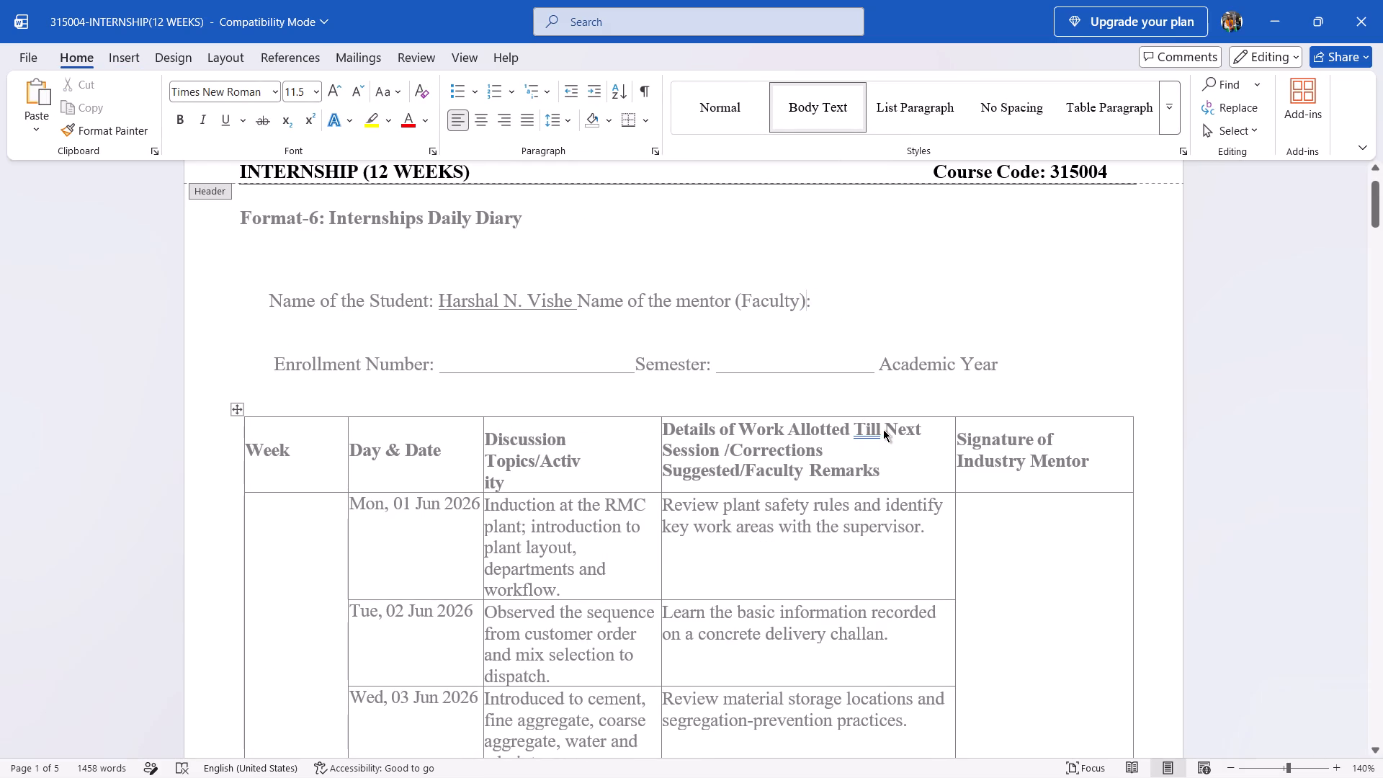
{"action": "key", "text": "space"}
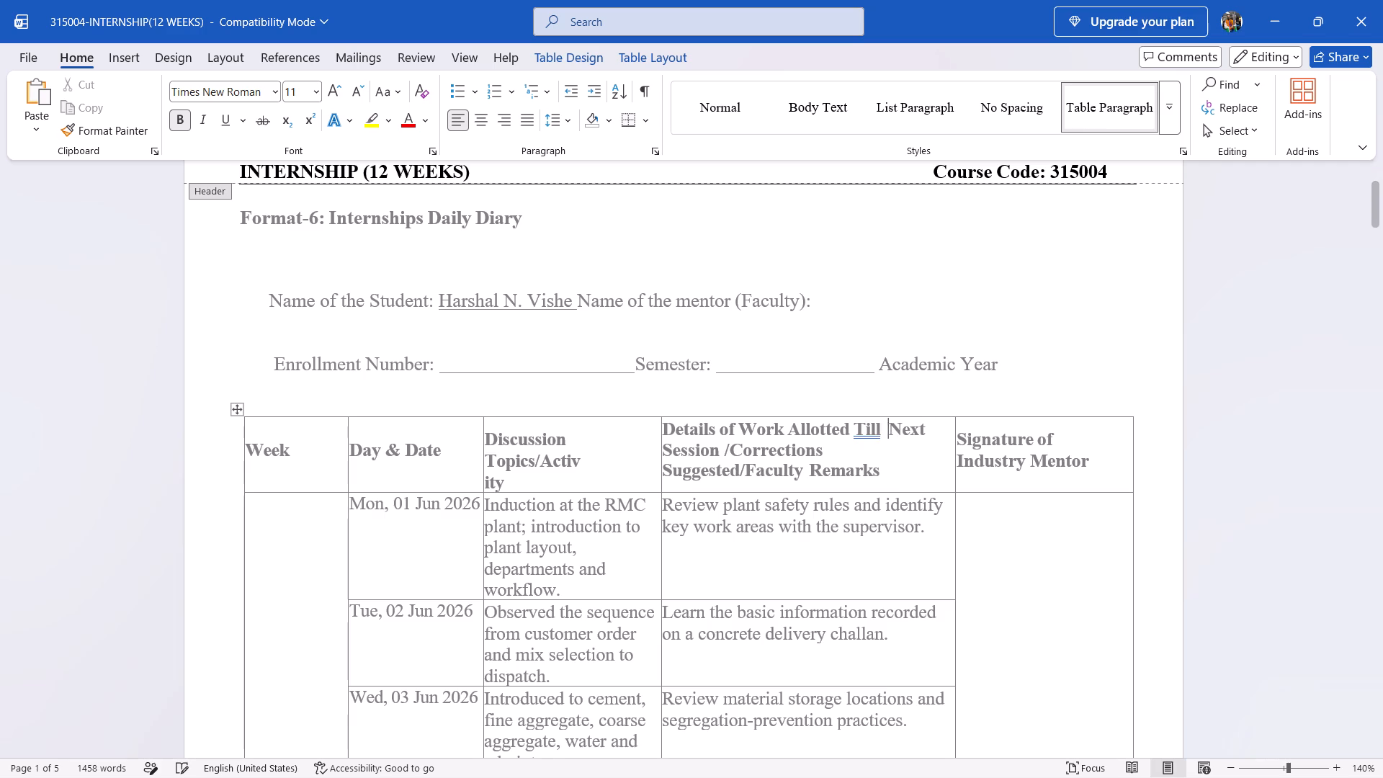
{"action": "key", "text": "BackSpace"}
{"action": "key", "text": "BackSpace"}
{"action": "key", "text": "space"}
{"action": "scroll", "coordinate": [883, 429], "scroll_direction": "up", "scroll_amount": 1}
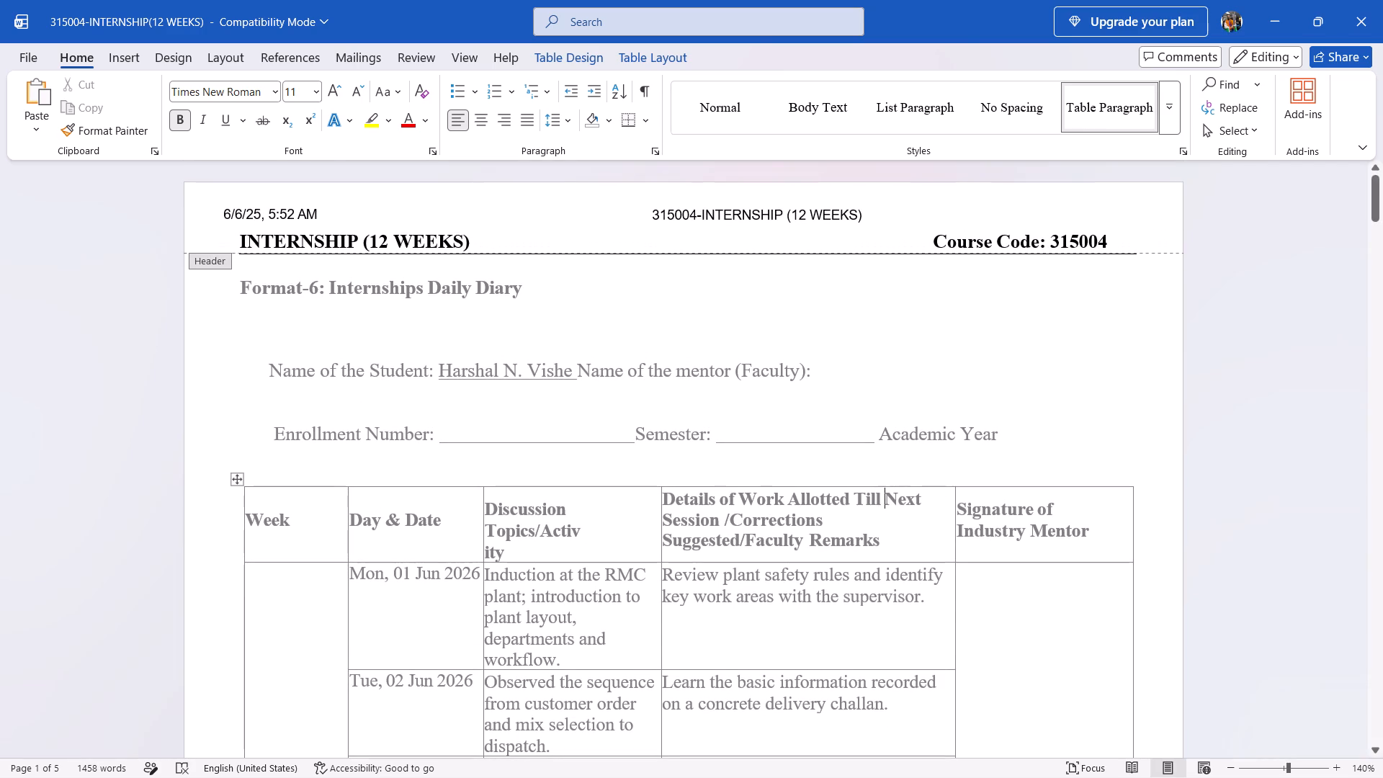
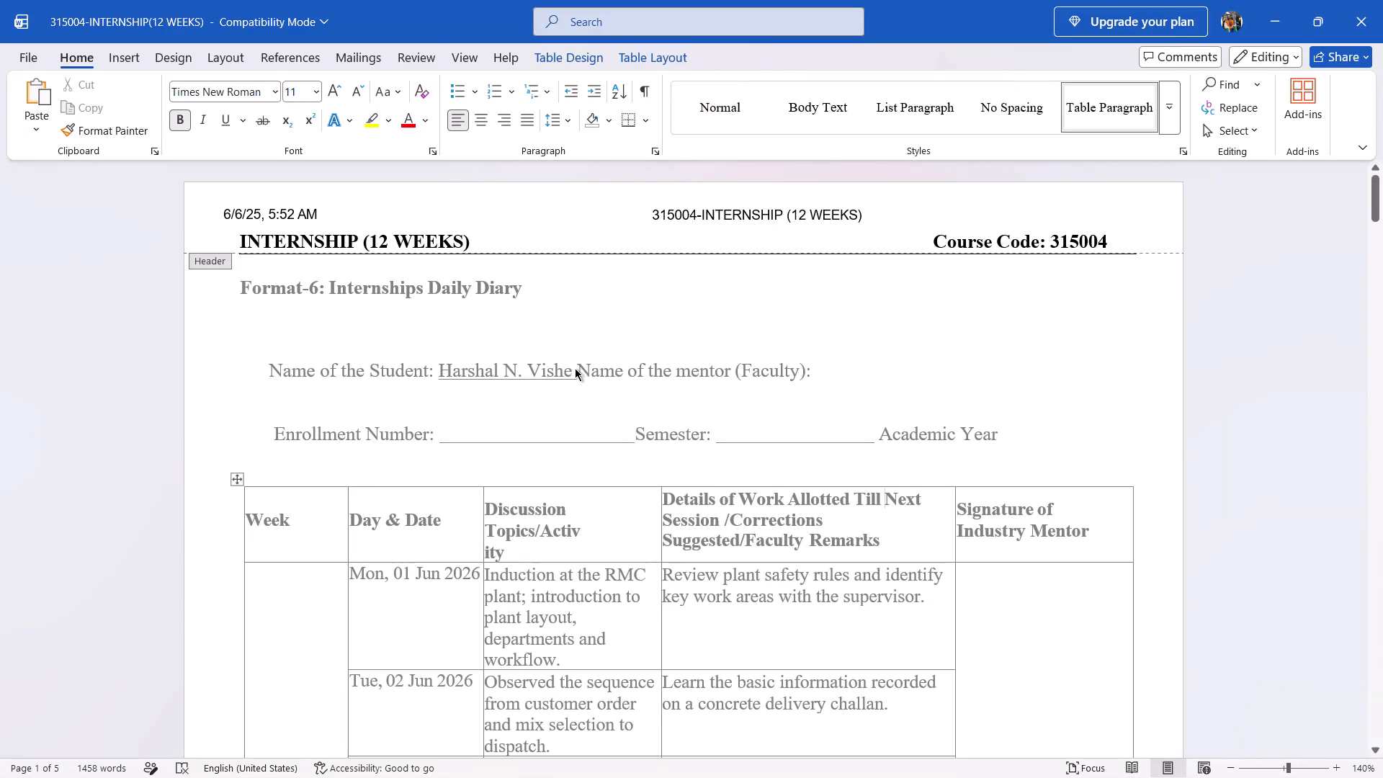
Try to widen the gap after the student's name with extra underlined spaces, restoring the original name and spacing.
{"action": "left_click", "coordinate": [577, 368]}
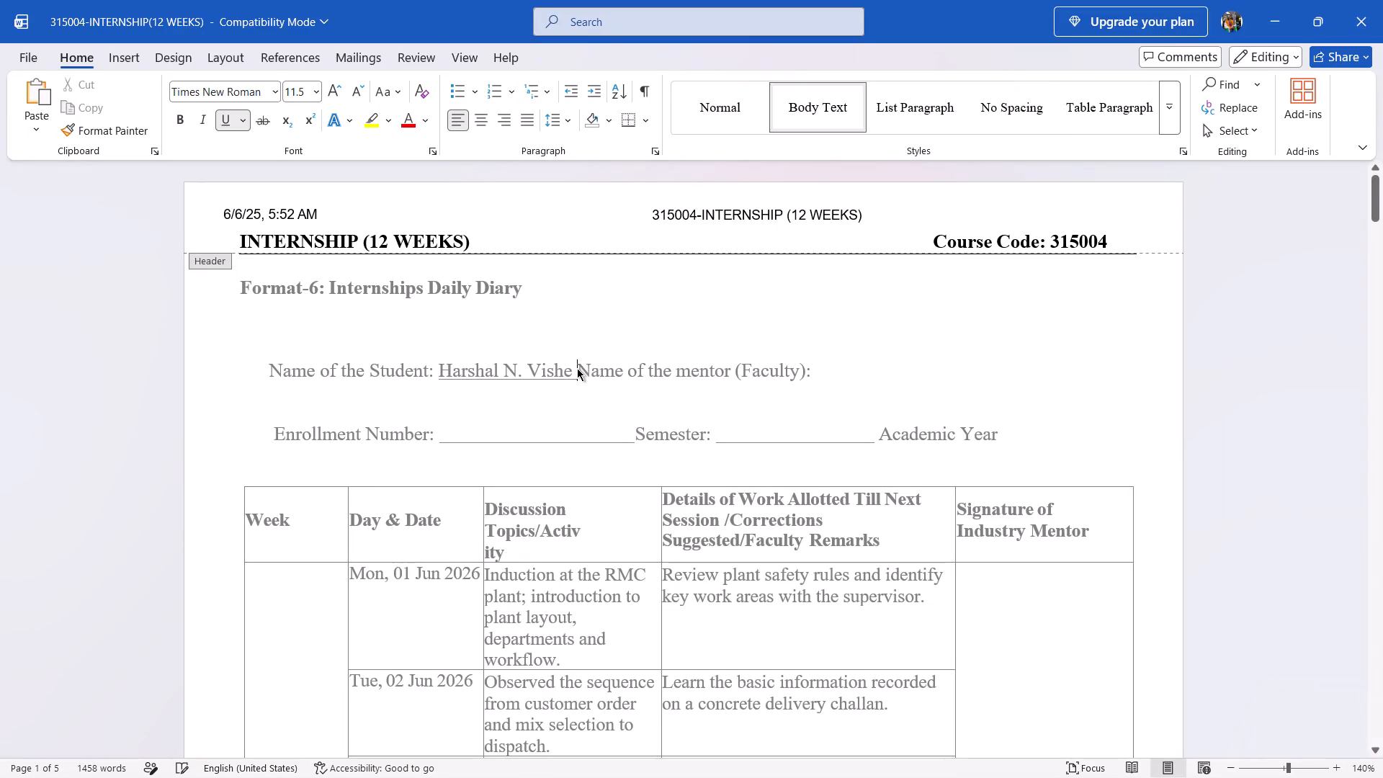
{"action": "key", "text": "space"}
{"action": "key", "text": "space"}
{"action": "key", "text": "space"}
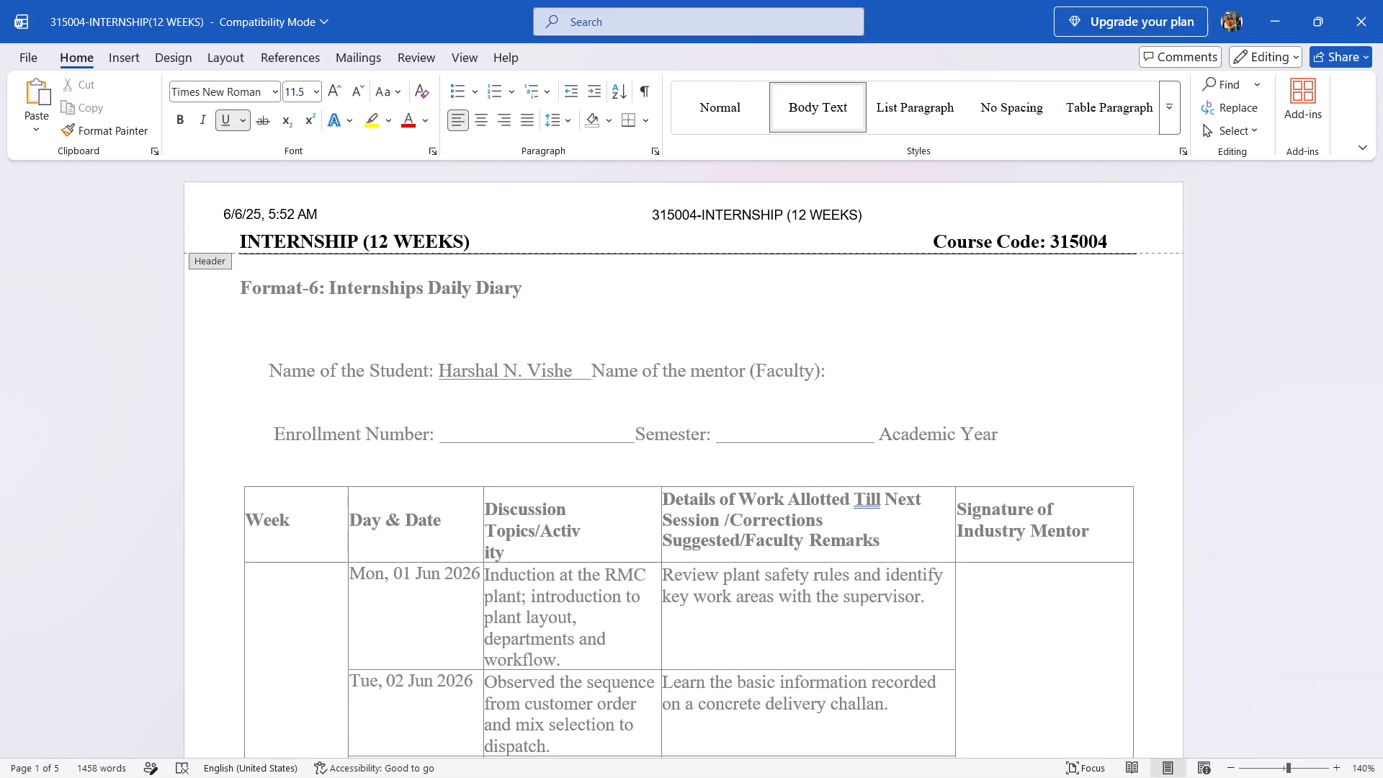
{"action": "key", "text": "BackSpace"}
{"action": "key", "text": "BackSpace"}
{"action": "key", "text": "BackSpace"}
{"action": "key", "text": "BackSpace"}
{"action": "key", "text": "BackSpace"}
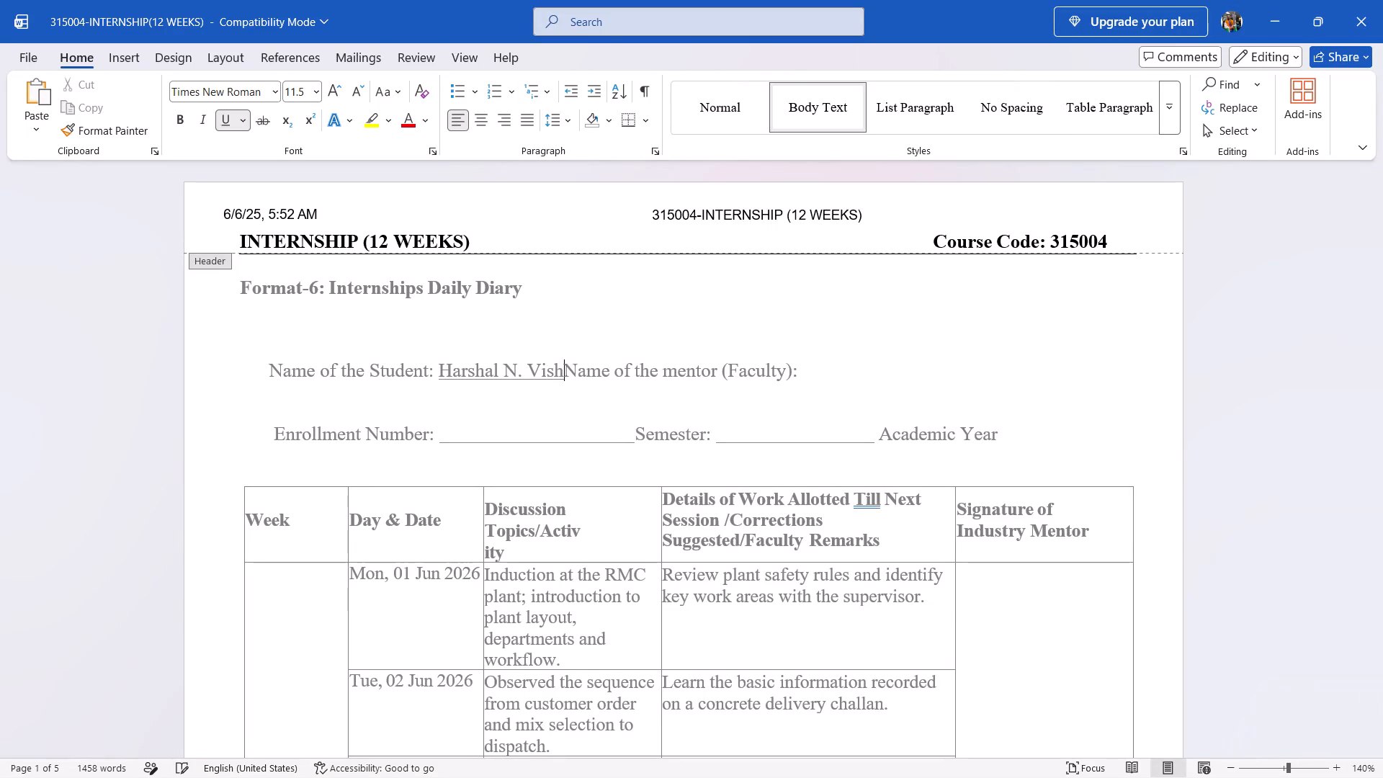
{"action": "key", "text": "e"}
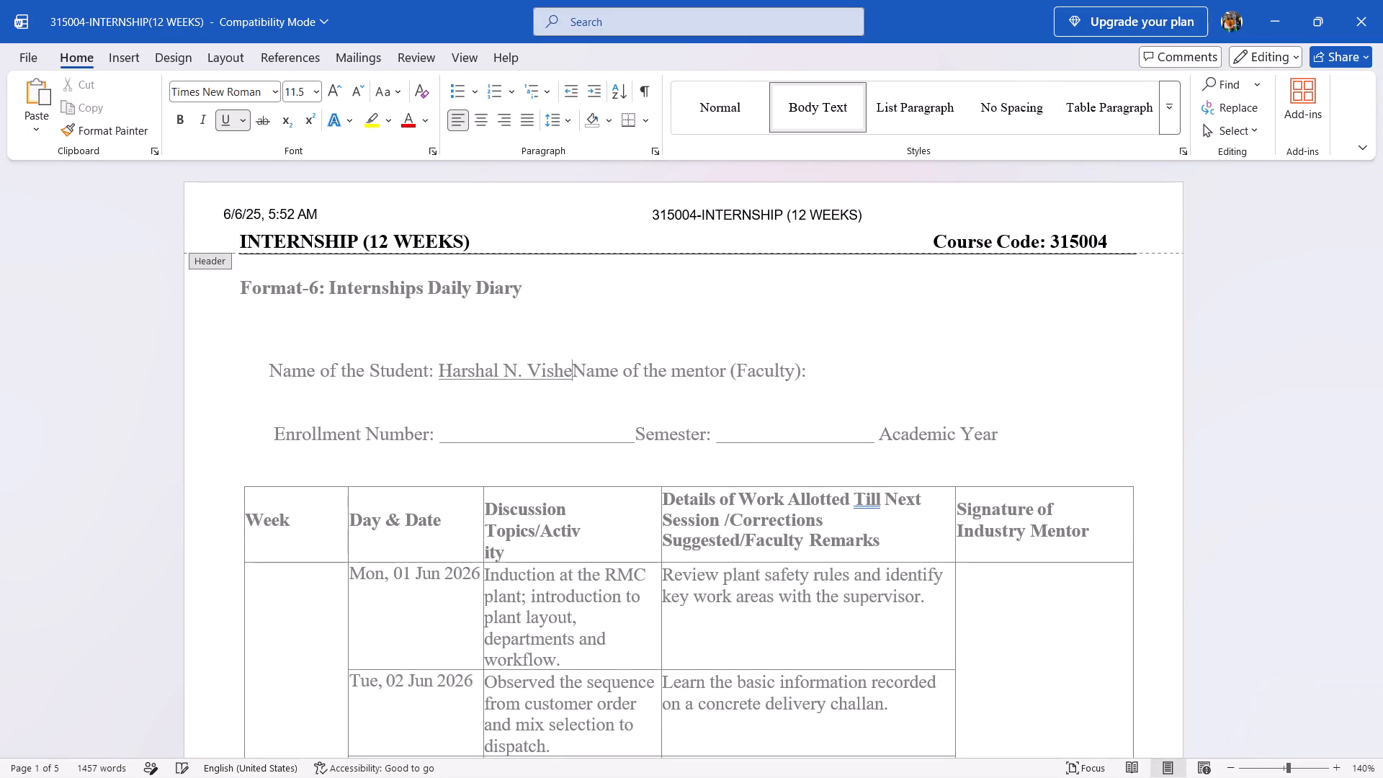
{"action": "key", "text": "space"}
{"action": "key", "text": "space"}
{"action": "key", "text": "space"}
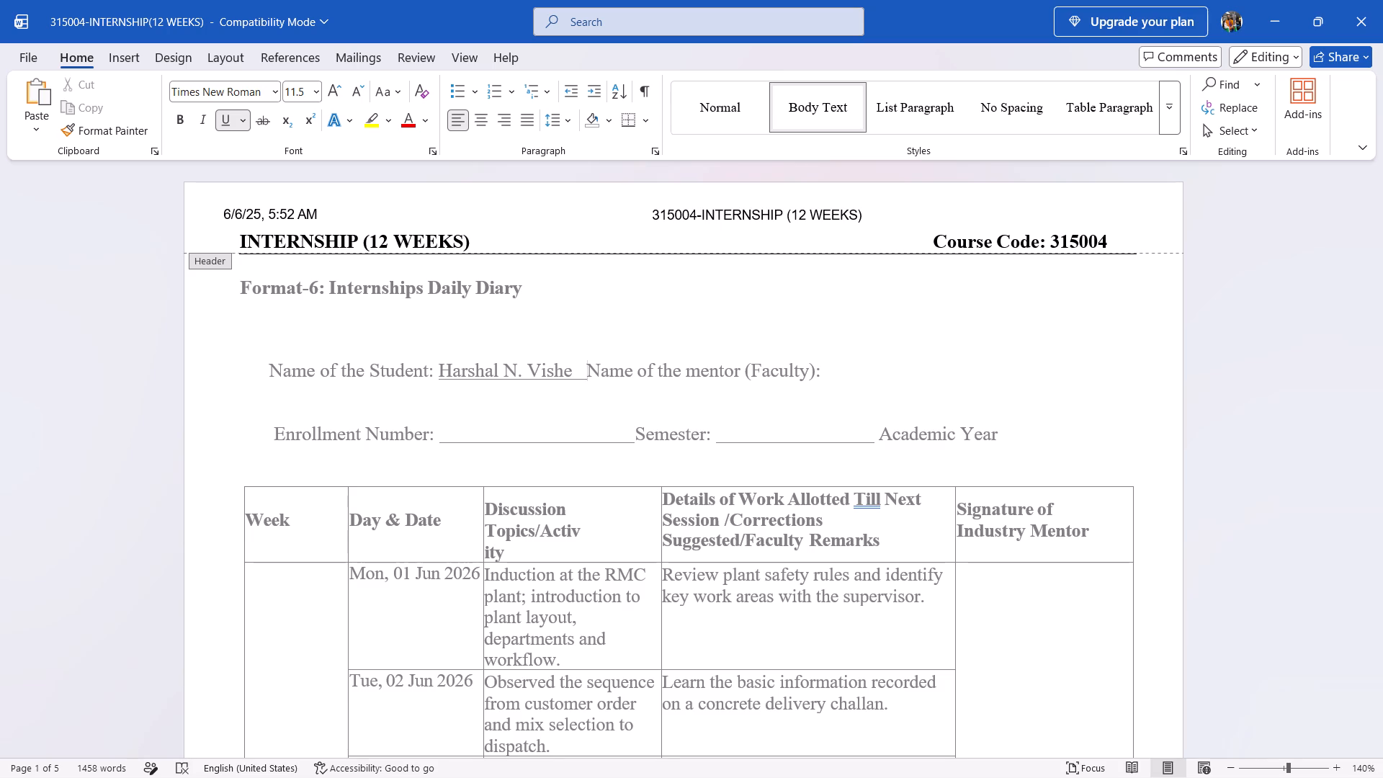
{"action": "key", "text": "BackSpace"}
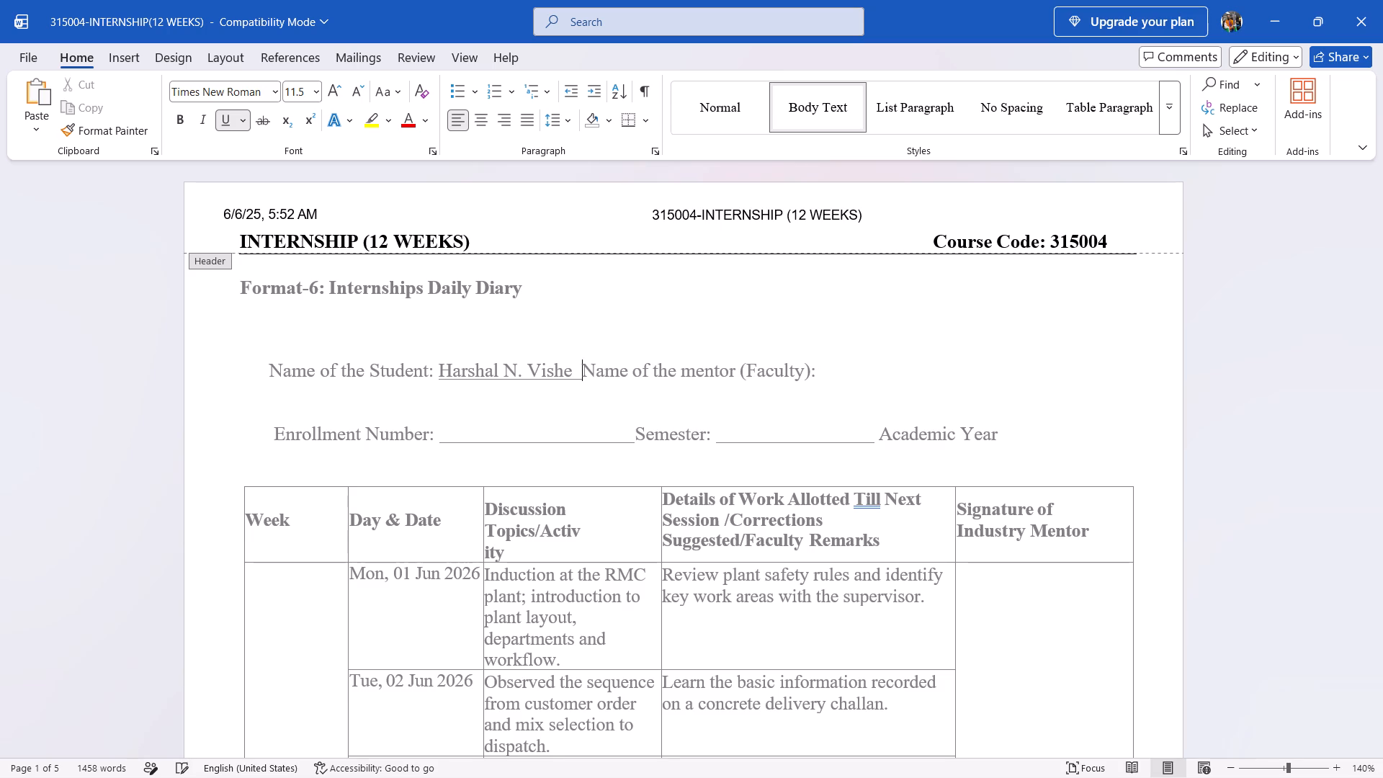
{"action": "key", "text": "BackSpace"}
Insert two non-underlined spaces between the student's name and the "Name of the mentor (Faculty):" label.
{"action": "key", "text": "Right"}
{"action": "key", "text": "space"}
{"action": "key", "text": "space"}
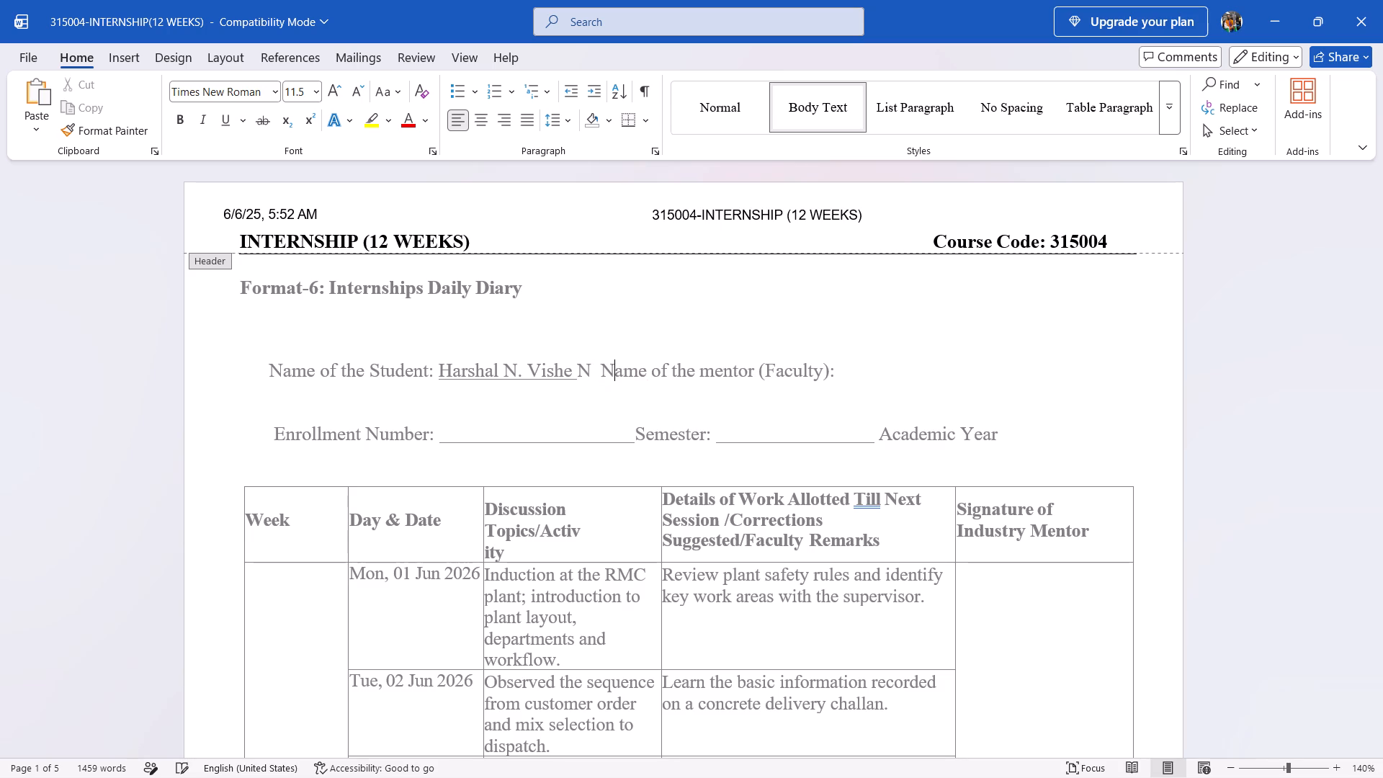
{"action": "key", "text": "Left"}
{"action": "key", "text": "Left"}
{"action": "key", "text": "Left"}
{"action": "key", "text": "BackSpace"}
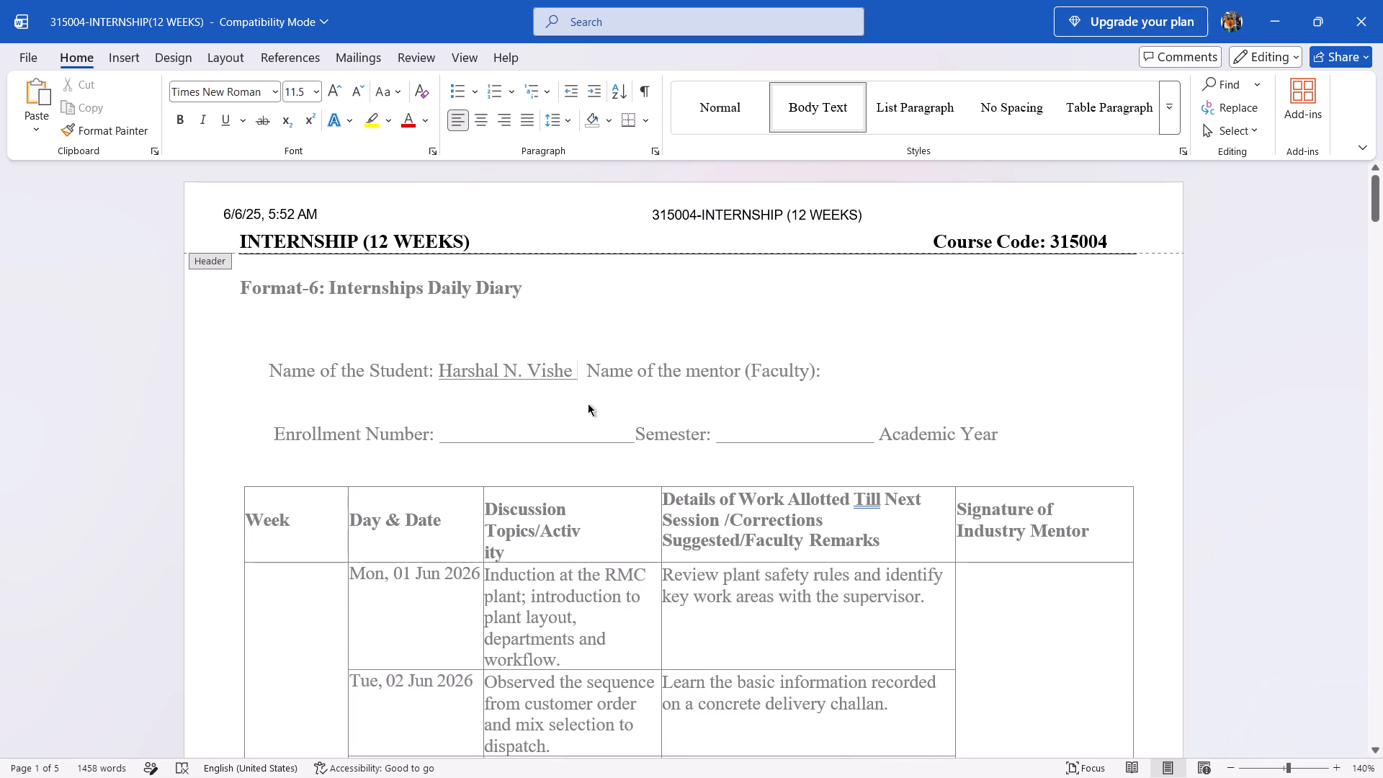
Place the insertion point at the start of the Enrollment Number blank above the diary table.
{"action": "left_click", "coordinate": [504, 429]}
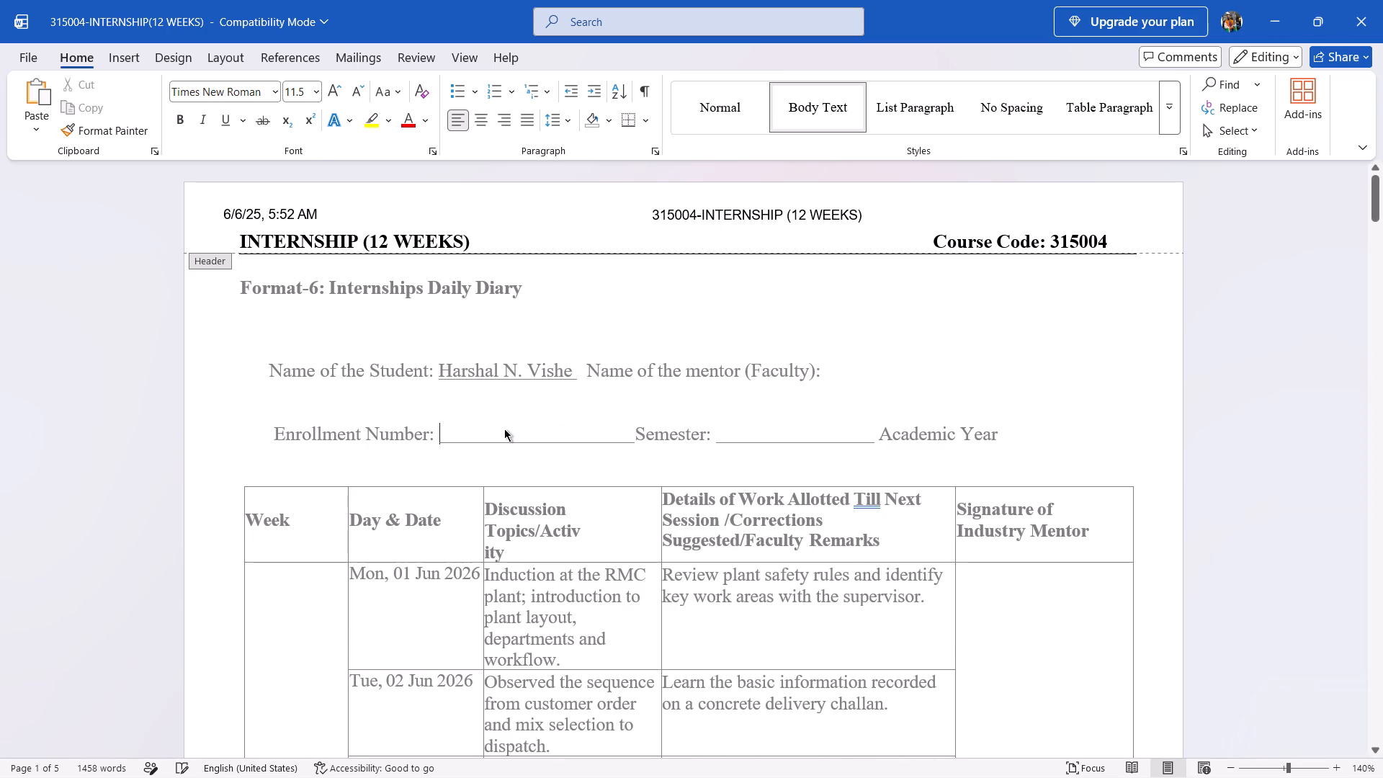
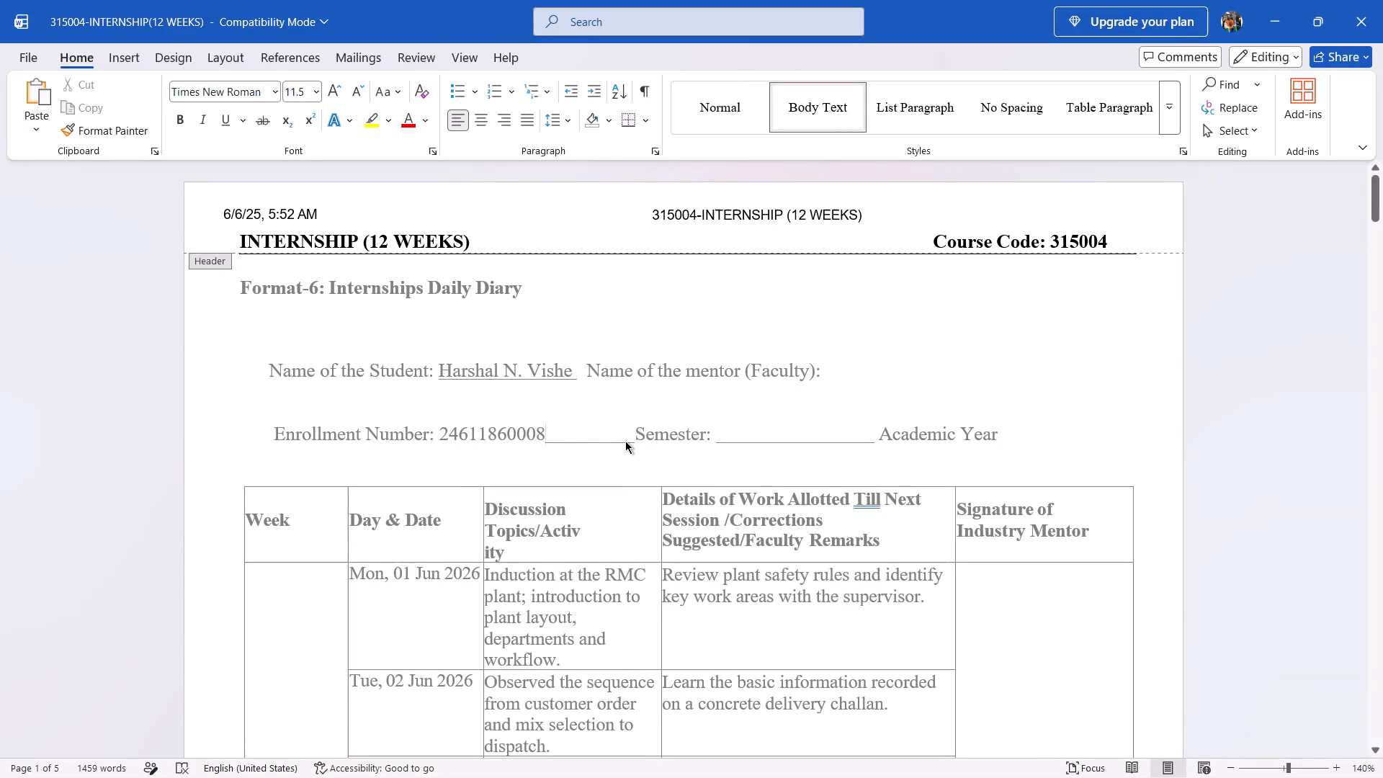
Replace the tabbed blank between the enrollment number and the "Semester:" label with a short run of underlined spaces.
{"action": "left_click", "coordinate": [622, 441]}
{"action": "key", "text": "BackSpace"}
{"action": "key", "text": "space"}
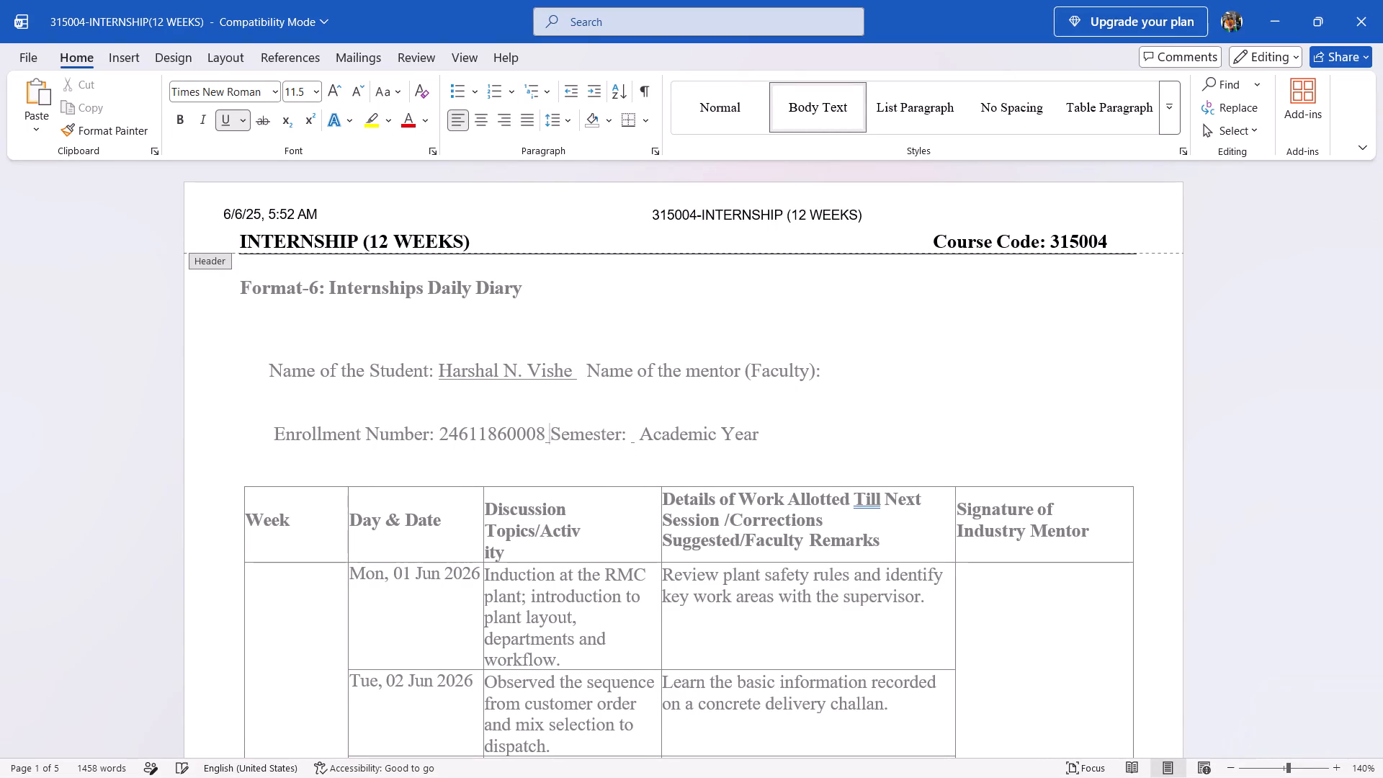
{"action": "key", "text": "space"}
{"action": "key", "text": "space"}
{"action": "key", "text": "space"}
{"action": "key", "text": "space"}
{"action": "key", "text": "space"}
{"action": "key", "text": "space"}
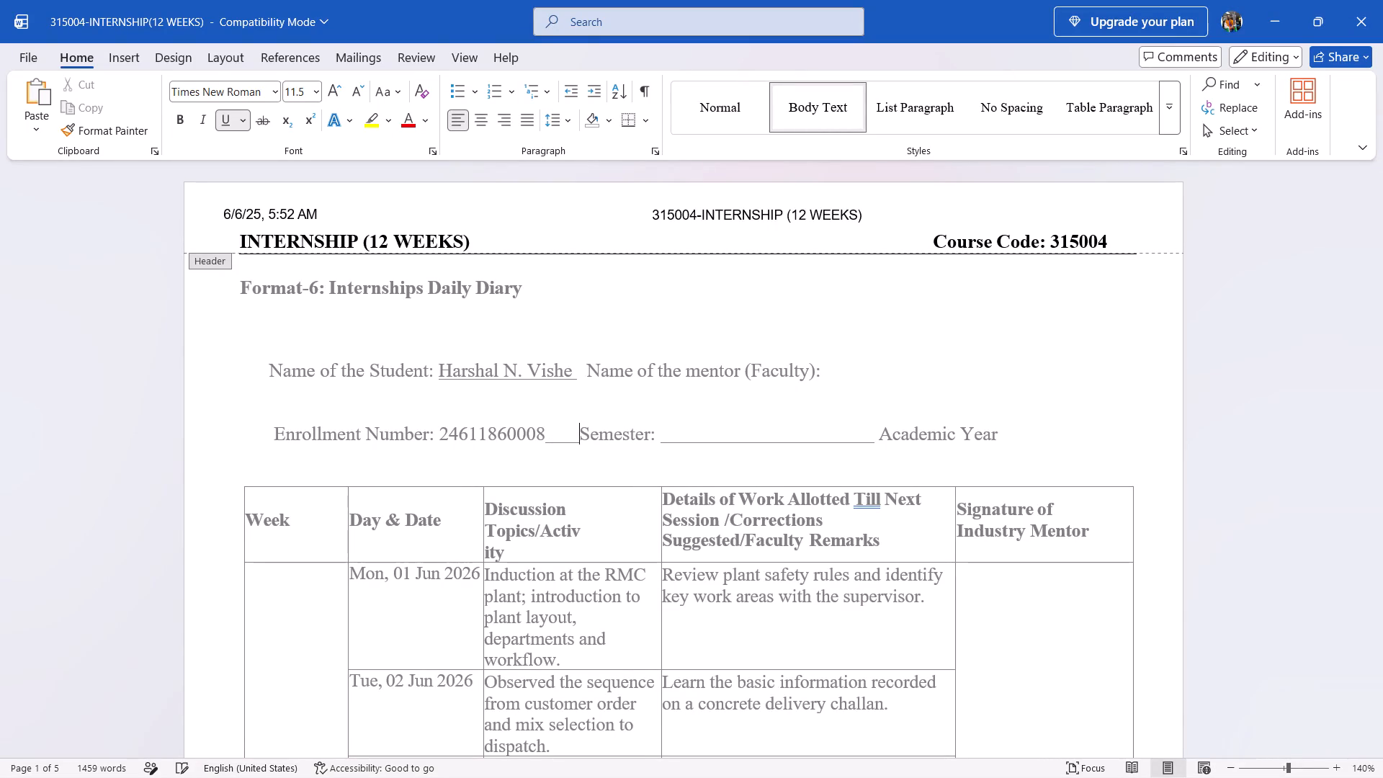
Replace the underlined spaces after the enrollment number with two non-underlined spaces, keeping the "Semester:" label intact.
{"action": "key", "text": "Right"}
{"action": "key", "text": "space"}
{"action": "key", "text": "space"}
{"action": "key", "text": "s"}
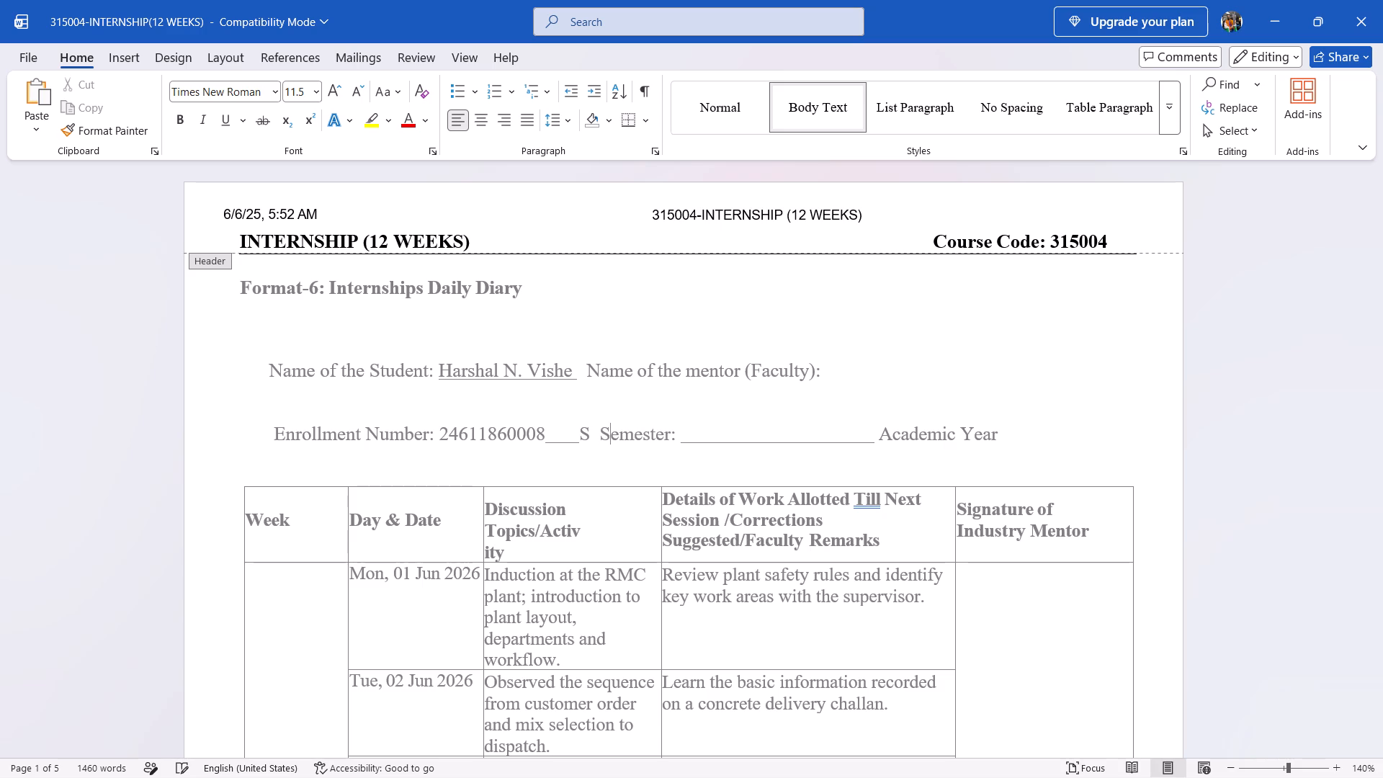
{"action": "key", "text": "Left"}
{"action": "key", "text": "Left"}
{"action": "key", "text": "Left"}
{"action": "key", "text": "BackSpace"}
{"action": "key", "text": "BackSpace"}
{"action": "key", "text": "BackSpace"}
{"action": "key", "text": "BackSpace"}
{"action": "key", "text": "BackSpace"}
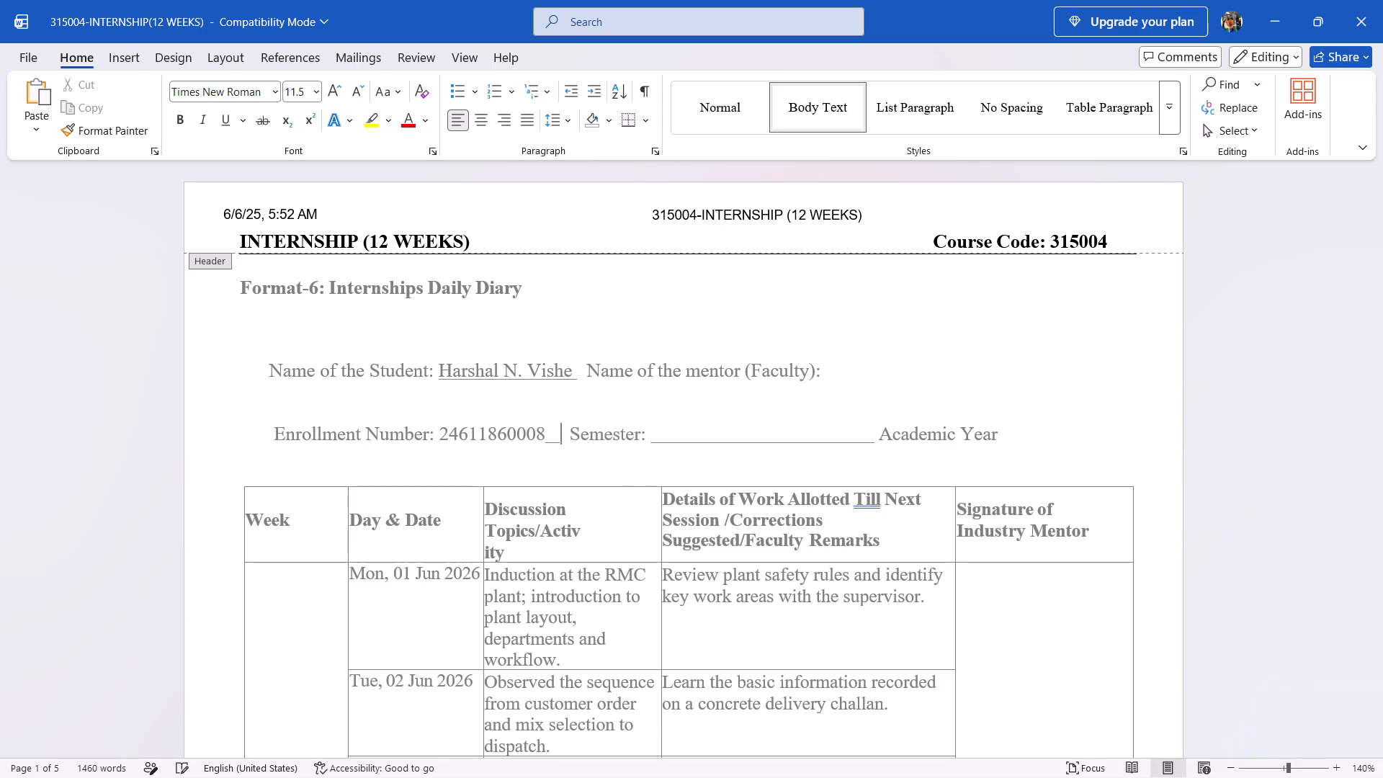
{"action": "key", "text": "BackSpace"}
{"action": "key", "text": "BackSpace"}
{"action": "key", "text": "BackSpace"}
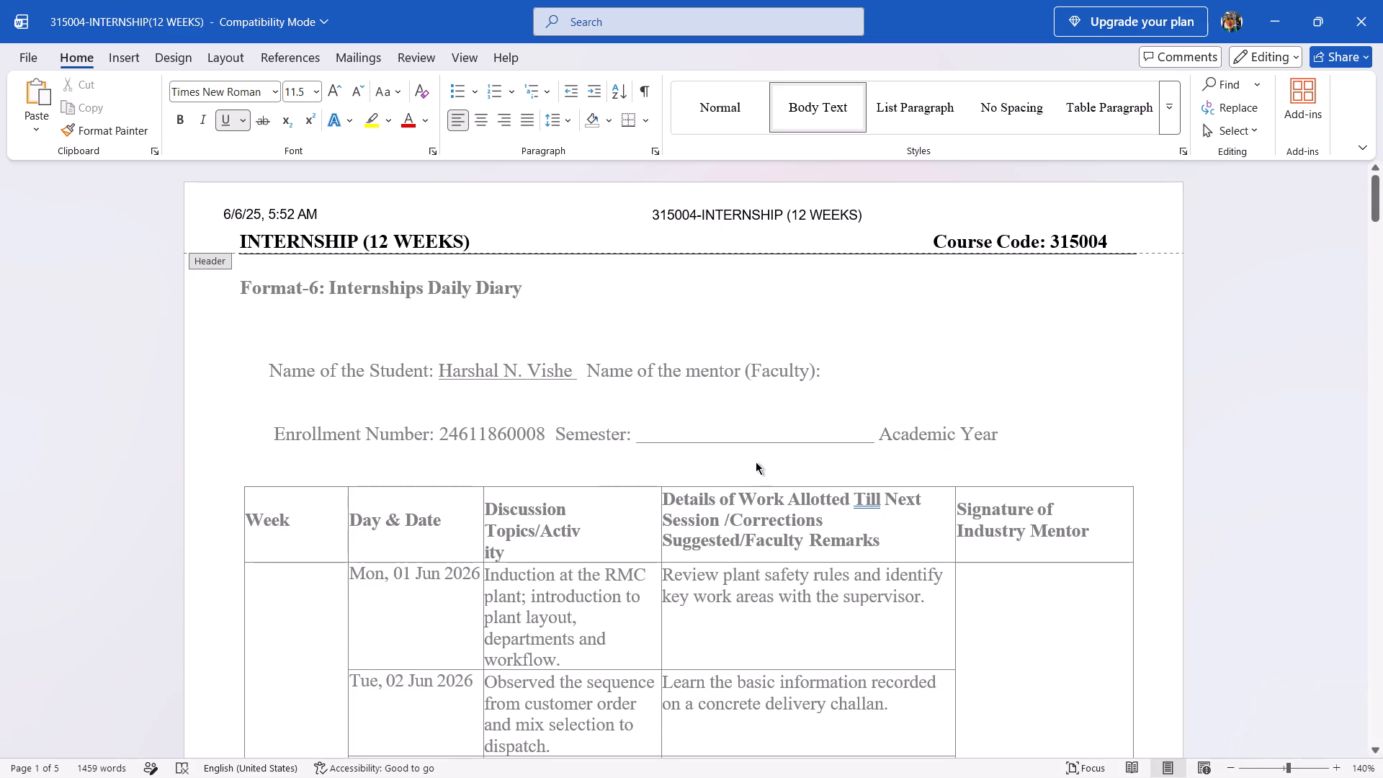
Remove the underlined trailing space after the student's name and re-enter the underlined name before the "Name of the mentor (Faculty):" label.
{"action": "left_click", "coordinate": [576, 373]}
{"action": "key", "text": "BackSpace"}
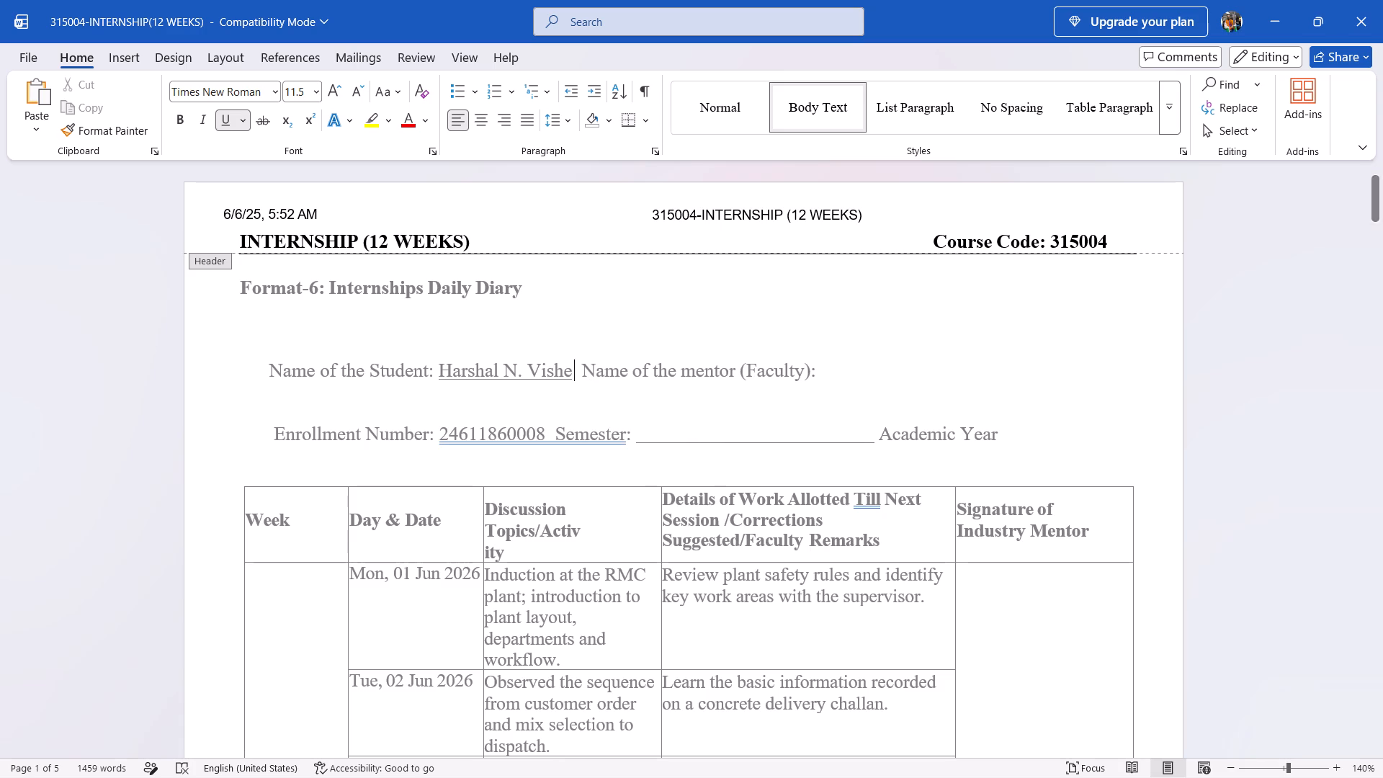
{"action": "key", "text": "BackSpace"}
{"action": "key", "text": "BackSpace"}
{"action": "key", "text": "BackSpace"}
{"action": "key", "text": "BackSpace"}
{"action": "key", "text": "BackSpace"}
{"action": "key", "text": "BackSpace"}
{"action": "key", "text": "BackSpace"}
{"action": "key", "text": "BackSpace"}
{"action": "key", "text": "BackSpace"}
{"action": "key", "text": "BackSpace"}
{"action": "key", "text": "BackSpace"}
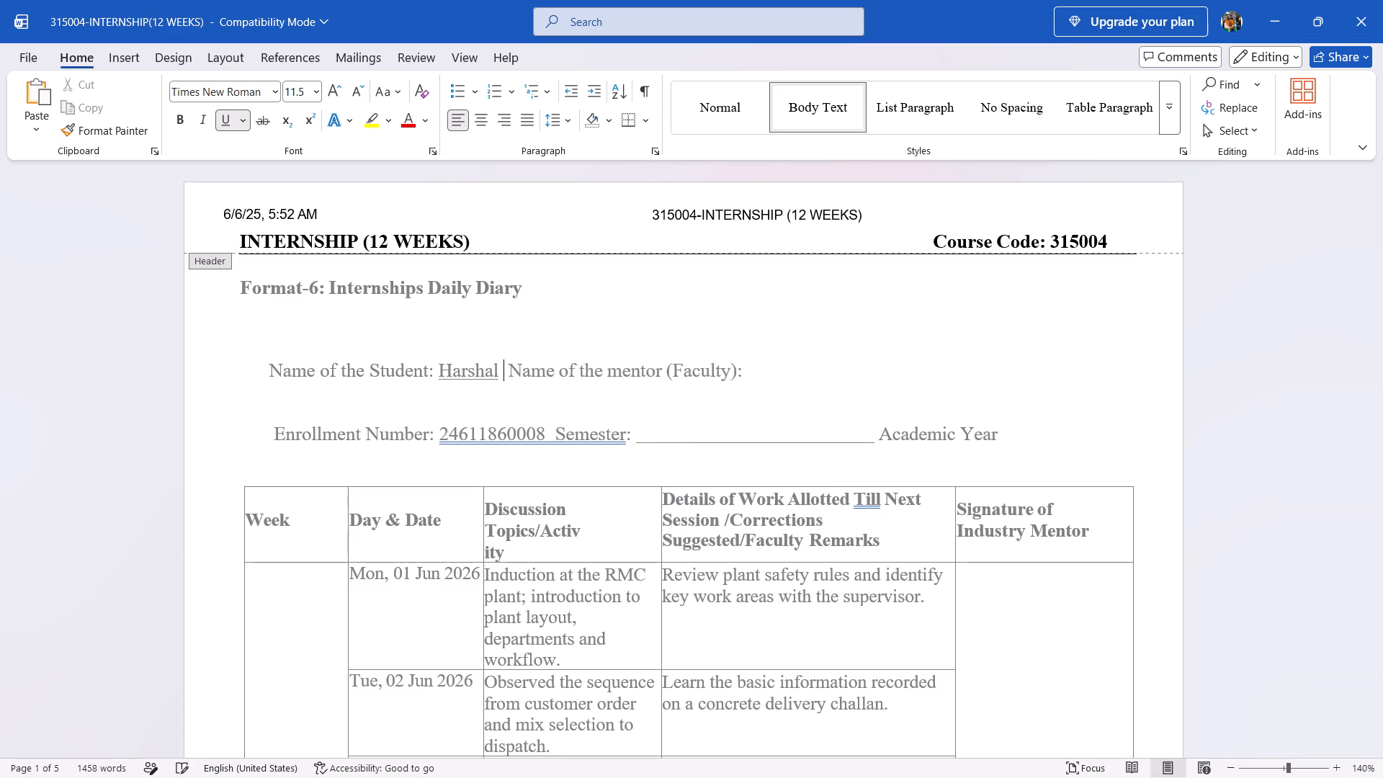
{"action": "key", "text": "BackSpace"}
{"action": "key", "text": "BackSpace"}
{"action": "key", "text": "BackSpace"}
{"action": "key", "text": "BackSpace"}
{"action": "key", "text": "BackSpace"}
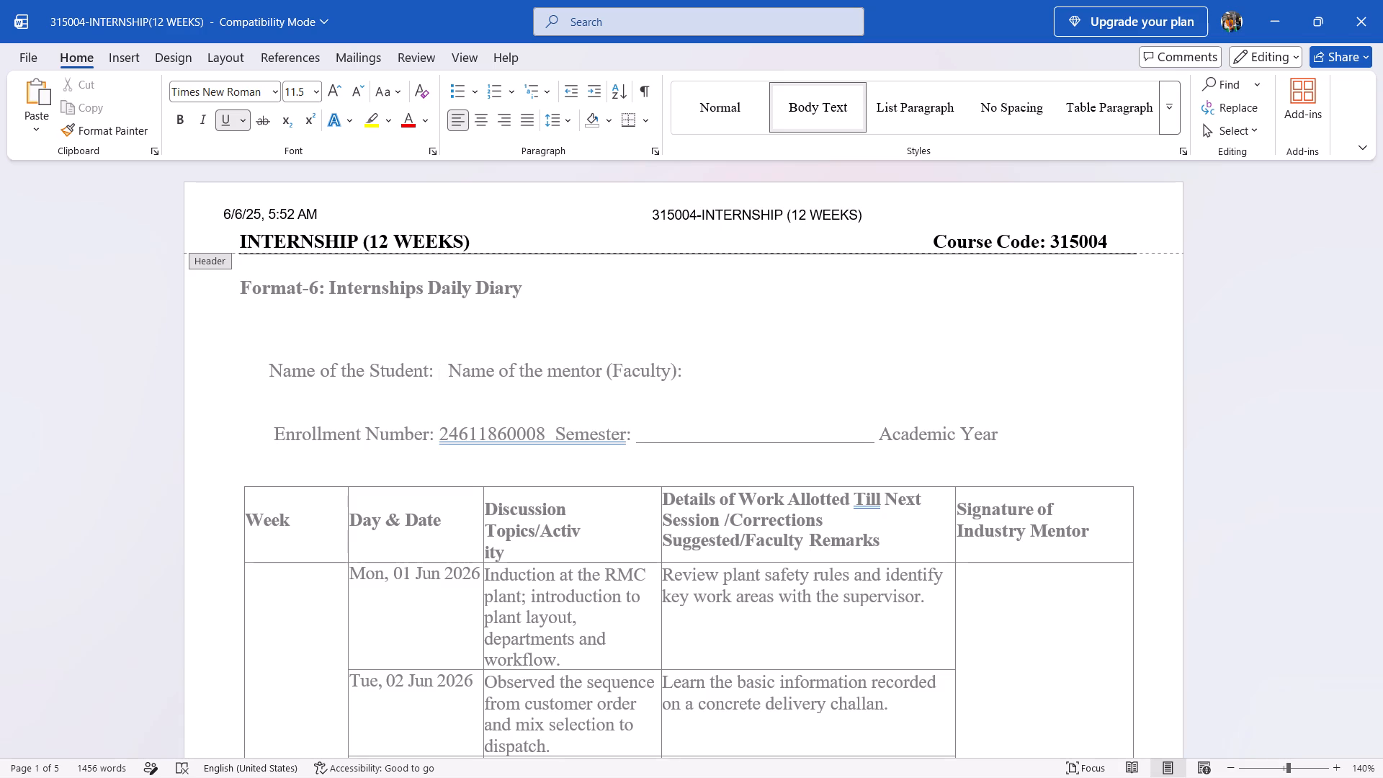
{"action": "type", "text": "arshak"}
{"action": "key", "text": "space"}
{"action": "key", "text": "BackSpace"}
{"action": "key", "text": "BackSpace"}
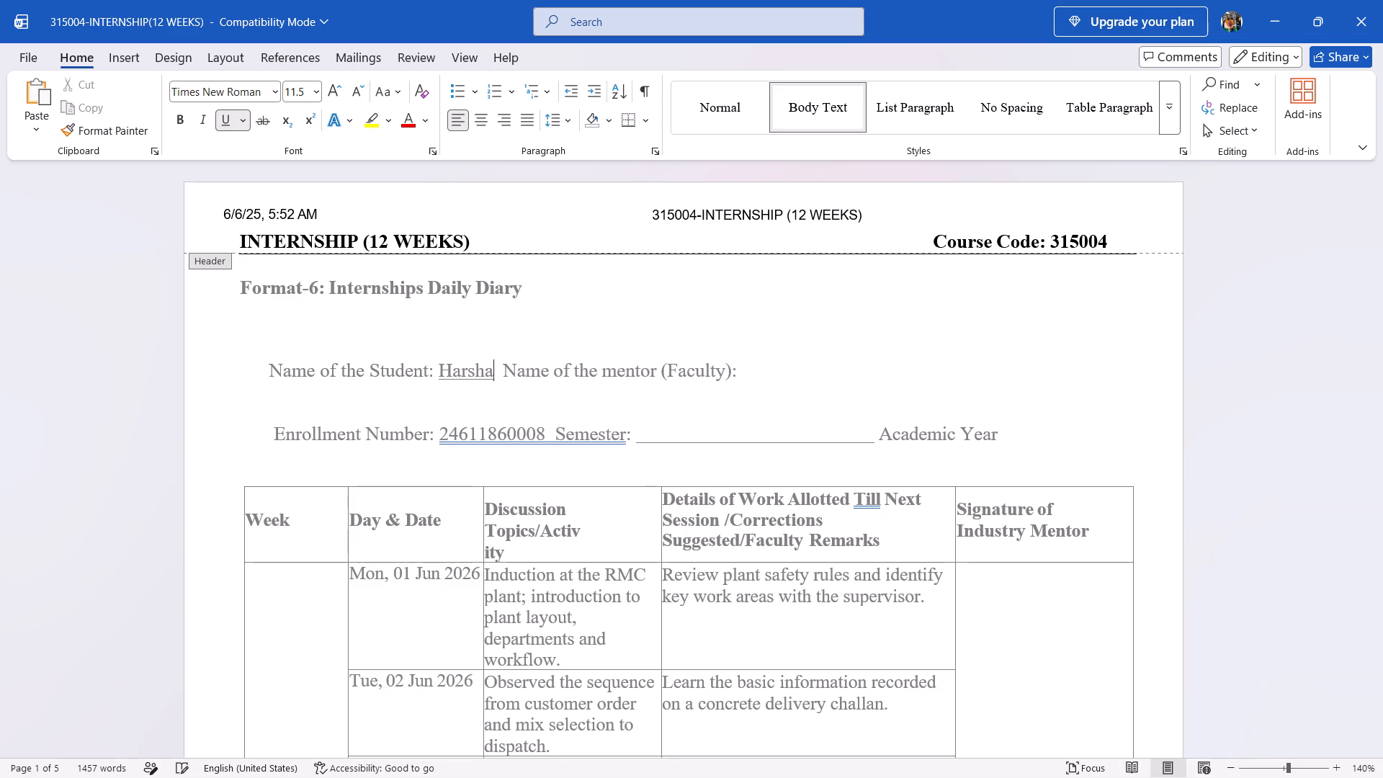
{"action": "key", "text": "l"}
{"action": "key", "text": "space"}
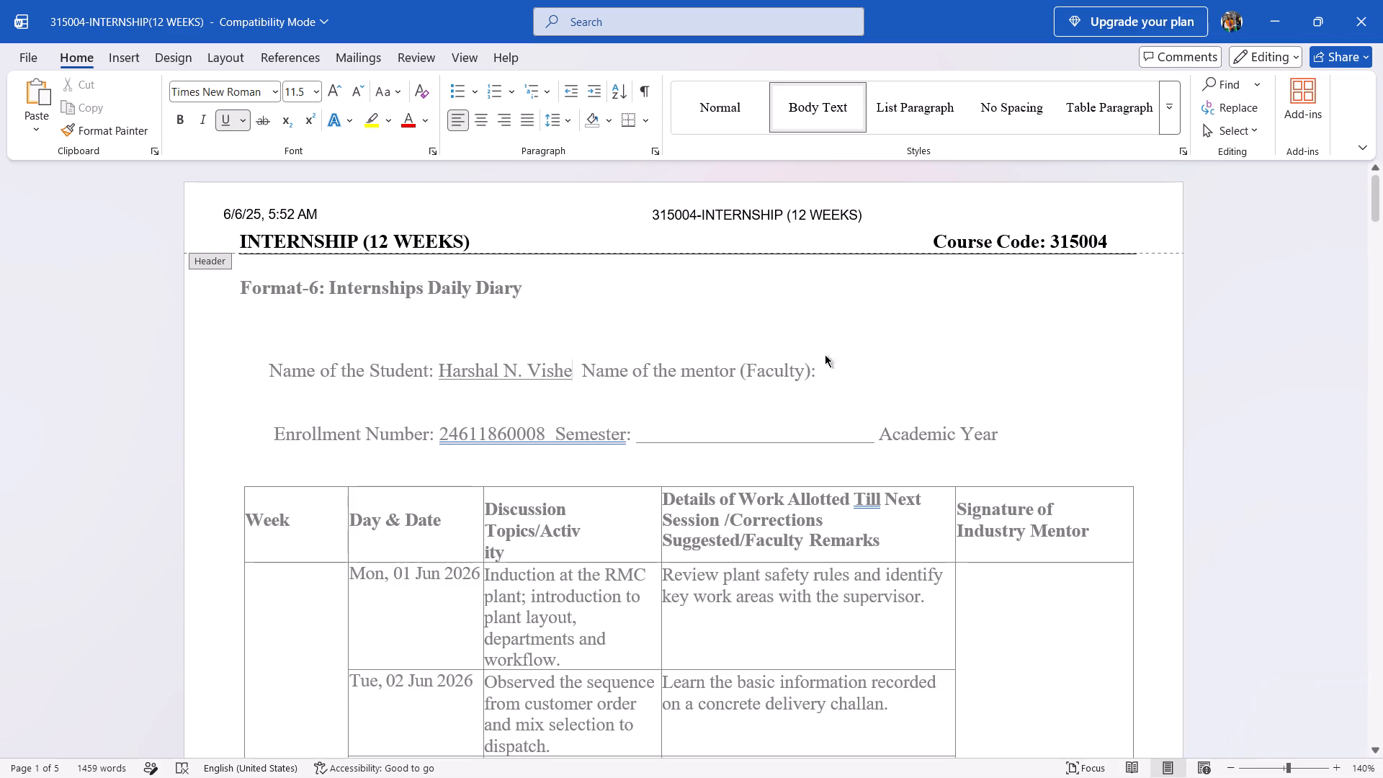
Insert one more non-underlined space between the enrollment number and the "Semester:" label.
{"action": "left_click", "coordinate": [551, 439]}
{"action": "key", "text": "space"}
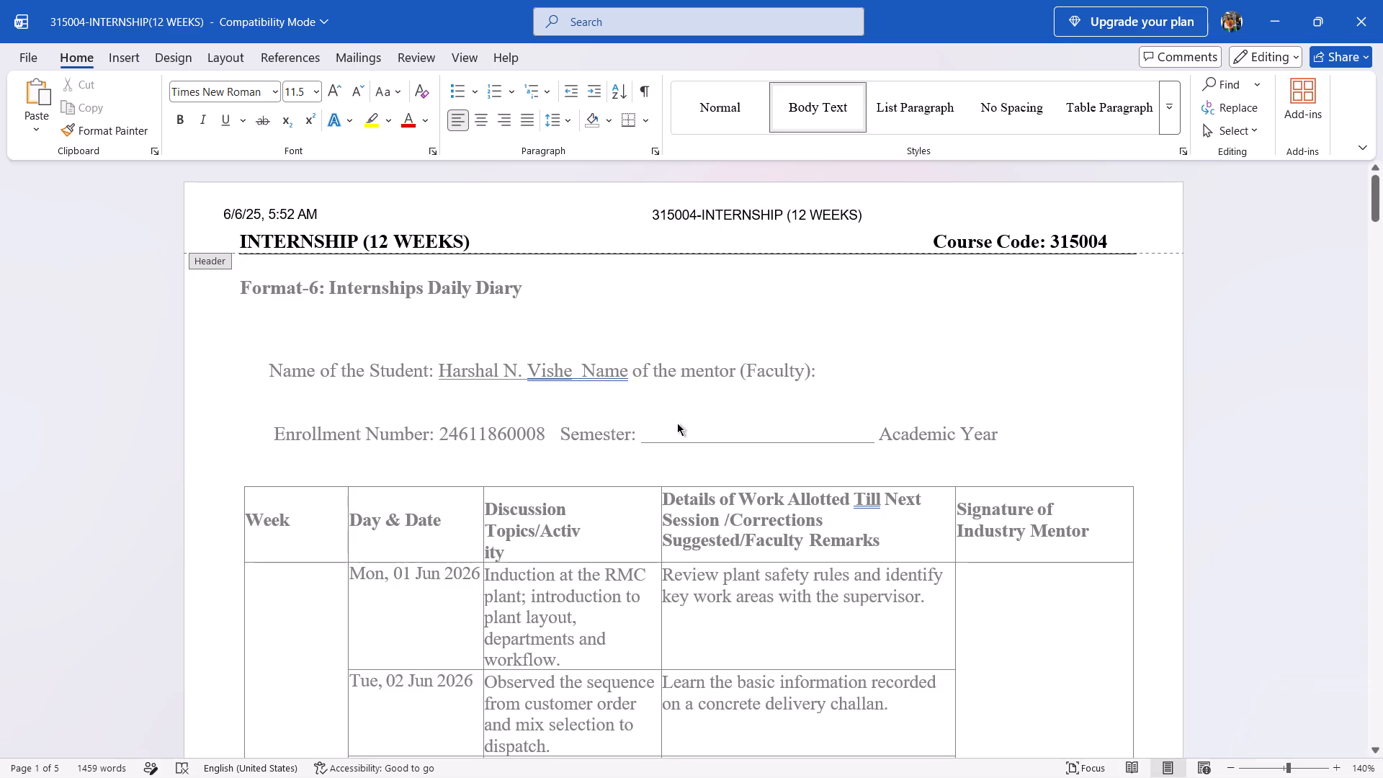
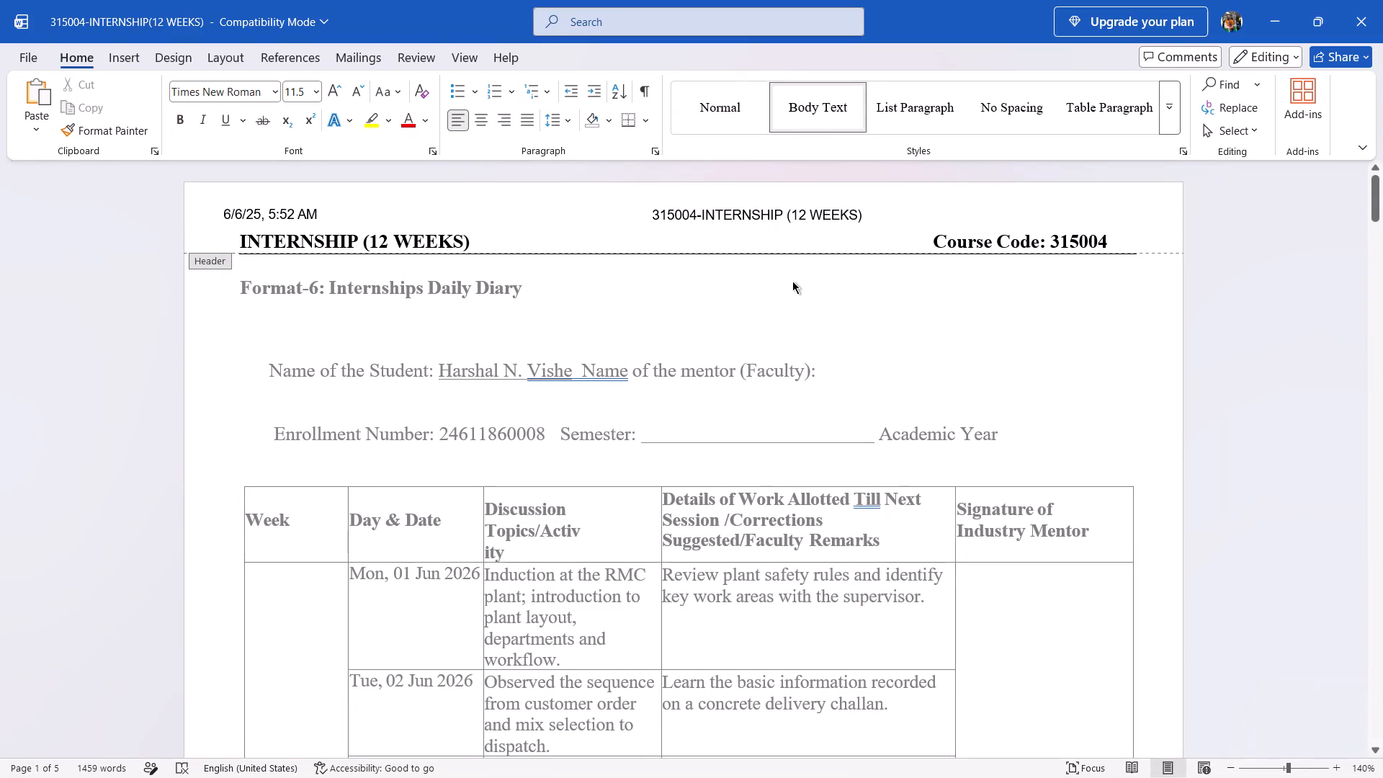
Insert a non-underlined space between the student's name and the "Name of the mentor (Faculty):" label.
{"action": "left_click", "coordinate": [577, 375]}
{"action": "key", "text": "space"}
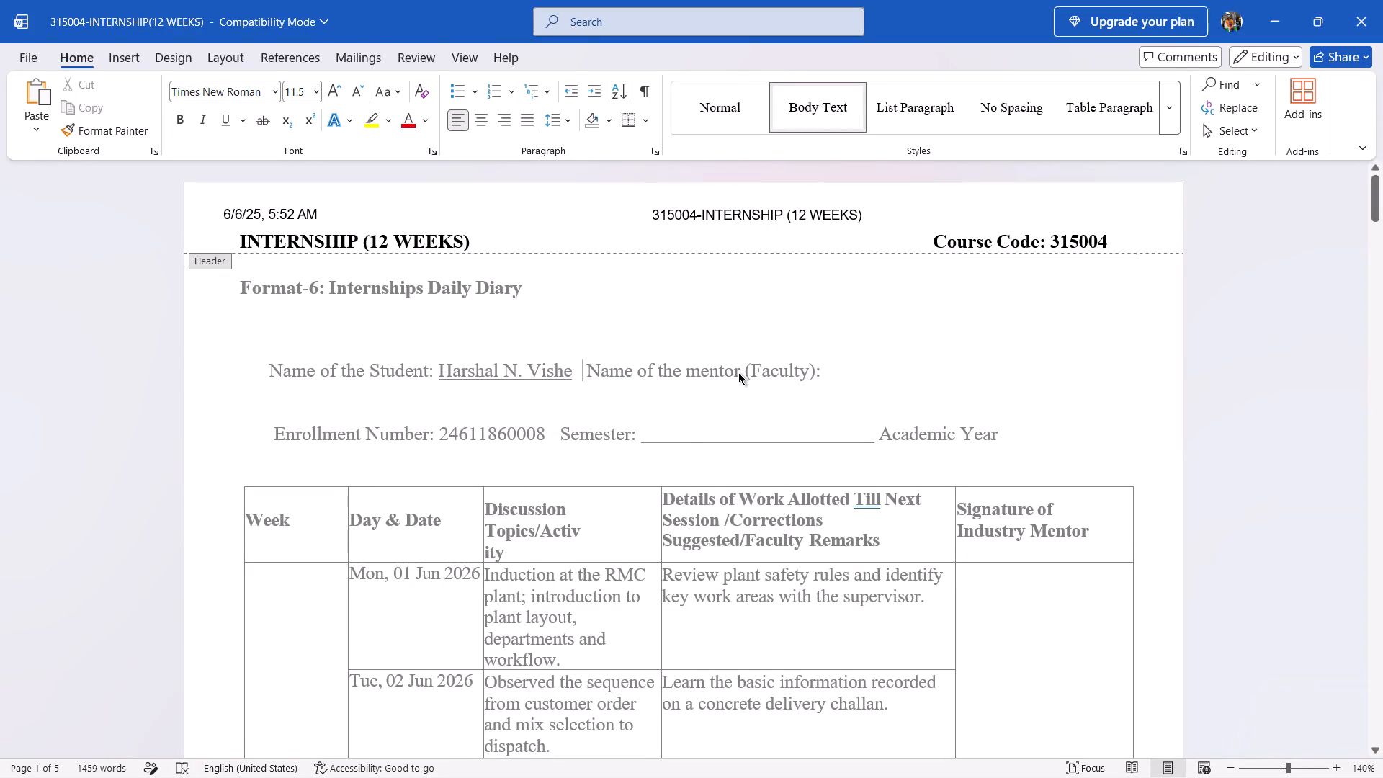
Fill in the semester as "5th (V)" after the "Semester:" label, with the ordinal in superscript.
{"action": "left_click", "coordinate": [686, 429]}
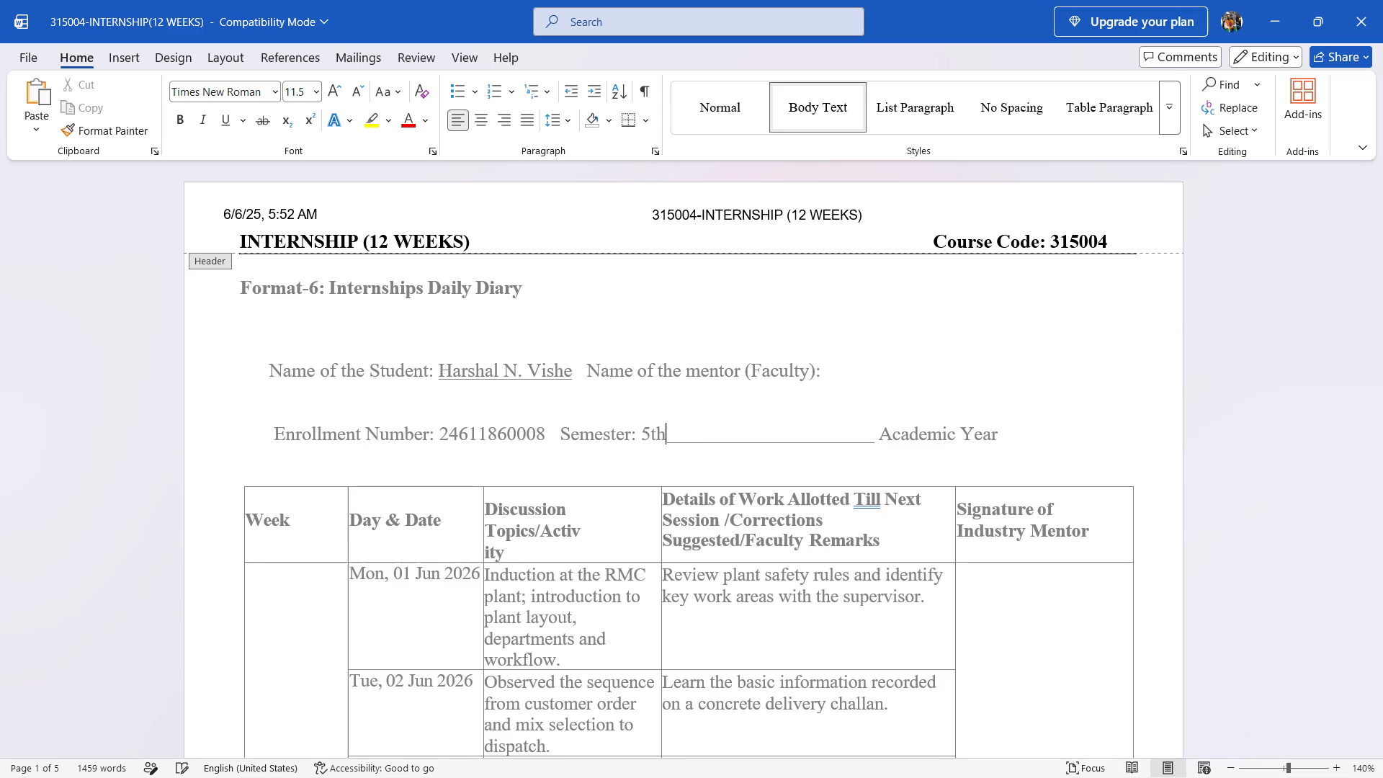
{"action": "key", "text": "space"}
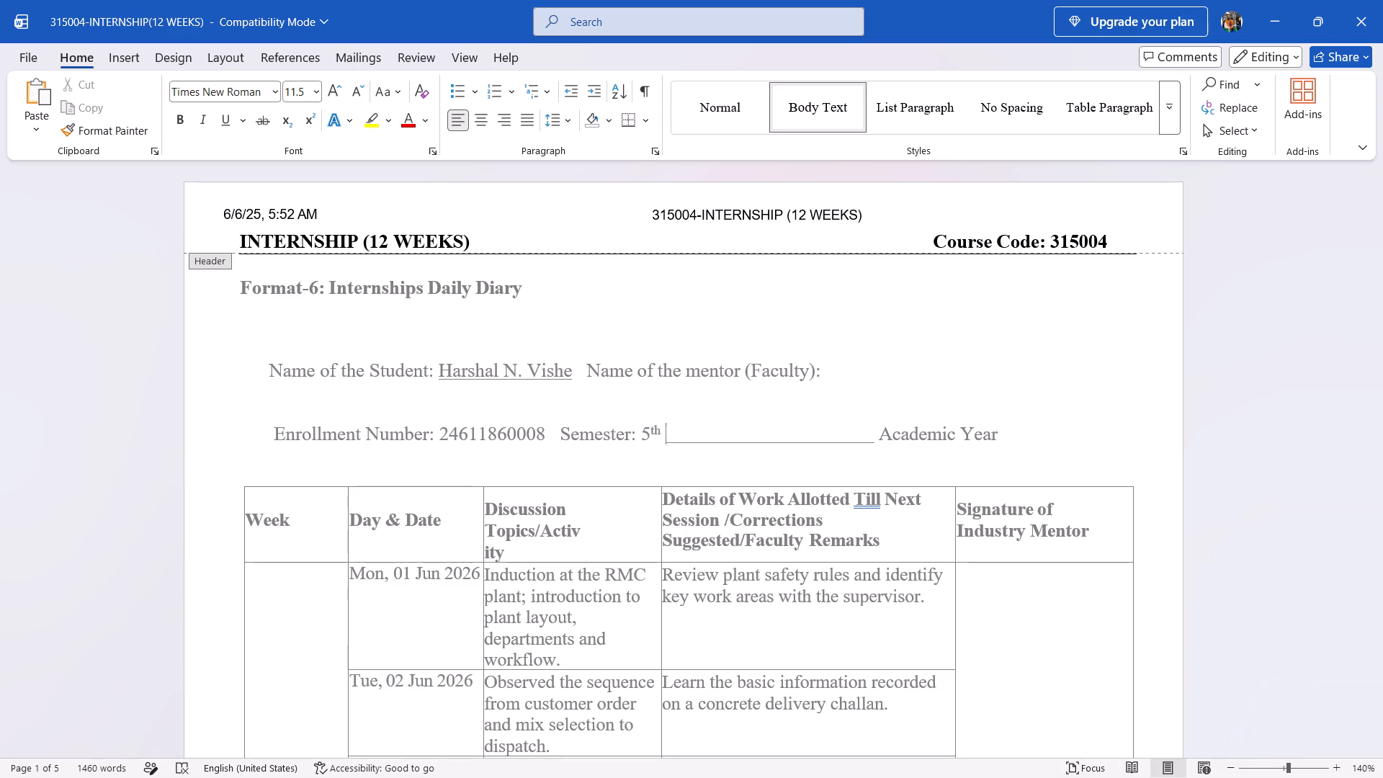
{"action": "type", "text": "()"}
{"action": "key", "text": "Left"}
{"action": "key", "text": "BackSpace"}
{"action": "key", "text": "BackSpace"}
{"action": "key", "text": "v"}
Replace the long underlined blank between "5th (V)" and "Academic Year" with a short run of underlined spaces.
{"action": "left_click", "coordinate": [872, 436]}
{"action": "key", "text": "BackSpace"}
{"action": "key", "text": "space"}
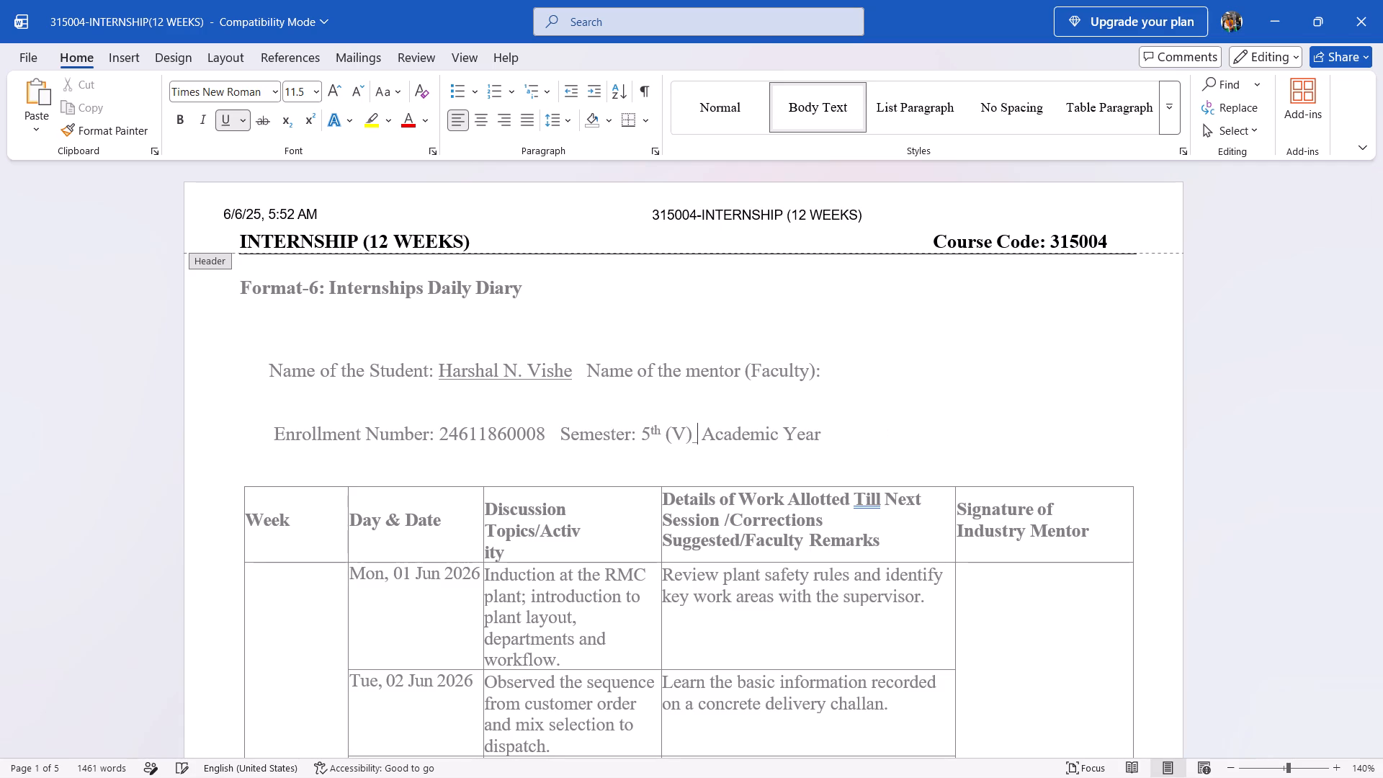
{"action": "key", "text": "space"}
{"action": "key", "text": "space"}
{"action": "key", "text": "space"}
{"action": "key", "text": "space"}
{"action": "key", "text": "space"}
{"action": "key", "text": "space"}
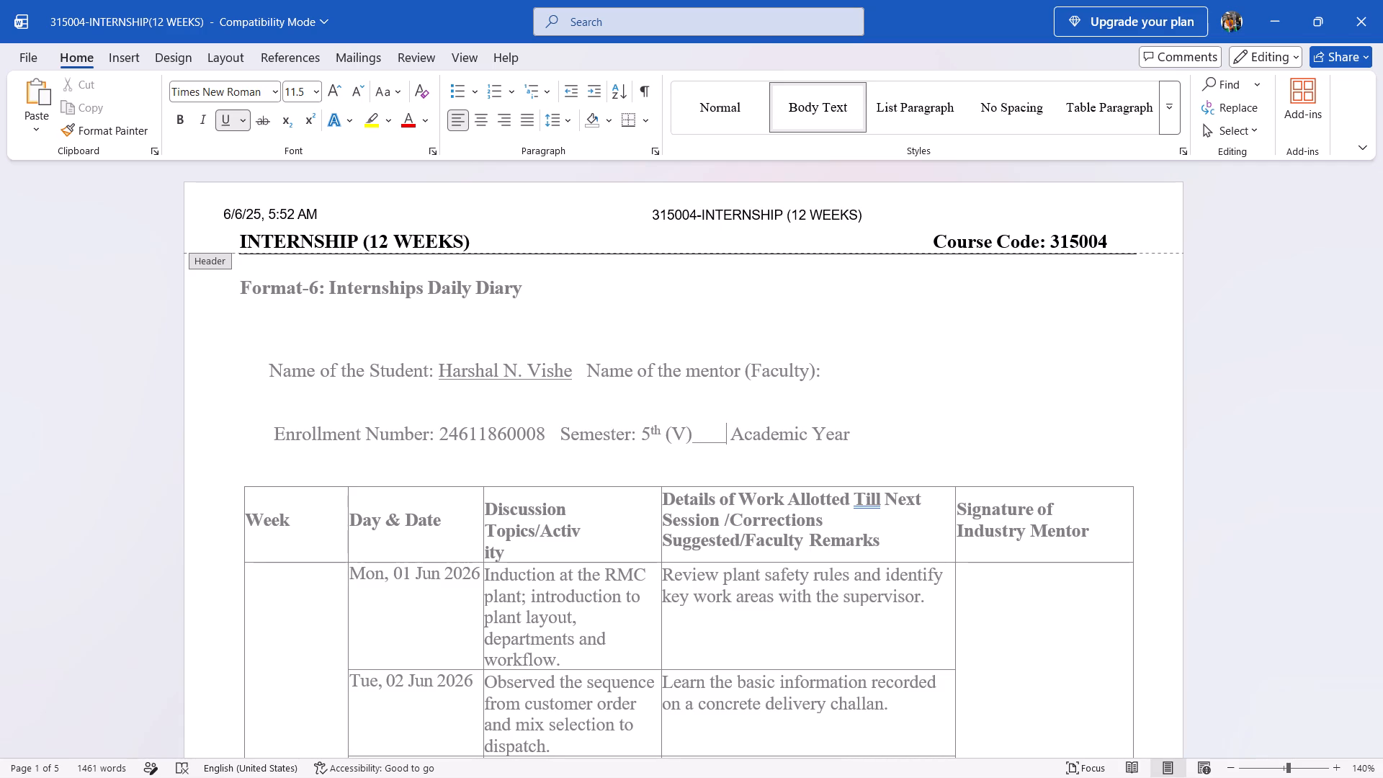
Insert three non-underlined spaces between the short underlined blank and the "Academic Year" label.
{"action": "key", "text": "Right"}
{"action": "key", "text": "space"}
{"action": "key", "text": "space"}
{"action": "key", "text": "Left"}
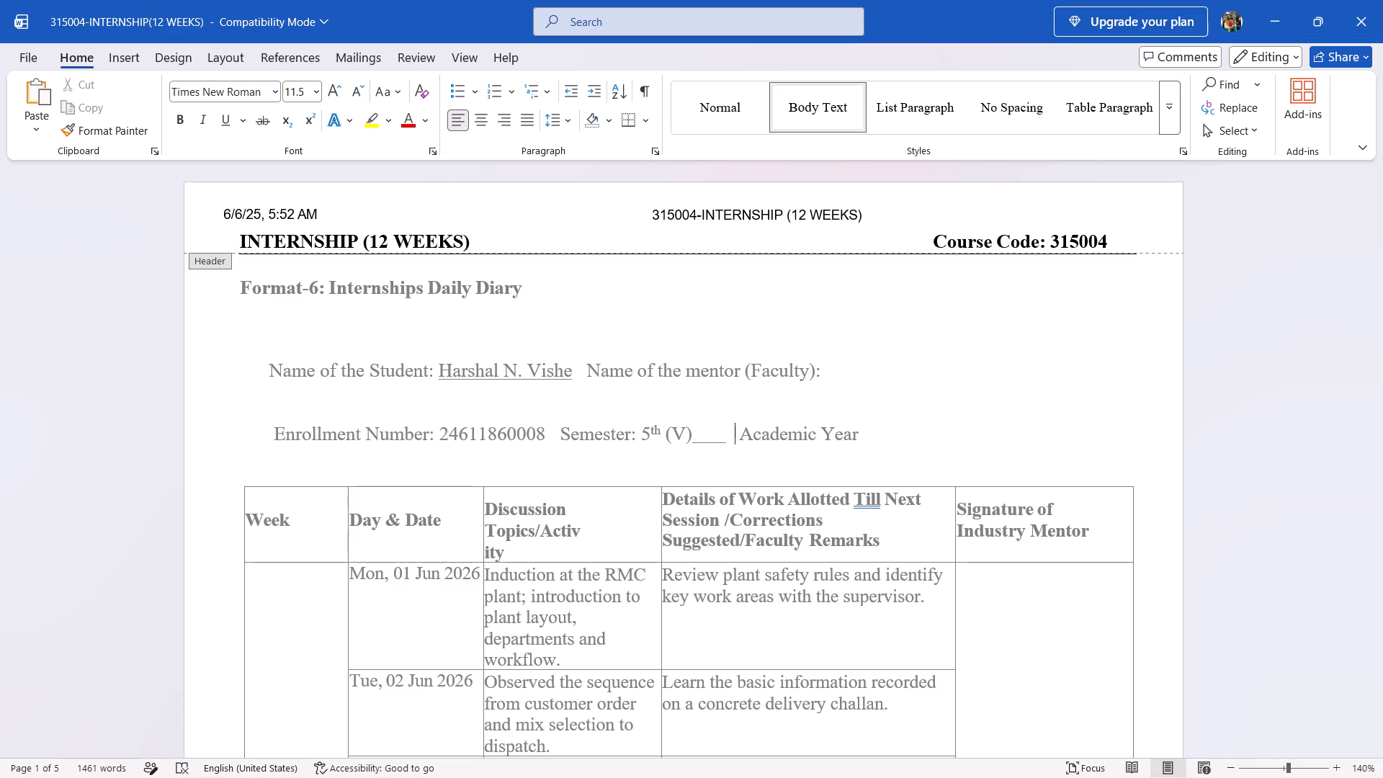
{"action": "key", "text": "Left"}
{"action": "key", "text": "space"}
Delete the short run of underlined spaces after "5th (V)", keeping the non-underlined spaces before "Academic Year".
{"action": "key", "text": "Left"}
{"action": "key", "text": "Left"}
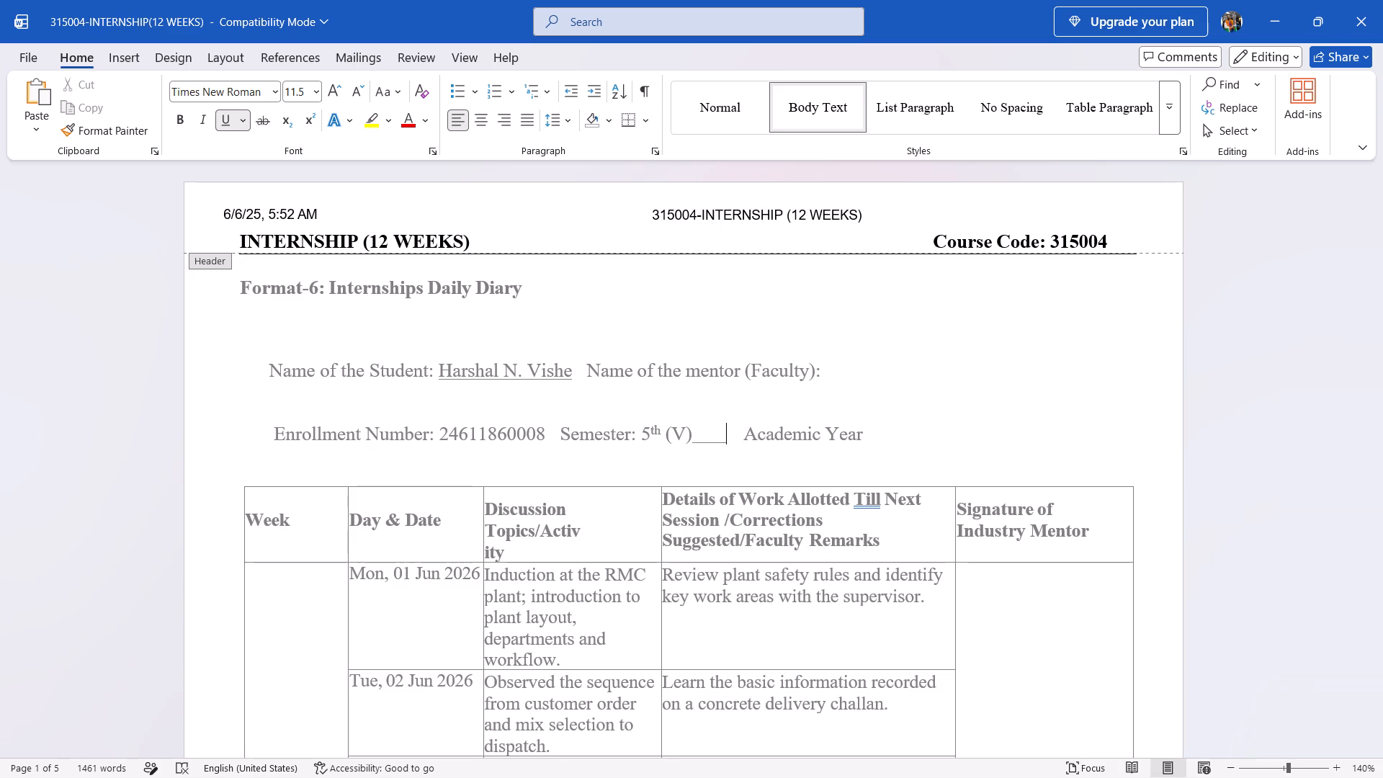
{"action": "key", "text": "BackSpace"}
{"action": "key", "text": "BackSpace"}
{"action": "key", "text": "BackSpace"}
{"action": "key", "text": "BackSpace"}
{"action": "key", "text": "BackSpace"}
{"action": "key", "text": "BackSpace"}
{"action": "key", "text": "BackSpace"}
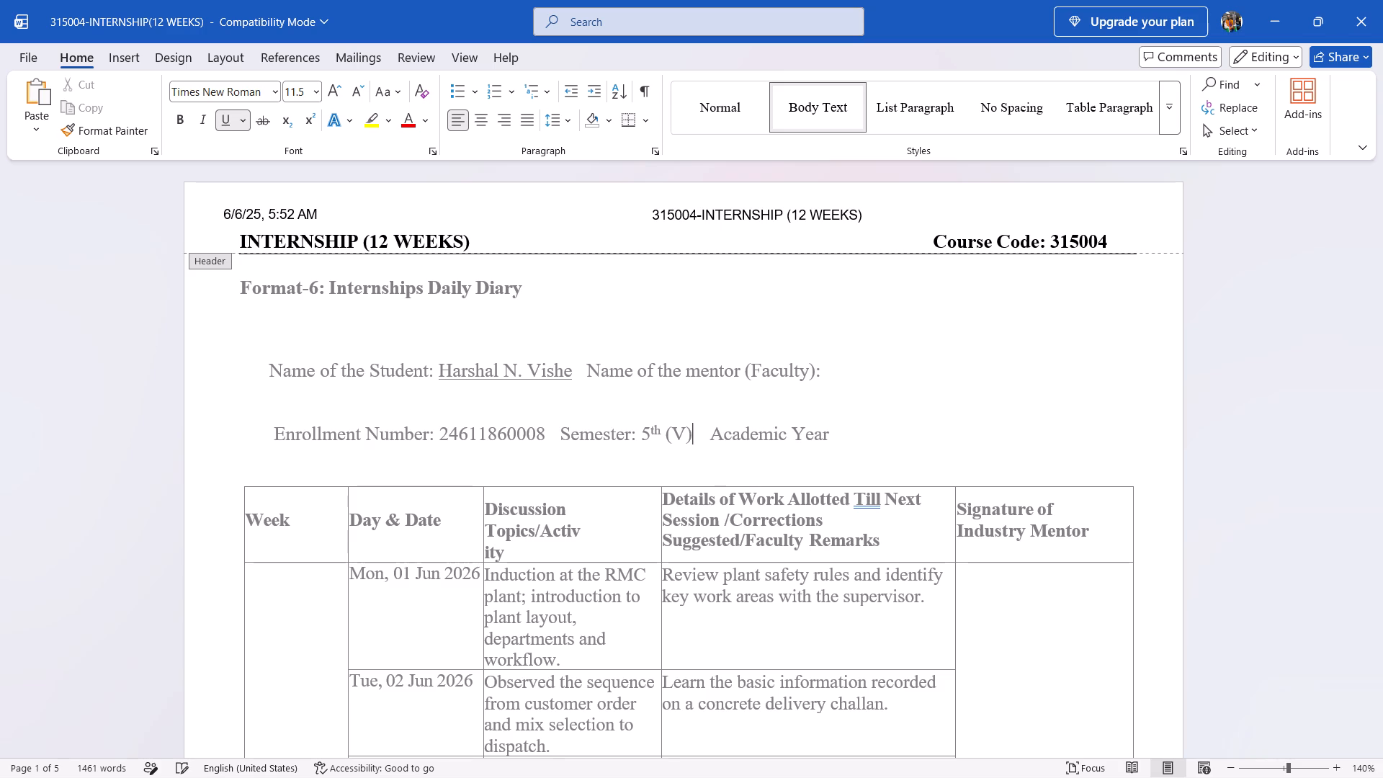
{"action": "key", "text": "space"}
{"action": "key", "text": "BackSpace"}
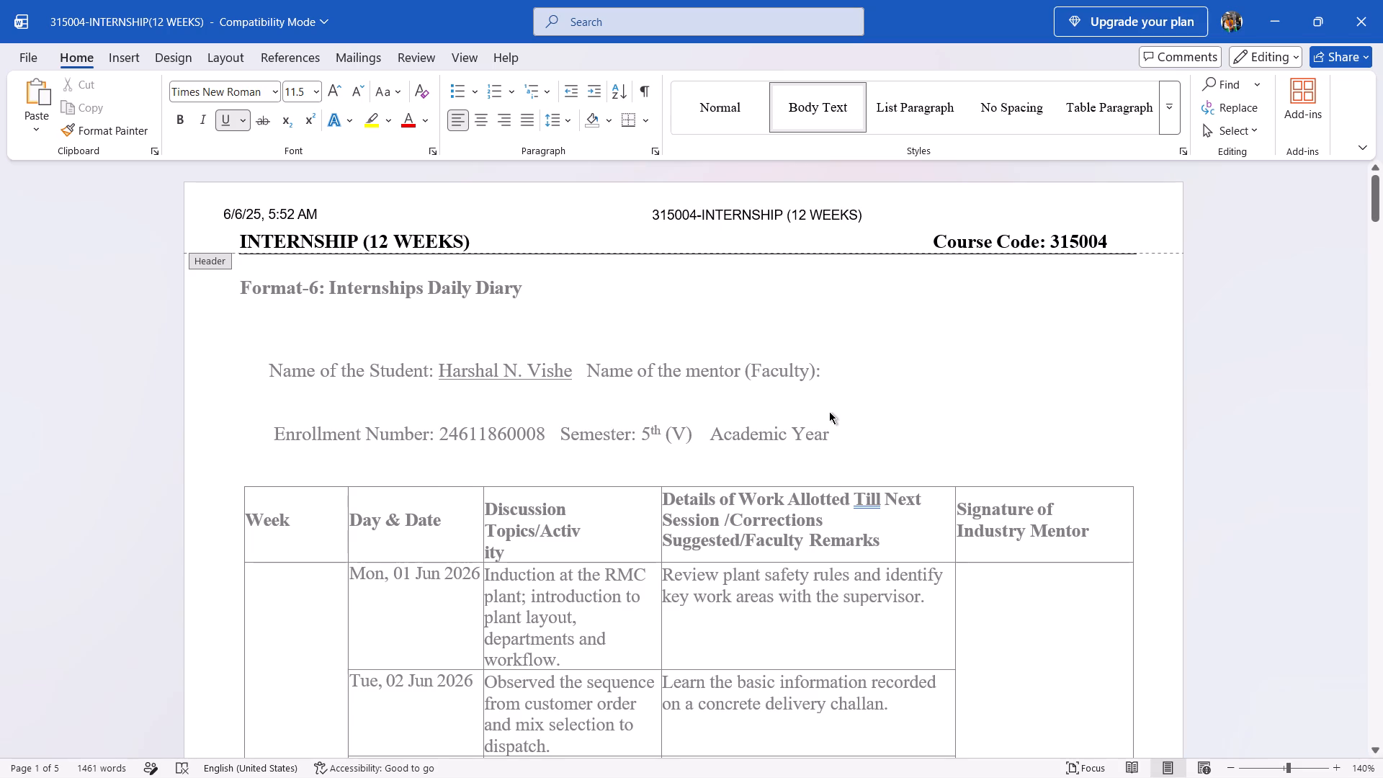
Add a colon directly after the "Academic Year" label and fill in the year as 2026/2027.
{"action": "left_click", "coordinate": [833, 430]}
{"action": "key", "text": "space"}
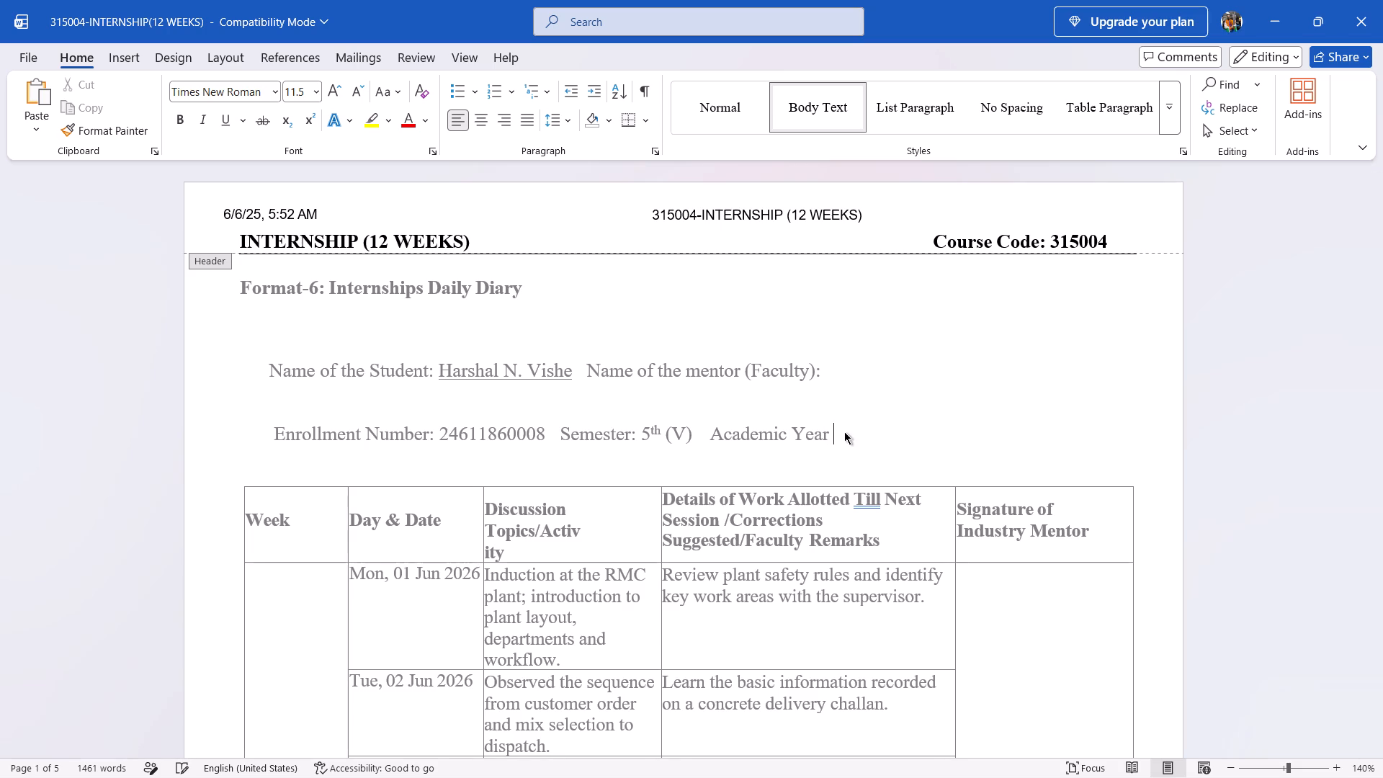
{"action": "type", "text": ":"}
{"action": "key", "text": "BackSpace"}
{"action": "key", "text": "BackSpace"}
{"action": "type", "text": ":"}
{"action": "key", "text": "space"}
{"action": "type", "text": "202"}
{"action": "key", "text": "6"}
{"action": "type", "text": "/2027"}
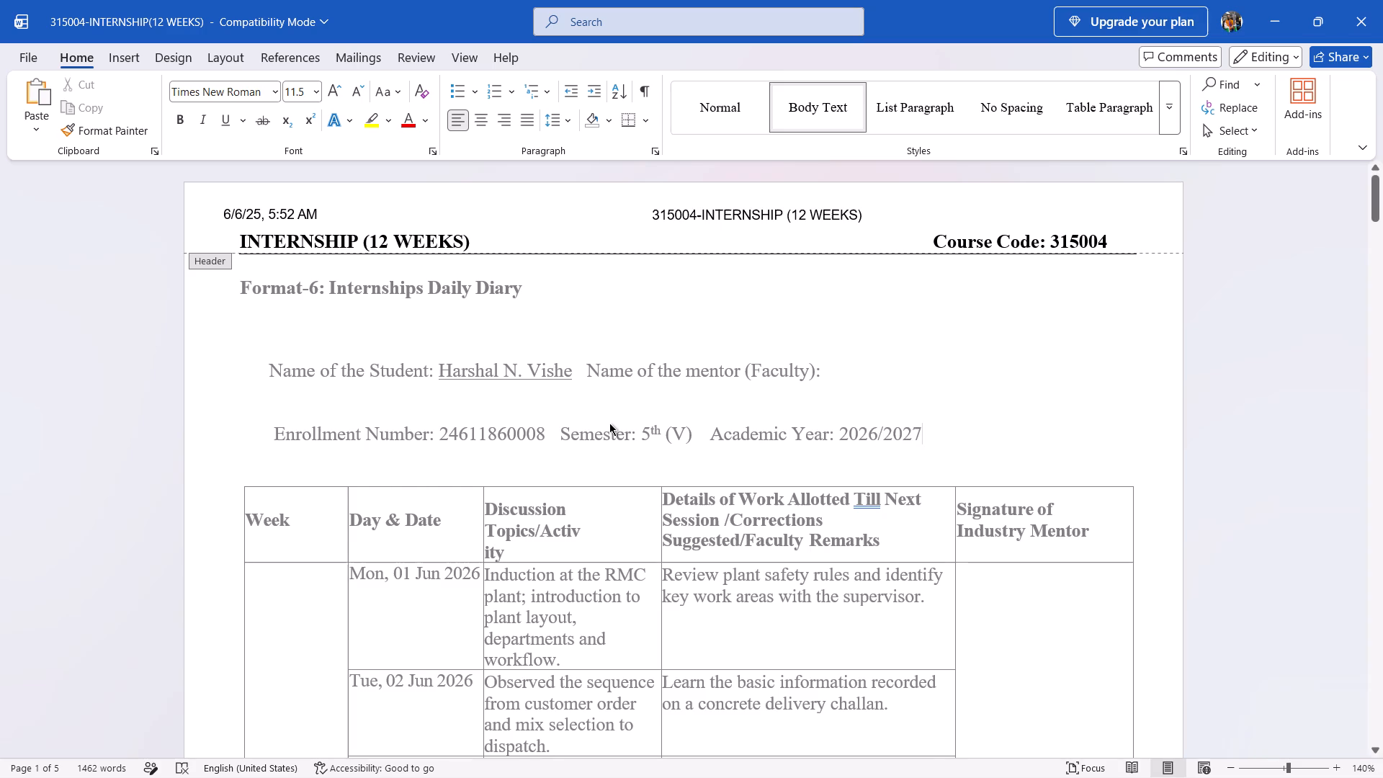
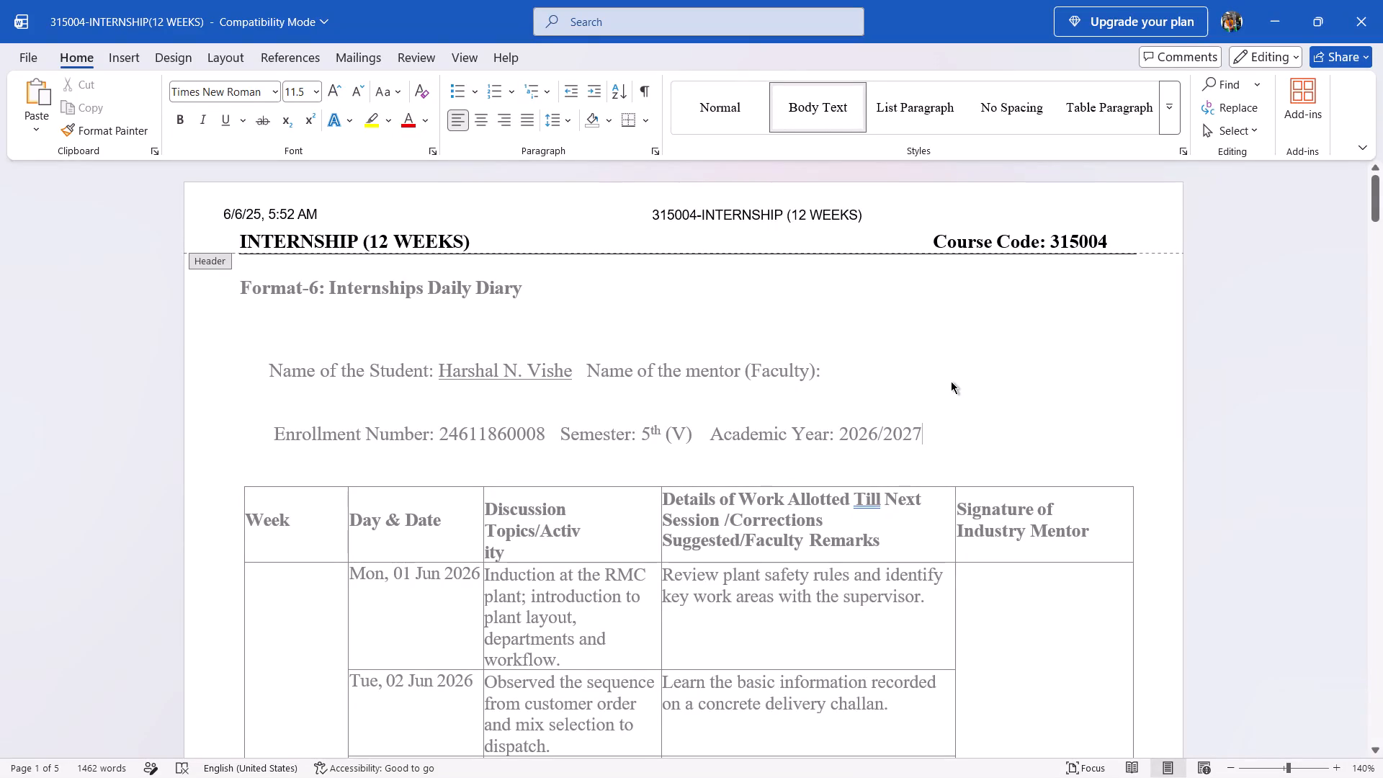
Centre the text of the diary table's heading row, from "Week" through "Signature of Industry Mentor".
{"action": "left_click", "coordinate": [249, 514]}
{"action": "left_click_drag", "start_coordinate": [248, 514], "coordinate": [560, 545]}
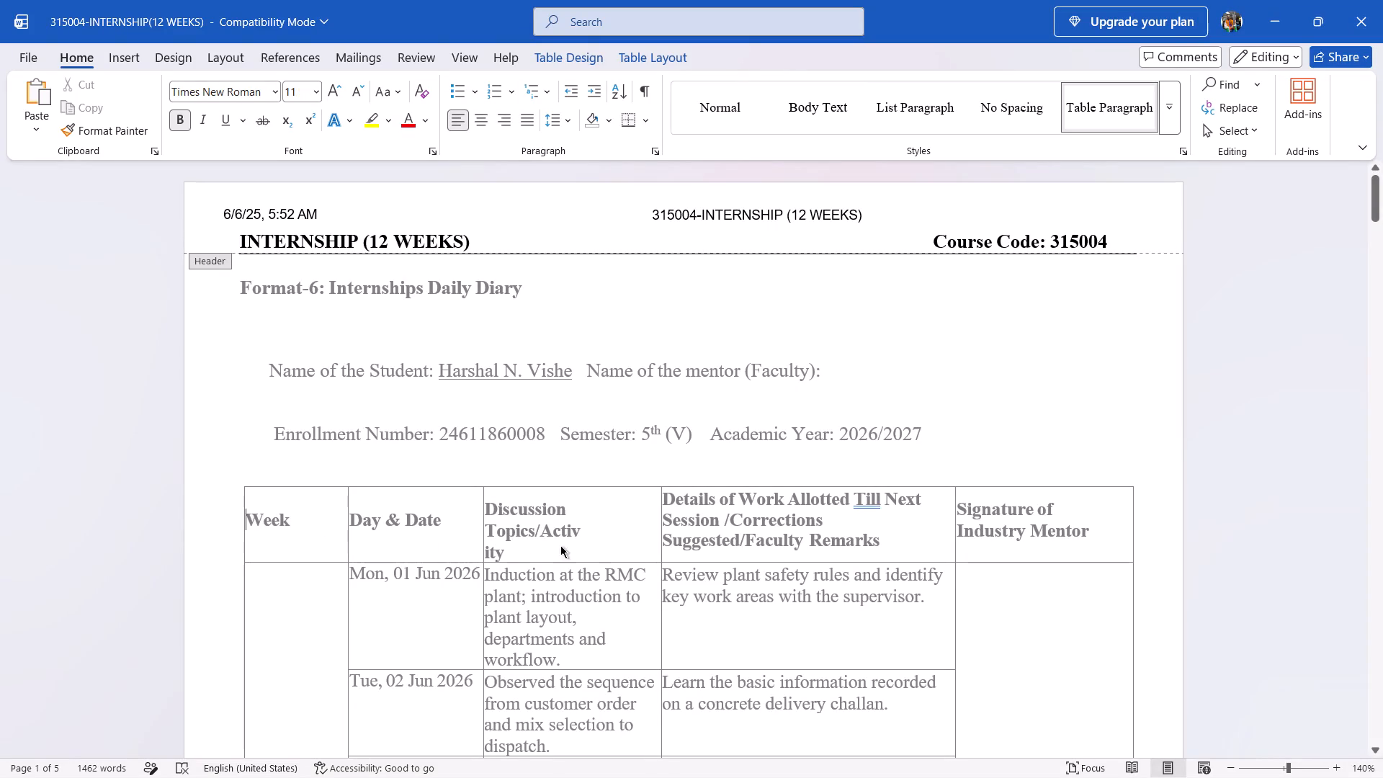
{"action": "left_click_drag", "start_coordinate": [560, 545], "coordinate": [713, 549]}
{"action": "double_click", "coordinate": [1086, 393]}
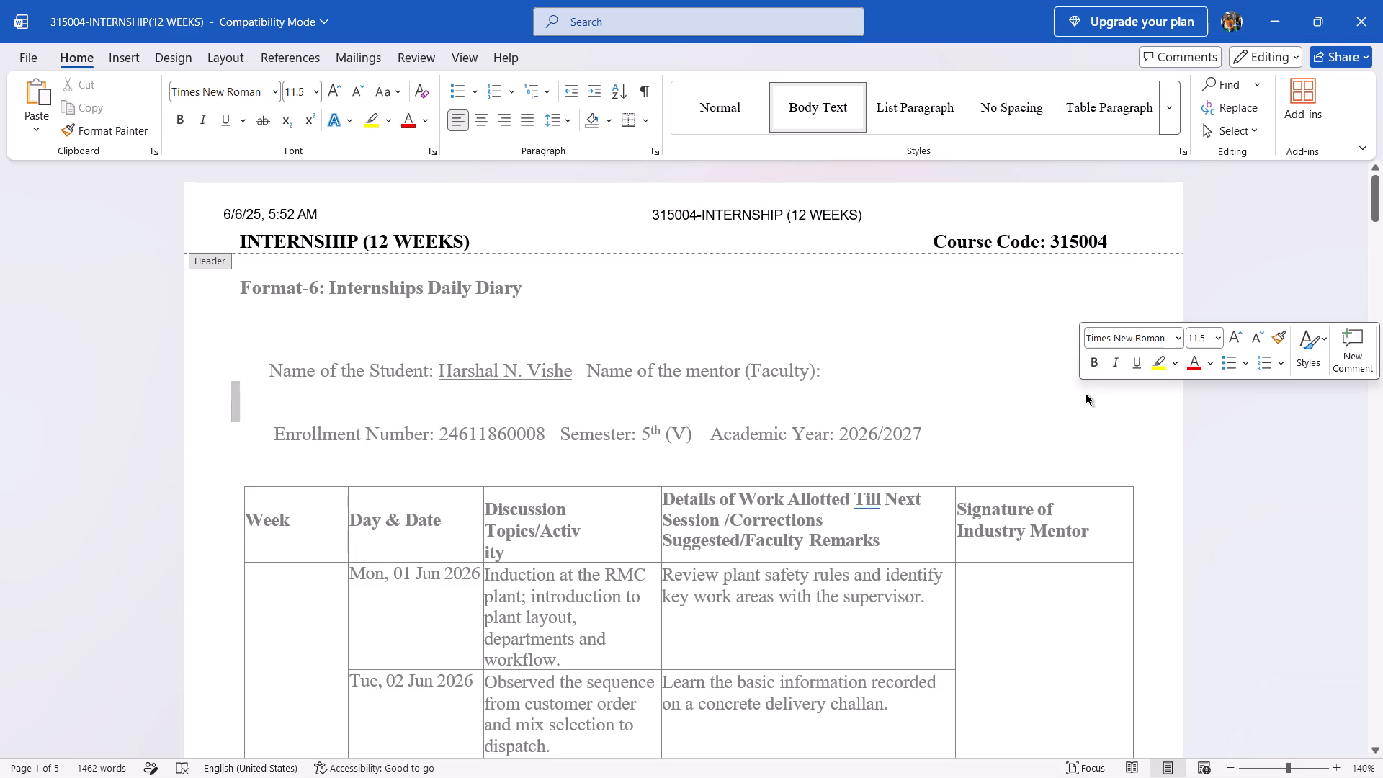
{"action": "left_click", "coordinate": [248, 517]}
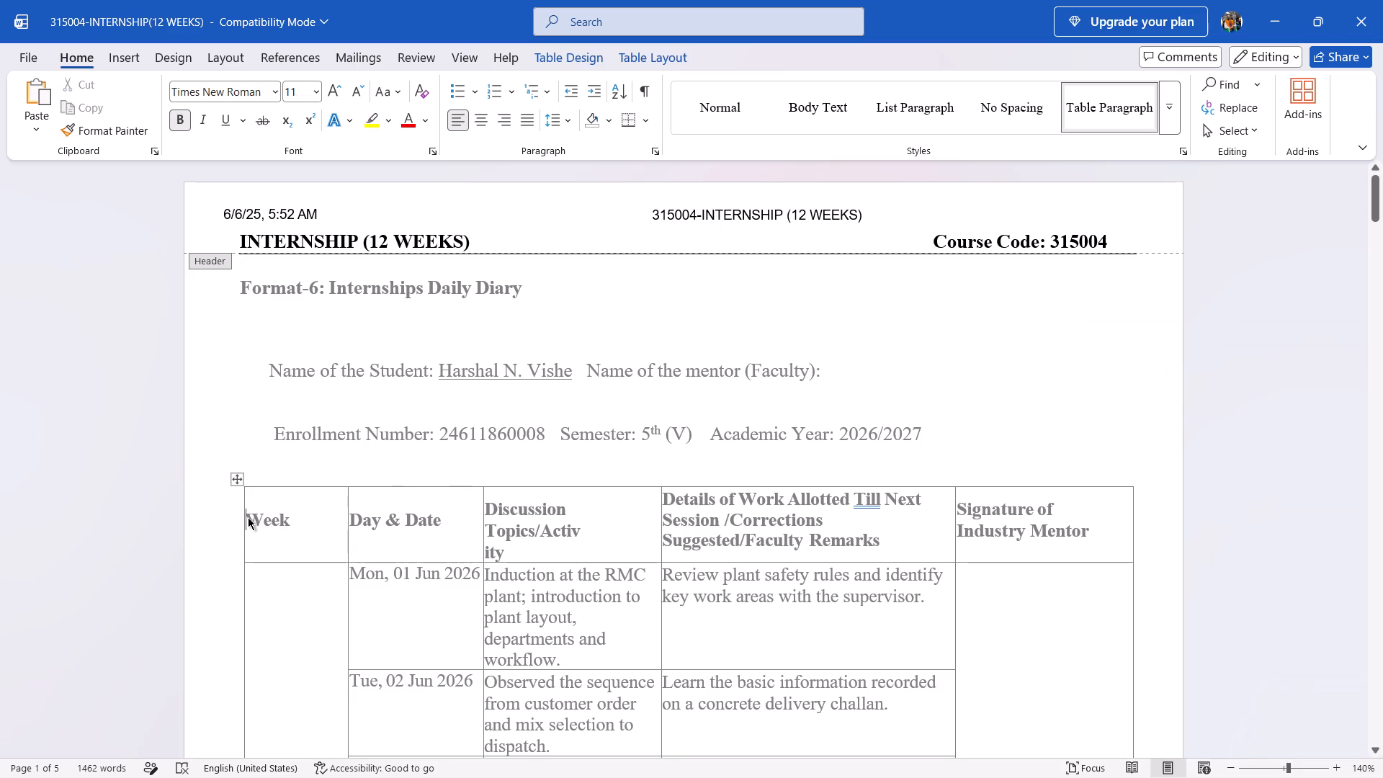
{"action": "left_click_drag", "start_coordinate": [248, 517], "coordinate": [499, 563]}
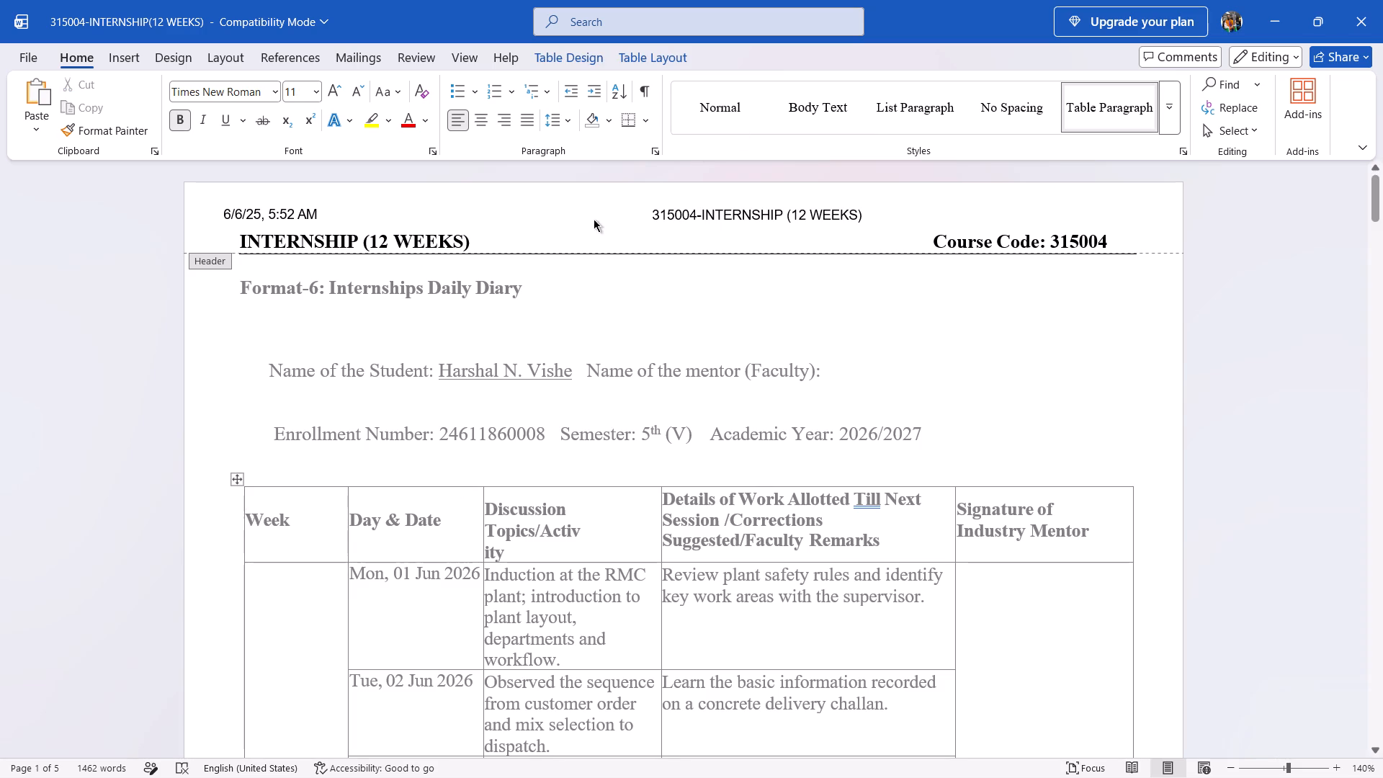
{"action": "double_click", "coordinate": [594, 220]}
{"action": "triple_click", "coordinate": [259, 336]}
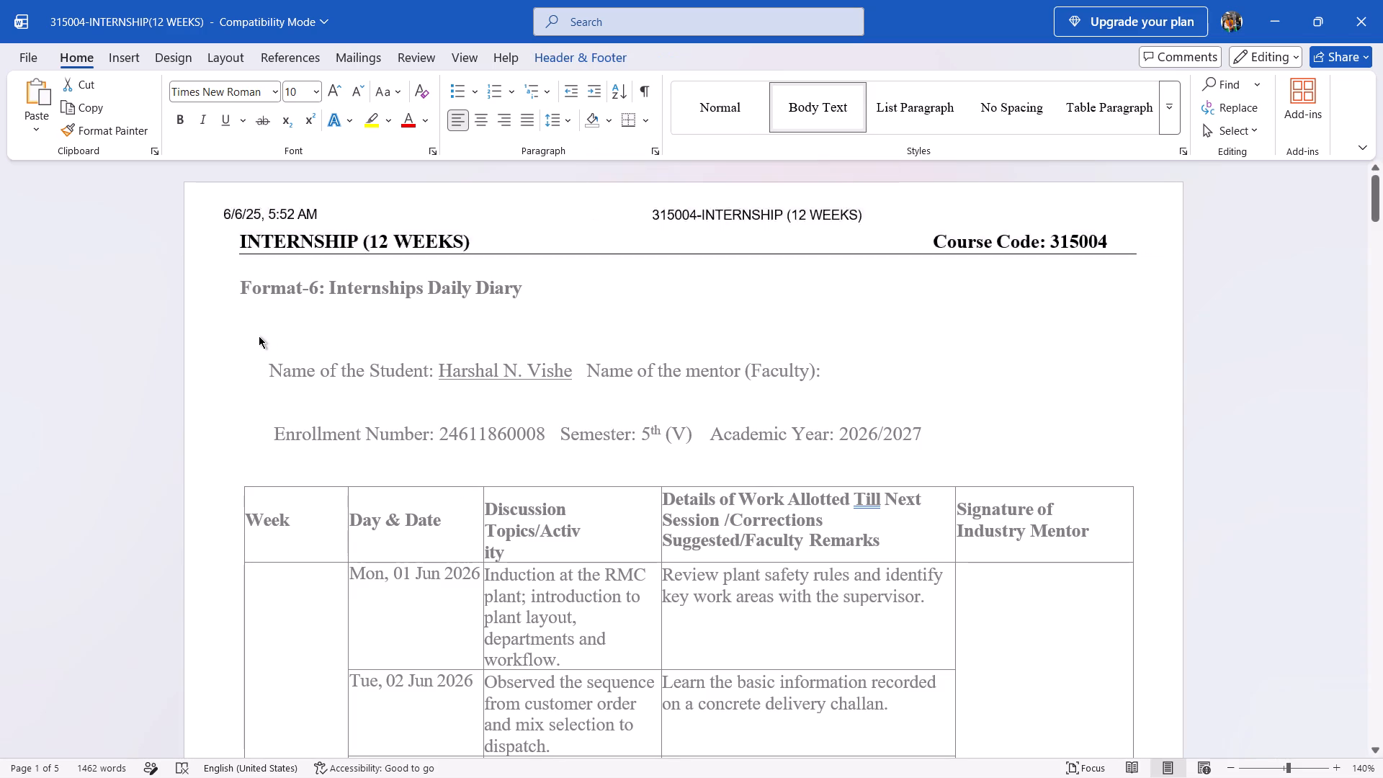
{"action": "left_click", "coordinate": [250, 428]}
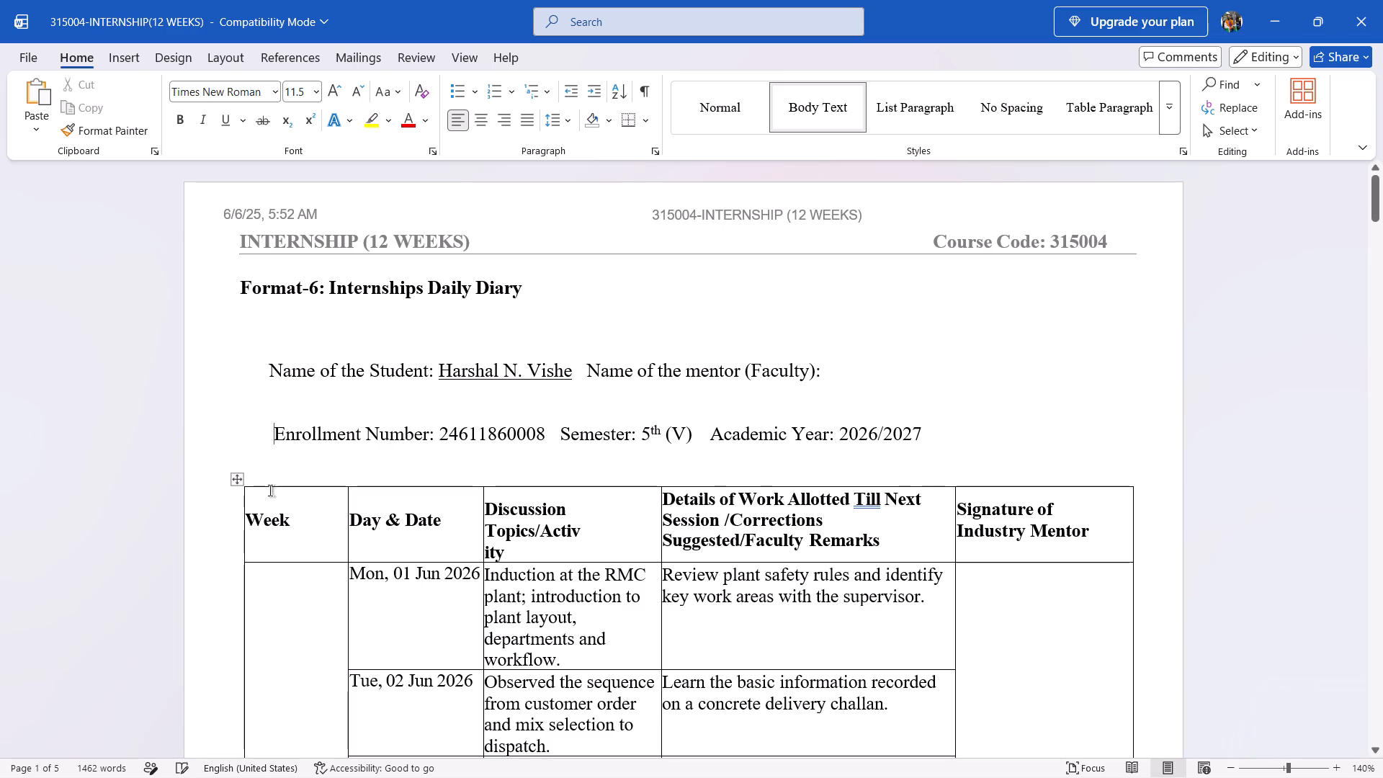
{"action": "left_click_drag", "start_coordinate": [246, 514], "coordinate": [984, 529]}
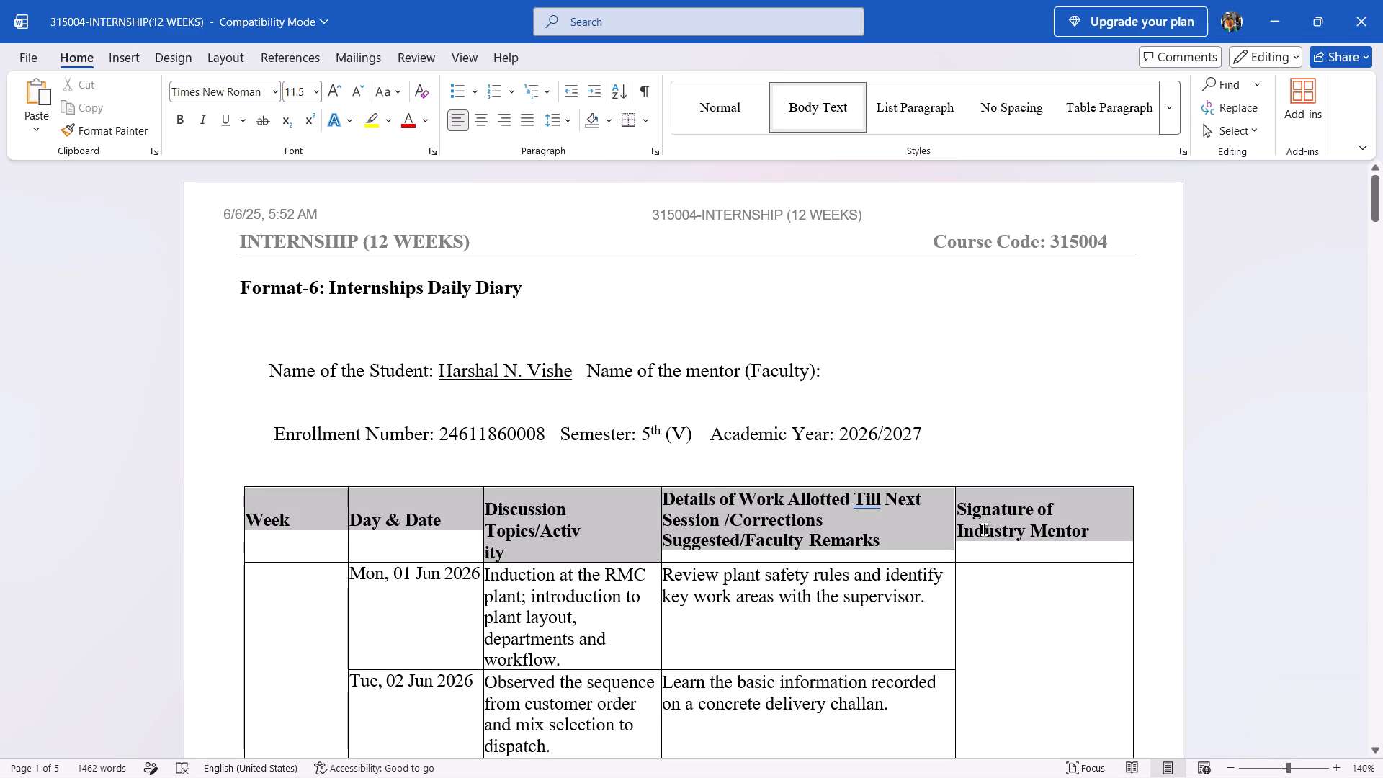
{"action": "left_click_drag", "start_coordinate": [984, 529], "coordinate": [1080, 533]}
{"action": "left_click", "coordinate": [1078, 586]}
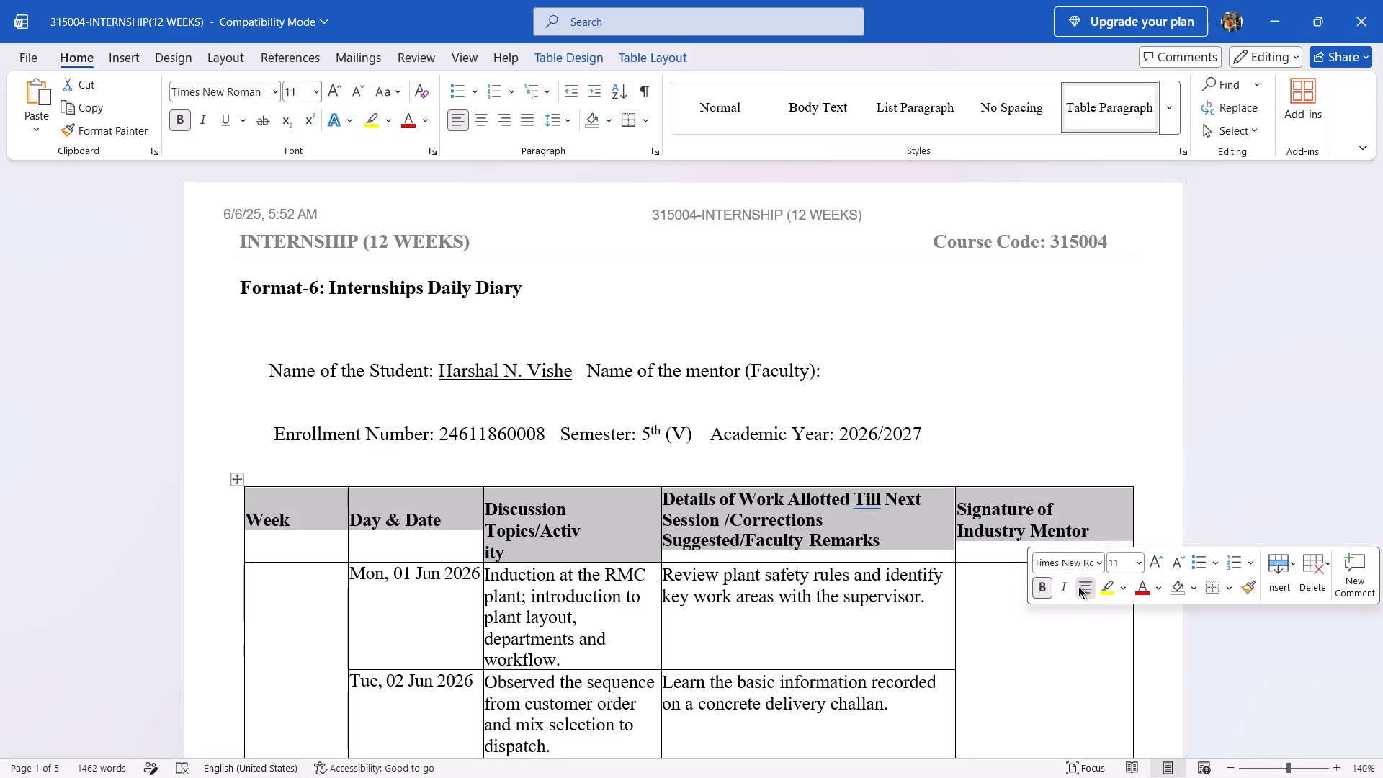
{"action": "left_click", "coordinate": [1026, 438]}
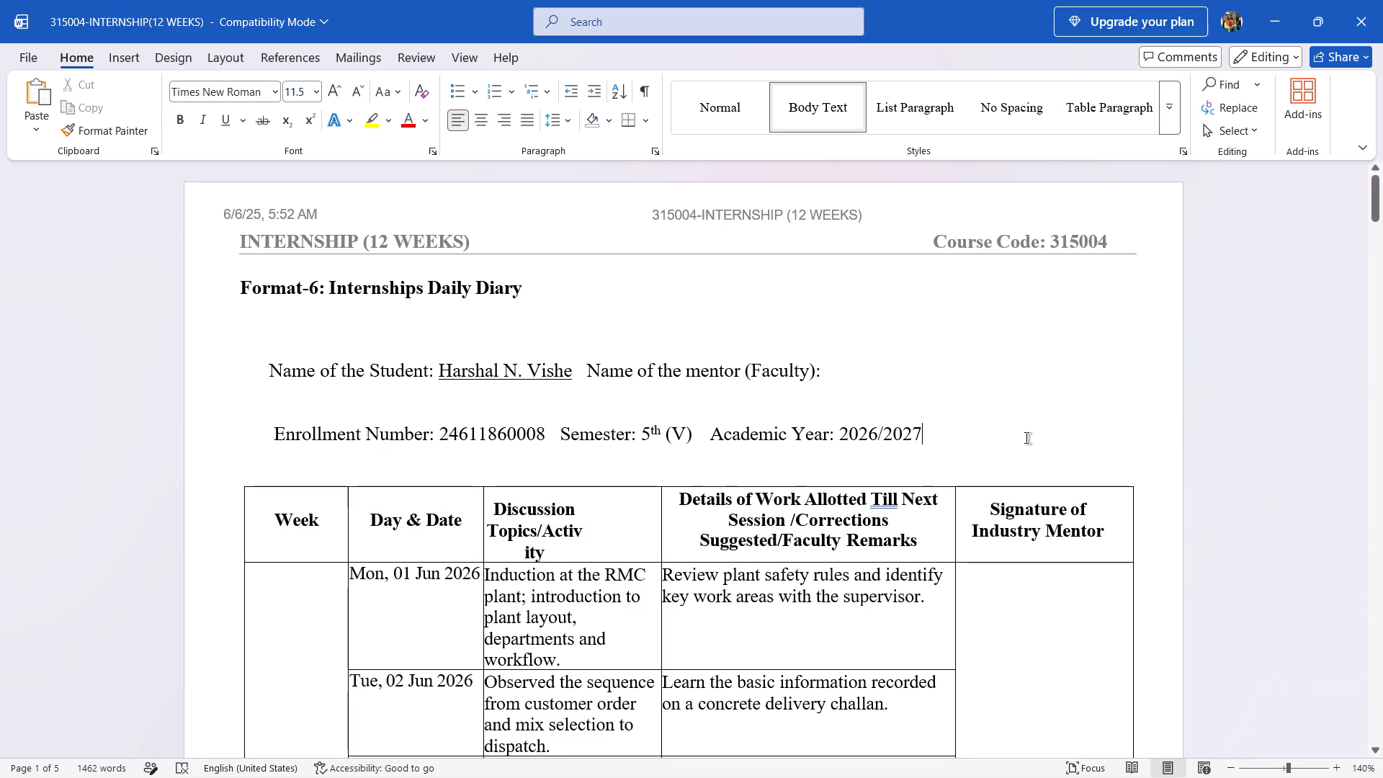
Replace the flagged word "Summarise" in the Sat, 06 Jun 2026 remarks with the suggested spelling "Summarize".
{"action": "scroll", "coordinate": [886, 501], "scroll_direction": "down", "scroll_amount": 1}
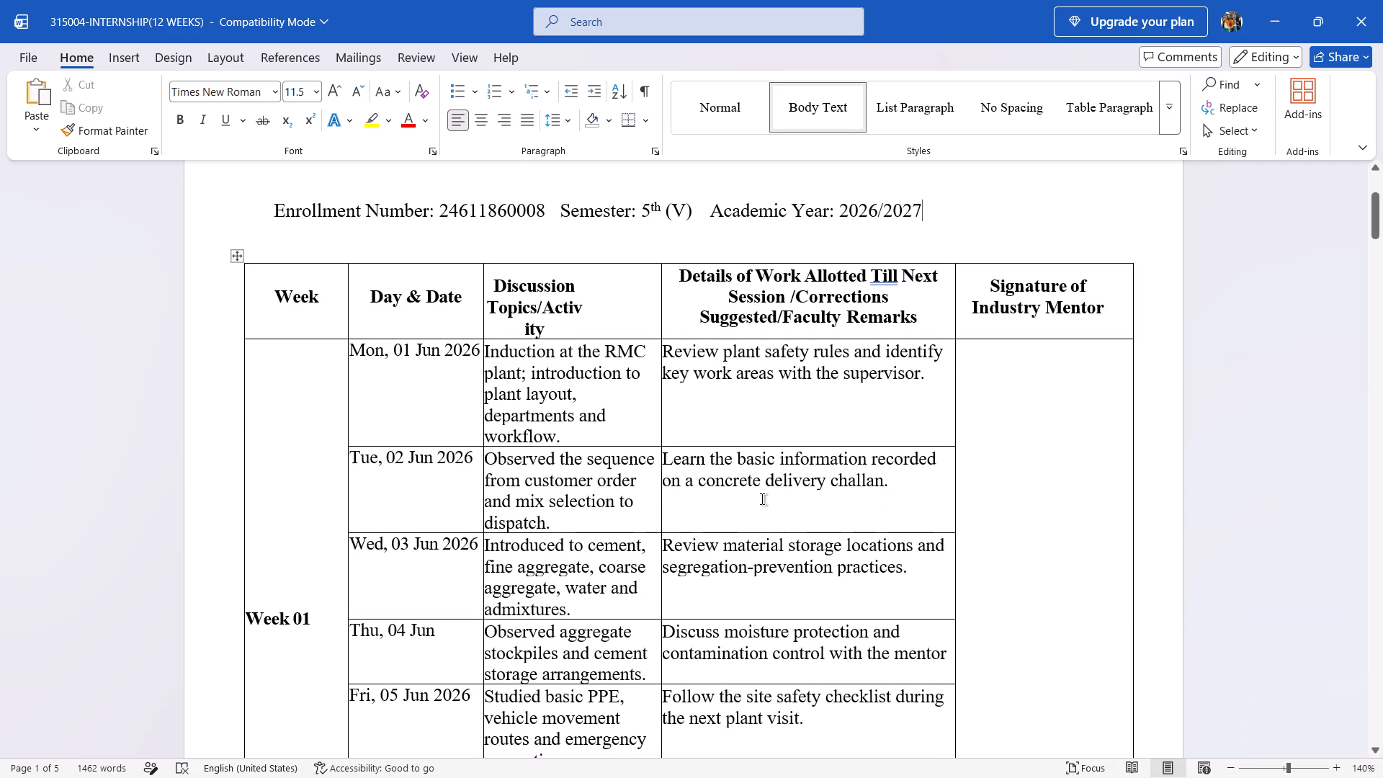
{"action": "scroll", "coordinate": [762, 499], "scroll_direction": "down", "scroll_amount": 1}
{"action": "scroll", "coordinate": [762, 499], "scroll_direction": "down", "scroll_amount": 1, "text": "ctrl"}
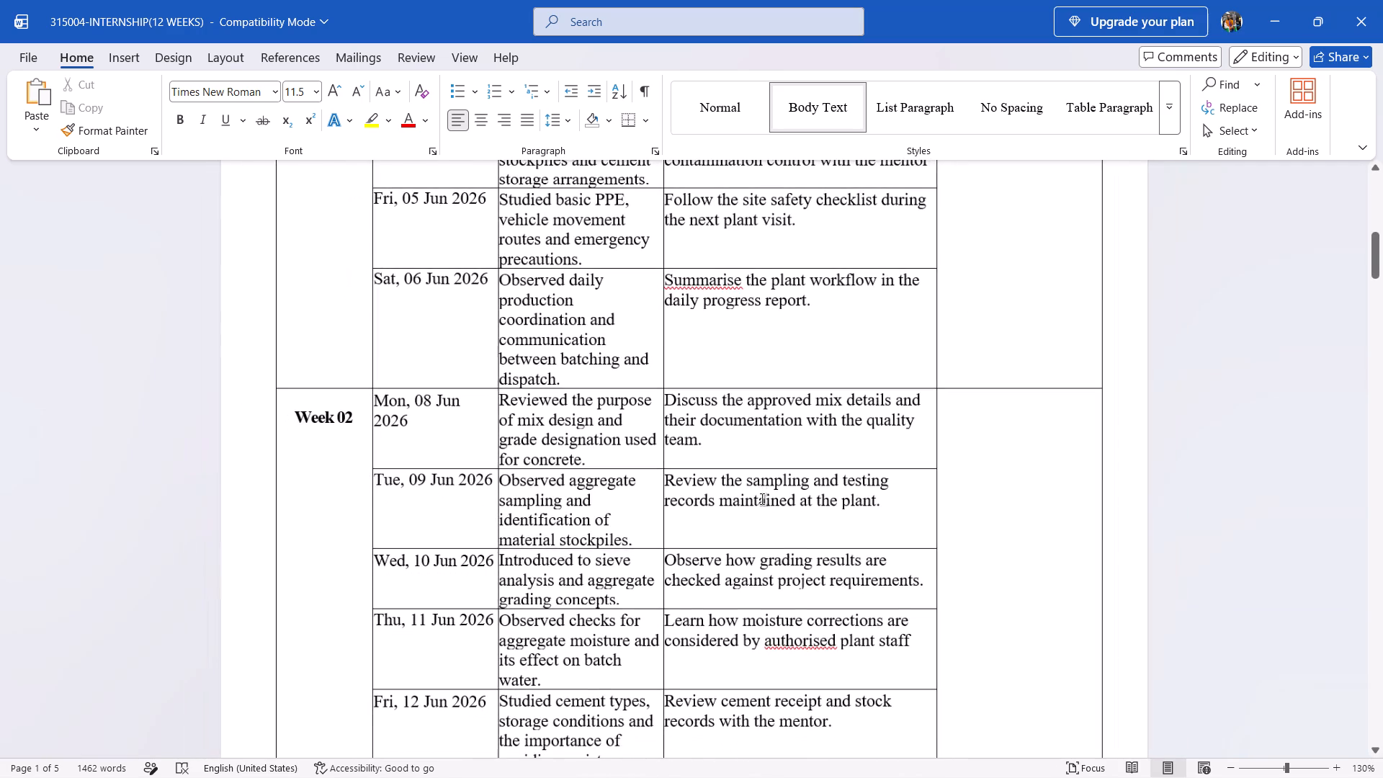
{"action": "scroll", "coordinate": [762, 499], "scroll_direction": "up", "scroll_amount": 1}
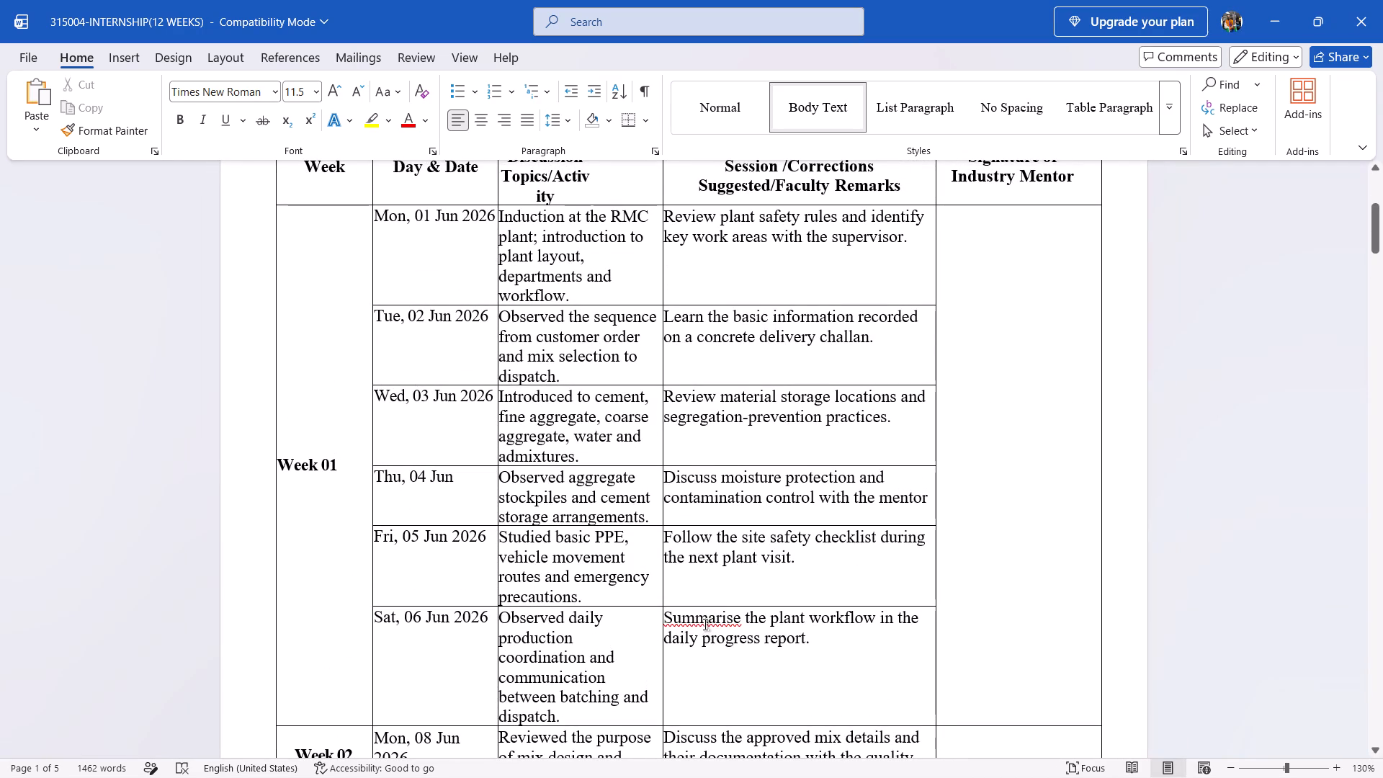
{"action": "left_click", "coordinate": [705, 625]}
{"action": "right_click", "coordinate": [711, 621]}
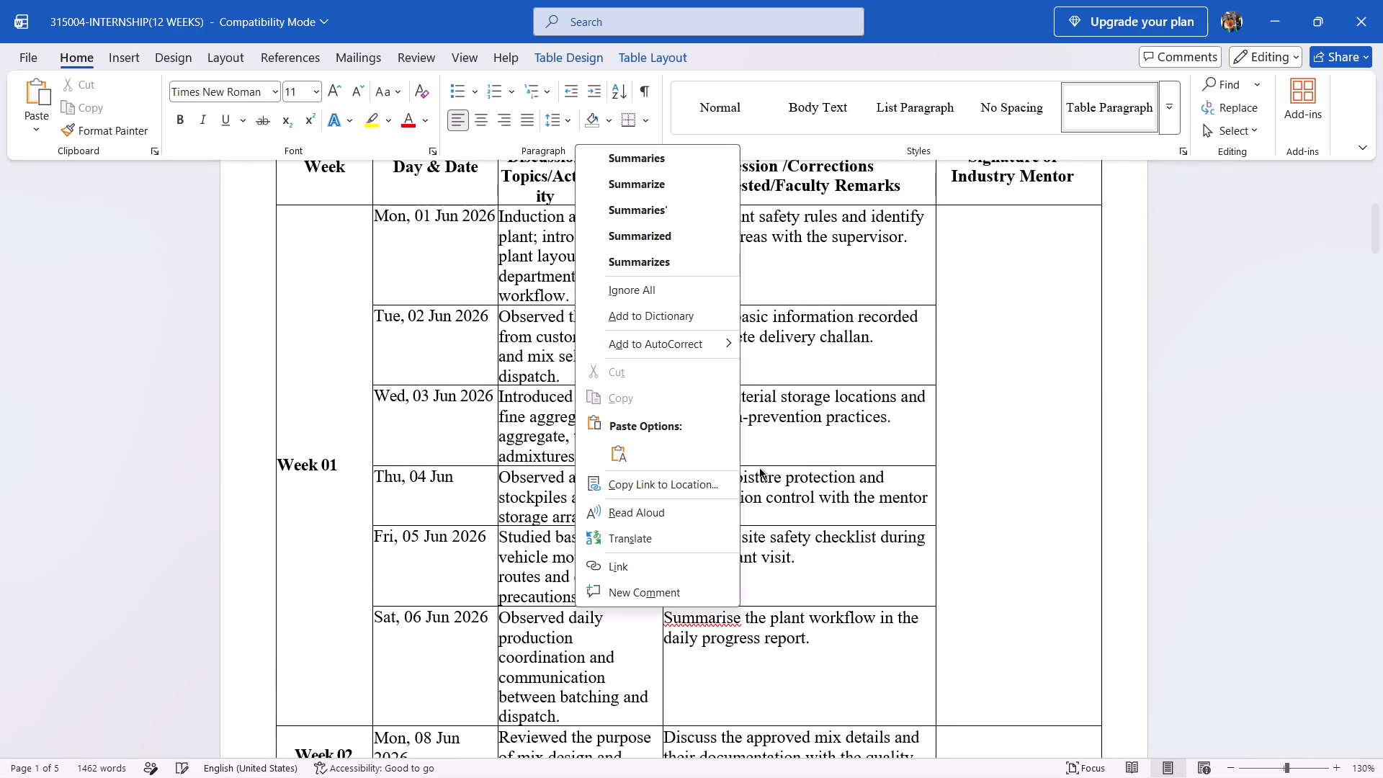
{"action": "left_click", "coordinate": [666, 187]}
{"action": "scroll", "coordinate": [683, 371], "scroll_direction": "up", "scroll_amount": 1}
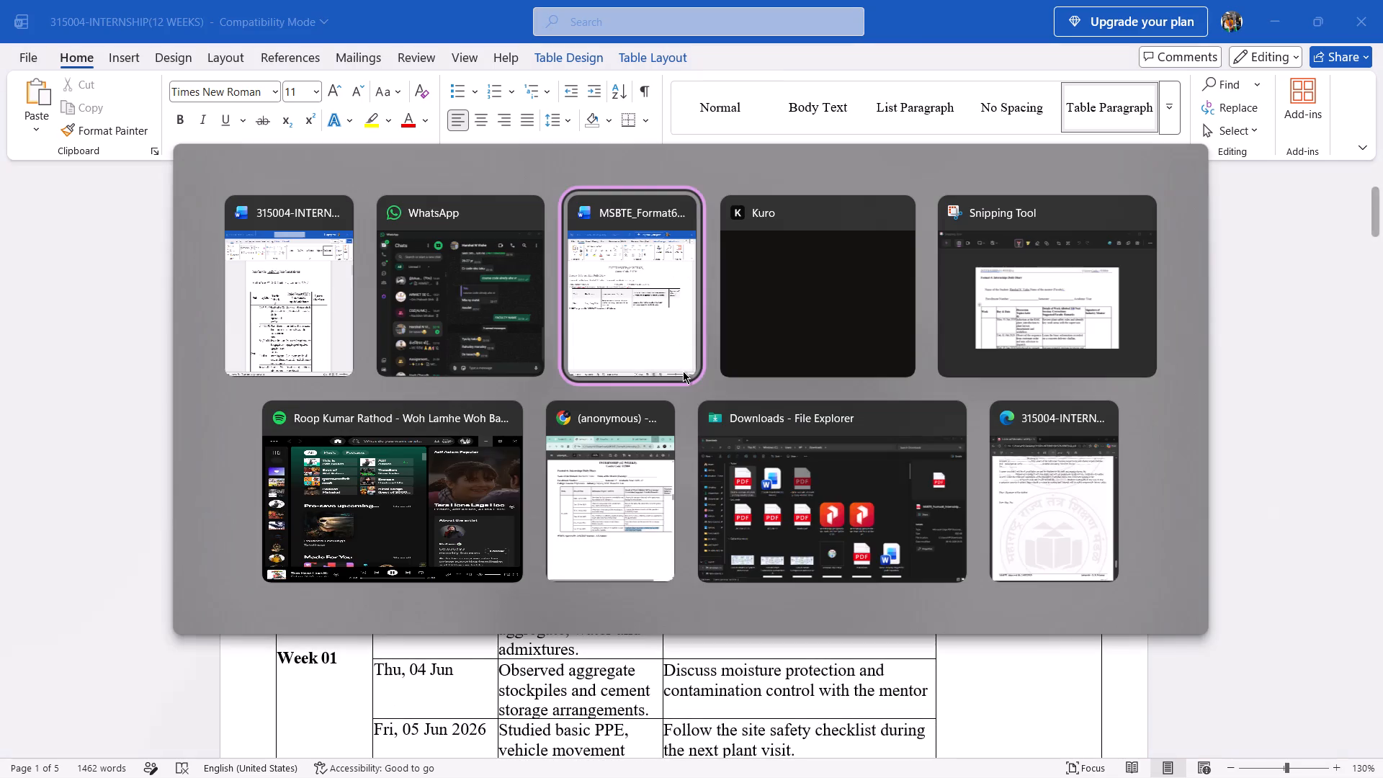
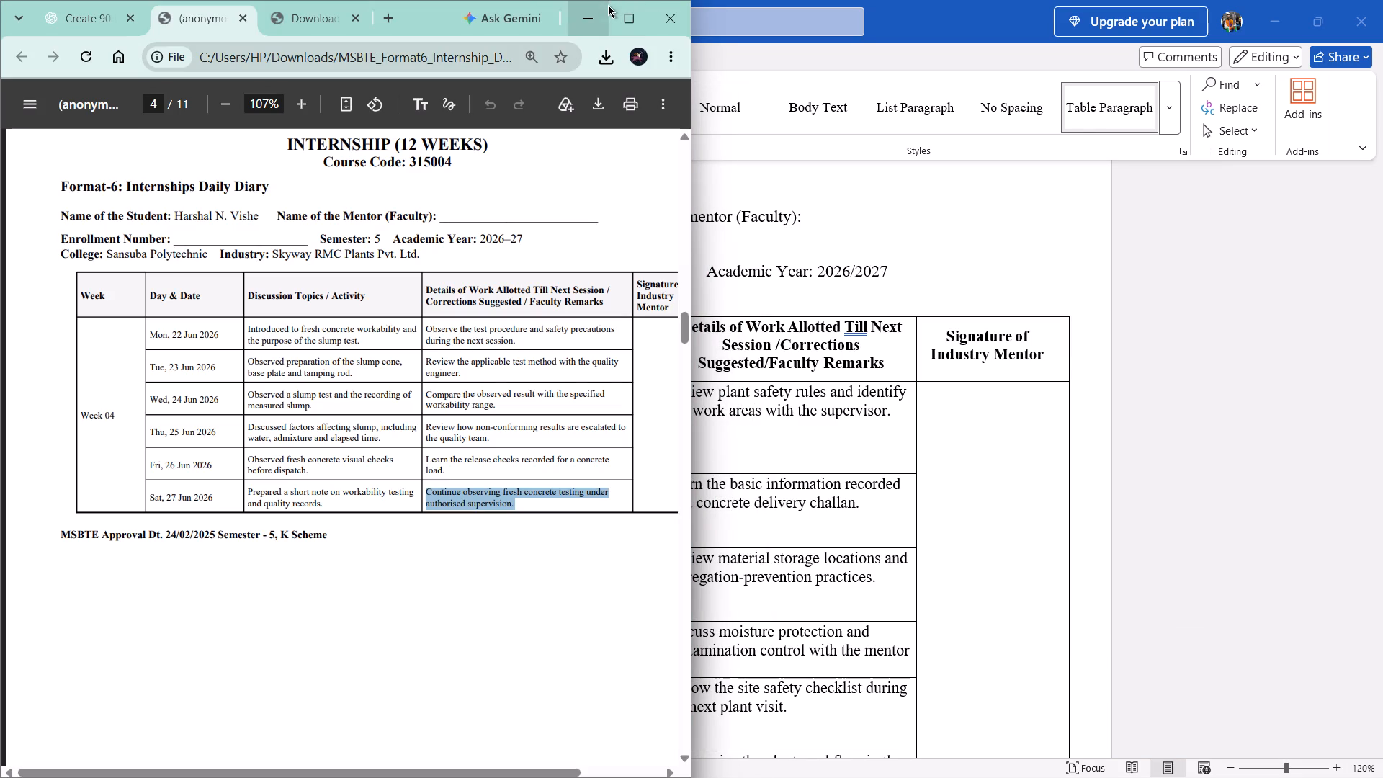
Return to the Word document and examine the diary table's entries from Week 01 through Week 05 for completeness.
{"action": "left_click", "coordinate": [591, 9]}
{"action": "scroll", "coordinate": [717, 354], "scroll_direction": "up", "scroll_amount": 1}
{"action": "scroll", "coordinate": [717, 354], "scroll_direction": "down", "scroll_amount": 1}
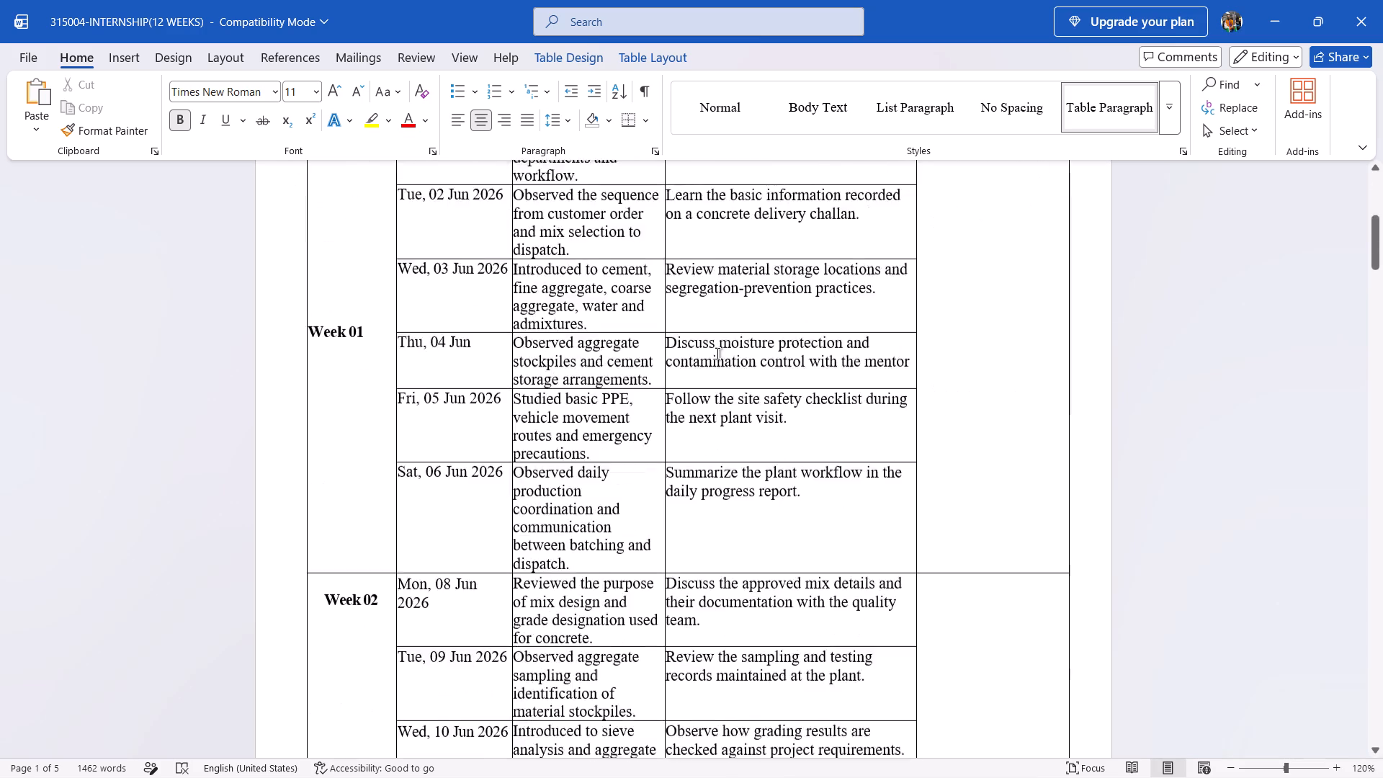
{"action": "scroll", "coordinate": [717, 354], "scroll_direction": "down", "scroll_amount": 3}
{"action": "scroll", "coordinate": [717, 354], "scroll_direction": "up", "scroll_amount": 1}
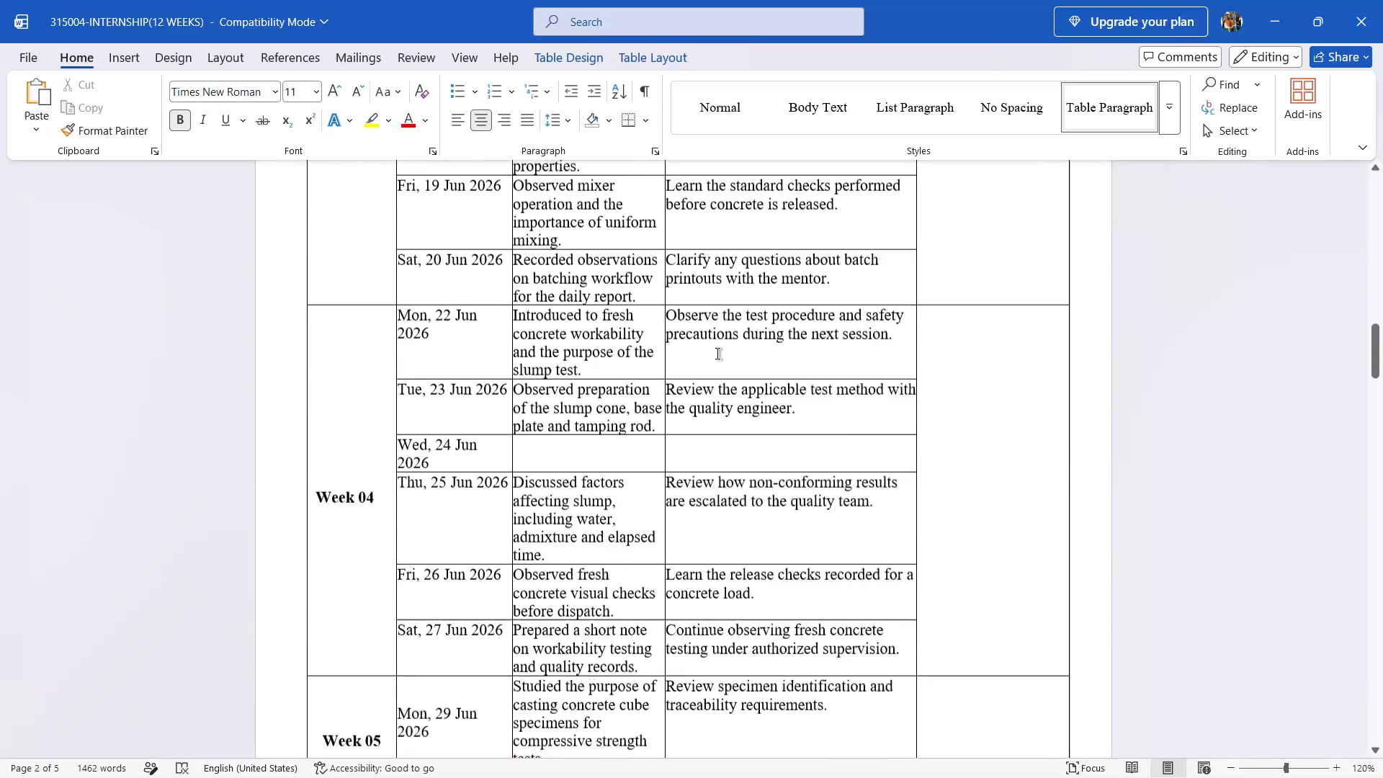
{"action": "scroll", "coordinate": [717, 354], "scroll_direction": "up", "scroll_amount": 3}
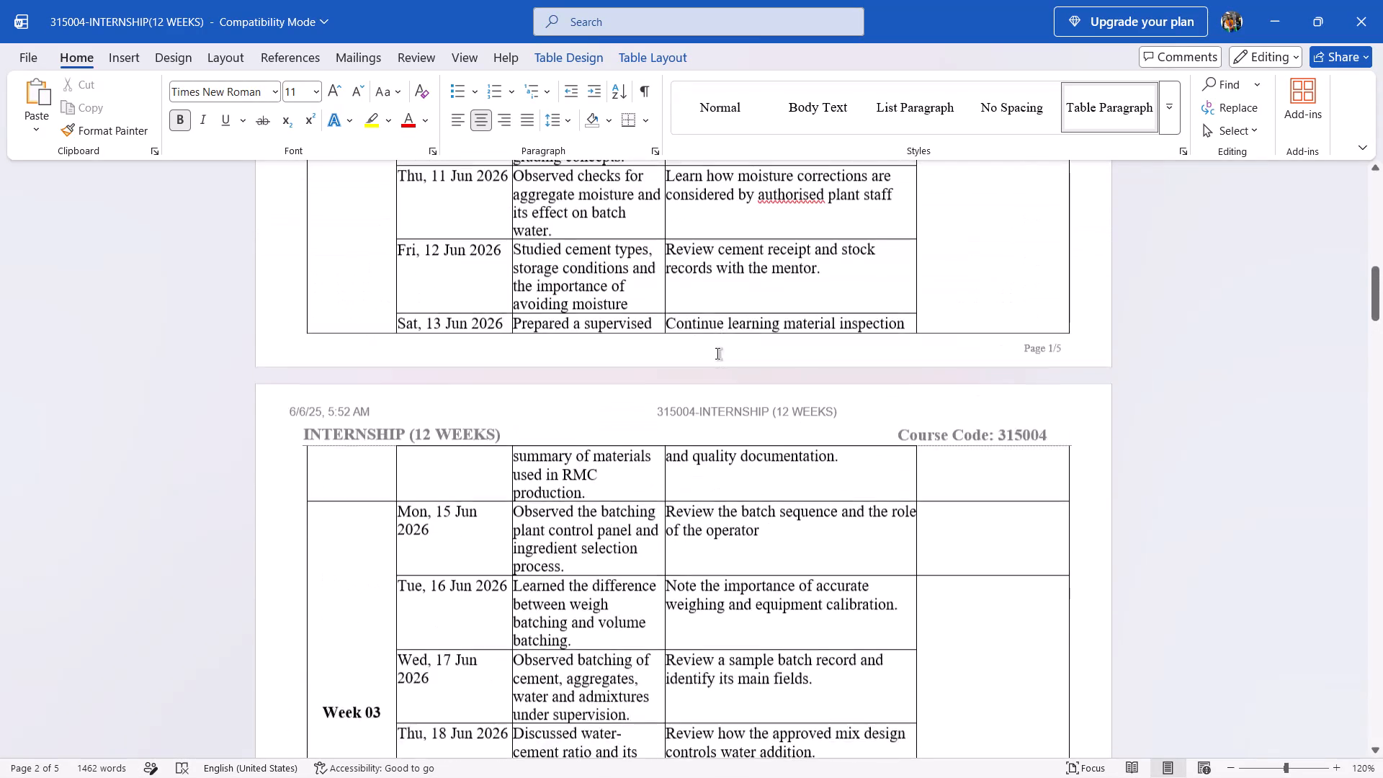
{"action": "scroll", "coordinate": [717, 354], "scroll_direction": "down", "scroll_amount": 2}
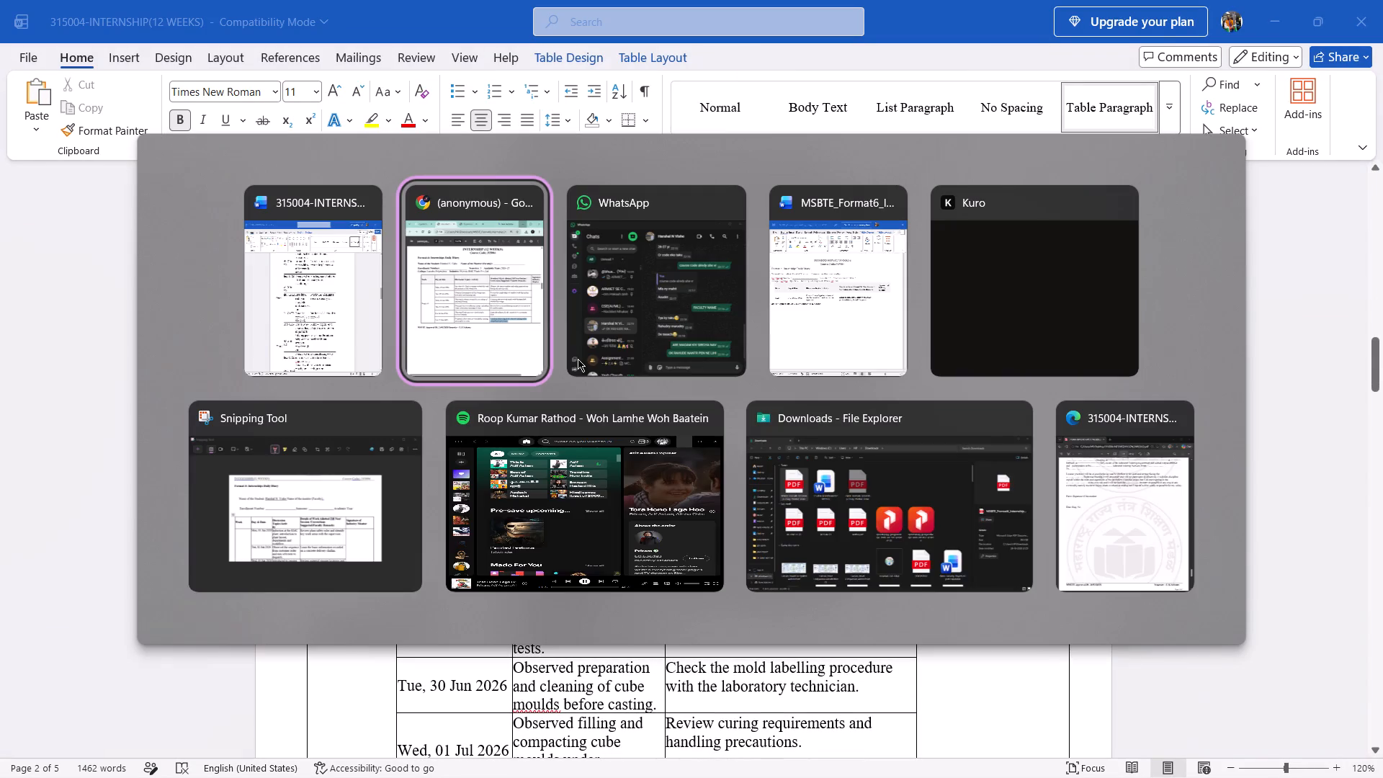
Switch to Chrome and look back through the MSBTE Format-6 diary PDF from Week 04 to Week 01.
{"action": "left_click", "coordinate": [745, 276]}
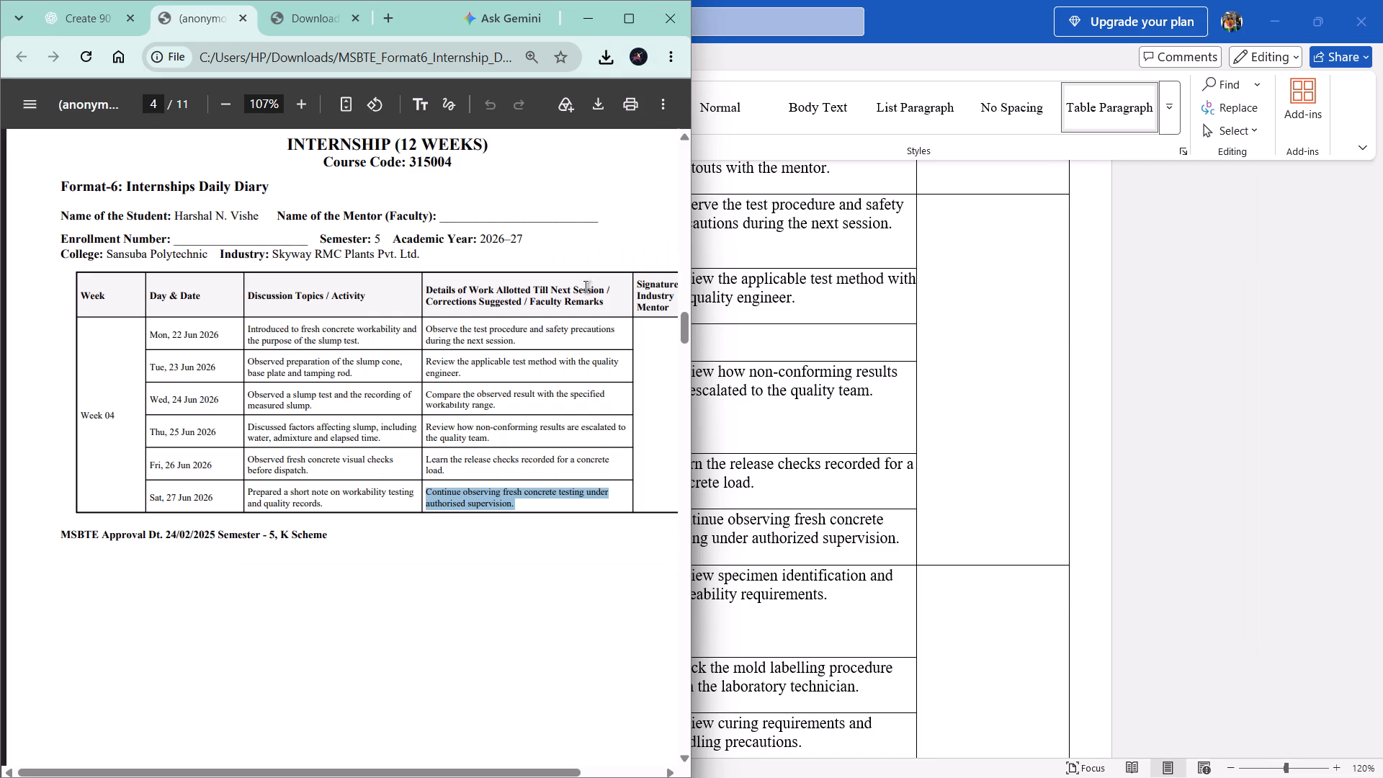
{"action": "scroll", "coordinate": [397, 363], "scroll_direction": "up", "scroll_amount": 1}
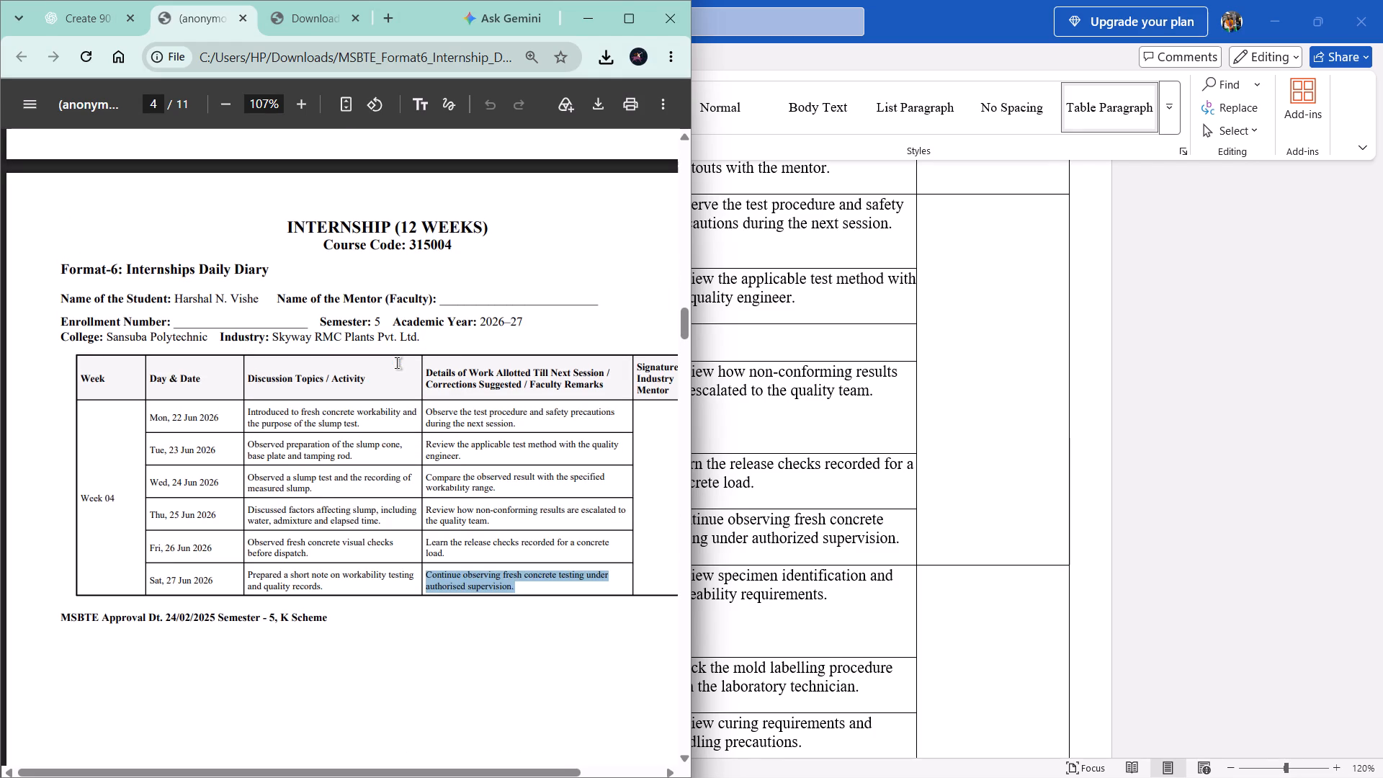
{"action": "scroll", "coordinate": [215, 404], "scroll_direction": "down", "scroll_amount": 3}
{"action": "scroll", "coordinate": [215, 404], "scroll_direction": "up", "scroll_amount": 1}
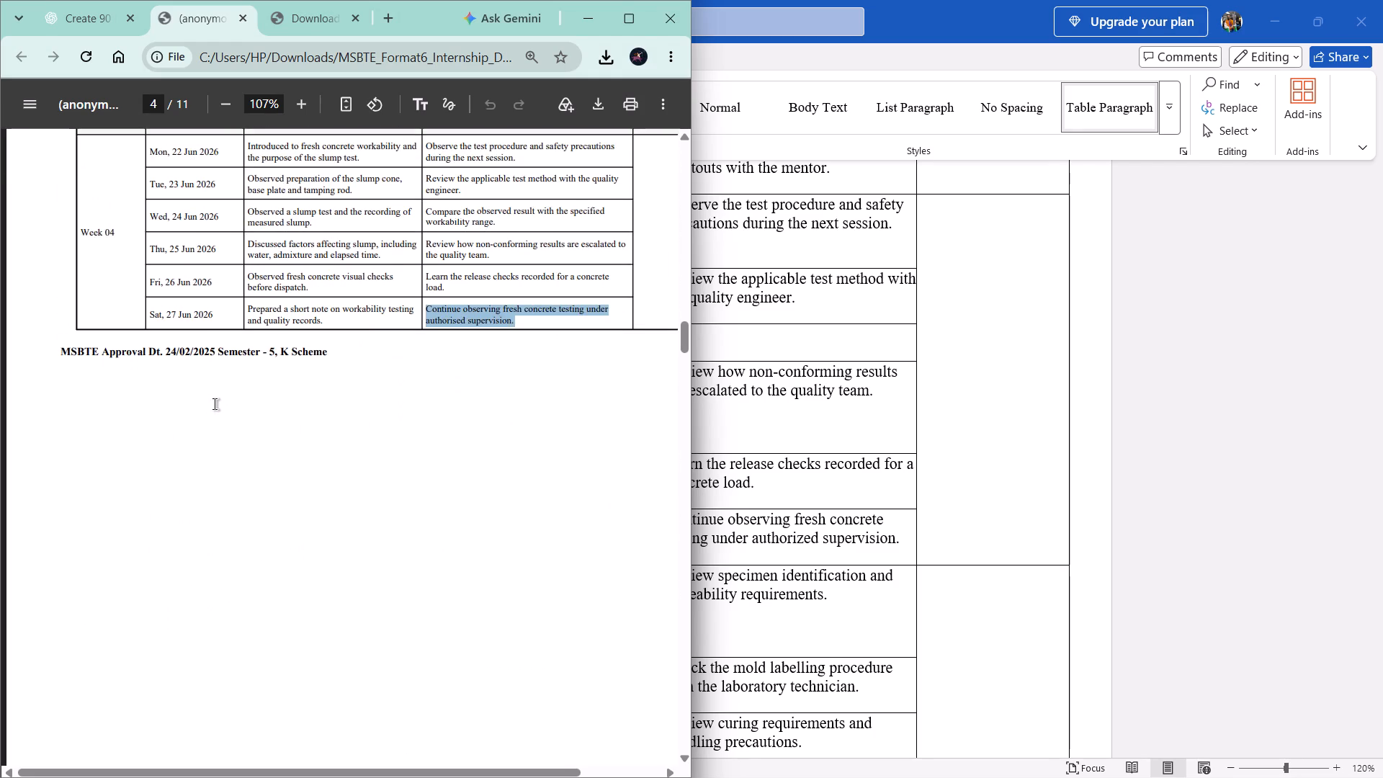
{"action": "scroll", "coordinate": [215, 404], "scroll_direction": "up", "scroll_amount": 5}
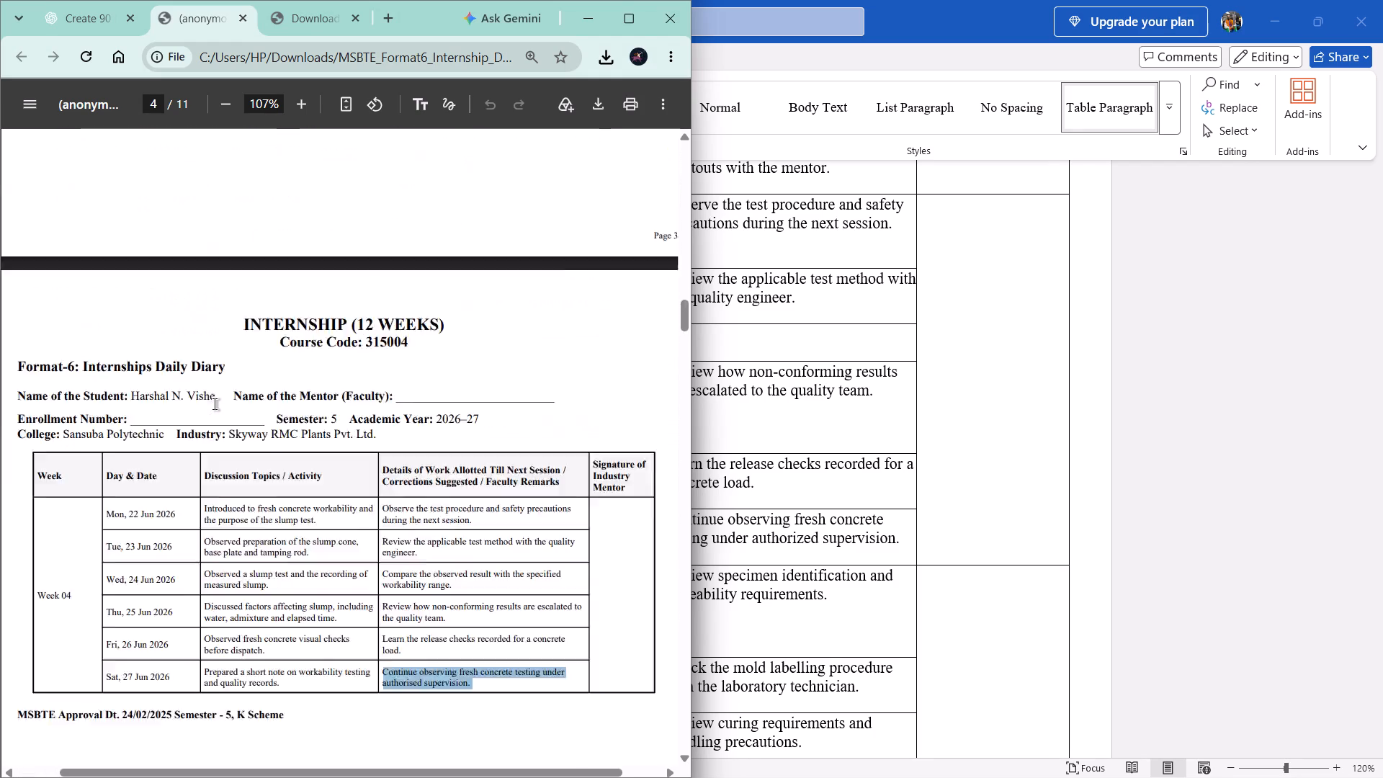
{"action": "scroll", "coordinate": [215, 404], "scroll_direction": "up", "scroll_amount": 2}
{"action": "scroll", "coordinate": [215, 404], "scroll_direction": "right", "scroll_amount": 1}
{"action": "scroll", "coordinate": [215, 404], "scroll_direction": "up", "scroll_amount": 4}
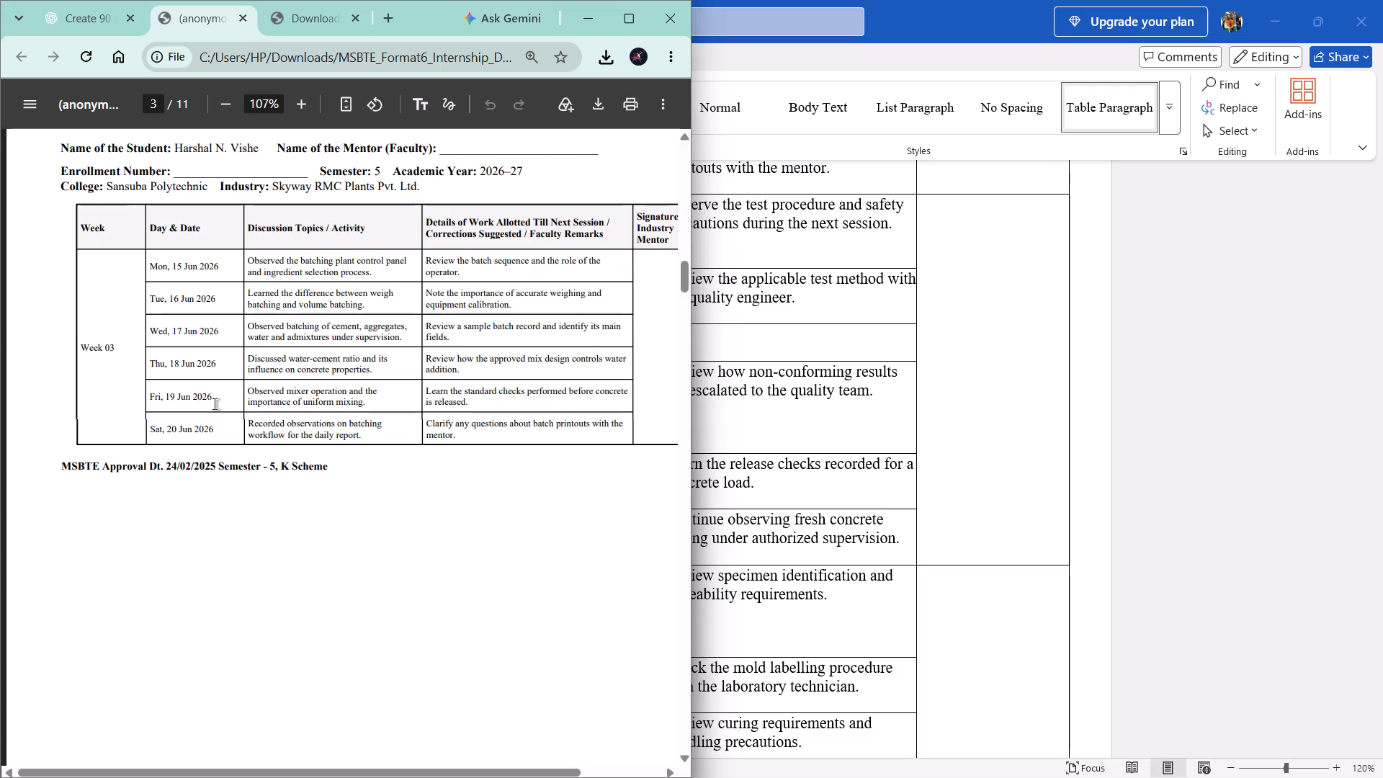
{"action": "scroll", "coordinate": [215, 404], "scroll_direction": "up", "scroll_amount": 7}
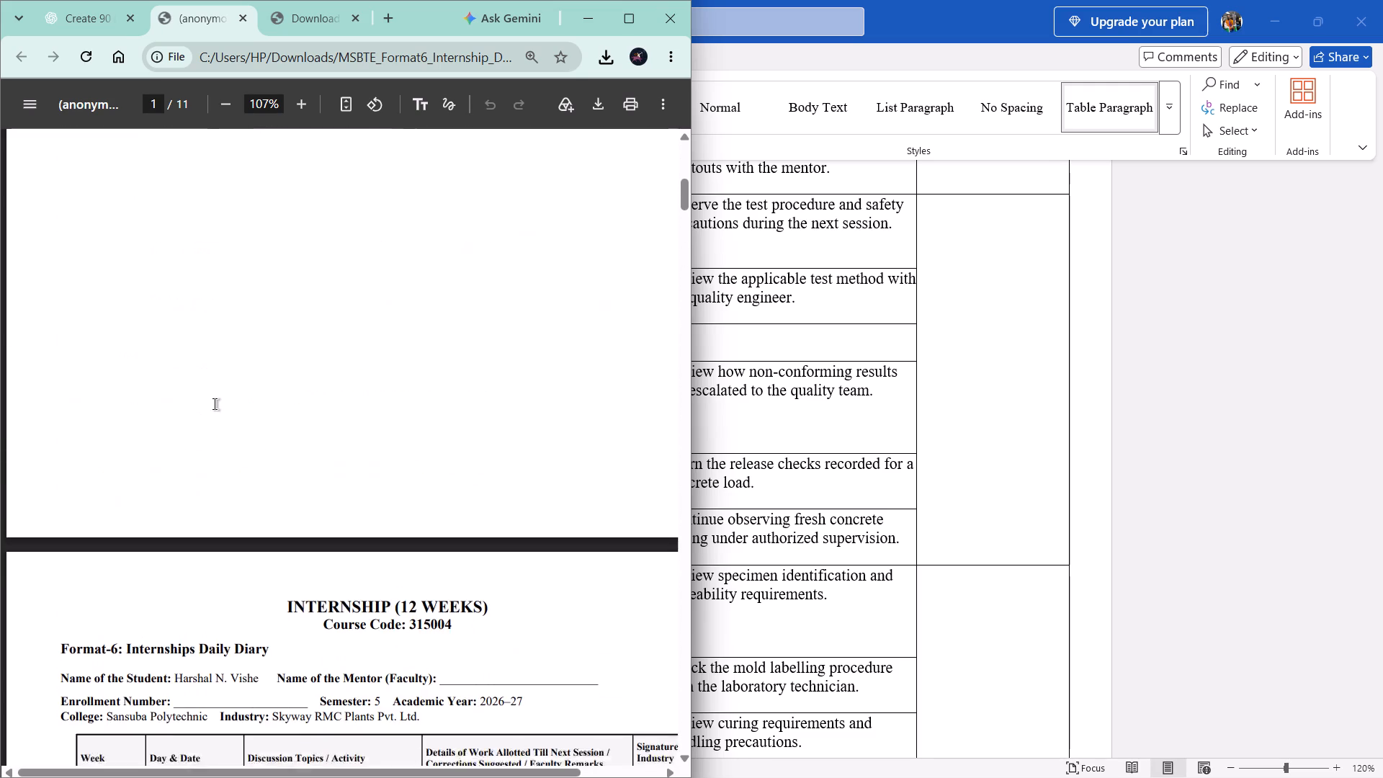
{"action": "scroll", "coordinate": [215, 404], "scroll_direction": "up", "scroll_amount": 5}
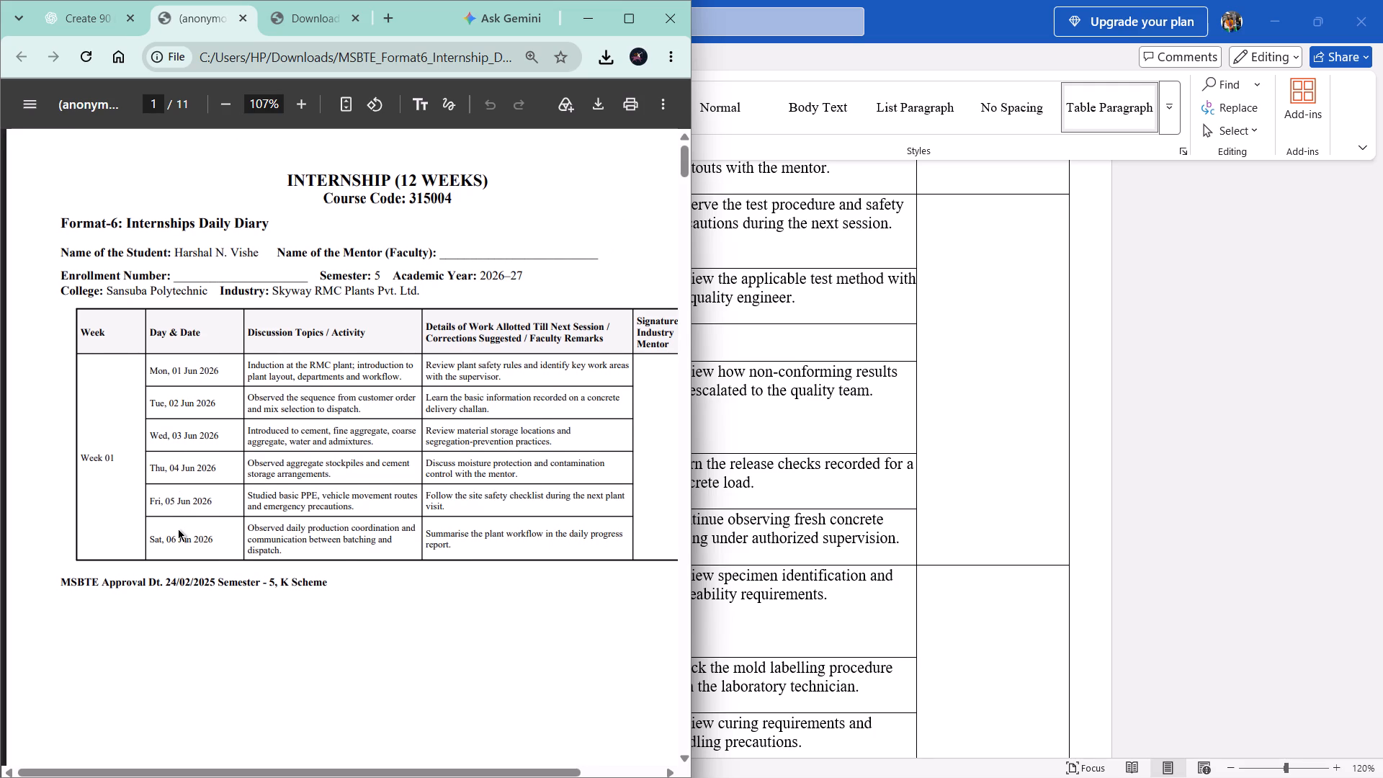
Examine the Week 01 and Week 02 entries in the Format-6 diary PDF.
{"action": "scroll", "coordinate": [178, 529], "scroll_direction": "down", "scroll_amount": 1}
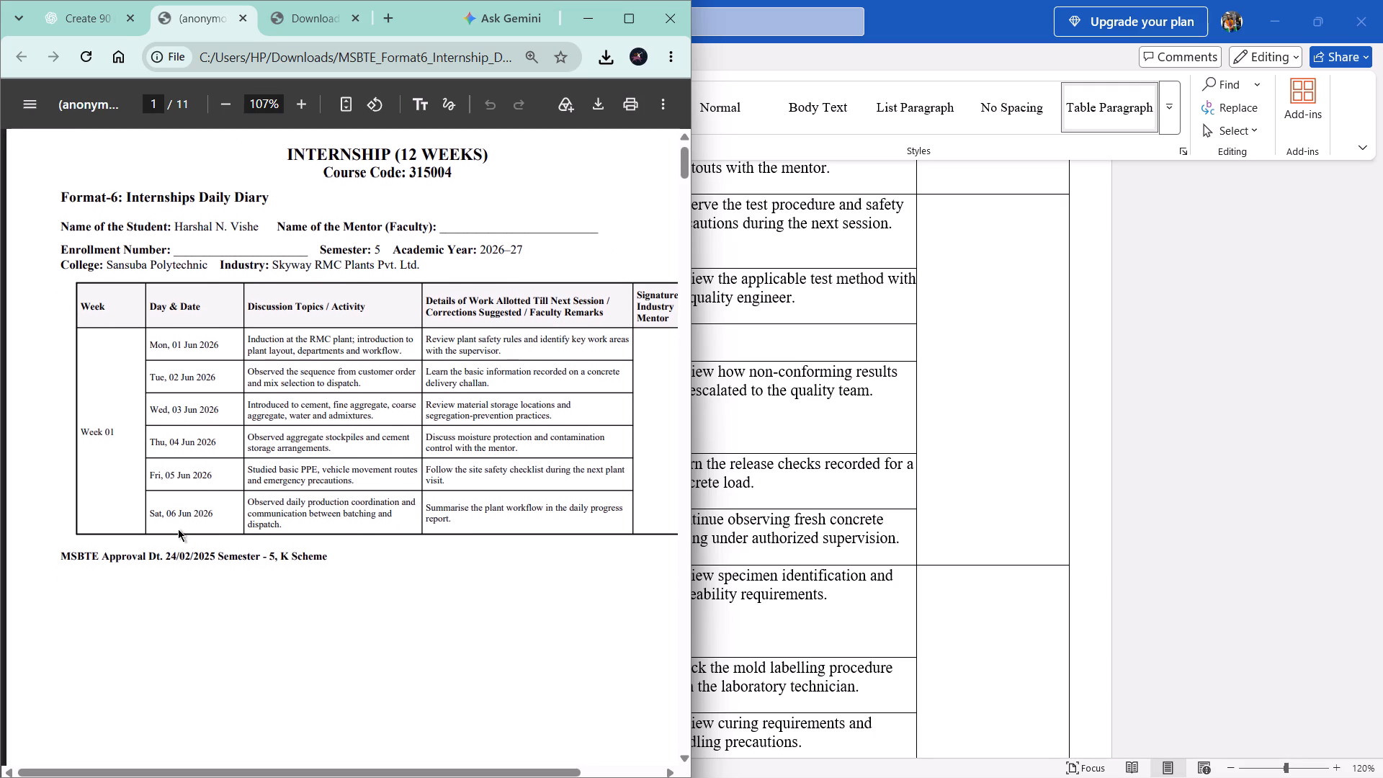
{"action": "scroll", "coordinate": [178, 529], "scroll_direction": "down", "scroll_amount": 1}
{"action": "scroll", "coordinate": [178, 529], "scroll_direction": "up", "scroll_amount": 1}
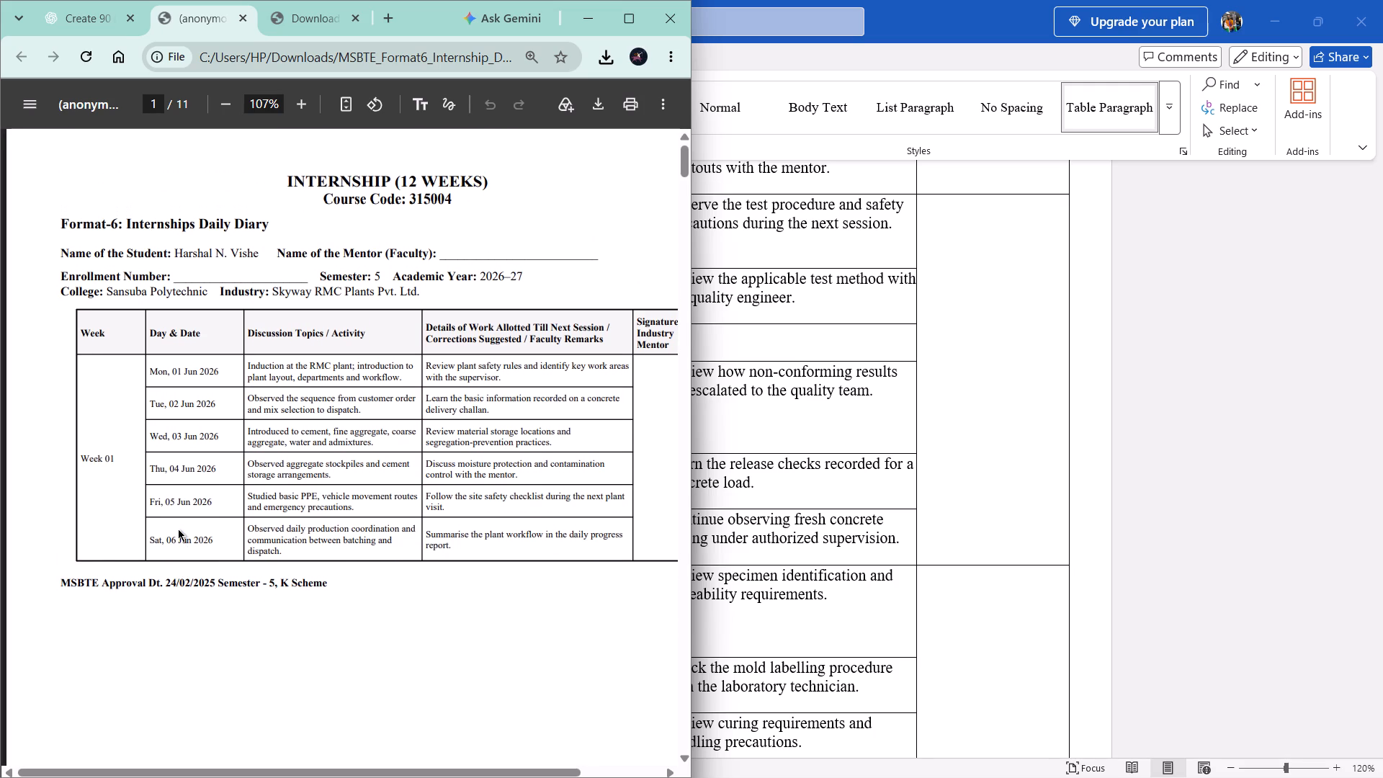
{"action": "scroll", "coordinate": [178, 529], "scroll_direction": "up", "scroll_amount": 1}
{"action": "scroll", "coordinate": [178, 529], "scroll_direction": "down", "scroll_amount": 2}
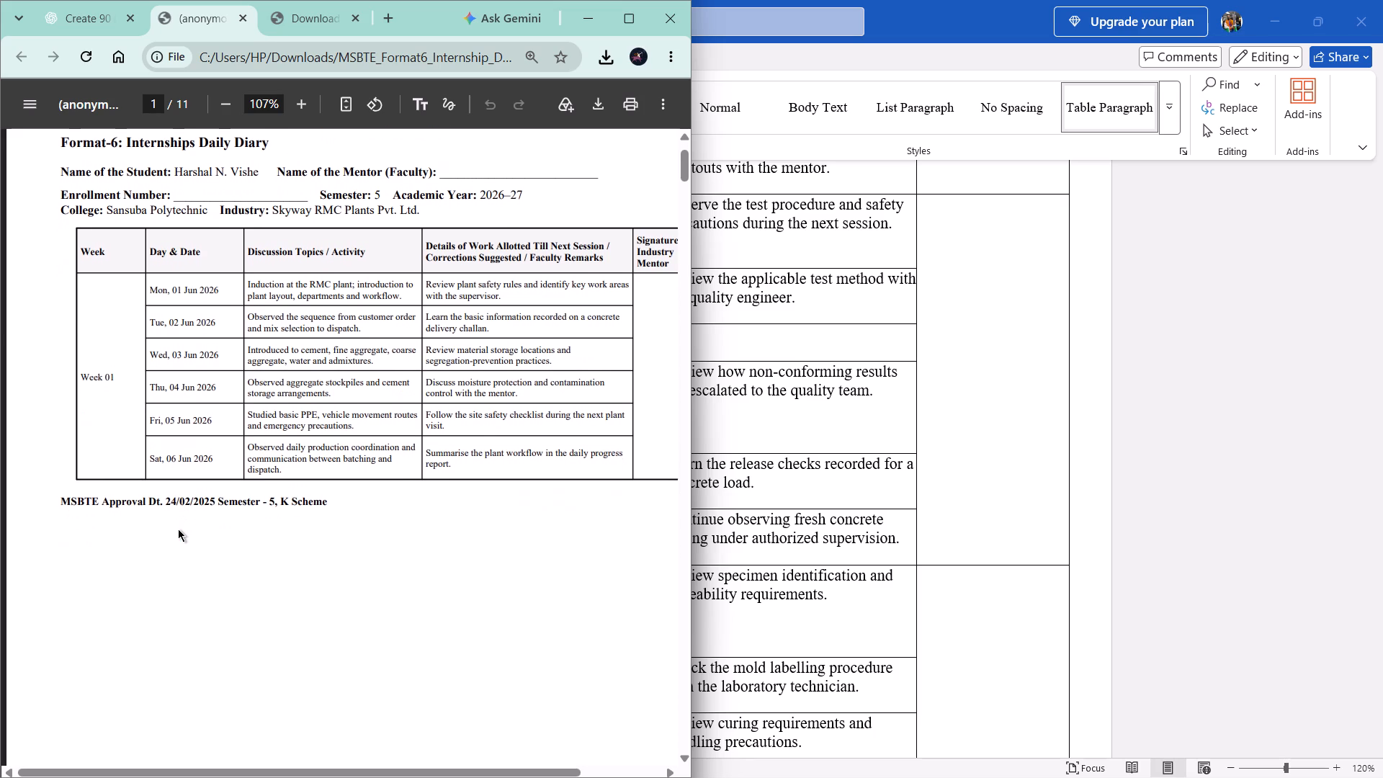
{"action": "scroll", "coordinate": [178, 529], "scroll_direction": "down", "scroll_amount": 4}
{"action": "scroll", "coordinate": [178, 529], "scroll_direction": "up", "scroll_amount": 2}
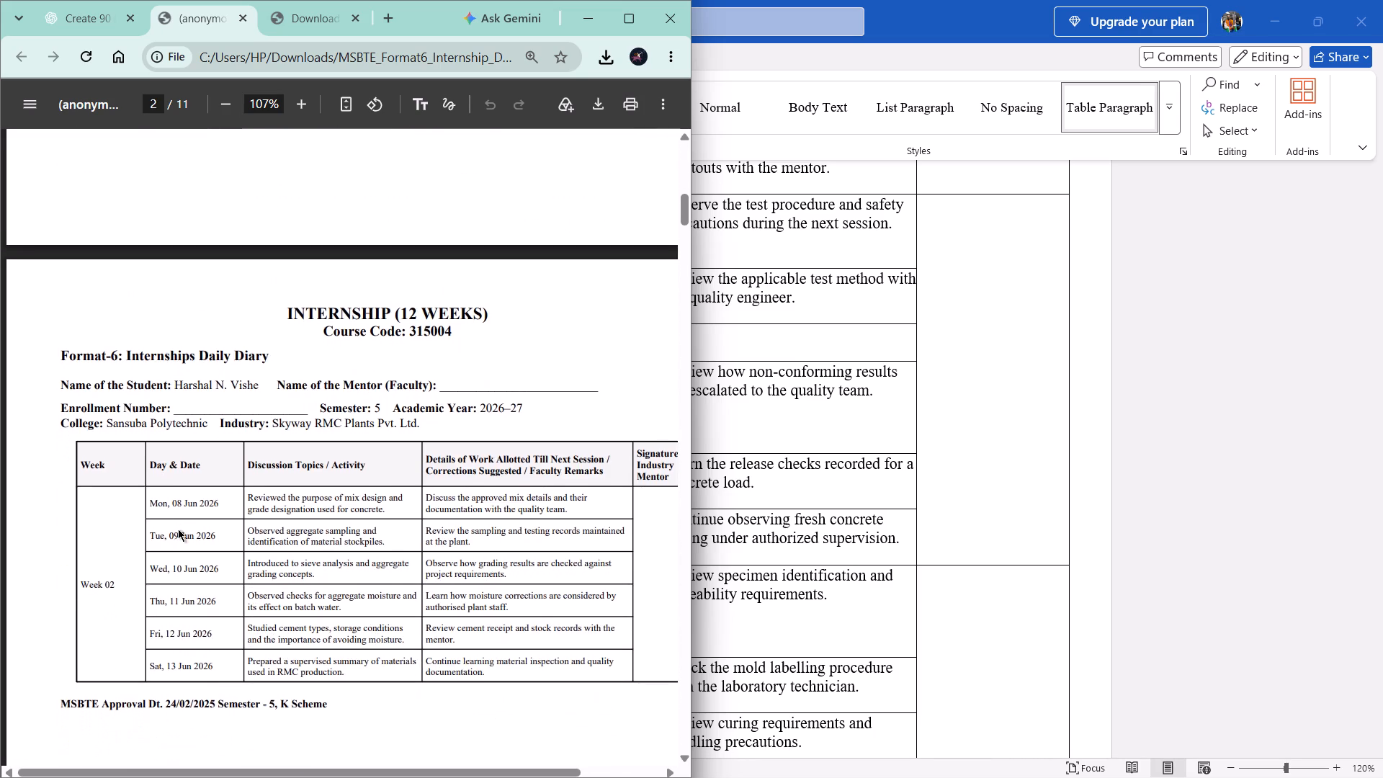
{"action": "scroll", "coordinate": [178, 529], "scroll_direction": "up", "scroll_amount": 2}
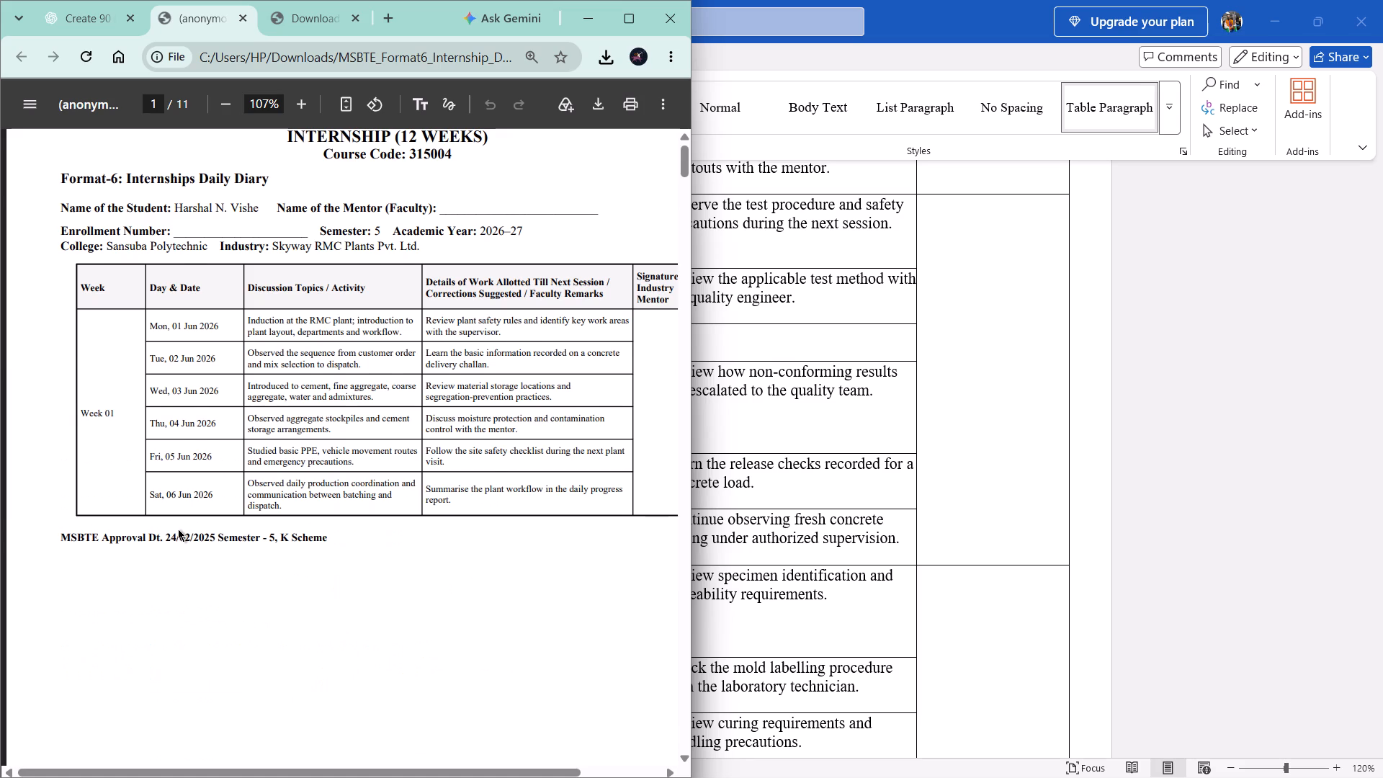
{"action": "scroll", "coordinate": [178, 529], "scroll_direction": "down", "scroll_amount": 2}
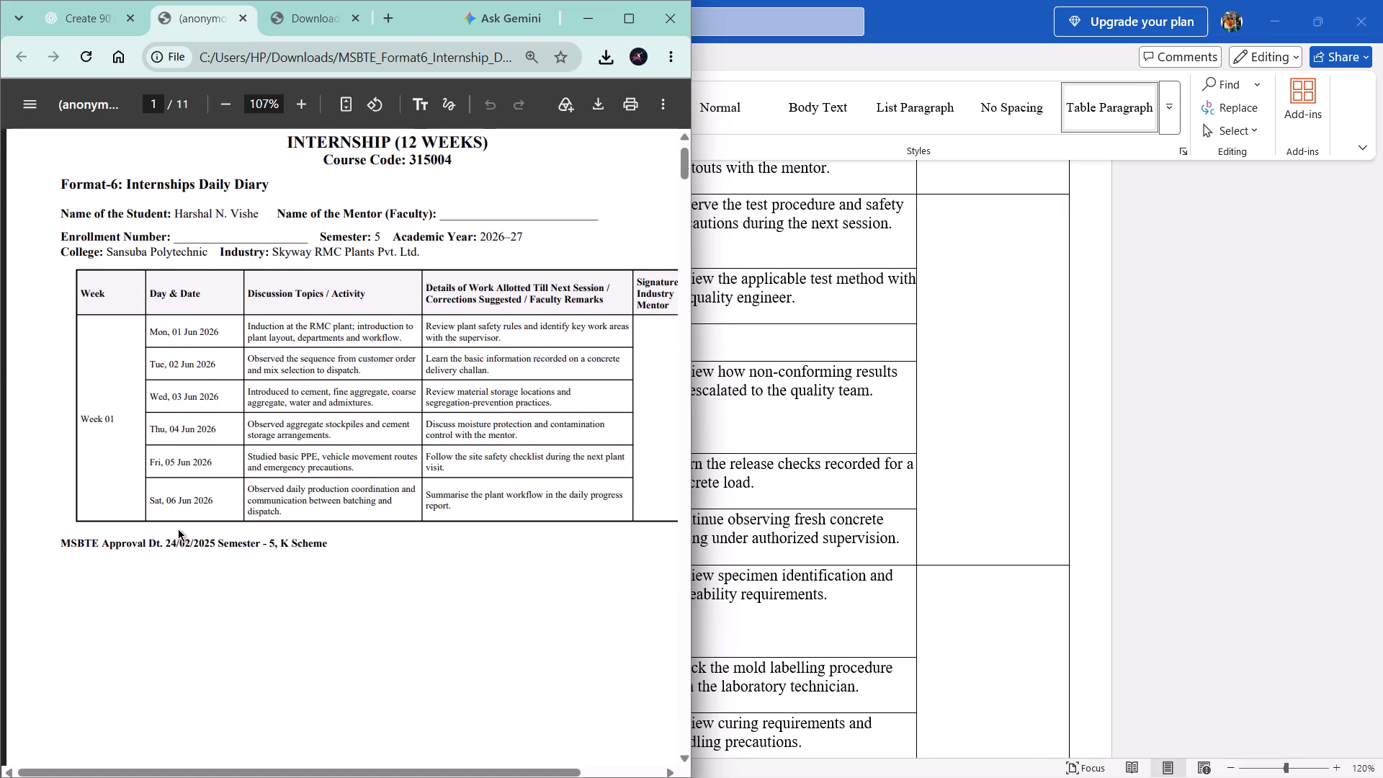
{"action": "scroll", "coordinate": [178, 529], "scroll_direction": "down", "scroll_amount": 1}
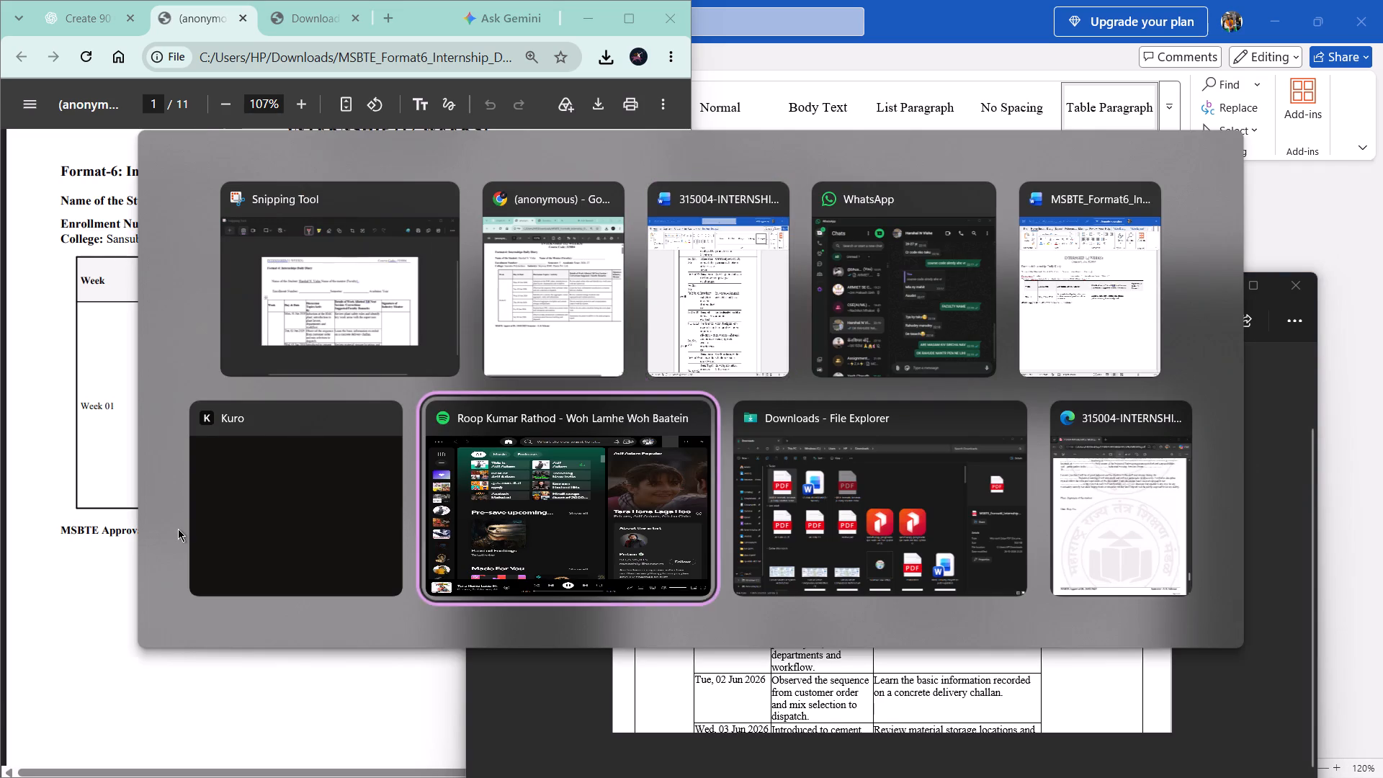
Switch to Spotify, pause the playing song and minimise its window.
{"action": "key", "text": "space"}
{"action": "left_click", "coordinate": [190, 602]}
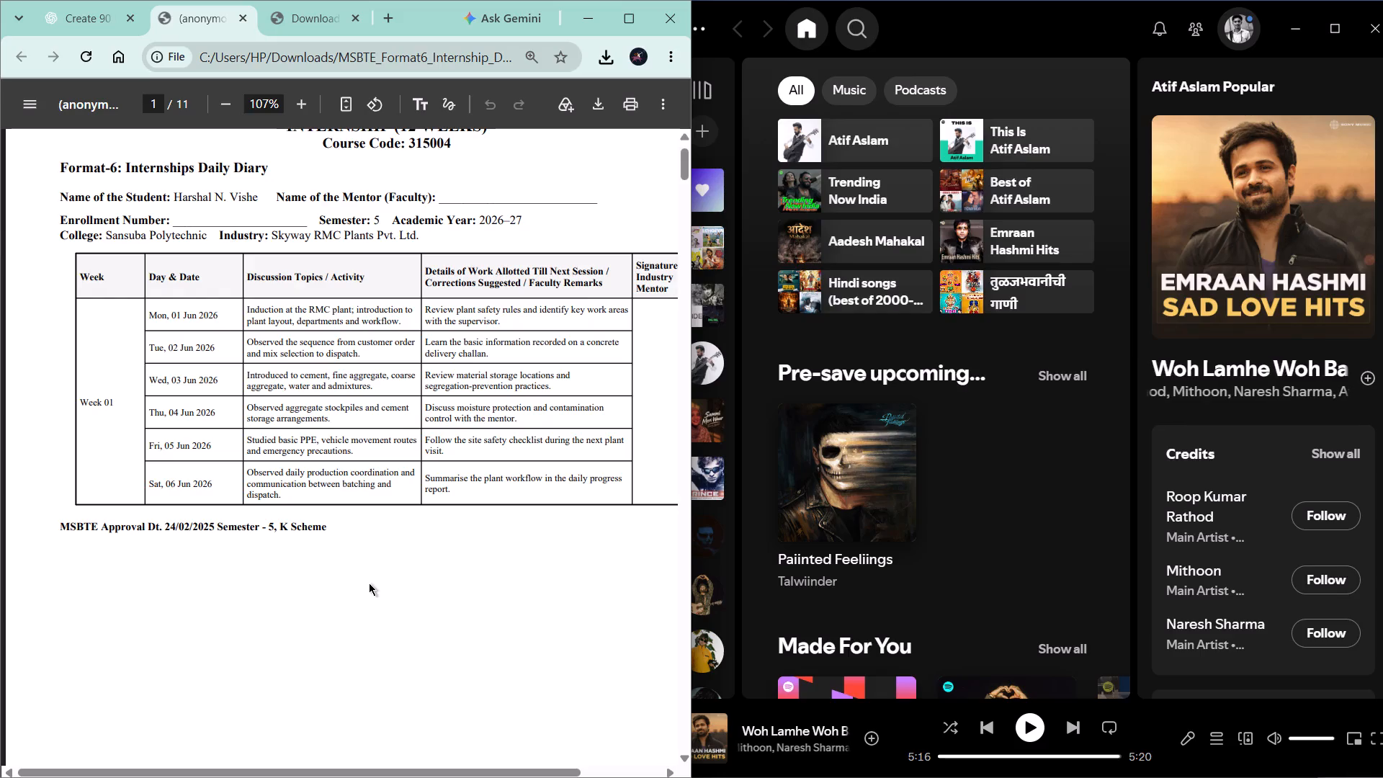
{"action": "left_click", "coordinate": [1289, 18]}
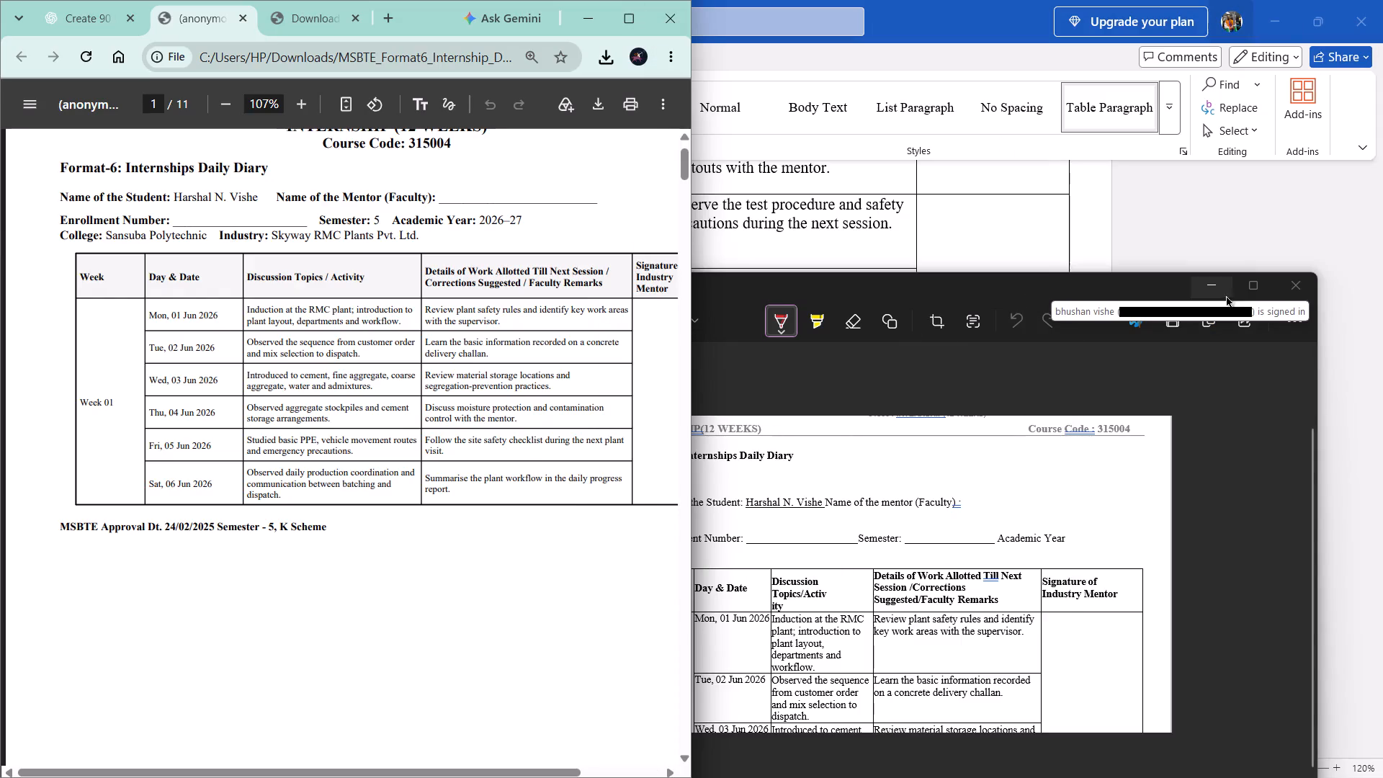
Close the Snipping Tool window showing the diary screenshot.
{"action": "left_click", "coordinate": [1301, 280]}
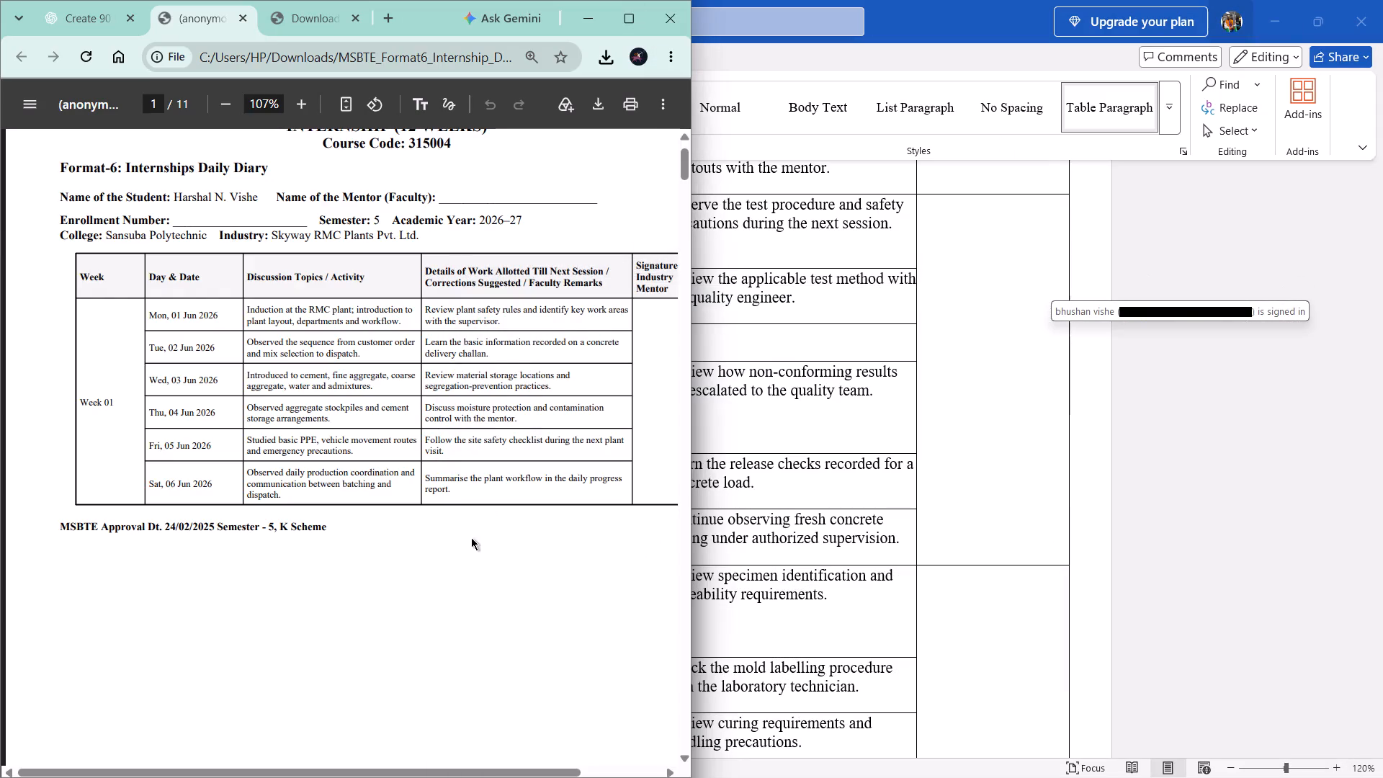
Read through the daily entries for Week 01 to Week 04 in the Format-6 diary PDF.
{"action": "scroll", "coordinate": [211, 433], "scroll_direction": "down", "scroll_amount": 1}
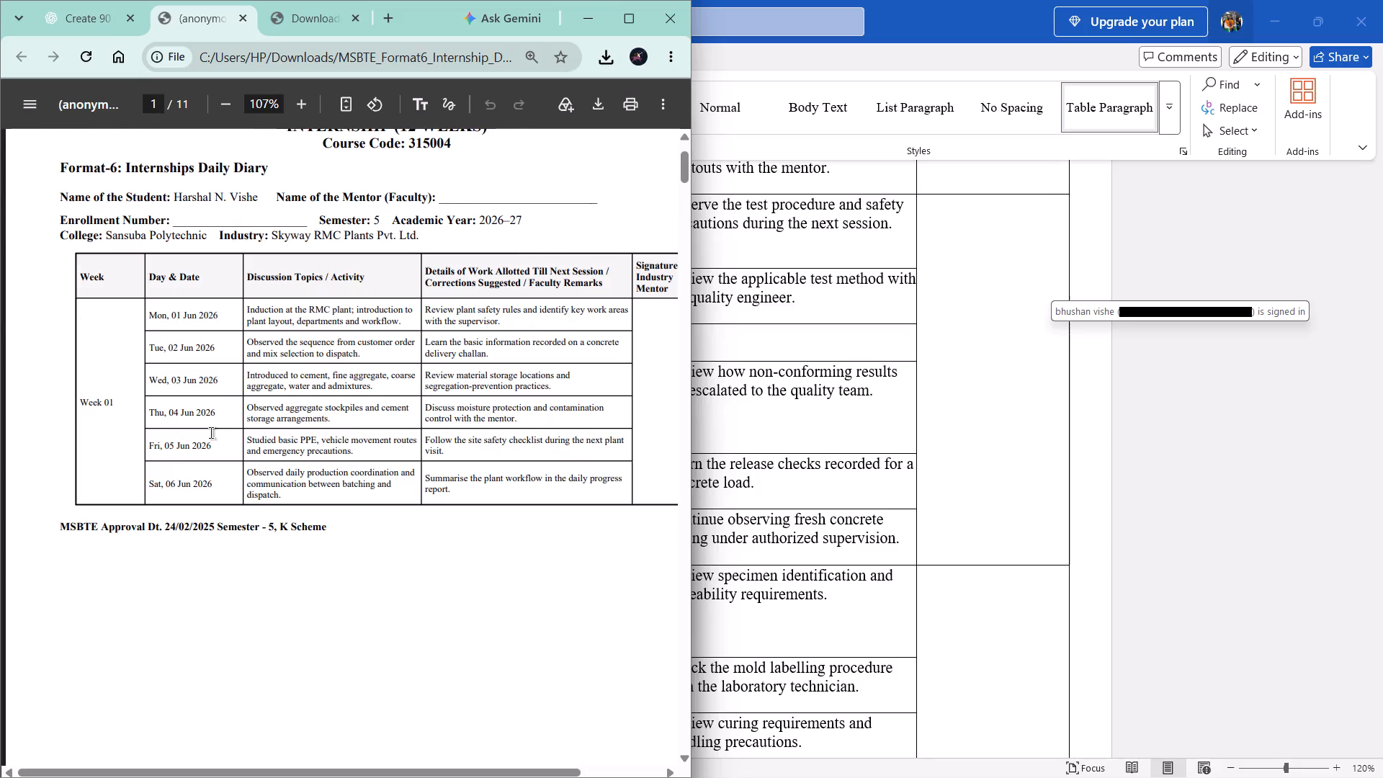
{"action": "scroll", "coordinate": [211, 433], "scroll_direction": "down", "scroll_amount": 5}
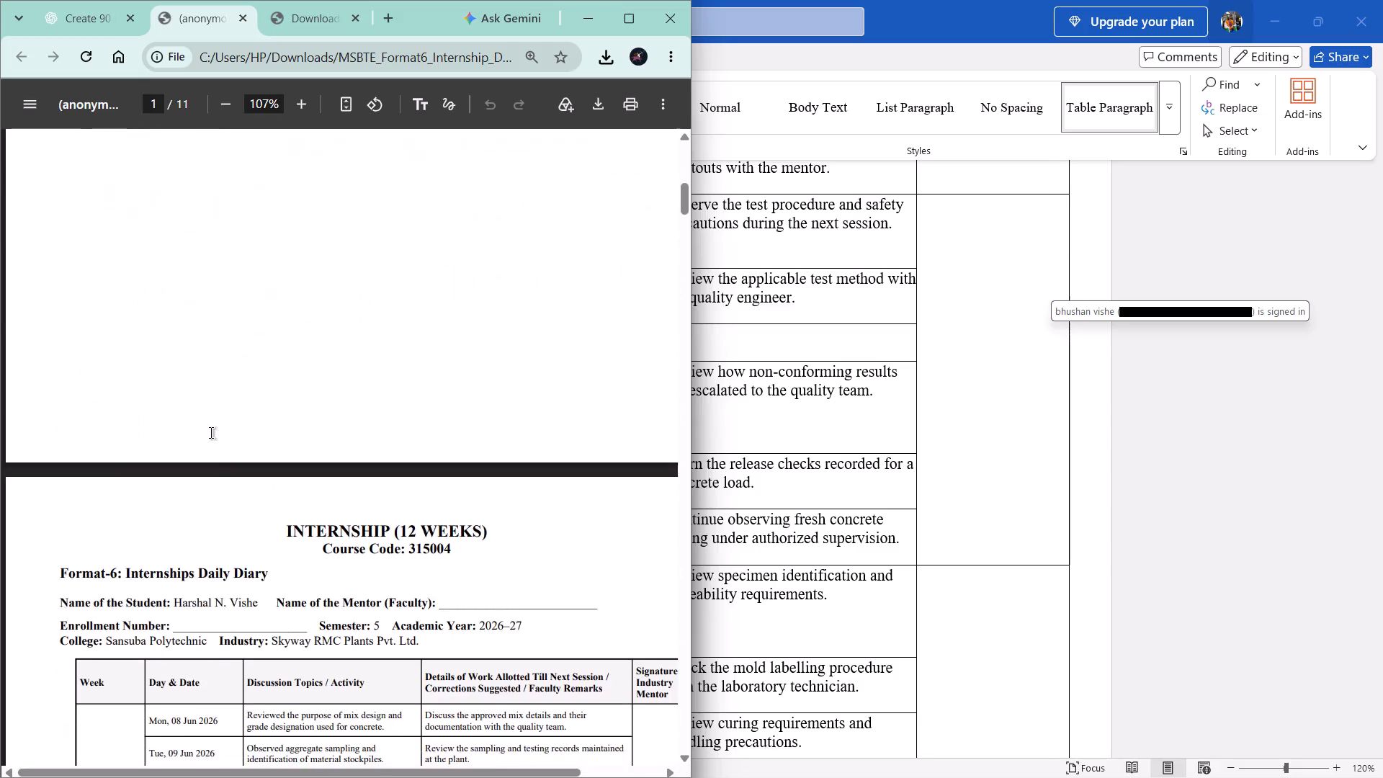
{"action": "scroll", "coordinate": [211, 433], "scroll_direction": "down", "scroll_amount": 4}
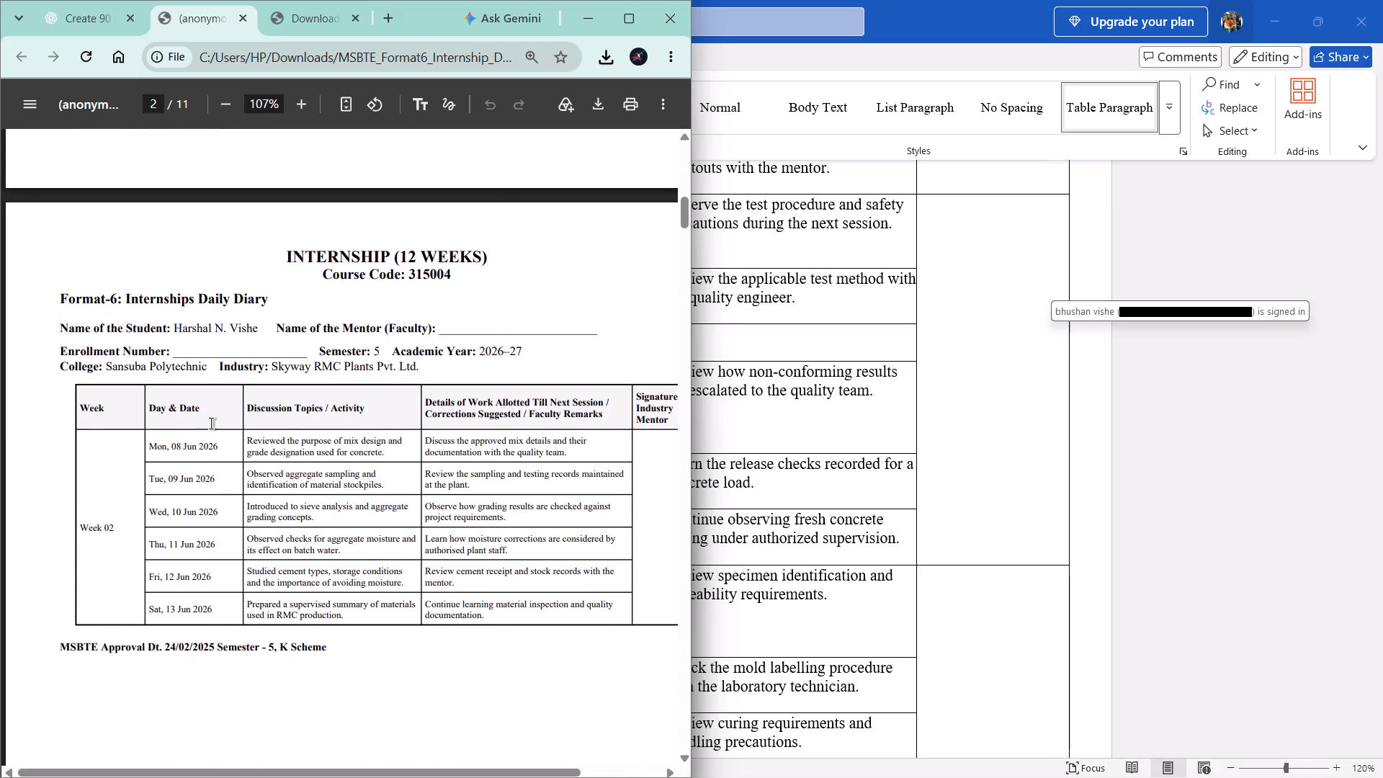
{"action": "scroll", "coordinate": [211, 424], "scroll_direction": "down", "scroll_amount": 6}
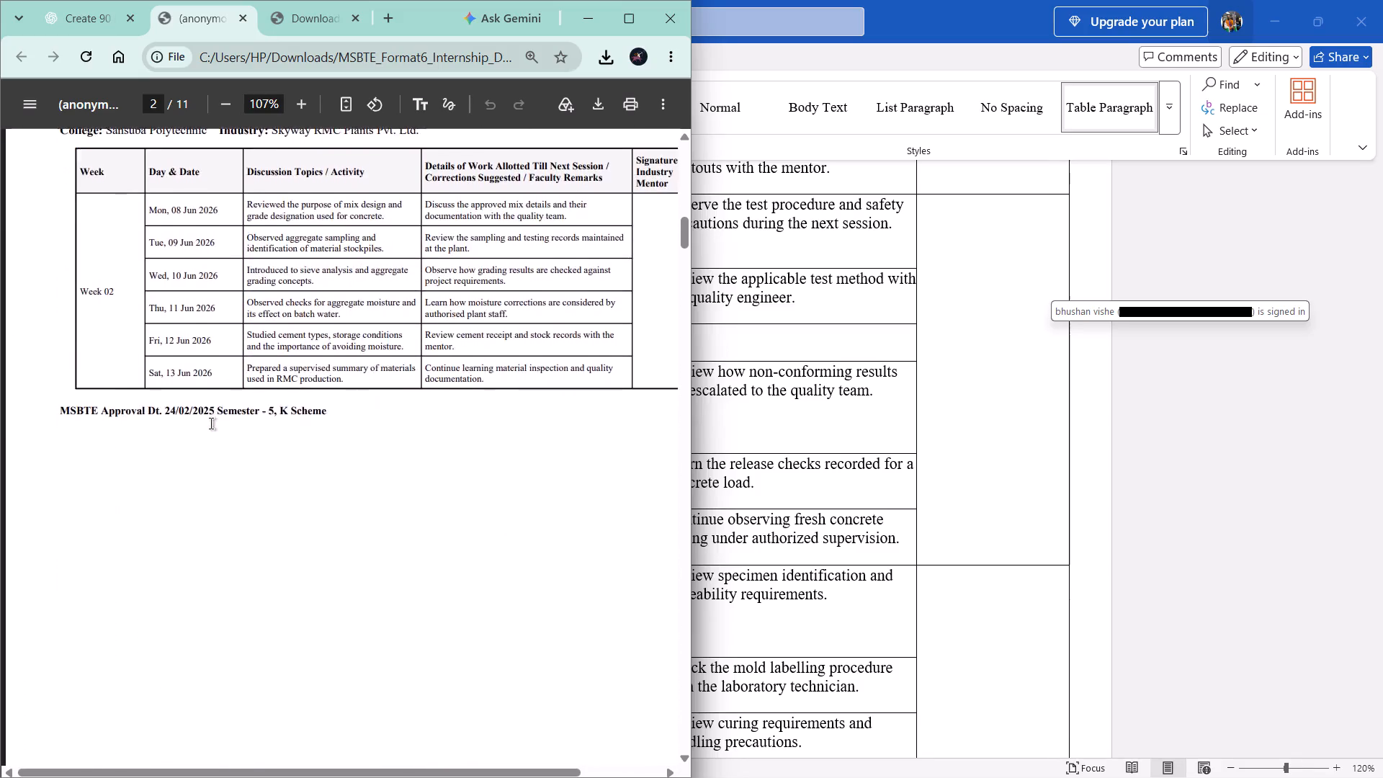
{"action": "scroll", "coordinate": [211, 424], "scroll_direction": "down", "scroll_amount": 4}
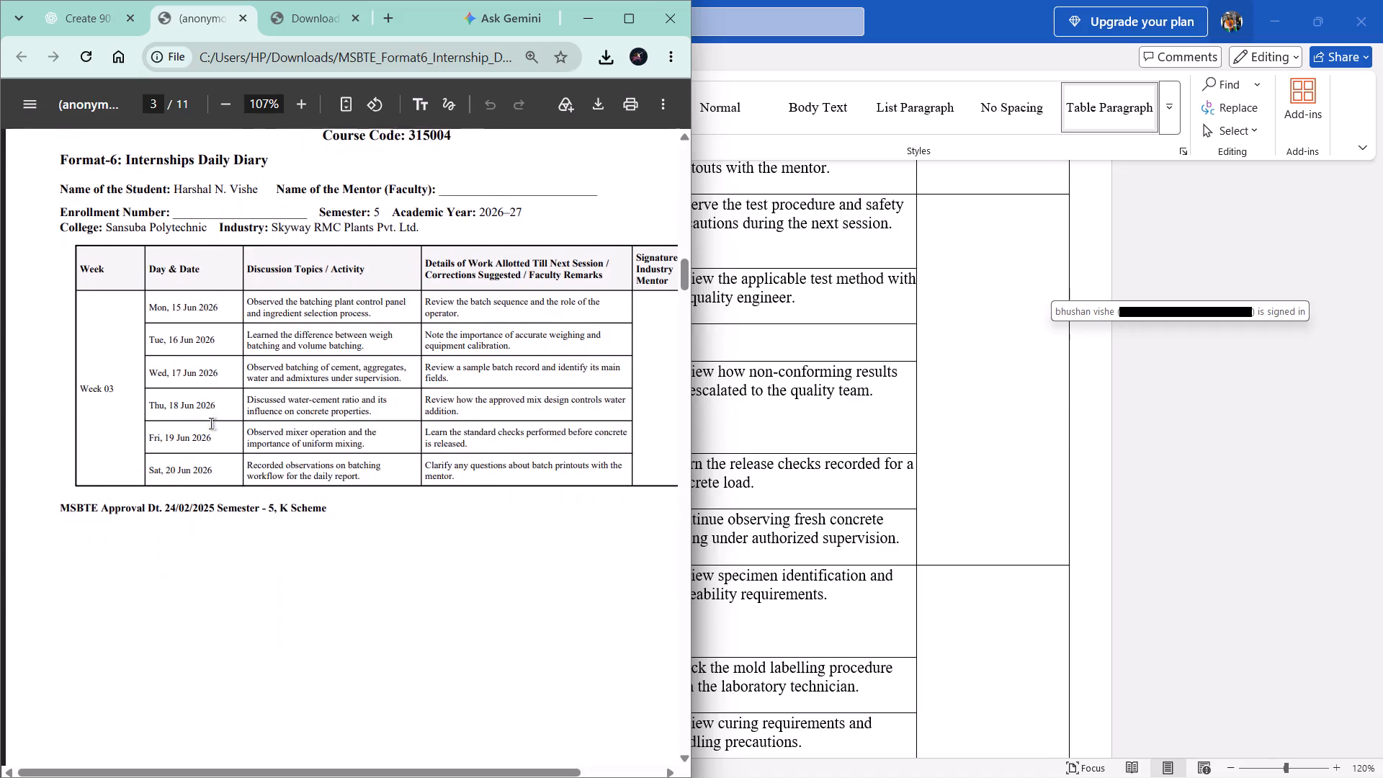
{"action": "scroll", "coordinate": [211, 424], "scroll_direction": "down", "scroll_amount": 5}
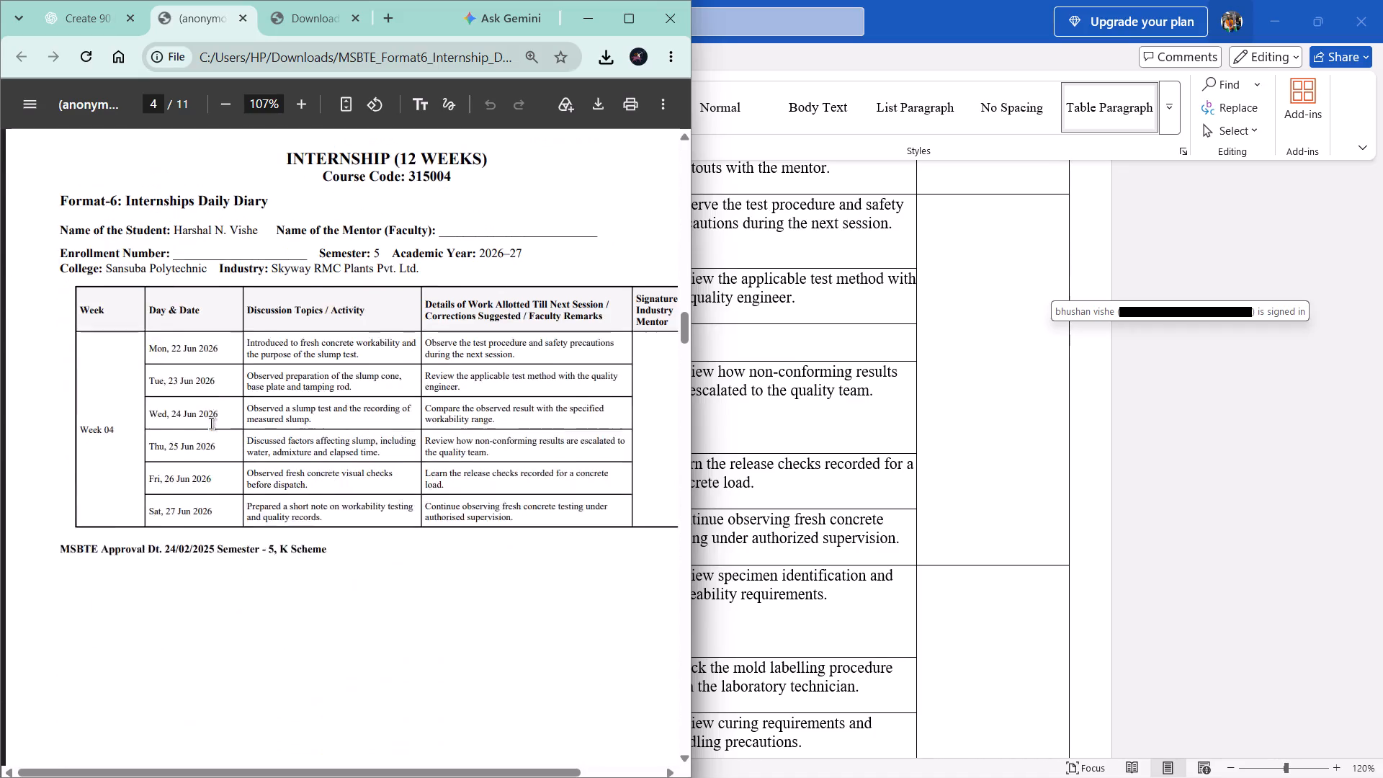
{"action": "scroll", "coordinate": [211, 424], "scroll_direction": "down", "scroll_amount": 1}
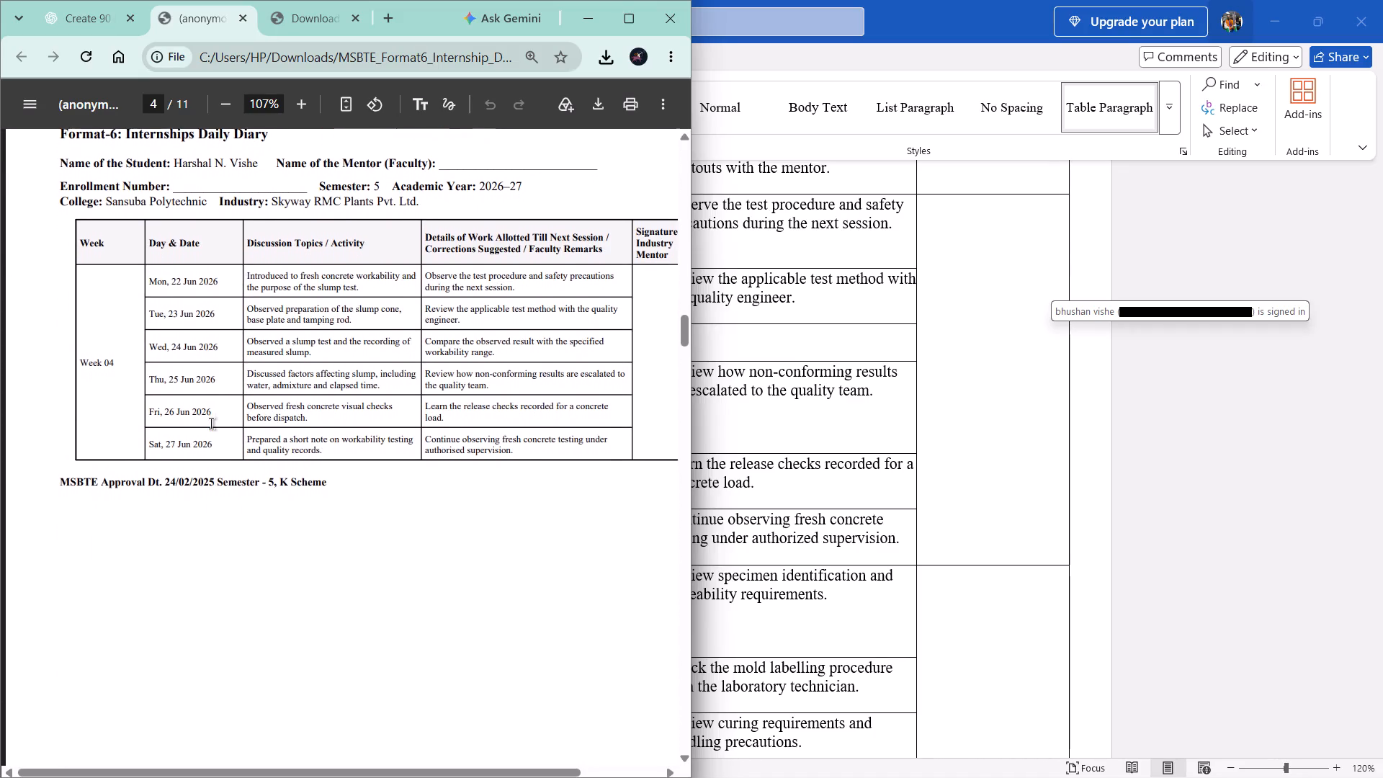
{"action": "scroll", "coordinate": [211, 424], "scroll_direction": "down", "scroll_amount": 1}
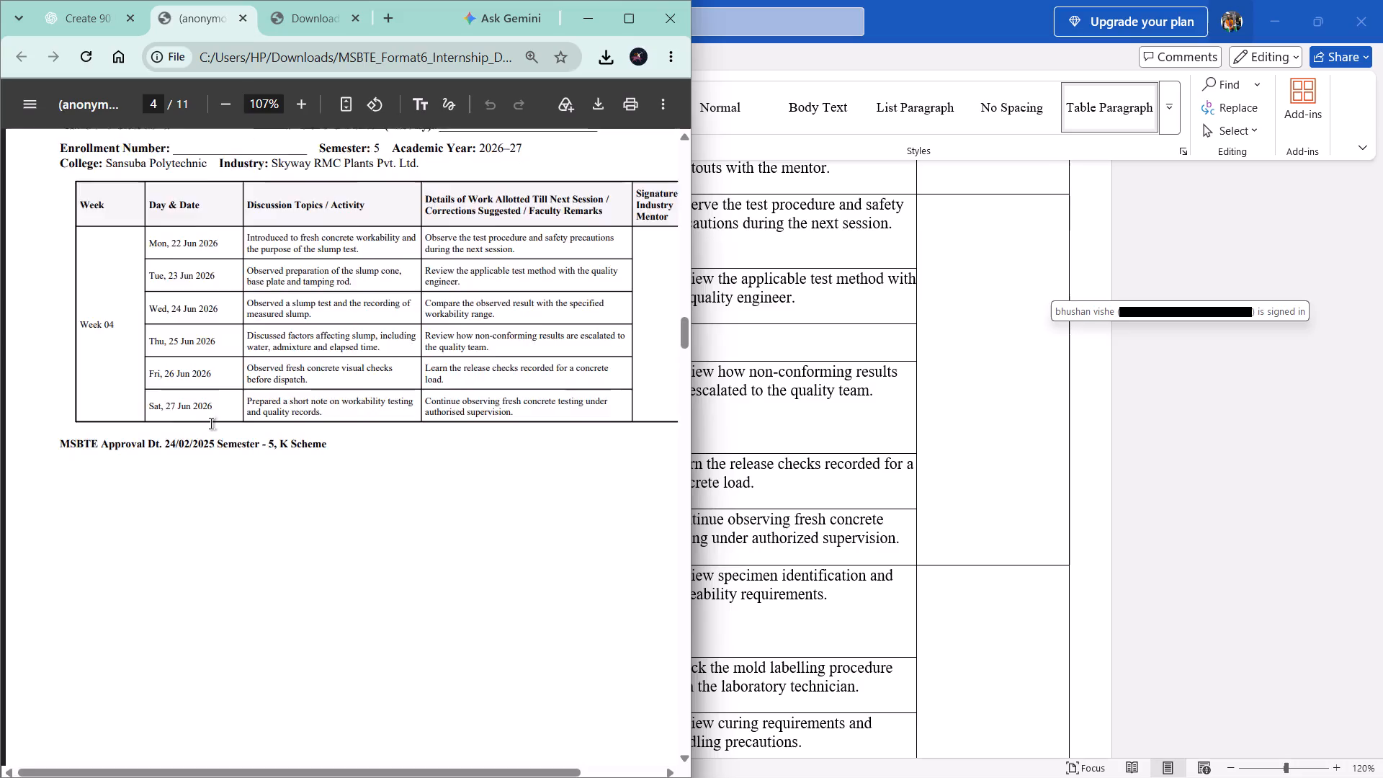
{"action": "scroll", "coordinate": [211, 424], "scroll_direction": "down", "scroll_amount": 6}
{"action": "scroll", "coordinate": [211, 424], "scroll_direction": "up", "scroll_amount": 1}
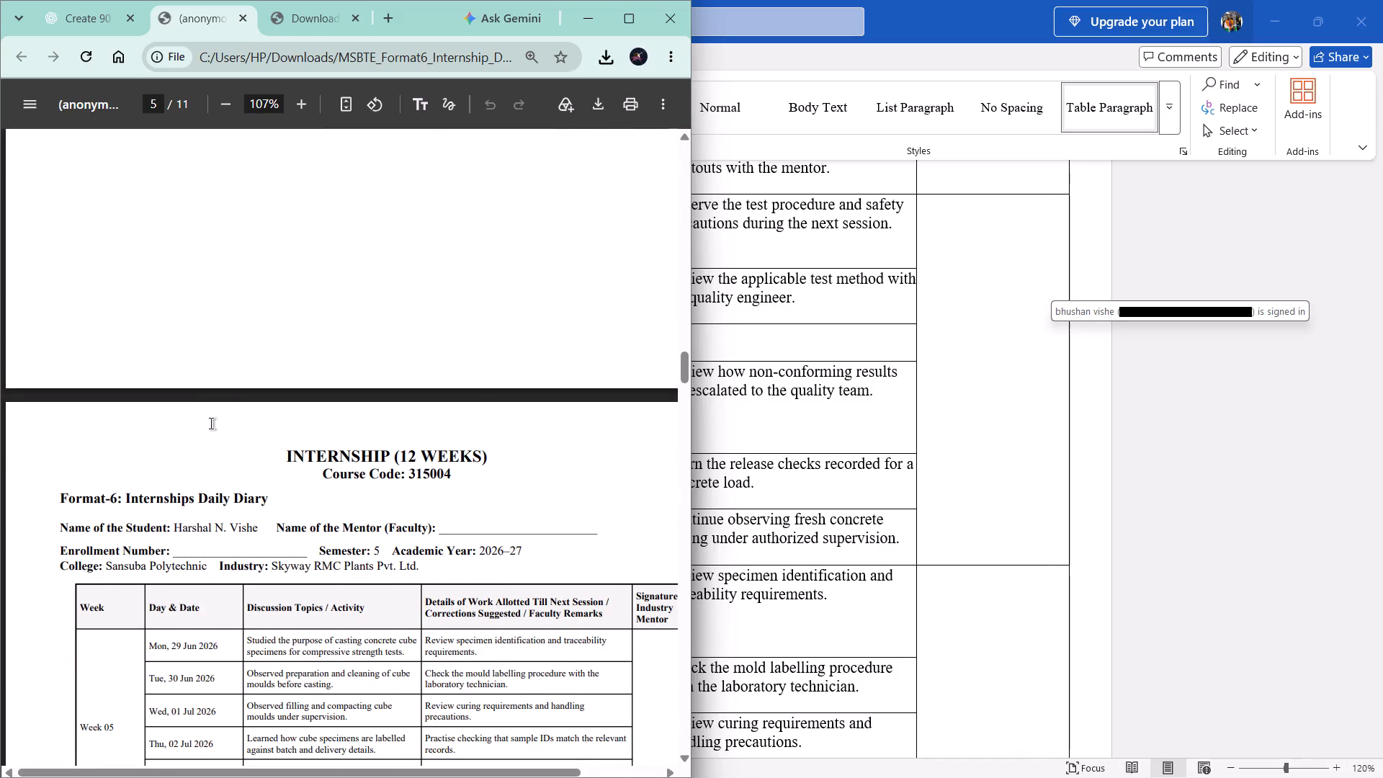
{"action": "scroll", "coordinate": [211, 424], "scroll_direction": "up", "scroll_amount": 1}
{"action": "scroll", "coordinate": [211, 424], "scroll_direction": "down", "scroll_amount": 2}
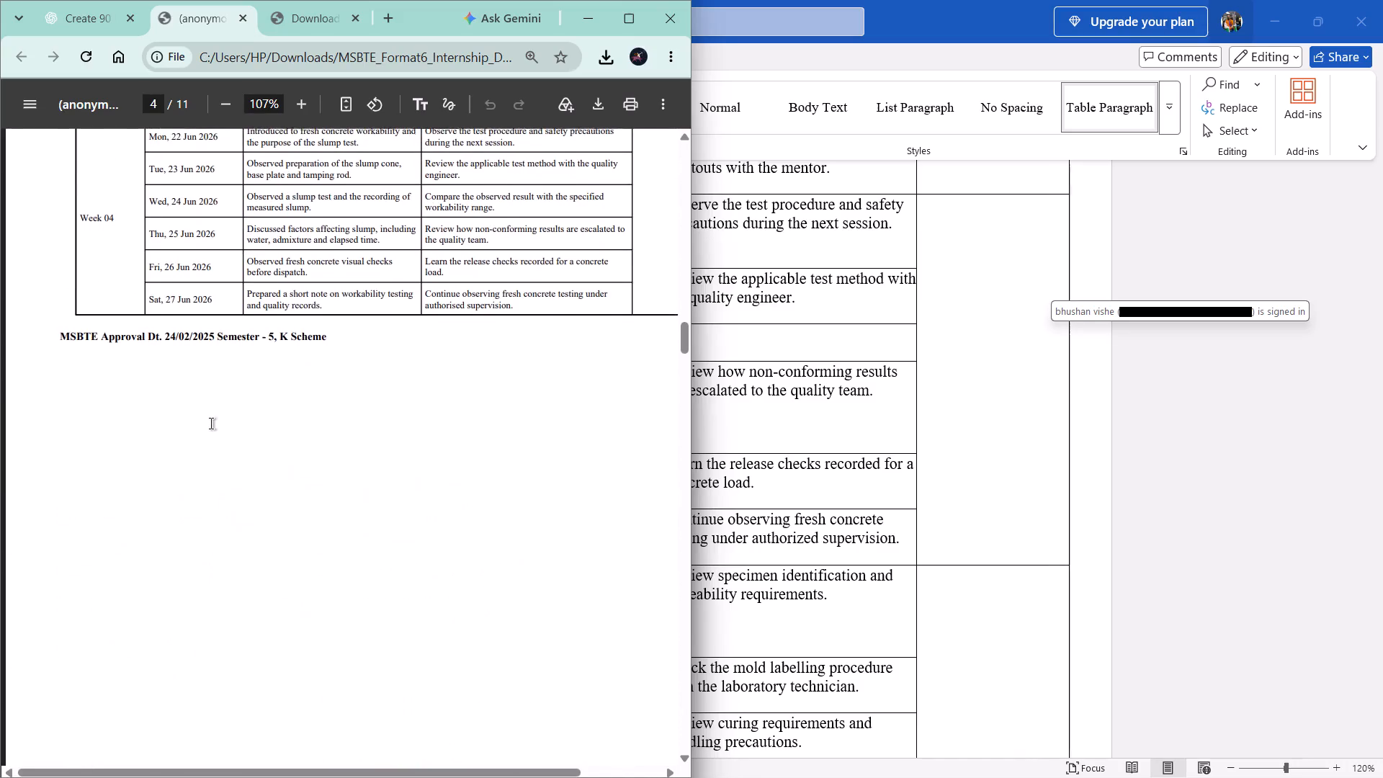
Read through the daily entries for Week 05 to Week 11 in the Format-6 diary PDF.
{"action": "scroll", "coordinate": [211, 424], "scroll_direction": "down", "scroll_amount": 3}
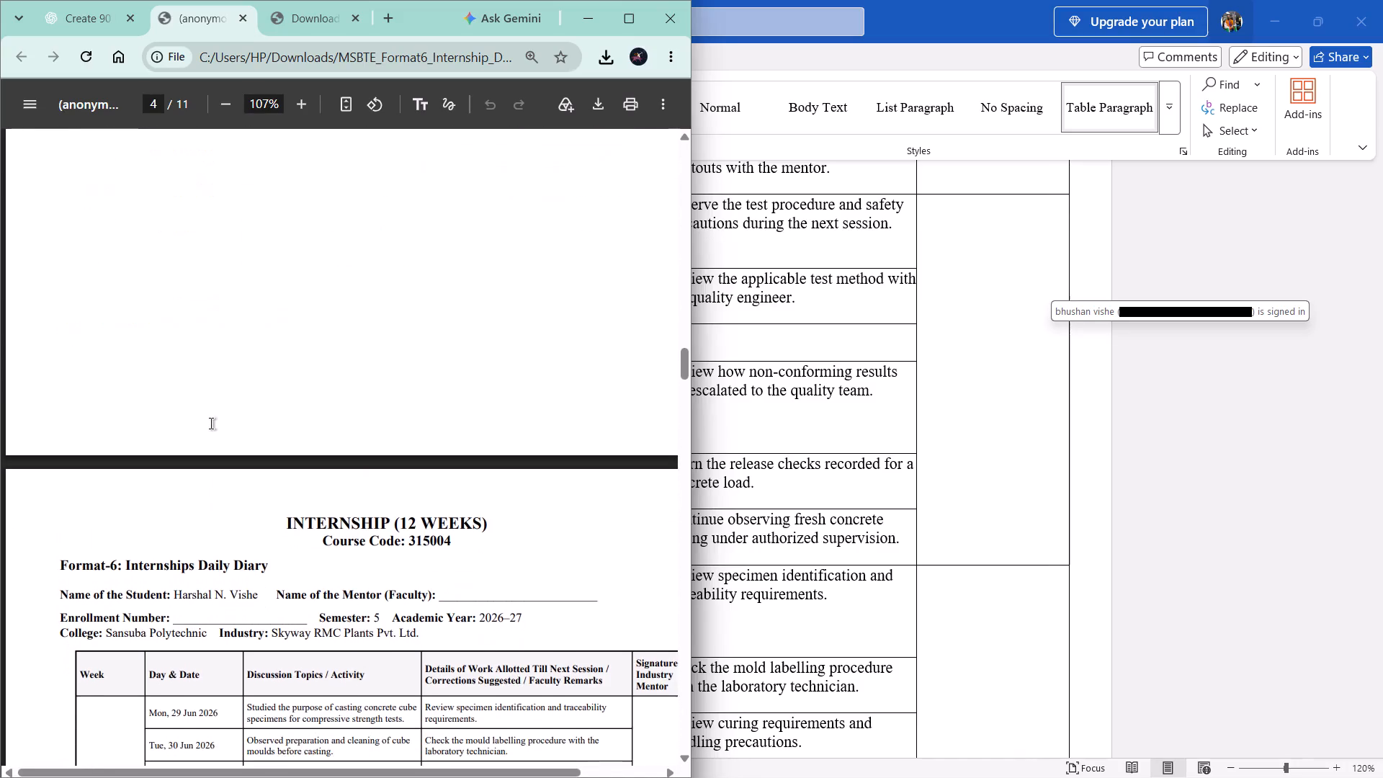
{"action": "scroll", "coordinate": [211, 424], "scroll_direction": "down", "scroll_amount": 3}
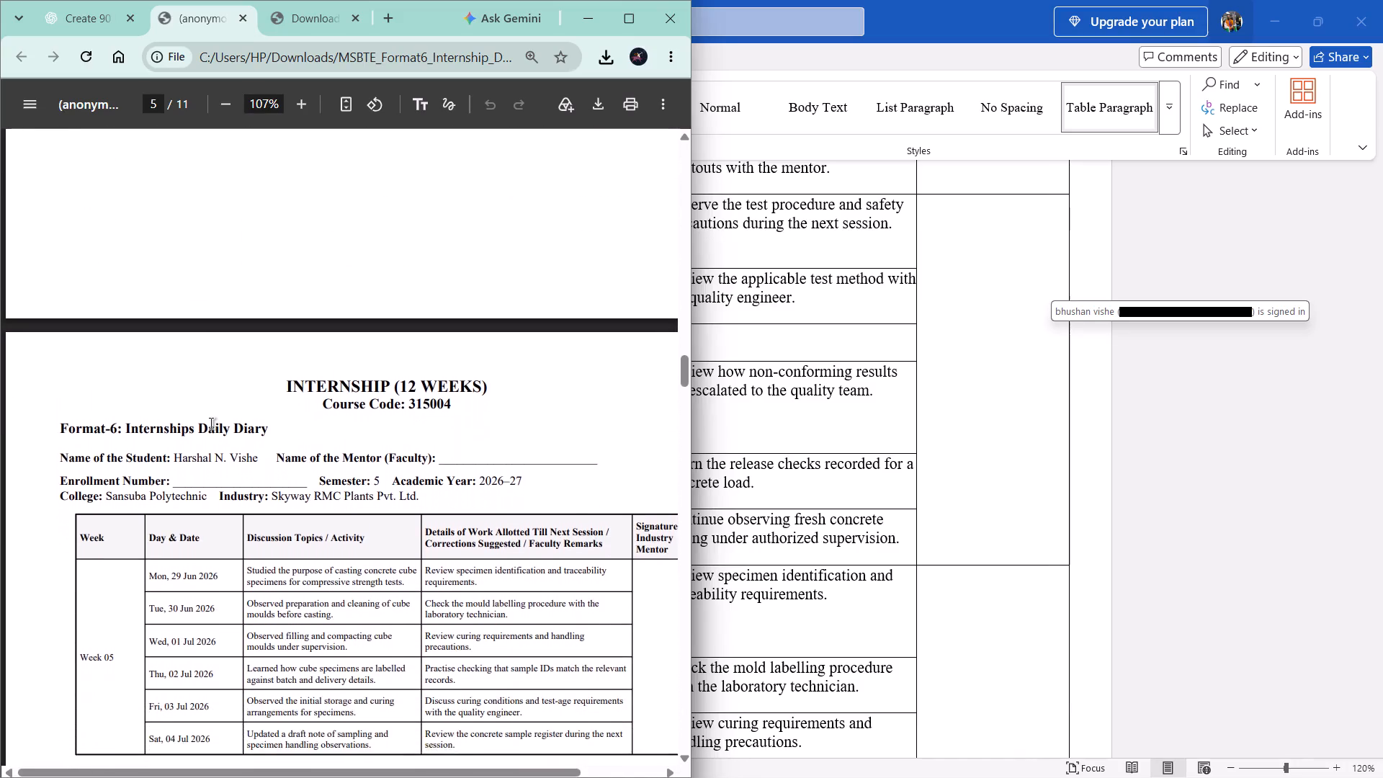
{"action": "scroll", "coordinate": [211, 424], "scroll_direction": "down", "scroll_amount": 2}
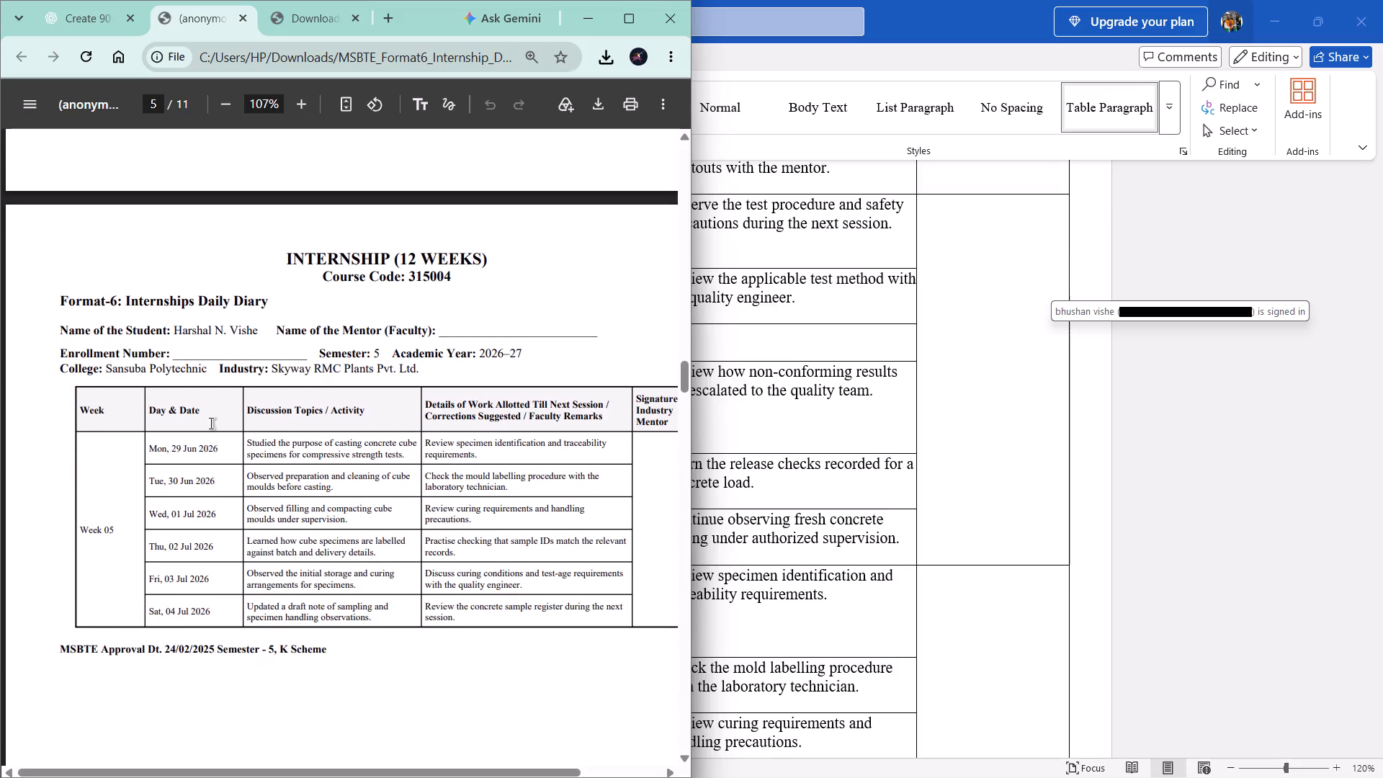
{"action": "scroll", "coordinate": [211, 424], "scroll_direction": "down", "scroll_amount": 2}
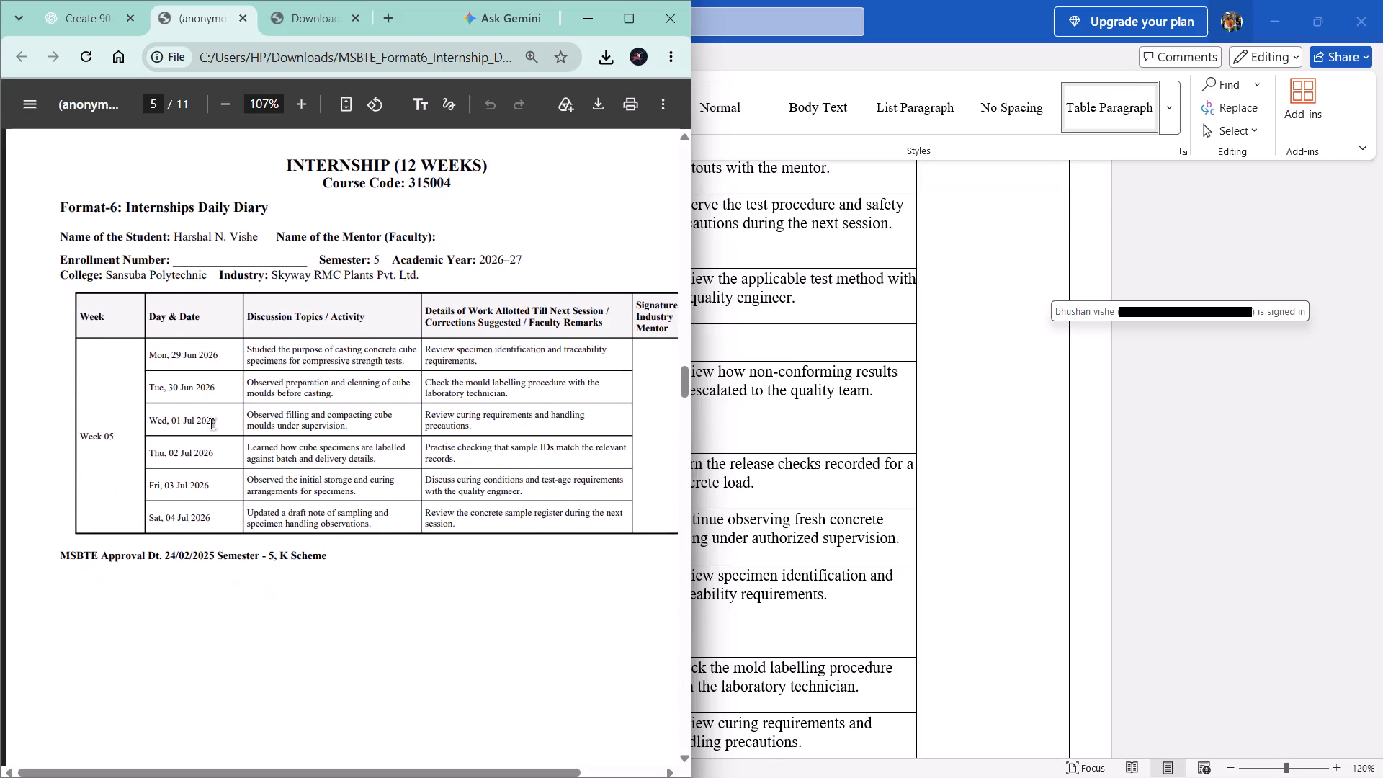
{"action": "scroll", "coordinate": [211, 424], "scroll_direction": "down", "scroll_amount": 5}
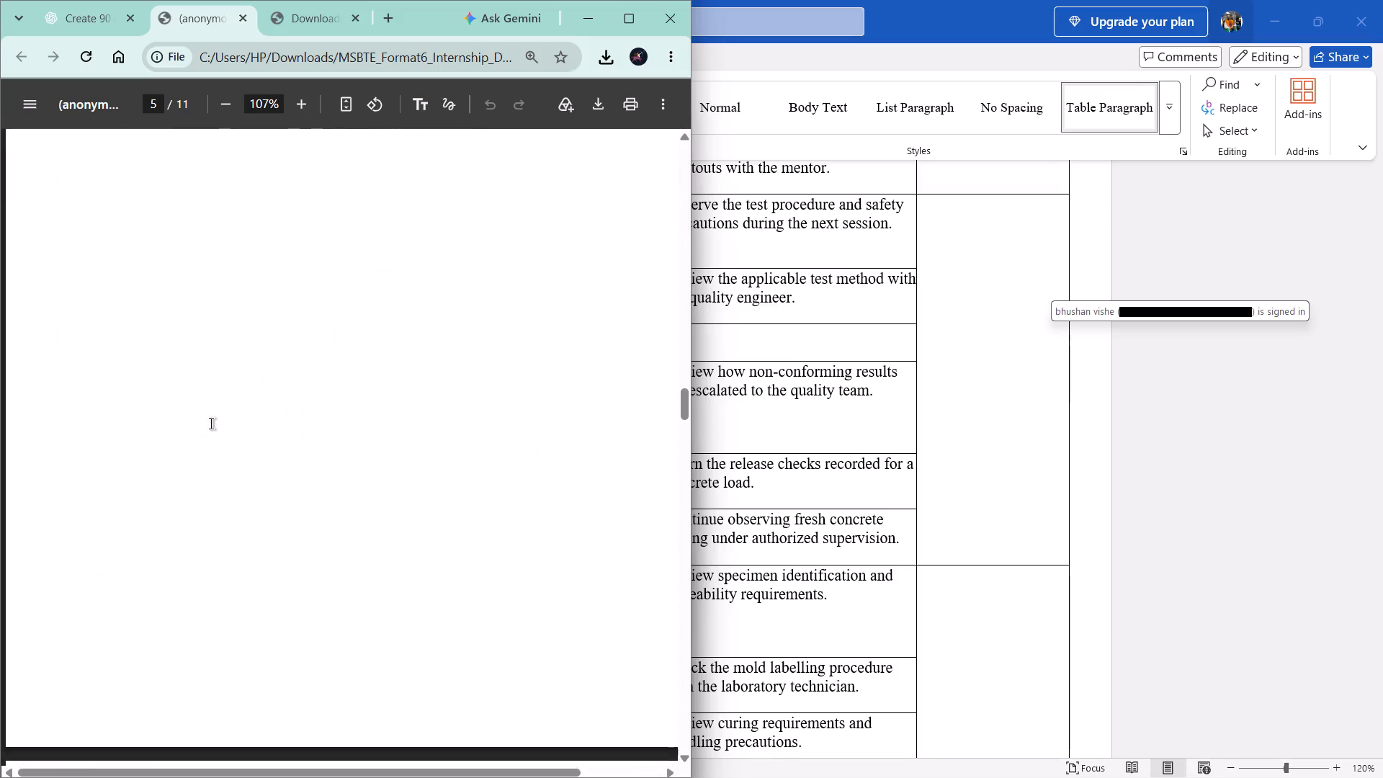
{"action": "scroll", "coordinate": [211, 424], "scroll_direction": "down", "scroll_amount": 2}
{"action": "scroll", "coordinate": [211, 424], "scroll_direction": "up", "scroll_amount": 1}
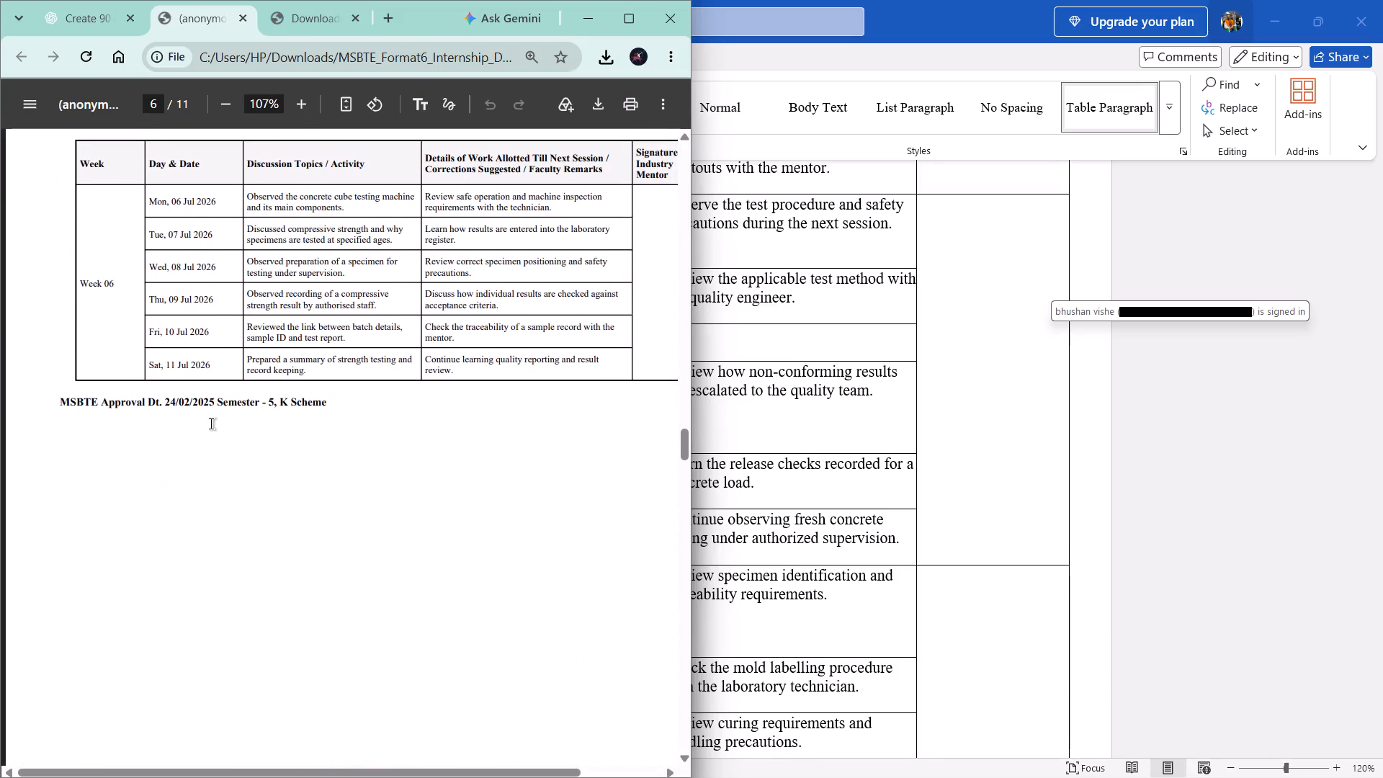
{"action": "scroll", "coordinate": [211, 424], "scroll_direction": "down", "scroll_amount": 5}
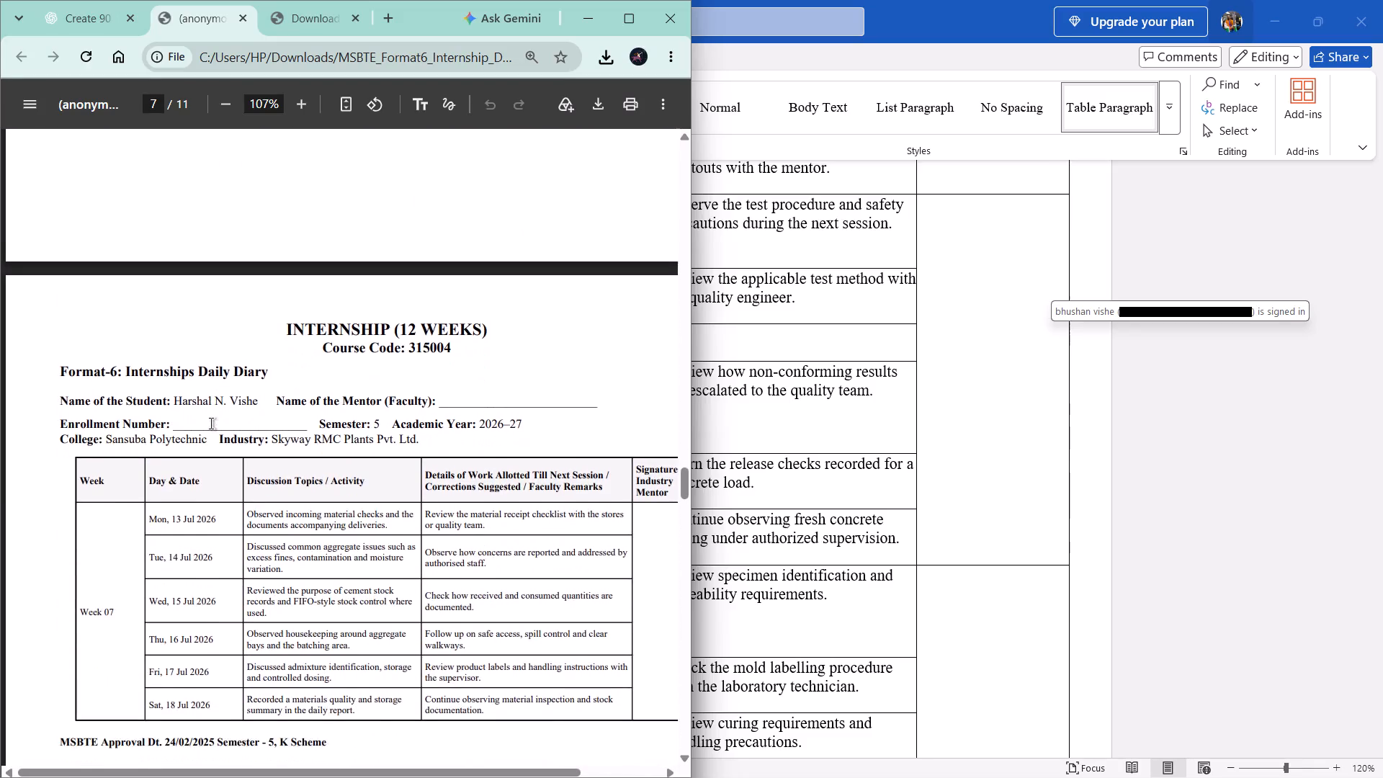
{"action": "scroll", "coordinate": [211, 424], "scroll_direction": "down", "scroll_amount": 4}
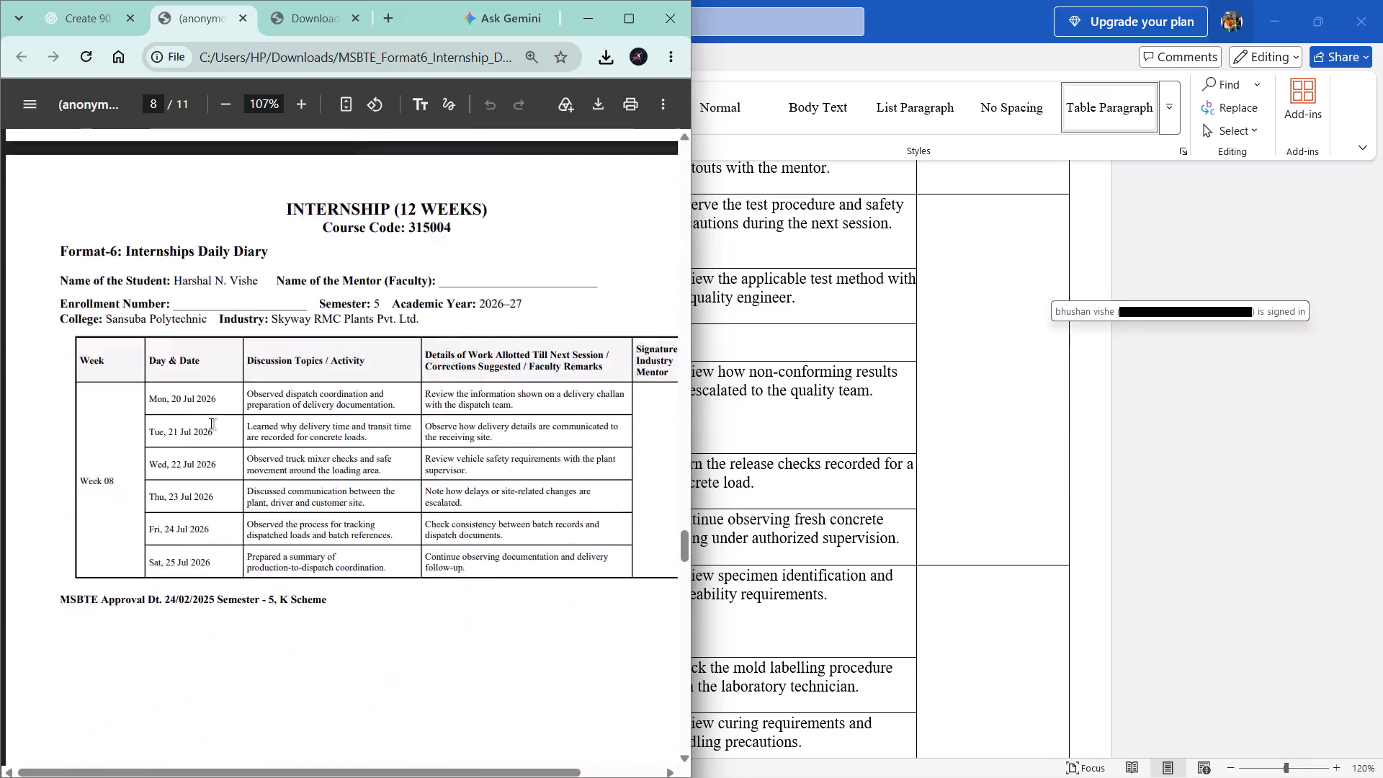
{"action": "scroll", "coordinate": [211, 424], "scroll_direction": "down", "scroll_amount": 5}
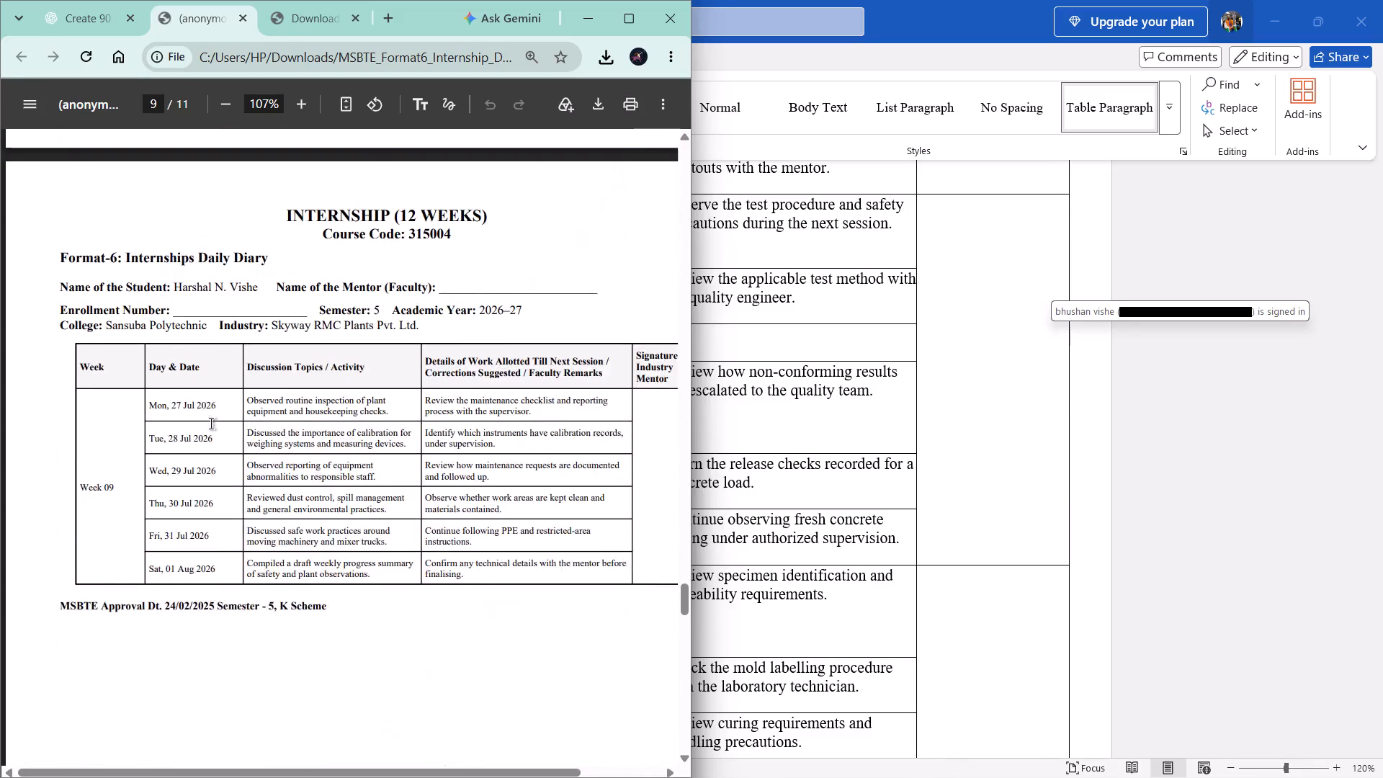
{"action": "scroll", "coordinate": [211, 424], "scroll_direction": "down", "scroll_amount": 6}
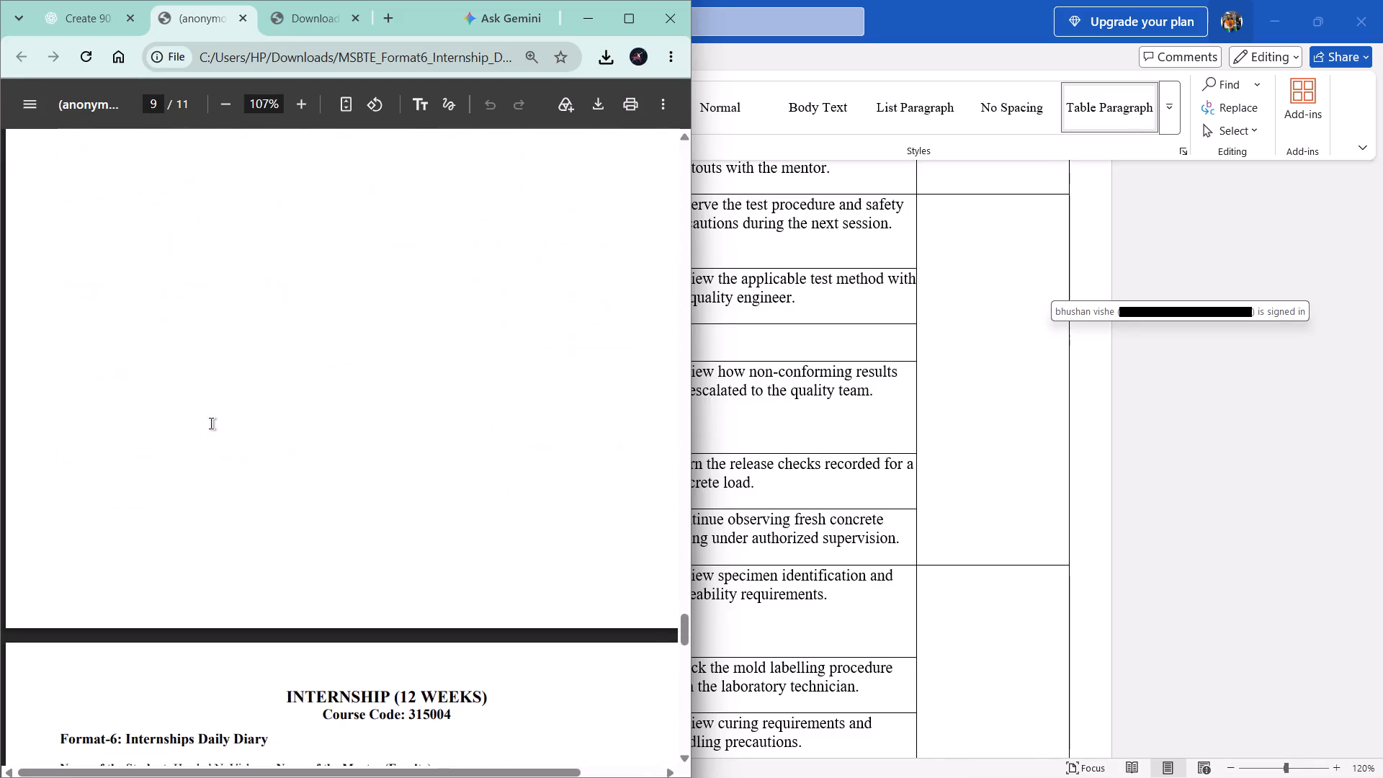
{"action": "scroll", "coordinate": [211, 424], "scroll_direction": "down", "scroll_amount": 1}
{"action": "scroll", "coordinate": [211, 424], "scroll_direction": "up", "scroll_amount": 1}
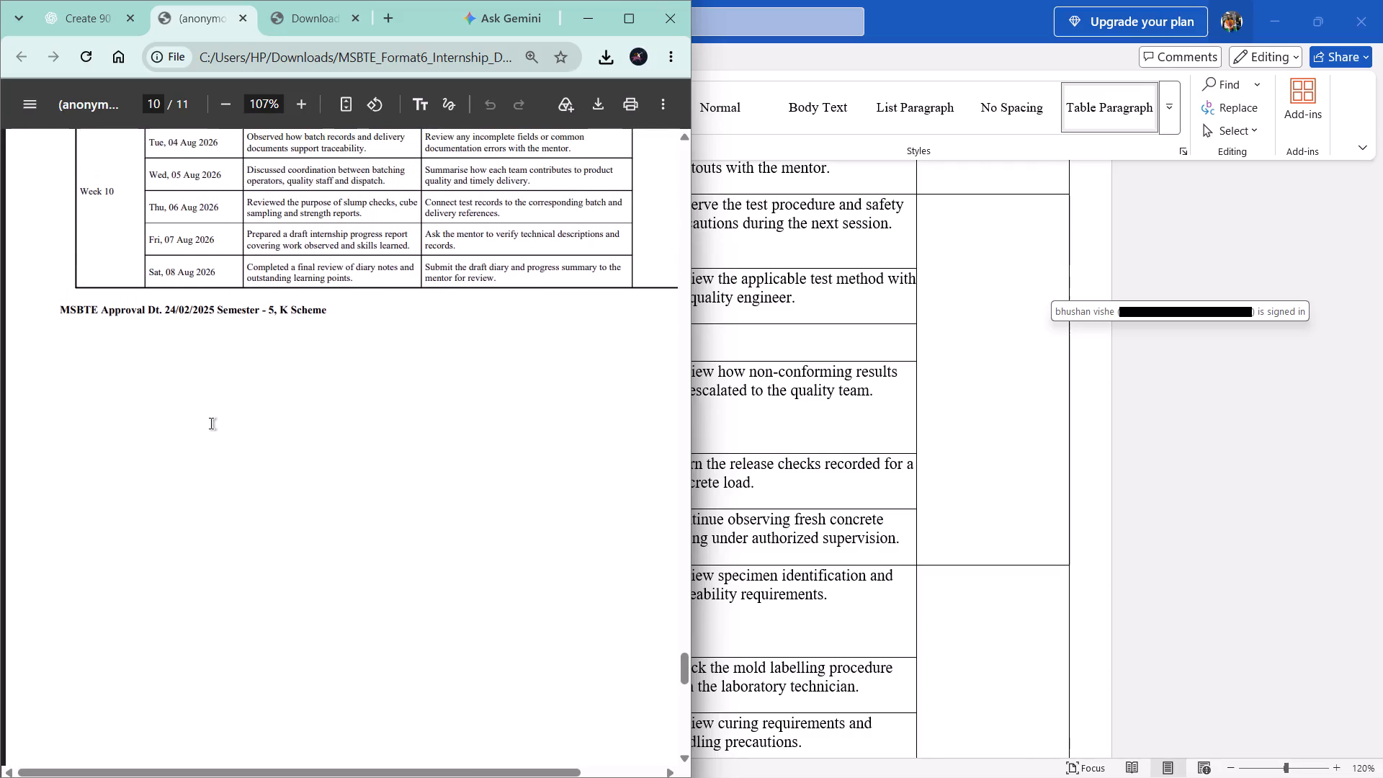
{"action": "scroll", "coordinate": [211, 424], "scroll_direction": "down", "scroll_amount": 3}
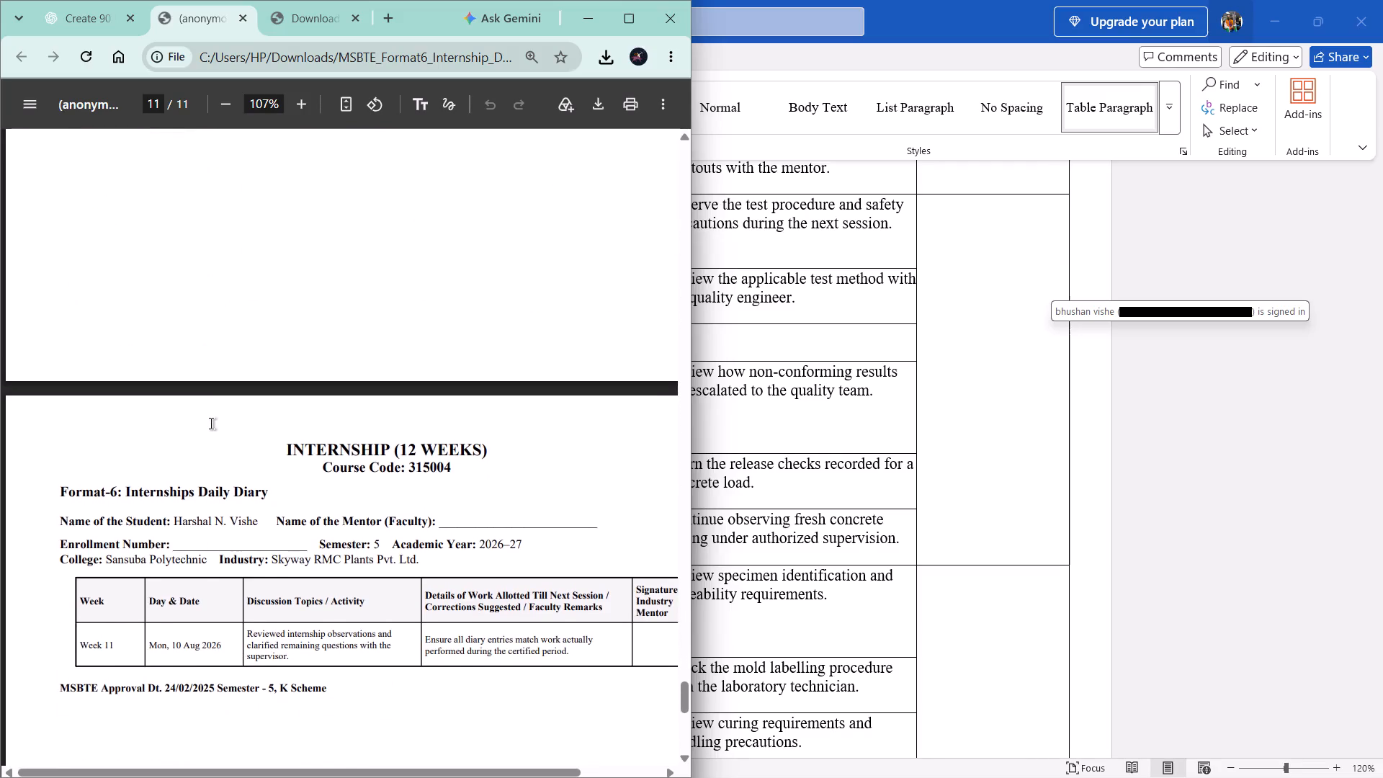
{"action": "scroll", "coordinate": [211, 424], "scroll_direction": "down", "scroll_amount": 3}
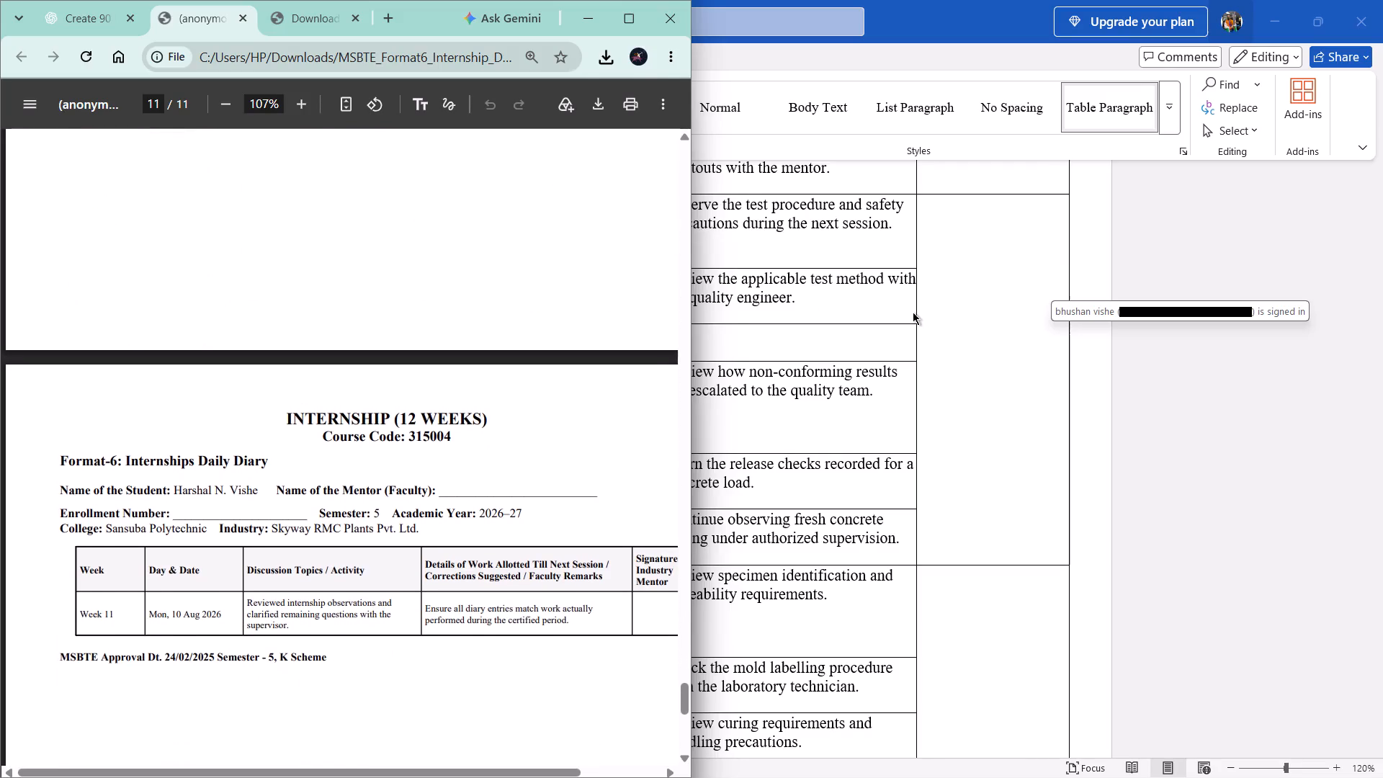
{"action": "left_click", "coordinate": [913, 312]}
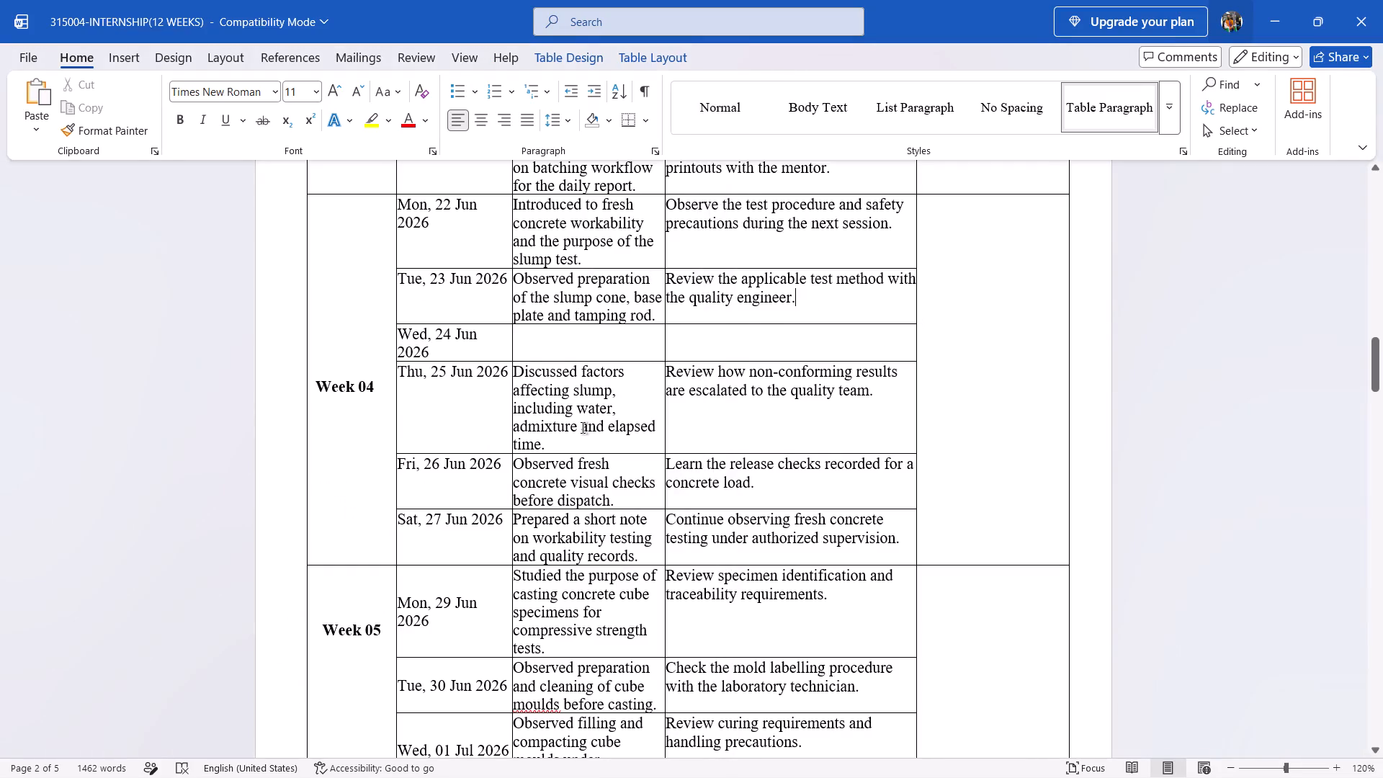
{"action": "scroll", "coordinate": [583, 428], "scroll_direction": "down", "scroll_amount": 13}
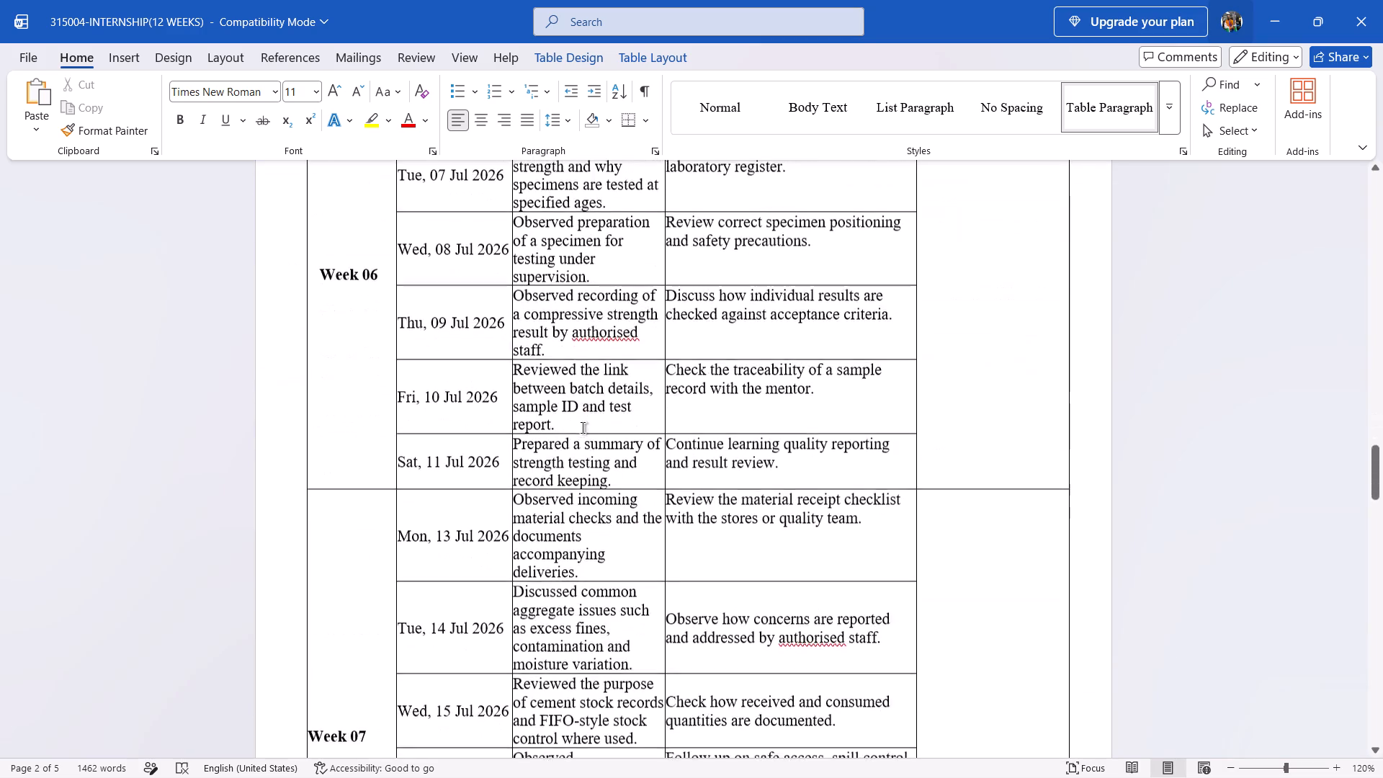
{"action": "scroll", "coordinate": [583, 428], "scroll_direction": "down", "scroll_amount": 8}
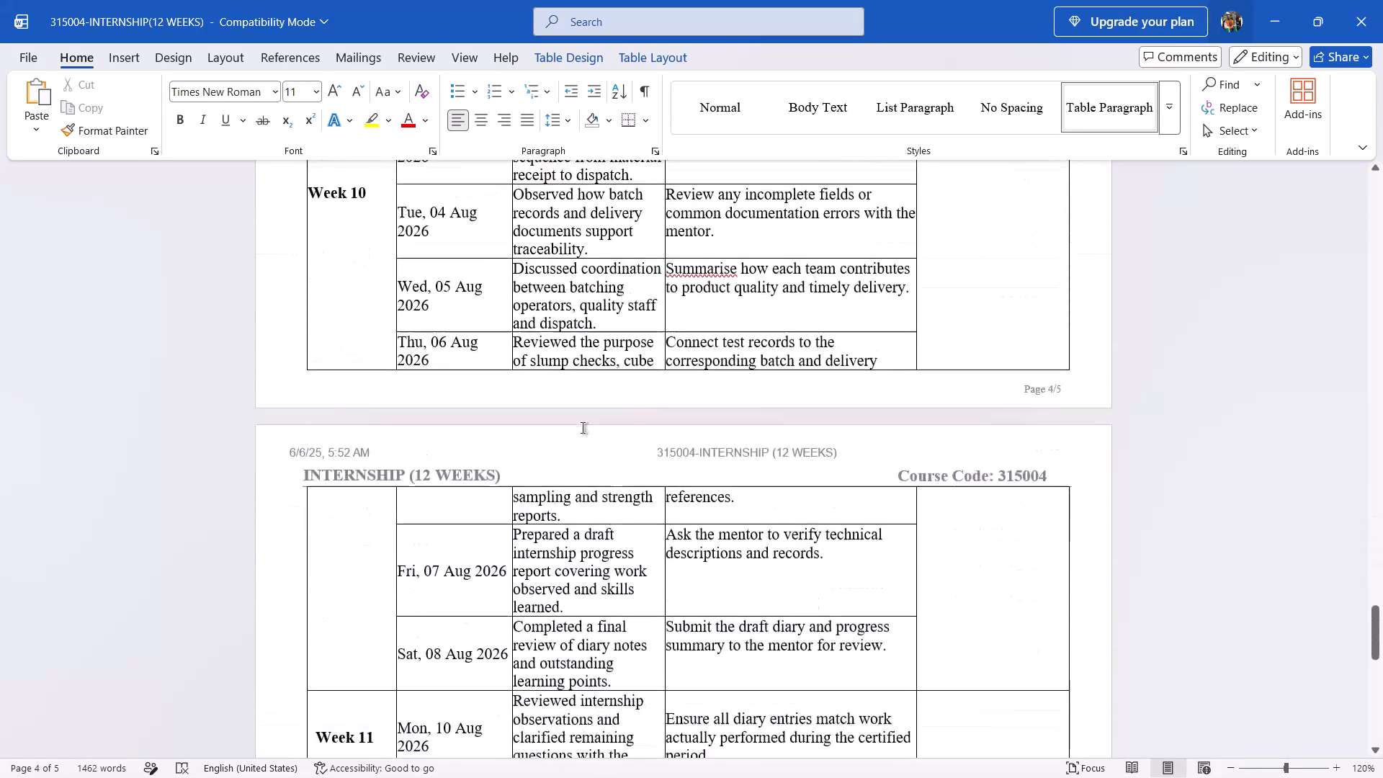
{"action": "scroll", "coordinate": [583, 428], "scroll_direction": "down", "scroll_amount": 1}
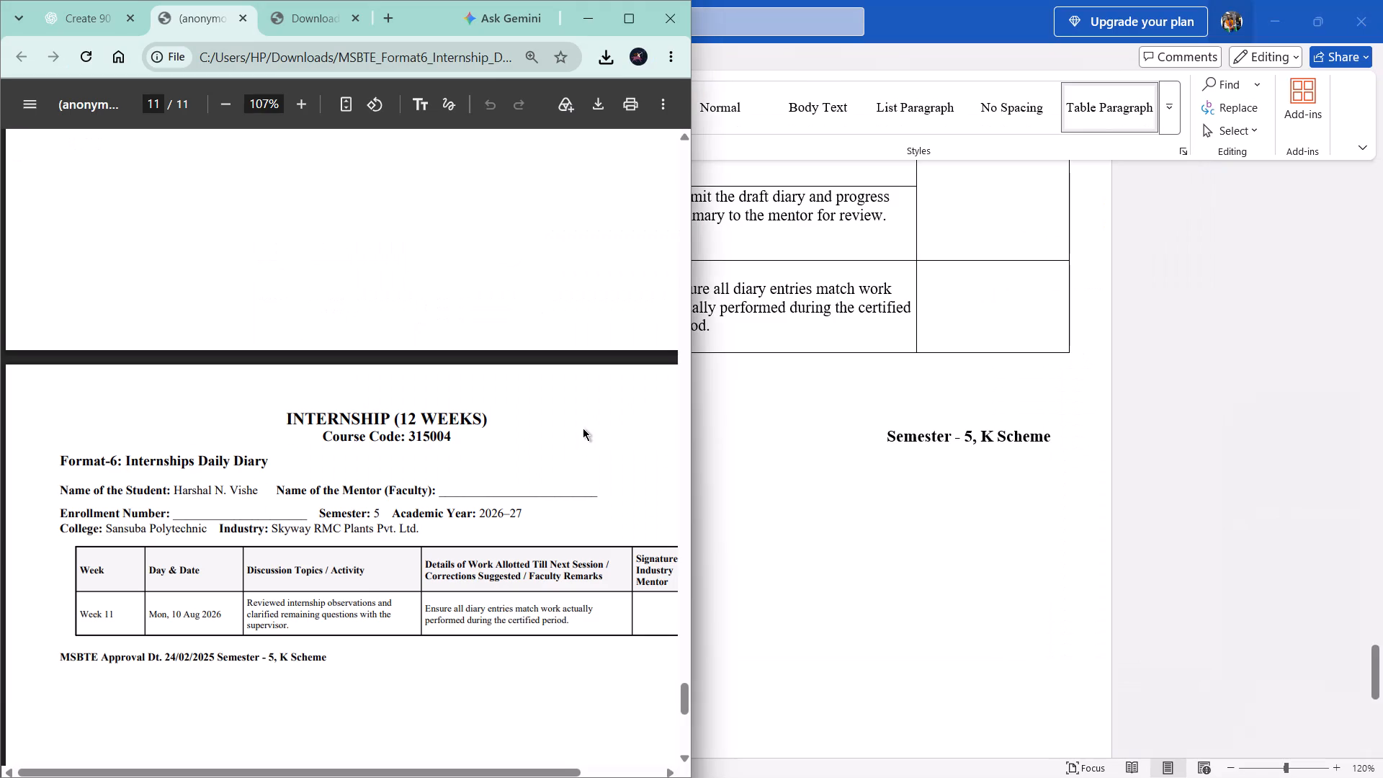
{"action": "scroll", "coordinate": [339, 457], "scroll_direction": "up", "scroll_amount": 1}
{"action": "left_click", "coordinate": [880, 454]}
{"action": "scroll", "coordinate": [880, 454], "scroll_direction": "up", "scroll_amount": 1}
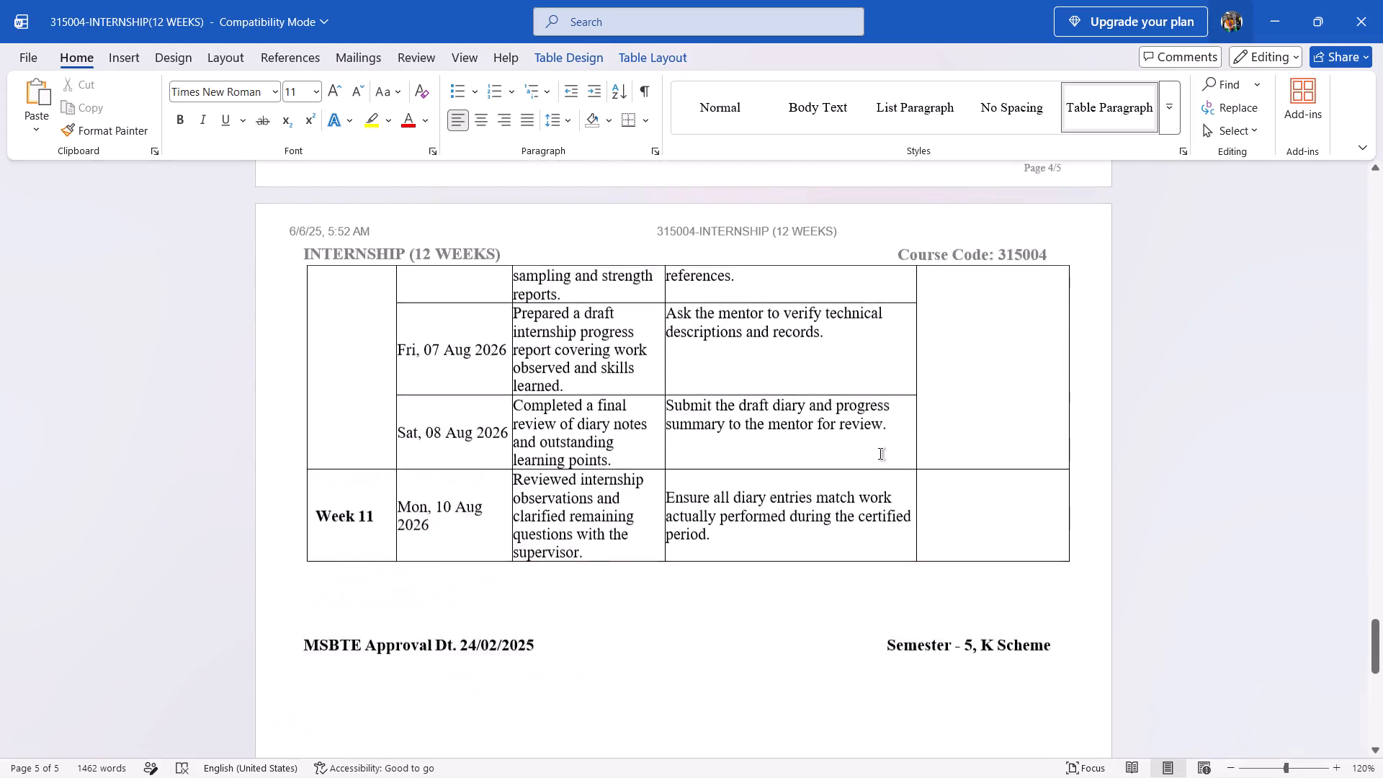
{"action": "scroll", "coordinate": [880, 454], "scroll_direction": "up", "scroll_amount": 5}
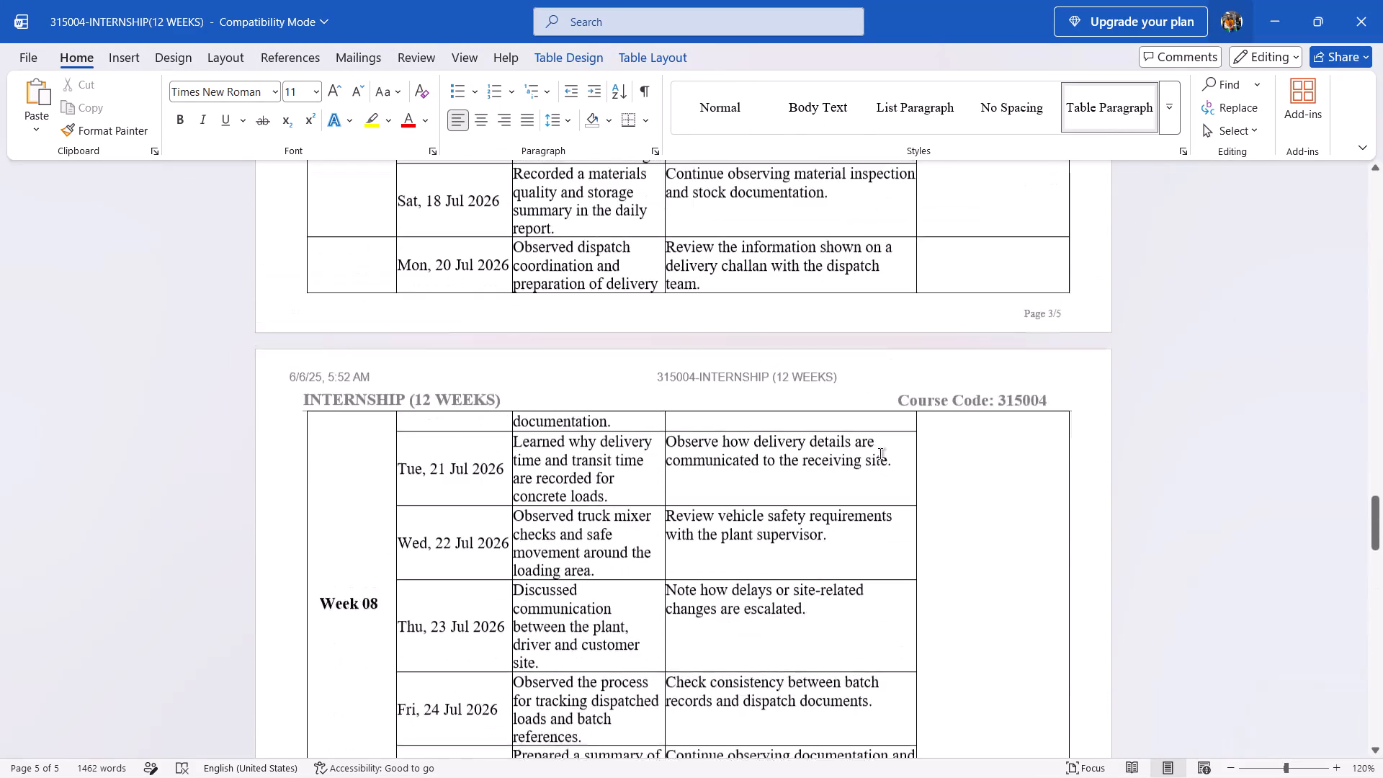
{"action": "scroll", "coordinate": [880, 454], "scroll_direction": "up", "scroll_amount": 4}
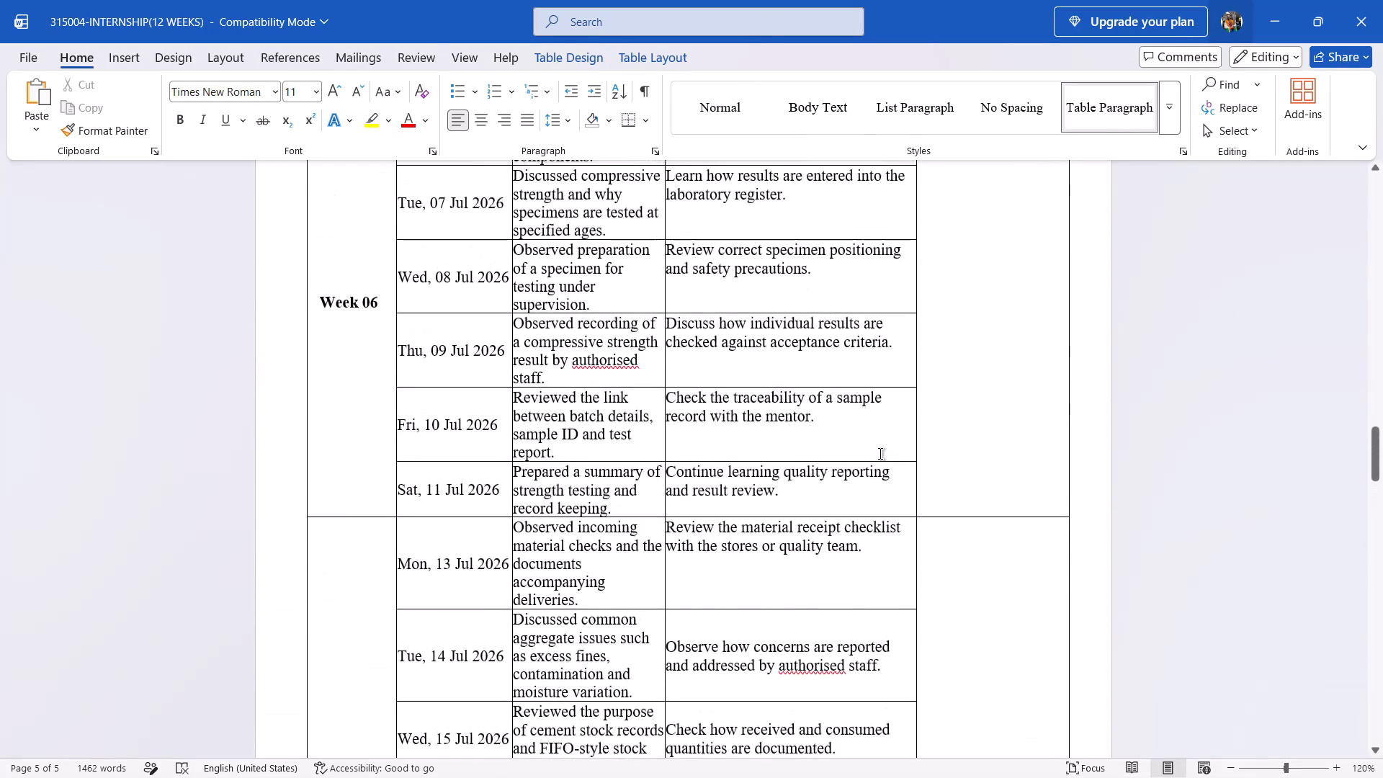
{"action": "scroll", "coordinate": [880, 454], "scroll_direction": "up", "scroll_amount": 6}
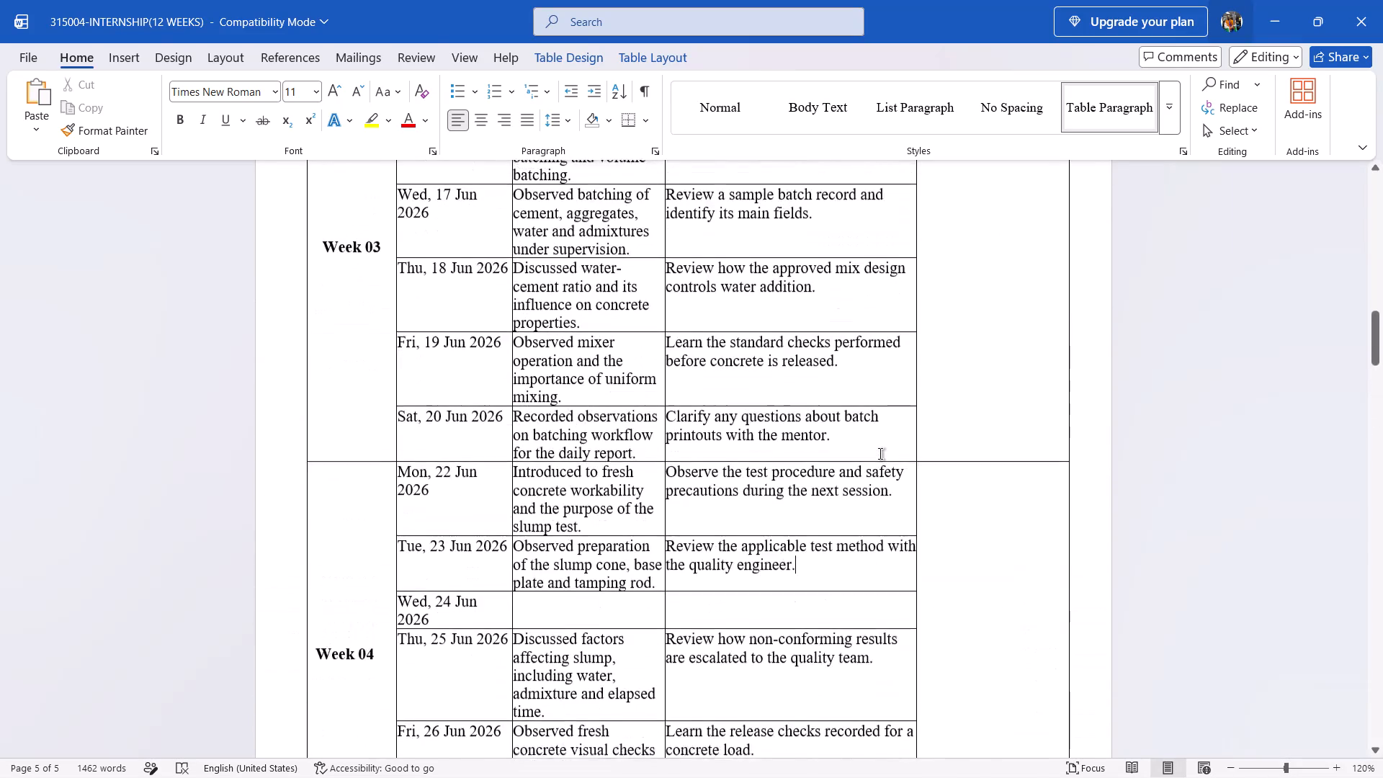
{"action": "scroll", "coordinate": [880, 454], "scroll_direction": "up", "scroll_amount": 1}
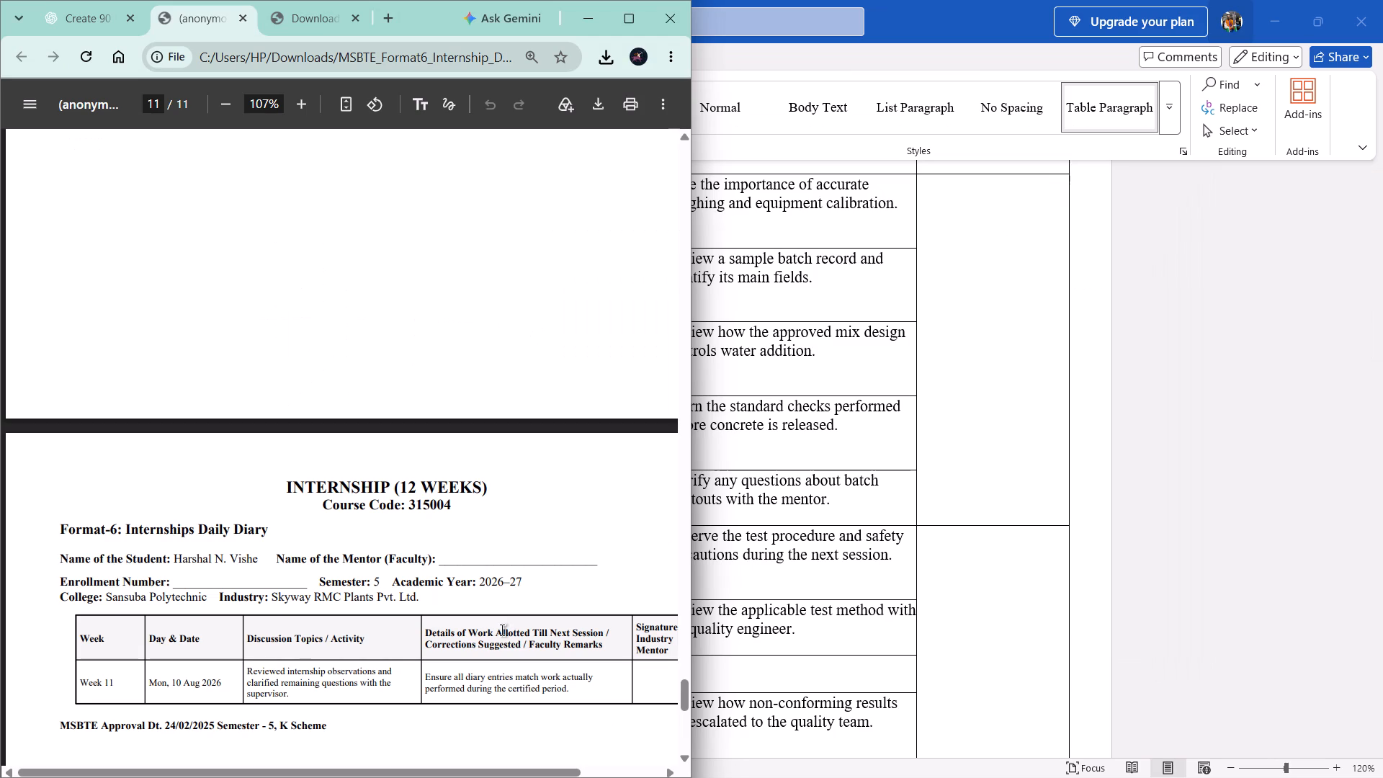
Copy the Wed, 24 Jun 2026 activity "Observed a slump test and the recording of measured slump." from the PDF into that day's empty activity cell.
{"action": "scroll", "coordinate": [502, 630], "scroll_direction": "up", "scroll_amount": 12}
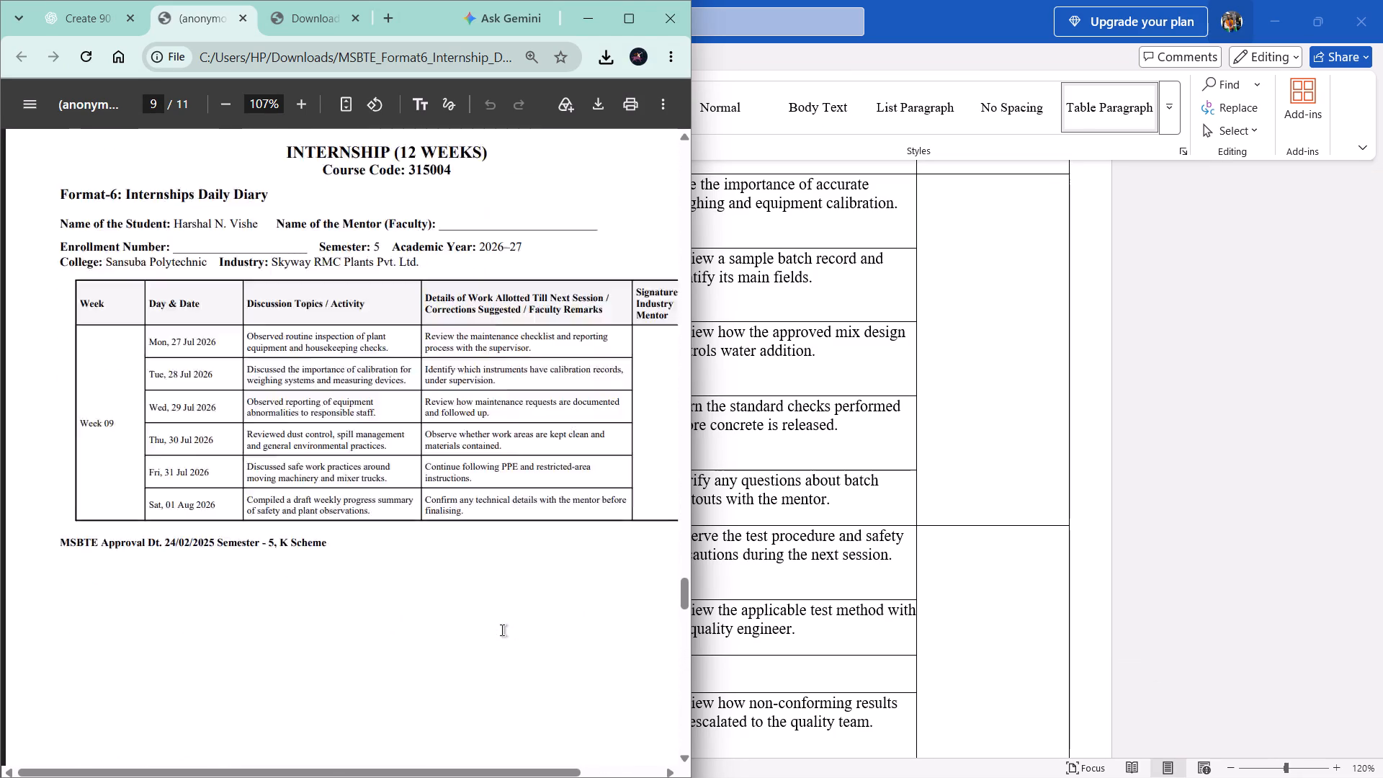
{"action": "scroll", "coordinate": [502, 630], "scroll_direction": "up", "scroll_amount": 4}
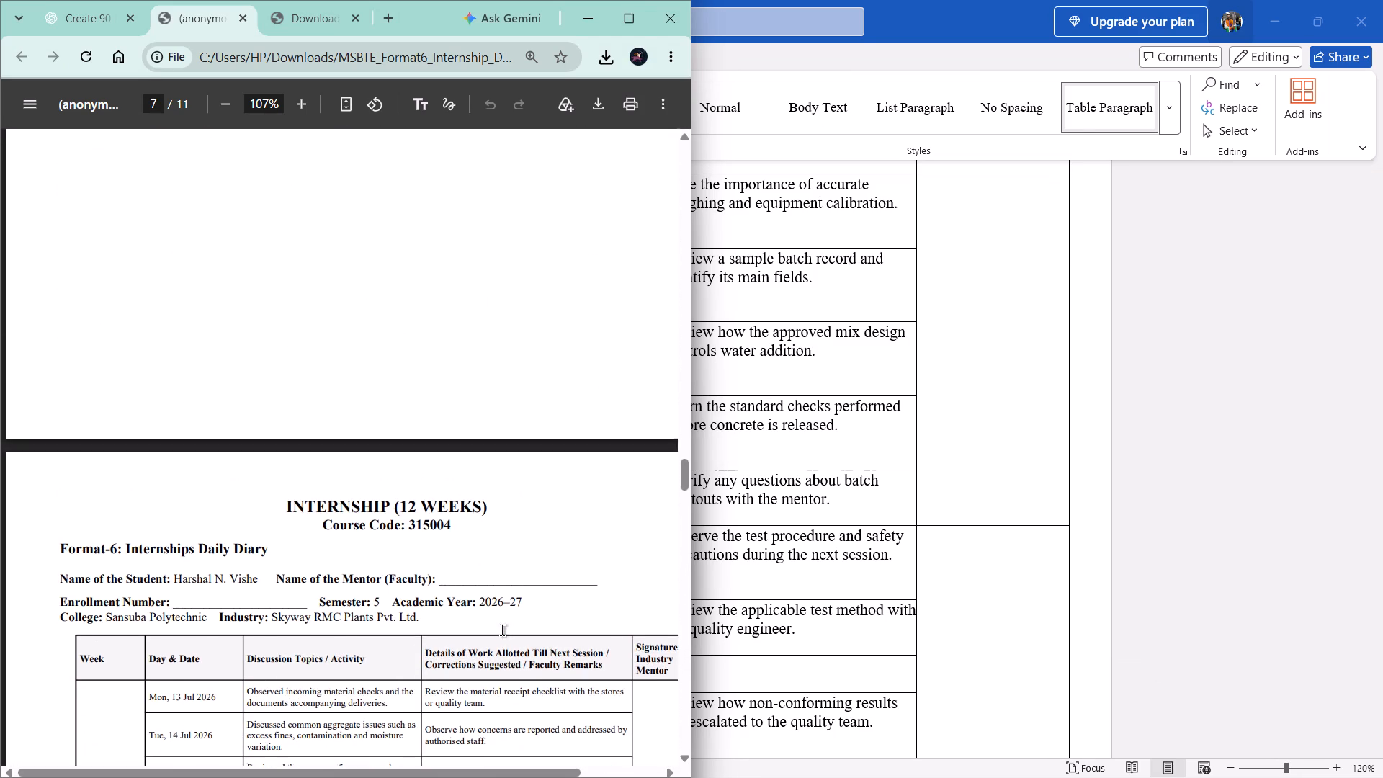
{"action": "scroll", "coordinate": [502, 630], "scroll_direction": "up", "scroll_amount": 5}
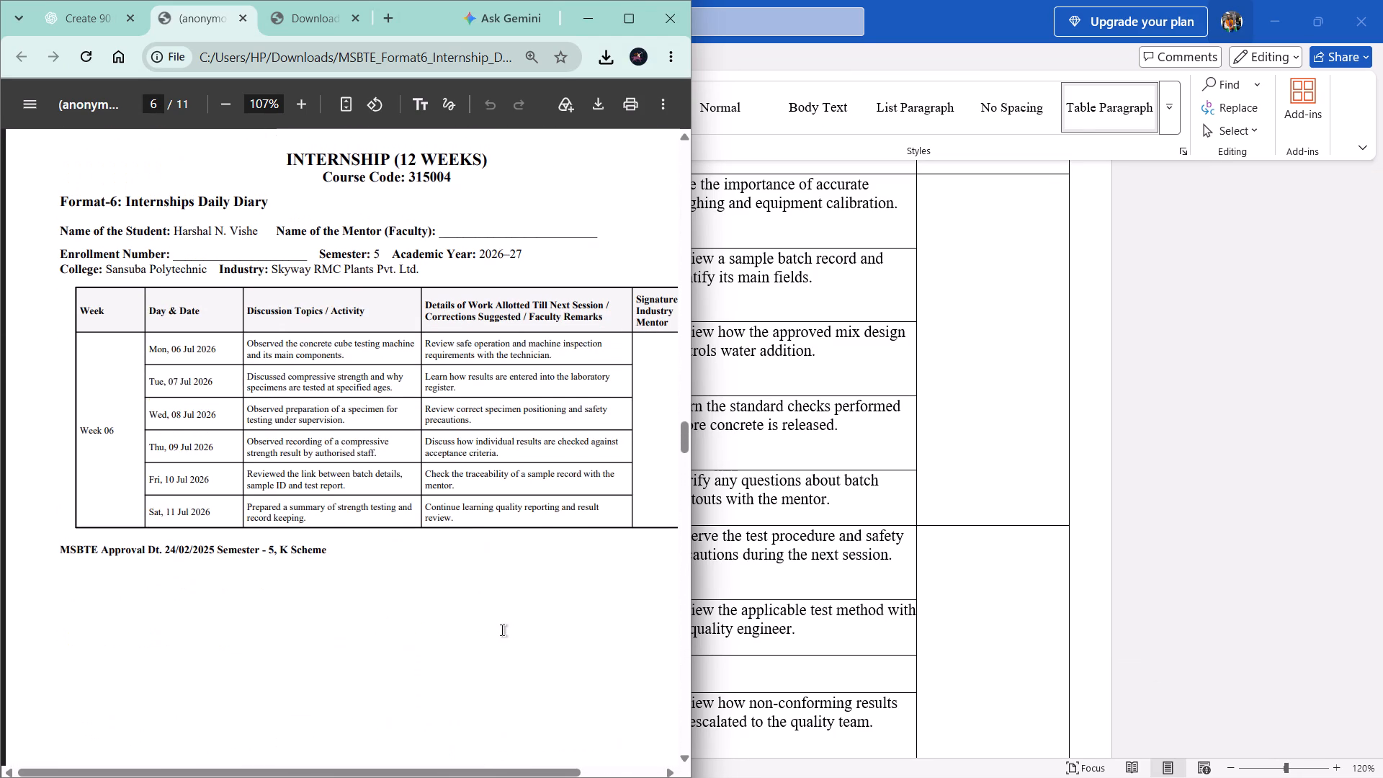
{"action": "scroll", "coordinate": [298, 529], "scroll_direction": "up", "scroll_amount": 6}
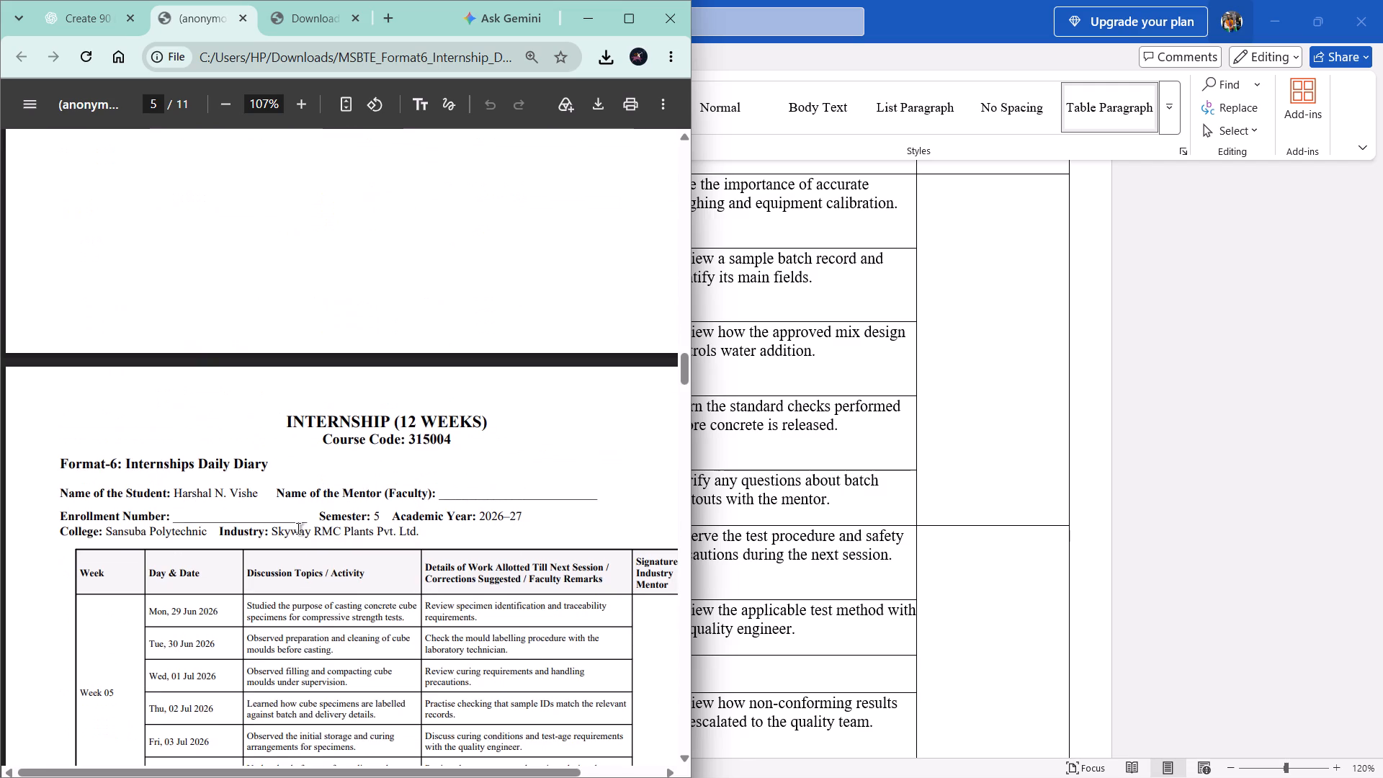
{"action": "scroll", "coordinate": [298, 529], "scroll_direction": "up", "scroll_amount": 1}
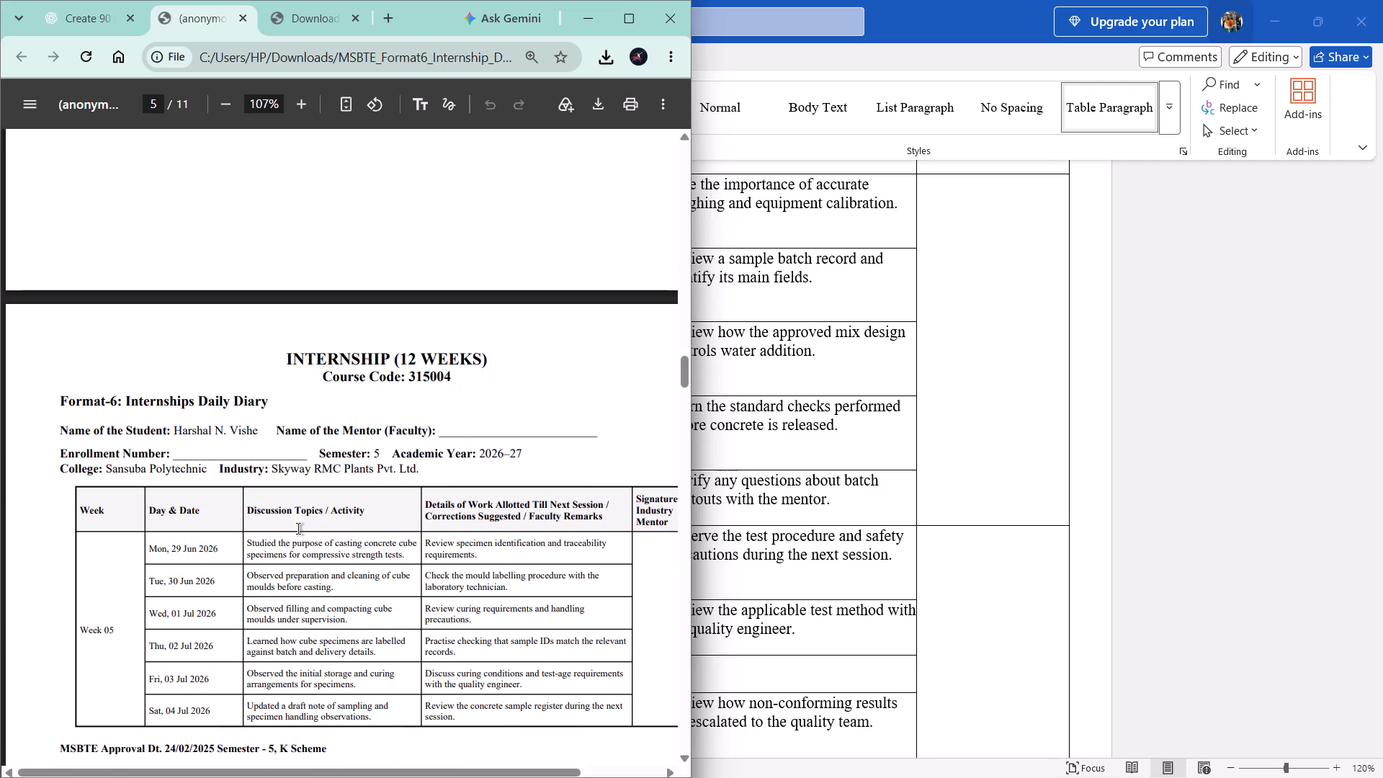
{"action": "scroll", "coordinate": [298, 529], "scroll_direction": "up", "scroll_amount": 5}
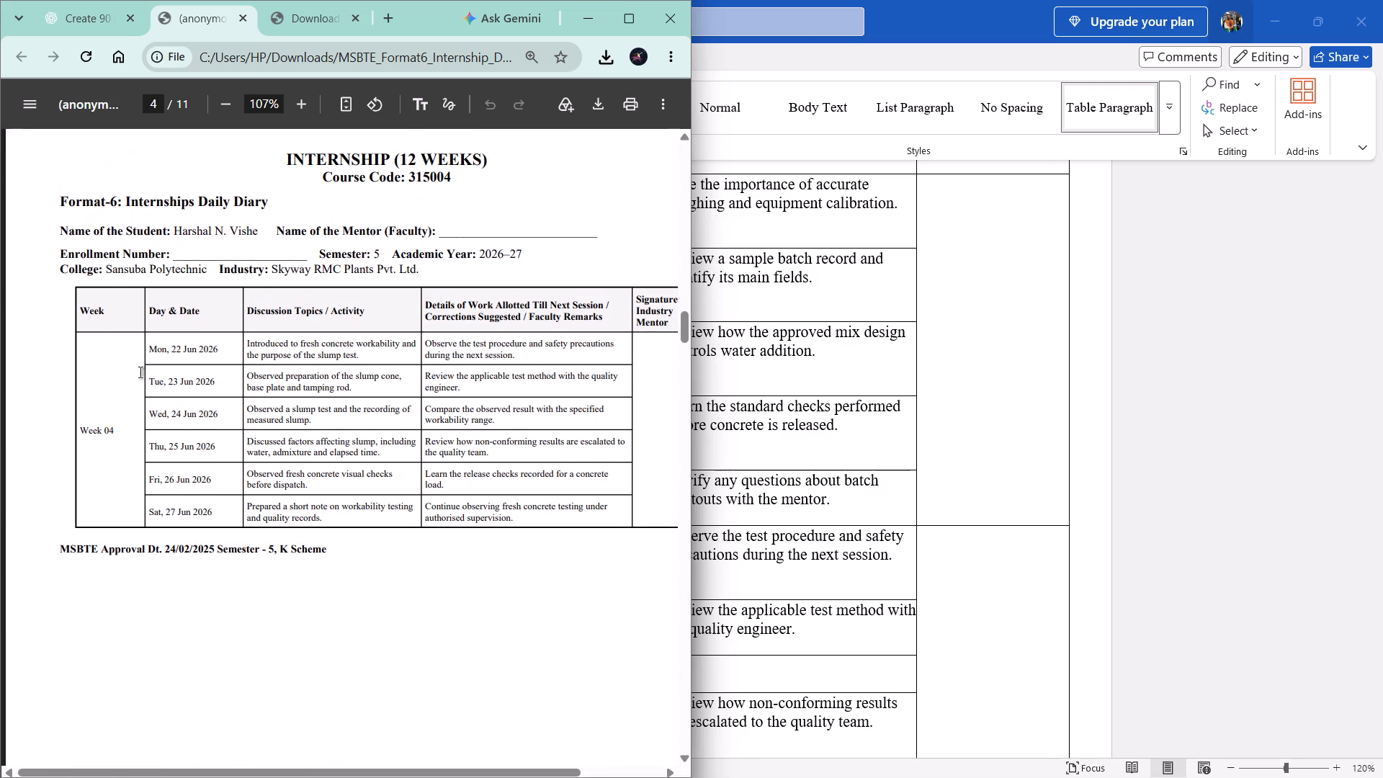
{"action": "left_click_drag", "start_coordinate": [246, 409], "coordinate": [299, 423]}
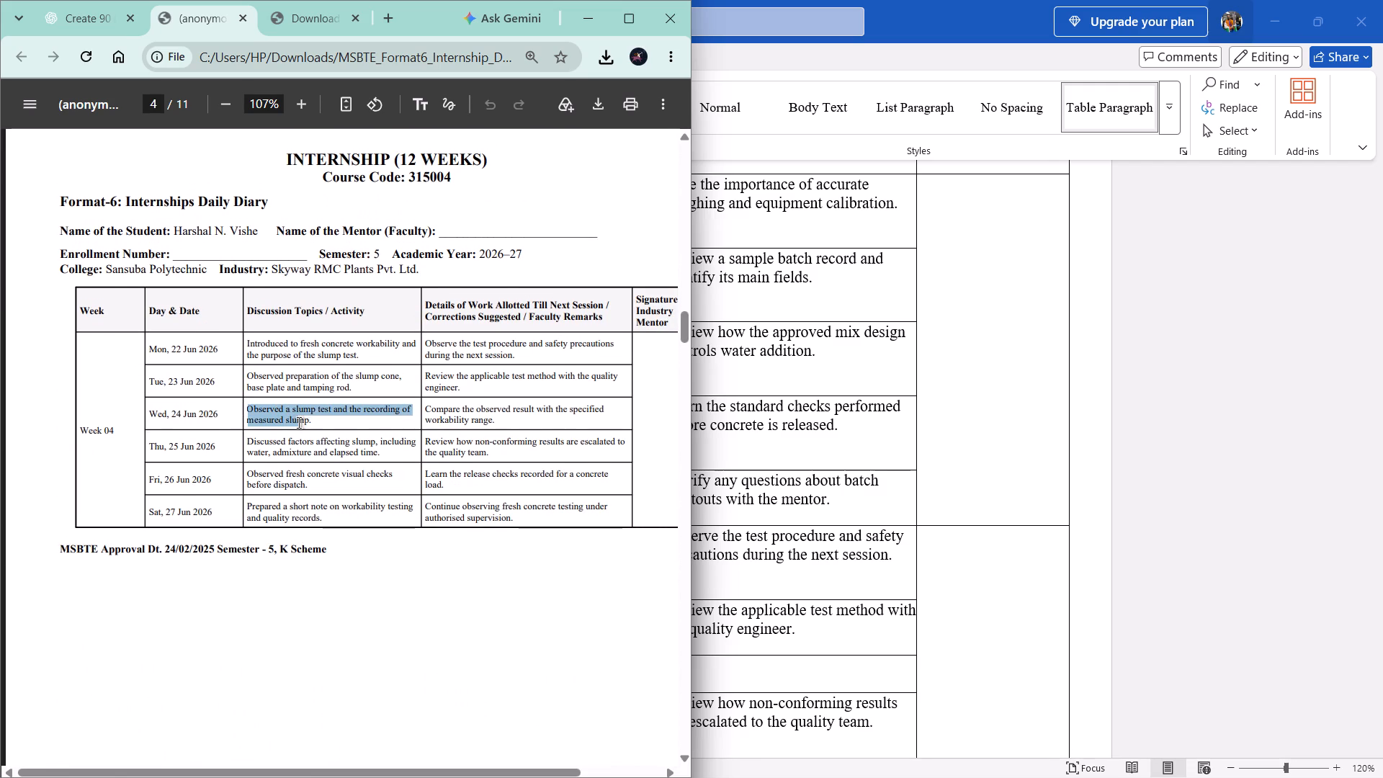
{"action": "left_click_drag", "start_coordinate": [299, 423], "coordinate": [323, 424]}
{"action": "key", "text": "ctrl+c"}
{"action": "left_click", "coordinate": [989, 419]}
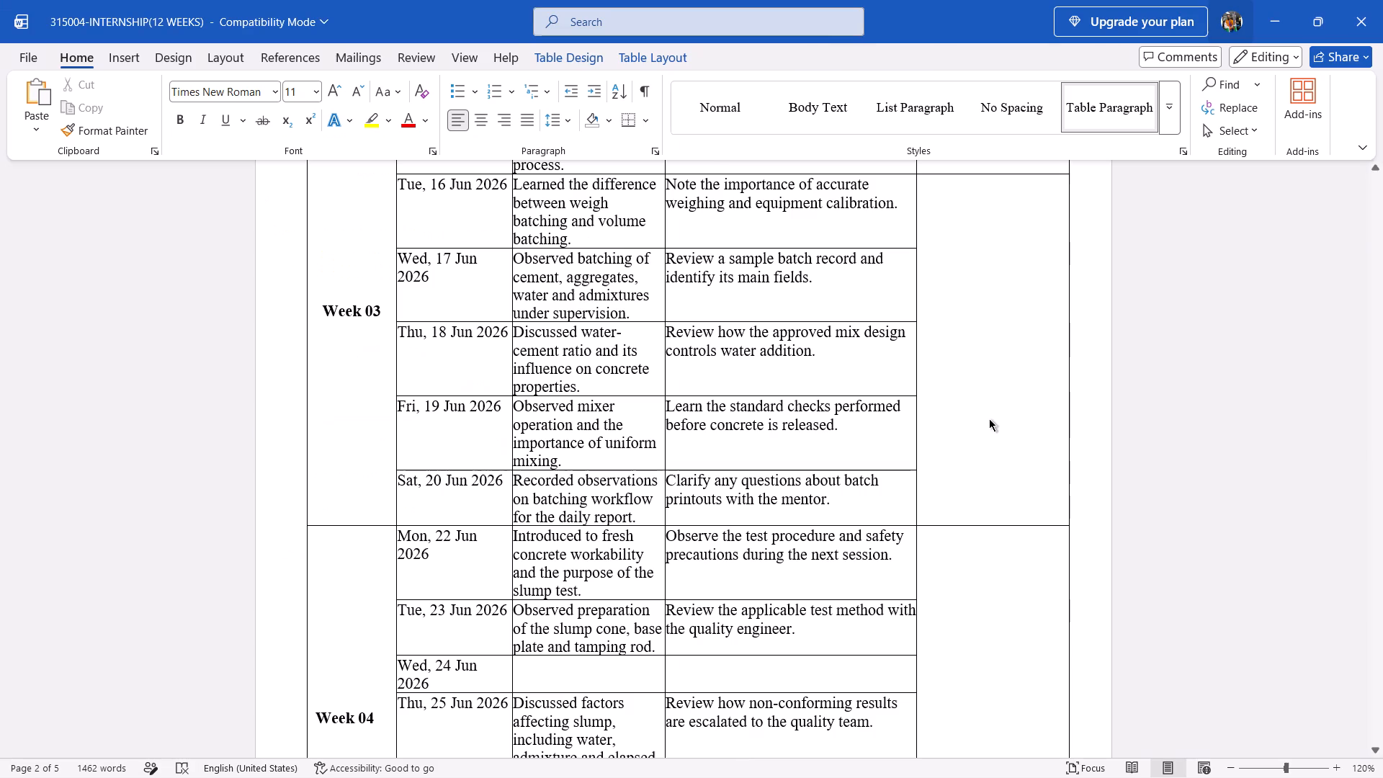
{"action": "left_click", "coordinate": [541, 681]}
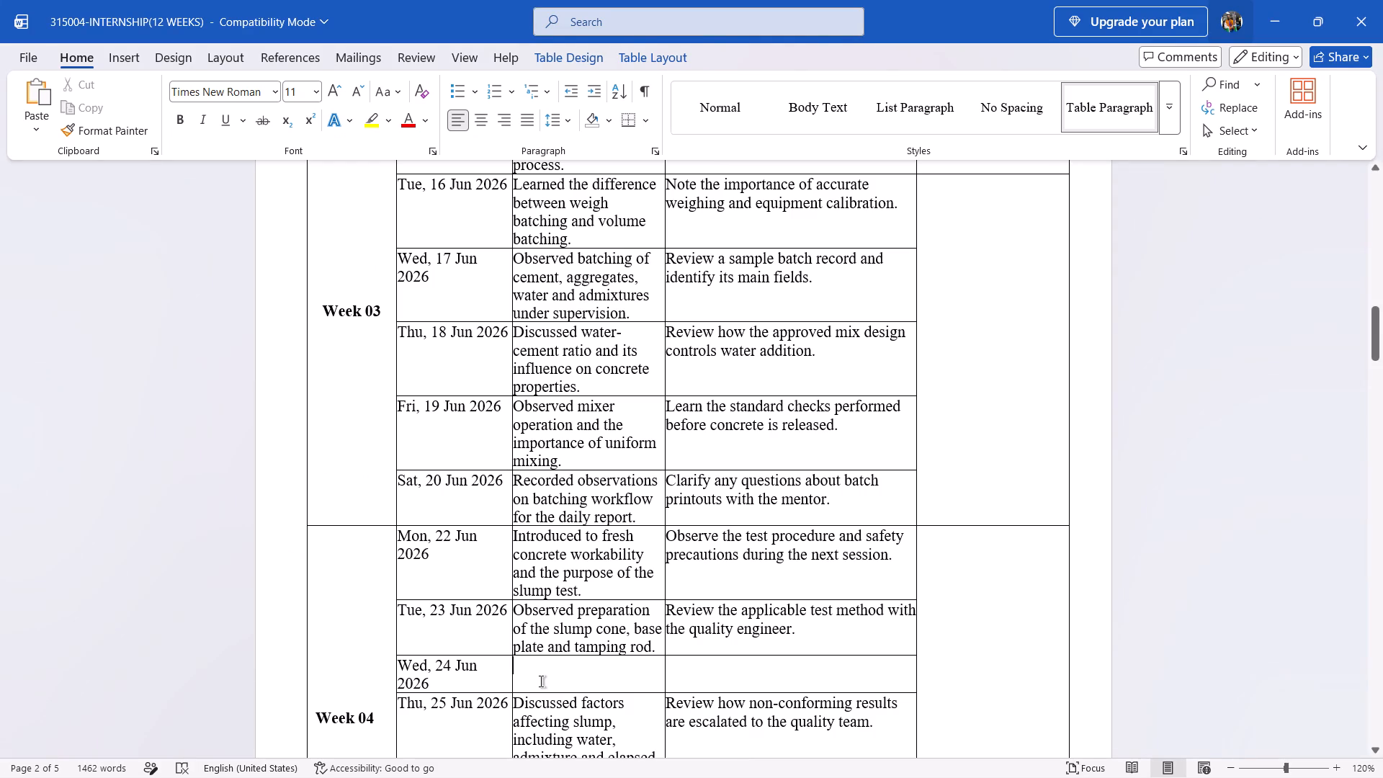
{"action": "key", "text": "ctrl+v"}
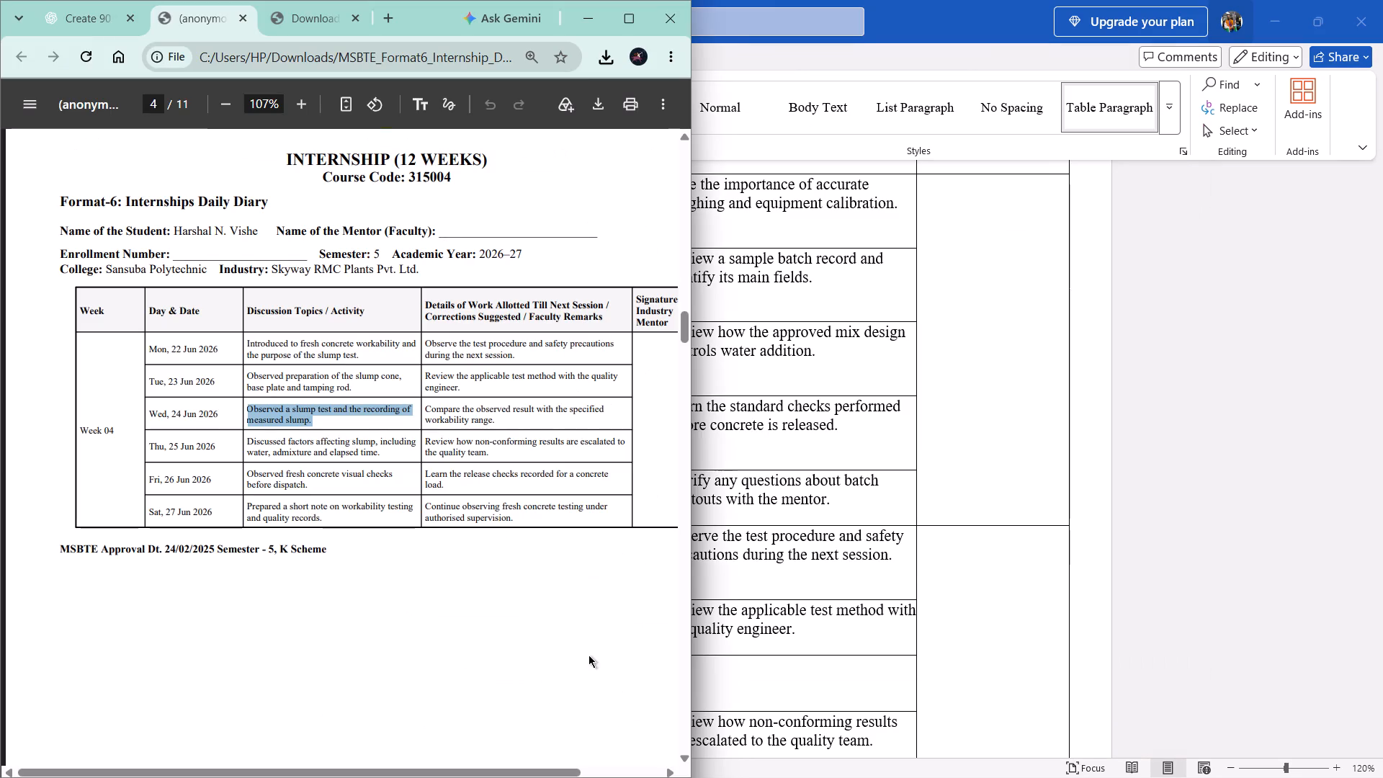
Copy the Wed, 24 Jun 2026 remark "Compare the observed result with the specified workability range." from the PDF into that day's empty remarks cell.
{"action": "left_click_drag", "start_coordinate": [426, 406], "coordinate": [496, 424]}
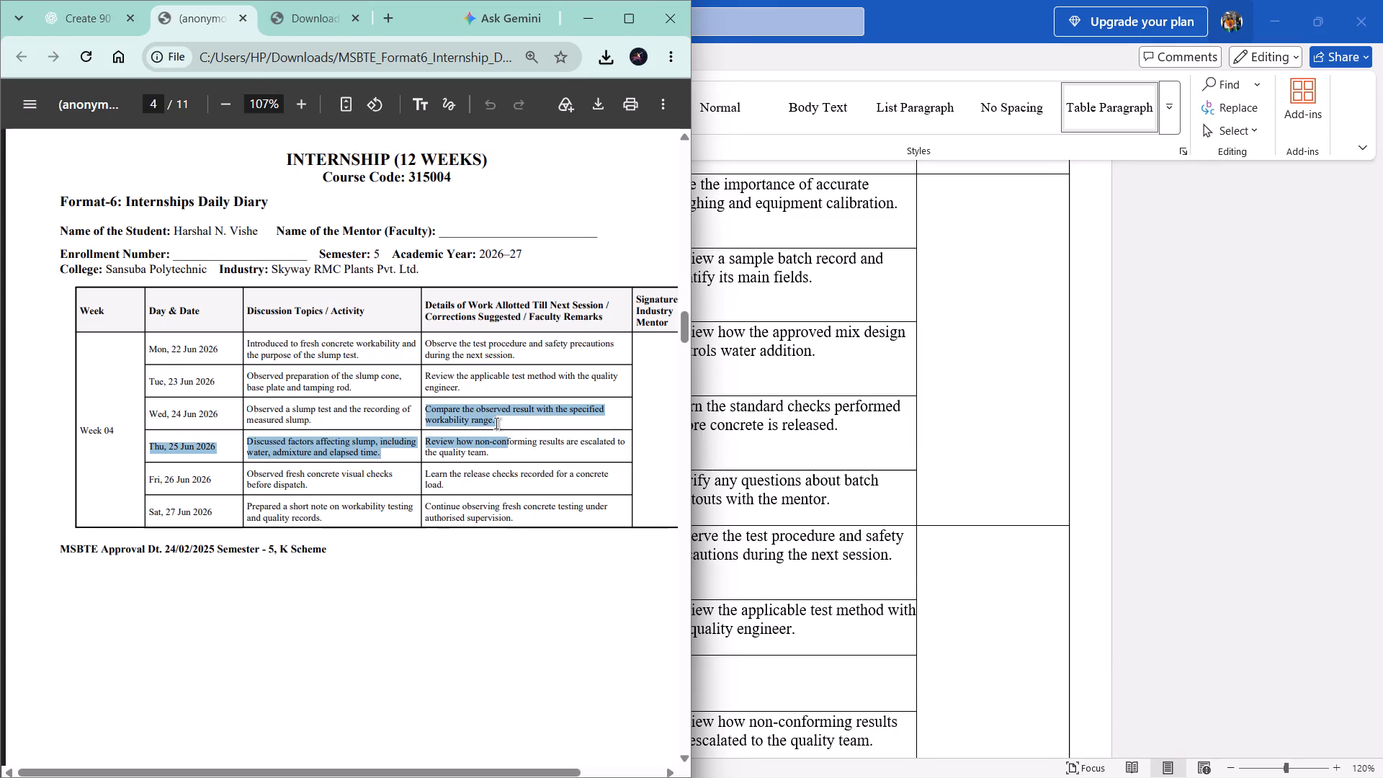
{"action": "left_click_drag", "start_coordinate": [496, 424], "coordinate": [496, 423]}
{"action": "key", "text": "ctrl+c"}
{"action": "left_click", "coordinate": [1006, 331]}
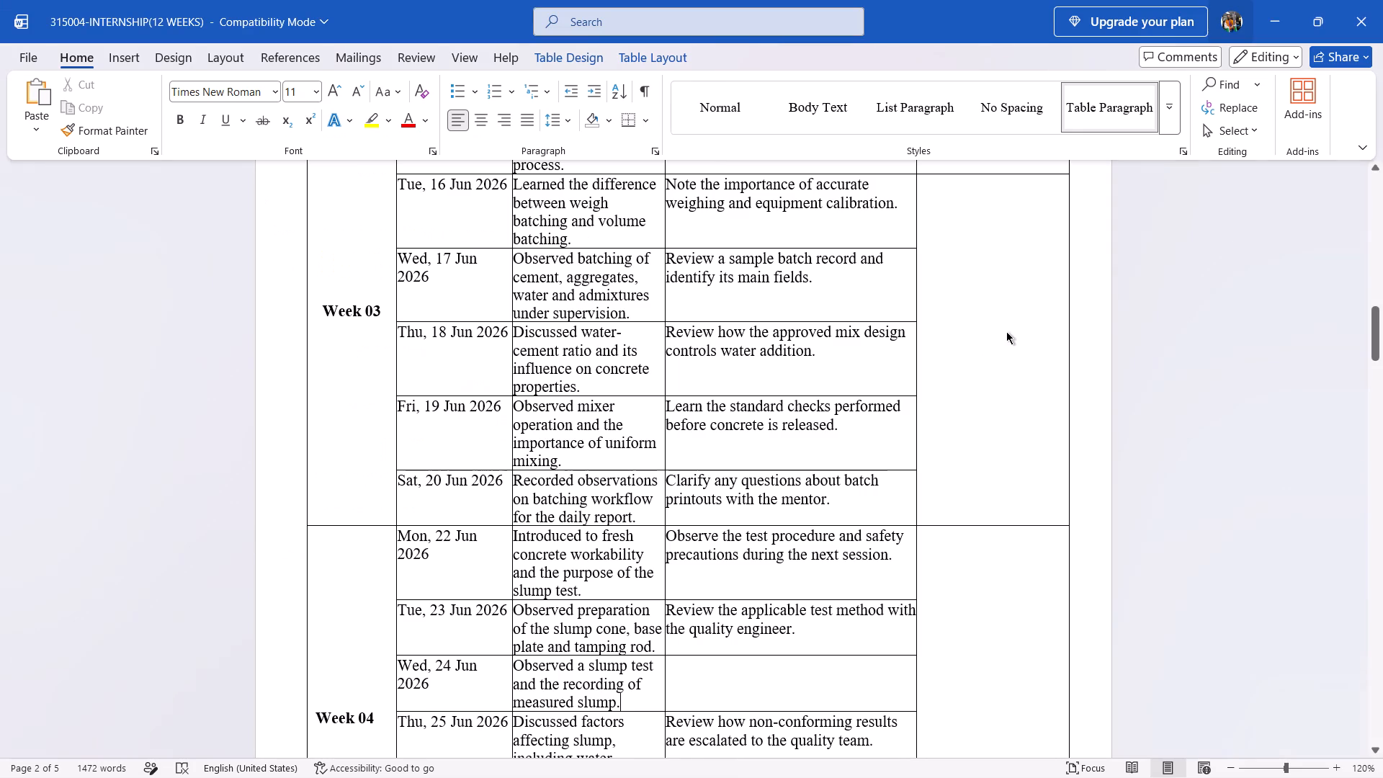
{"action": "left_click", "coordinate": [726, 675]}
{"action": "key", "text": "ctrl+v"}
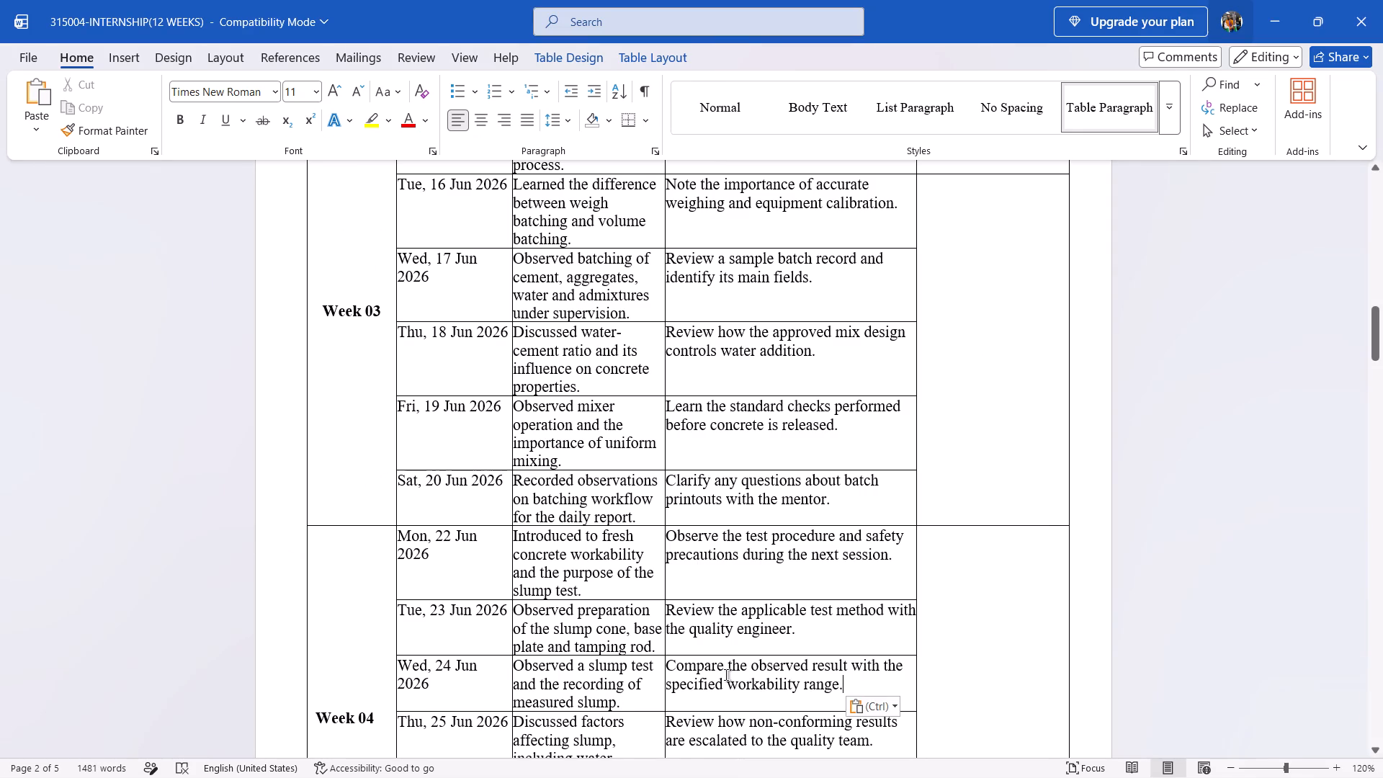
Review the diary table from Week 04 down to Week 11 and back up to the student details for remaining gaps.
{"action": "scroll", "coordinate": [726, 675], "scroll_direction": "down", "scroll_amount": 3}
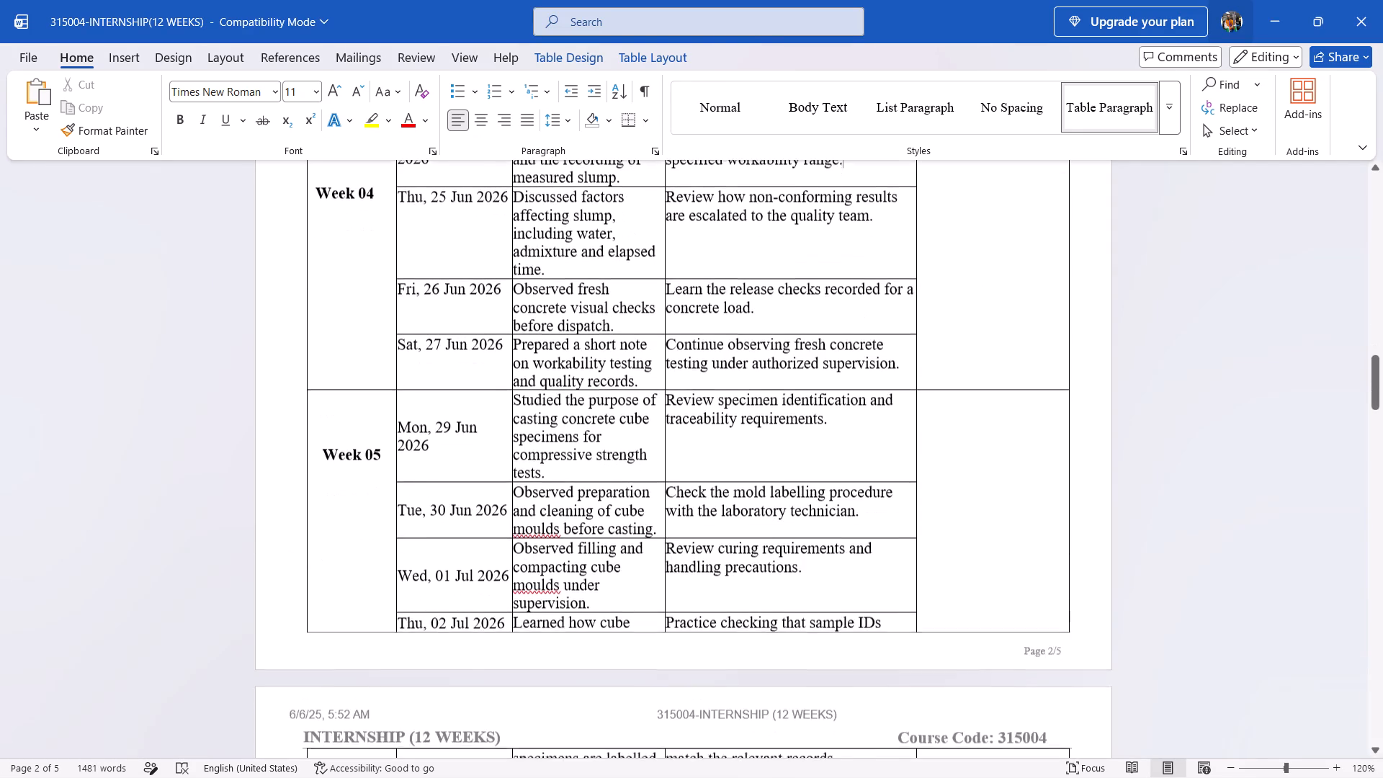
{"action": "scroll", "coordinate": [726, 675], "scroll_direction": "down", "scroll_amount": 9}
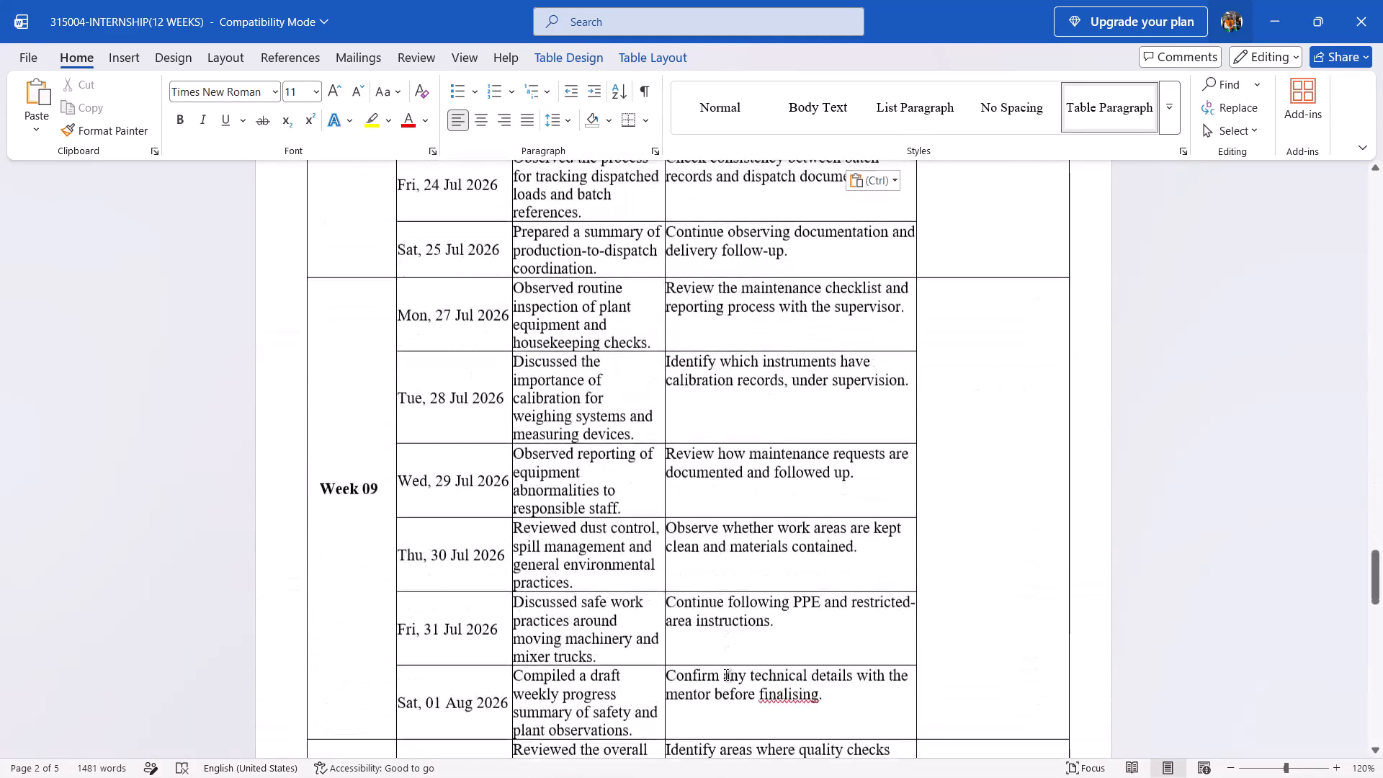
{"action": "scroll", "coordinate": [726, 675], "scroll_direction": "down", "scroll_amount": 1}
{"action": "scroll", "coordinate": [726, 675], "scroll_direction": "up", "scroll_amount": 1}
{"action": "scroll", "coordinate": [726, 675], "scroll_direction": "down", "scroll_amount": 1}
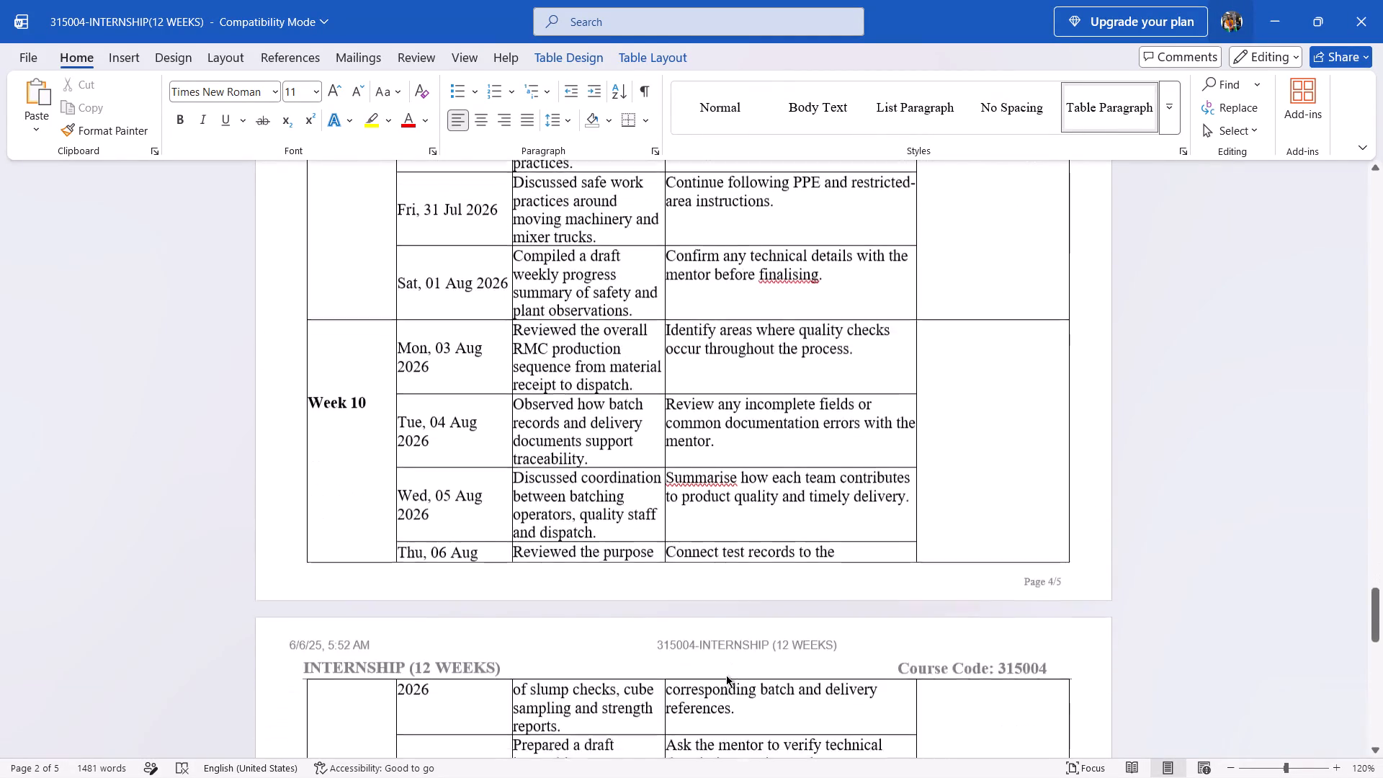
{"action": "scroll", "coordinate": [726, 675], "scroll_direction": "down", "scroll_amount": 1}
{"action": "left_click", "coordinate": [738, 627]}
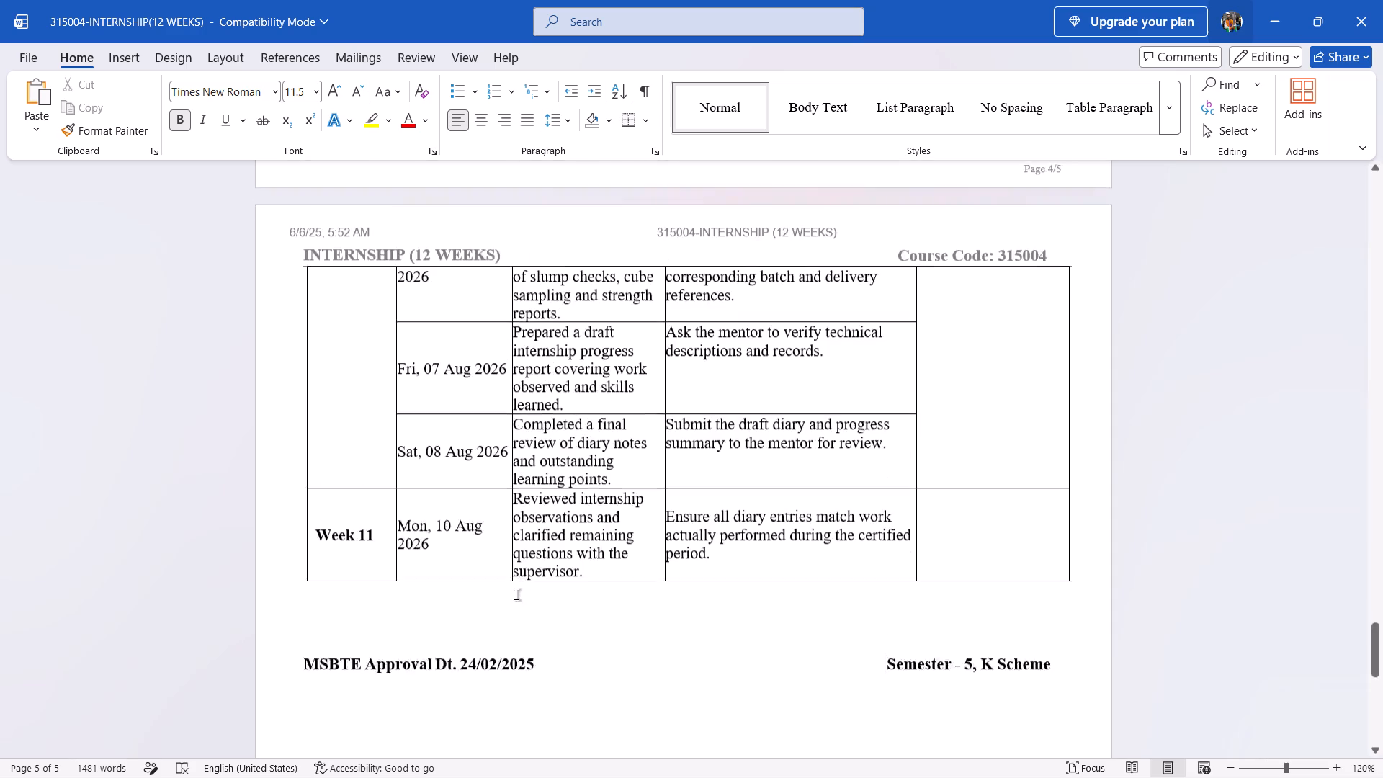
{"action": "scroll", "coordinate": [516, 594], "scroll_direction": "up", "scroll_amount": 1}
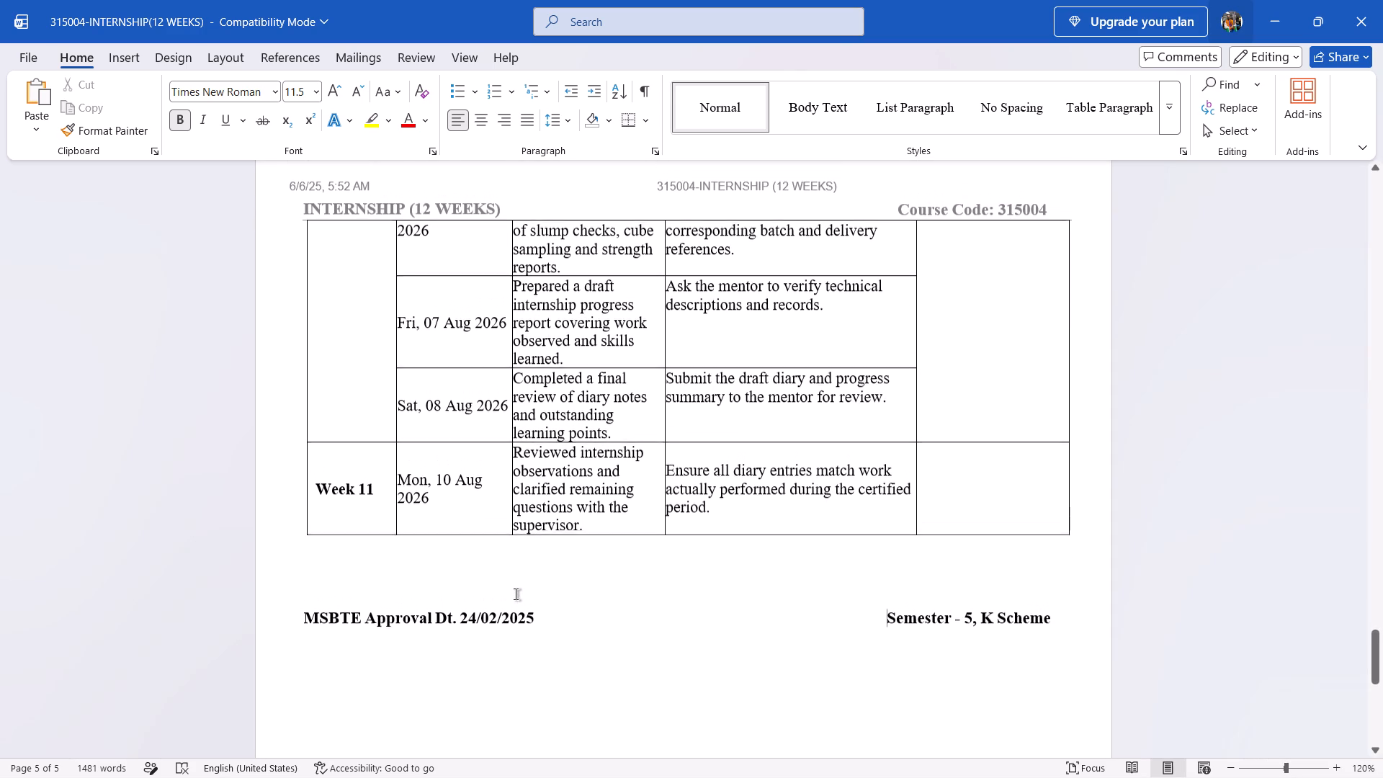
{"action": "scroll", "coordinate": [516, 594], "scroll_direction": "up", "scroll_amount": 1}
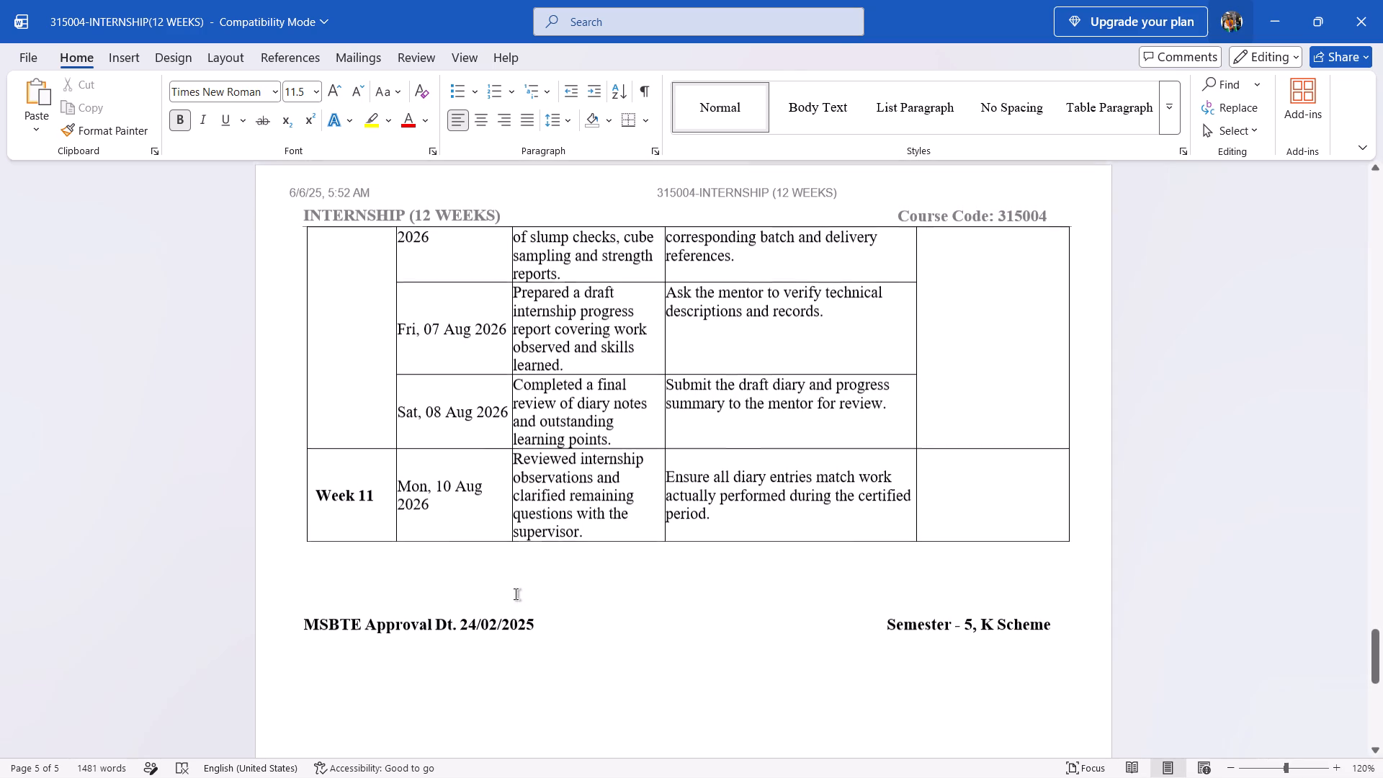
{"action": "scroll", "coordinate": [516, 594], "scroll_direction": "up", "scroll_amount": 2}
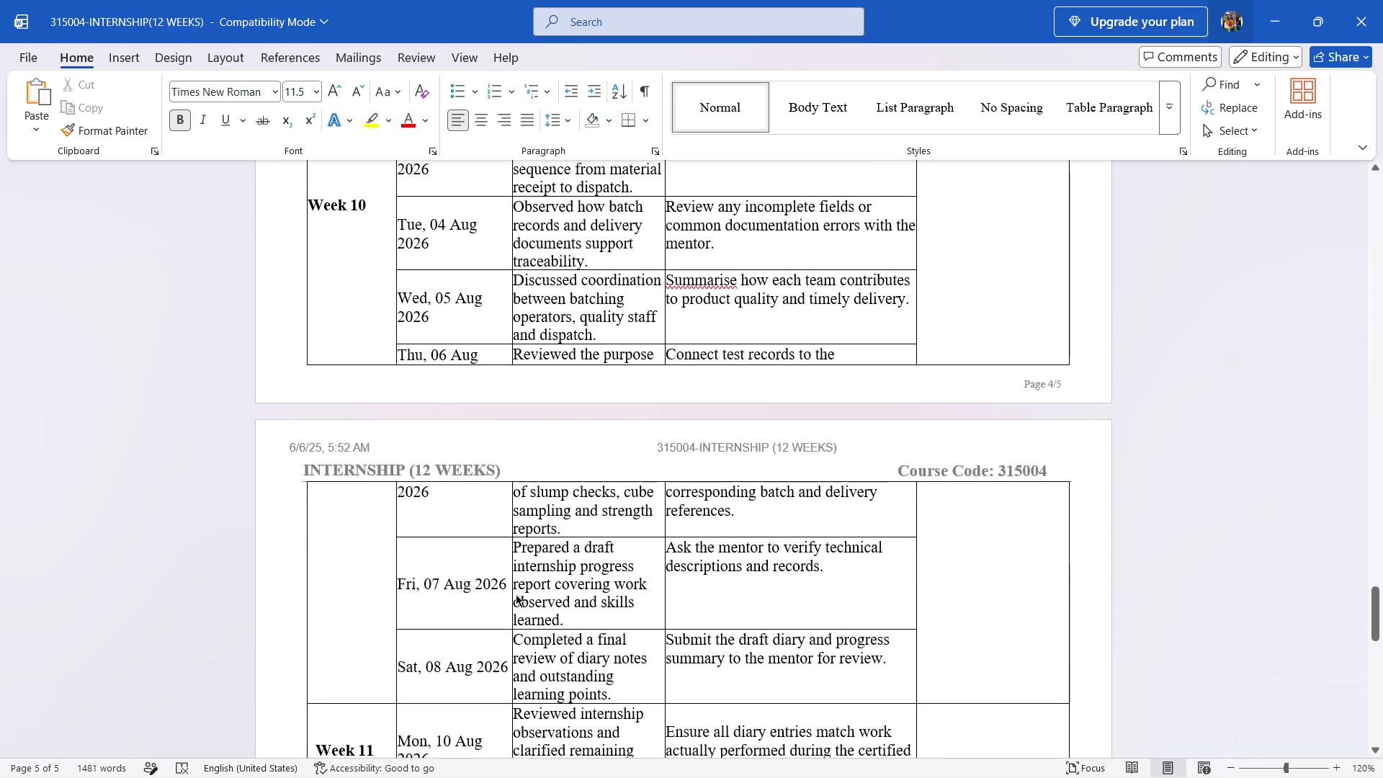
{"action": "scroll", "coordinate": [516, 594], "scroll_direction": "up", "scroll_amount": 5}
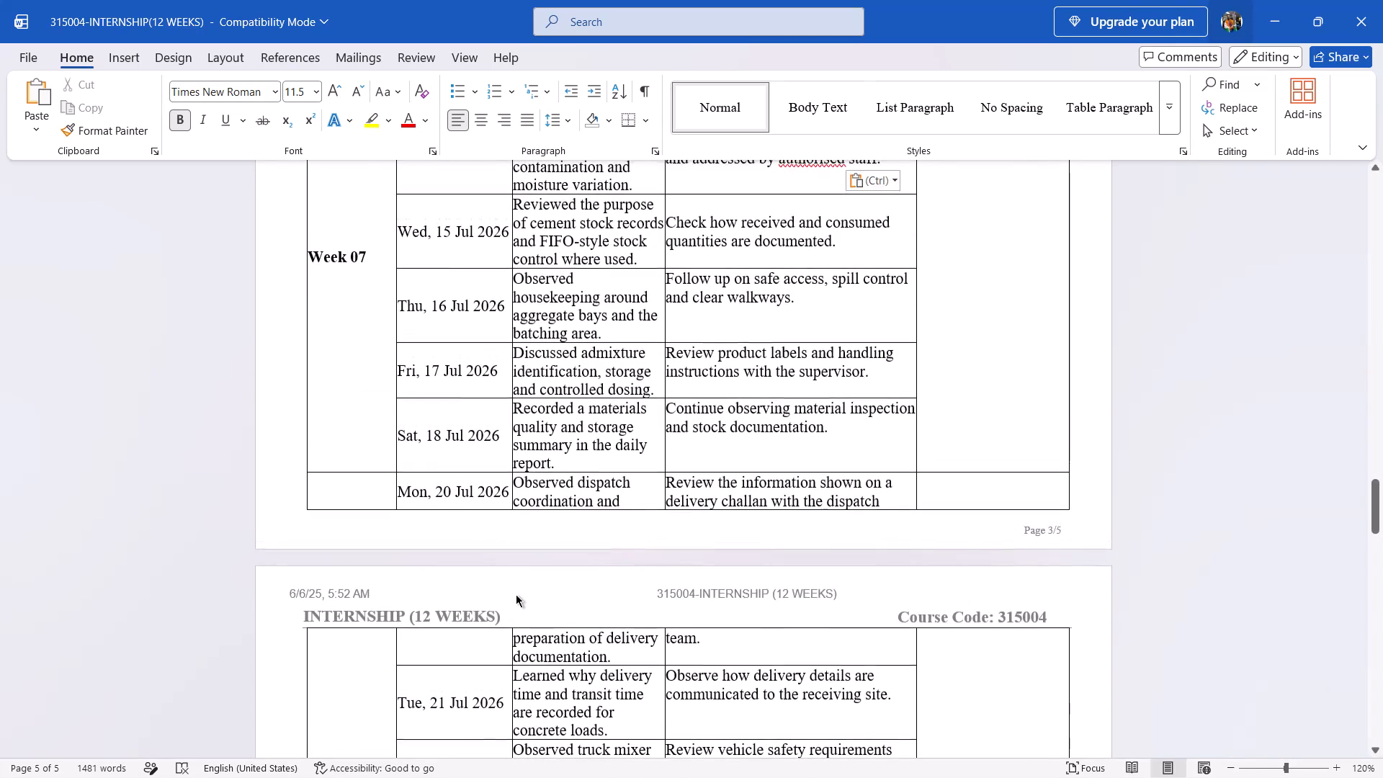
{"action": "scroll", "coordinate": [503, 632], "scroll_direction": "up", "scroll_amount": 8}
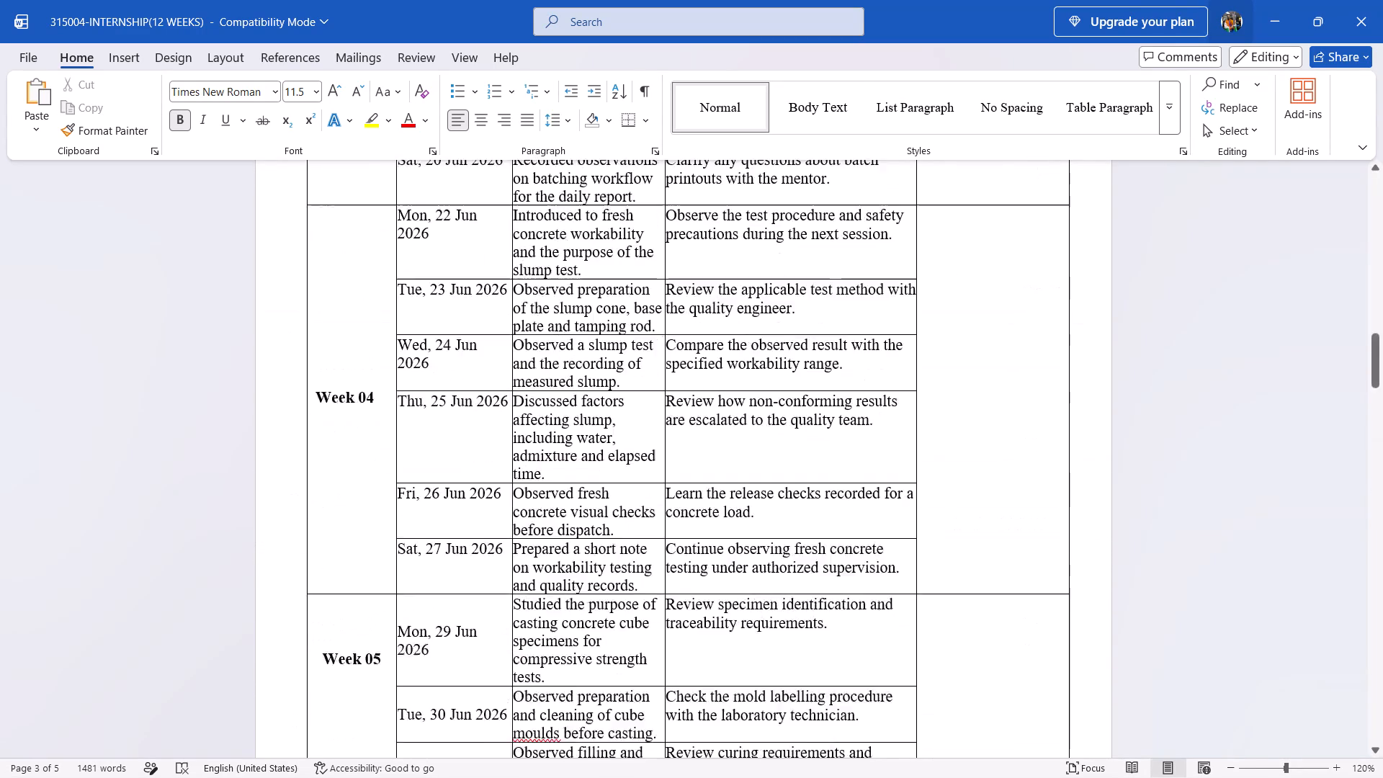
{"action": "scroll", "coordinate": [503, 632], "scroll_direction": "up", "scroll_amount": 12}
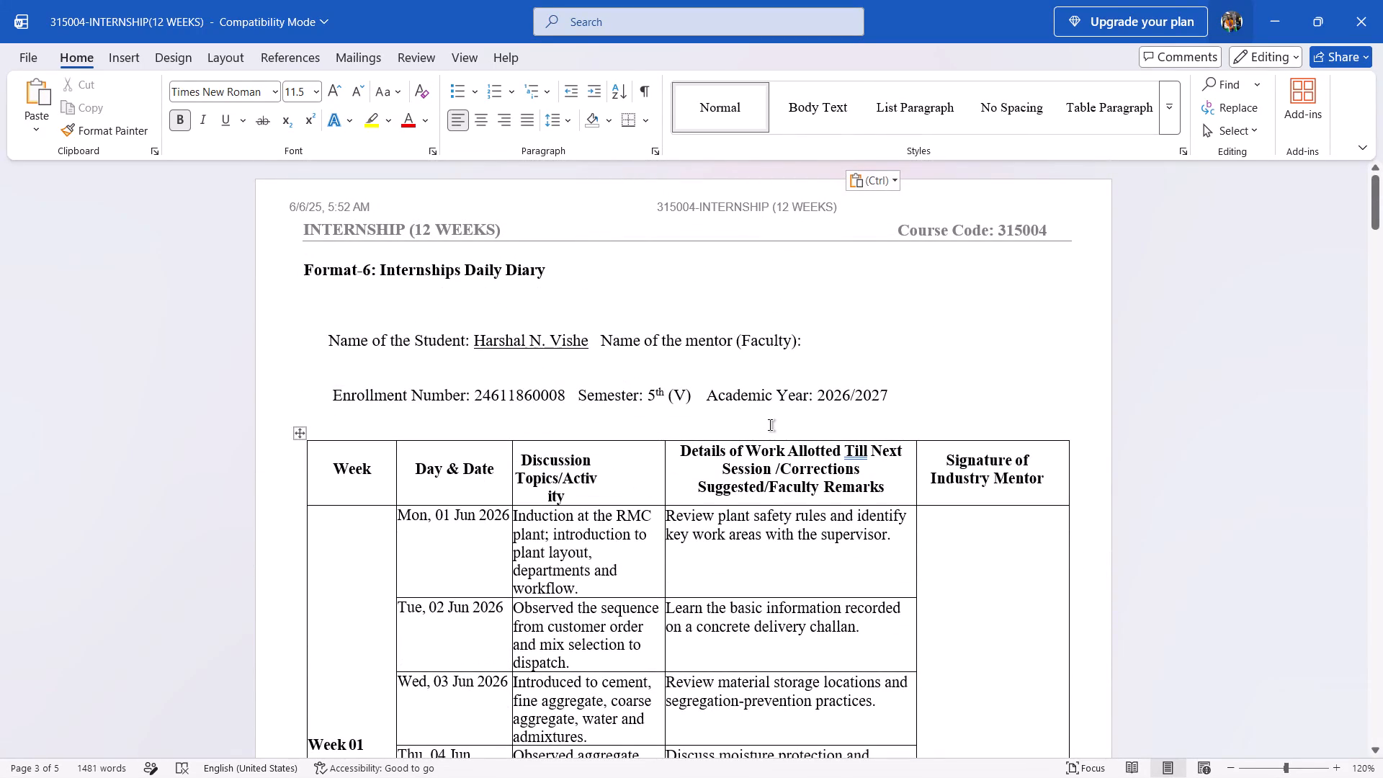
{"action": "scroll", "coordinate": [788, 400], "scroll_direction": "up", "scroll_amount": 2}
Save the 315004-INTERNSHIP document.
{"action": "left_click", "coordinate": [1048, 330]}
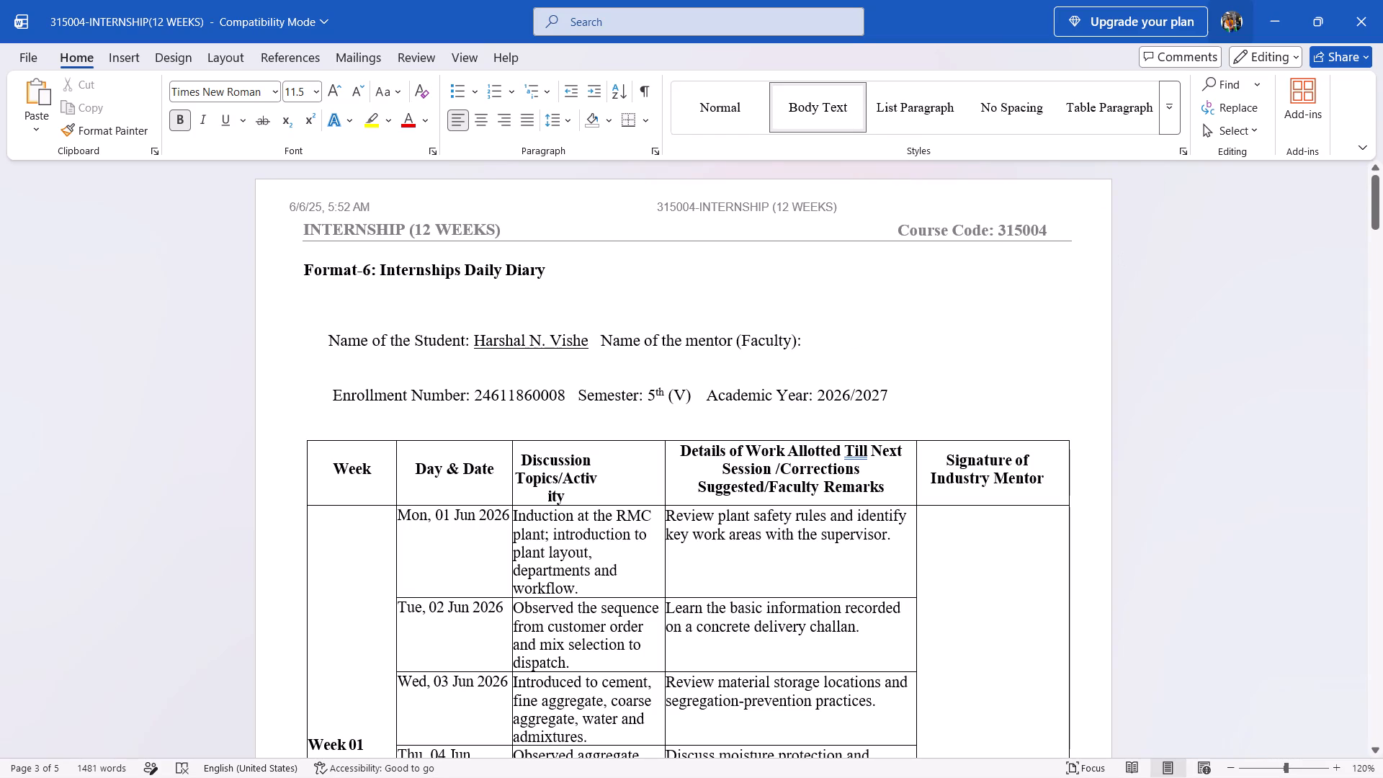
{"action": "key", "text": "ctrl+s"}
{"action": "key", "text": "ctrl+s"}
{"action": "key", "text": "ctrl+s"}
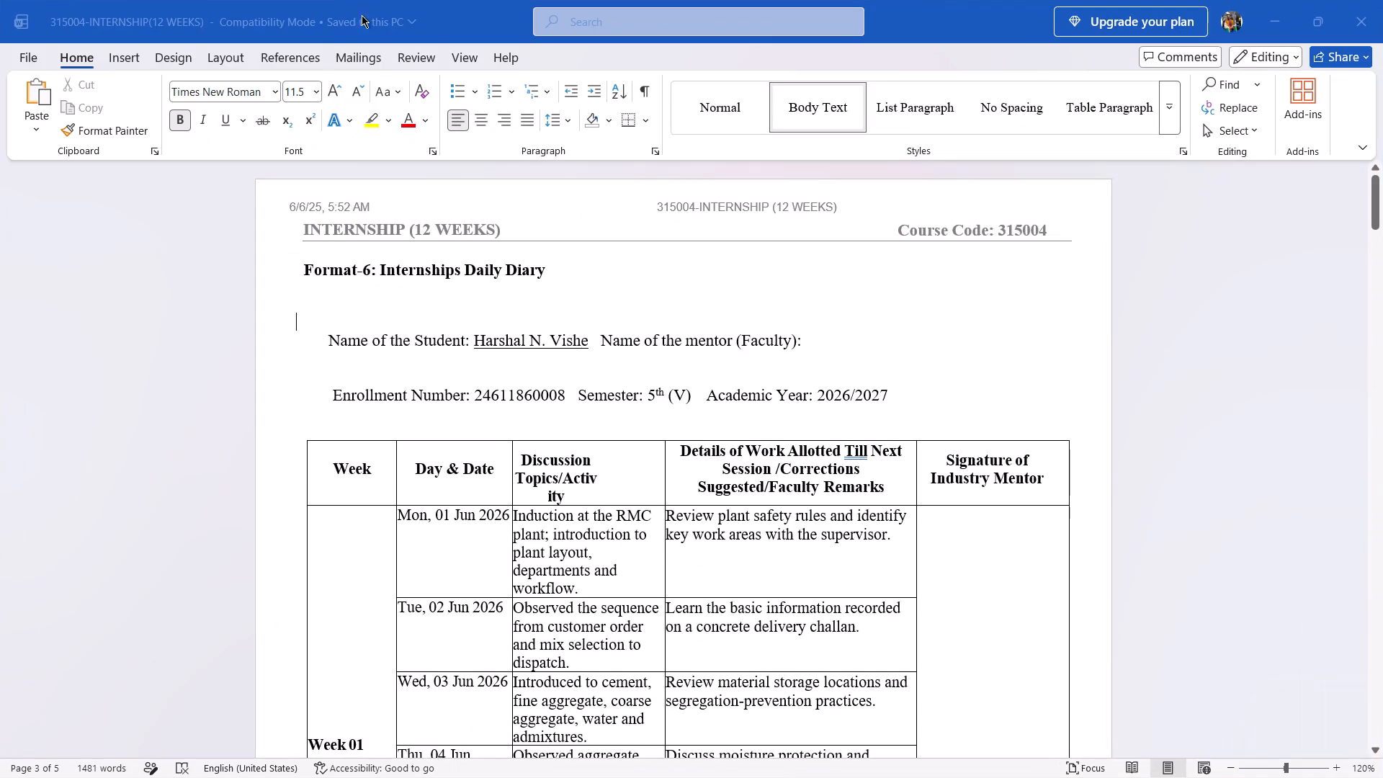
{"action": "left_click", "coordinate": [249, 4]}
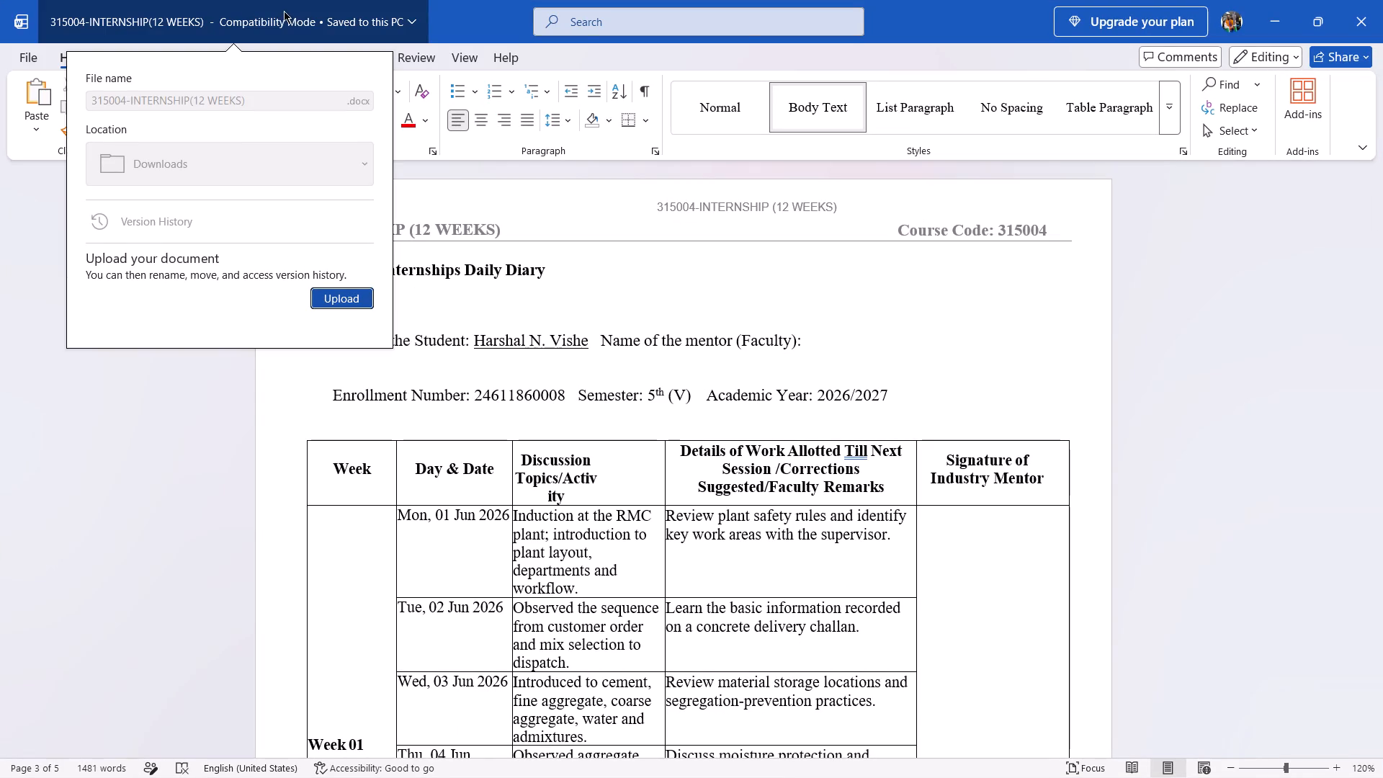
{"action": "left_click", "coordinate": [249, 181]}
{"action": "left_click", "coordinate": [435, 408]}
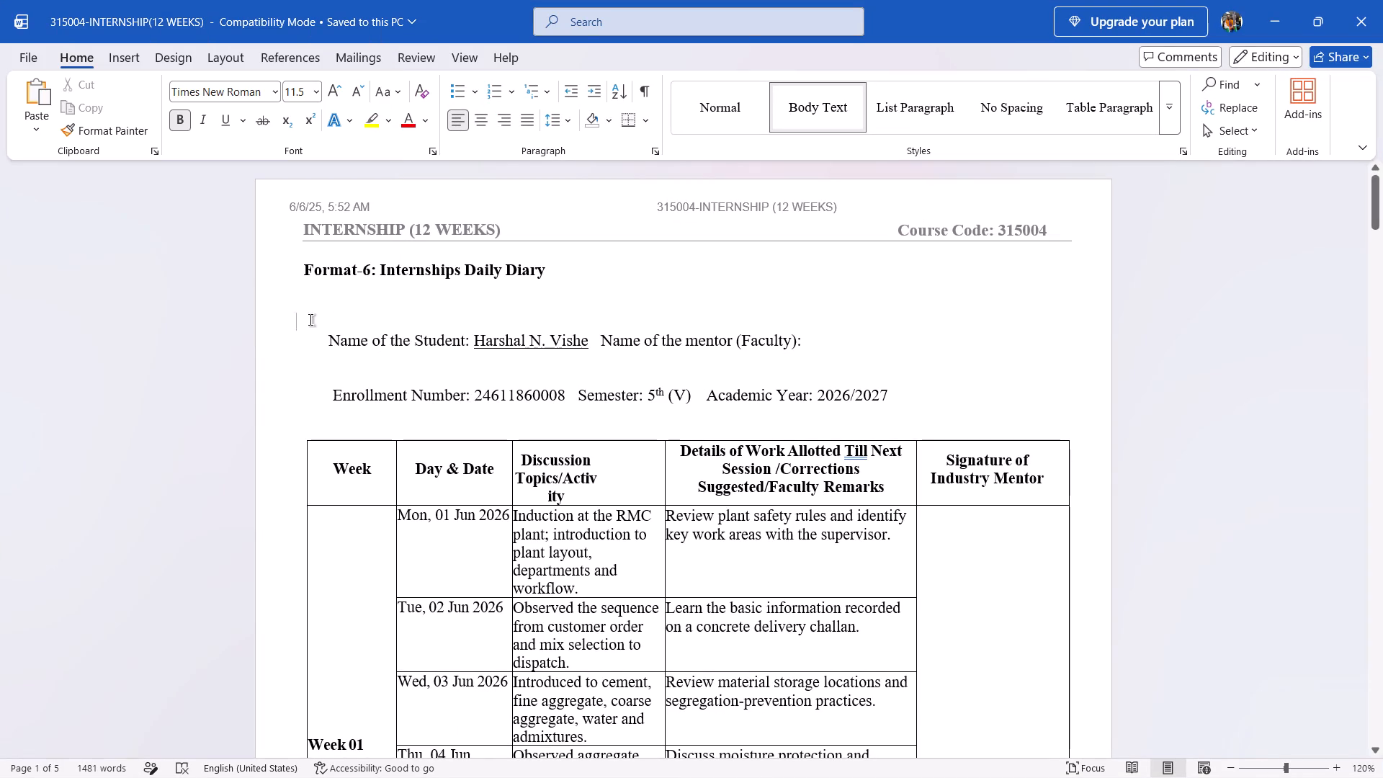
Delete one empty line between the Format-6: Internships Daily Diary heading and the student name line.
{"action": "left_click", "coordinate": [347, 316]}
{"action": "key", "text": "BackSpace"}
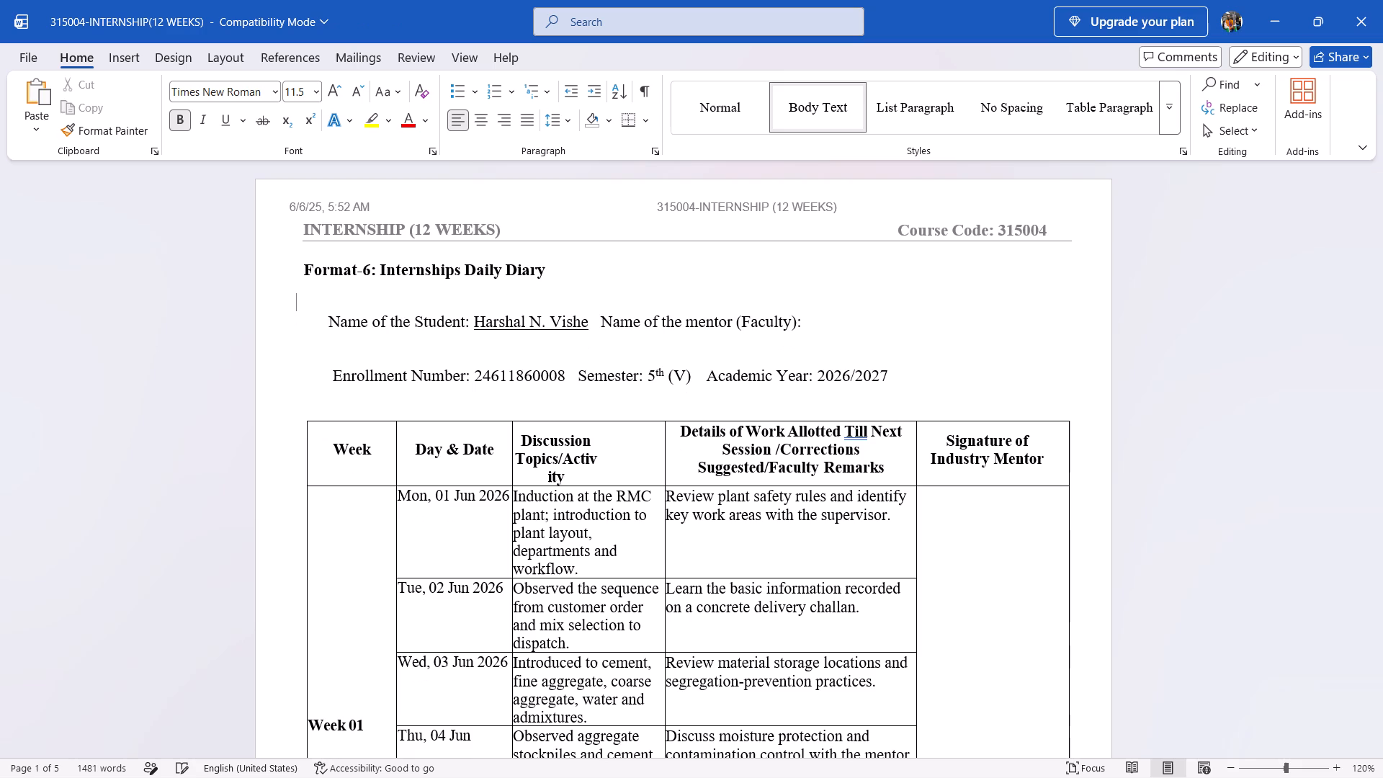
Insert one empty line between the Format-6: Internships Daily Diary heading and the student name line.
{"action": "key", "text": "Return"}
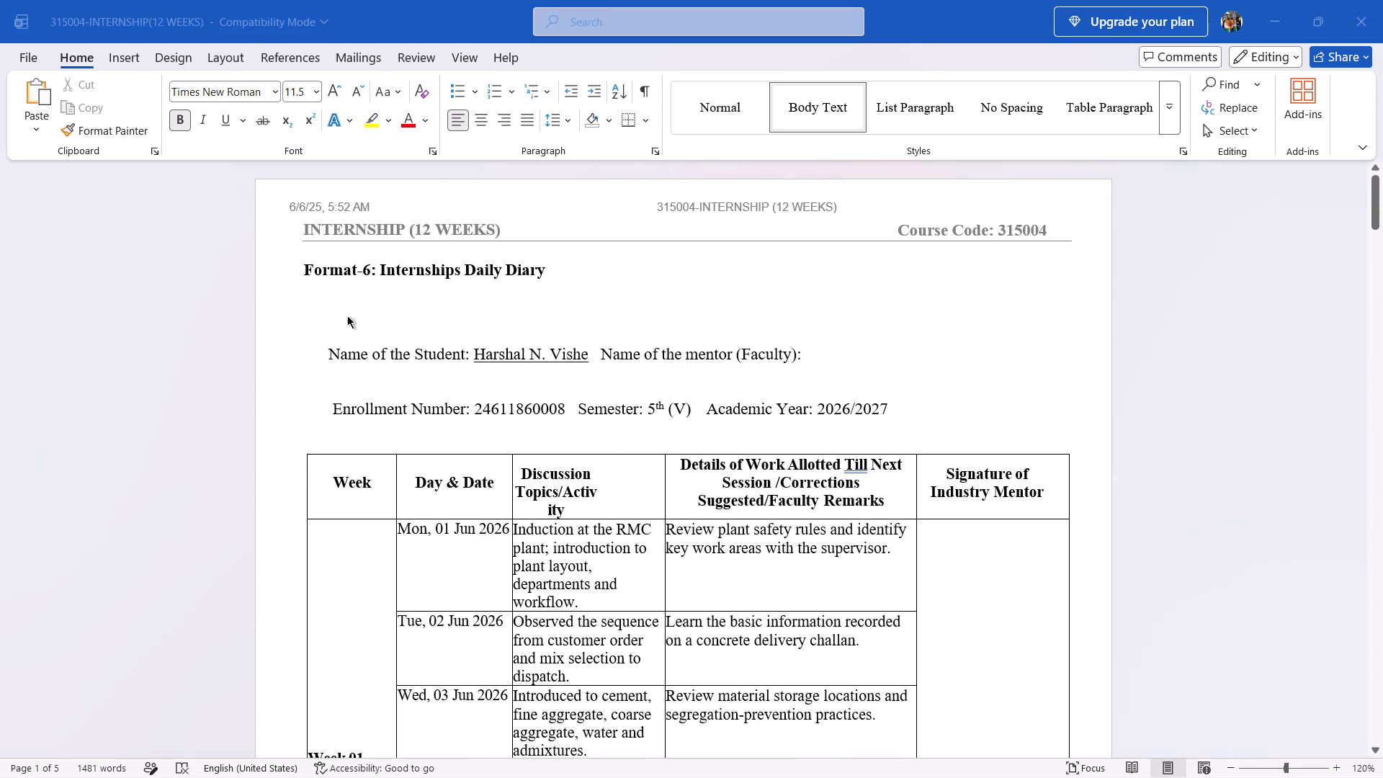
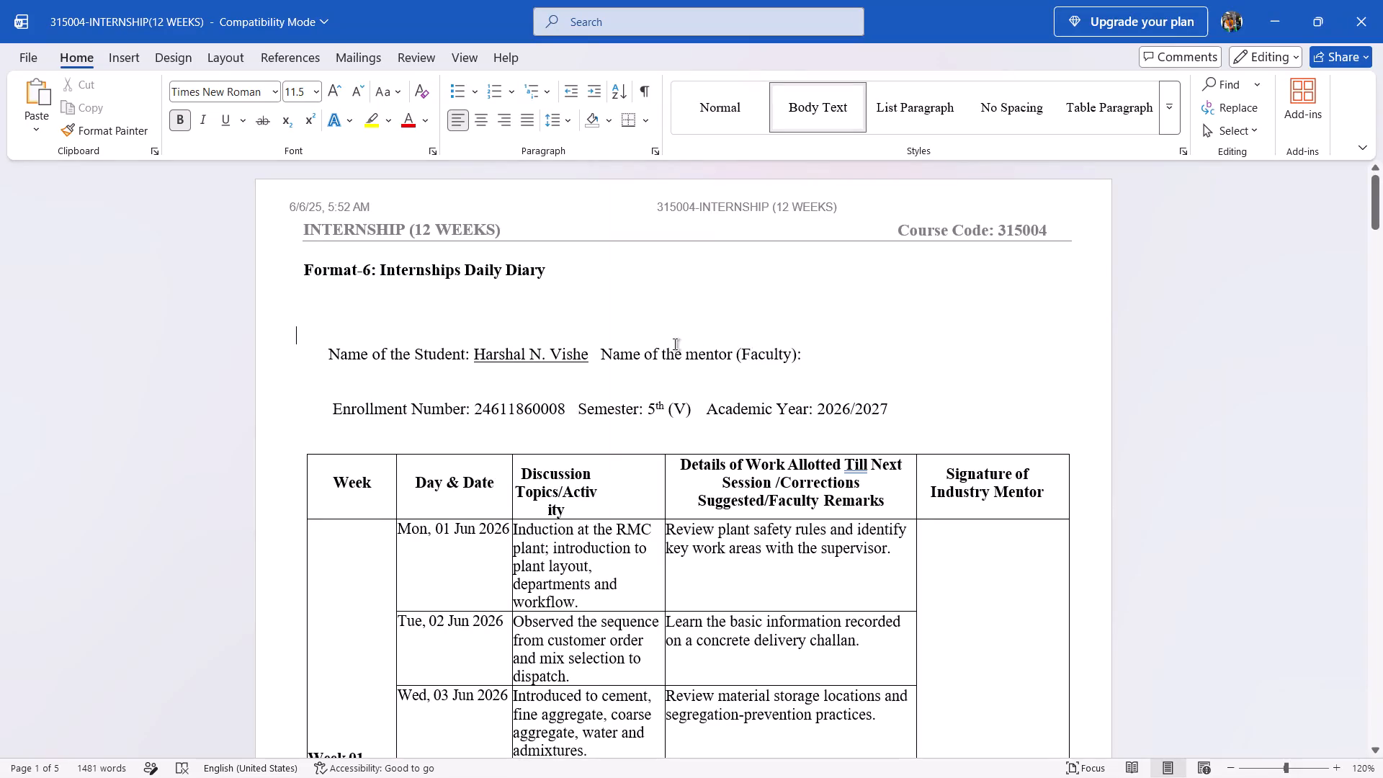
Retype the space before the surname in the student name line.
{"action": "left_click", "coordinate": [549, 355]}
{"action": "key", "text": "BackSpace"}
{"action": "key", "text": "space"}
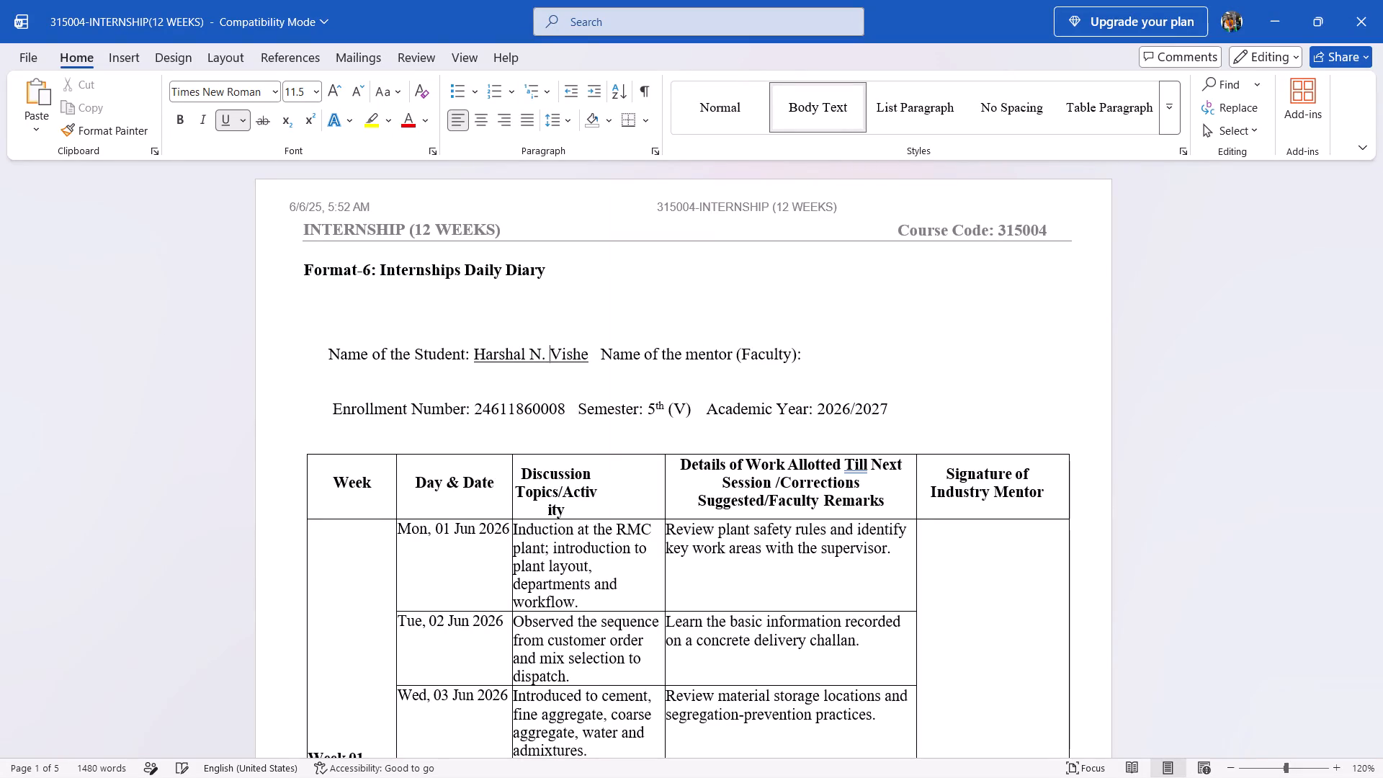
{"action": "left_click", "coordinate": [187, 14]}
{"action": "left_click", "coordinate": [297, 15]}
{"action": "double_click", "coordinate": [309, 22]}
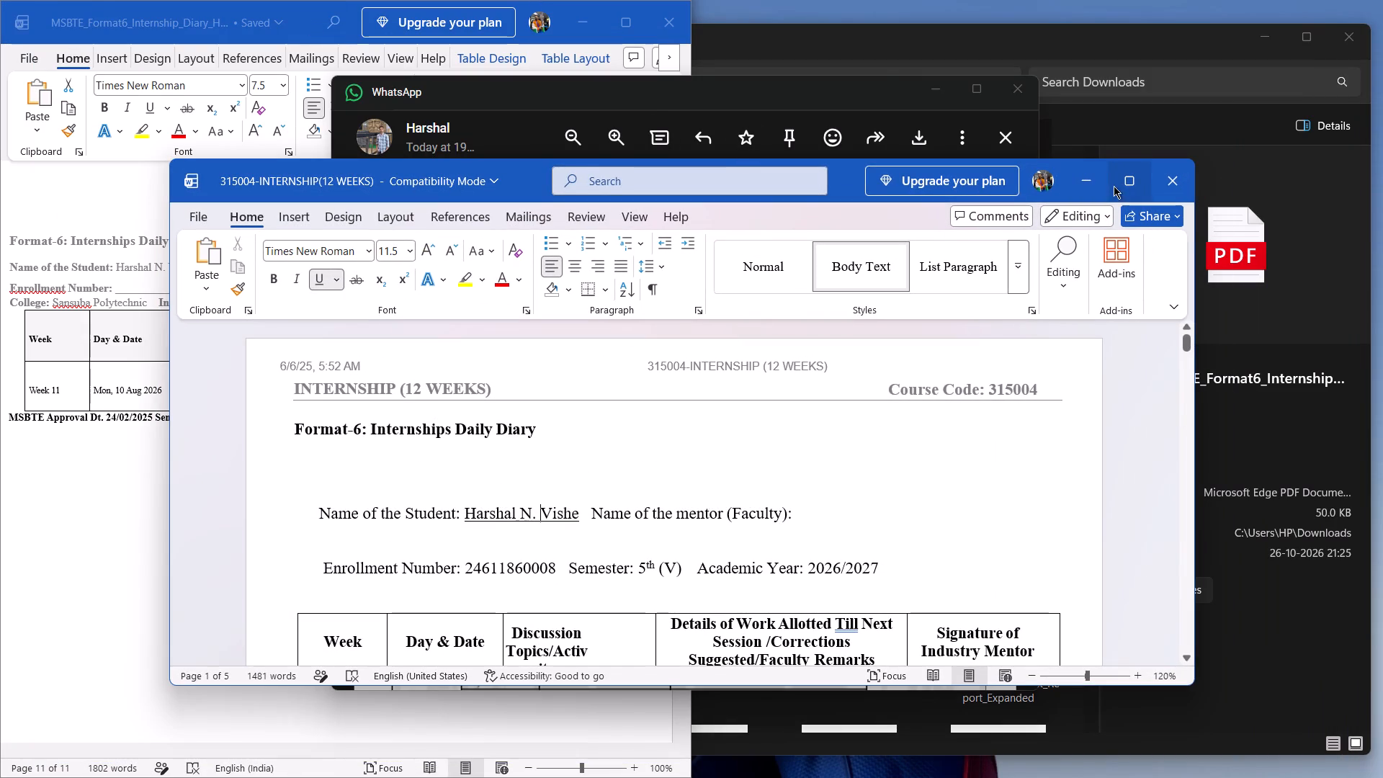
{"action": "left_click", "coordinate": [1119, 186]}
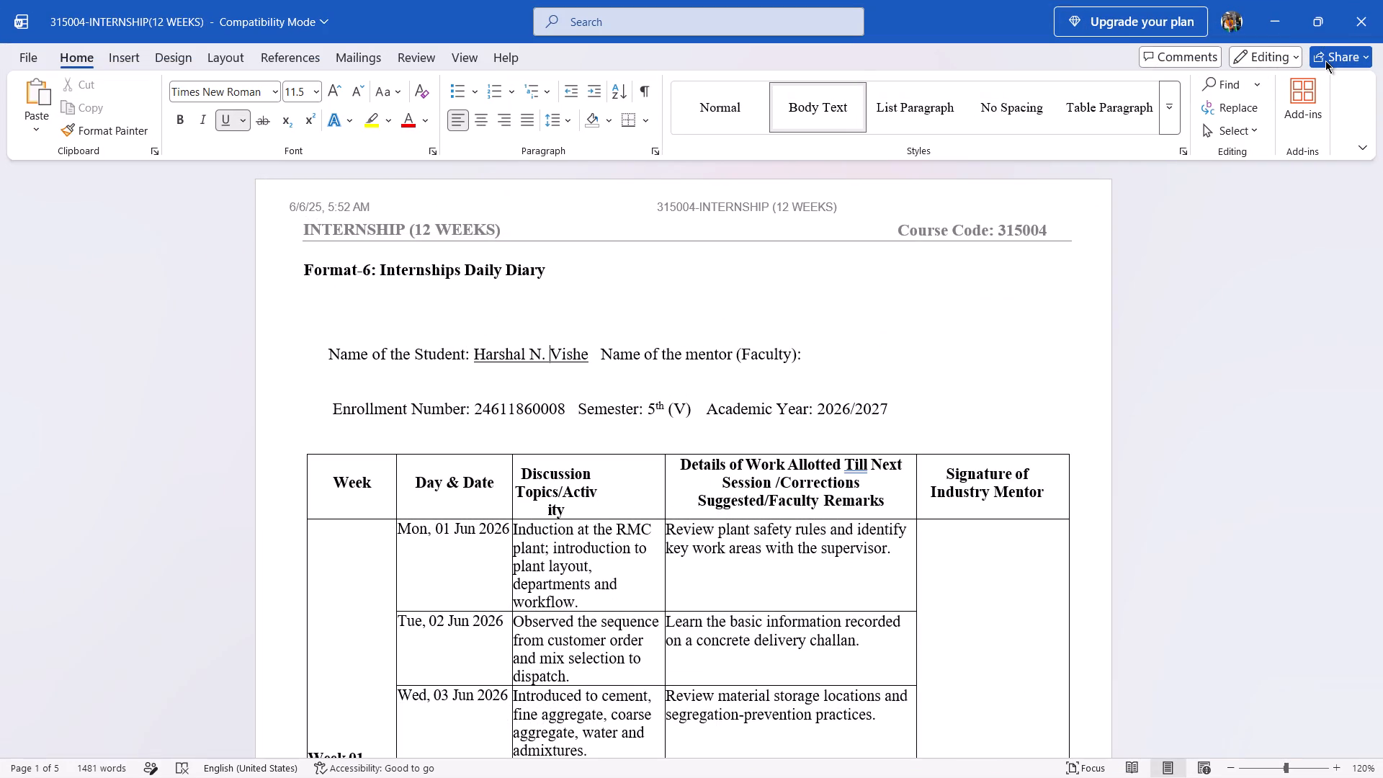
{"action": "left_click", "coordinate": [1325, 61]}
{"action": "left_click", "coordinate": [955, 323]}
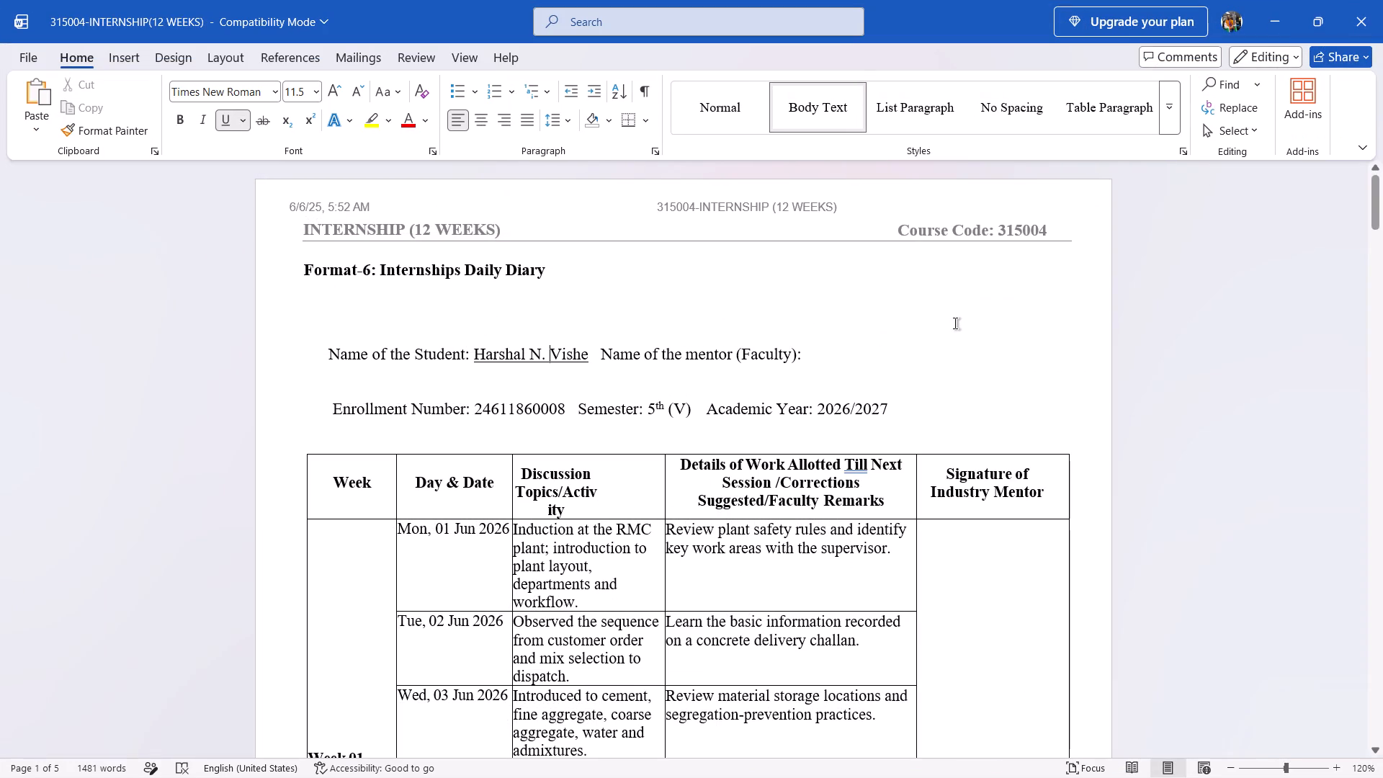
Save the 315004-INTERNSHIP document.
{"action": "key", "text": "ctrl+s"}
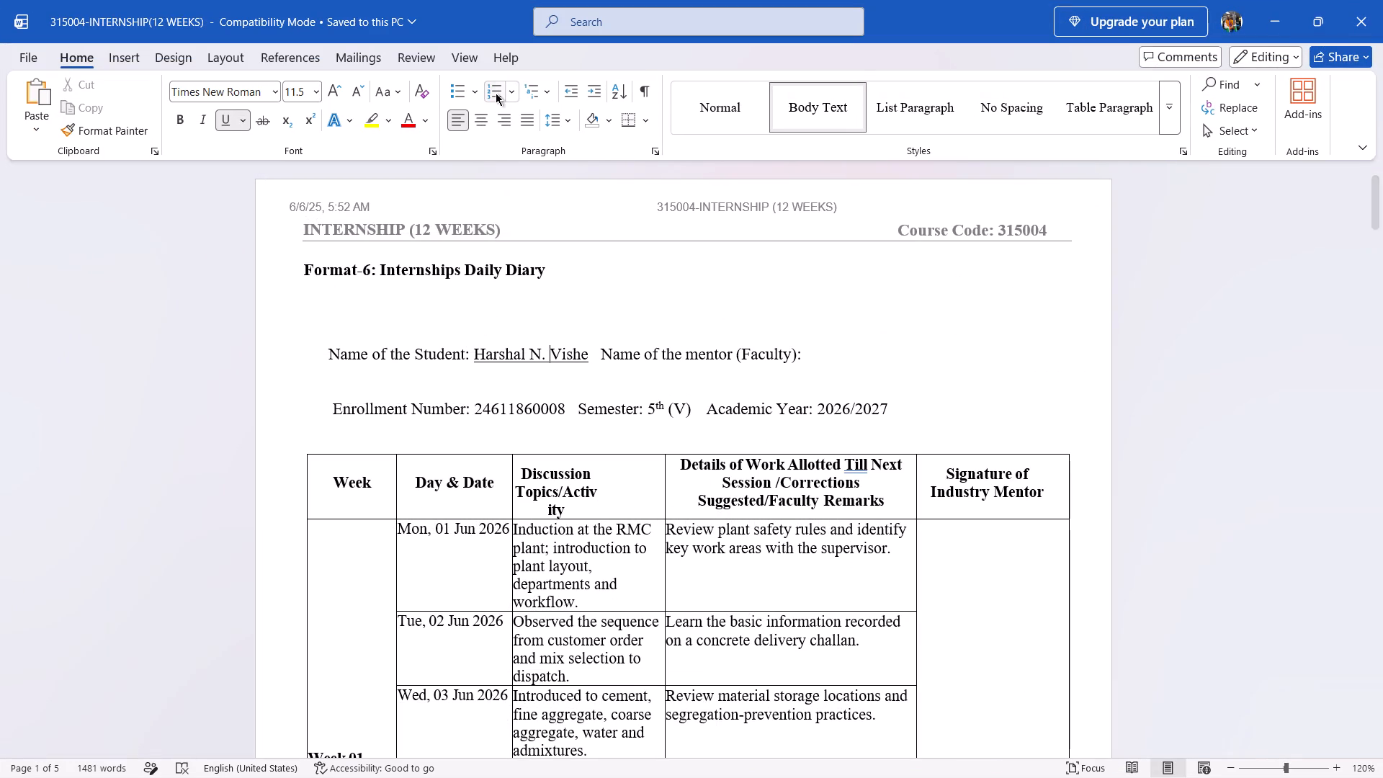
Open the document's file name and location details.
{"action": "left_click", "coordinate": [337, 12]}
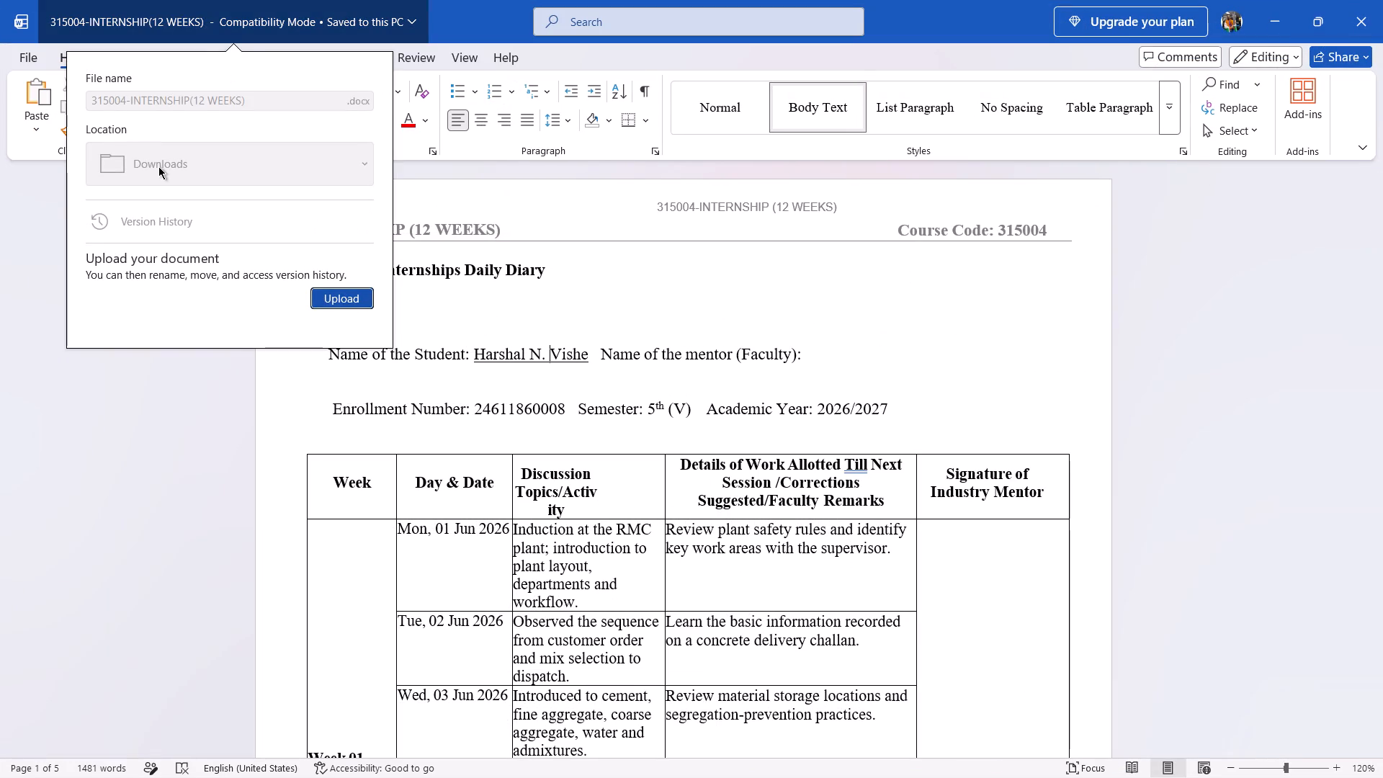
Try to locate the saved 315004-INTERNSHIP(12 WEEKS) file in Downloads, searching Windows for 315.
{"action": "left_click", "coordinate": [158, 166]}
{"action": "double_click", "coordinate": [155, 174]}
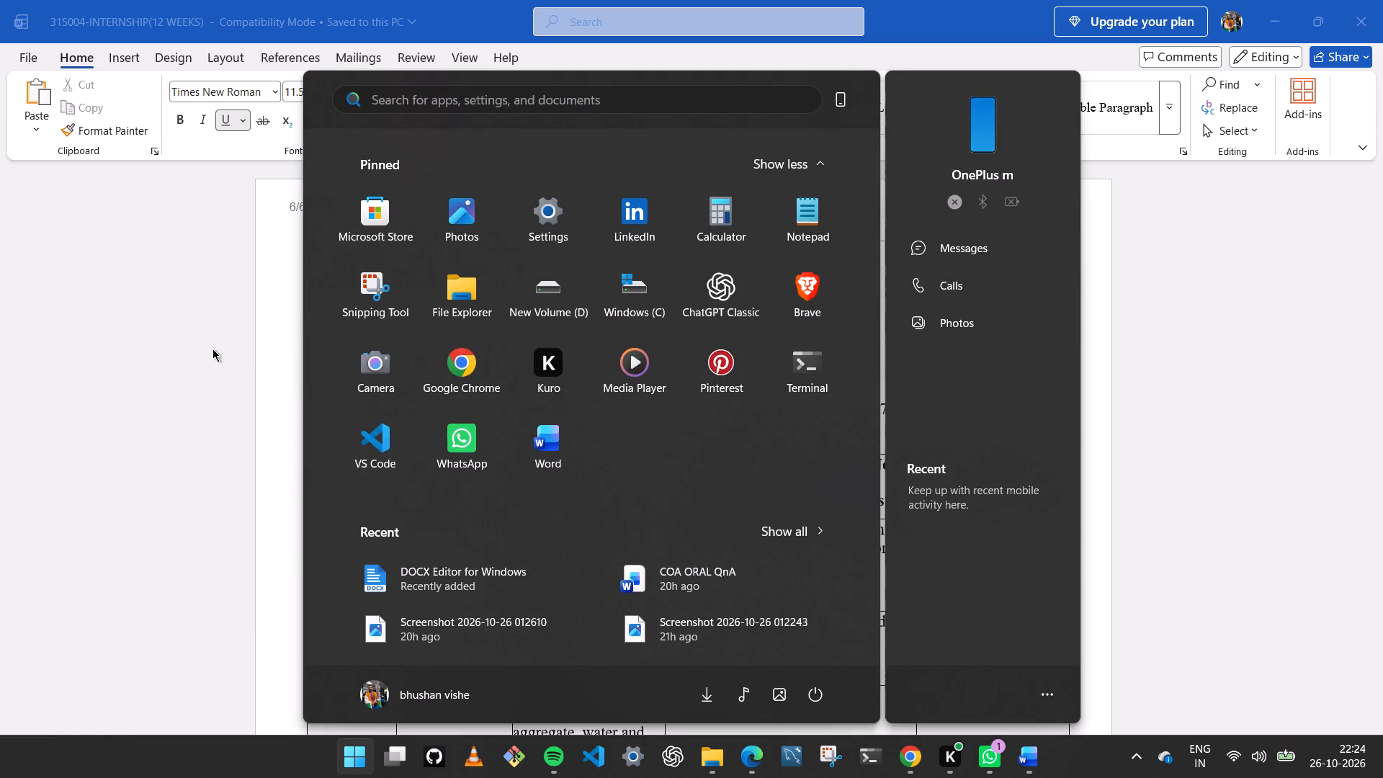
{"action": "type", "text": "315"}
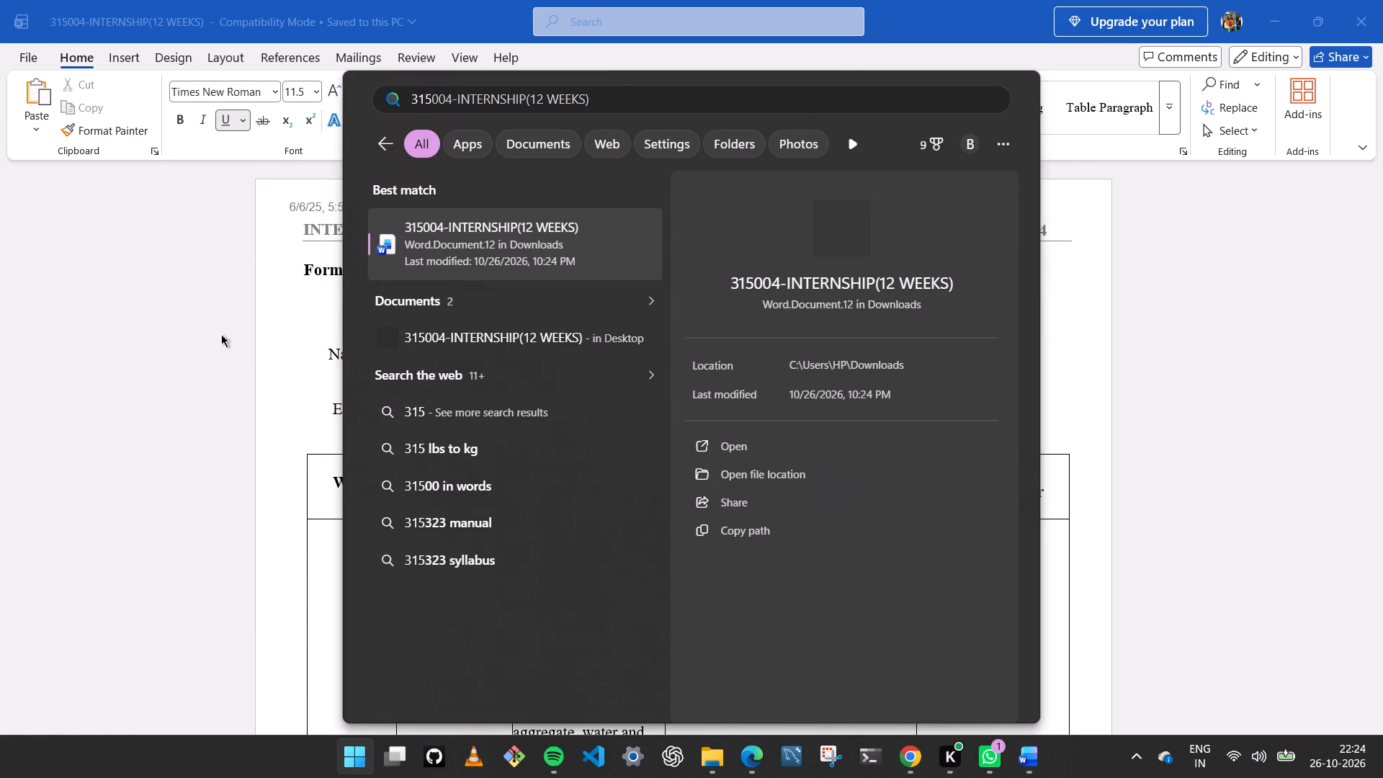
{"action": "left_click", "coordinate": [437, 256]}
{"action": "right_click", "coordinate": [437, 256]}
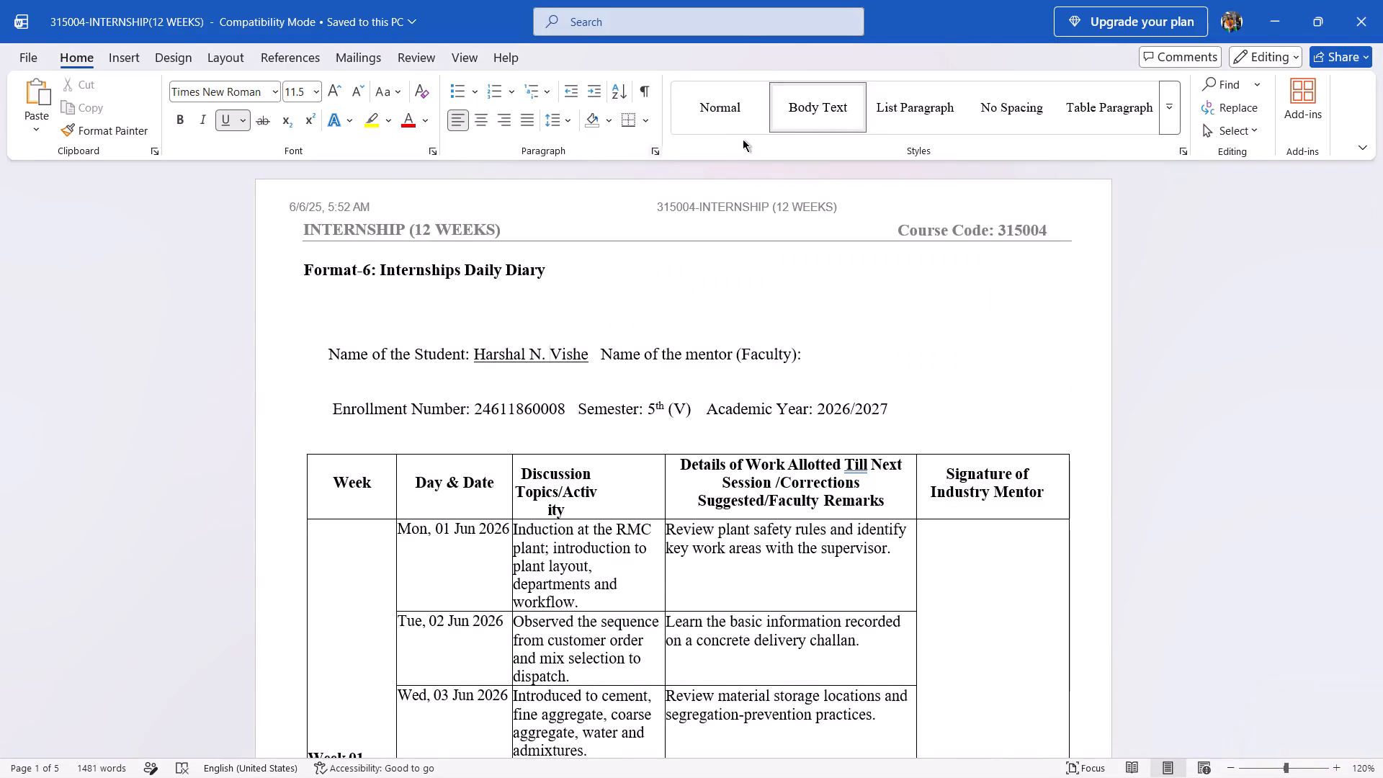
Start sharing the 315004-INTERNSHIP(12 WEEKS) document by uploading it to OneDrive - Personal.
{"action": "left_click", "coordinate": [1334, 58]}
{"action": "left_click", "coordinate": [1286, 85]}
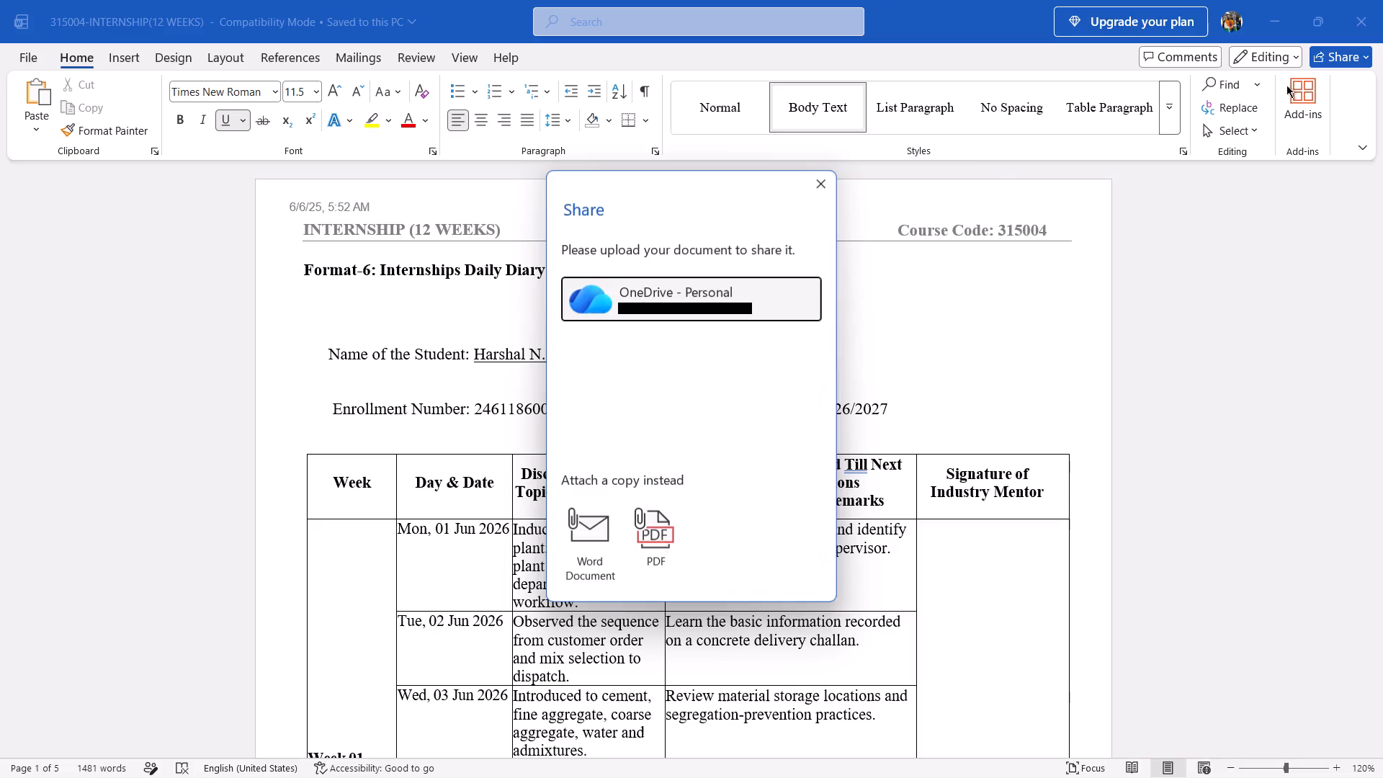
{"action": "left_click", "coordinate": [708, 295]}
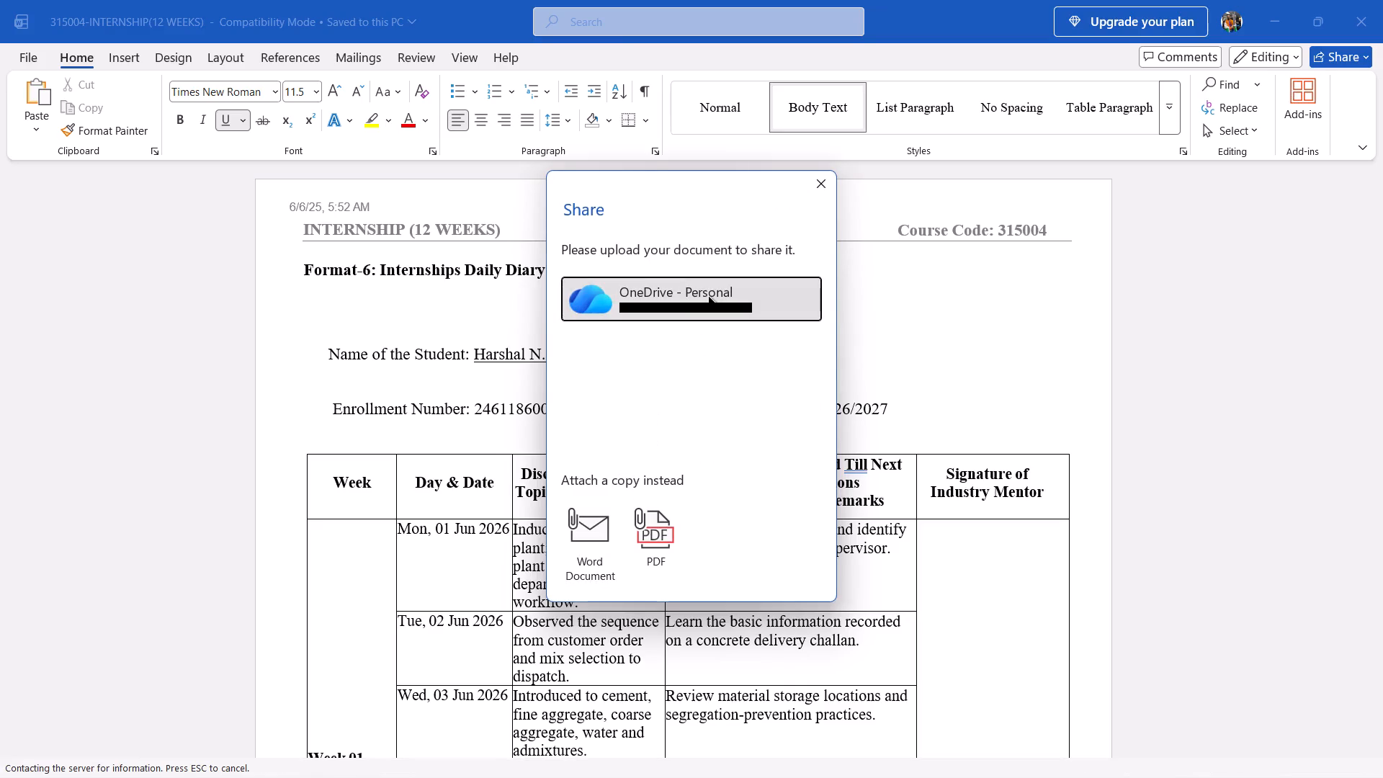
{"action": "left_click", "coordinate": [708, 295]}
{"action": "double_click", "coordinate": [708, 295]}
{"action": "double_click", "coordinate": [674, 308]}
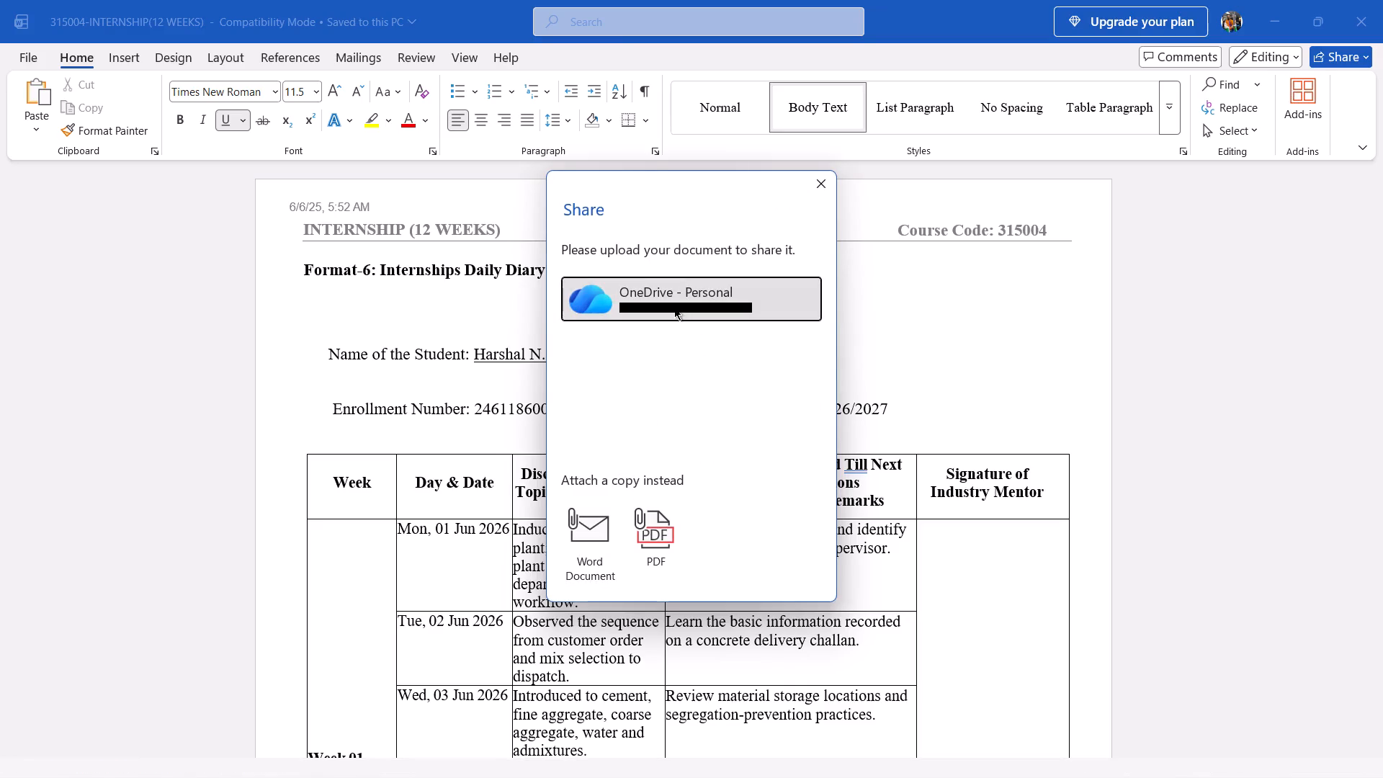
{"action": "left_click", "coordinate": [674, 308]}
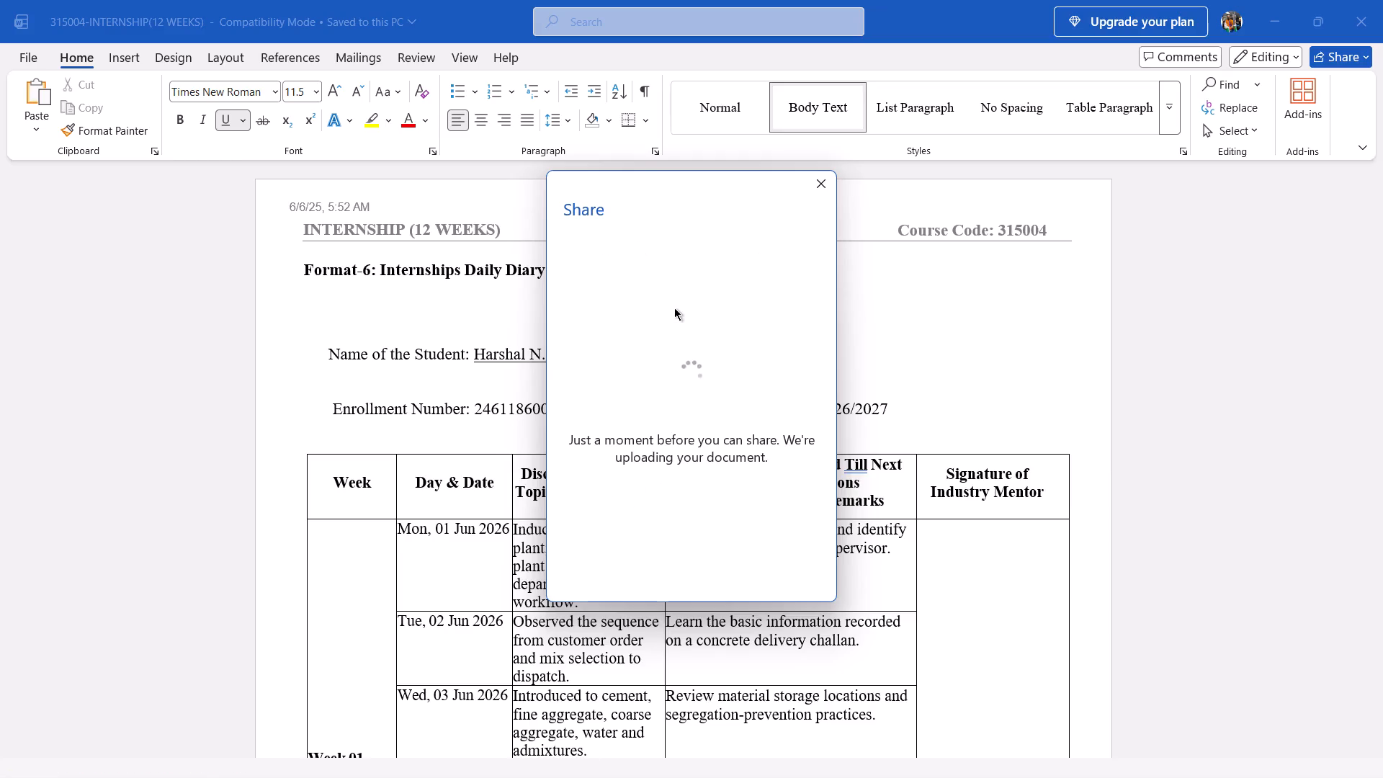
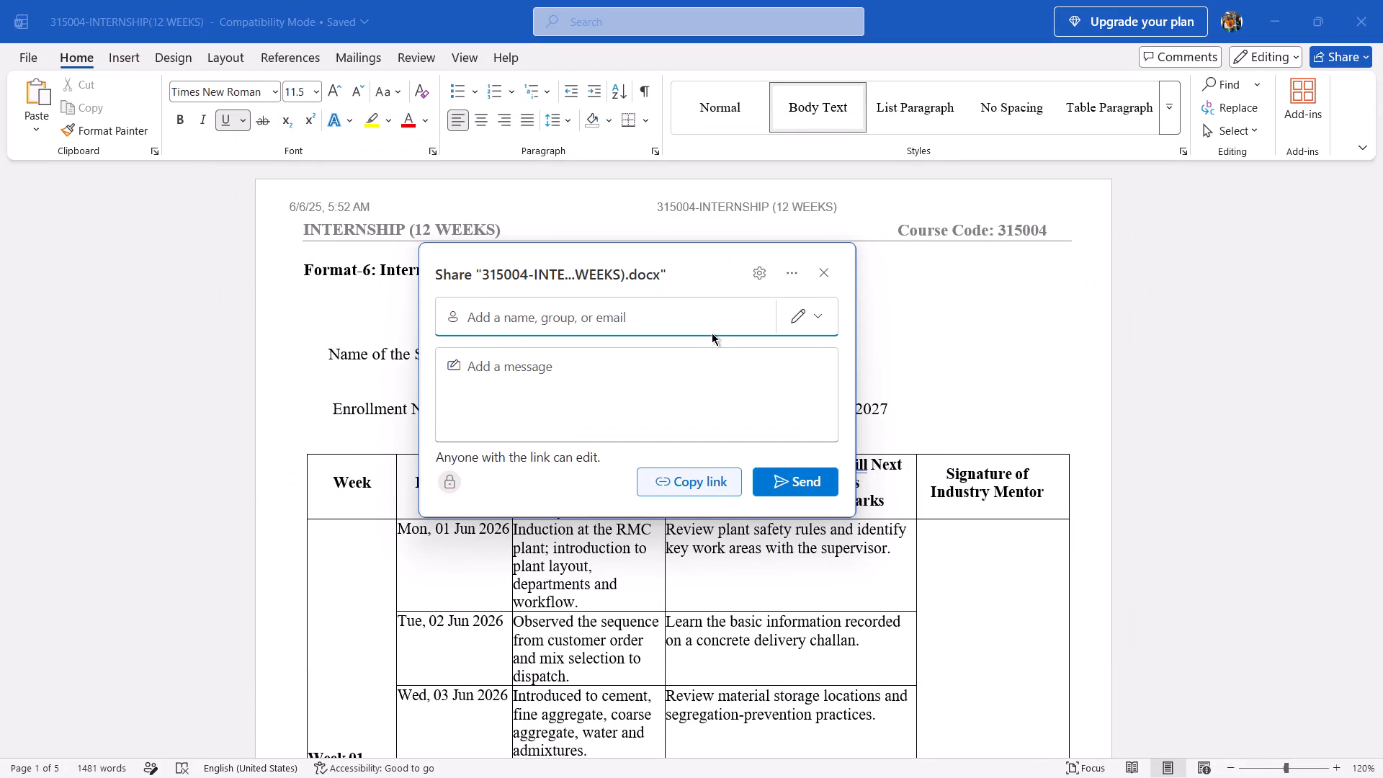
Enter the recipient's e-mail address in the document's share form and add the matching contact as recipient.
{"action": "left_click", "coordinate": [684, 317]}
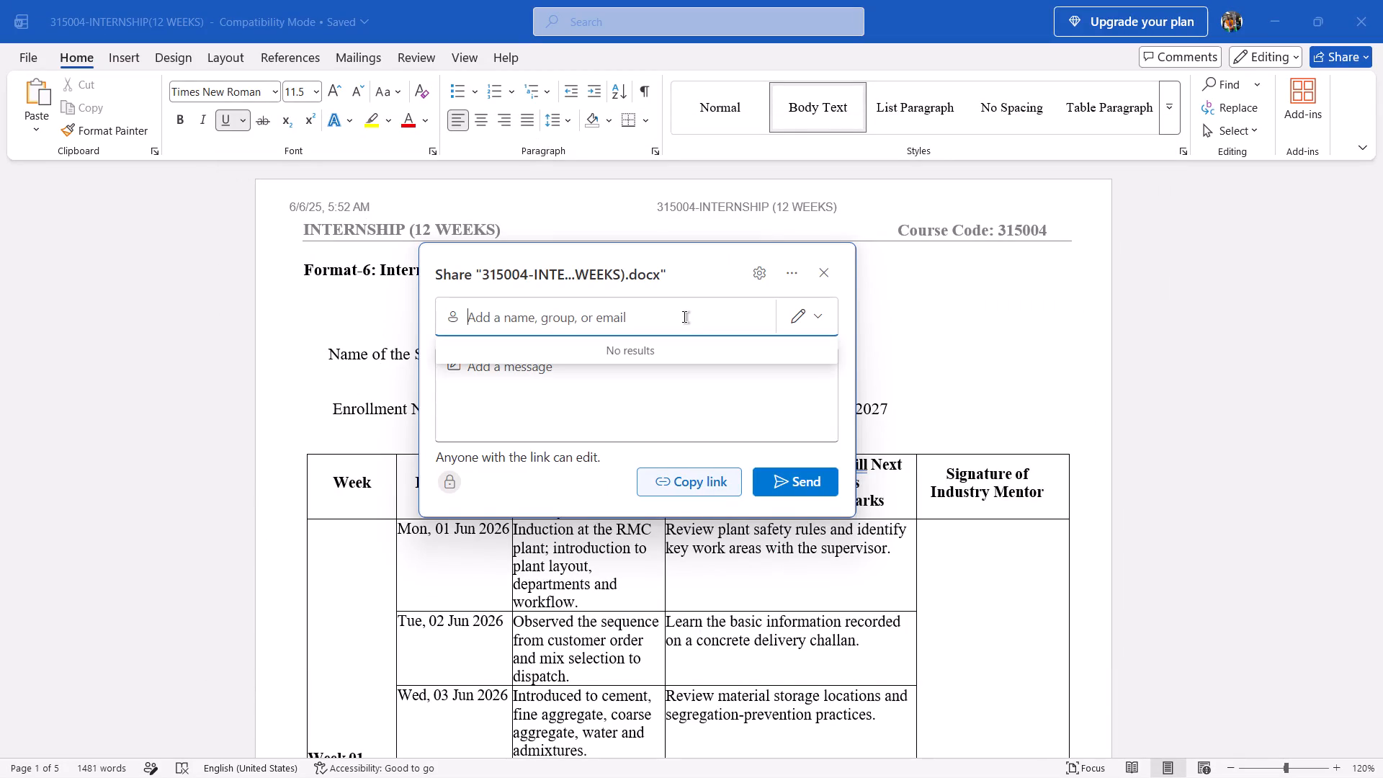
{"action": "left_click", "coordinate": [655, 321]}
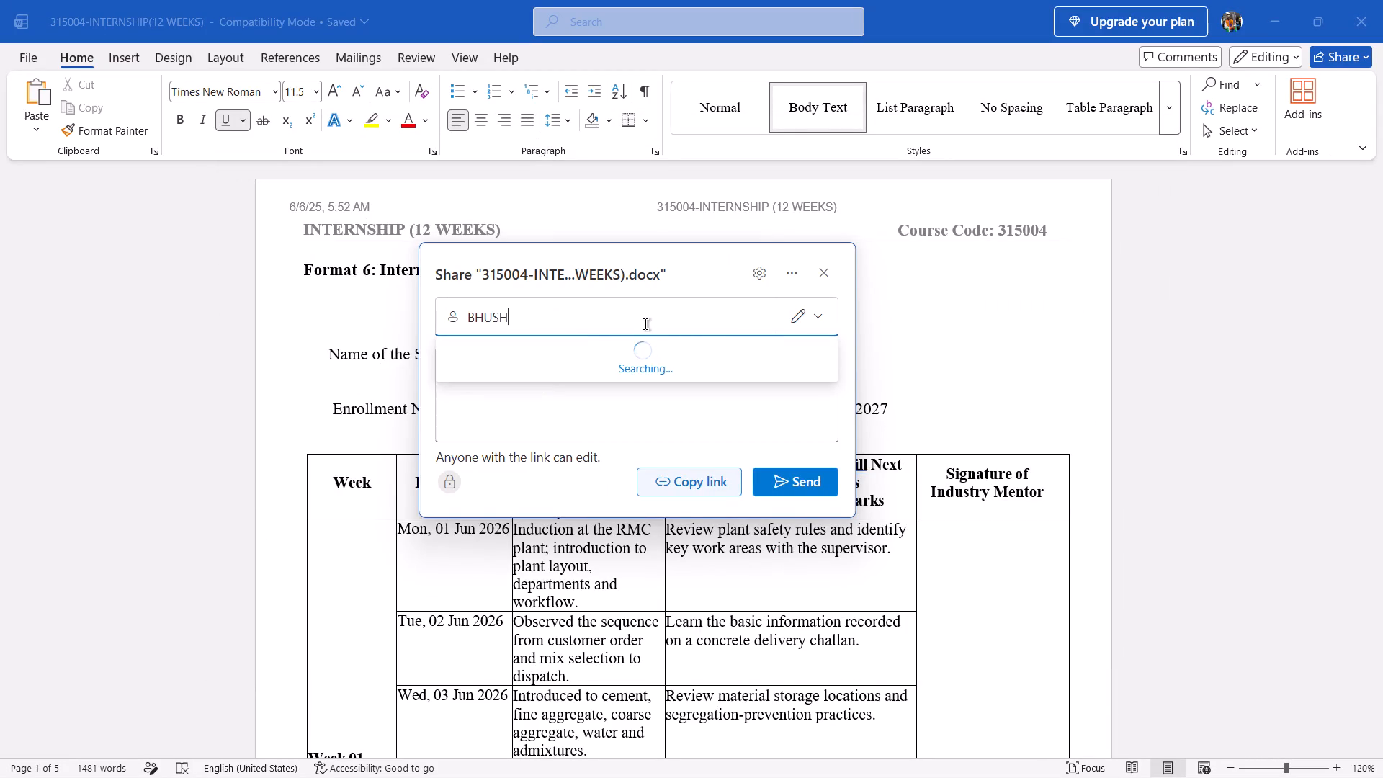
{"action": "key", "text": "BackSpace"}
{"action": "key", "text": "BackSpace"}
{"action": "key", "text": "BackSpace"}
{"action": "key", "text": "BackSpace"}
{"action": "key", "text": "BackSpace"}
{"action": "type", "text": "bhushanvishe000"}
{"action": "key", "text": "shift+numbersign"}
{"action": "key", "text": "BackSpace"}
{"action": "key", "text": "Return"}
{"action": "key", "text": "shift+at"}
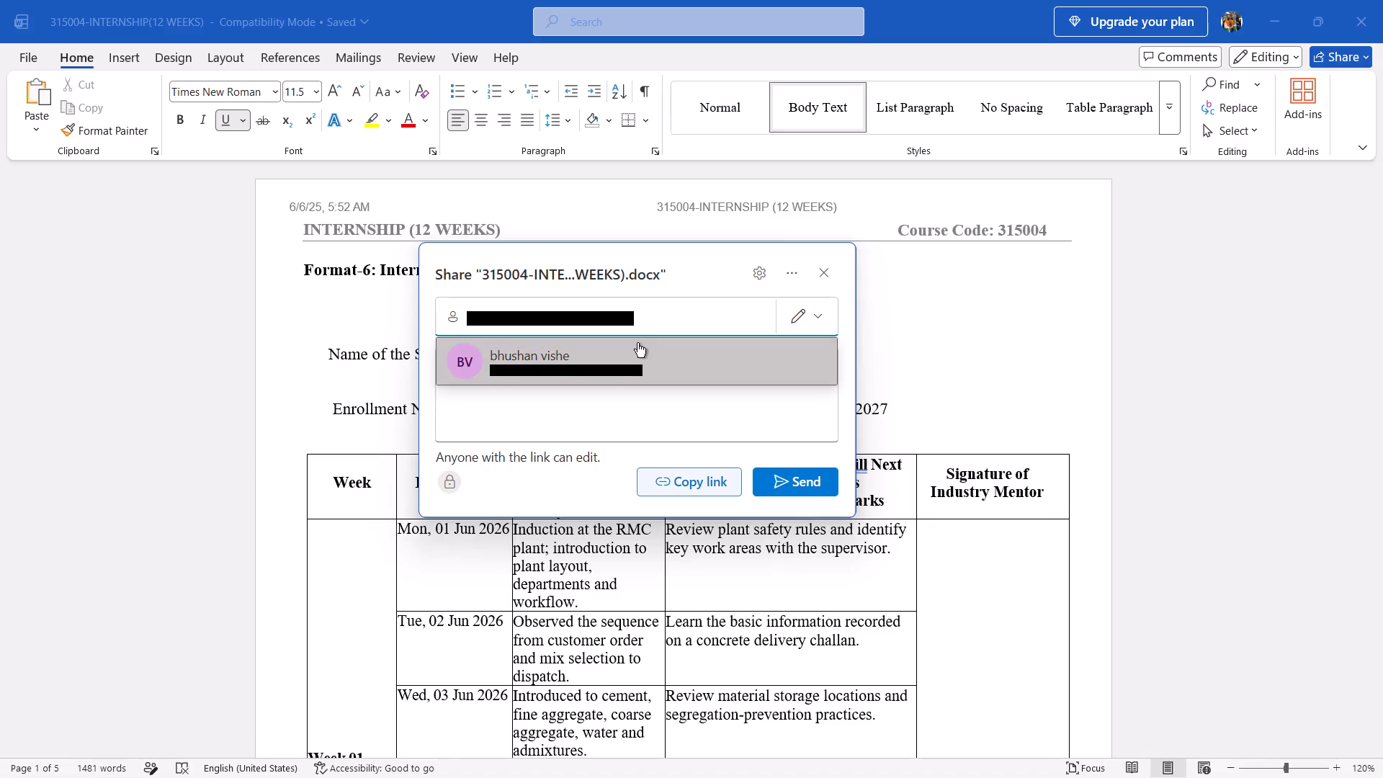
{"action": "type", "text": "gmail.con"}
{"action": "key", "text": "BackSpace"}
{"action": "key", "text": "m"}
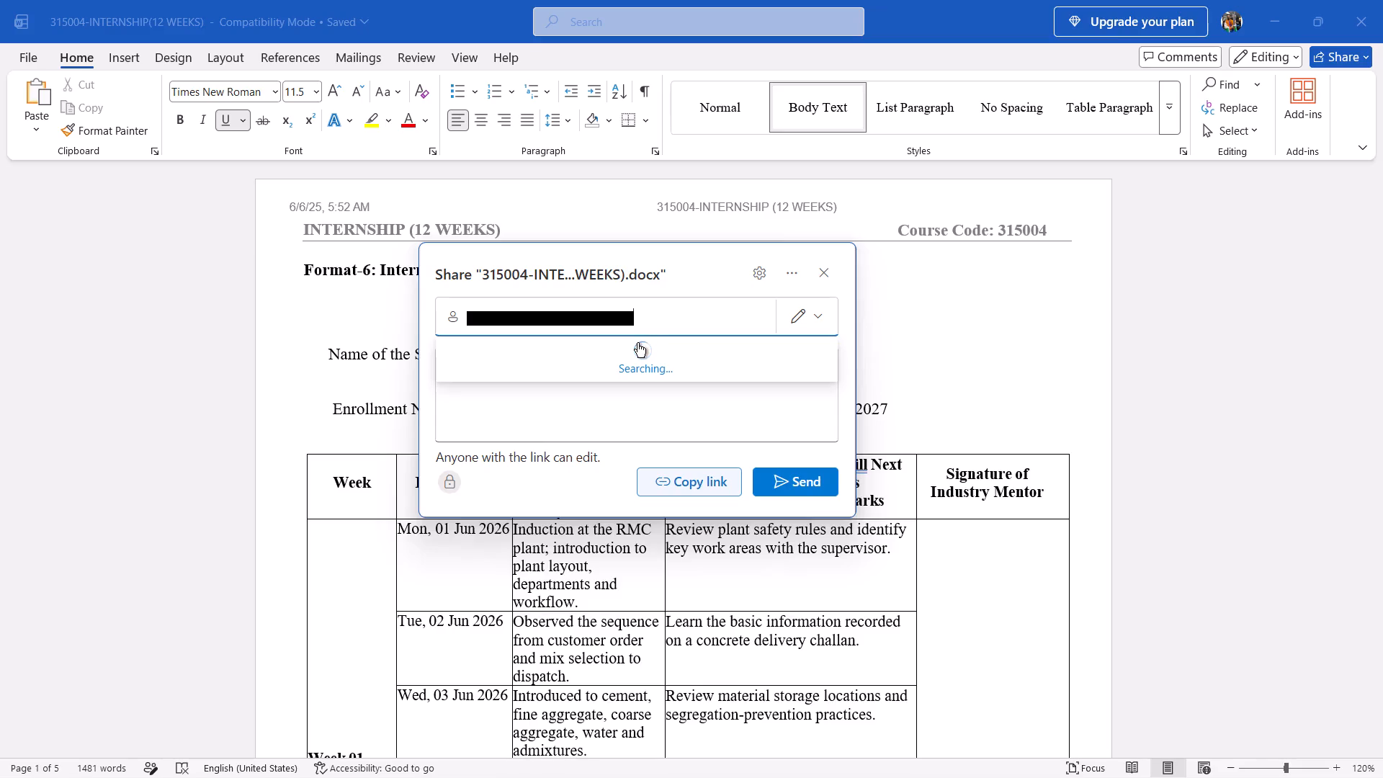
{"action": "left_click", "coordinate": [668, 371]}
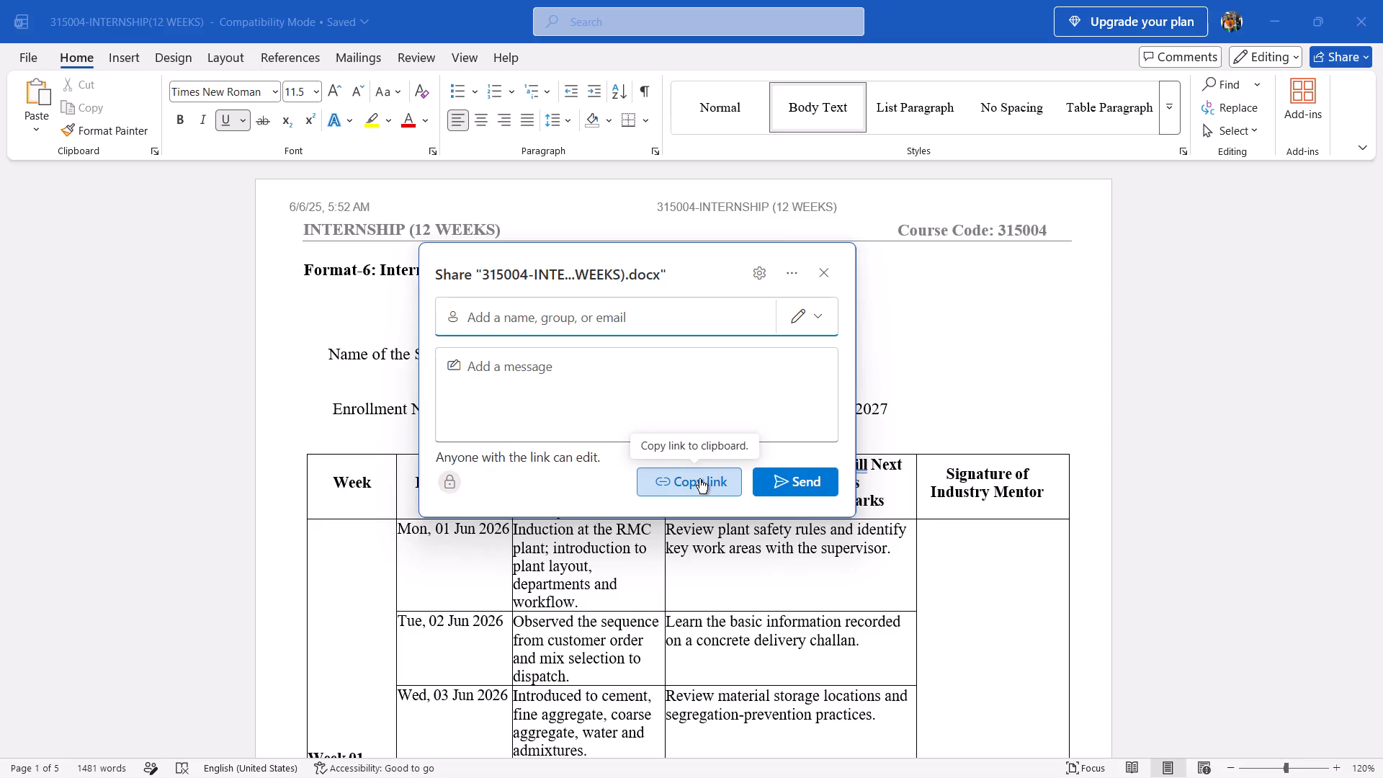
Add the message "n", send the editable document link to the recipient, and close the sharing confirmation.
{"action": "left_click", "coordinate": [715, 426]}
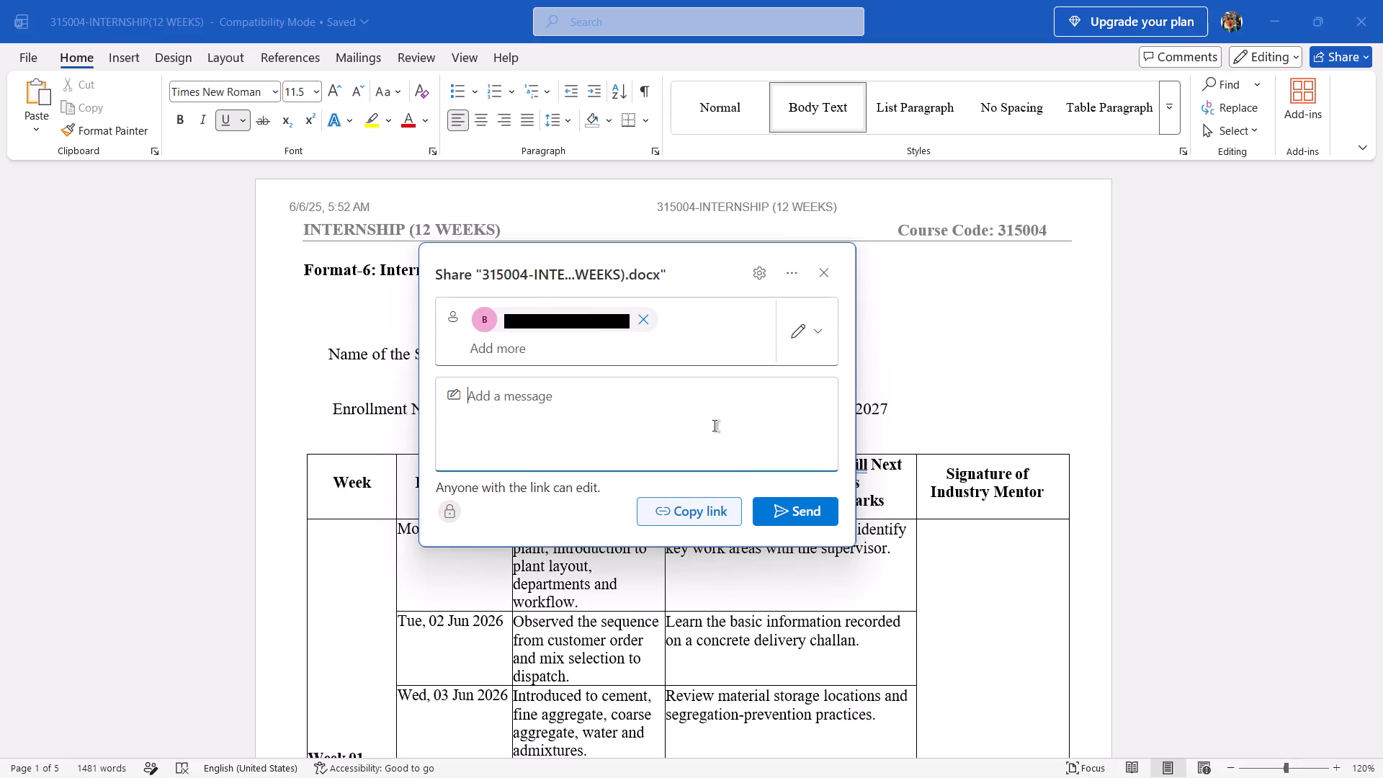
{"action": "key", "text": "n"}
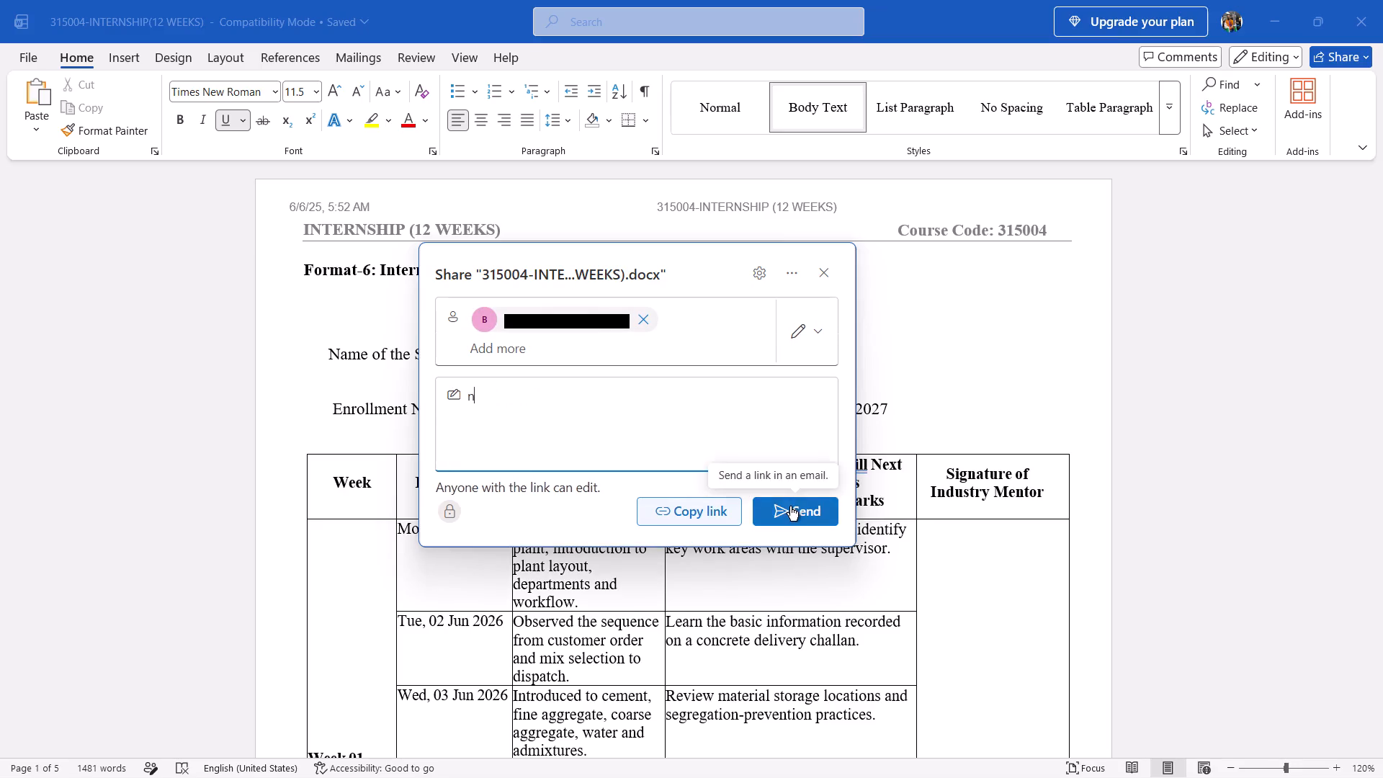
{"action": "left_click", "coordinate": [790, 506]}
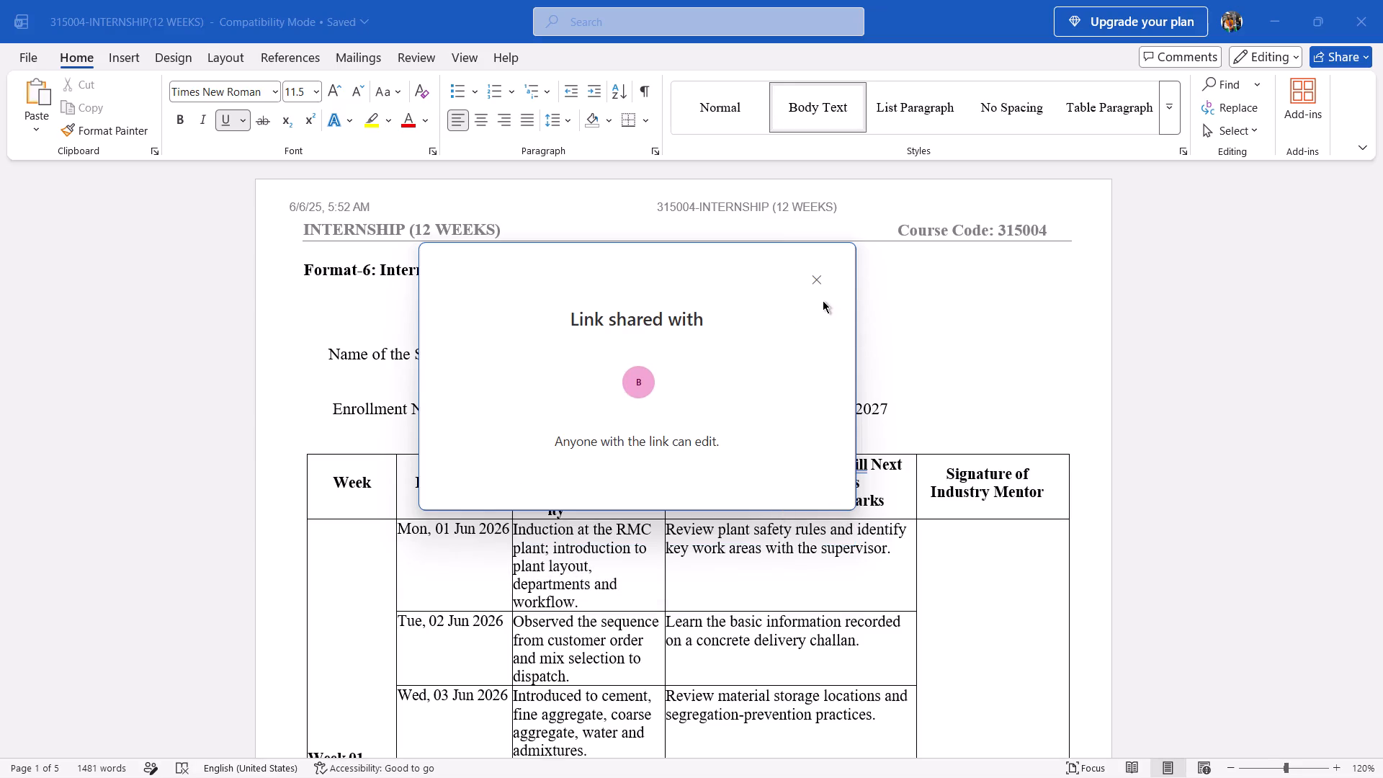
{"action": "left_click", "coordinate": [813, 268]}
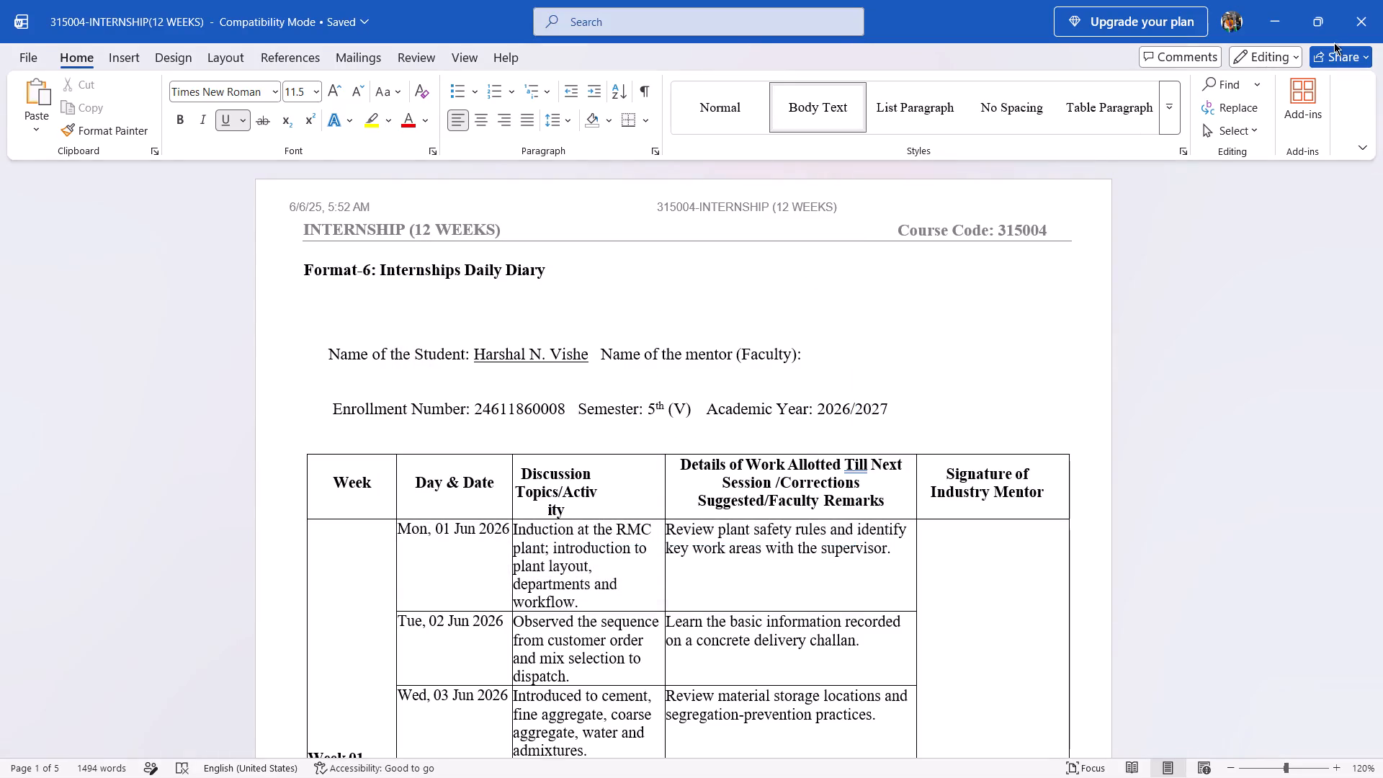
Check the link settings in the document's share form and try to send a copy of the document as PDF.
{"action": "left_click", "coordinate": [1331, 57]}
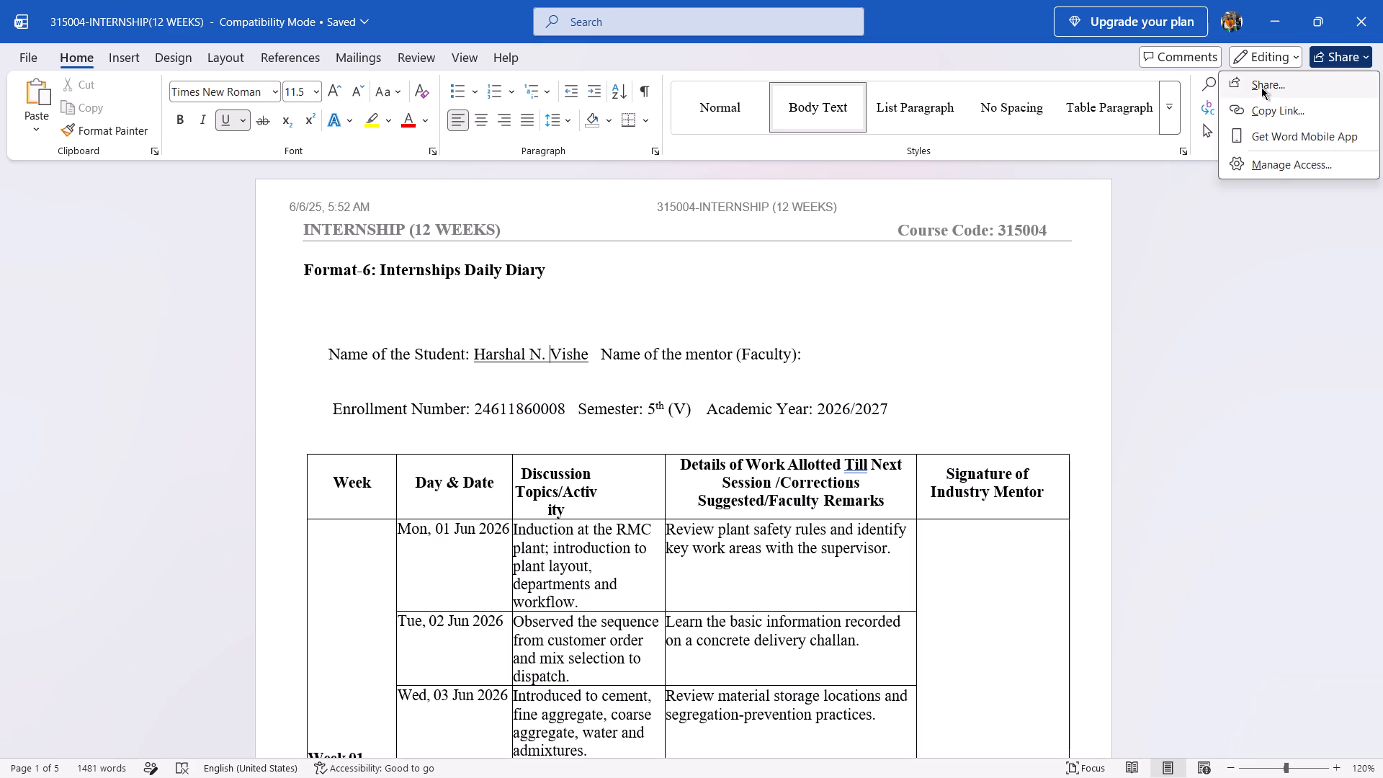
{"action": "left_click", "coordinate": [1261, 87]}
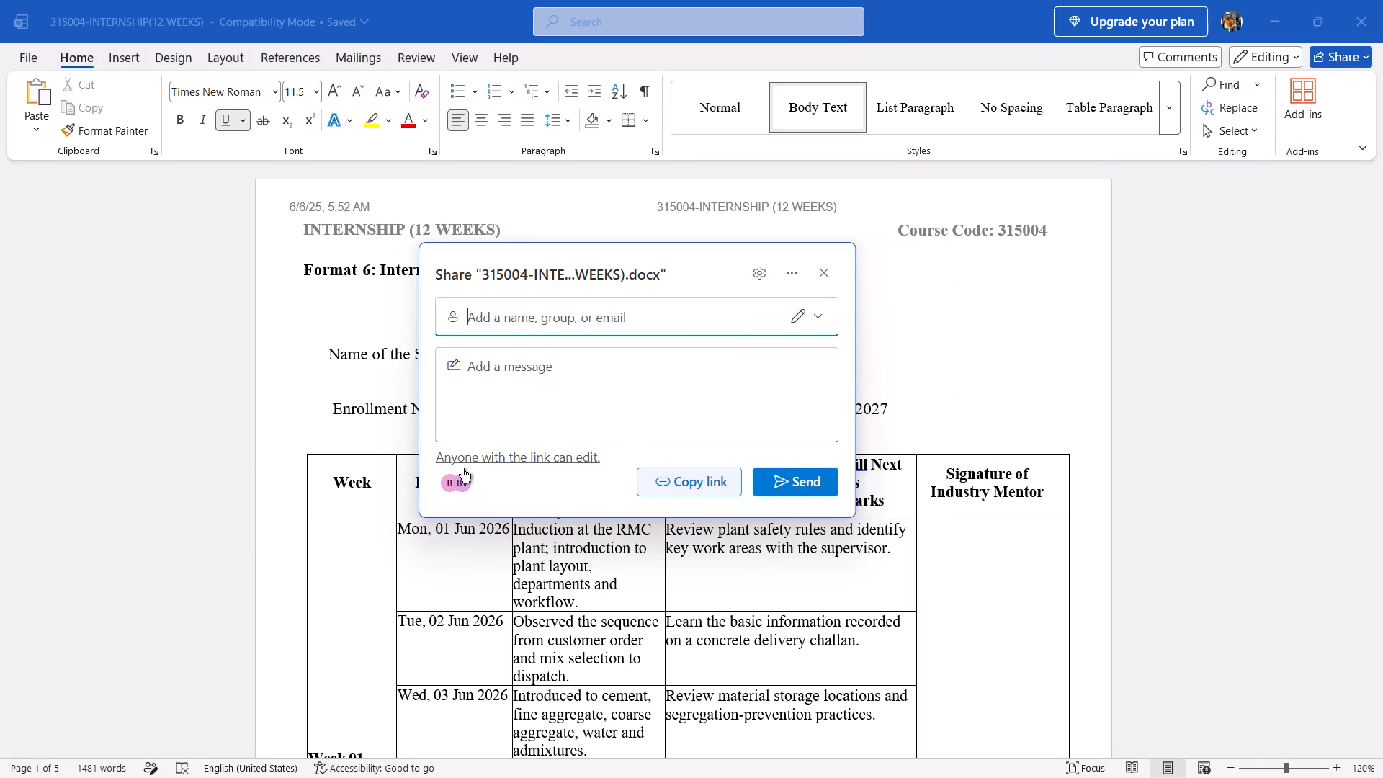
{"action": "left_click_drag", "start_coordinate": [742, 274], "coordinate": [764, 267]}
{"action": "left_click", "coordinate": [764, 267]}
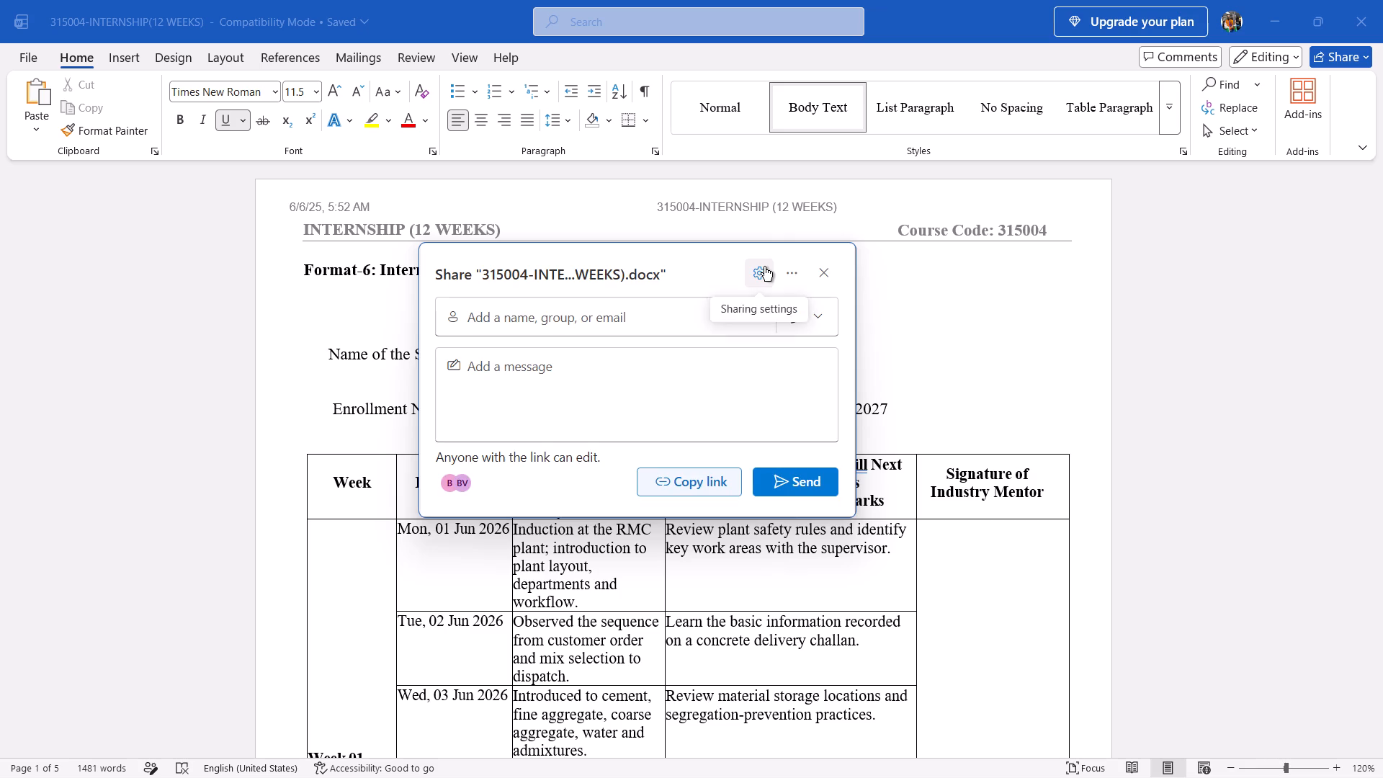
{"action": "scroll", "coordinate": [592, 412], "scroll_direction": "down", "scroll_amount": 1}
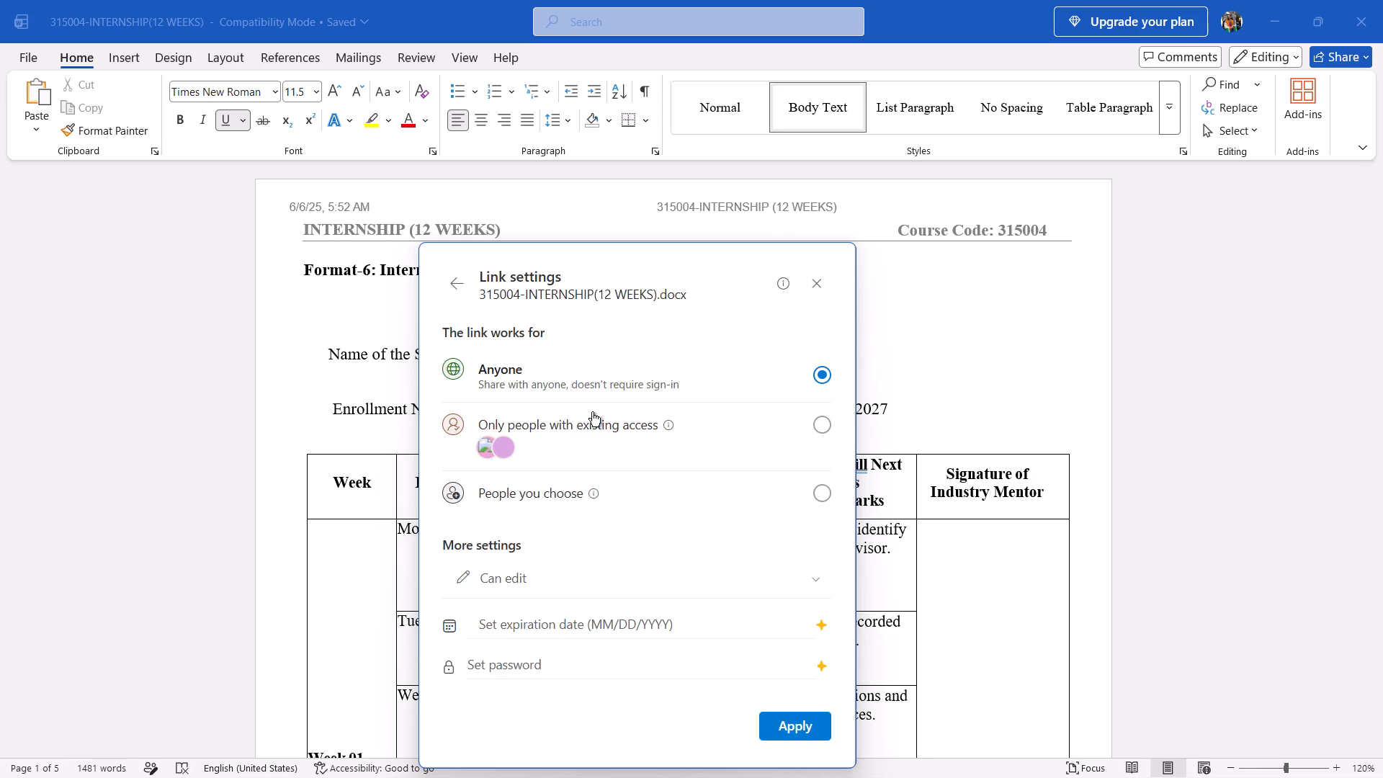
{"action": "left_click", "coordinate": [463, 296]}
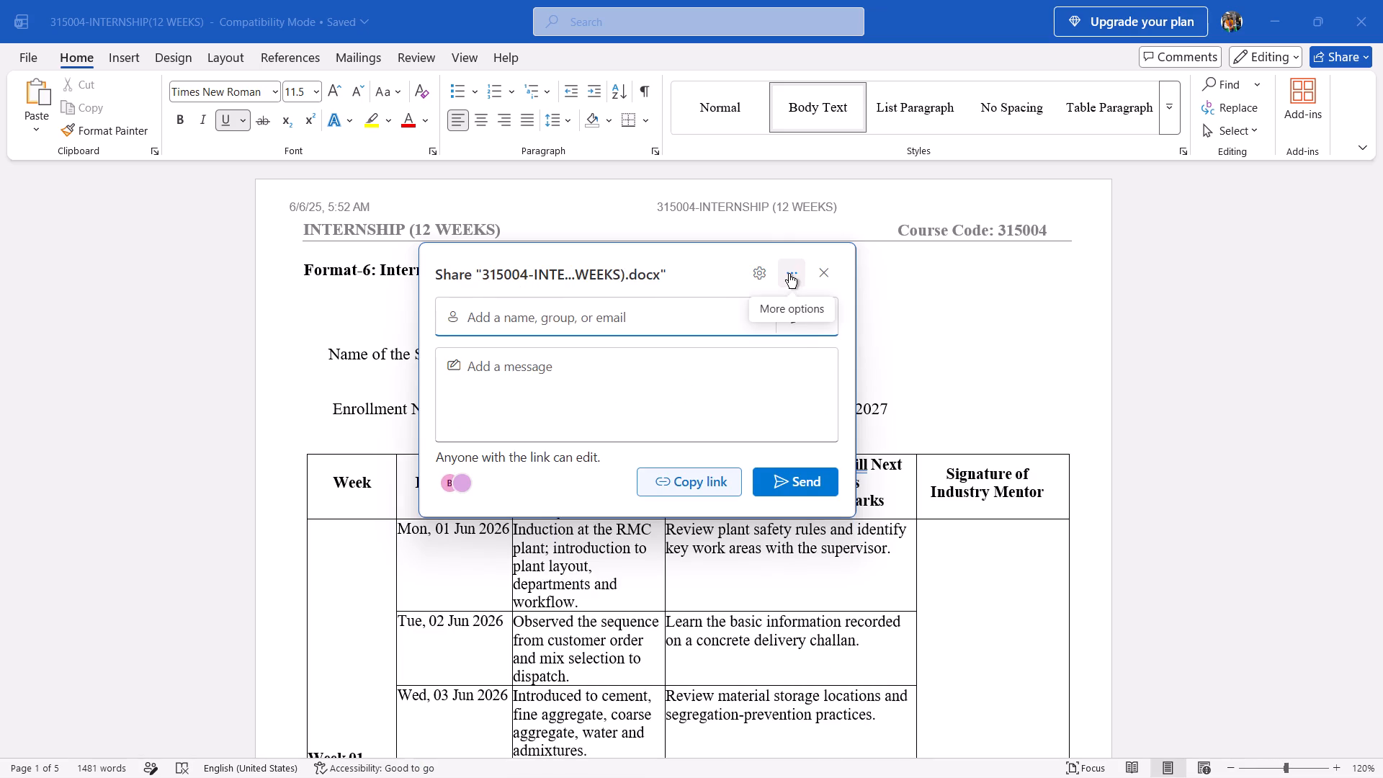
{"action": "left_click", "coordinate": [789, 274]}
{"action": "left_click", "coordinate": [756, 334]}
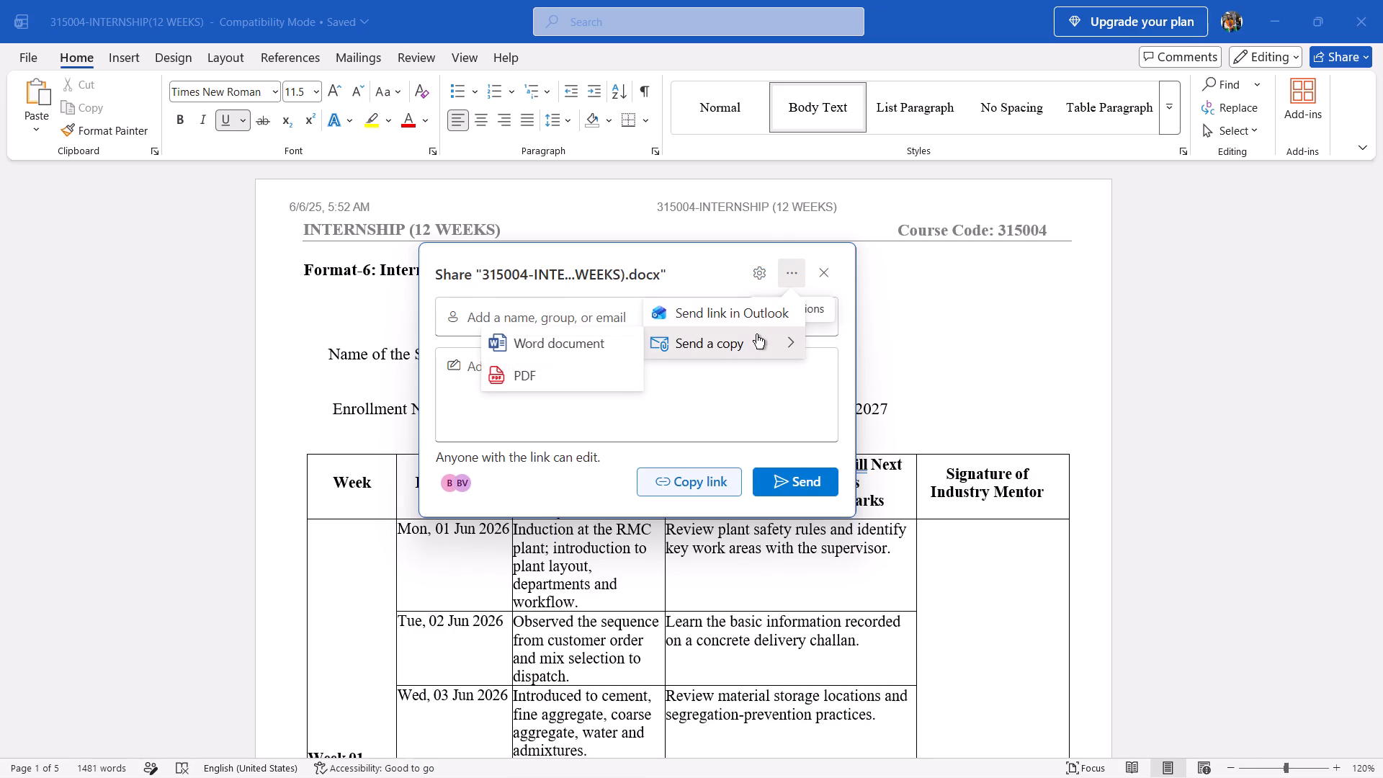
{"action": "left_click", "coordinate": [560, 367]}
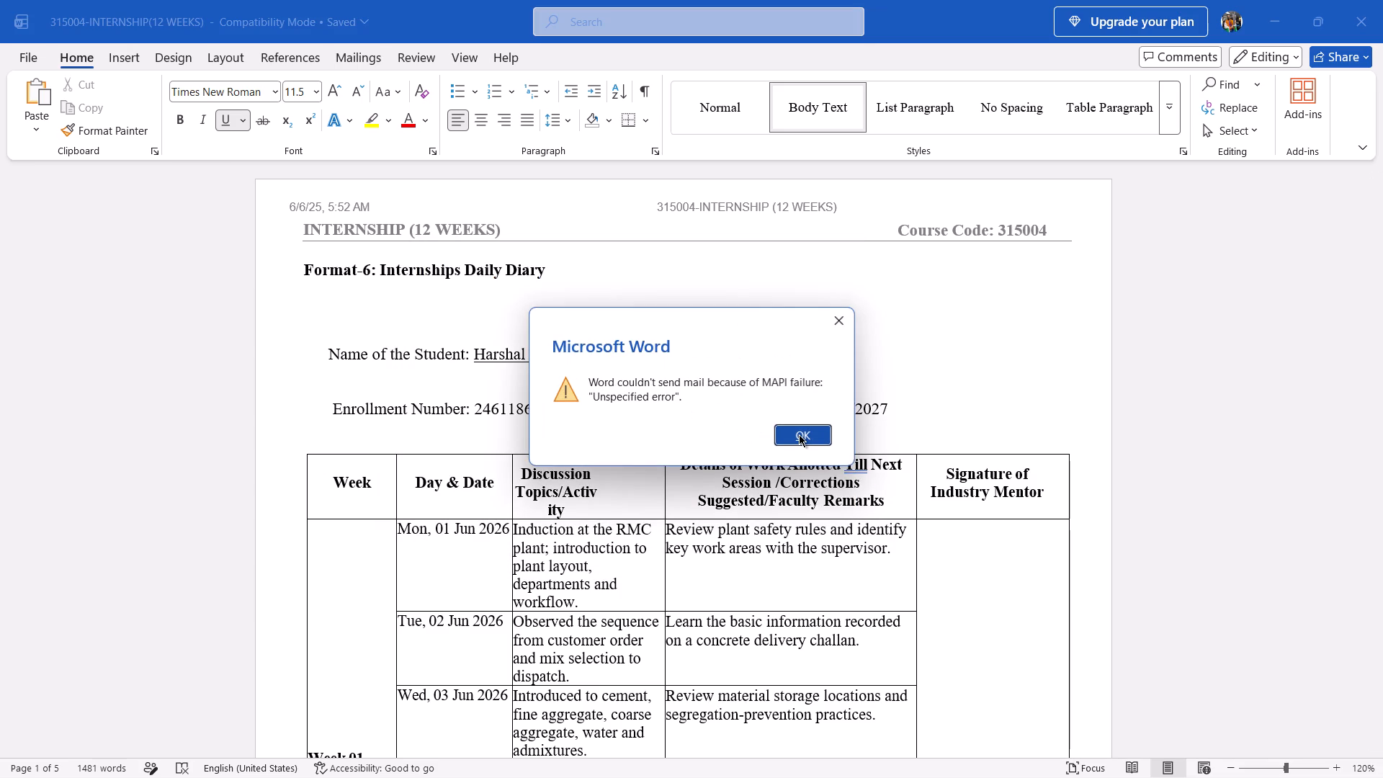
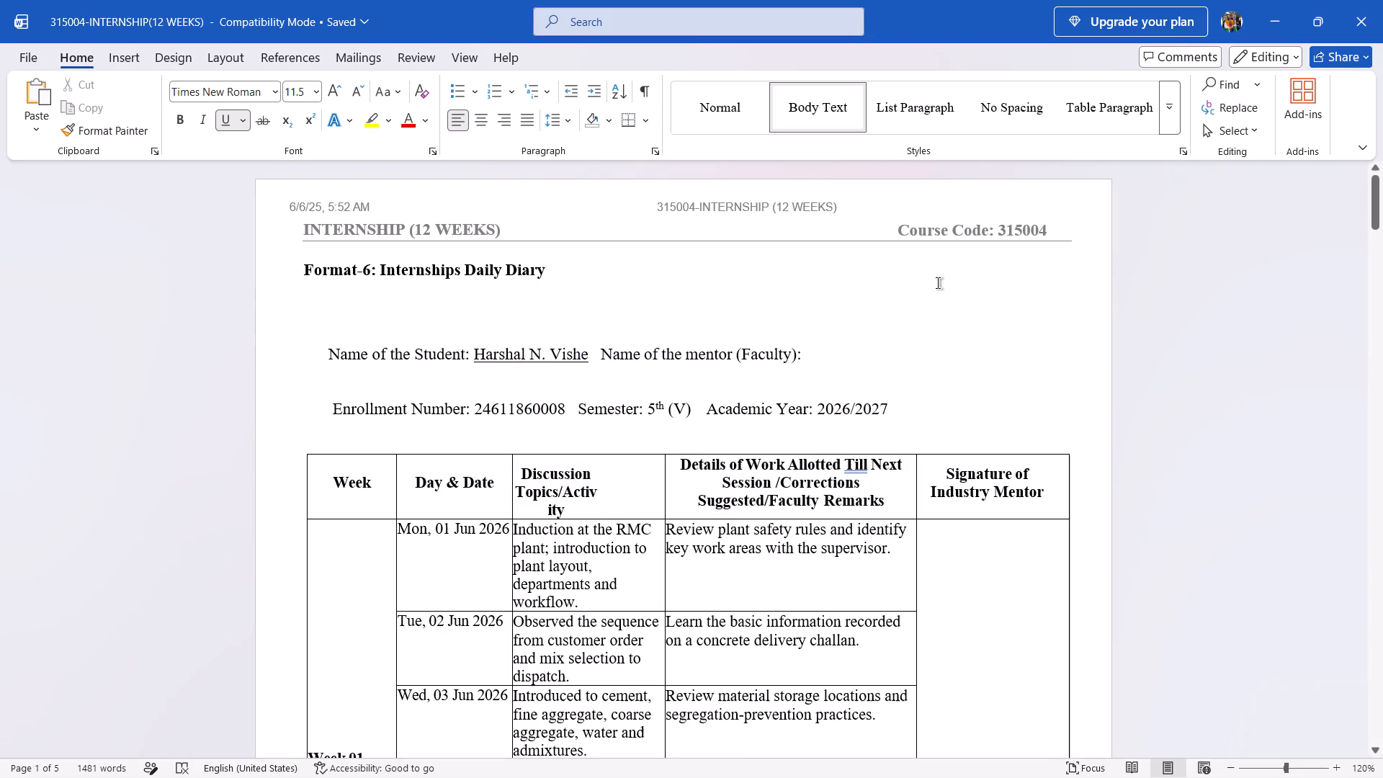
Open the file name and save location details of the 315004-INTERNSHIP(12 WEEKS) document.
{"action": "scroll", "coordinate": [938, 283], "scroll_direction": "up", "scroll_amount": 5}
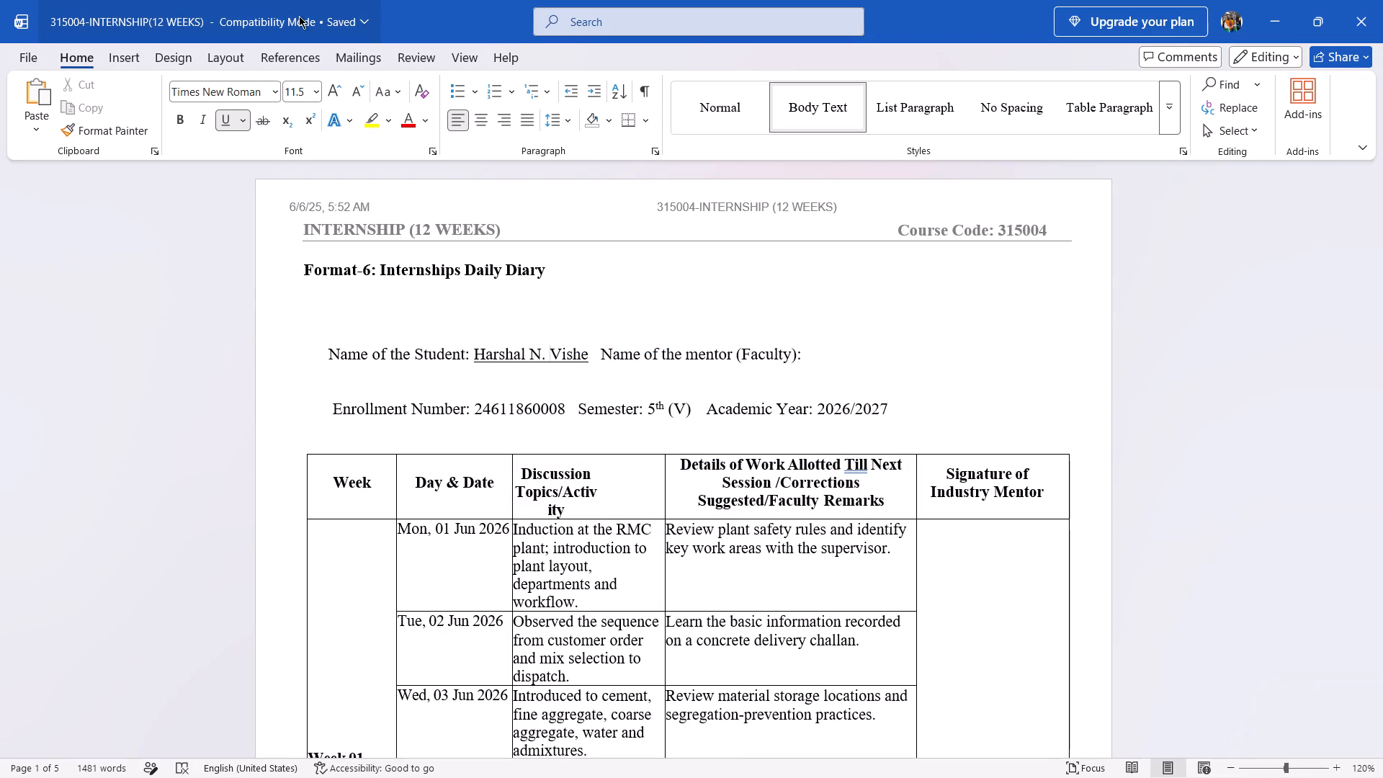
{"action": "left_click", "coordinate": [299, 16]}
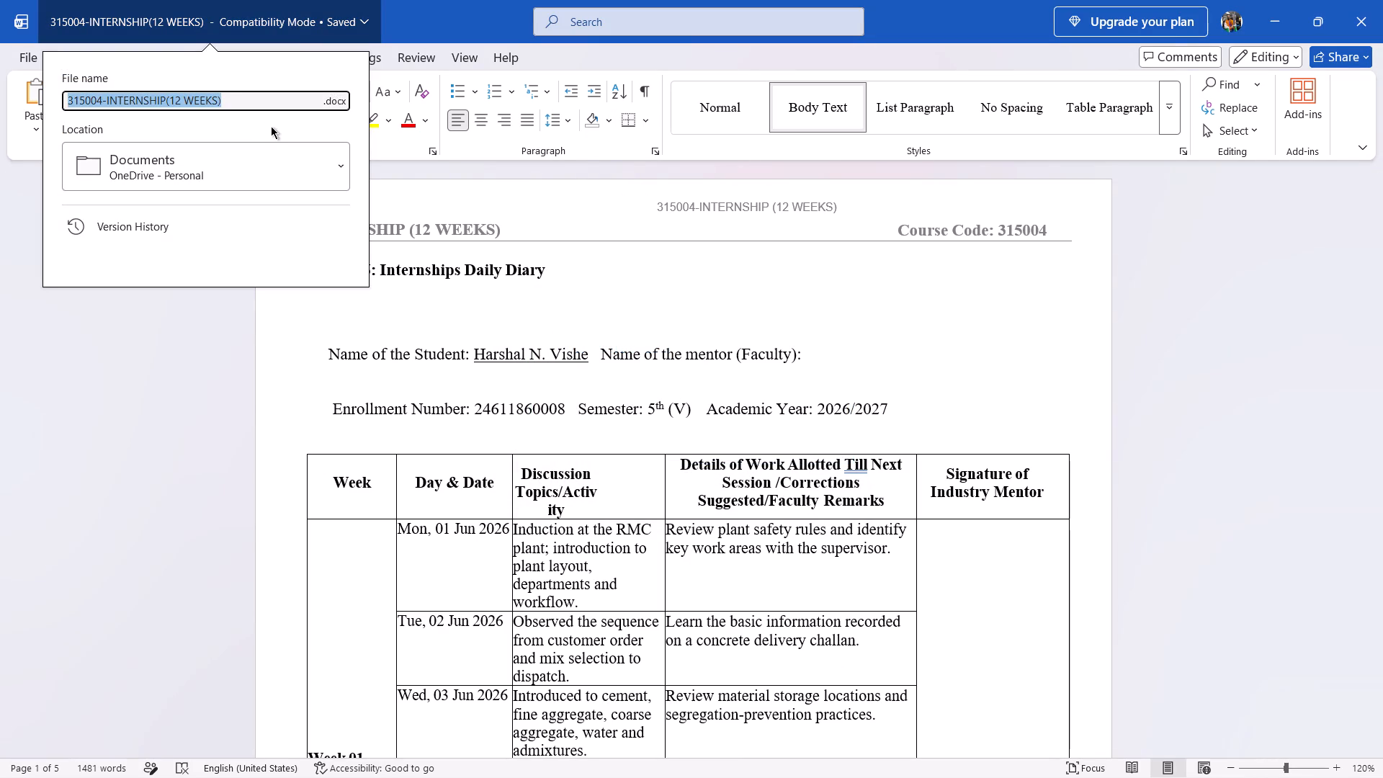
Rename the diary document as harshaldailydiary.
{"action": "key", "text": "BackSpace"}
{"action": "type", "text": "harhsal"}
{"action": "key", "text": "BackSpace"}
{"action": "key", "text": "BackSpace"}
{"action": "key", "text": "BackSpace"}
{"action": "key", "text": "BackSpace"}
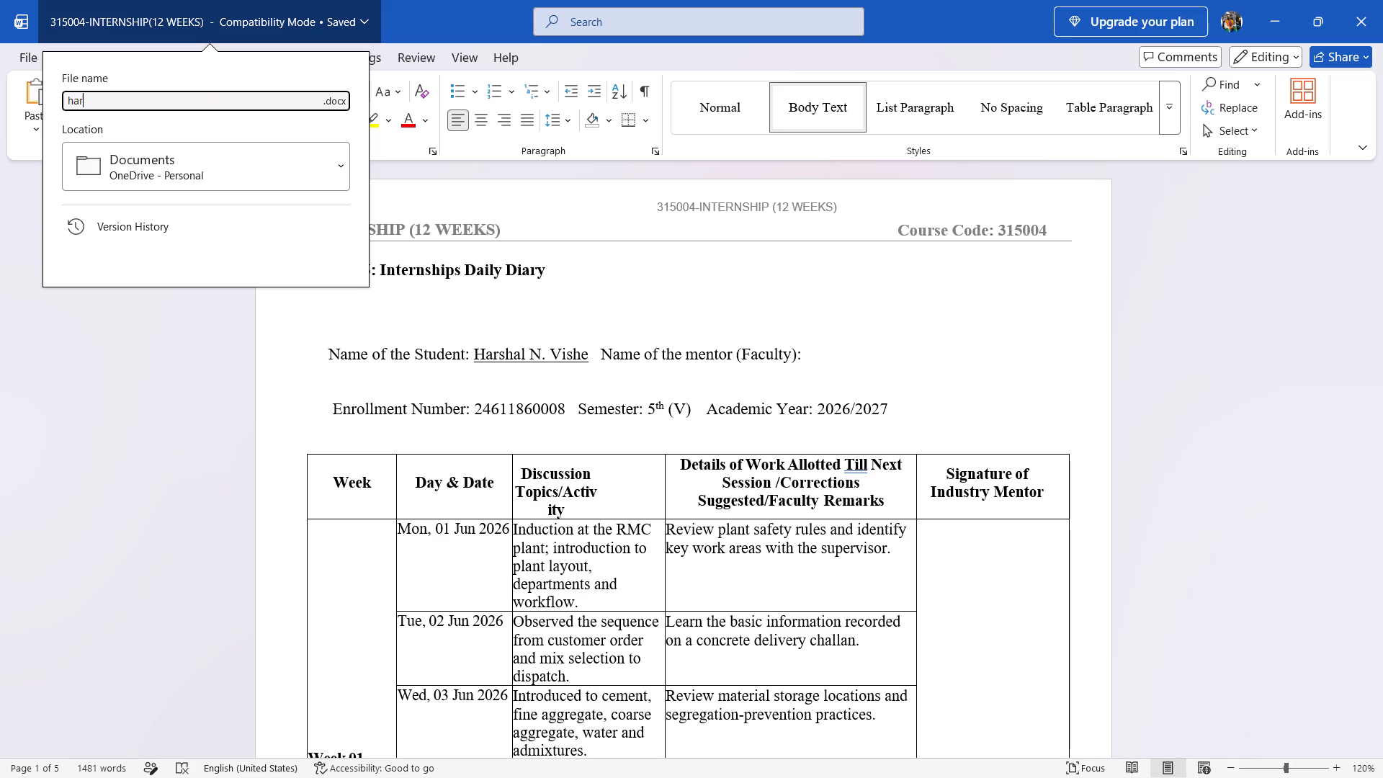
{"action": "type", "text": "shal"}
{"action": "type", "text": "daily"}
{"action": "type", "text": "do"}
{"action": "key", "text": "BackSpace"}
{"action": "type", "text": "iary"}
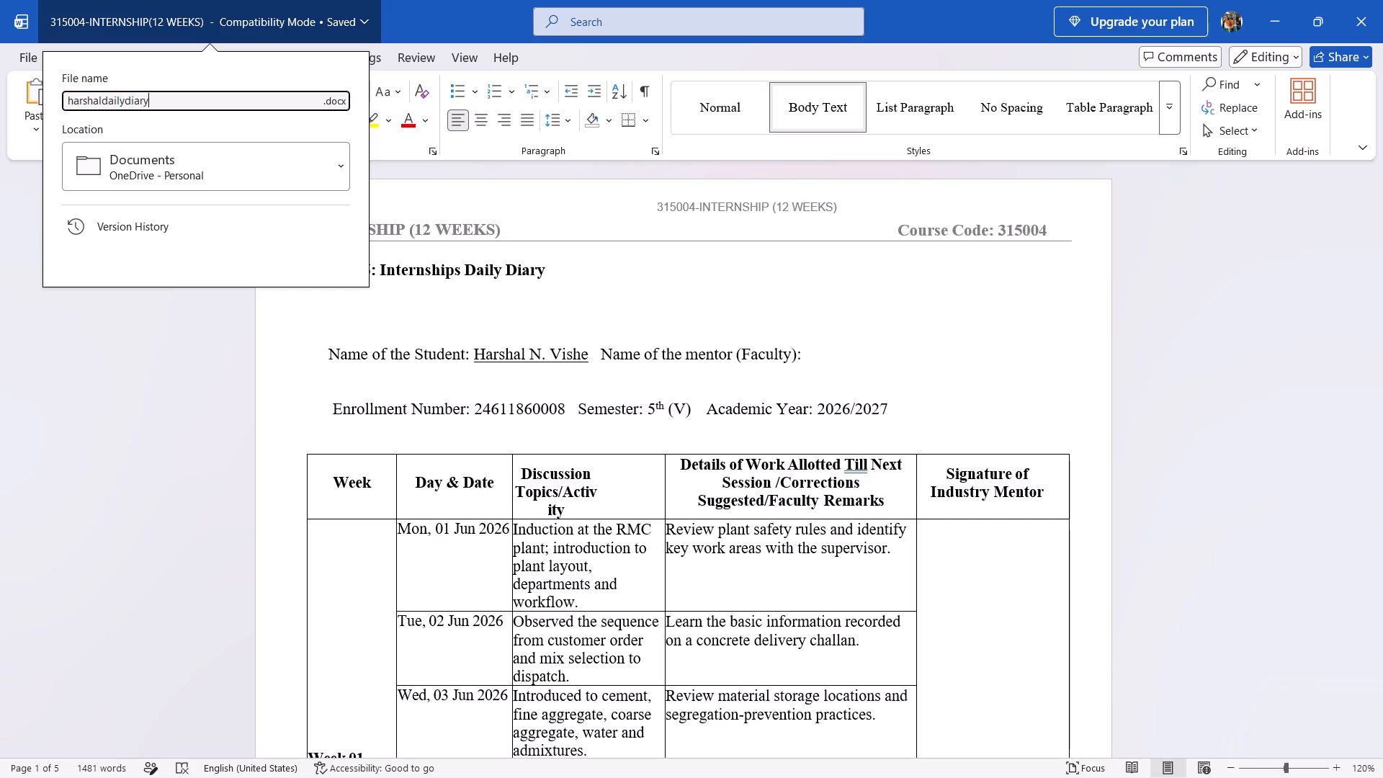
Choose the OneDrive - Personal Documents folder as the renamed document's location and move it there.
{"action": "left_click", "coordinate": [279, 170]}
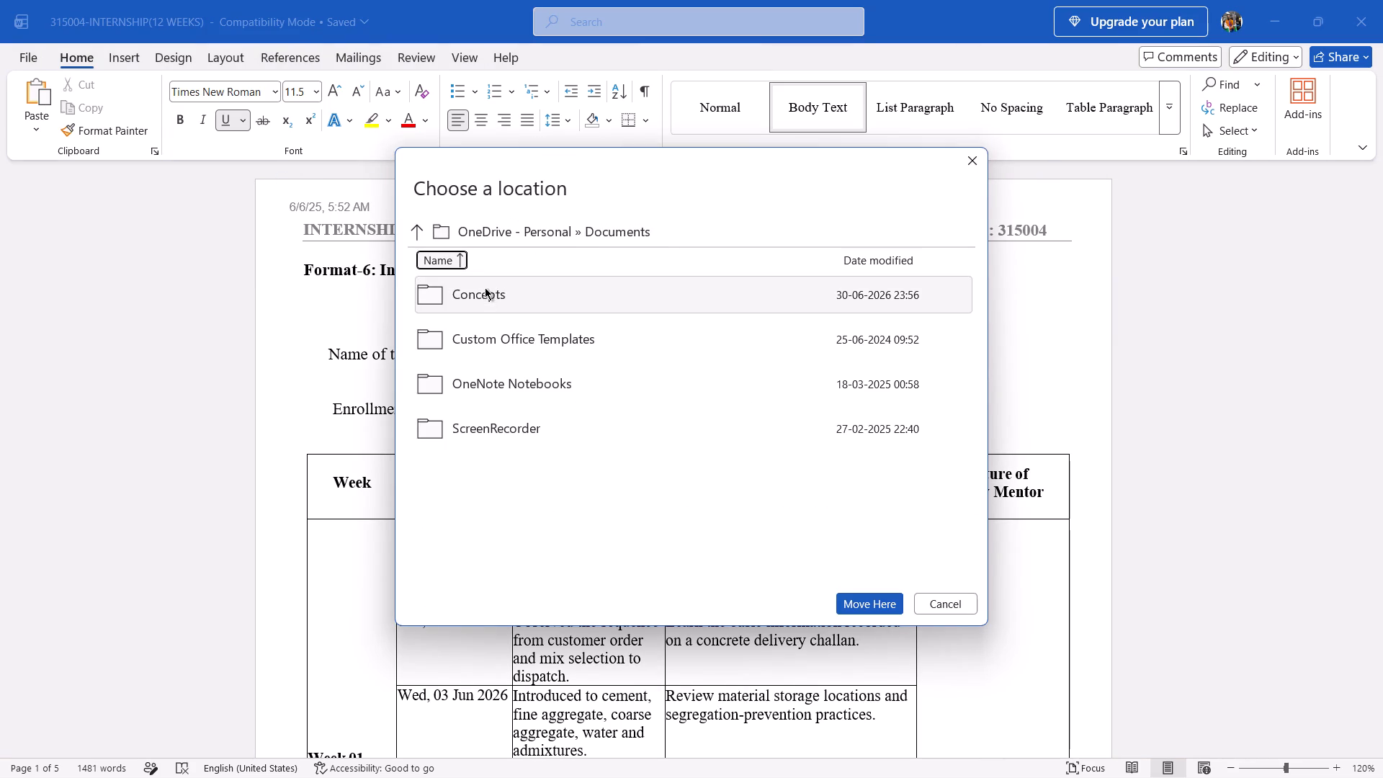
{"action": "left_click", "coordinate": [485, 239]}
{"action": "left_click", "coordinate": [478, 236]}
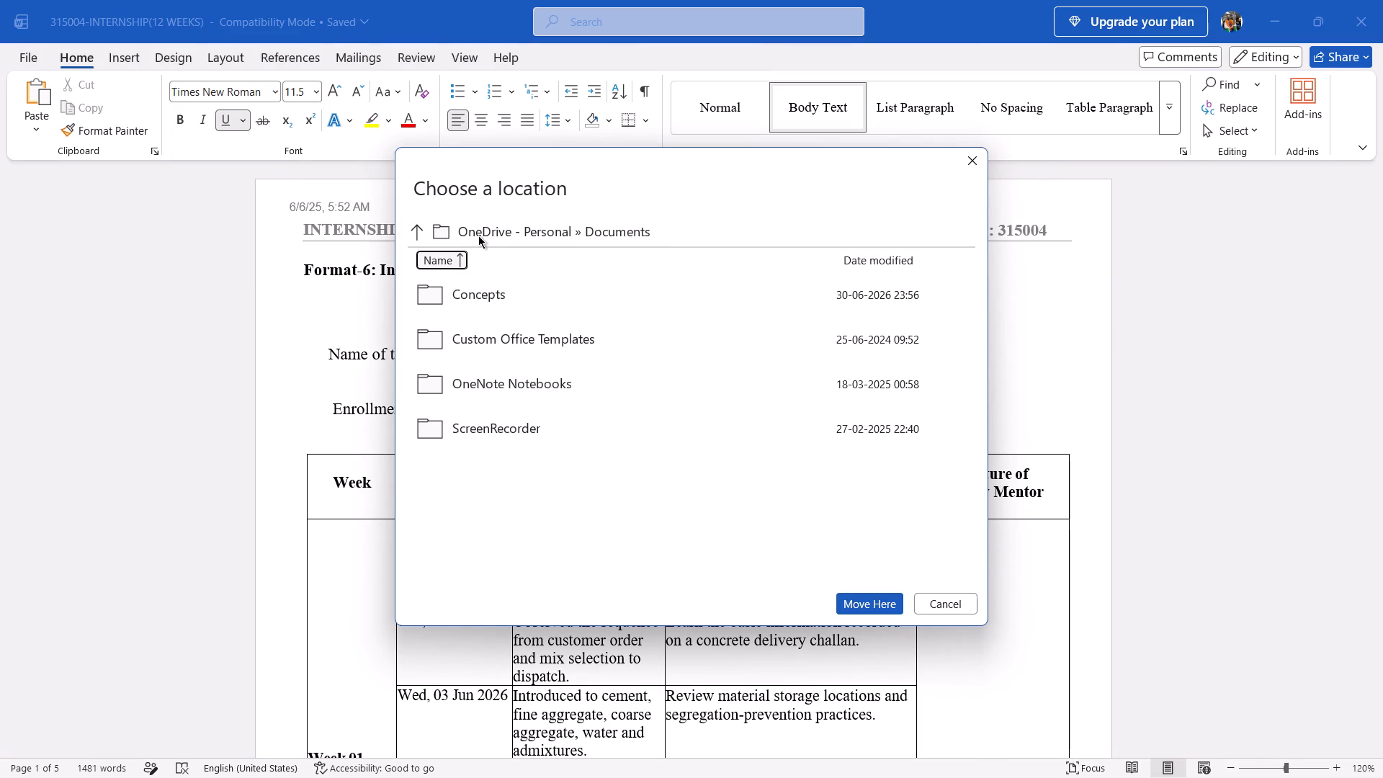
{"action": "left_click", "coordinate": [447, 186]}
{"action": "left_click", "coordinate": [863, 606]}
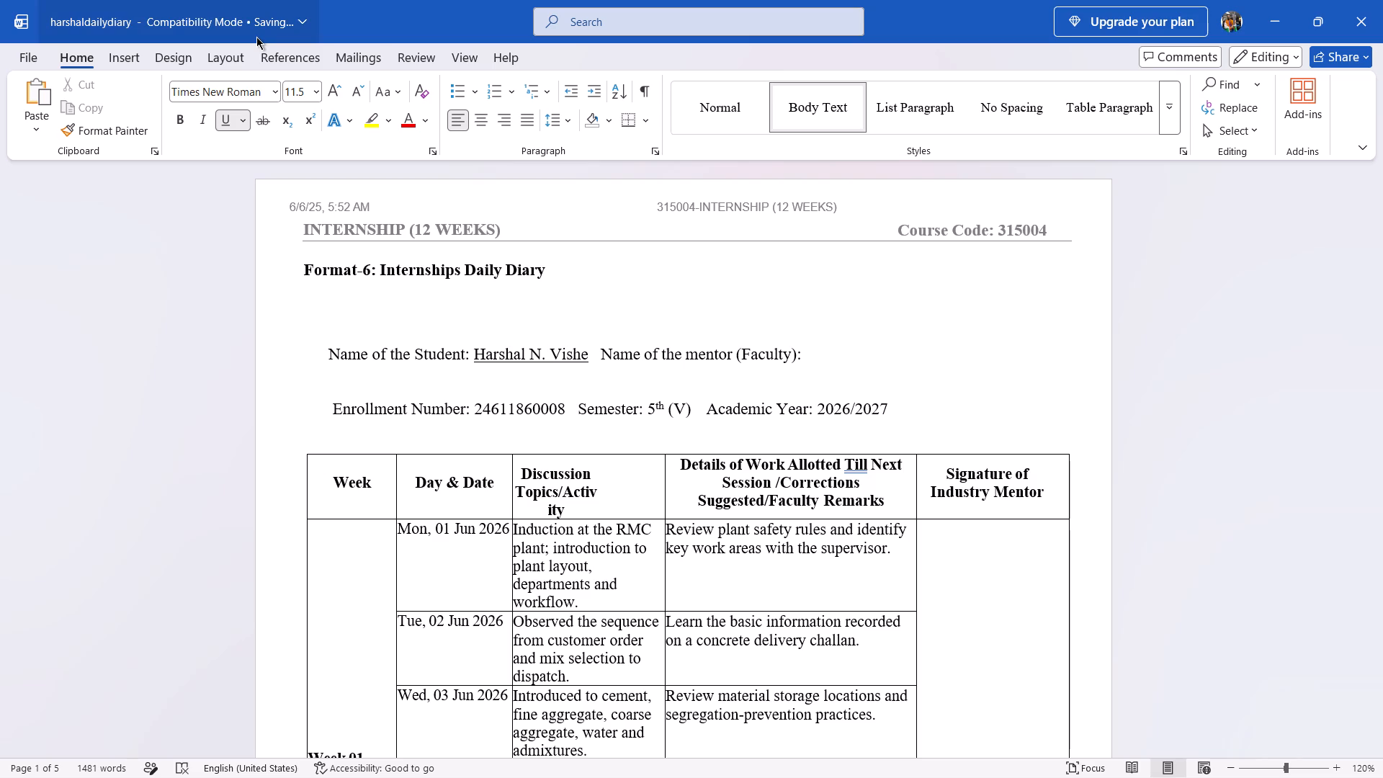
Close the renamed diary document's window.
{"action": "left_click", "coordinate": [1382, 0]}
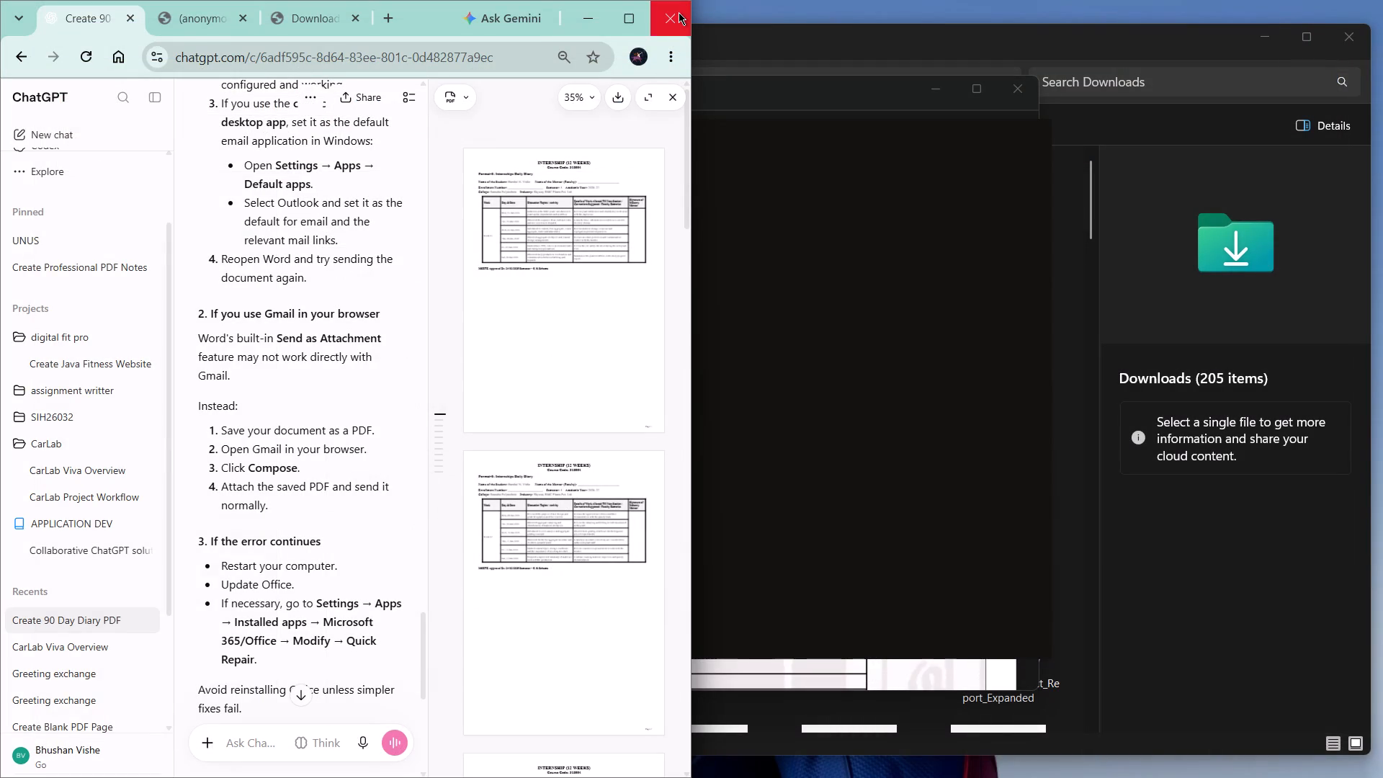
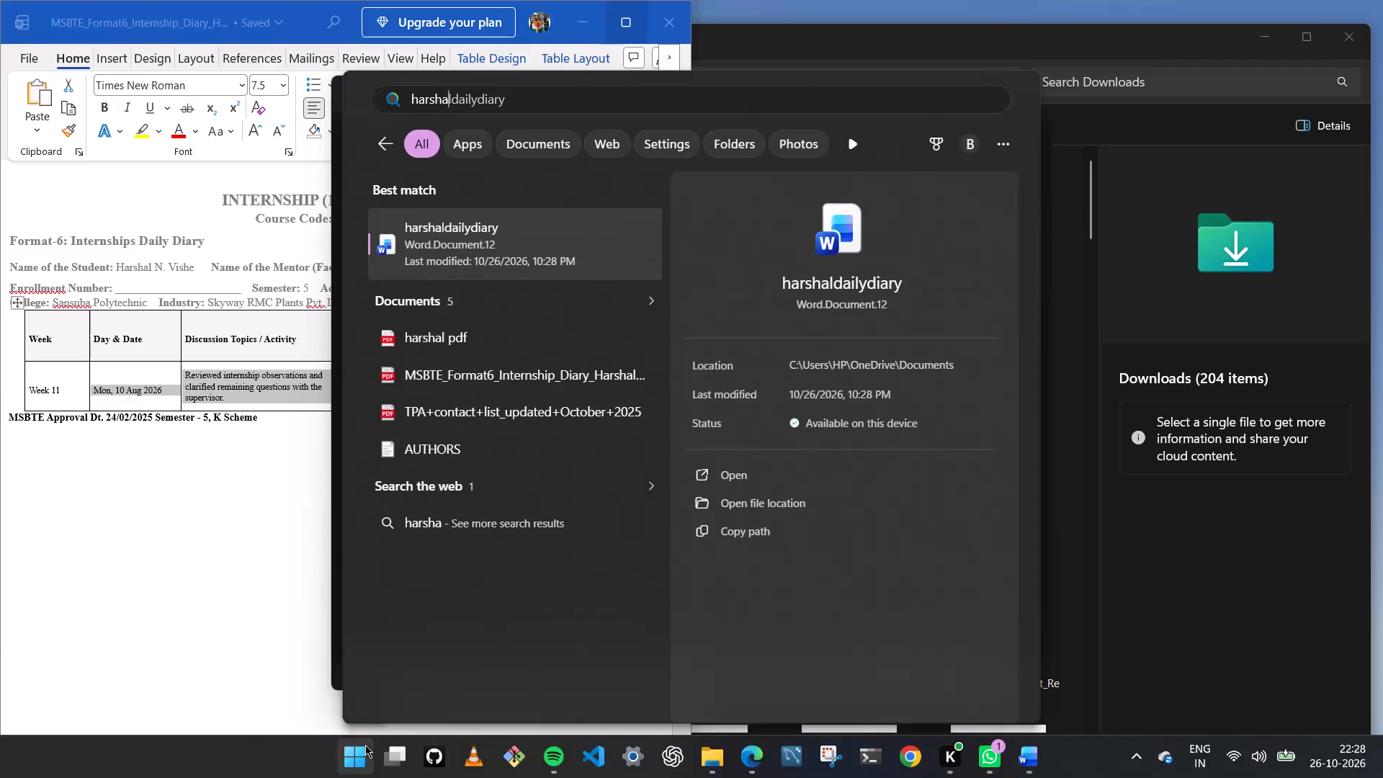
Bring up the available file actions for the harshaldailydiary Word document in the Windows search results.
{"action": "right_click", "coordinate": [455, 266]}
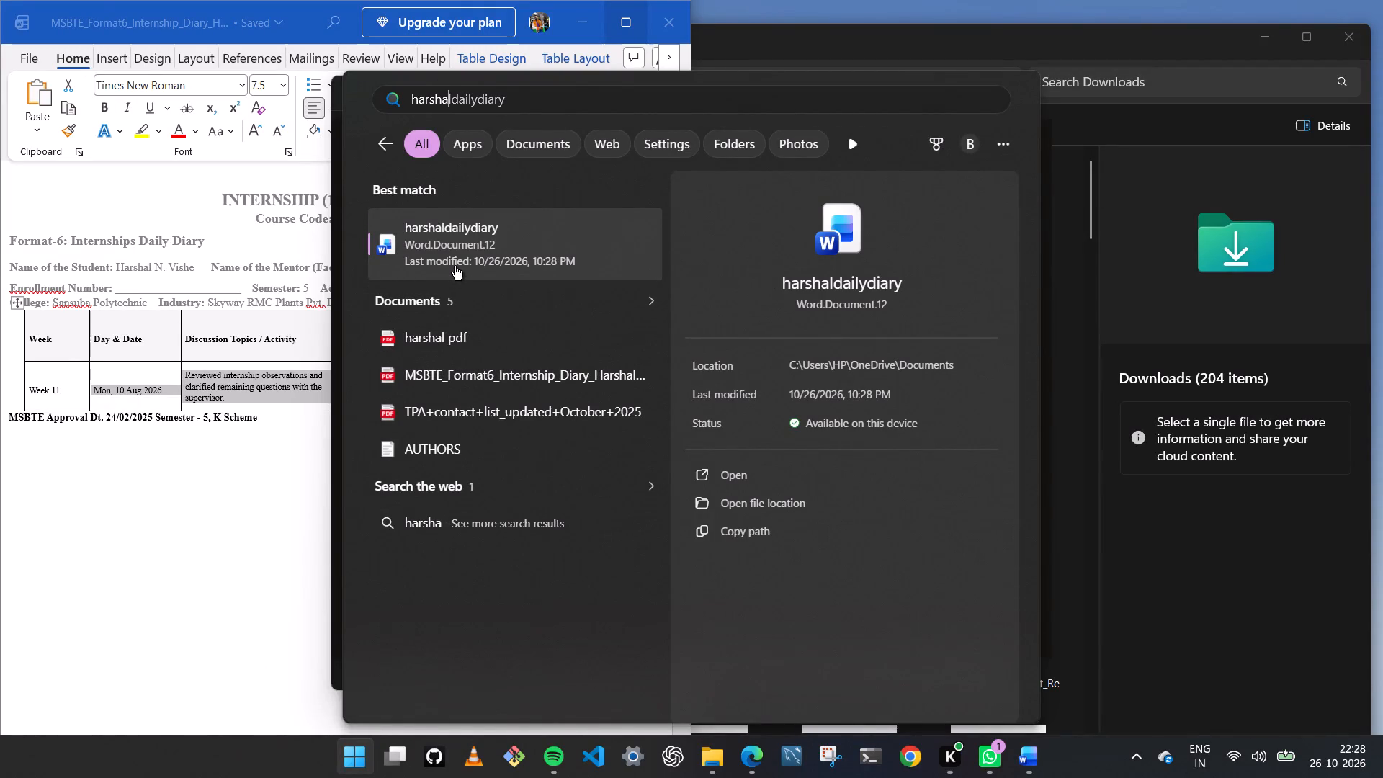
Show the harshaldailydiary Word document in its OneDrive Documents folder in File Explorer and copy the file.
{"action": "left_click", "coordinate": [524, 288]}
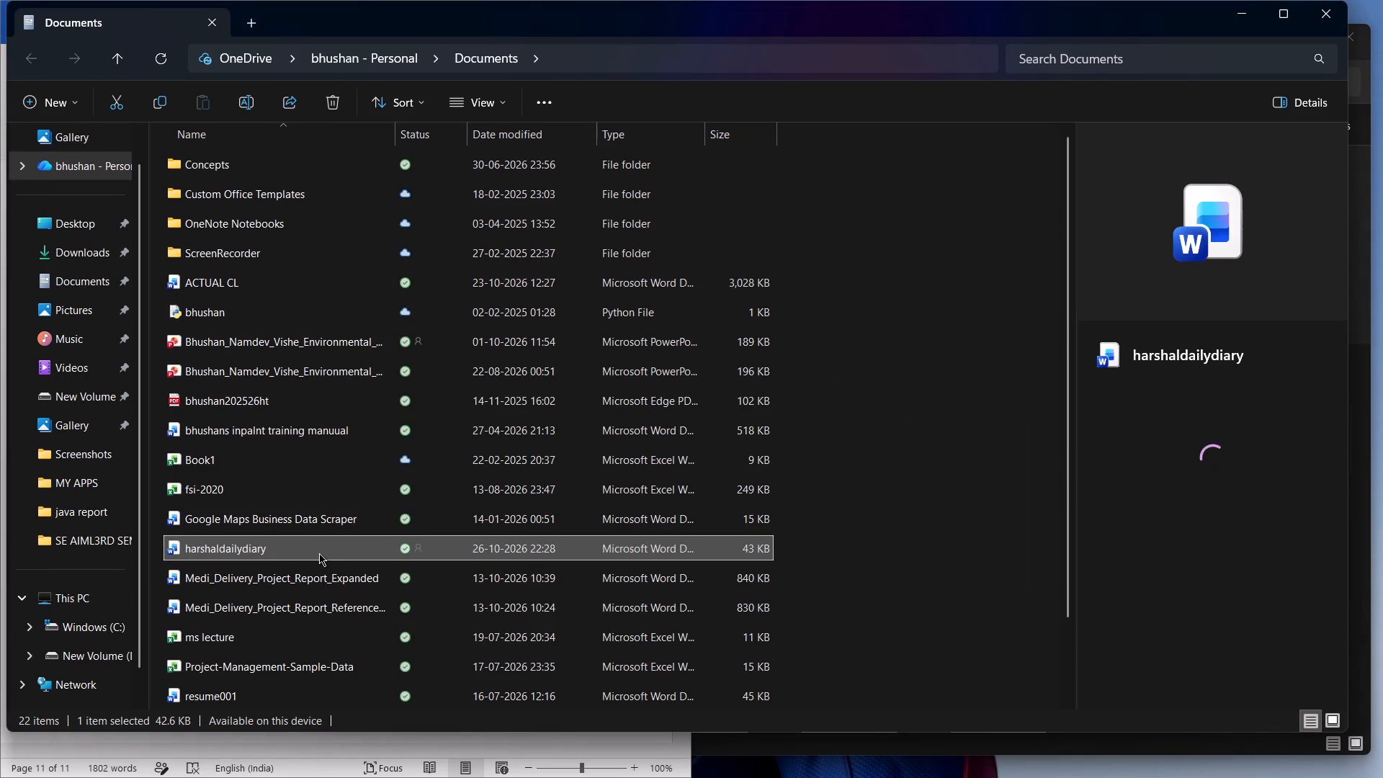
{"action": "right_click", "coordinate": [315, 546]}
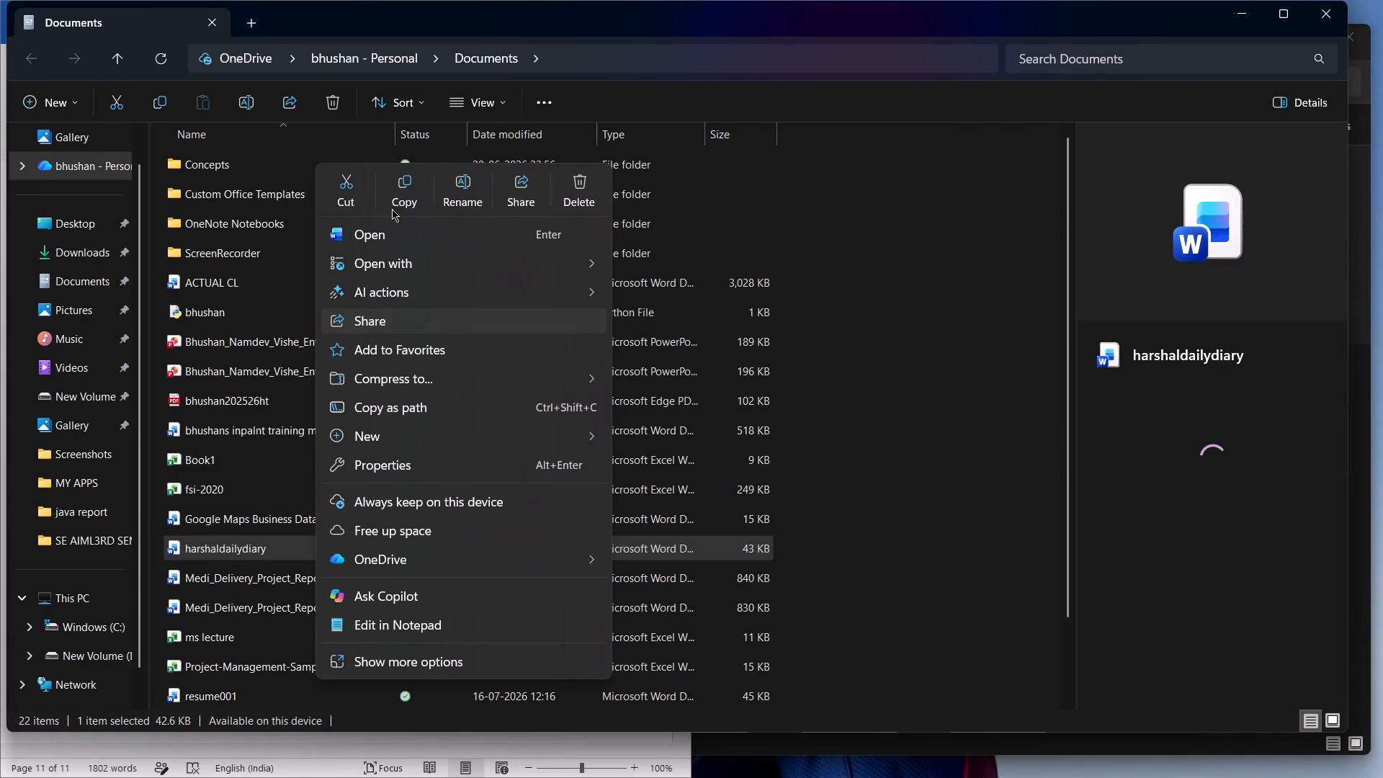
{"action": "left_click", "coordinate": [401, 187]}
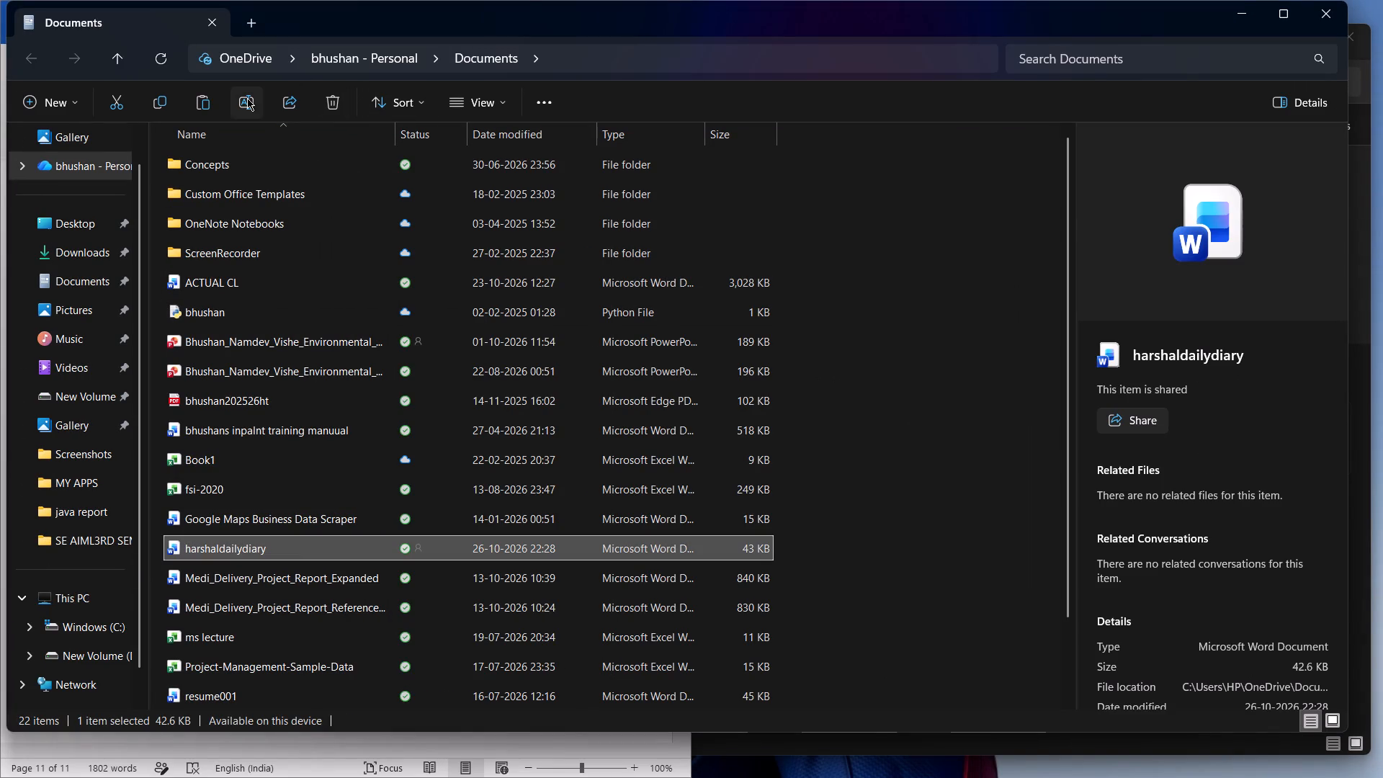
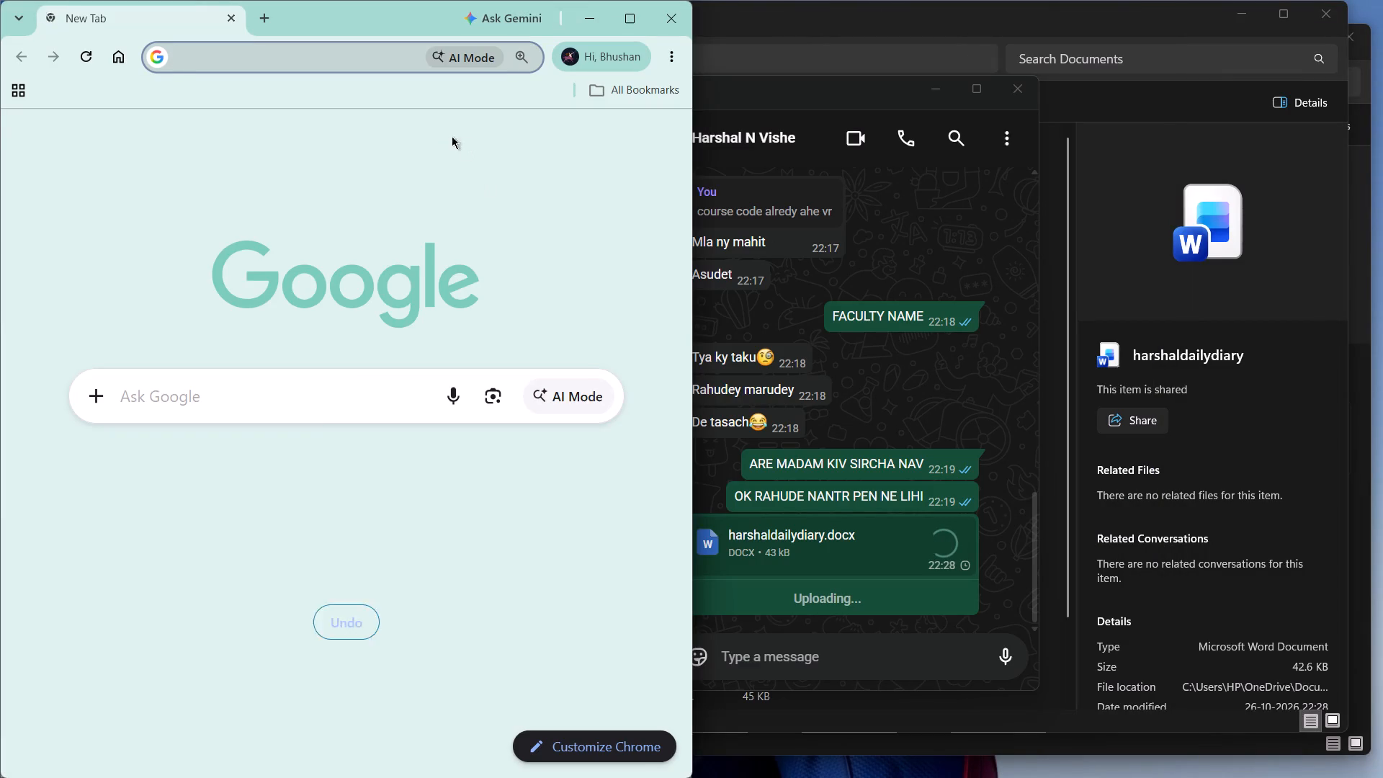
Search Google for "word to pdf converter" and open iLovePDF's Convert Word to PDF page.
{"action": "left_click", "coordinate": [339, 425]}
{"action": "left_click", "coordinate": [344, 399]}
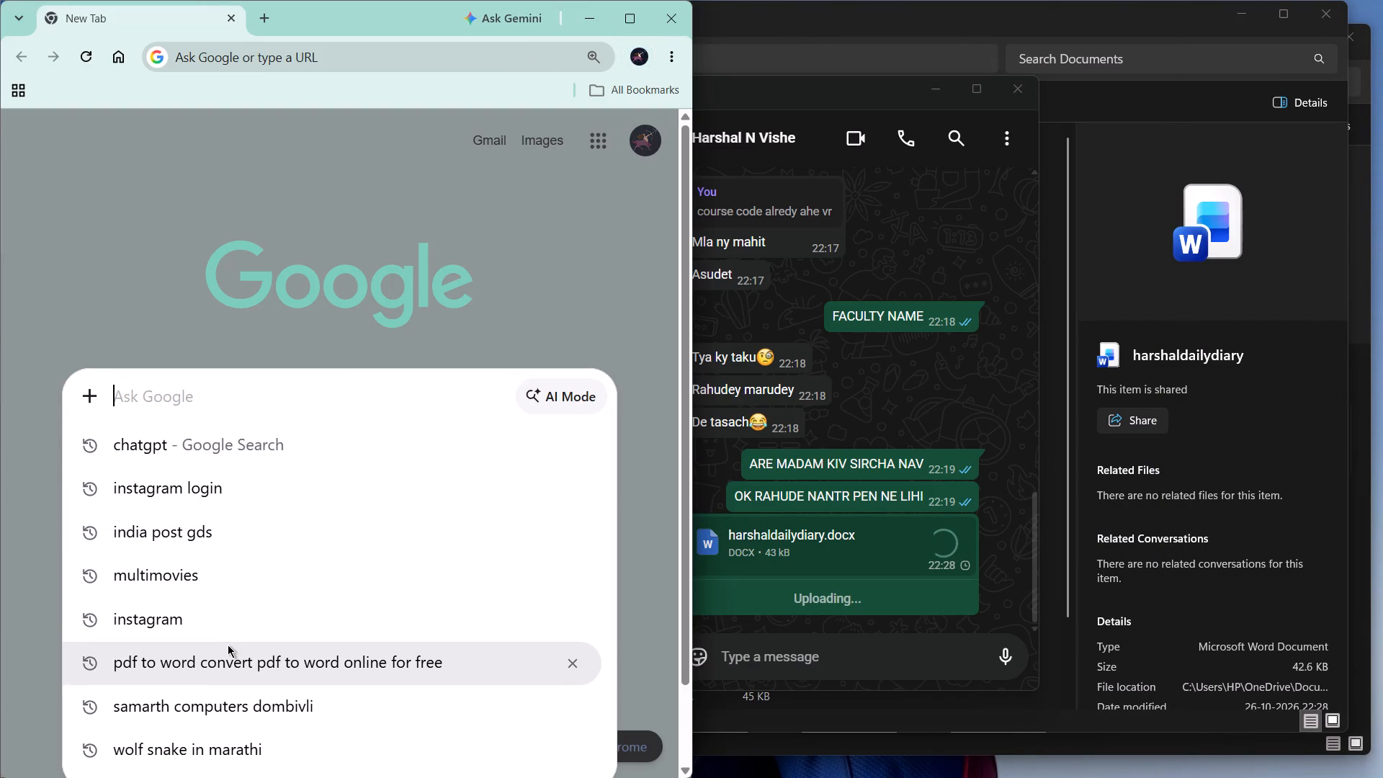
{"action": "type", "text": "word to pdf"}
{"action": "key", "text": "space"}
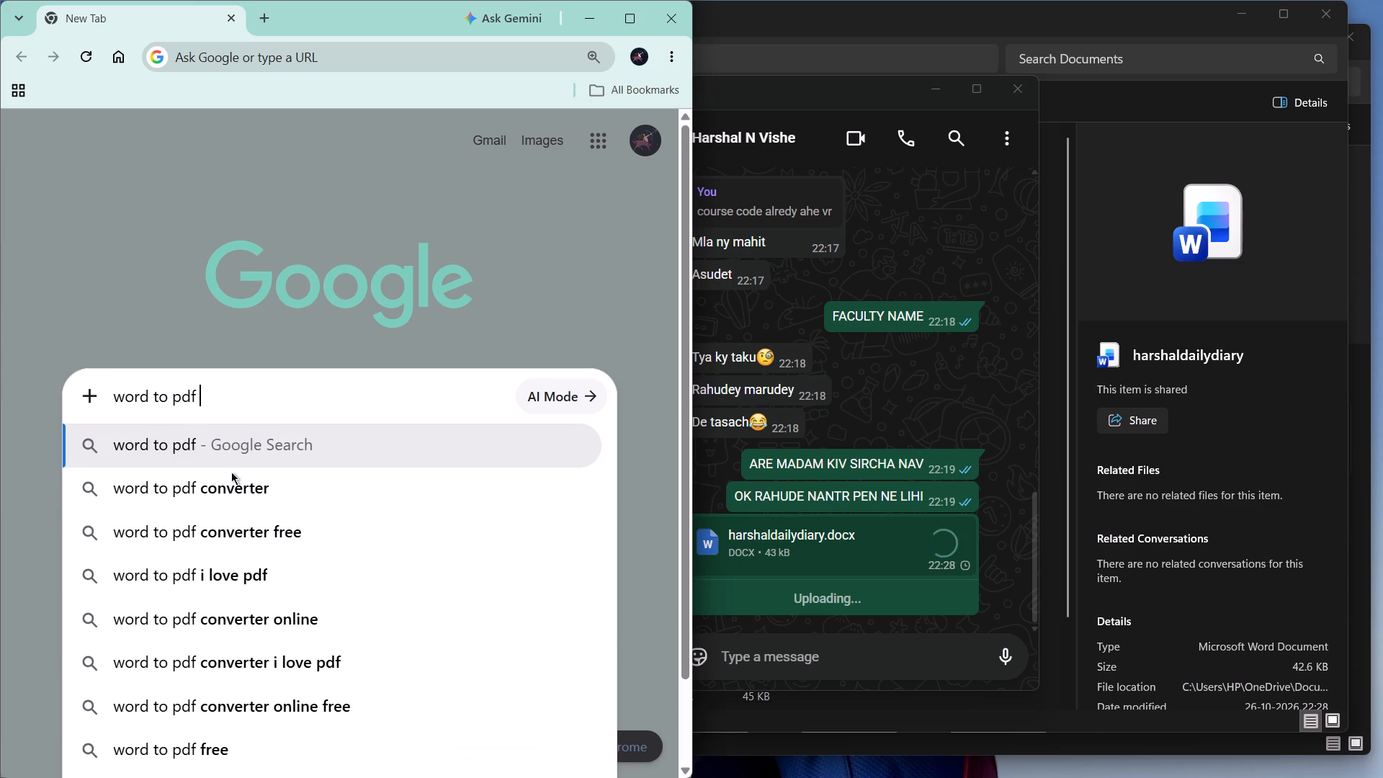
{"action": "left_click", "coordinate": [233, 481]}
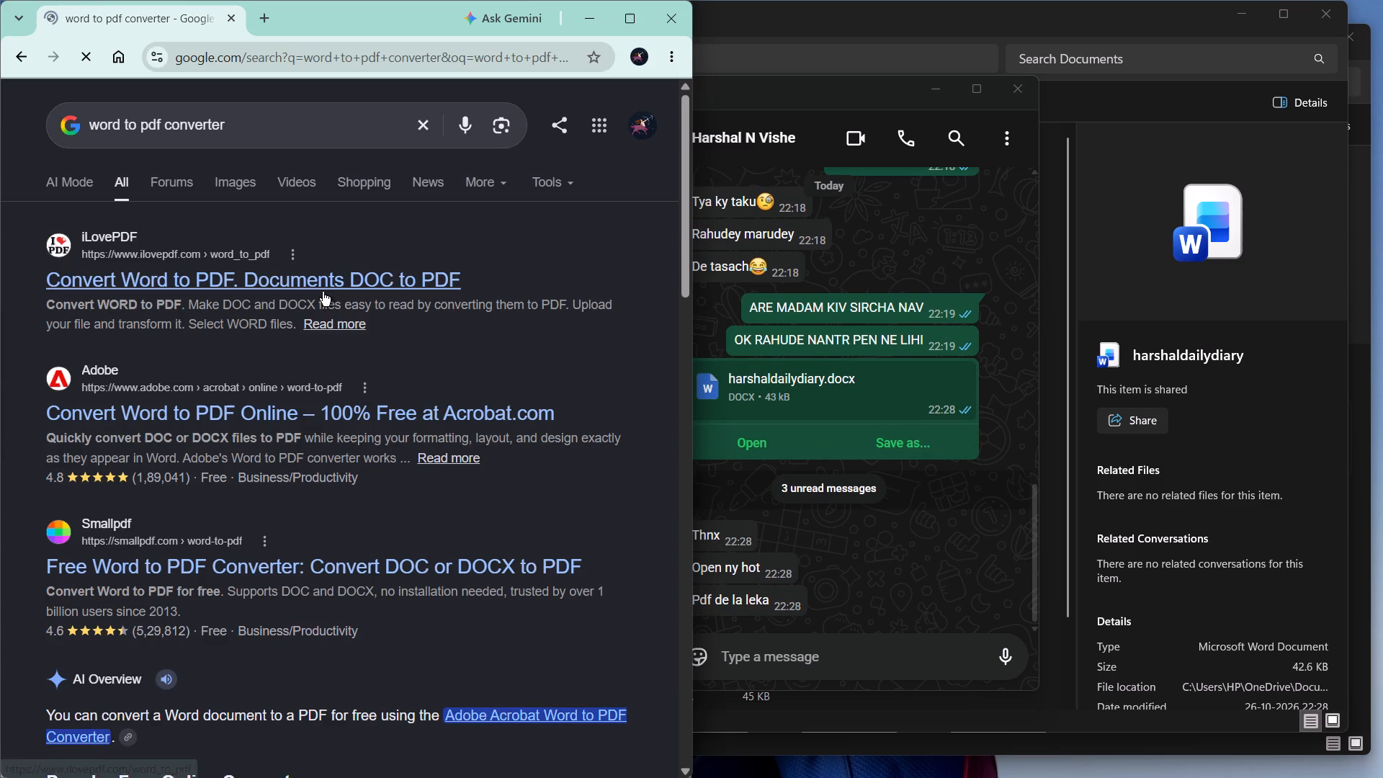
{"action": "left_click", "coordinate": [434, 282]}
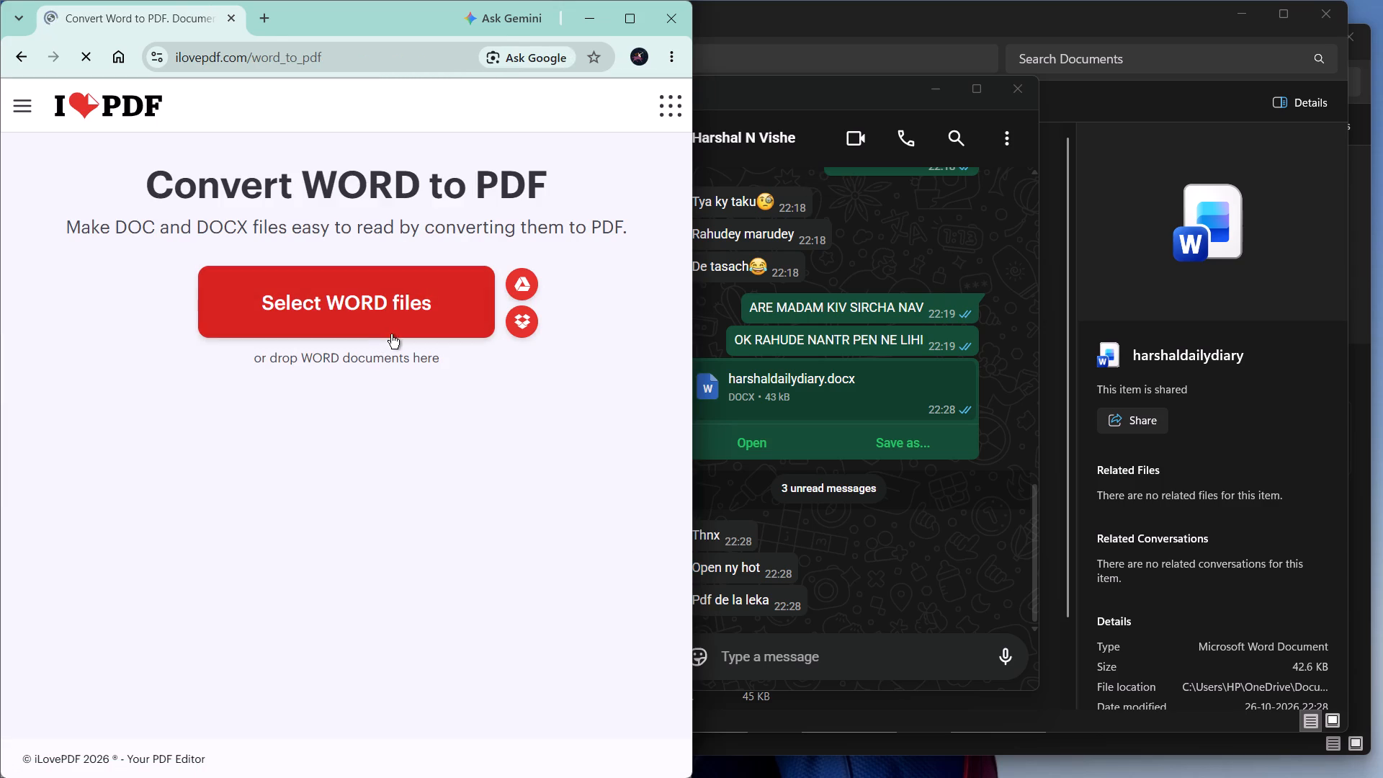
Bring up the file chooser for selecting a Word document to convert on iLovePDF.
{"action": "left_click", "coordinate": [392, 334]}
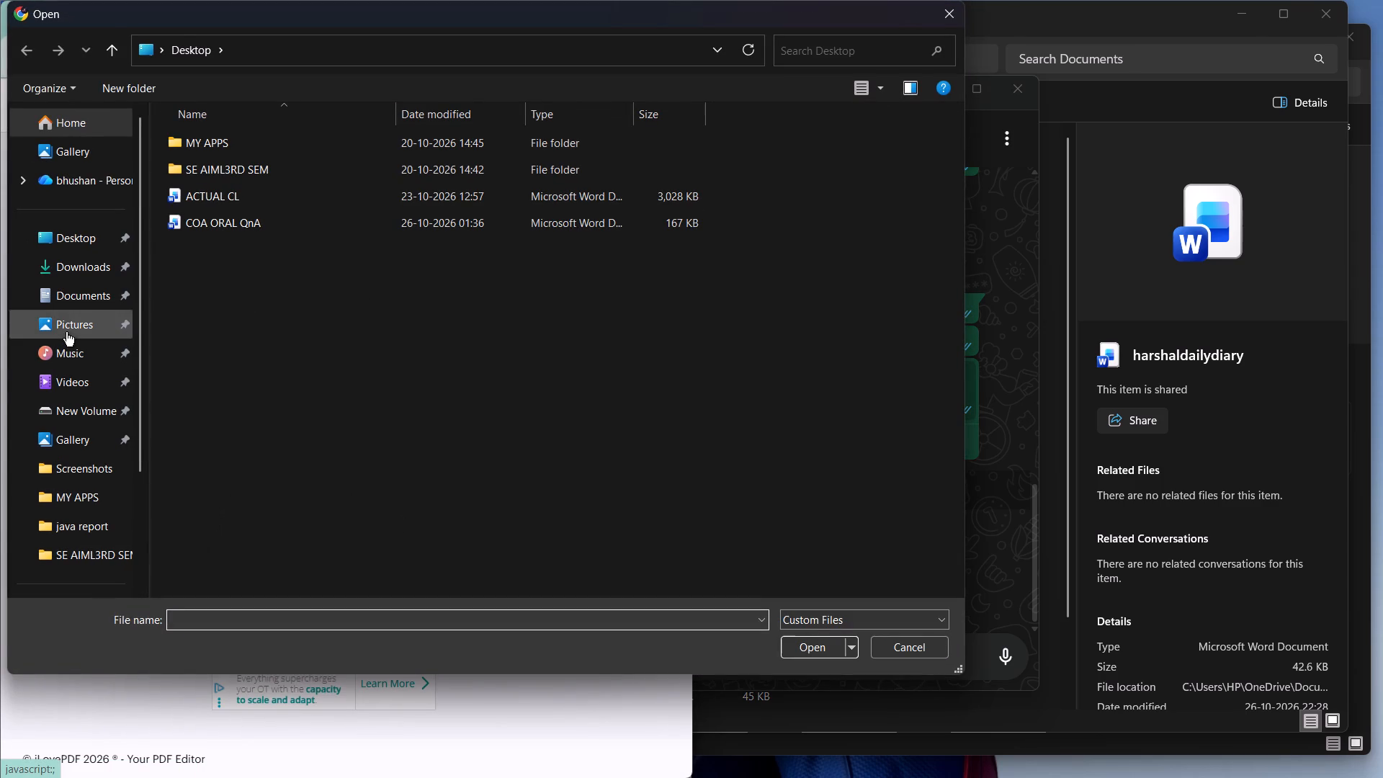
Browse the personal OneDrive, Desktop, Downloads and Home folders for the harshaldailydiary Word document.
{"action": "left_click", "coordinate": [86, 172]}
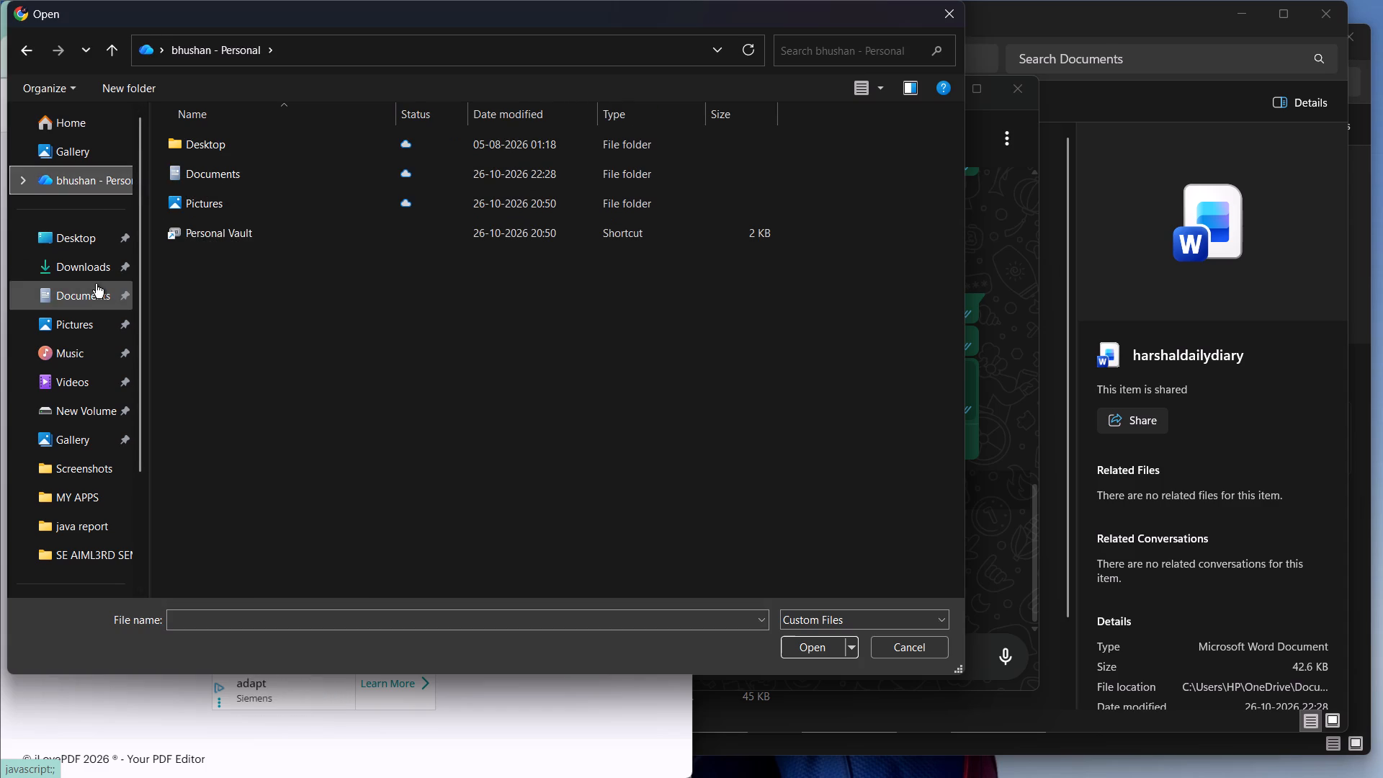
{"action": "left_click", "coordinate": [71, 269]}
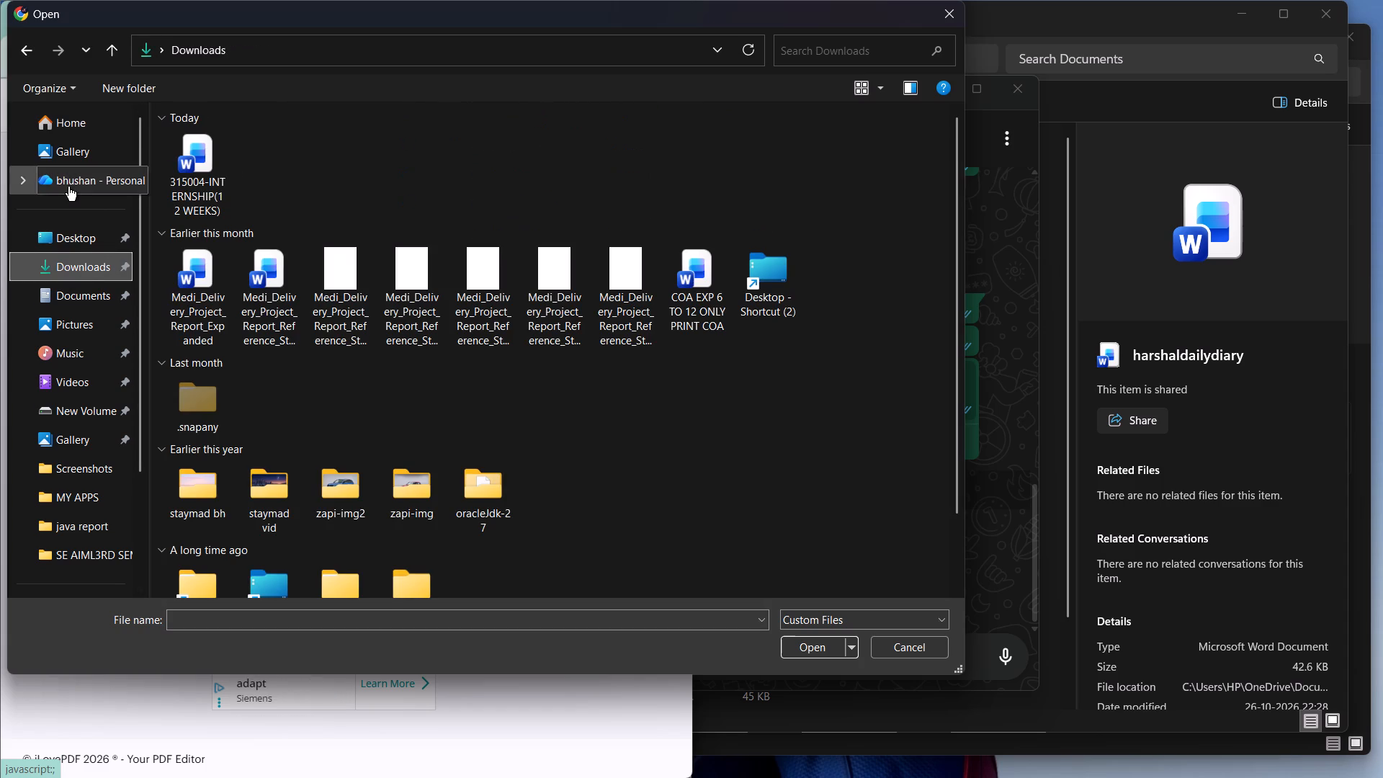
{"action": "left_click", "coordinate": [68, 187]}
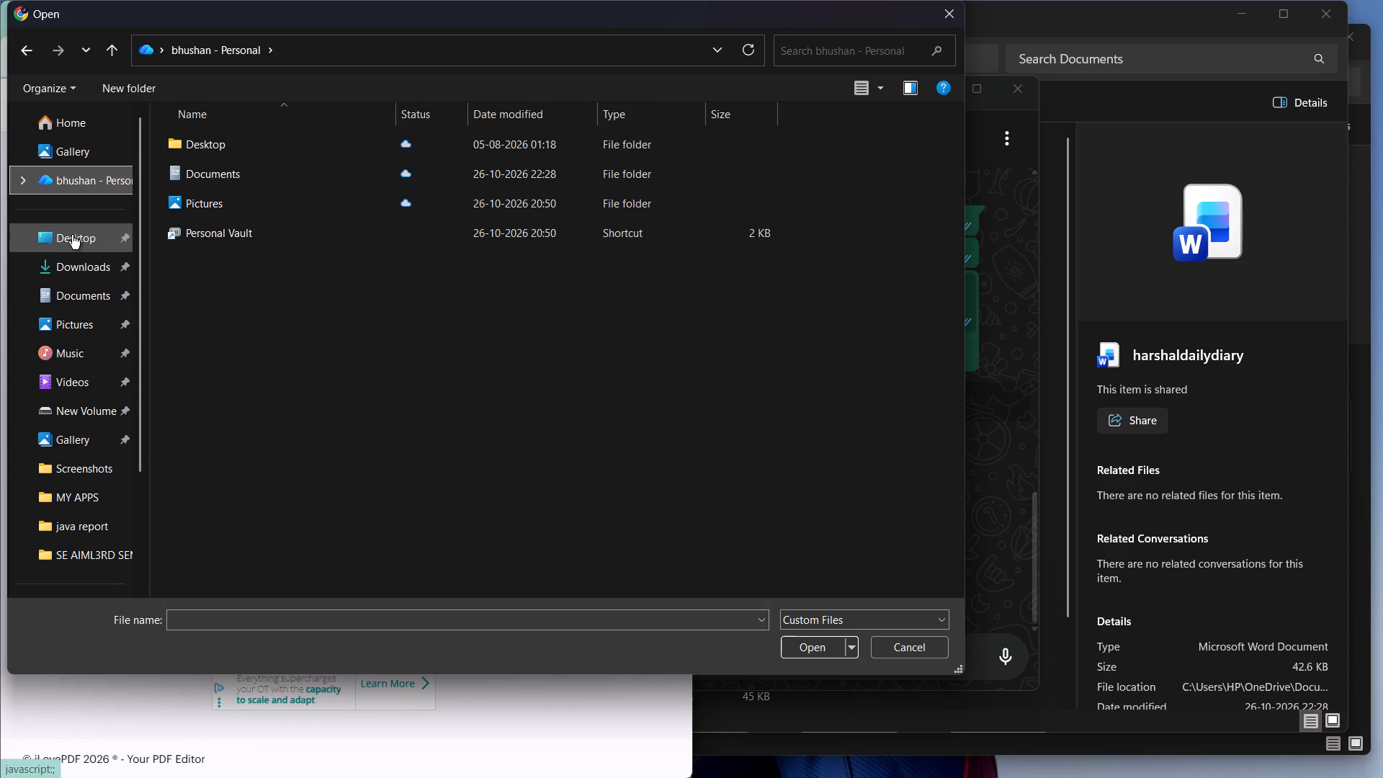
{"action": "left_click", "coordinate": [72, 235]}
{"action": "left_click", "coordinate": [73, 267]}
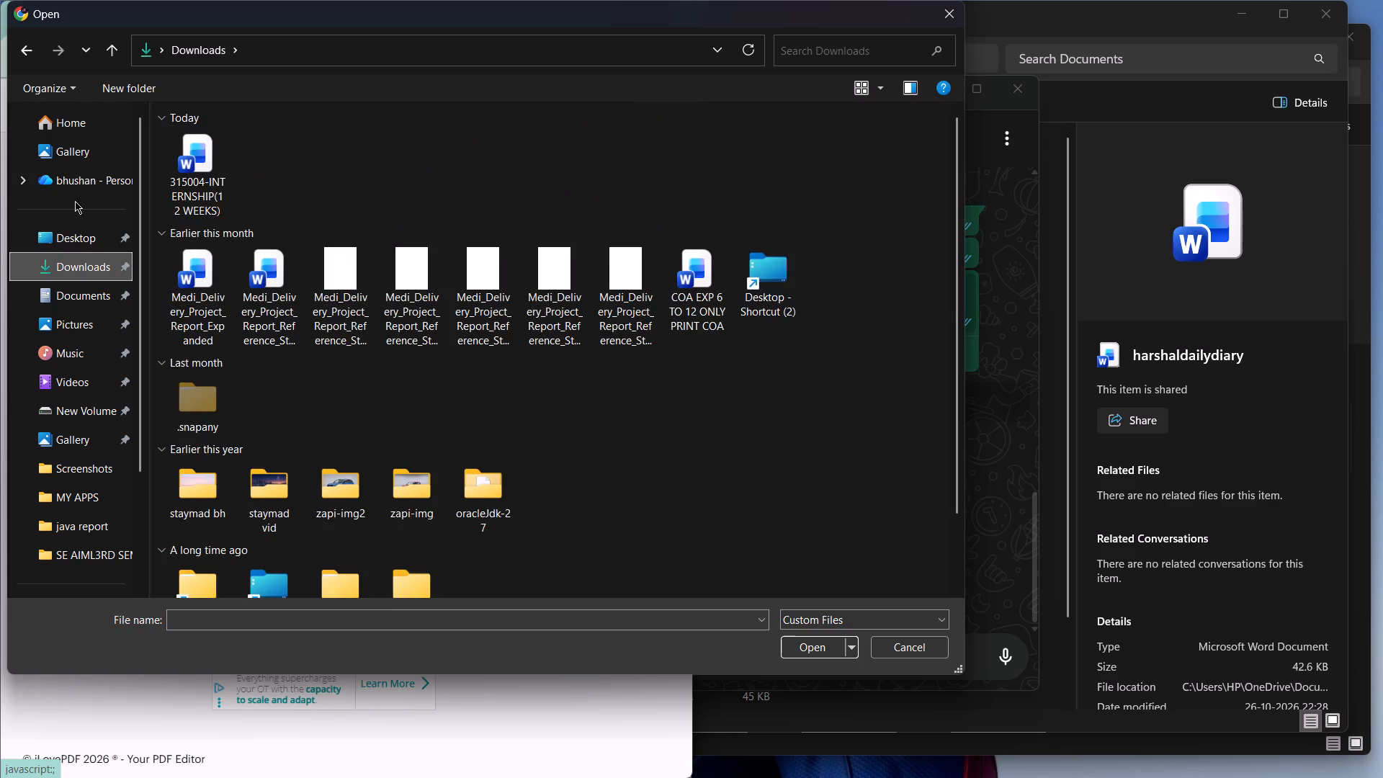
{"action": "left_click", "coordinate": [75, 194]}
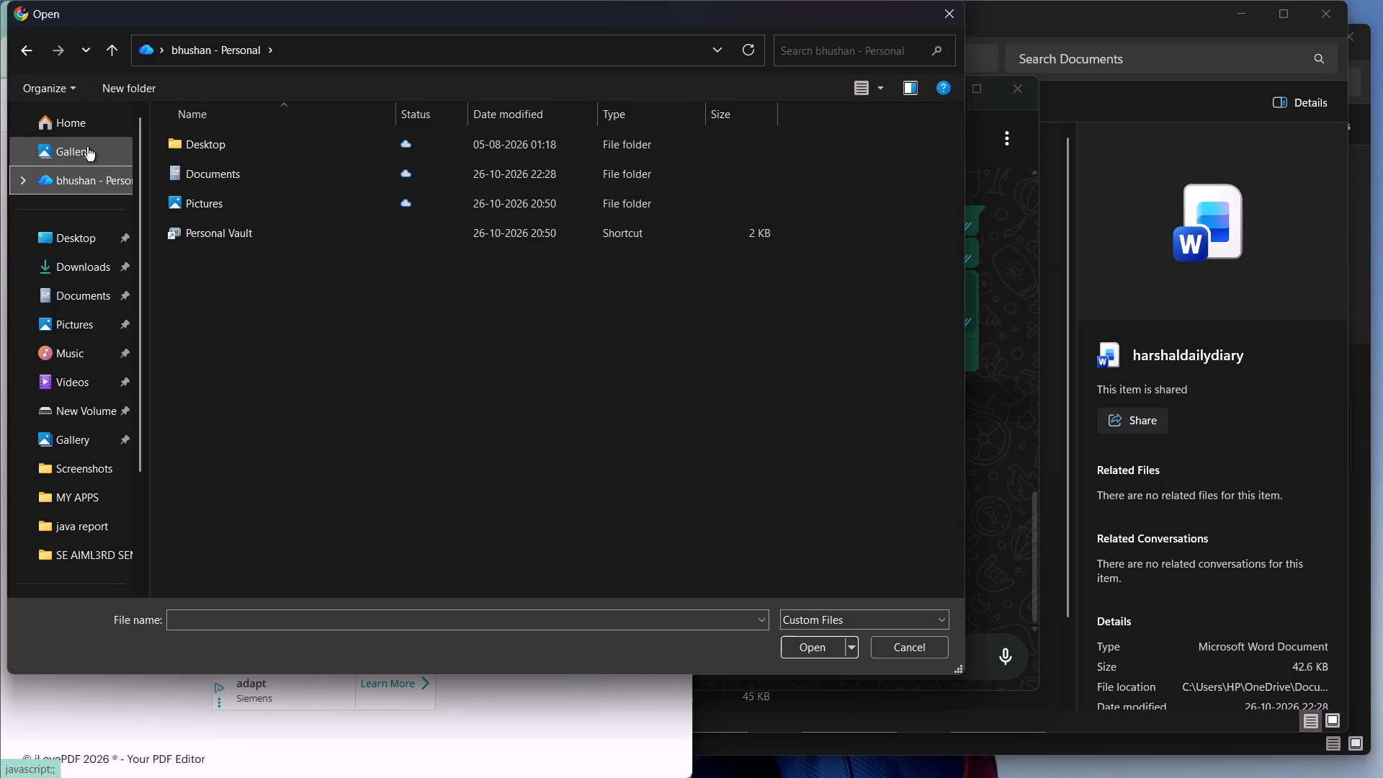
{"action": "left_click", "coordinate": [90, 133]}
{"action": "scroll", "coordinate": [90, 133], "scroll_direction": "up", "scroll_amount": 2}
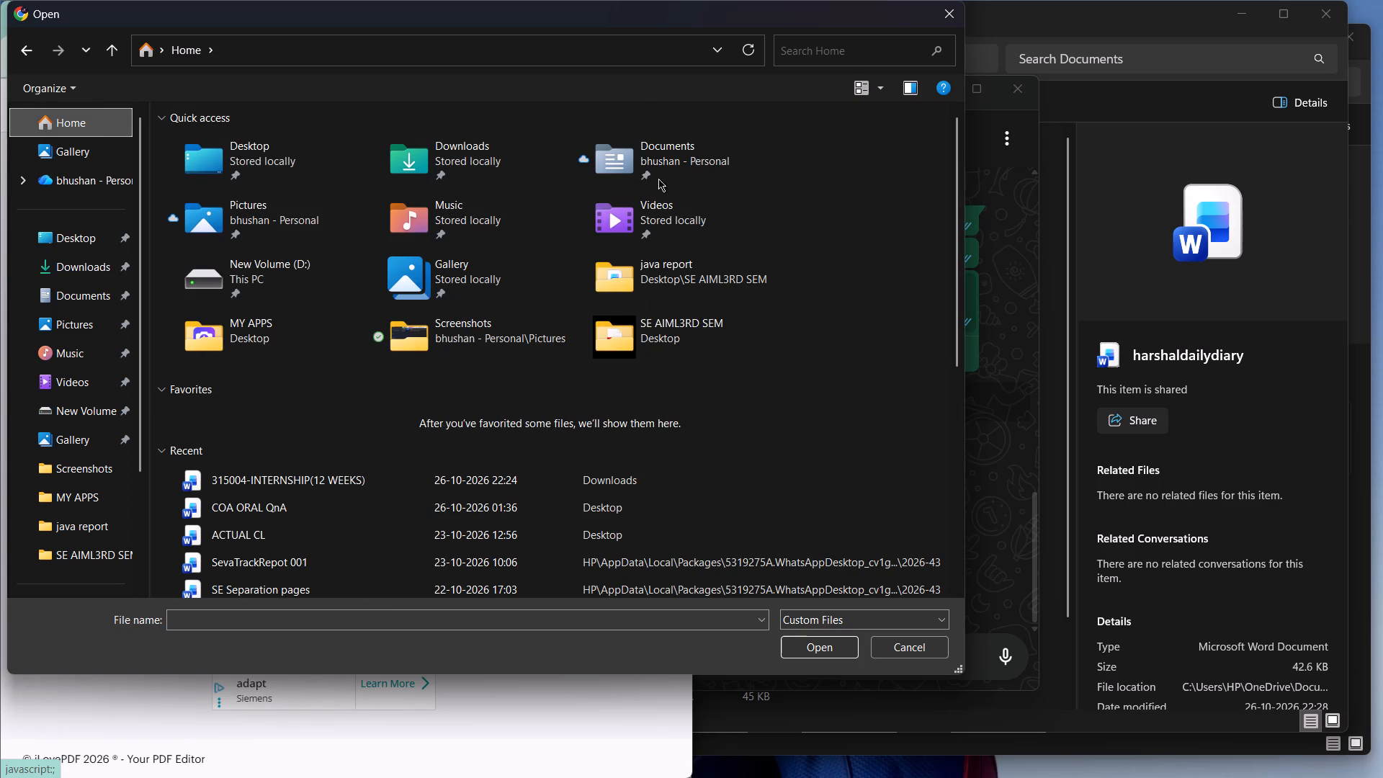
Search Home for "harshal" and load the harshaldailydiary document into the Word to PDF converter.
{"action": "left_click", "coordinate": [851, 55]}
{"action": "type", "text": "hr"}
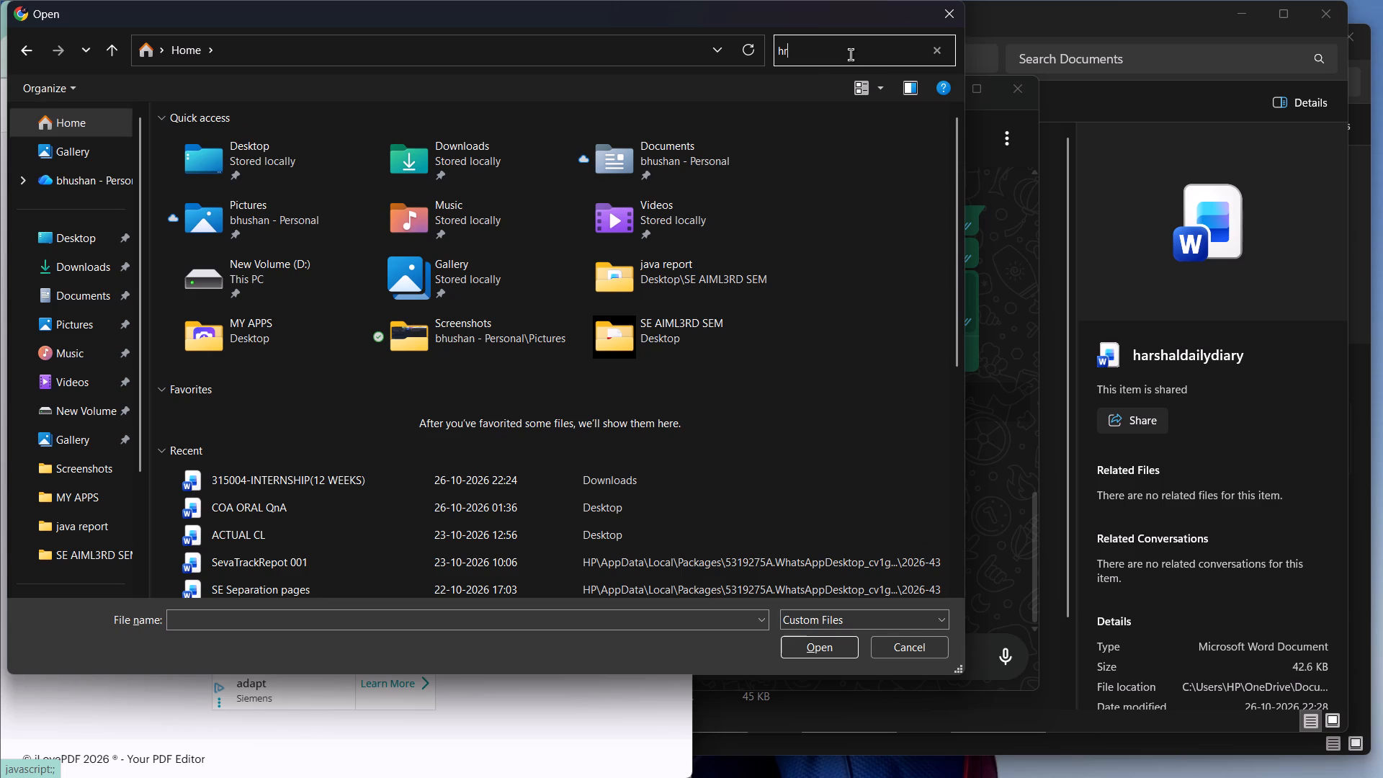
{"action": "key", "text": "BackSpace"}
{"action": "type", "text": "asrha"}
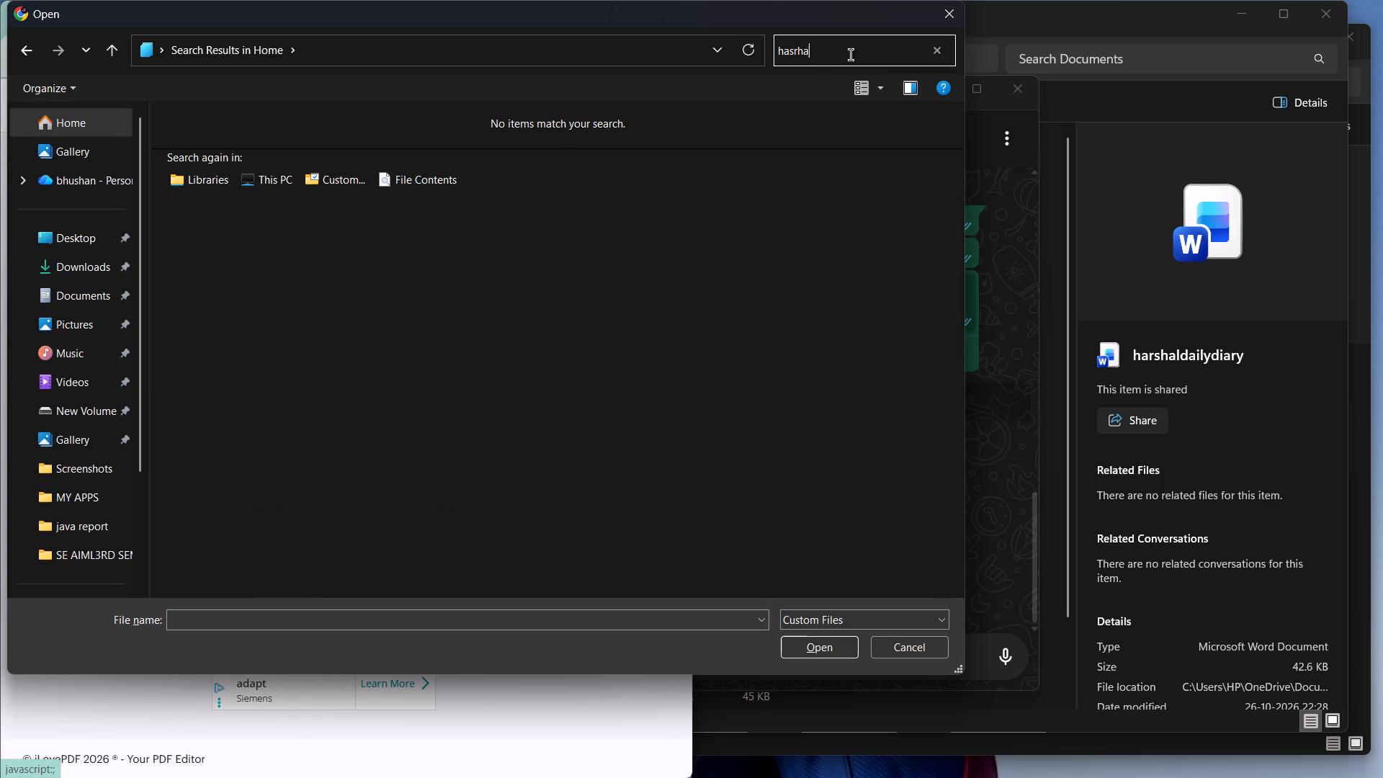
{"action": "key", "text": "BackSpace"}
{"action": "key", "text": "BackSpace"}
{"action": "key", "text": "BackSpace"}
{"action": "key", "text": "BackSpace"}
{"action": "type", "text": "rshal"}
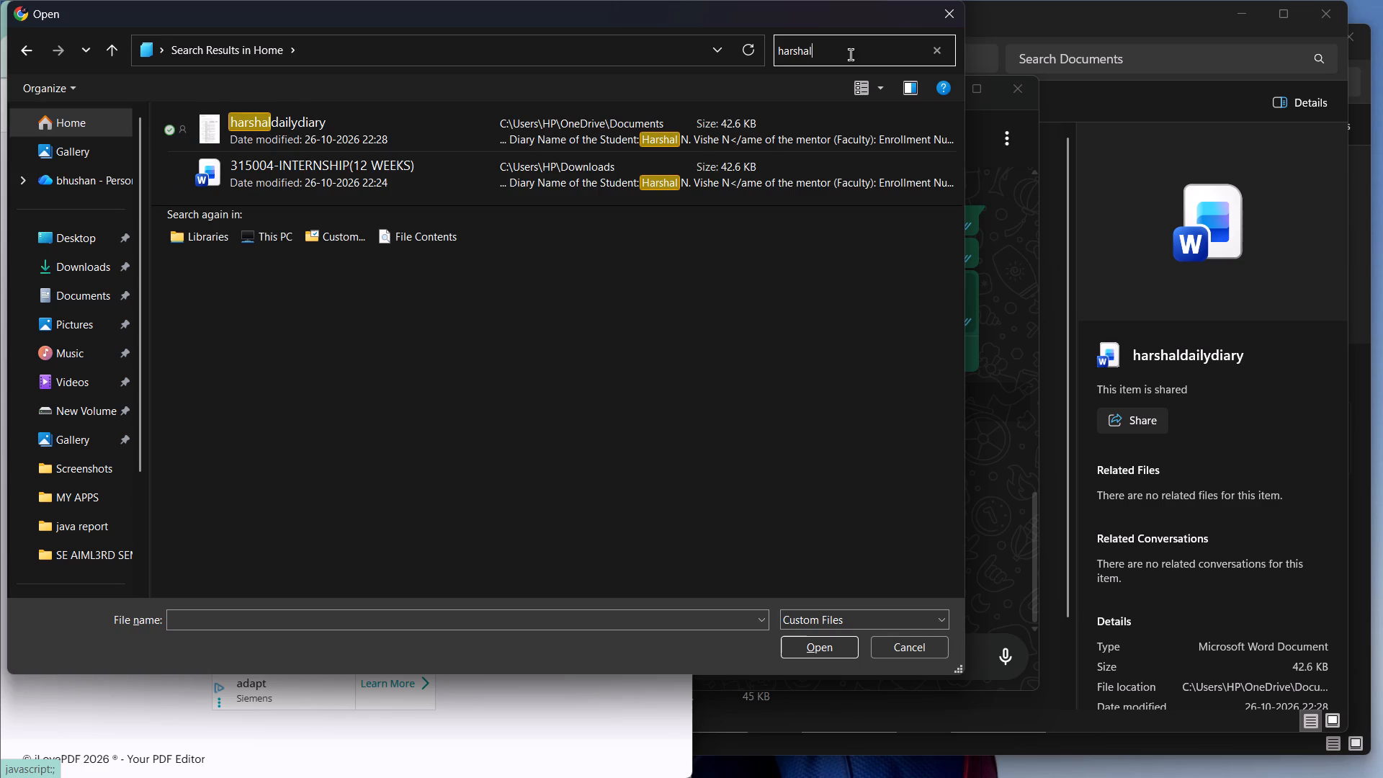
{"action": "left_click", "coordinate": [445, 128]}
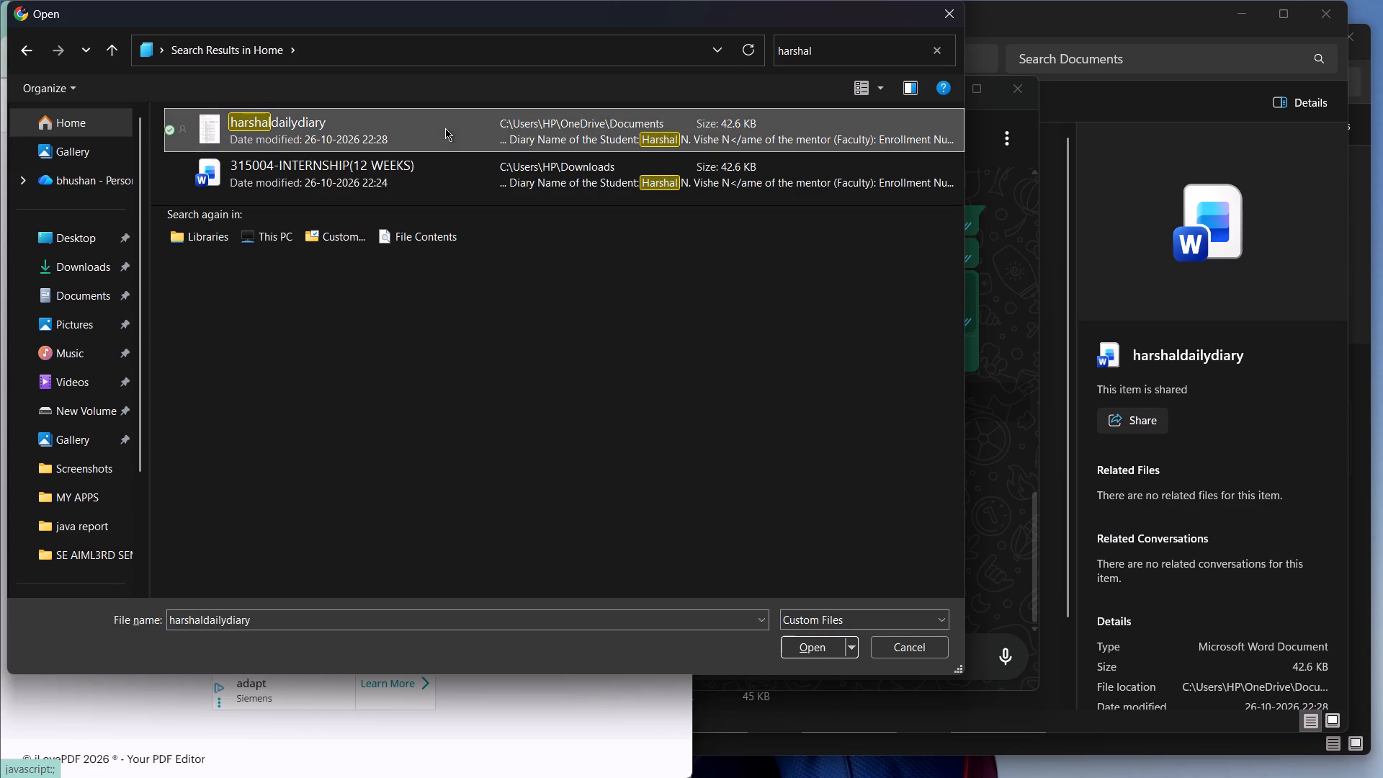
{"action": "left_click", "coordinate": [811, 651]}
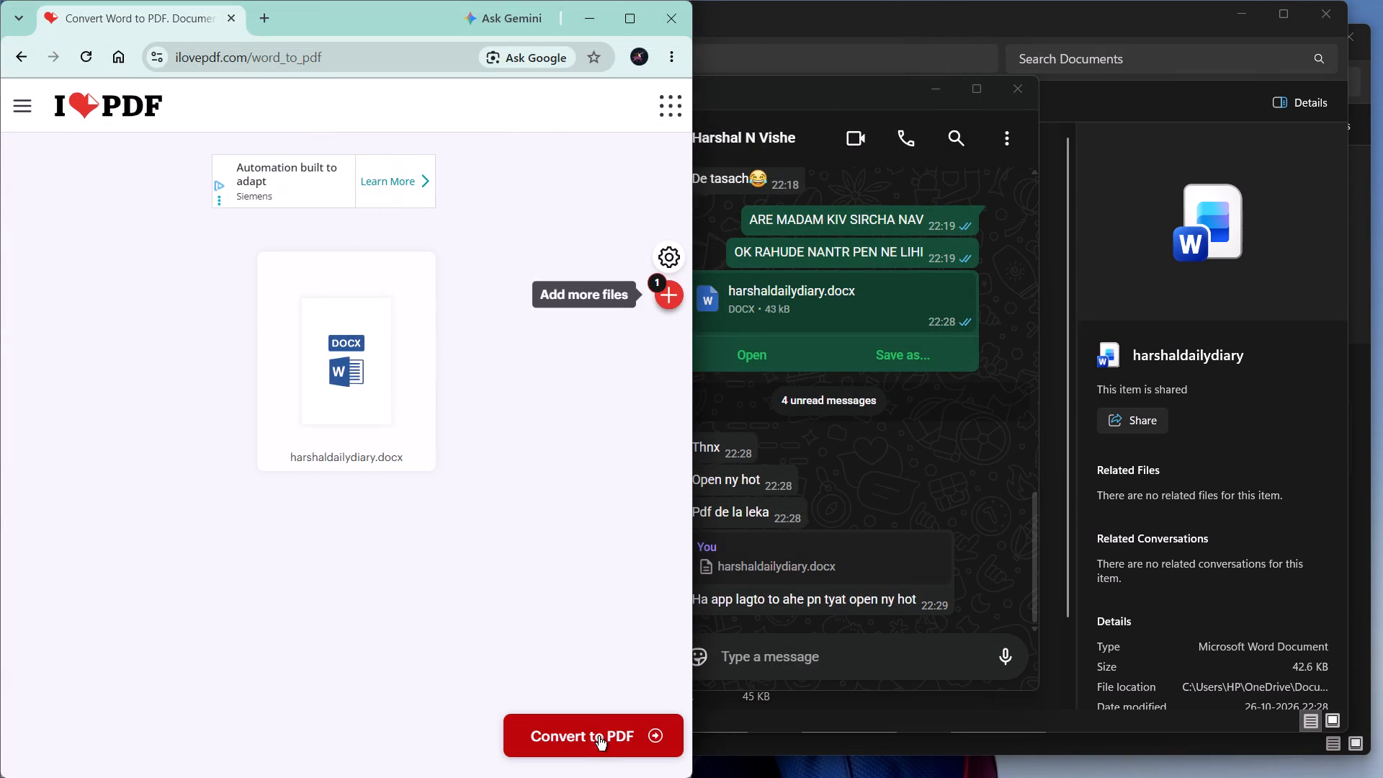
Convert harshaldailydiary.docx to PDF and download the converted file.
{"action": "left_click", "coordinate": [601, 743]}
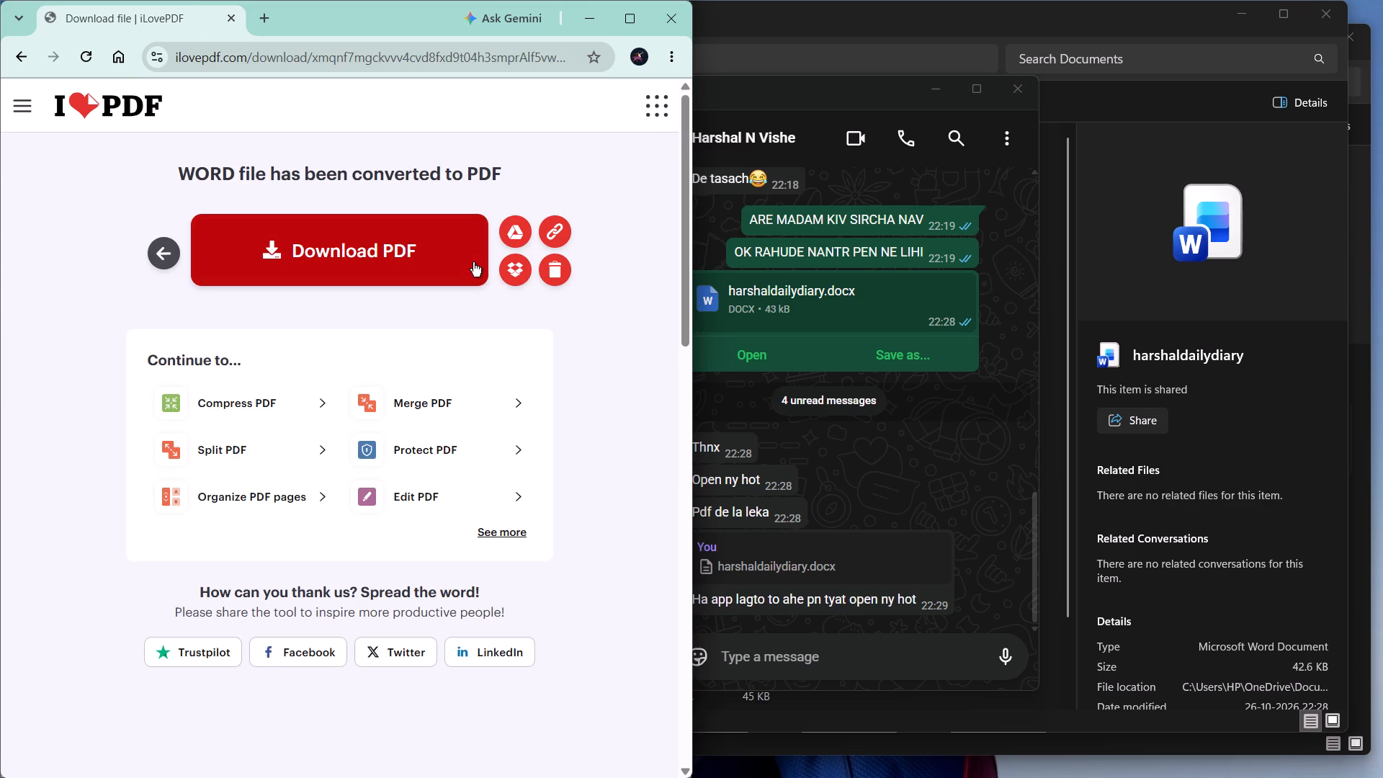
{"action": "left_click", "coordinate": [434, 246]}
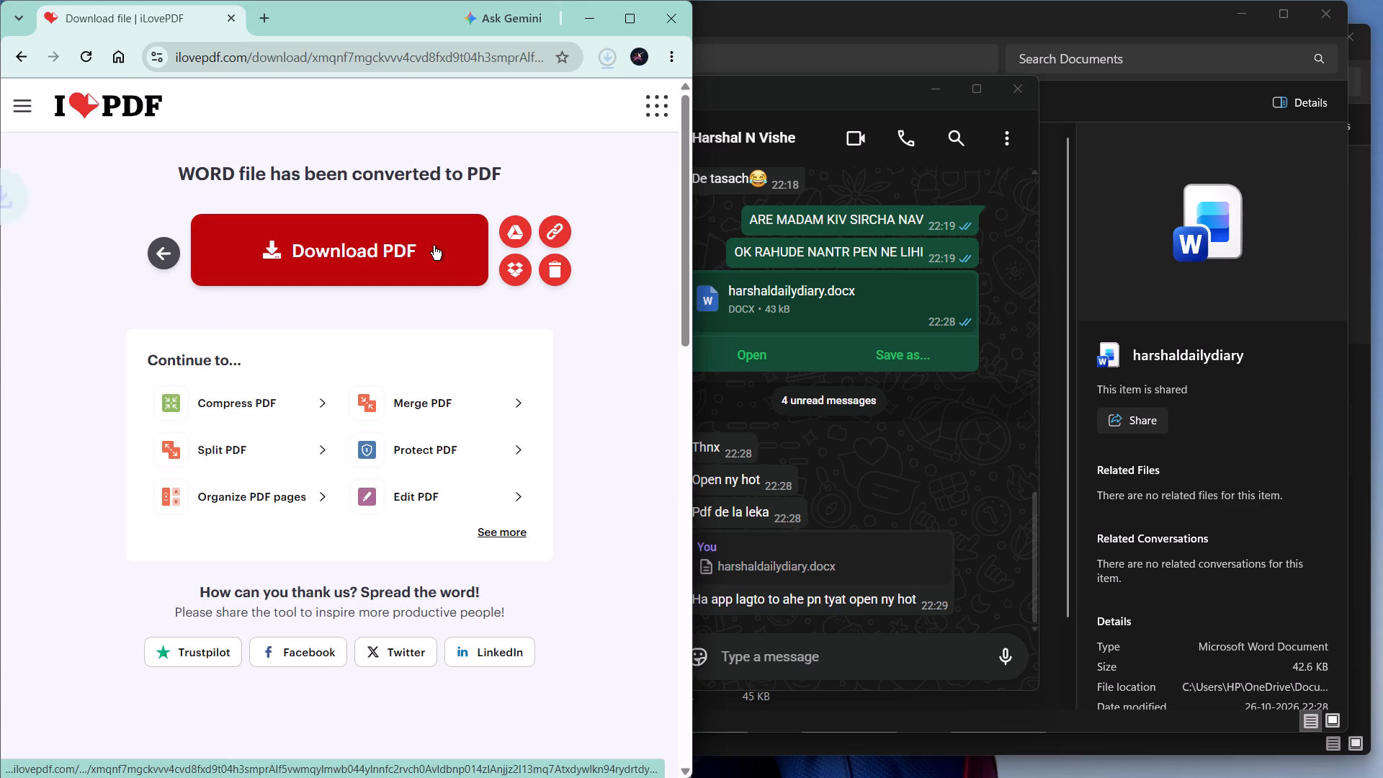
Open the downloaded harshaldailydiary.pdf in the browser and maximize the window to check its first page.
{"action": "left_click", "coordinate": [606, 50]}
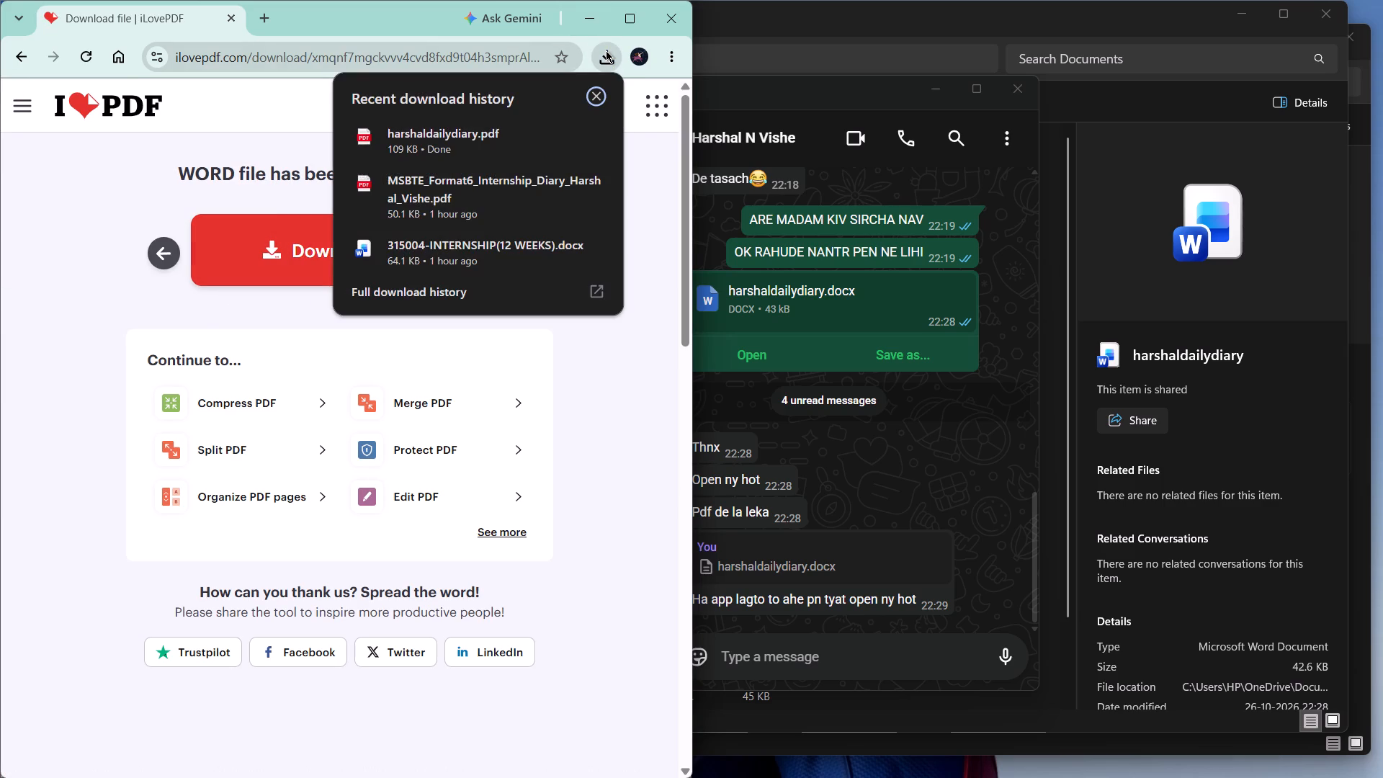
{"action": "double_click", "coordinate": [429, 161]}
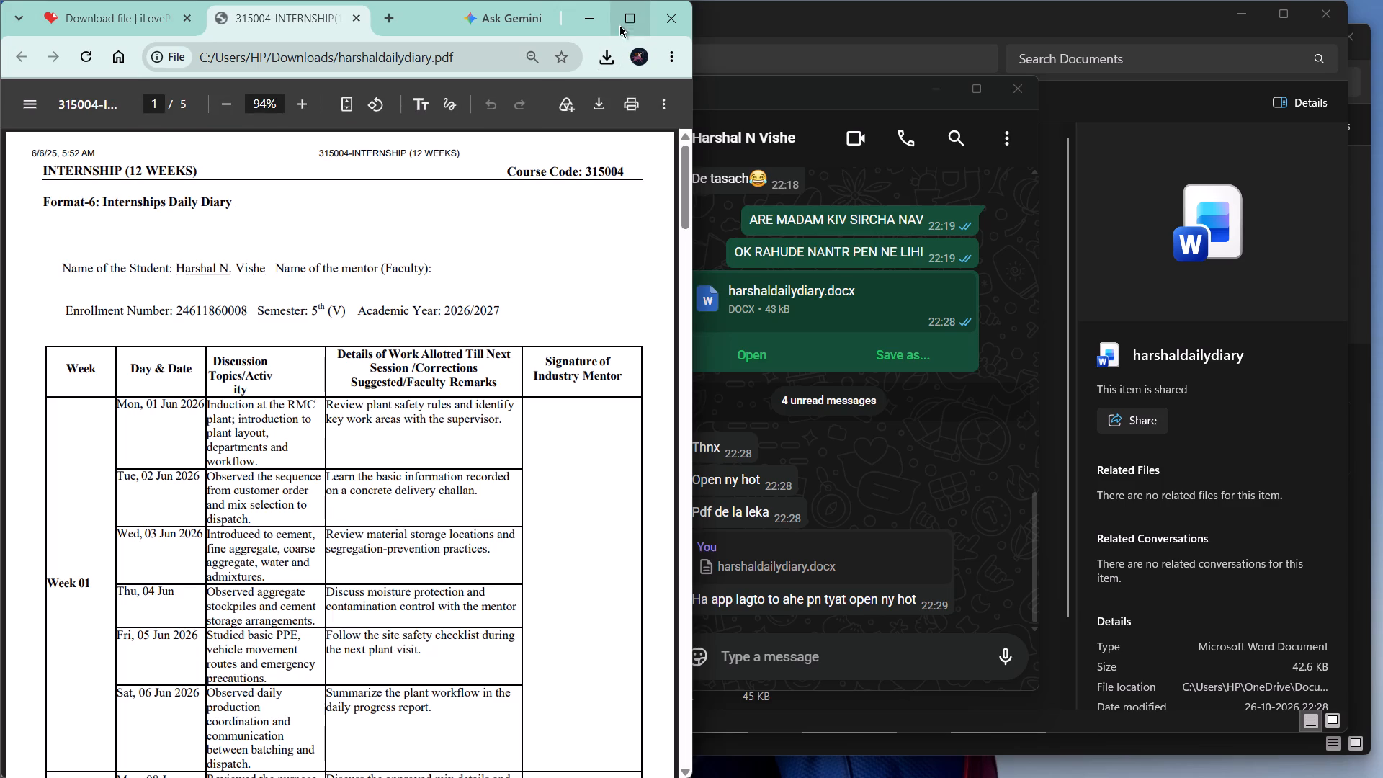
{"action": "left_click", "coordinate": [630, 13]}
{"action": "scroll", "coordinate": [547, 307], "scroll_direction": "up", "scroll_amount": 1}
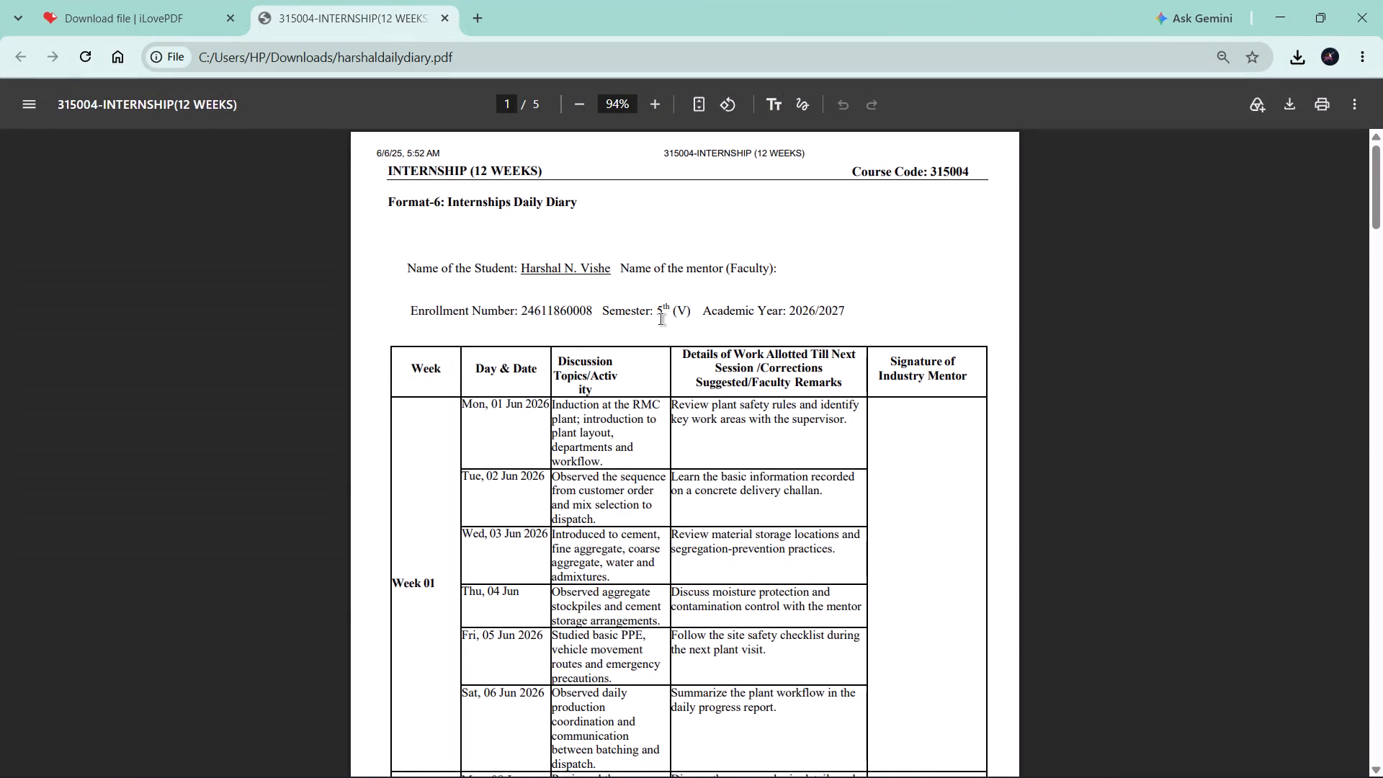
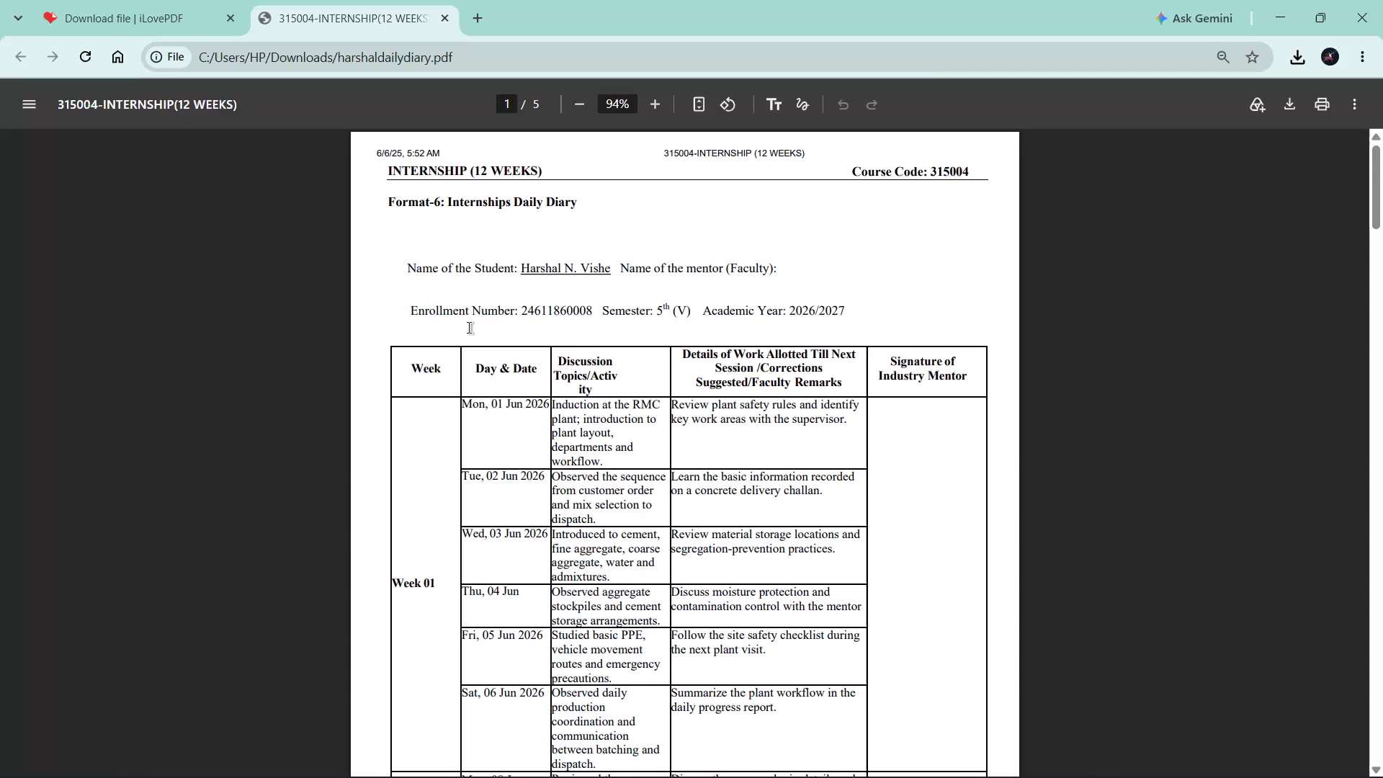
{"action": "scroll", "coordinate": [469, 328], "scroll_direction": "down", "scroll_amount": 3}
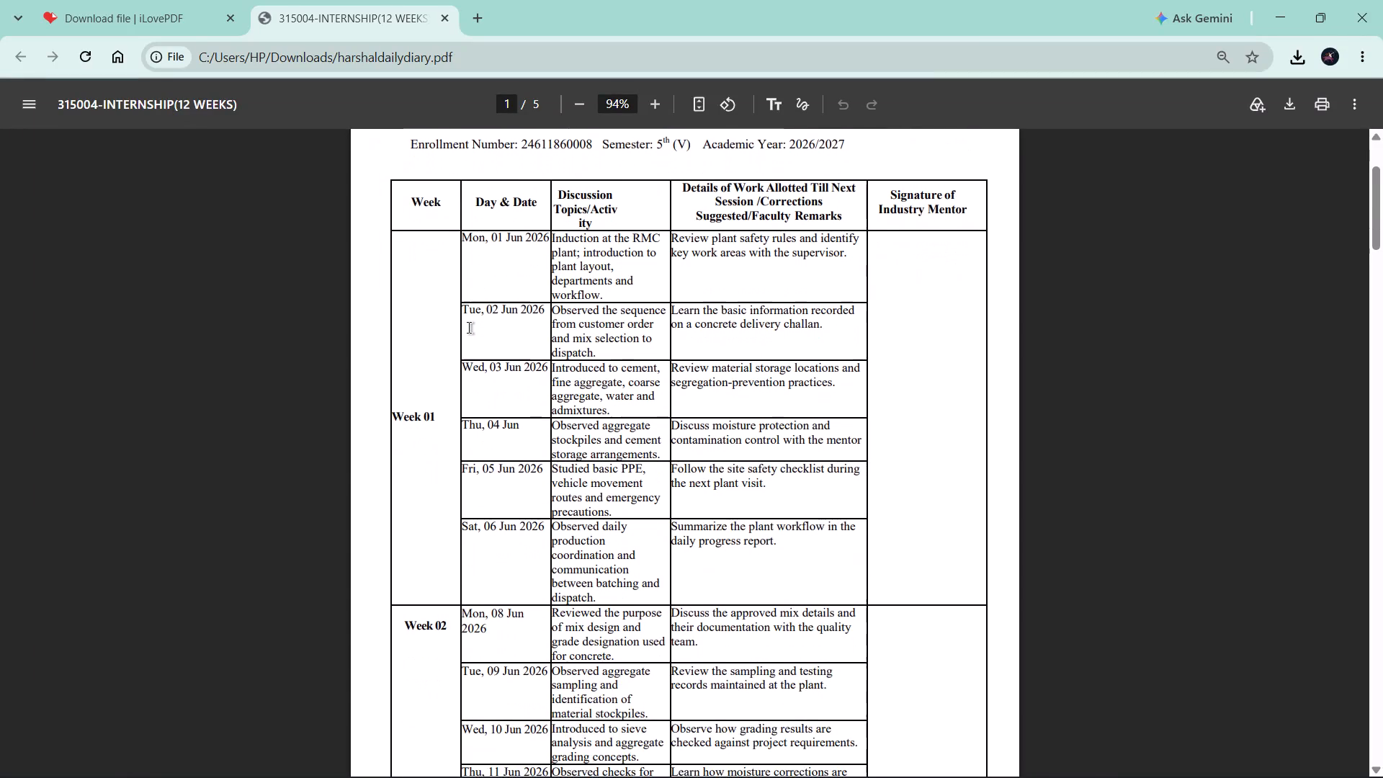
{"action": "scroll", "coordinate": [469, 328], "scroll_direction": "down", "scroll_amount": 4}
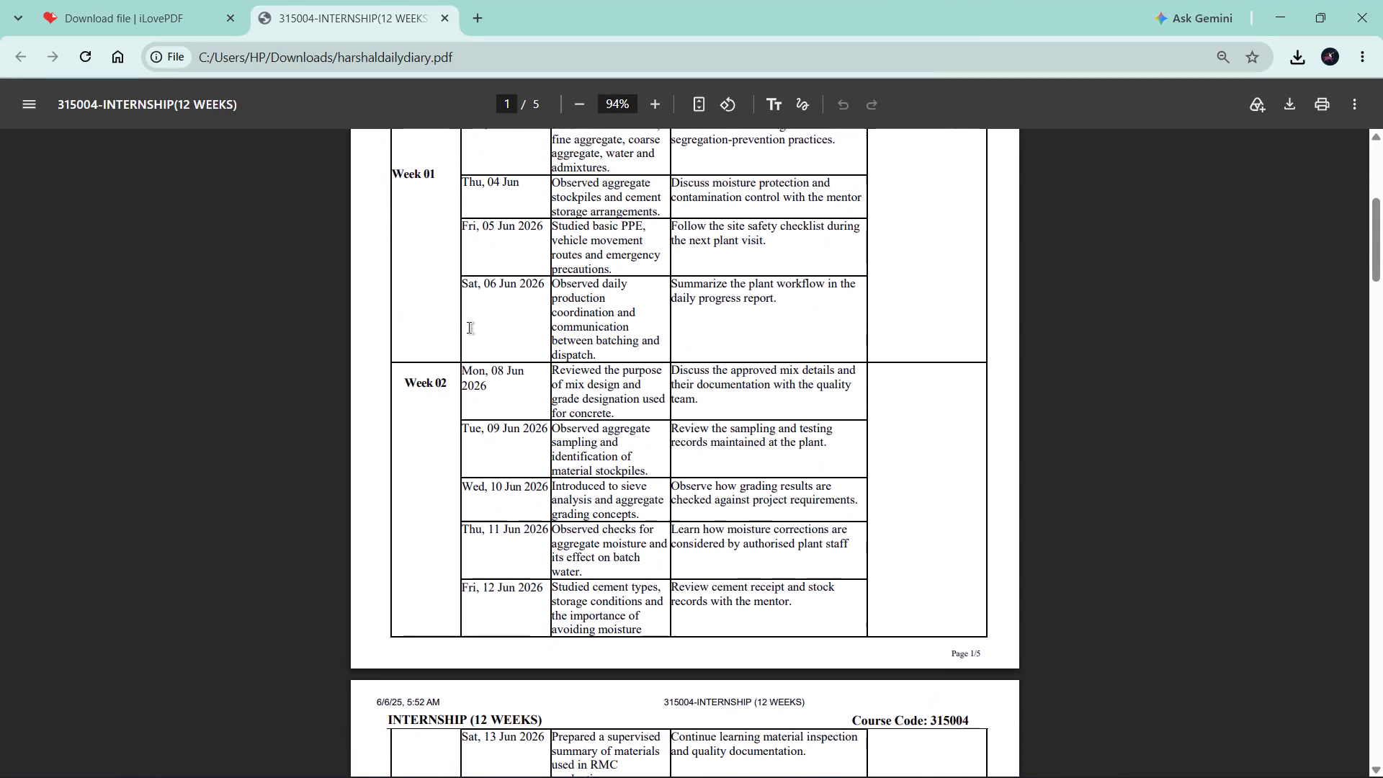
{"action": "scroll", "coordinate": [469, 328], "scroll_direction": "down", "scroll_amount": 5}
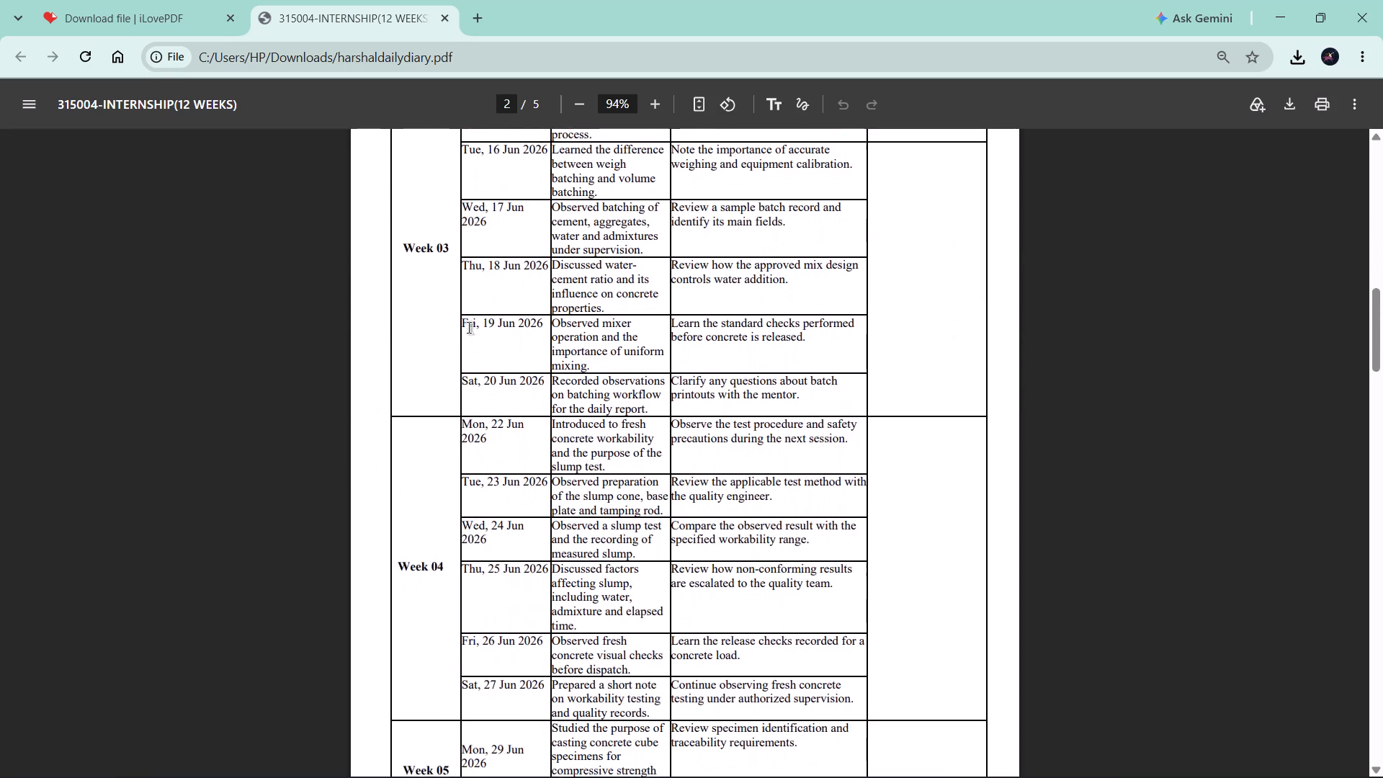
{"action": "scroll", "coordinate": [469, 328], "scroll_direction": "down", "scroll_amount": 5}
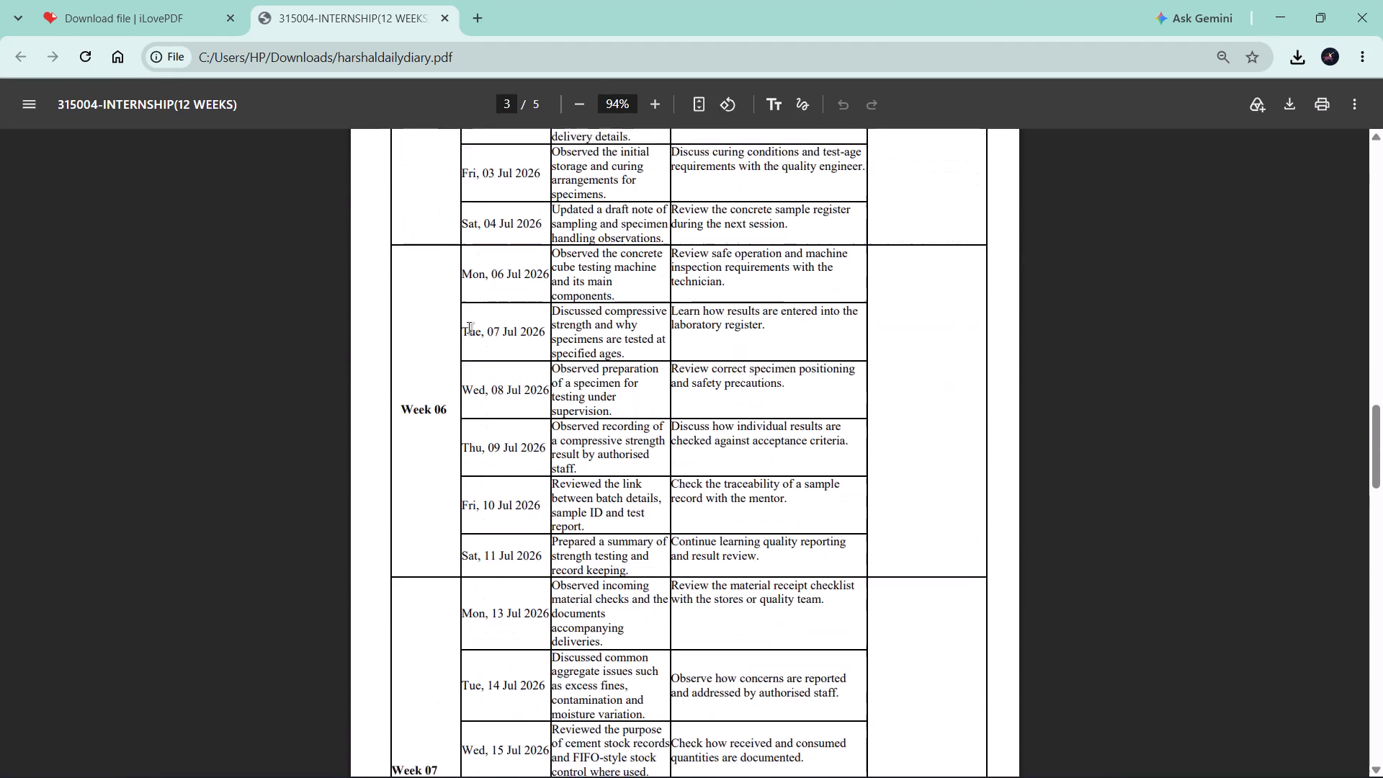
{"action": "scroll", "coordinate": [469, 328], "scroll_direction": "down", "scroll_amount": 3}
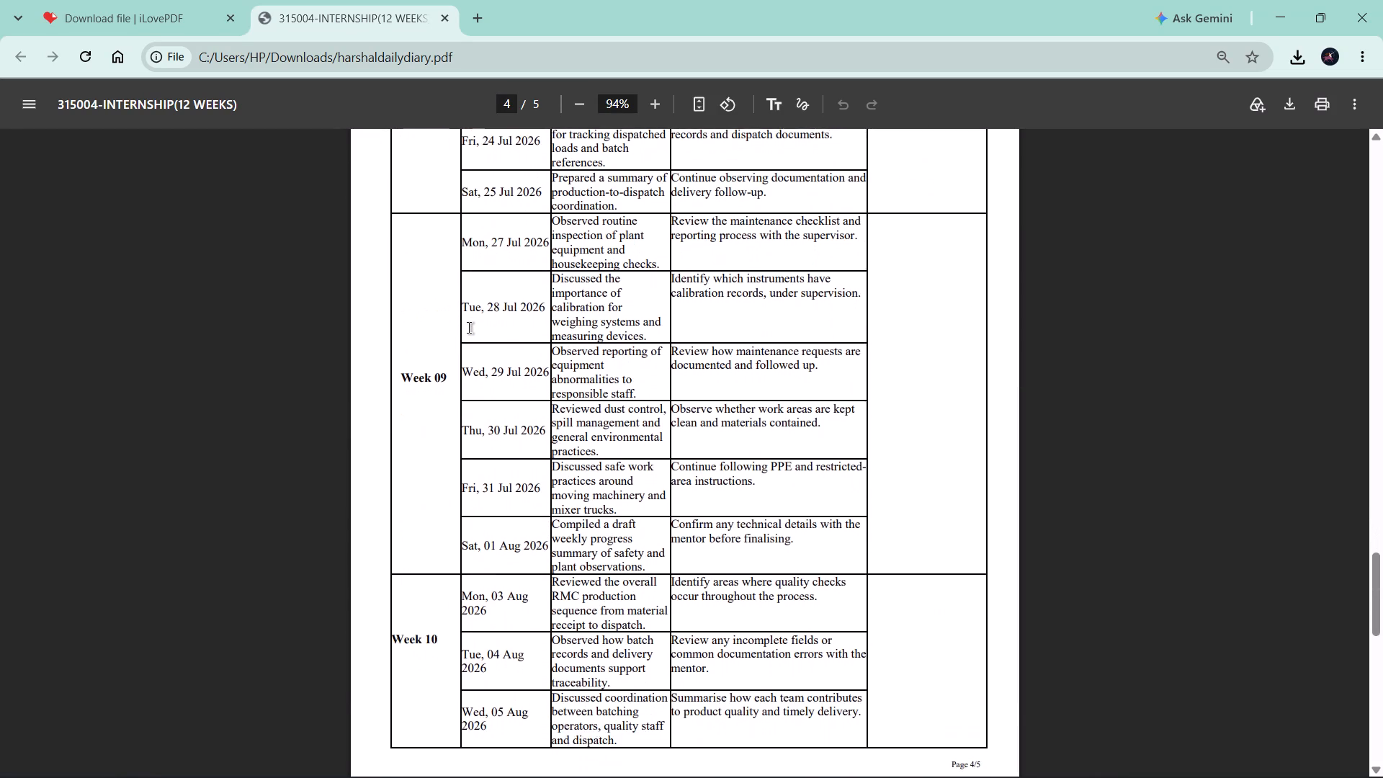
{"action": "scroll", "coordinate": [469, 328], "scroll_direction": "down", "scroll_amount": 3}
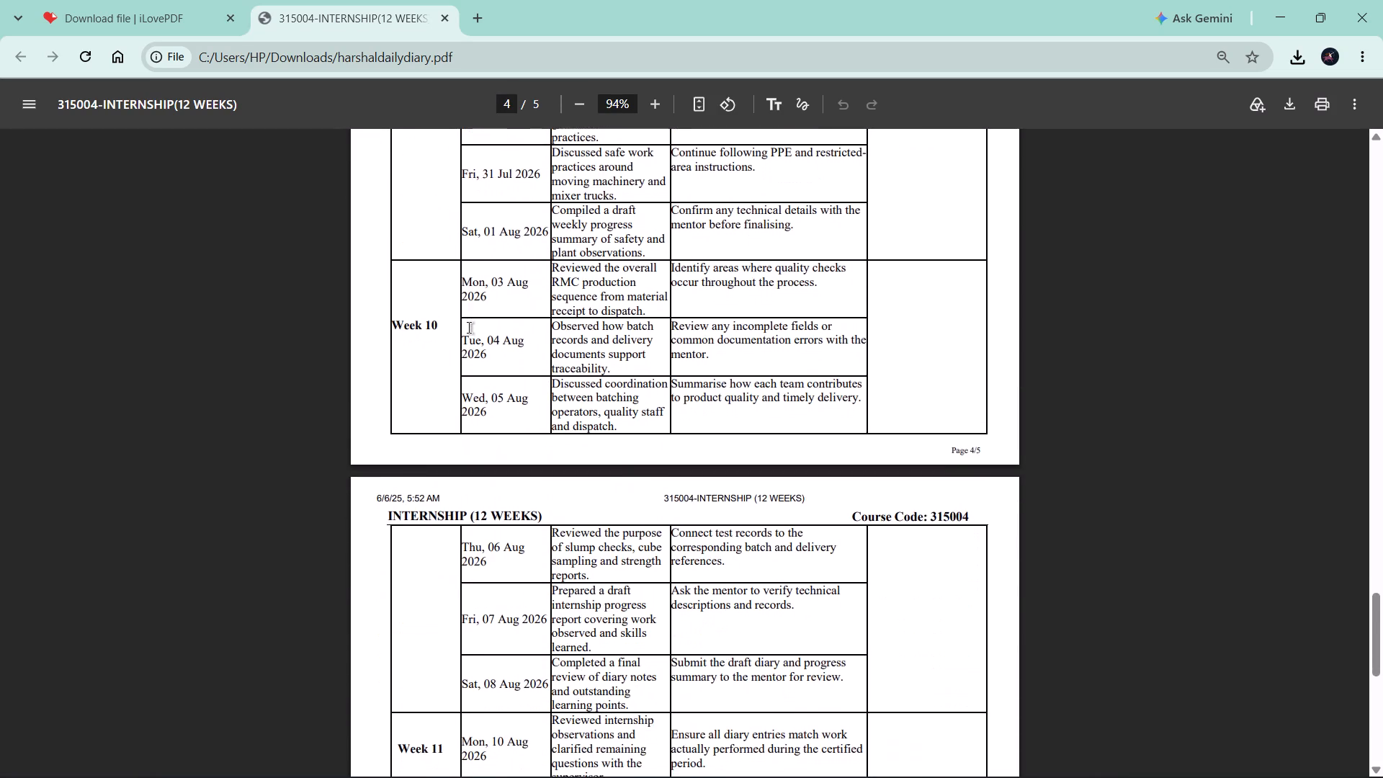
{"action": "scroll", "coordinate": [469, 328], "scroll_direction": "down", "scroll_amount": 5}
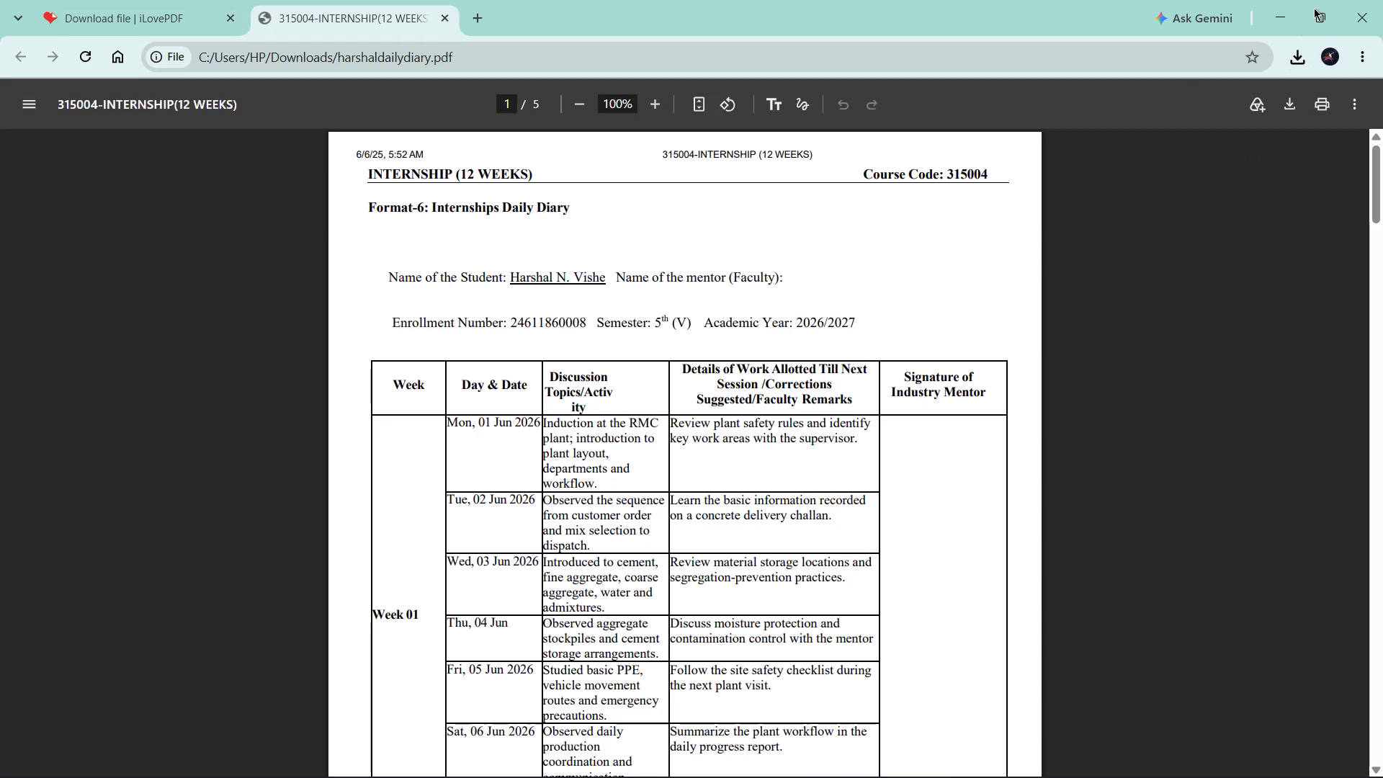
{"action": "left_click", "coordinate": [1281, 59]}
{"action": "left_click", "coordinate": [1286, 56]}
{"action": "left_click", "coordinate": [1242, 135]}
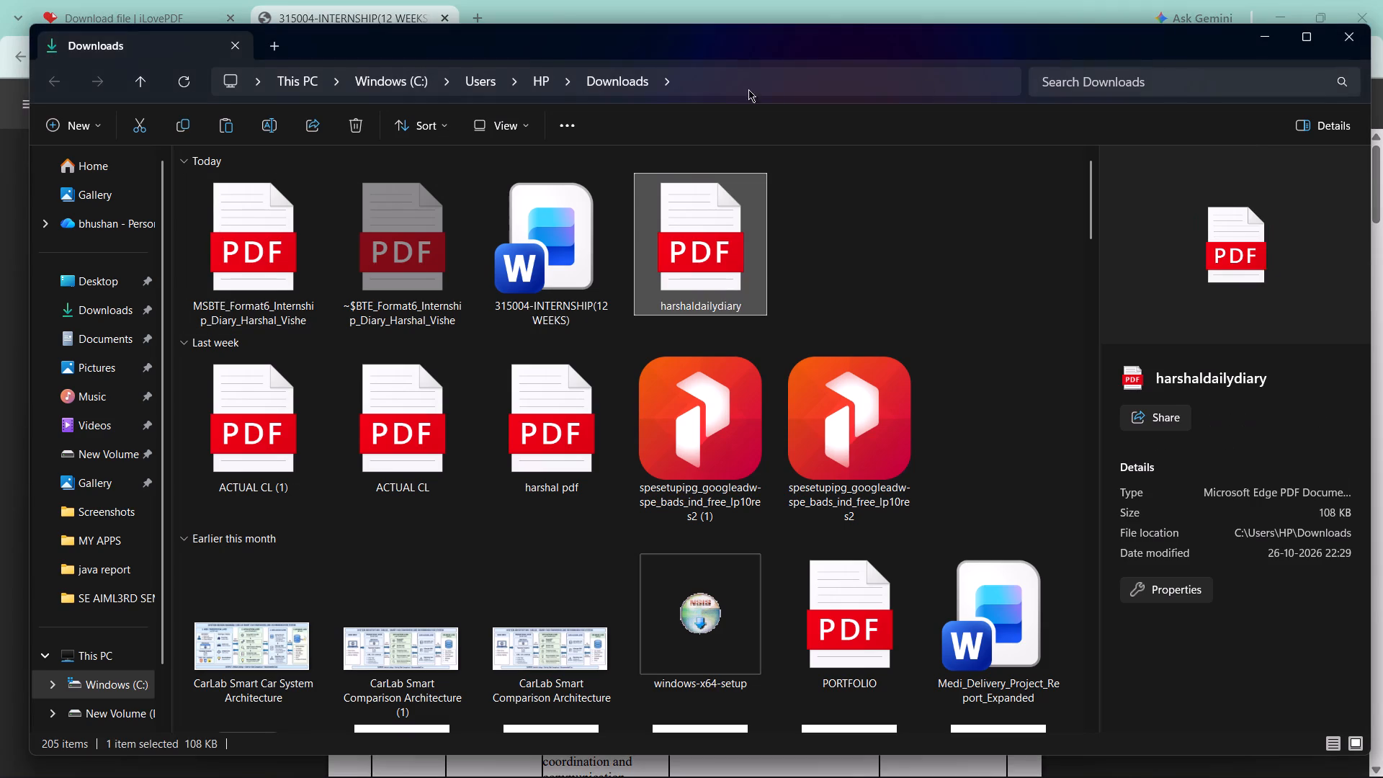
{"action": "right_click", "coordinate": [689, 248]}
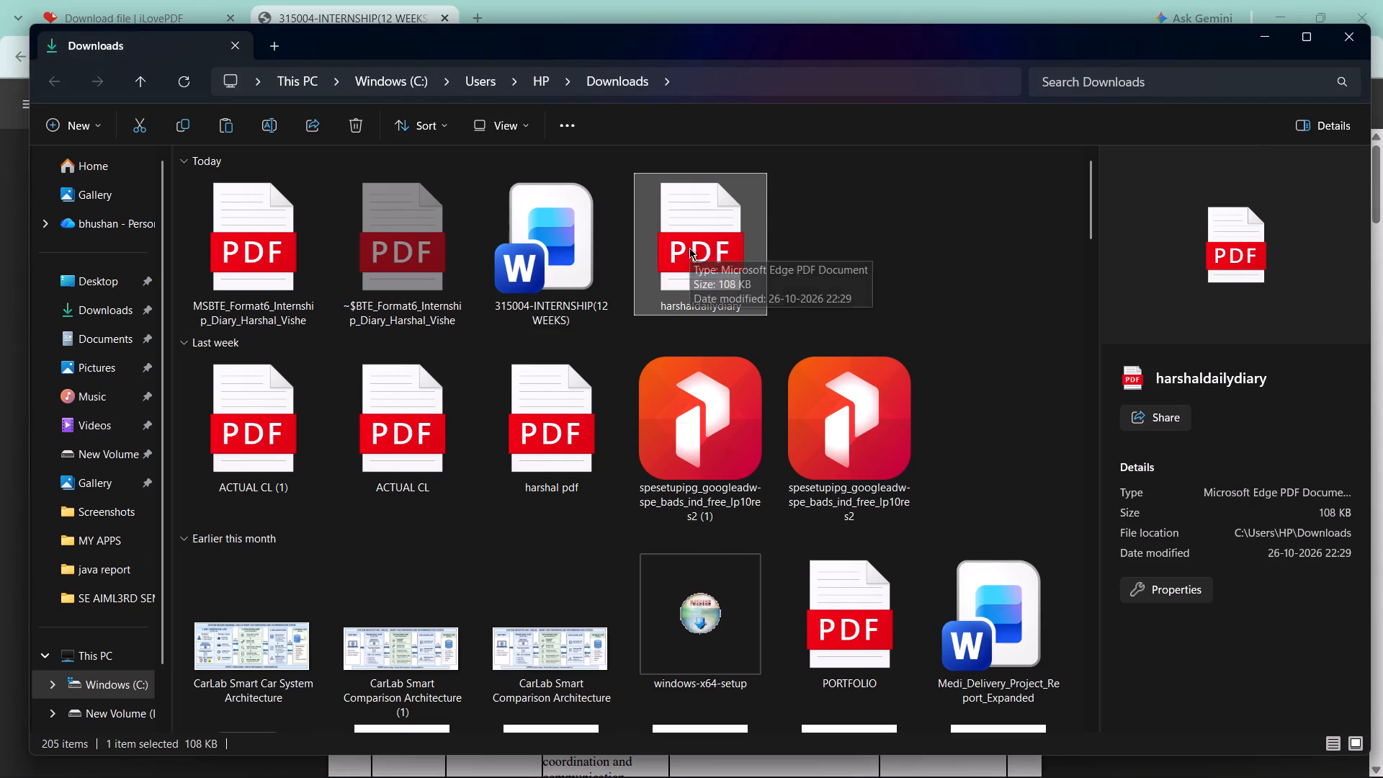
{"action": "left_click", "coordinate": [775, 279]}
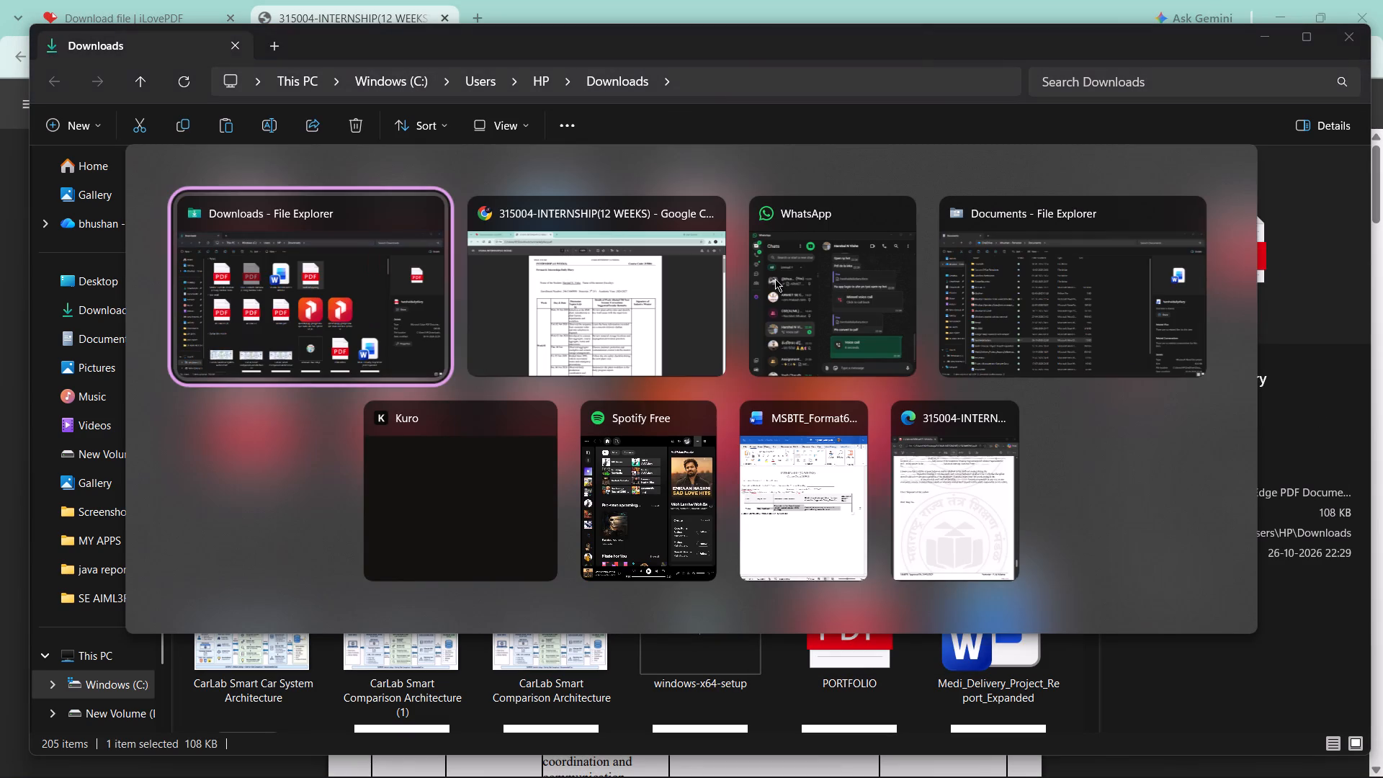
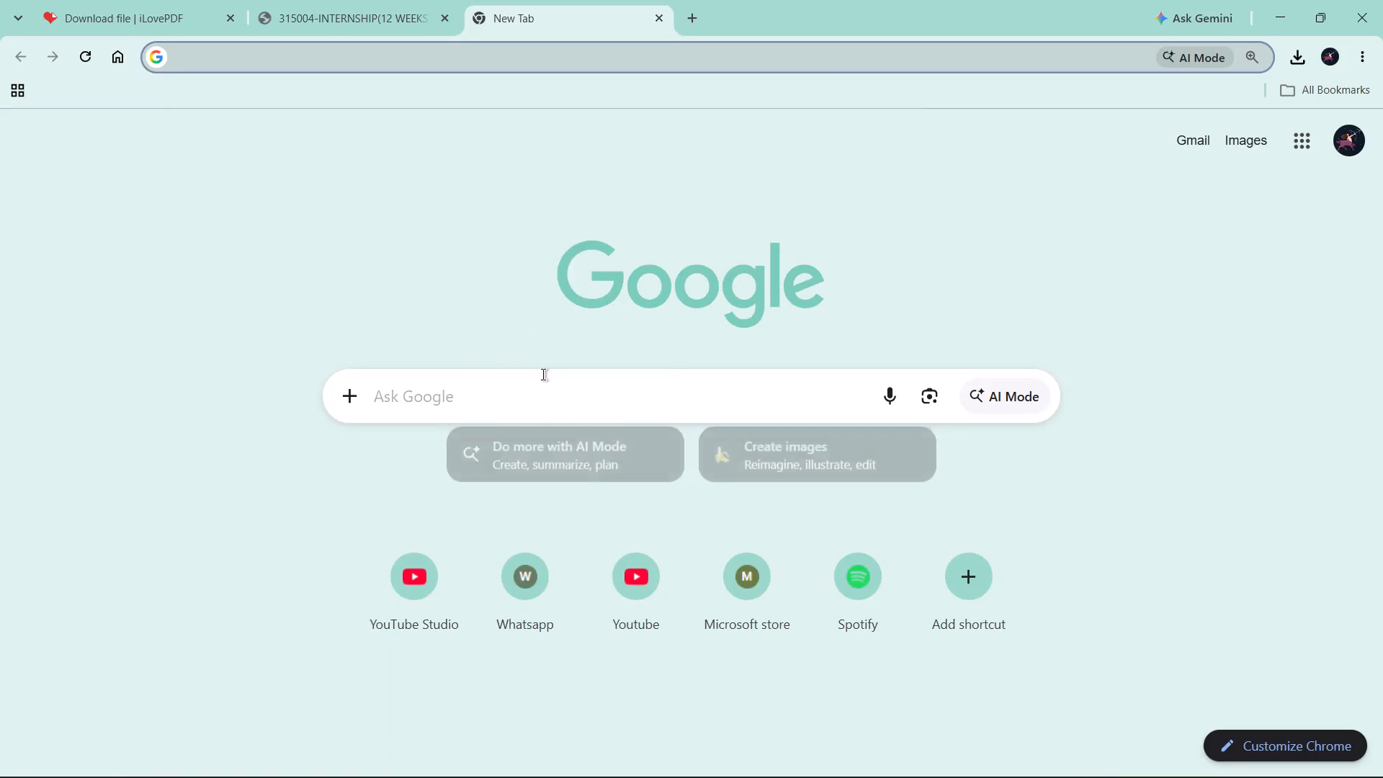
Search Google for india post gds, using the earlier search suggestion.
{"action": "left_click", "coordinate": [544, 376]}
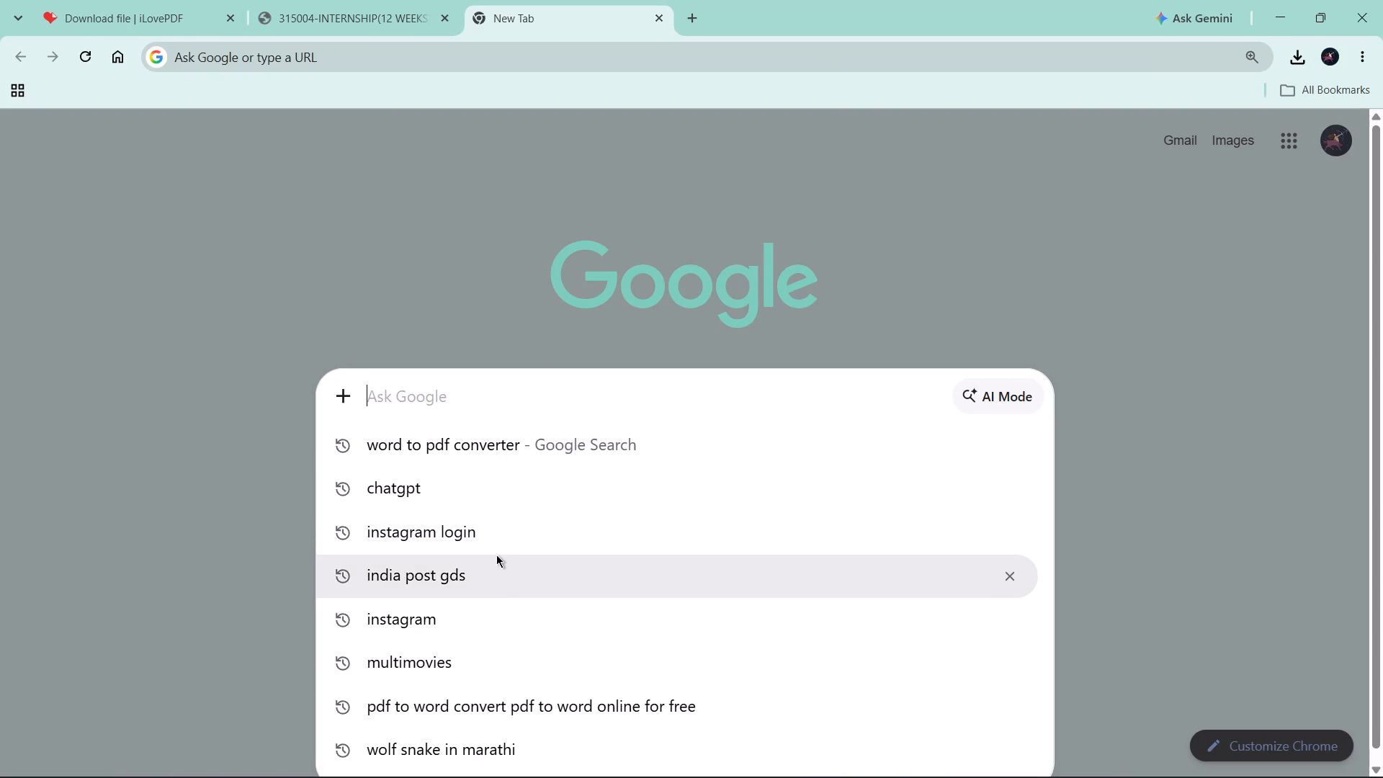
{"action": "left_click", "coordinate": [496, 555]}
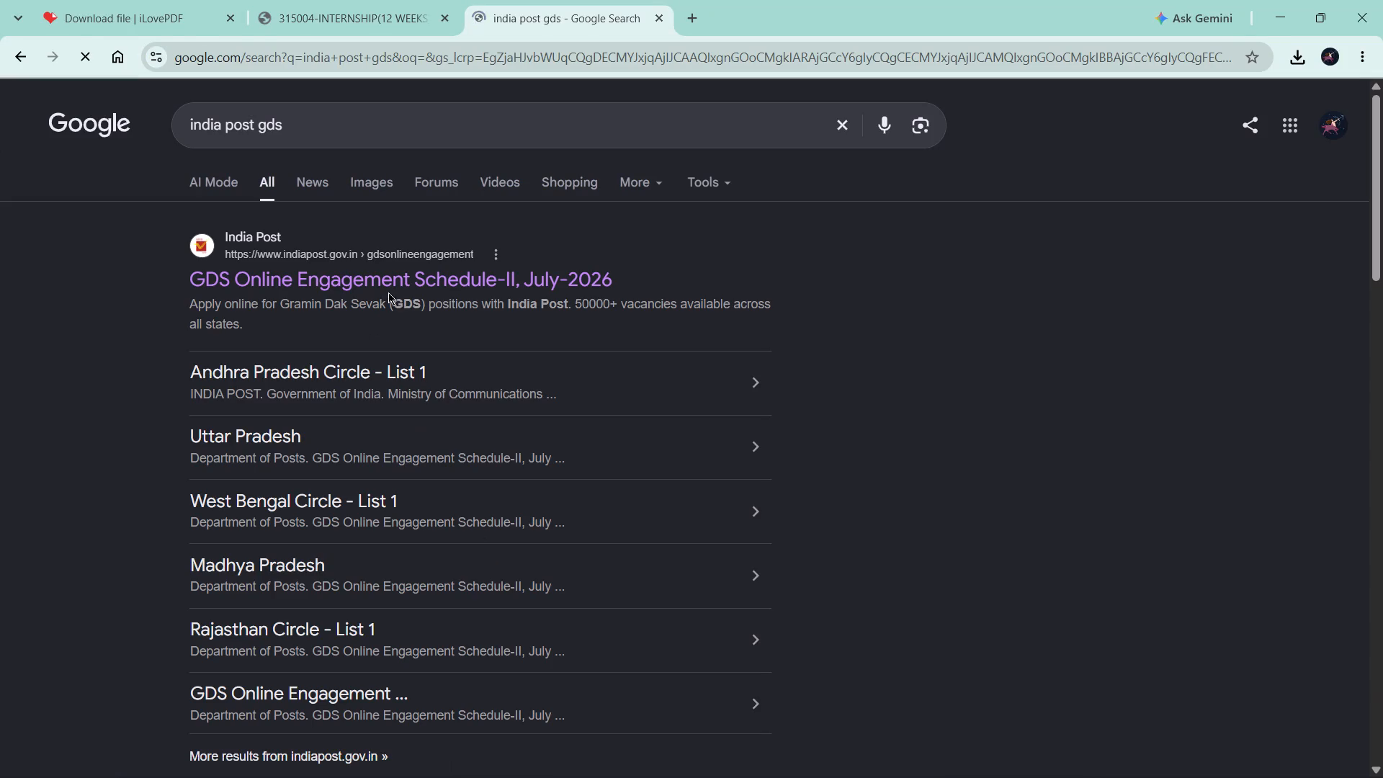
Open the GDS Online Engagement Schedule-II, July-2026 site and expand Maharashtra's entry under its shortlisted candidates.
{"action": "left_click", "coordinate": [390, 292]}
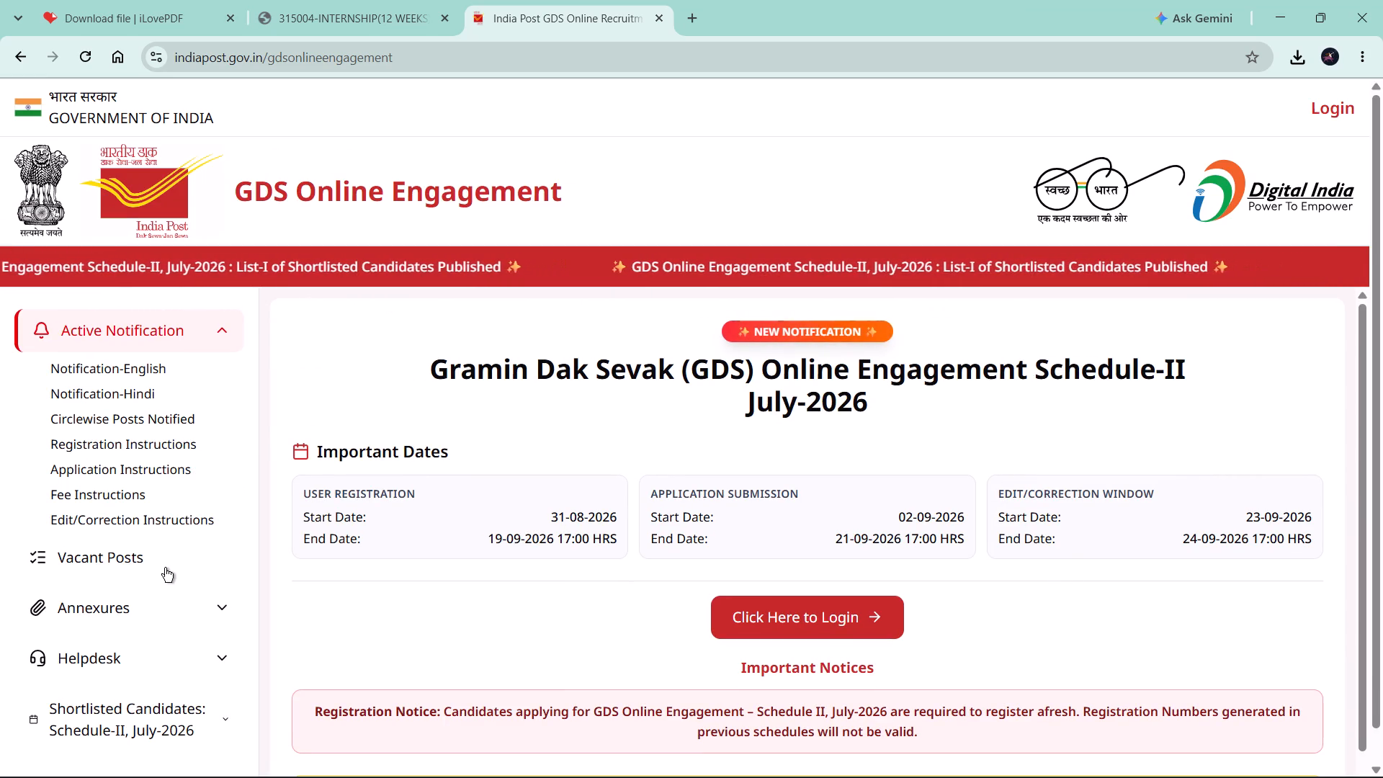
{"action": "scroll", "coordinate": [165, 568], "scroll_direction": "down", "scroll_amount": 1}
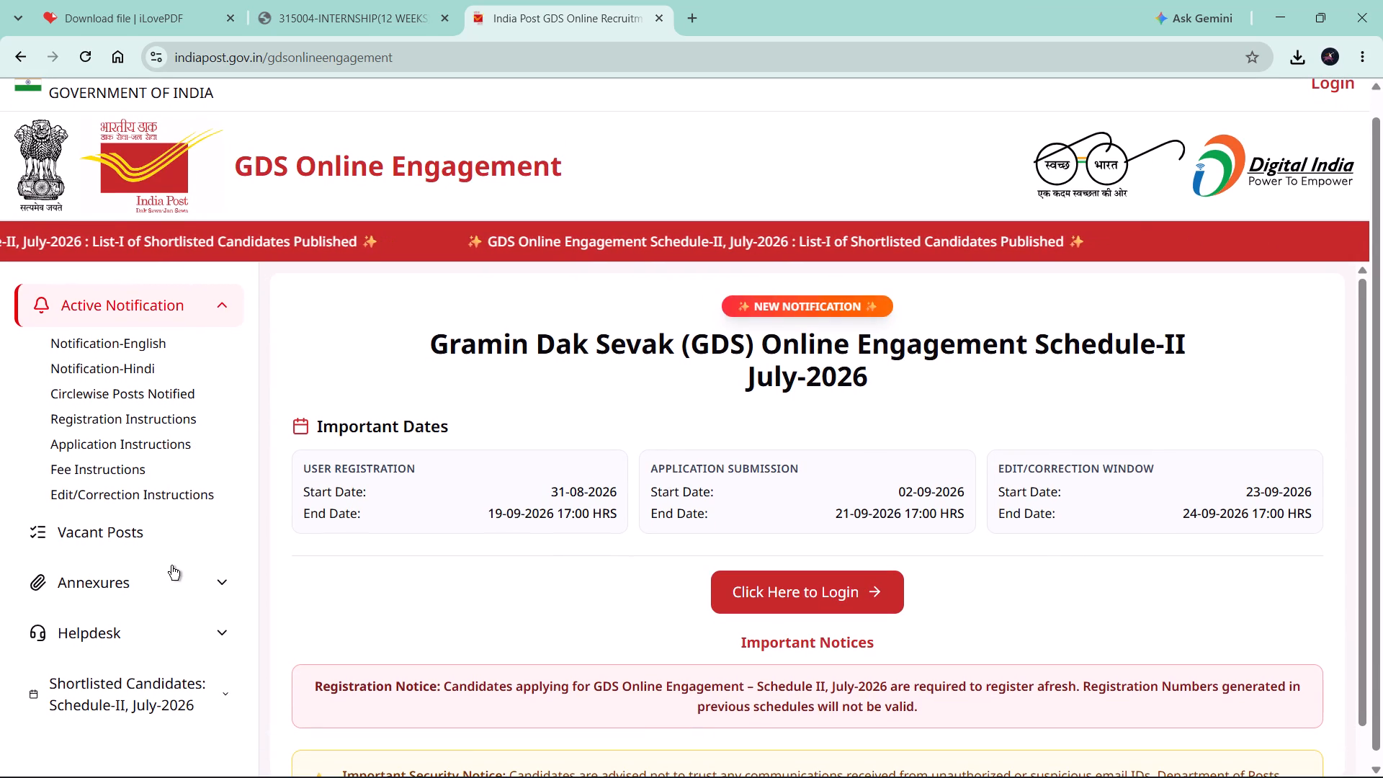
{"action": "left_click", "coordinate": [140, 695]}
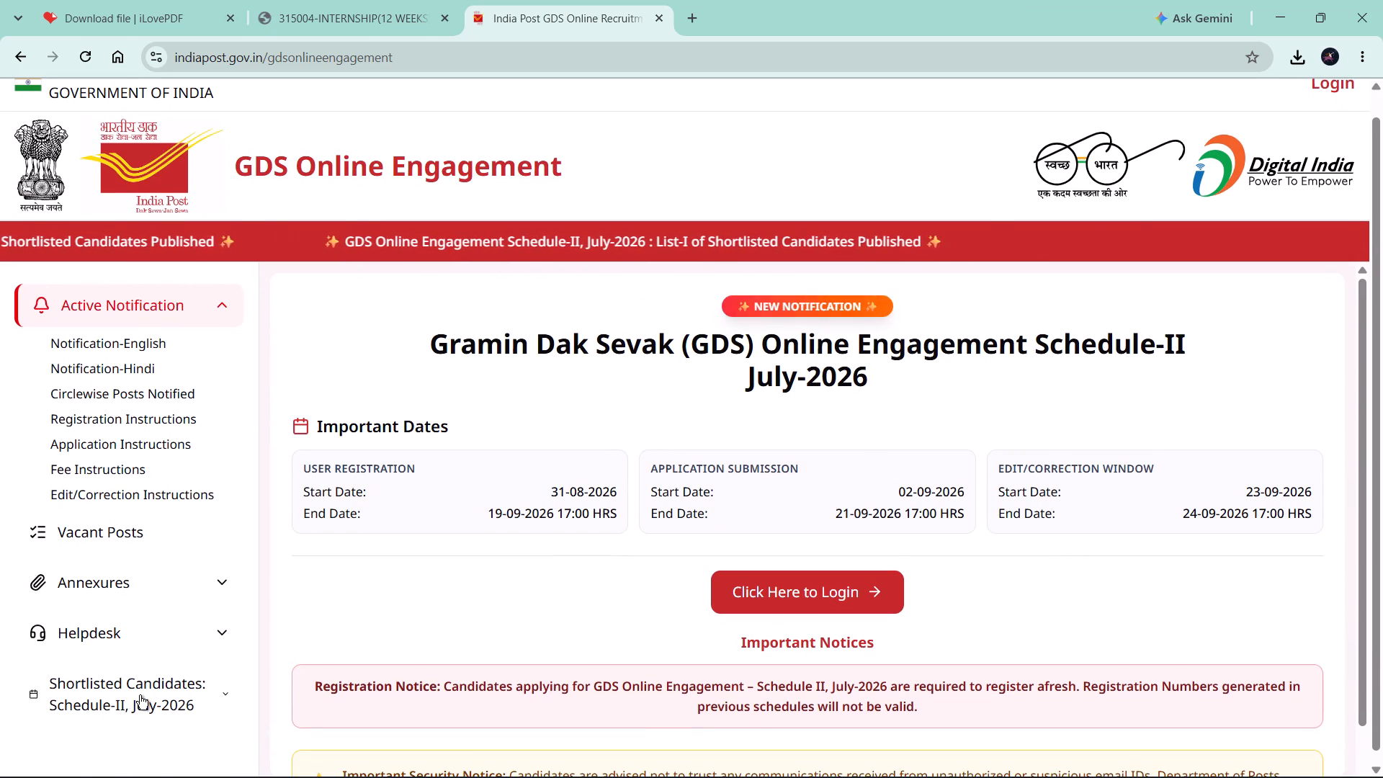
{"action": "scroll", "coordinate": [140, 695], "scroll_direction": "down", "scroll_amount": 3}
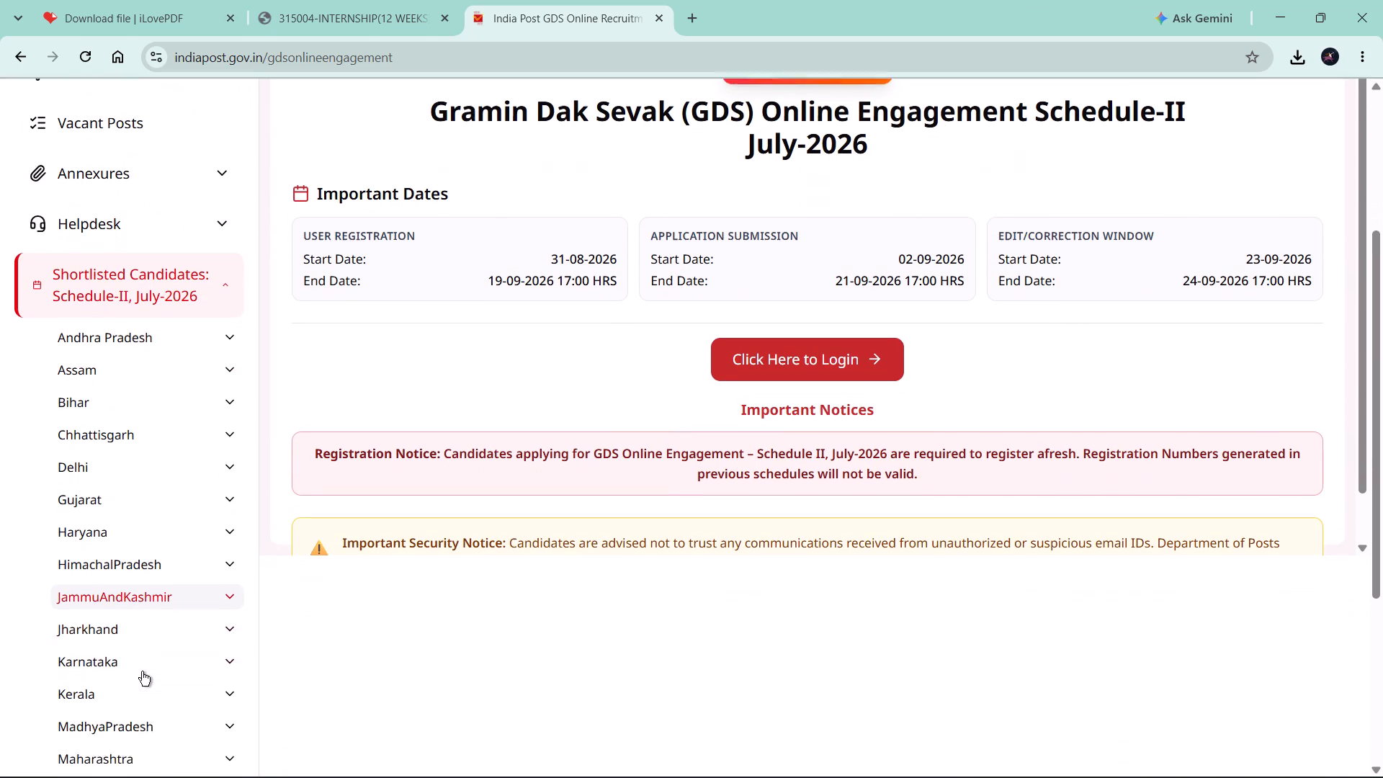
{"action": "scroll", "coordinate": [142, 671], "scroll_direction": "down", "scroll_amount": 1}
{"action": "scroll", "coordinate": [184, 719], "scroll_direction": "down", "scroll_amount": 1}
{"action": "left_click", "coordinate": [184, 725]}
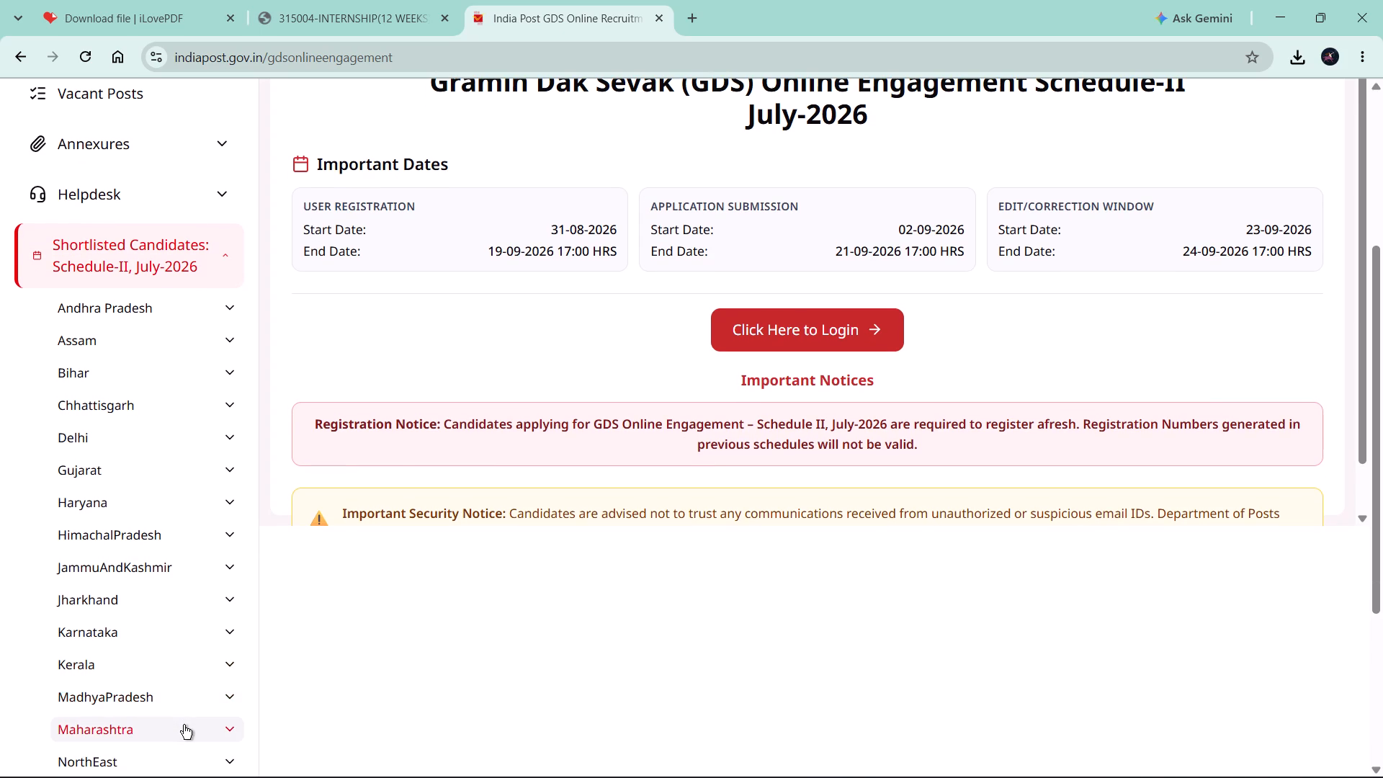
{"action": "scroll", "coordinate": [184, 725], "scroll_direction": "down", "scroll_amount": 2}
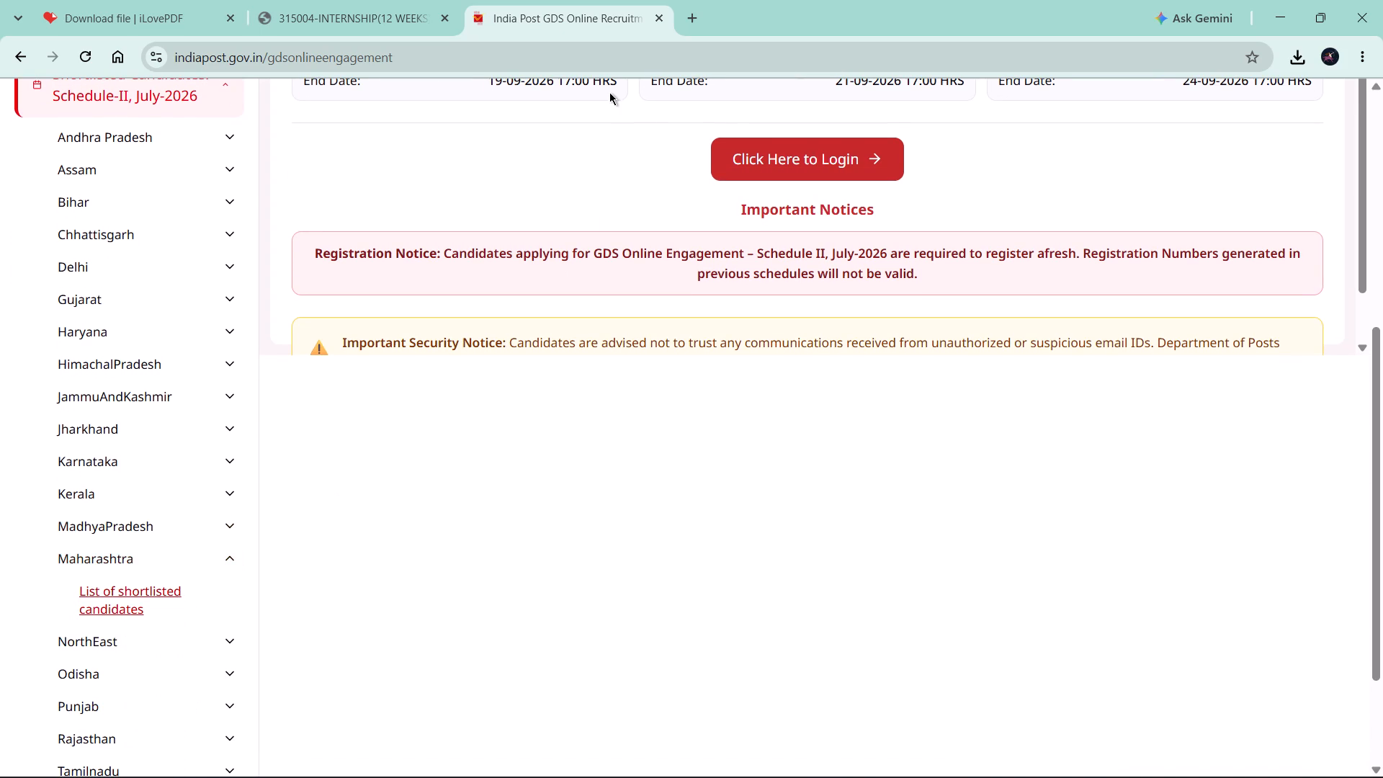